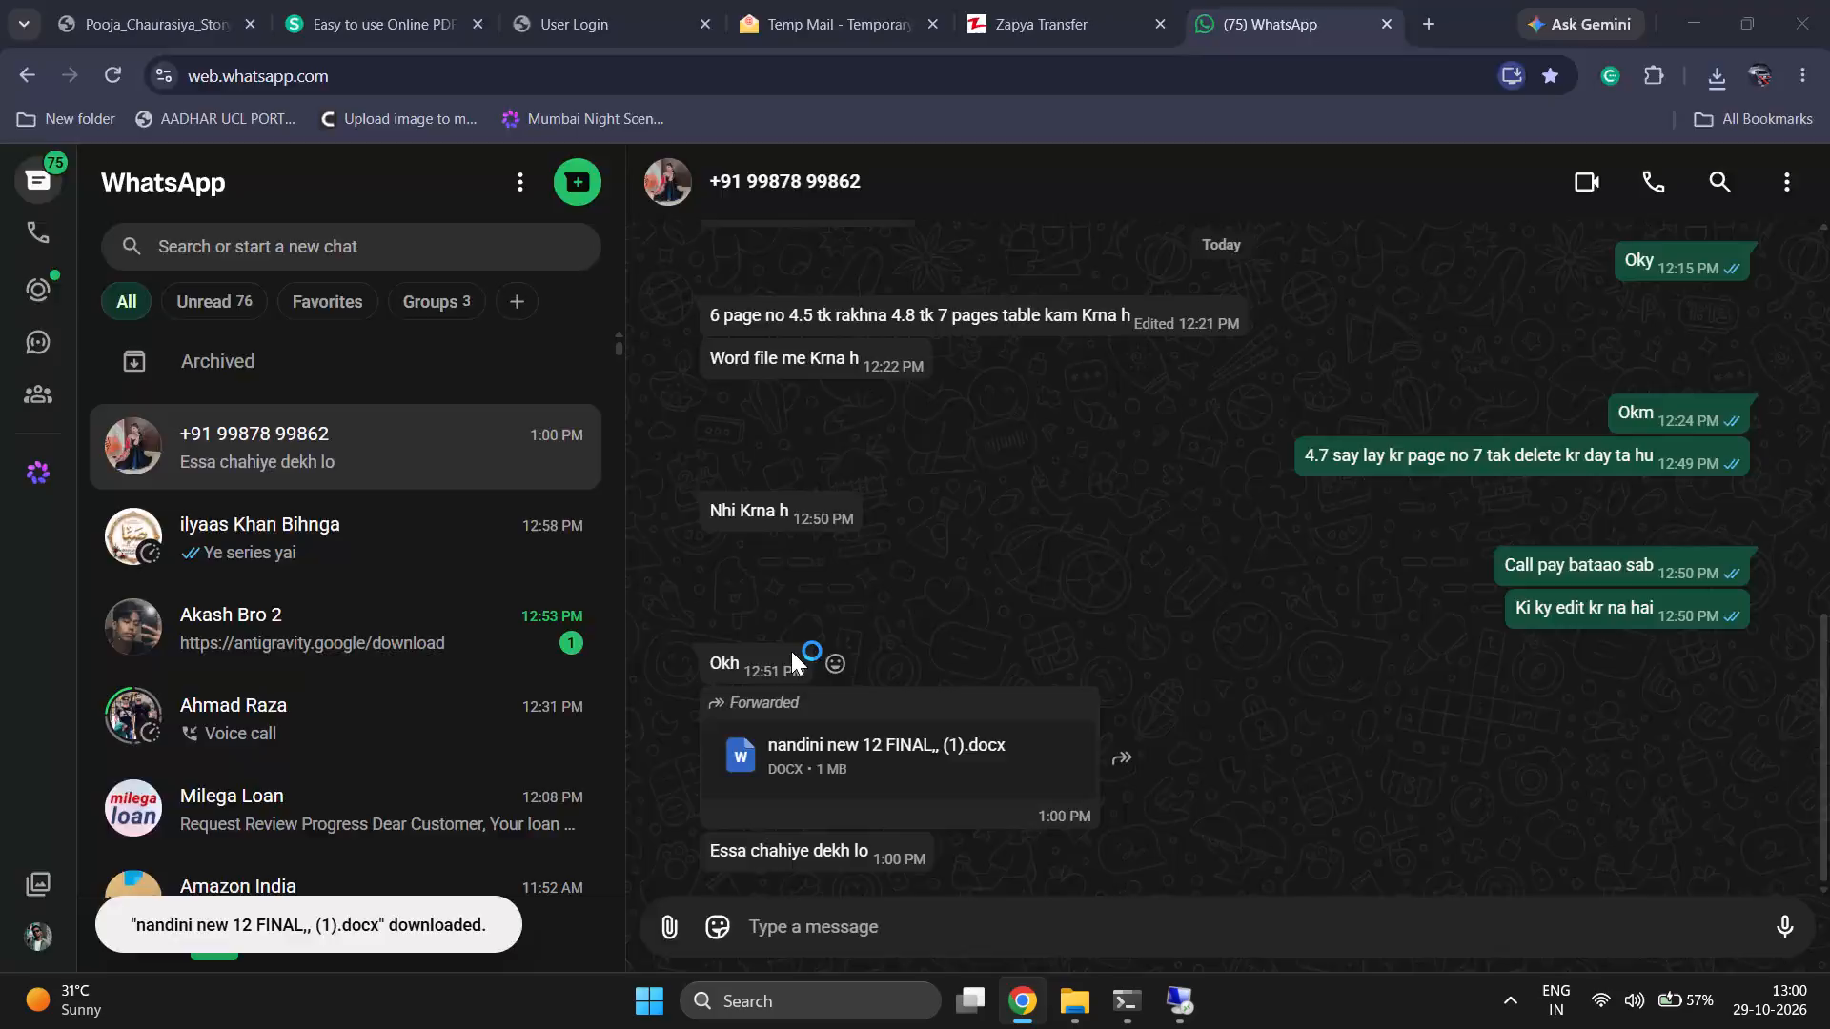
Review the opening pages of the downloaded project report in Word, from the title page through the certificate, declaration and acknowledgement.
{"action": "scroll", "coordinate": [1201, 676], "scroll_direction": "up", "scroll_amount": 1}
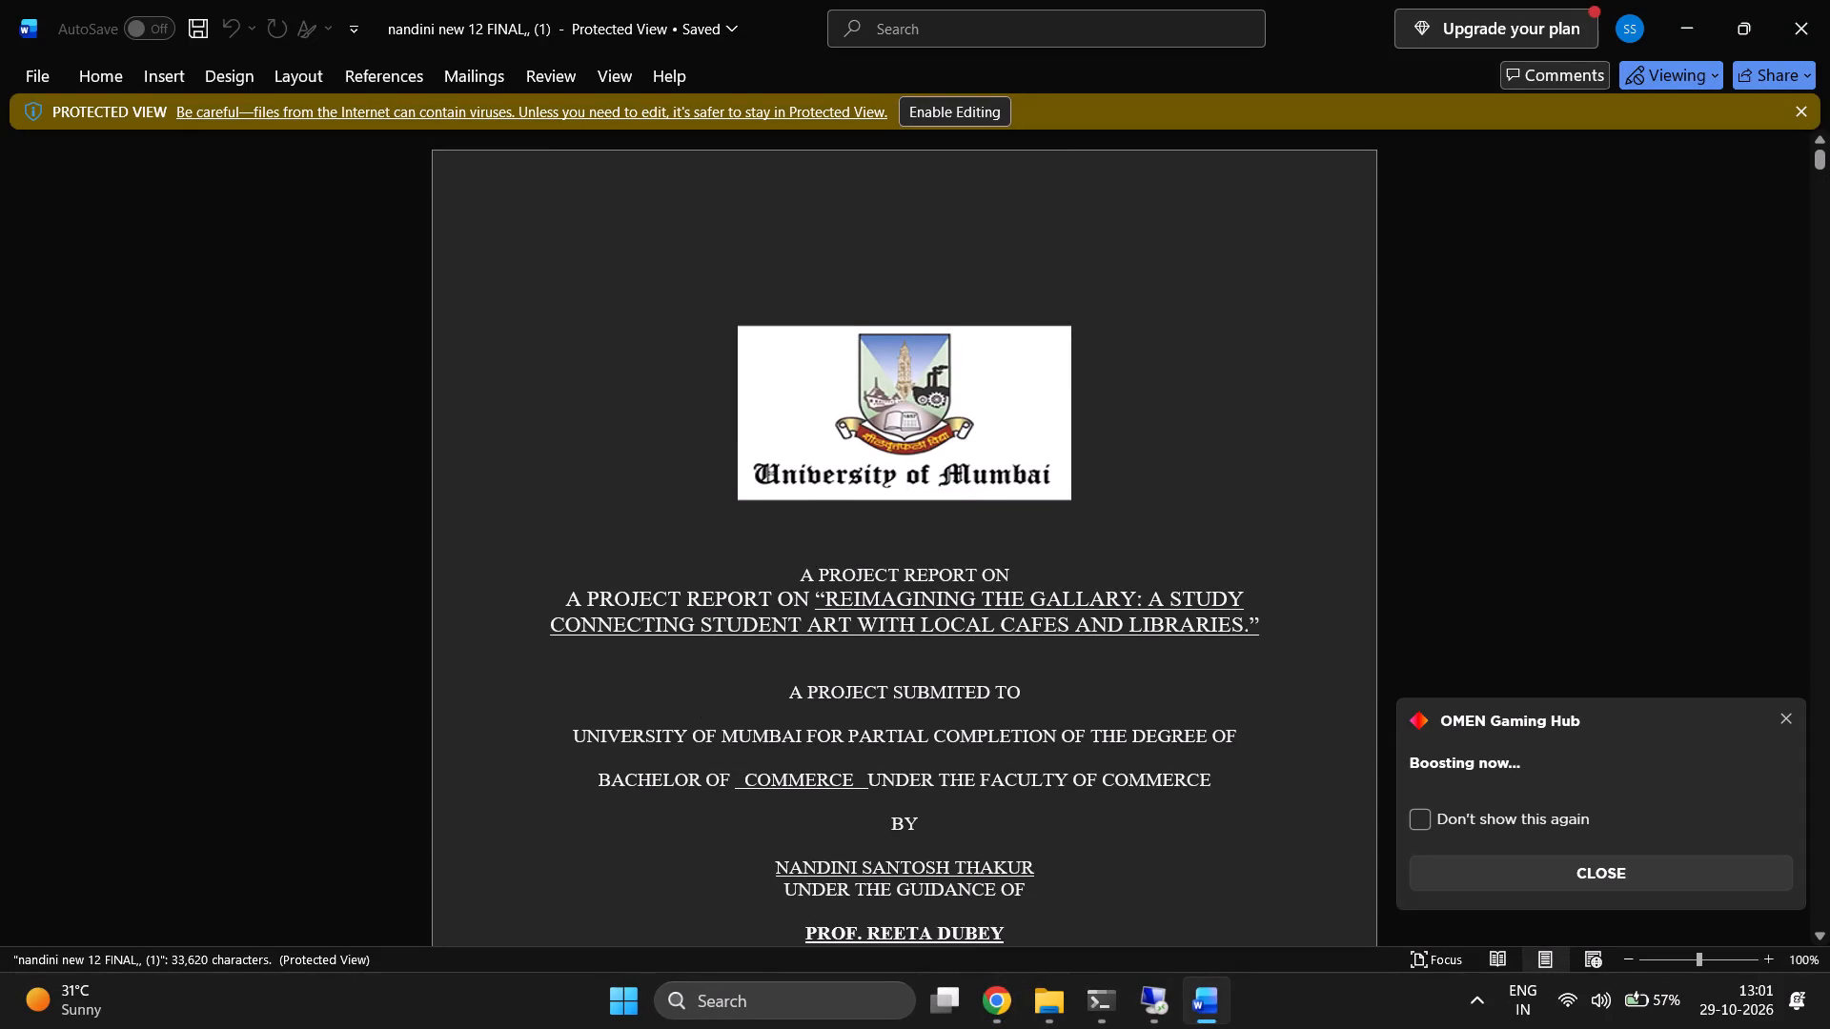
{"action": "scroll", "coordinate": [1206, 678], "scroll_direction": "down", "scroll_amount": 6}
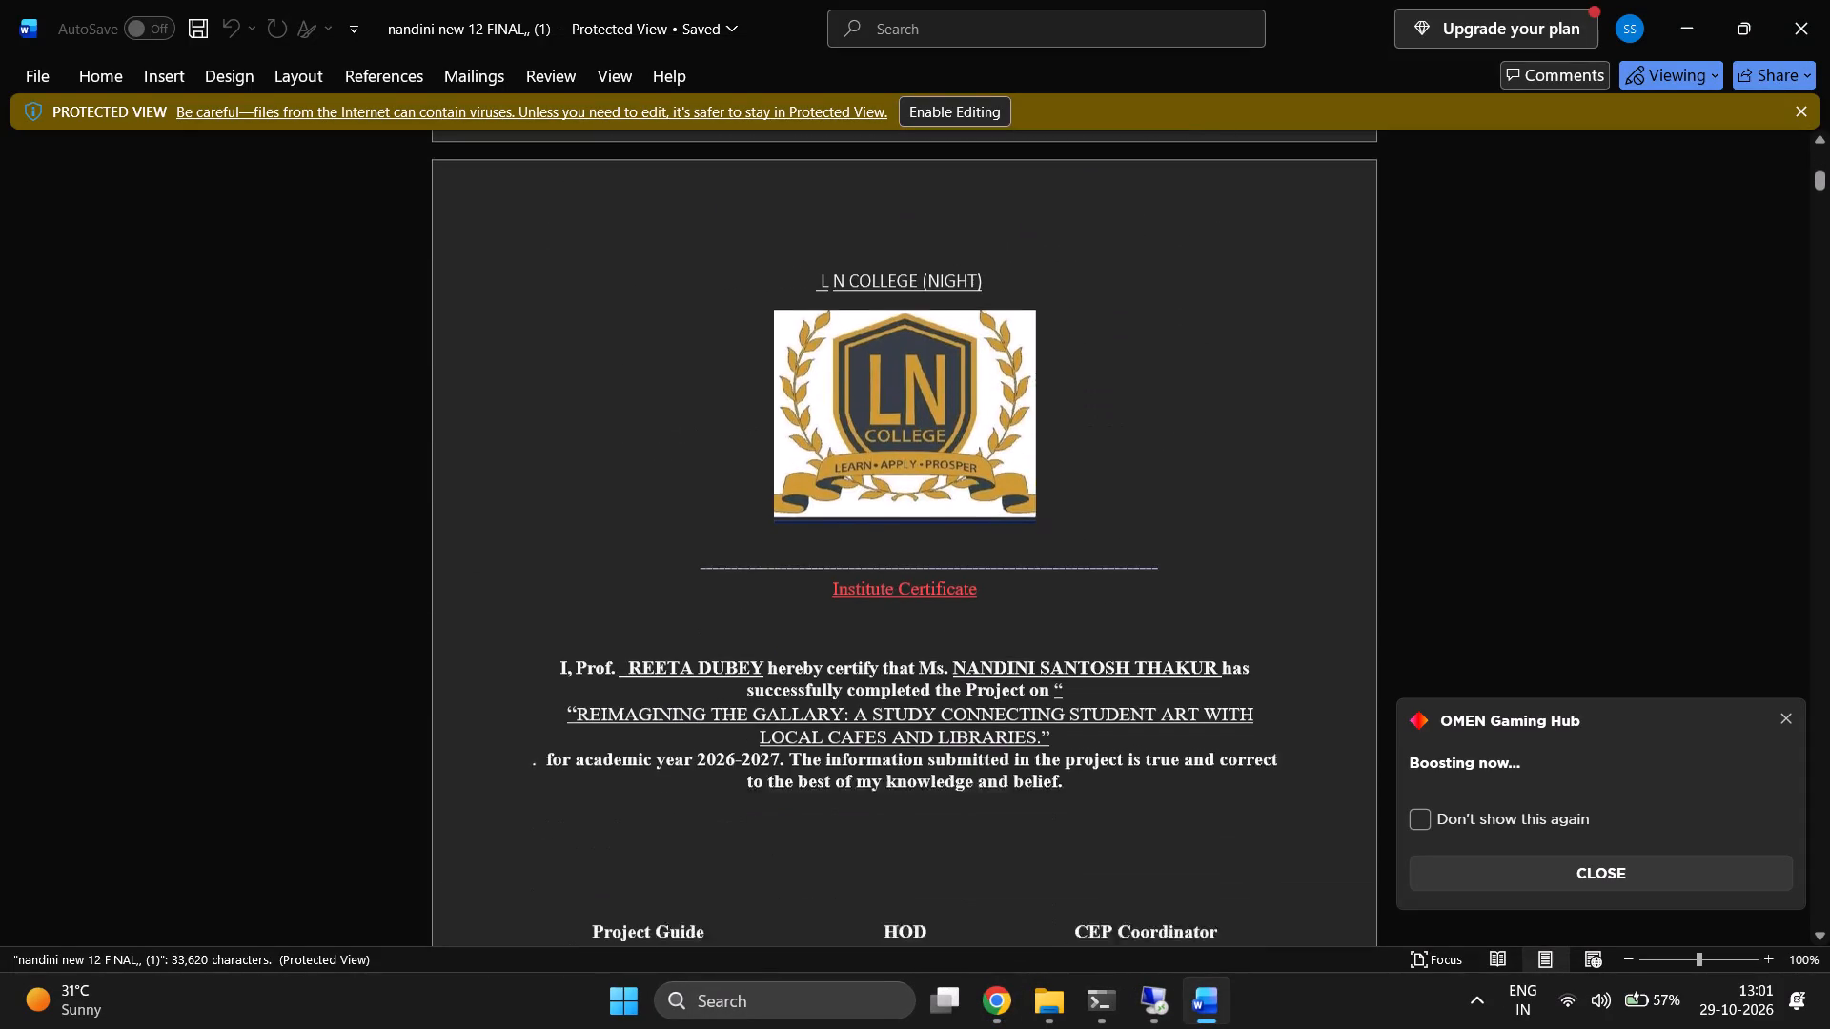
{"action": "scroll", "coordinate": [1206, 678], "scroll_direction": "down", "scroll_amount": 3}
{"action": "scroll", "coordinate": [1206, 678], "scroll_direction": "up", "scroll_amount": 1}
{"action": "scroll", "coordinate": [1206, 678], "scroll_direction": "down", "scroll_amount": 1}
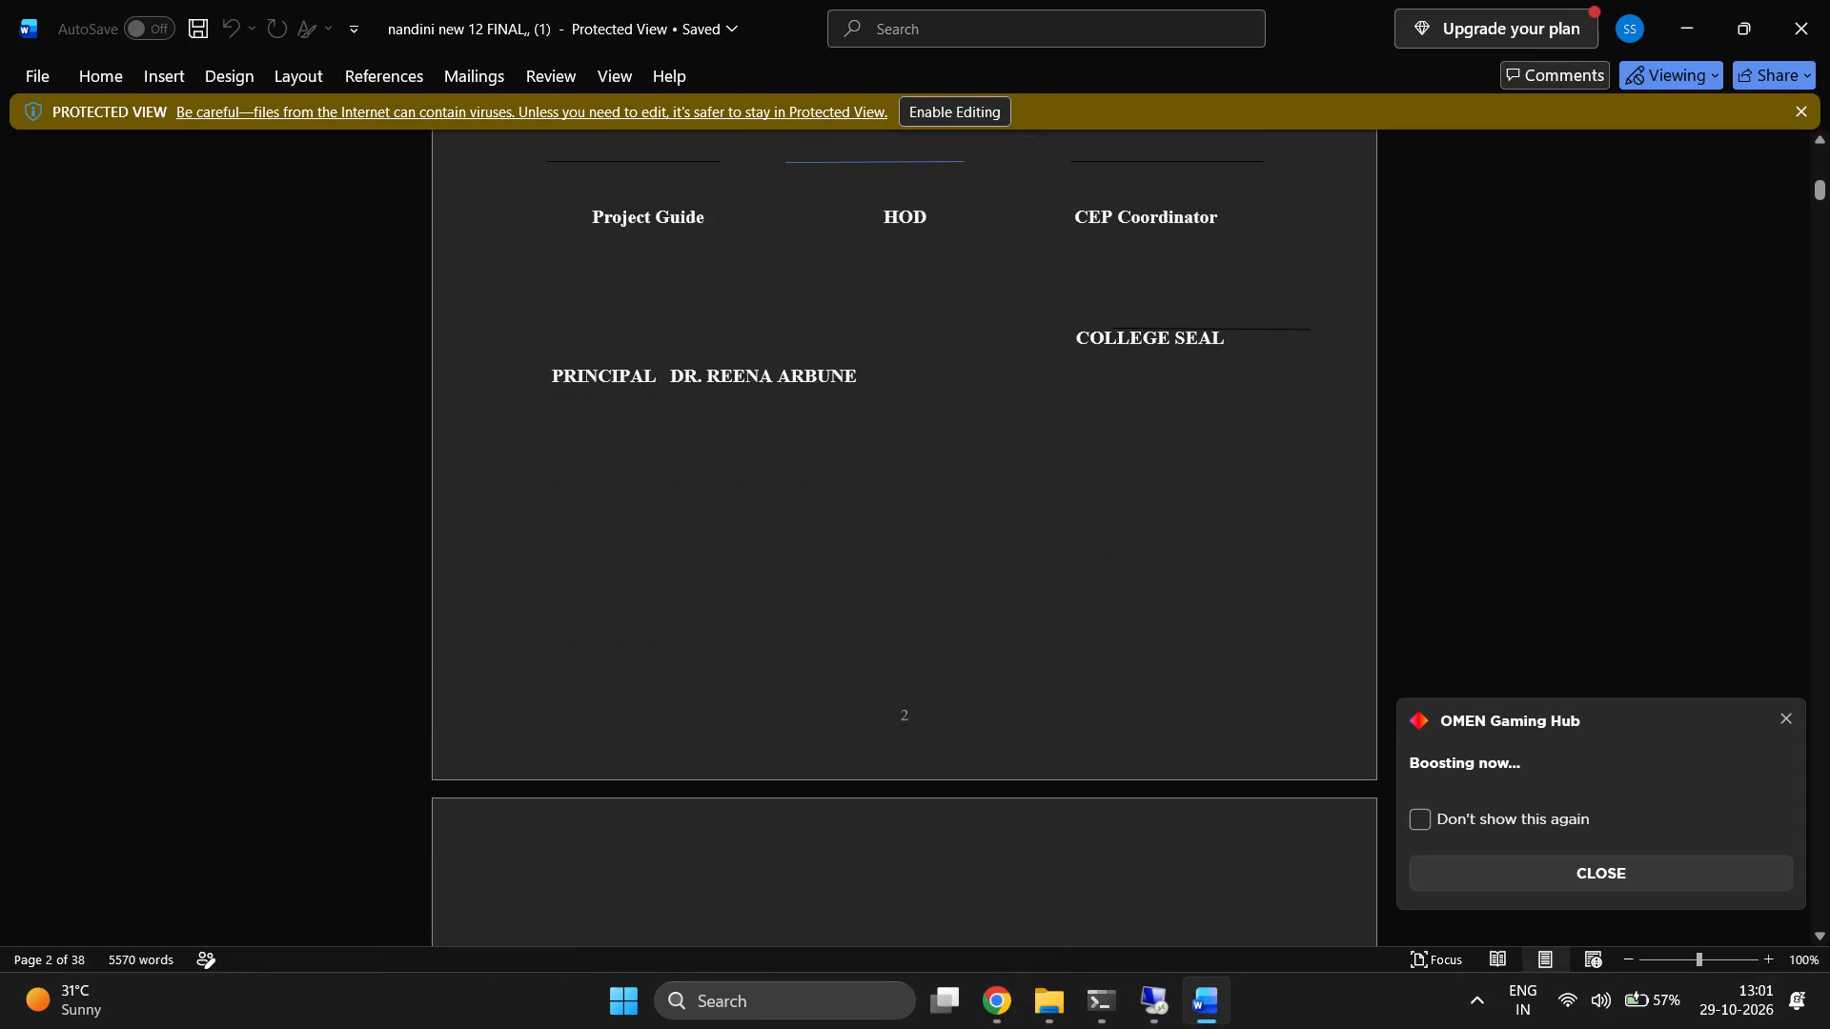
{"action": "scroll", "coordinate": [1206, 678], "scroll_direction": "down", "scroll_amount": 6}
{"action": "scroll", "coordinate": [1206, 678], "scroll_direction": "up", "scroll_amount": 1}
{"action": "scroll", "coordinate": [1206, 678], "scroll_direction": "down", "scroll_amount": 4}
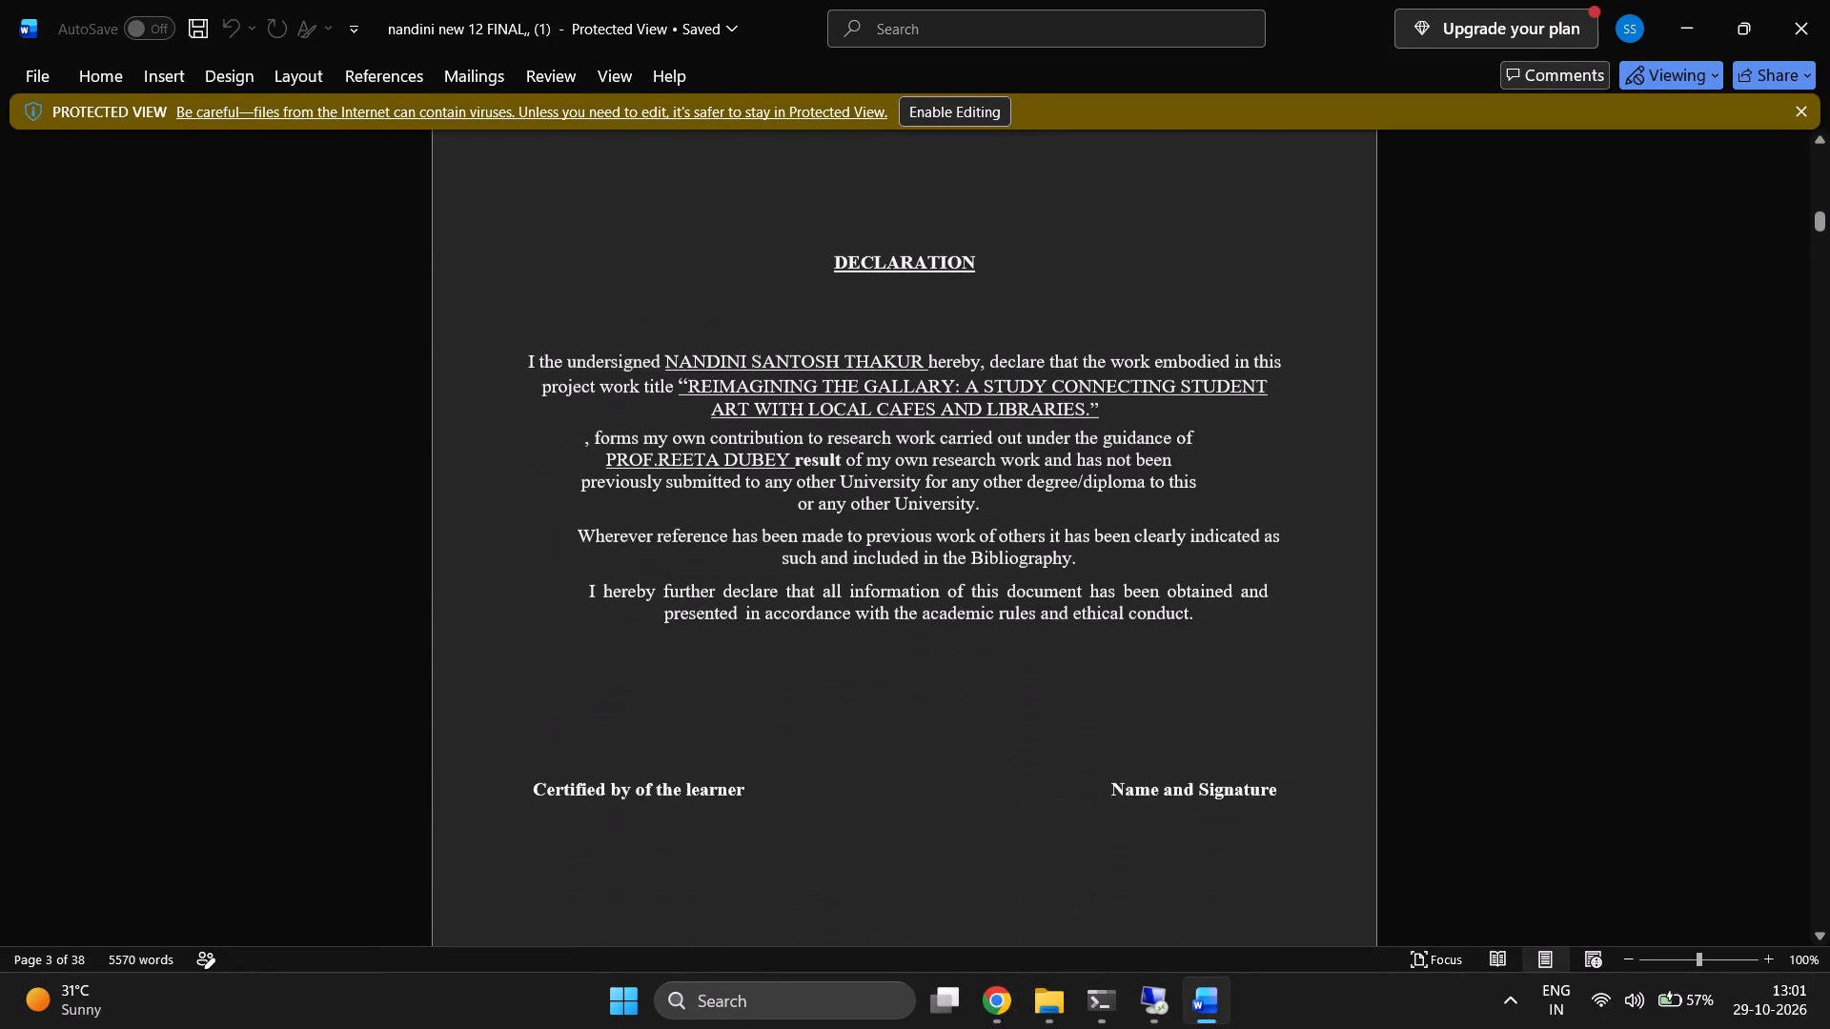
{"action": "scroll", "coordinate": [1206, 678], "scroll_direction": "down", "scroll_amount": 1}
{"action": "scroll", "coordinate": [1206, 678], "scroll_direction": "up", "scroll_amount": 1}
{"action": "scroll", "coordinate": [1206, 678], "scroll_direction": "down", "scroll_amount": 7}
{"action": "scroll", "coordinate": [1206, 678], "scroll_direction": "up", "scroll_amount": 1}
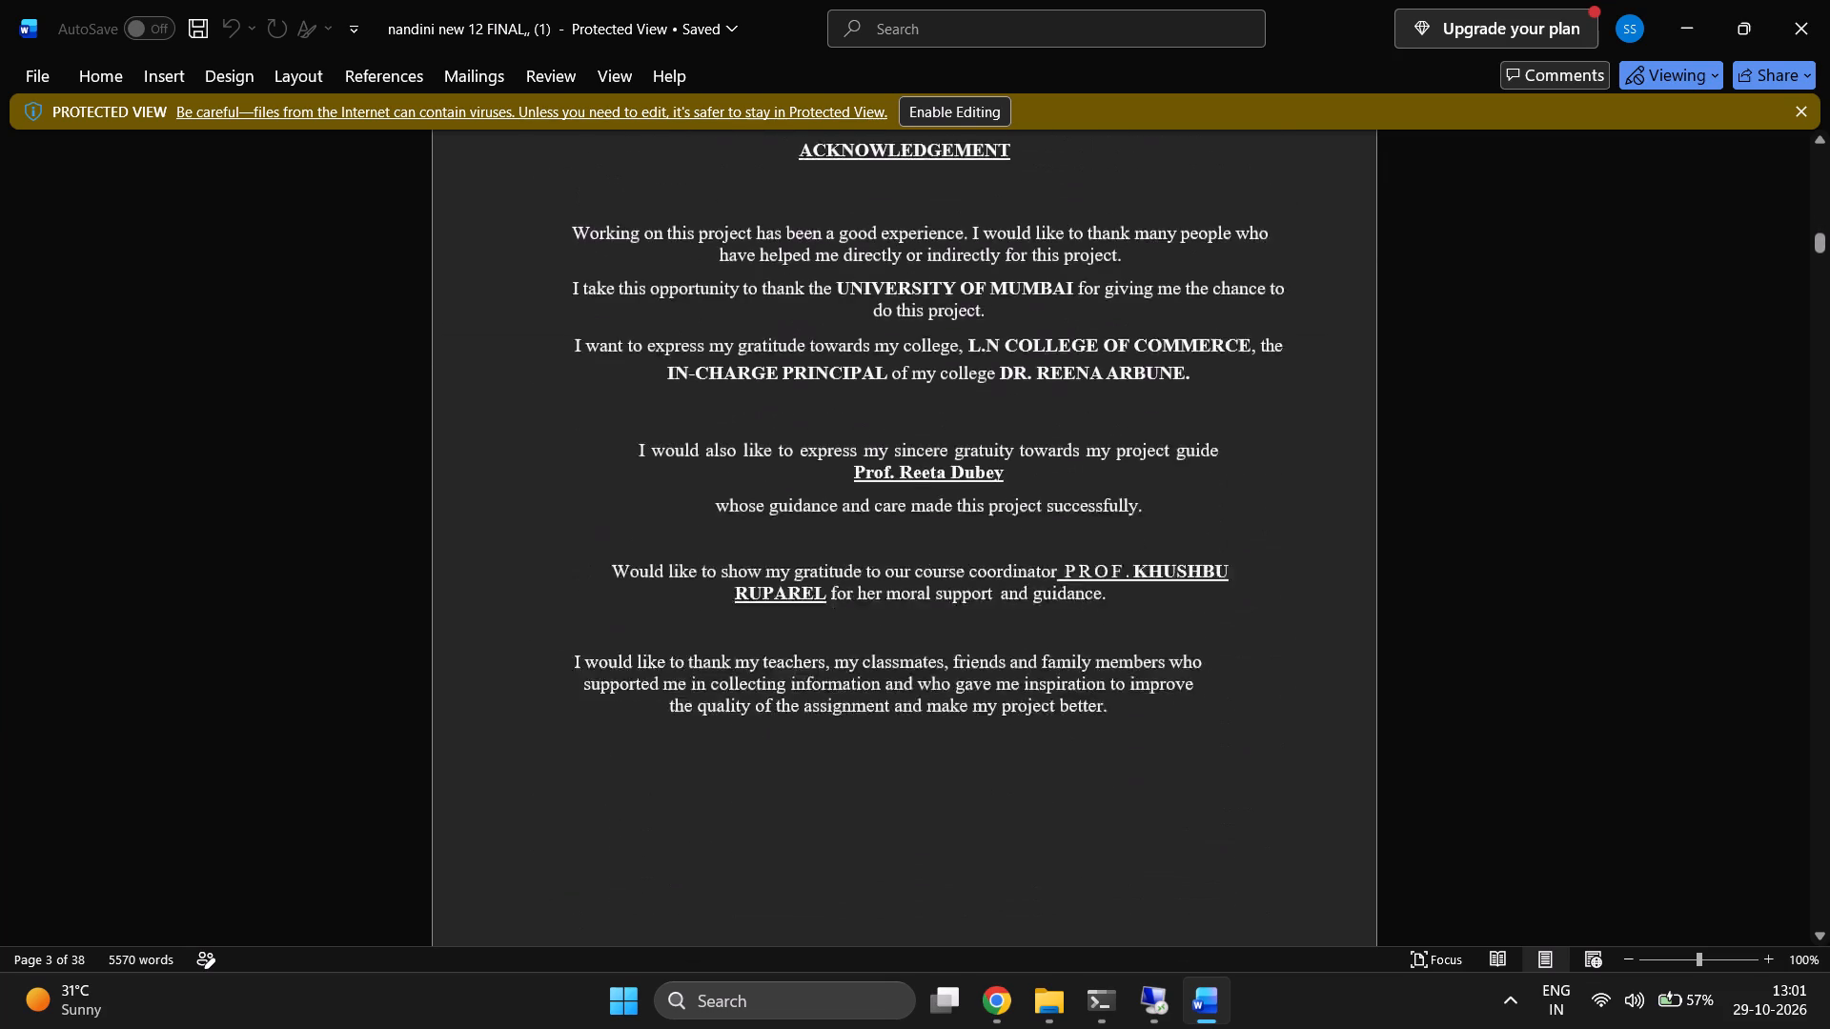
Review the report's table of contents and the pages after it, up to the start of Chapter 1.
{"action": "scroll", "coordinate": [1206, 678], "scroll_direction": "down", "scroll_amount": 1}
{"action": "scroll", "coordinate": [1206, 678], "scroll_direction": "up", "scroll_amount": 1}
{"action": "scroll", "coordinate": [1206, 678], "scroll_direction": "down", "scroll_amount": 6}
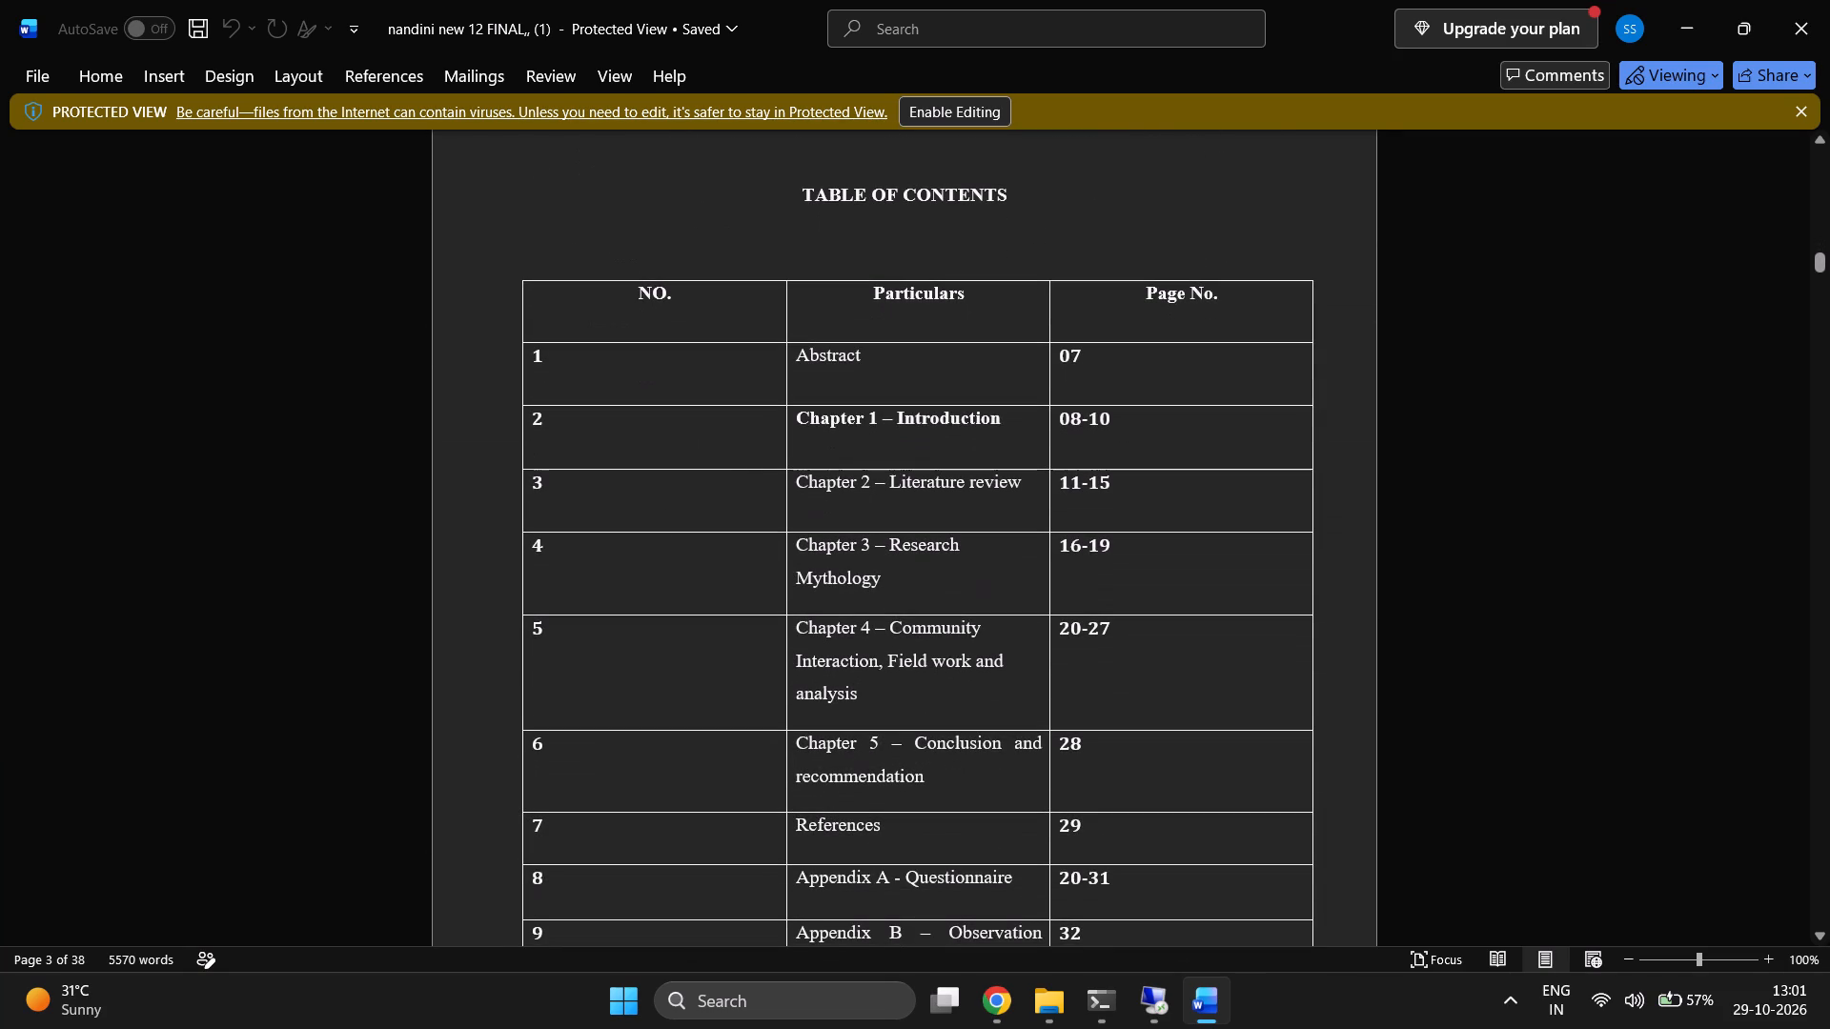
{"action": "scroll", "coordinate": [1206, 678], "scroll_direction": "down", "scroll_amount": 1}
{"action": "scroll", "coordinate": [1206, 678], "scroll_direction": "up", "scroll_amount": 1}
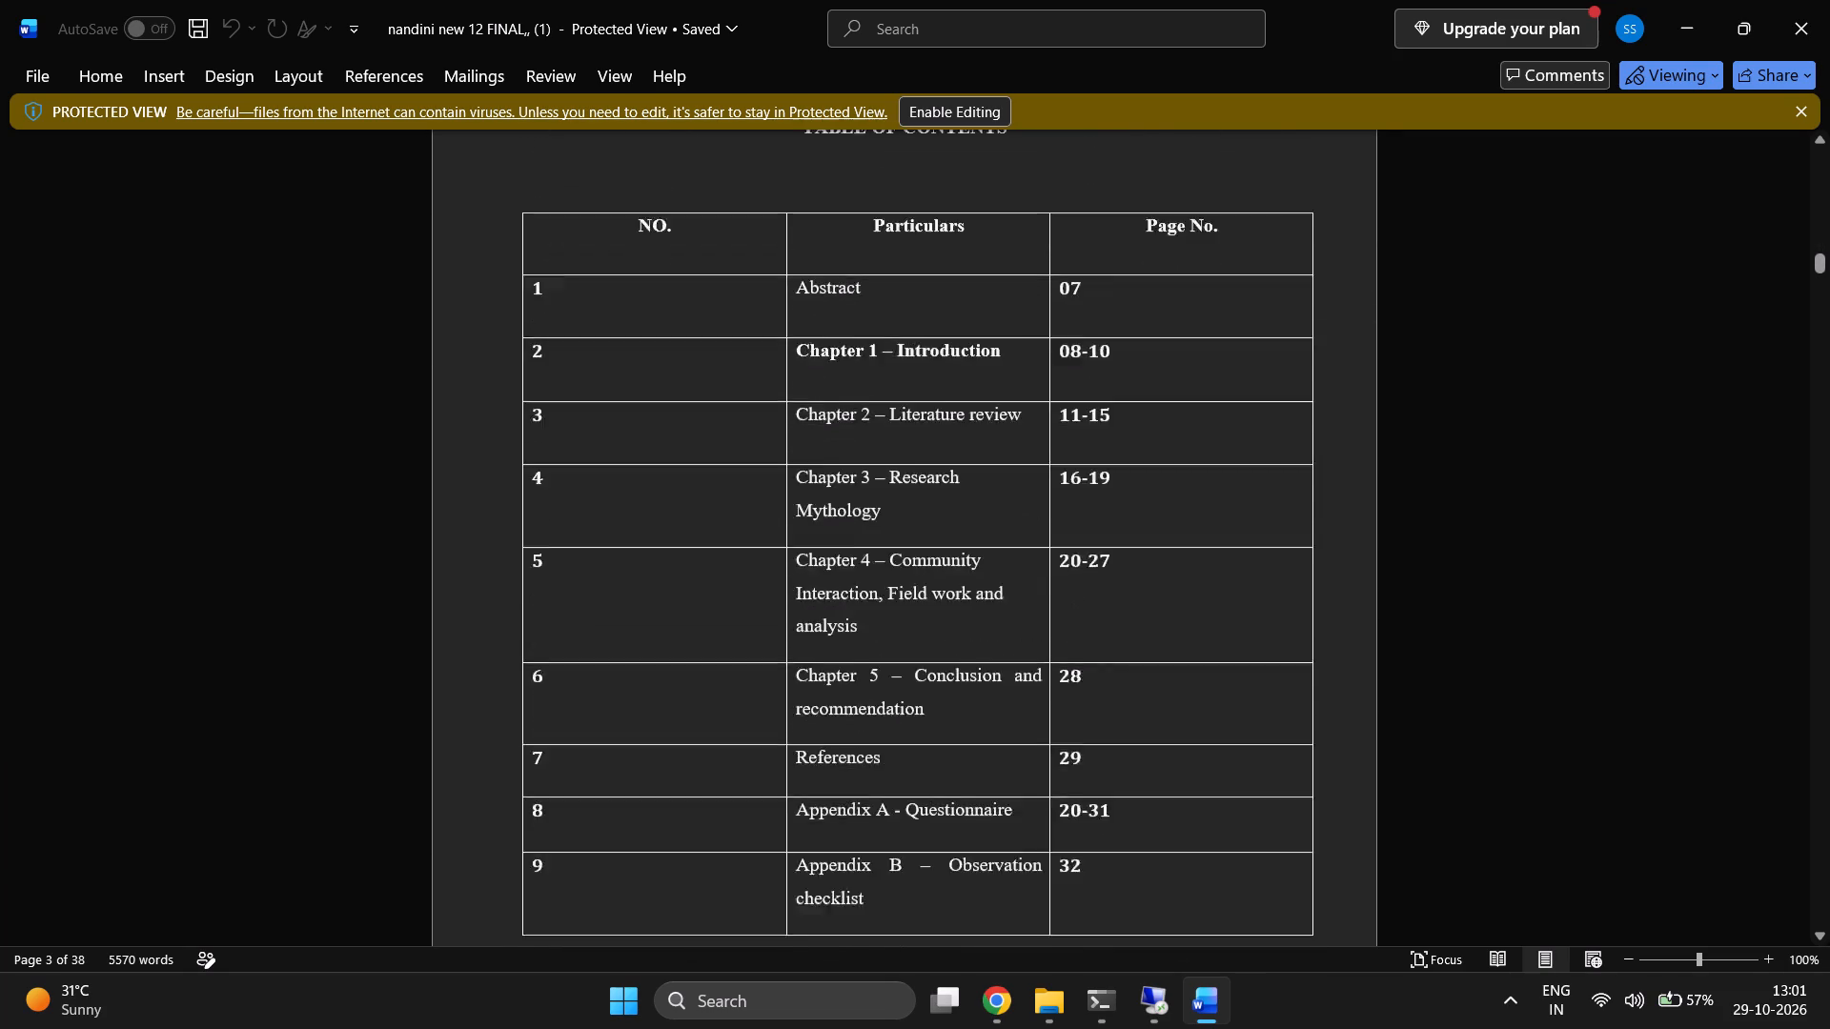
{"action": "scroll", "coordinate": [1206, 678], "scroll_direction": "down", "scroll_amount": 7}
{"action": "scroll", "coordinate": [1206, 678], "scroll_direction": "up", "scroll_amount": 1}
{"action": "scroll", "coordinate": [1206, 678], "scroll_direction": "down", "scroll_amount": 4}
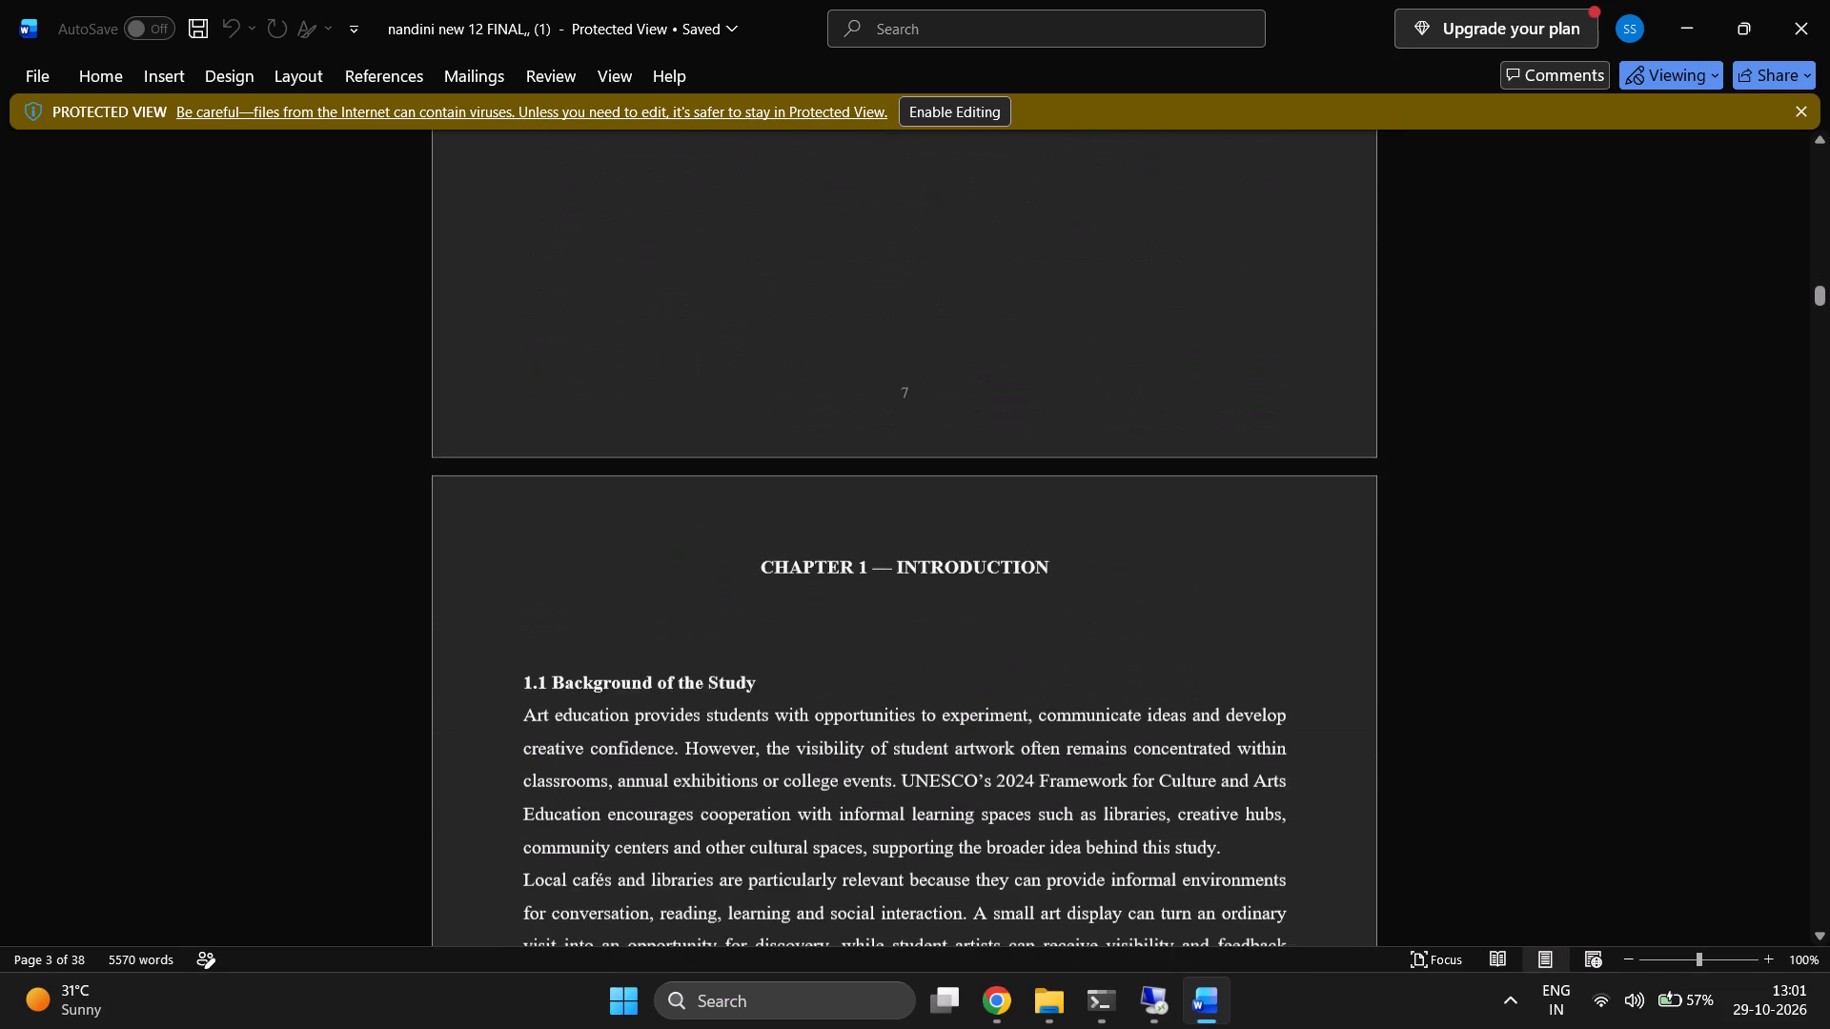
Skim the report from the Chapter 1 introduction through to the pages of art and café photos.
{"action": "scroll", "coordinate": [1206, 678], "scroll_direction": "down", "scroll_amount": 1}
{"action": "scroll", "coordinate": [1206, 678], "scroll_direction": "up", "scroll_amount": 1}
{"action": "scroll", "coordinate": [1206, 678], "scroll_direction": "down", "scroll_amount": 1}
{"action": "scroll", "coordinate": [1206, 678], "scroll_direction": "up", "scroll_amount": 1}
{"action": "scroll", "coordinate": [1206, 678], "scroll_direction": "down", "scroll_amount": 7}
{"action": "scroll", "coordinate": [1206, 678], "scroll_direction": "up", "scroll_amount": 1}
{"action": "scroll", "coordinate": [1206, 678], "scroll_direction": "down", "scroll_amount": 13}
{"action": "scroll", "coordinate": [1206, 678], "scroll_direction": "up", "scroll_amount": 1}
{"action": "scroll", "coordinate": [1206, 678], "scroll_direction": "down", "scroll_amount": 1}
{"action": "scroll", "coordinate": [1206, 678], "scroll_direction": "up", "scroll_amount": 1}
{"action": "scroll", "coordinate": [1206, 678], "scroll_direction": "down", "scroll_amount": 7}
{"action": "scroll", "coordinate": [1206, 678], "scroll_direction": "up", "scroll_amount": 1}
{"action": "scroll", "coordinate": [1206, 678], "scroll_direction": "down", "scroll_amount": 13}
{"action": "scroll", "coordinate": [1206, 678], "scroll_direction": "up", "scroll_amount": 1}
{"action": "scroll", "coordinate": [1206, 678], "scroll_direction": "down", "scroll_amount": 8}
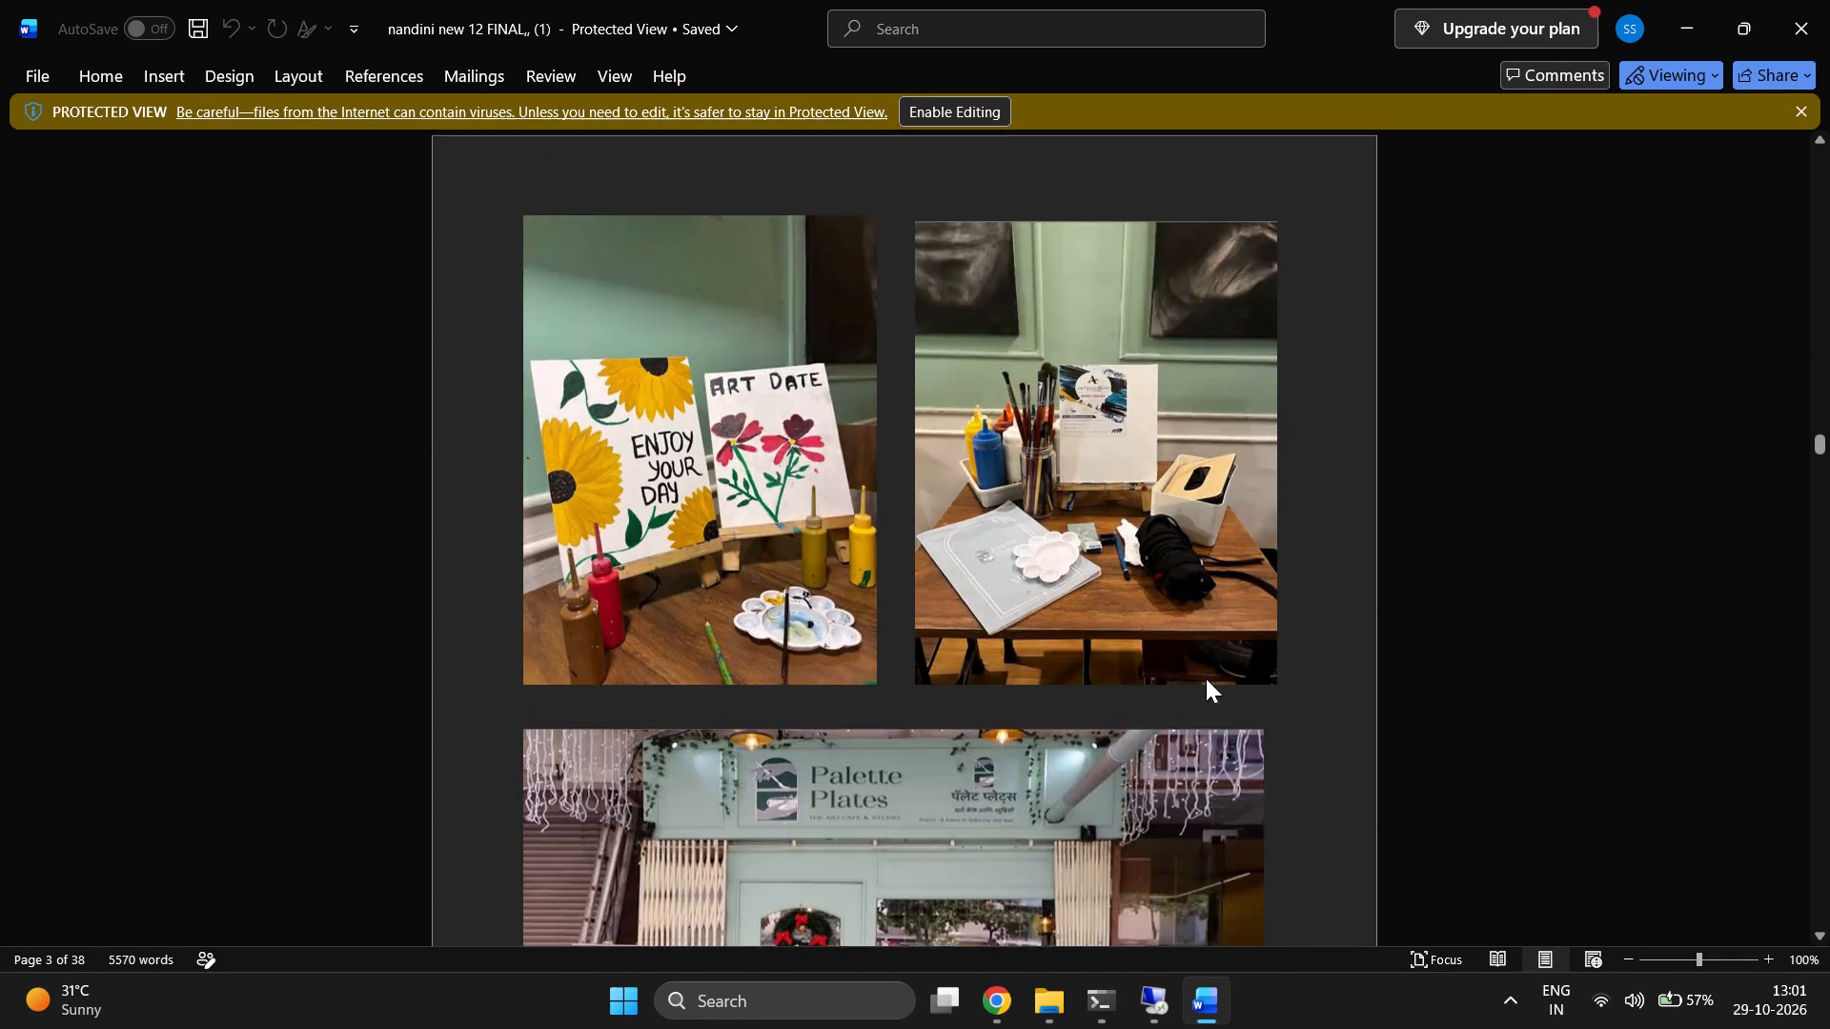
Skim the research methodology sections on sampling, instrument and data analysis, through to the respondent profile tables in Chapter 4.
{"action": "scroll", "coordinate": [1206, 678], "scroll_direction": "up", "scroll_amount": 1}
{"action": "scroll", "coordinate": [1206, 678], "scroll_direction": "down", "scroll_amount": 7}
{"action": "scroll", "coordinate": [1206, 678], "scroll_direction": "up", "scroll_amount": 1}
{"action": "scroll", "coordinate": [1206, 678], "scroll_direction": "down", "scroll_amount": 5}
{"action": "scroll", "coordinate": [1206, 678], "scroll_direction": "up", "scroll_amount": 1}
{"action": "scroll", "coordinate": [1206, 678], "scroll_direction": "down", "scroll_amount": 1}
{"action": "scroll", "coordinate": [1206, 678], "scroll_direction": "up", "scroll_amount": 1}
{"action": "scroll", "coordinate": [1206, 678], "scroll_direction": "down", "scroll_amount": 2}
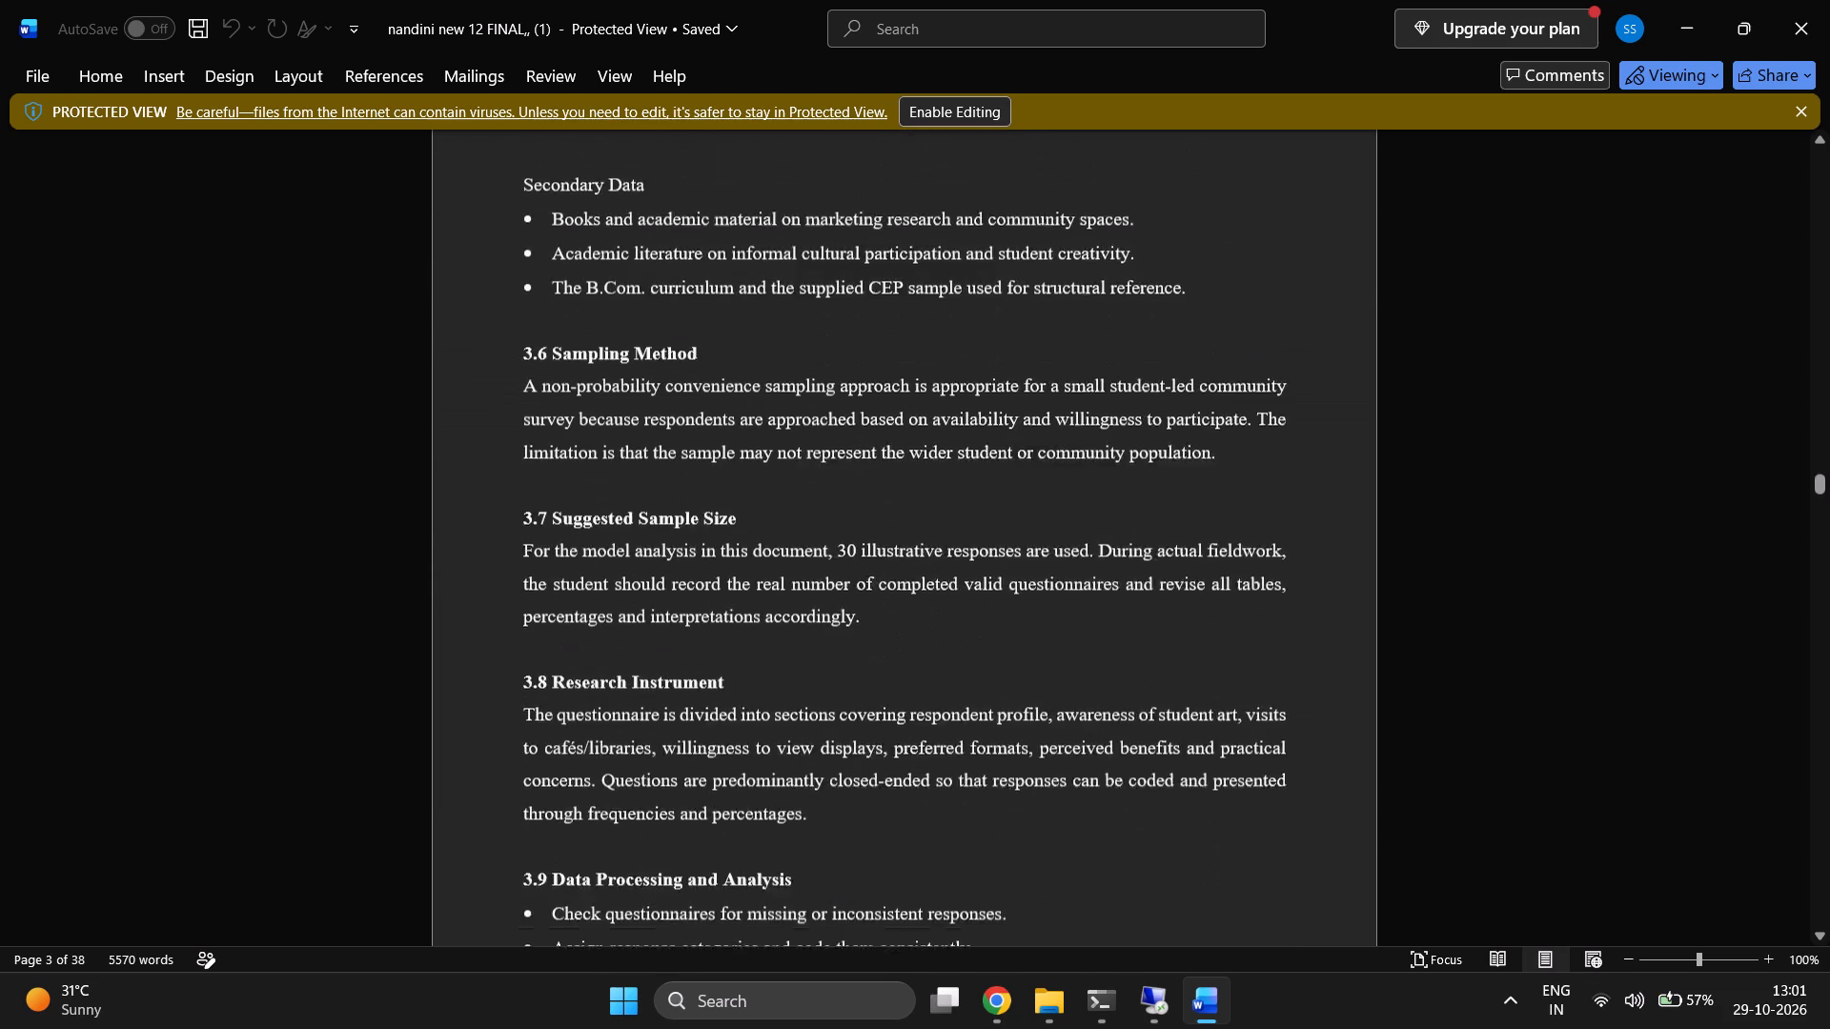
{"action": "scroll", "coordinate": [1206, 678], "scroll_direction": "down", "scroll_amount": 5}
{"action": "scroll", "coordinate": [1206, 678], "scroll_direction": "up", "scroll_amount": 1}
{"action": "scroll", "coordinate": [1206, 678], "scroll_direction": "down", "scroll_amount": 7}
{"action": "scroll", "coordinate": [1206, 678], "scroll_direction": "up", "scroll_amount": 1}
{"action": "scroll", "coordinate": [1206, 678], "scroll_direction": "down", "scroll_amount": 5}
{"action": "scroll", "coordinate": [1206, 678], "scroll_direction": "up", "scroll_amount": 1}
{"action": "scroll", "coordinate": [1206, 678], "scroll_direction": "down", "scroll_amount": 1}
{"action": "scroll", "coordinate": [1206, 678], "scroll_direction": "up", "scroll_amount": 1}
{"action": "scroll", "coordinate": [1206, 678], "scroll_direction": "down", "scroll_amount": 14}
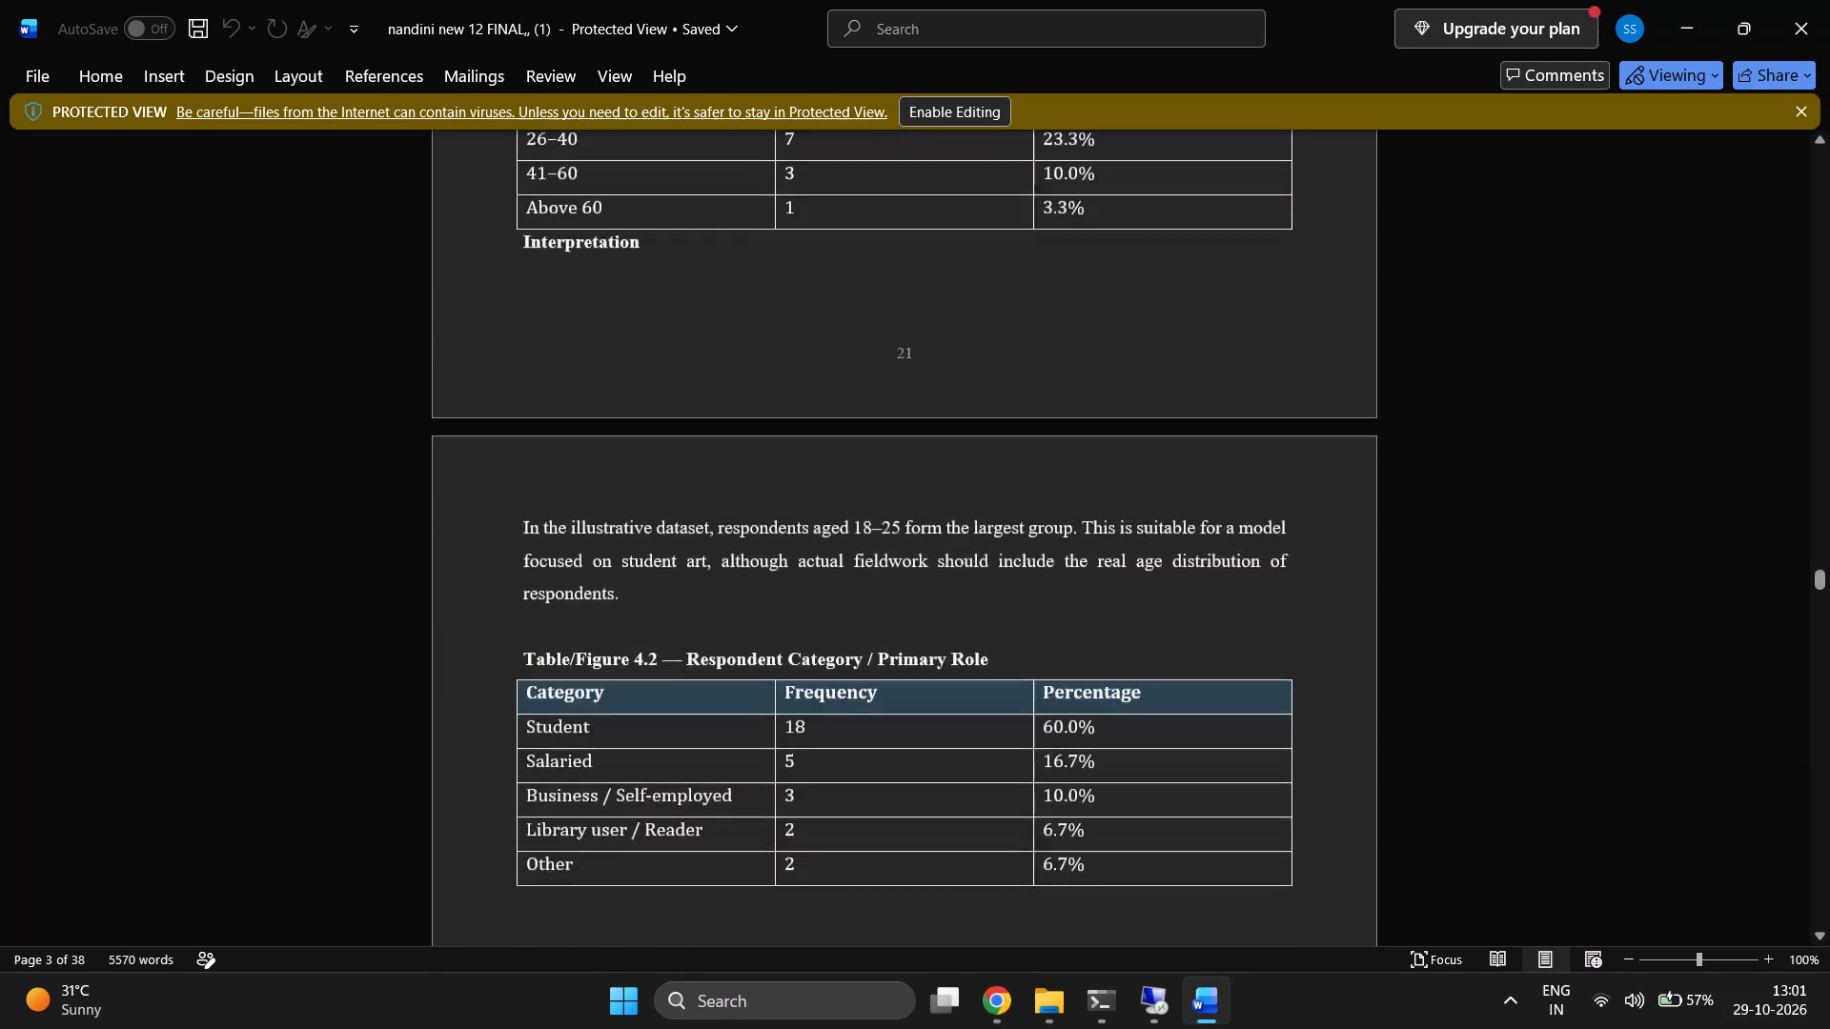
Look over the remaining Chapter 4 survey tables and the practical conditions for implementation, up to Chapter 5.
{"action": "scroll", "coordinate": [1206, 678], "scroll_direction": "down", "scroll_amount": 7}
{"action": "scroll", "coordinate": [1206, 678], "scroll_direction": "up", "scroll_amount": 1}
{"action": "scroll", "coordinate": [1206, 678], "scroll_direction": "down", "scroll_amount": 9}
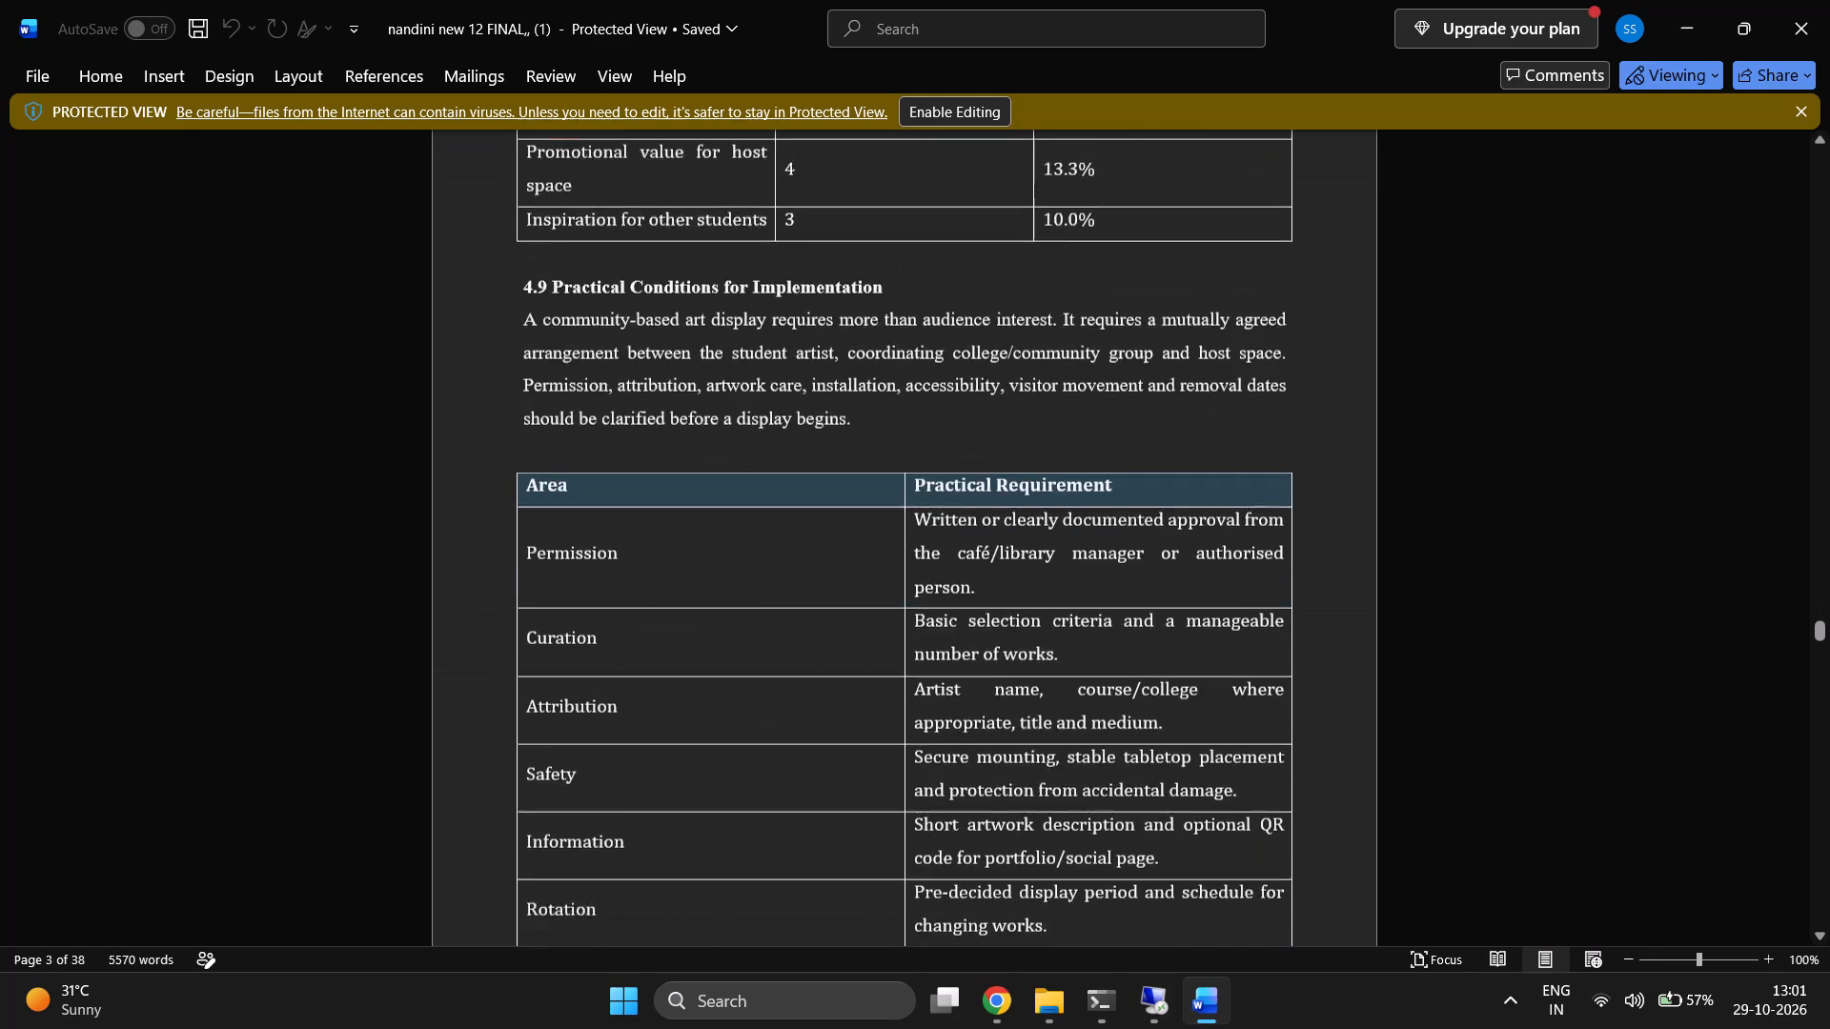
{"action": "scroll", "coordinate": [1206, 678], "scroll_direction": "down", "scroll_amount": 13}
{"action": "scroll", "coordinate": [1206, 678], "scroll_direction": "up", "scroll_amount": 1}
{"action": "scroll", "coordinate": [1206, 678], "scroll_direction": "down", "scroll_amount": 1}
{"action": "scroll", "coordinate": [1206, 678], "scroll_direction": "up", "scroll_amount": 1}
{"action": "scroll", "coordinate": [1206, 678], "scroll_direction": "down", "scroll_amount": 4}
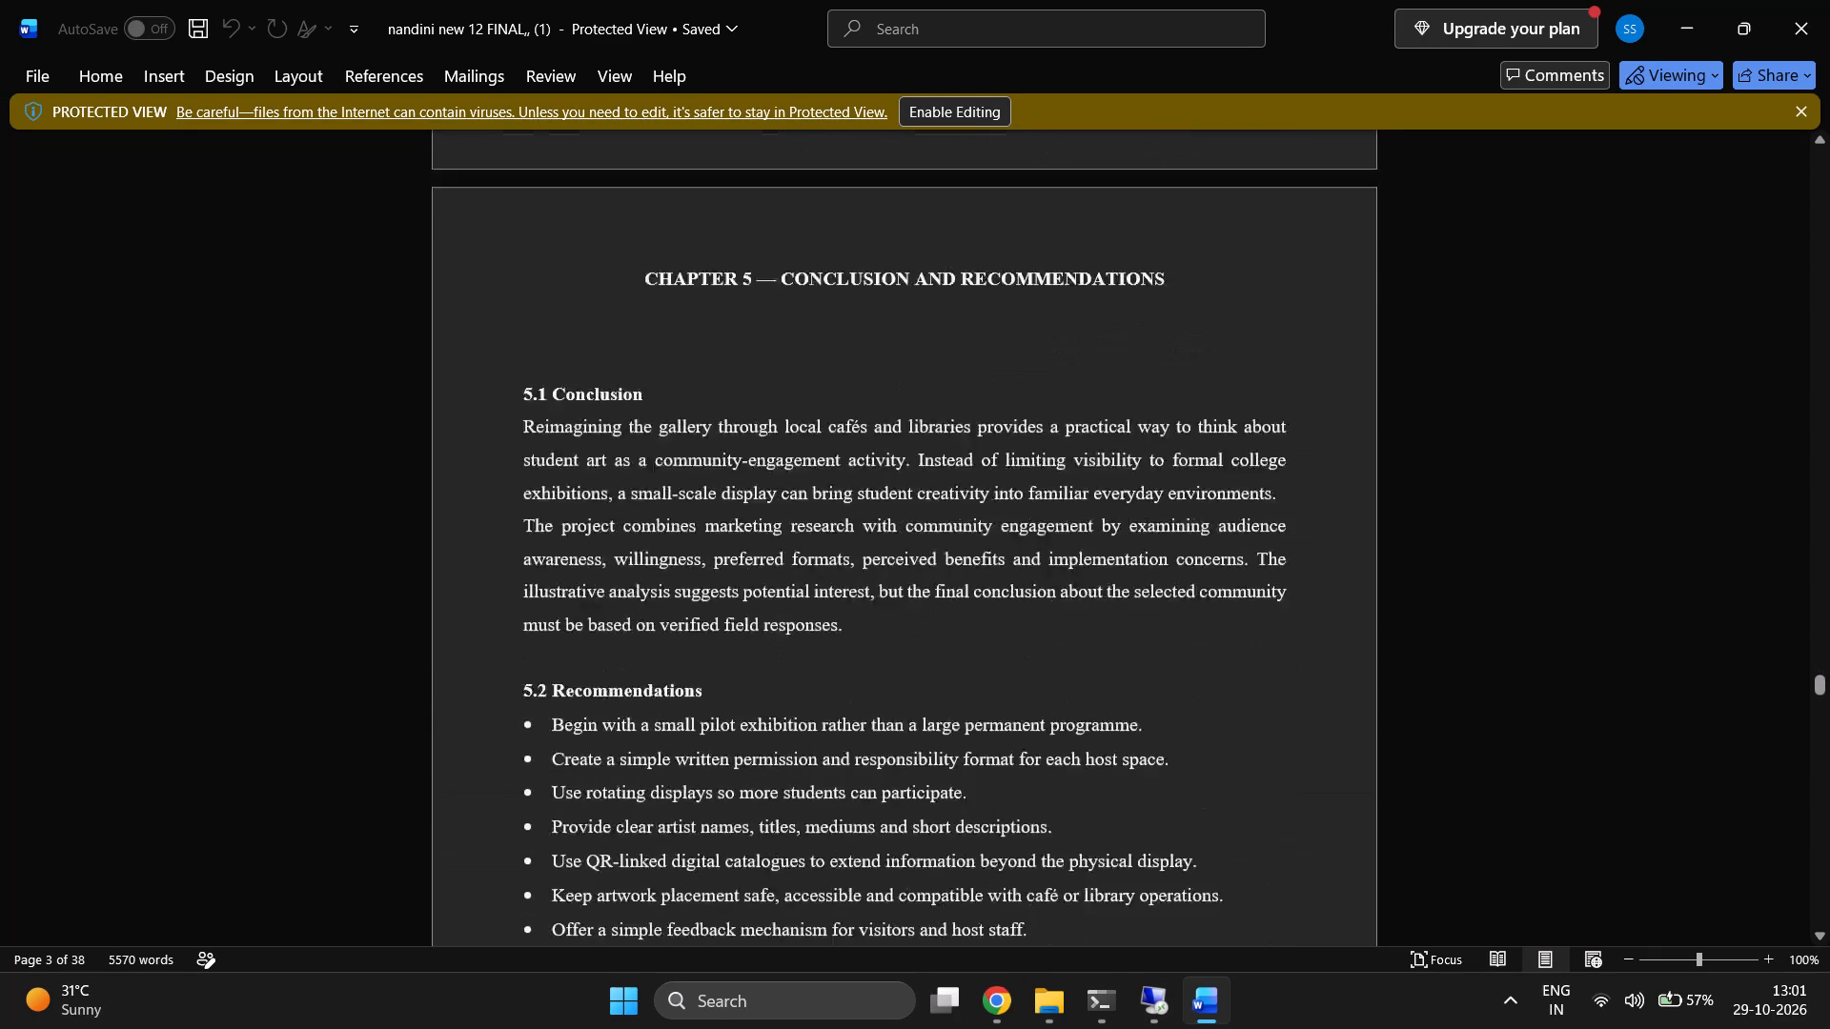
Review the Chapter 5 conclusion and recommendations, continuing into the questionnaire appendix.
{"action": "scroll", "coordinate": [1206, 678], "scroll_direction": "down", "scroll_amount": 3}
{"action": "scroll", "coordinate": [1206, 678], "scroll_direction": "up", "scroll_amount": 1}
{"action": "scroll", "coordinate": [1206, 678], "scroll_direction": "down", "scroll_amount": 7}
{"action": "scroll", "coordinate": [1206, 678], "scroll_direction": "up", "scroll_amount": 1}
{"action": "scroll", "coordinate": [1206, 678], "scroll_direction": "down", "scroll_amount": 5}
{"action": "scroll", "coordinate": [1206, 678], "scroll_direction": "up", "scroll_amount": 1}
{"action": "scroll", "coordinate": [1206, 678], "scroll_direction": "down", "scroll_amount": 1}
{"action": "scroll", "coordinate": [1206, 678], "scroll_direction": "up", "scroll_amount": 1}
{"action": "scroll", "coordinate": [1206, 678], "scroll_direction": "down", "scroll_amount": 1}
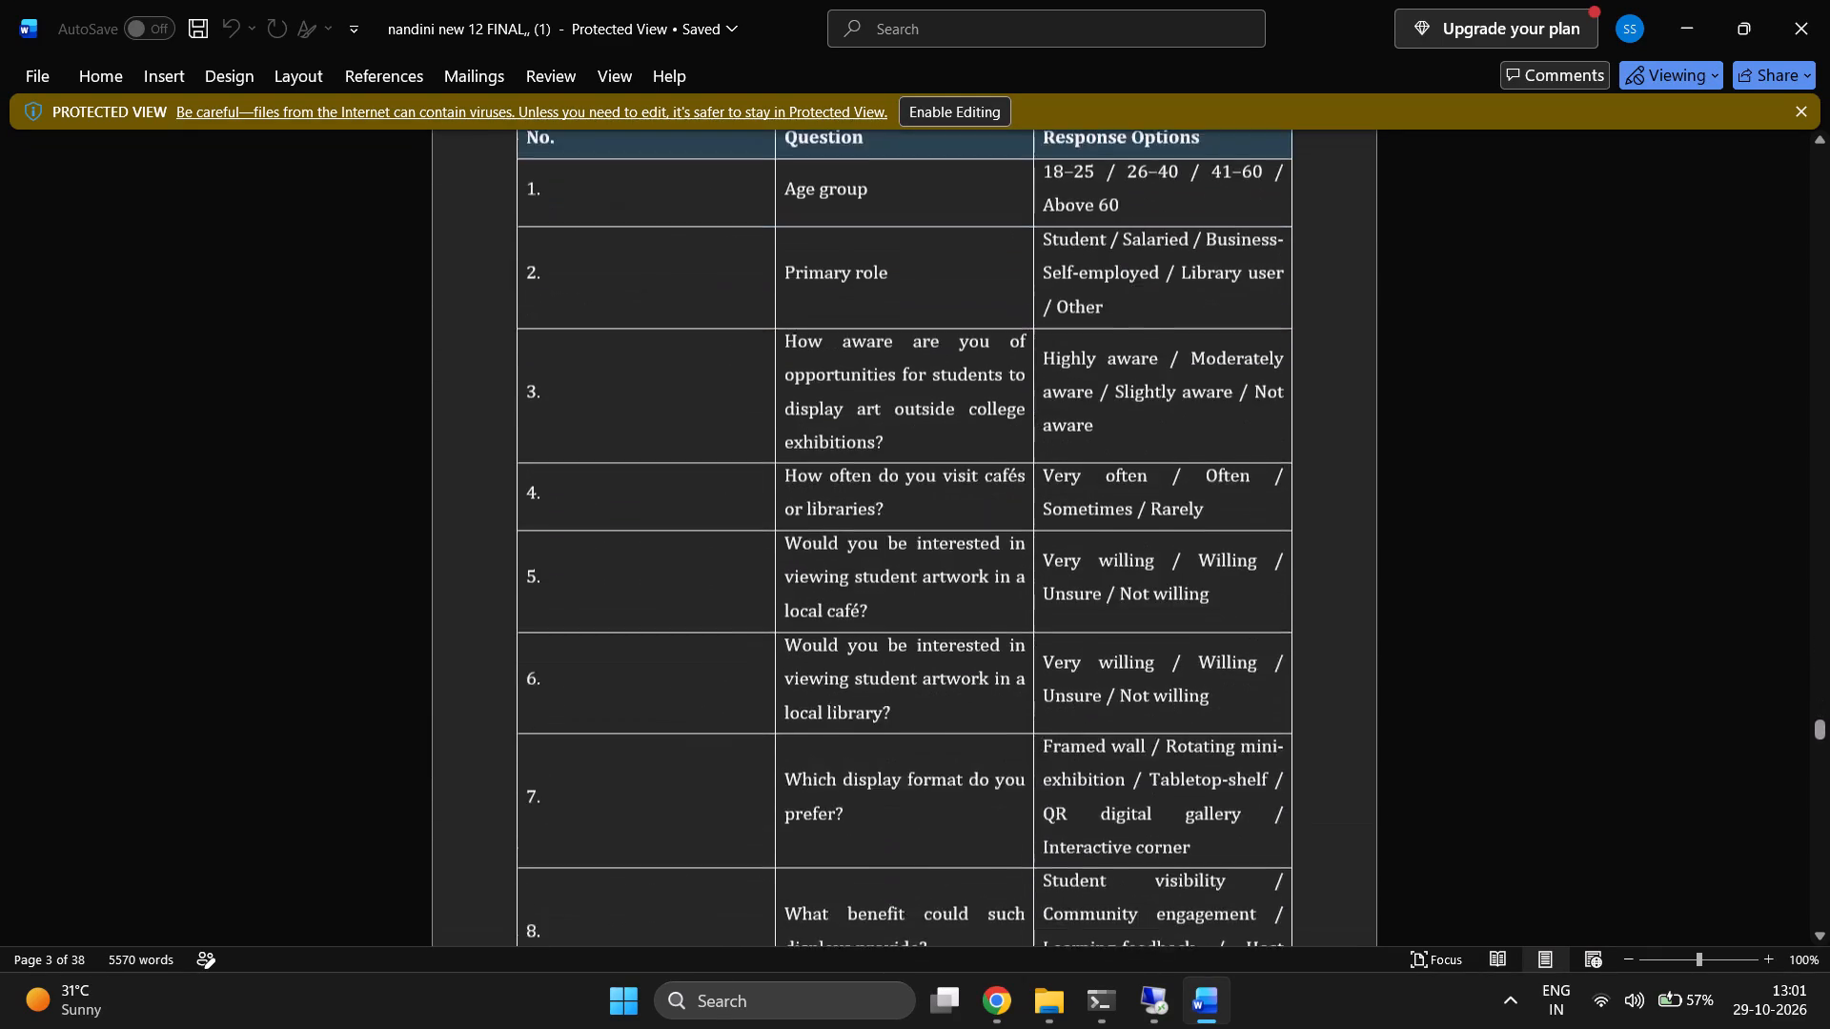
Review the rest of the questionnaire, the internal guide signature table and the report's closing pages.
{"action": "scroll", "coordinate": [1206, 678], "scroll_direction": "down", "scroll_amount": 6}
{"action": "scroll", "coordinate": [1206, 678], "scroll_direction": "up", "scroll_amount": 1}
{"action": "scroll", "coordinate": [1206, 678], "scroll_direction": "down", "scroll_amount": 13}
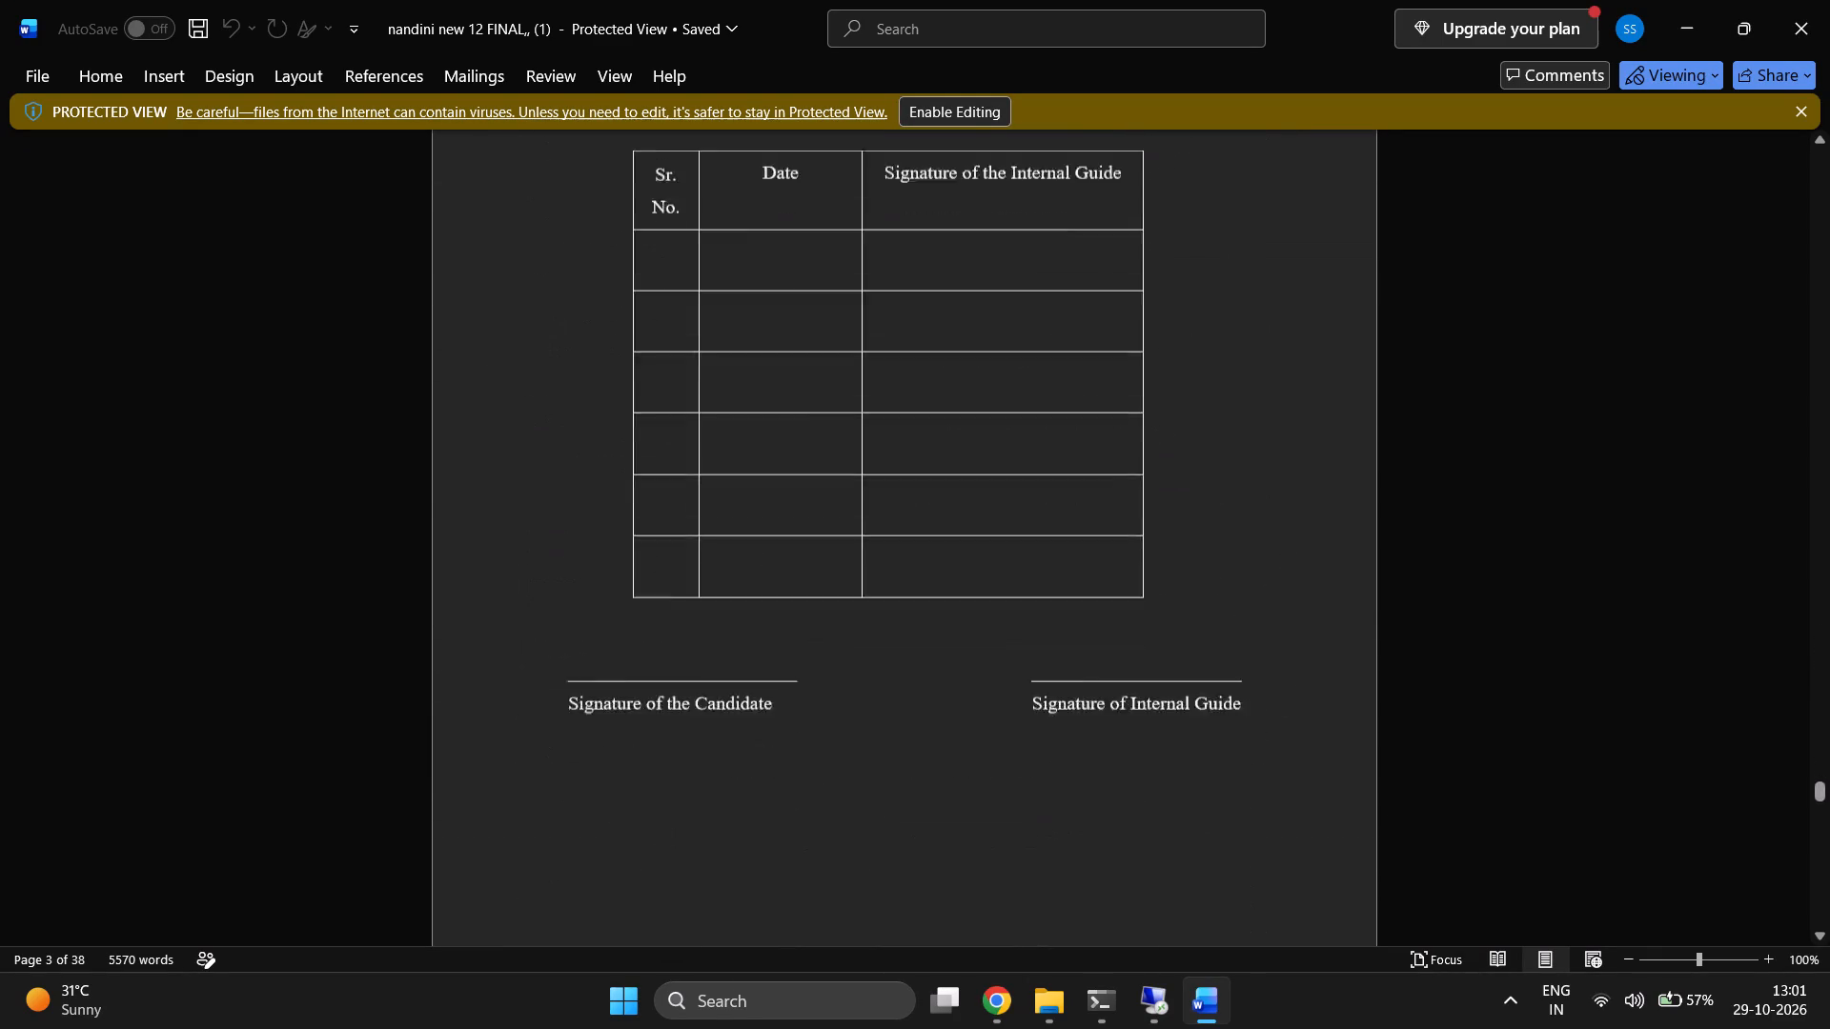
{"action": "scroll", "coordinate": [1206, 678], "scroll_direction": "up", "scroll_amount": 1}
{"action": "scroll", "coordinate": [1206, 678], "scroll_direction": "down", "scroll_amount": 1}
{"action": "scroll", "coordinate": [1206, 678], "scroll_direction": "up", "scroll_amount": 1}
{"action": "scroll", "coordinate": [1206, 678], "scroll_direction": "down", "scroll_amount": 15}
{"action": "scroll", "coordinate": [1206, 678], "scroll_direction": "up", "scroll_amount": 1}
{"action": "scroll", "coordinate": [1206, 678], "scroll_direction": "down", "scroll_amount": 1}
Return to the report's title page and reduce the Word window to a smaller floating one over the WhatsApp chat.
{"action": "left_click_drag", "start_coordinate": [1815, 841], "coordinate": [1829, 129]}
{"action": "left_click", "coordinate": [1729, 27]}
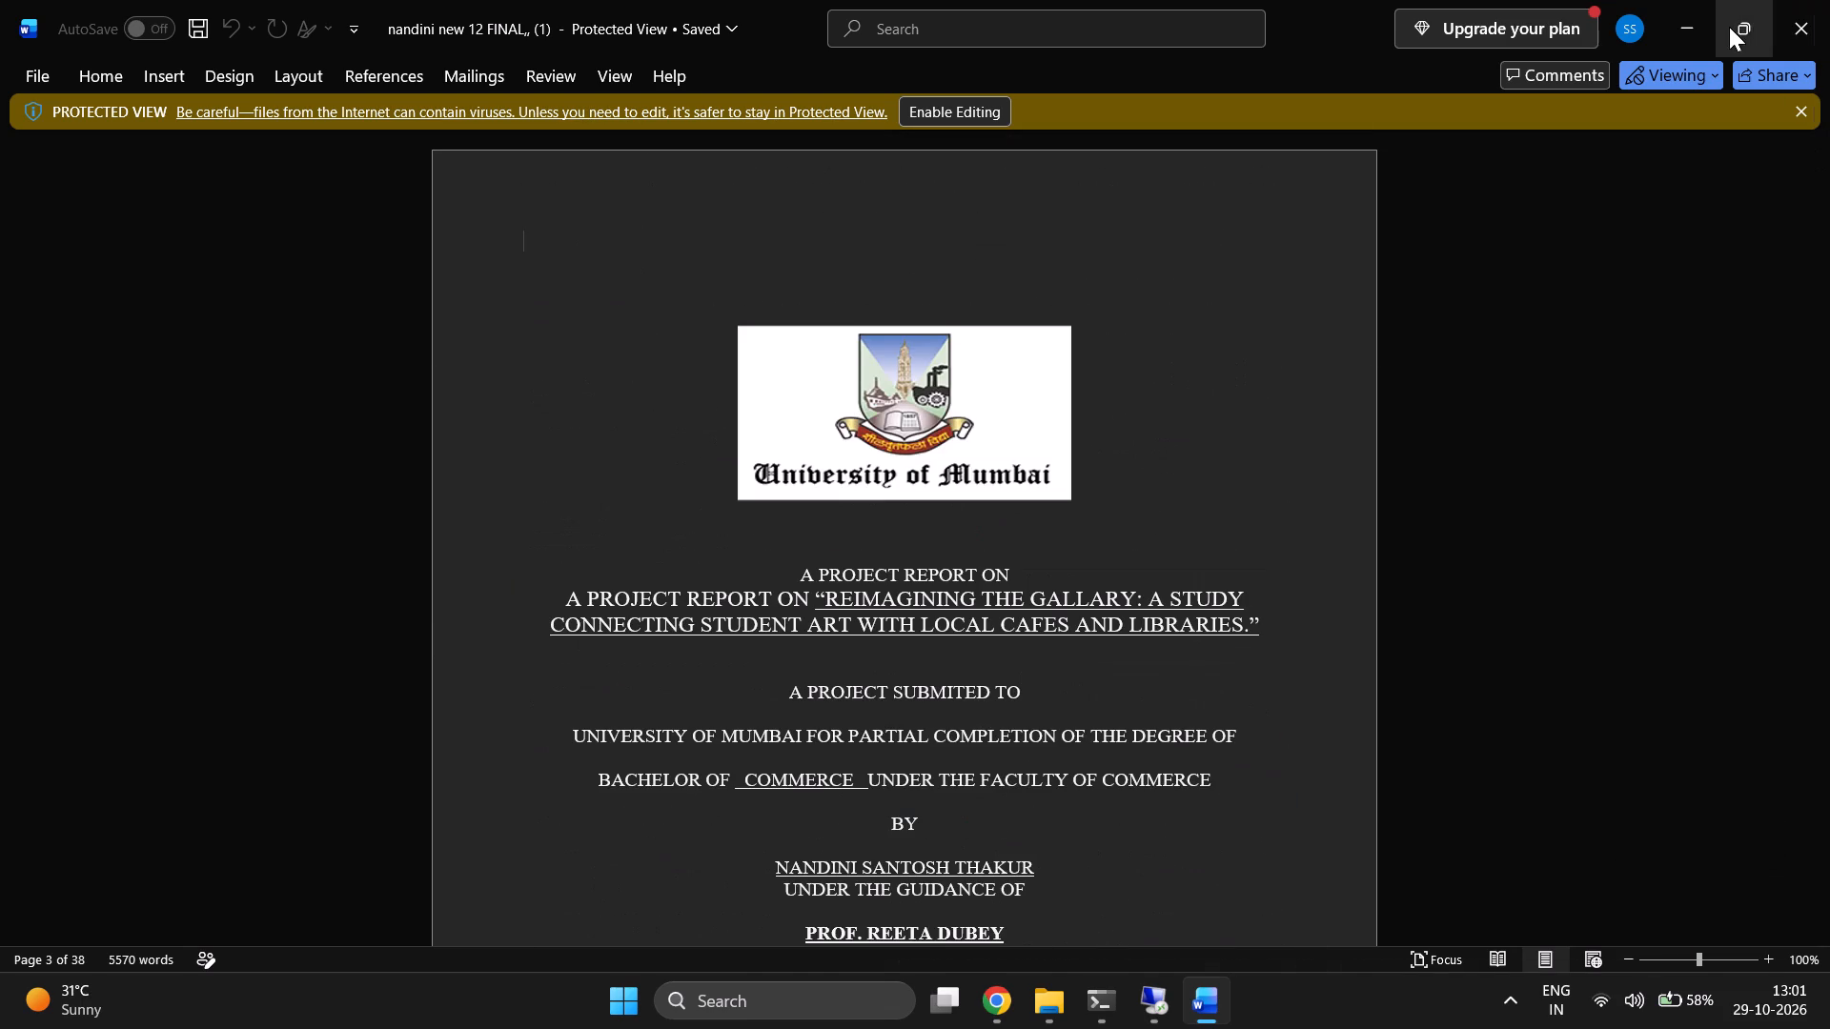
{"action": "left_click_drag", "start_coordinate": [924, 36], "coordinate": [1082, 180]}
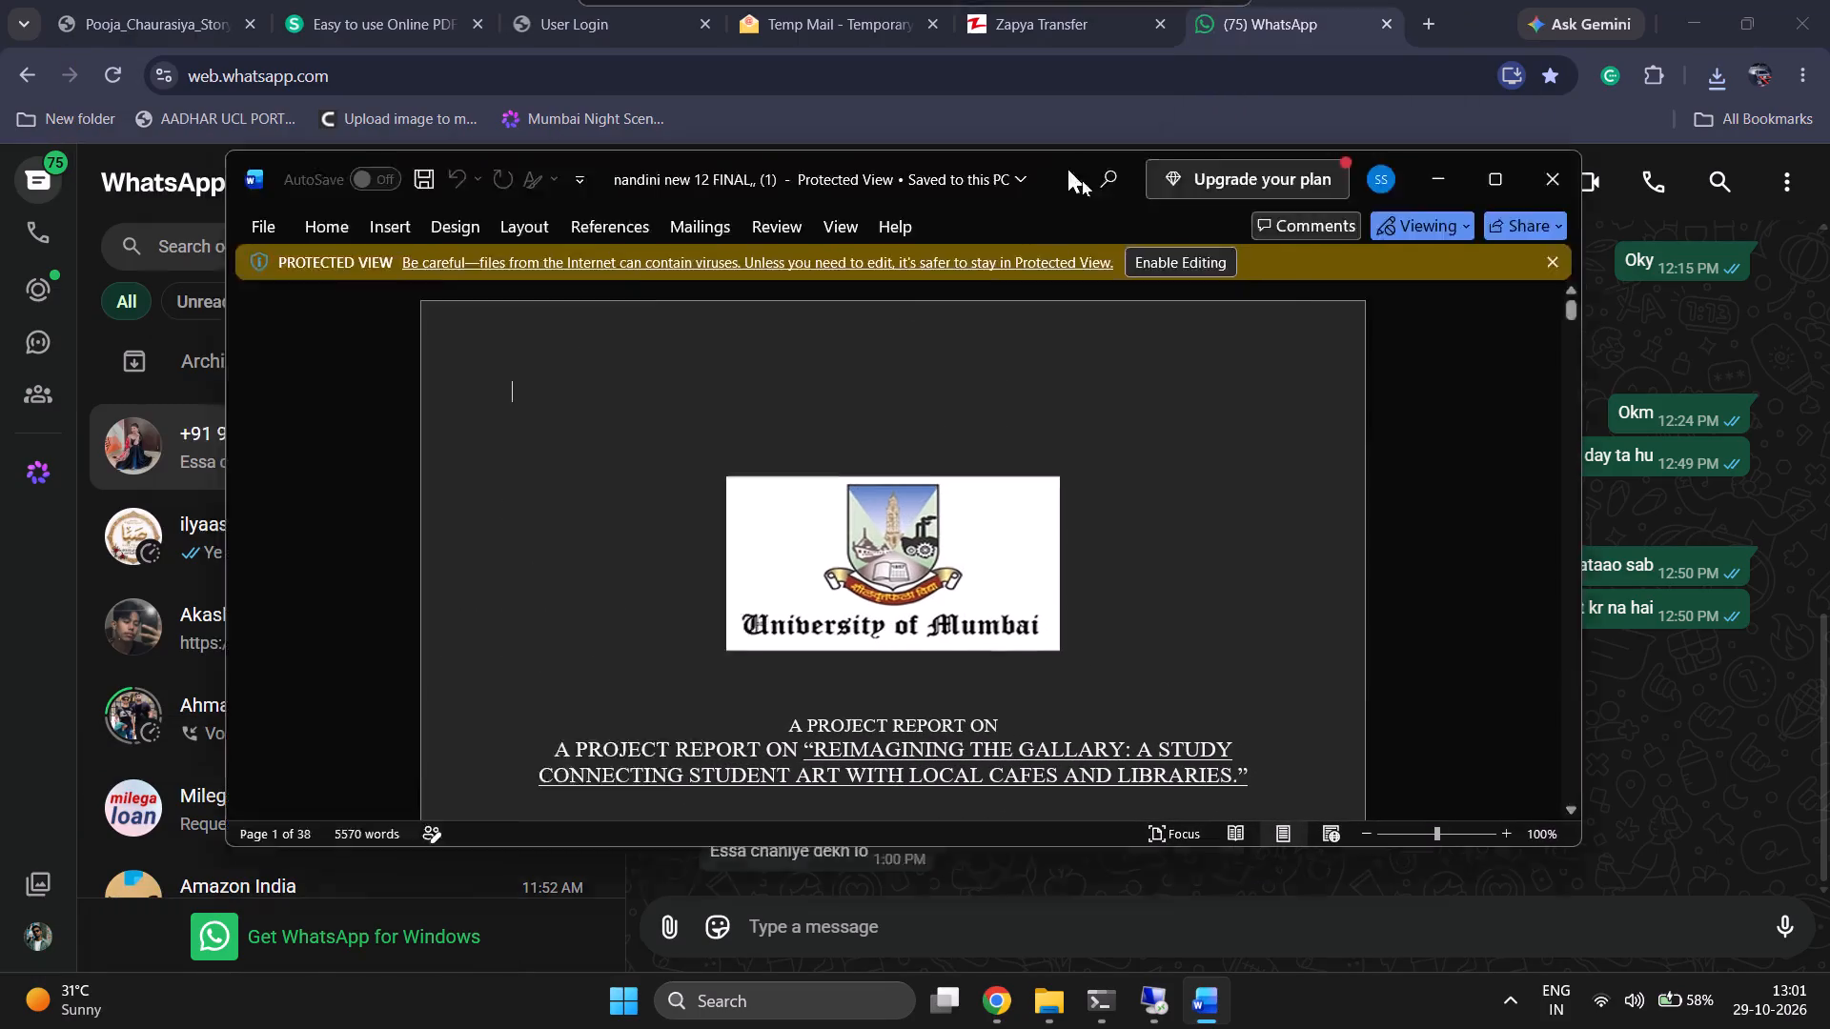
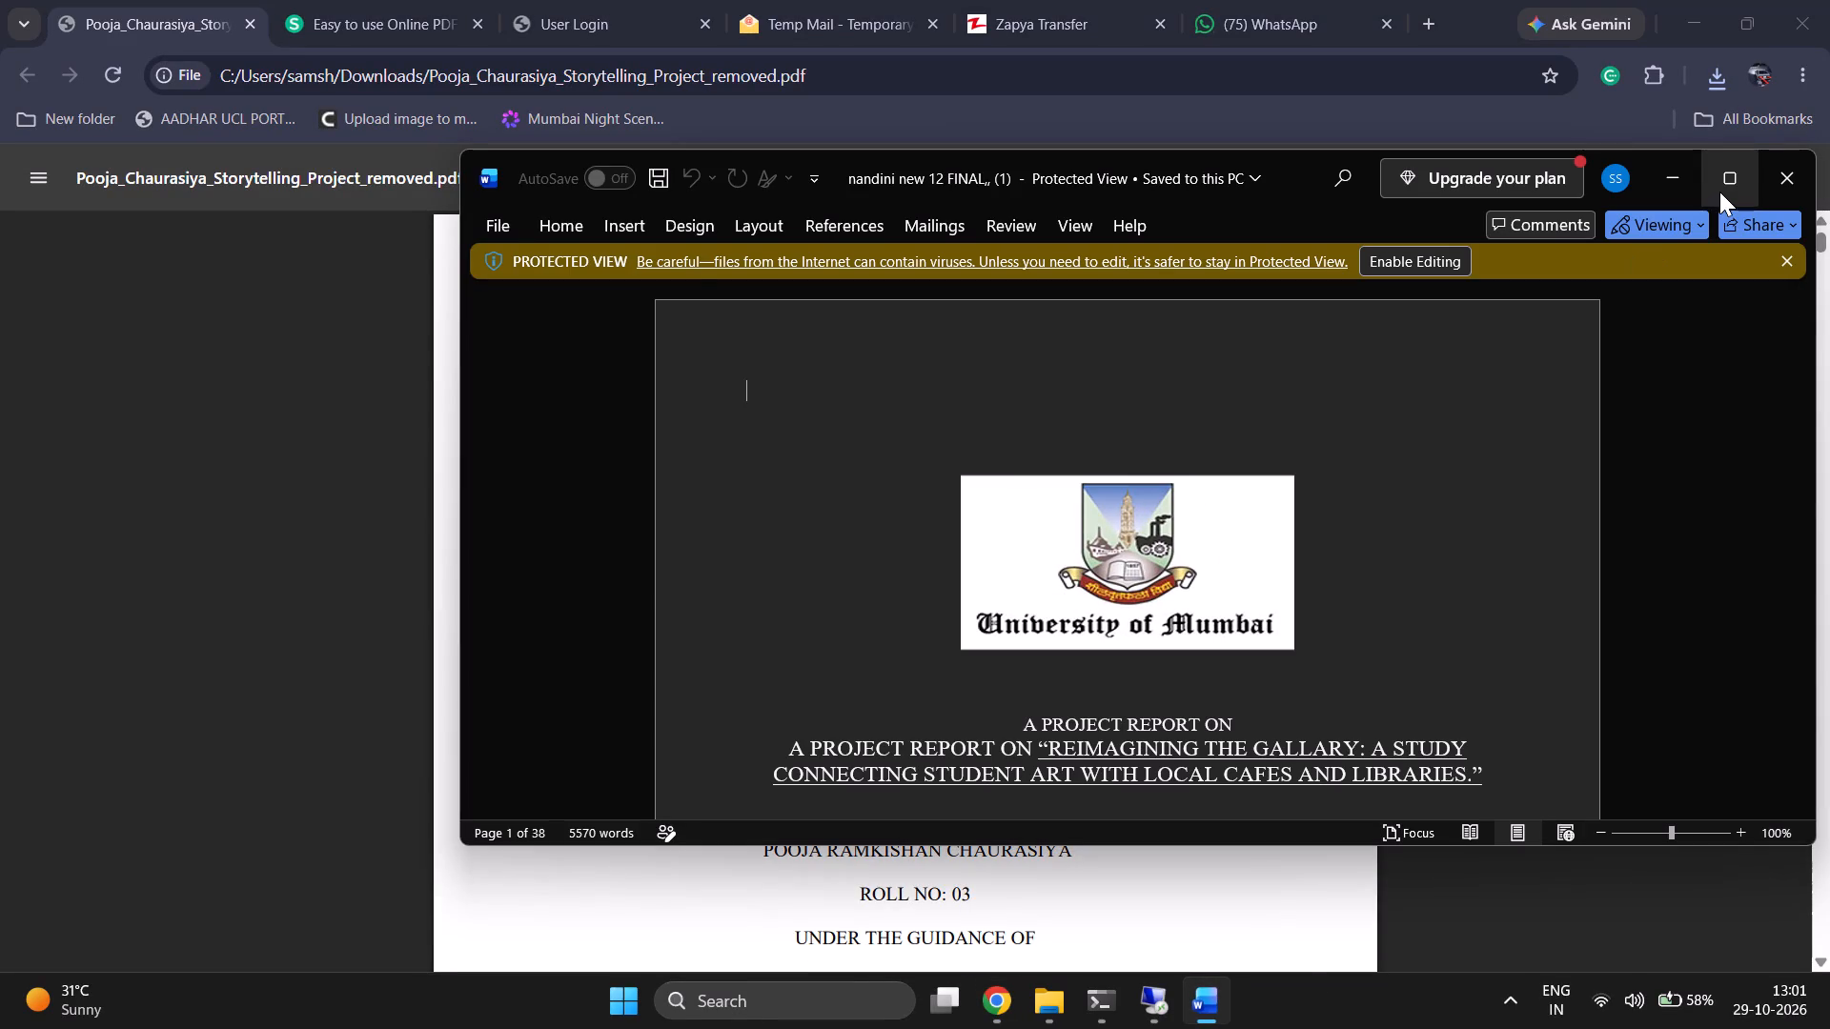
Arrange the Word project report side by side with the browser's PDF report, with Word filling the left half of the screen.
{"action": "left_click", "coordinate": [1573, 250]}
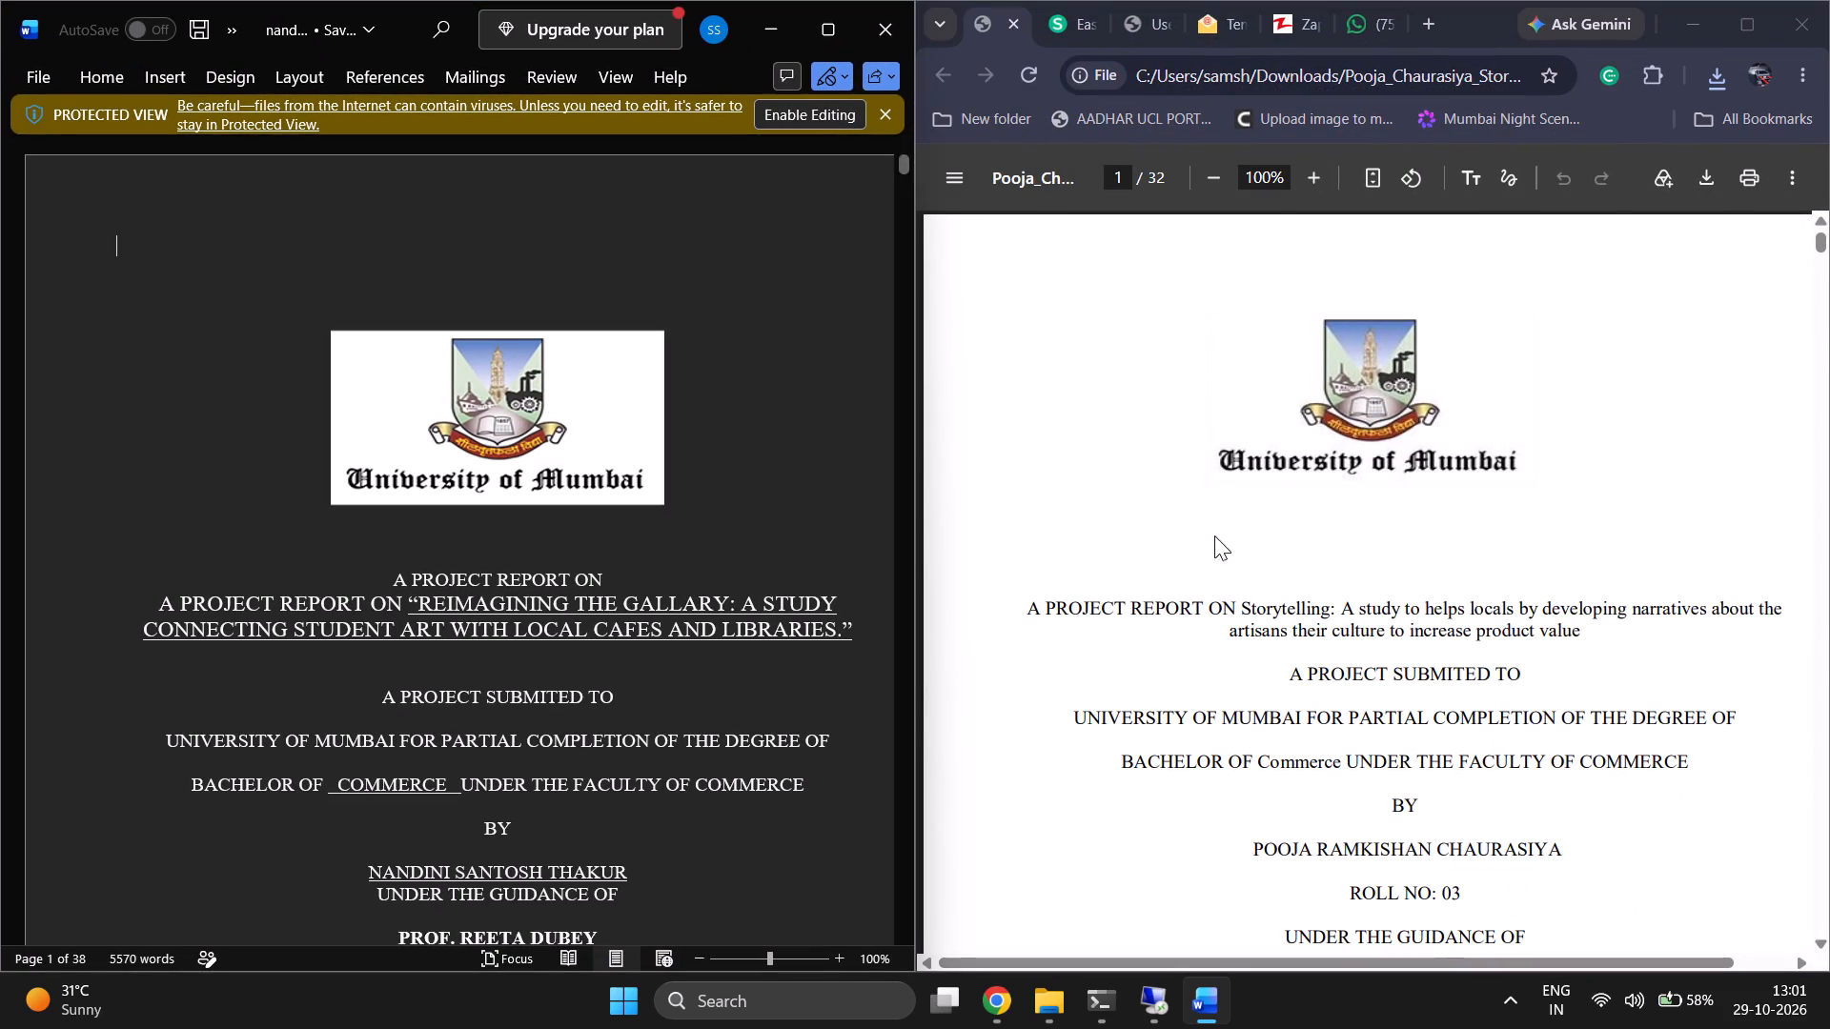
Compare the title page and Institute Certificate page of the Word report with those of the PDF project report.
{"action": "scroll", "coordinate": [1234, 537], "scroll_direction": "down", "scroll_amount": 3}
{"action": "scroll", "coordinate": [364, 608], "scroll_direction": "down", "scroll_amount": 1}
{"action": "scroll", "coordinate": [364, 608], "scroll_direction": "up", "scroll_amount": 1}
{"action": "scroll", "coordinate": [364, 608], "scroll_direction": "down", "scroll_amount": 1}
{"action": "scroll", "coordinate": [364, 608], "scroll_direction": "up", "scroll_amount": 1}
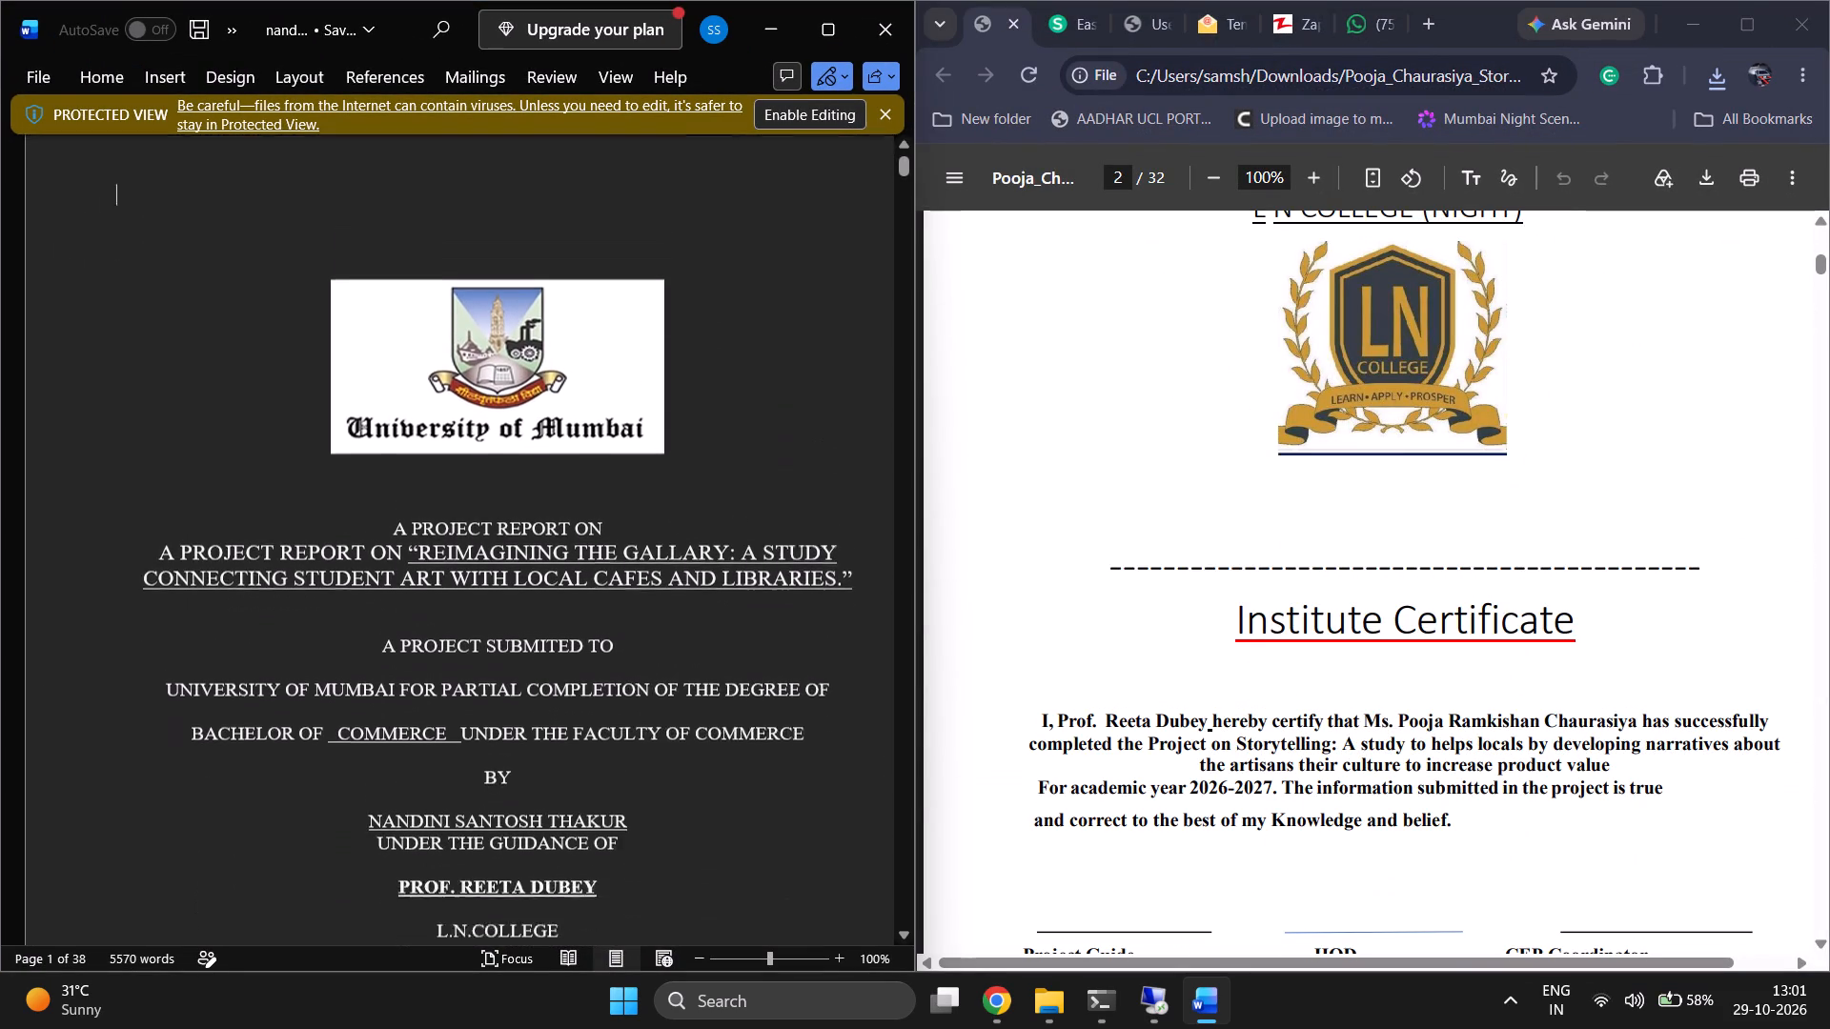
{"action": "scroll", "coordinate": [364, 608], "scroll_direction": "down", "scroll_amount": 1}
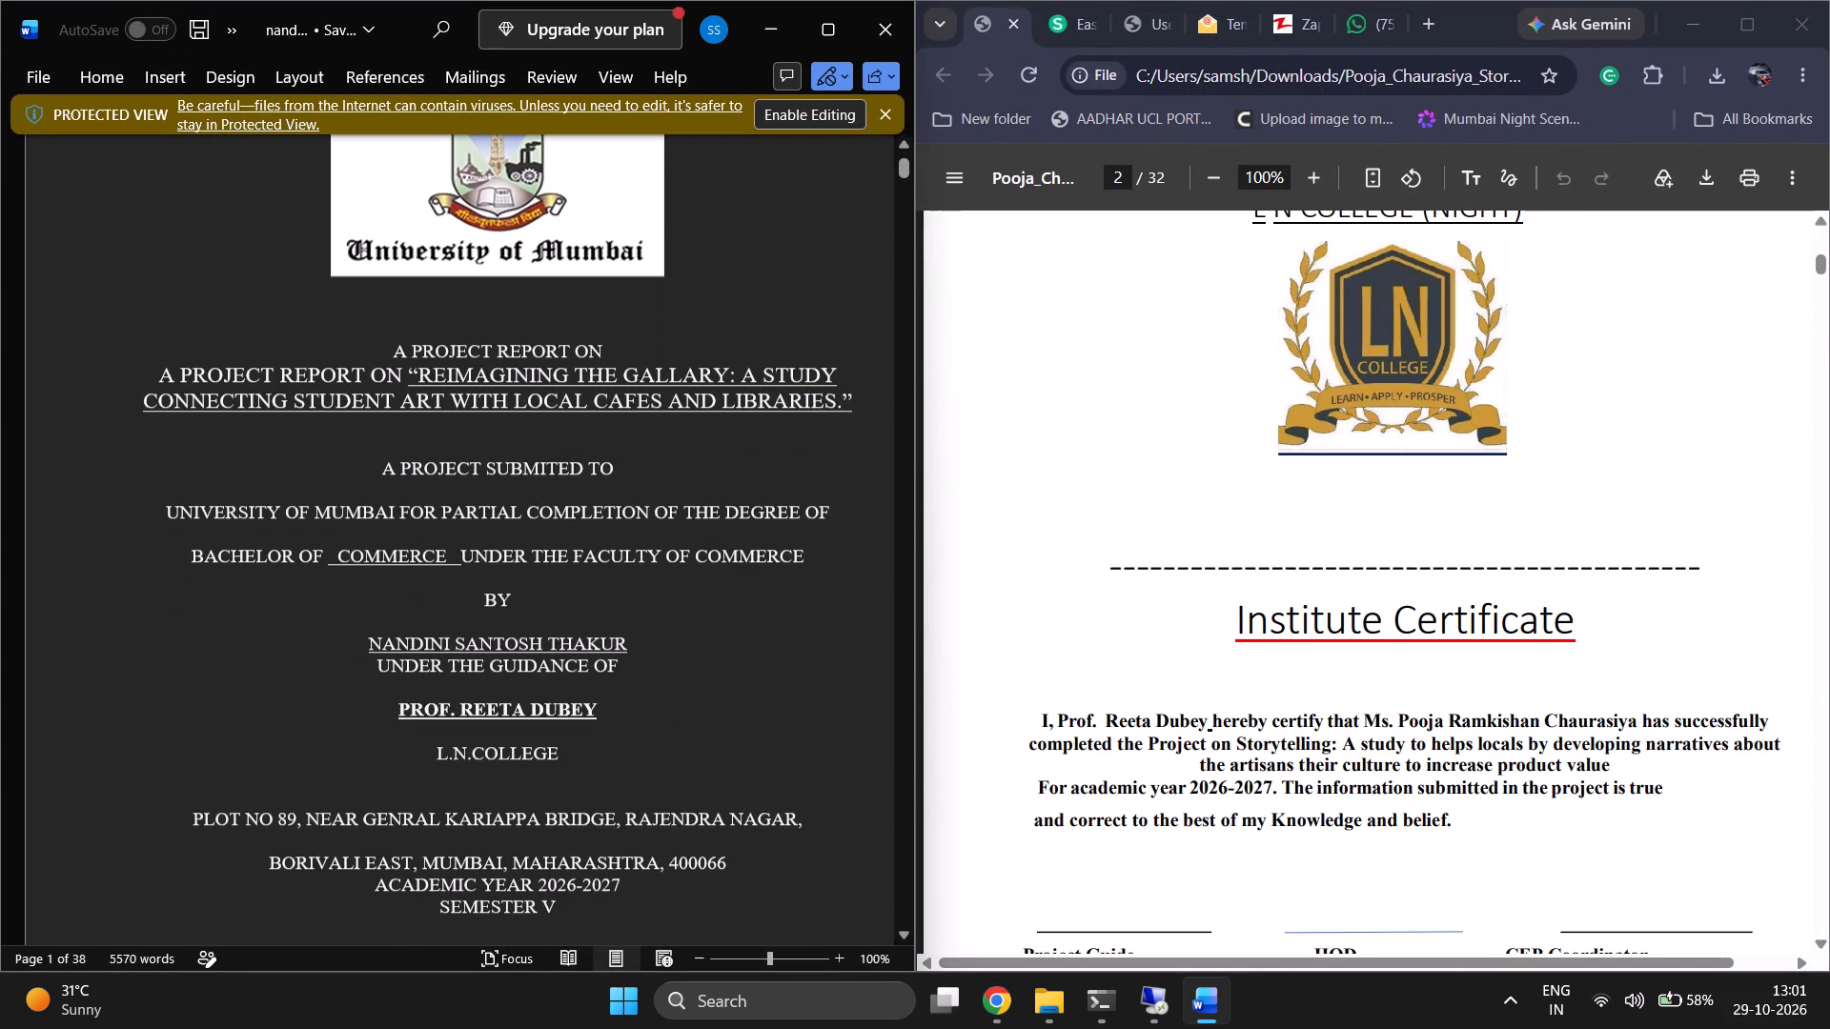
{"action": "scroll", "coordinate": [1162, 626], "scroll_direction": "up", "scroll_amount": 2}
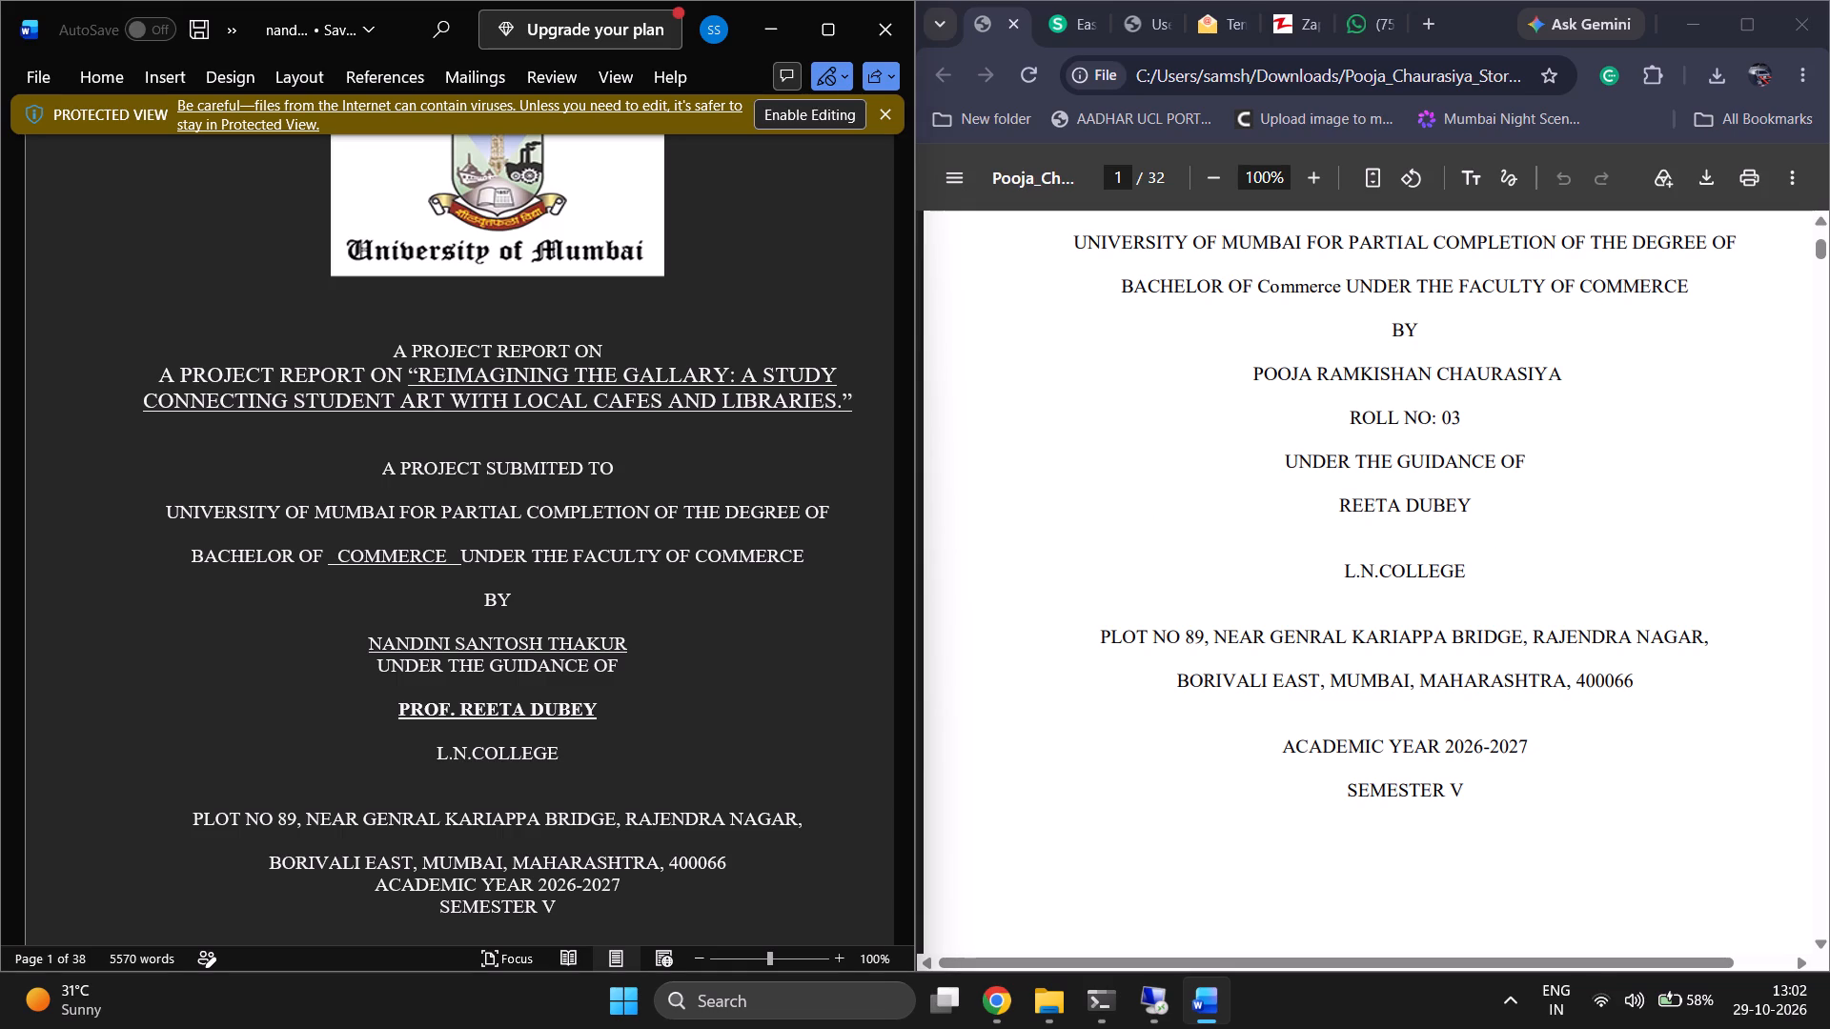
{"action": "scroll", "coordinate": [667, 578], "scroll_direction": "down", "scroll_amount": 5}
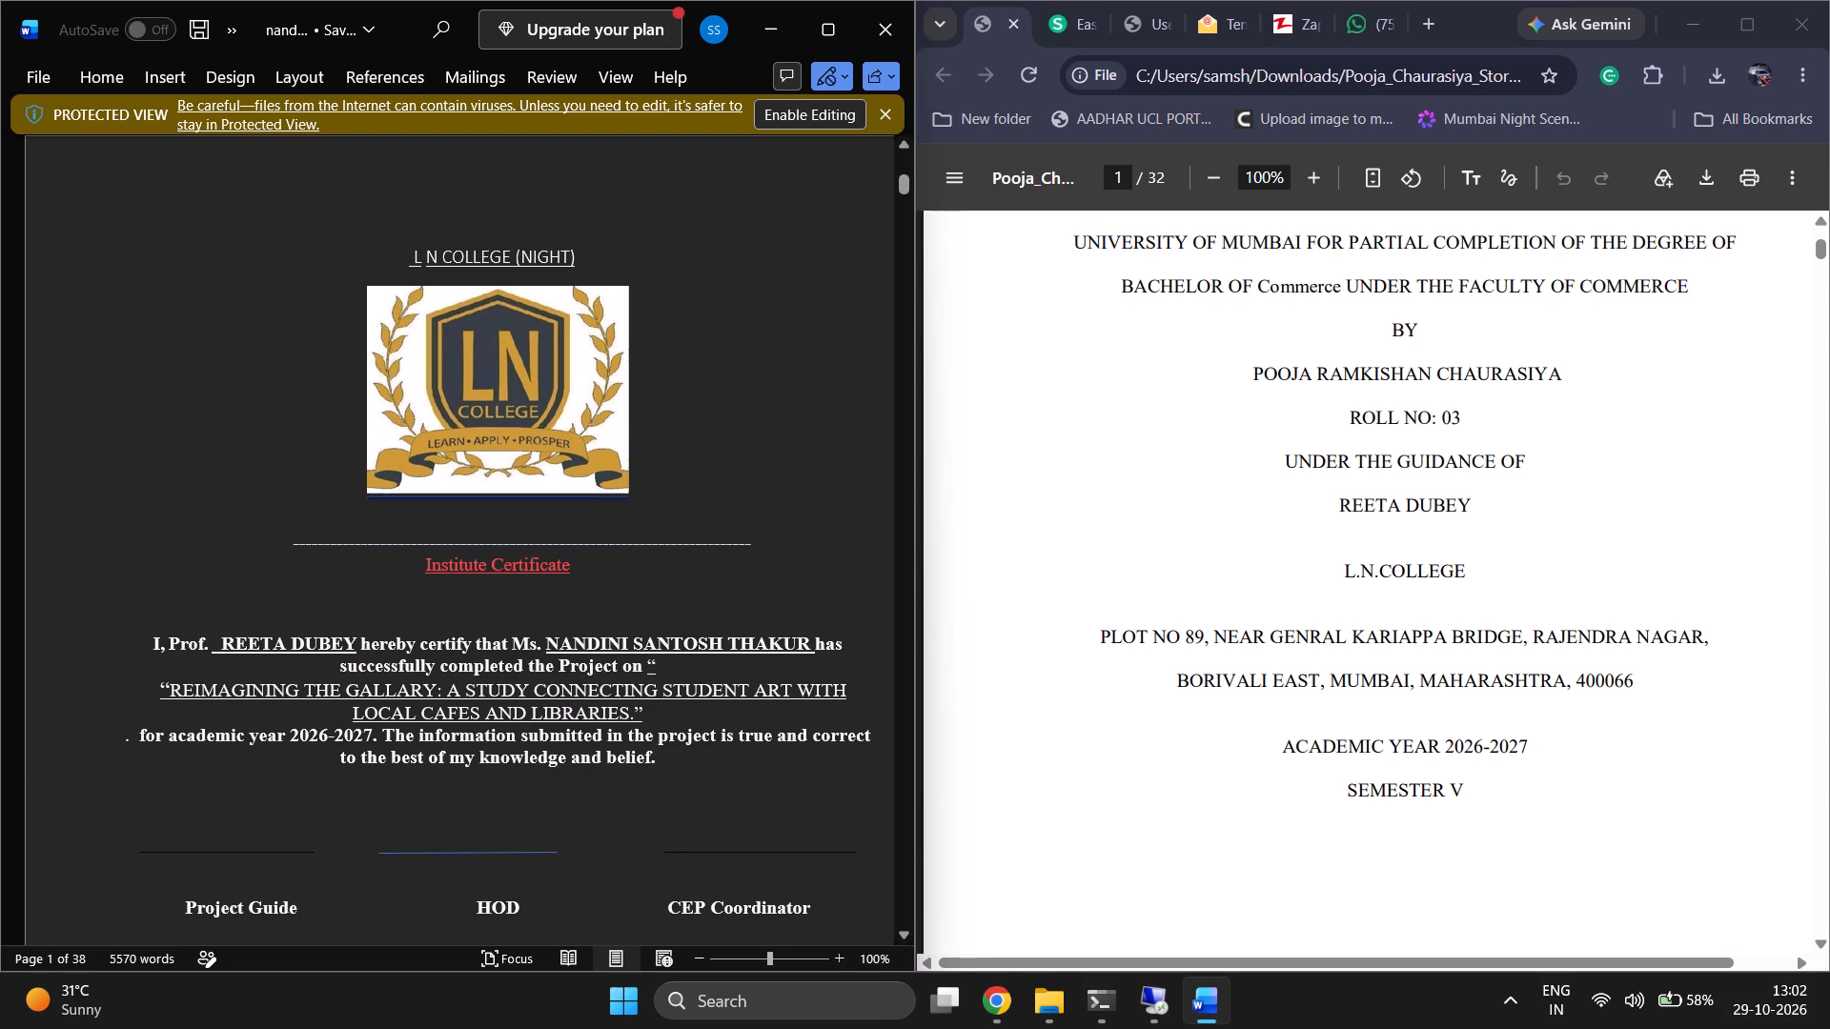
{"action": "scroll", "coordinate": [1422, 609], "scroll_direction": "down", "scroll_amount": 3}
{"action": "scroll", "coordinate": [1422, 609], "scroll_direction": "up", "scroll_amount": 1}
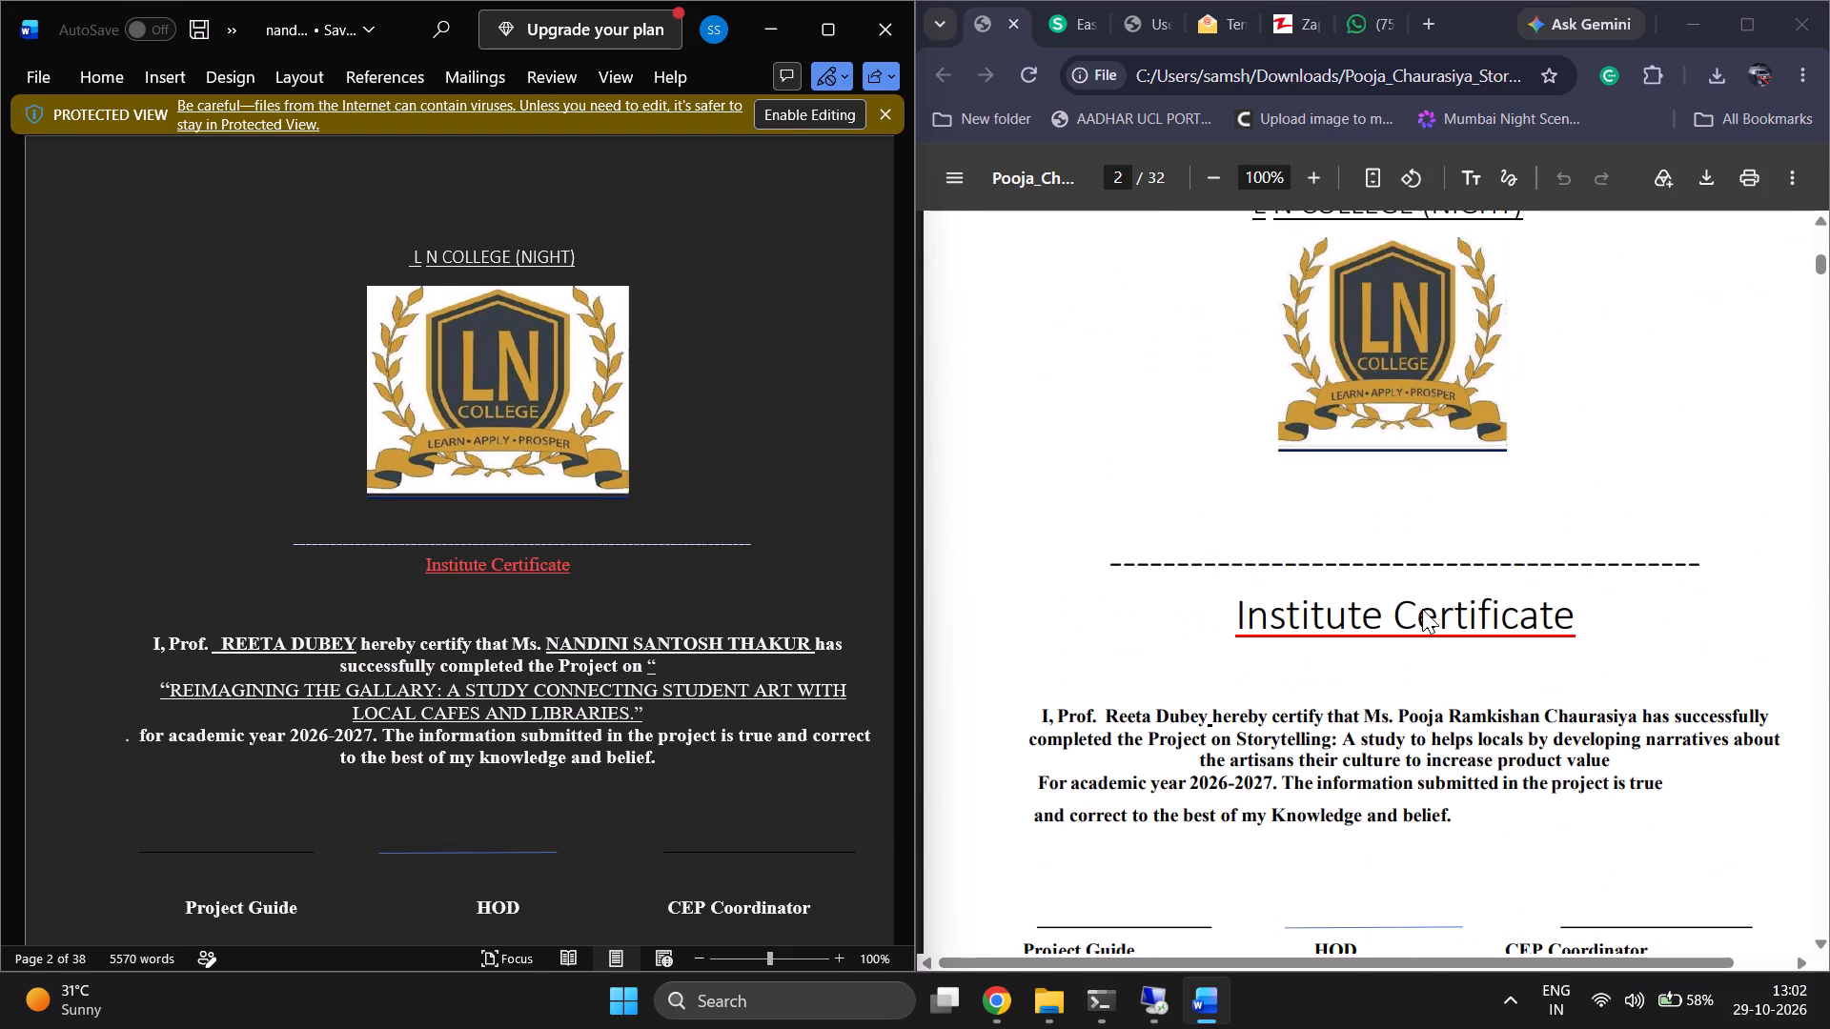
Compare the Certificate and Declaration pages of the Word report with the matching pages of the PDF report.
{"action": "scroll", "coordinate": [1422, 609], "scroll_direction": "down", "scroll_amount": 2}
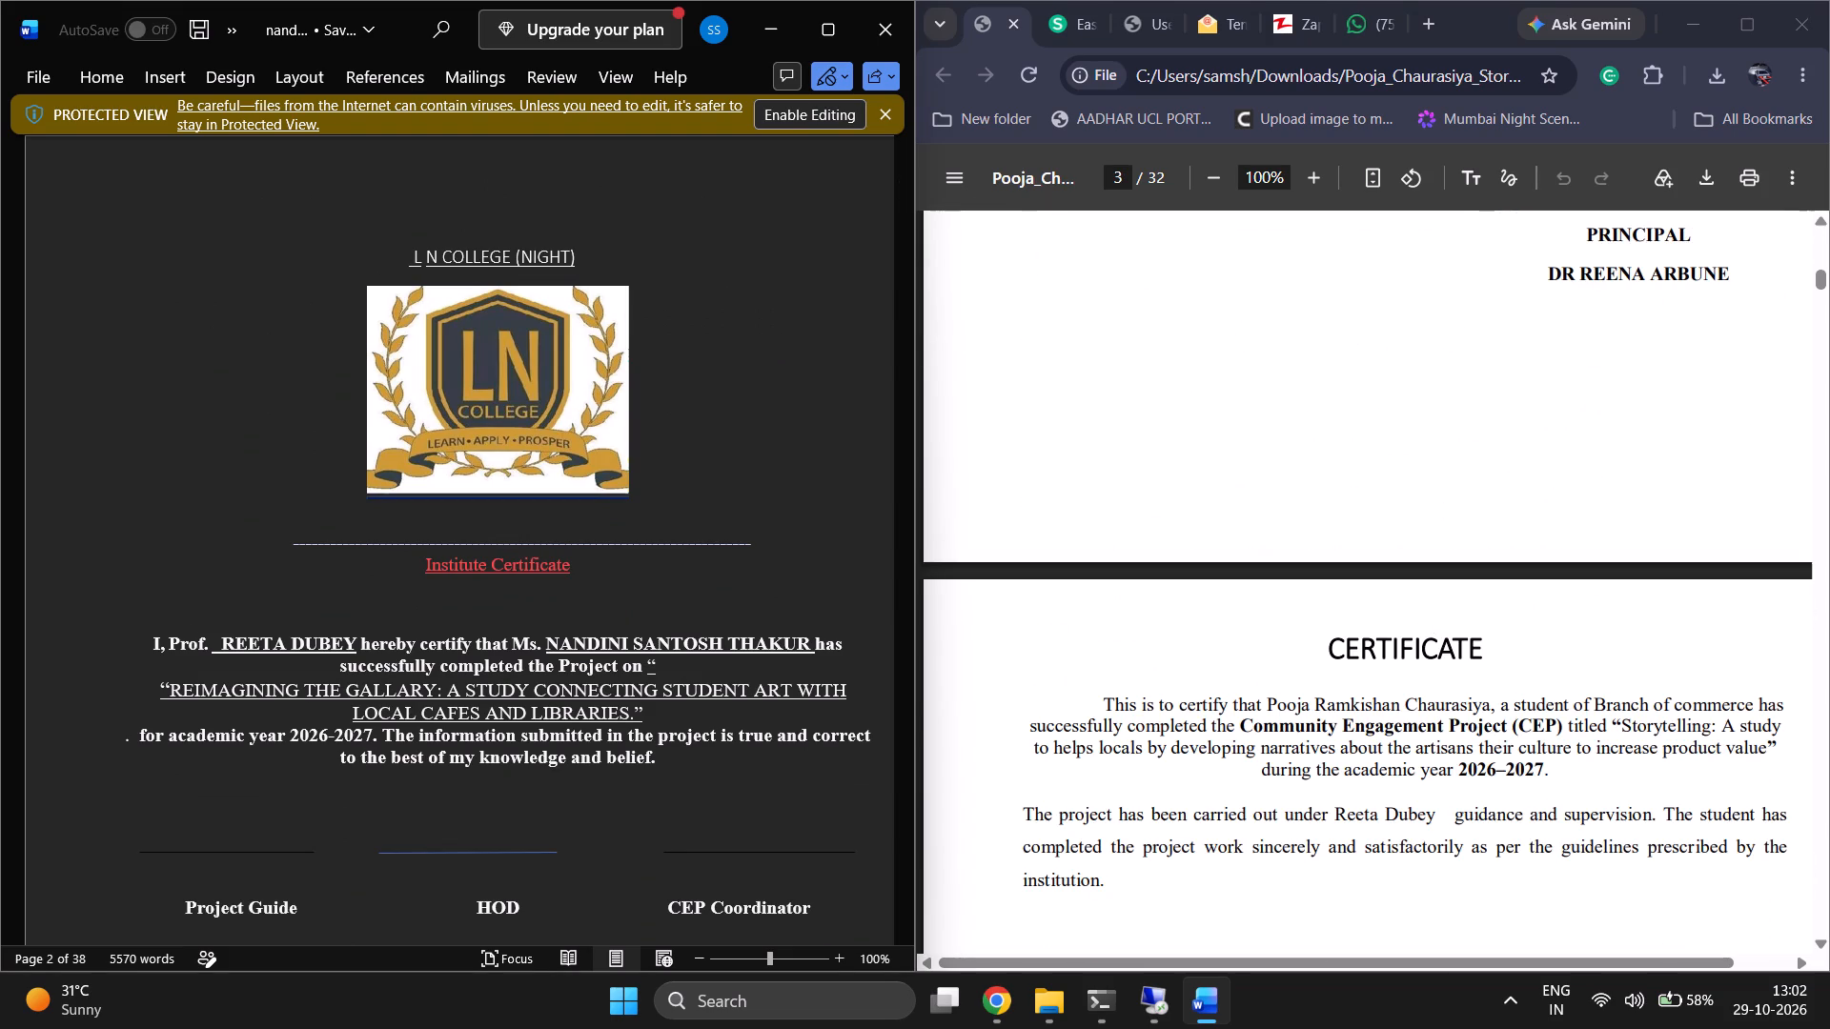
{"action": "scroll", "coordinate": [896, 602], "scroll_direction": "down", "scroll_amount": 5}
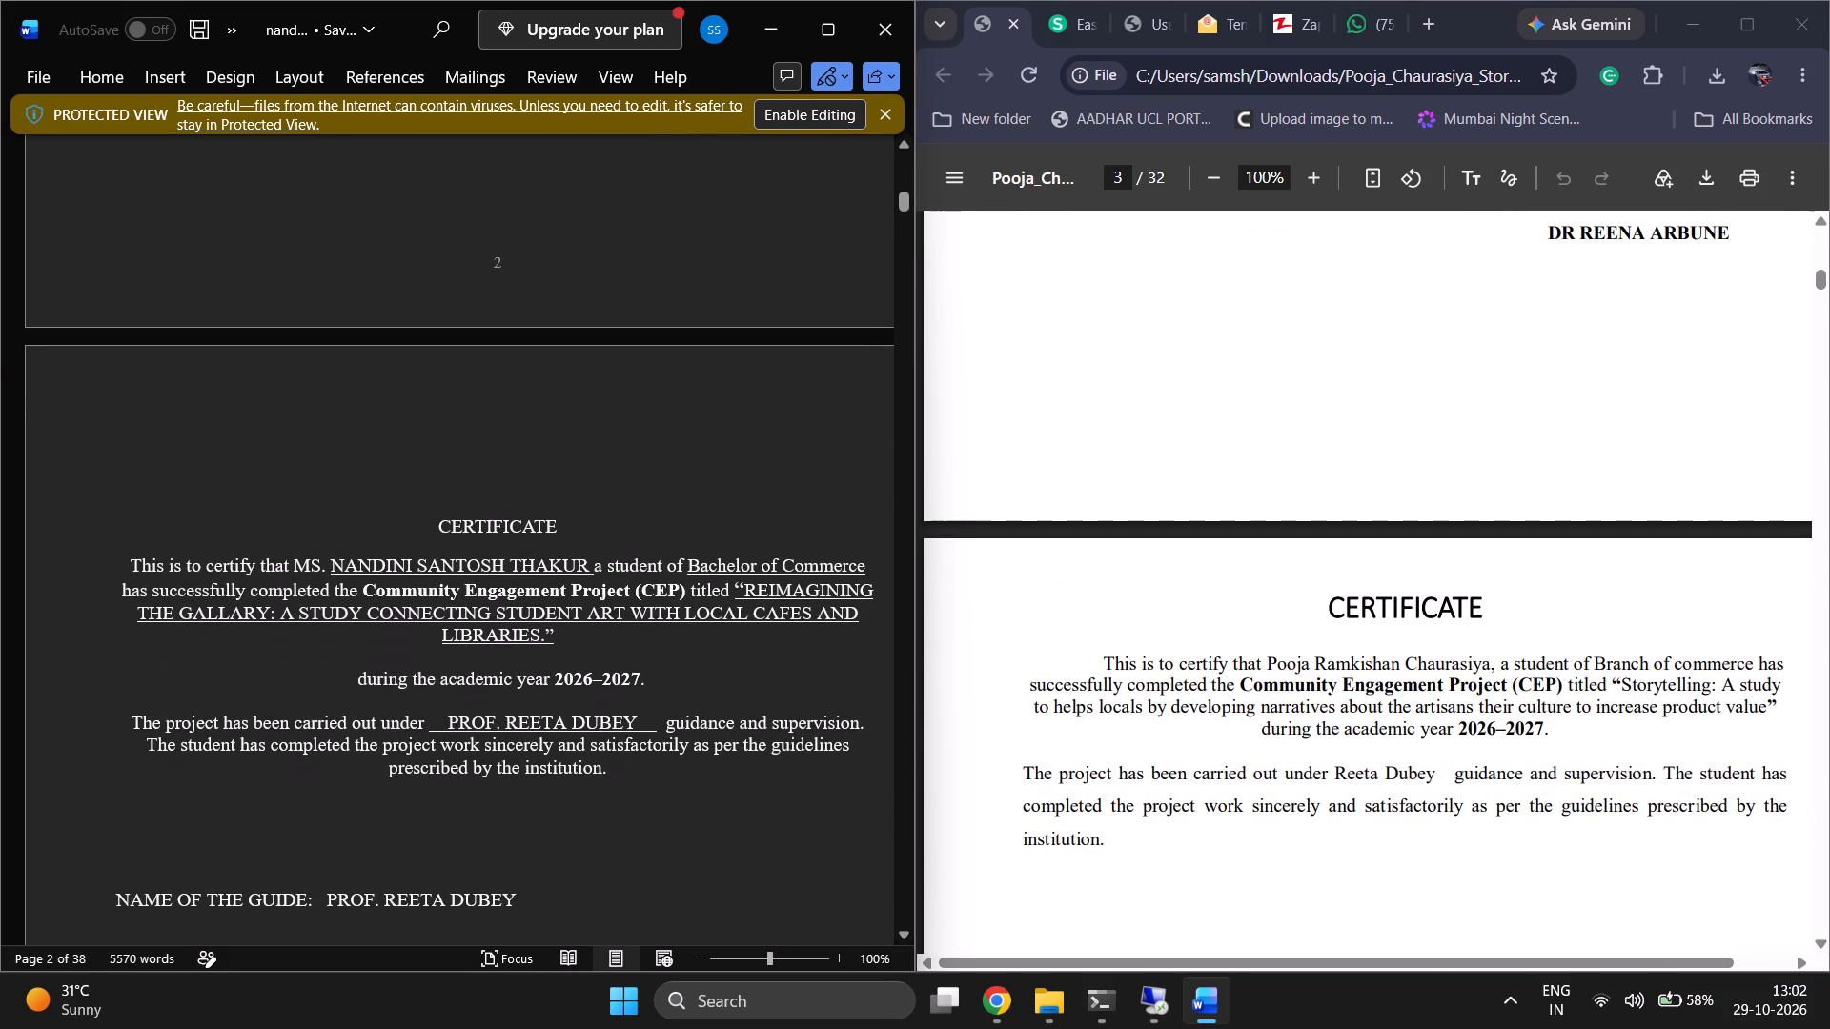
{"action": "scroll", "coordinate": [691, 583], "scroll_direction": "down", "scroll_amount": 6}
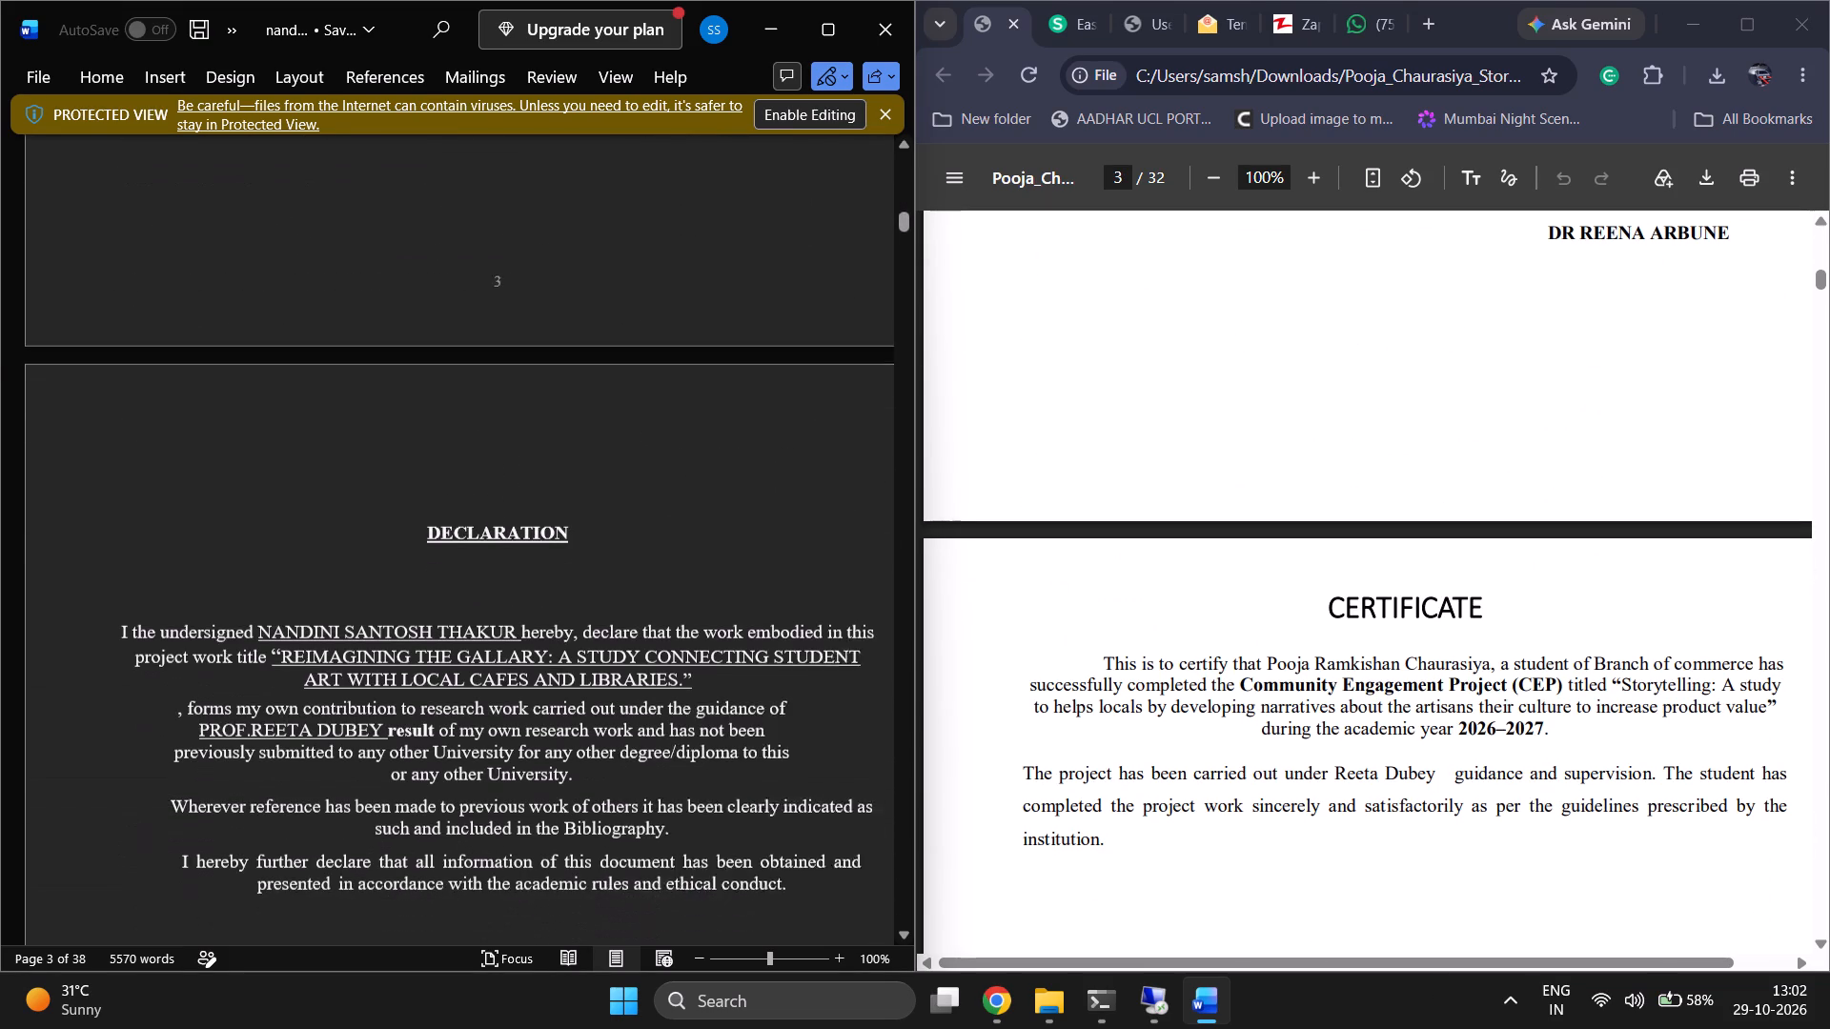
{"action": "scroll", "coordinate": [1570, 619], "scroll_direction": "down", "scroll_amount": 4}
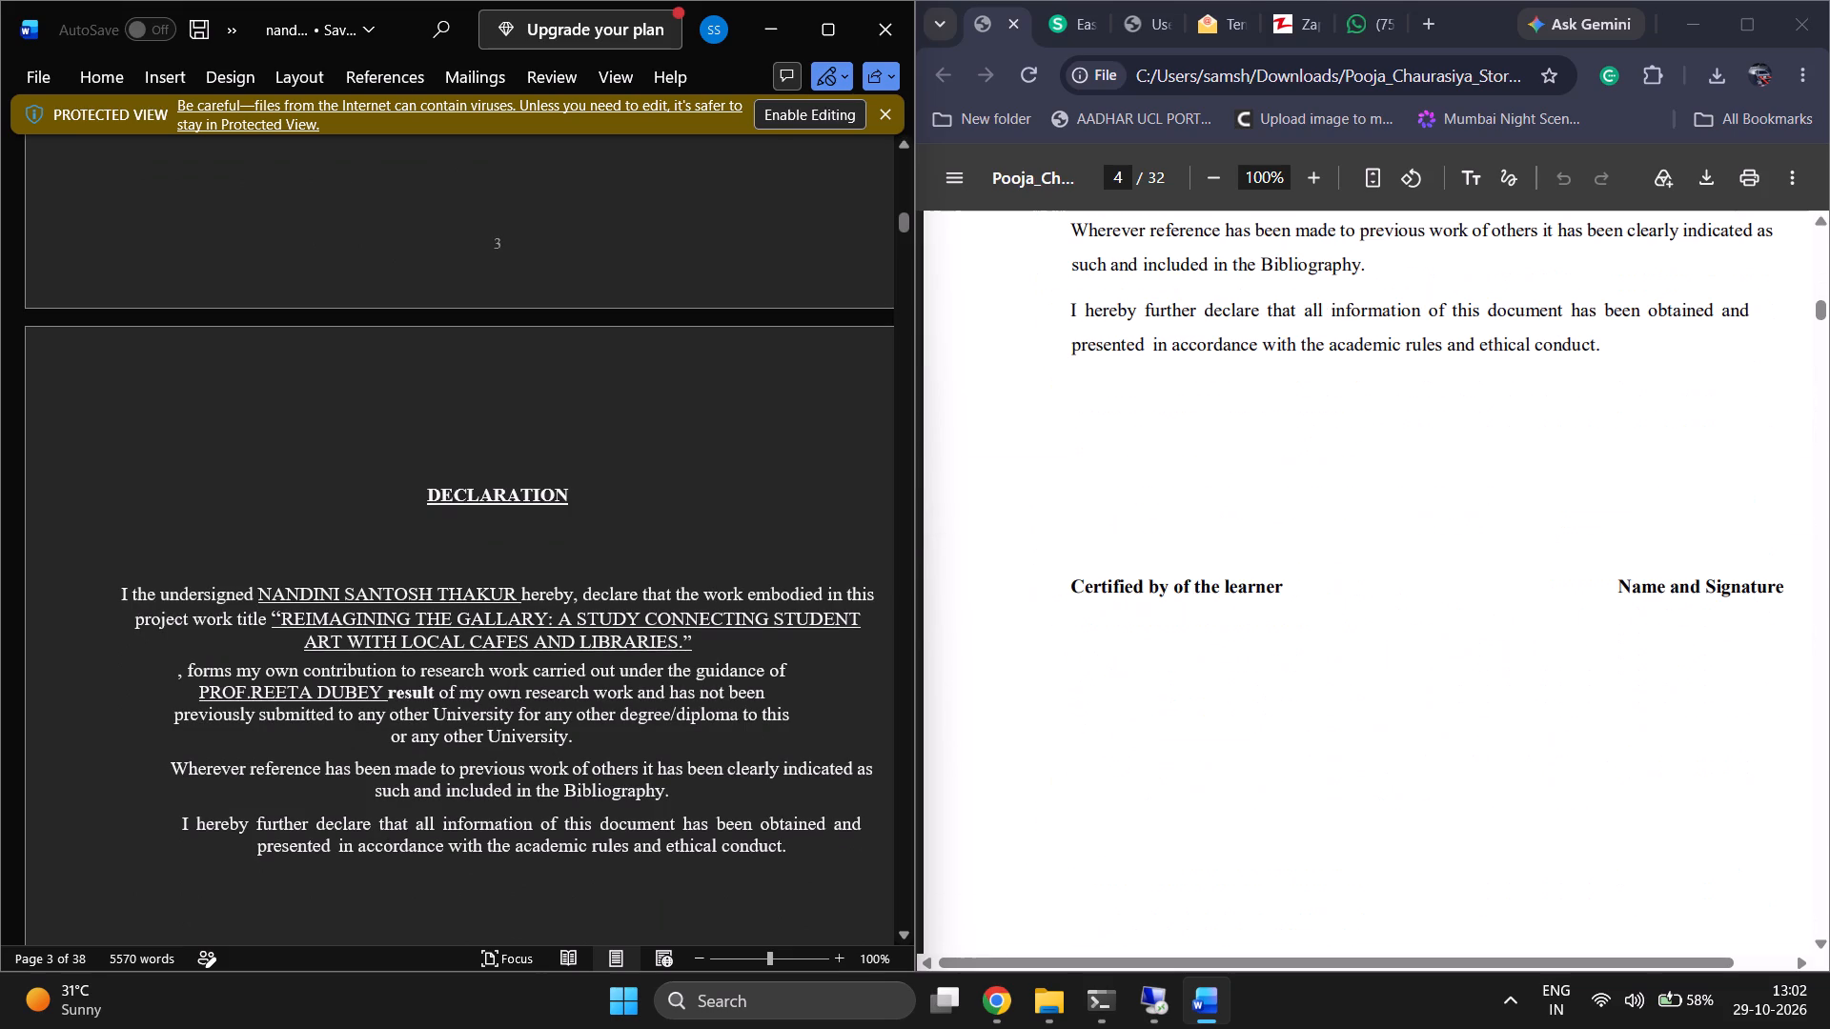
{"action": "scroll", "coordinate": [742, 575], "scroll_direction": "down", "scroll_amount": 4}
{"action": "scroll", "coordinate": [1443, 632], "scroll_direction": "down", "scroll_amount": 2}
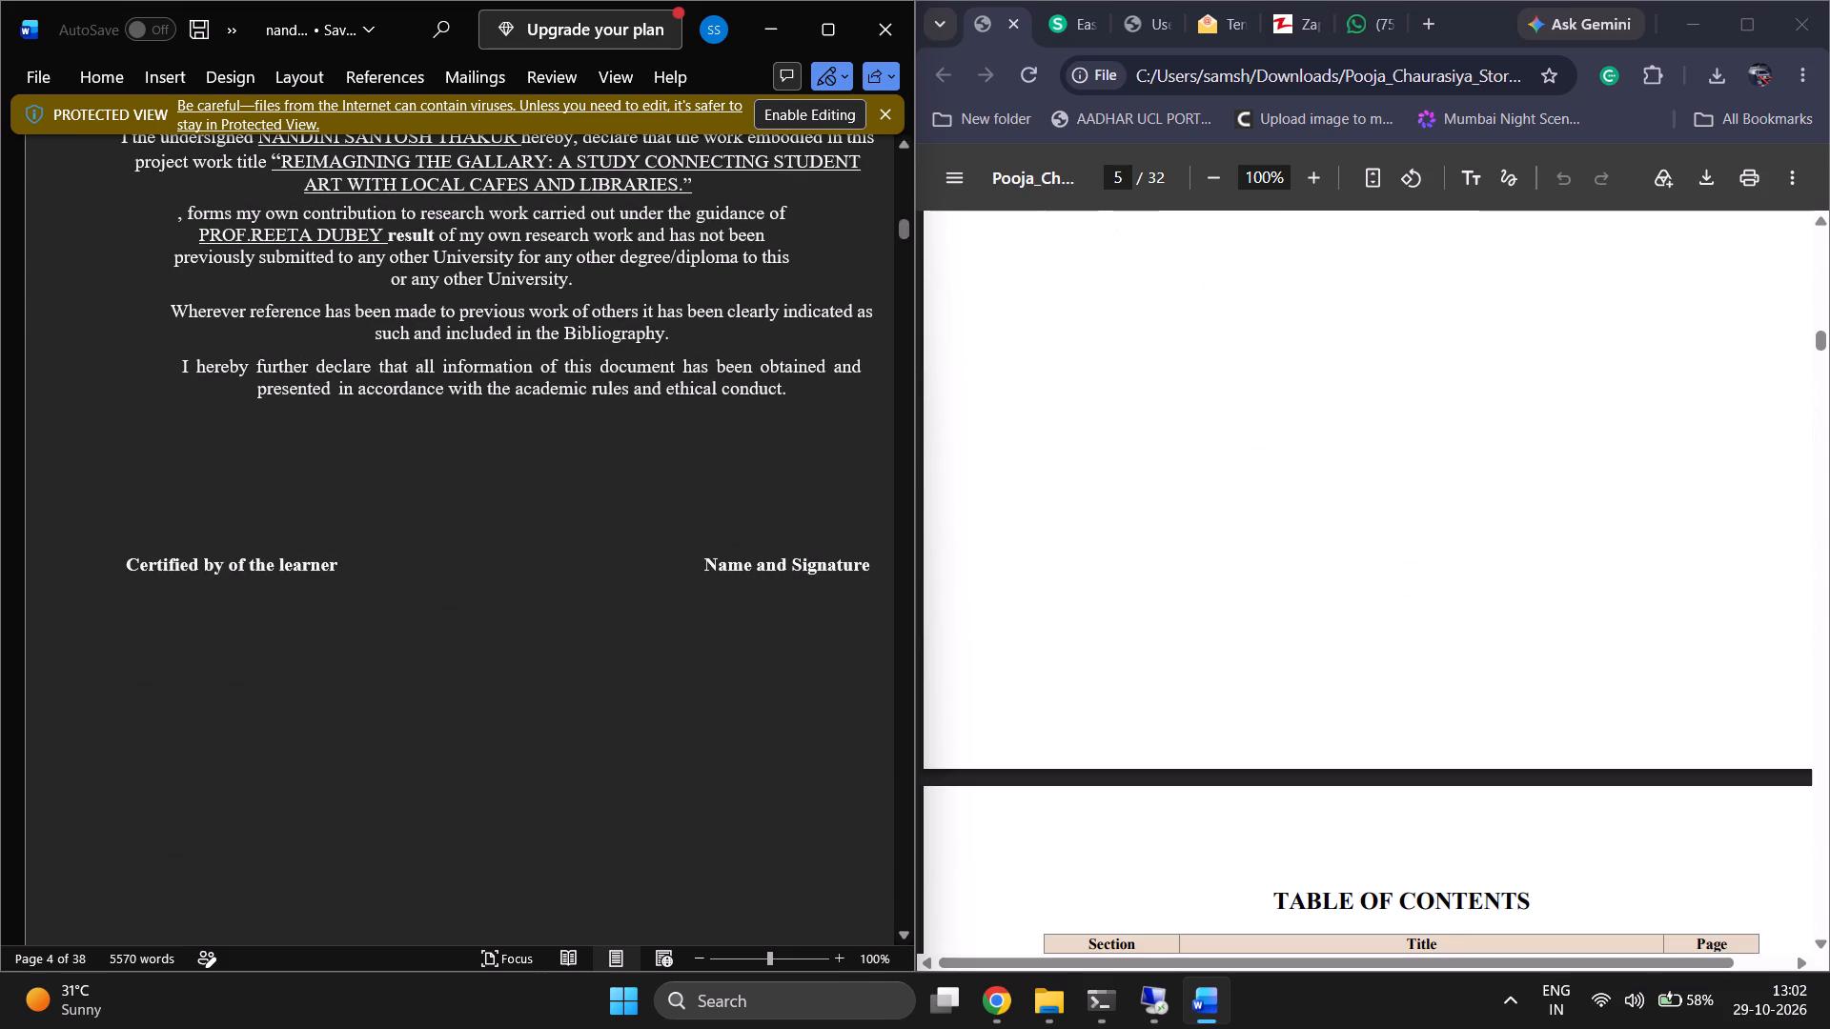
Compare the Table of Contents in the Word report with the chapter and section listing in the PDF report.
{"action": "scroll", "coordinate": [359, 558], "scroll_direction": "down", "scroll_amount": 6}
{"action": "scroll", "coordinate": [1519, 582], "scroll_direction": "down", "scroll_amount": 2}
{"action": "scroll", "coordinate": [396, 537], "scroll_direction": "down", "scroll_amount": 1}
{"action": "scroll", "coordinate": [398, 537], "scroll_direction": "up", "scroll_amount": 1}
{"action": "scroll", "coordinate": [398, 537], "scroll_direction": "down", "scroll_amount": 4}
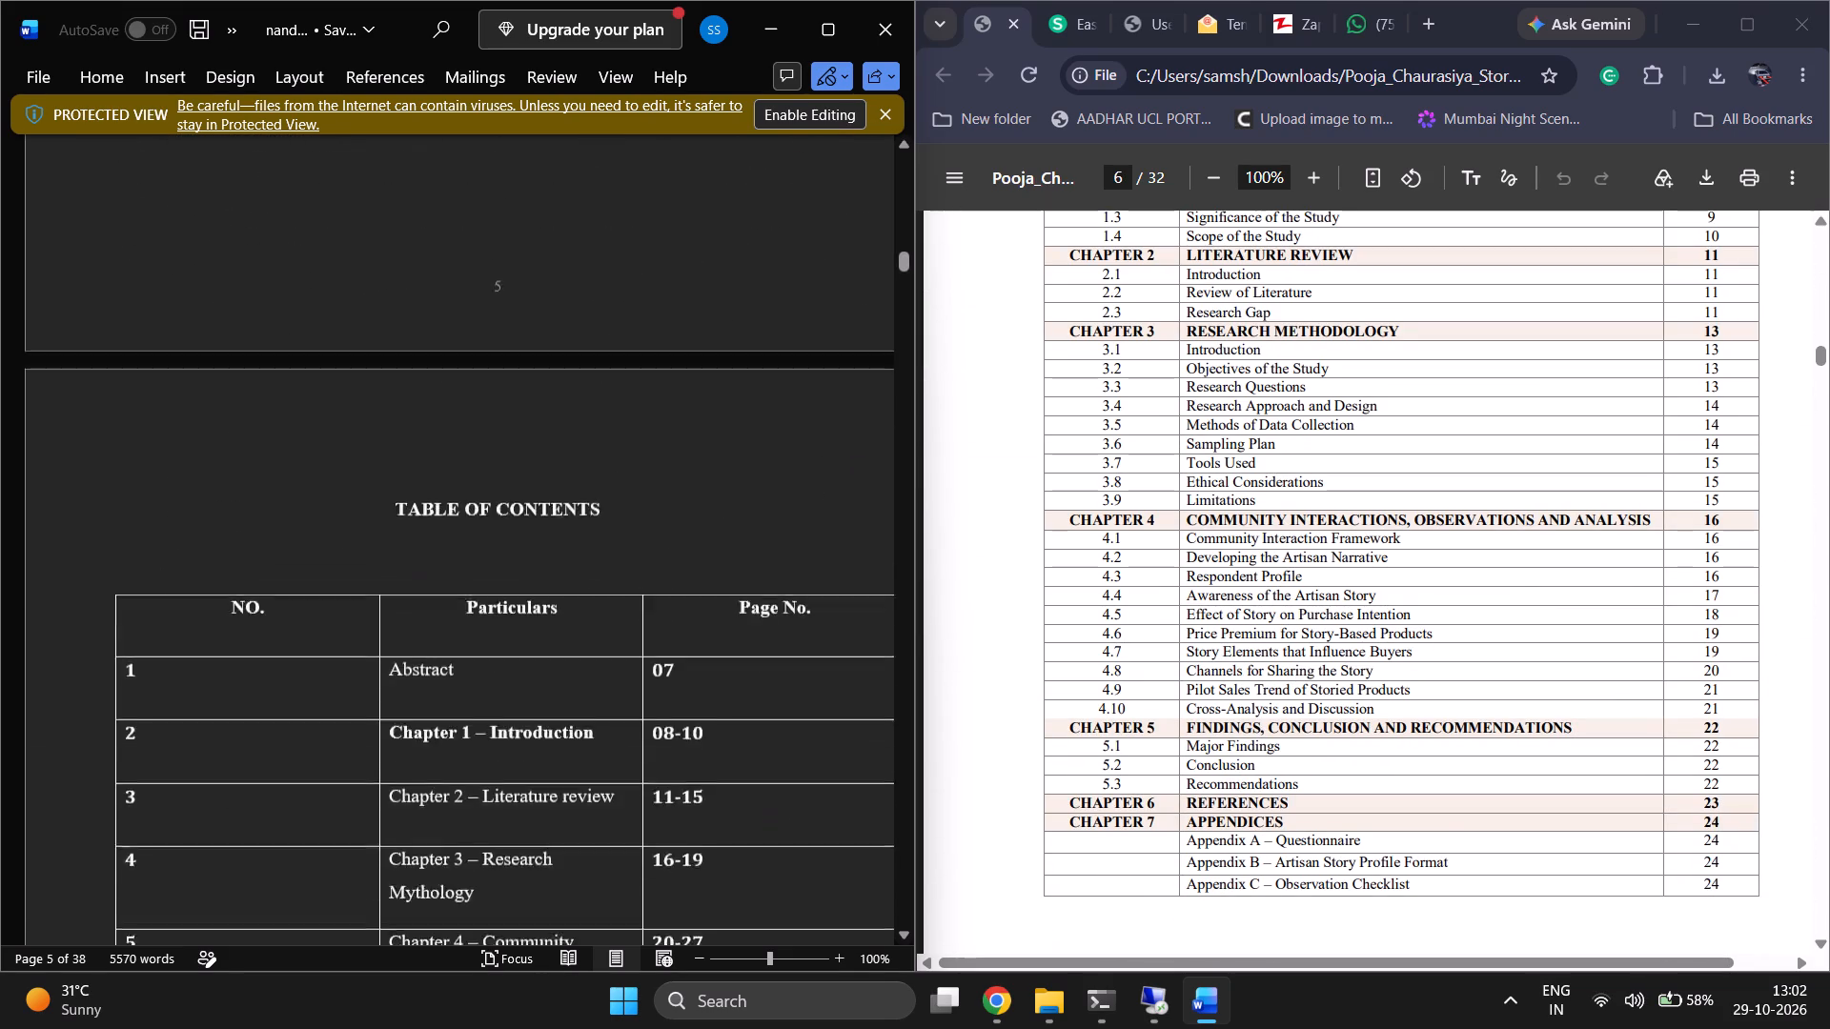
{"action": "scroll", "coordinate": [398, 537], "scroll_direction": "down", "scroll_amount": 1}
{"action": "scroll", "coordinate": [398, 537], "scroll_direction": "up", "scroll_amount": 1}
{"action": "scroll", "coordinate": [398, 537], "scroll_direction": "down", "scroll_amount": 2}
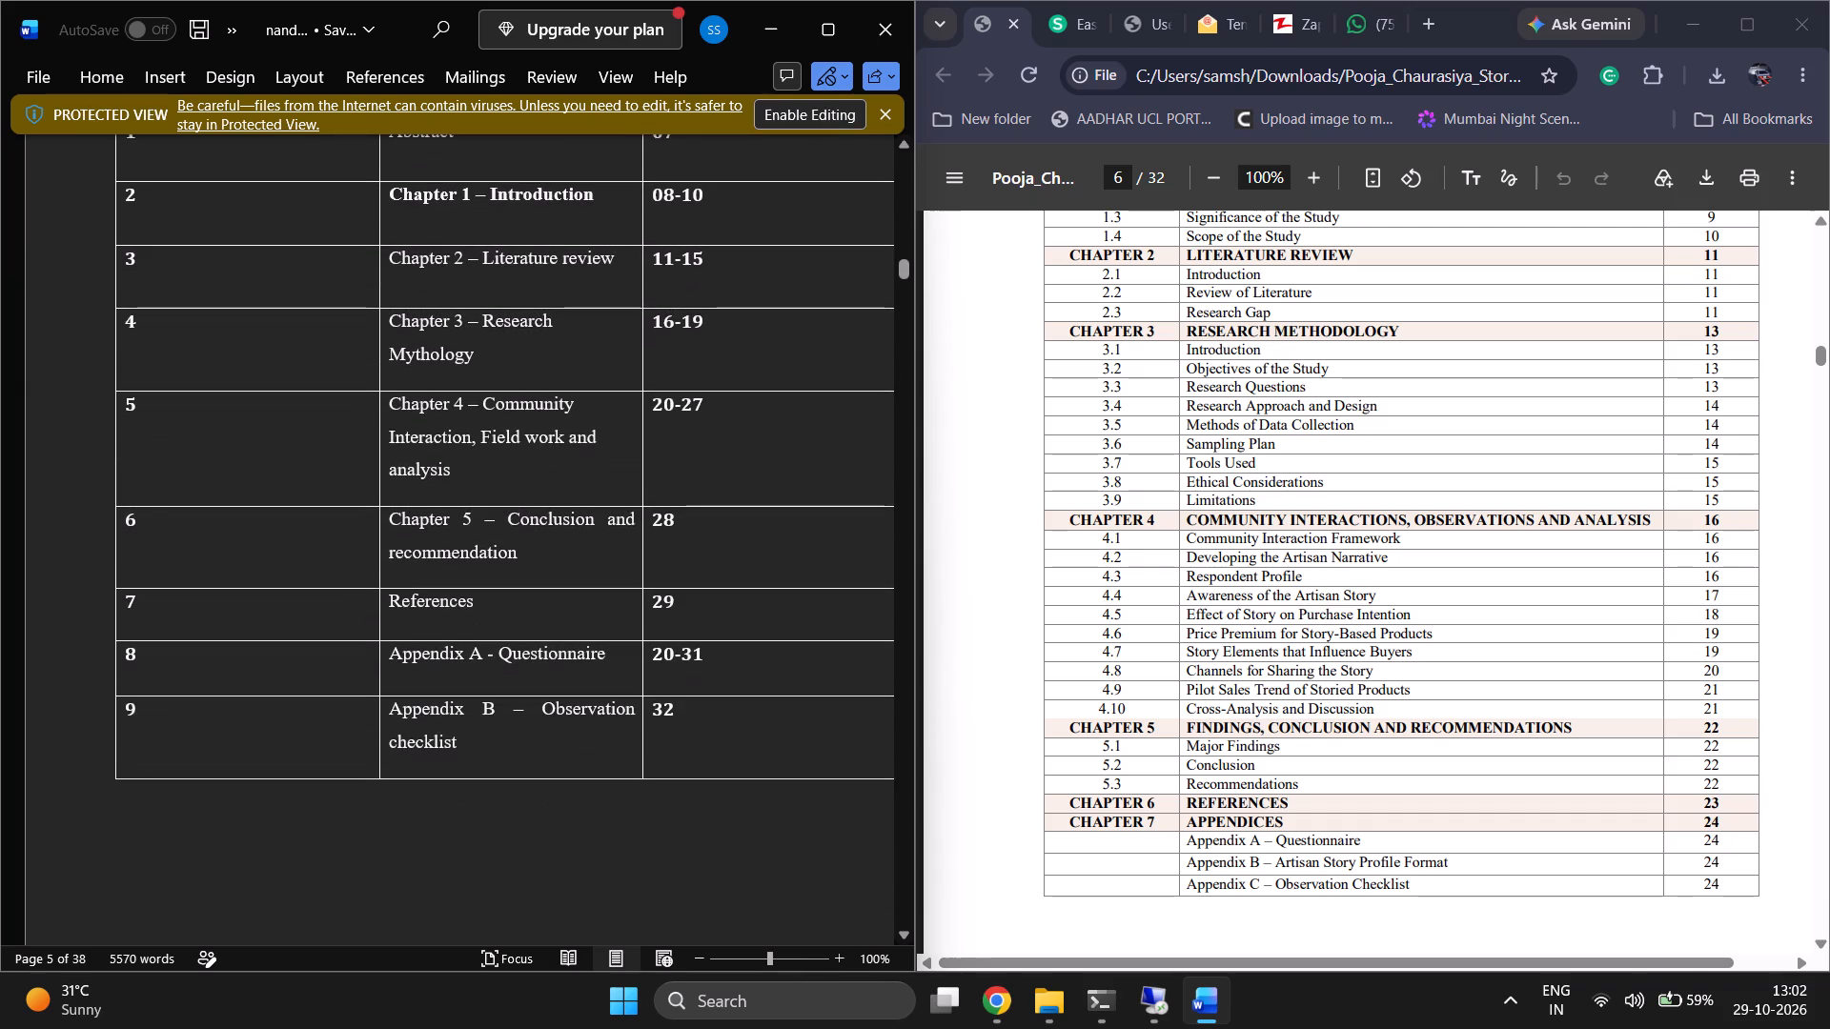
Examine the Abstract in both reports, plus the PDF's List of Tables and Figures and its Chapter 1 sections.
{"action": "scroll", "coordinate": [398, 537], "scroll_direction": "down", "scroll_amount": 4}
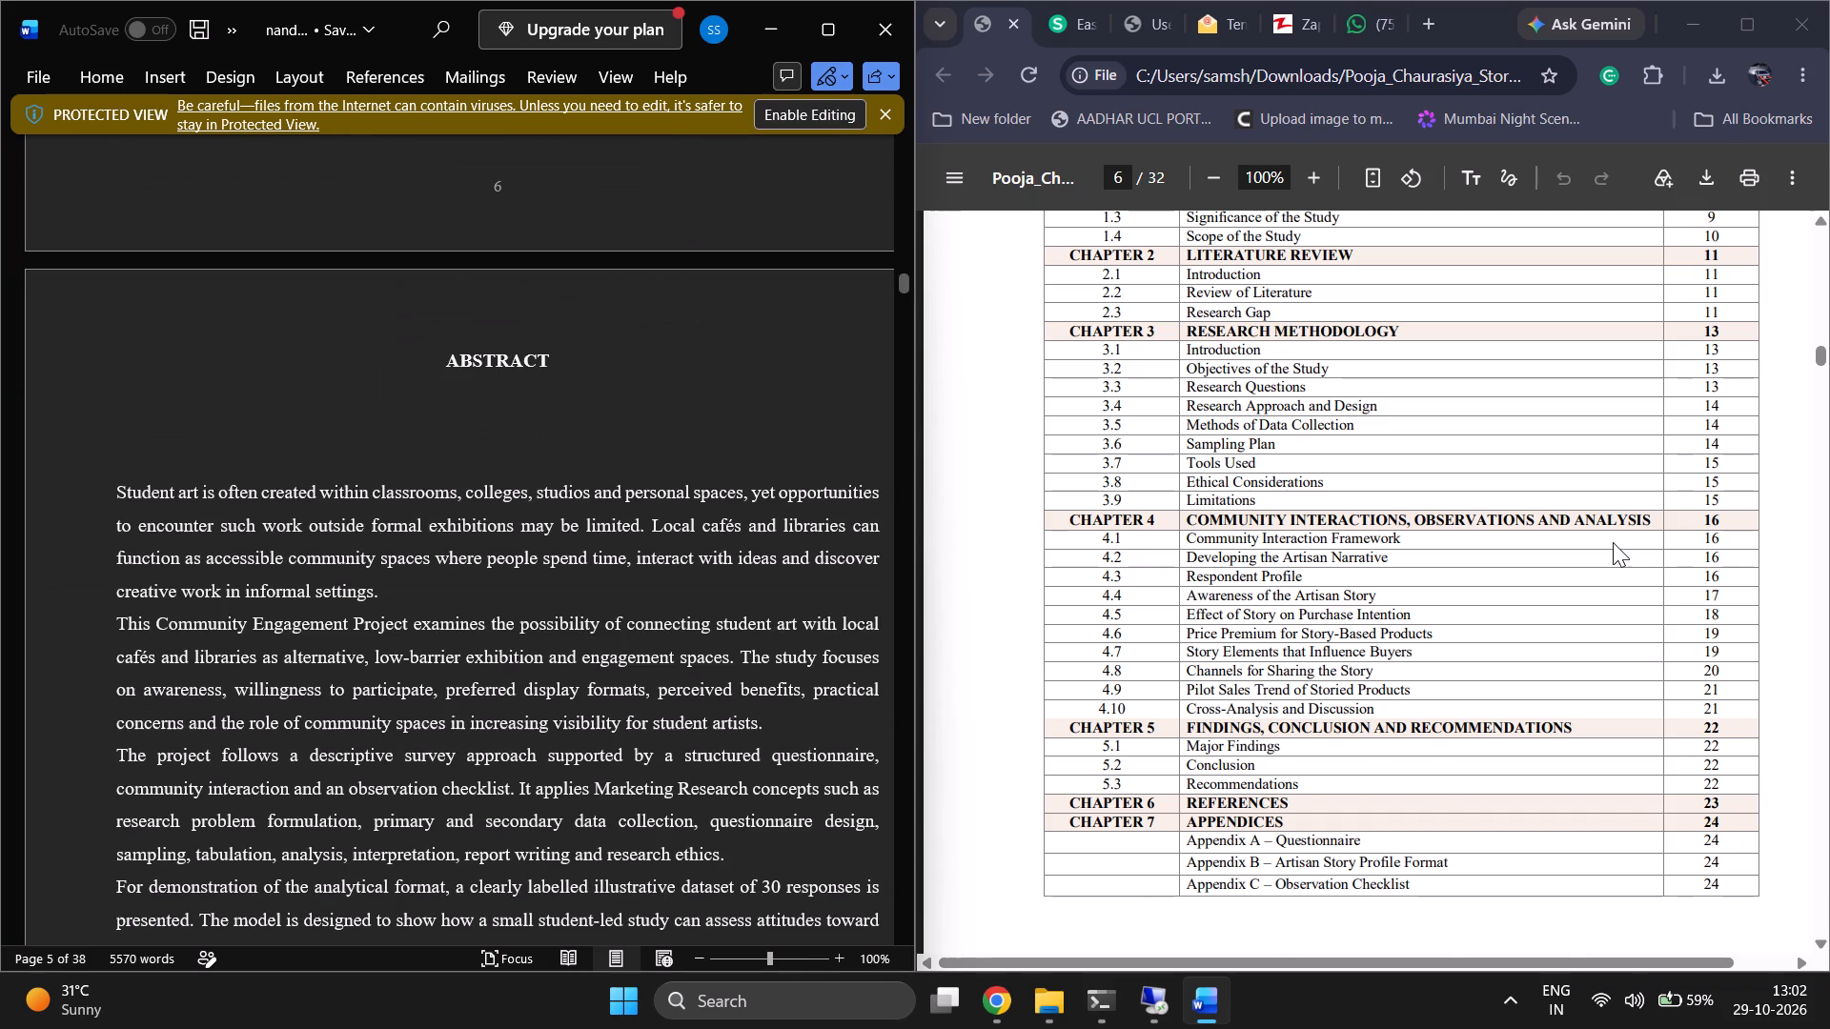
{"action": "scroll", "coordinate": [1613, 546], "scroll_direction": "down", "scroll_amount": 4}
{"action": "scroll", "coordinate": [1613, 542], "scroll_direction": "up", "scroll_amount": 2}
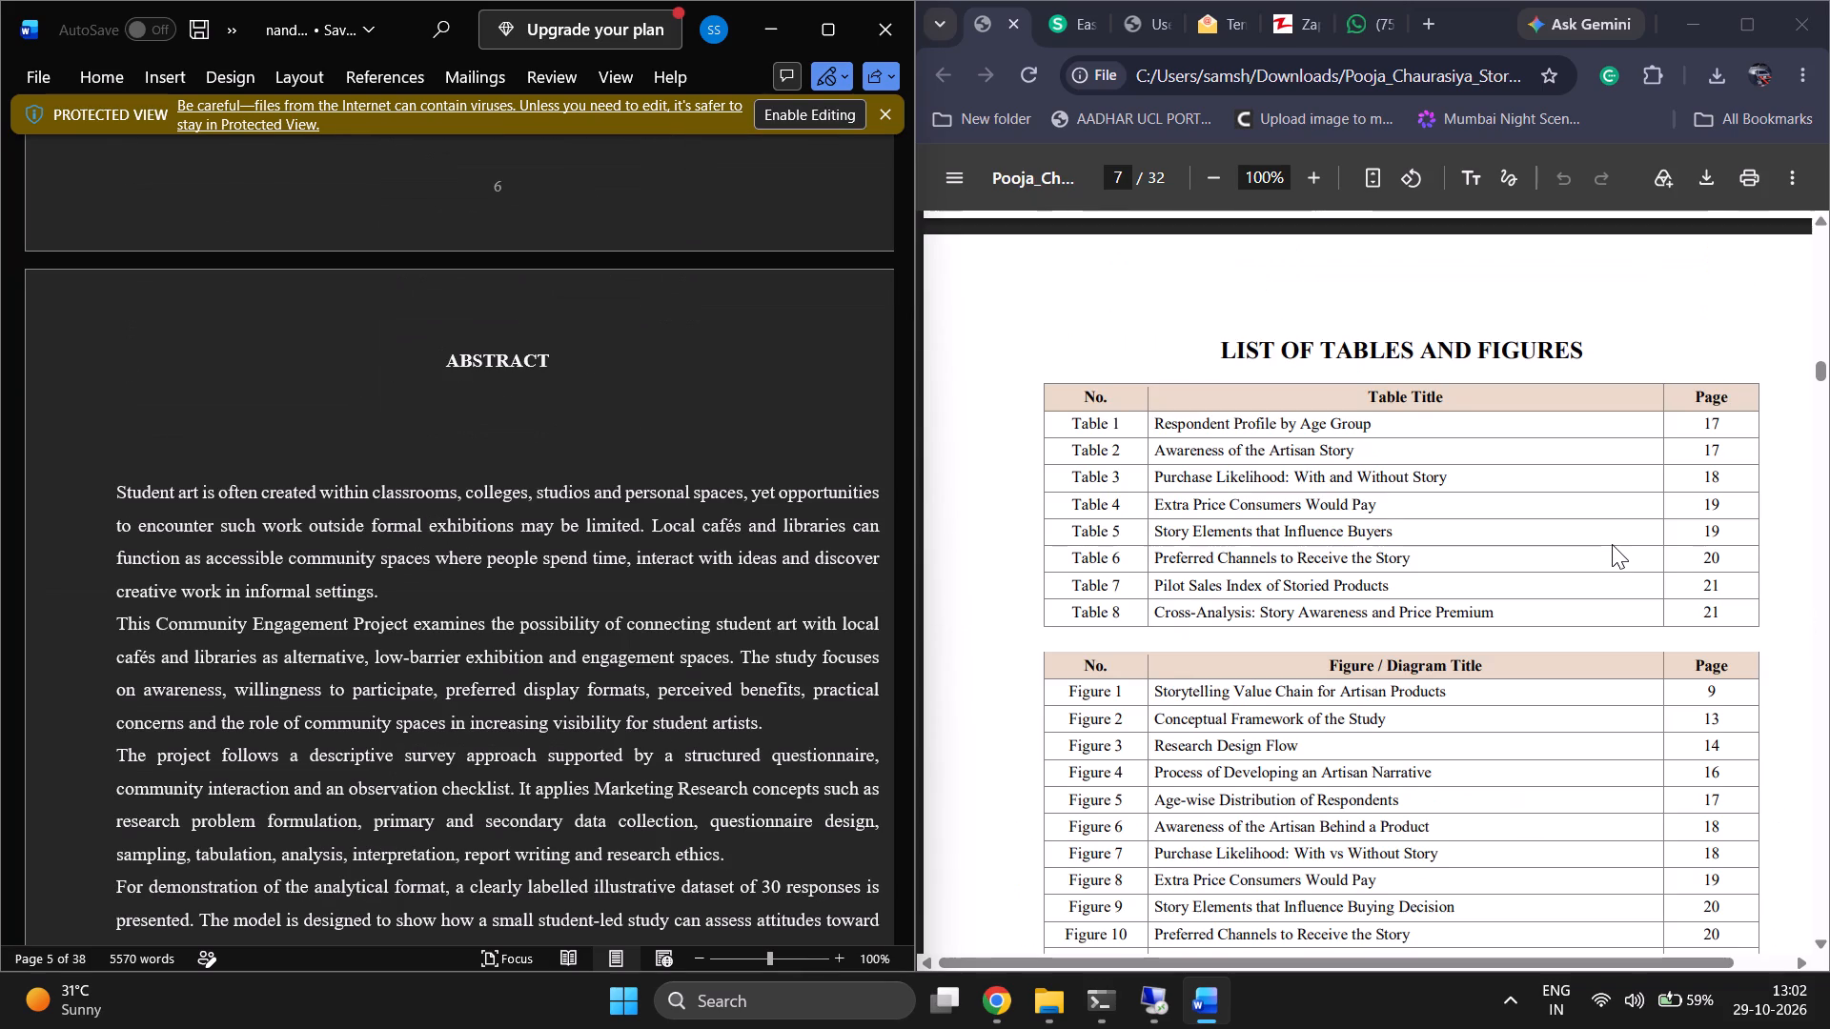
{"action": "scroll", "coordinate": [1617, 602], "scroll_direction": "down", "scroll_amount": 3}
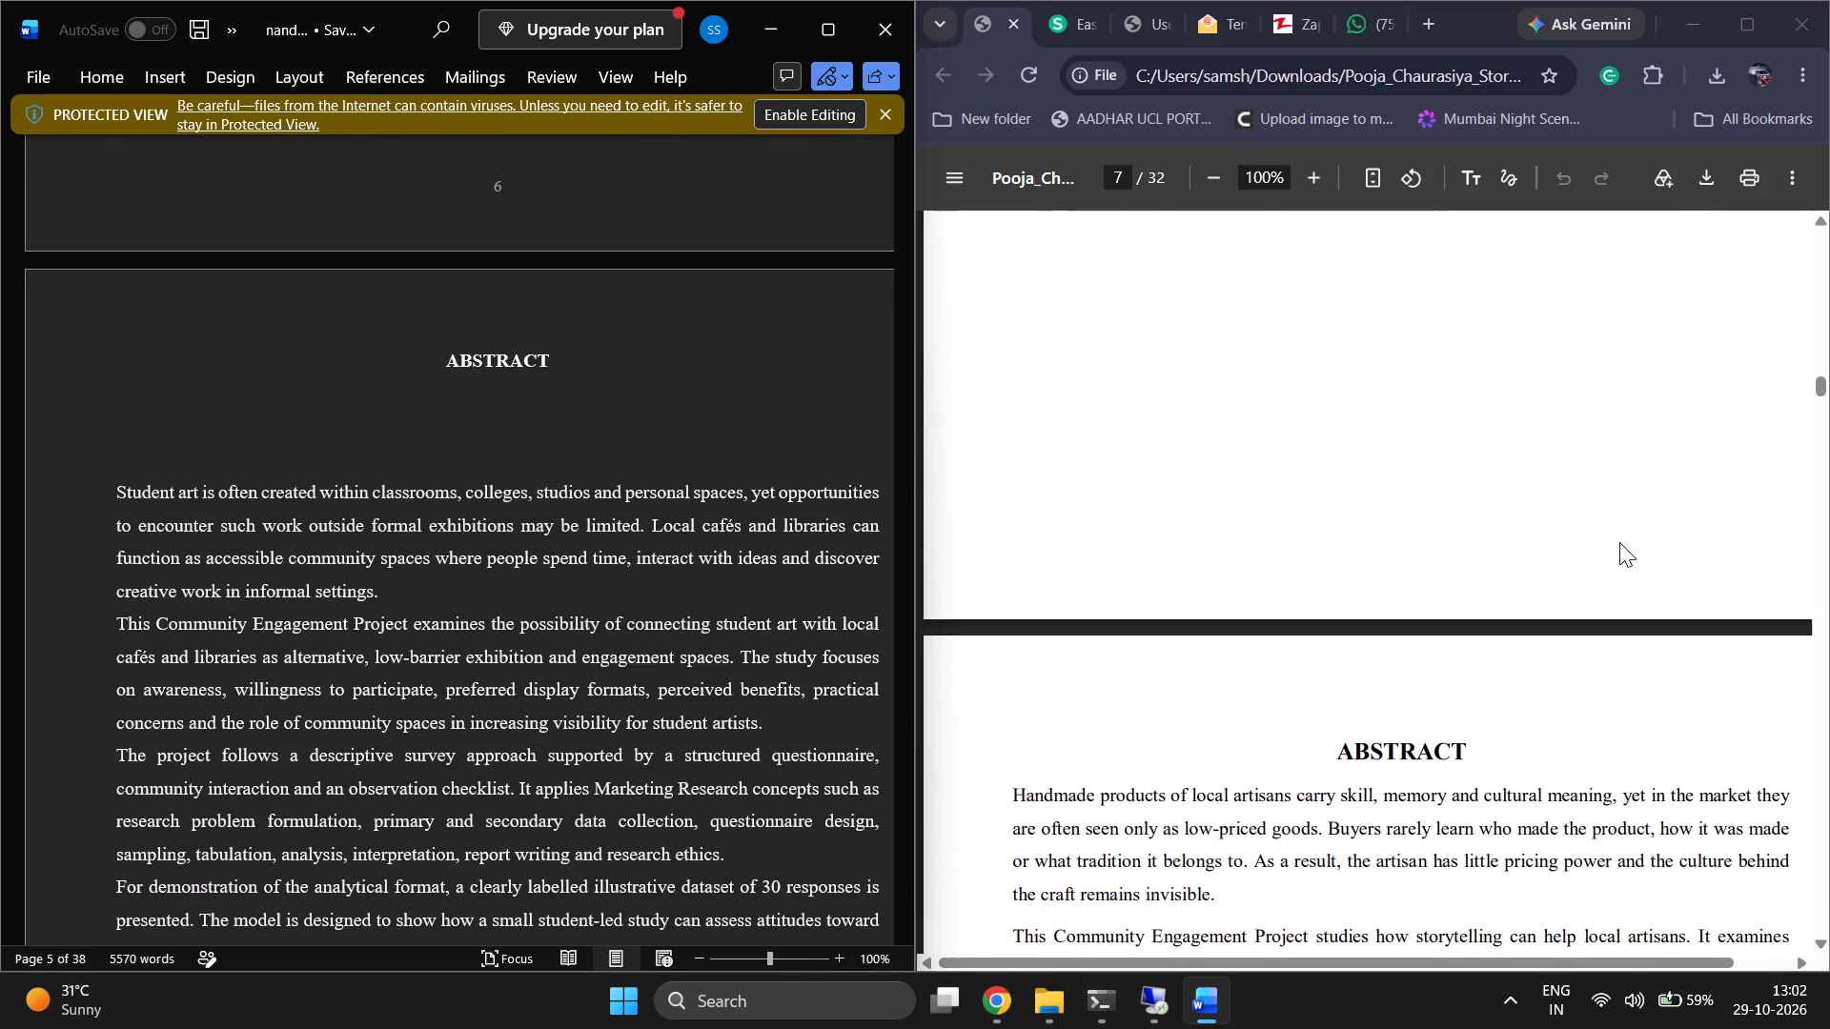
{"action": "scroll", "coordinate": [1619, 542], "scroll_direction": "down", "scroll_amount": 5}
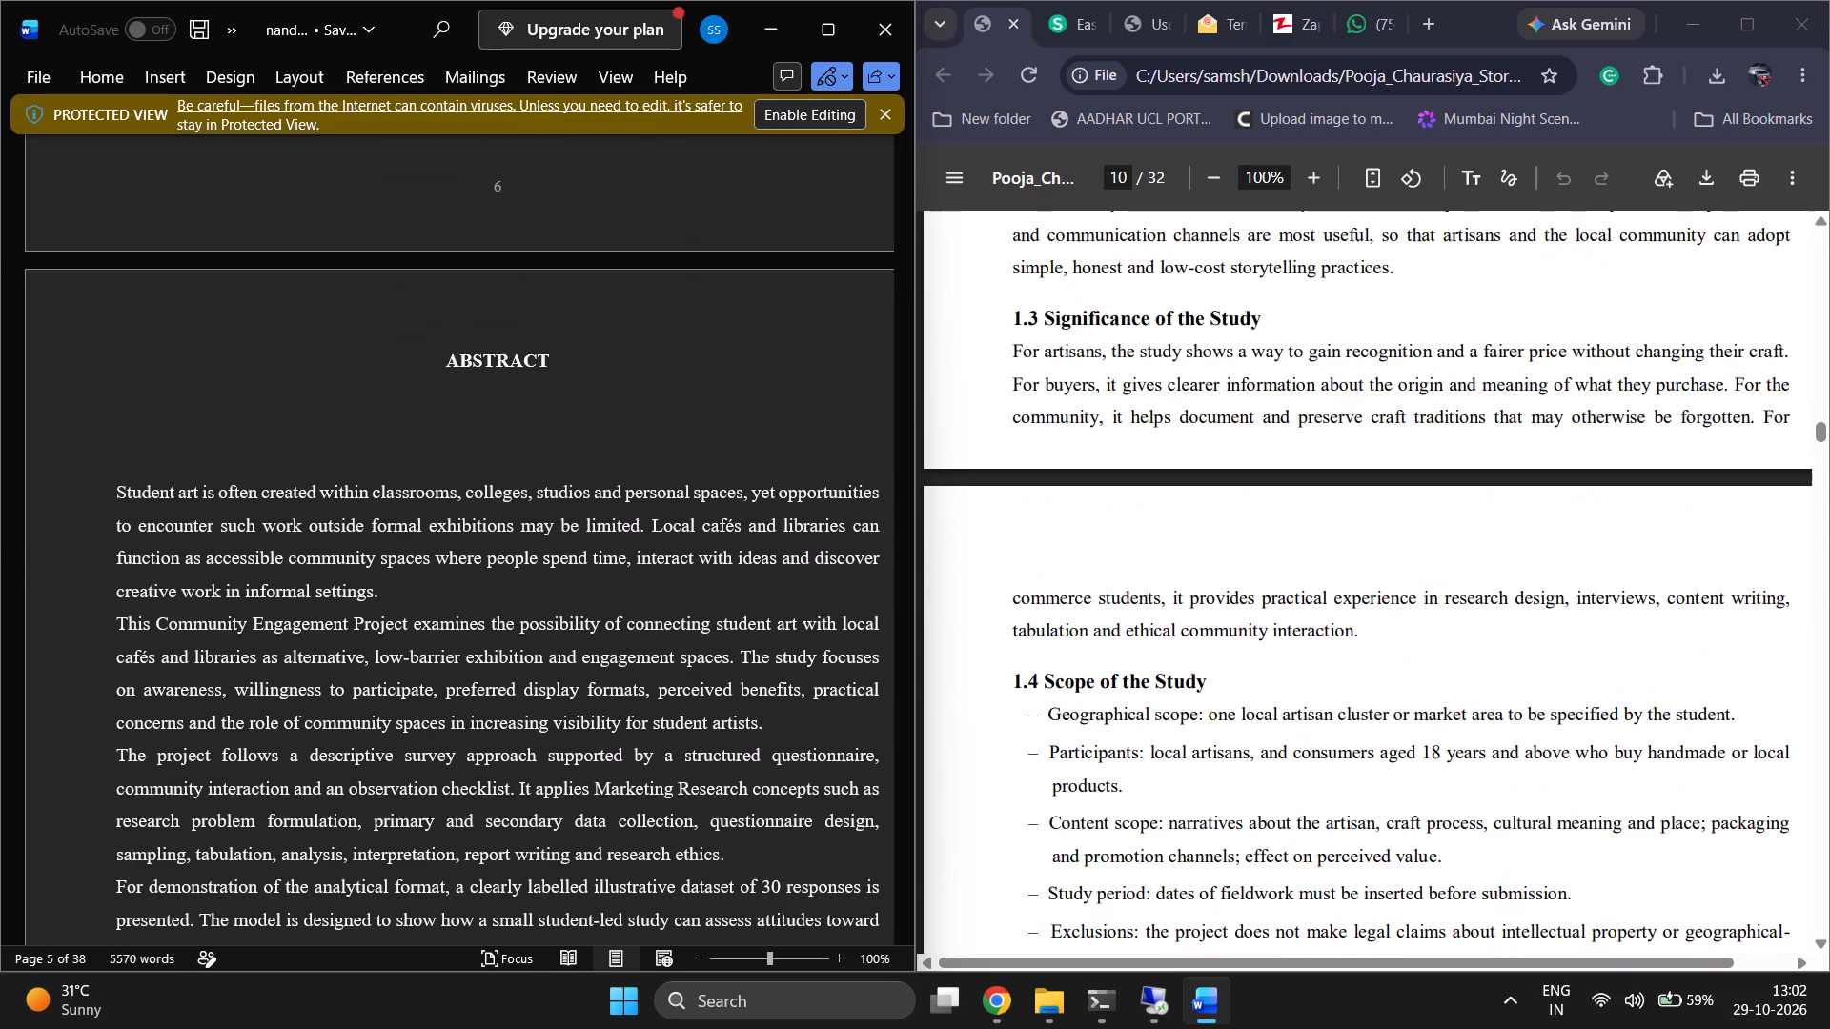
{"action": "scroll", "coordinate": [1616, 540], "scroll_direction": "up", "scroll_amount": 1}
{"action": "scroll", "coordinate": [525, 571], "scroll_direction": "down", "scroll_amount": 2}
{"action": "scroll", "coordinate": [524, 571], "scroll_direction": "up", "scroll_amount": 1}
{"action": "scroll", "coordinate": [524, 571], "scroll_direction": "down", "scroll_amount": 1}
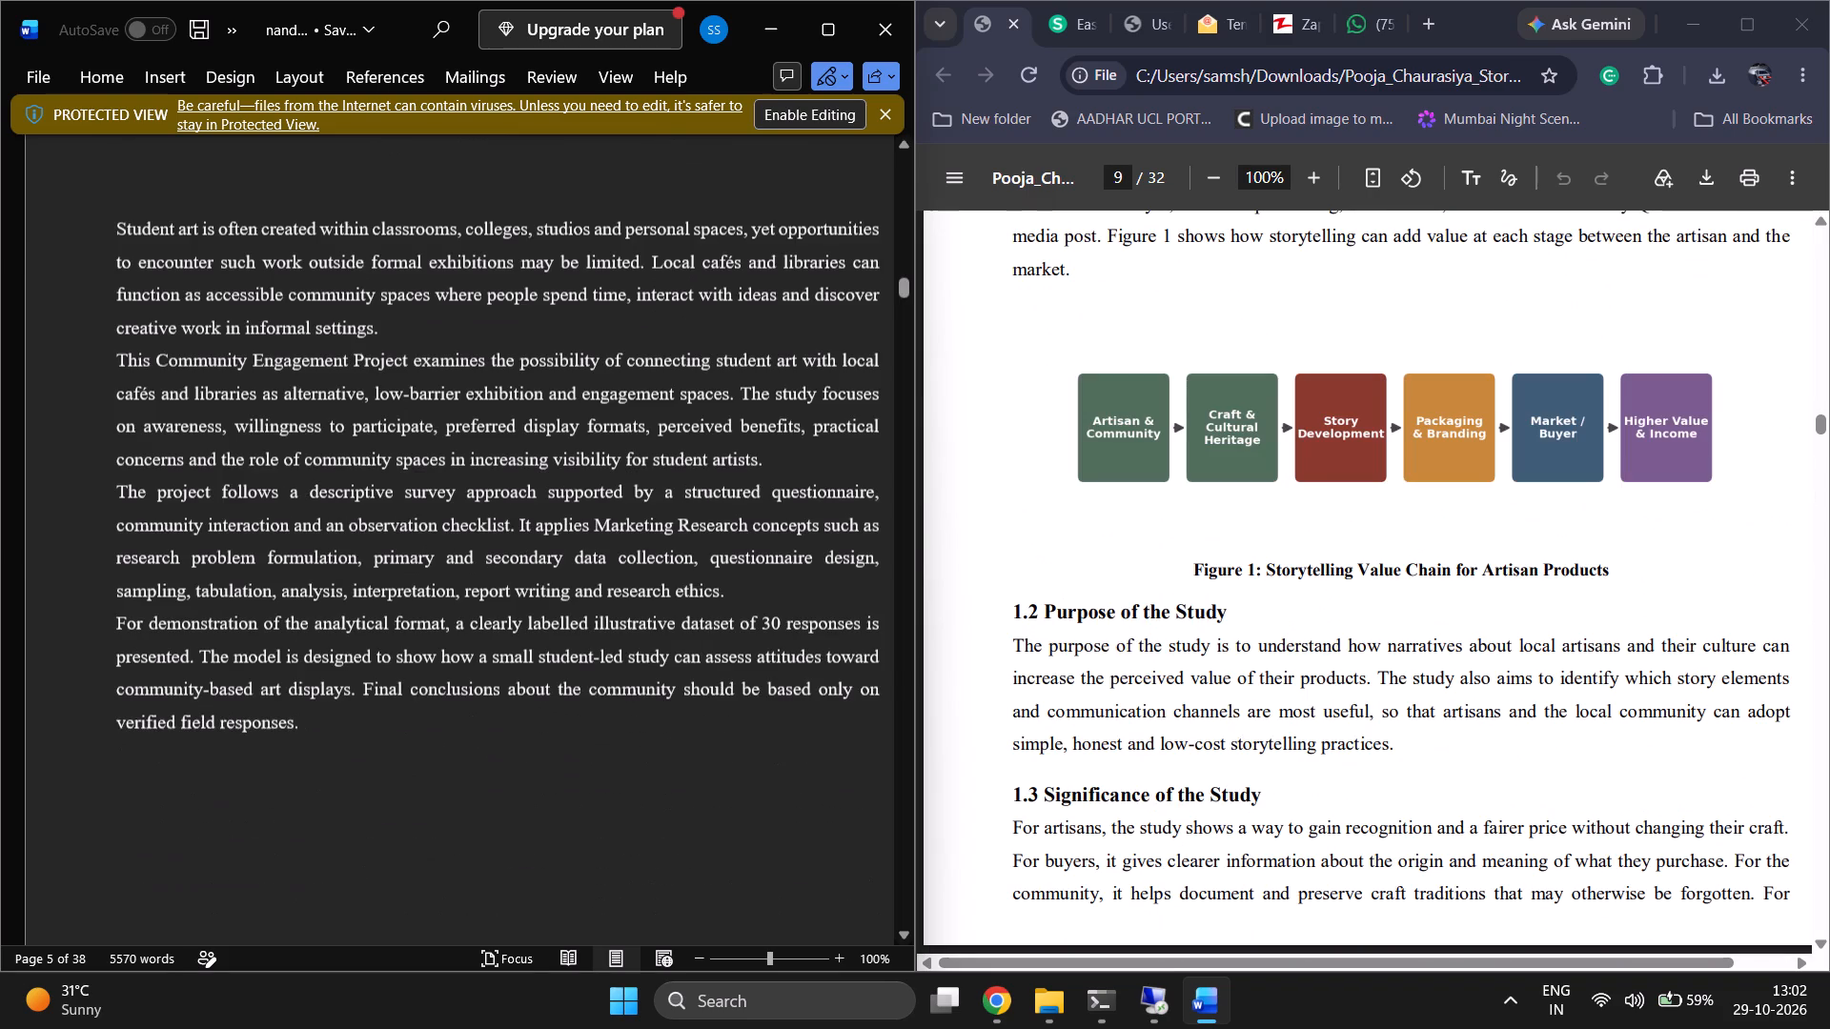
Skim the Word report's closing part from Chapter 5 and References through the appendices, and return to Appendix A – Questionnaire.
{"action": "left_click_drag", "start_coordinate": [900, 284], "coordinate": [883, 671]}
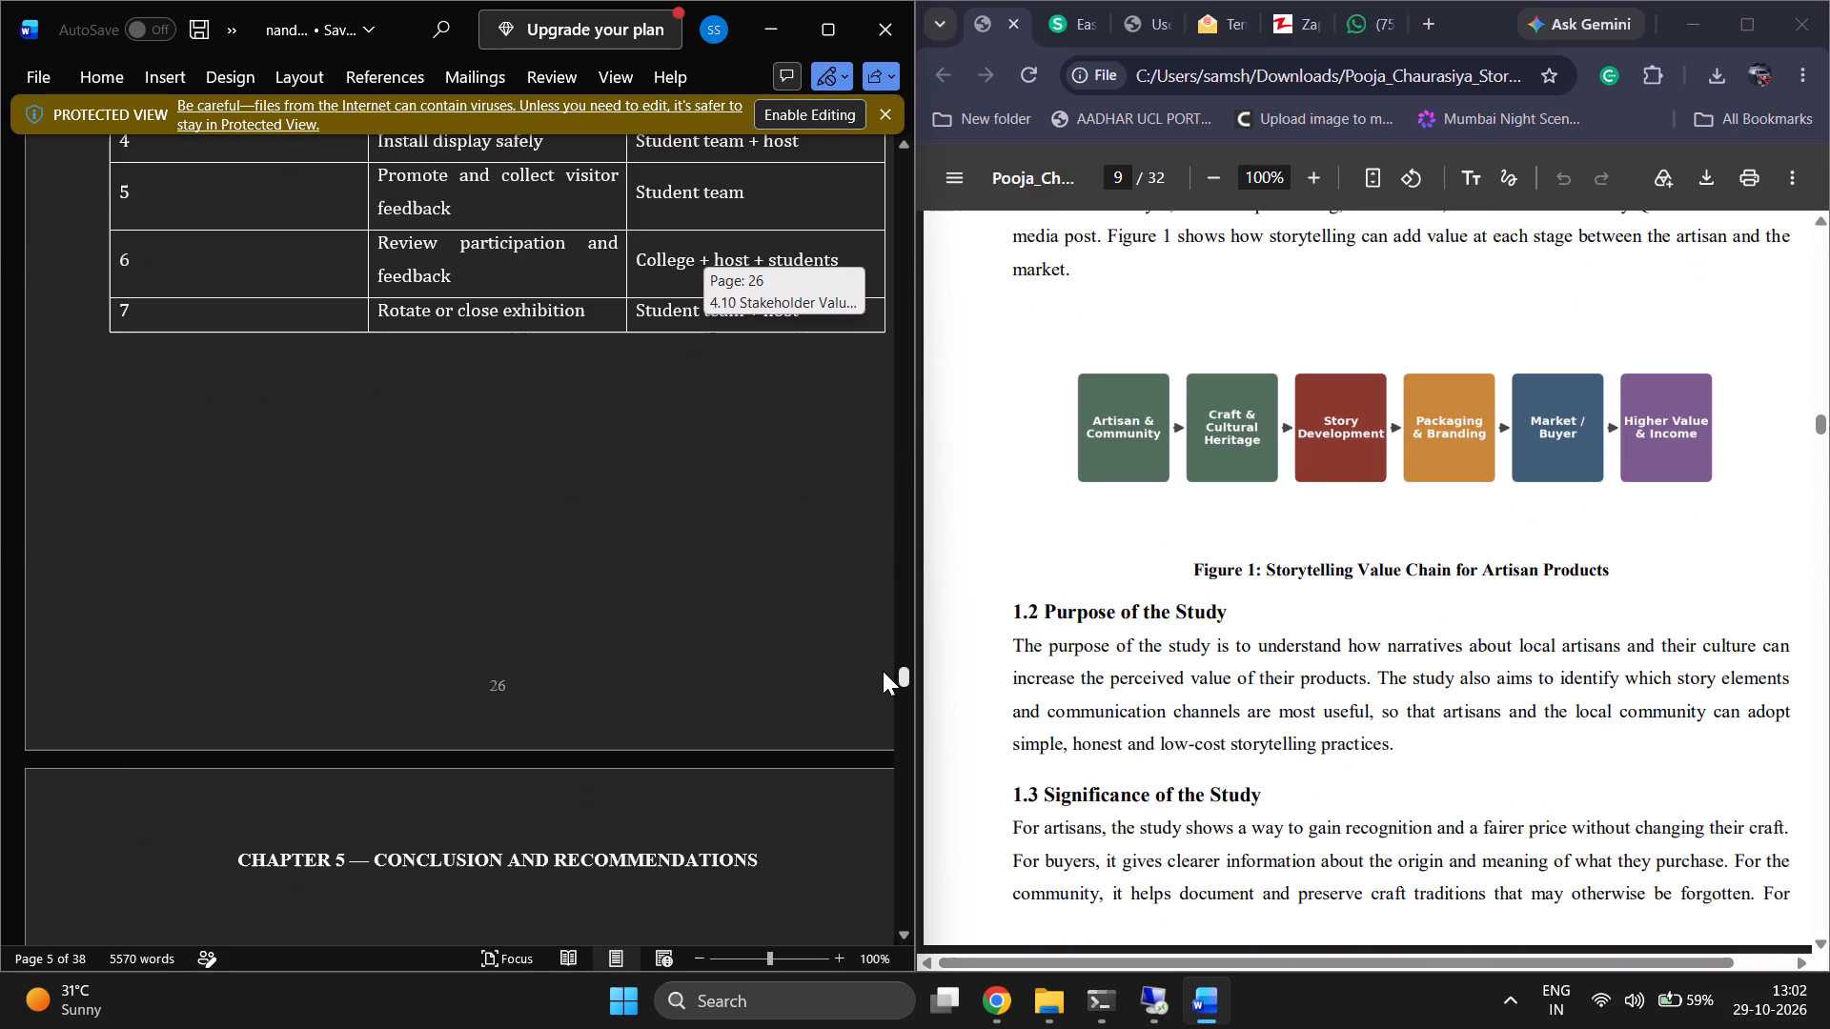
{"action": "left_click_drag", "start_coordinate": [883, 671], "coordinate": [881, 701]}
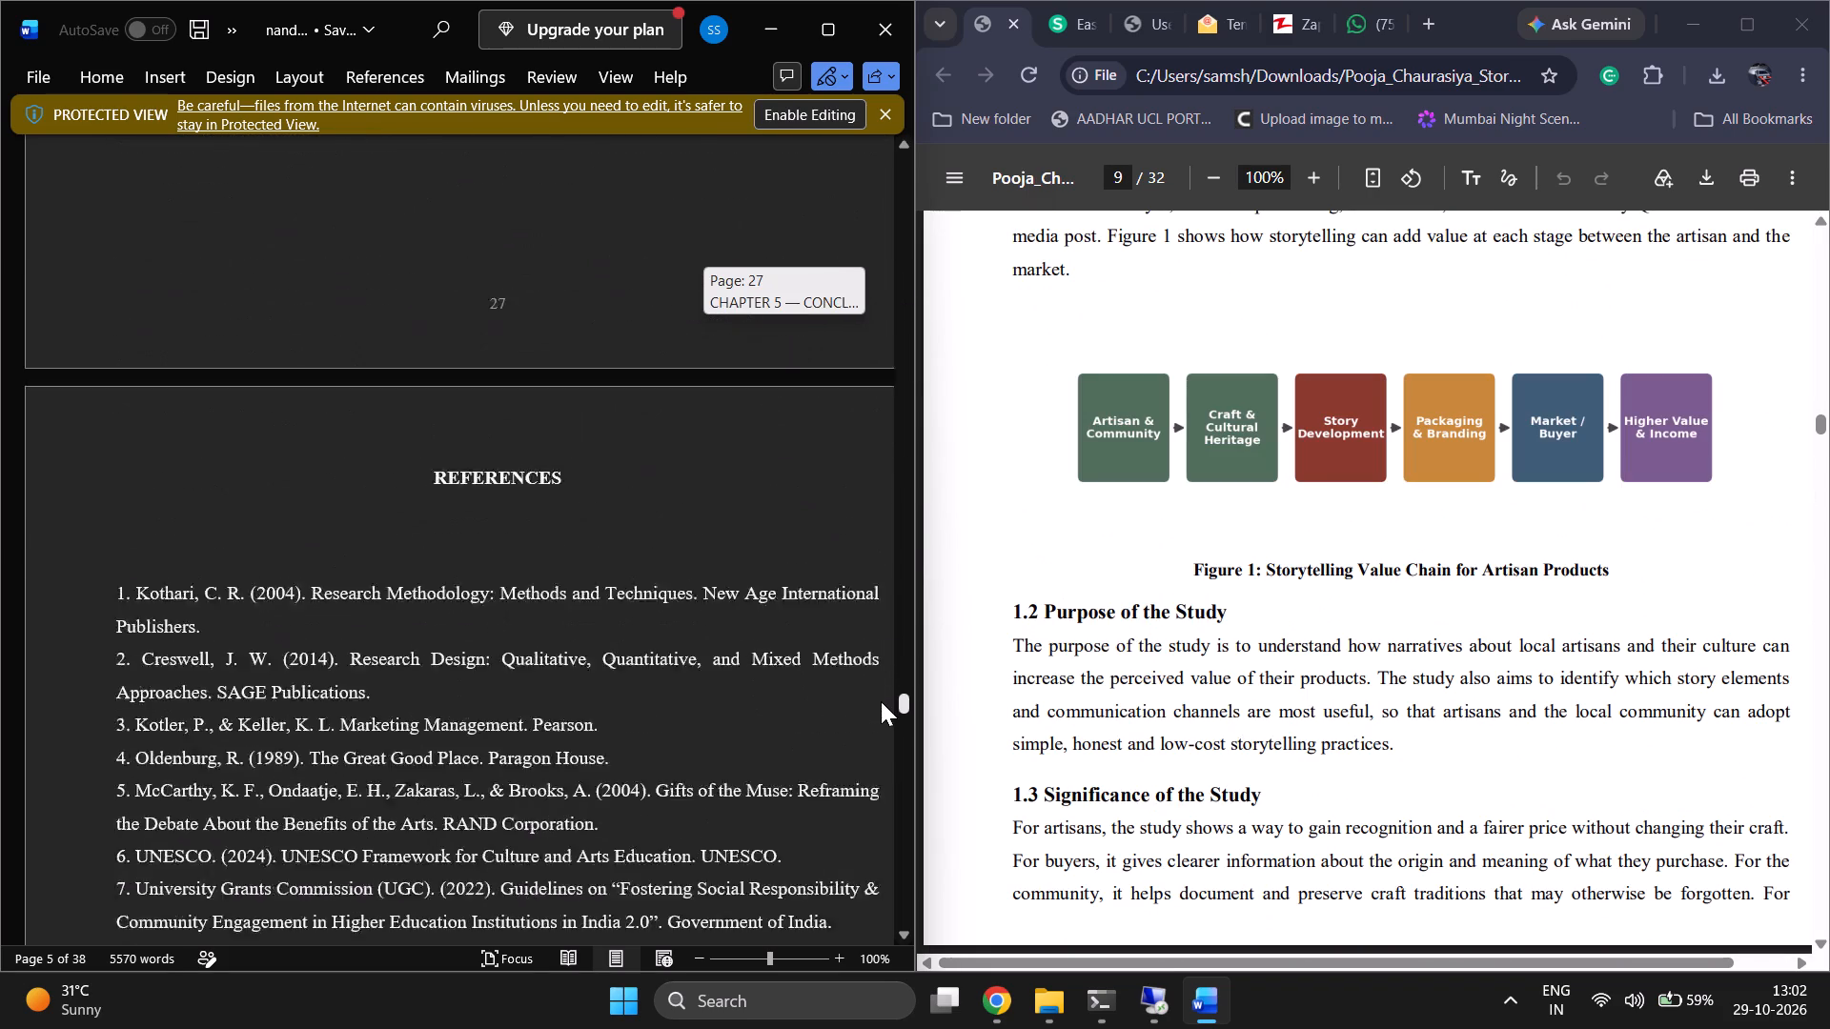
{"action": "left_click_drag", "start_coordinate": [881, 701], "coordinate": [879, 730]}
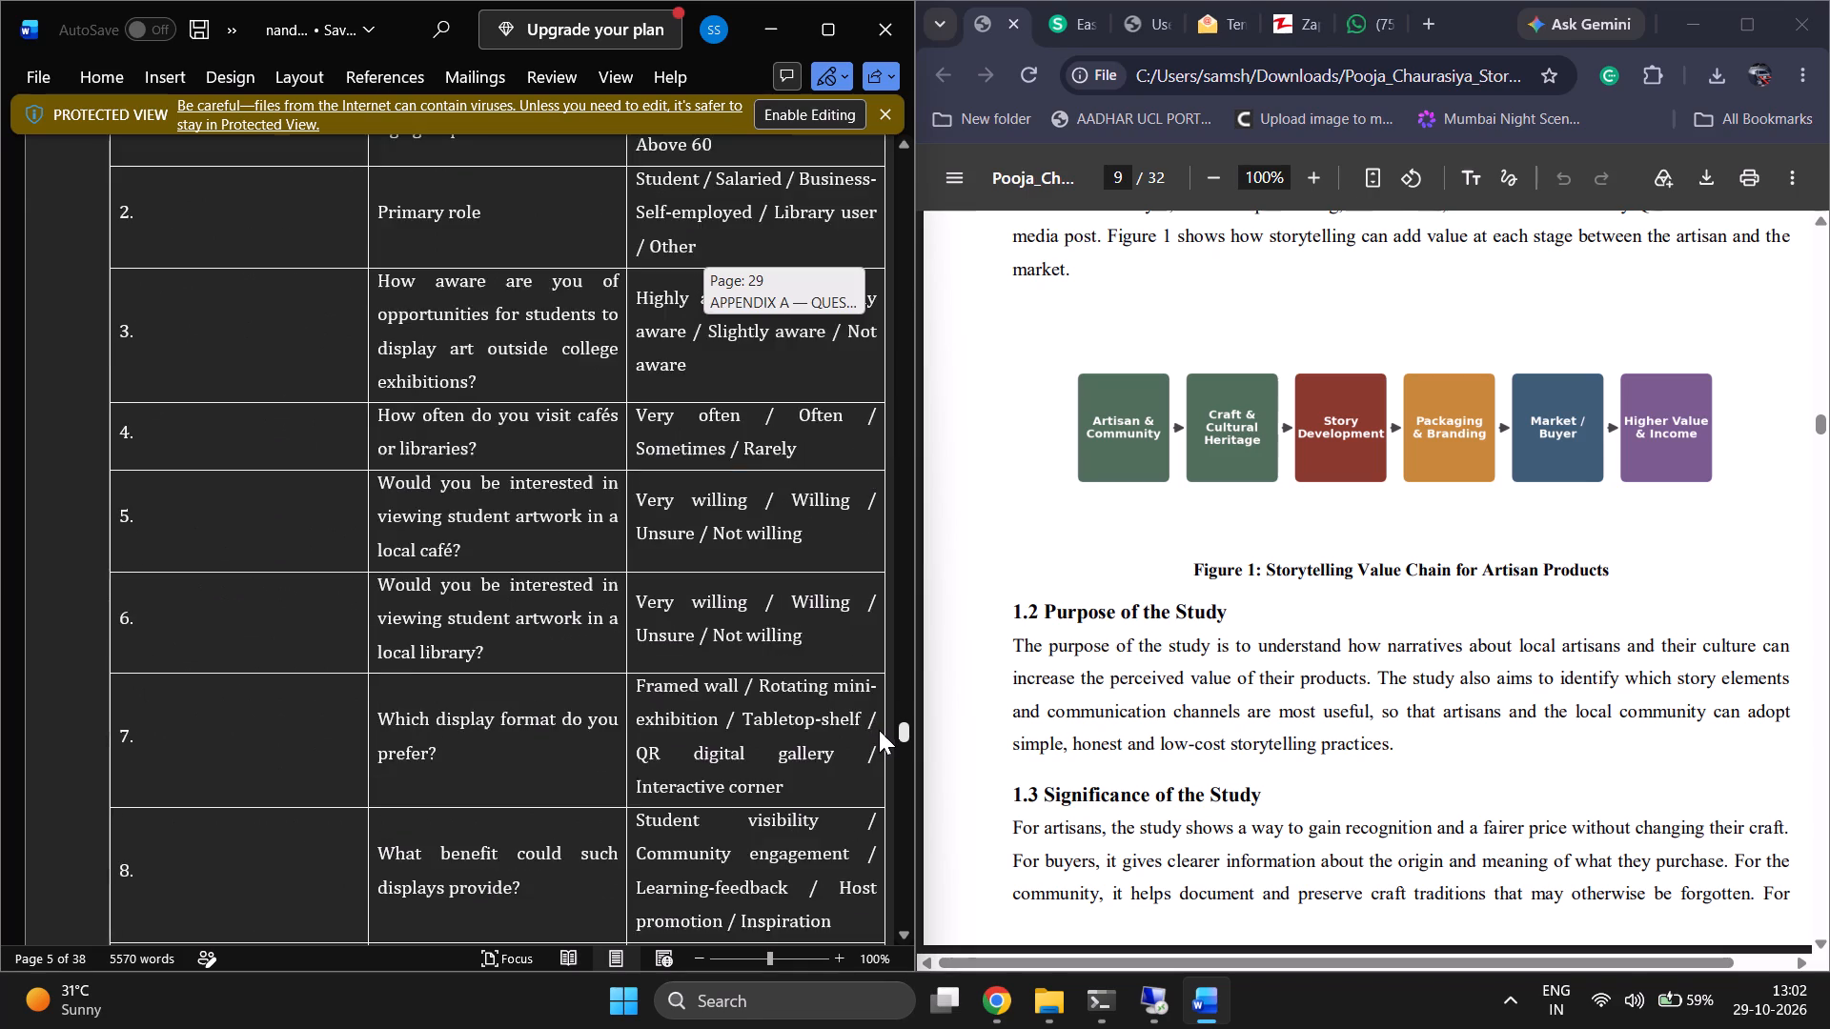
{"action": "left_click_drag", "start_coordinate": [879, 730], "coordinate": [877, 767]}
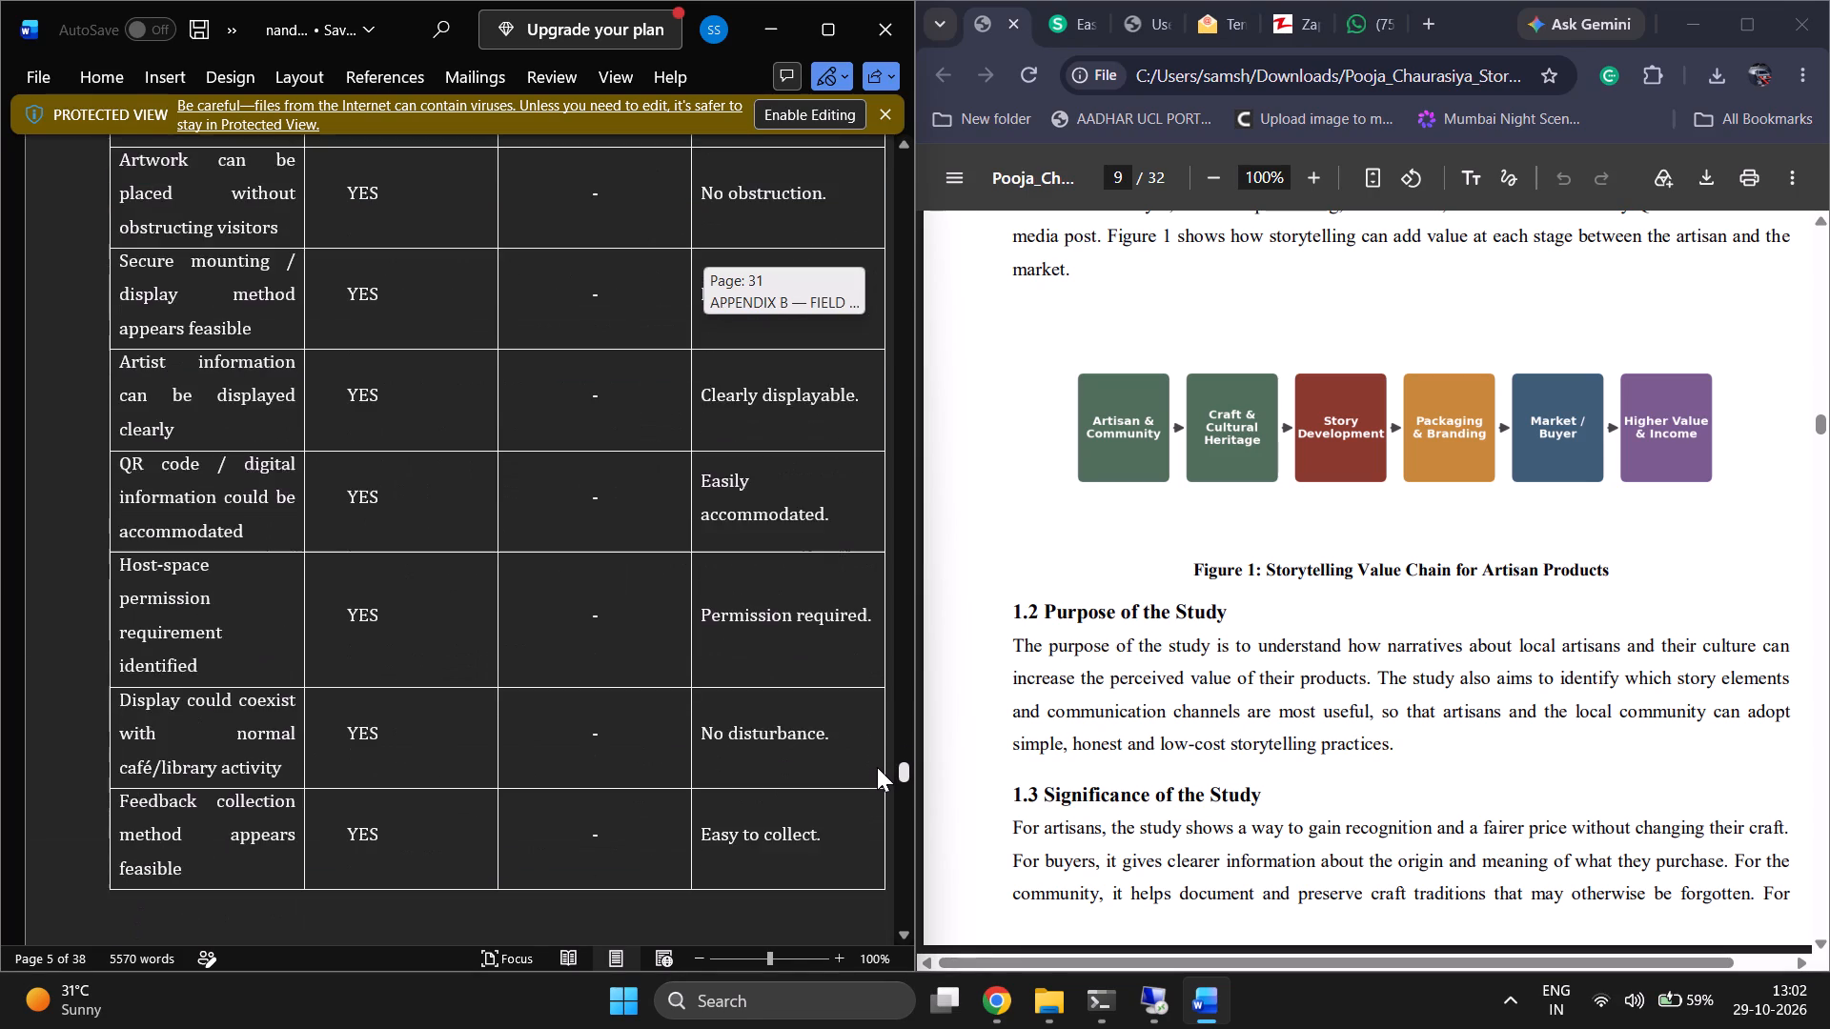
{"action": "left_click_drag", "start_coordinate": [877, 767], "coordinate": [862, 723]}
{"action": "scroll", "coordinate": [358, 617], "scroll_direction": "up", "scroll_amount": 2}
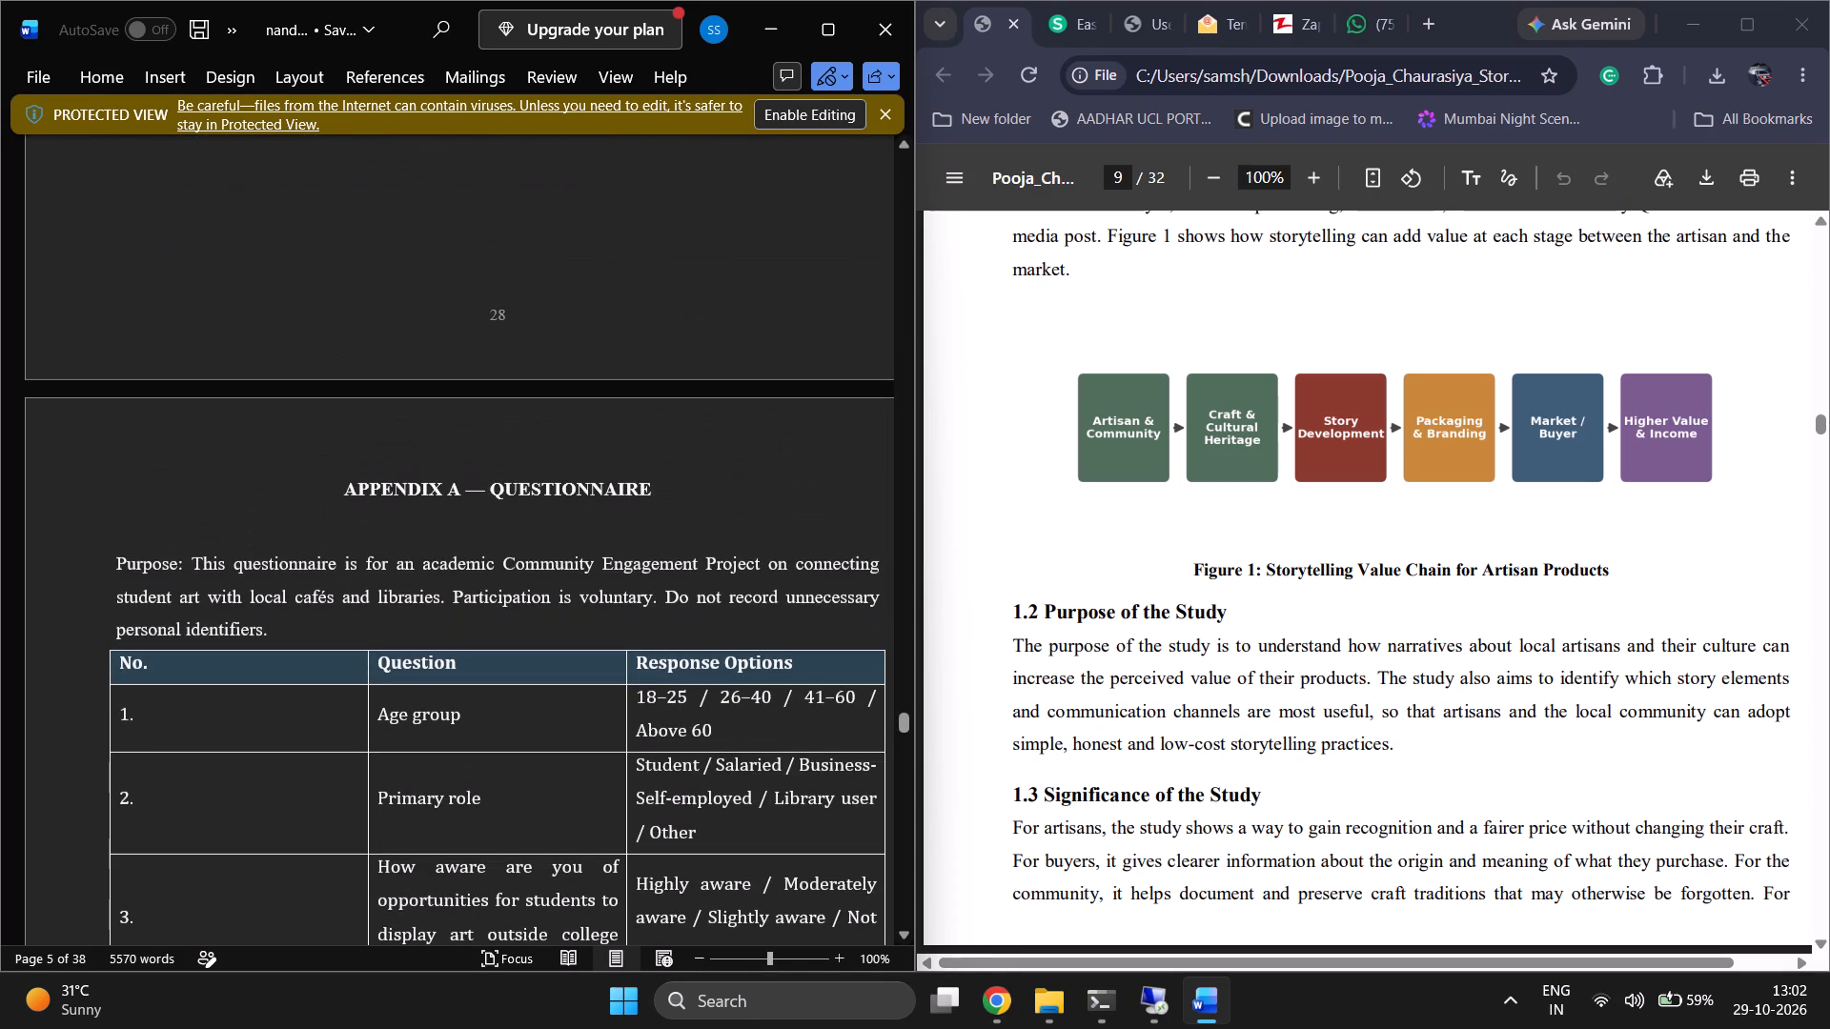
{"action": "scroll", "coordinate": [1537, 625], "scroll_direction": "up", "scroll_amount": 1}
{"action": "scroll", "coordinate": [1537, 625], "scroll_direction": "down", "scroll_amount": 3}
Find the Chapter 7 Appendices page with the Appendix A questionnaire in the PDF report for comparison.
{"action": "left_click_drag", "start_coordinate": [1825, 439], "coordinate": [1824, 494]}
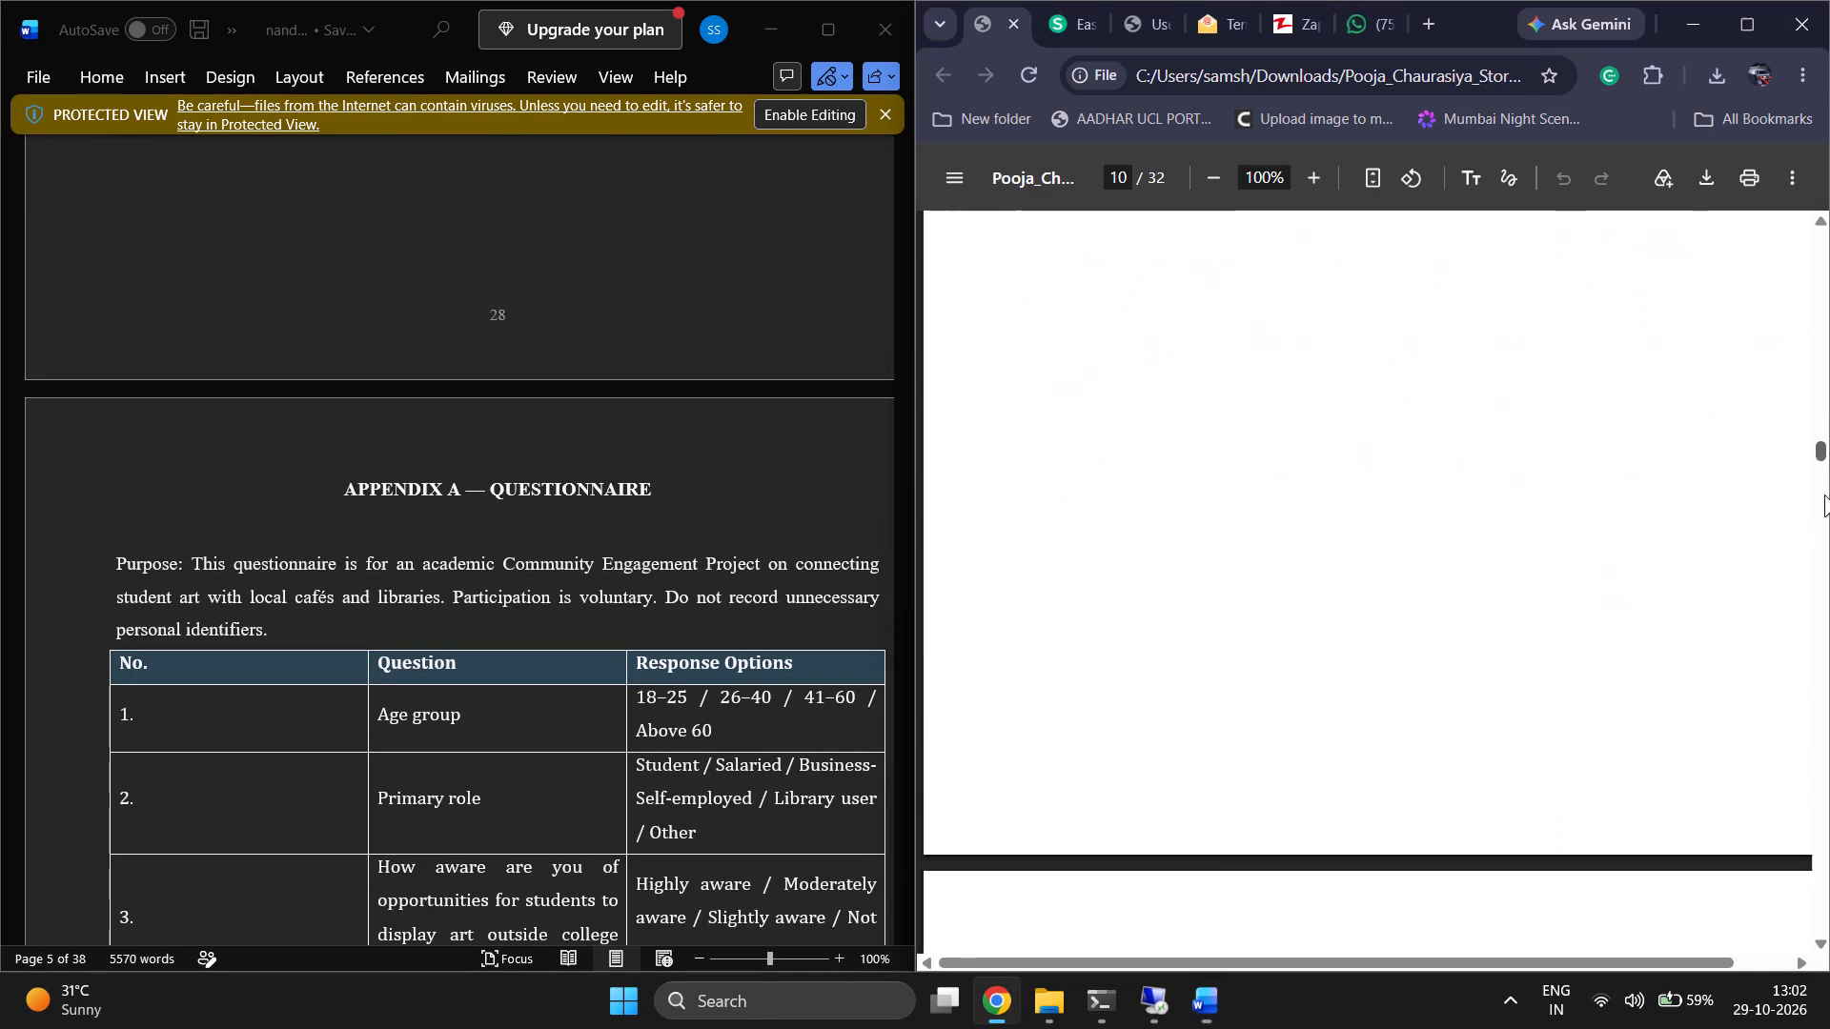
{"action": "left_click_drag", "start_coordinate": [1824, 494], "coordinate": [1829, 676]}
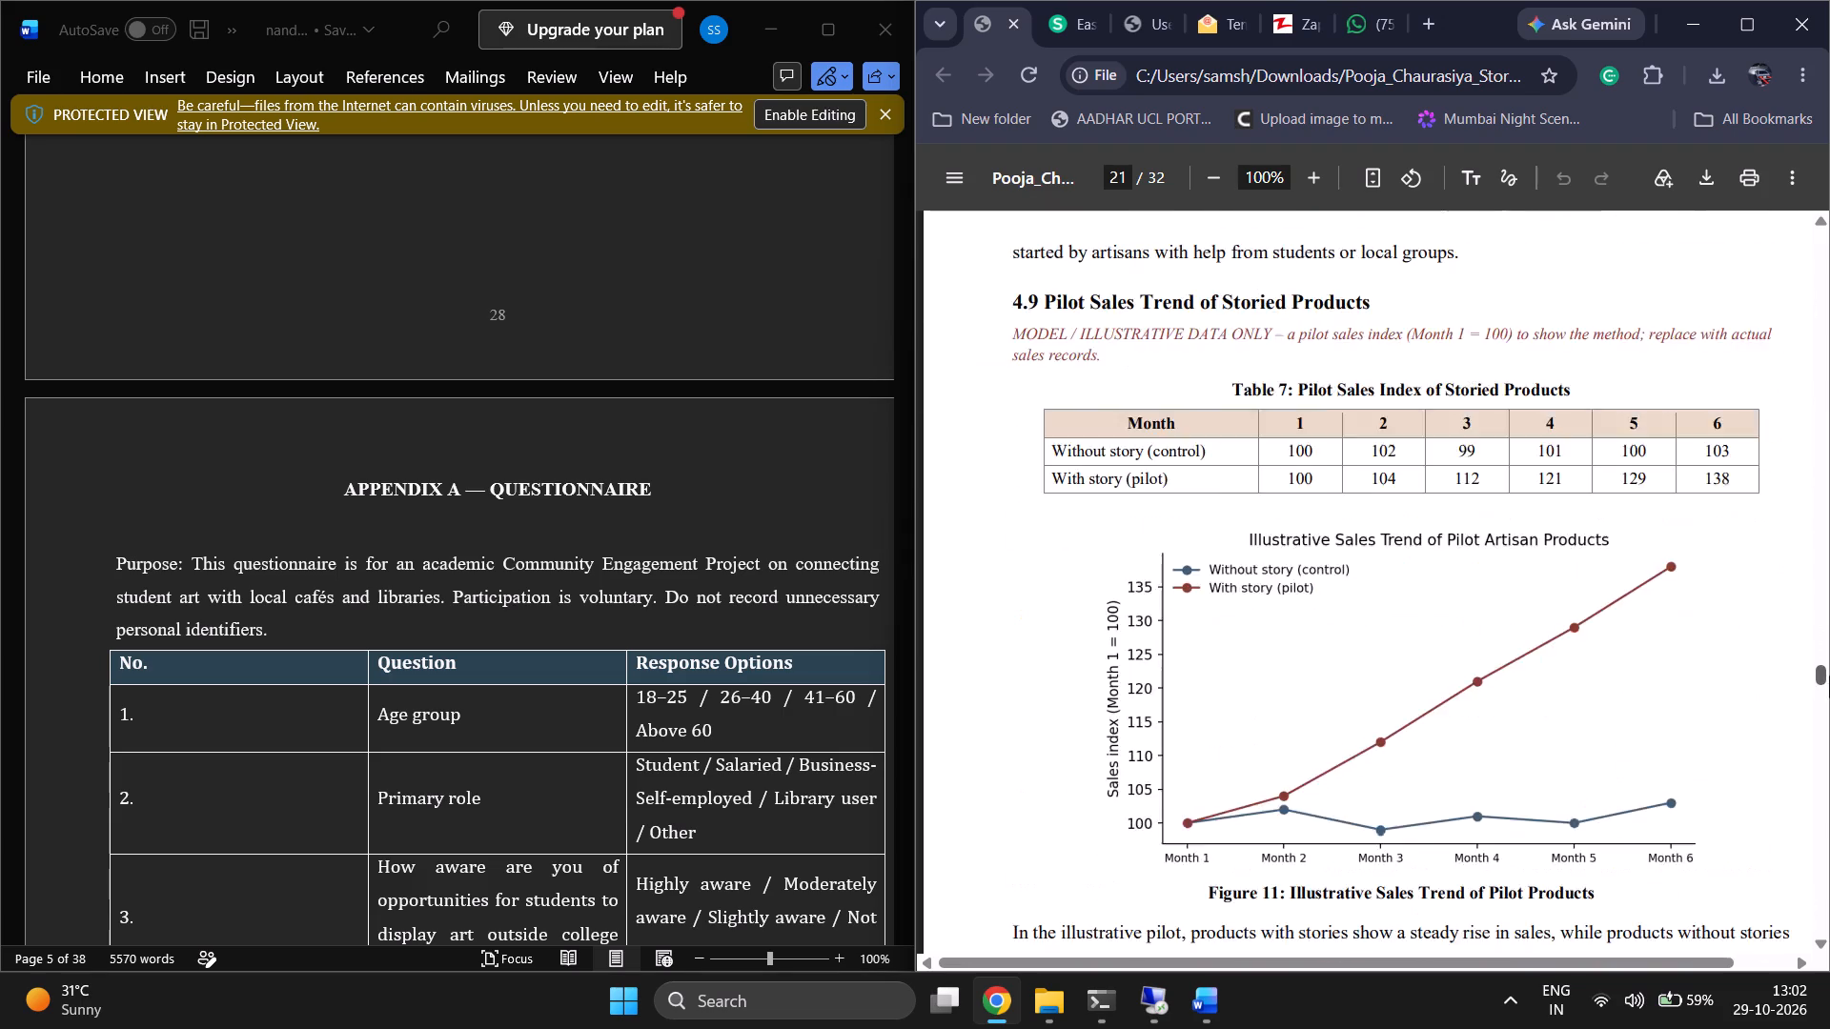
{"action": "left_click_drag", "start_coordinate": [1829, 676], "coordinate": [1829, 729]}
{"action": "scroll", "coordinate": [1596, 737], "scroll_direction": "down", "scroll_amount": 2}
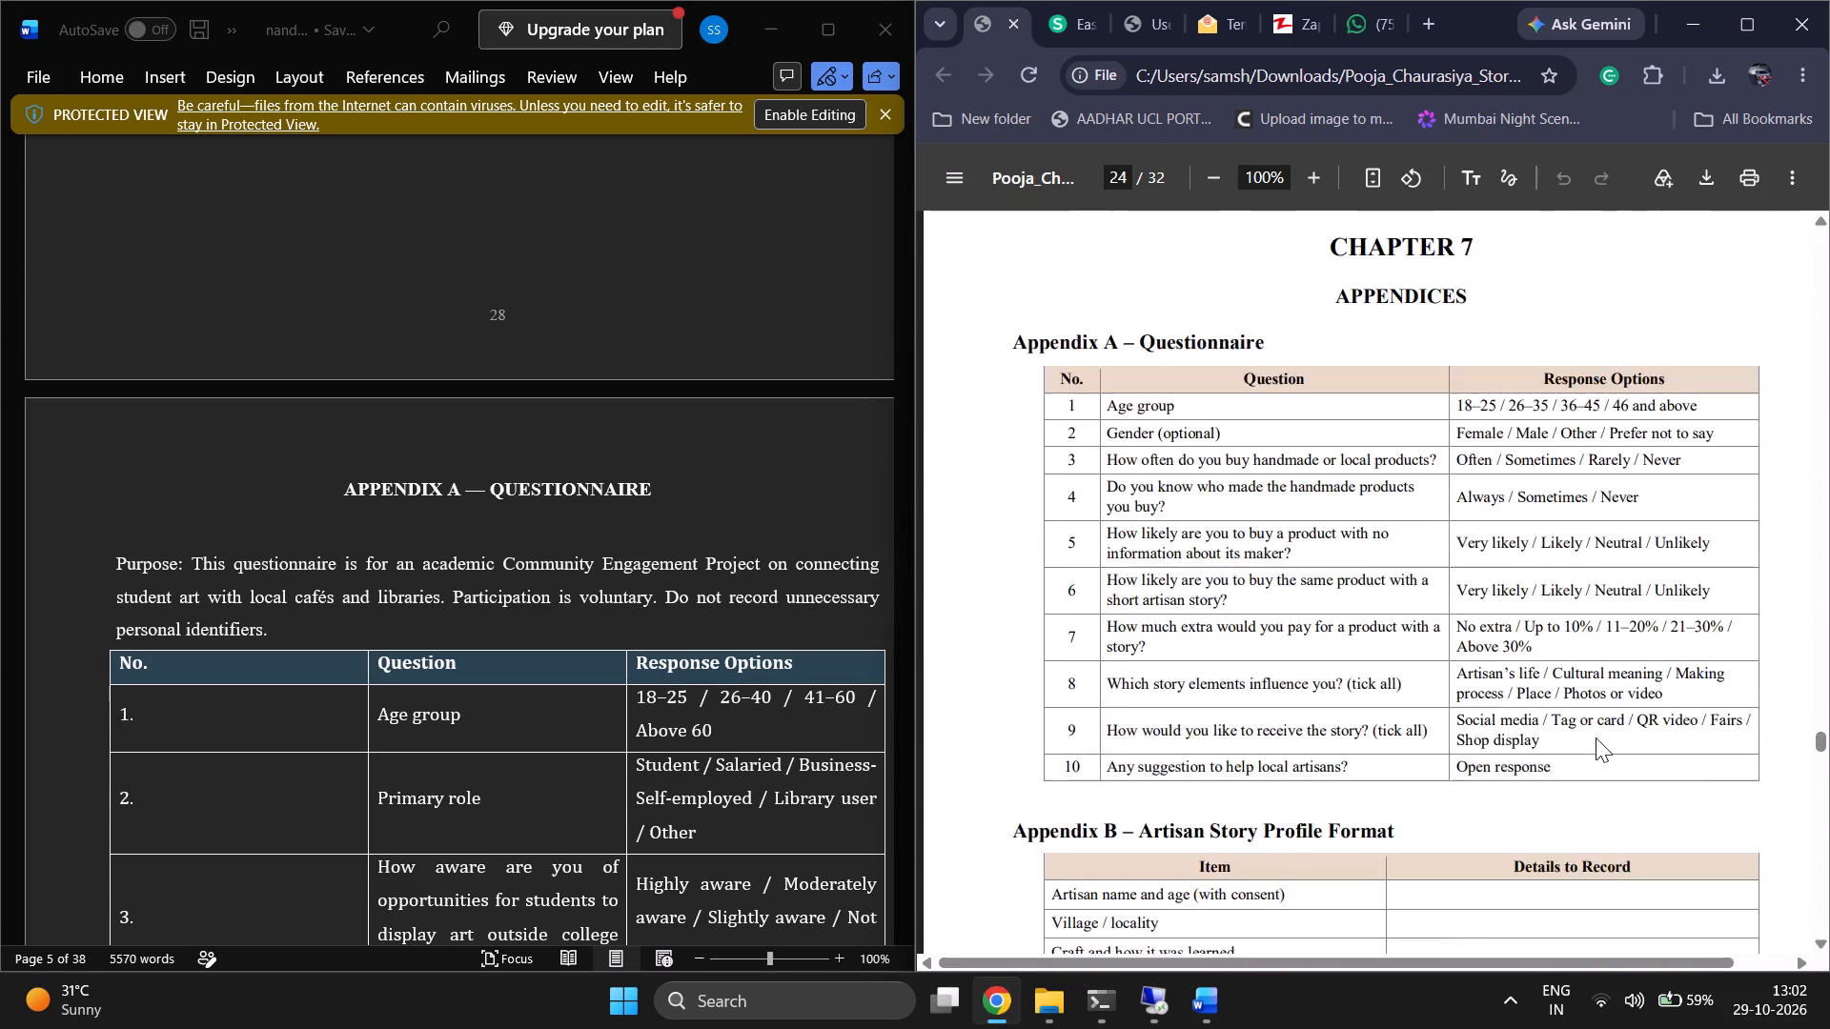
{"action": "scroll", "coordinate": [1596, 737], "scroll_direction": "up", "scroll_amount": 1}
{"action": "scroll", "coordinate": [1596, 737], "scroll_direction": "down", "scroll_amount": 1}
{"action": "scroll", "coordinate": [1596, 737], "scroll_direction": "up", "scroll_amount": 3}
{"action": "scroll", "coordinate": [1596, 737], "scroll_direction": "down", "scroll_amount": 1}
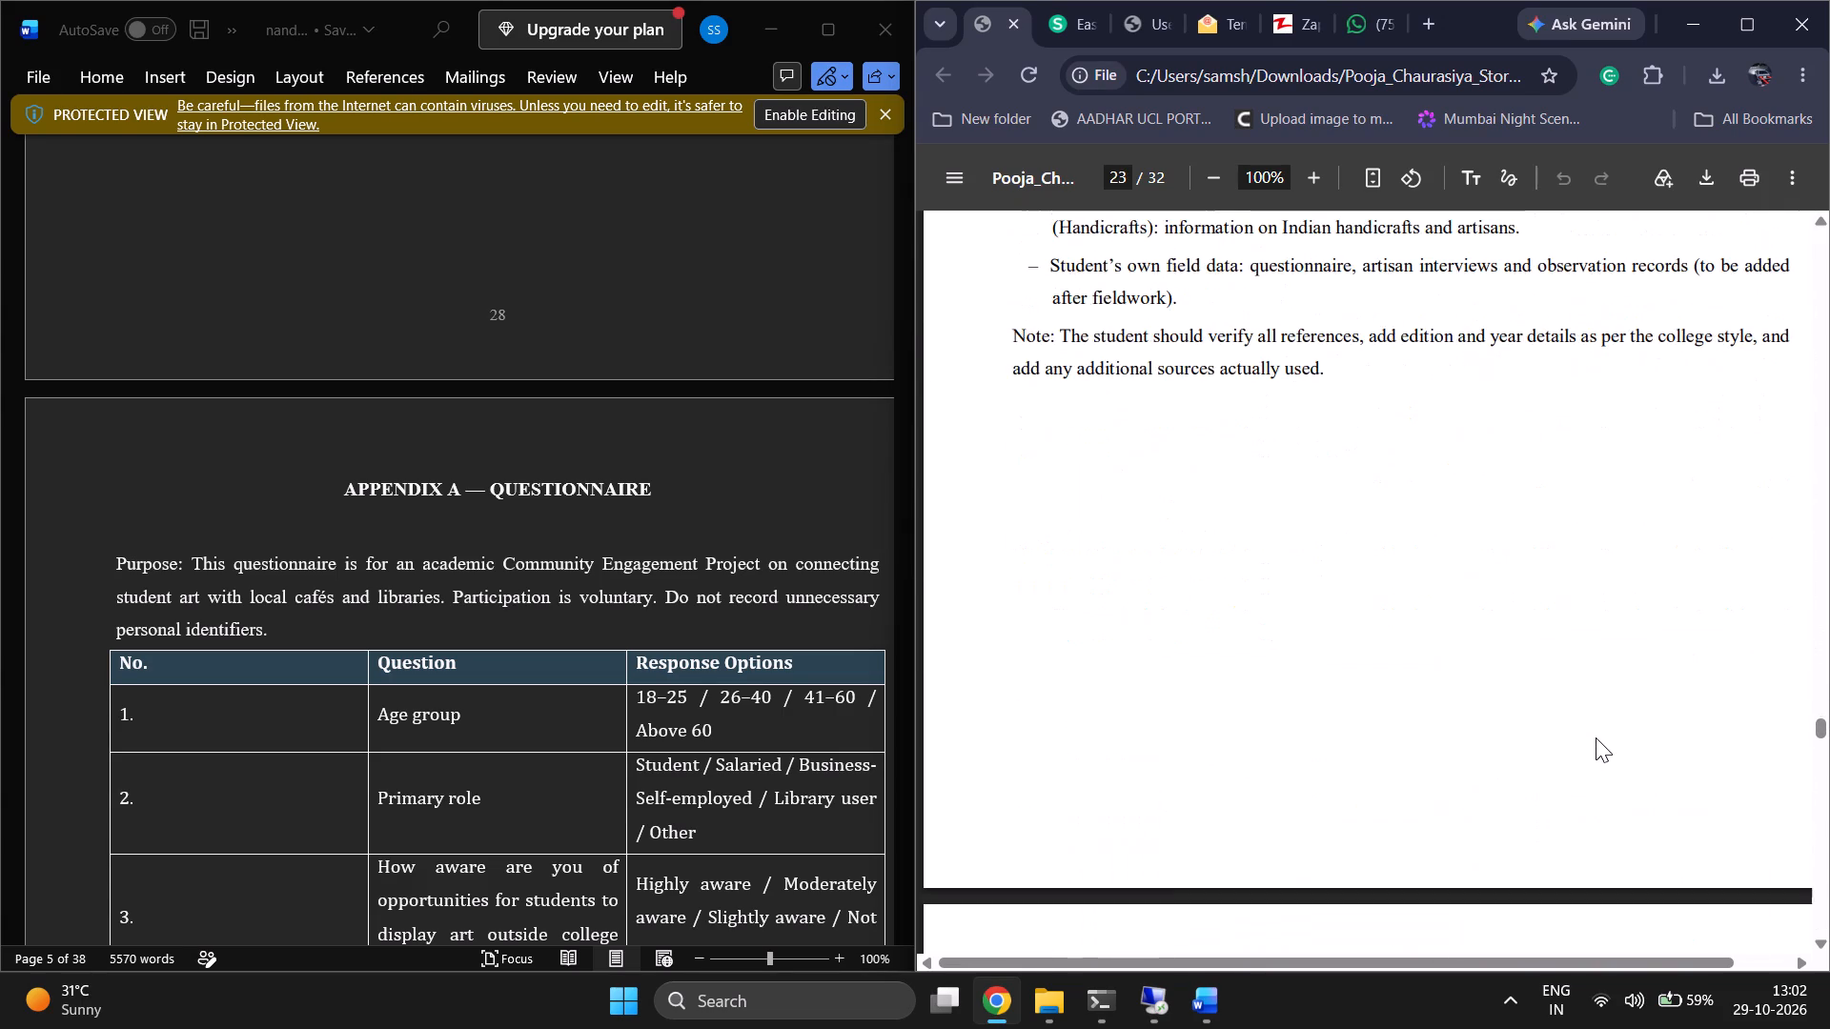
{"action": "scroll", "coordinate": [1596, 737], "scroll_direction": "down", "scroll_amount": 1}
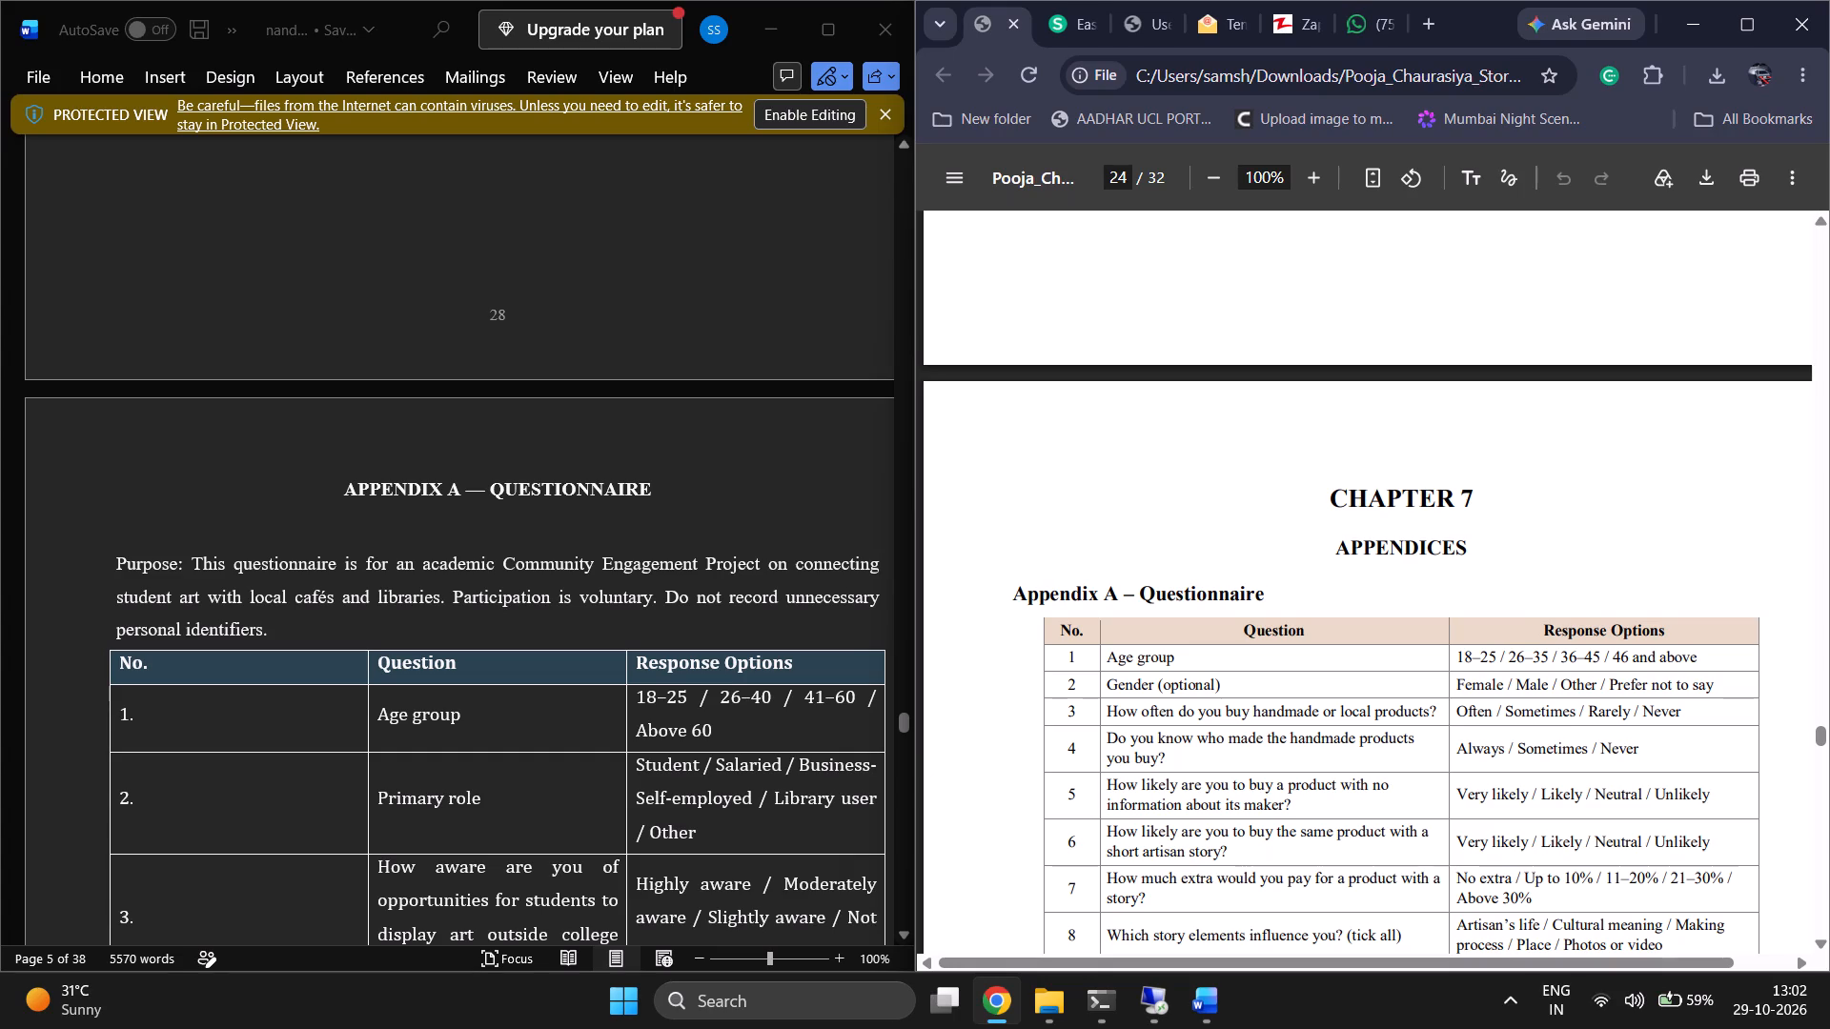
Compare the questionnaire and observation checklist appendices of the Word report with Appendices A to C of the PDF report.
{"action": "scroll", "coordinate": [531, 720], "scroll_direction": "down", "scroll_amount": 2}
{"action": "scroll", "coordinate": [1255, 721], "scroll_direction": "down", "scroll_amount": 2}
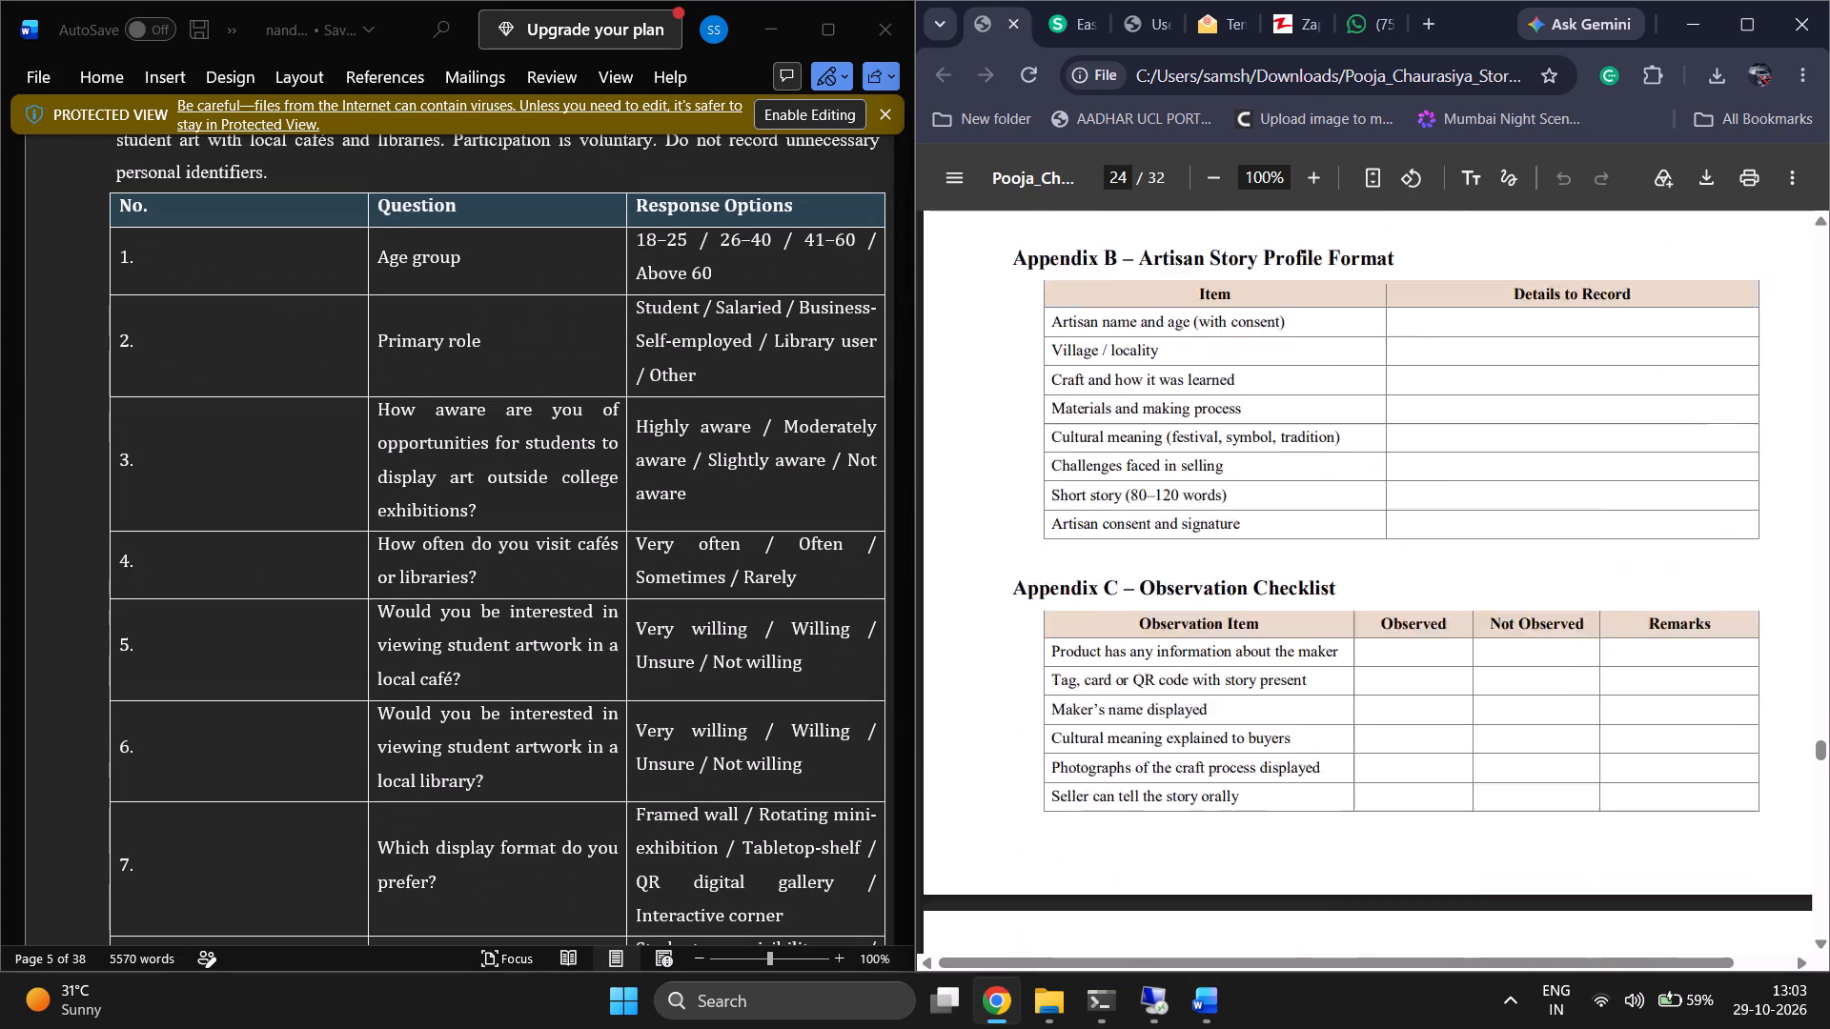
{"action": "scroll", "coordinate": [559, 689], "scroll_direction": "down", "scroll_amount": 3}
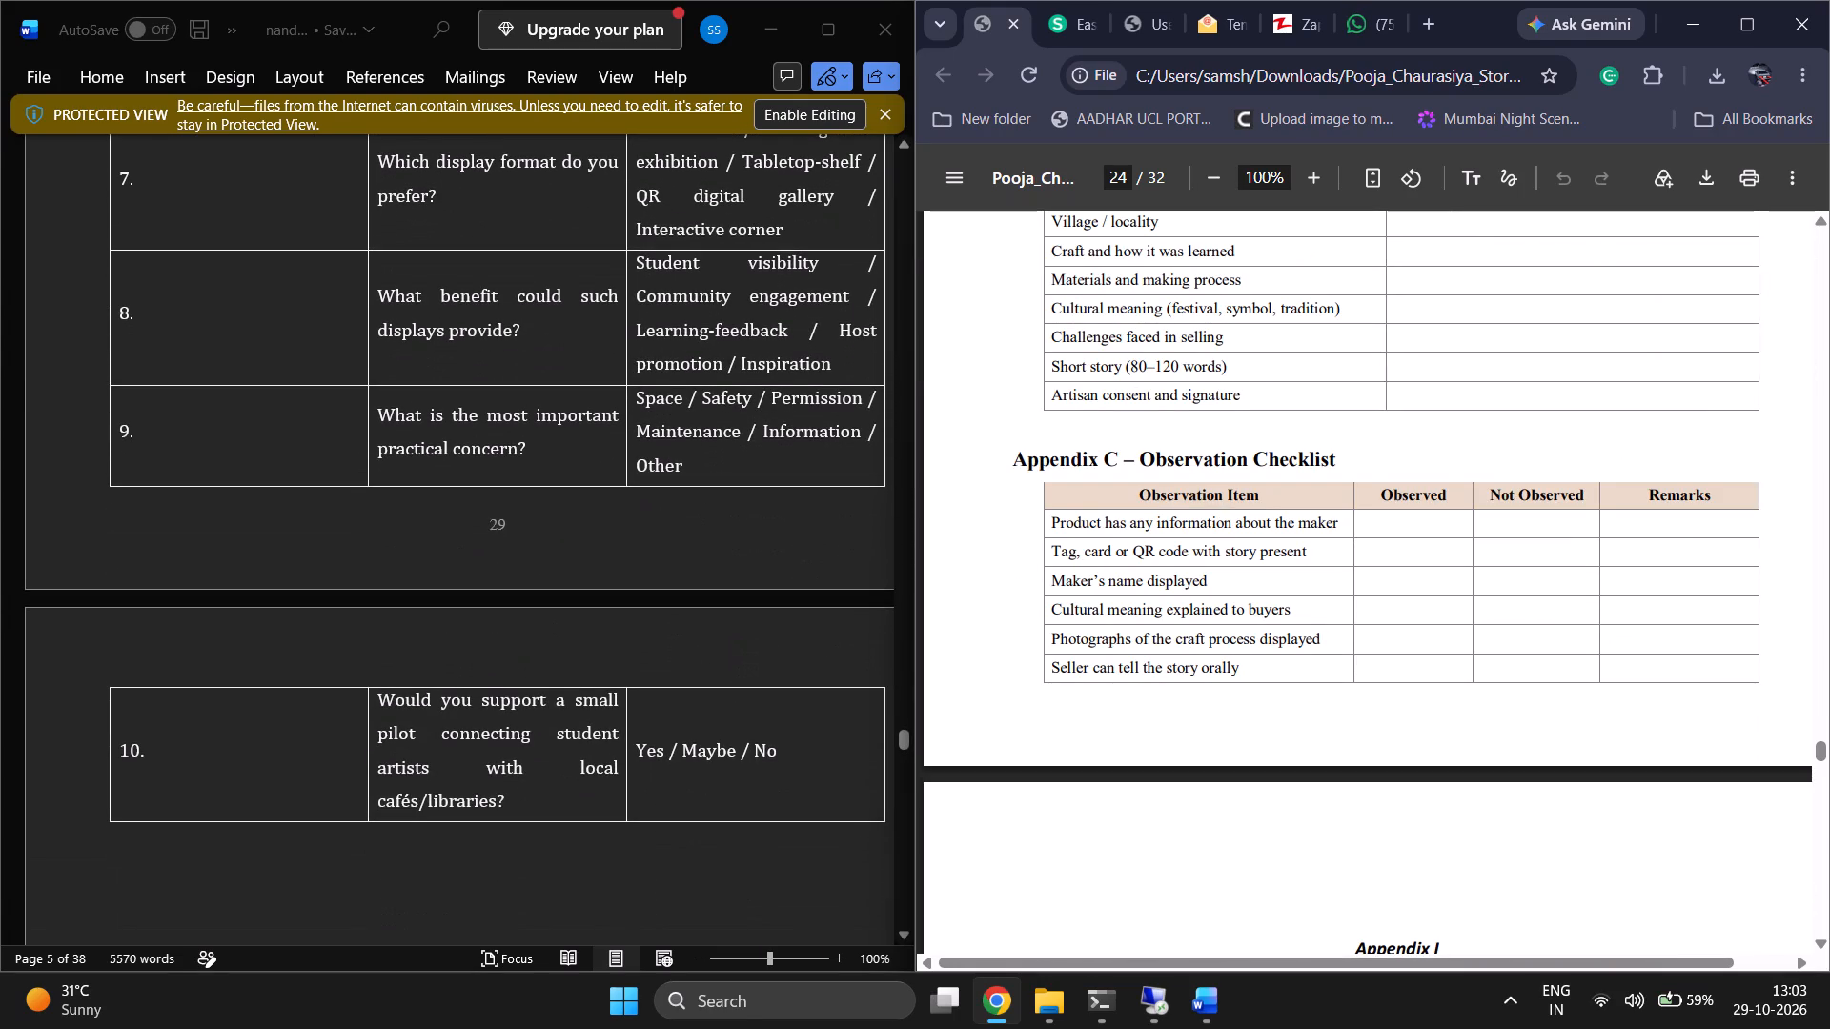
{"action": "scroll", "coordinate": [632, 697], "scroll_direction": "down", "scroll_amount": 1}
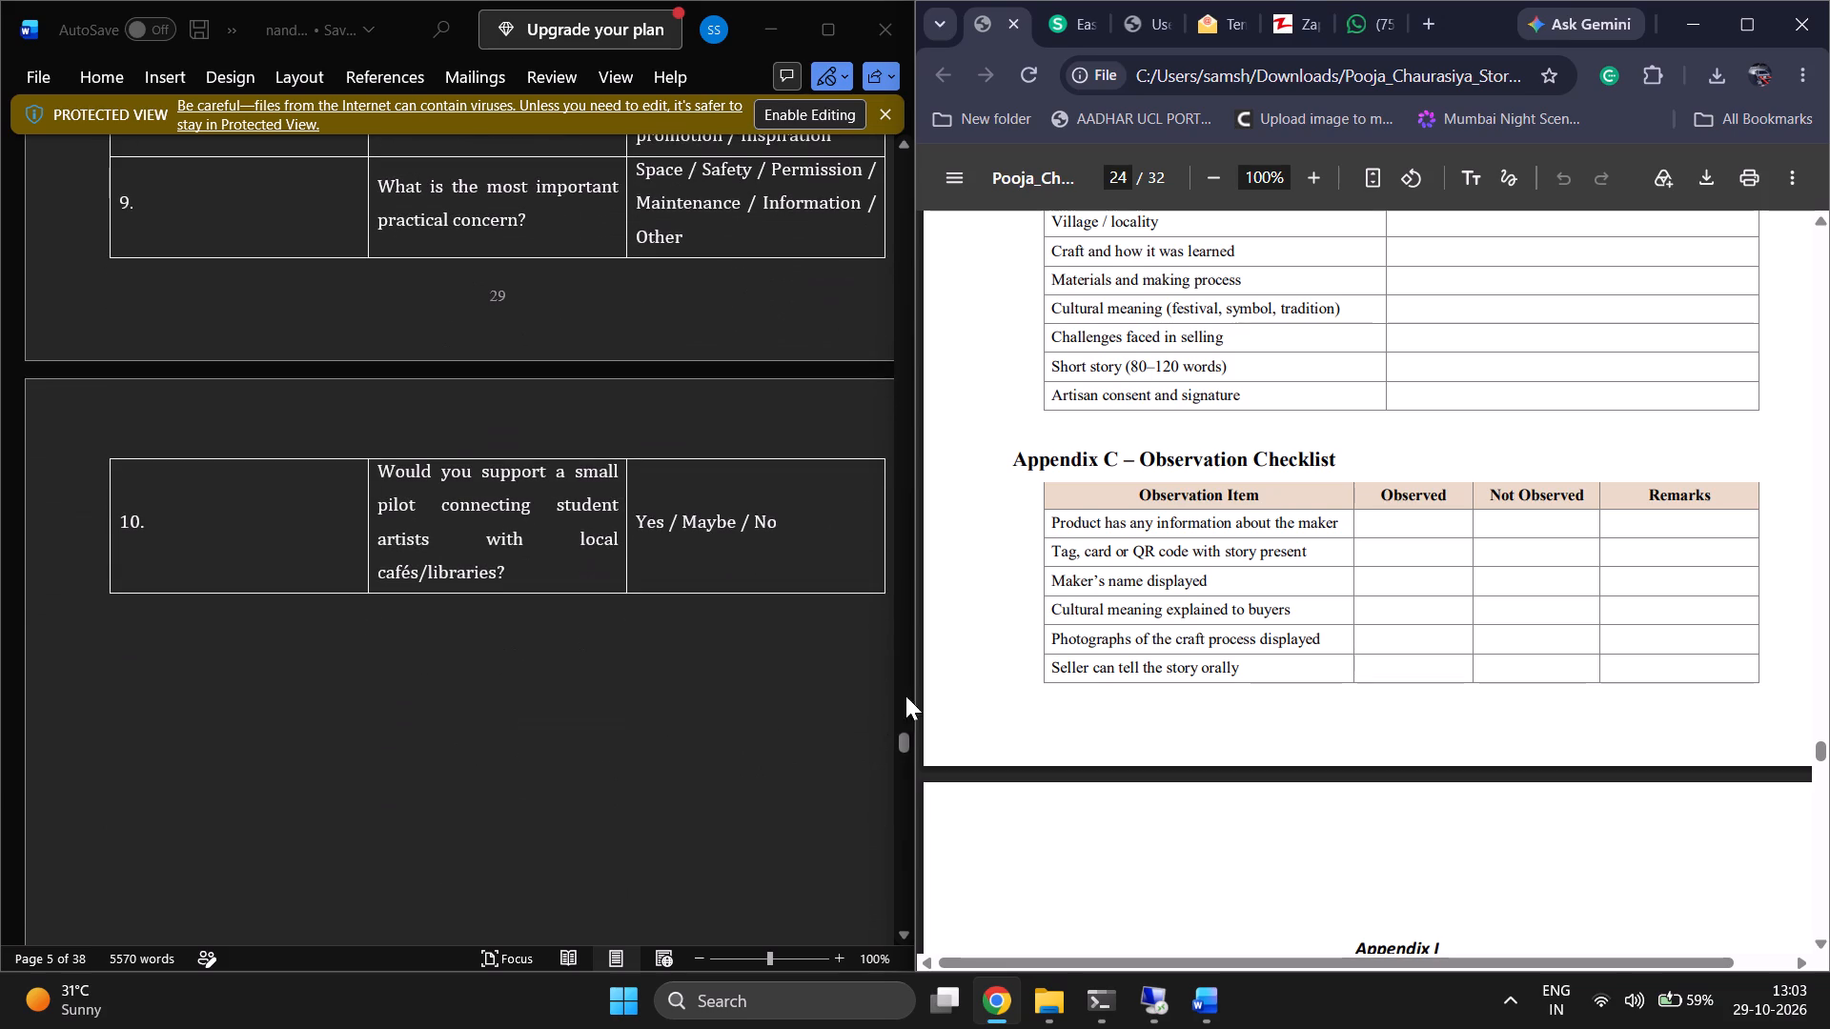
{"action": "scroll", "coordinate": [516, 690], "scroll_direction": "down", "scroll_amount": 5}
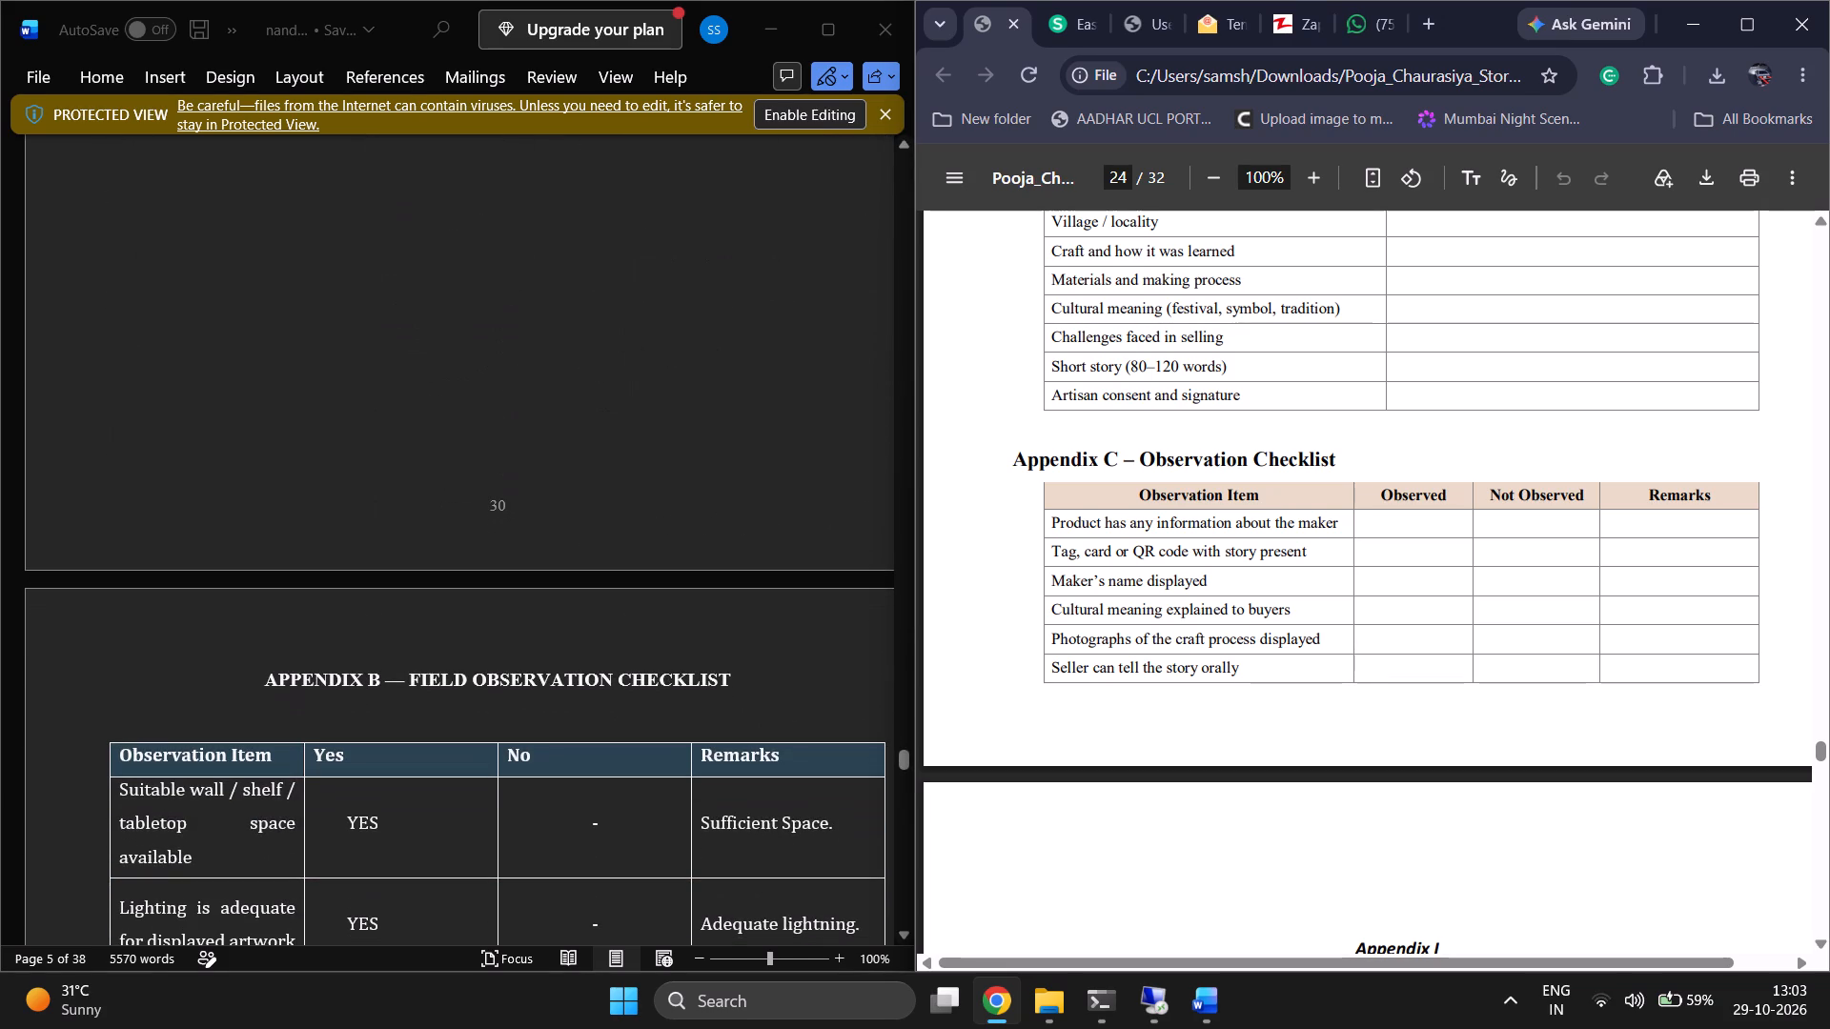
{"action": "scroll", "coordinate": [516, 690], "scroll_direction": "down", "scroll_amount": 2}
{"action": "scroll", "coordinate": [516, 690], "scroll_direction": "up", "scroll_amount": 1}
{"action": "scroll", "coordinate": [944, 659], "scroll_direction": "up", "scroll_amount": 3}
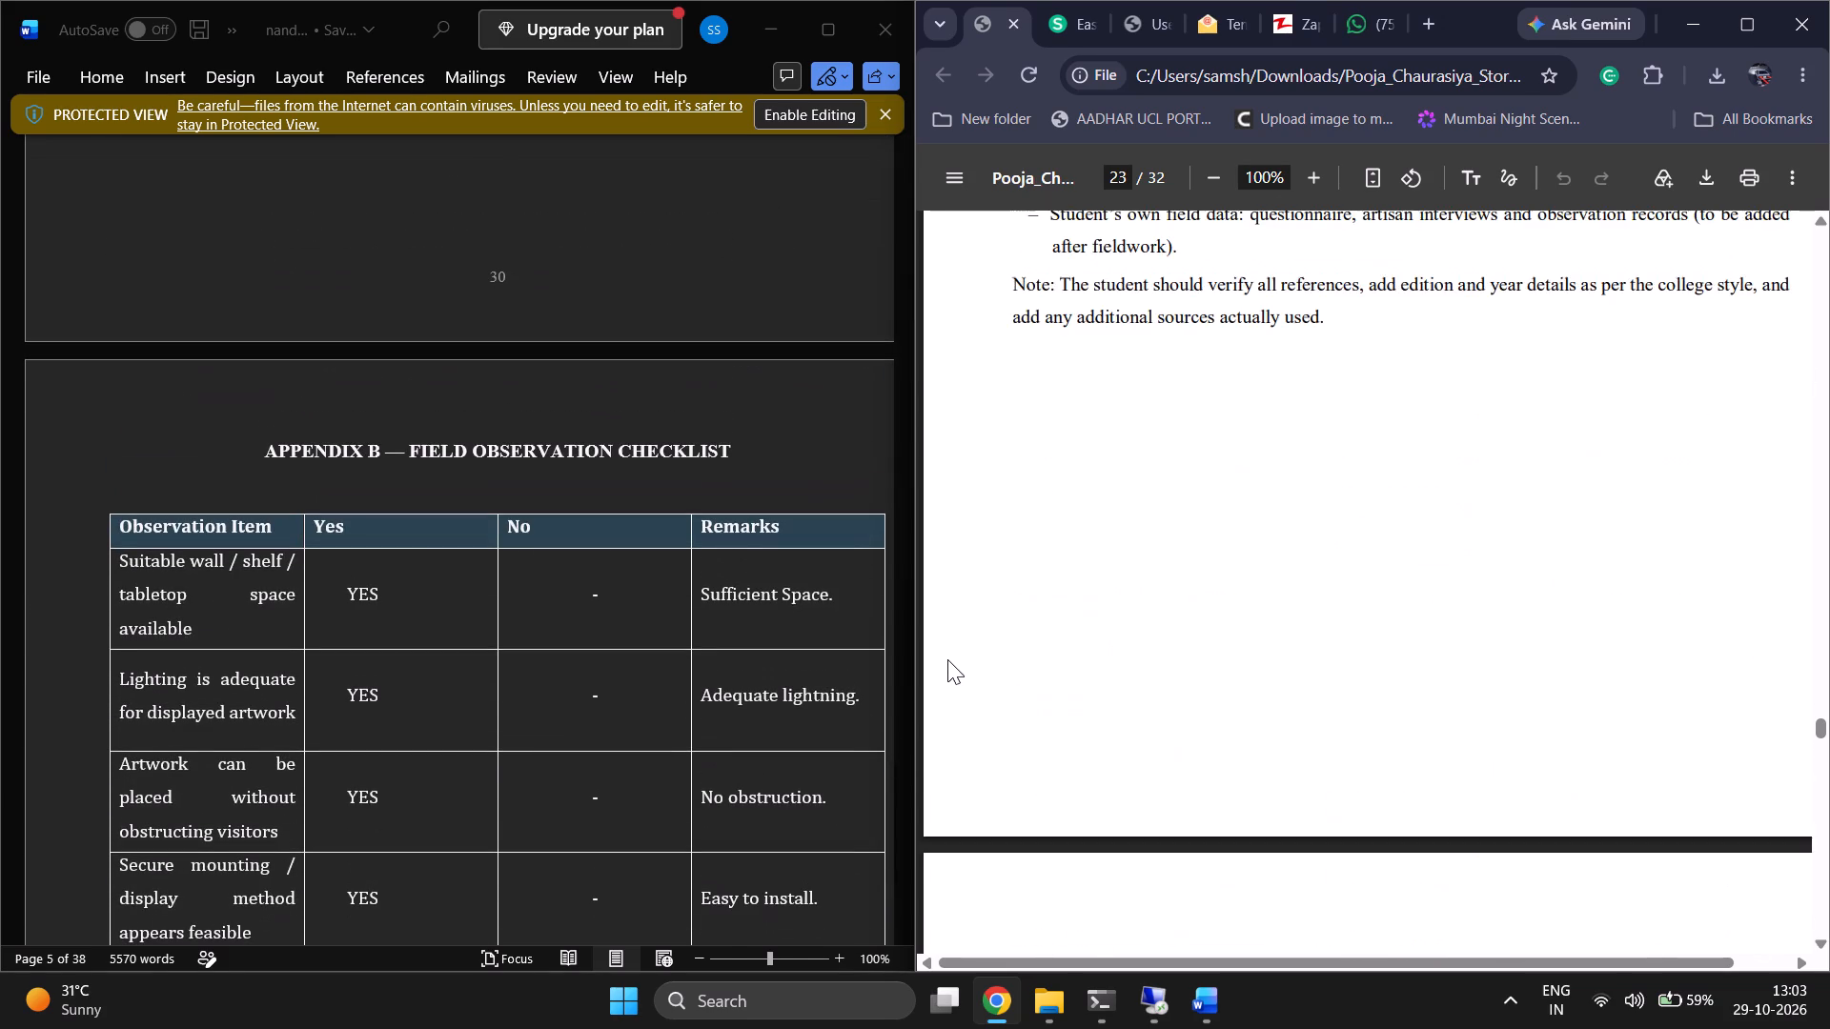
{"action": "scroll", "coordinate": [947, 659], "scroll_direction": "down", "scroll_amount": 2}
{"action": "scroll", "coordinate": [947, 659], "scroll_direction": "up", "scroll_amount": 1}
{"action": "scroll", "coordinate": [947, 659], "scroll_direction": "down", "scroll_amount": 1}
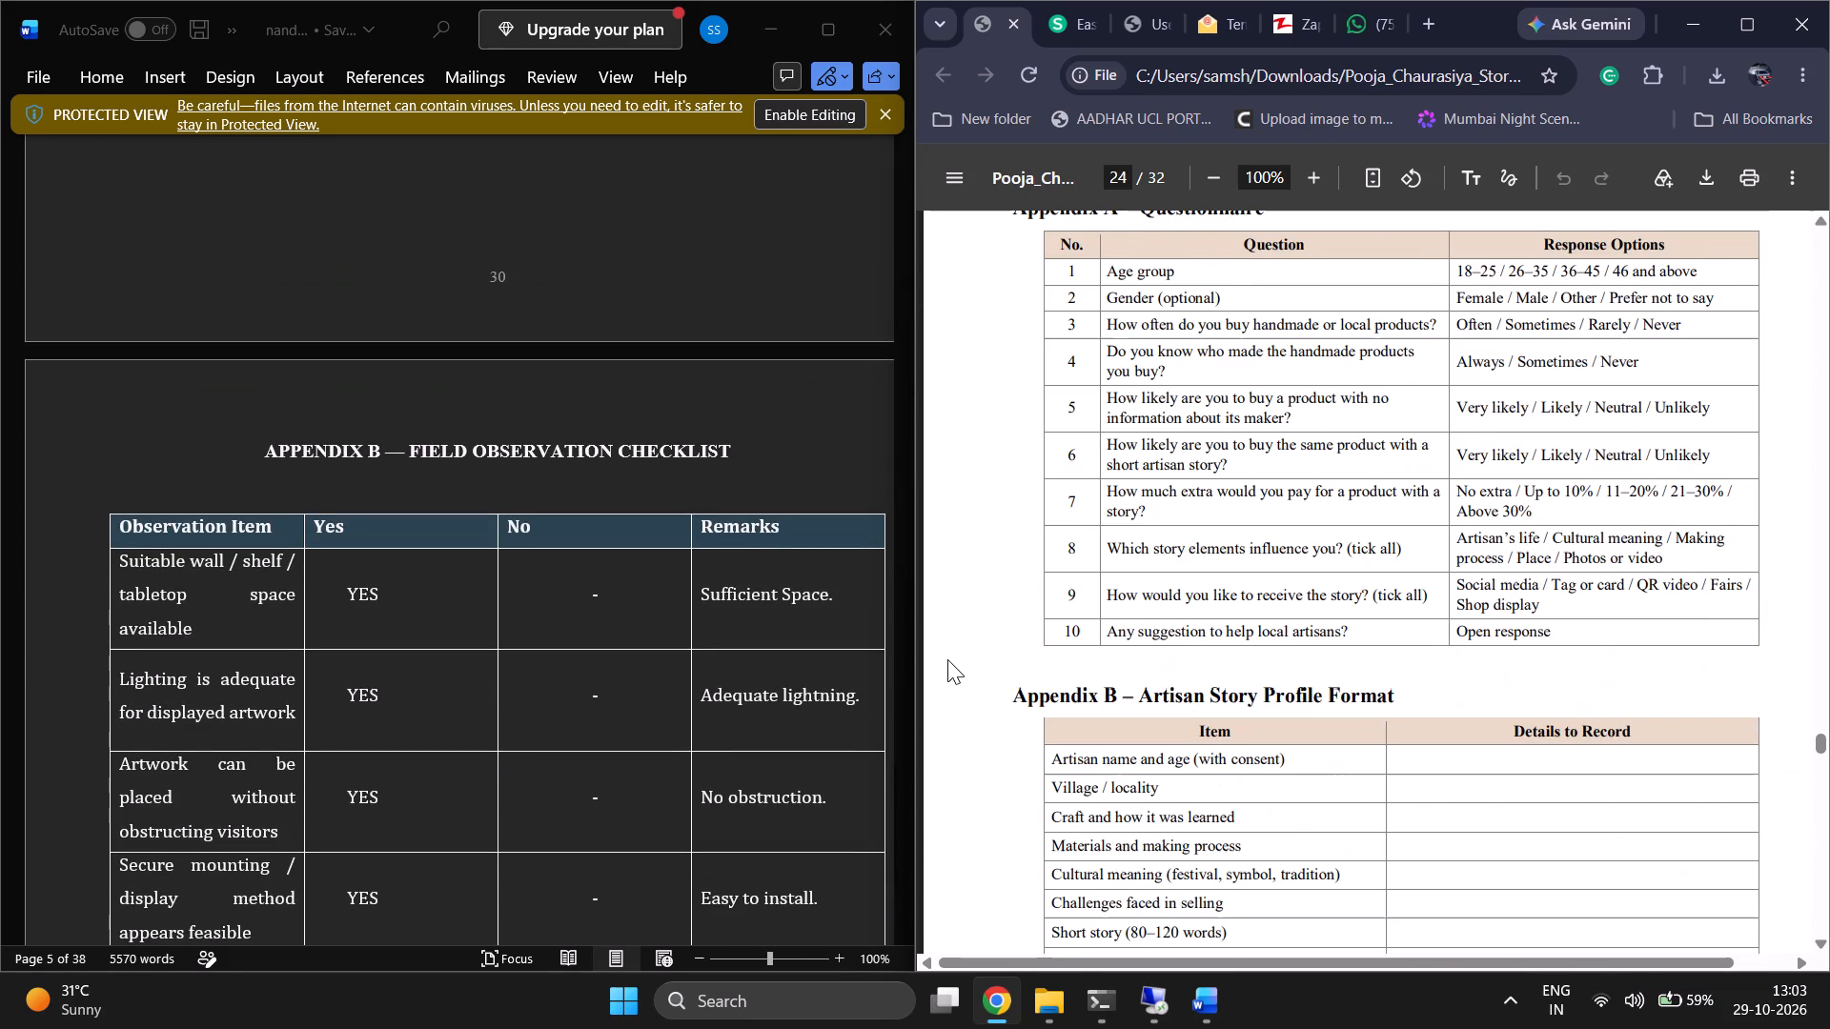
{"action": "scroll", "coordinate": [1113, 735], "scroll_direction": "down", "scroll_amount": 1}
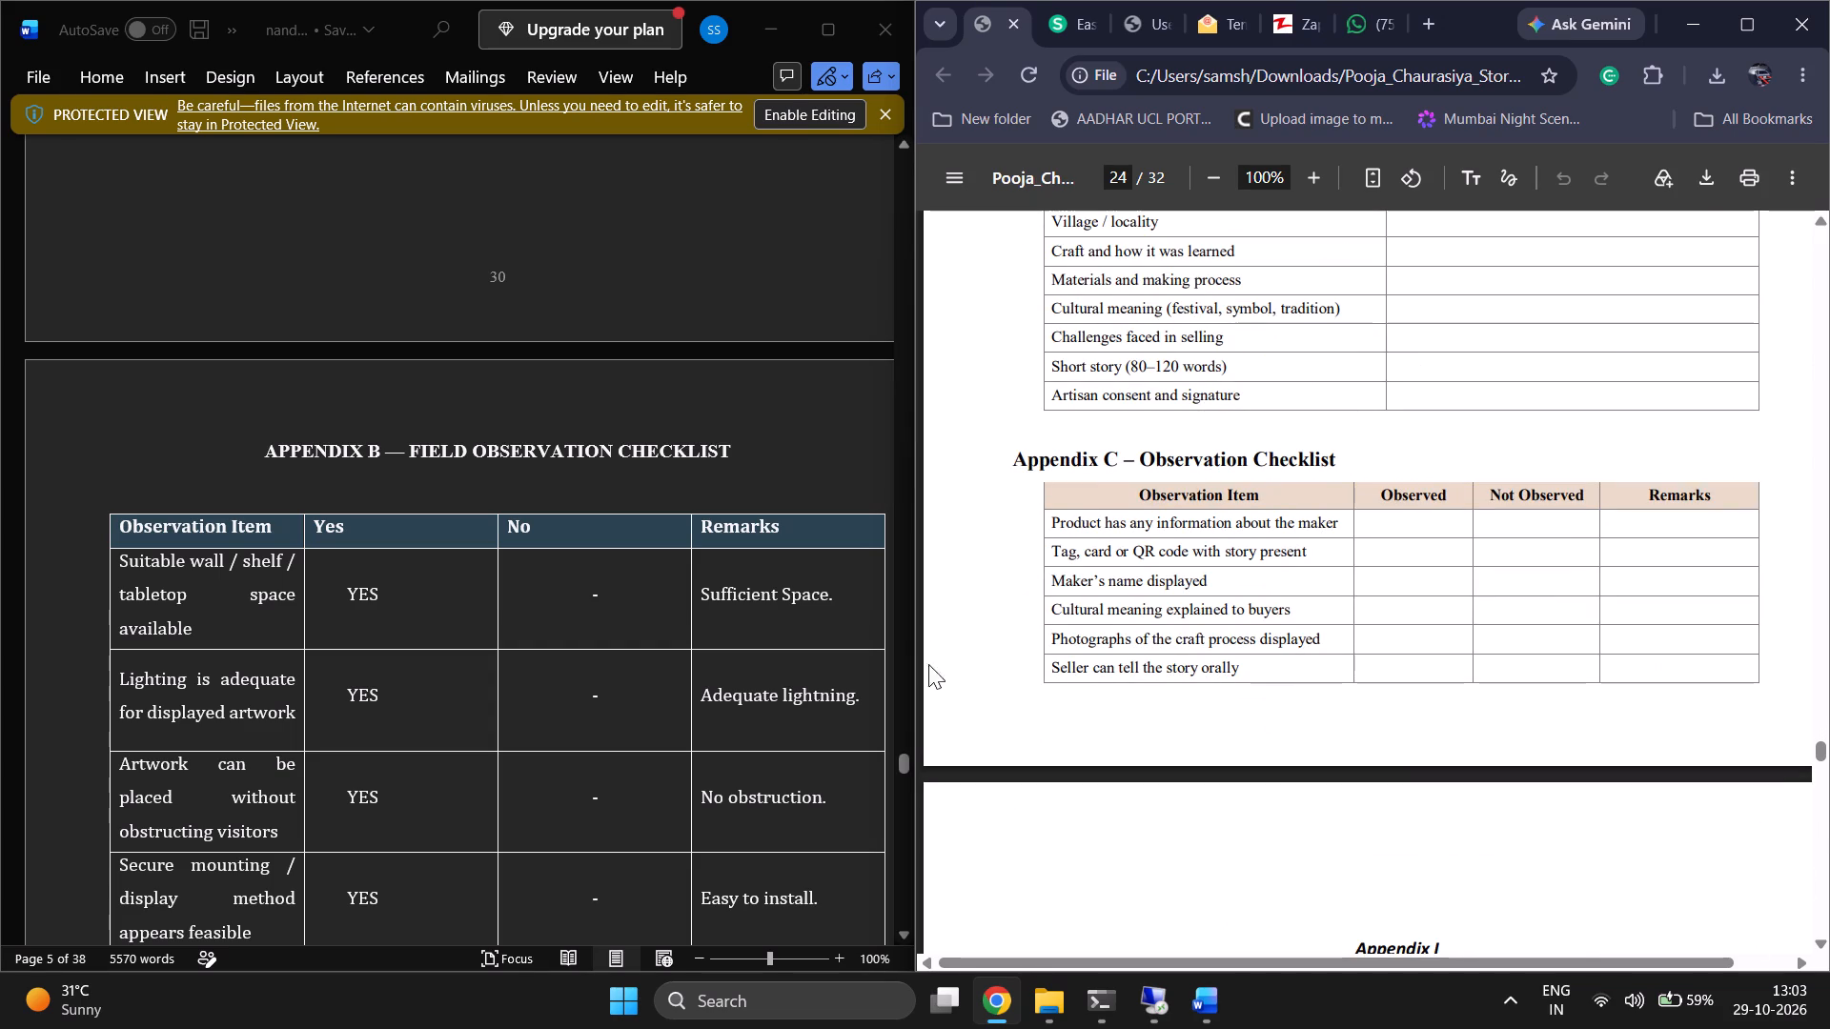
{"action": "scroll", "coordinate": [218, 705], "scroll_direction": "down", "scroll_amount": 1}
{"action": "scroll", "coordinate": [218, 705], "scroll_direction": "up", "scroll_amount": 1}
{"action": "scroll", "coordinate": [218, 705], "scroll_direction": "down", "scroll_amount": 3}
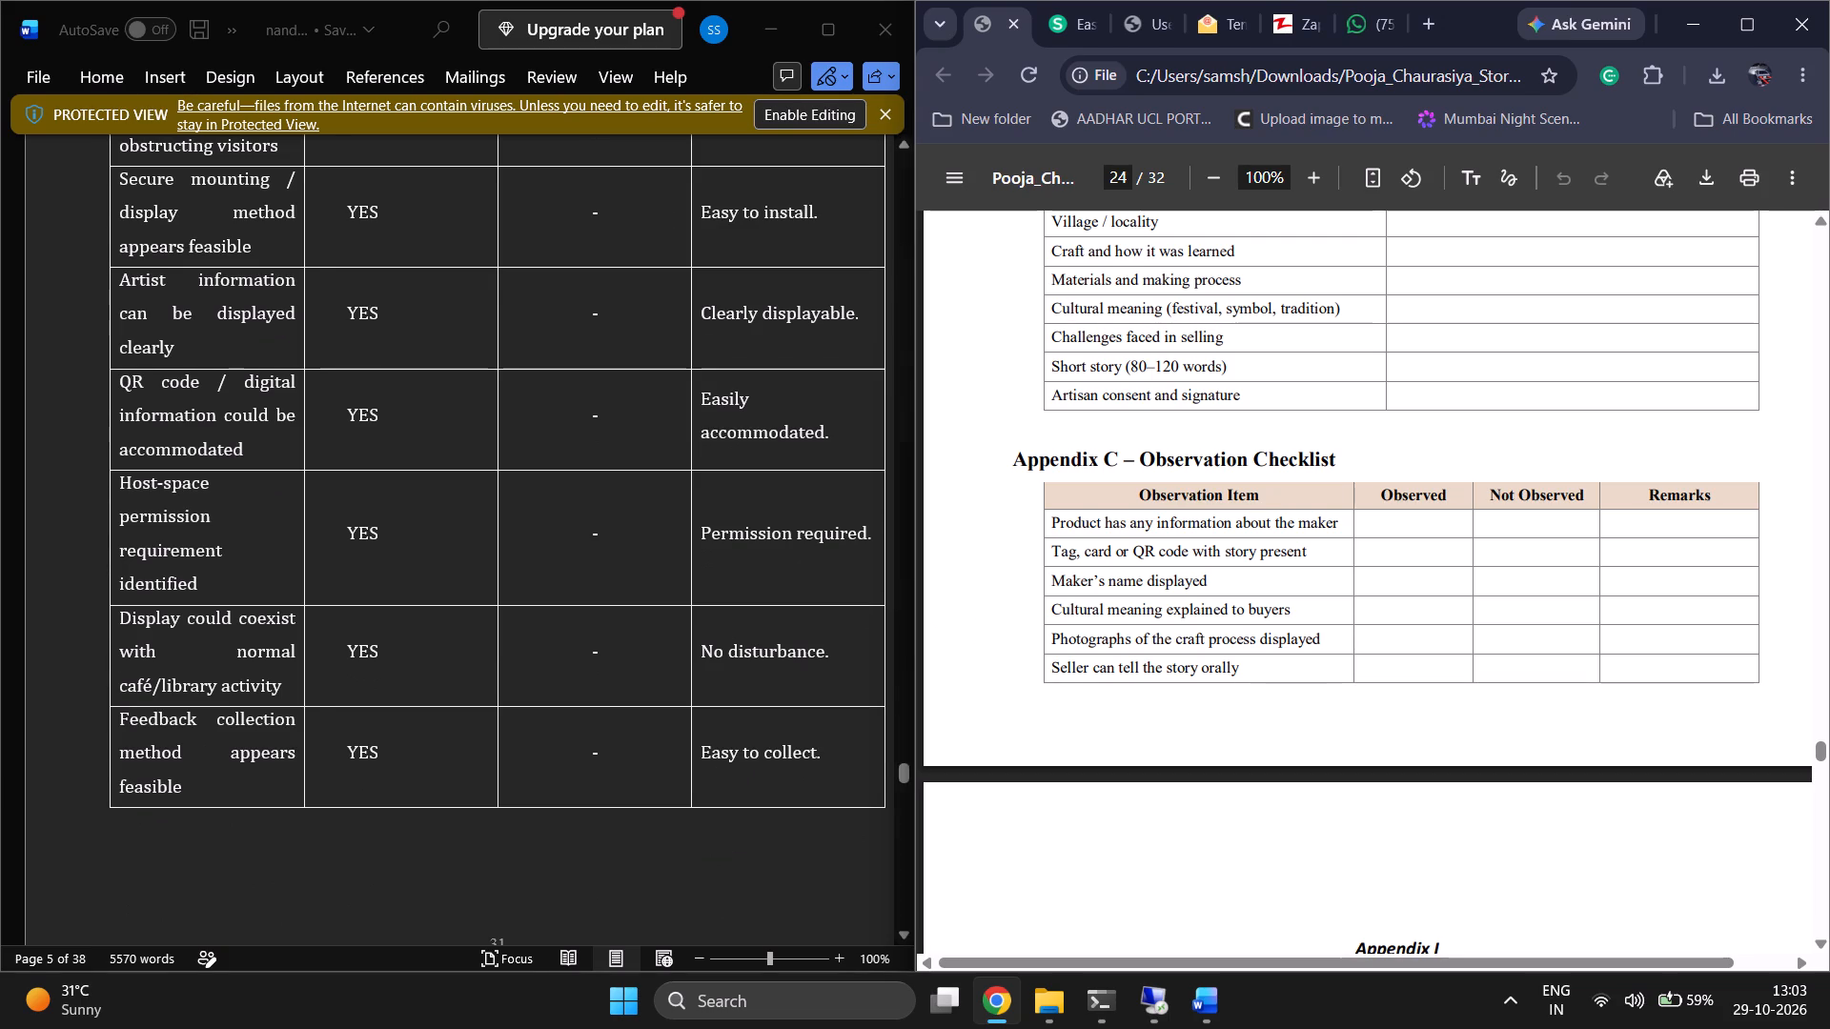
Dismiss the Protected View notice in the Word report.
{"action": "left_click", "coordinate": [880, 103]}
{"action": "left_click", "coordinate": [884, 116]}
Compare the Appendix I Guide Interaction Diary Form of the Word report with the same form in the PDF report.
{"action": "scroll", "coordinate": [305, 606], "scroll_direction": "down", "scroll_amount": 2}
{"action": "scroll", "coordinate": [305, 606], "scroll_direction": "up", "scroll_amount": 1}
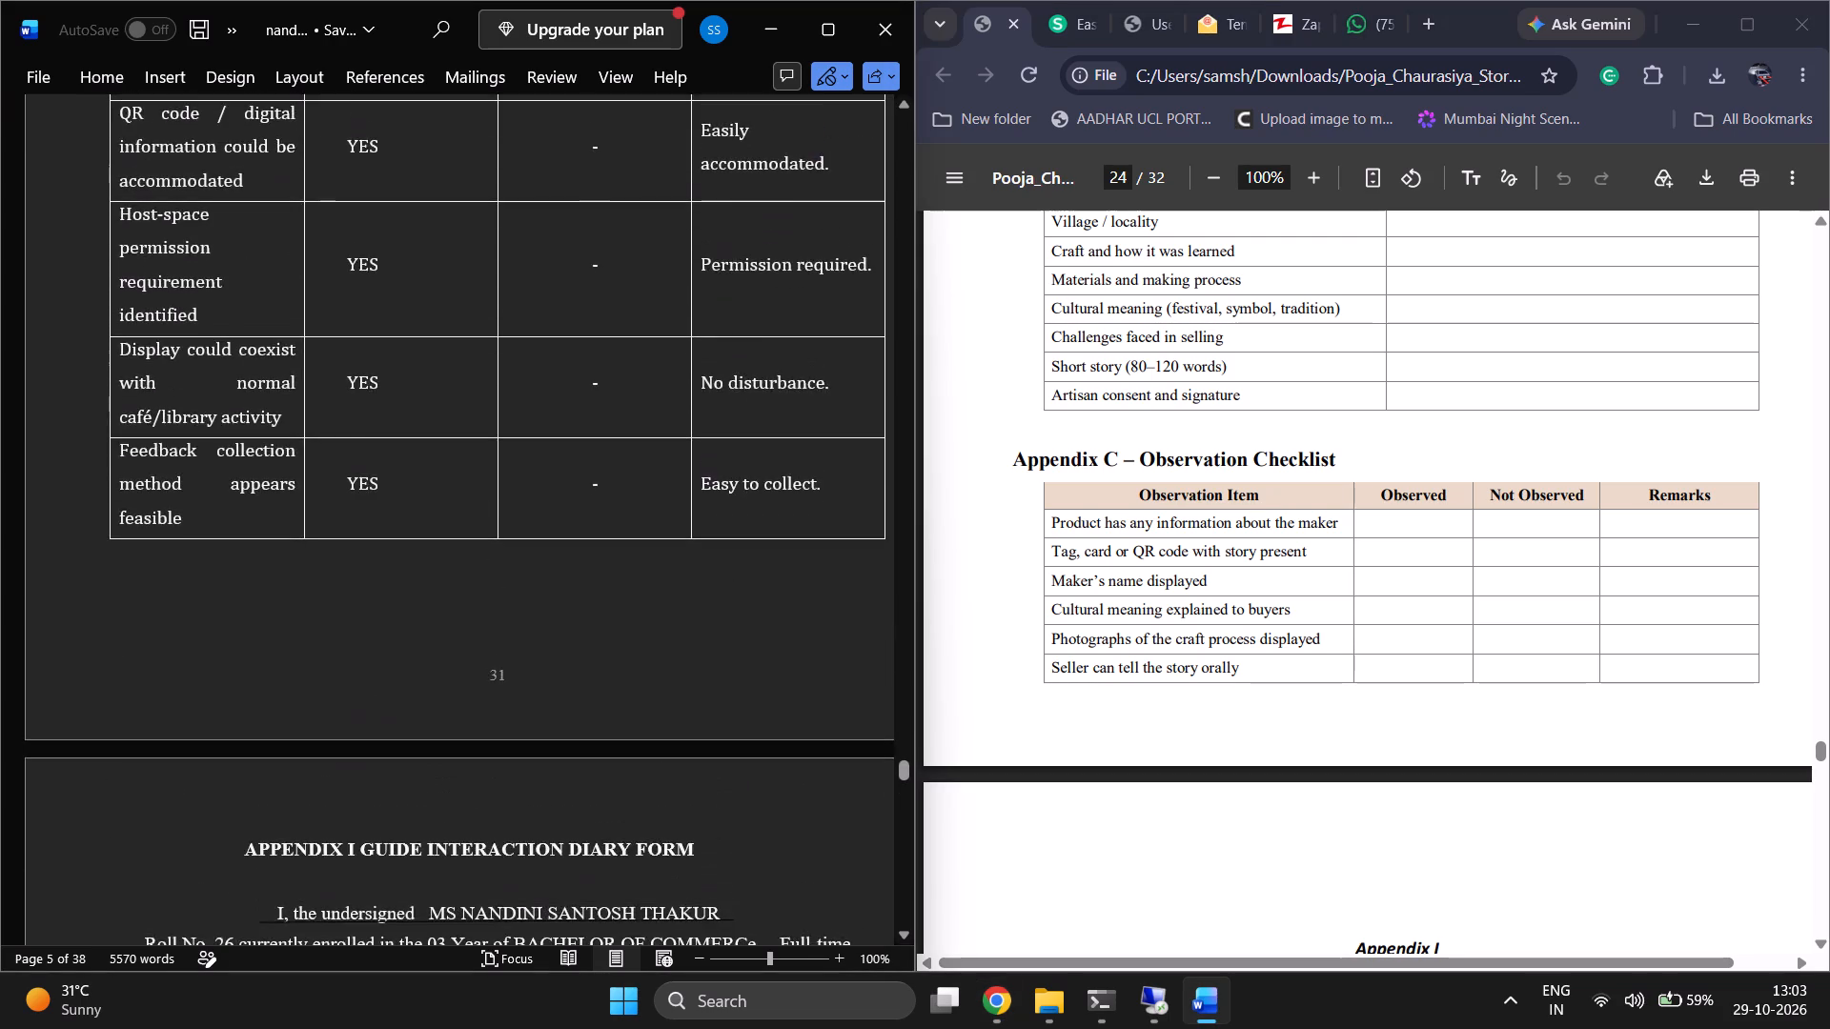
{"action": "scroll", "coordinate": [305, 606], "scroll_direction": "down", "scroll_amount": 1}
{"action": "scroll", "coordinate": [305, 606], "scroll_direction": "up", "scroll_amount": 1}
{"action": "scroll", "coordinate": [305, 606], "scroll_direction": "down", "scroll_amount": 3}
{"action": "scroll", "coordinate": [1258, 654], "scroll_direction": "down", "scroll_amount": 1}
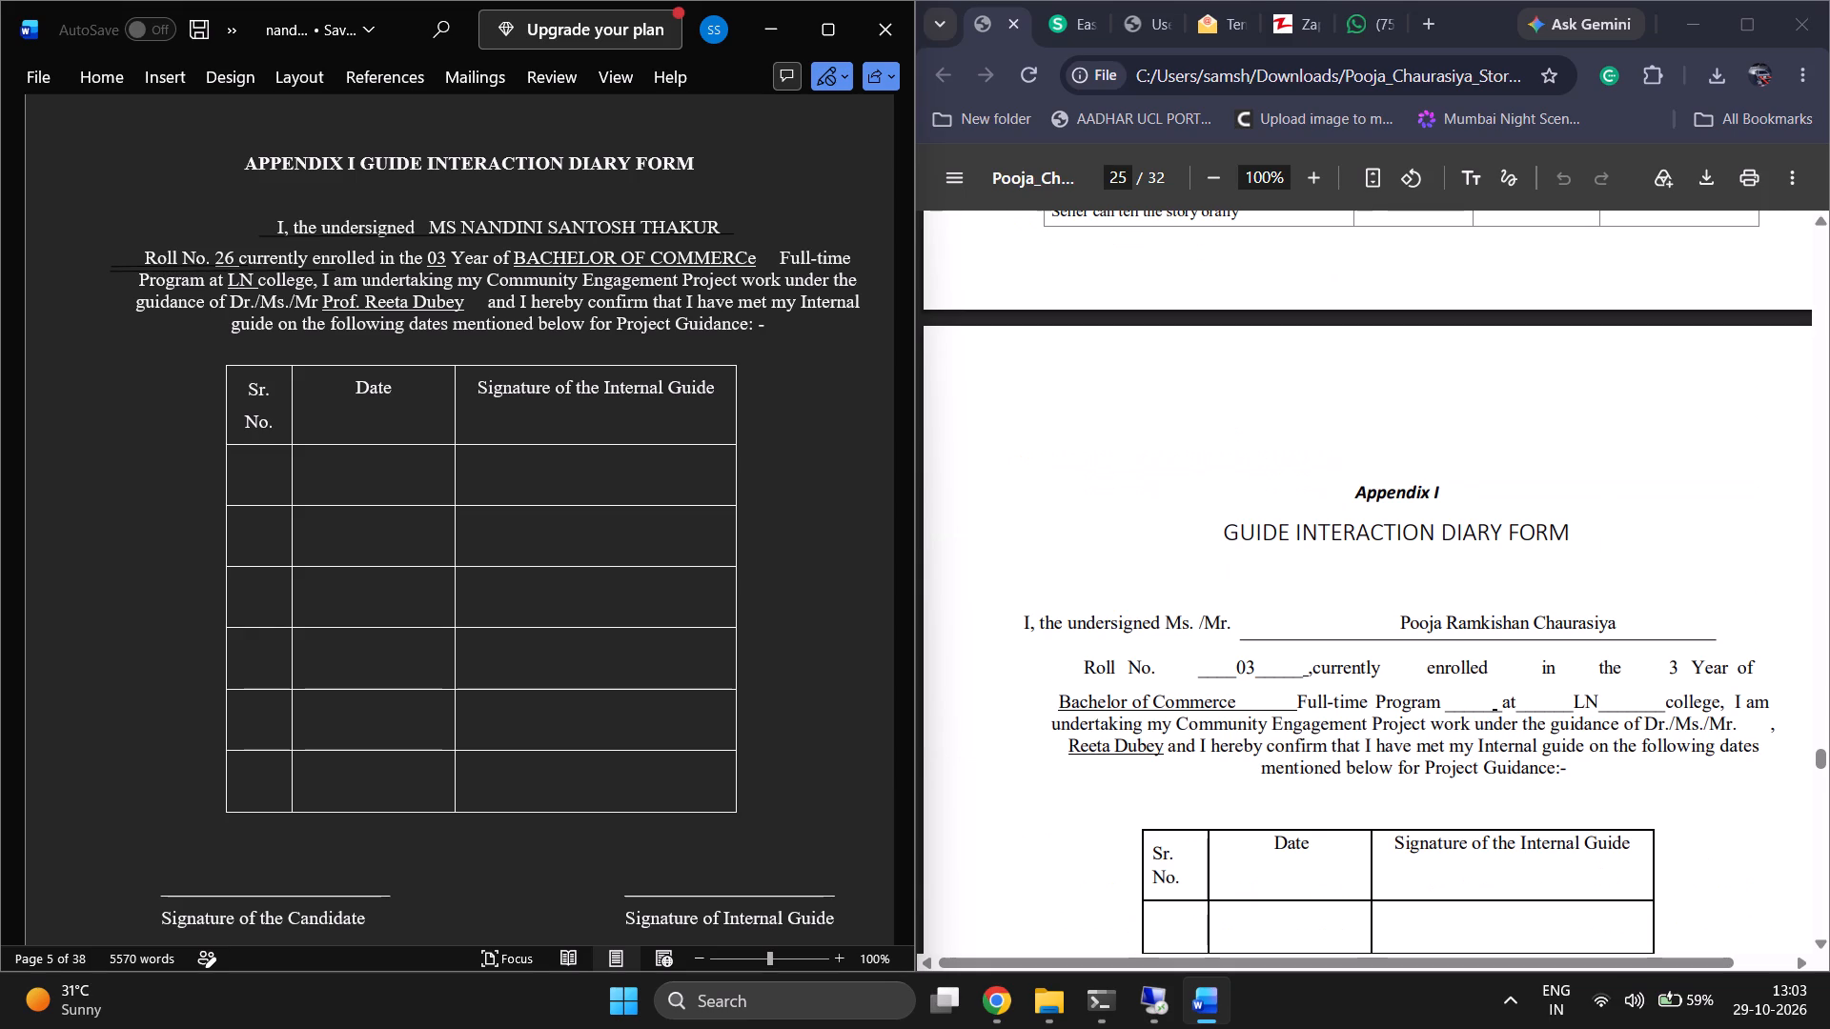
{"action": "scroll", "coordinate": [1258, 654], "scroll_direction": "down", "scroll_amount": 1}
{"action": "scroll", "coordinate": [1258, 654], "scroll_direction": "up", "scroll_amount": 1}
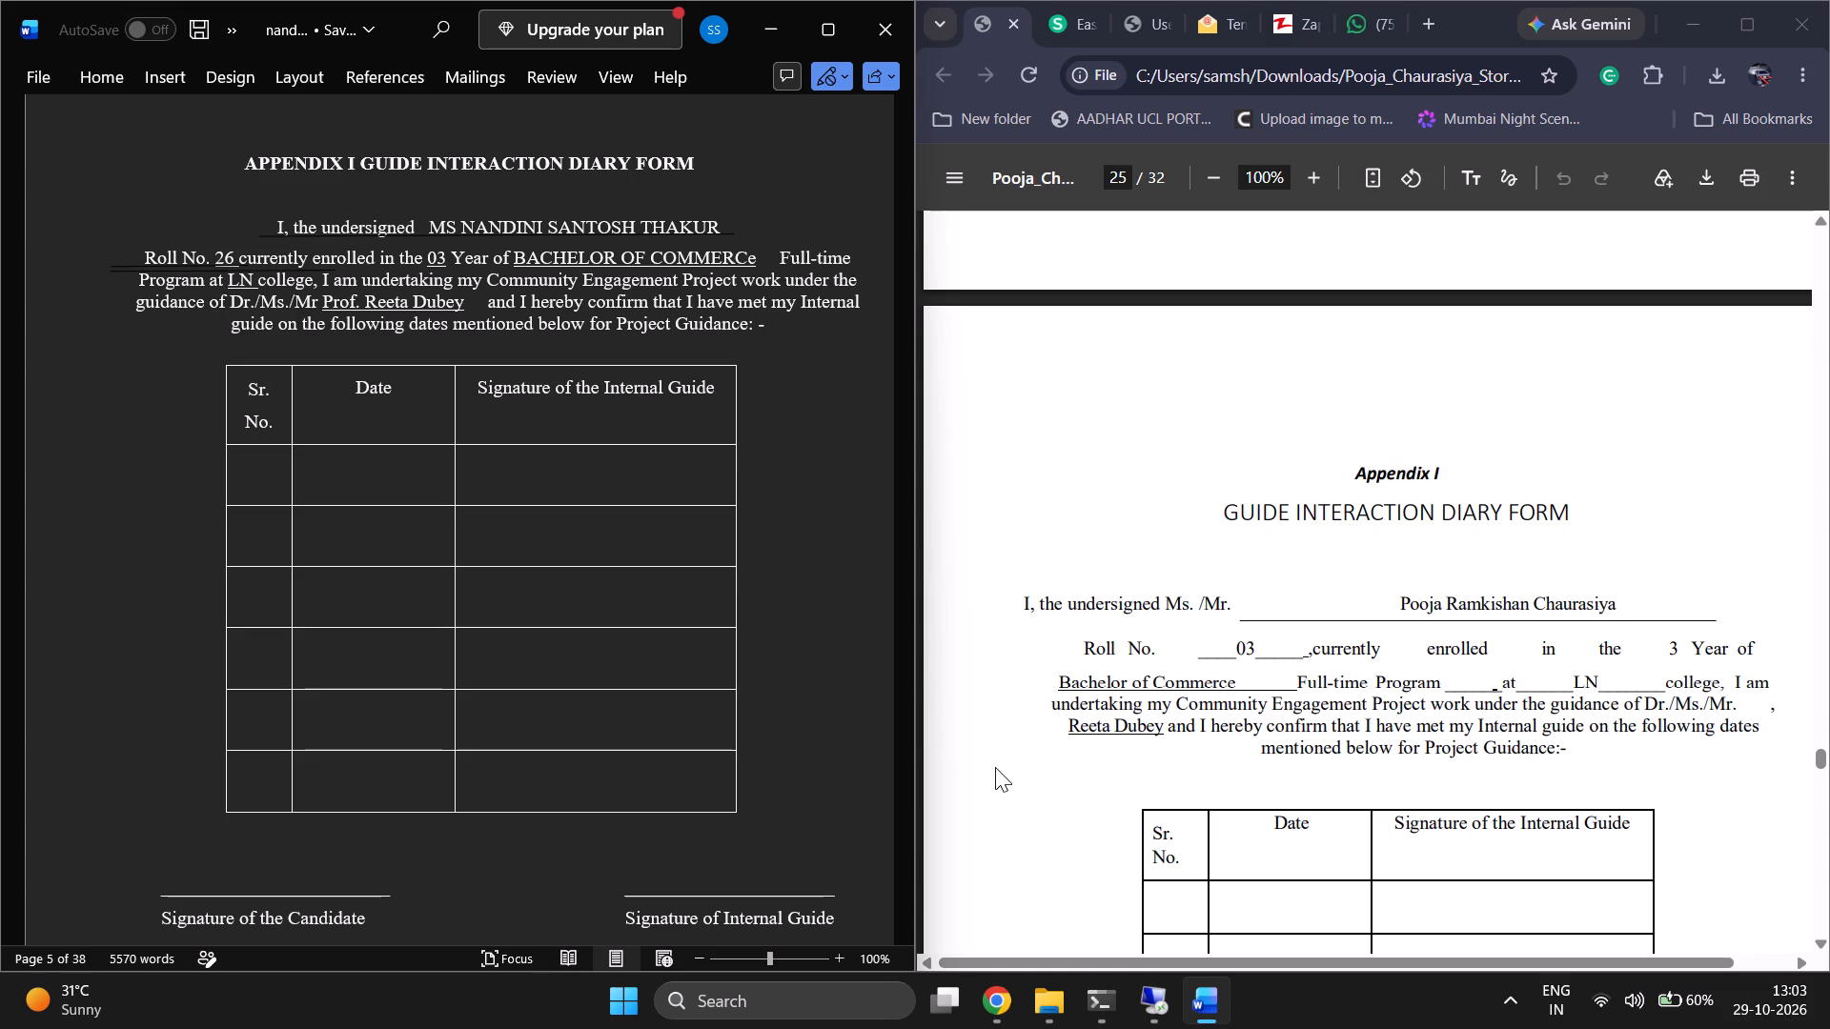
Compare Appendix II, the Appendix III certificate and the Annexure IV declaration in the Word and PDF reports.
{"action": "scroll", "coordinate": [995, 767], "scroll_direction": "down", "scroll_amount": 2}
{"action": "scroll", "coordinate": [879, 768], "scroll_direction": "down", "scroll_amount": 6}
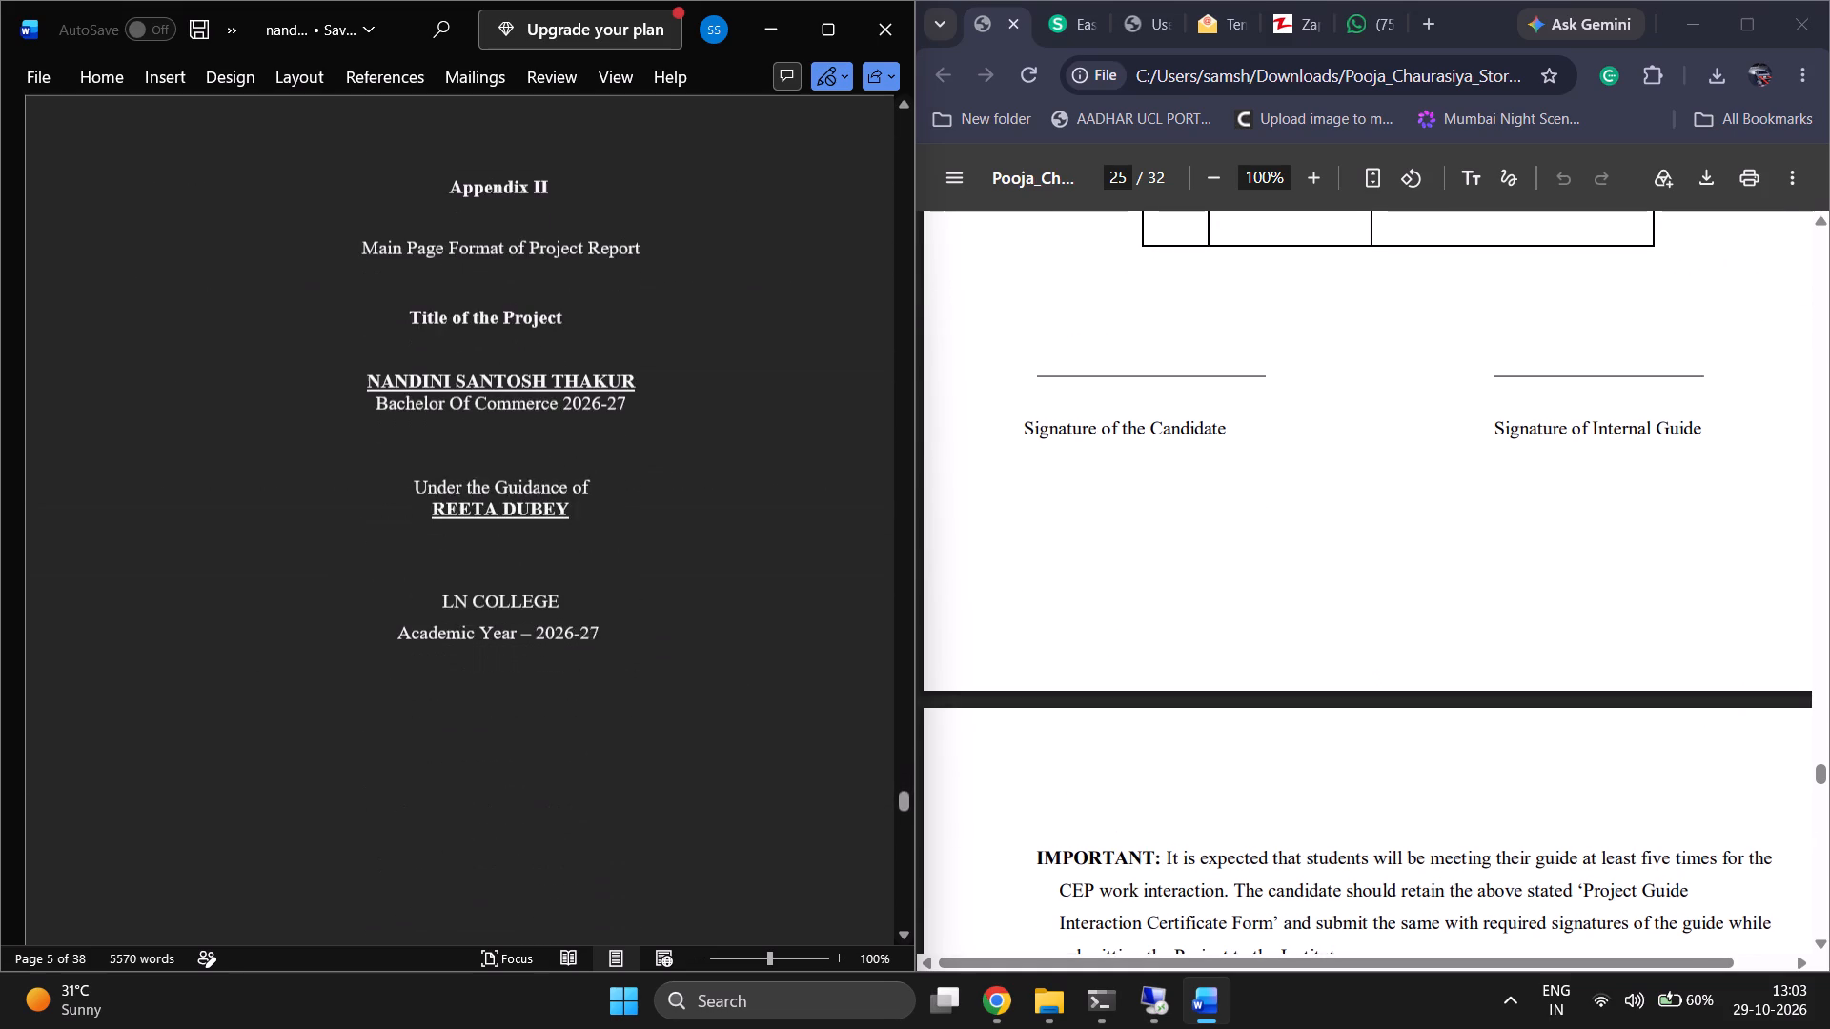
{"action": "scroll", "coordinate": [1401, 811], "scroll_direction": "down", "scroll_amount": 2}
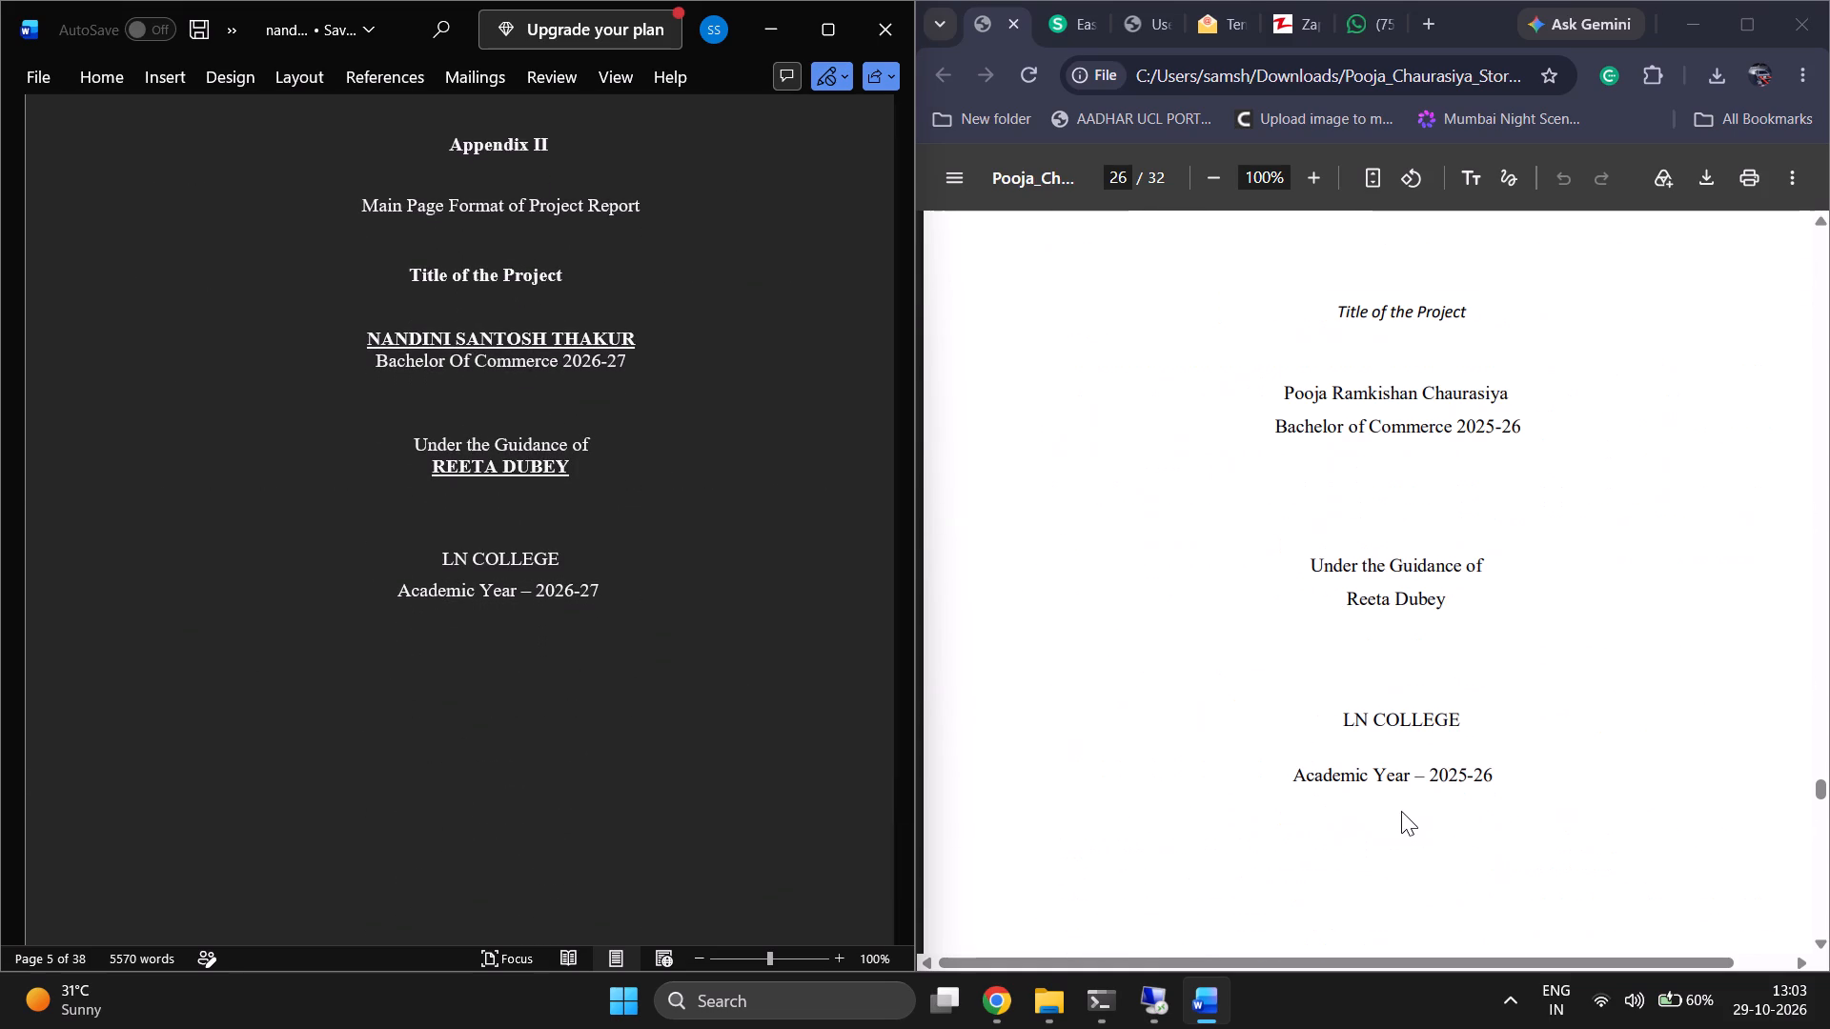
{"action": "scroll", "coordinate": [1401, 811], "scroll_direction": "down", "scroll_amount": 2}
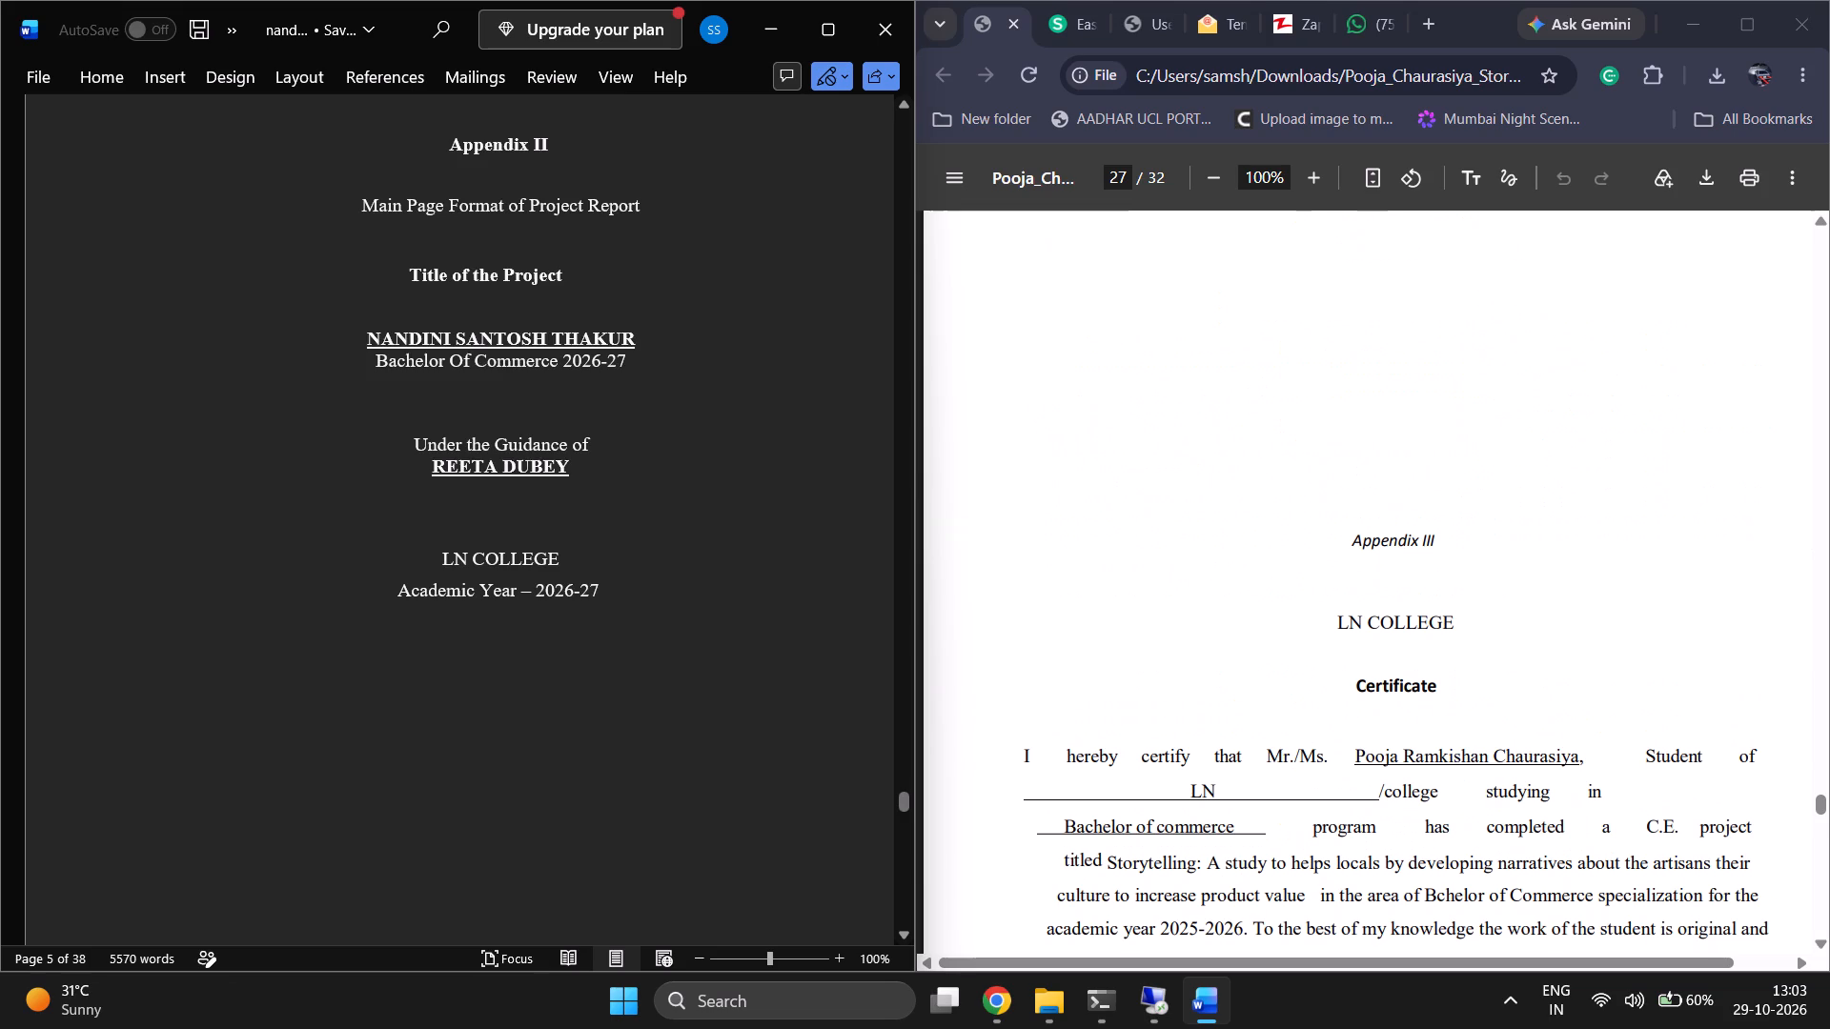
{"action": "scroll", "coordinate": [563, 740], "scroll_direction": "down", "scroll_amount": 4}
{"action": "scroll", "coordinate": [1022, 776], "scroll_direction": "down", "scroll_amount": 1}
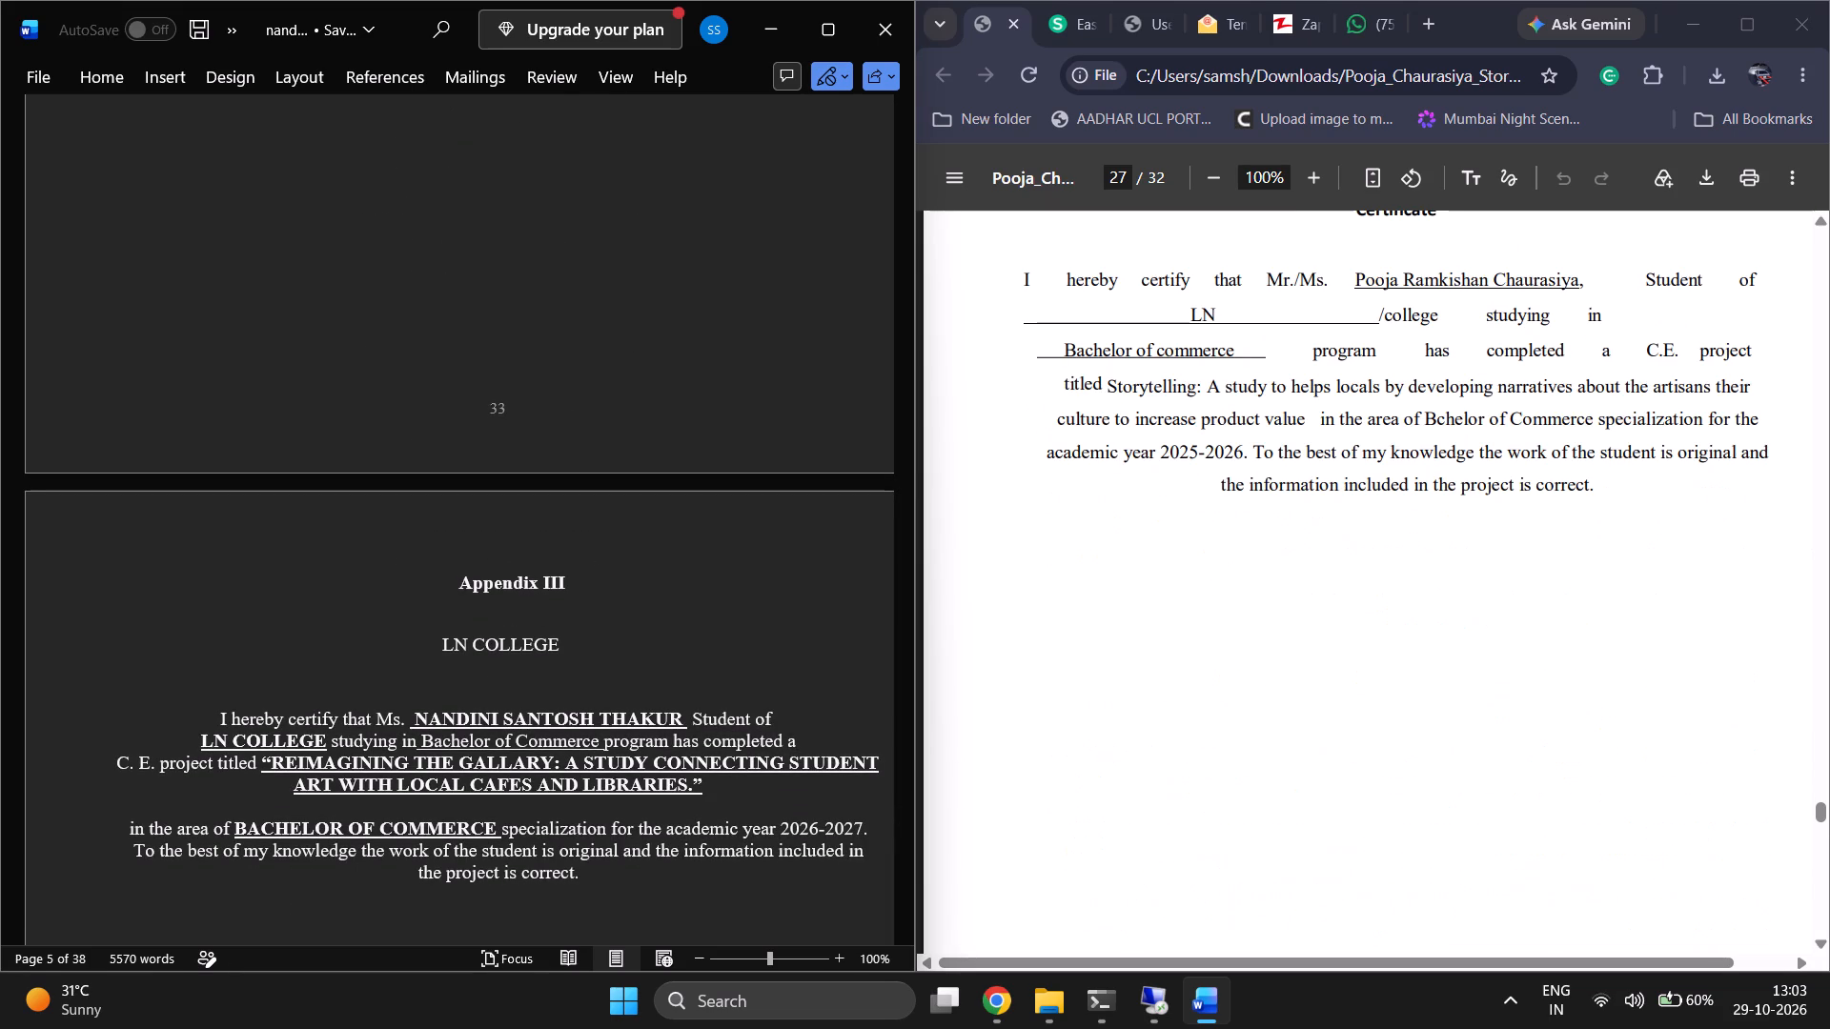
{"action": "scroll", "coordinate": [1022, 776], "scroll_direction": "down", "scroll_amount": 2}
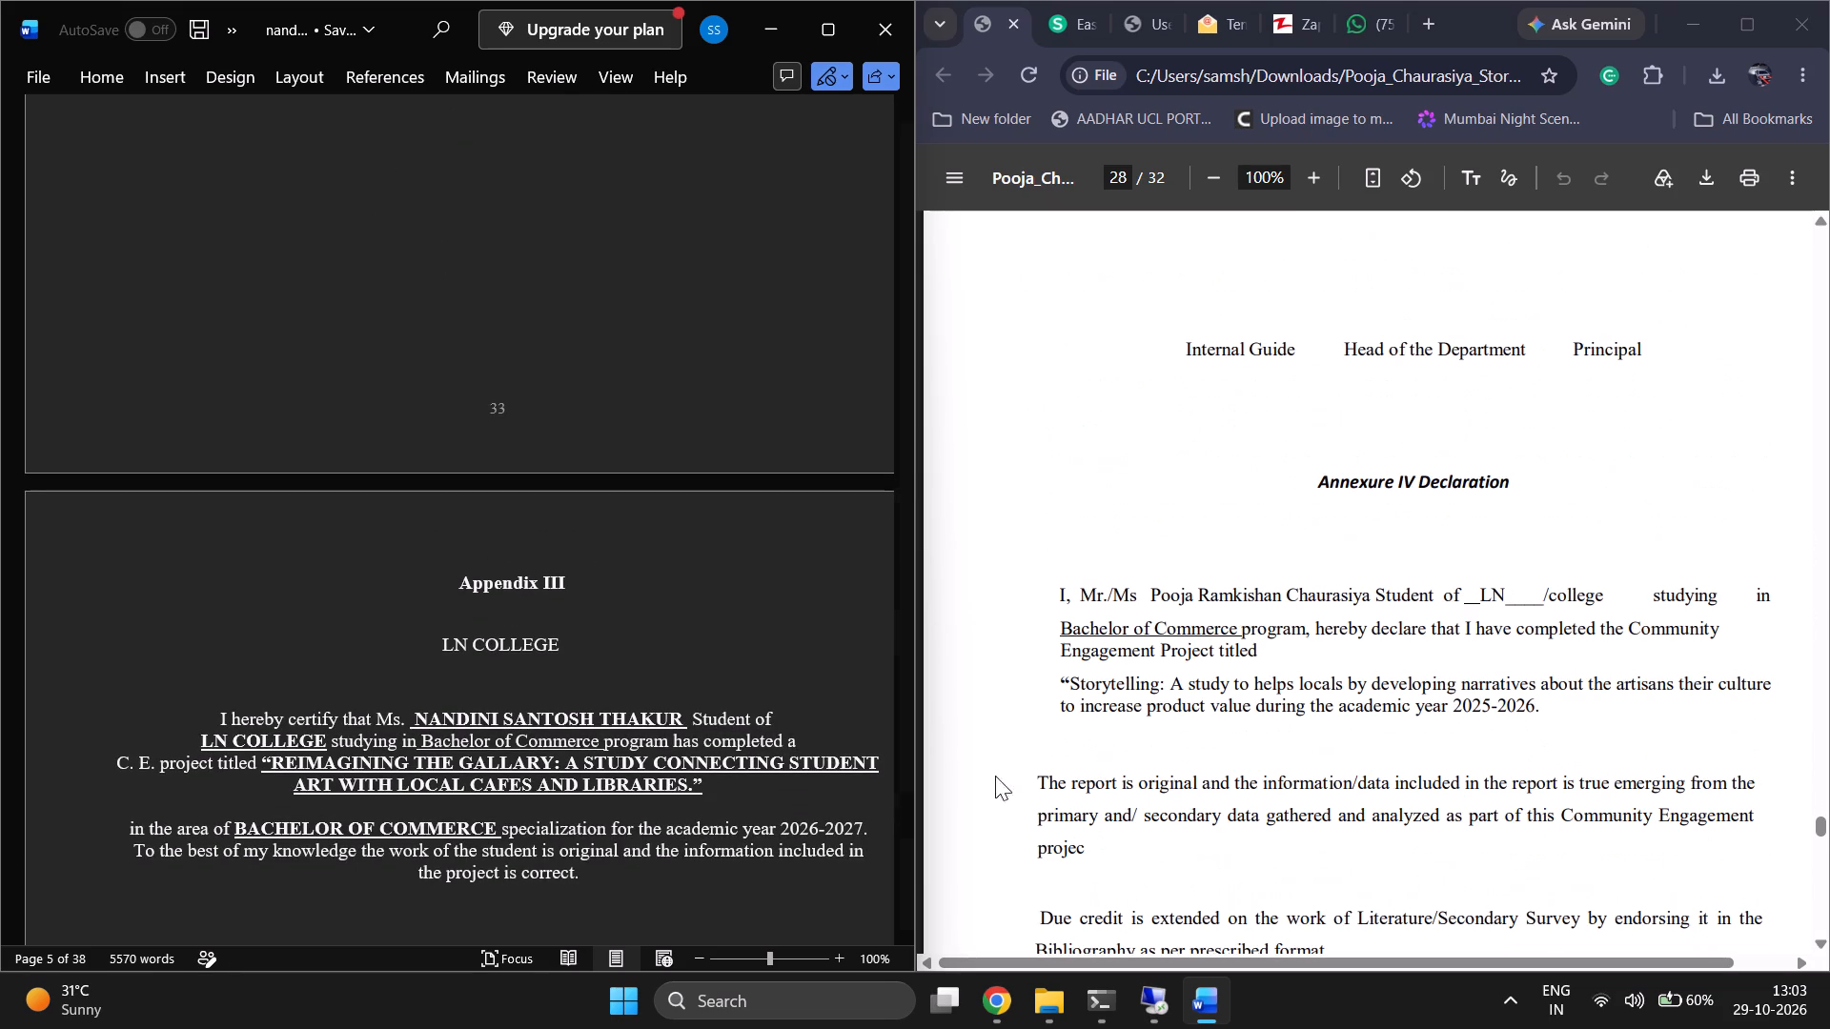
{"action": "scroll", "coordinate": [355, 739], "scroll_direction": "down", "scroll_amount": 7}
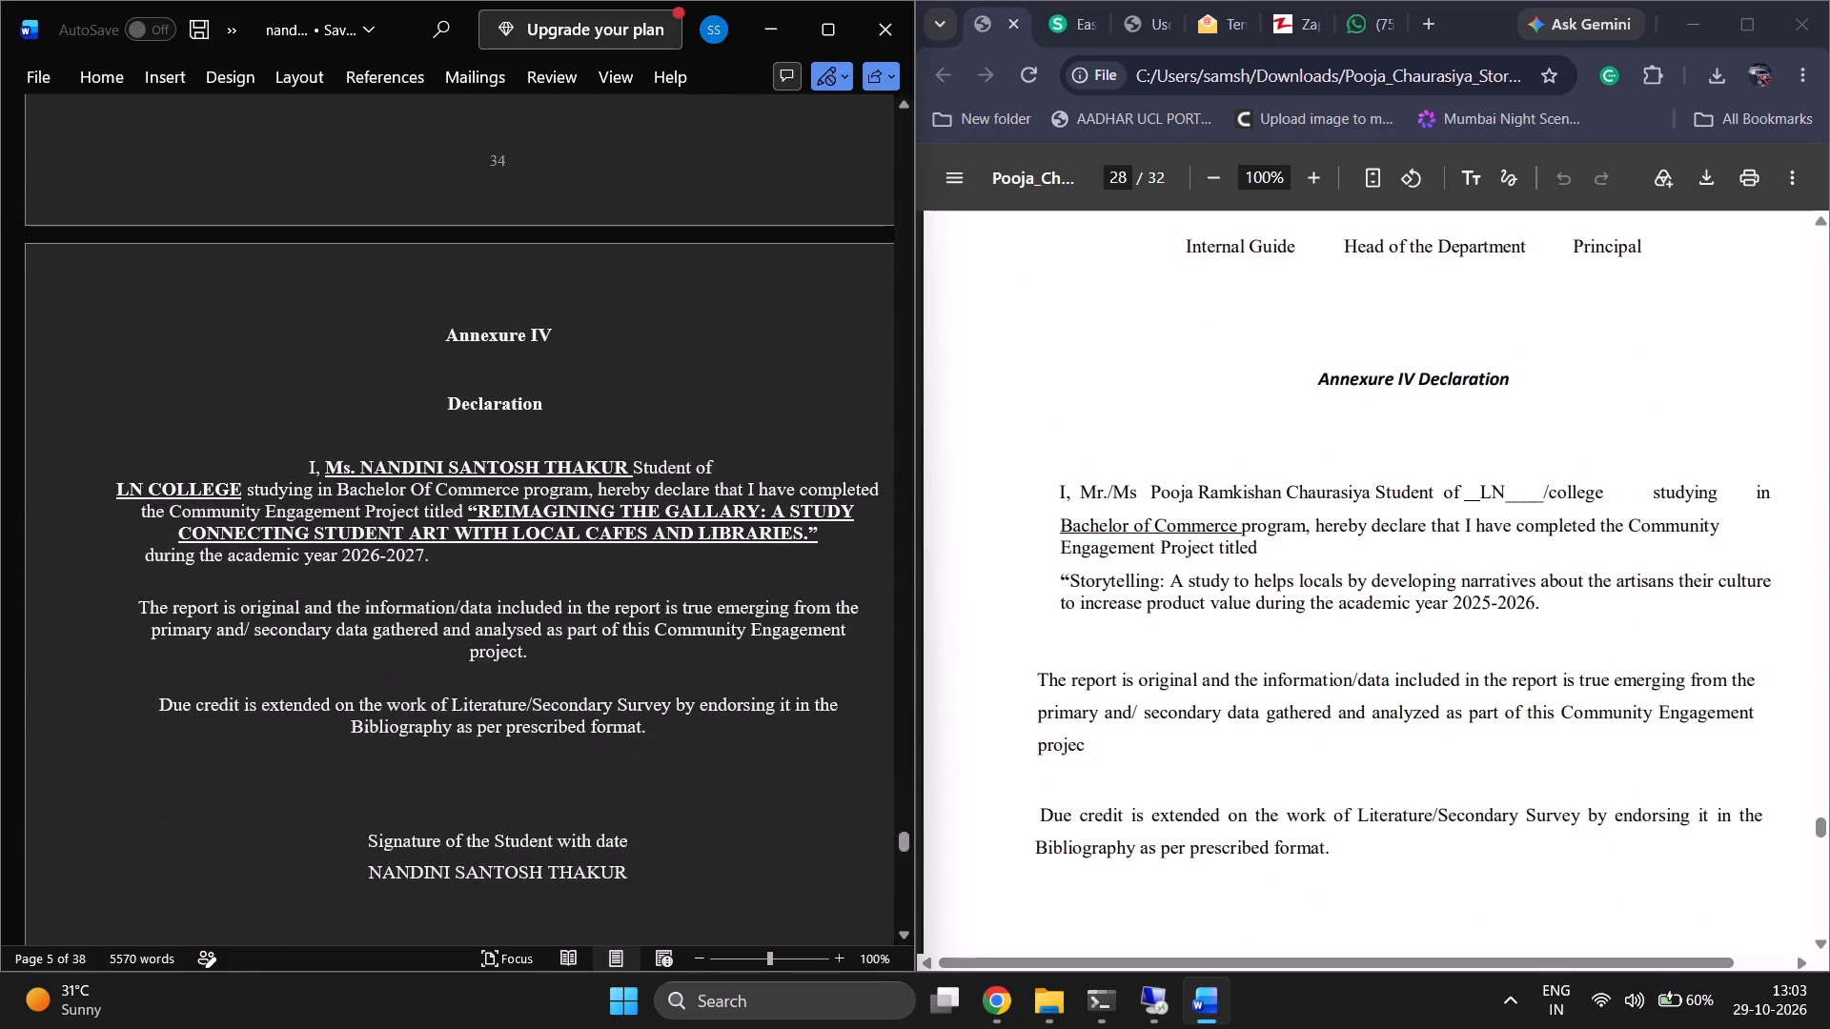
{"action": "scroll", "coordinate": [354, 739], "scroll_direction": "down", "scroll_amount": 3}
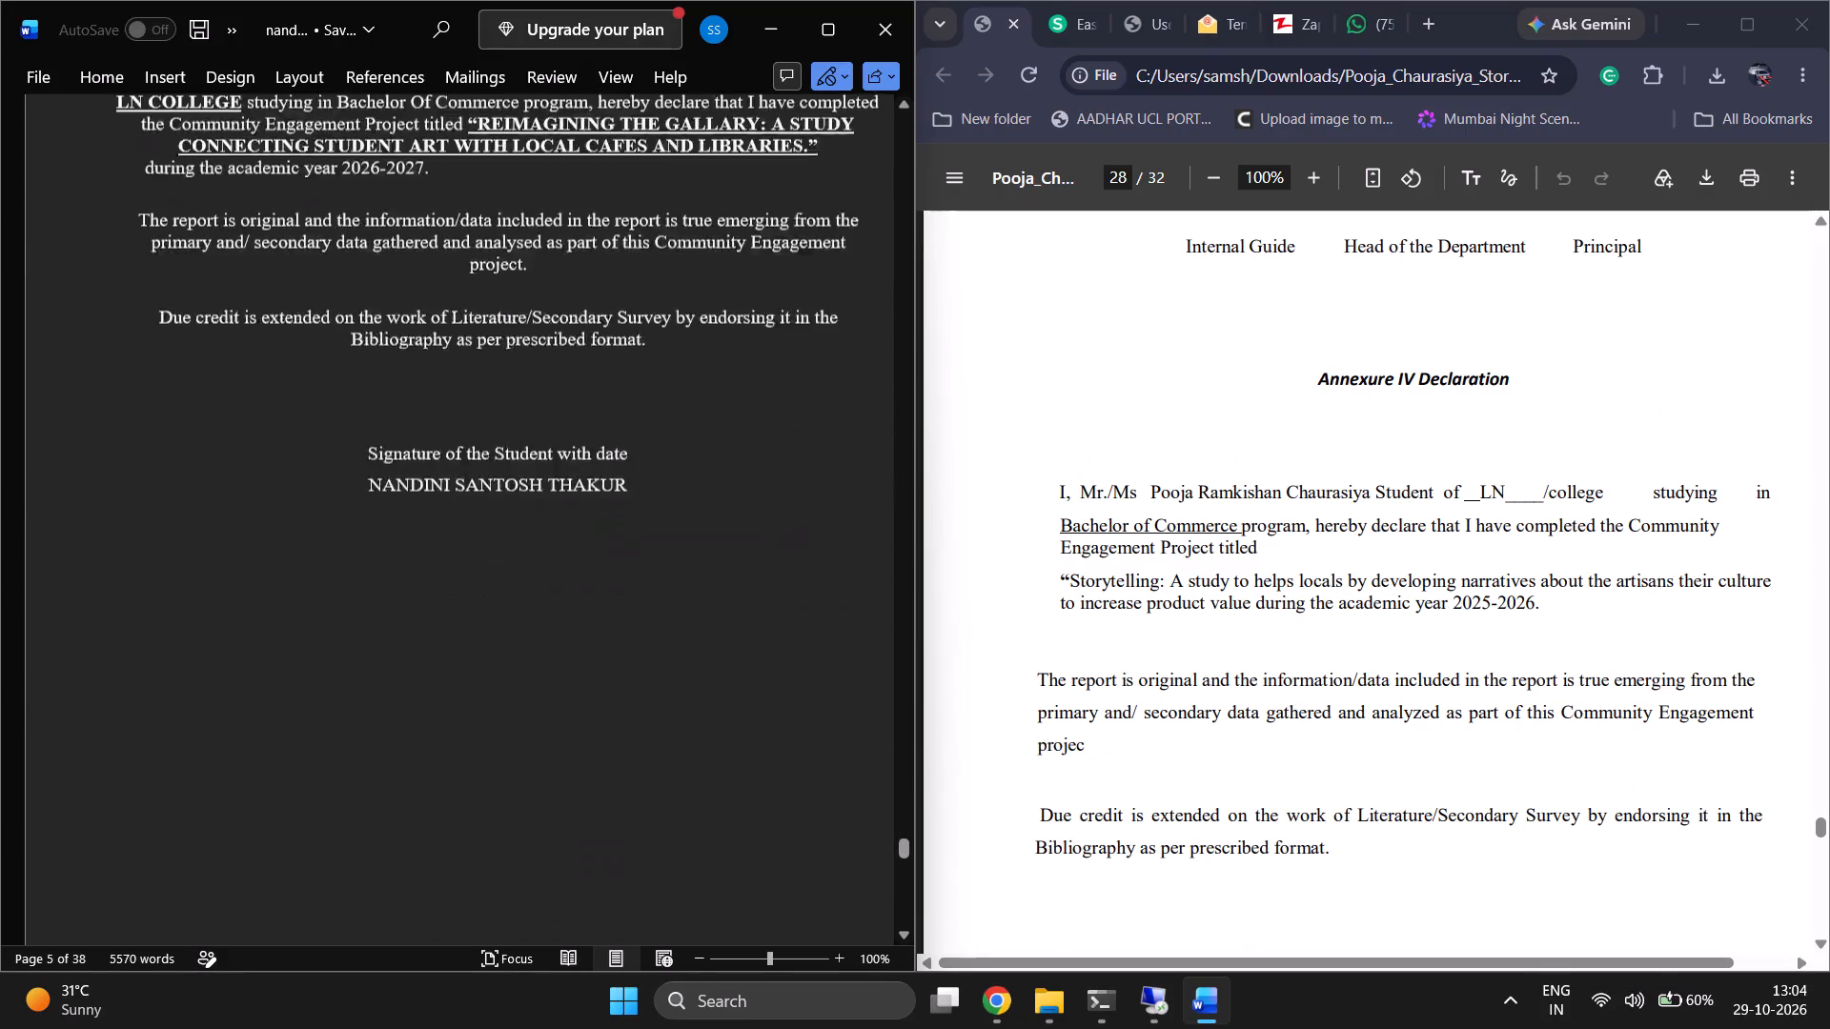
Compare the Annexure V student feedback details and the agreement rating table in both reports.
{"action": "scroll", "coordinate": [354, 739], "scroll_direction": "down", "scroll_amount": 4}
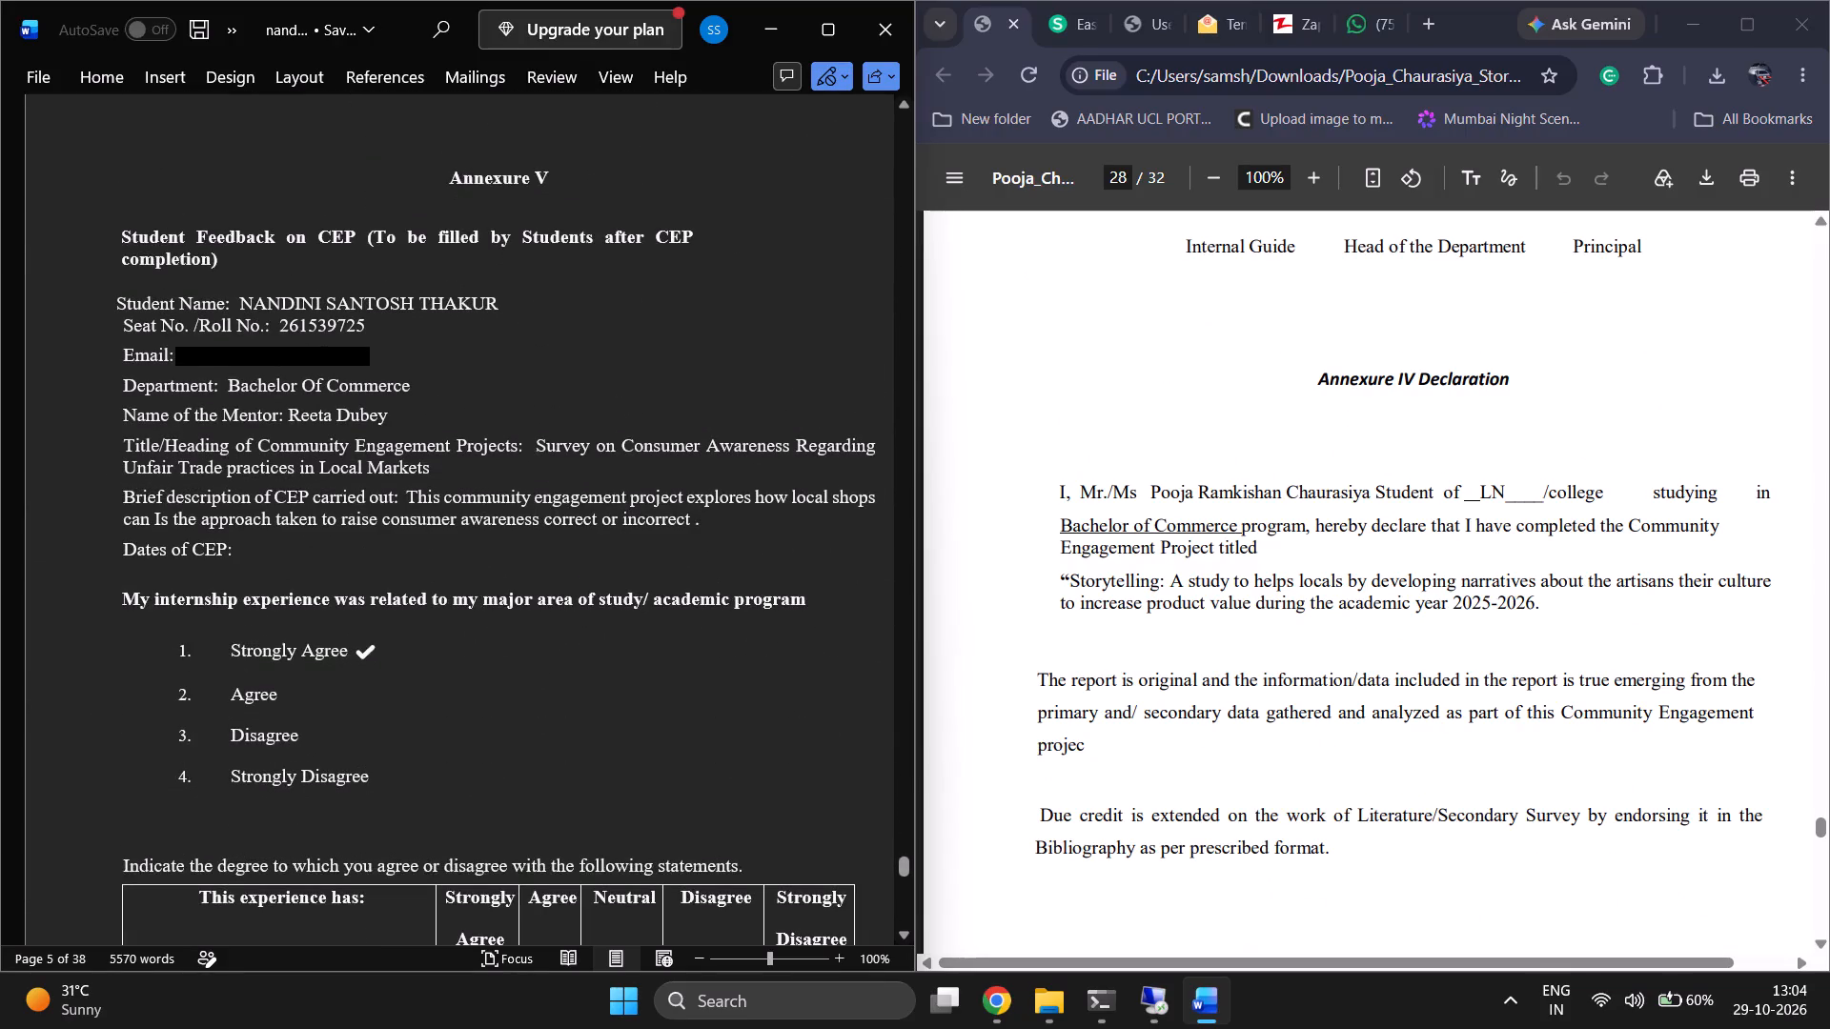
{"action": "scroll", "coordinate": [832, 756], "scroll_direction": "down", "scroll_amount": 3}
{"action": "scroll", "coordinate": [1405, 749], "scroll_direction": "down", "scroll_amount": 2}
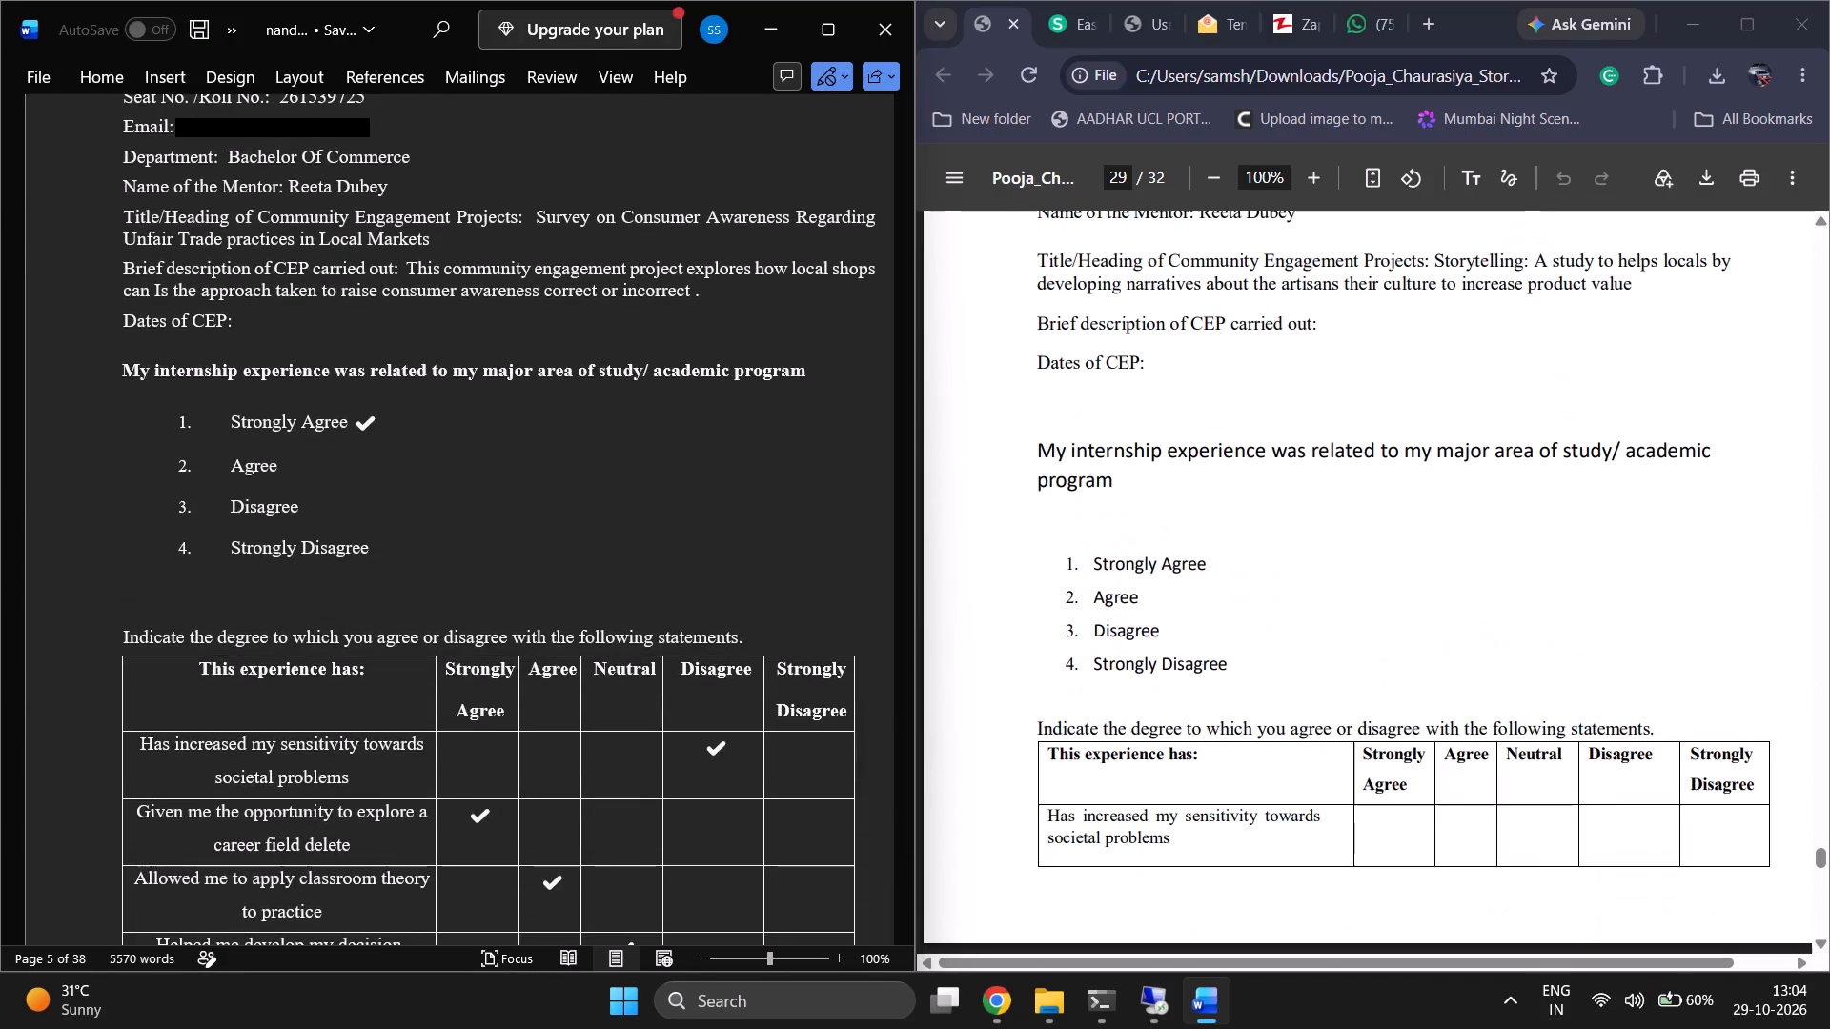
{"action": "scroll", "coordinate": [1405, 749], "scroll_direction": "down", "scroll_amount": 2}
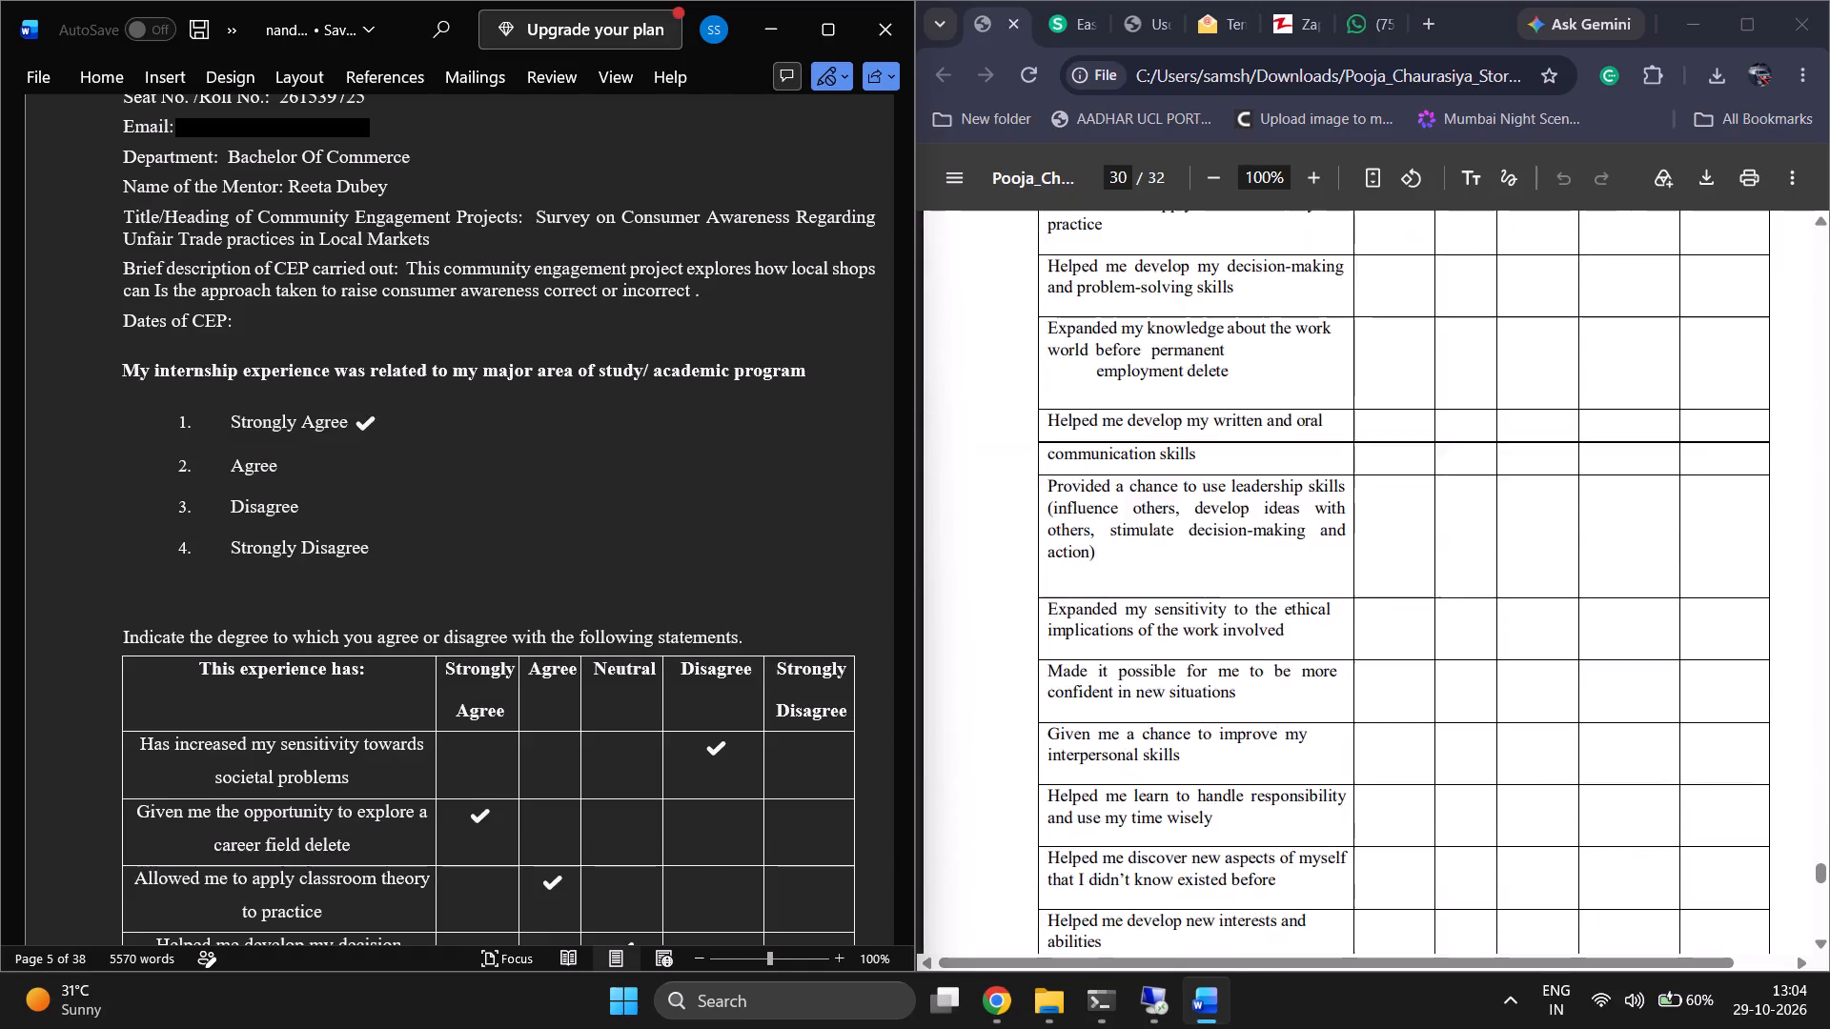
{"action": "scroll", "coordinate": [1405, 749], "scroll_direction": "down", "scroll_amount": 1}
{"action": "scroll", "coordinate": [1405, 749], "scroll_direction": "up", "scroll_amount": 1}
{"action": "scroll", "coordinate": [1405, 749], "scroll_direction": "down", "scroll_amount": 1}
{"action": "scroll", "coordinate": [274, 716], "scroll_direction": "up", "scroll_amount": 1}
{"action": "scroll", "coordinate": [279, 716], "scroll_direction": "down", "scroll_amount": 3}
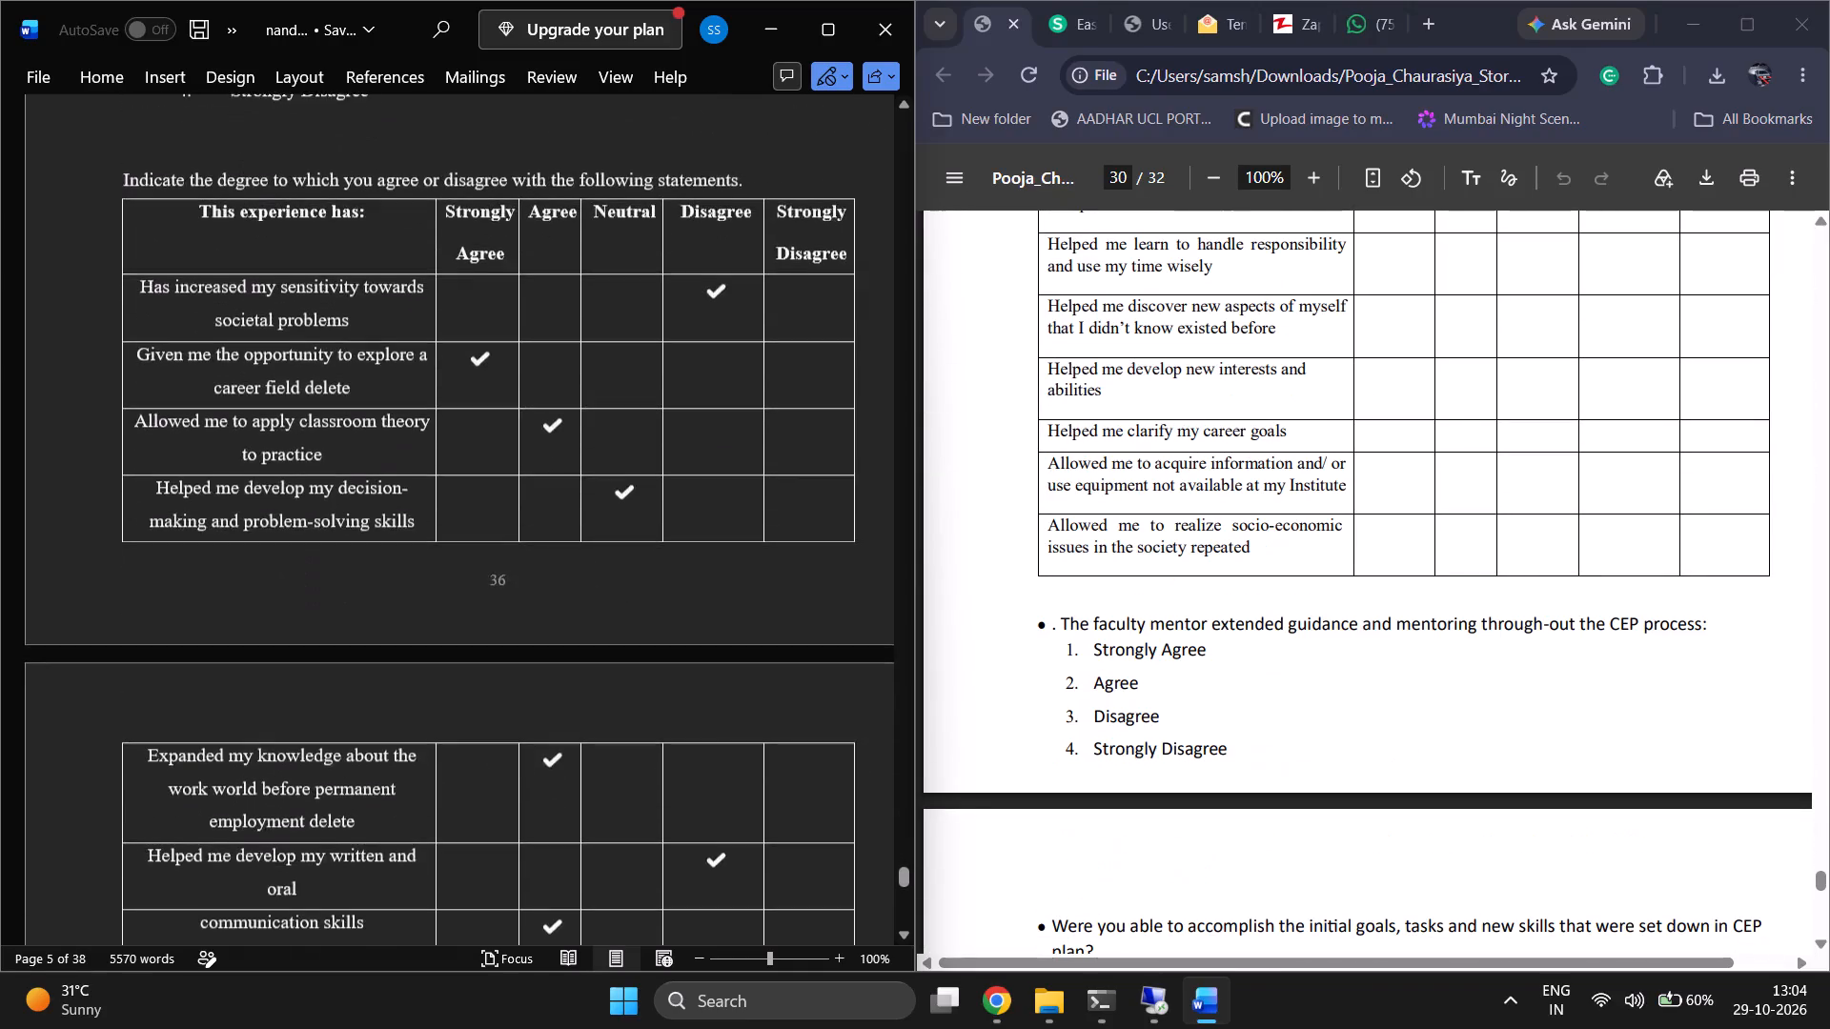
Compare the closing feedback questions, the Aspect of CEP Experience list and the student signature block in both reports.
{"action": "scroll", "coordinate": [279, 716], "scroll_direction": "down", "scroll_amount": 13}
{"action": "scroll", "coordinate": [937, 752], "scroll_direction": "down", "scroll_amount": 3}
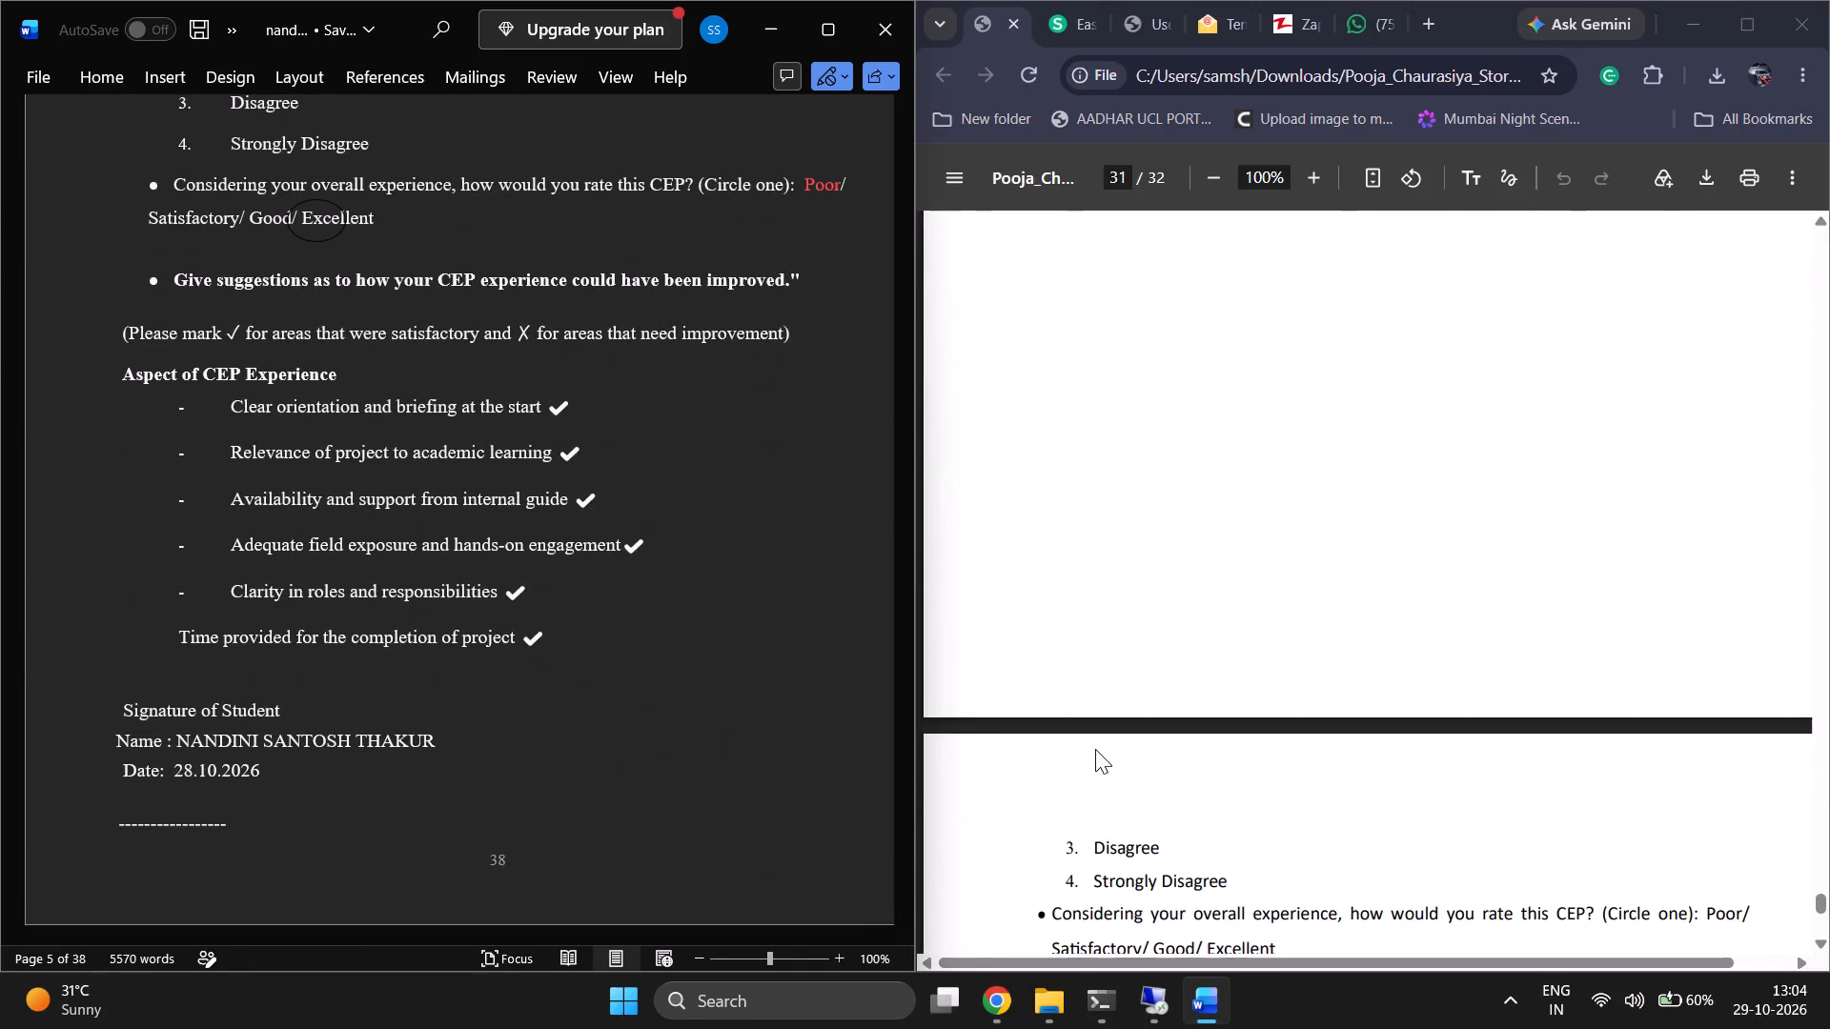
{"action": "scroll", "coordinate": [1095, 749], "scroll_direction": "down", "scroll_amount": 1}
{"action": "scroll", "coordinate": [1095, 749], "scroll_direction": "up", "scroll_amount": 3}
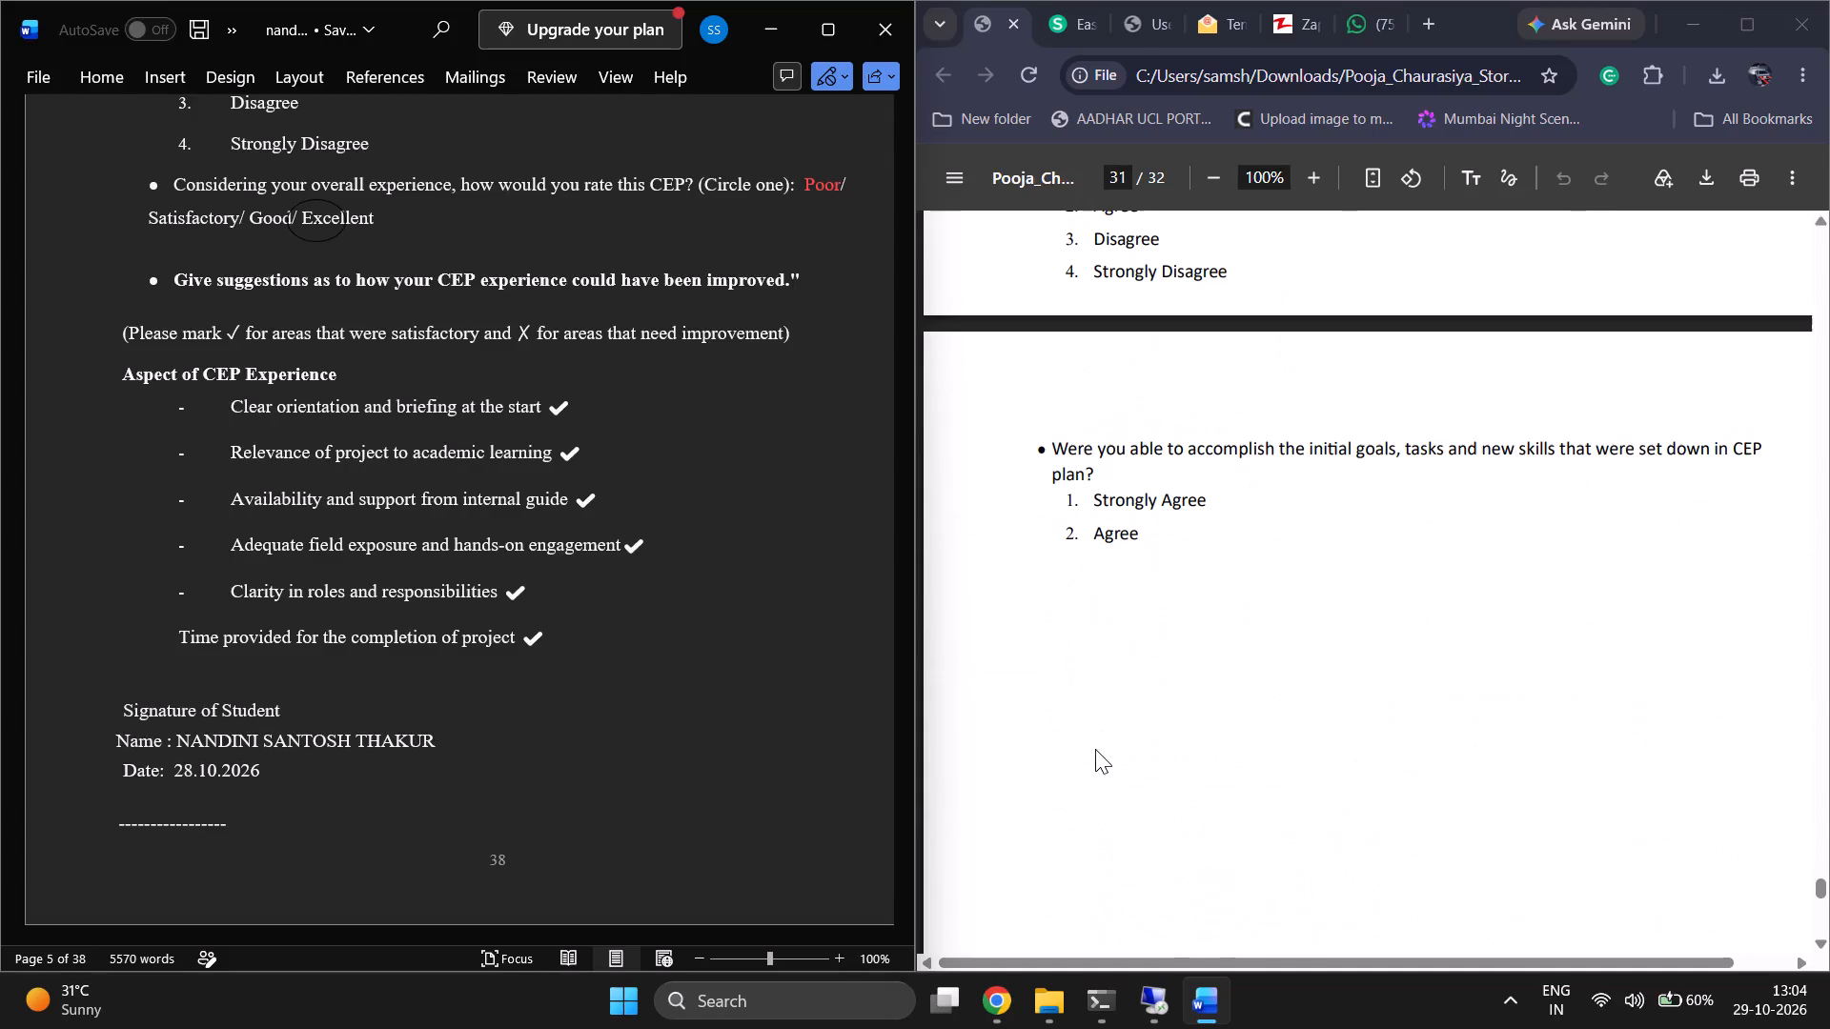
{"action": "scroll", "coordinate": [1095, 749], "scroll_direction": "down", "scroll_amount": 4}
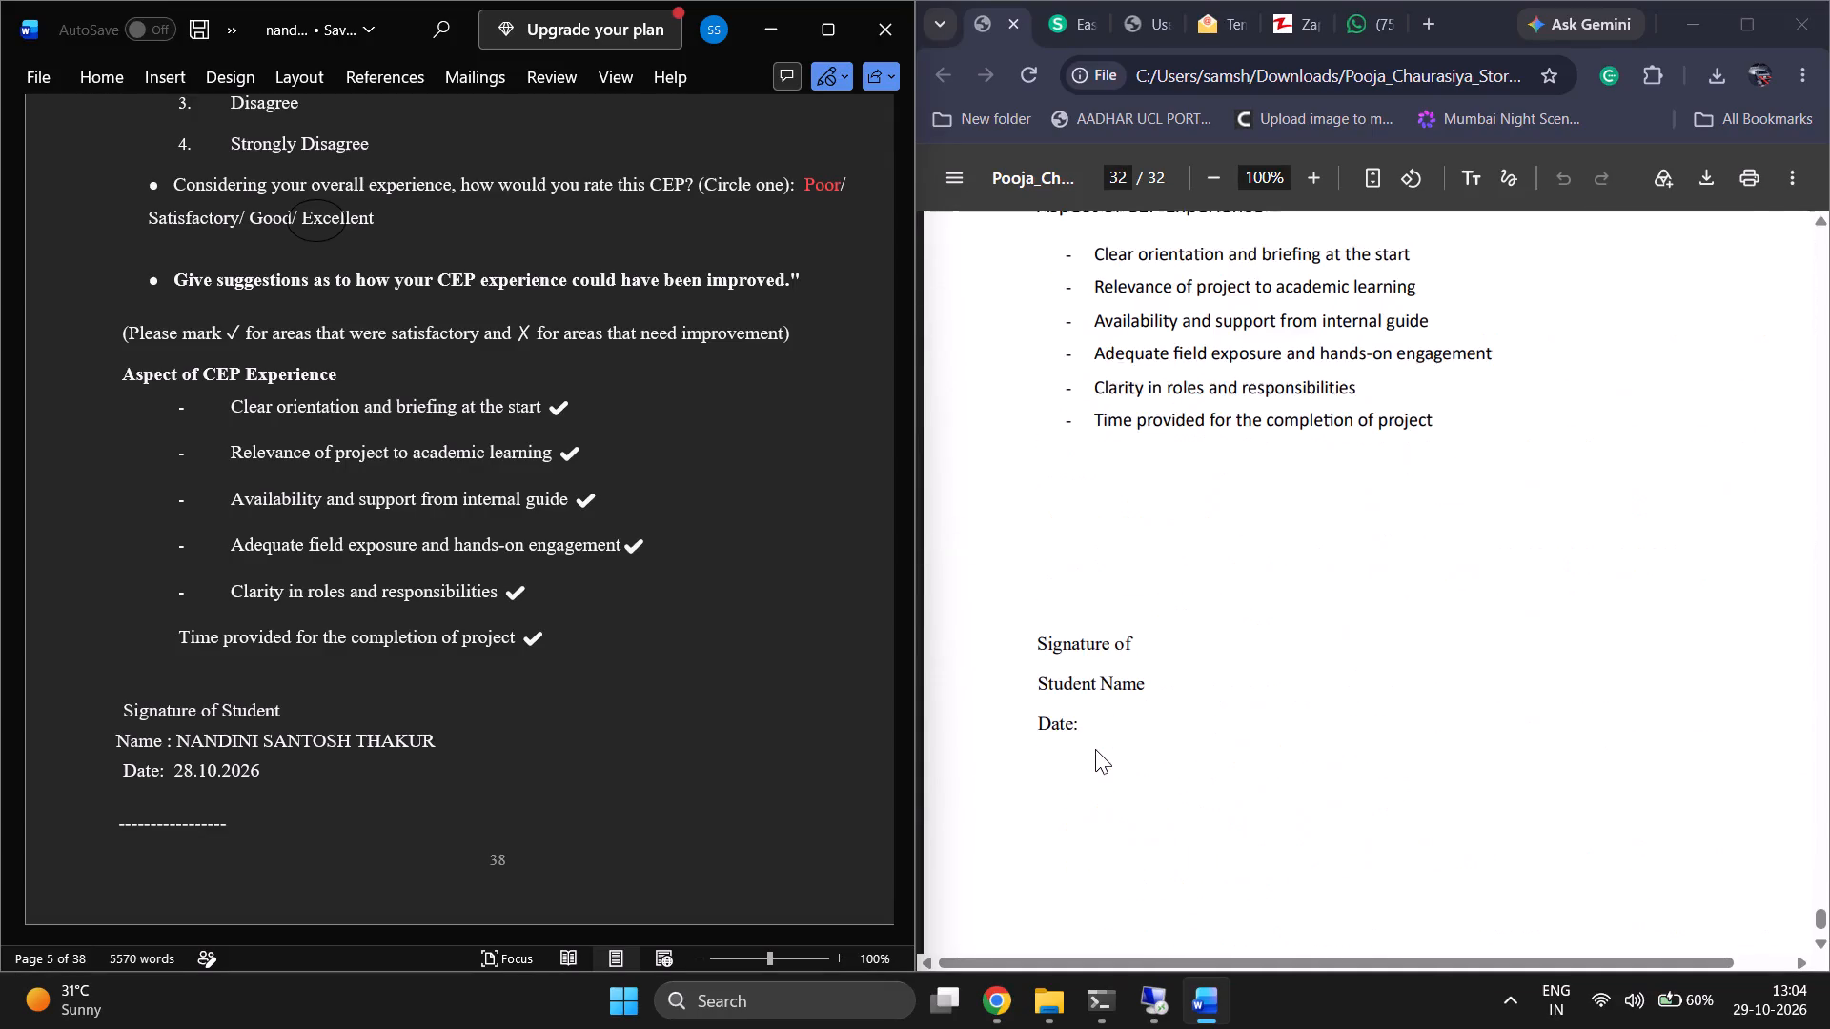
{"action": "scroll", "coordinate": [1095, 749], "scroll_direction": "up", "scroll_amount": 1}
{"action": "scroll", "coordinate": [1095, 749], "scroll_direction": "down", "scroll_amount": 1}
{"action": "scroll", "coordinate": [1095, 749], "scroll_direction": "up", "scroll_amount": 1}
{"action": "scroll", "coordinate": [1095, 749], "scroll_direction": "down", "scroll_amount": 2}
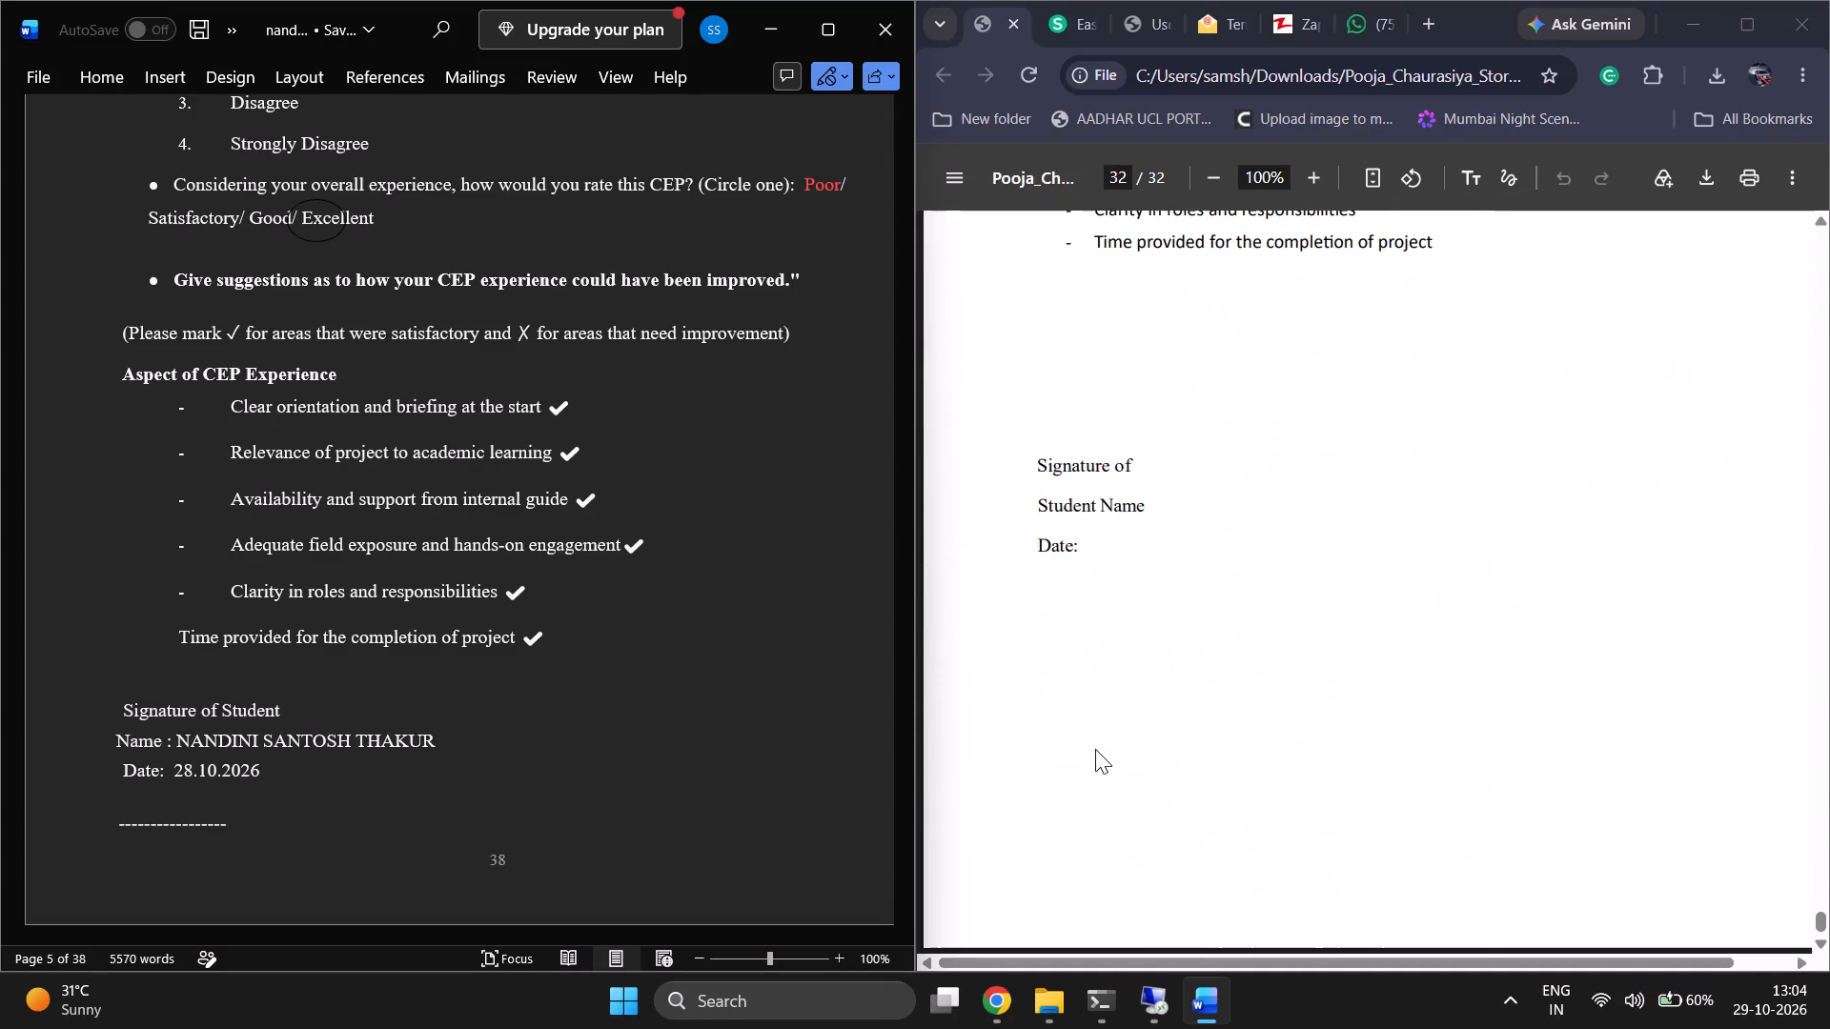
{"action": "scroll", "coordinate": [1095, 749], "scroll_direction": "down", "scroll_amount": 3}
Go back to the front pages of the PDF report and examine its Certificate and Declaration.
{"action": "scroll", "coordinate": [1095, 749], "scroll_direction": "up", "scroll_amount": 15}
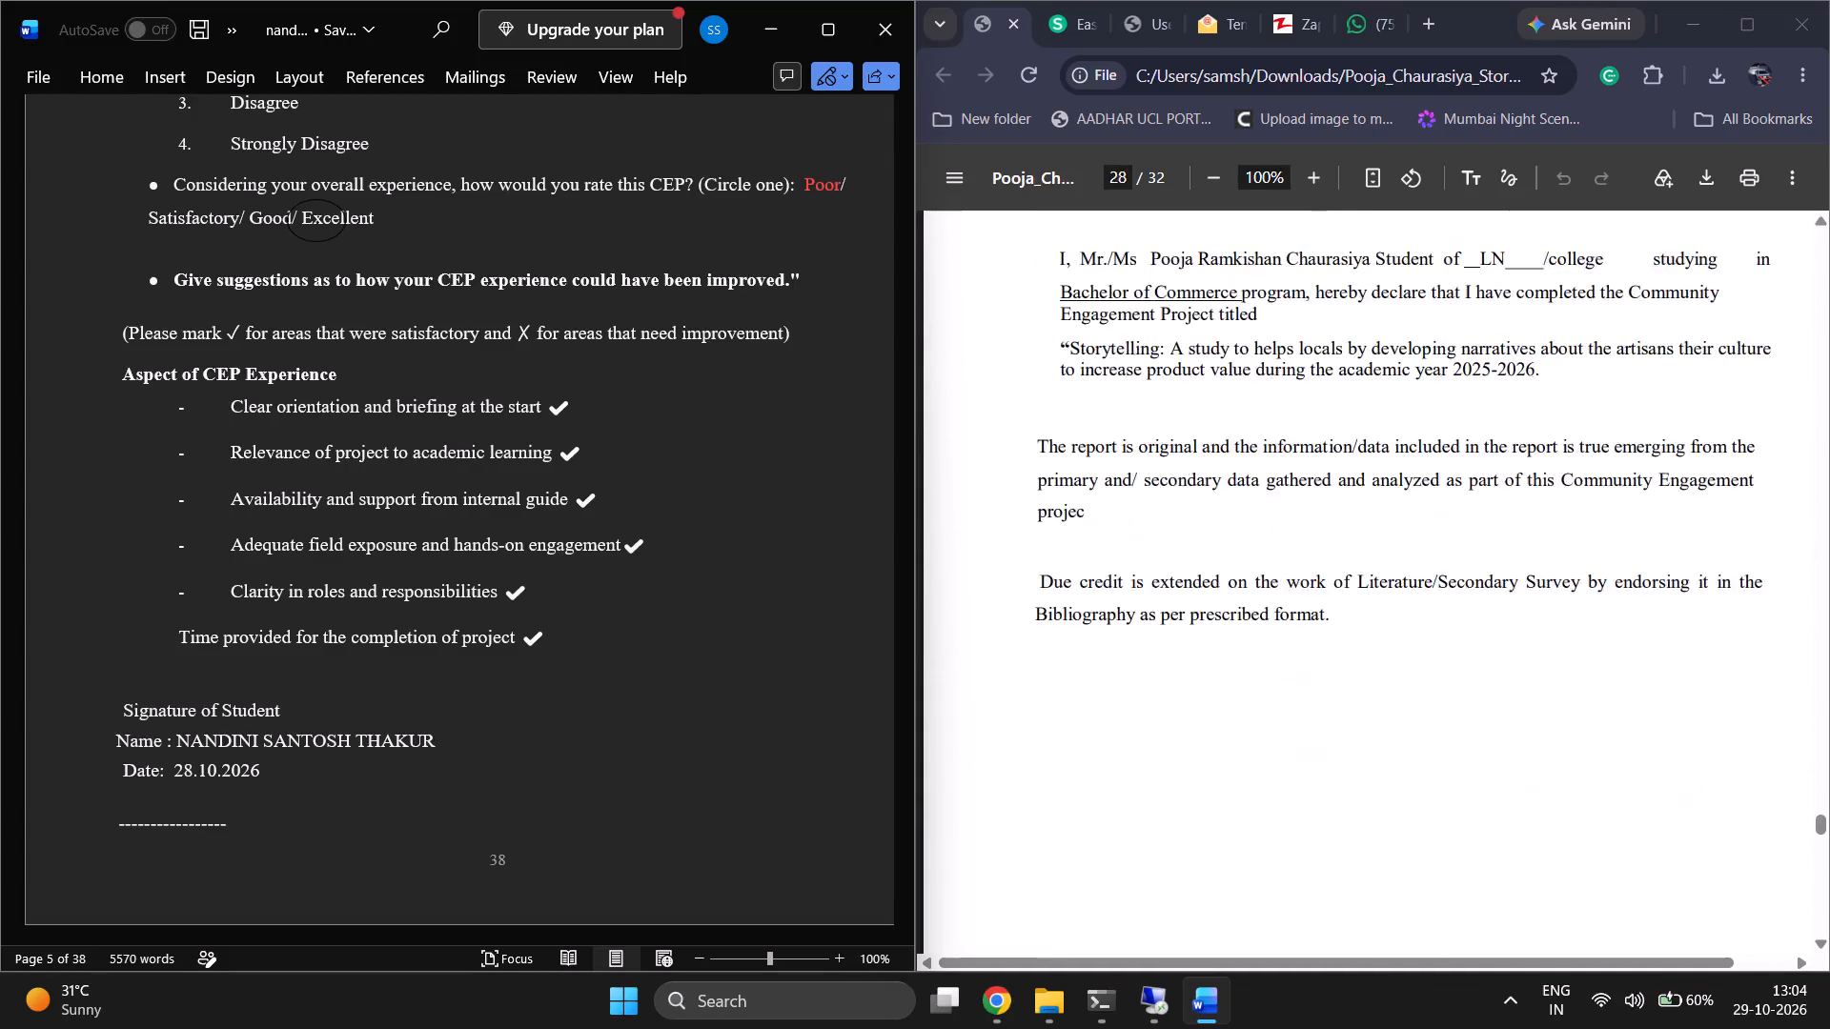
{"action": "scroll", "coordinate": [1100, 754], "scroll_direction": "up", "scroll_amount": 6}
{"action": "scroll", "coordinate": [1100, 754], "scroll_direction": "down", "scroll_amount": 1}
{"action": "scroll", "coordinate": [1100, 754], "scroll_direction": "up", "scroll_amount": 20}
{"action": "scroll", "coordinate": [1100, 754], "scroll_direction": "up", "scroll_amount": 10}
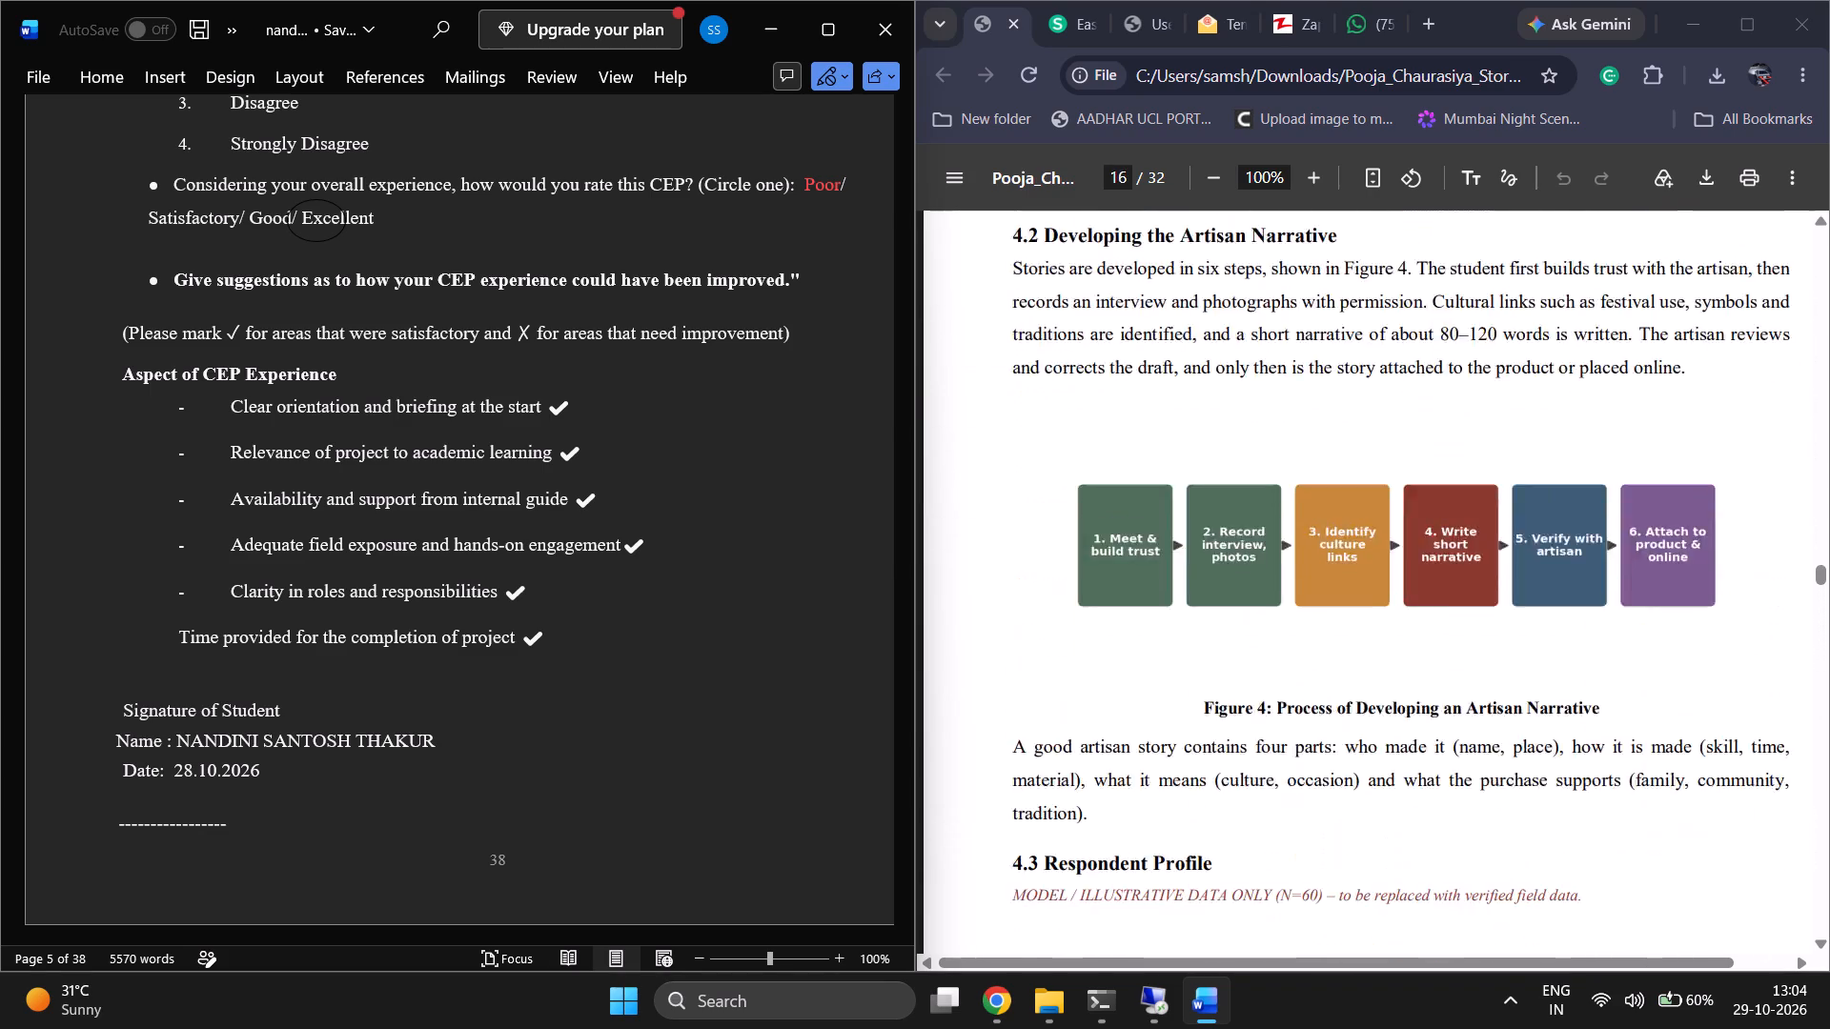
{"action": "scroll", "coordinate": [1104, 751], "scroll_direction": "up", "scroll_amount": 20}
{"action": "scroll", "coordinate": [1104, 751], "scroll_direction": "up", "scroll_amount": 15}
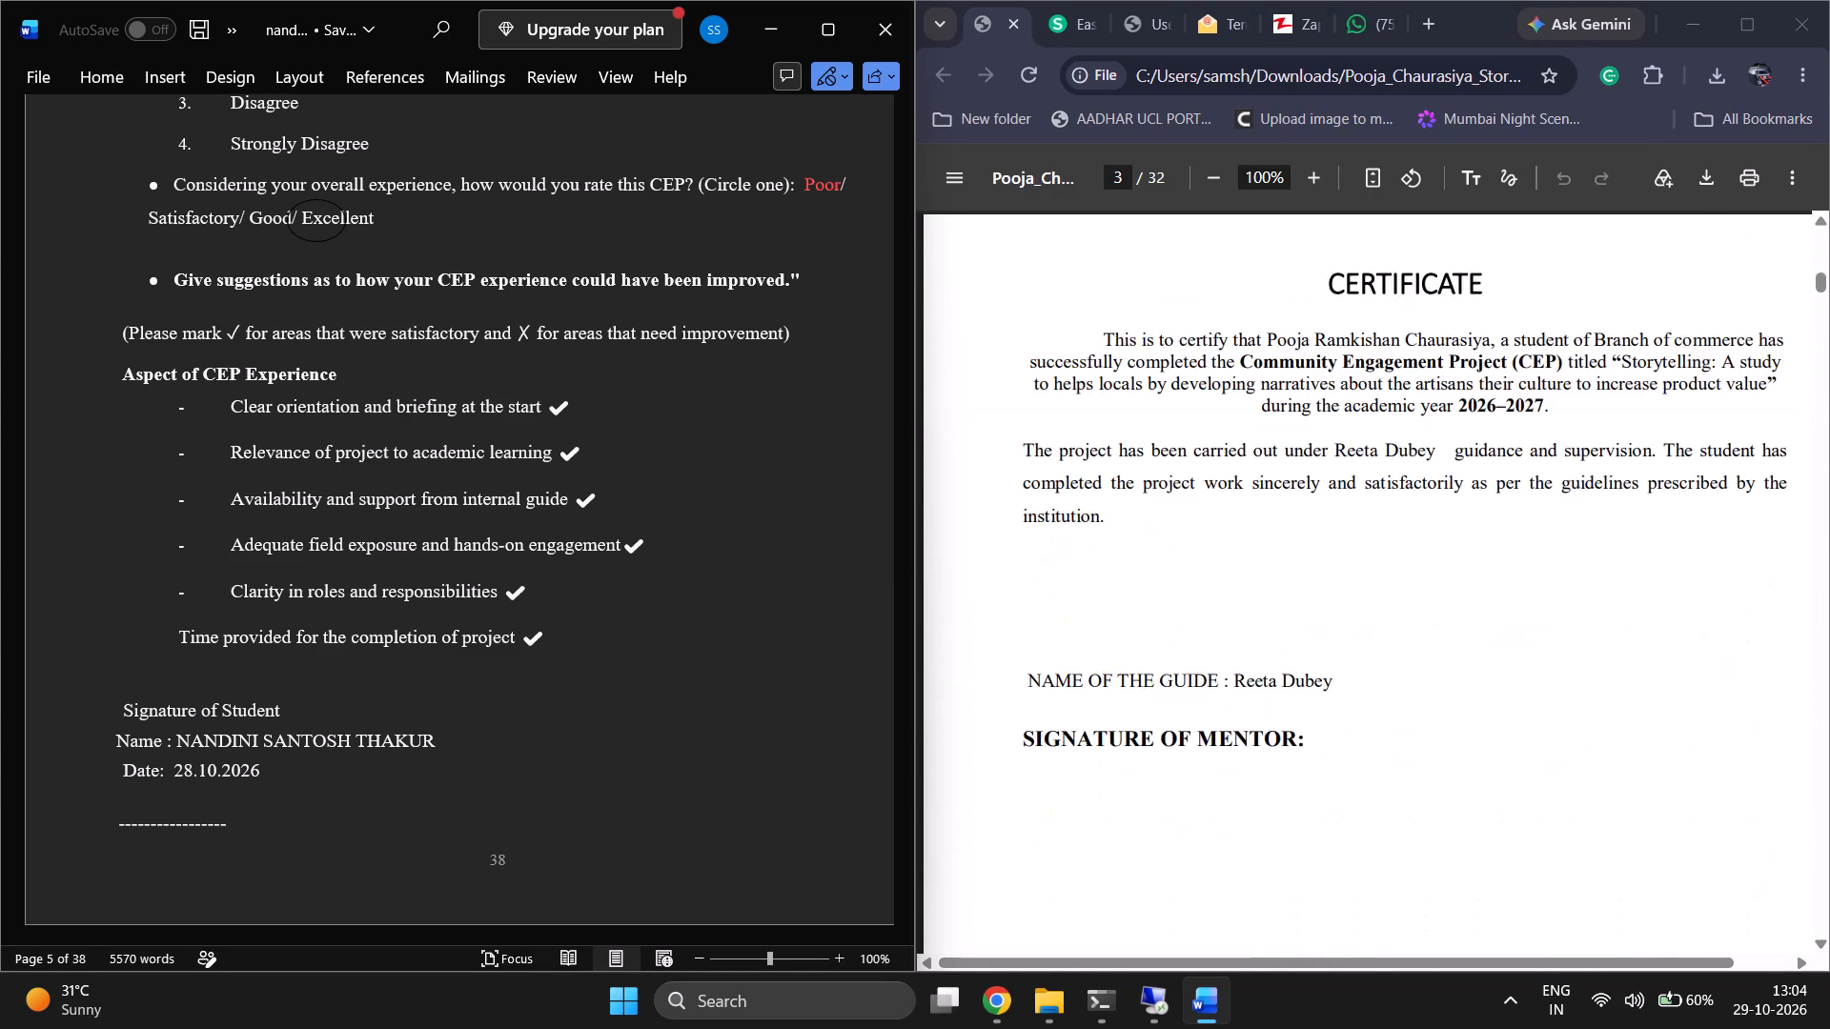
{"action": "scroll", "coordinate": [1101, 737], "scroll_direction": "down", "scroll_amount": 5}
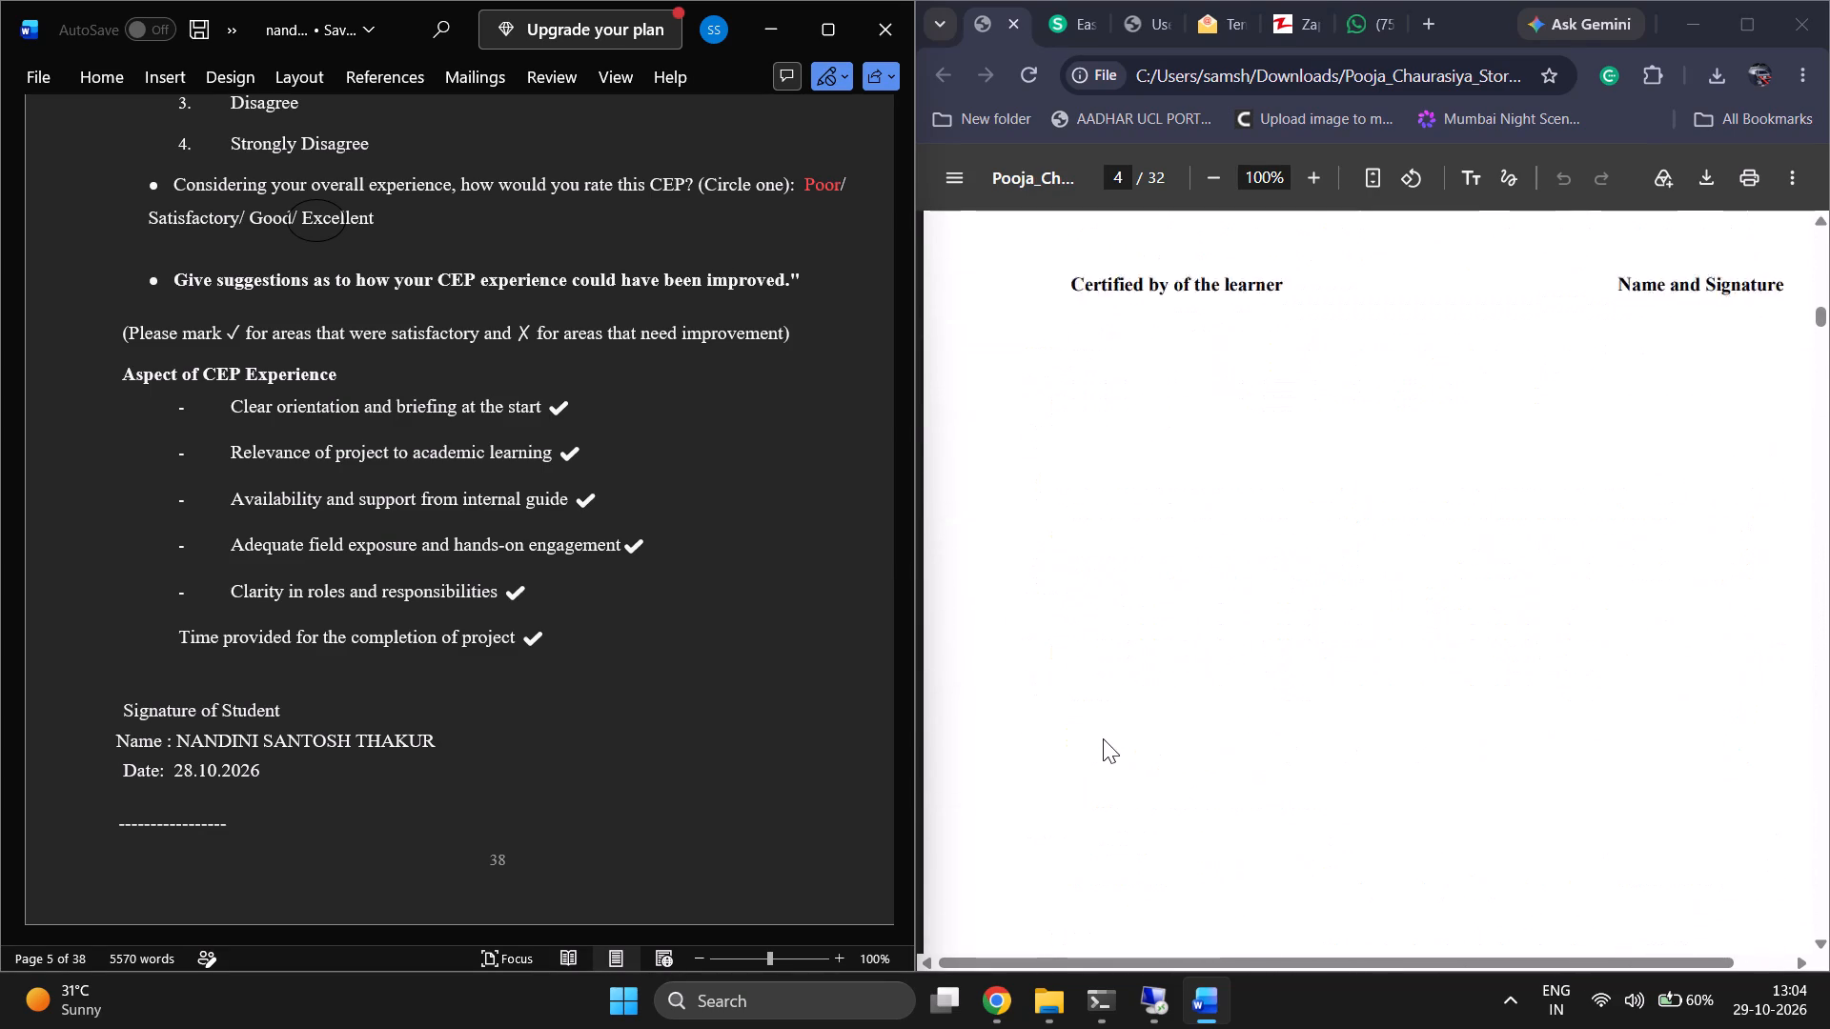
{"action": "scroll", "coordinate": [1103, 738], "scroll_direction": "up", "scroll_amount": 2}
{"action": "scroll", "coordinate": [1103, 738], "scroll_direction": "down", "scroll_amount": 2}
{"action": "scroll", "coordinate": [1103, 738], "scroll_direction": "up", "scroll_amount": 3}
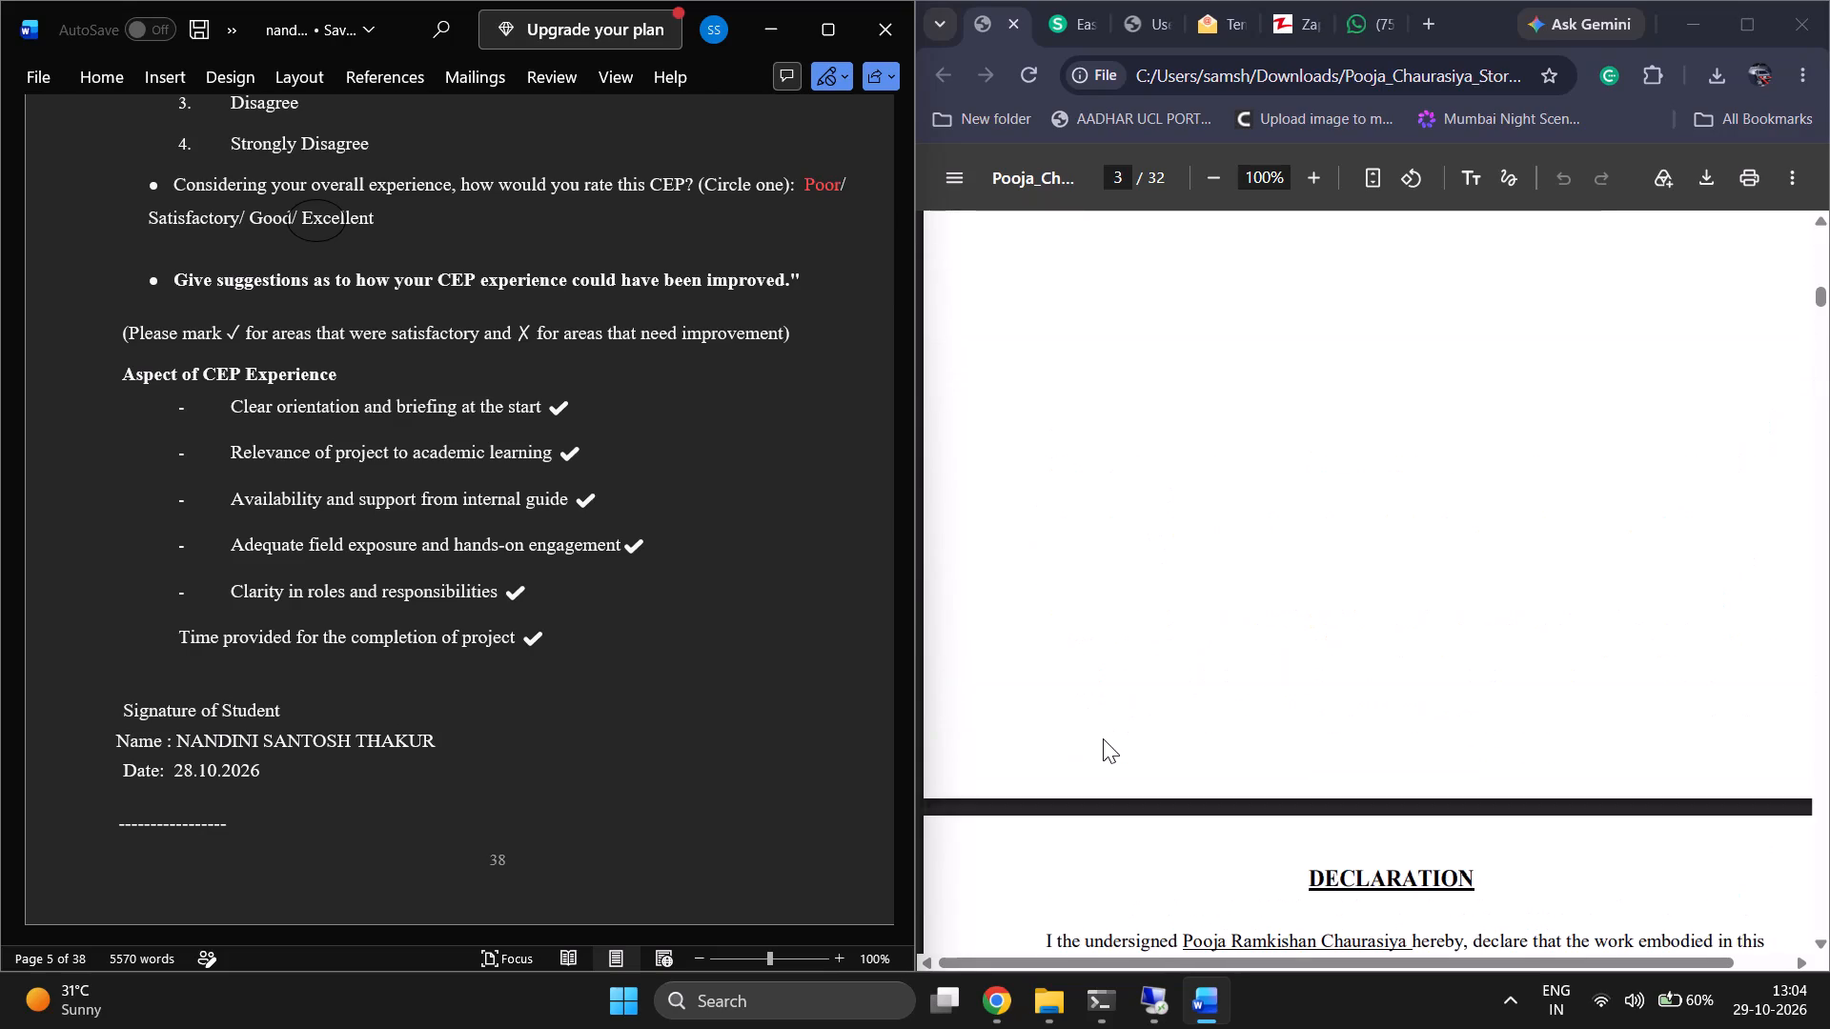
{"action": "scroll", "coordinate": [1103, 738], "scroll_direction": "down", "scroll_amount": 1}
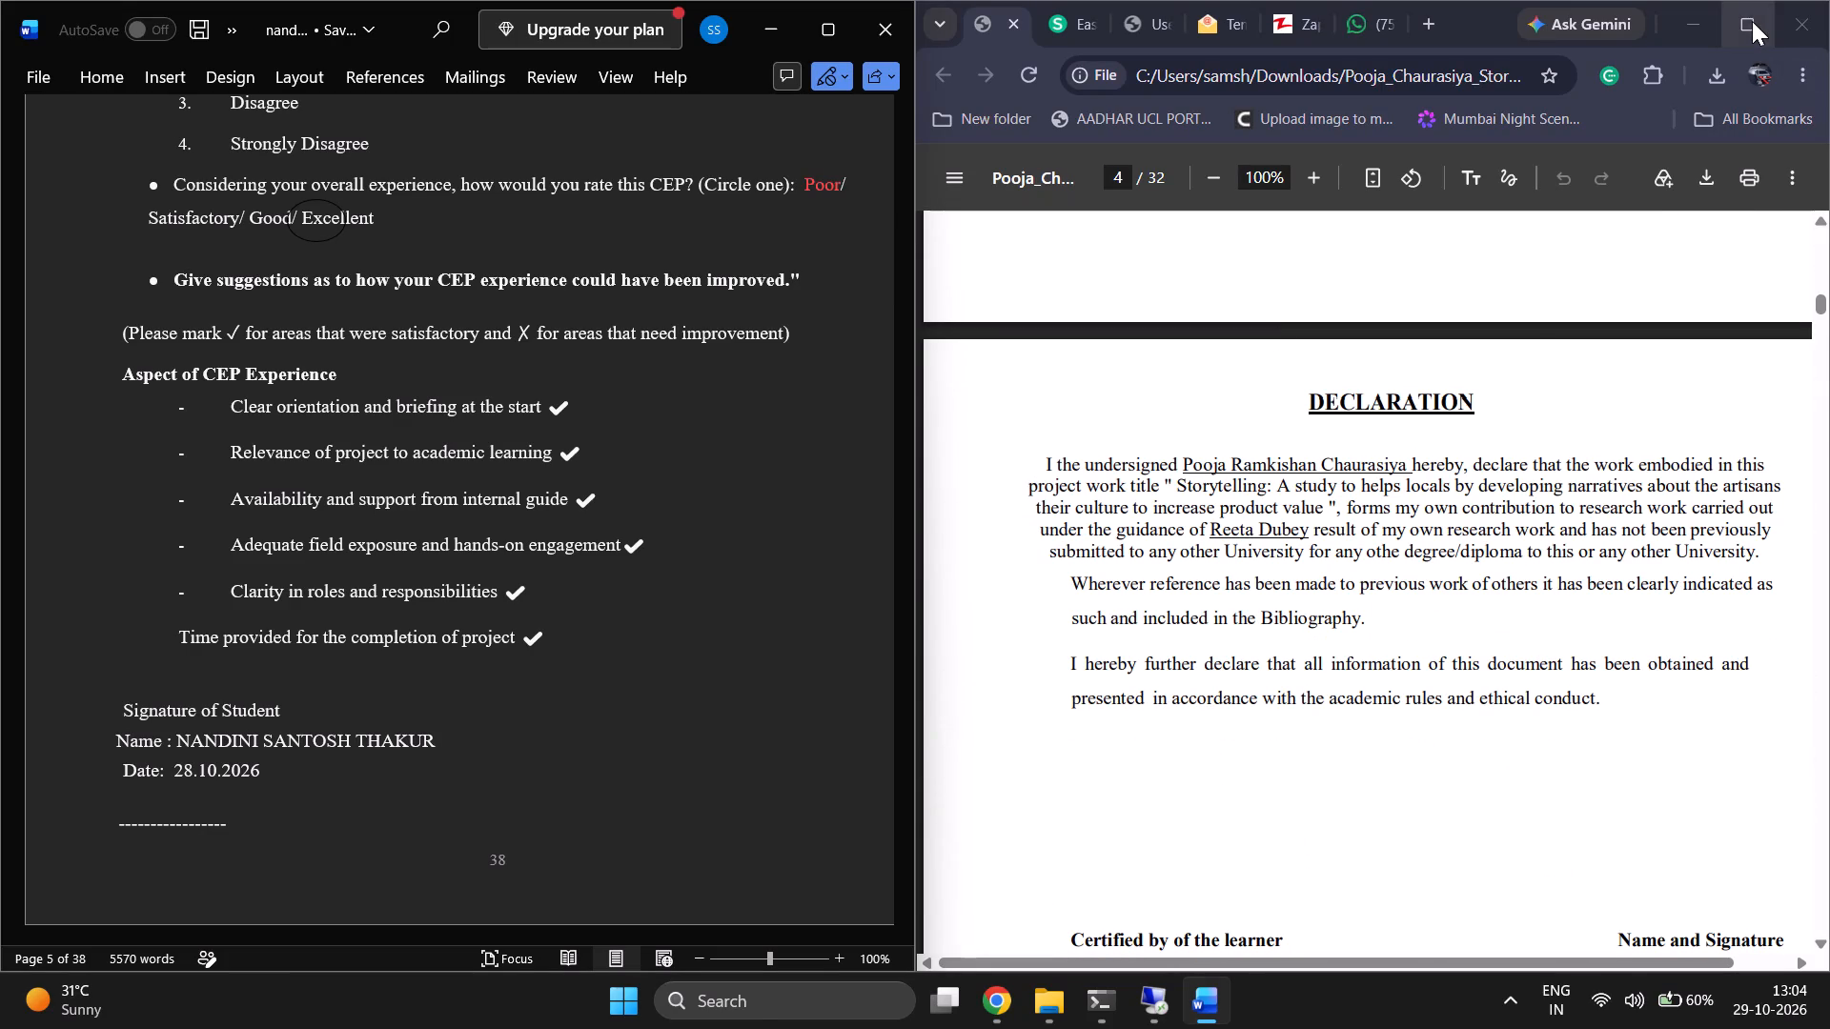
Expand the PDF report's window to full size, then switch to the Word report and maximize it.
{"action": "left_click", "coordinate": [1752, 21]}
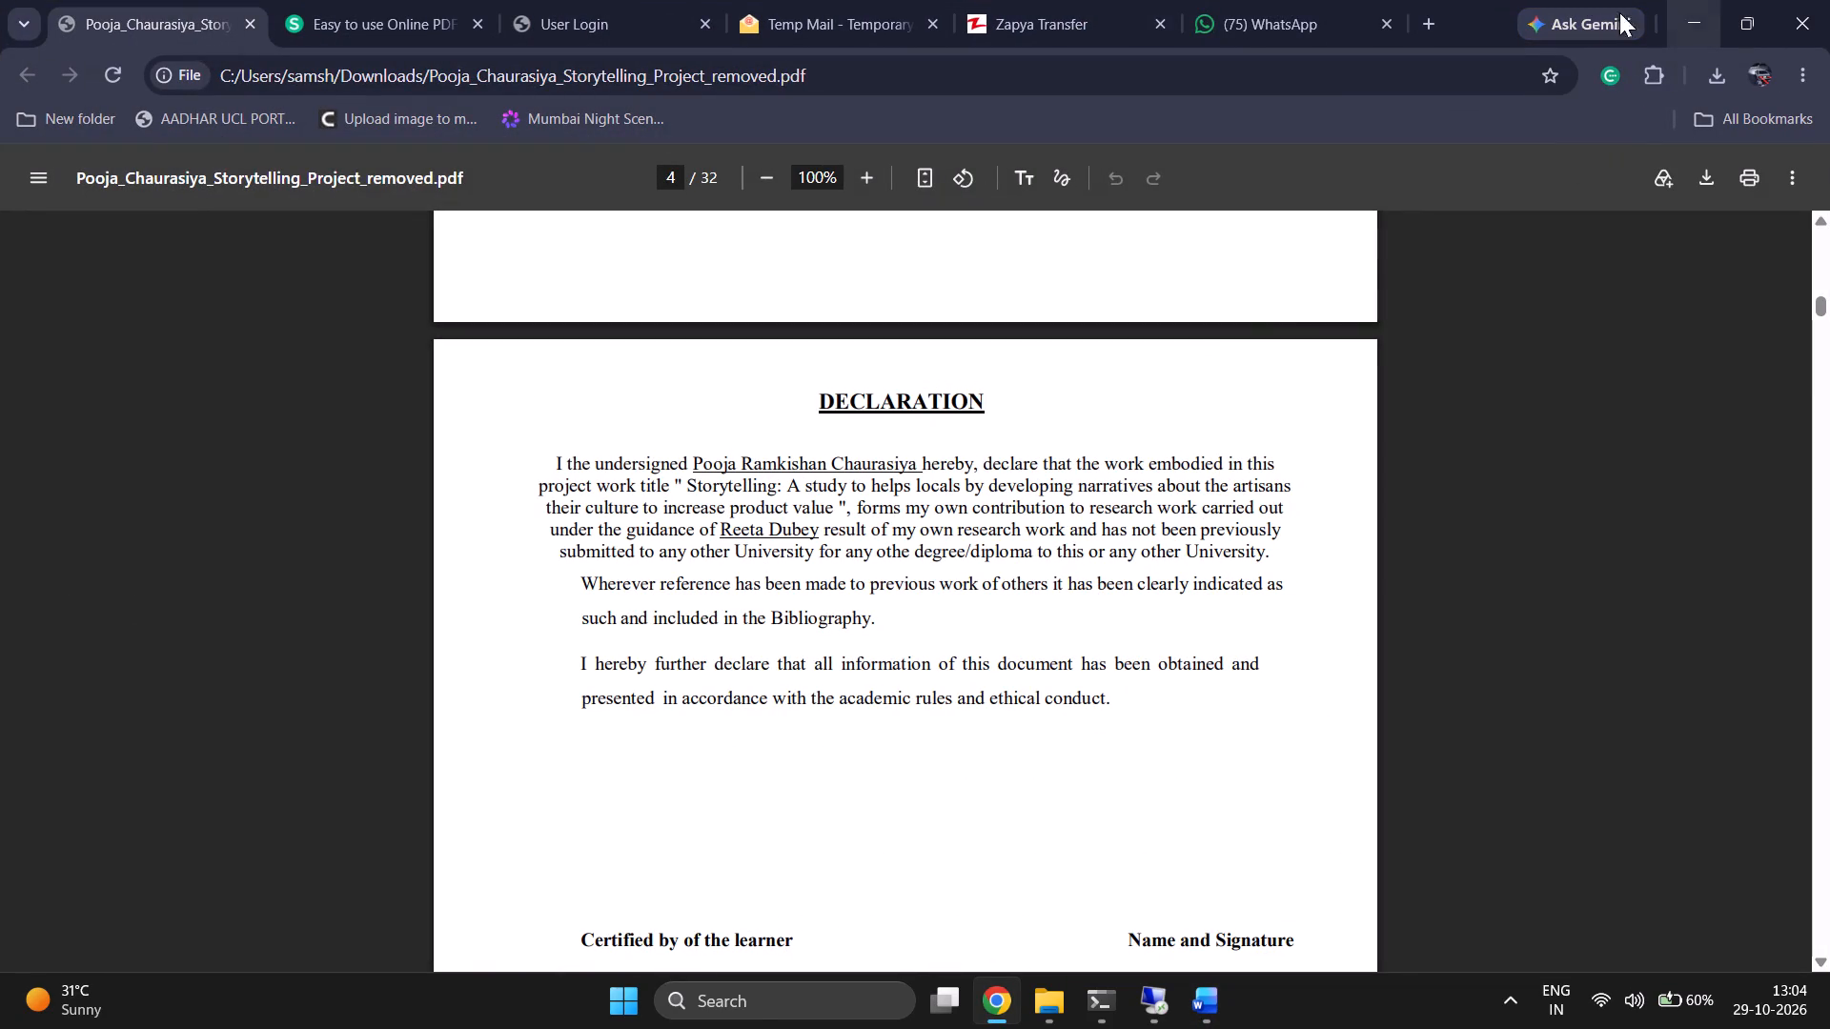
{"action": "left_click", "coordinate": [1195, 991]}
{"action": "left_click", "coordinate": [838, 36]}
Capture a screenshot of the complete Table of Contents table, including its heading, in the Word report.
{"action": "scroll", "coordinate": [1486, 564], "scroll_direction": "up", "scroll_amount": 3}
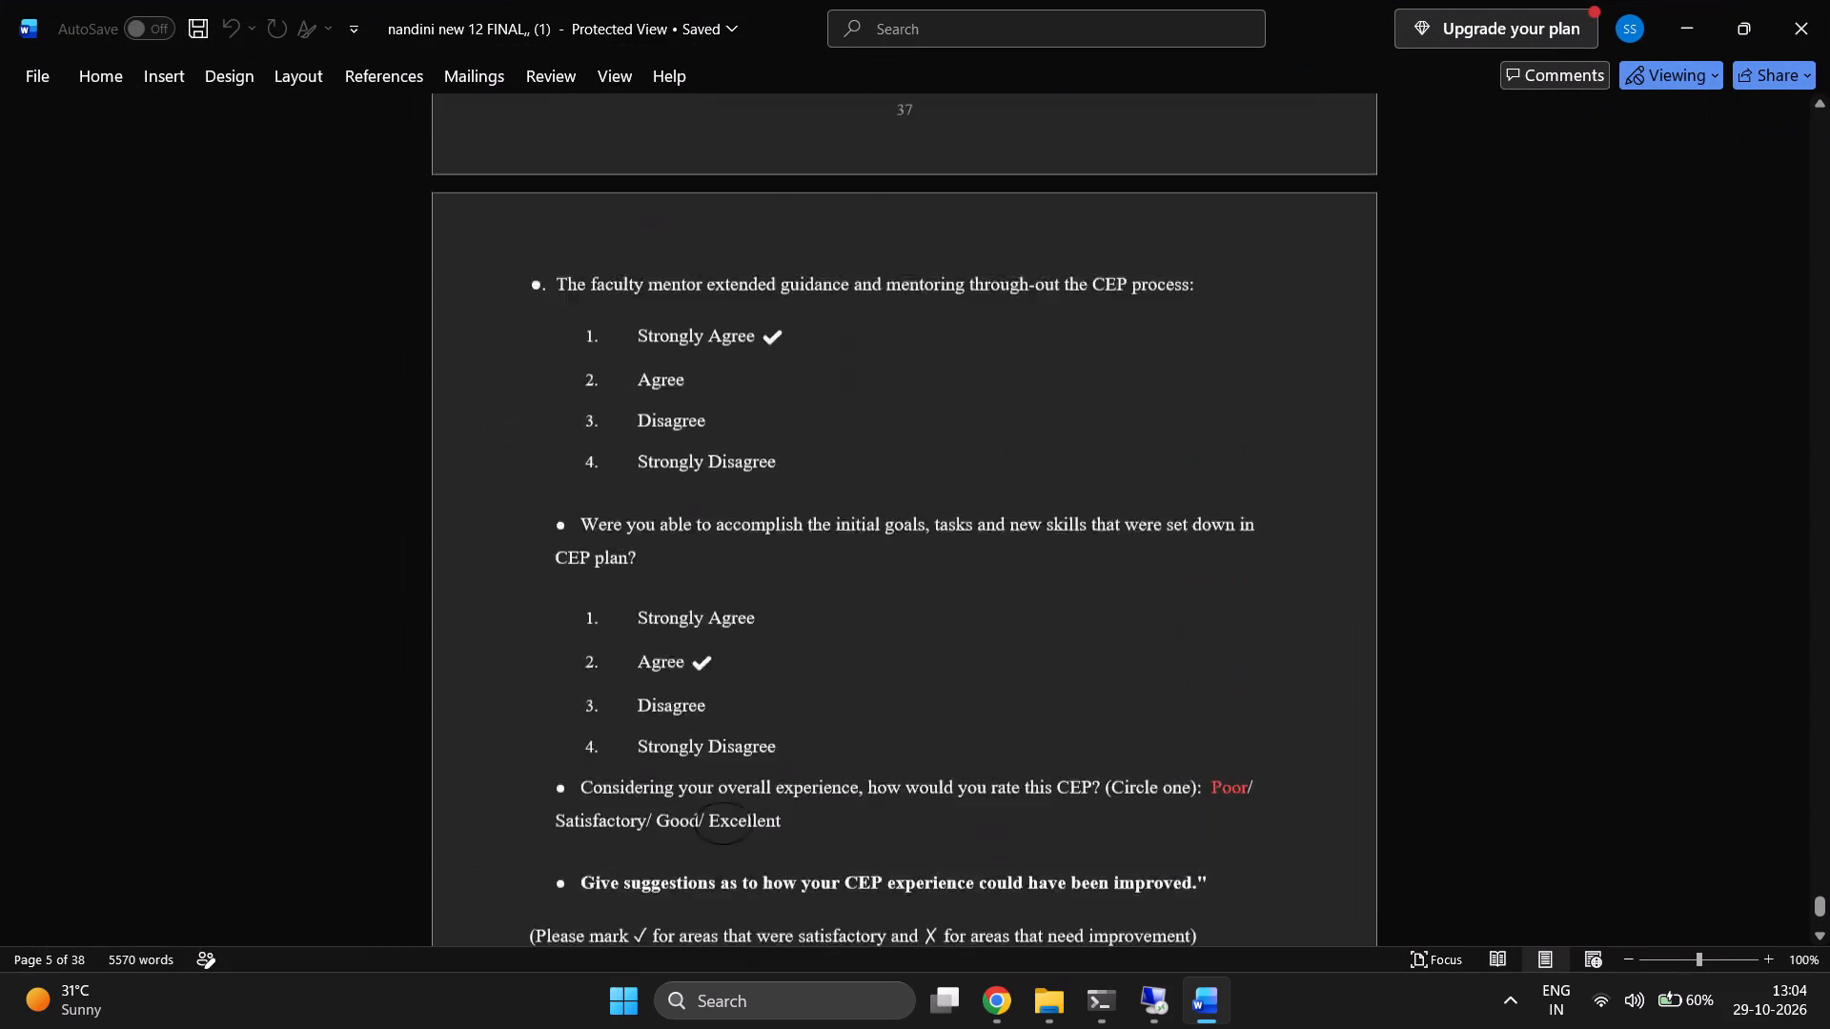
{"action": "scroll", "coordinate": [1500, 572], "scroll_direction": "up", "scroll_amount": 9}
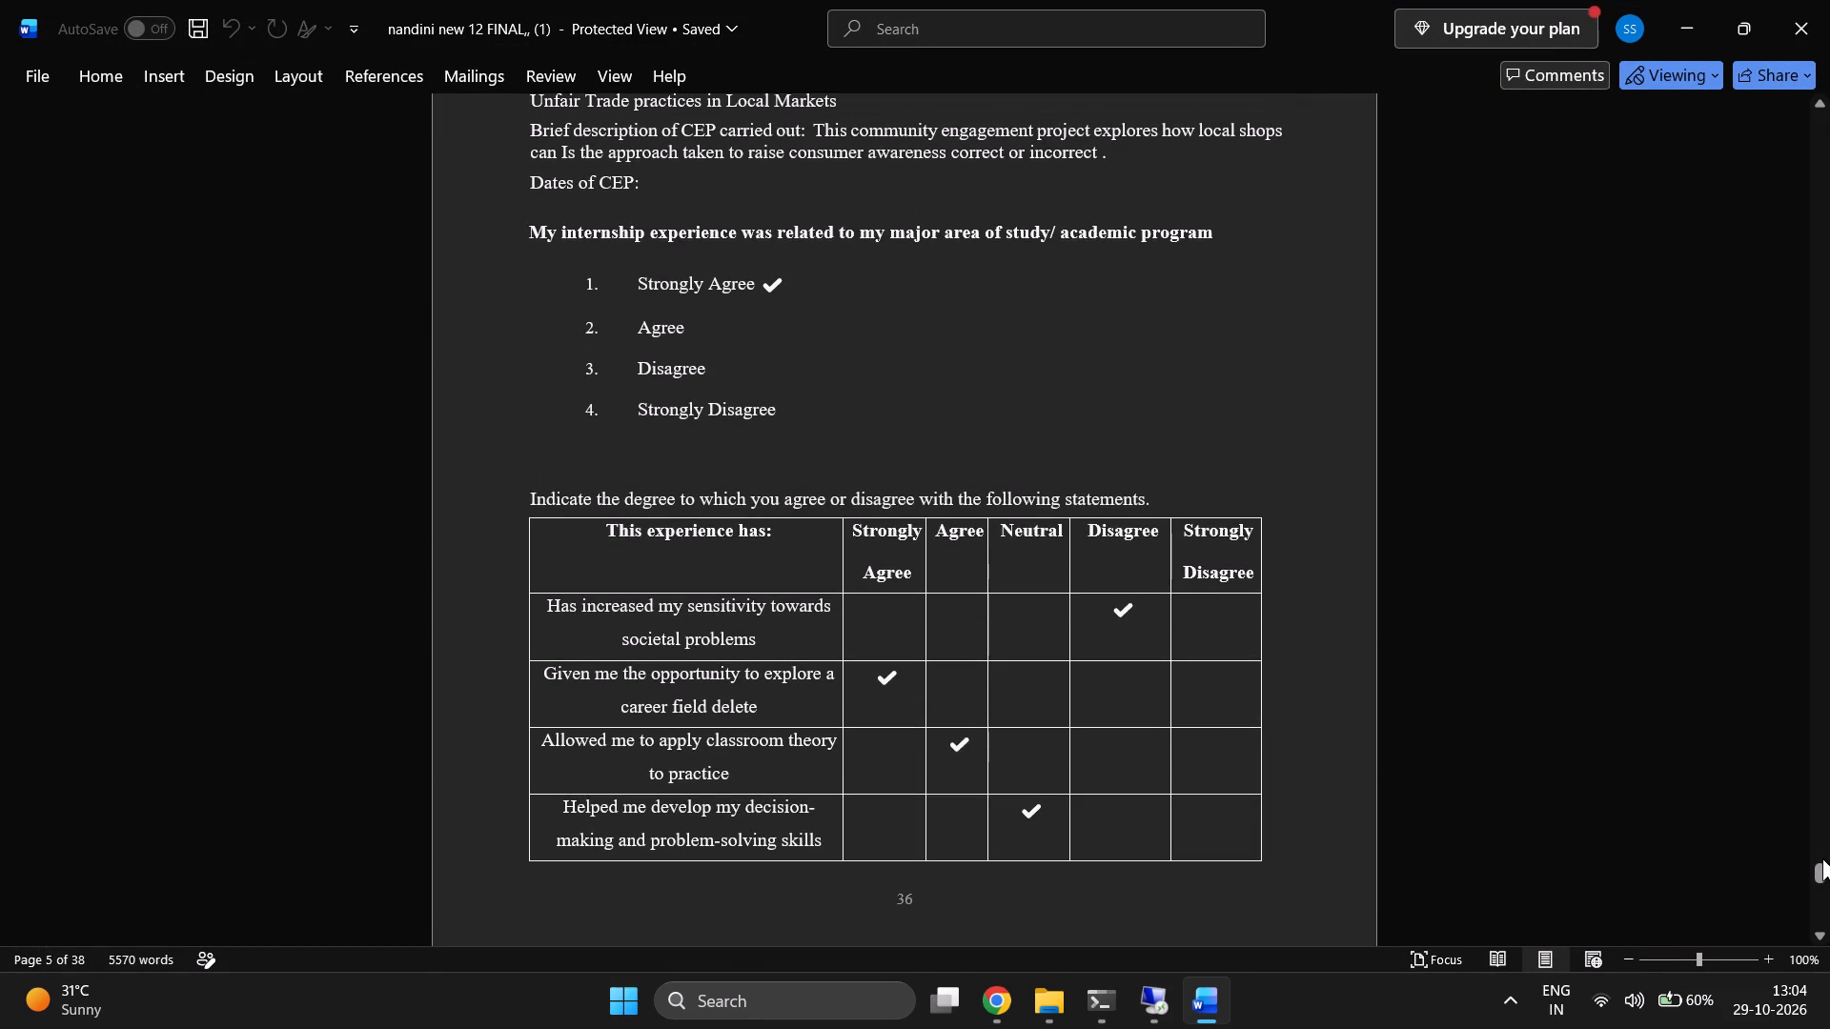
{"action": "left_click_drag", "start_coordinate": [1822, 870], "coordinate": [1829, 321]}
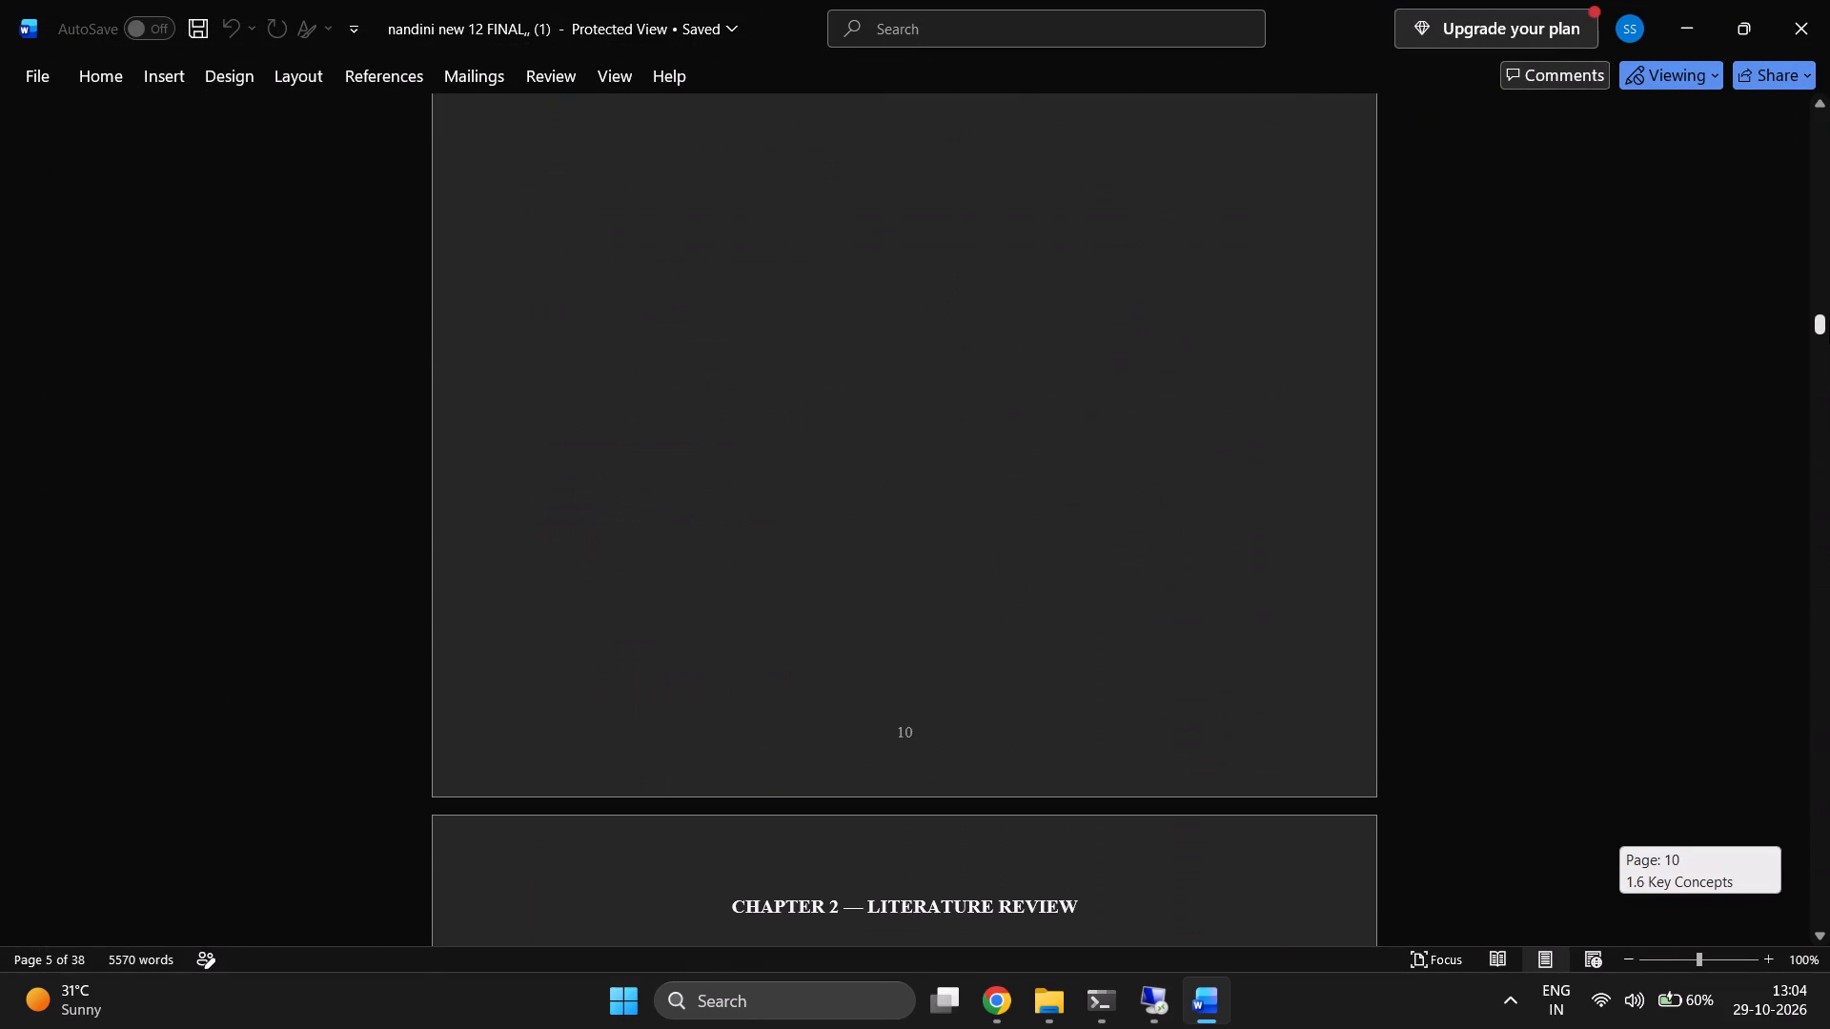
{"action": "left_click_drag", "start_coordinate": [1829, 321], "coordinate": [1816, 219]}
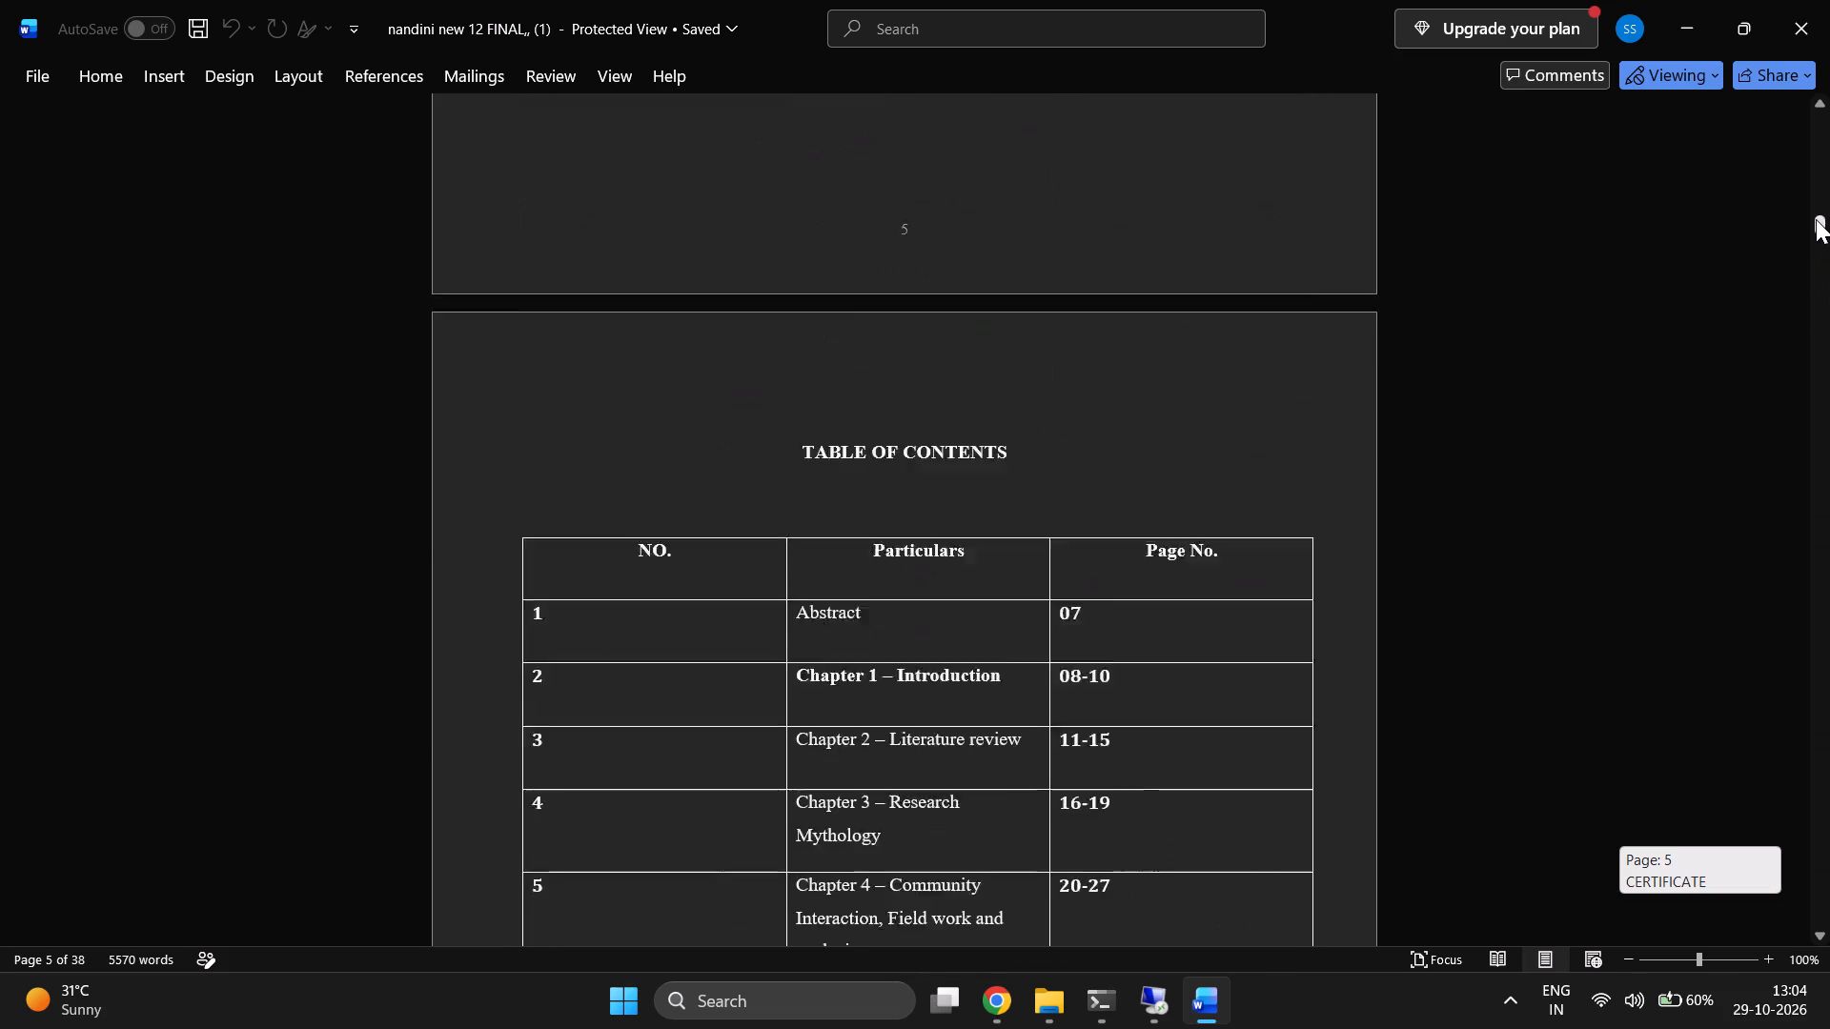
{"action": "left_click_drag", "start_coordinate": [1816, 219], "coordinate": [1826, 231]}
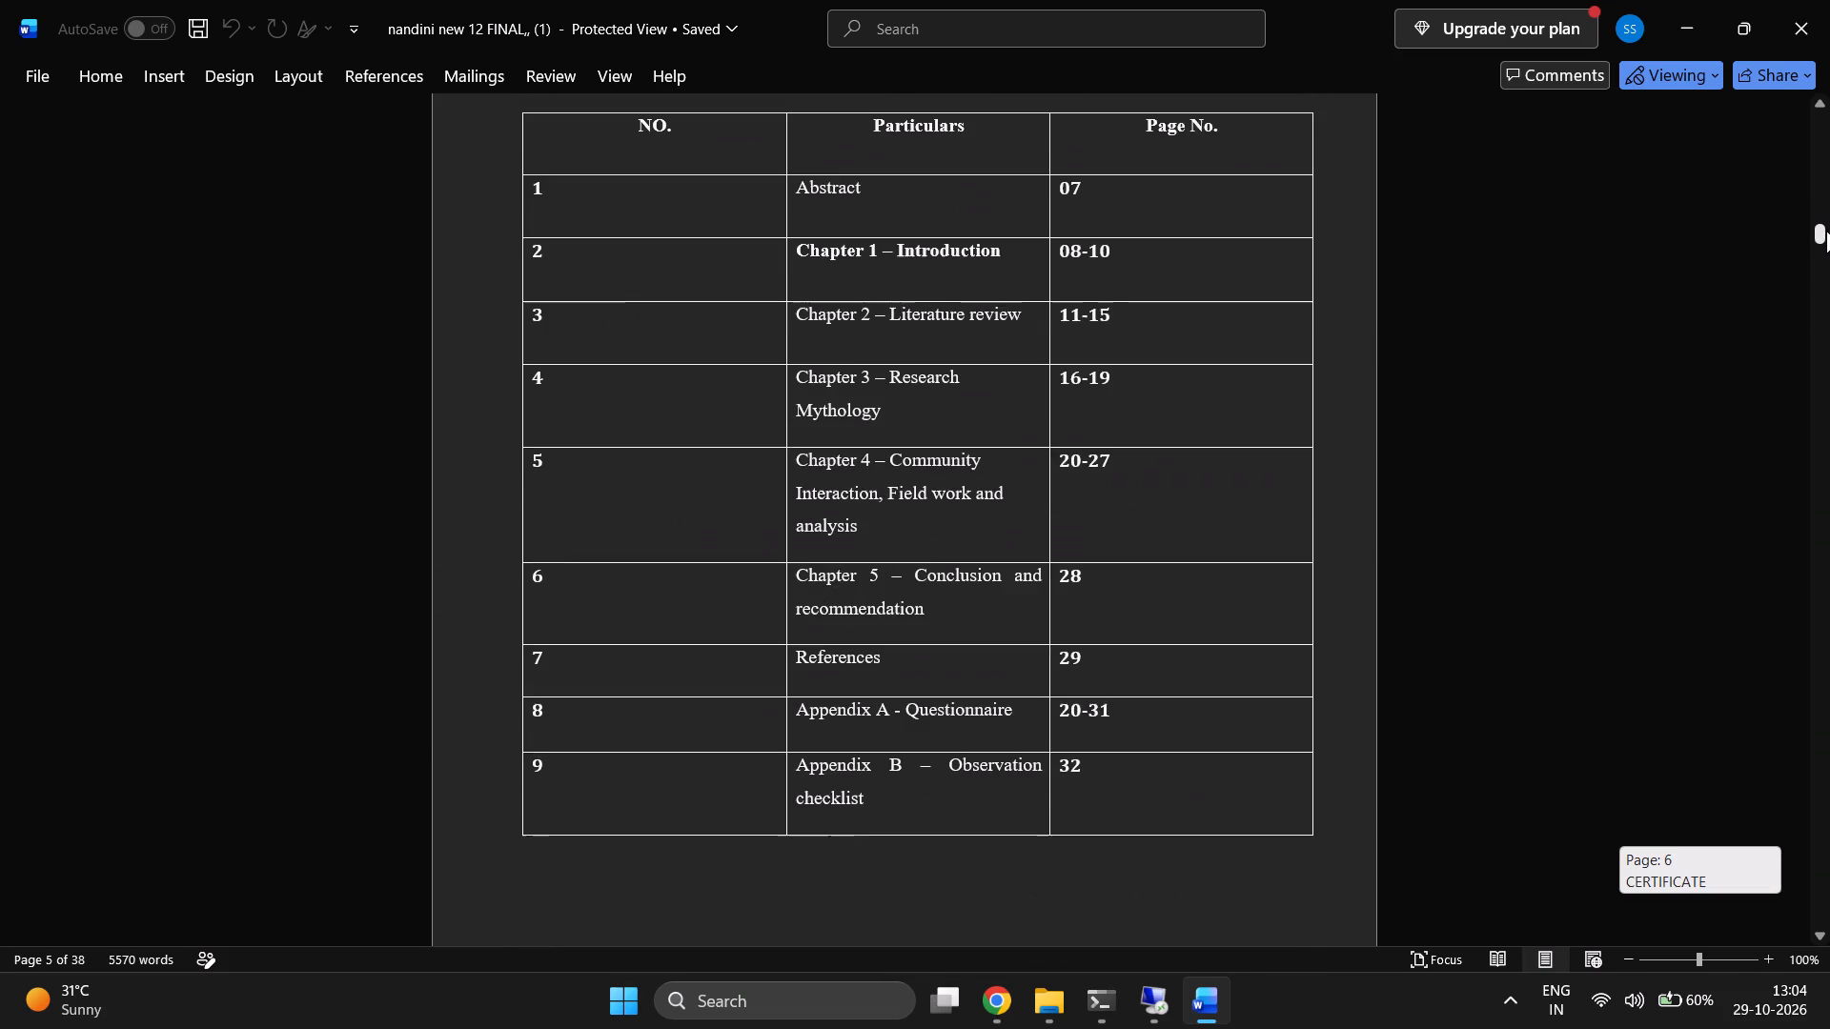
{"action": "left_click_drag", "start_coordinate": [1826, 231], "coordinate": [1827, 231]}
{"action": "scroll", "coordinate": [1748, 476], "scroll_direction": "down", "scroll_amount": 3}
{"action": "scroll", "coordinate": [1738, 508], "scroll_direction": "up", "scroll_amount": 1}
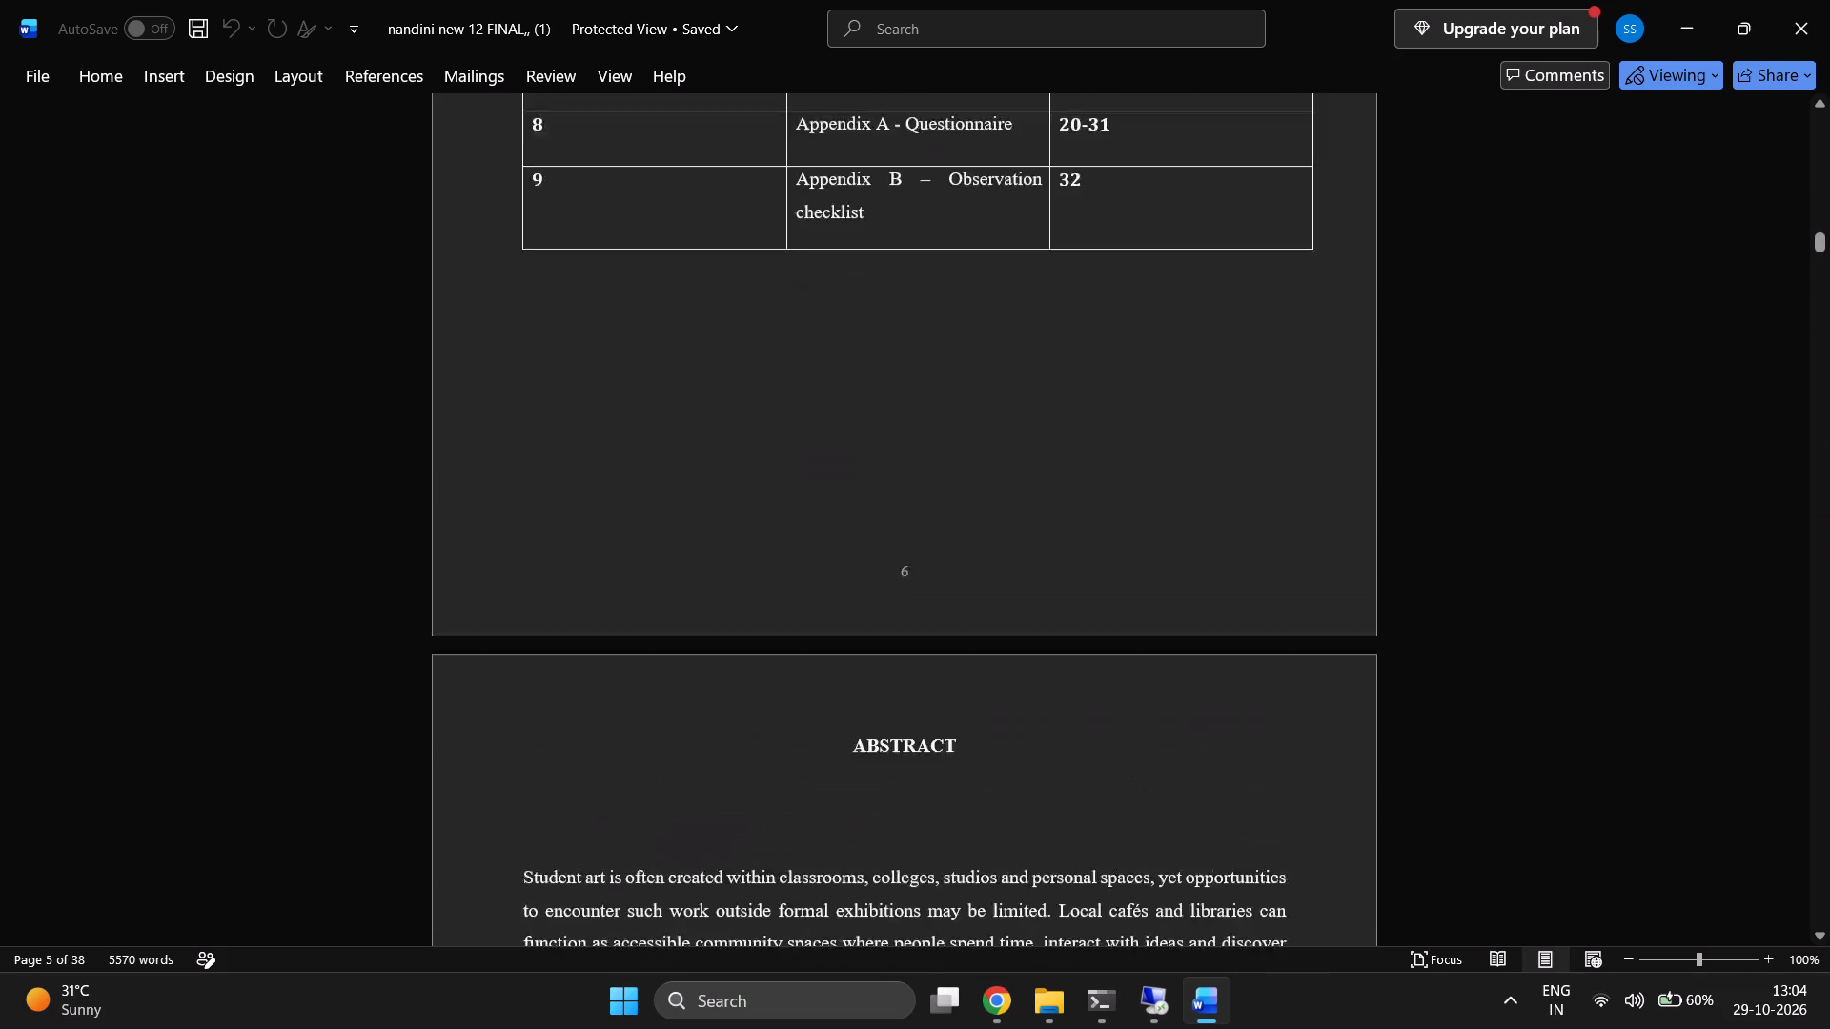
{"action": "scroll", "coordinate": [1738, 508], "scroll_direction": "up", "scroll_amount": 3}
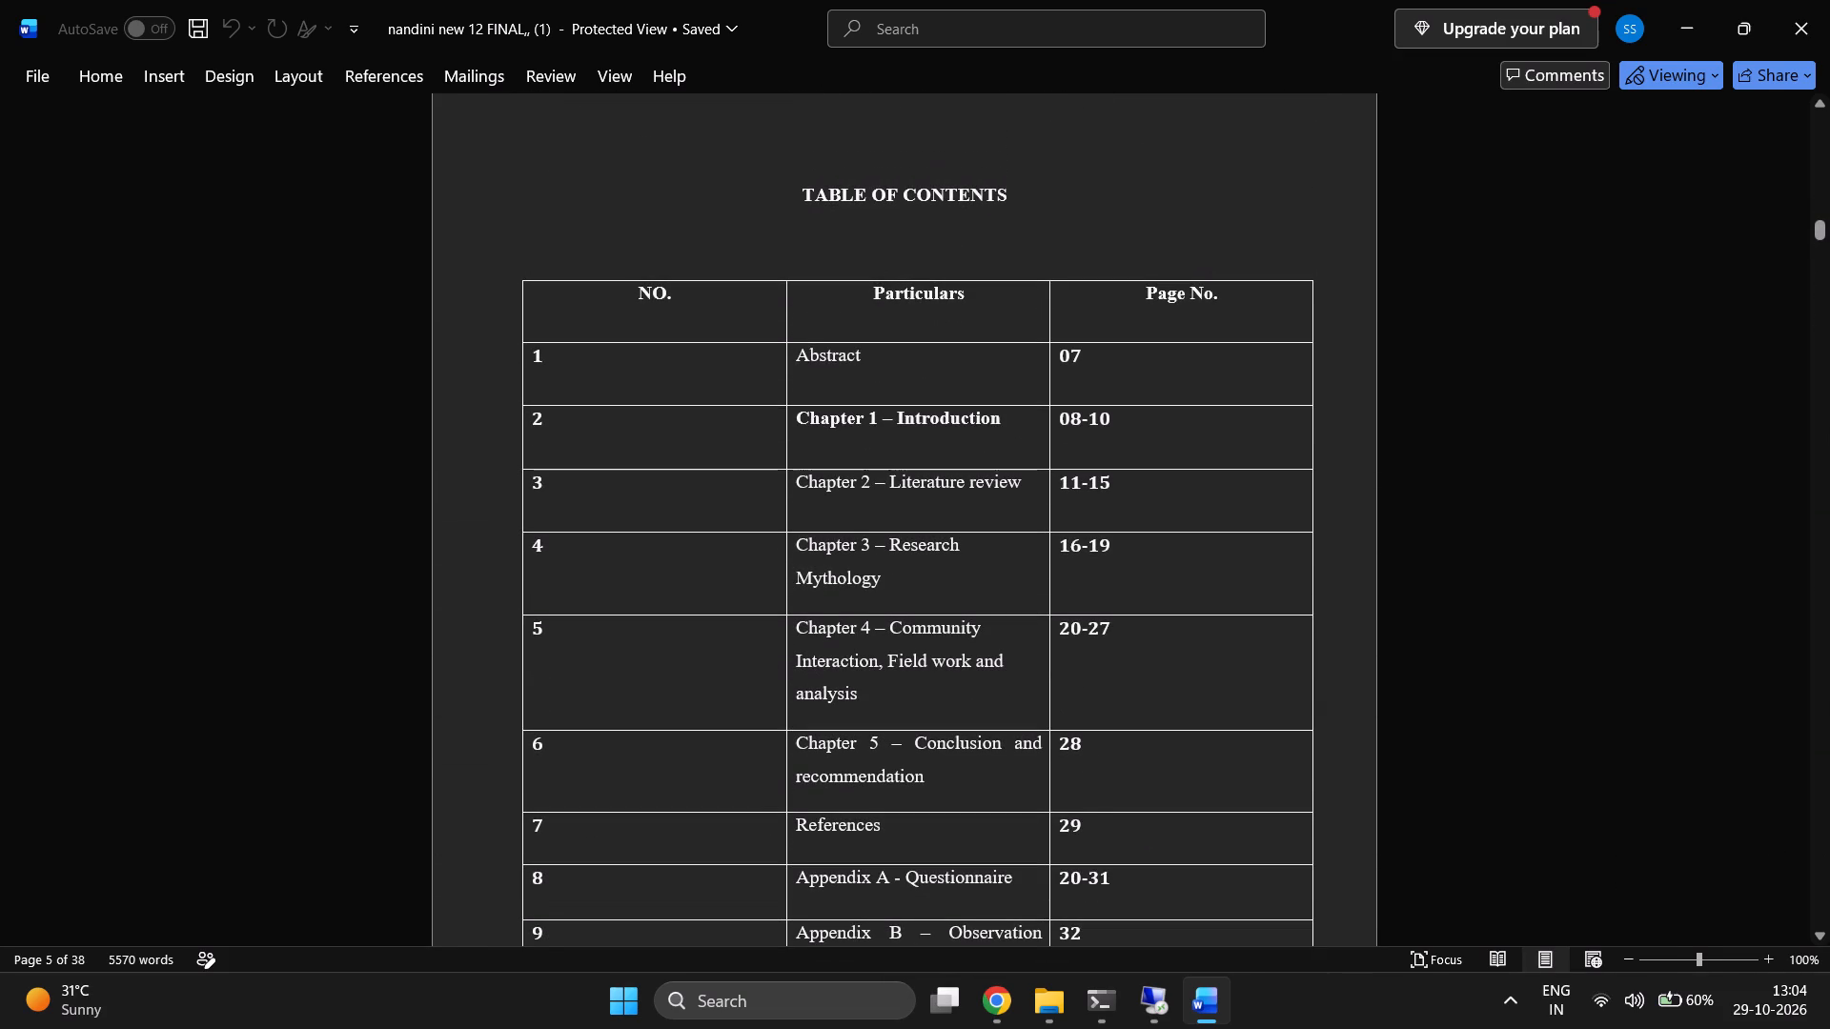
{"action": "scroll", "coordinate": [1293, 513], "scroll_direction": "down", "scroll_amount": 2, "text": "ctrl"}
{"action": "key", "text": "Print"}
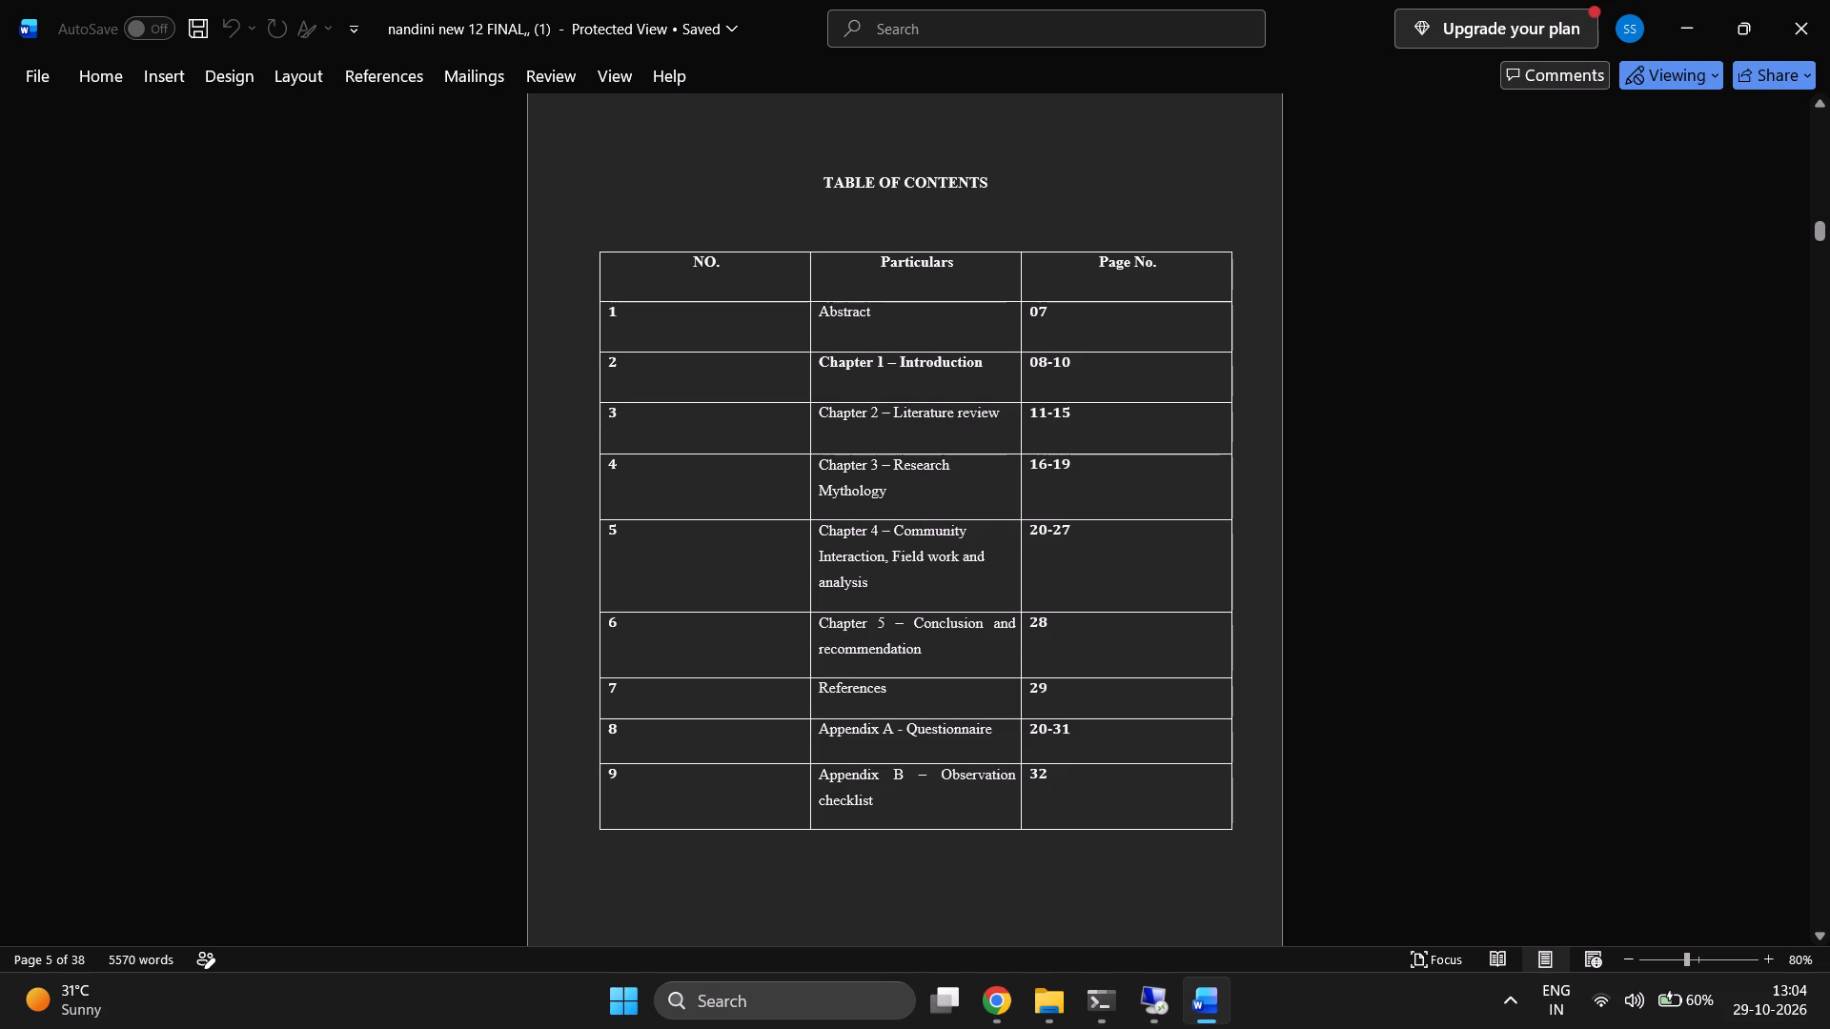
{"action": "left_click_drag", "start_coordinate": [547, 128], "coordinate": [776, 632]}
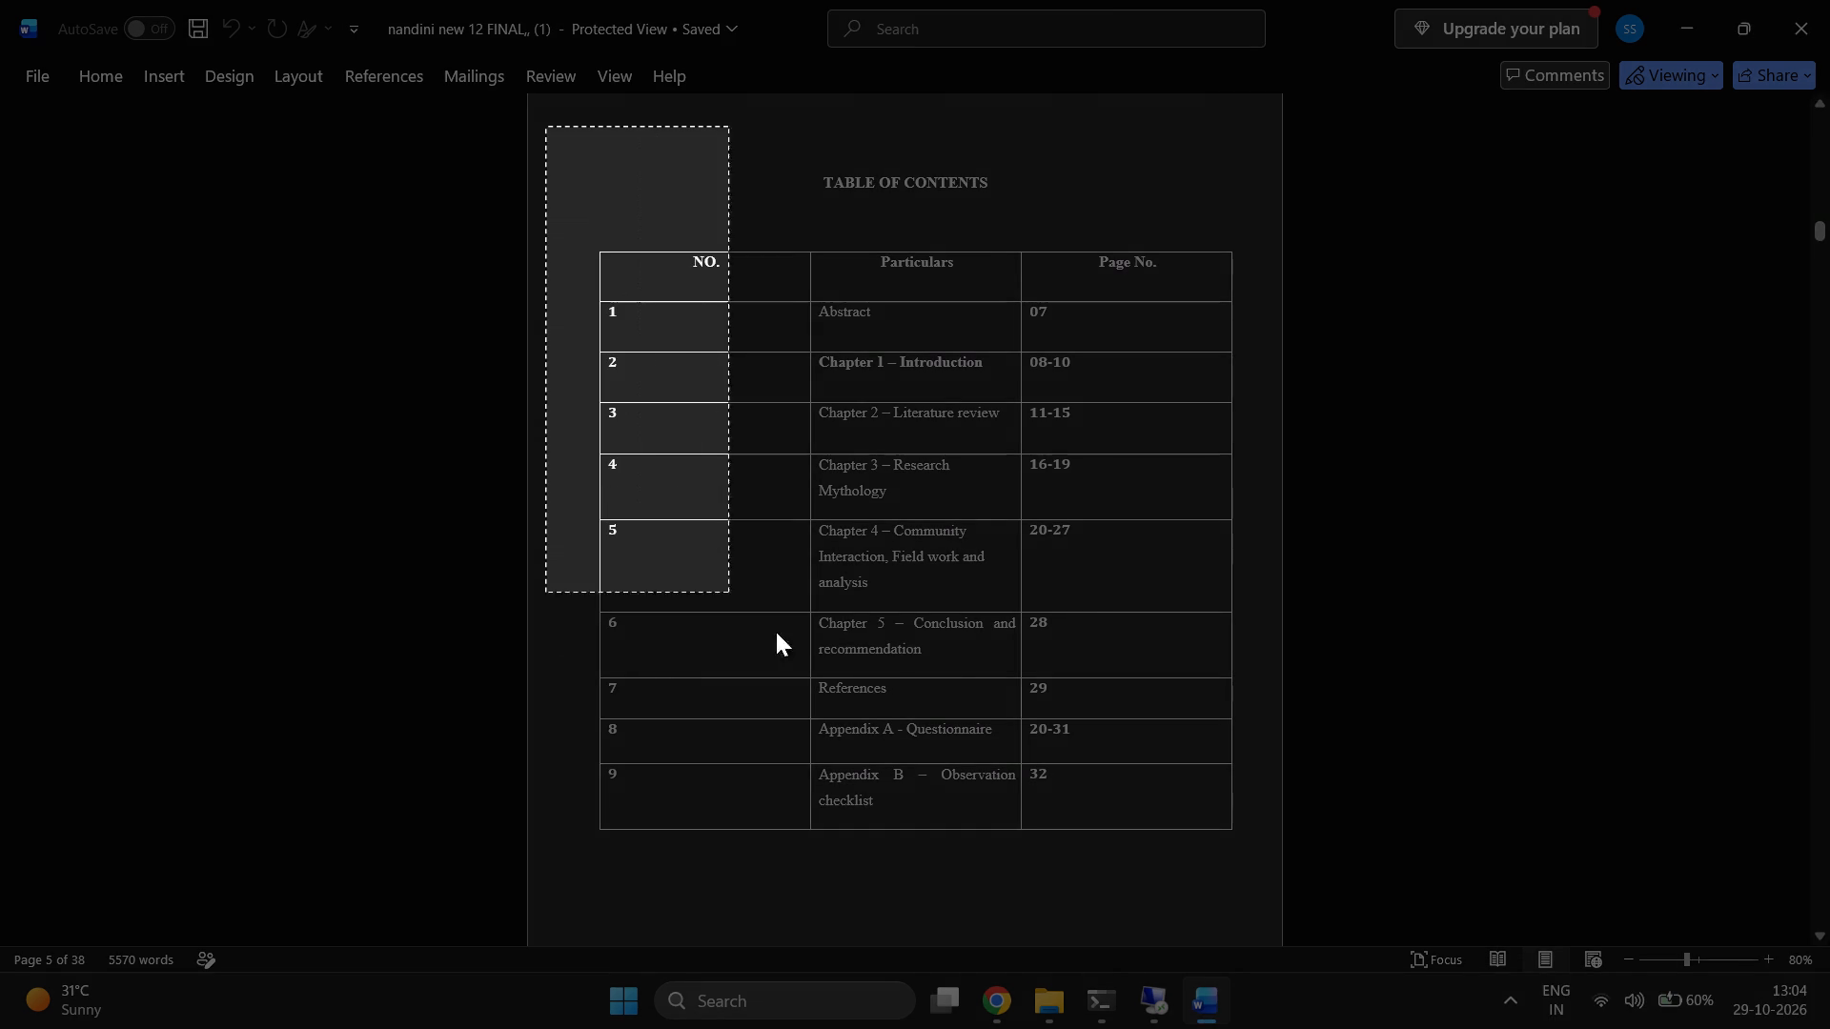
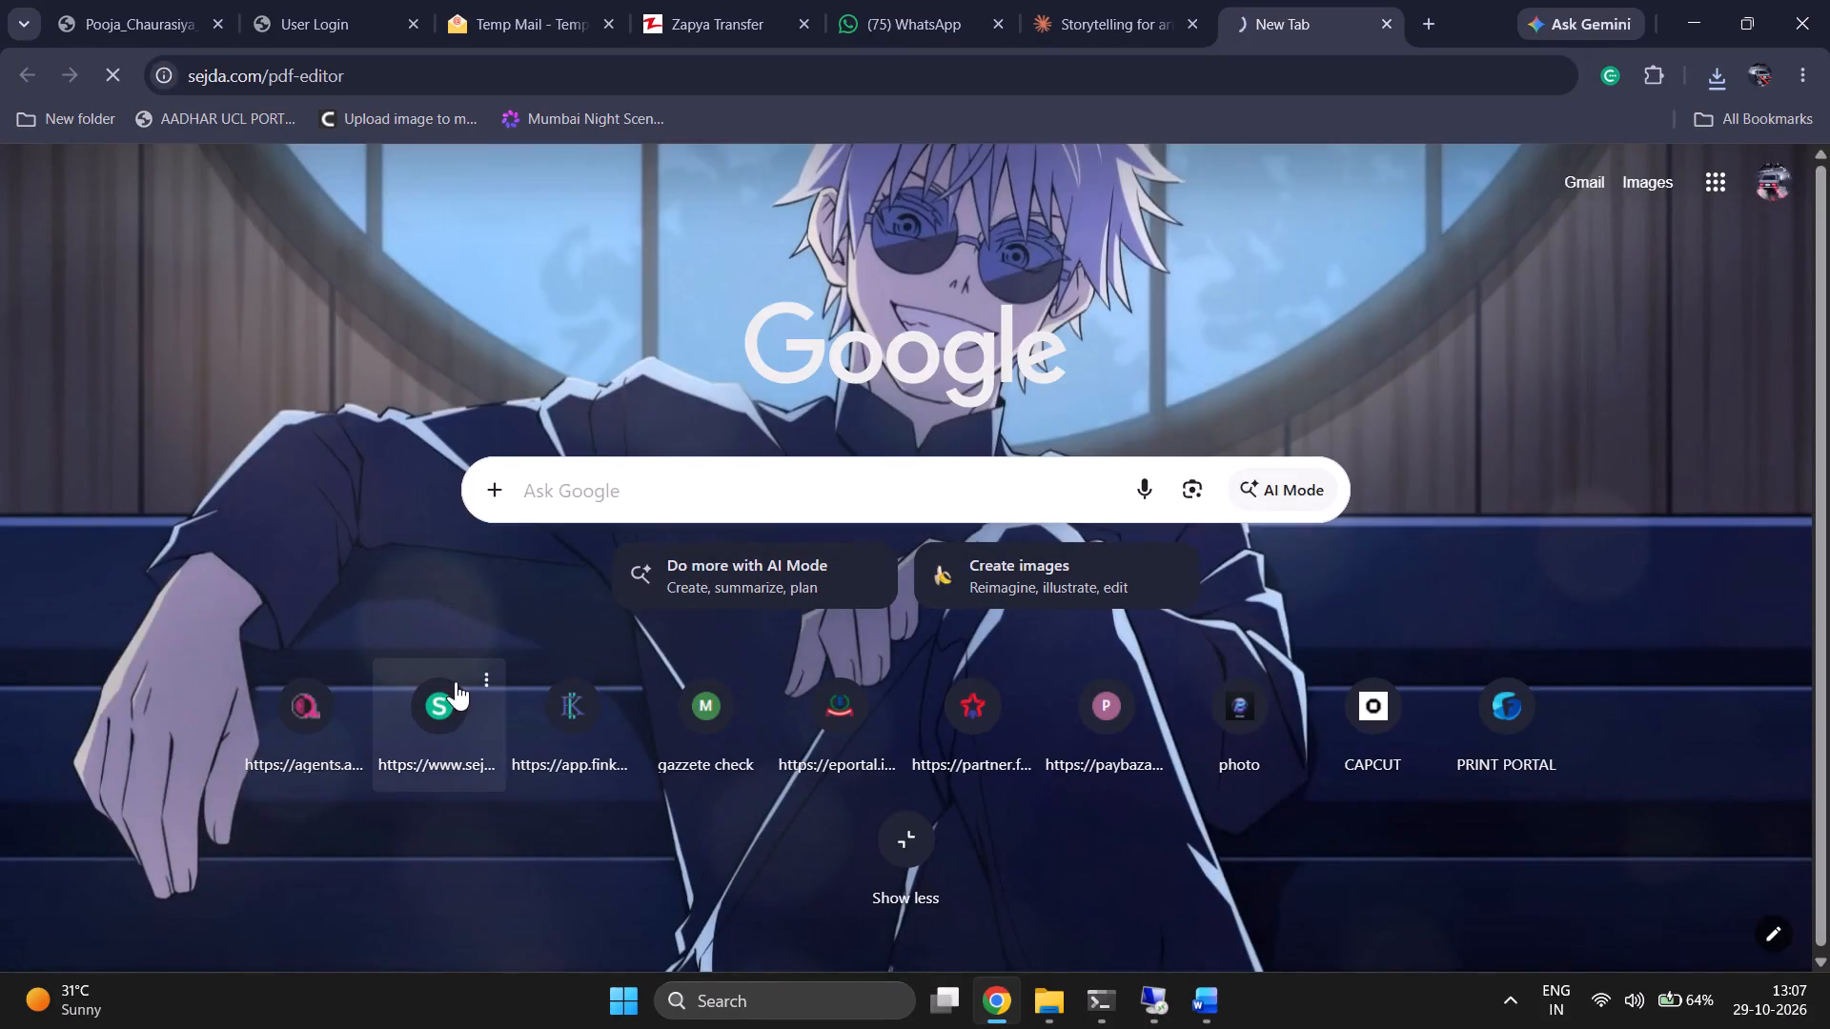
Upload the second student's storytelling project PDF, the one ending in "removed", from Downloads to the Sejda PDF editor.
{"action": "left_click", "coordinate": [865, 595]}
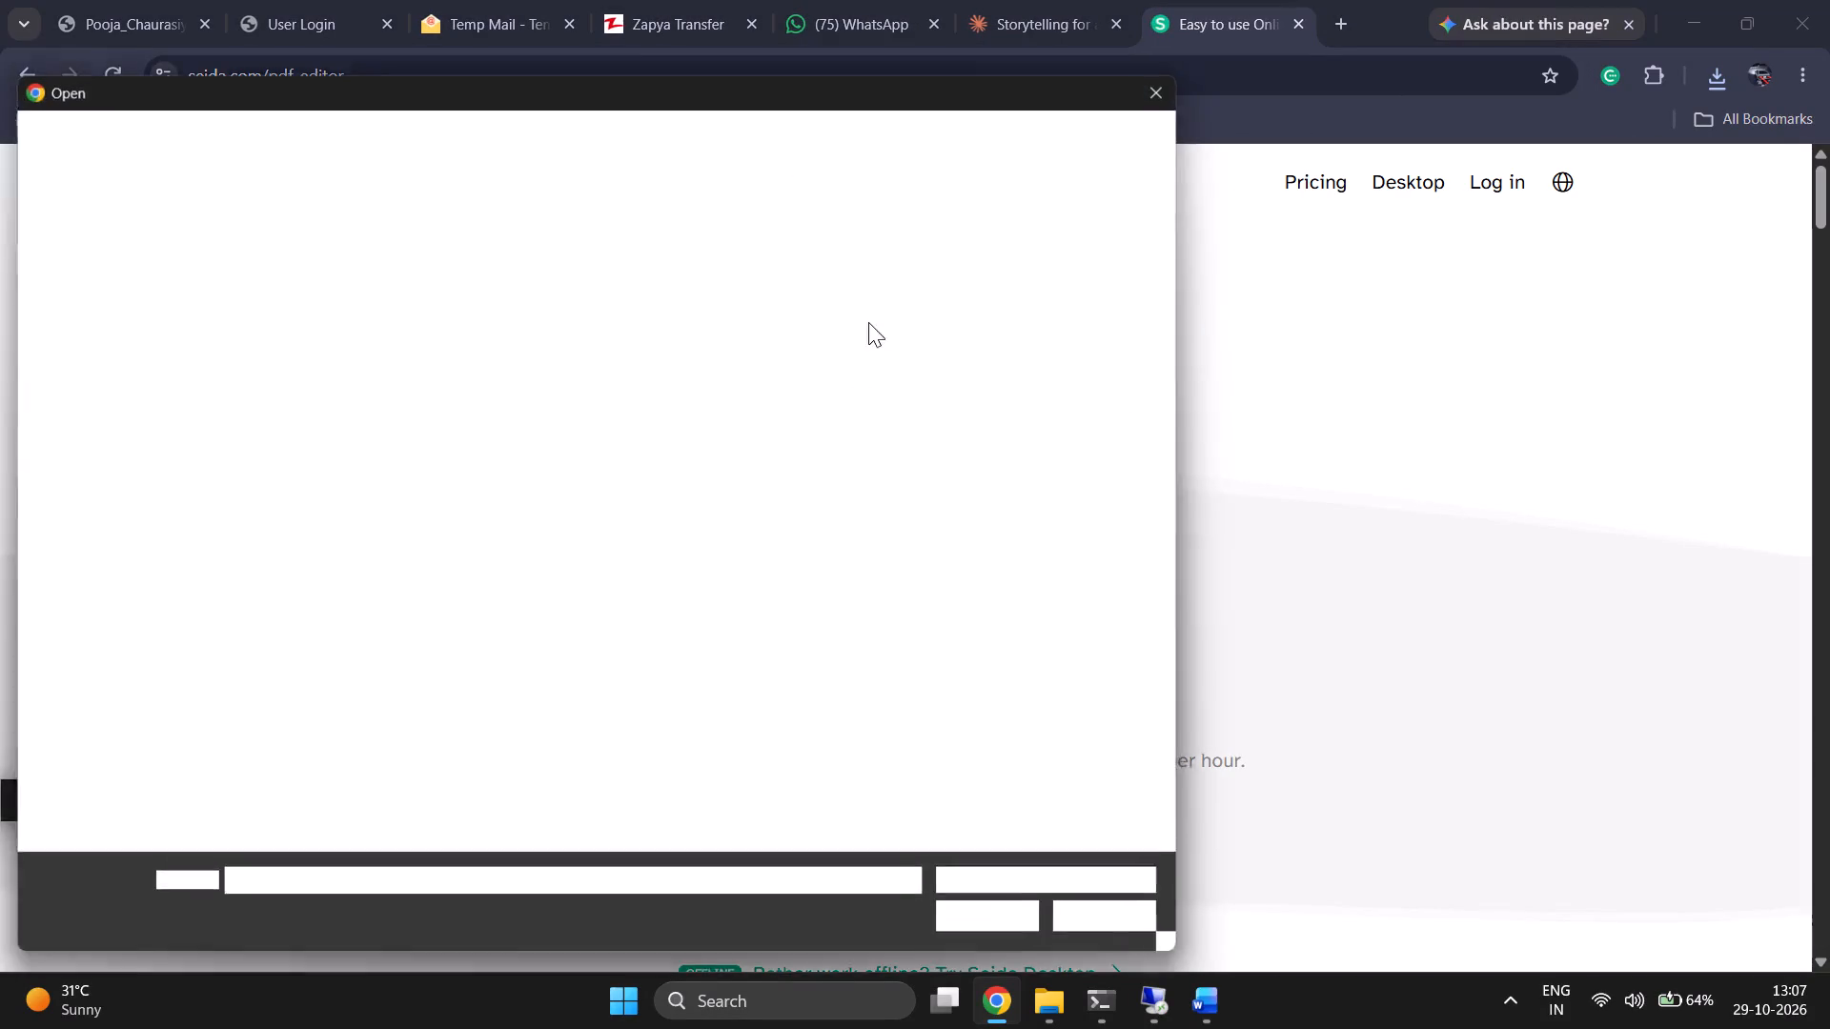
{"action": "left_click", "coordinate": [82, 409]}
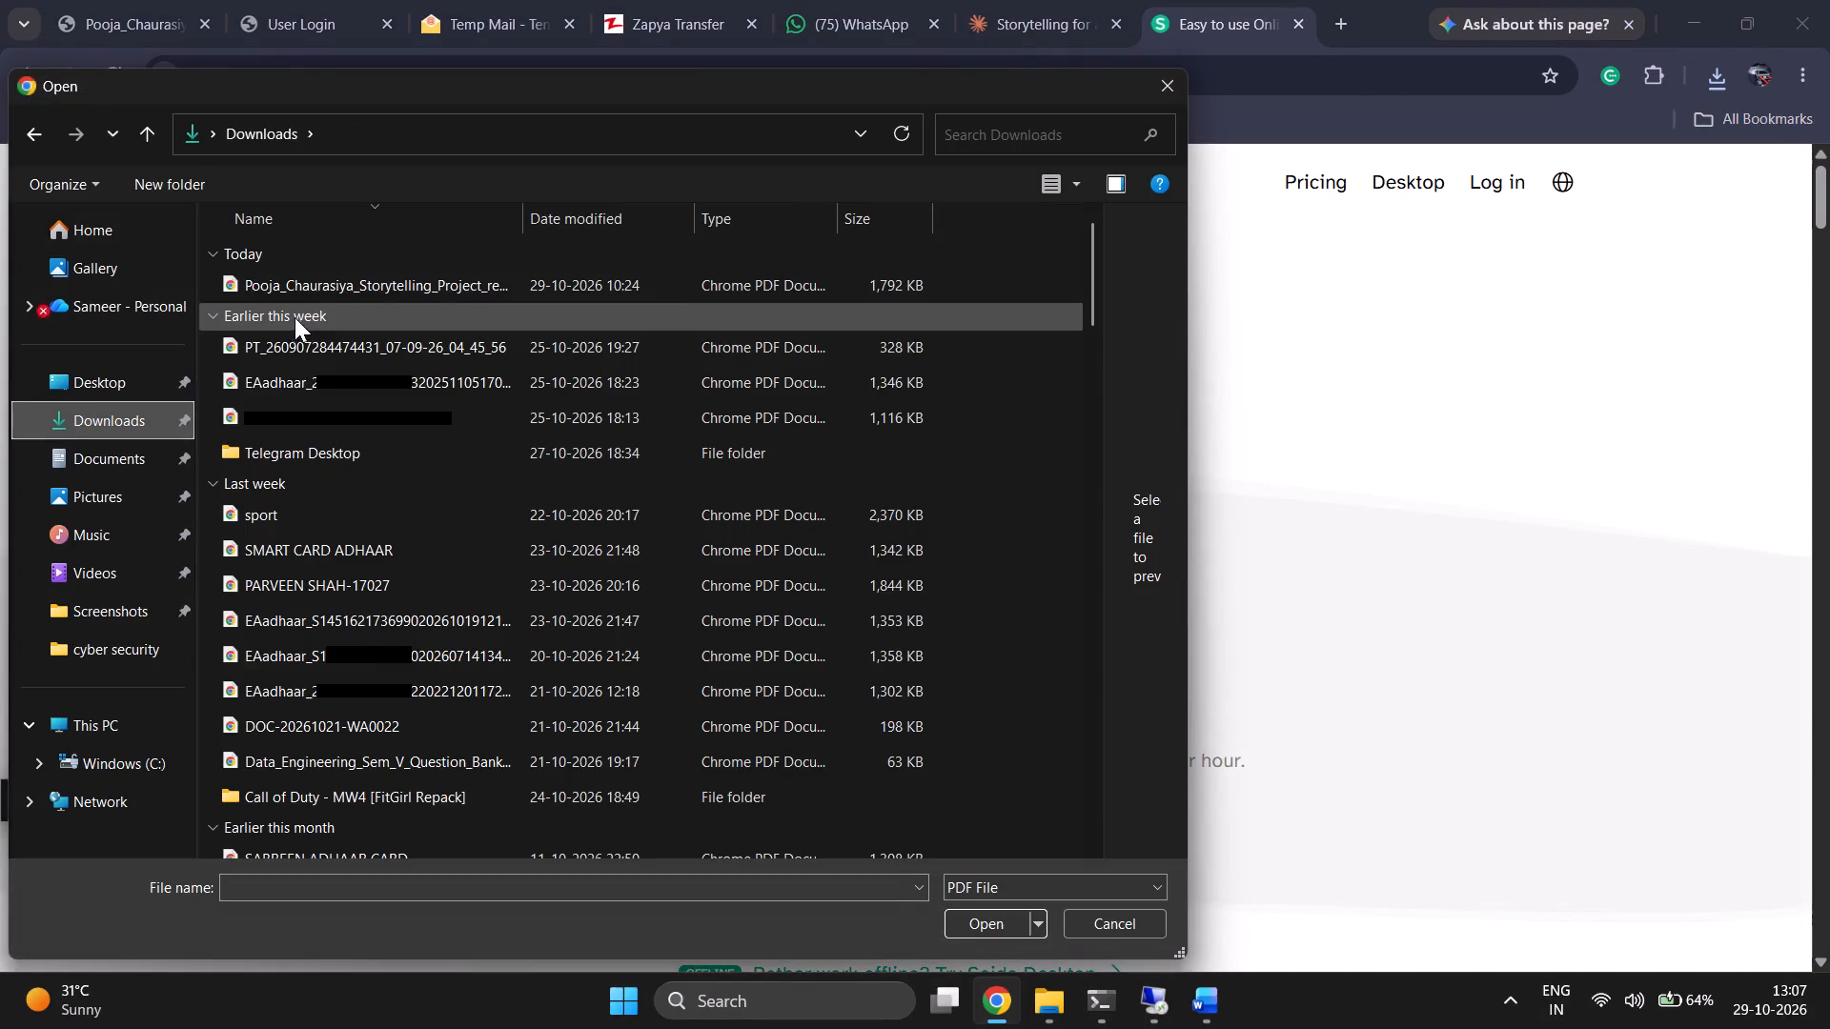
{"action": "left_click", "coordinate": [318, 293]}
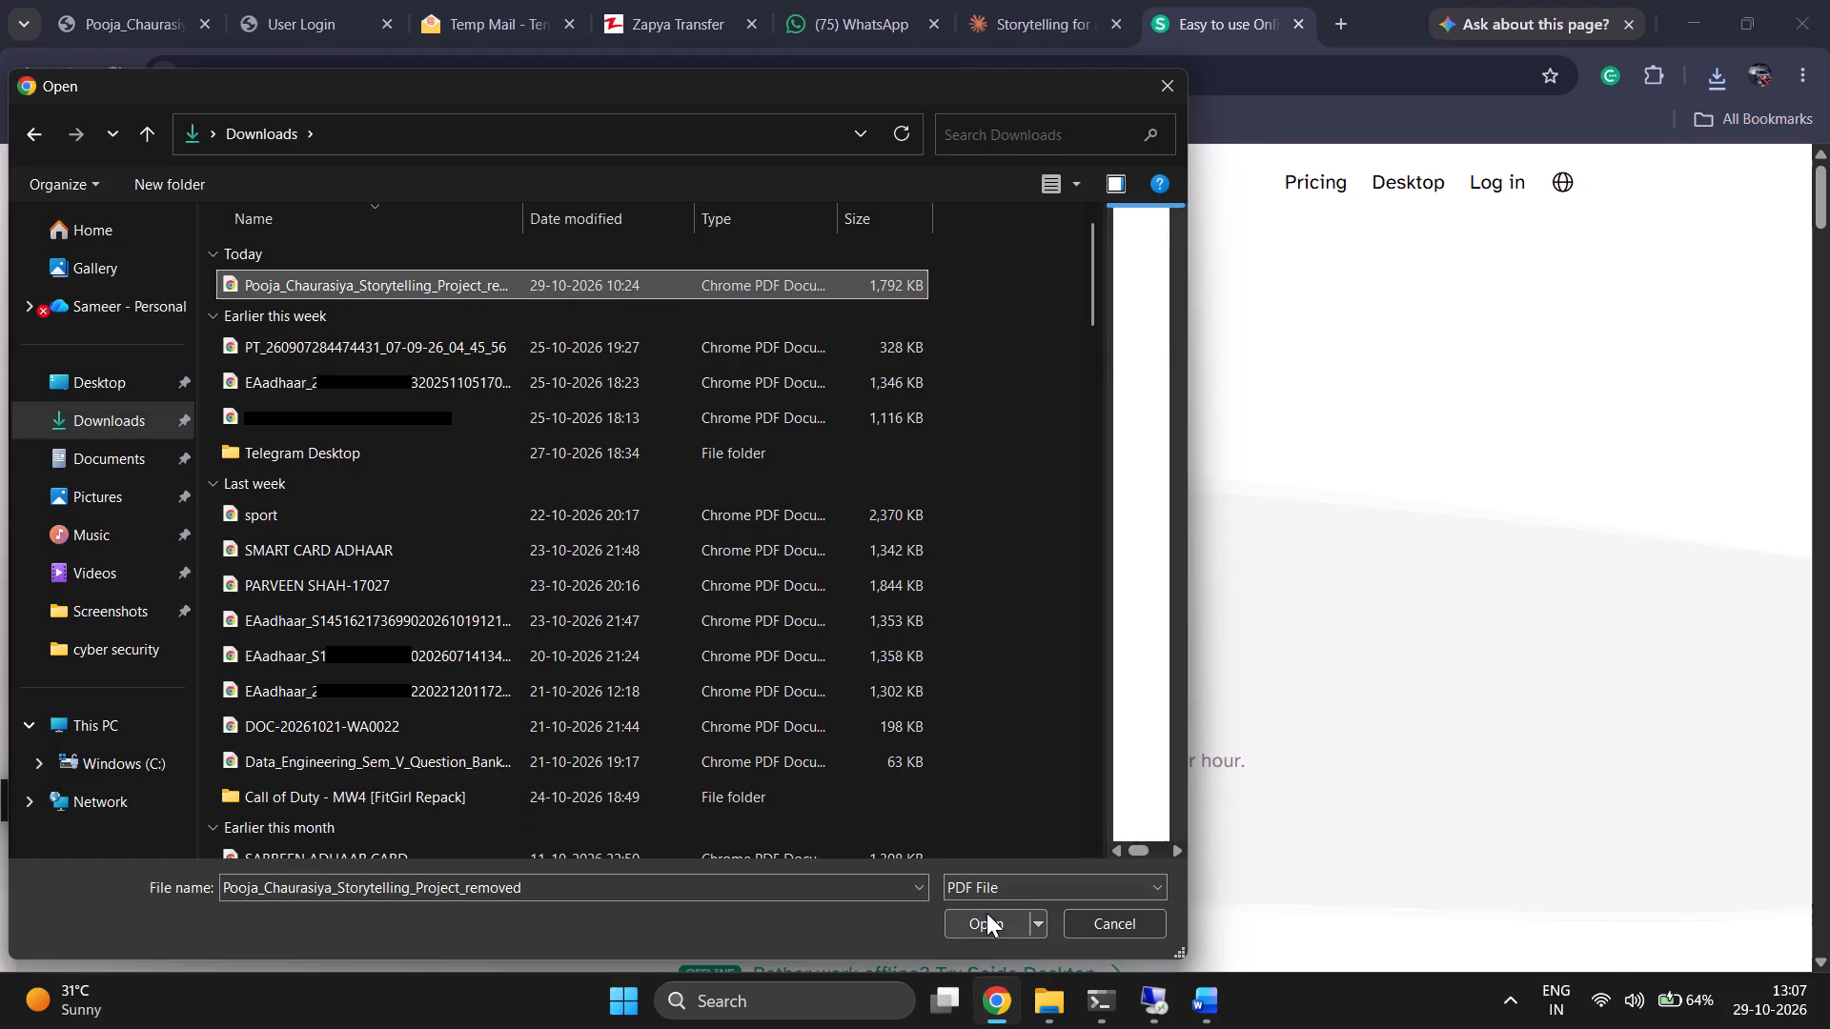
{"action": "left_click", "coordinate": [986, 913]}
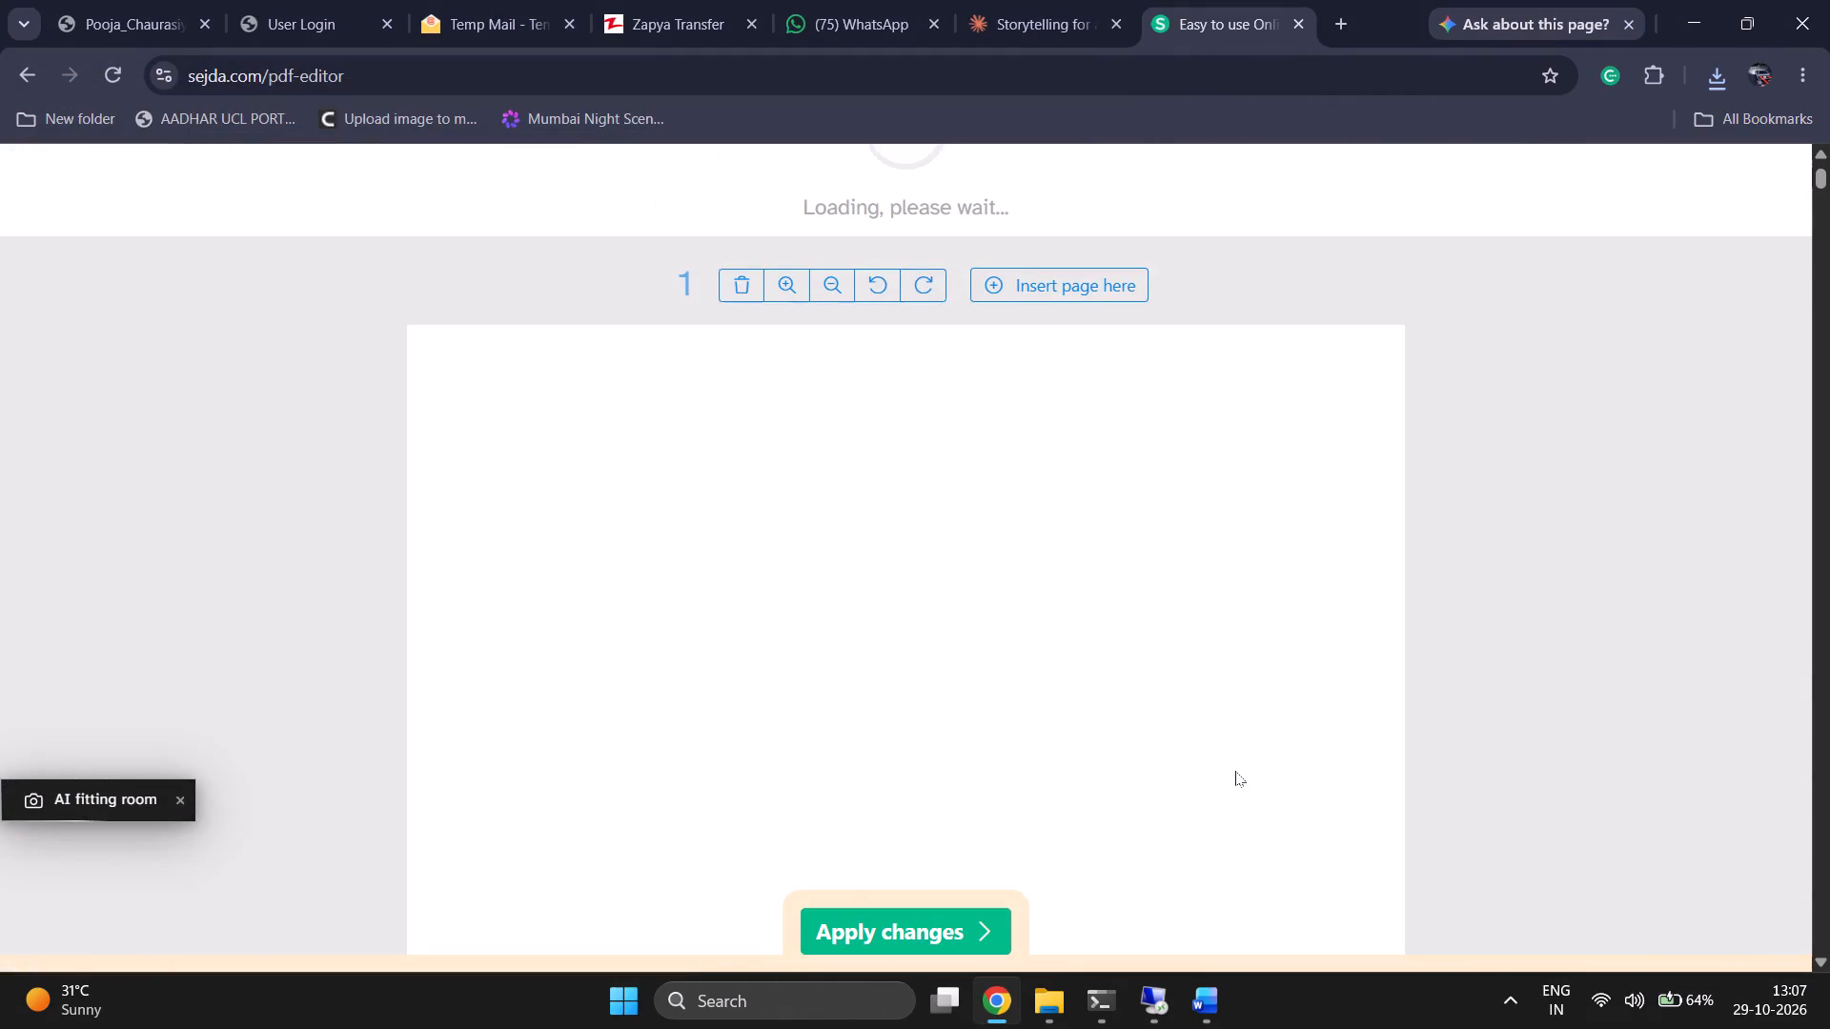
Find the "List of Tables and Figures" page in the PDF and delete it.
{"action": "scroll", "coordinate": [1593, 738], "scroll_direction": "down", "scroll_amount": 1}
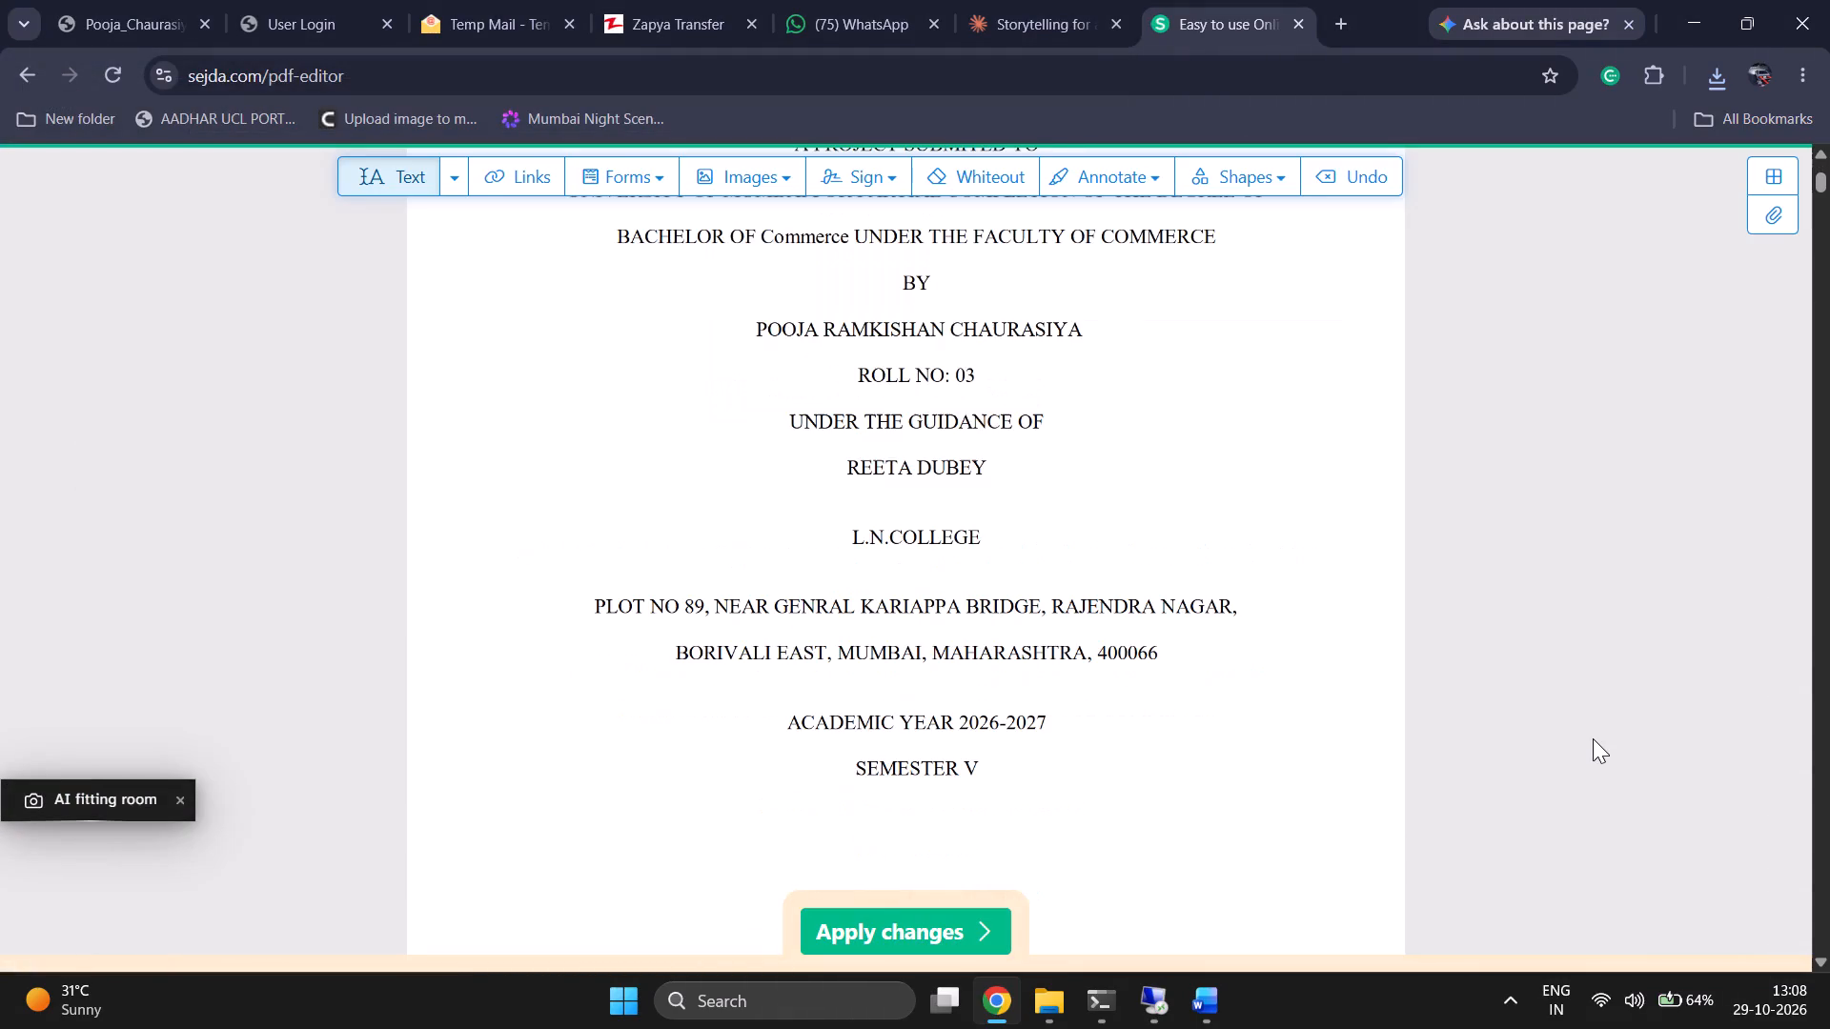
{"action": "scroll", "coordinate": [1593, 738], "scroll_direction": "down", "scroll_amount": 8}
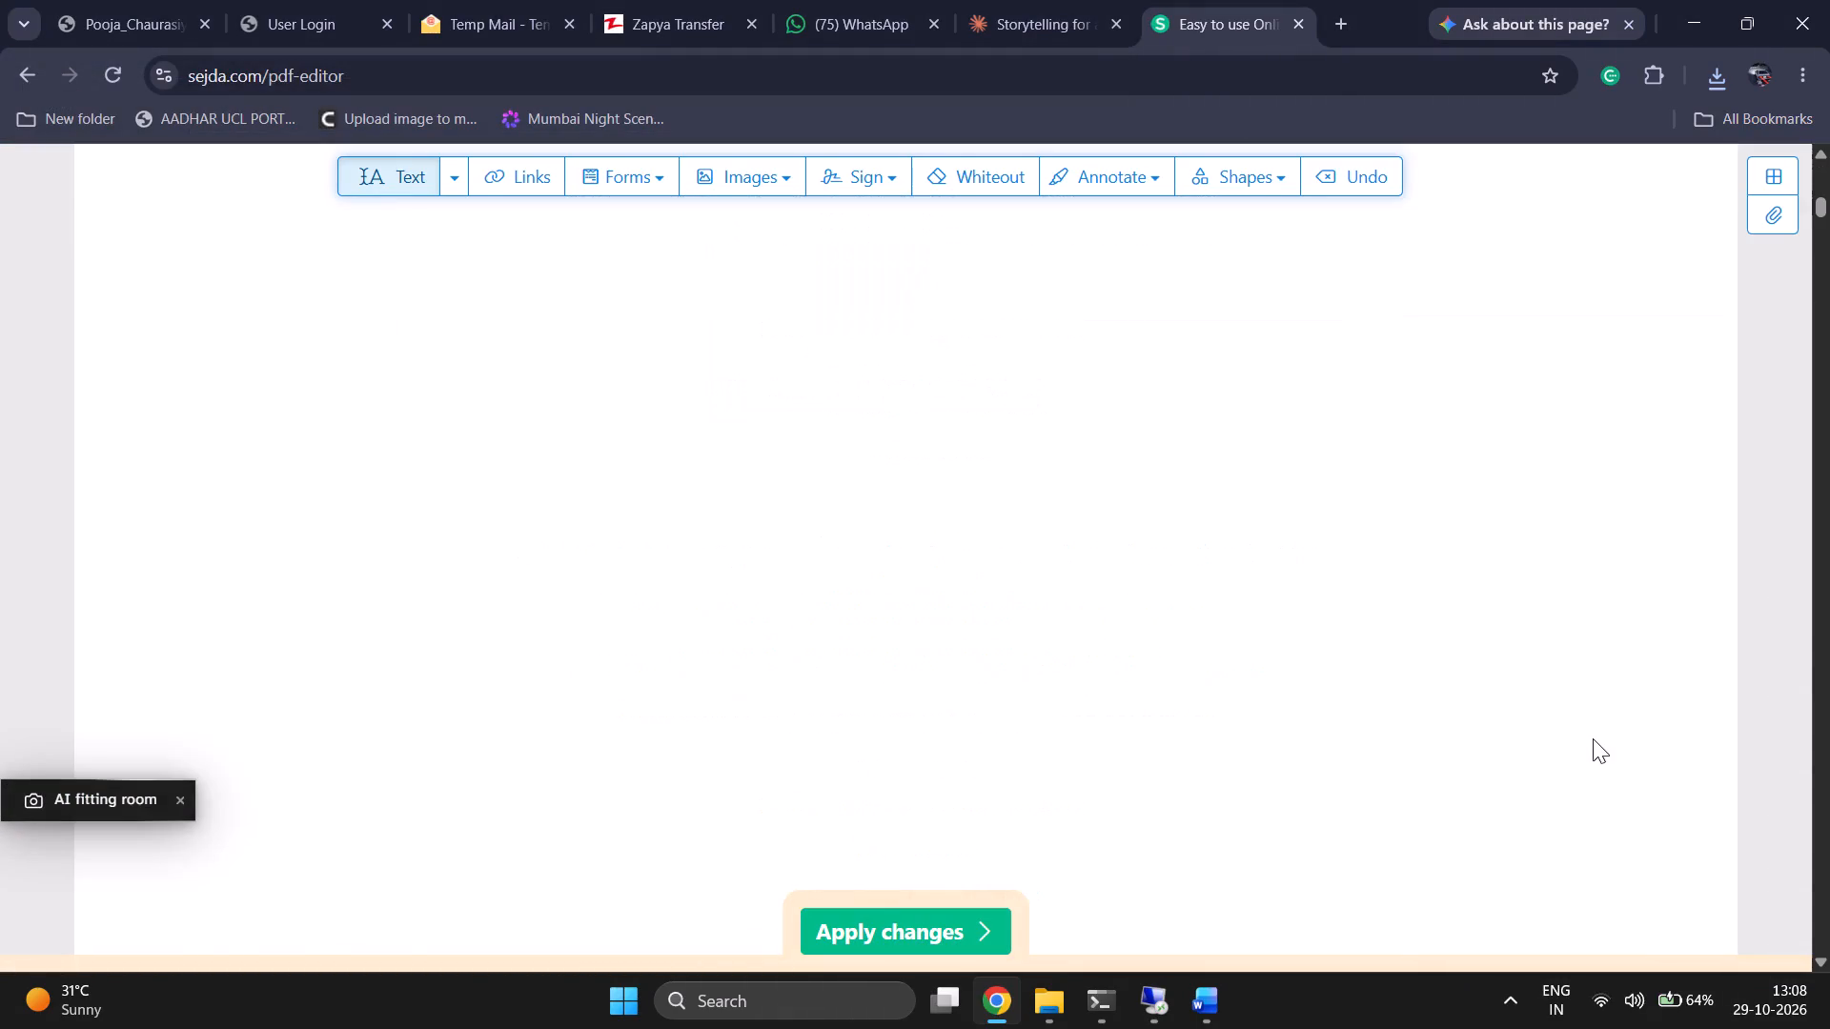
{"action": "scroll", "coordinate": [1593, 738], "scroll_direction": "down", "scroll_amount": 6}
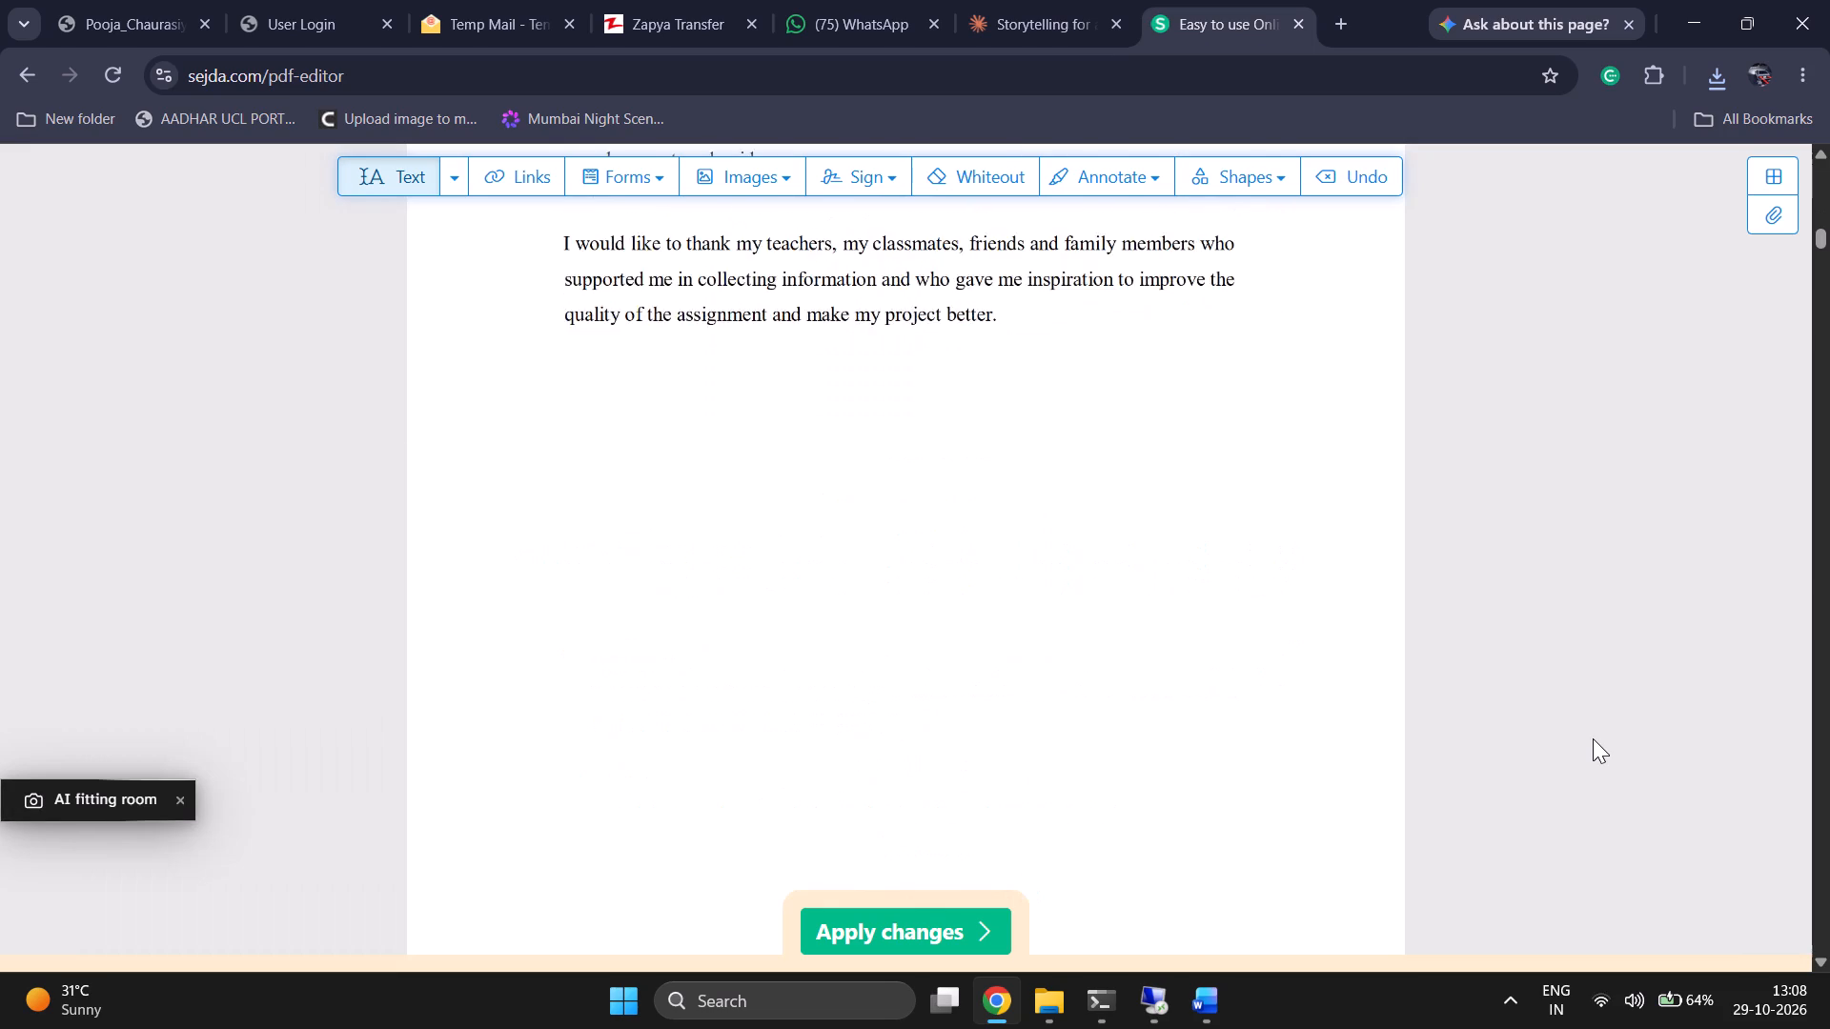
{"action": "scroll", "coordinate": [1593, 738], "scroll_direction": "down", "scroll_amount": 5}
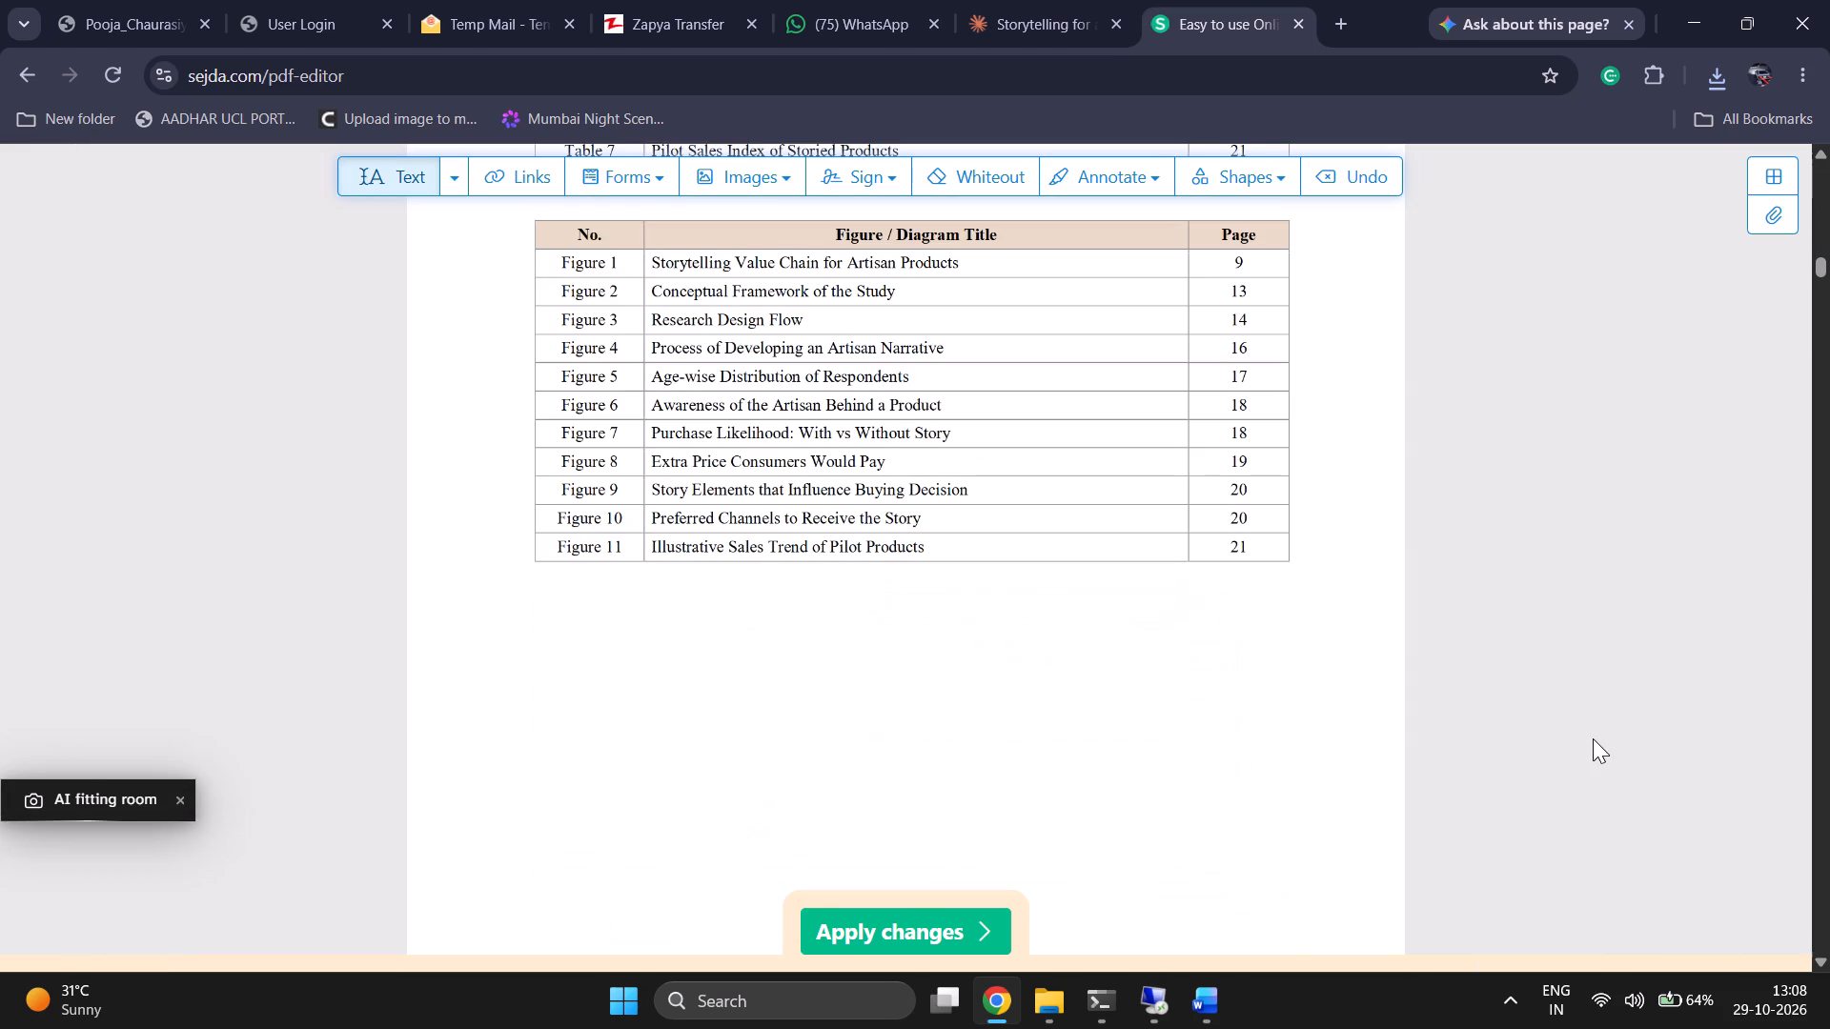
{"action": "scroll", "coordinate": [1593, 738], "scroll_direction": "down", "scroll_amount": 2}
{"action": "scroll", "coordinate": [1593, 738], "scroll_direction": "up", "scroll_amount": 3}
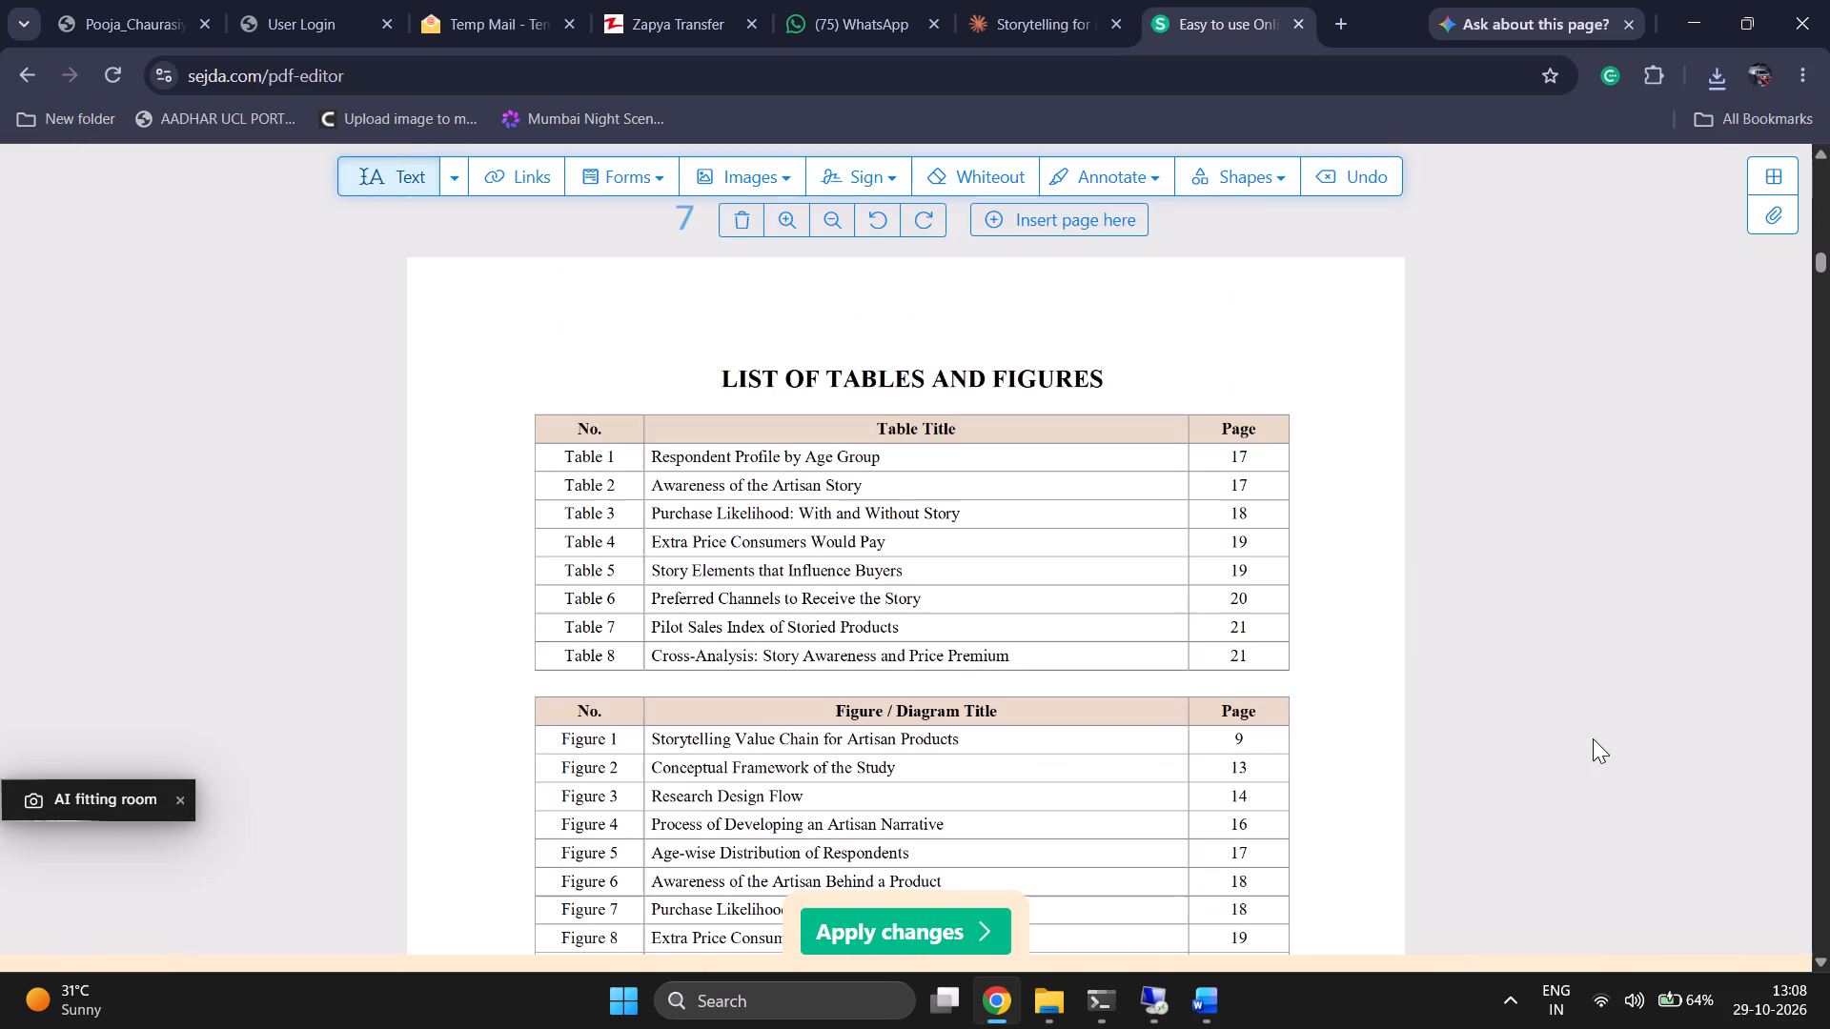
{"action": "left_click", "coordinate": [742, 229]}
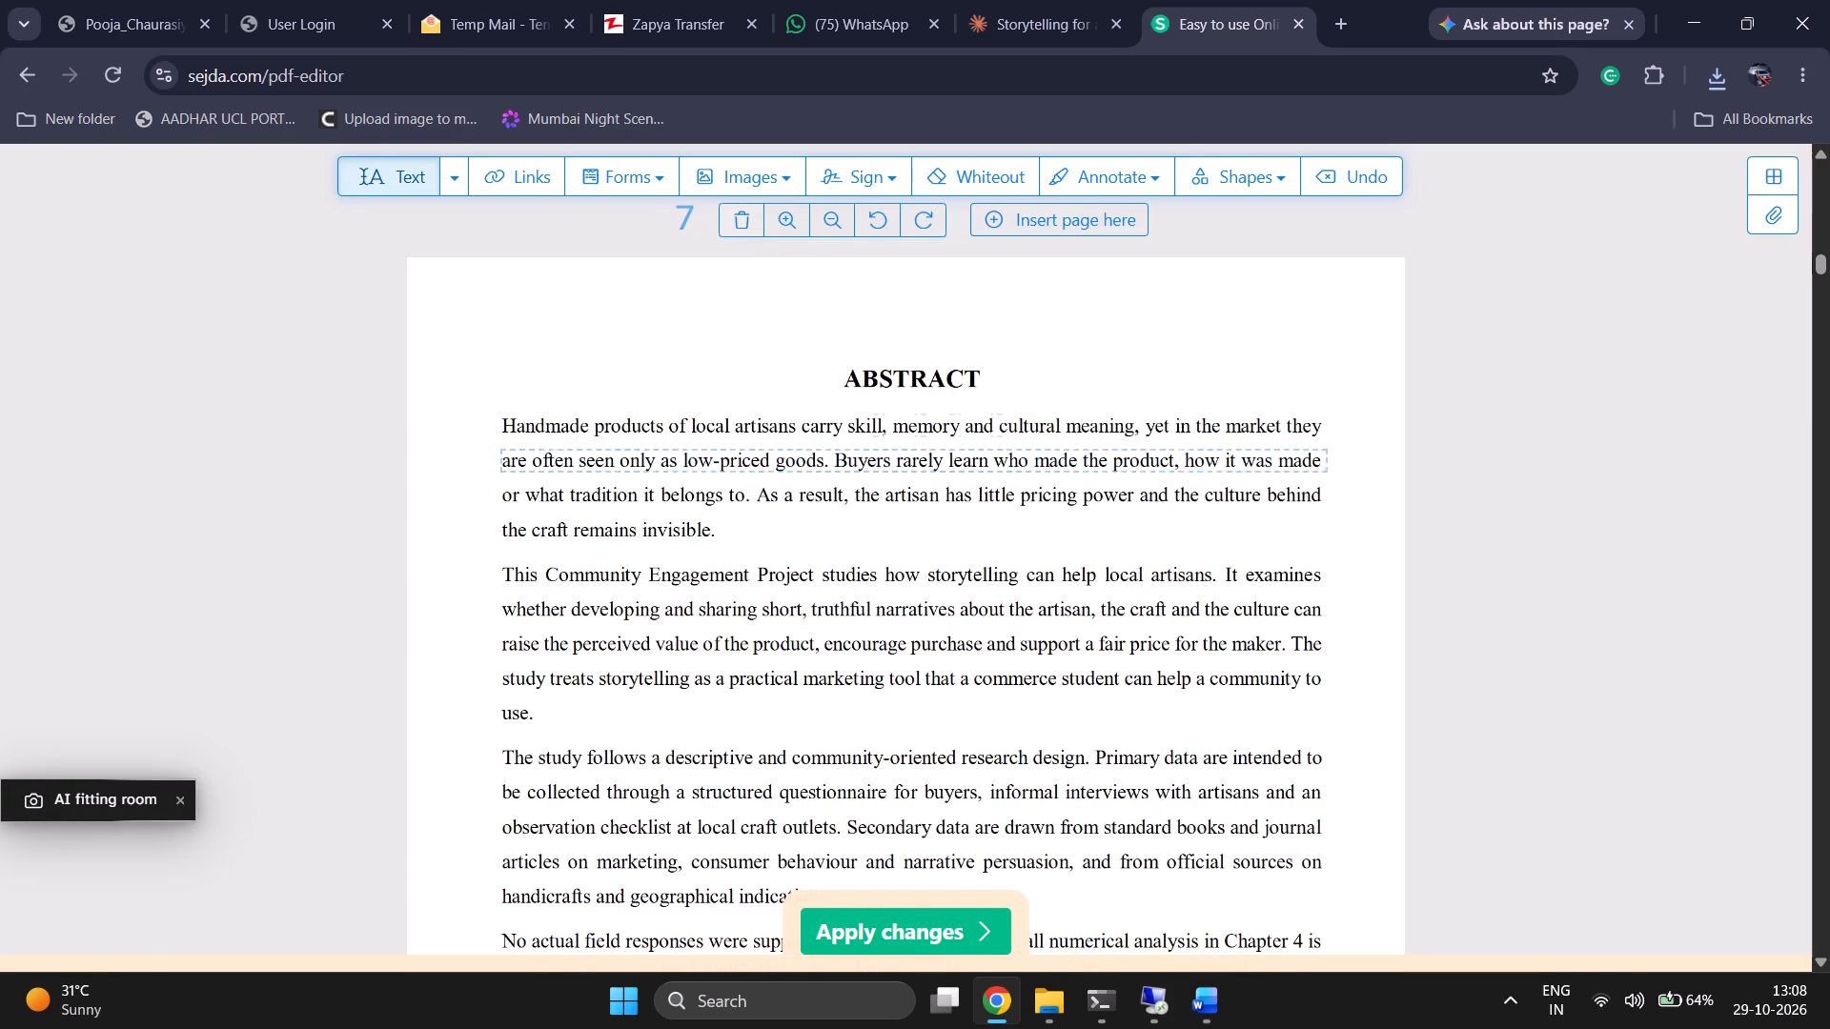
Insert the table_of_contents PNG from Downloads as a new image on the Table of Contents page.
{"action": "scroll", "coordinate": [1154, 469], "scroll_direction": "up", "scroll_amount": 3}
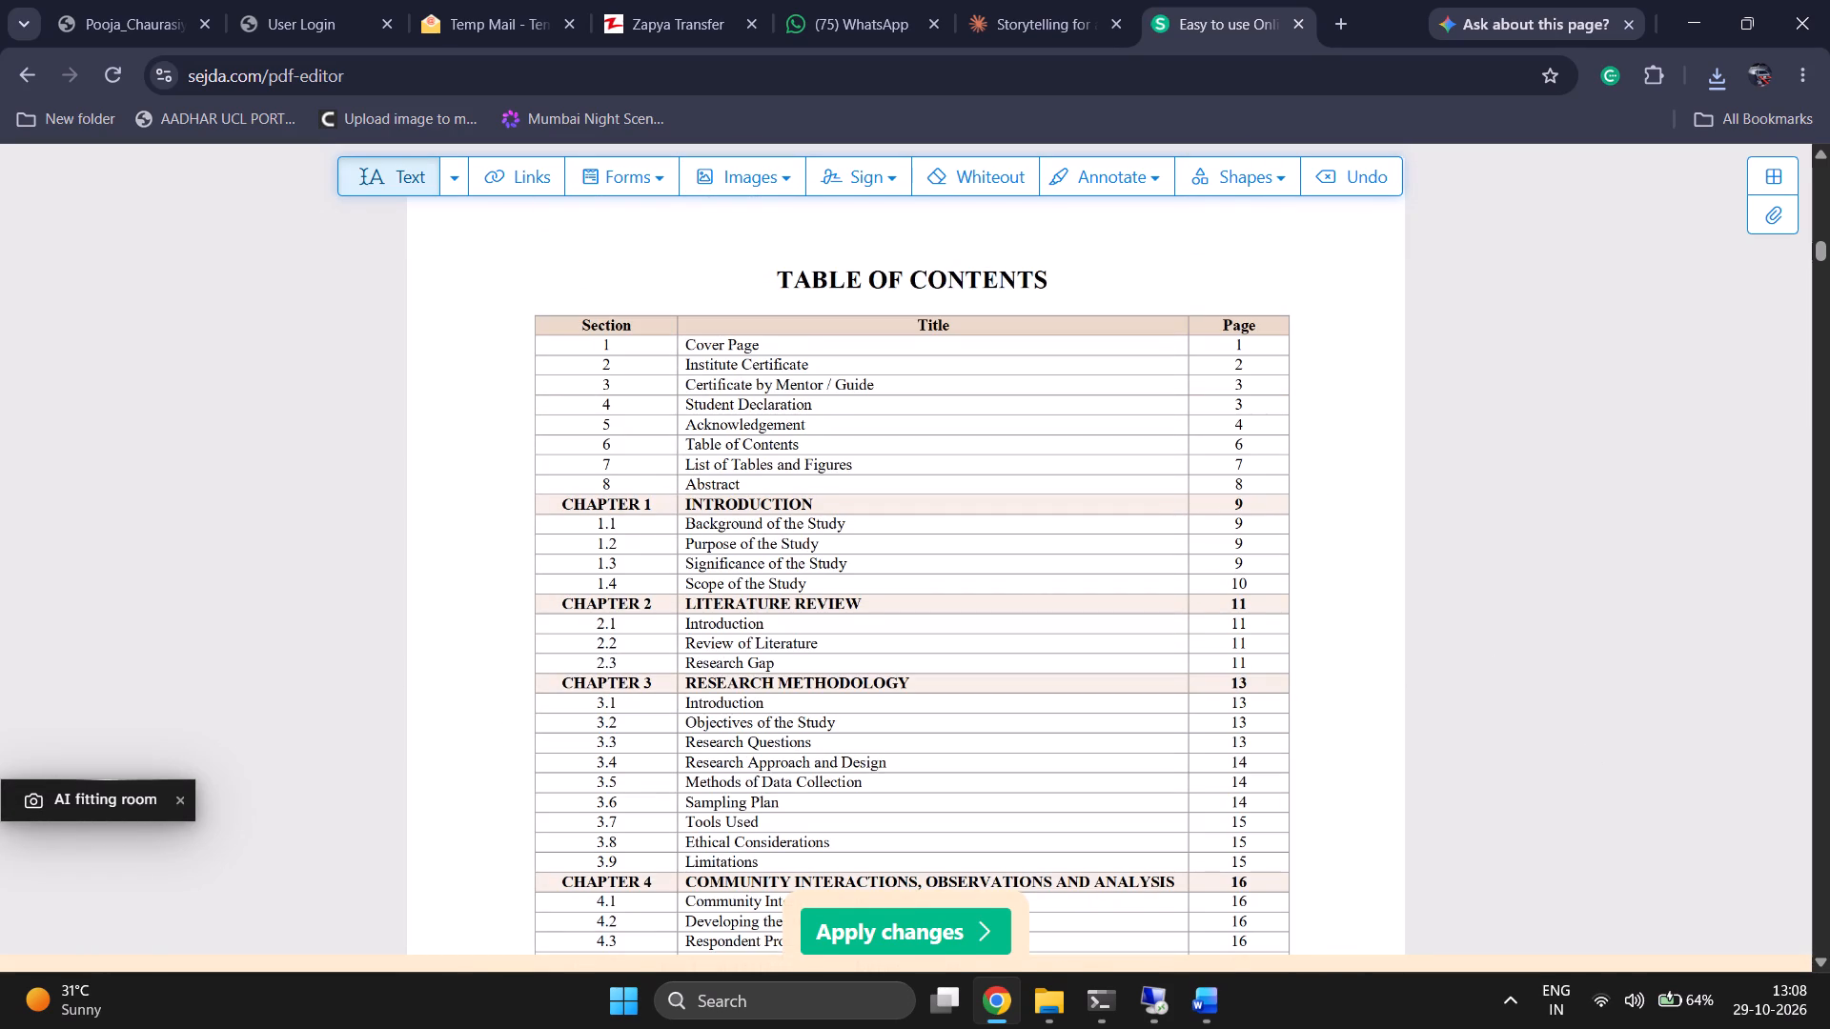
{"action": "left_click", "coordinate": [713, 189]}
{"action": "left_click", "coordinate": [785, 296]}
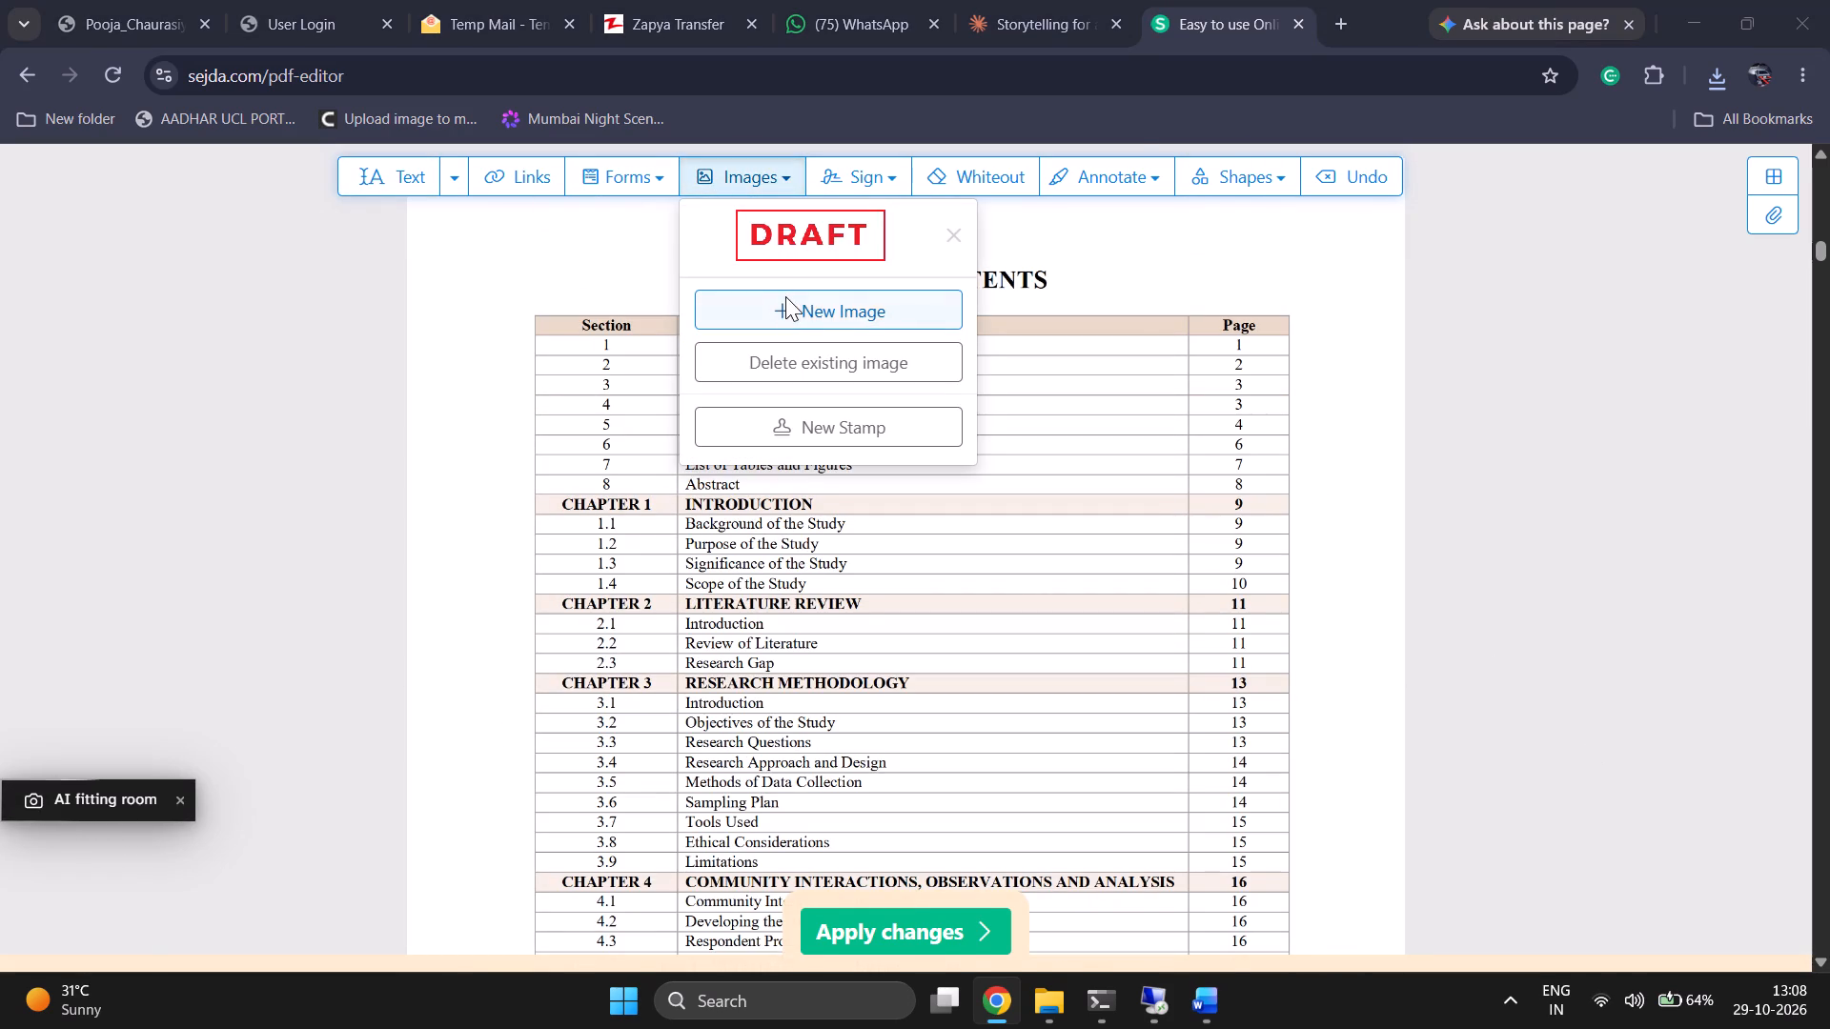
{"action": "left_click", "coordinate": [319, 284]}
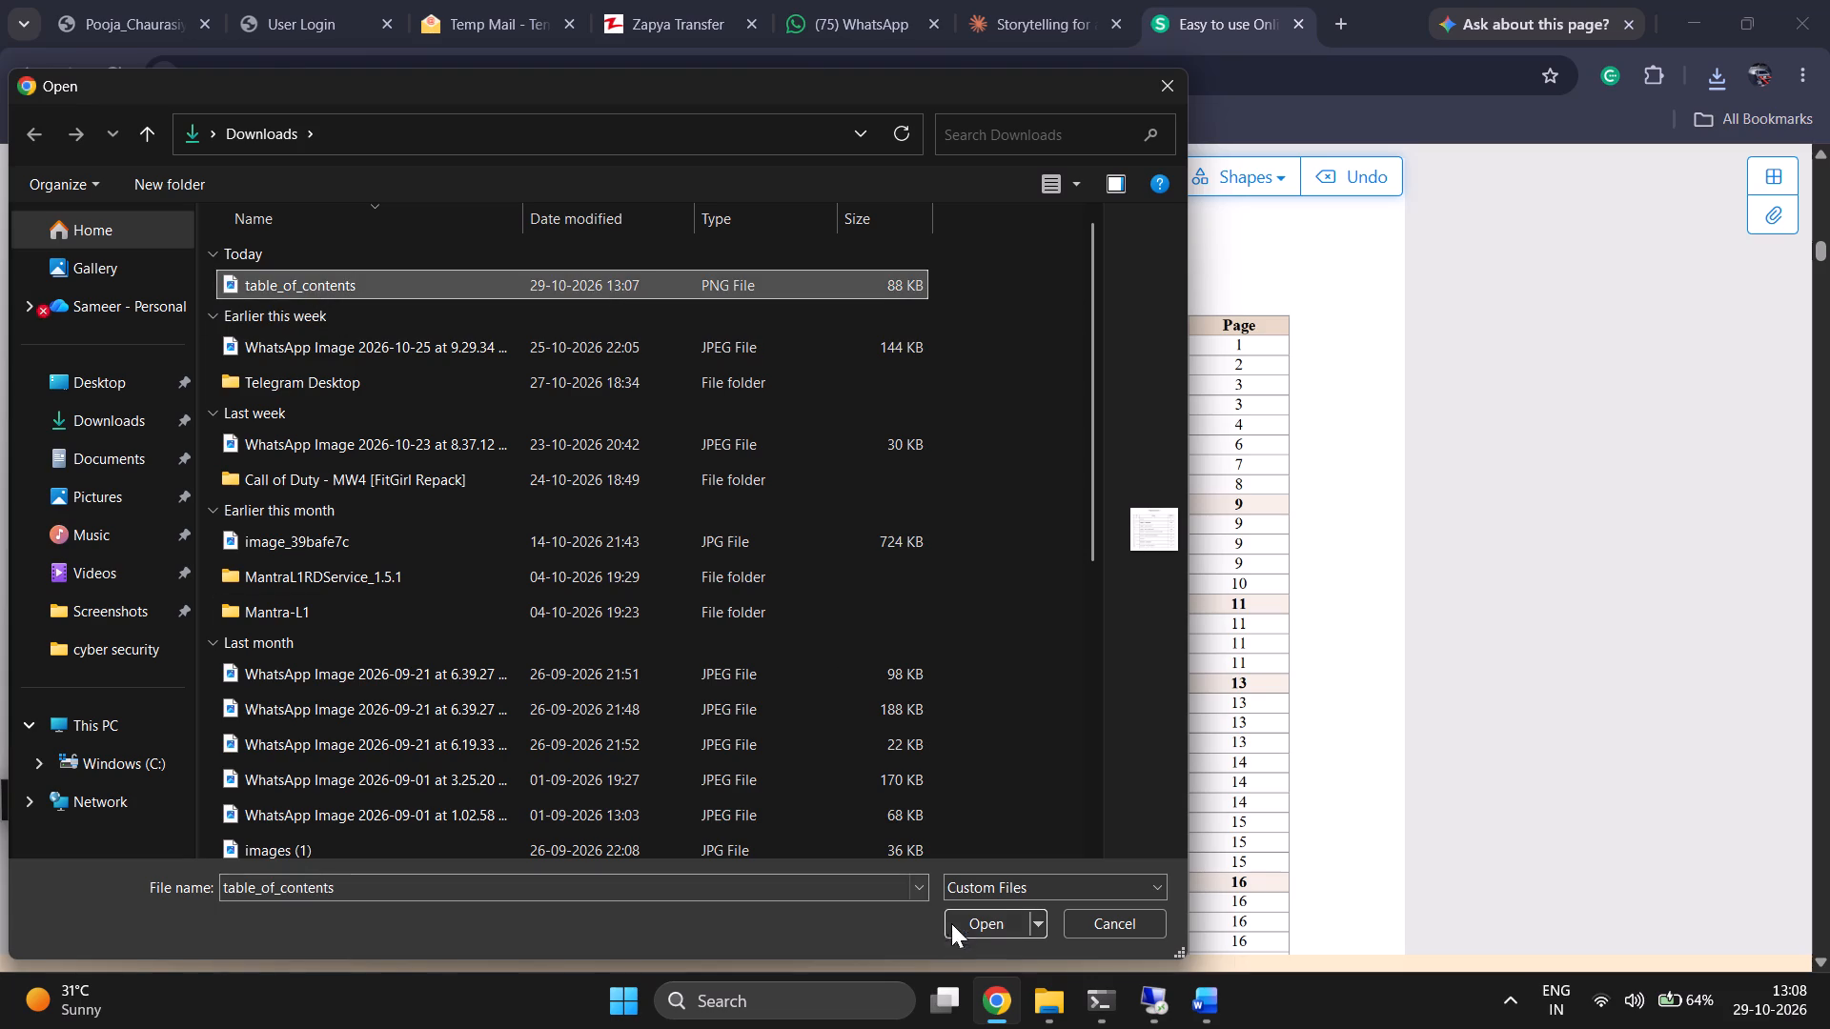
{"action": "left_click", "coordinate": [966, 915]}
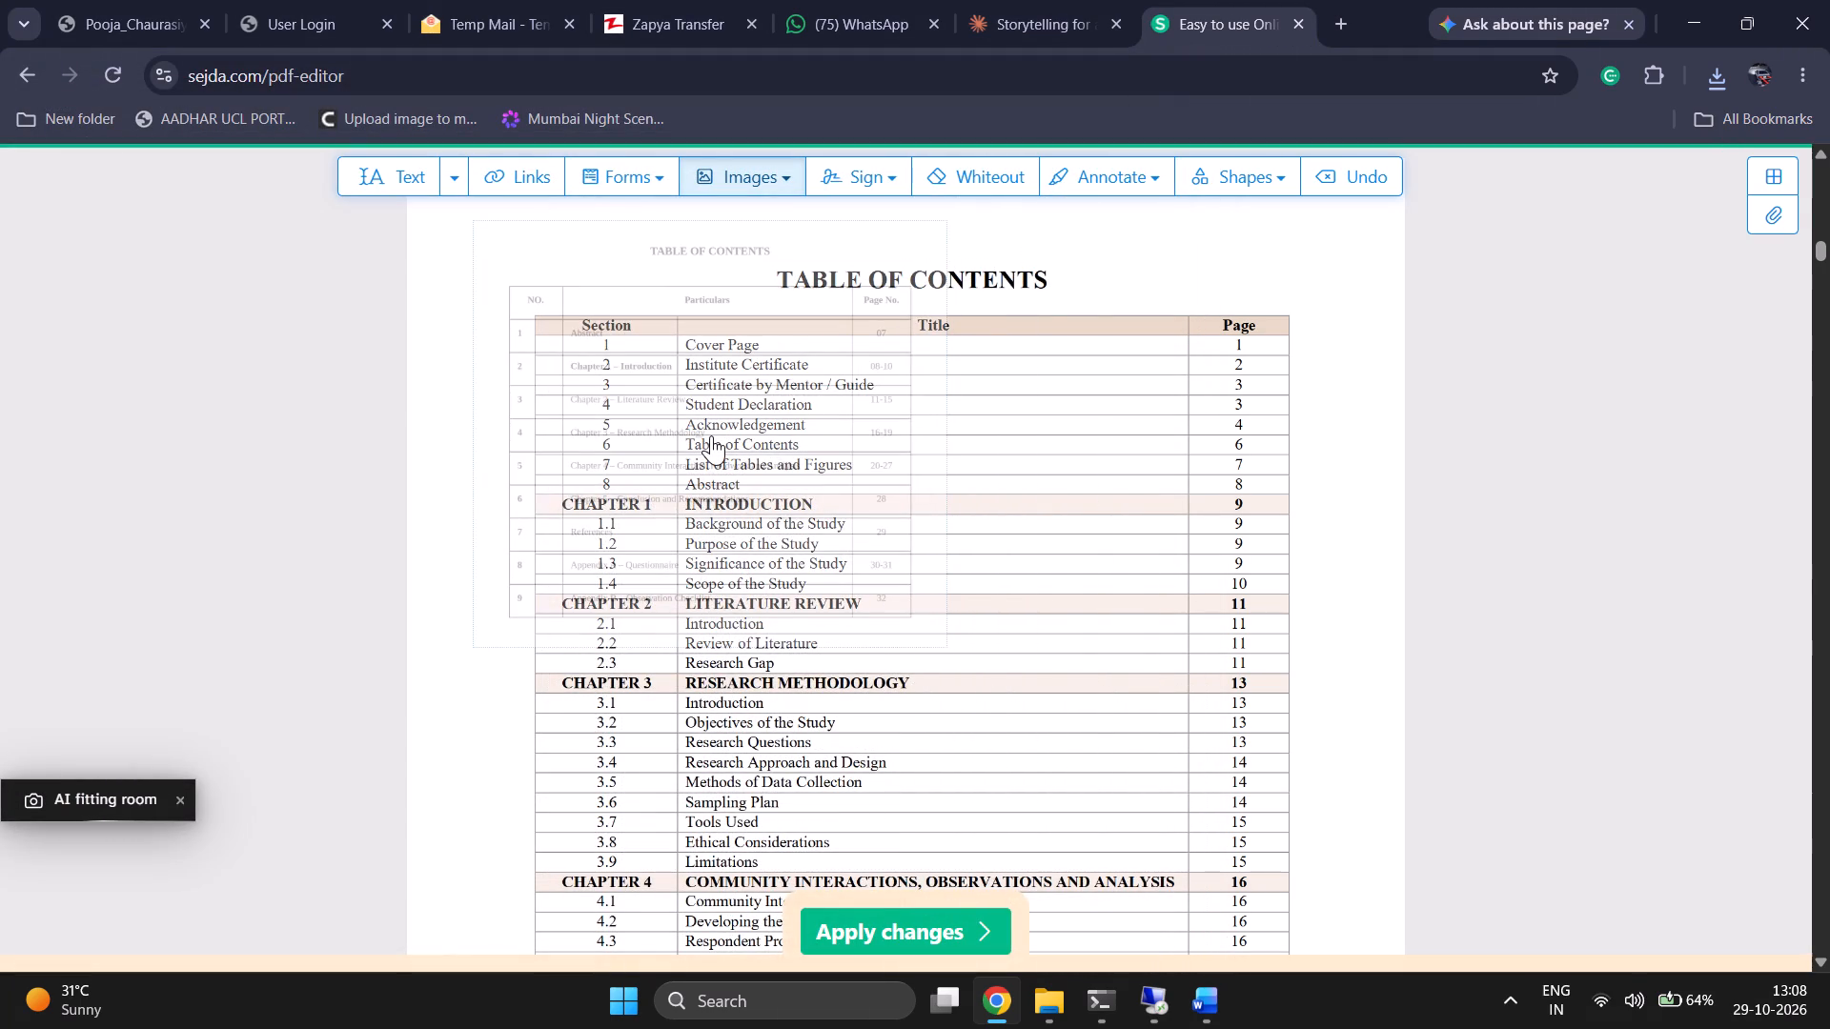
{"action": "left_click", "coordinate": [711, 435]}
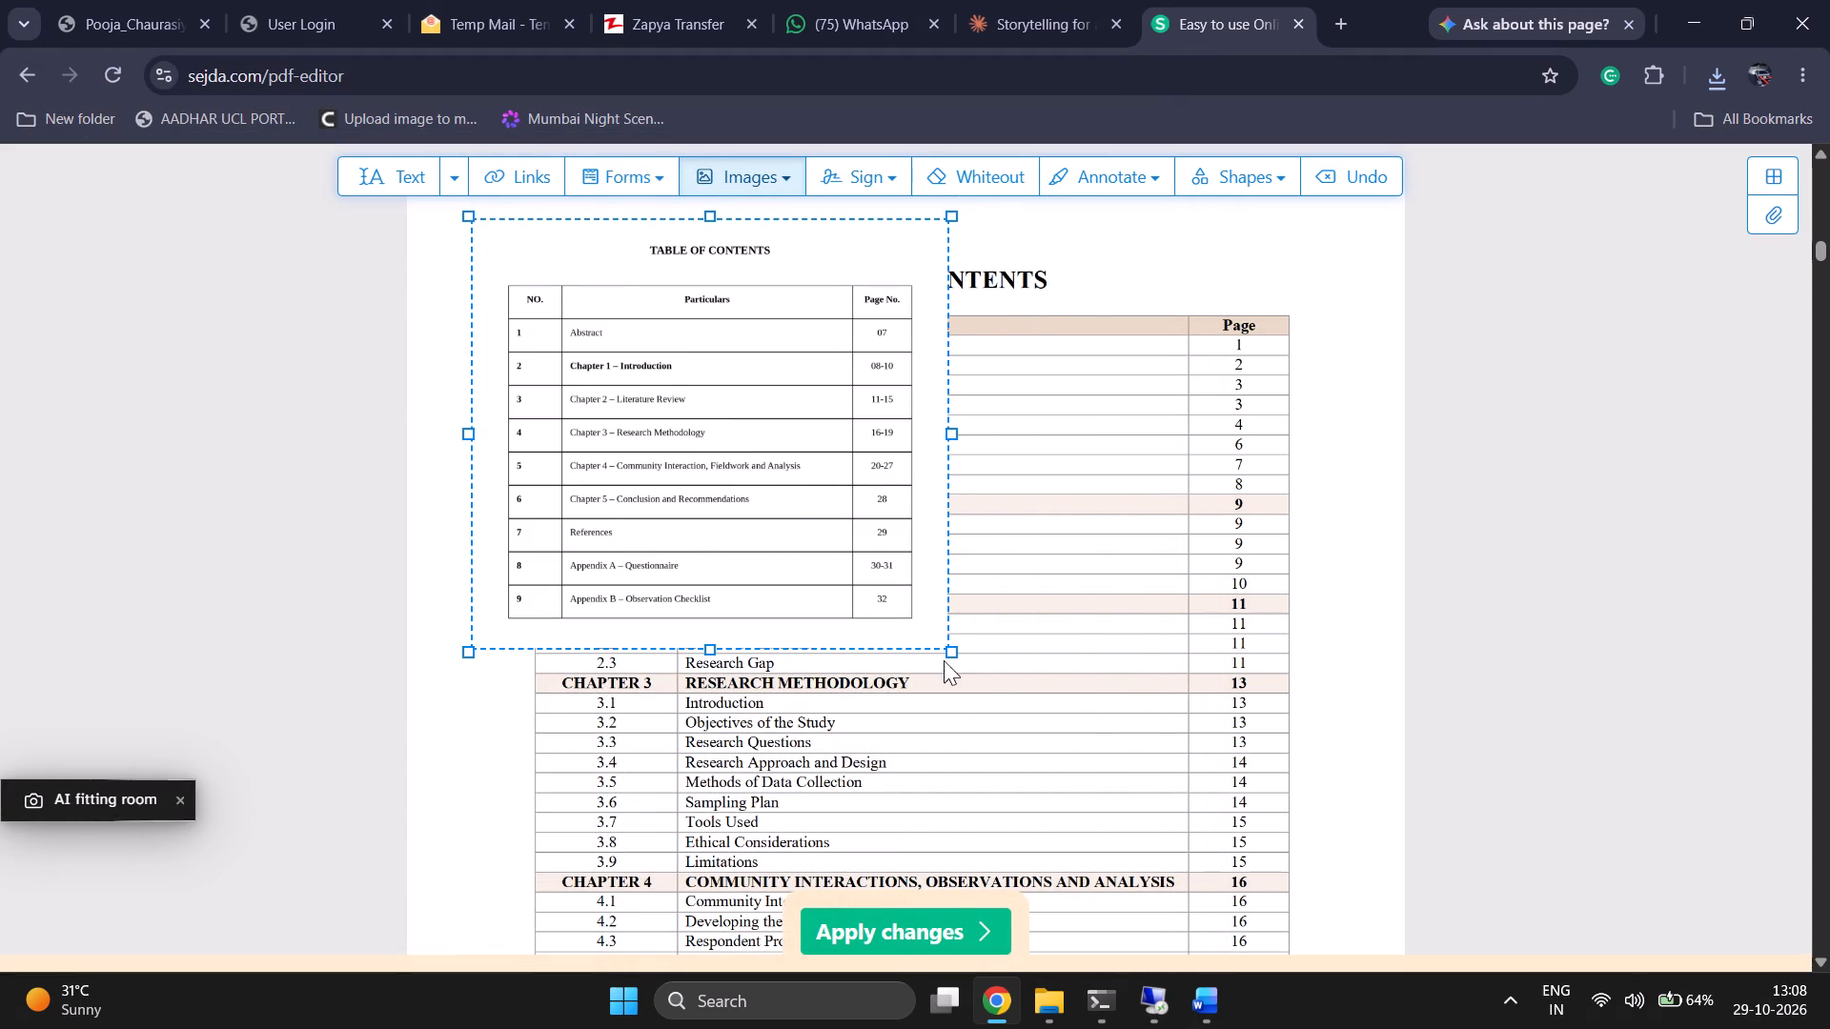
Enlarge the inserted contents image to nearly the full page width, shifting it down over the old table.
{"action": "left_click_drag", "start_coordinate": [953, 651], "coordinate": [1145, 999]}
{"action": "scroll", "coordinate": [1121, 942], "scroll_direction": "up", "scroll_amount": 1}
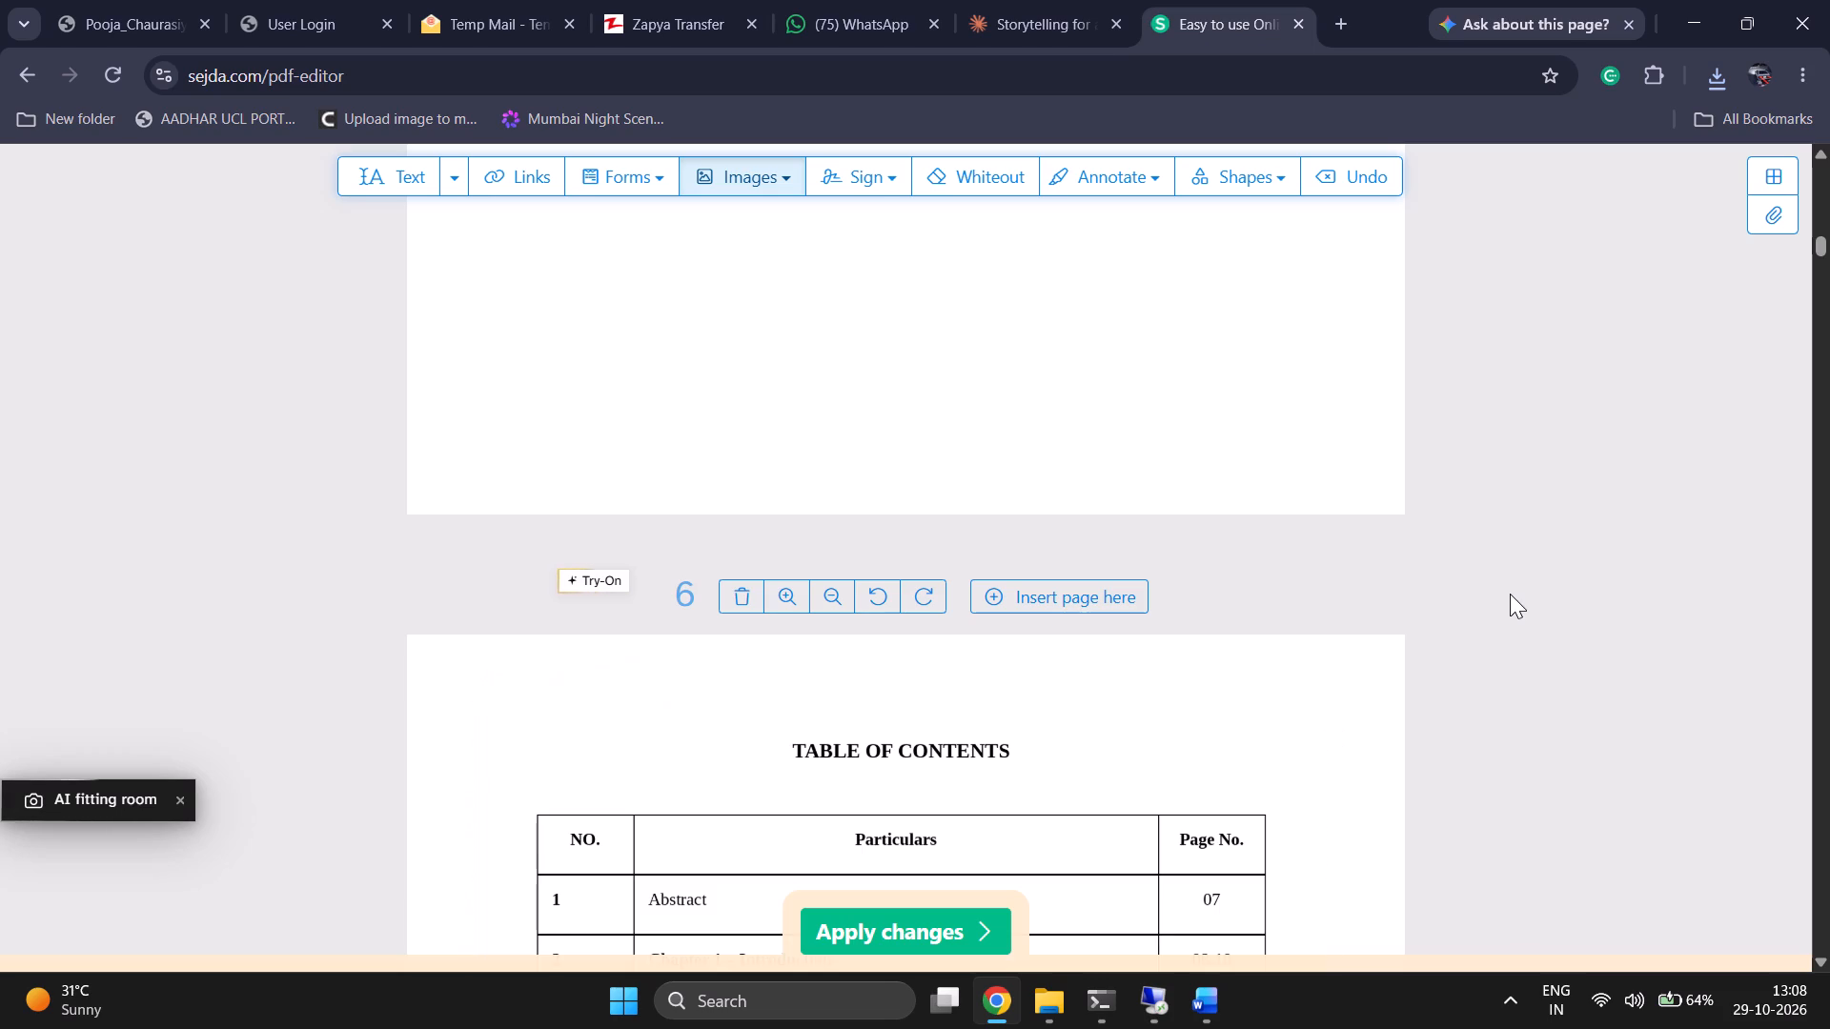
{"action": "scroll", "coordinate": [1493, 596], "scroll_direction": "down", "scroll_amount": 4}
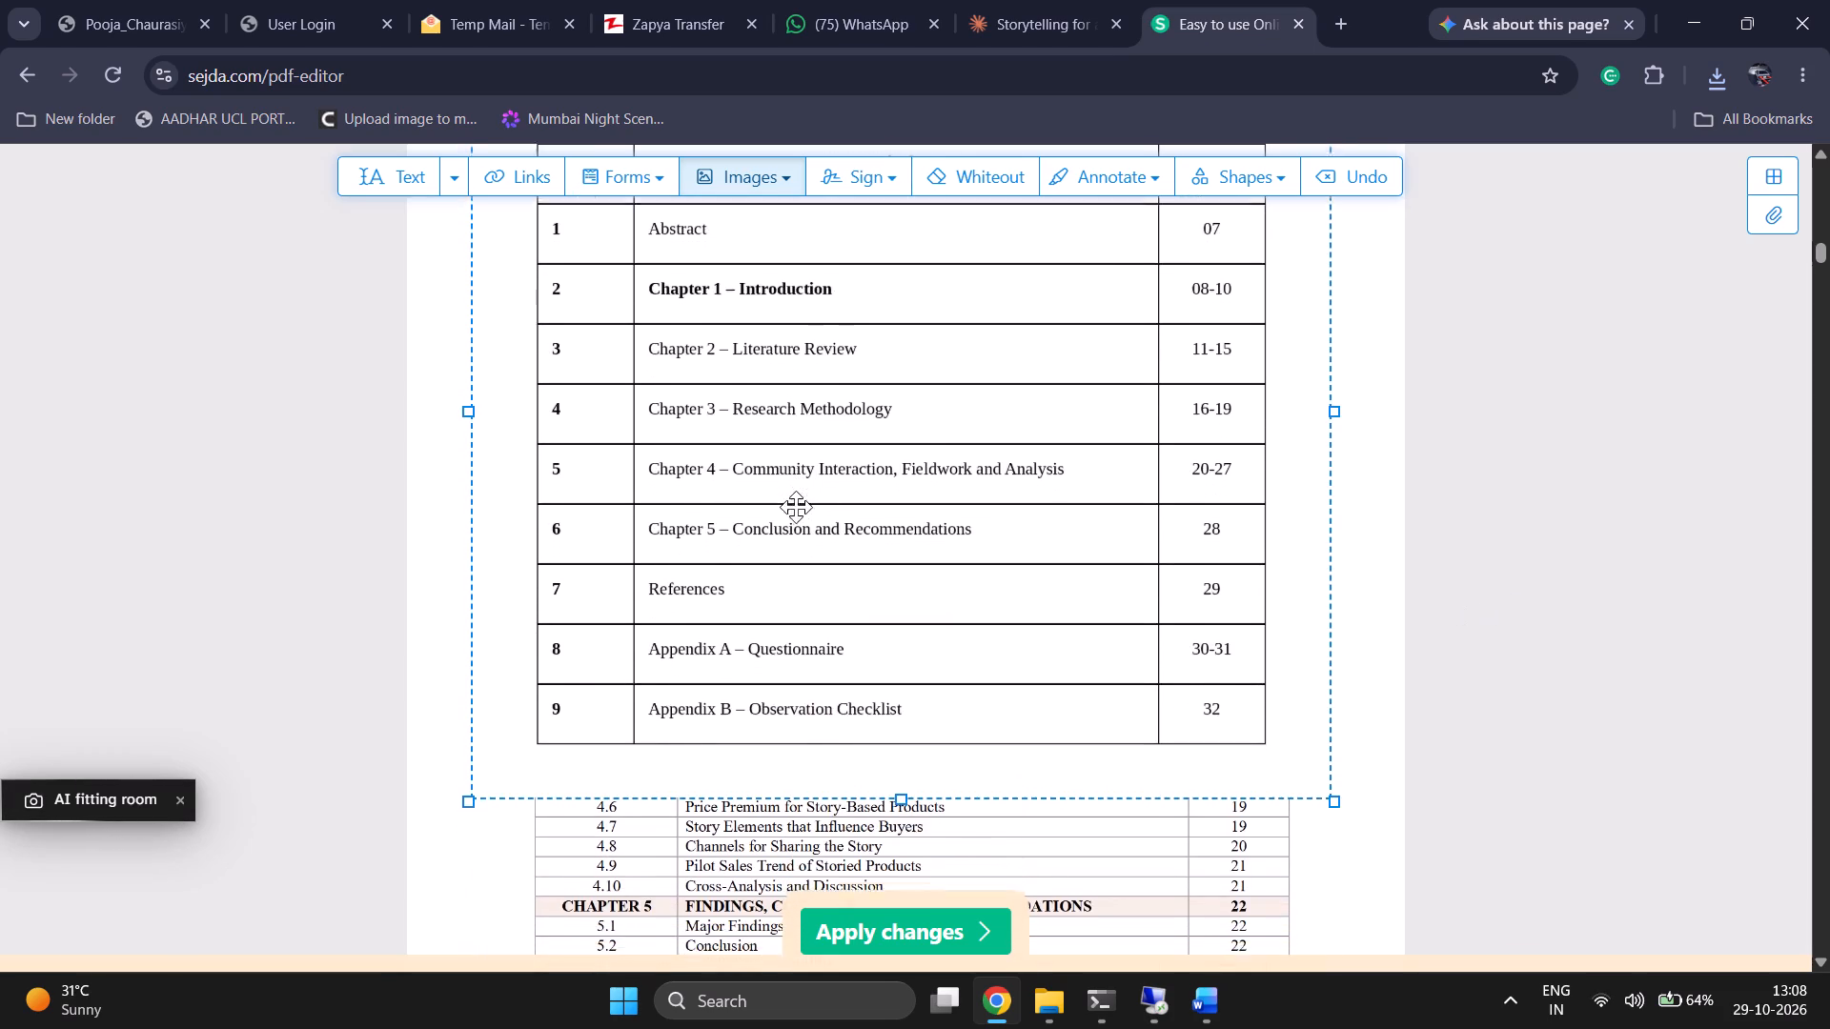
{"action": "scroll", "coordinate": [796, 507], "scroll_direction": "down", "scroll_amount": 2}
{"action": "left_click_drag", "start_coordinate": [865, 472], "coordinate": [854, 669]}
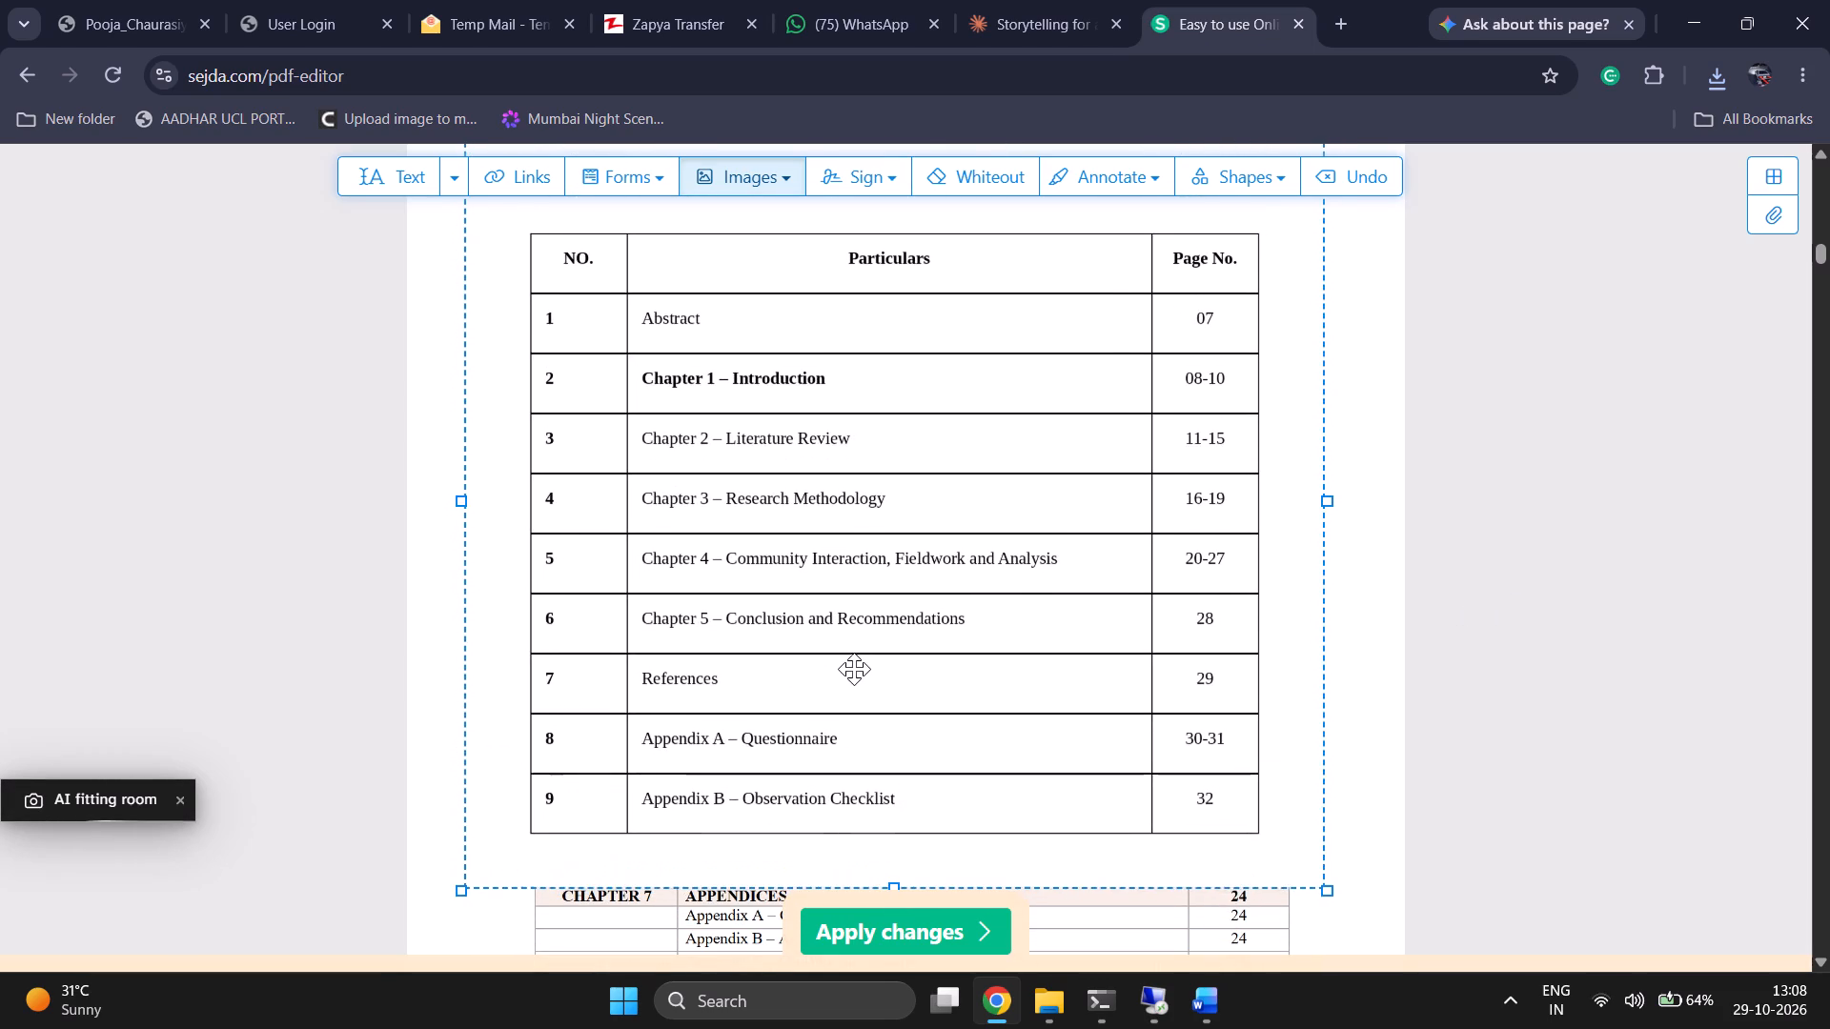
{"action": "left_click_drag", "start_coordinate": [854, 669], "coordinate": [844, 669]}
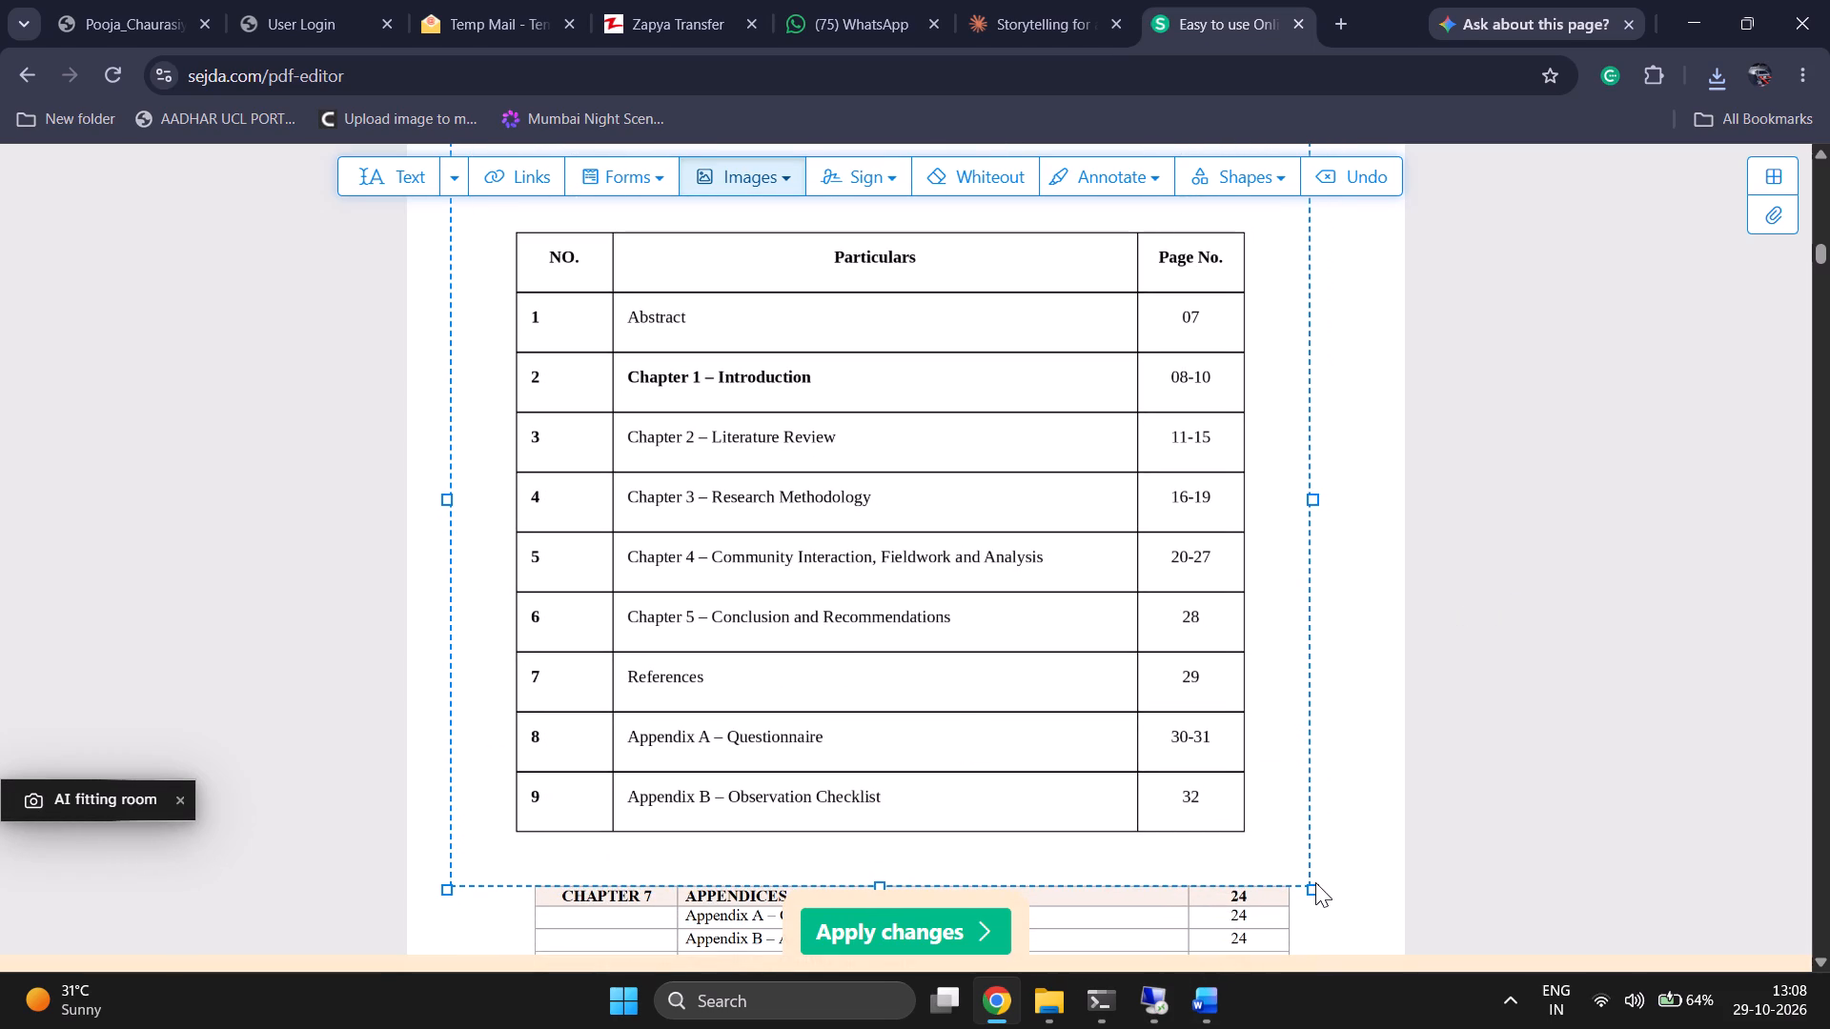
{"action": "left_click_drag", "start_coordinate": [1311, 883], "coordinate": [1338, 964]}
Move the enlarged contents image up near the top of page 6, centred over the old heading and table.
{"action": "scroll", "coordinate": [1212, 766], "scroll_direction": "up", "scroll_amount": 2}
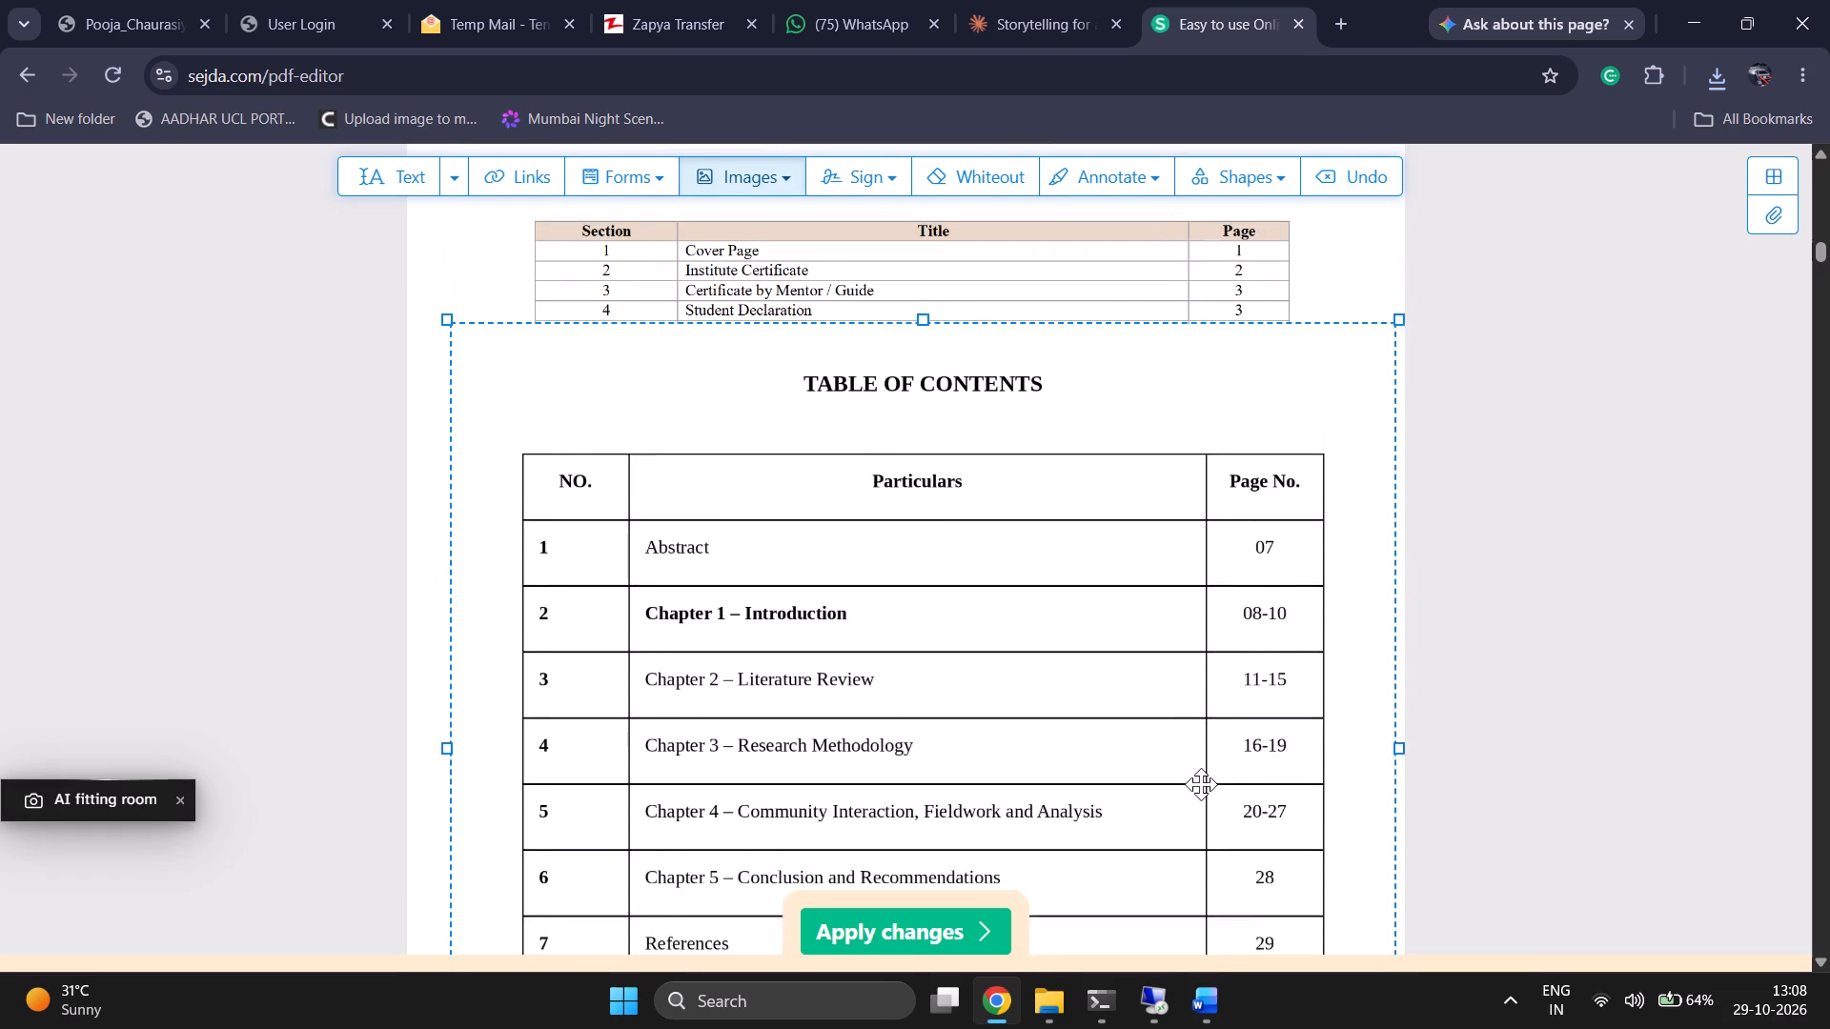
{"action": "scroll", "coordinate": [1201, 784], "scroll_direction": "up", "scroll_amount": 1}
{"action": "scroll", "coordinate": [1201, 784], "scroll_direction": "down", "scroll_amount": 1}
{"action": "left_click_drag", "start_coordinate": [912, 747], "coordinate": [894, 656]}
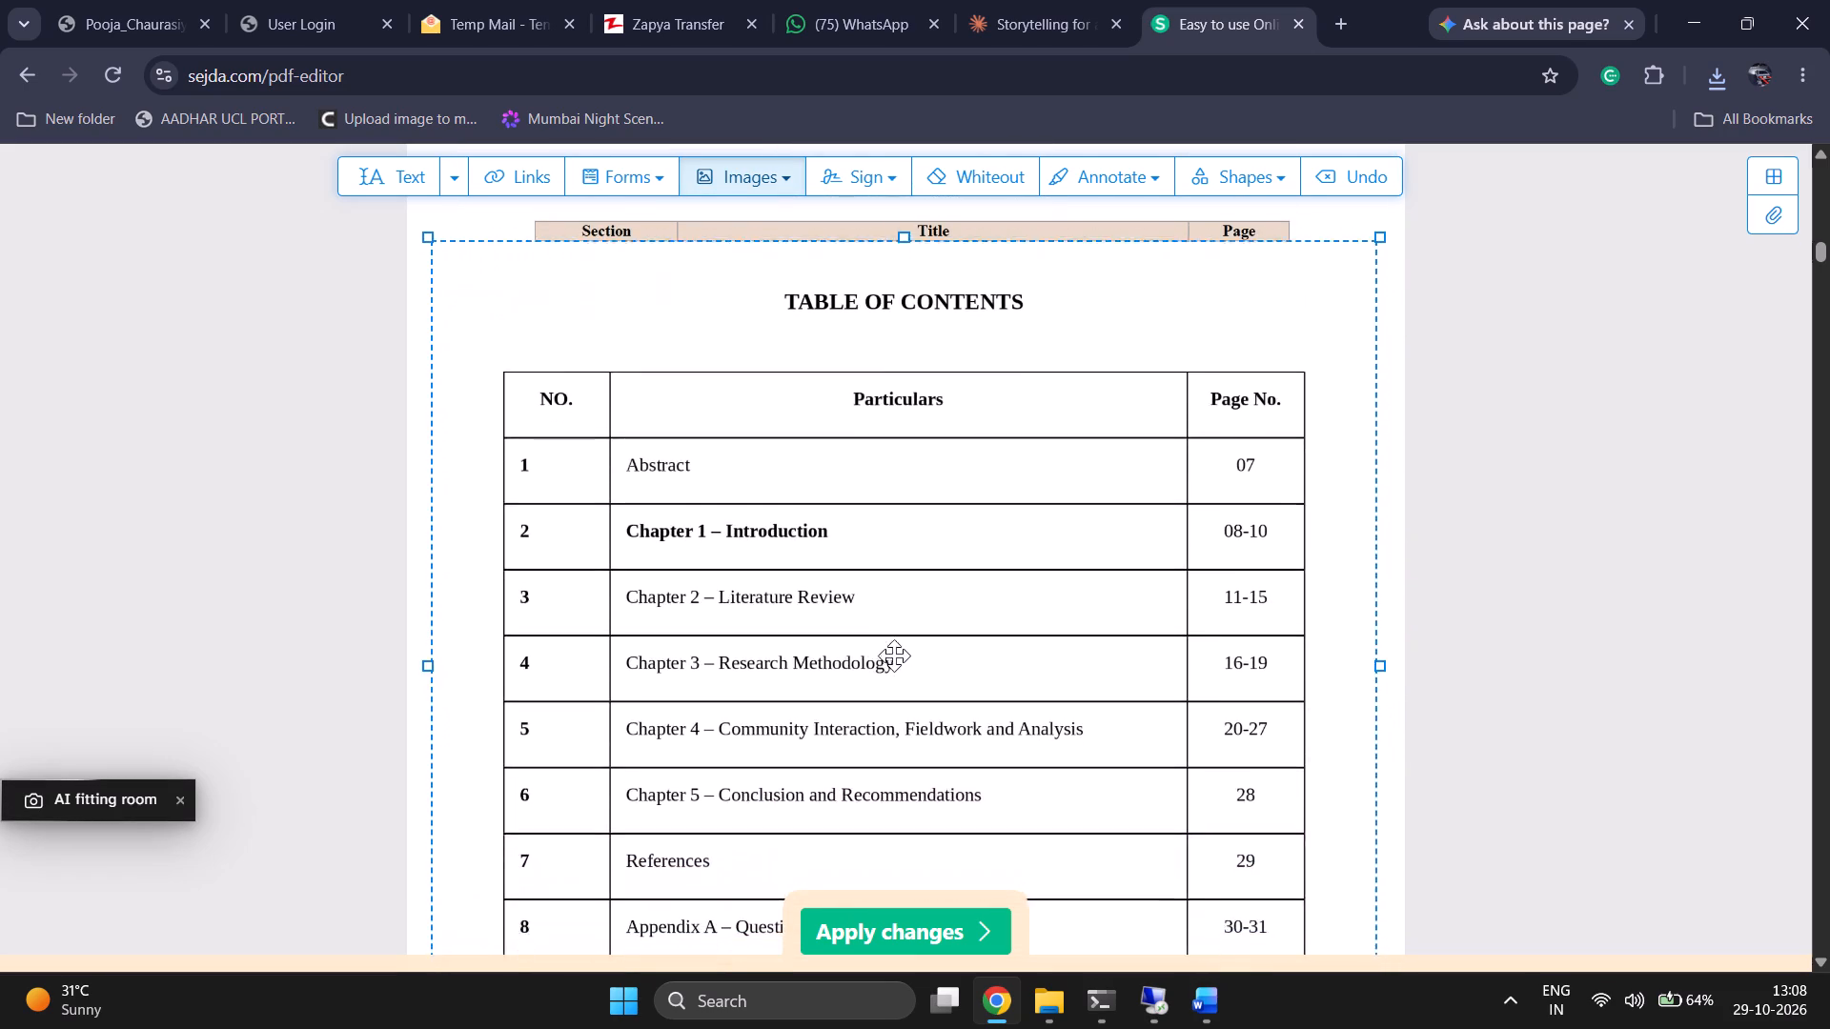
{"action": "left_click_drag", "start_coordinate": [894, 656], "coordinate": [906, 610]}
{"action": "scroll", "coordinate": [910, 720], "scroll_direction": "up", "scroll_amount": 2}
{"action": "left_click_drag", "start_coordinate": [879, 781], "coordinate": [859, 729]}
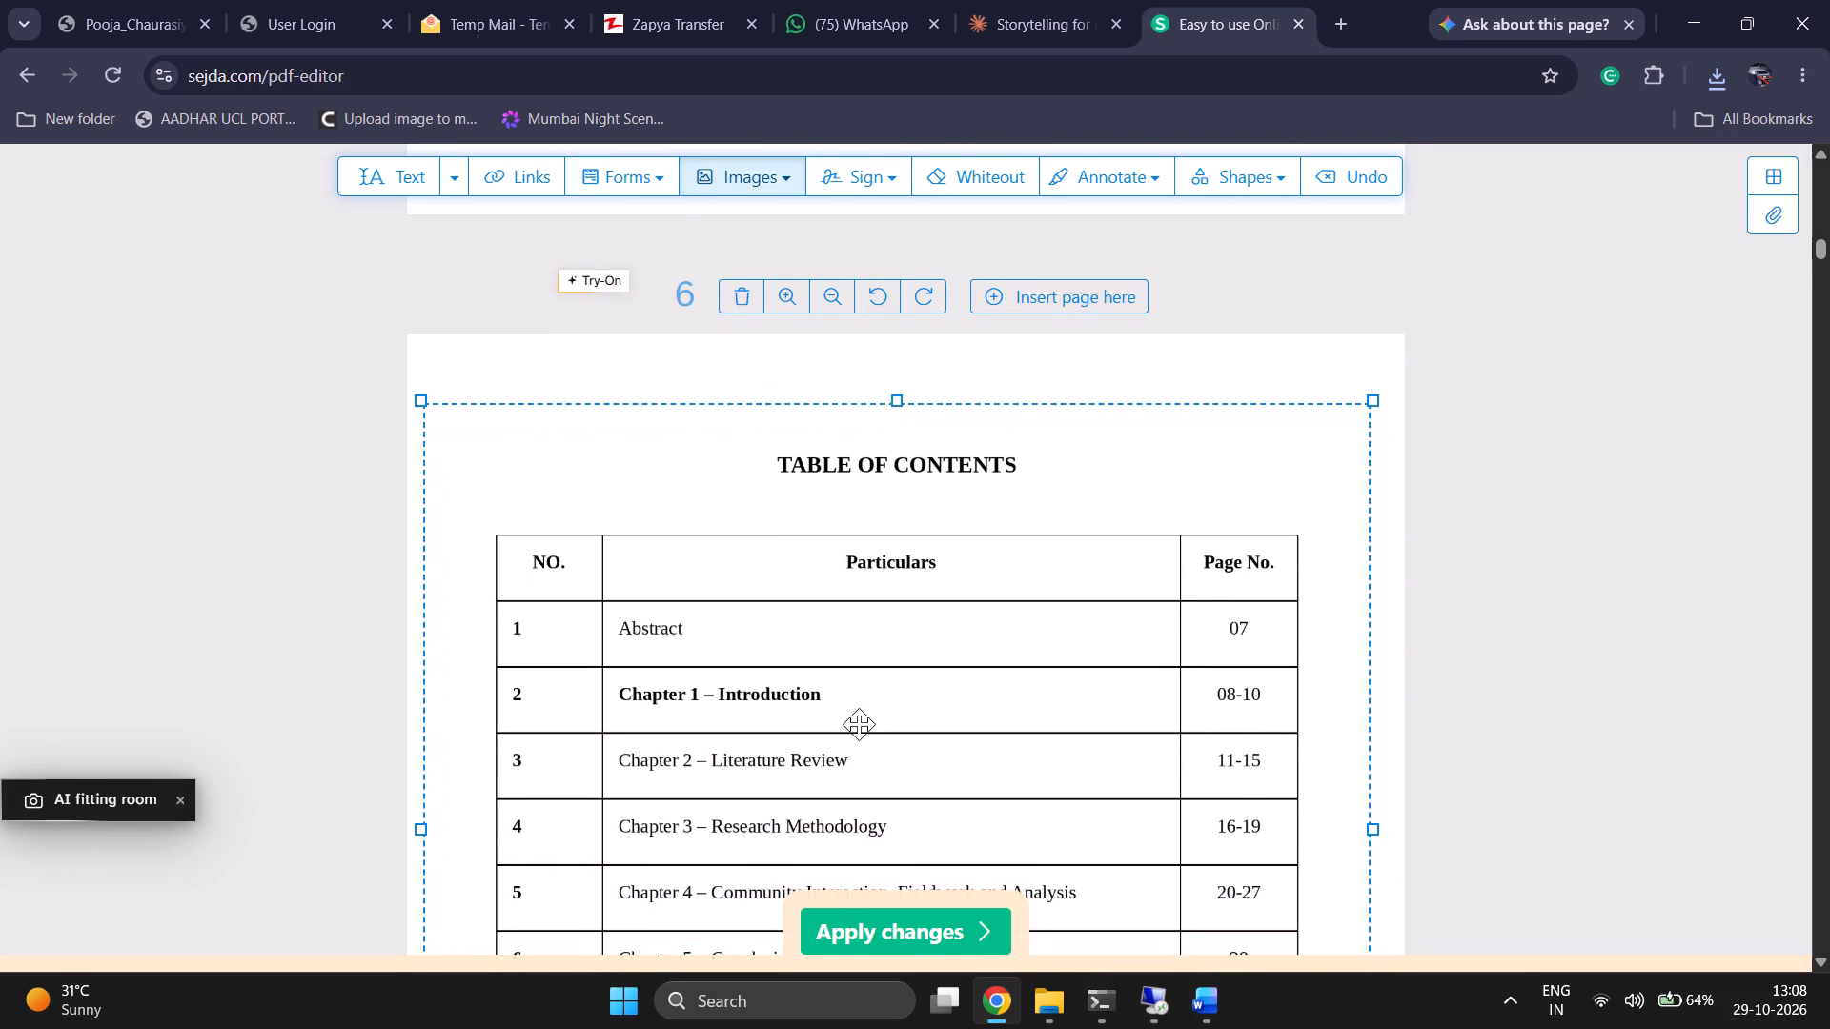
{"action": "left_click_drag", "start_coordinate": [861, 723], "coordinate": [874, 702]}
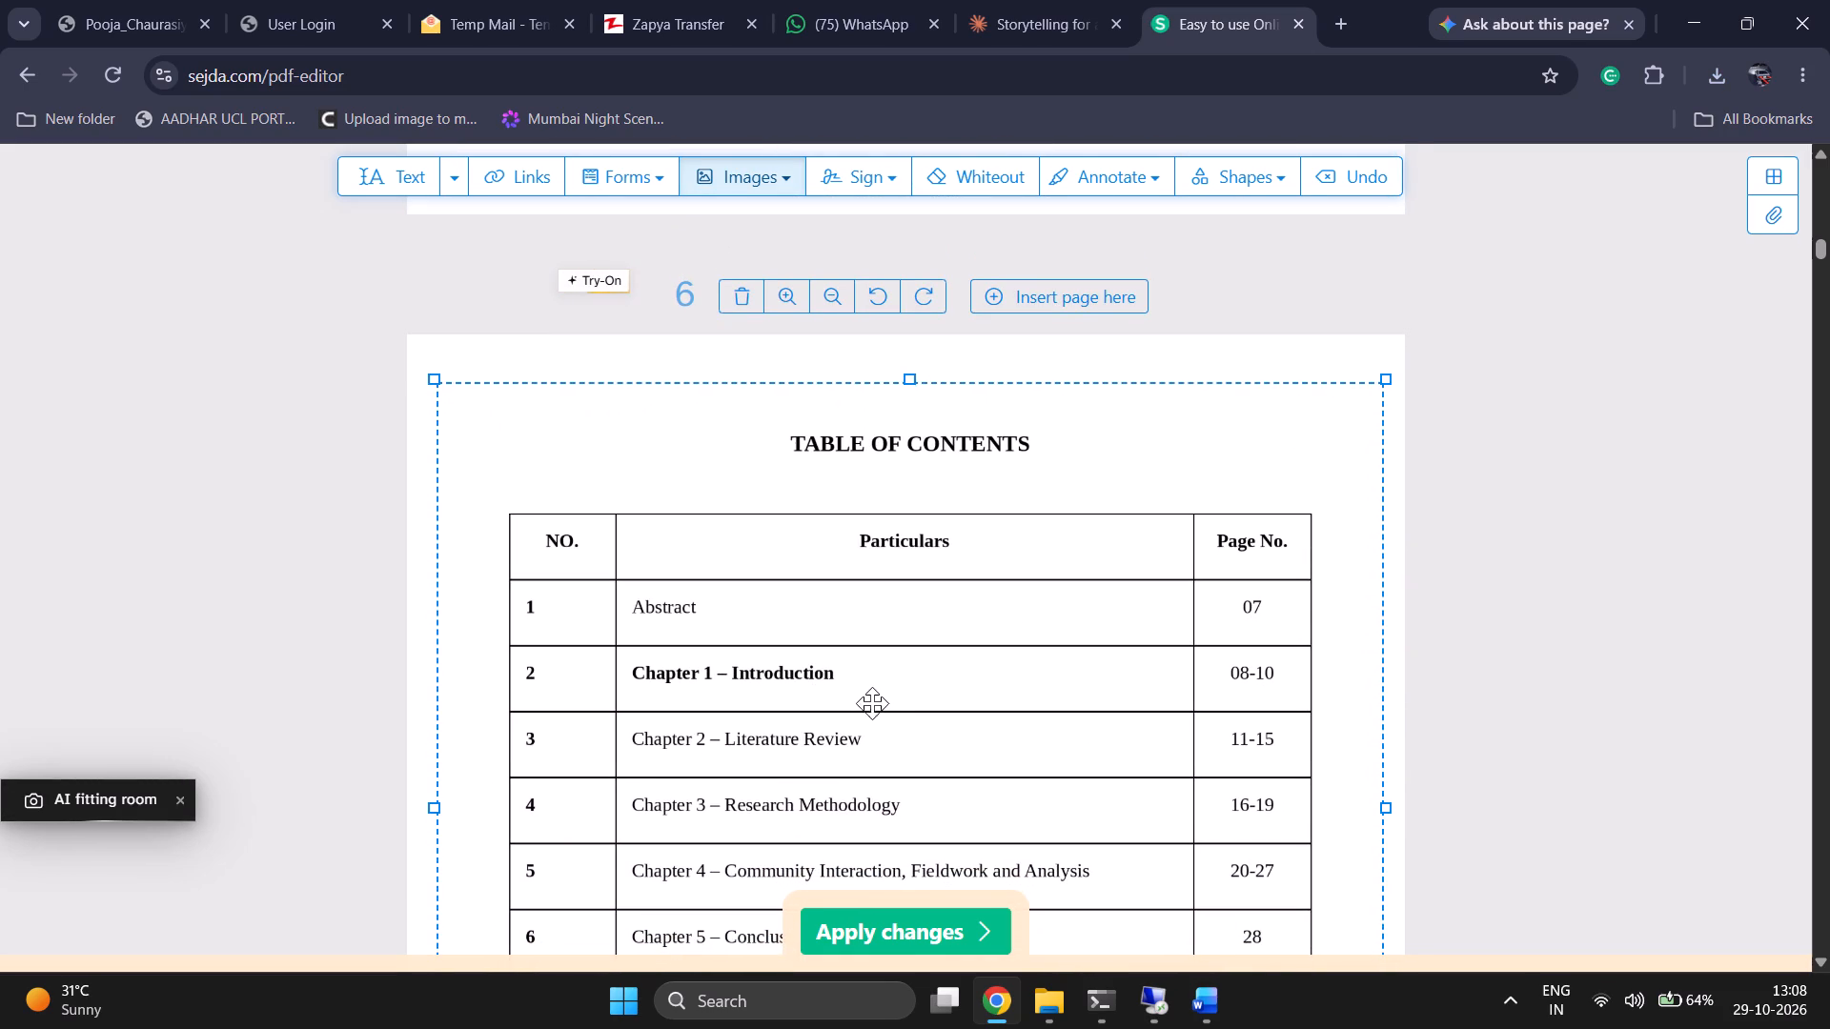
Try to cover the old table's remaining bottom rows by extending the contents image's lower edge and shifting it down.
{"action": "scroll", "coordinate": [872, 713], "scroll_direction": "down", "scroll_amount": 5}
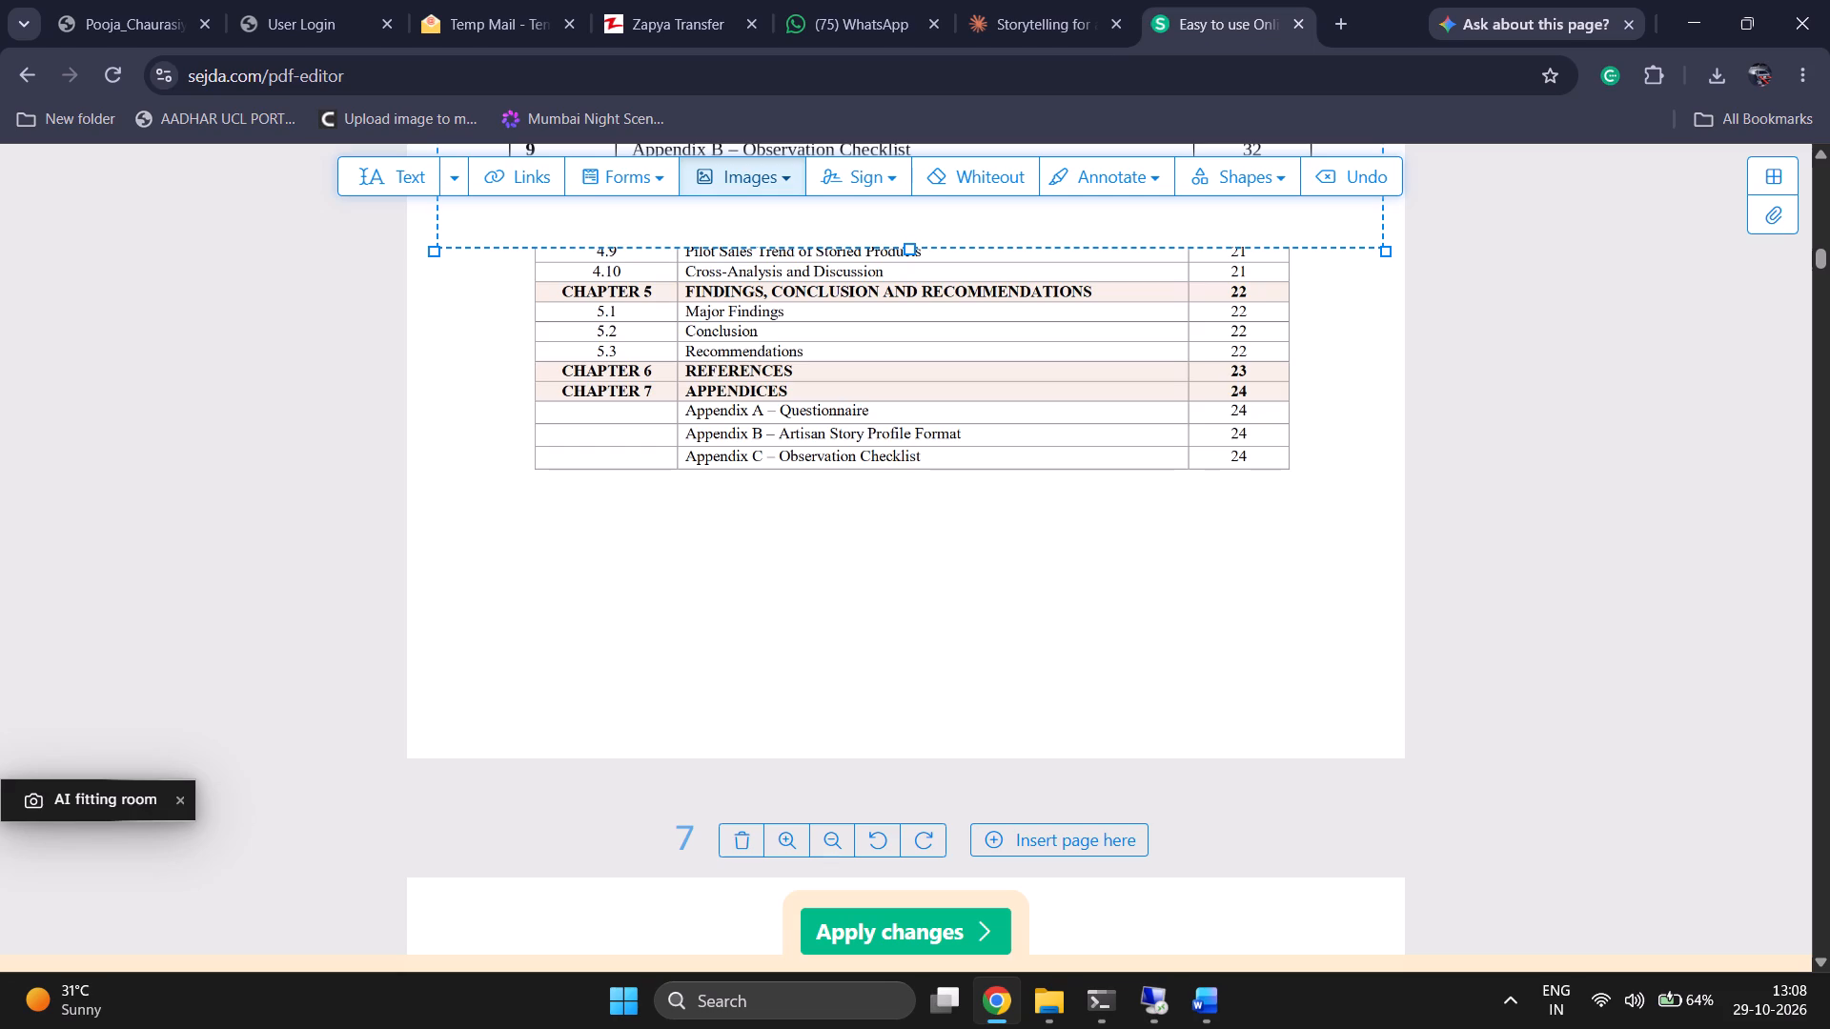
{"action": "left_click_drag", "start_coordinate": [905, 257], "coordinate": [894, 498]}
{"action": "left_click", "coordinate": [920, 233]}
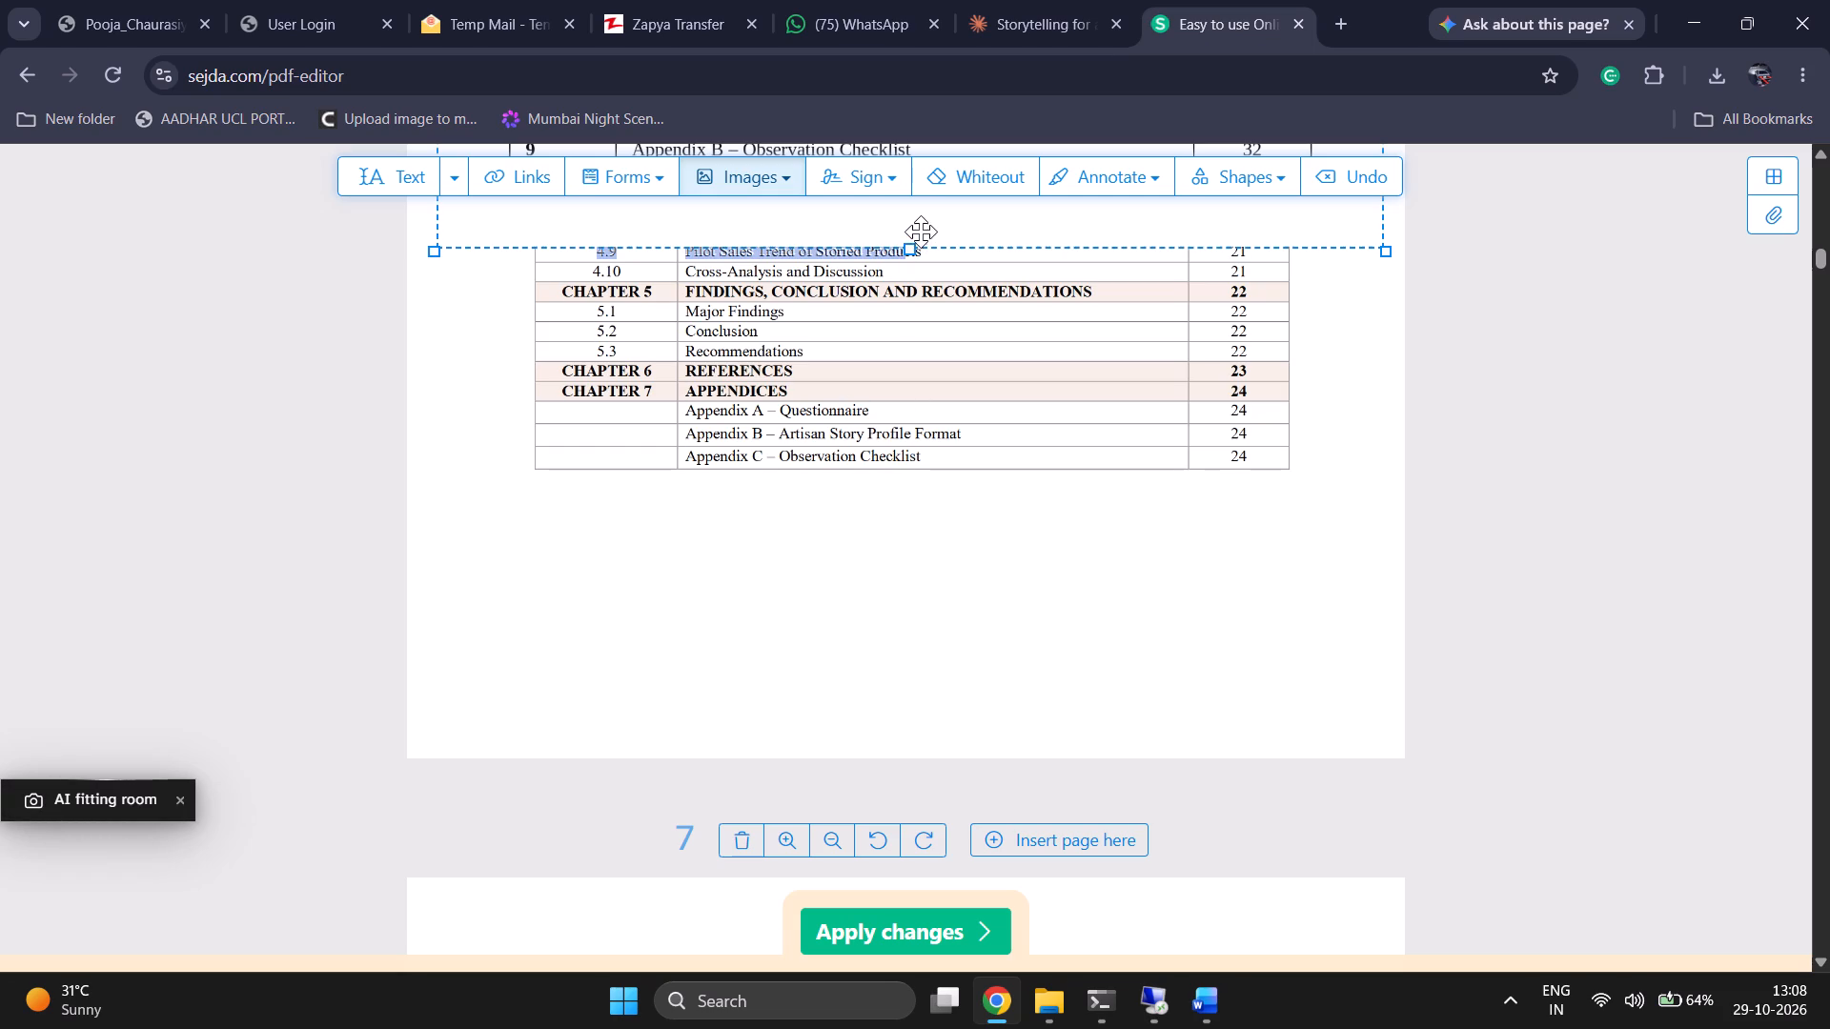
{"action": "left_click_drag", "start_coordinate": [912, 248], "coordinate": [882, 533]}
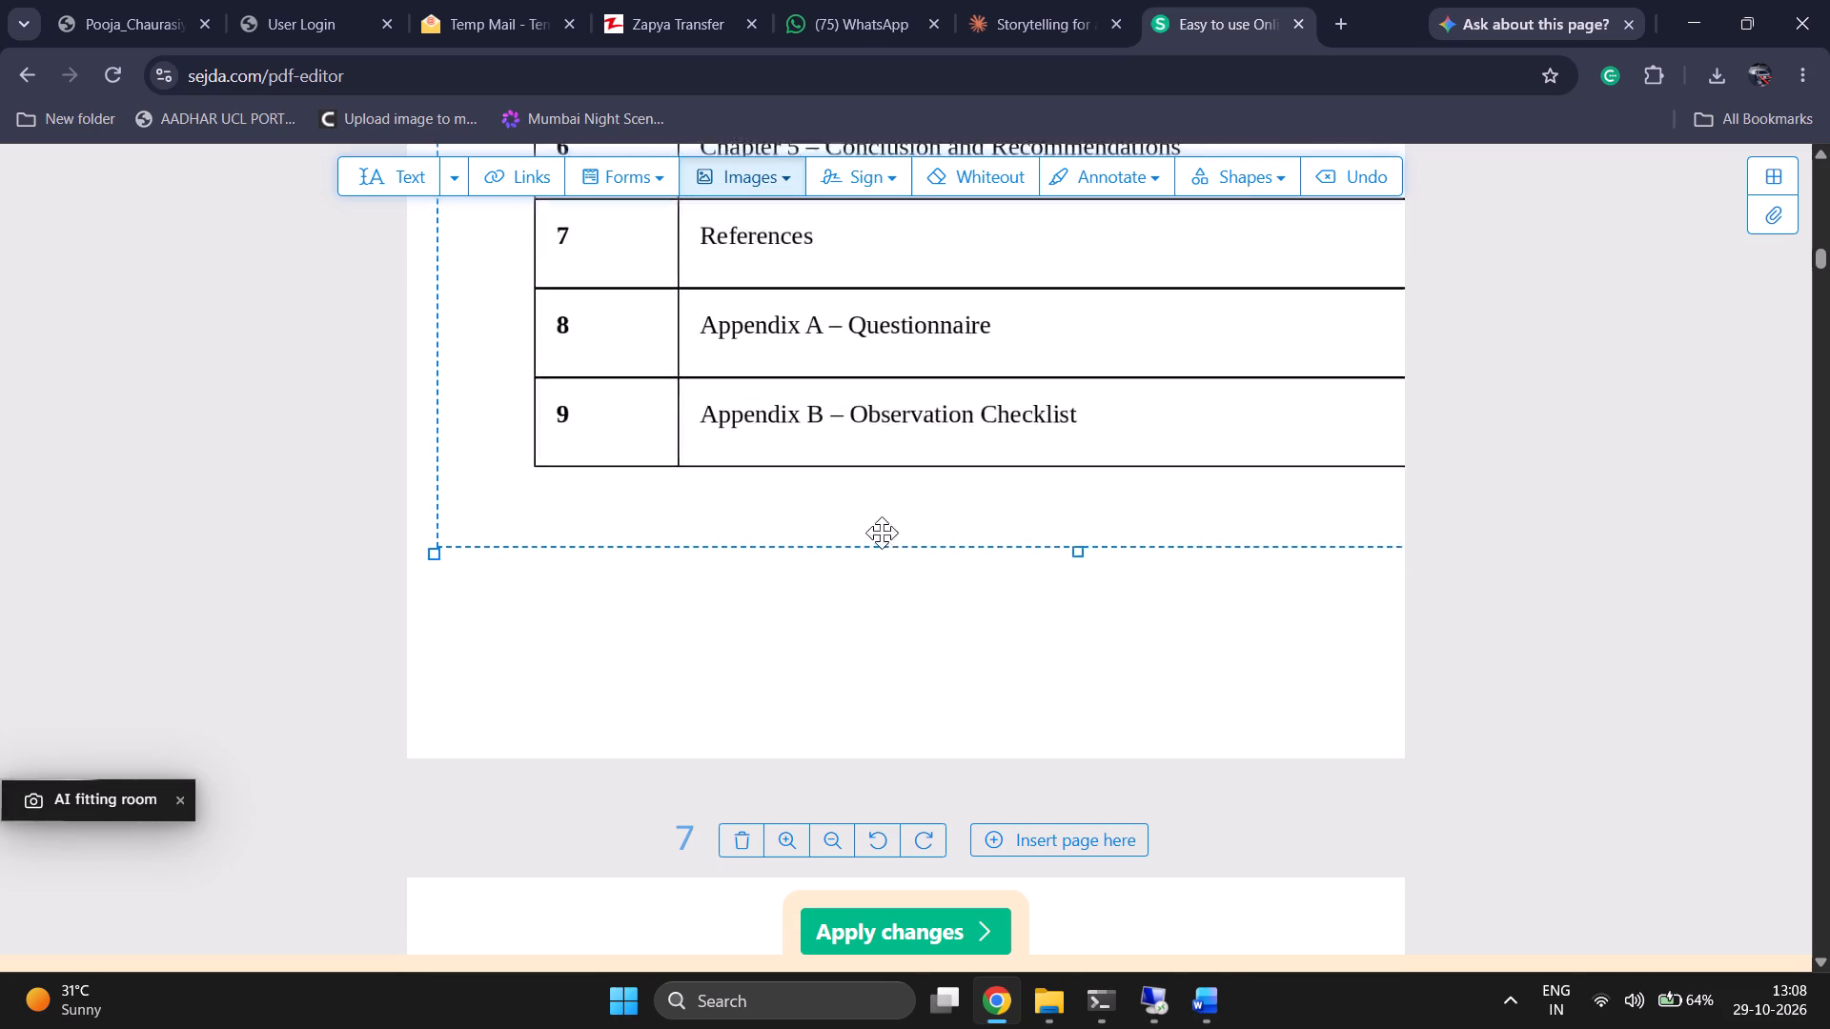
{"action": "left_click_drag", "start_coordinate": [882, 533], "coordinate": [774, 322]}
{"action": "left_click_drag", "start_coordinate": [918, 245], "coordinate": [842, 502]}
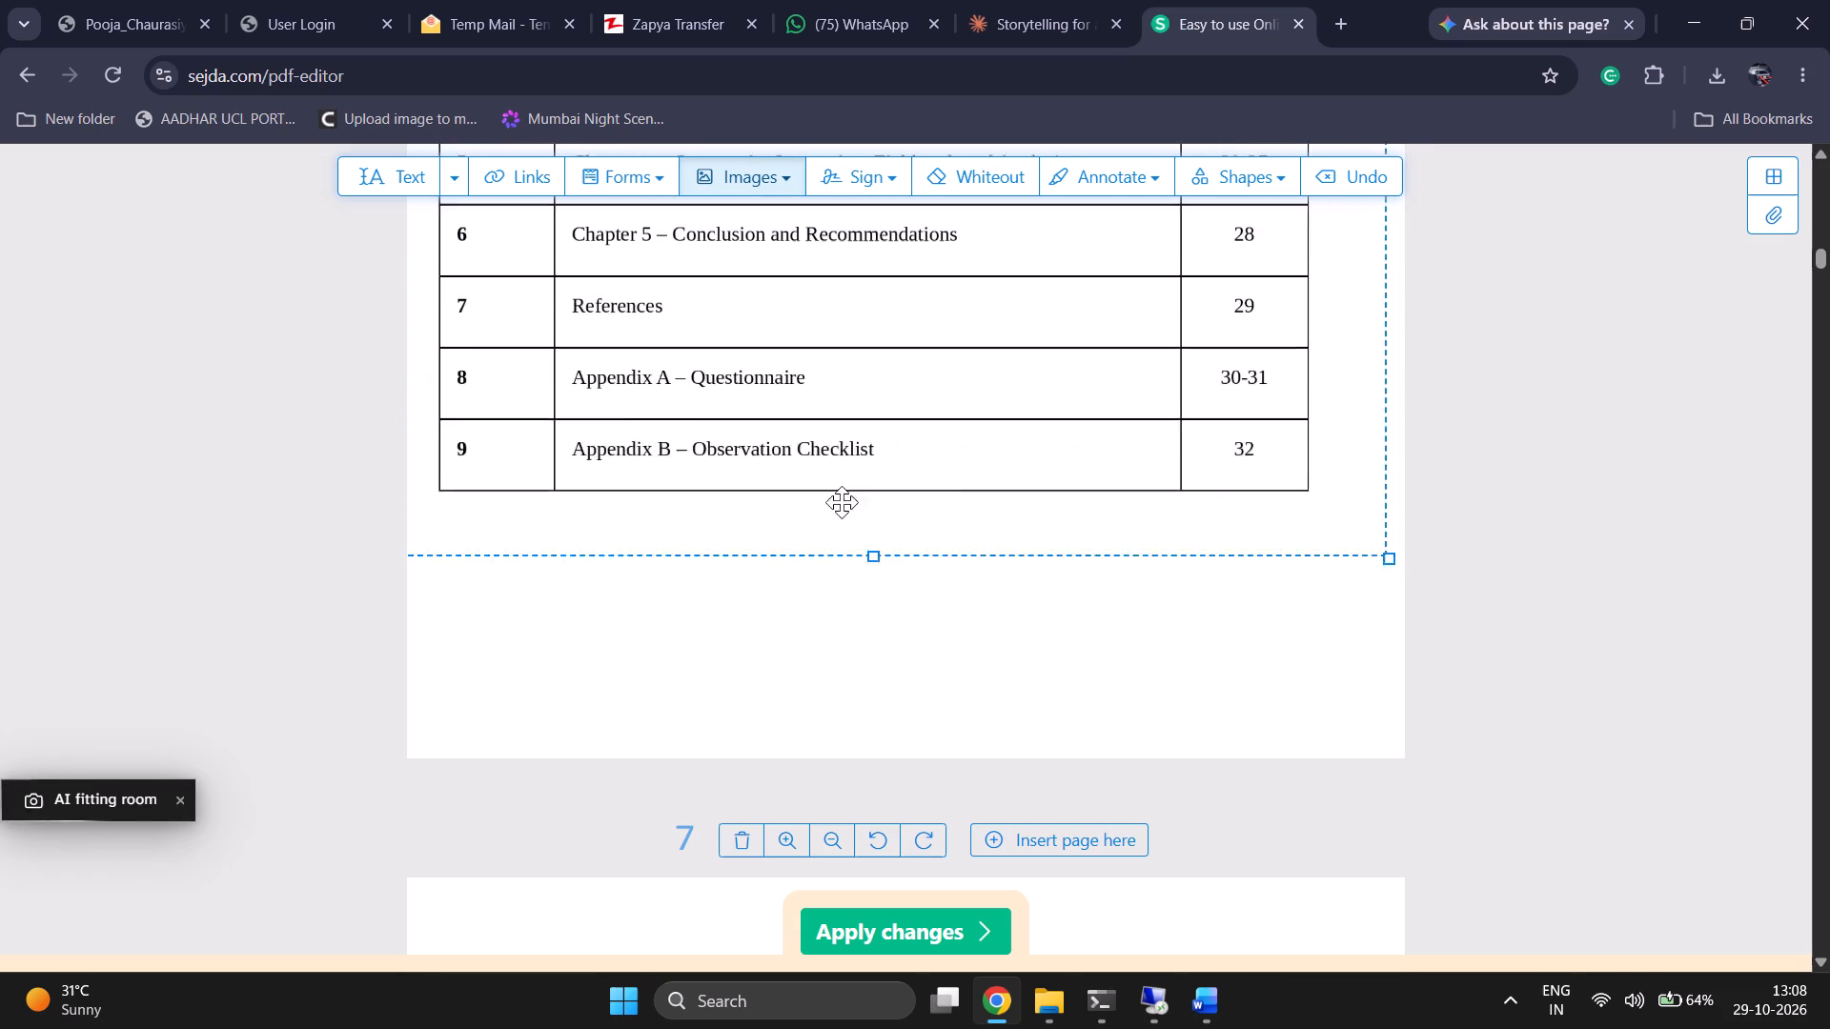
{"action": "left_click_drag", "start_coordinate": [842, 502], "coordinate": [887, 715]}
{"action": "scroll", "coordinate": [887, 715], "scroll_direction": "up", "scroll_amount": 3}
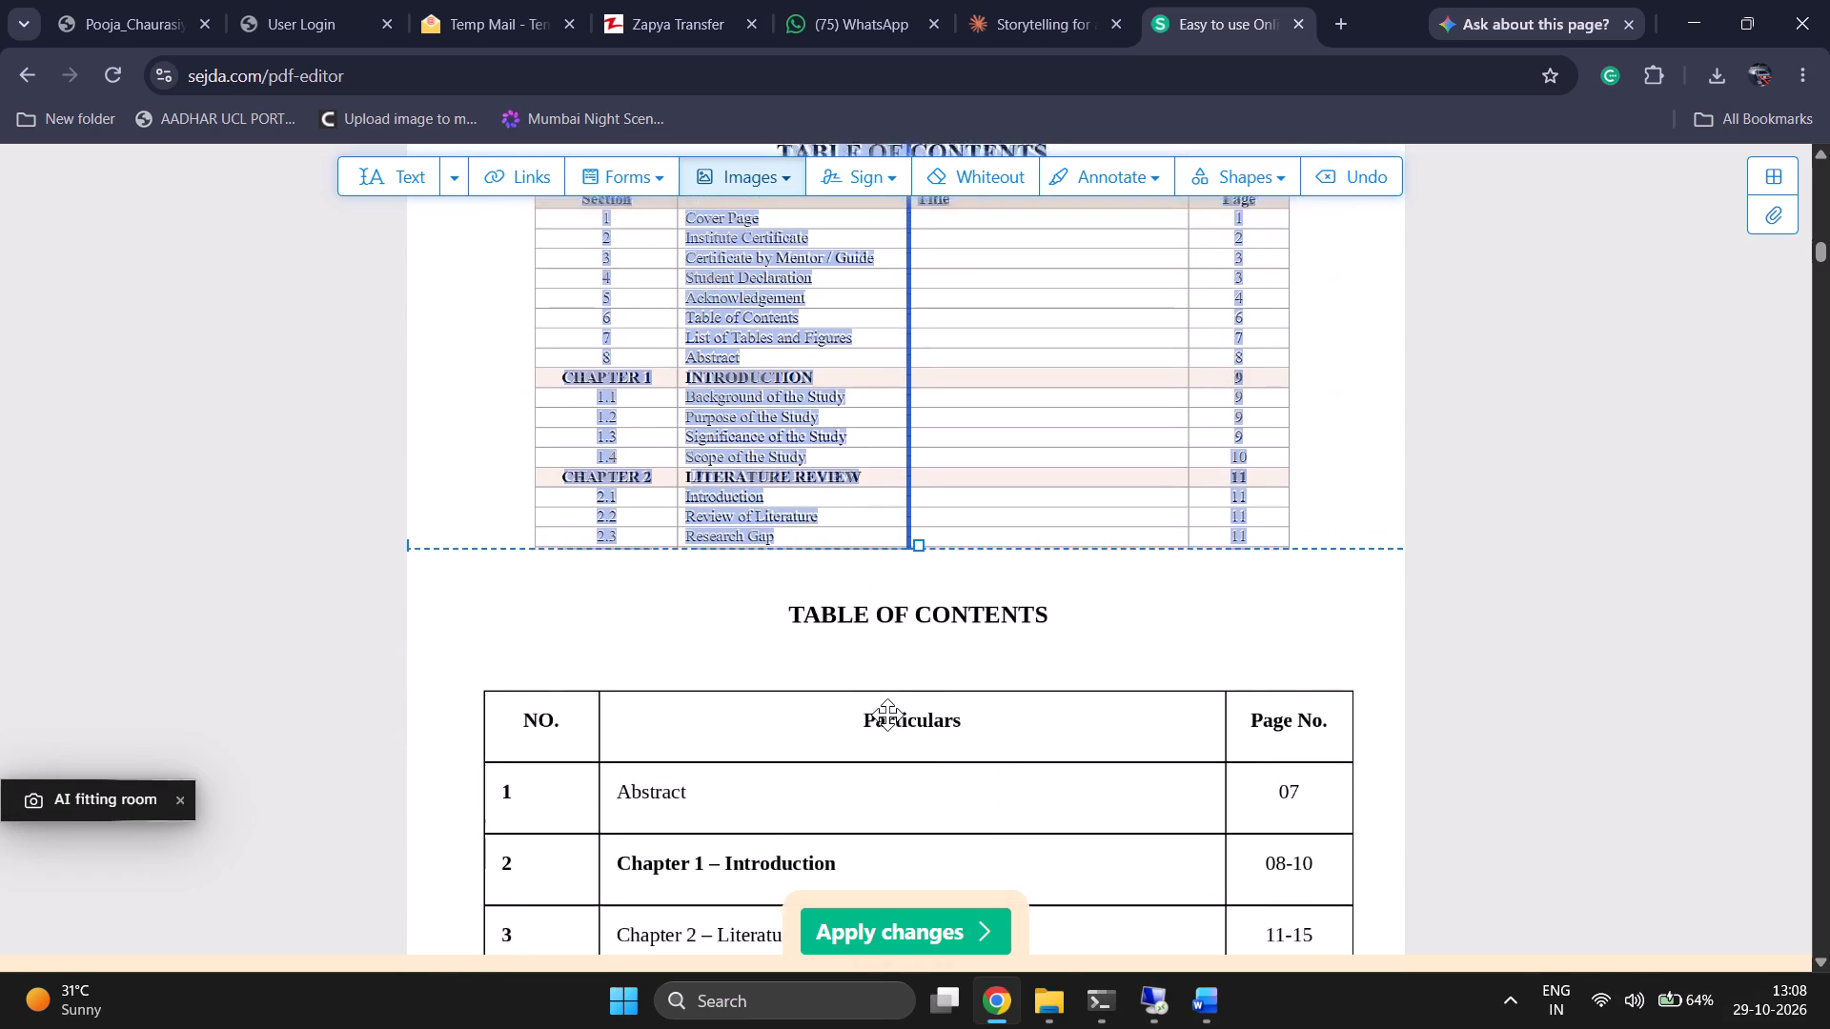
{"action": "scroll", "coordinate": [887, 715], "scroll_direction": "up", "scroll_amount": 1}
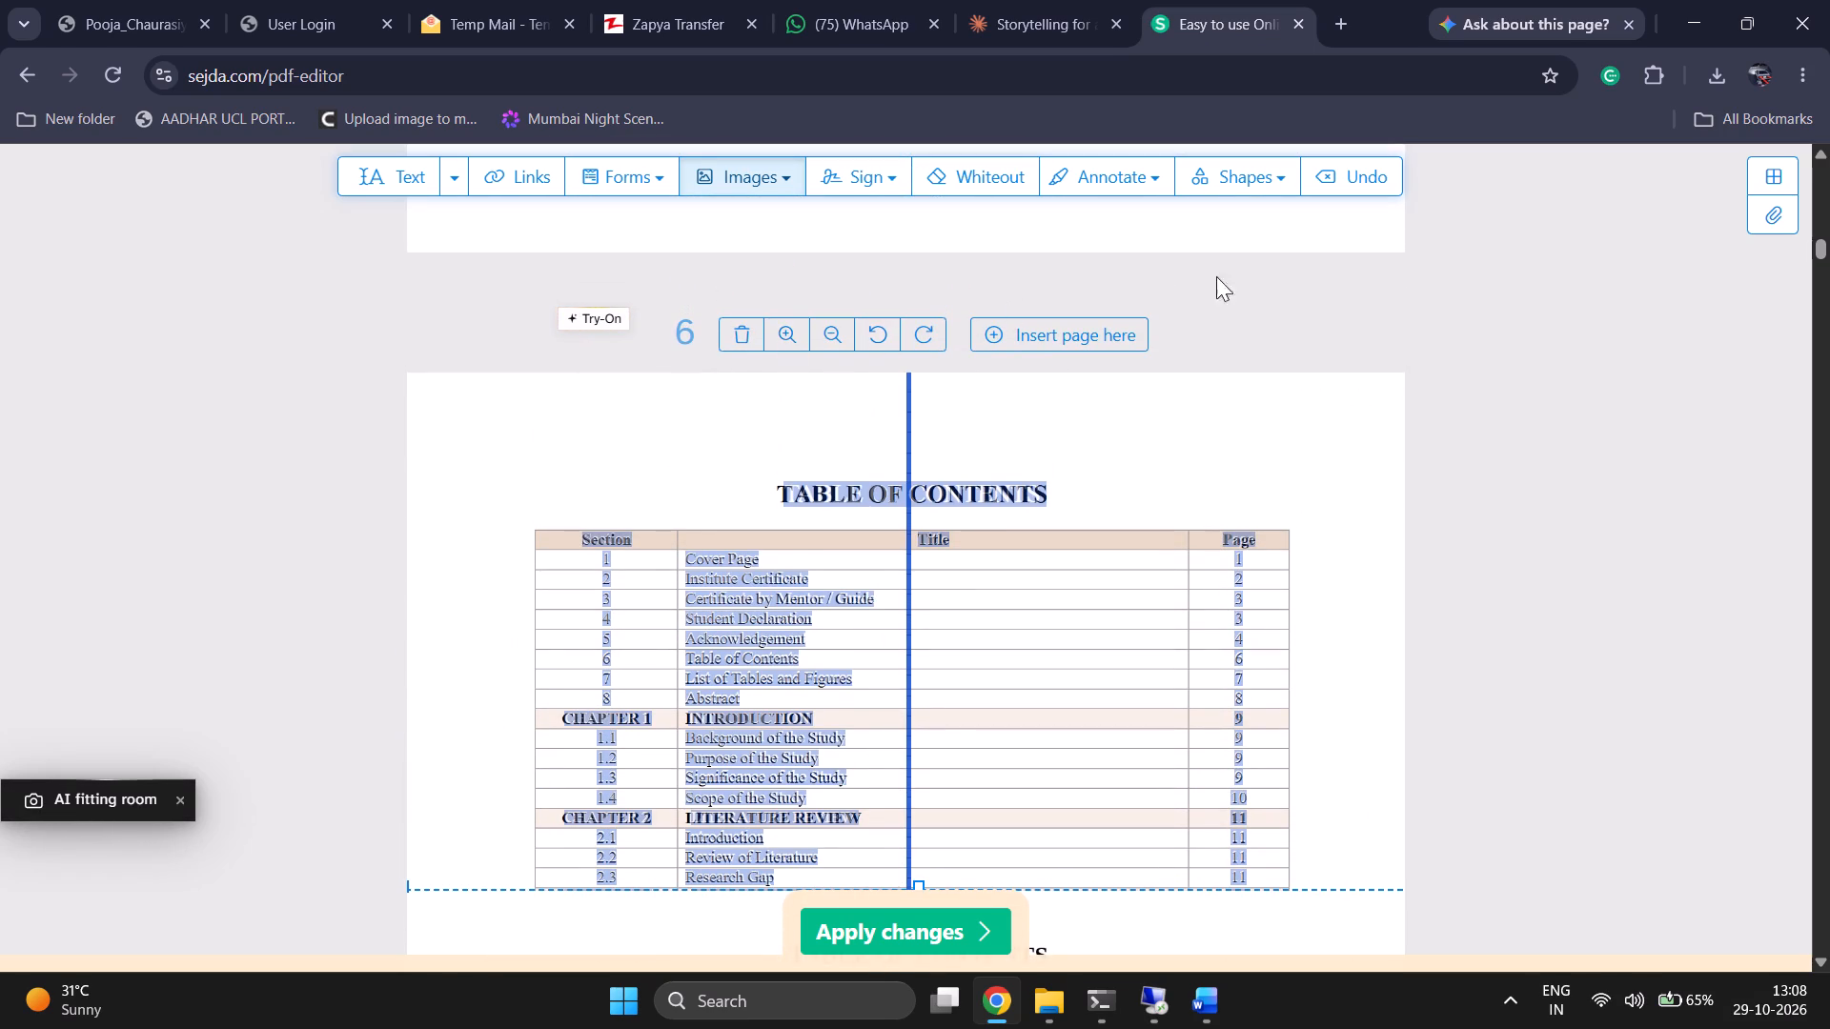
Shrink the contents image slightly within the page width and move it up to just below the old table's header row.
{"action": "left_click", "coordinate": [1629, 459]}
{"action": "left_click", "coordinate": [1535, 721]}
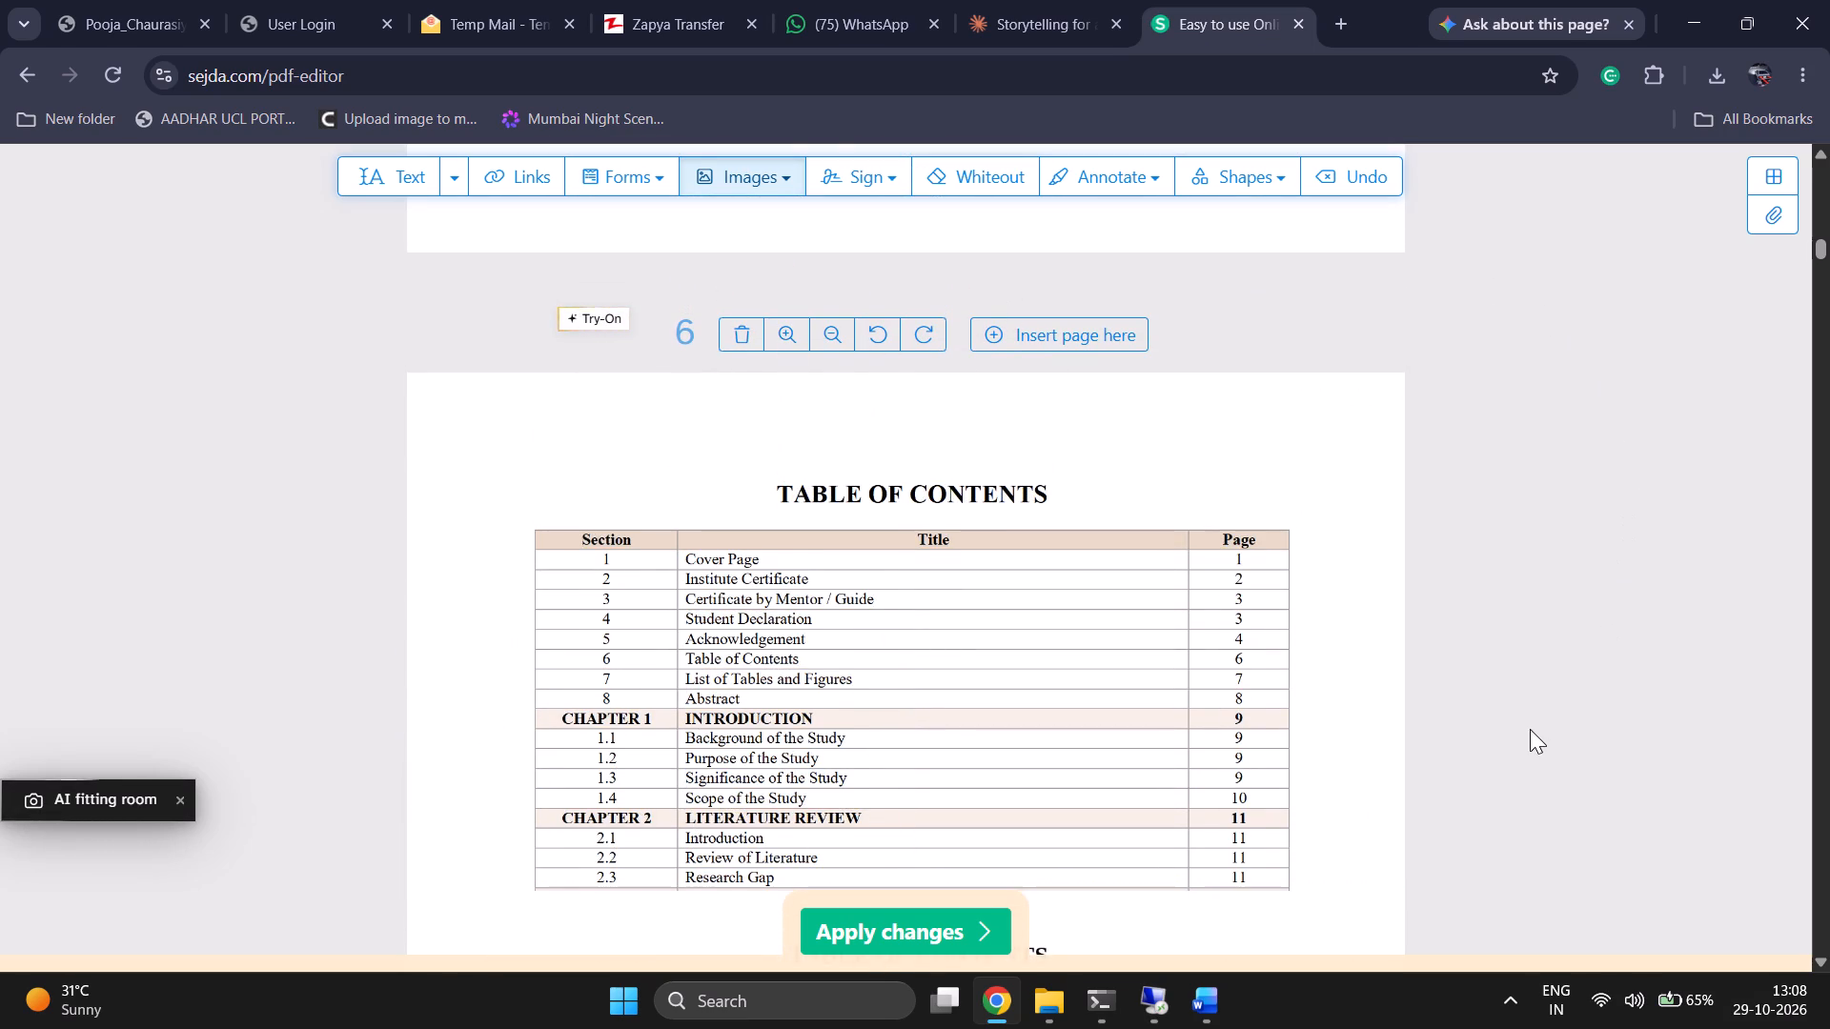
{"action": "scroll", "coordinate": [1530, 729], "scroll_direction": "down", "scroll_amount": 3}
{"action": "left_click_drag", "start_coordinate": [921, 494], "coordinate": [887, 555]}
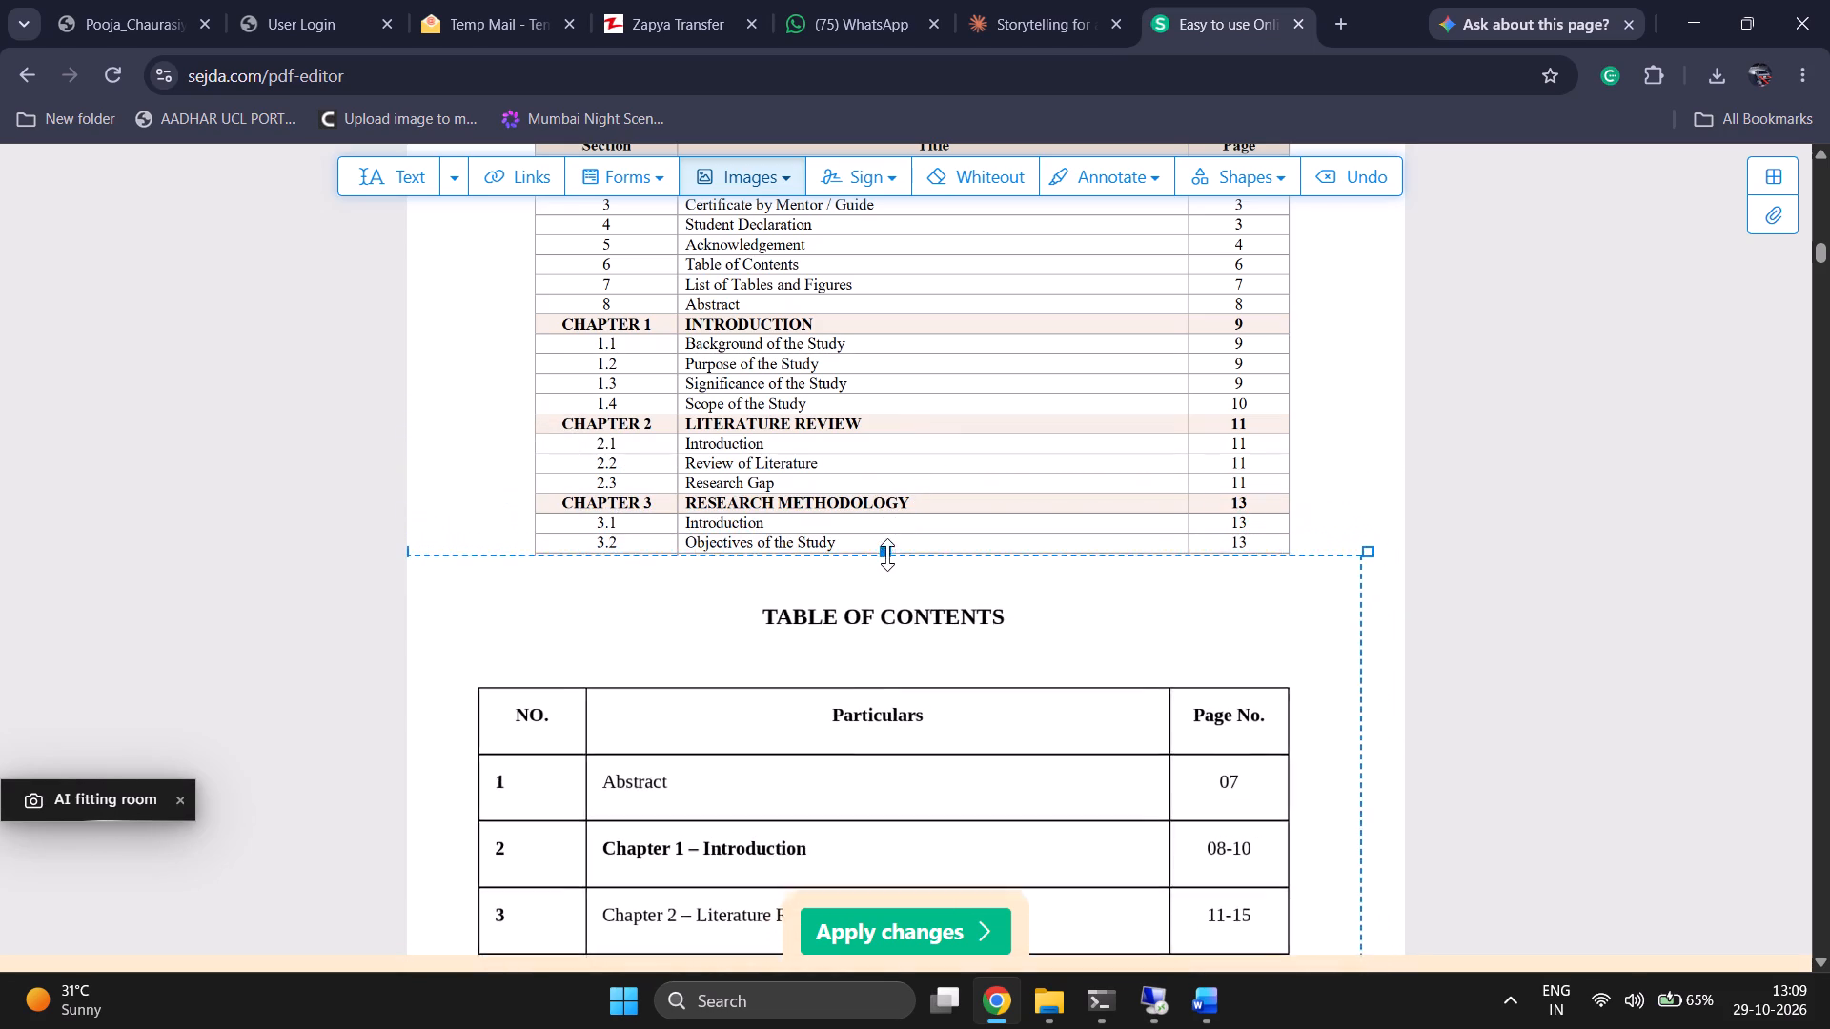
{"action": "left_click_drag", "start_coordinate": [887, 555], "coordinate": [884, 564]}
{"action": "left_click_drag", "start_coordinate": [853, 683], "coordinate": [875, 275]}
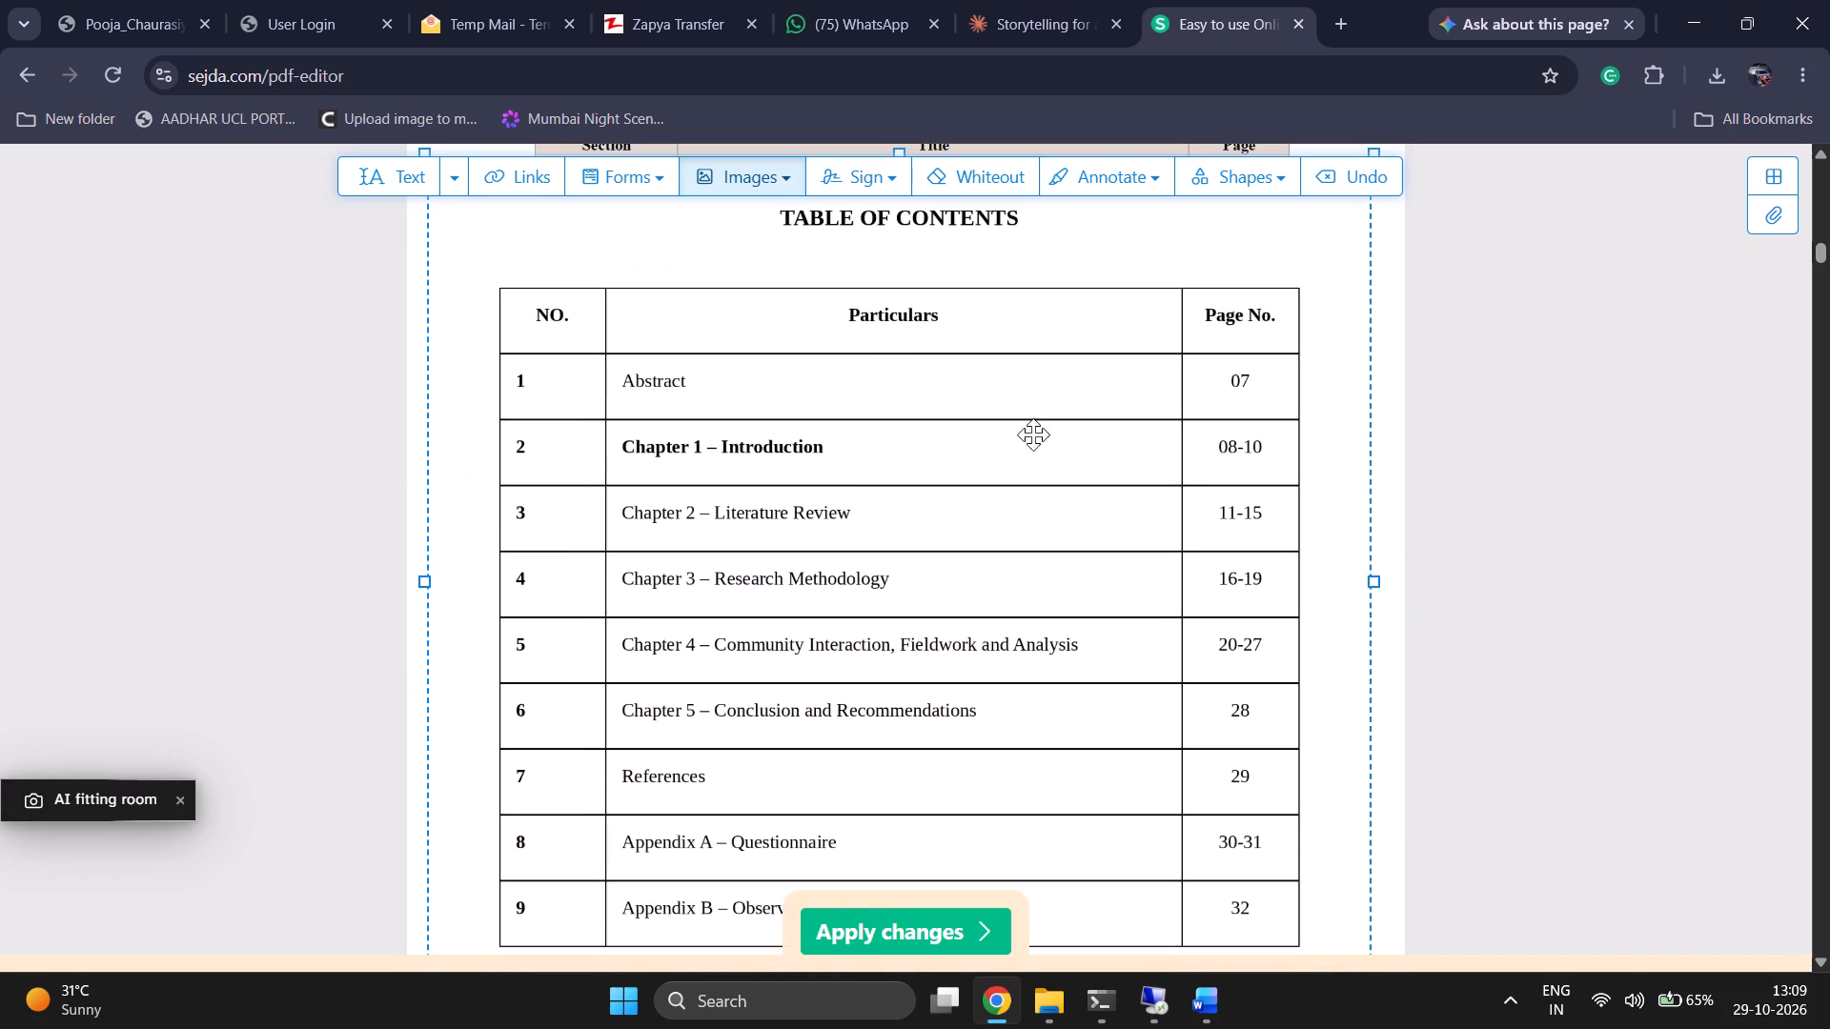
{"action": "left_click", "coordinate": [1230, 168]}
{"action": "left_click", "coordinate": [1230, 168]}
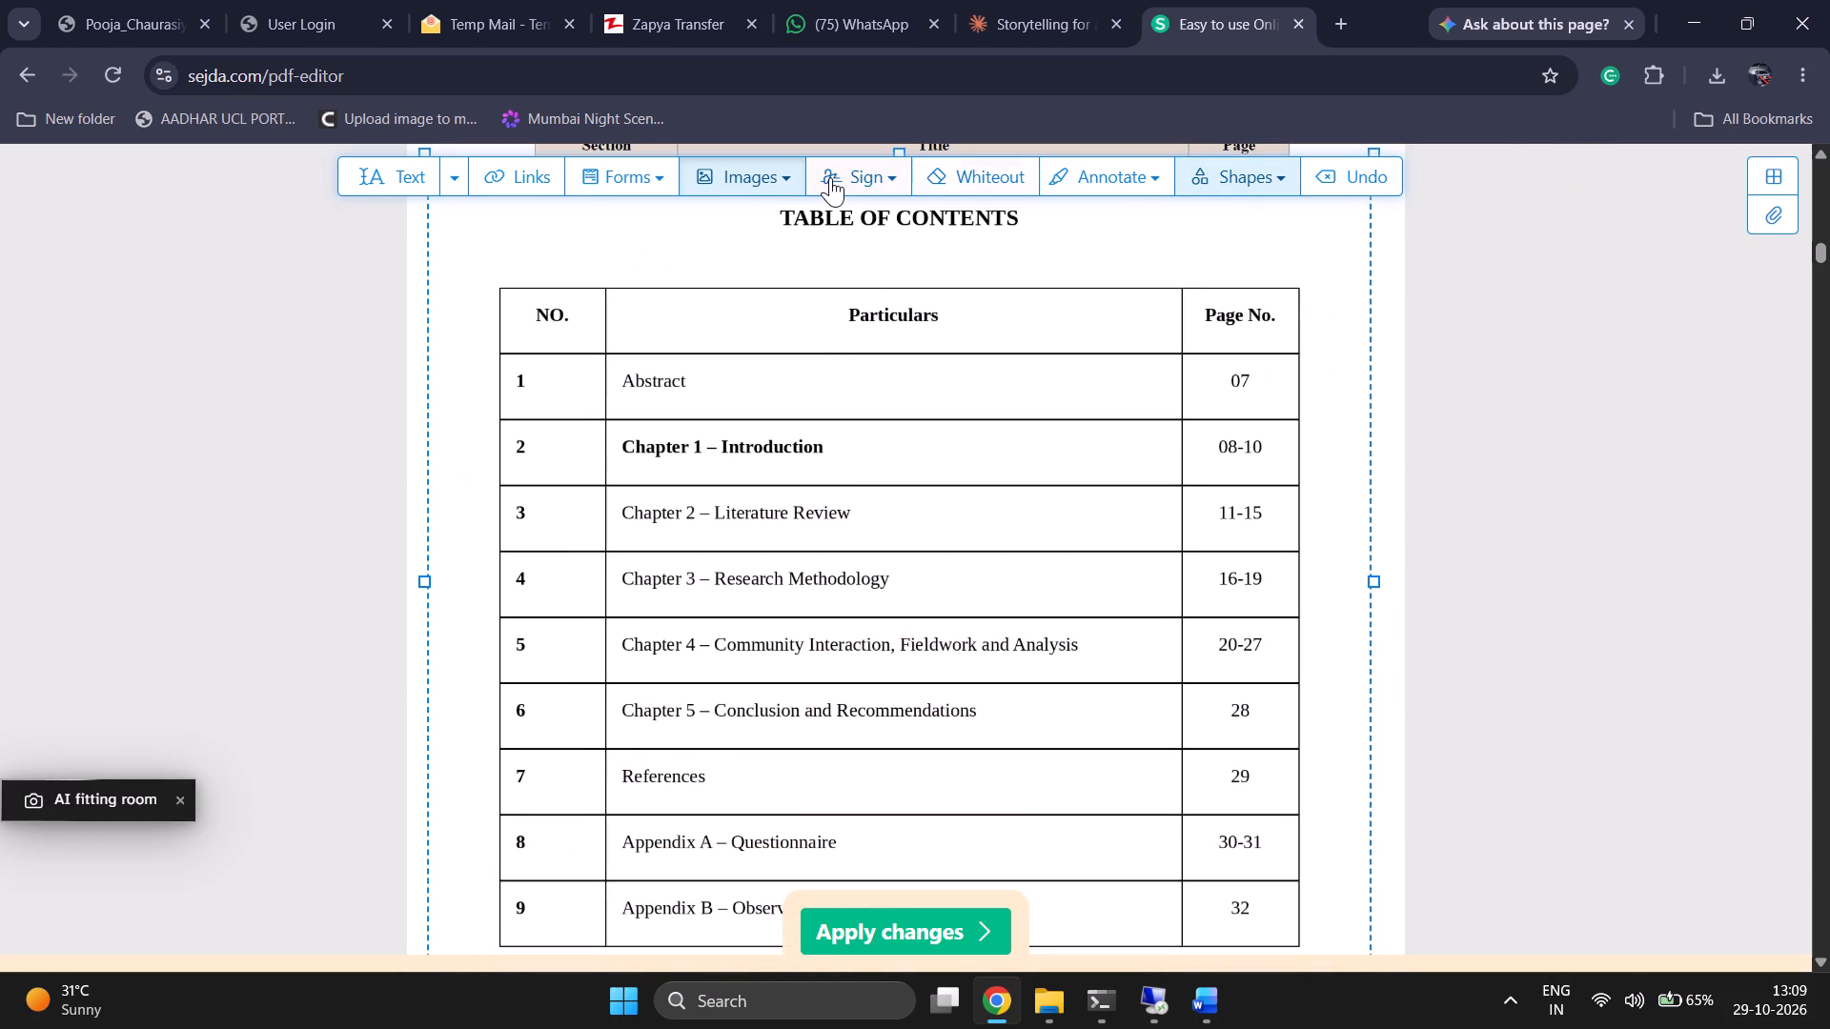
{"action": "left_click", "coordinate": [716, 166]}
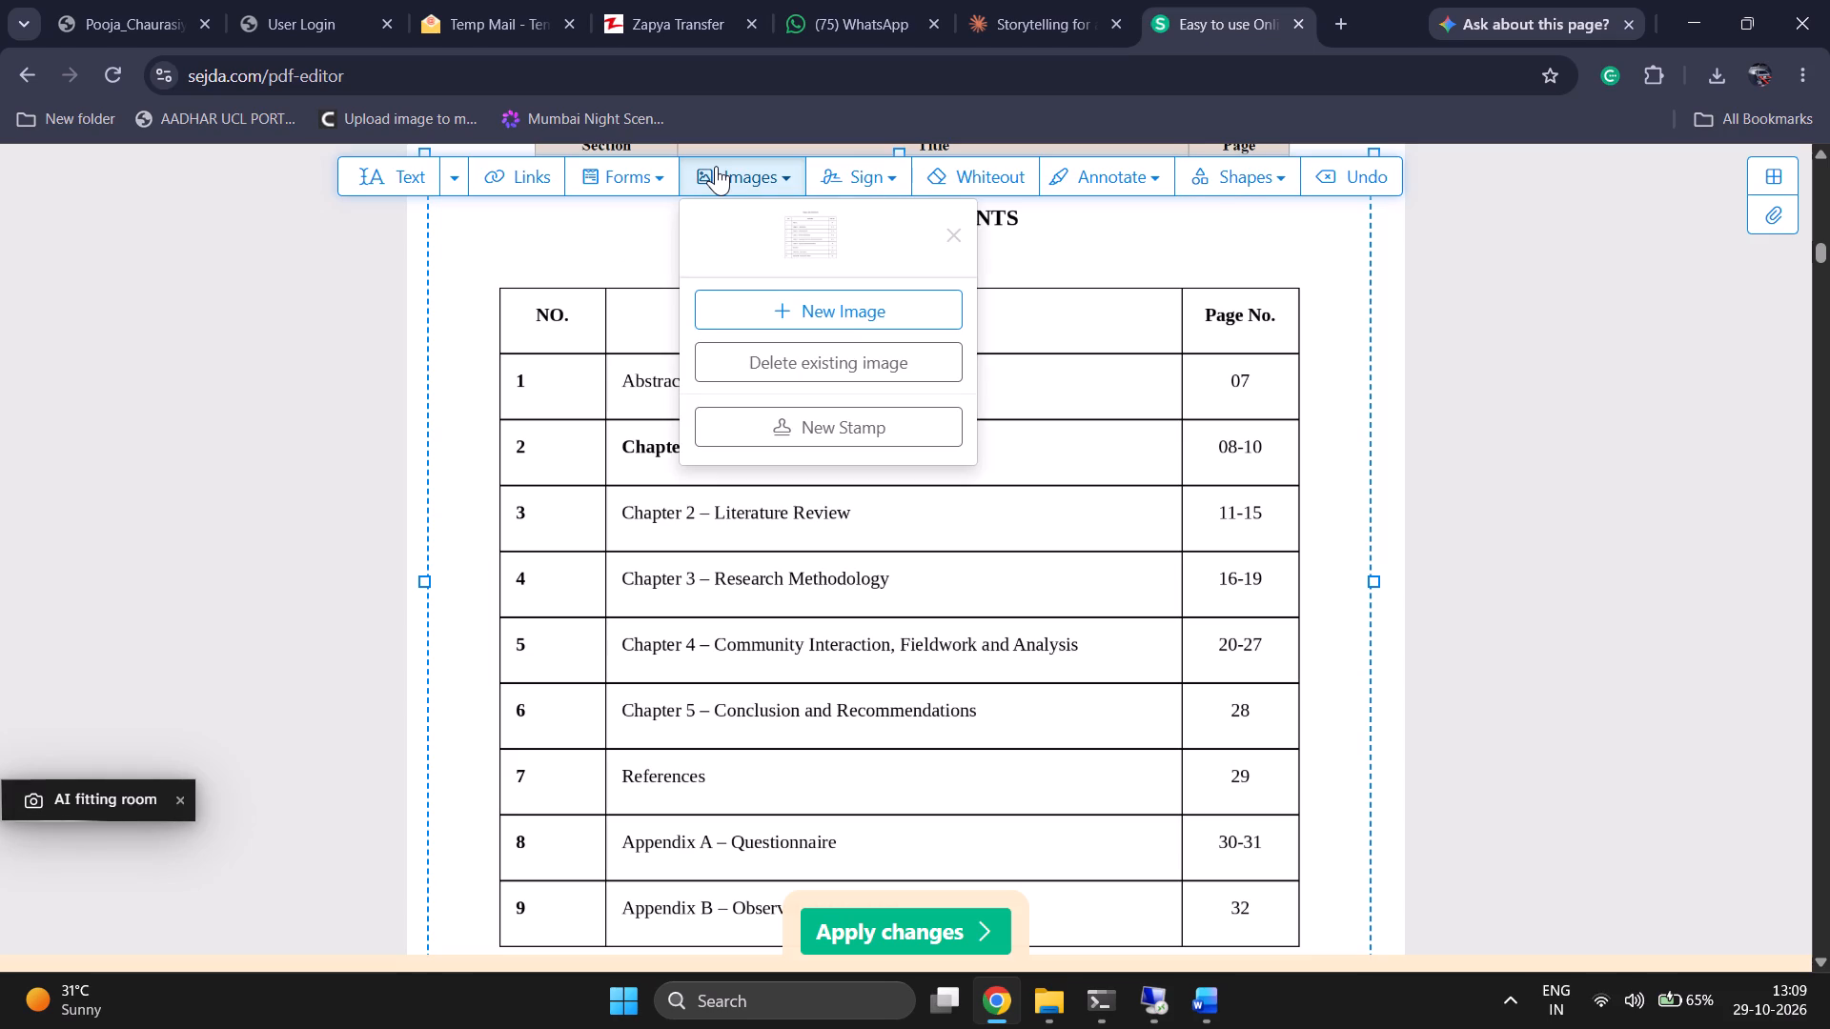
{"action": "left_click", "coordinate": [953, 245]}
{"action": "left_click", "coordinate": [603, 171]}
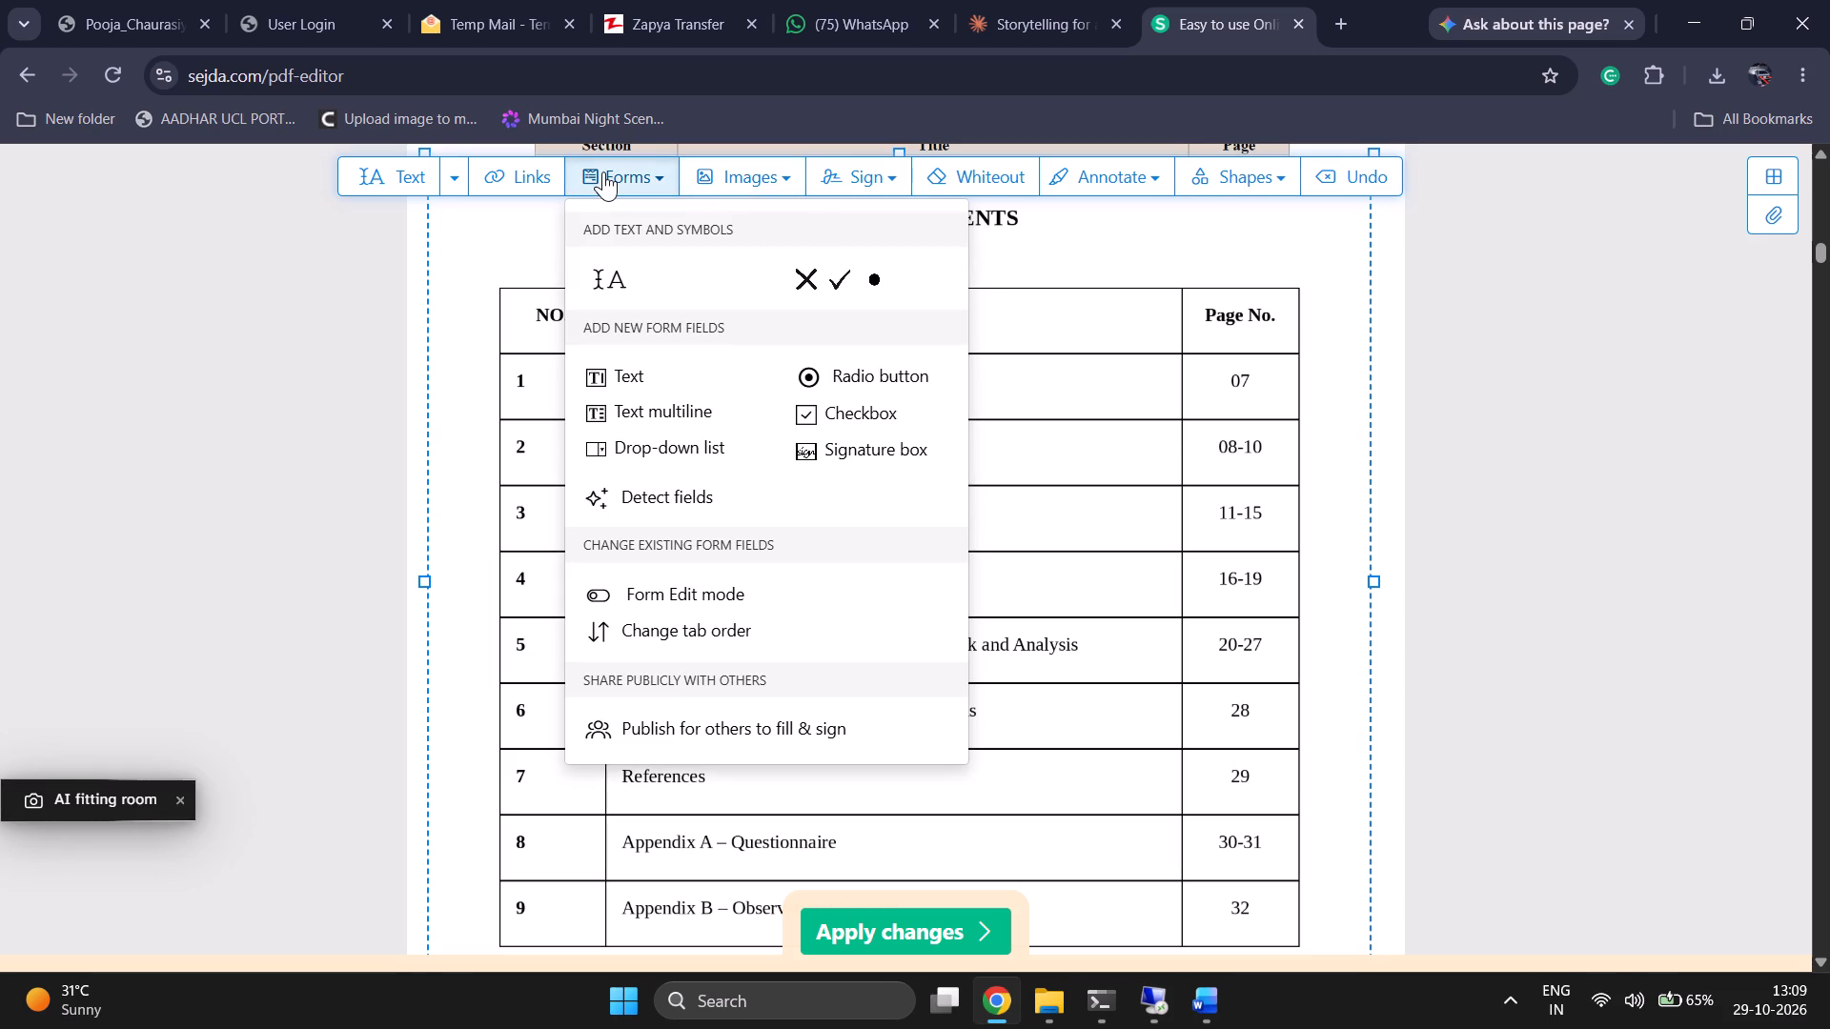
Insert a blank page directly before the table of contents page, as the new page 6.
{"action": "left_click", "coordinate": [603, 171]}
{"action": "scroll", "coordinate": [1724, 514], "scroll_direction": "up", "scroll_amount": 1}
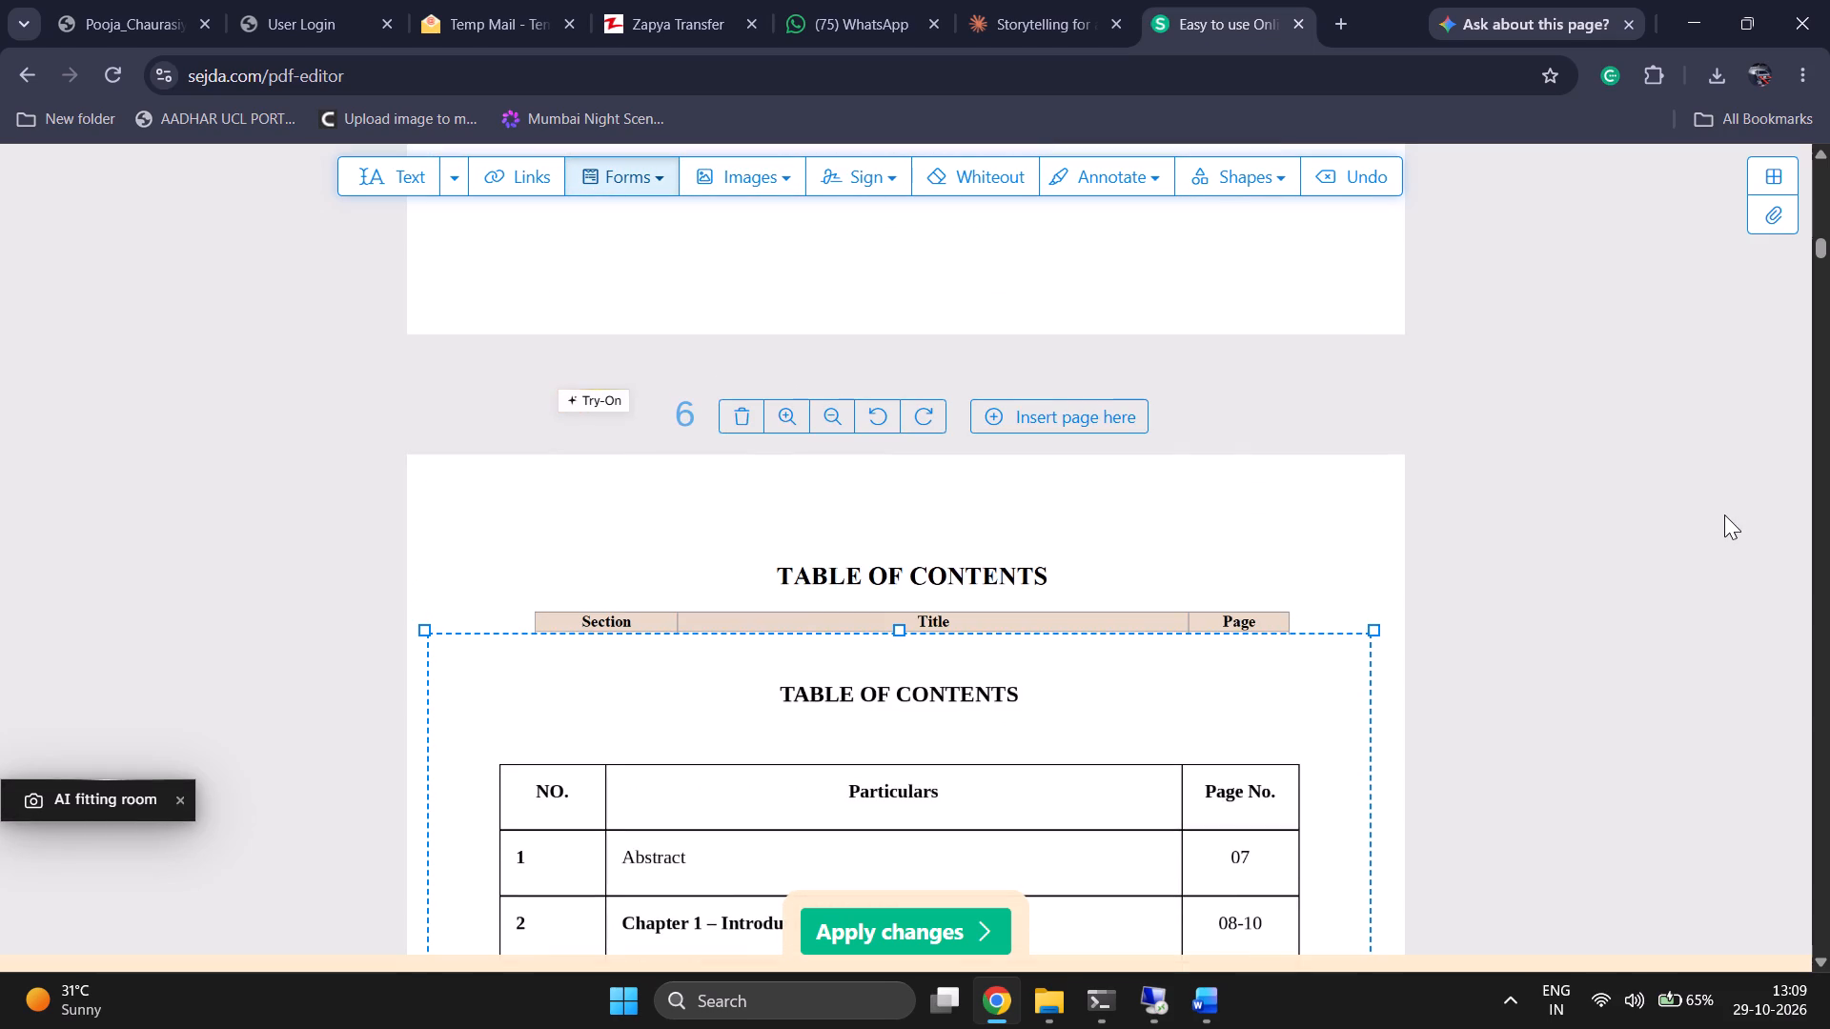
{"action": "left_click", "coordinate": [1099, 407]}
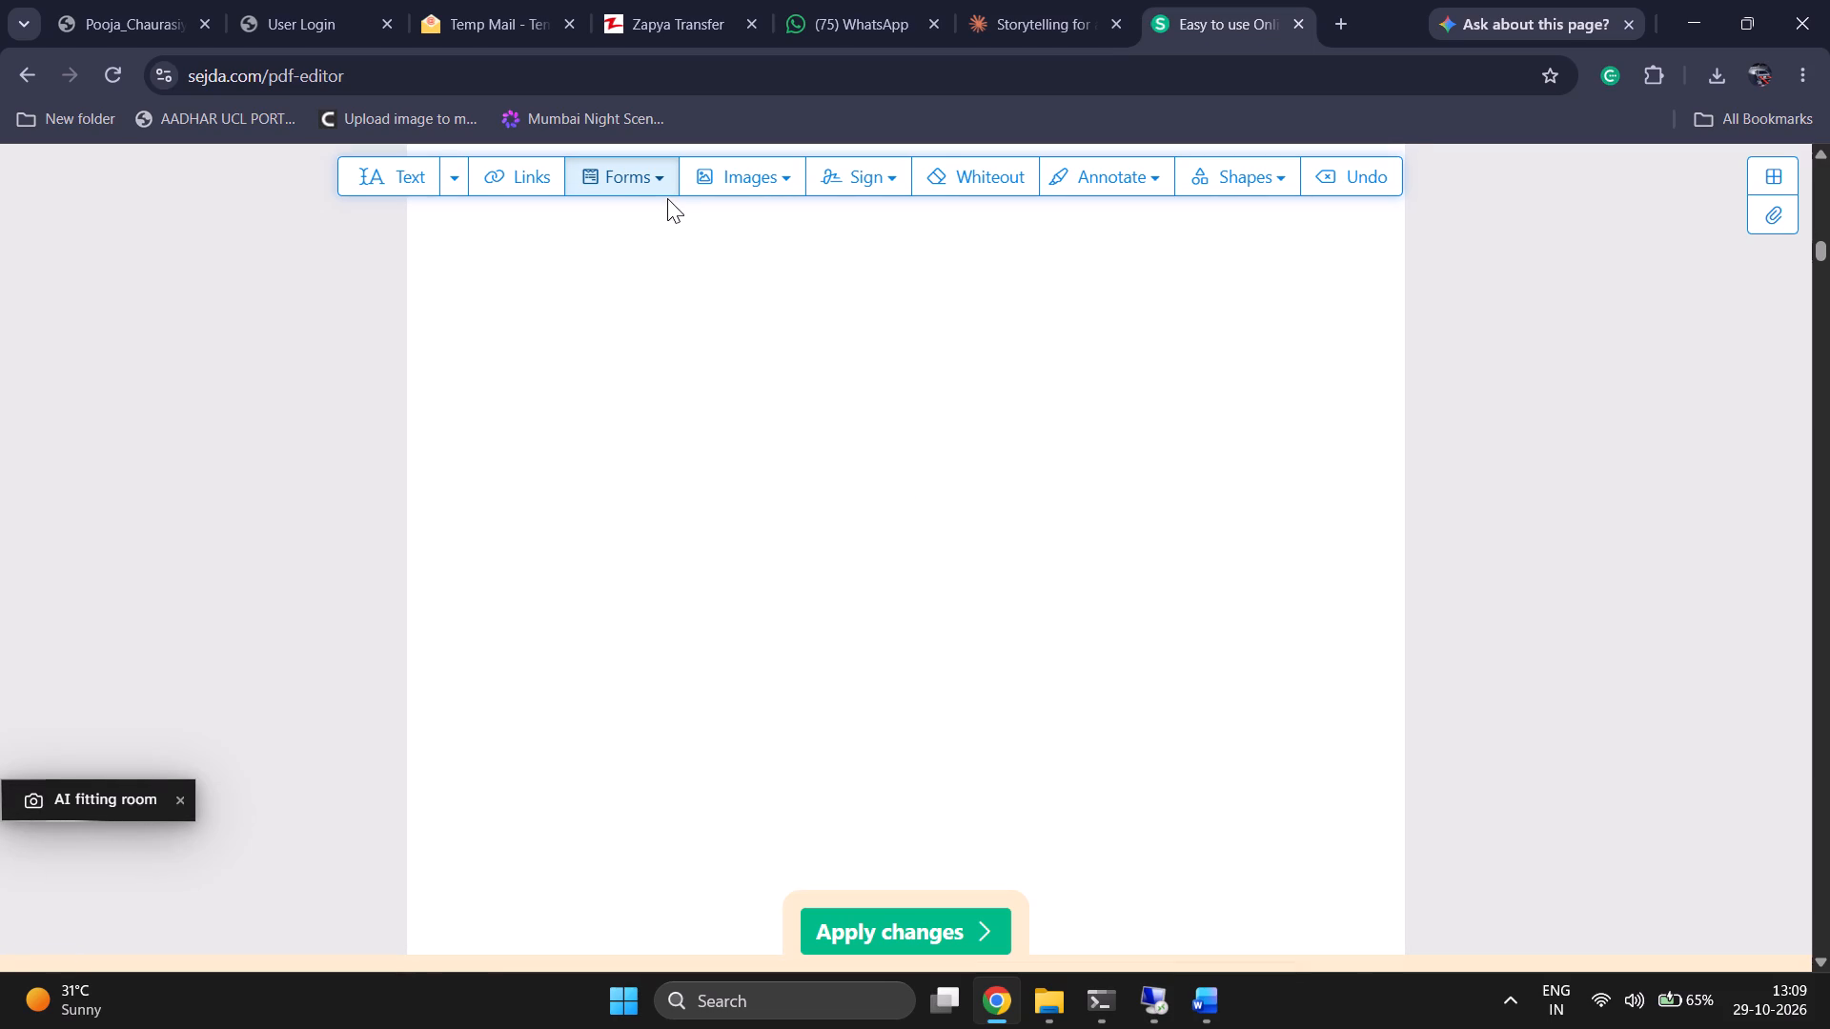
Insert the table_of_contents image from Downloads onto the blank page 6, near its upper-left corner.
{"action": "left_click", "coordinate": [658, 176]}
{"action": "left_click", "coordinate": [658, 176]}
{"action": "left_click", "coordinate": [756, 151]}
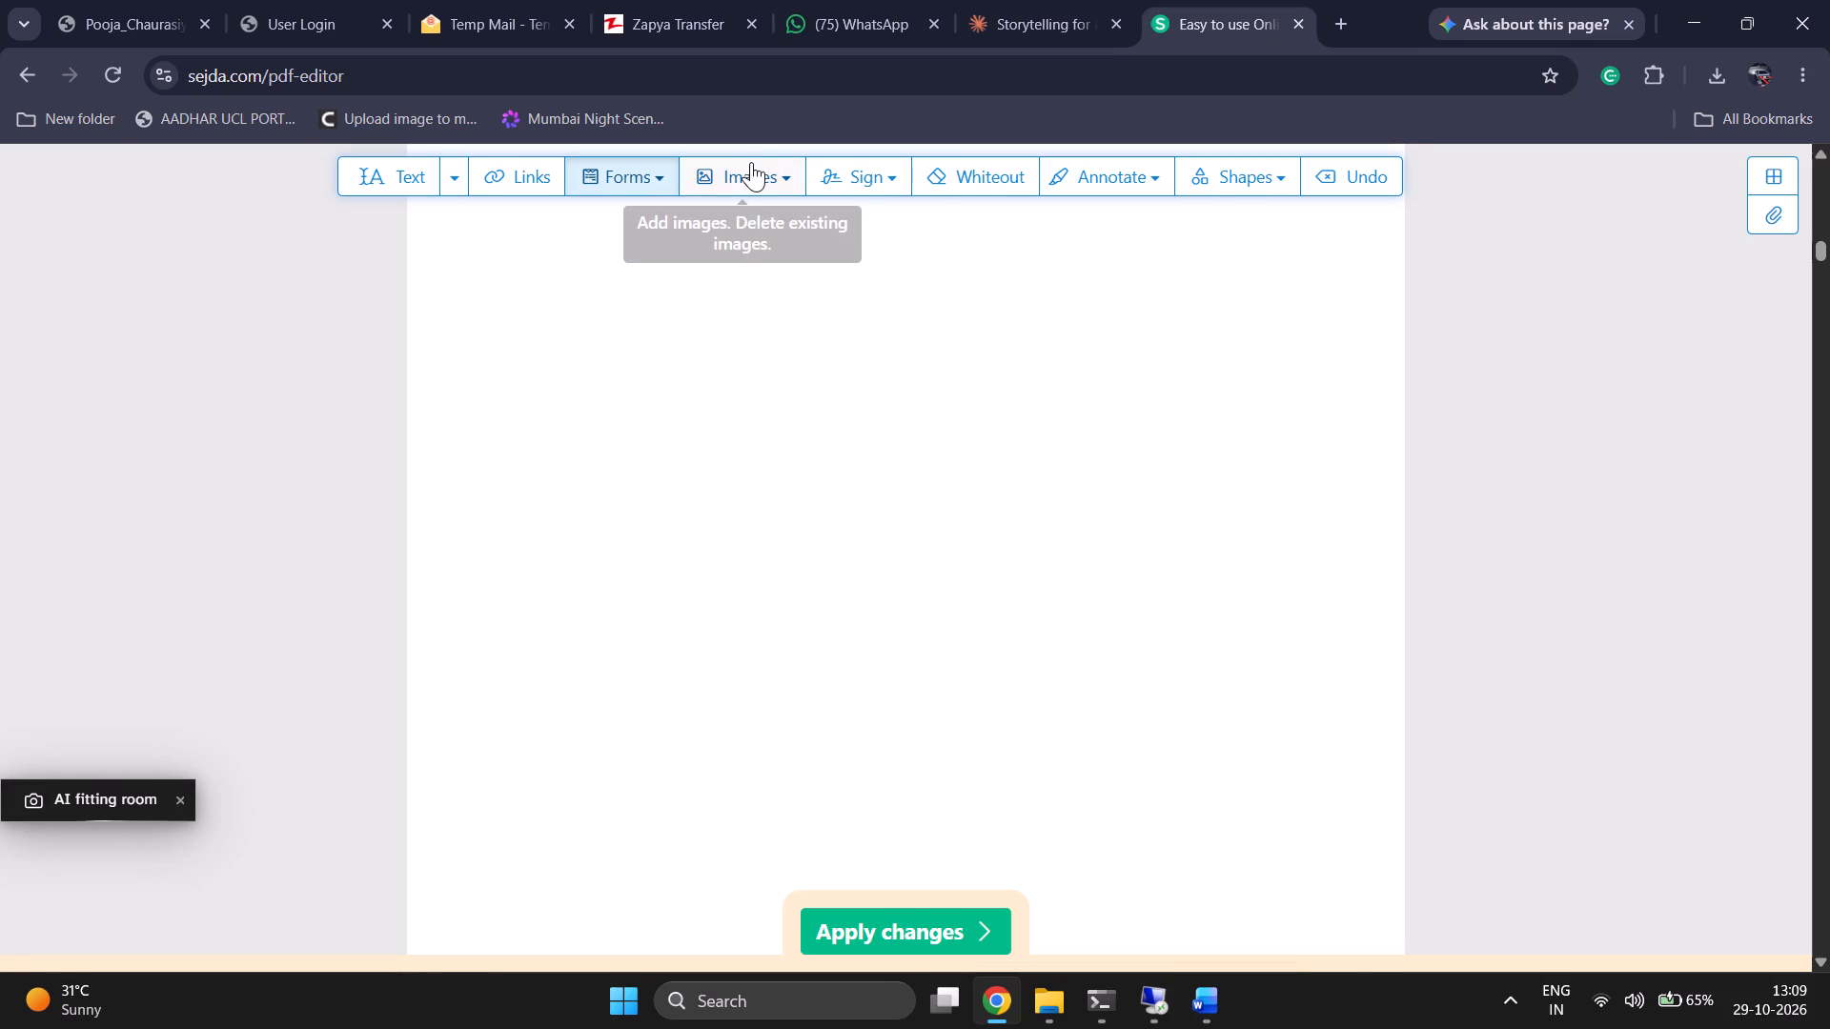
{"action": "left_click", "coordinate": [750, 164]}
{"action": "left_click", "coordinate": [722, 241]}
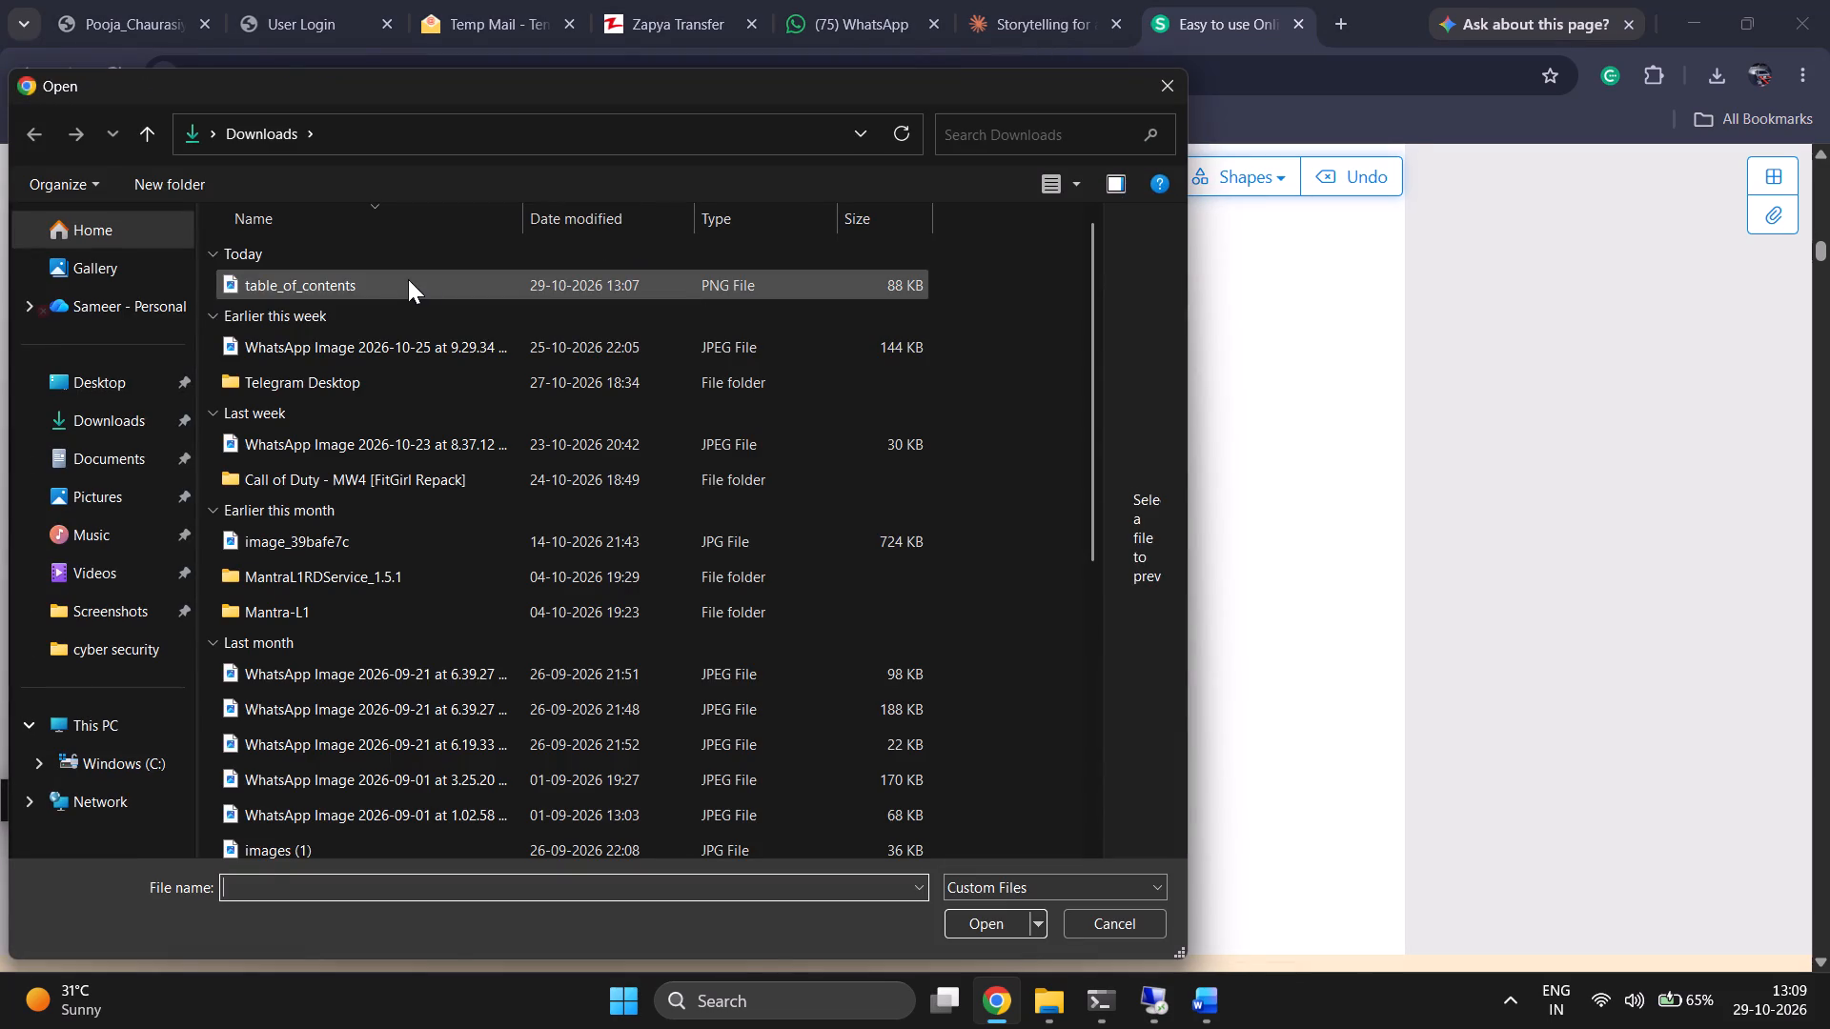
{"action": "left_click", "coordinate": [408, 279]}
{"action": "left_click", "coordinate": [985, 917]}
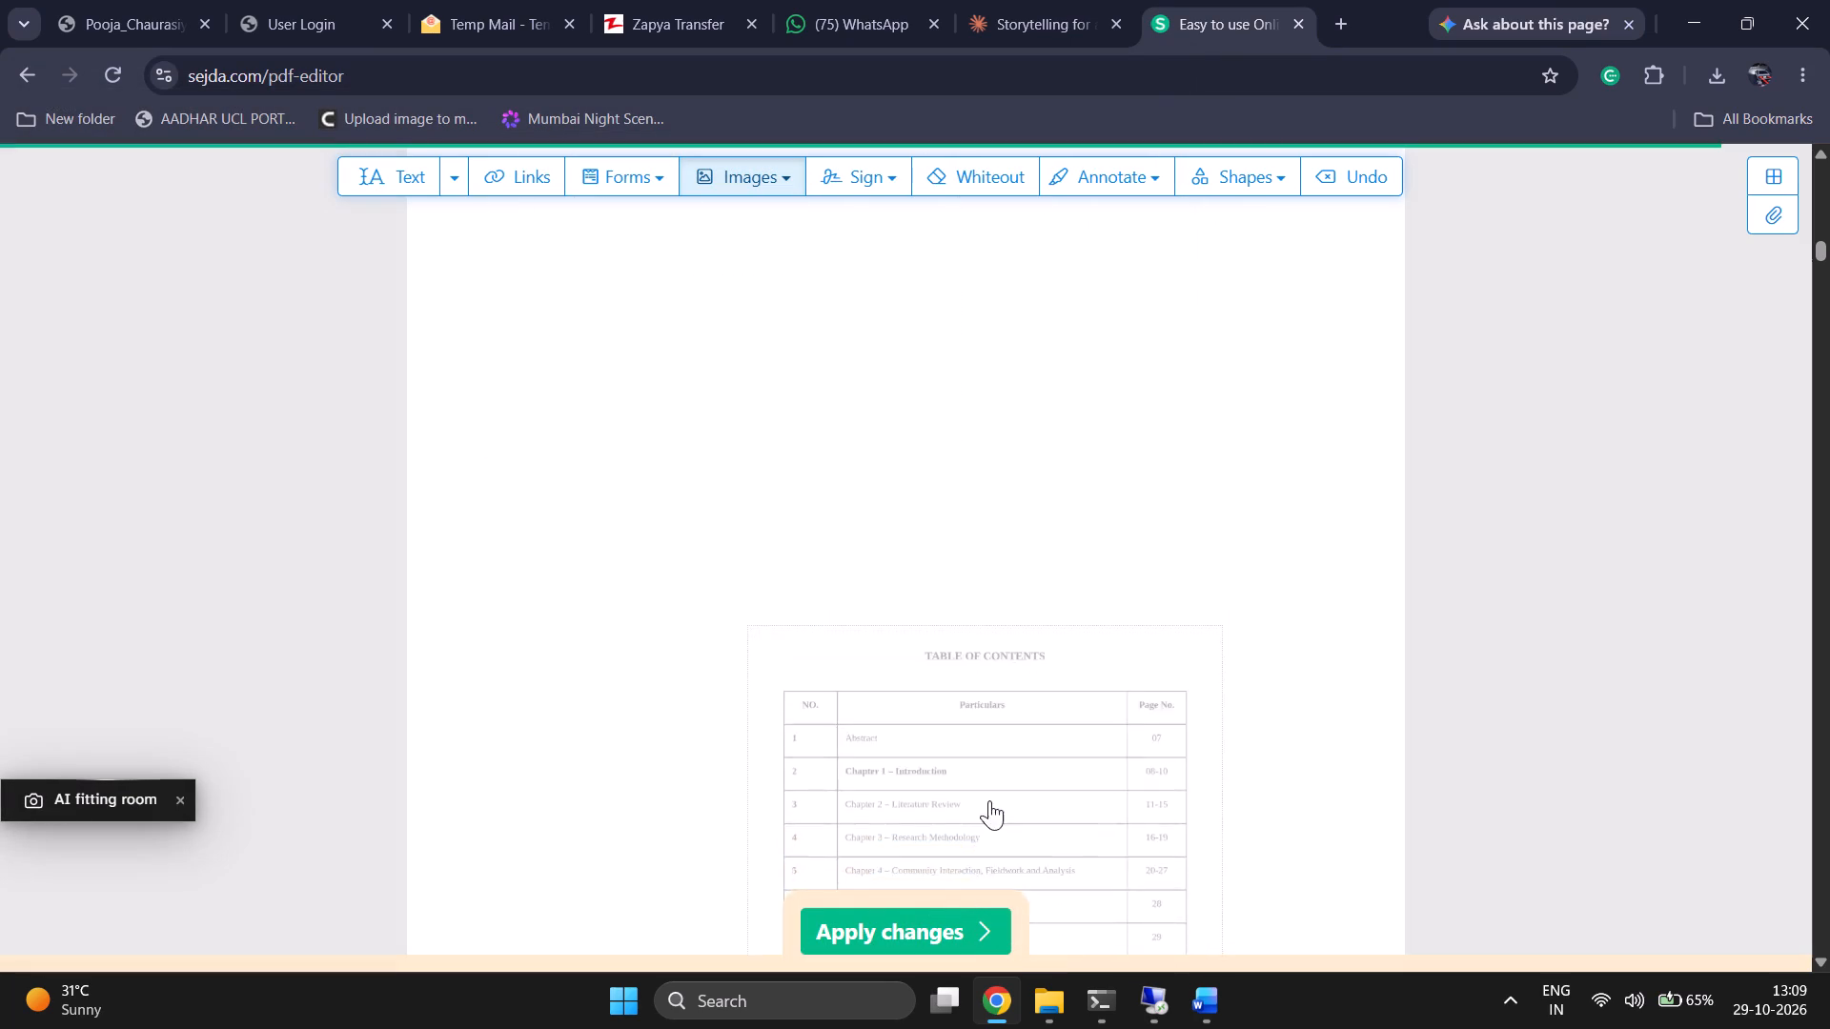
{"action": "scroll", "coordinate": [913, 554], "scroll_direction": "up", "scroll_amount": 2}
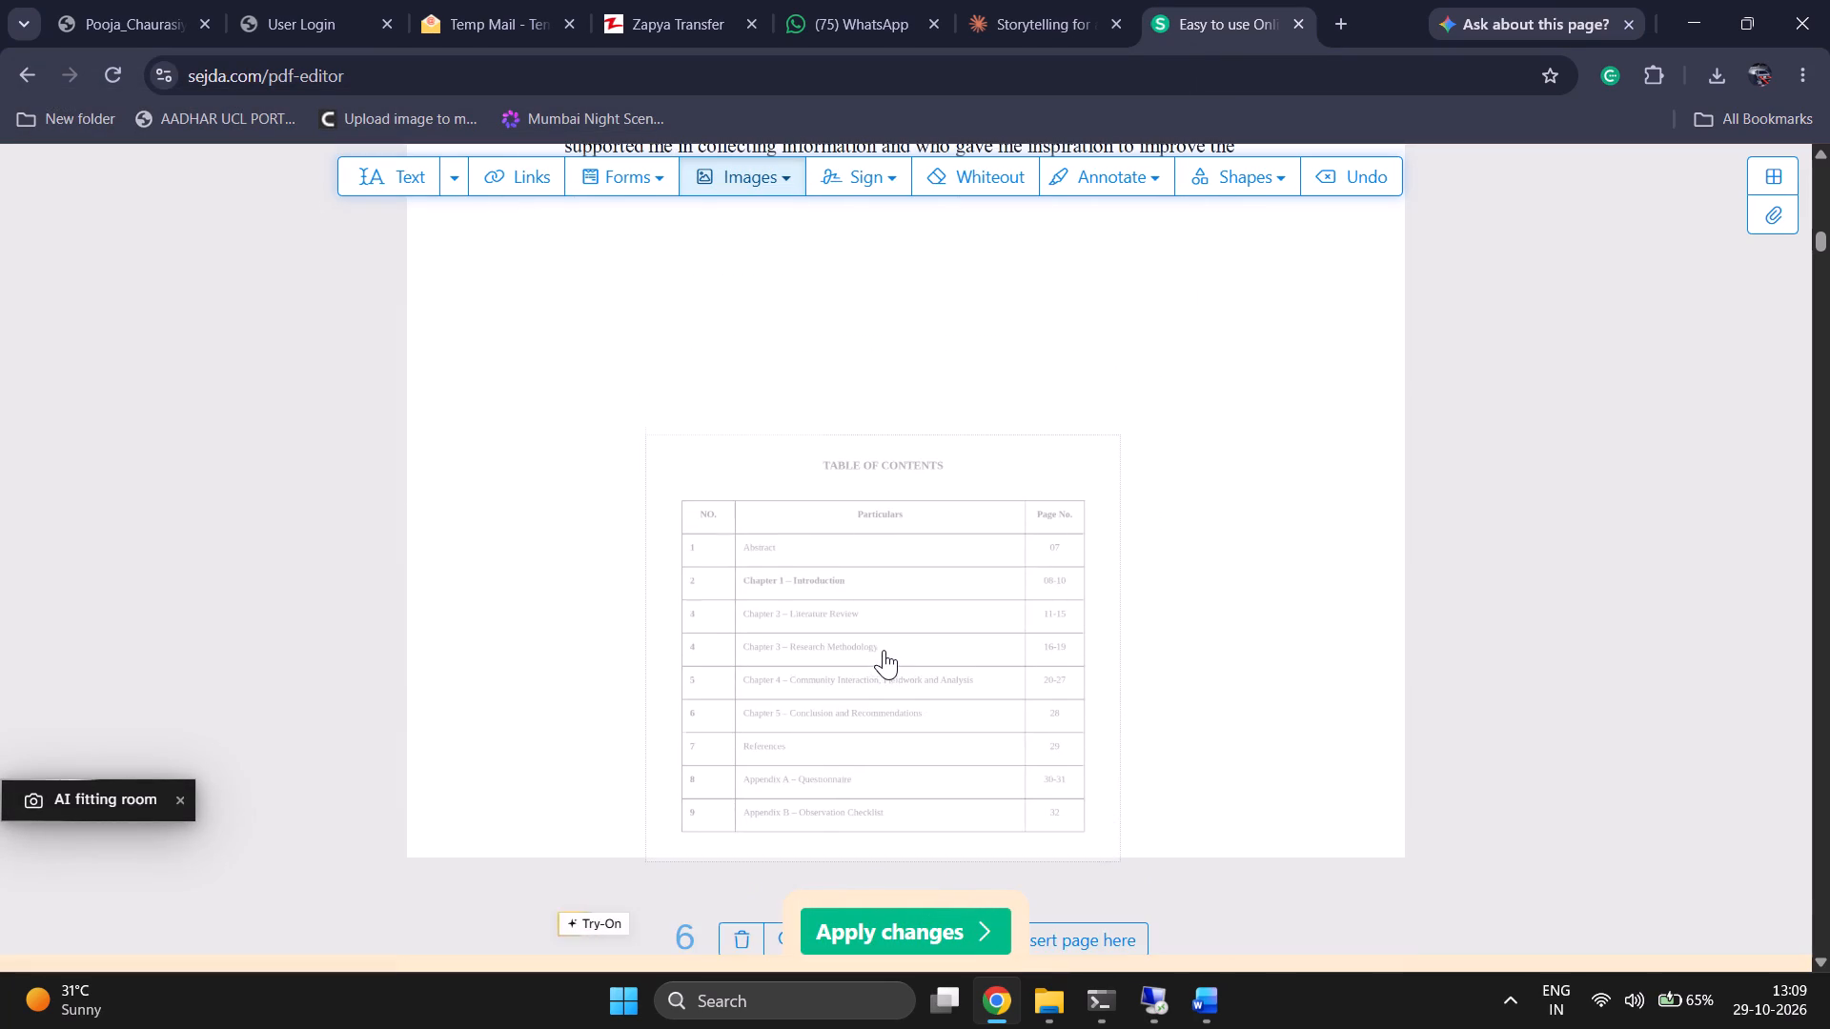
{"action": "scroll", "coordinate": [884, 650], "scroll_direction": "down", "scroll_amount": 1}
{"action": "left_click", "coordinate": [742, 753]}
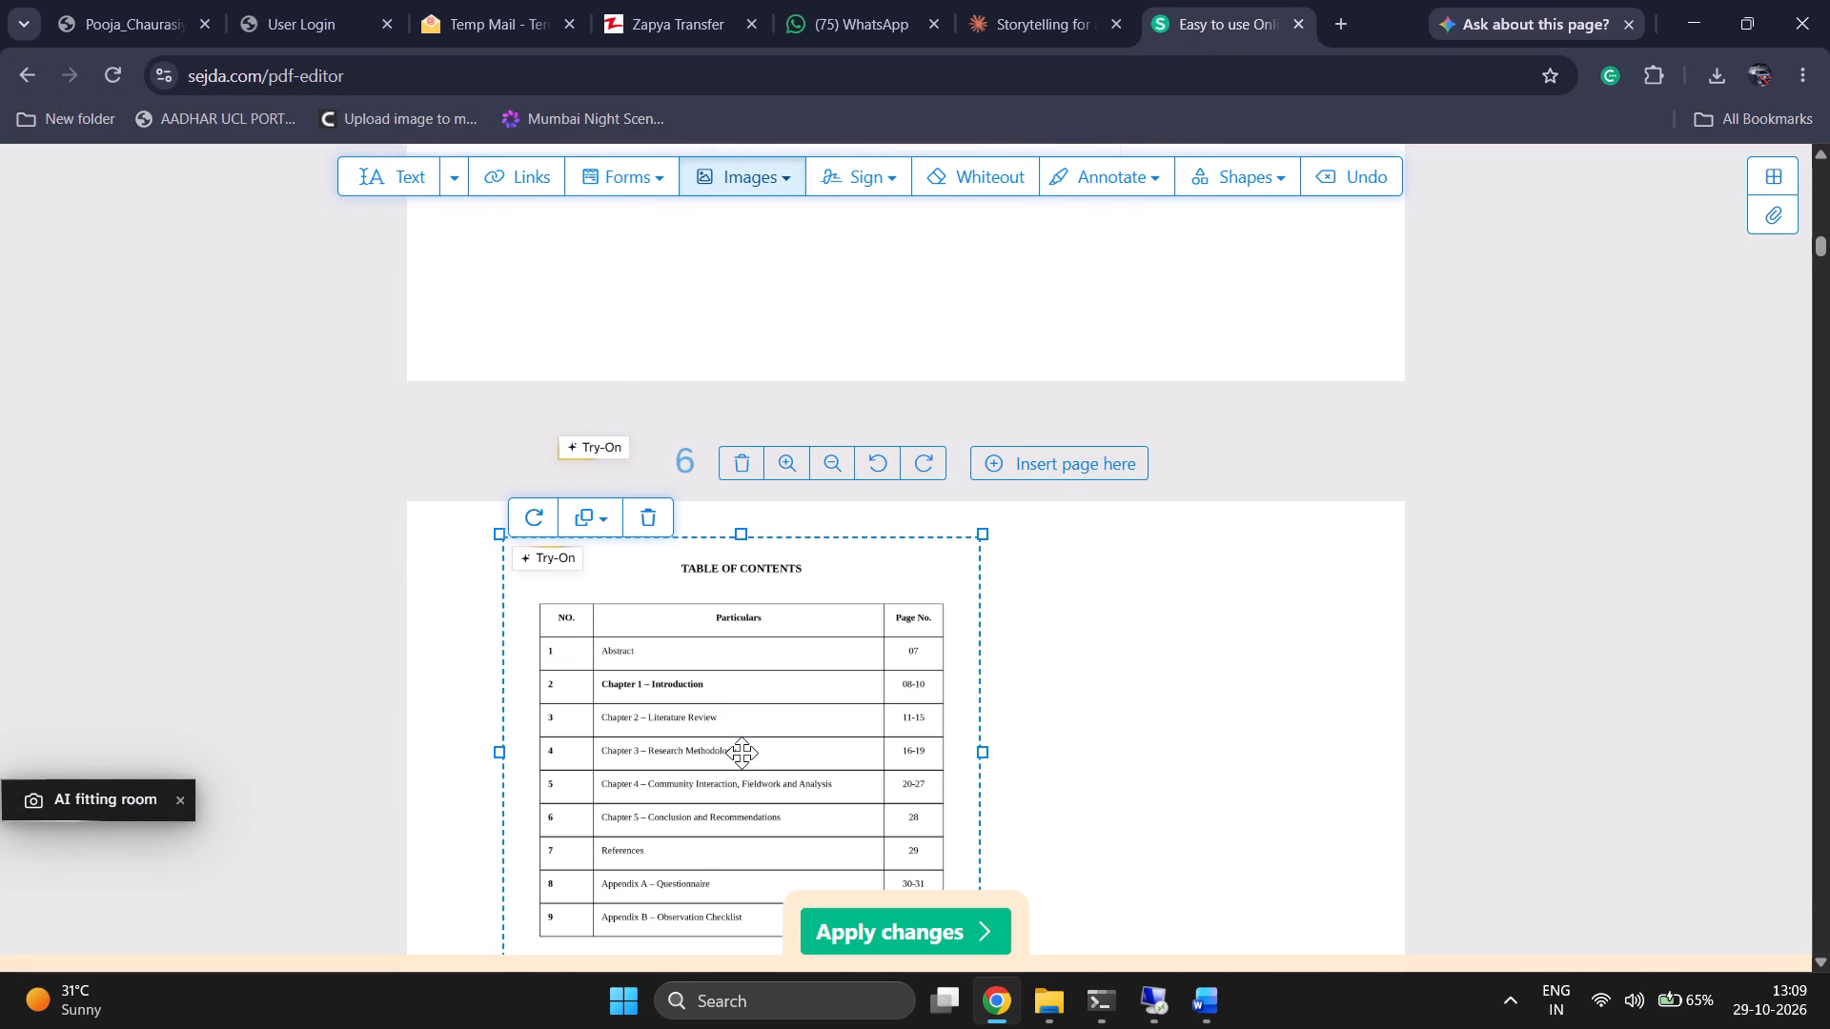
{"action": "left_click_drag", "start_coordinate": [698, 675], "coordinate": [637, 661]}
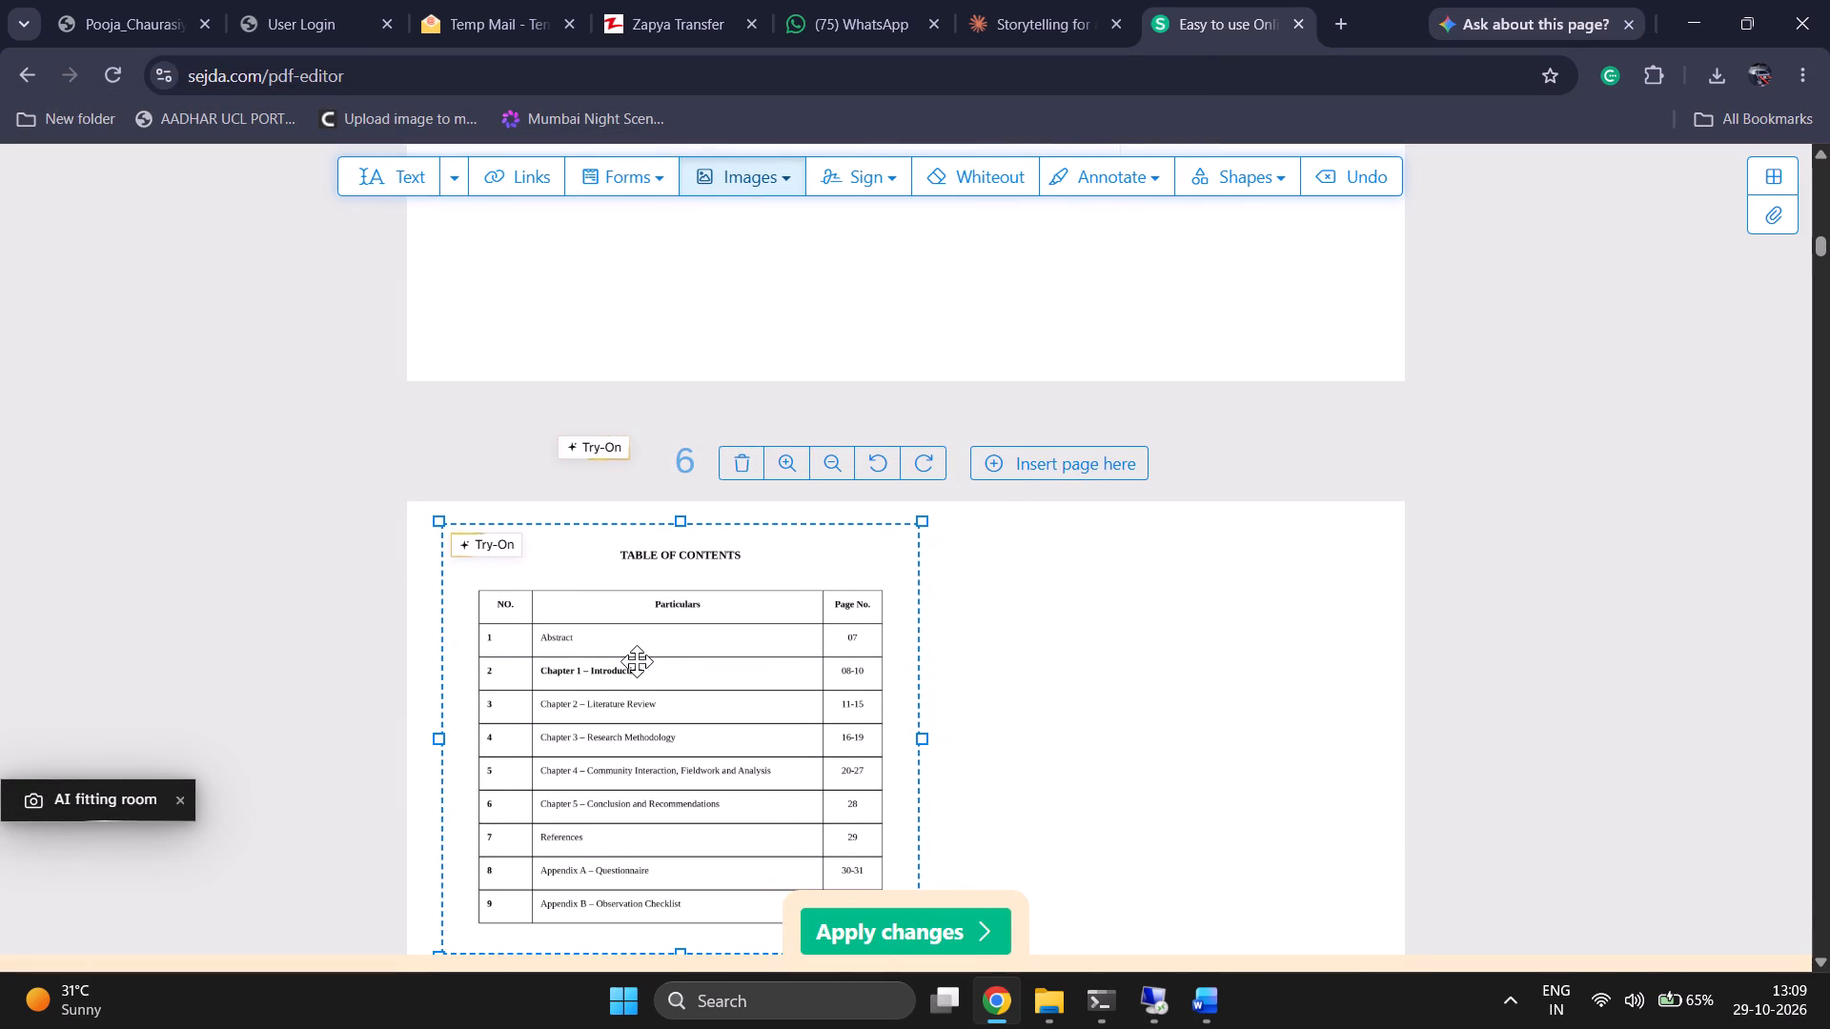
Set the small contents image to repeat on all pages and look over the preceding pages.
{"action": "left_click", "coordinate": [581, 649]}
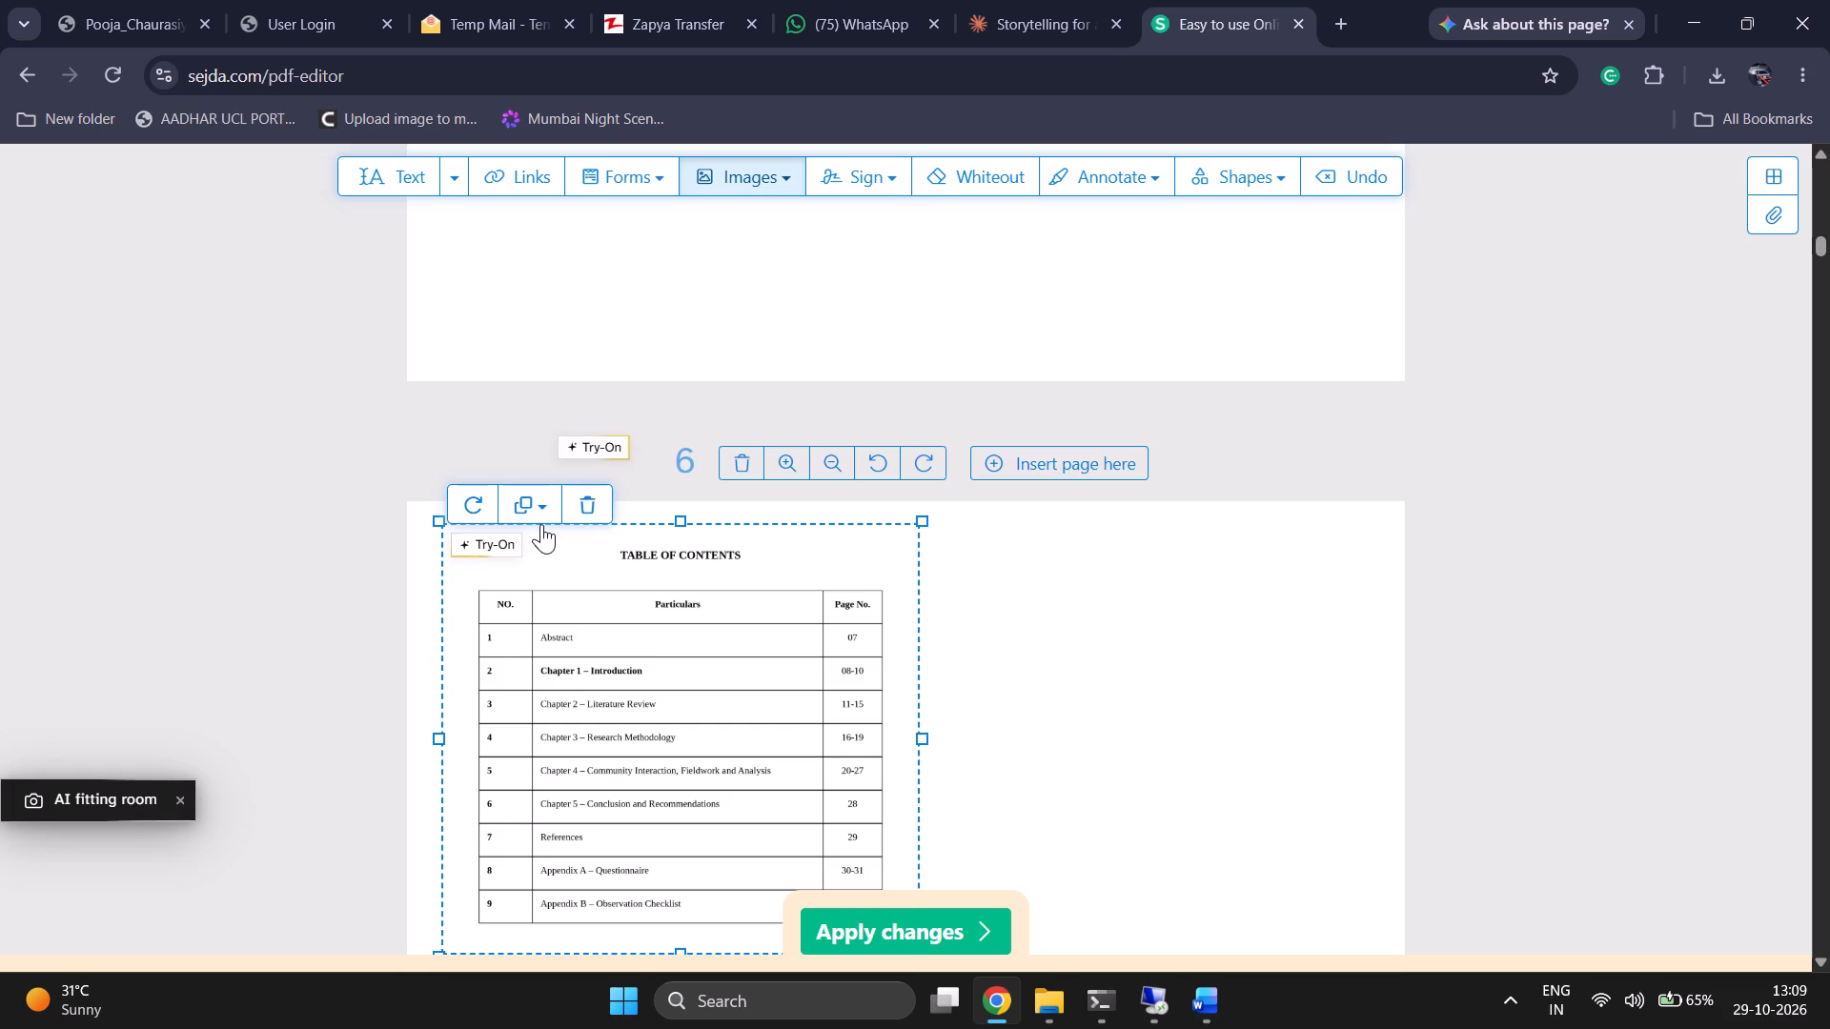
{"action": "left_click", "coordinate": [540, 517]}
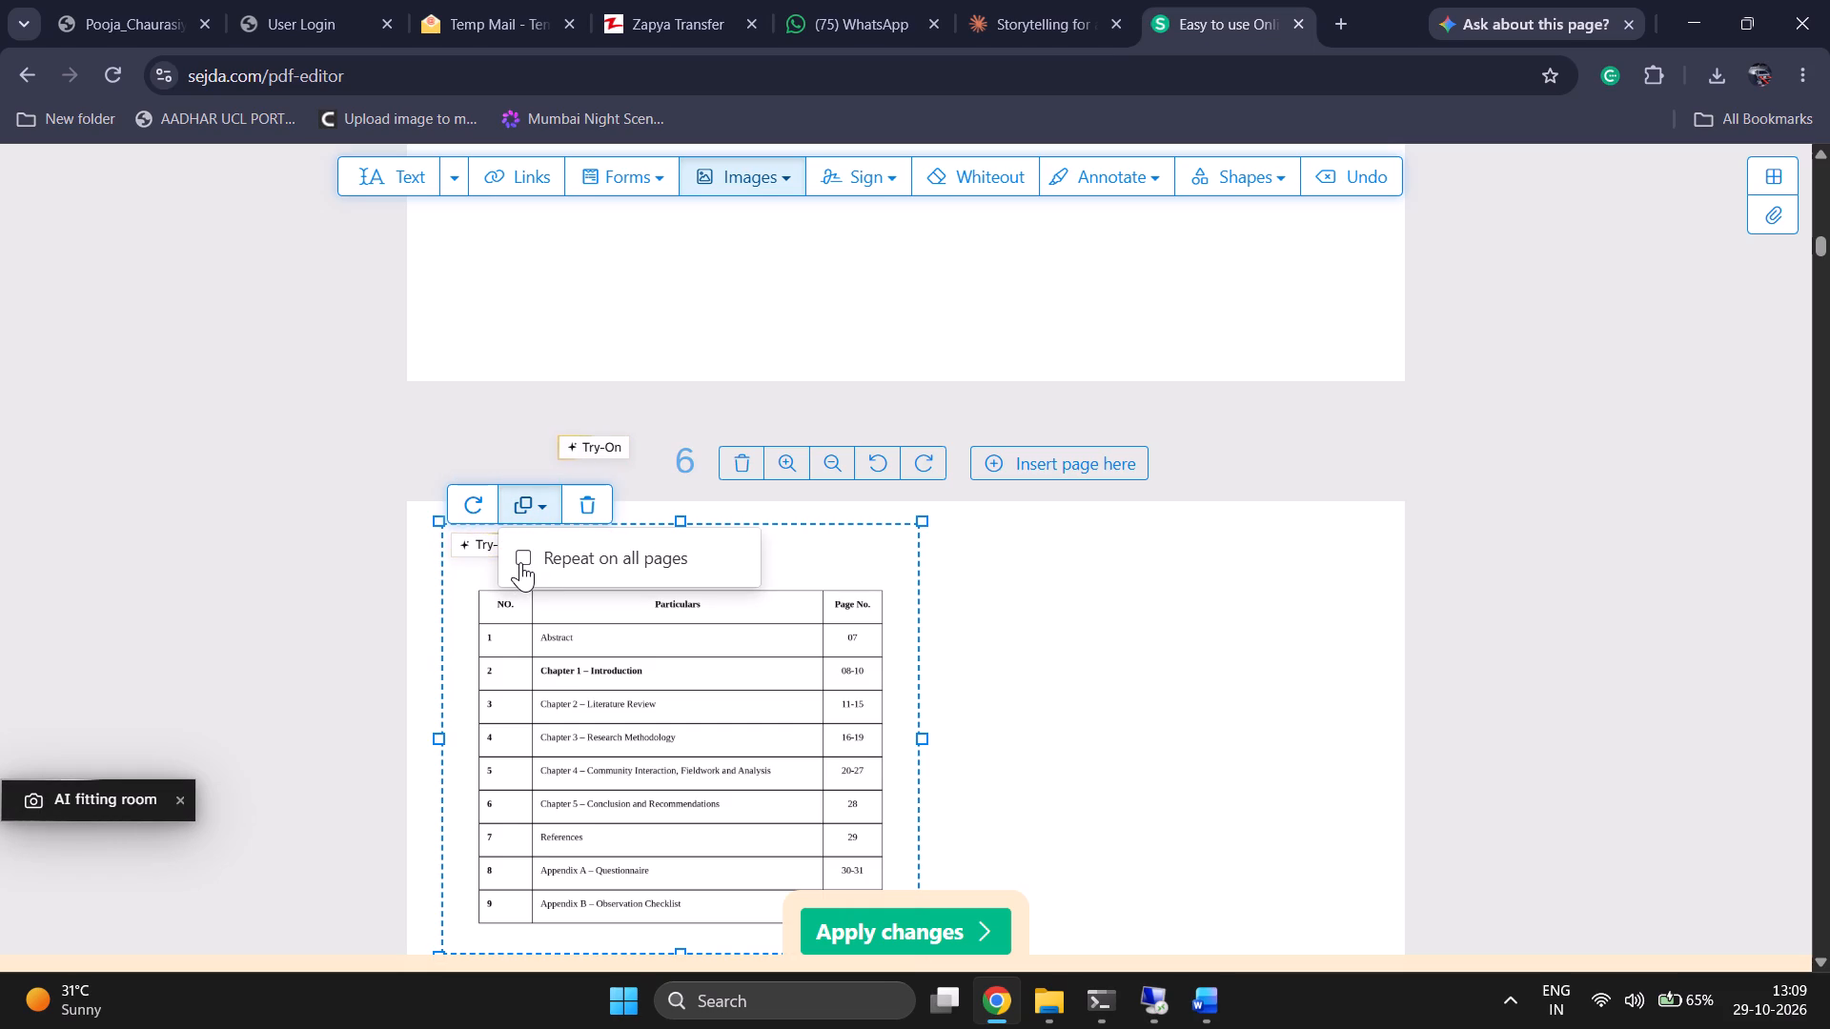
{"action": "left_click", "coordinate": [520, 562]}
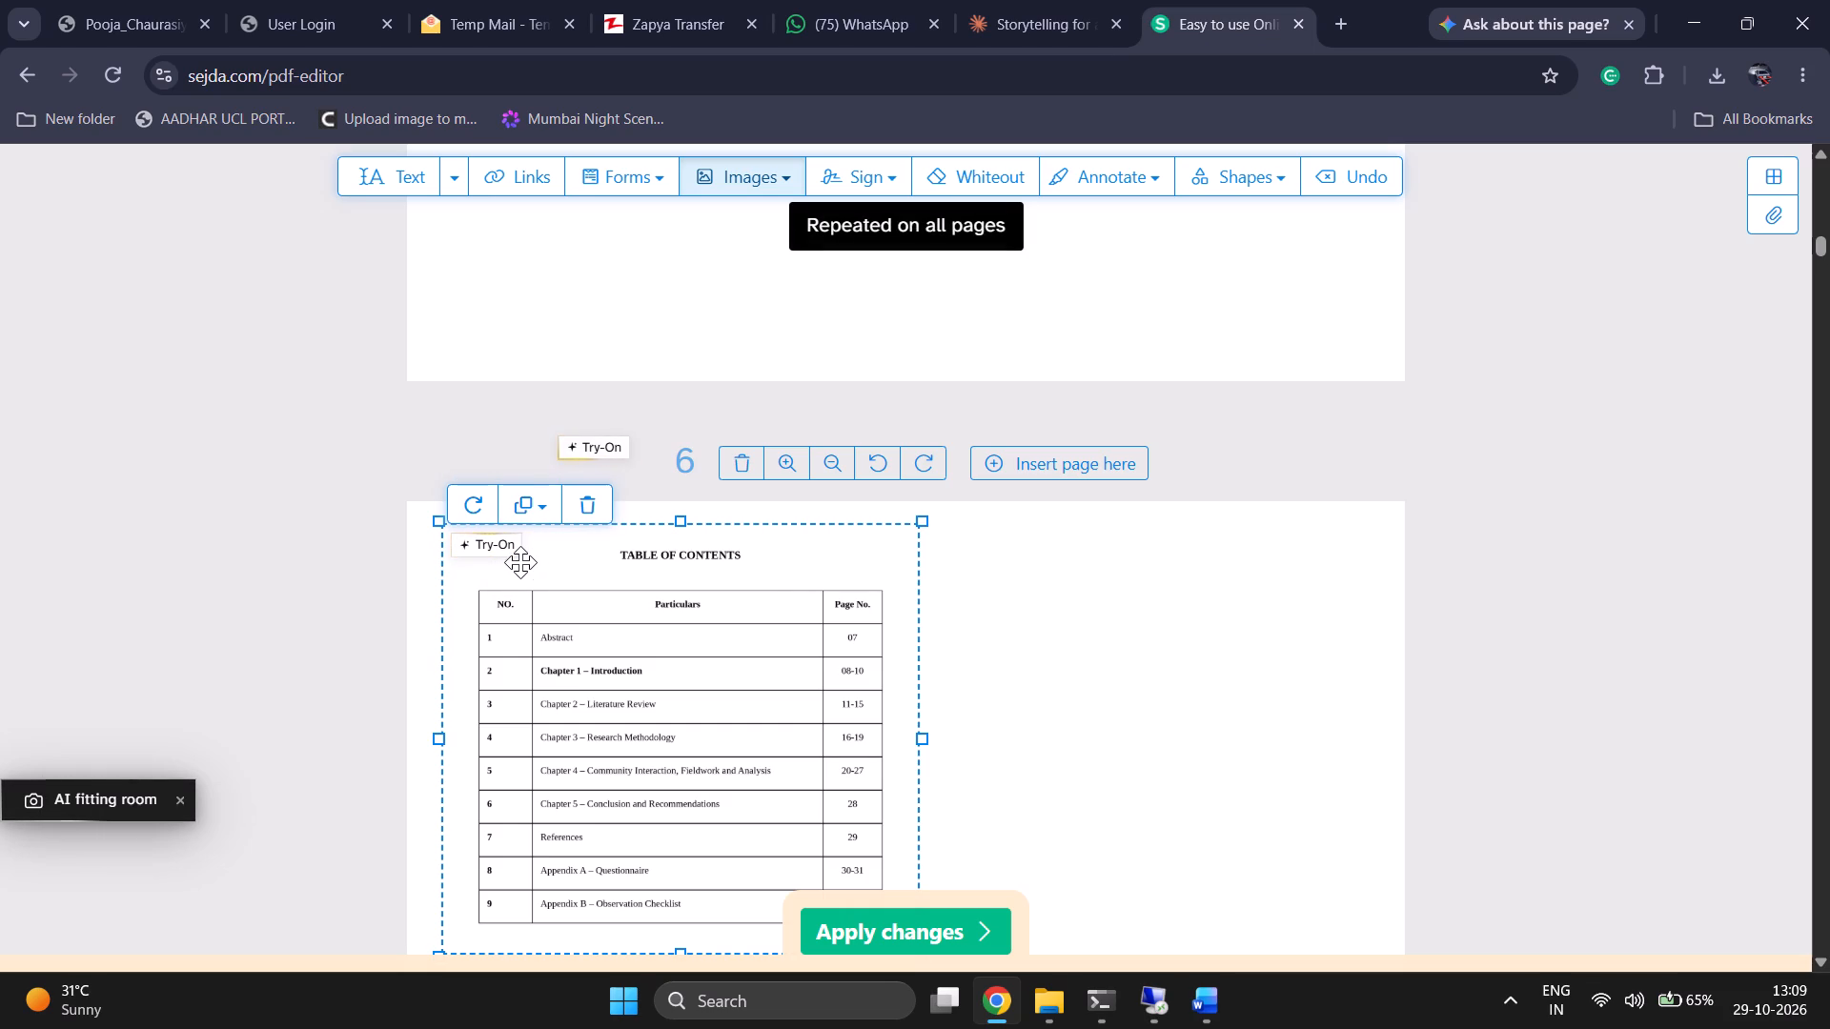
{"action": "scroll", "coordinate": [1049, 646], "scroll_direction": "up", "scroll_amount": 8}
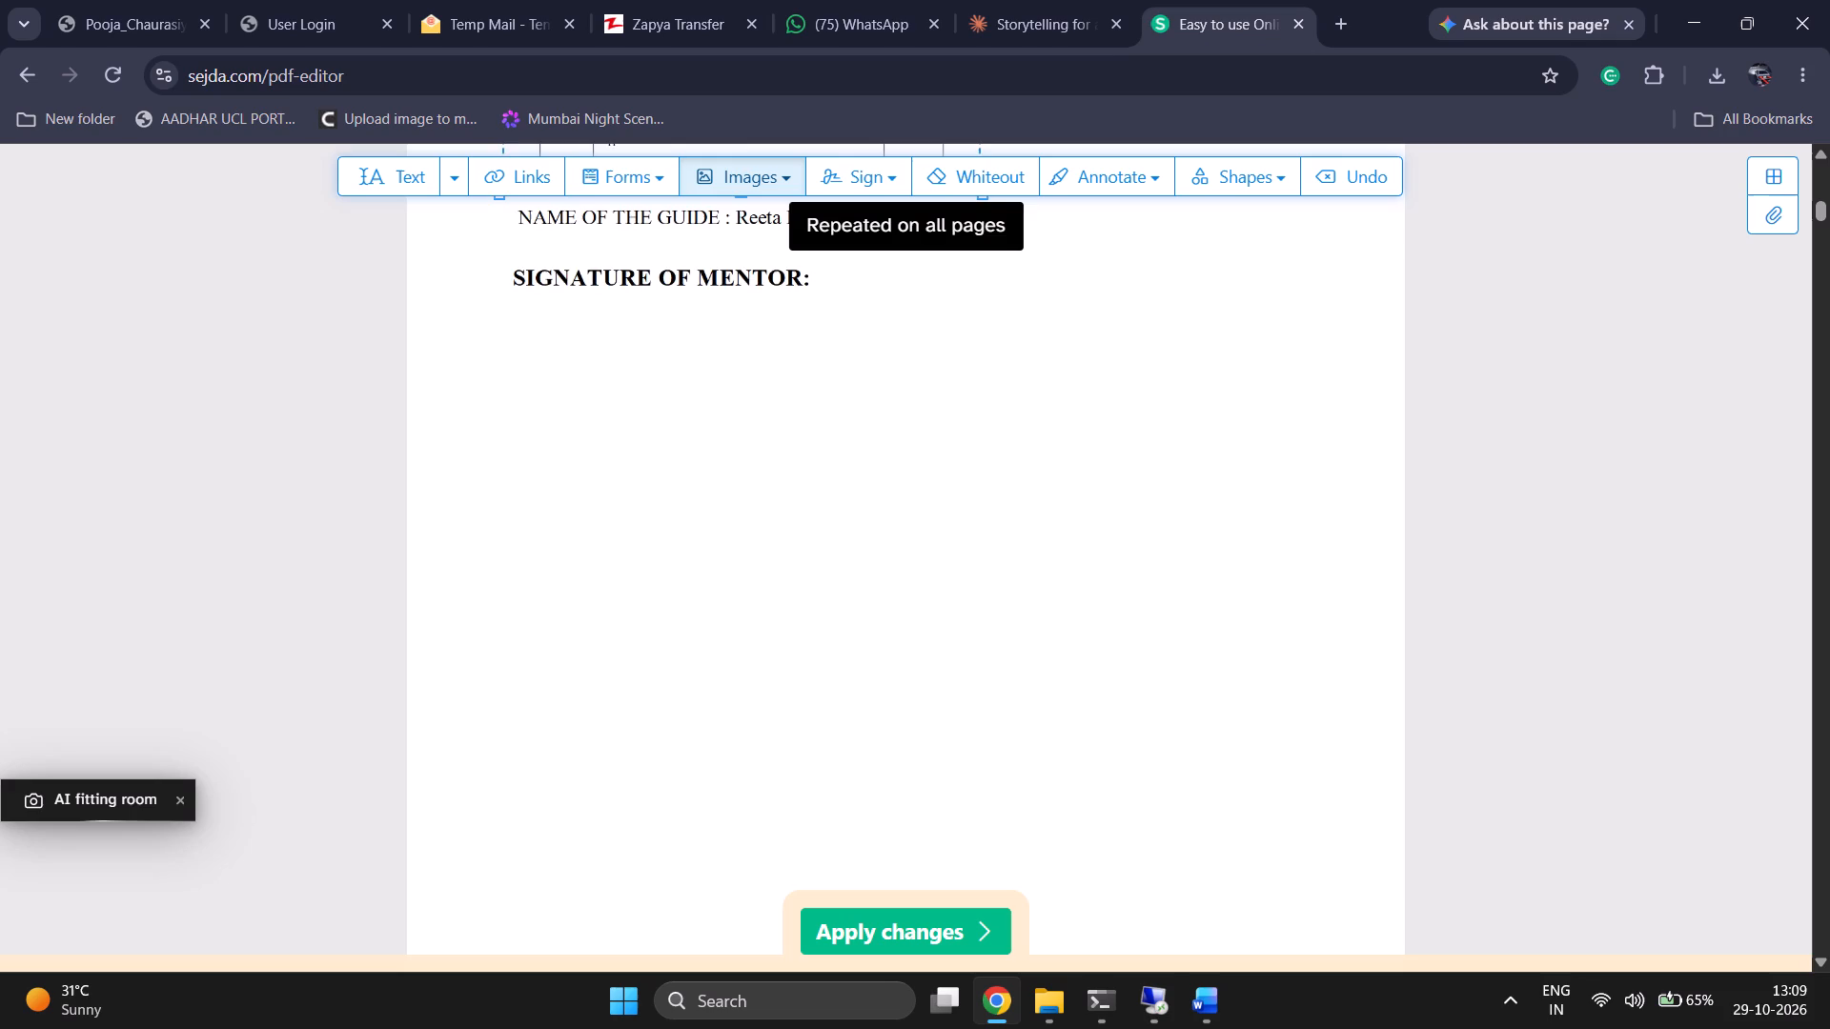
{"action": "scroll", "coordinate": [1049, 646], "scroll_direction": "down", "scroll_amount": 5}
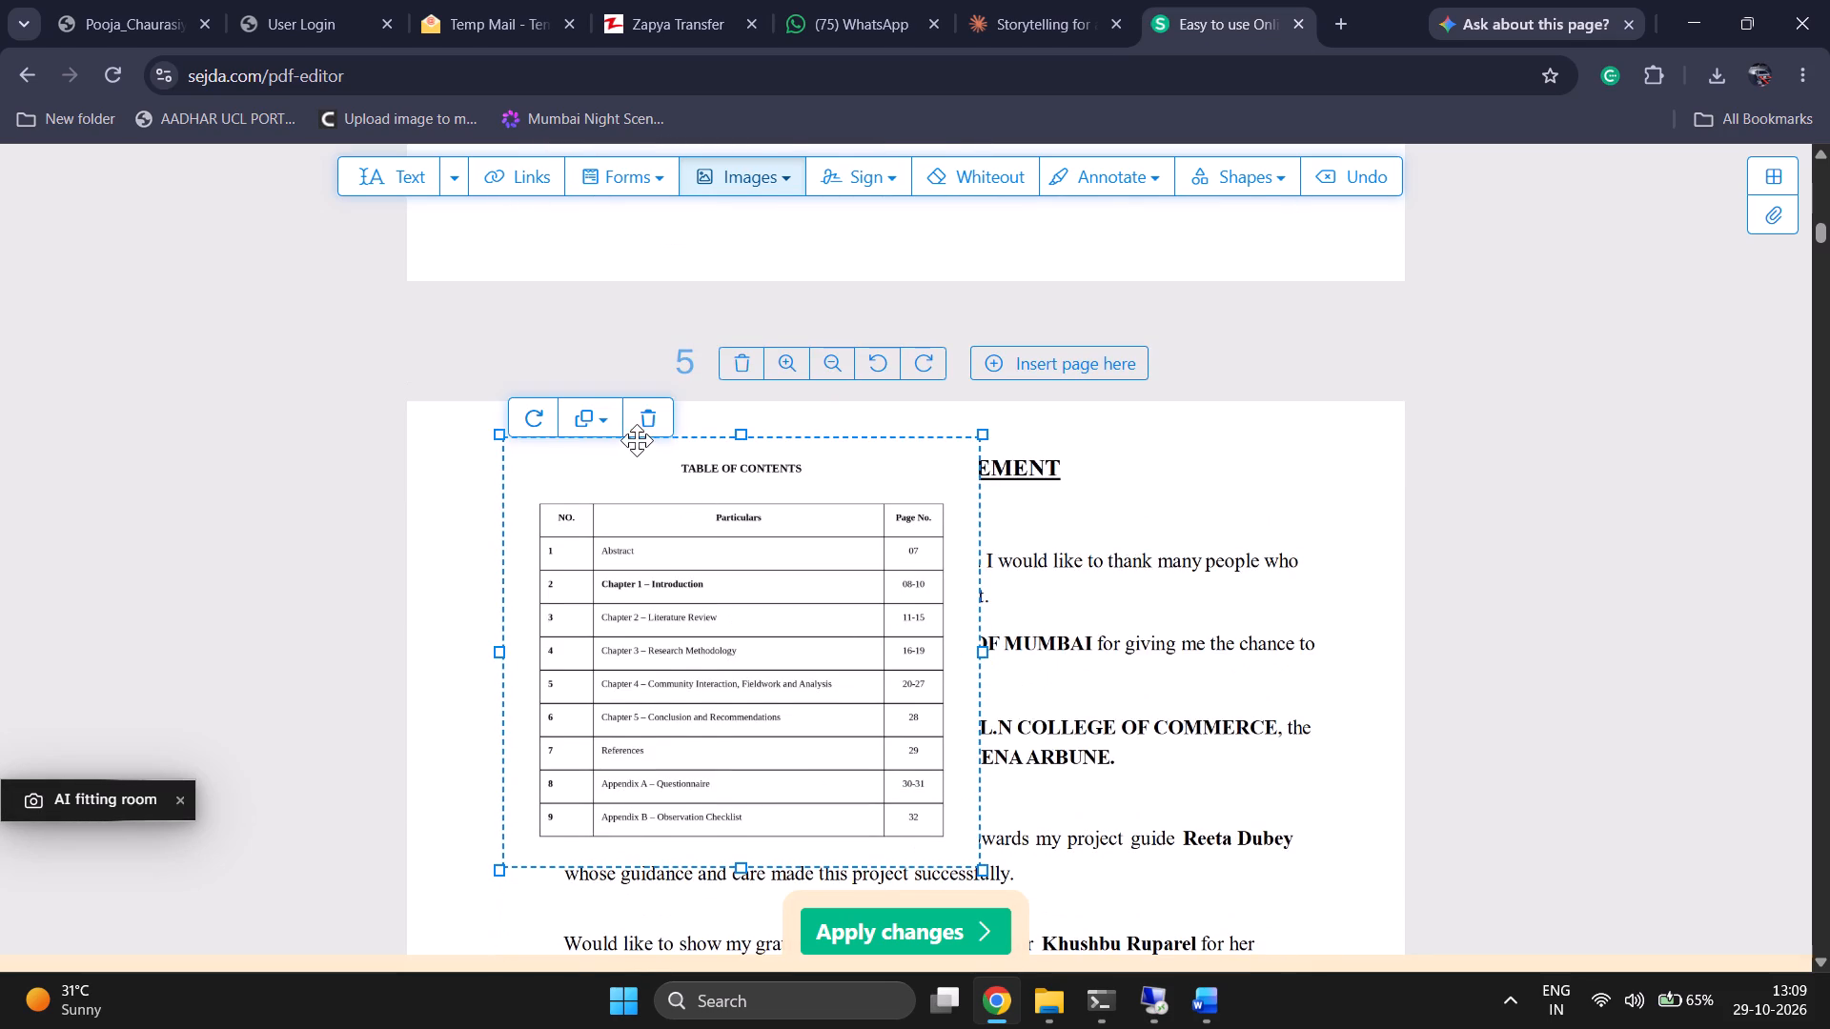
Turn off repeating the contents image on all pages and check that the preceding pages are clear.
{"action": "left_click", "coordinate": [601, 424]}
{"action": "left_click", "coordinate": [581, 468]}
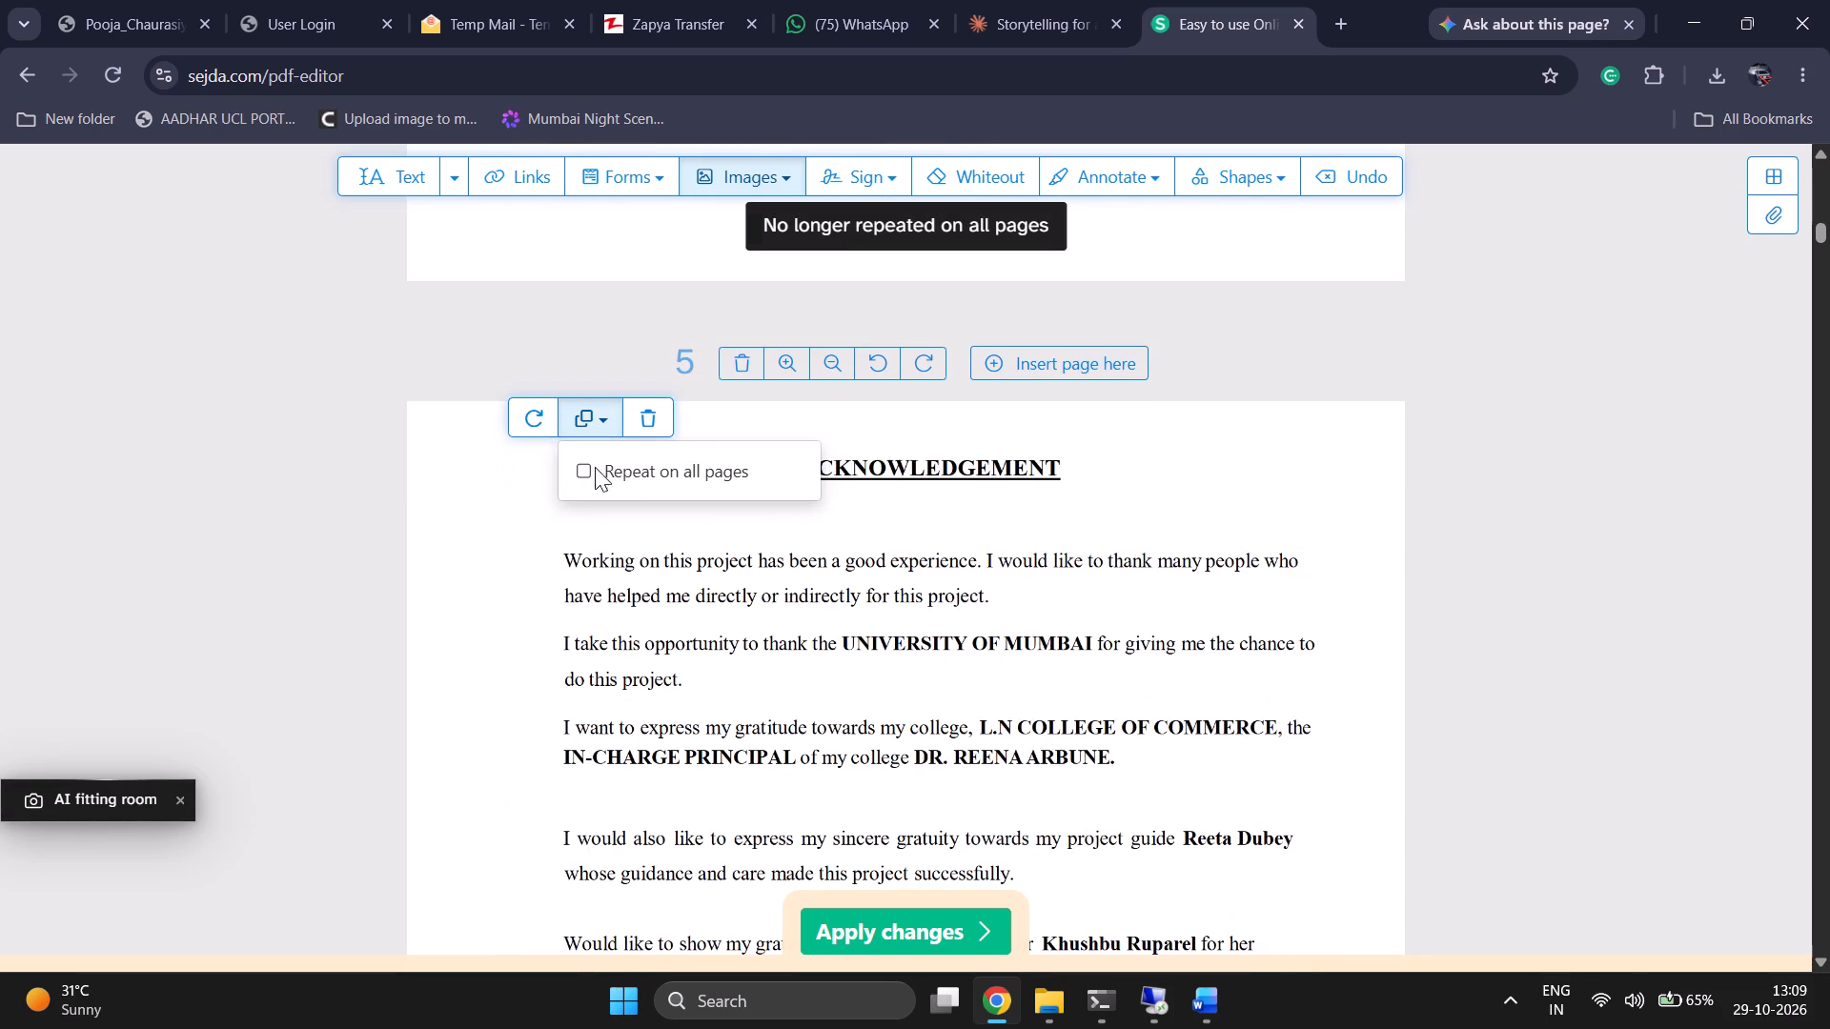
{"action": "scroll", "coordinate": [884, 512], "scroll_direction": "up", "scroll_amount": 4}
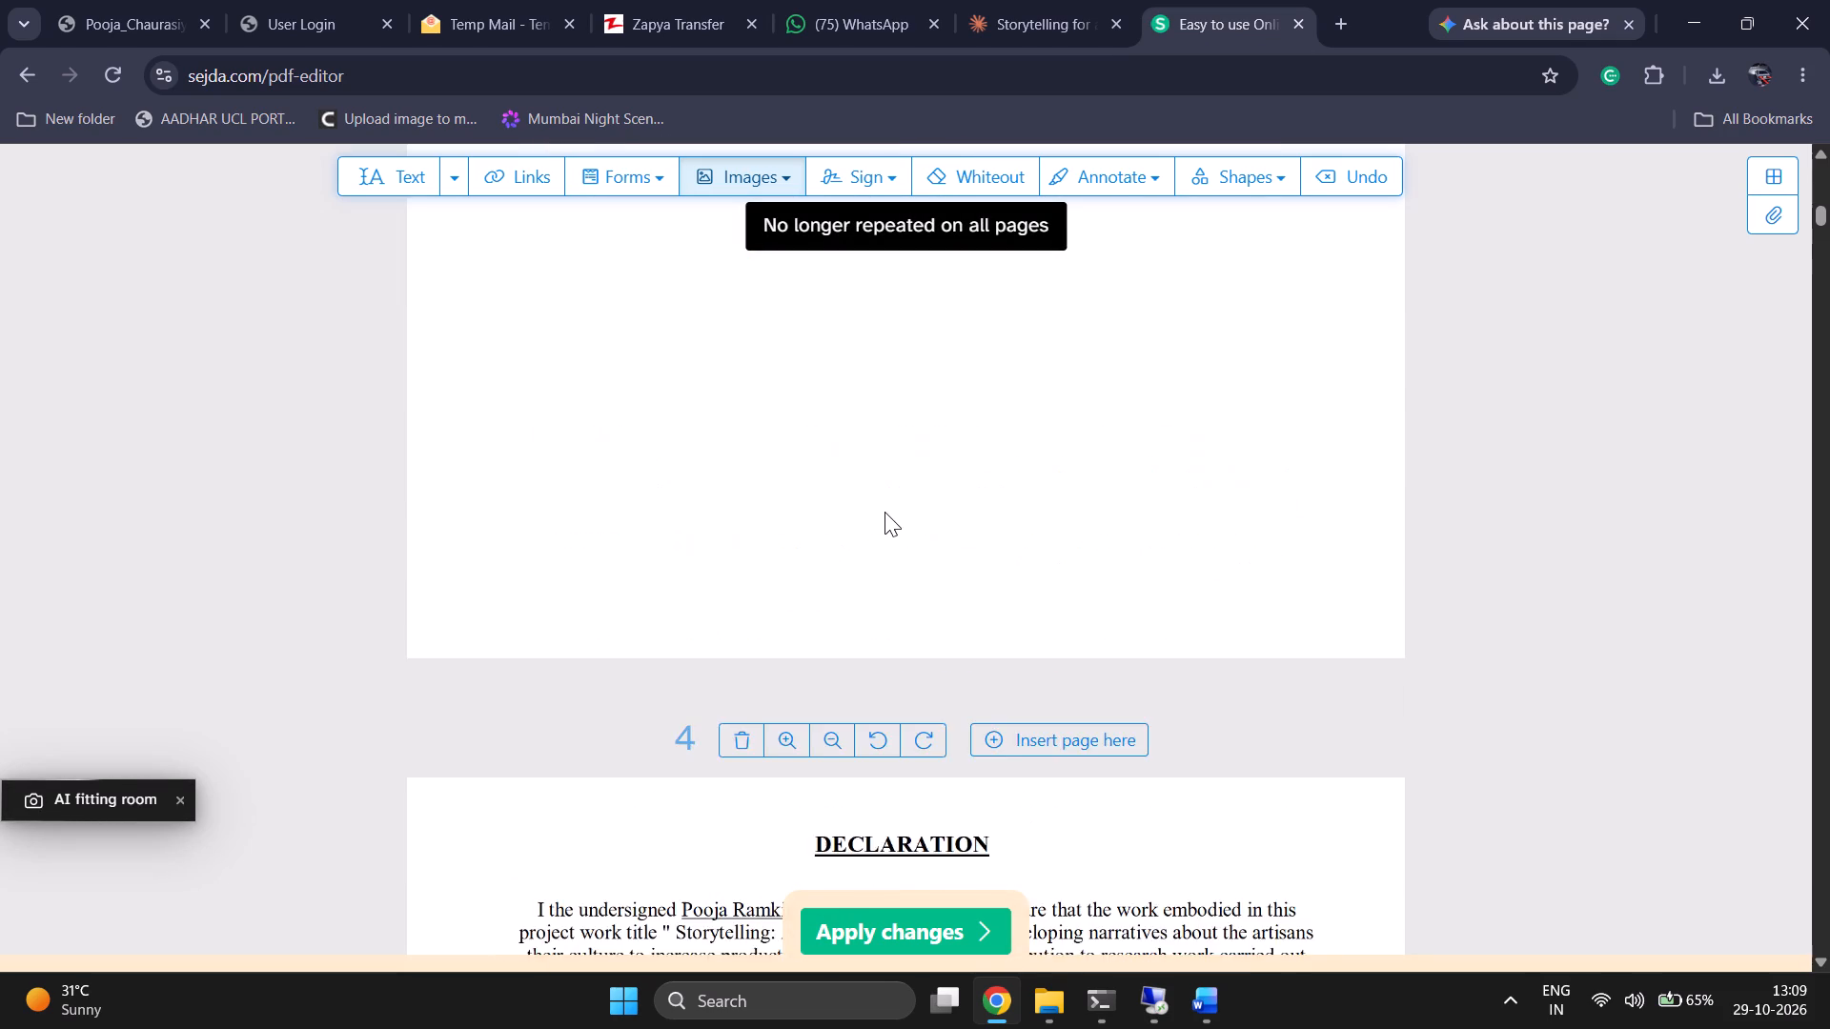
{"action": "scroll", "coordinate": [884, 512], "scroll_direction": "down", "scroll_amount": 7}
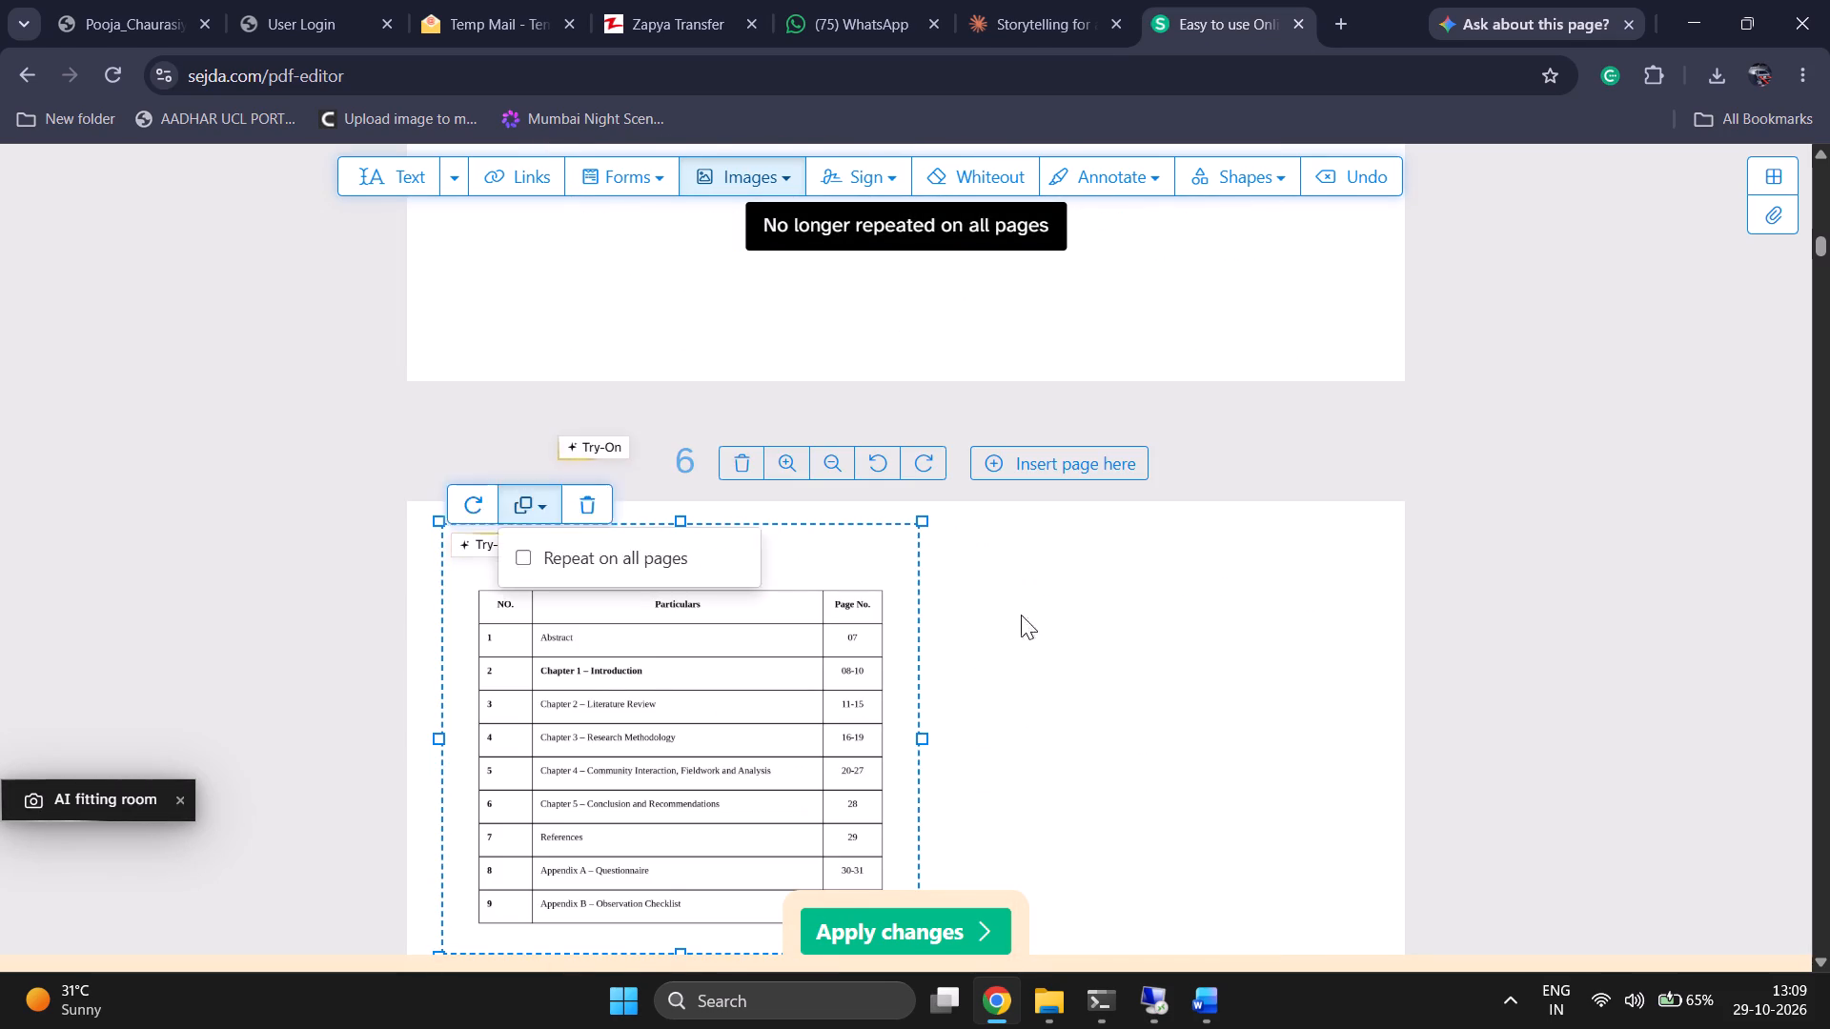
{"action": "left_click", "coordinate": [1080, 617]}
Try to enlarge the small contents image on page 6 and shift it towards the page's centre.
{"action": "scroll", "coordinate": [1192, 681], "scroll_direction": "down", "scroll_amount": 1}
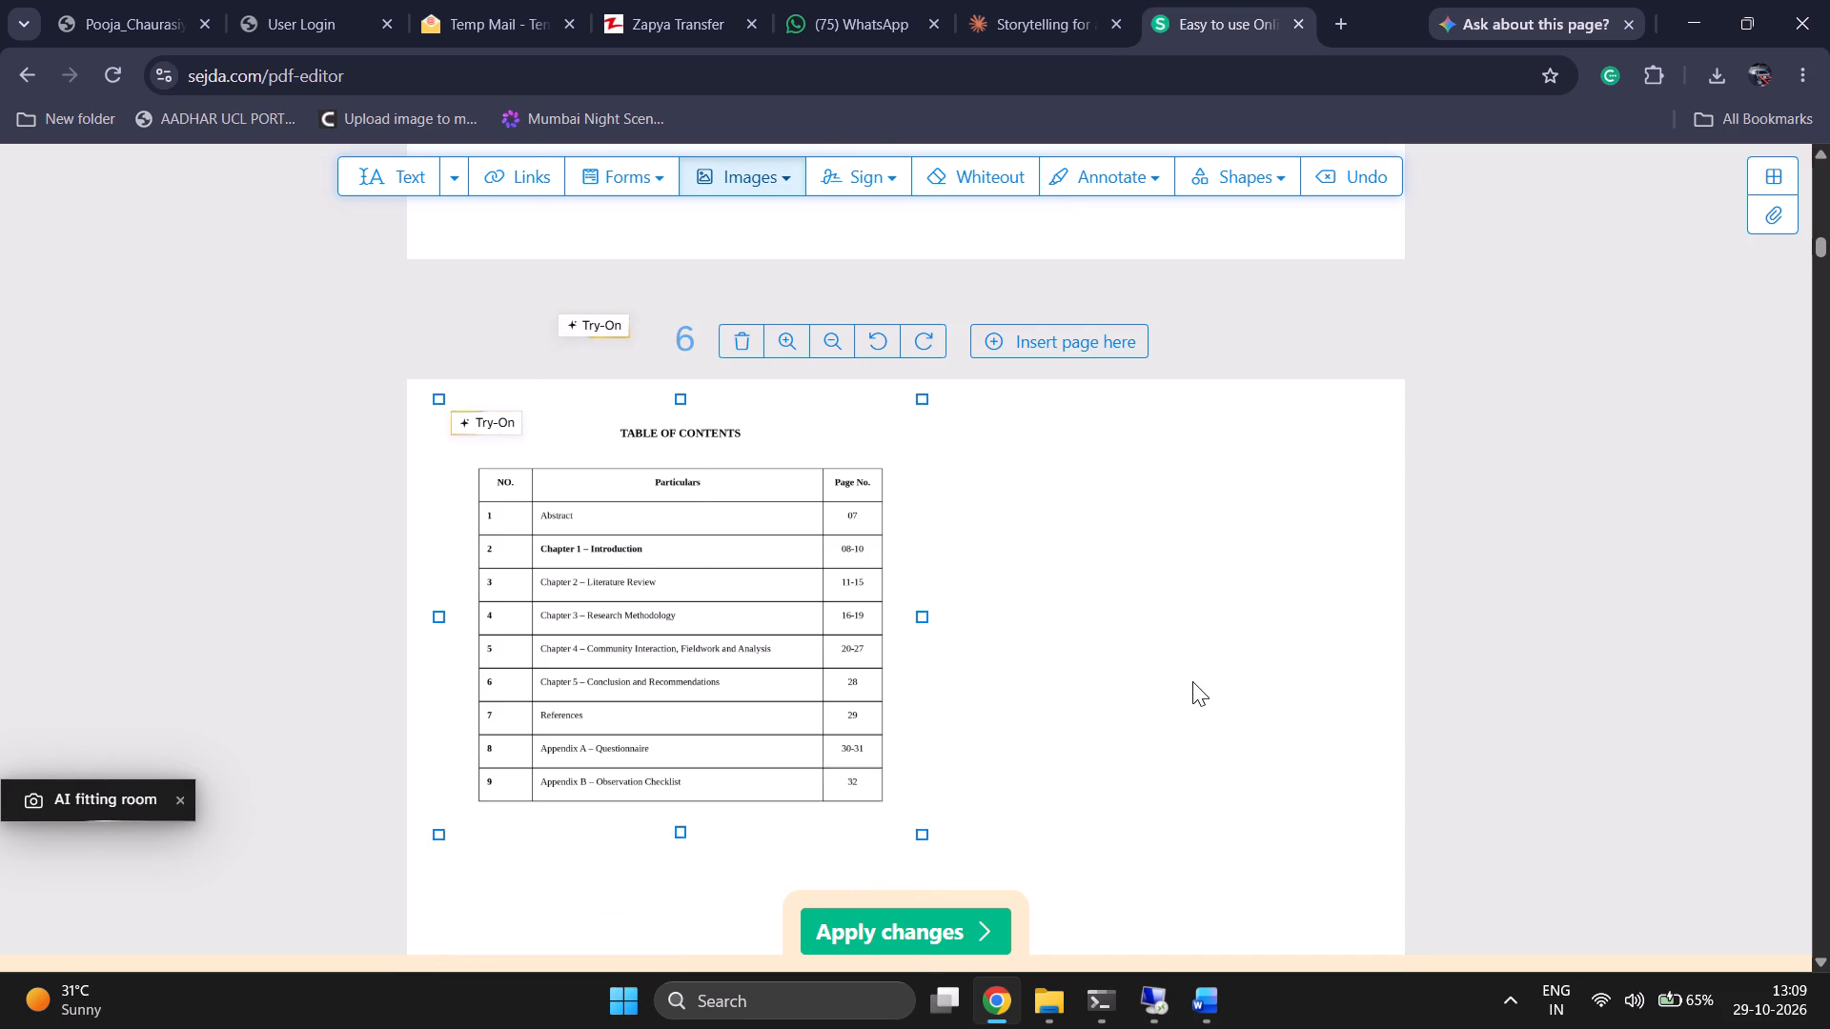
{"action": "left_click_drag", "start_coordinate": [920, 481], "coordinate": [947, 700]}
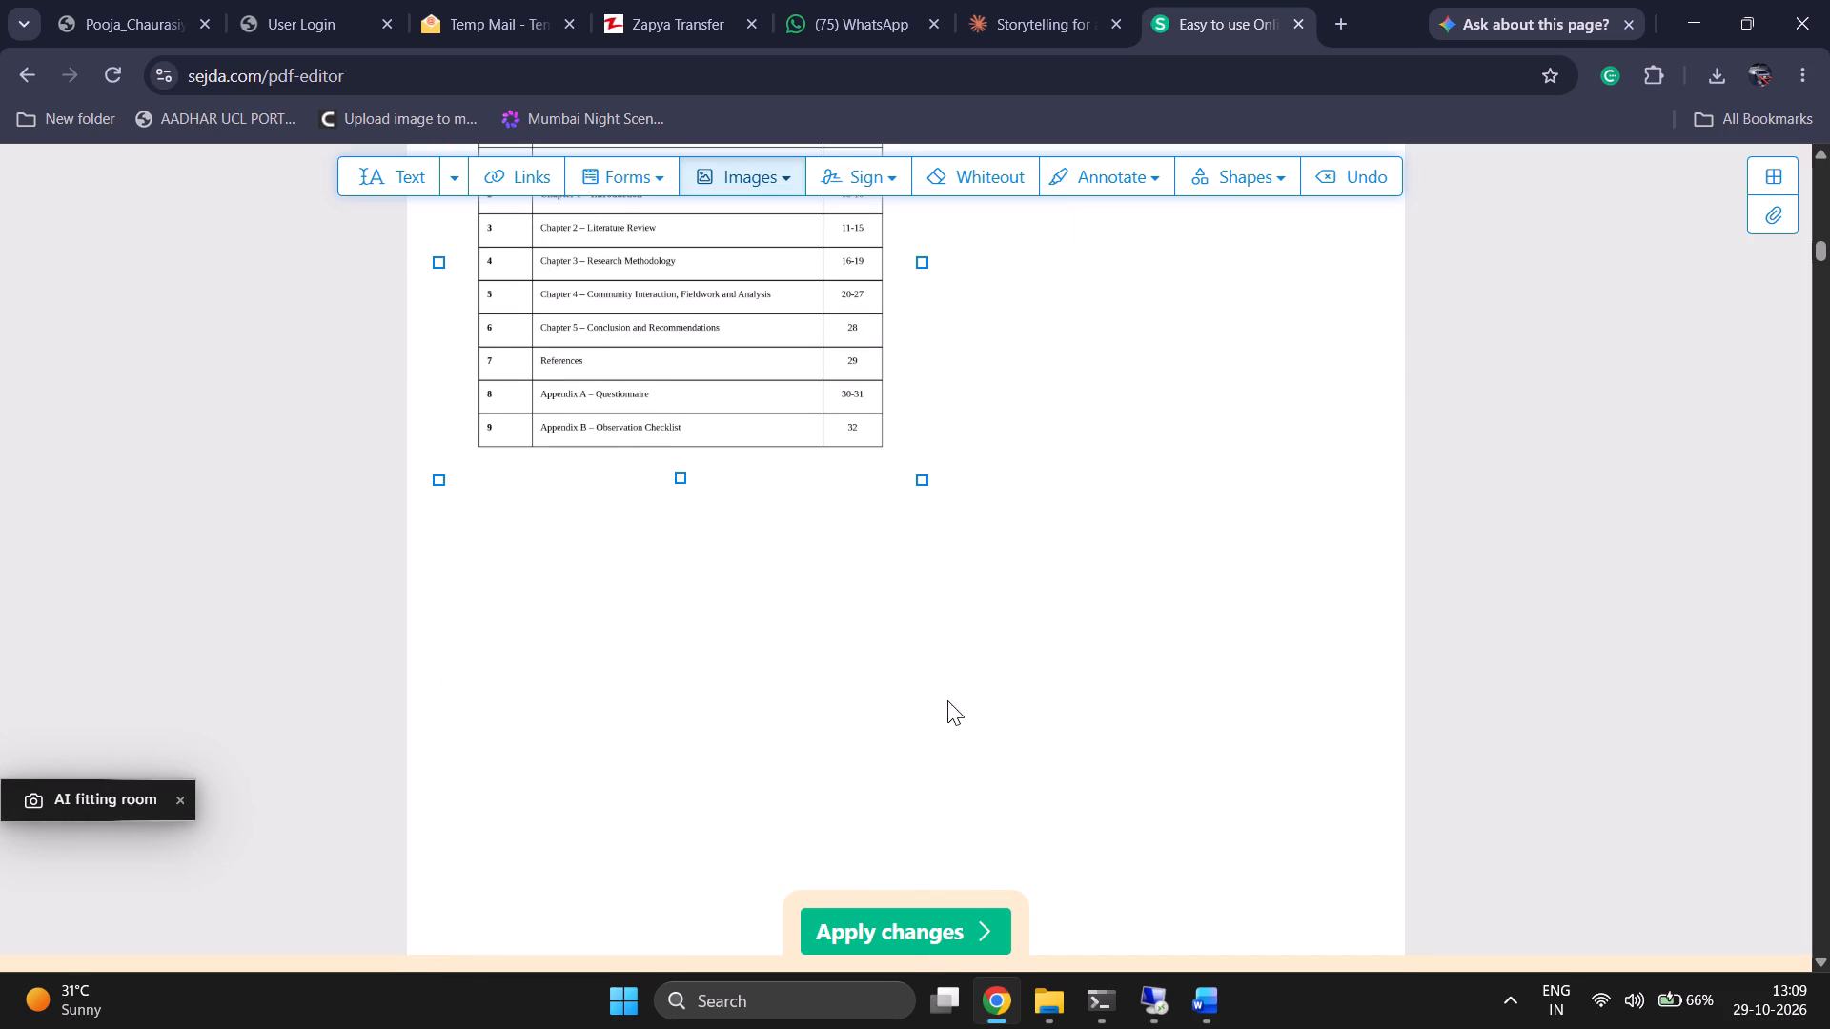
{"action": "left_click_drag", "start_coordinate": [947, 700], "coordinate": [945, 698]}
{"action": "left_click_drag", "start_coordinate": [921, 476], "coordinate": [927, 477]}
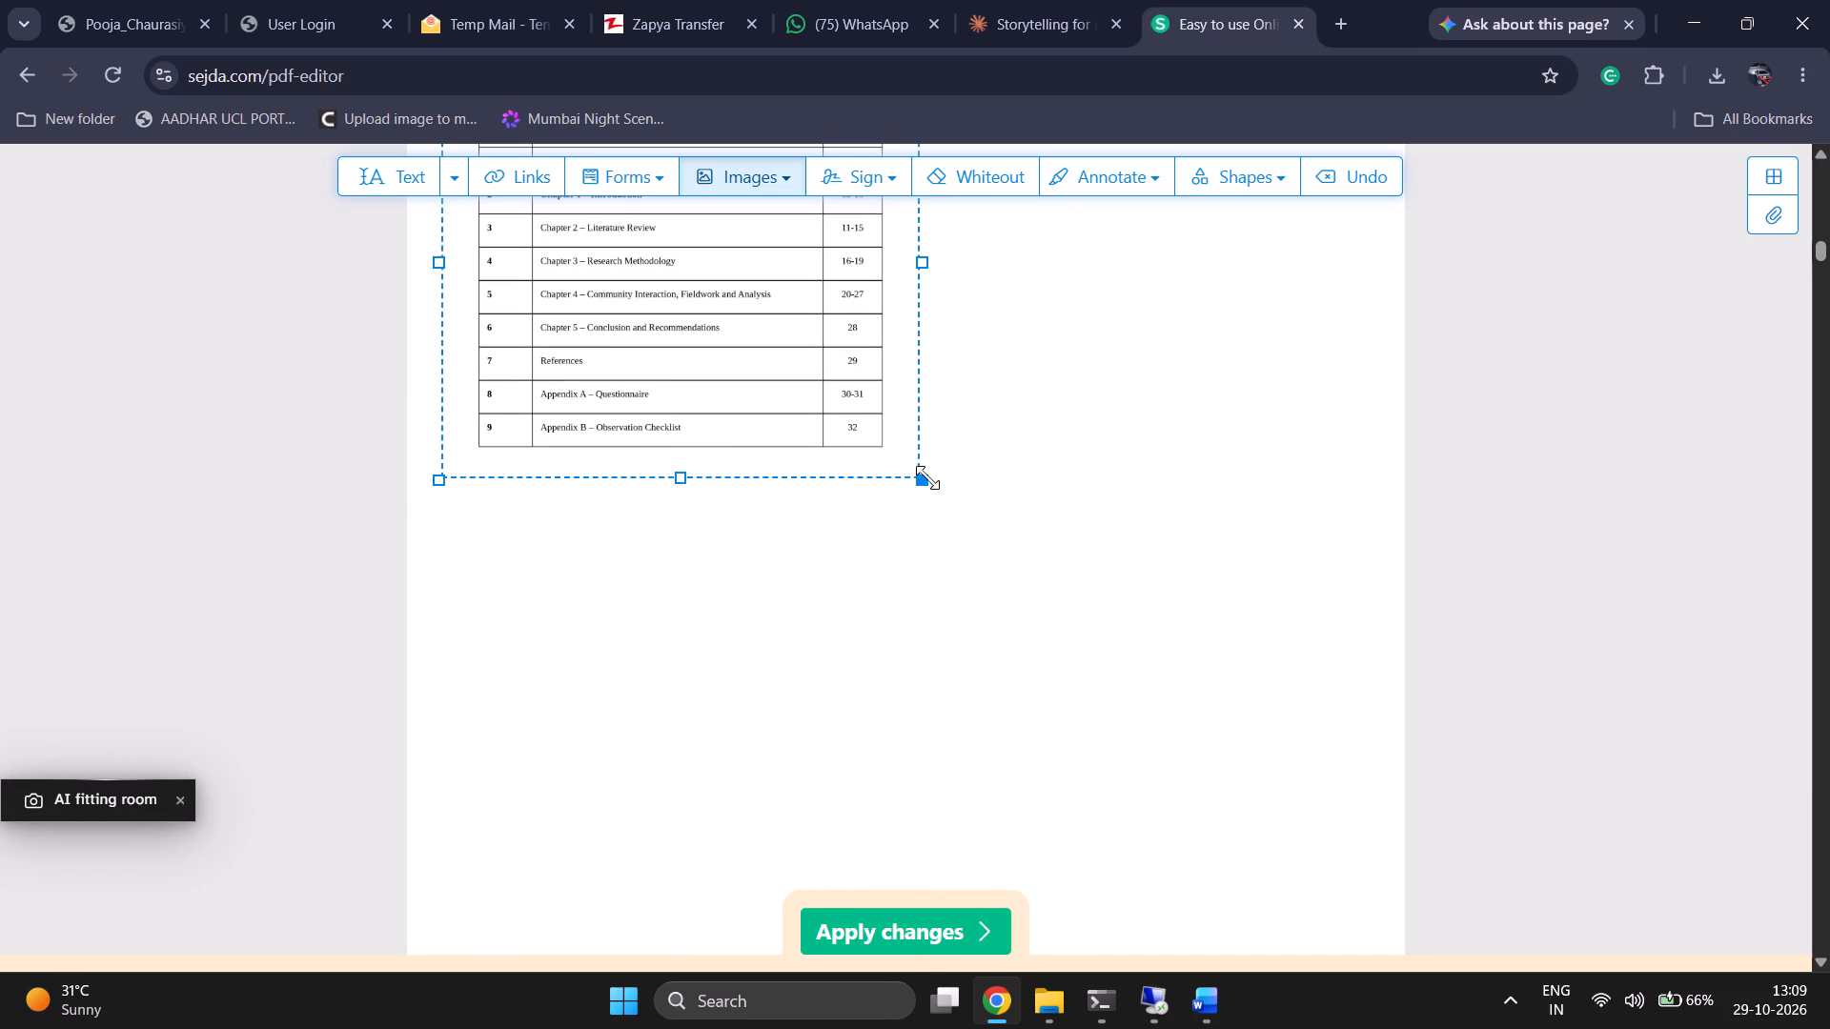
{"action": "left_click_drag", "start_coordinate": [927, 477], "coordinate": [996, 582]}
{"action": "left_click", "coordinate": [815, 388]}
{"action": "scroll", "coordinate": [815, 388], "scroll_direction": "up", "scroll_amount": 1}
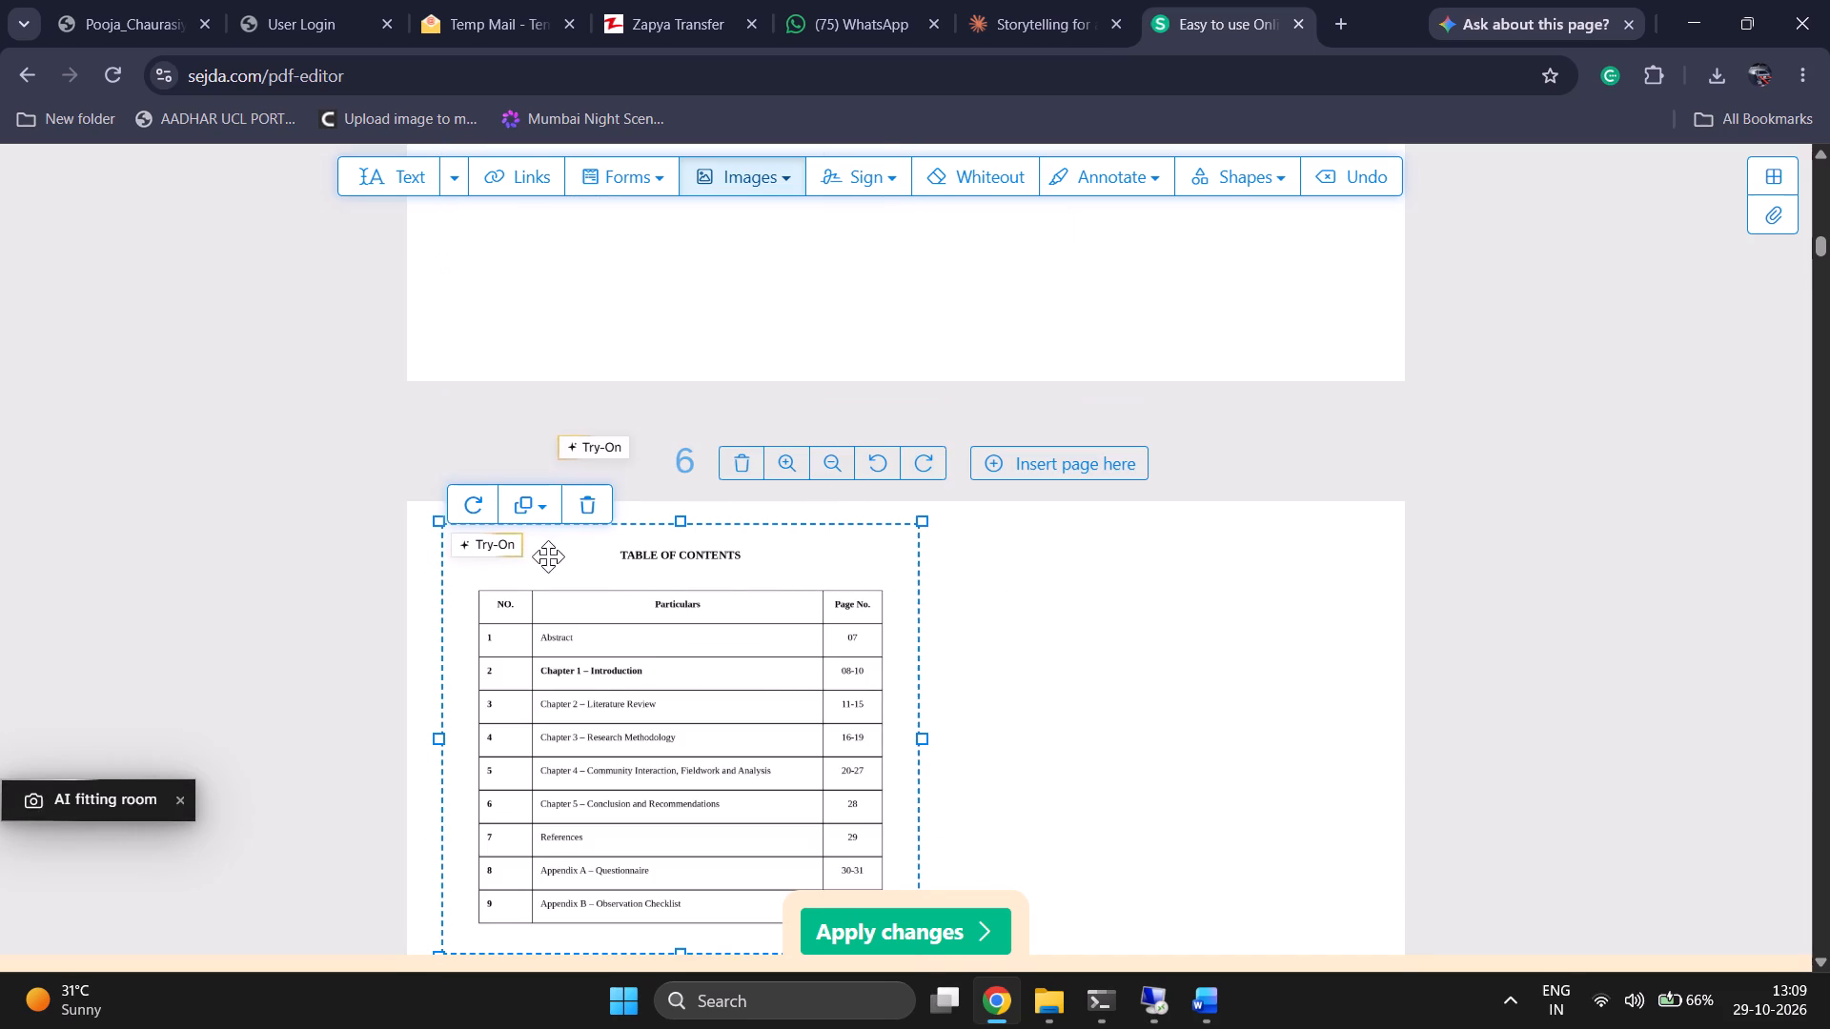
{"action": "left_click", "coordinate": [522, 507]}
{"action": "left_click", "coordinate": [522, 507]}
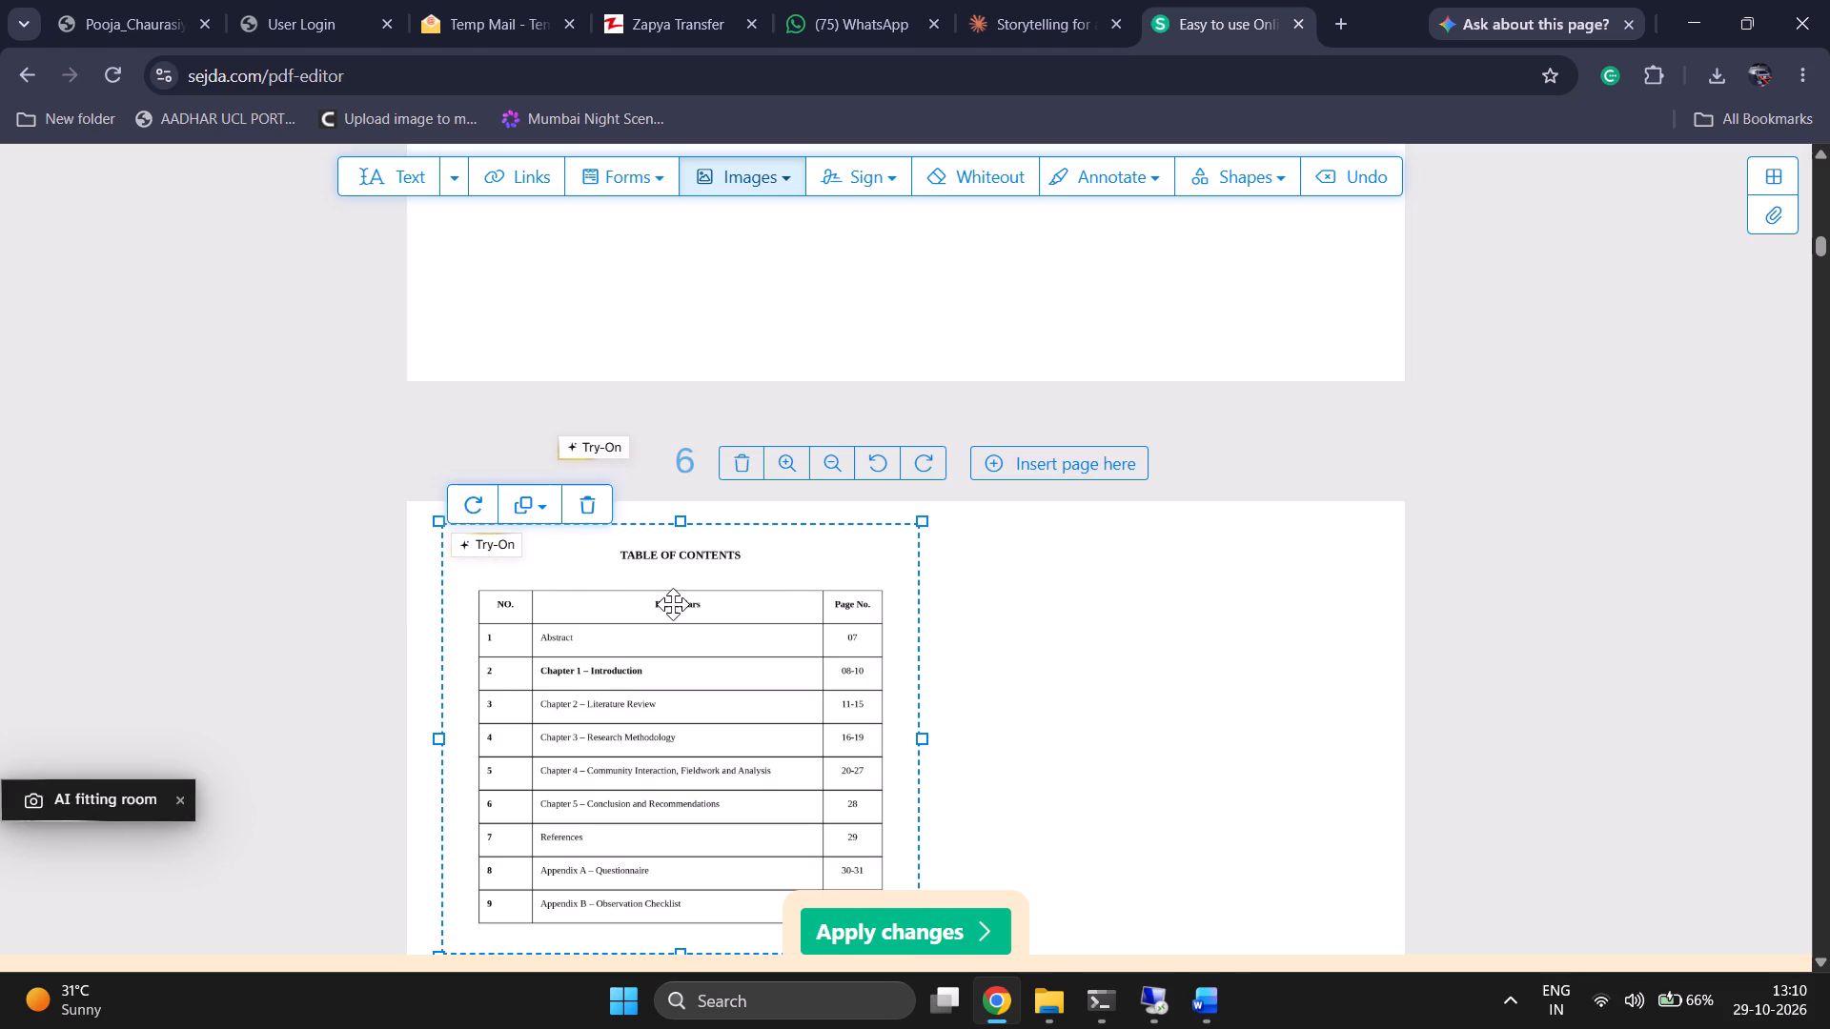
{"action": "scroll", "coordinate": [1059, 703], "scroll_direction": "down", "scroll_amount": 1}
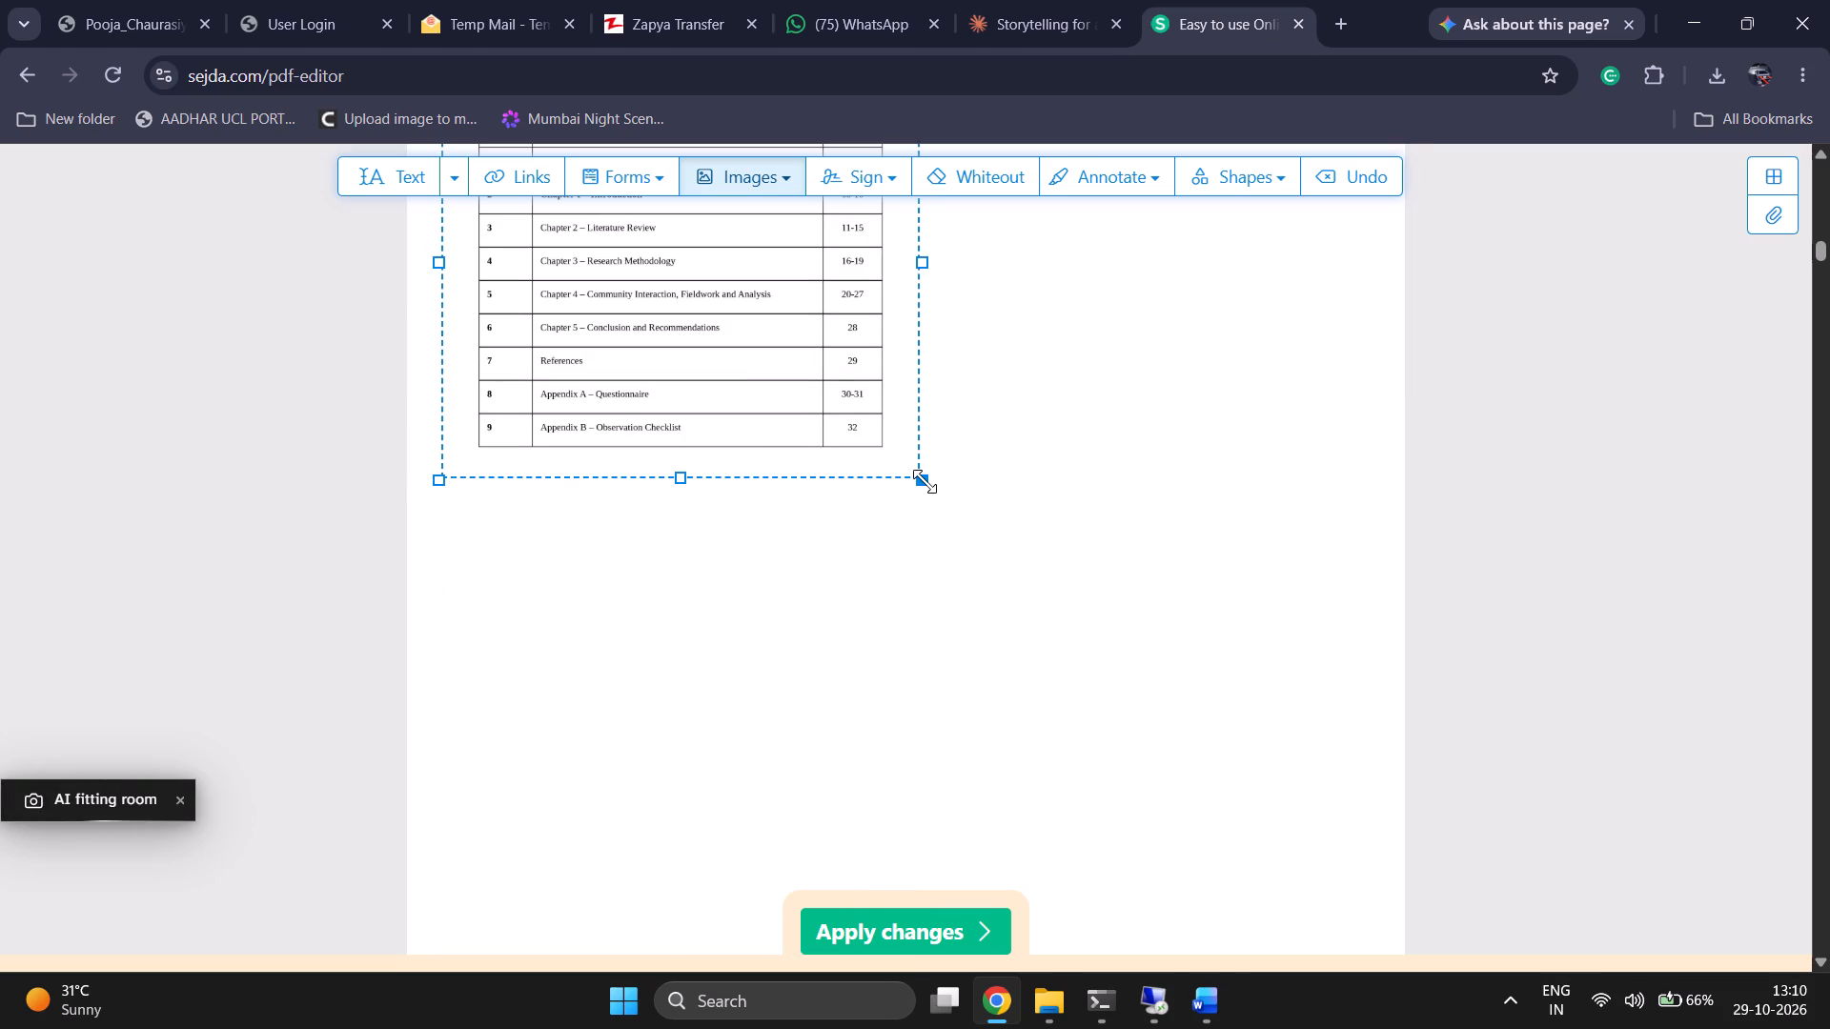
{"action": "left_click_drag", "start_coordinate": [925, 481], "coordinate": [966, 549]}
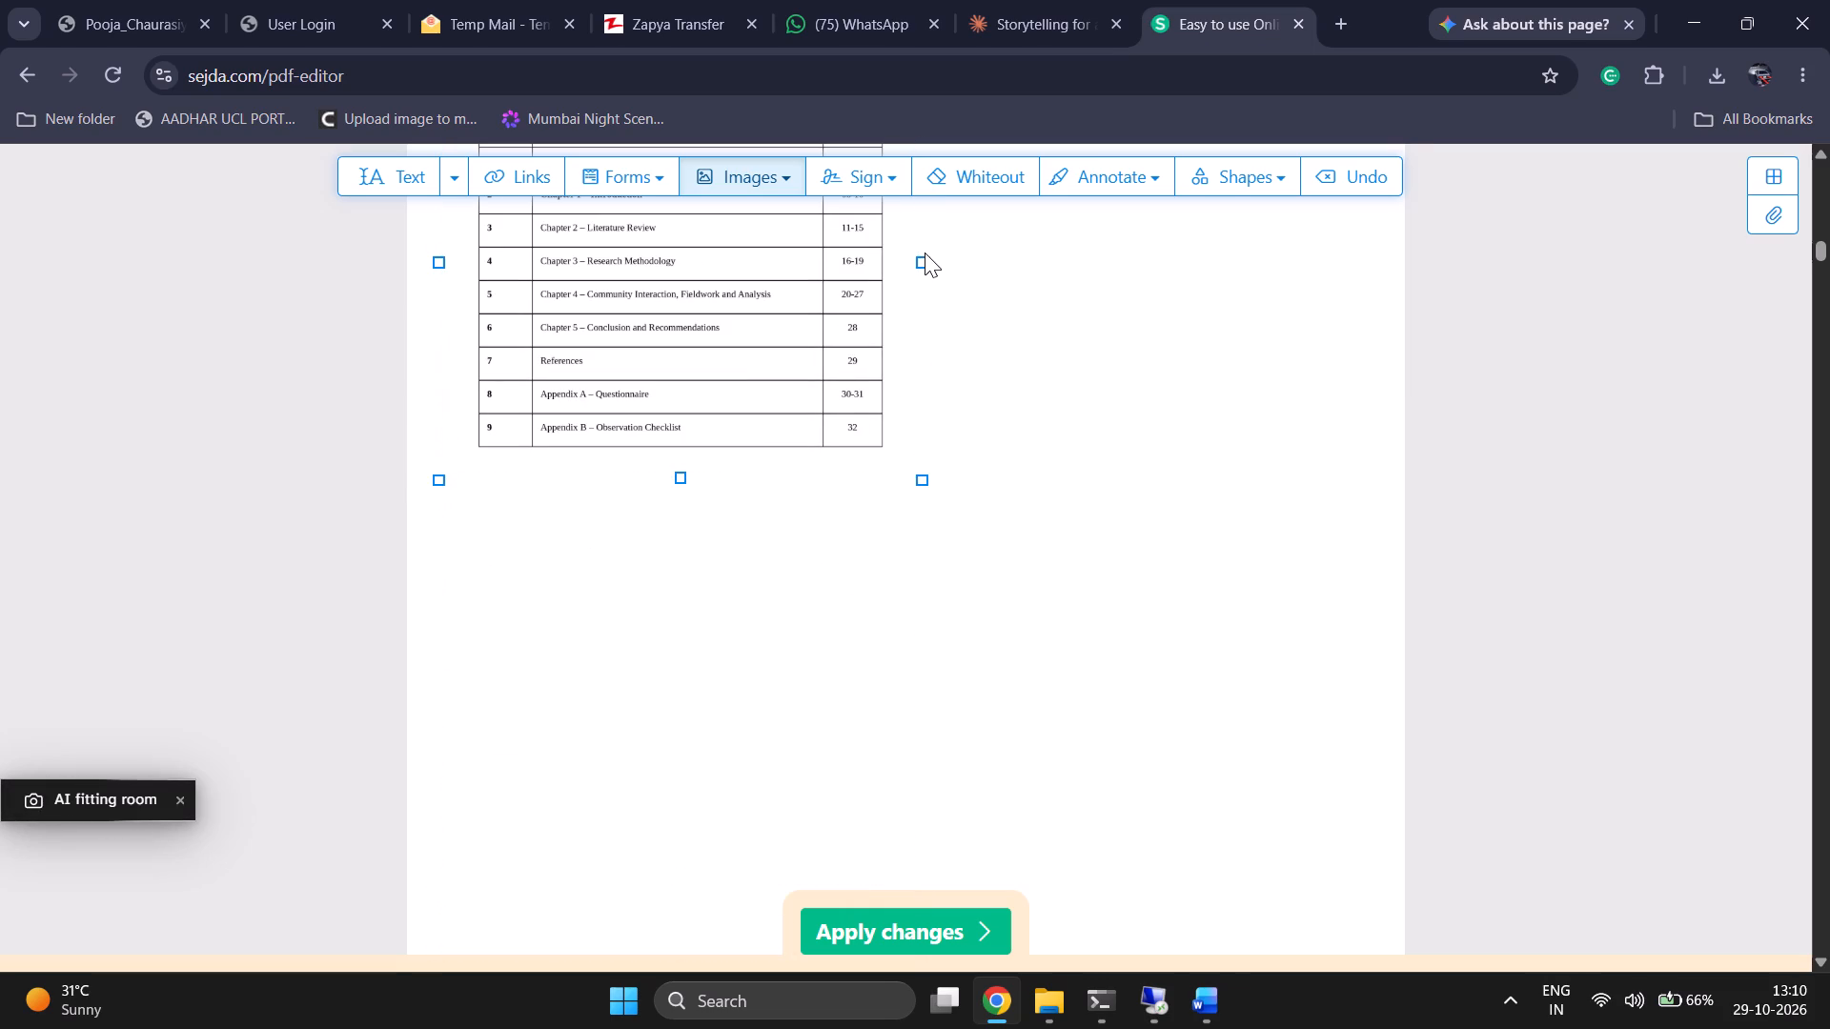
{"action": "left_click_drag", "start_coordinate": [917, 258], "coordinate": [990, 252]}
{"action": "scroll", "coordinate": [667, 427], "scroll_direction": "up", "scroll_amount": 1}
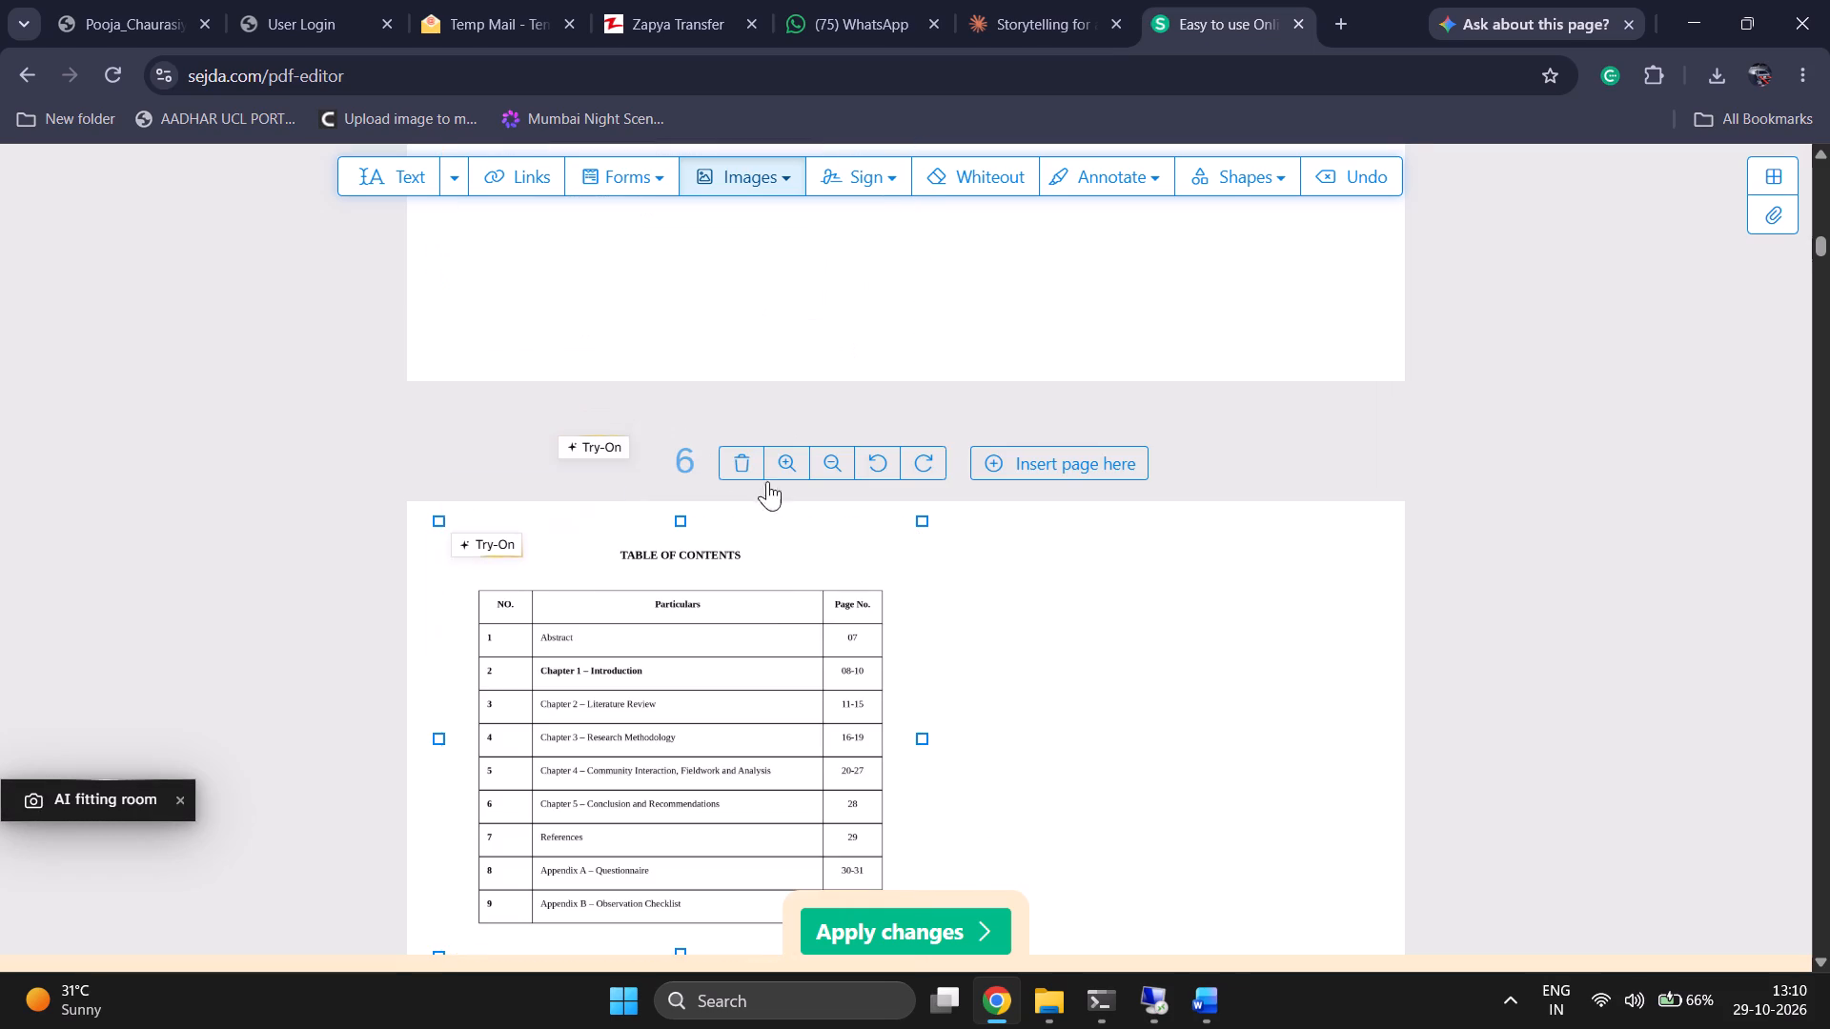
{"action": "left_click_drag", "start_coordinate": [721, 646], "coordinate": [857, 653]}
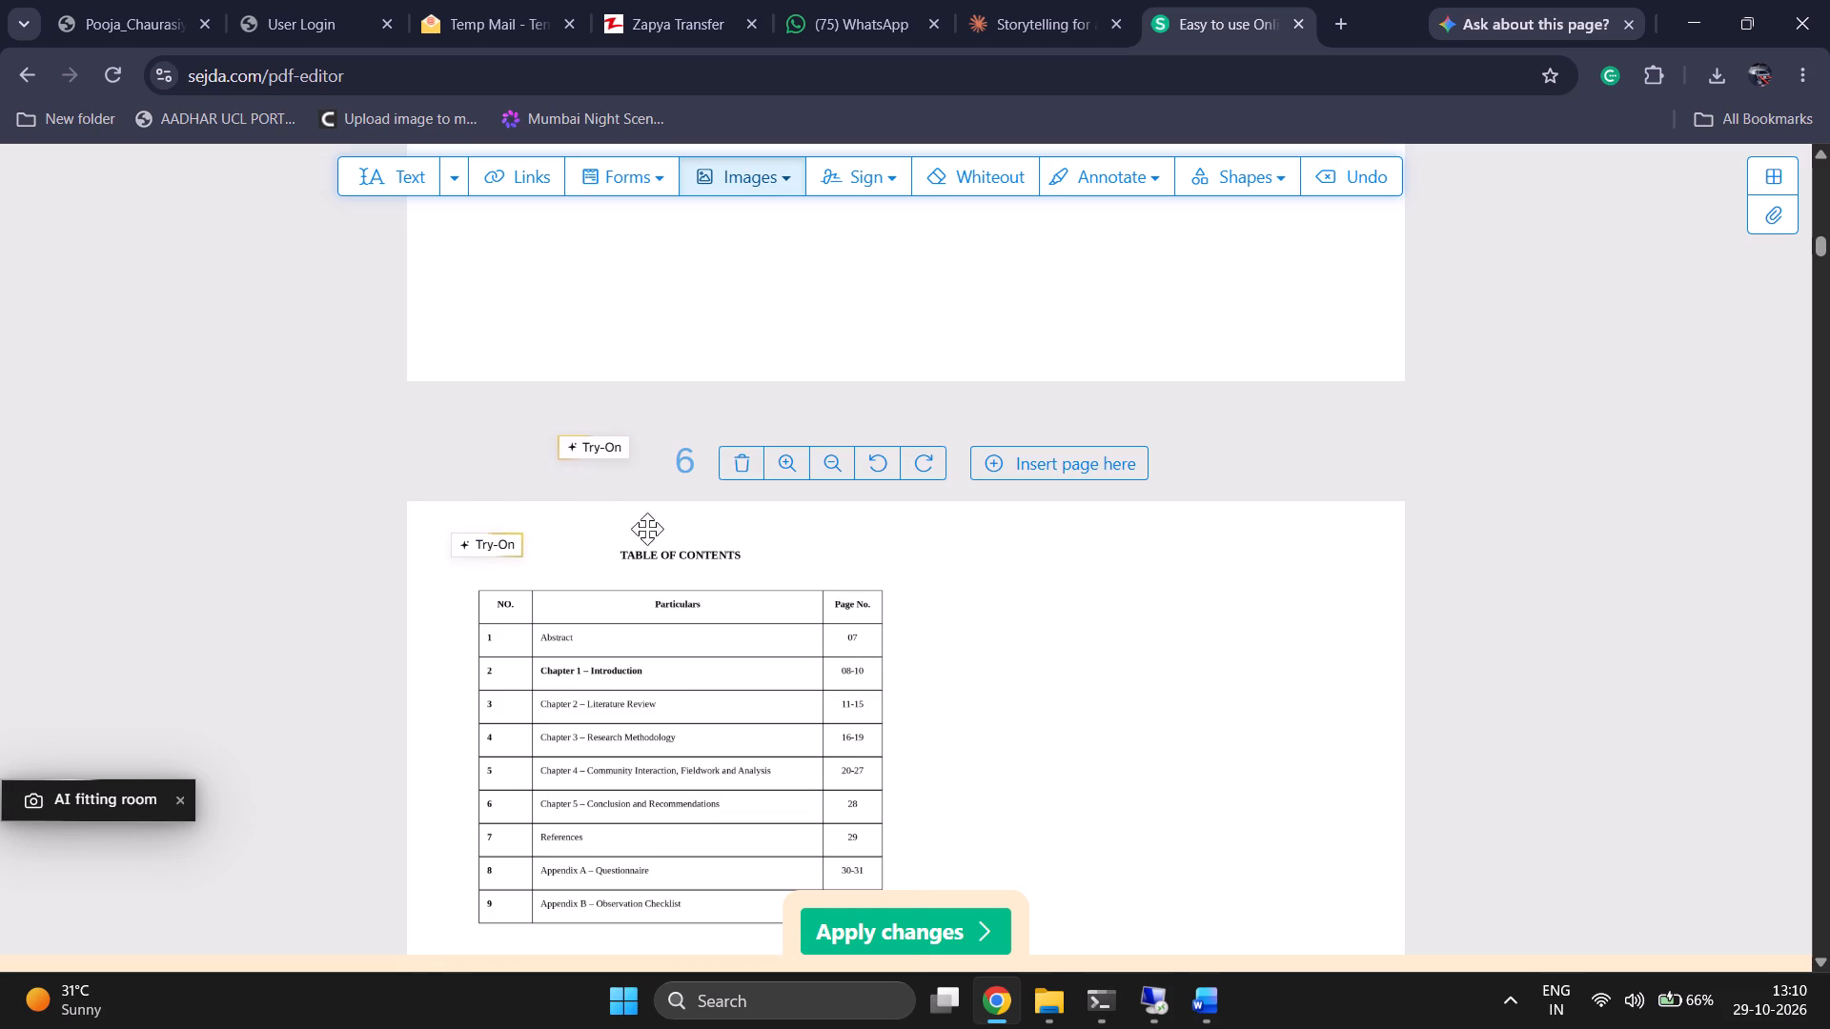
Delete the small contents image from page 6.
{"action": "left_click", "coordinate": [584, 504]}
Move the large contents image on page 7 up to cover the old heading and table header row.
{"action": "scroll", "coordinate": [892, 639], "scroll_direction": "up", "scroll_amount": 2}
{"action": "scroll", "coordinate": [899, 639], "scroll_direction": "down", "scroll_amount": 4}
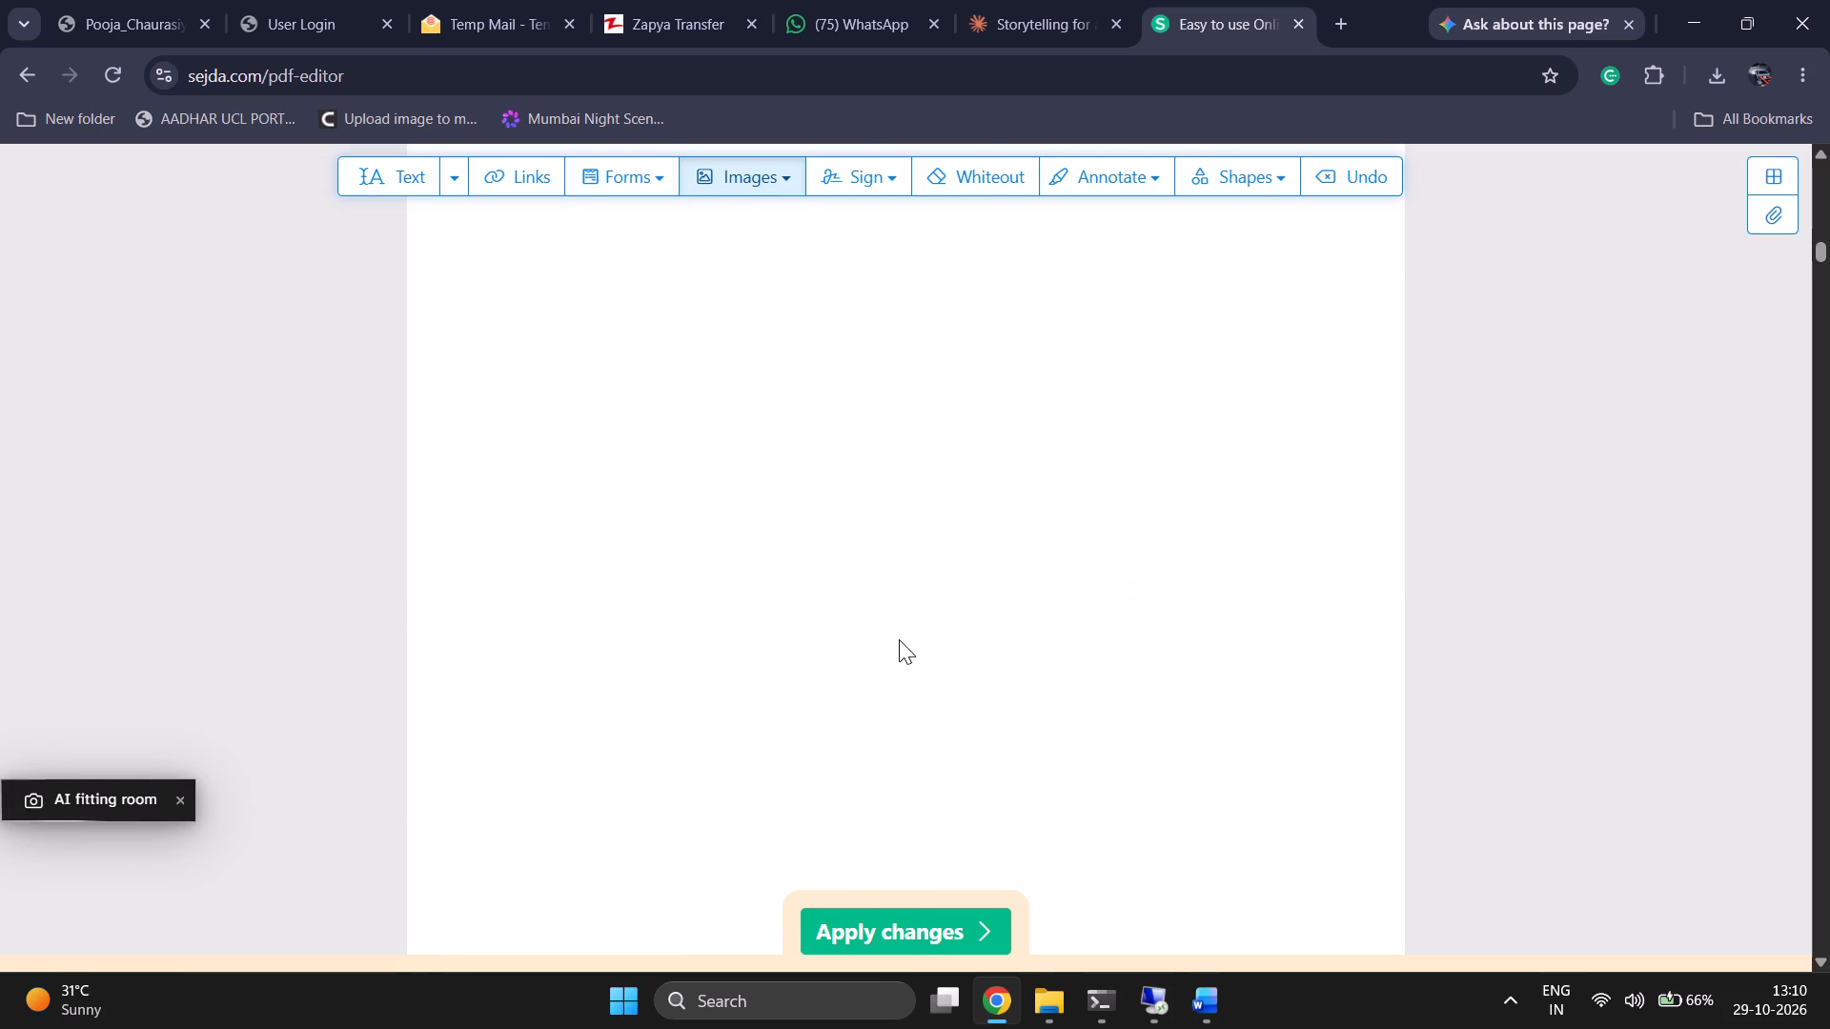
{"action": "scroll", "coordinate": [899, 639], "scroll_direction": "down", "scroll_amount": 2}
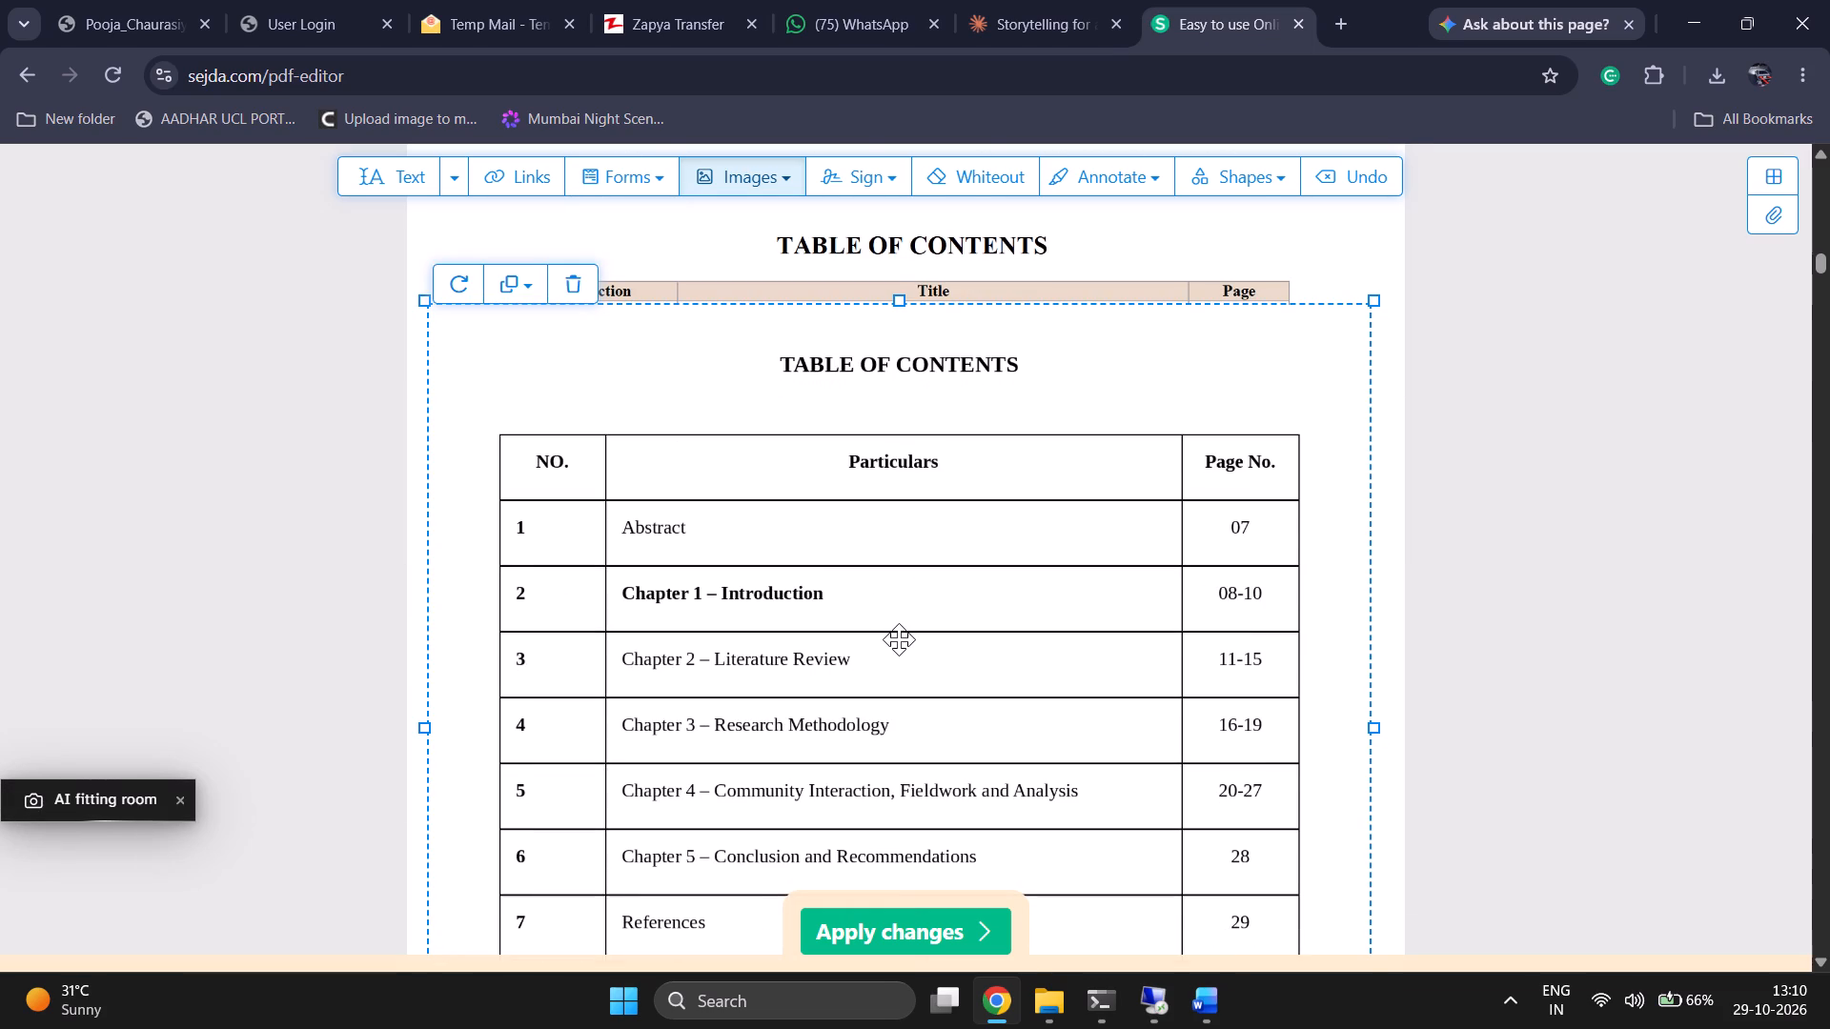
{"action": "left_click_drag", "start_coordinate": [899, 639], "coordinate": [887, 560]}
Reduce the browser zoom to 67% to see more of each PDF page.
{"action": "scroll", "coordinate": [1314, 606], "scroll_direction": "up", "scroll_amount": 3}
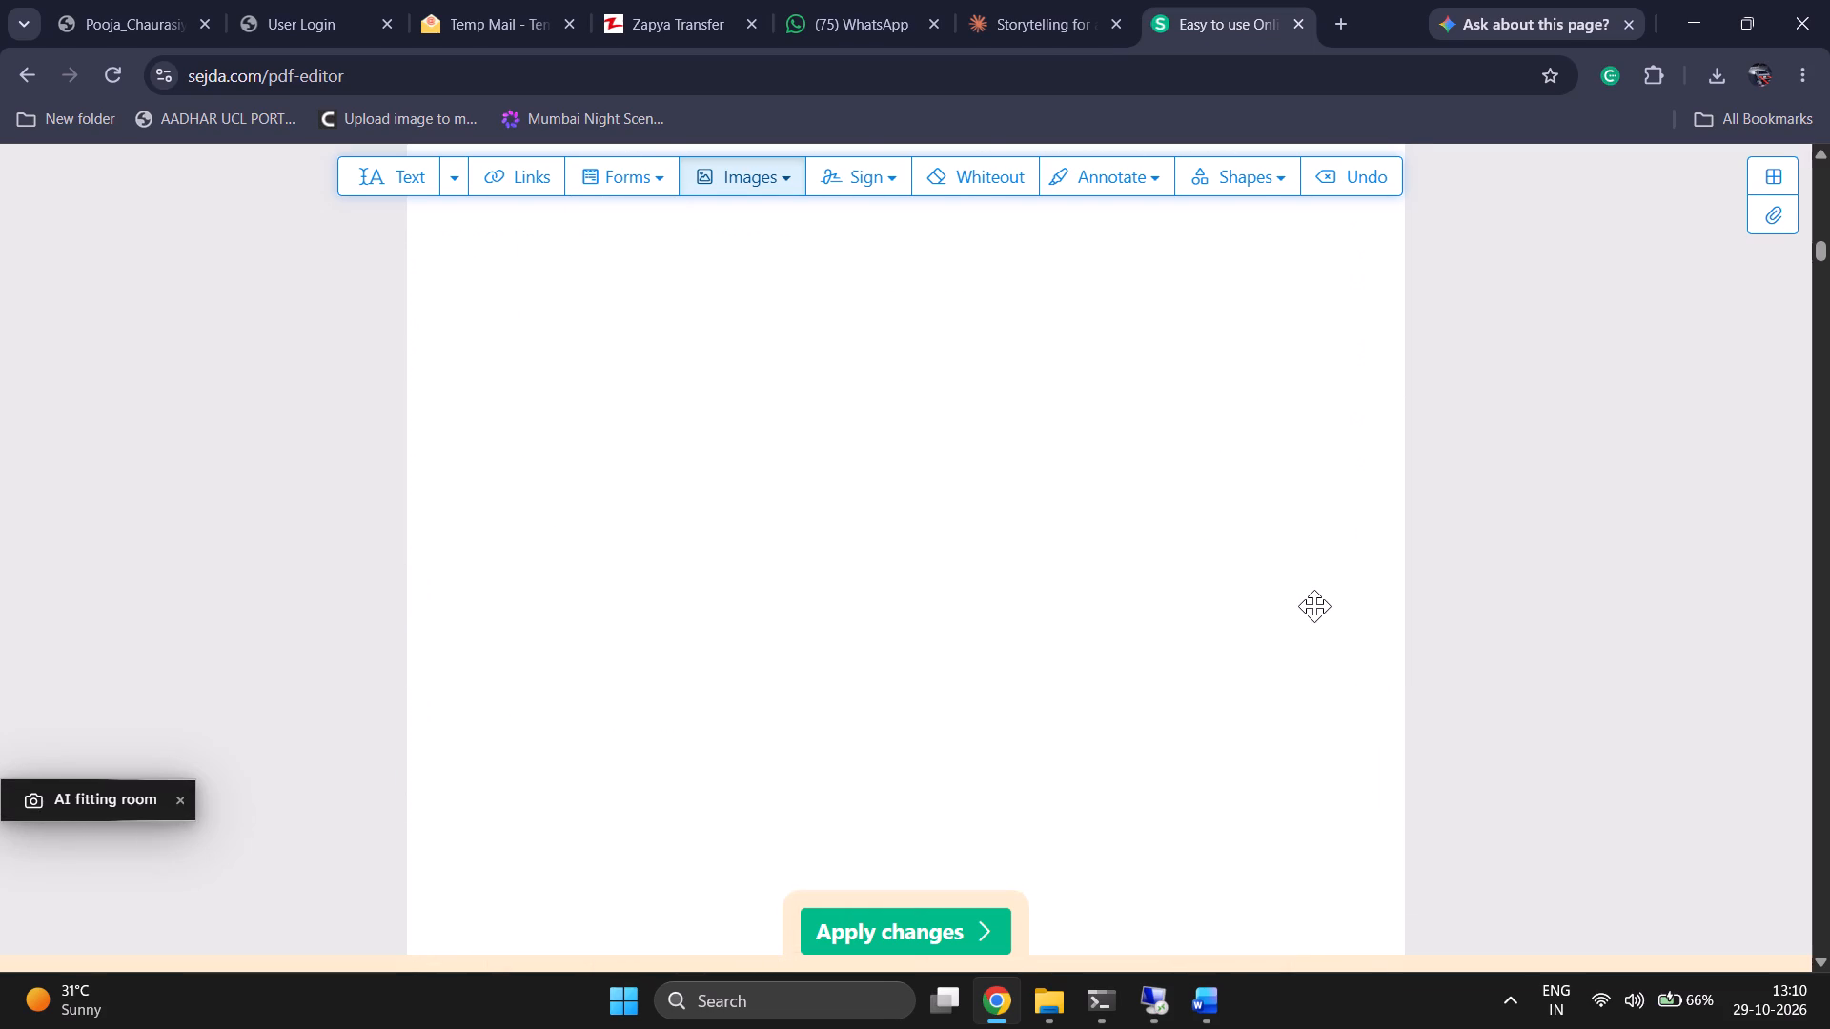
{"action": "scroll", "coordinate": [1312, 597], "scroll_direction": "up", "scroll_amount": 2}
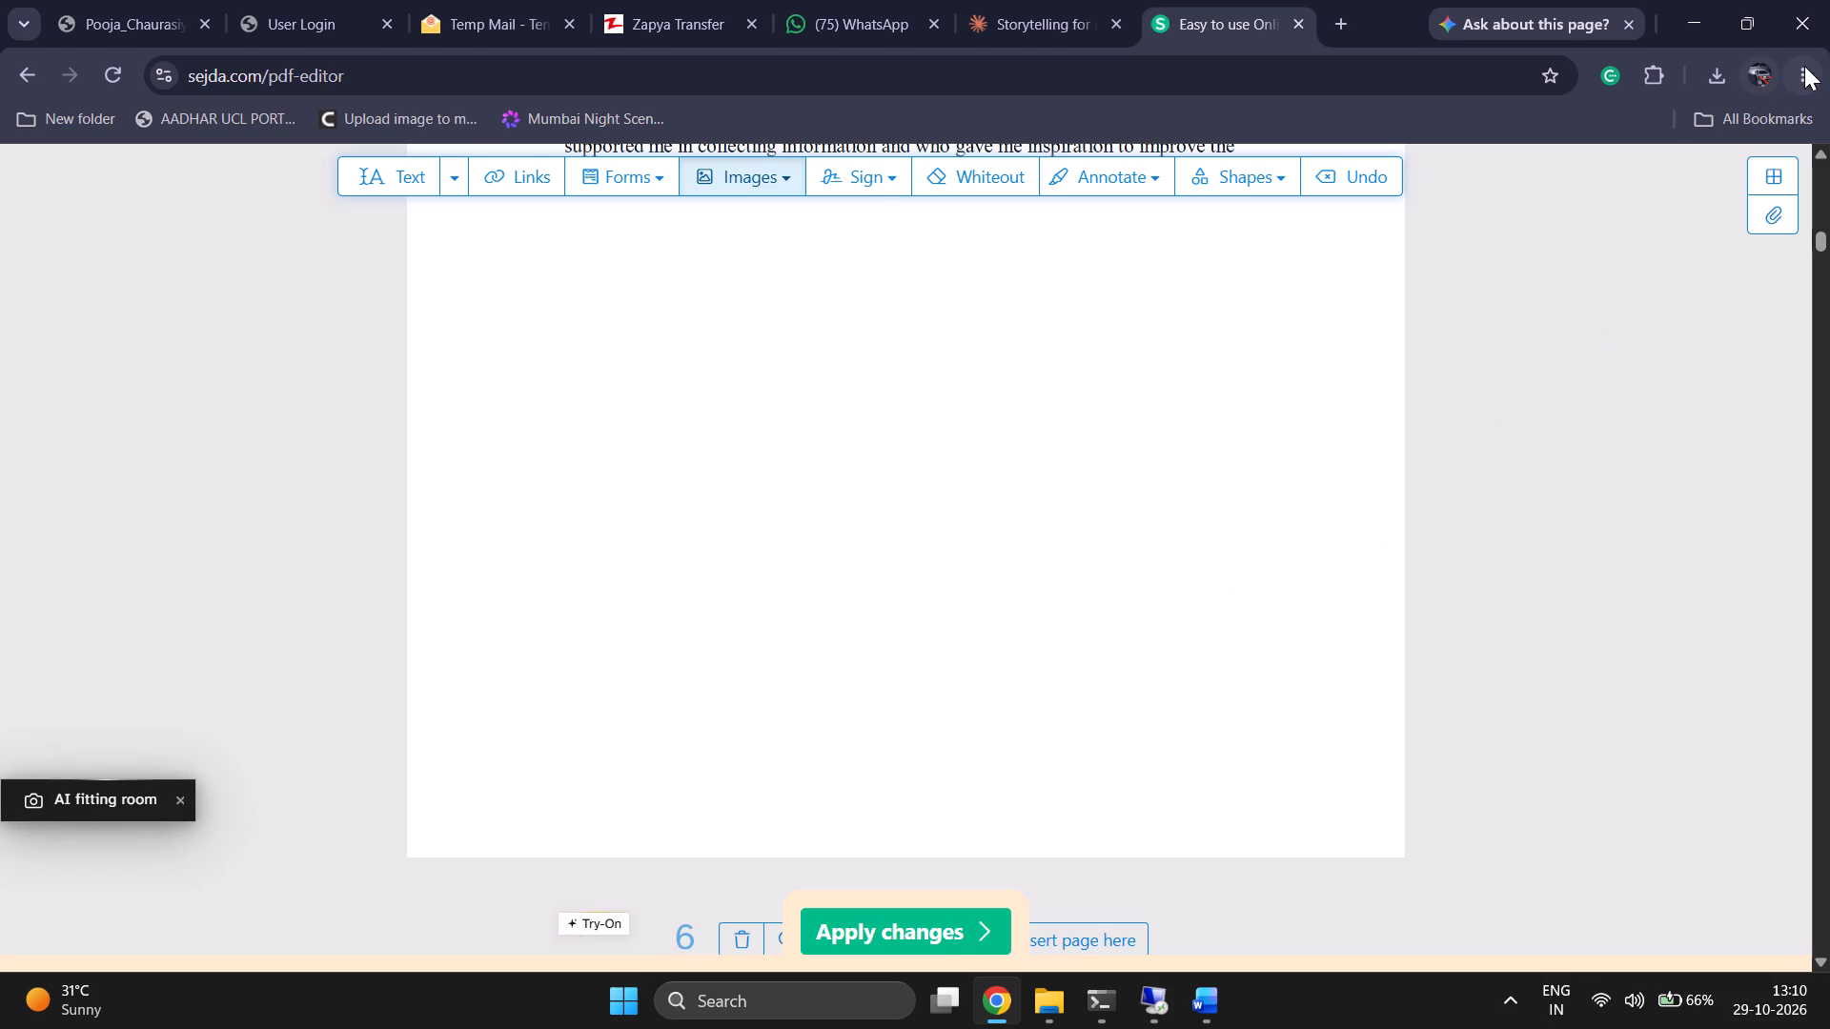
{"action": "left_click", "coordinate": [1804, 66]}
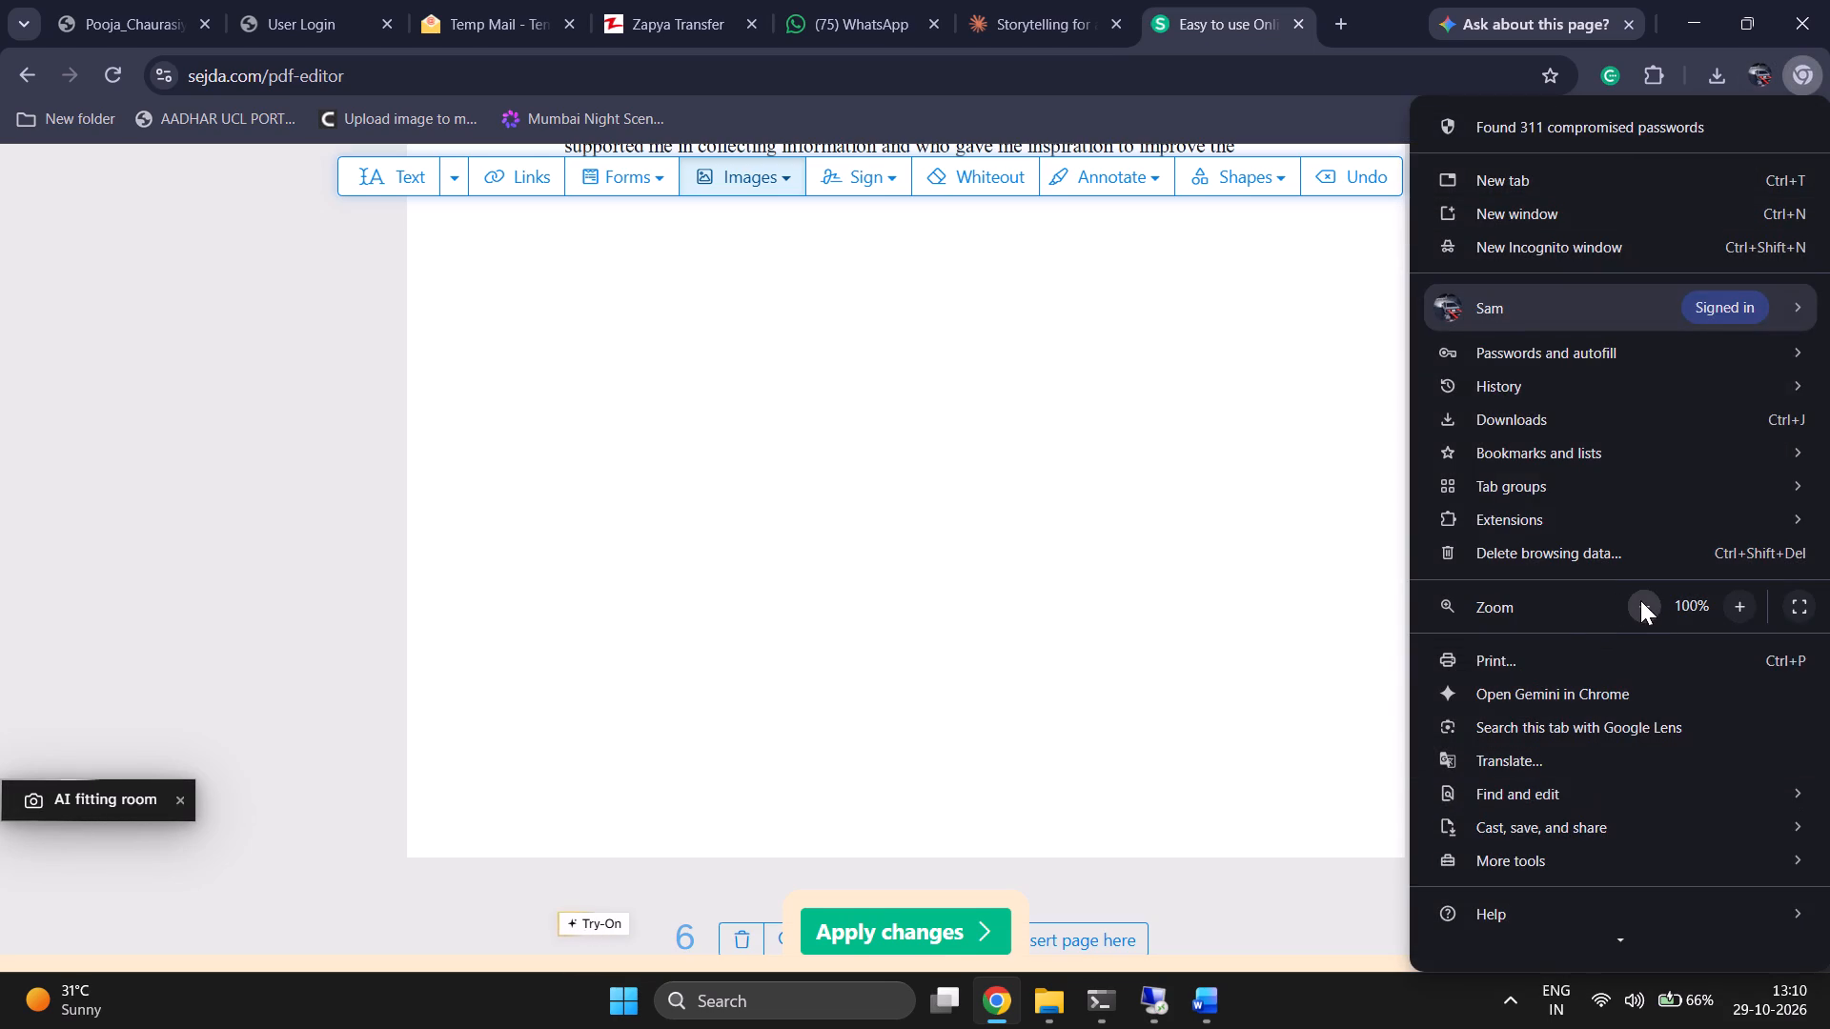
{"action": "triple_click", "coordinate": [1640, 600]}
{"action": "triple_click", "coordinate": [1640, 600]}
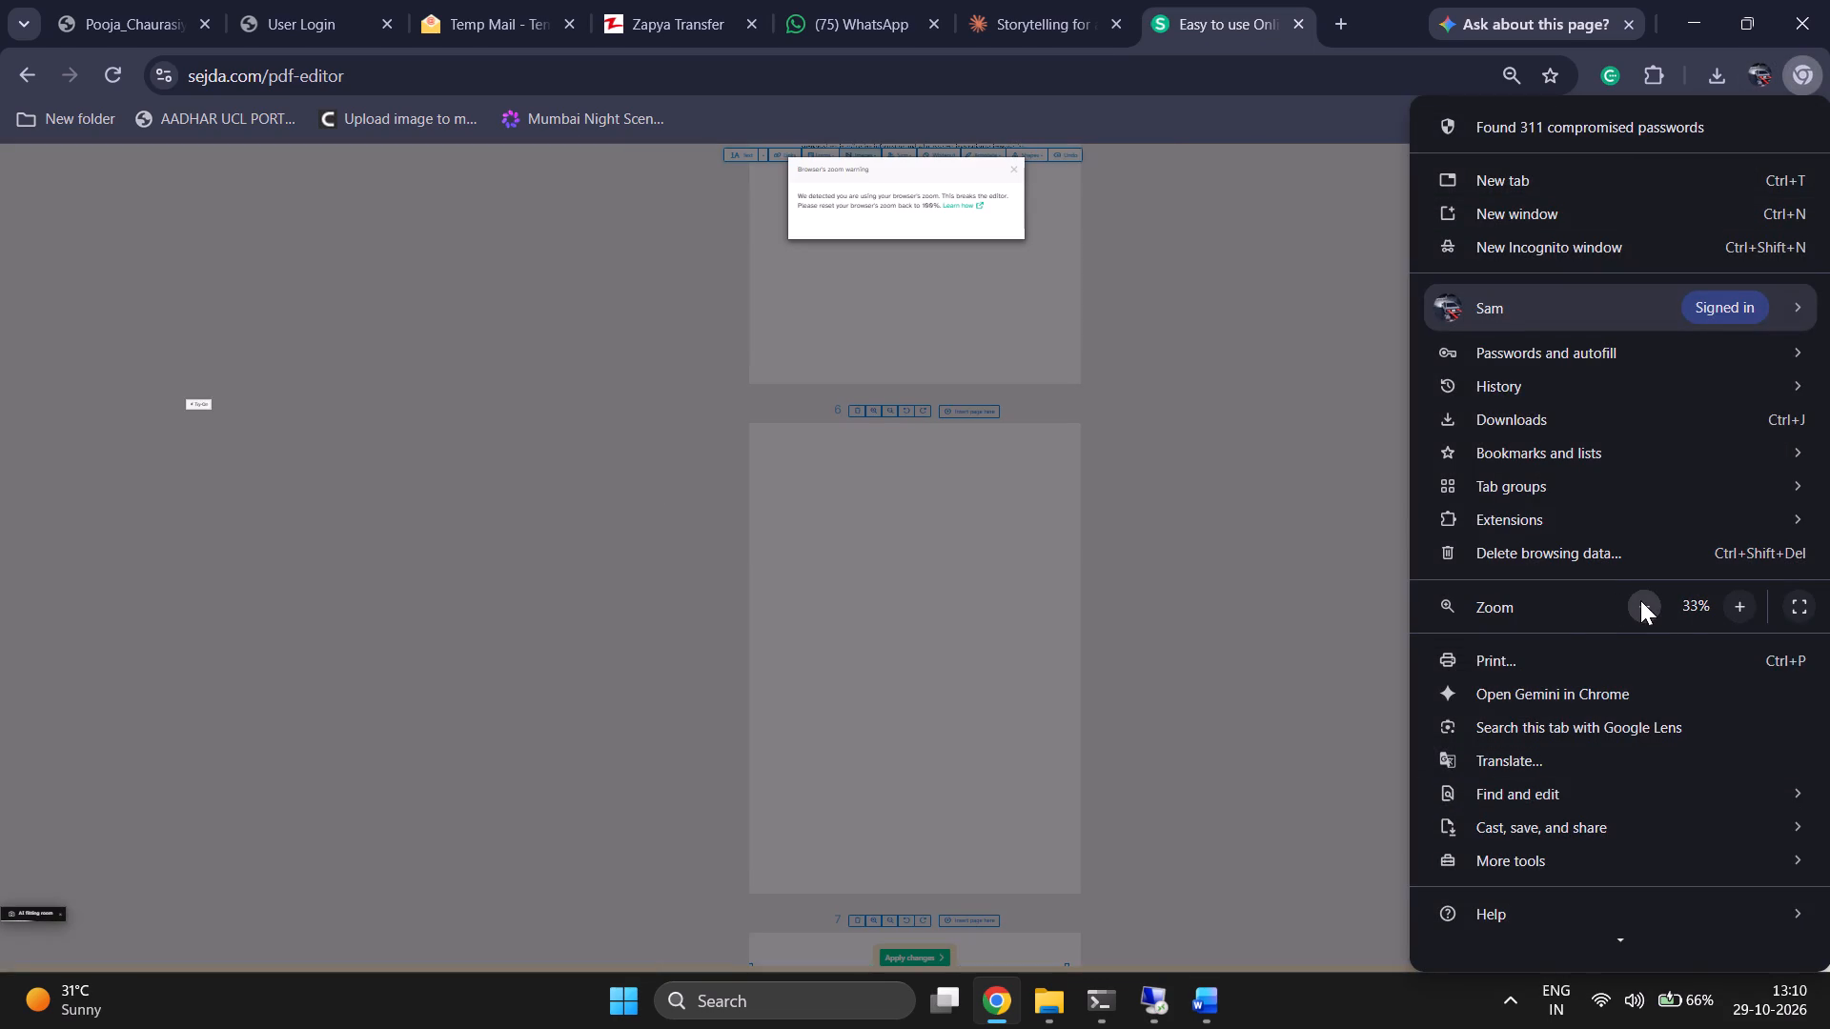
{"action": "left_click", "coordinate": [1731, 600]}
{"action": "left_click", "coordinate": [1731, 600]}
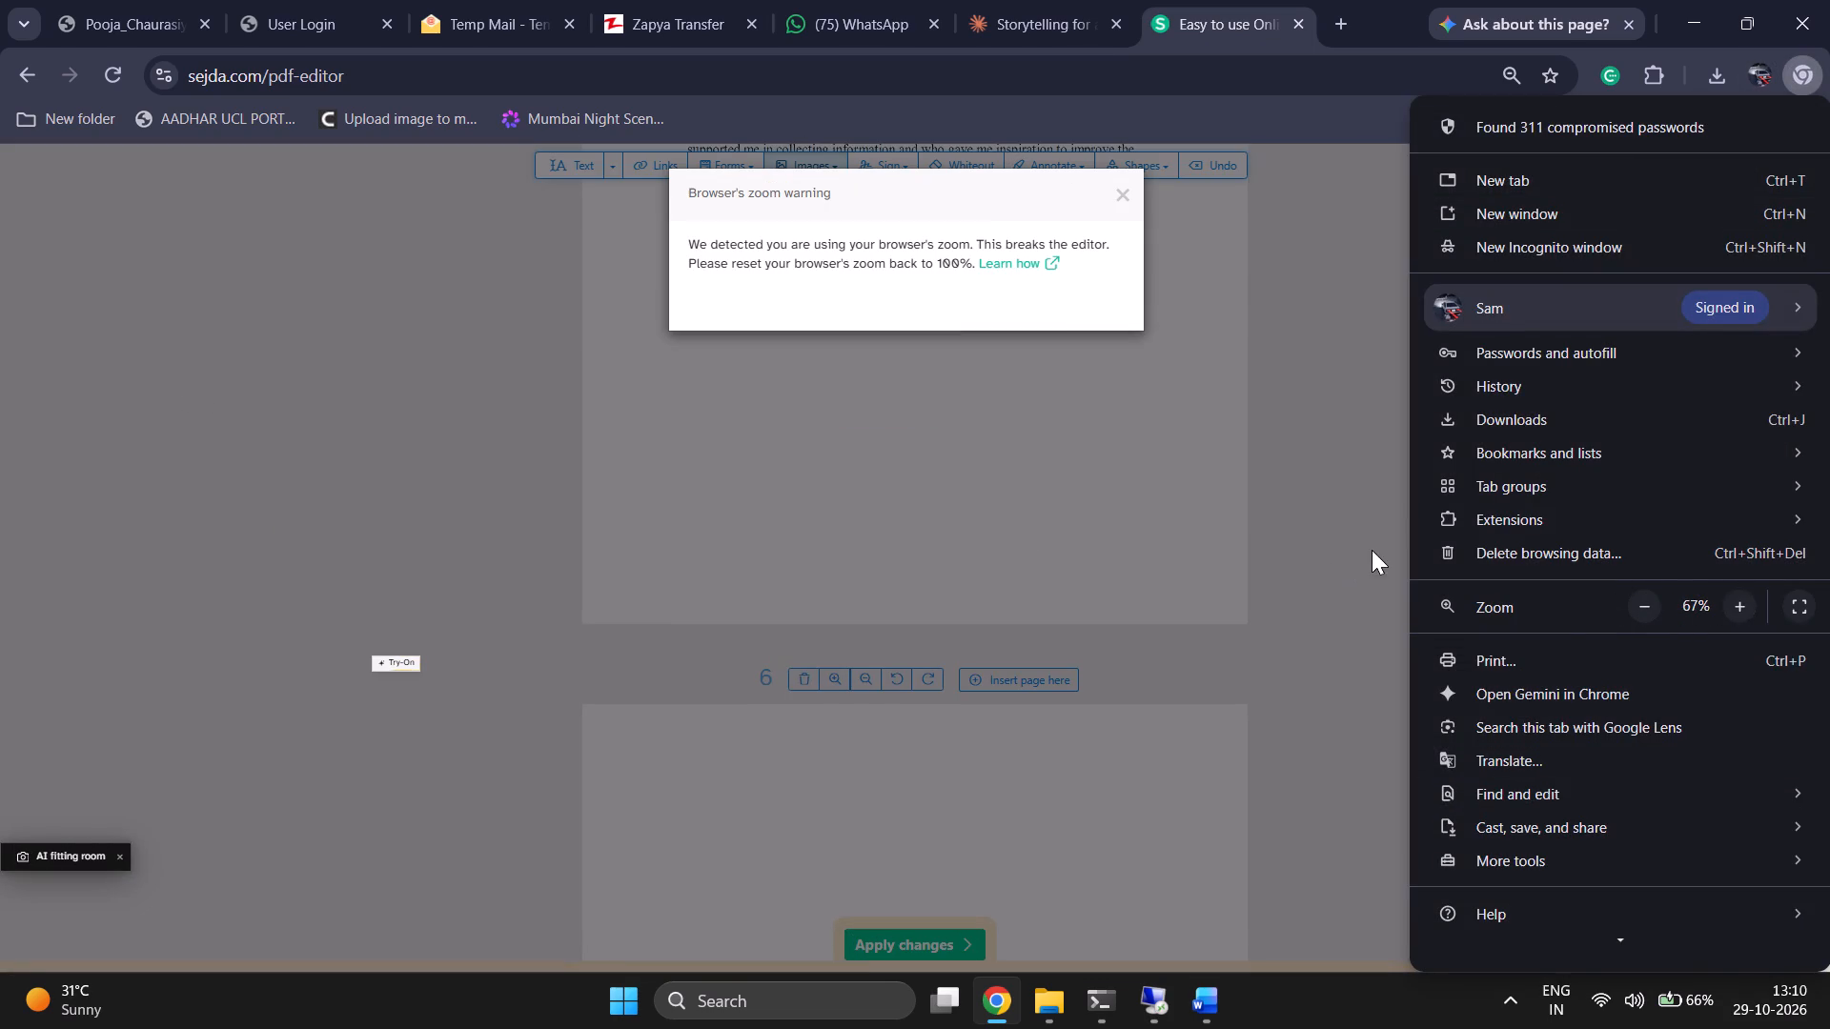
{"action": "left_click", "coordinate": [1356, 550]}
Delete the blank page 6 that precedes the contents page.
{"action": "scroll", "coordinate": [1253, 672], "scroll_direction": "up", "scroll_amount": 2}
{"action": "scroll", "coordinate": [1273, 678], "scroll_direction": "down", "scroll_amount": 1}
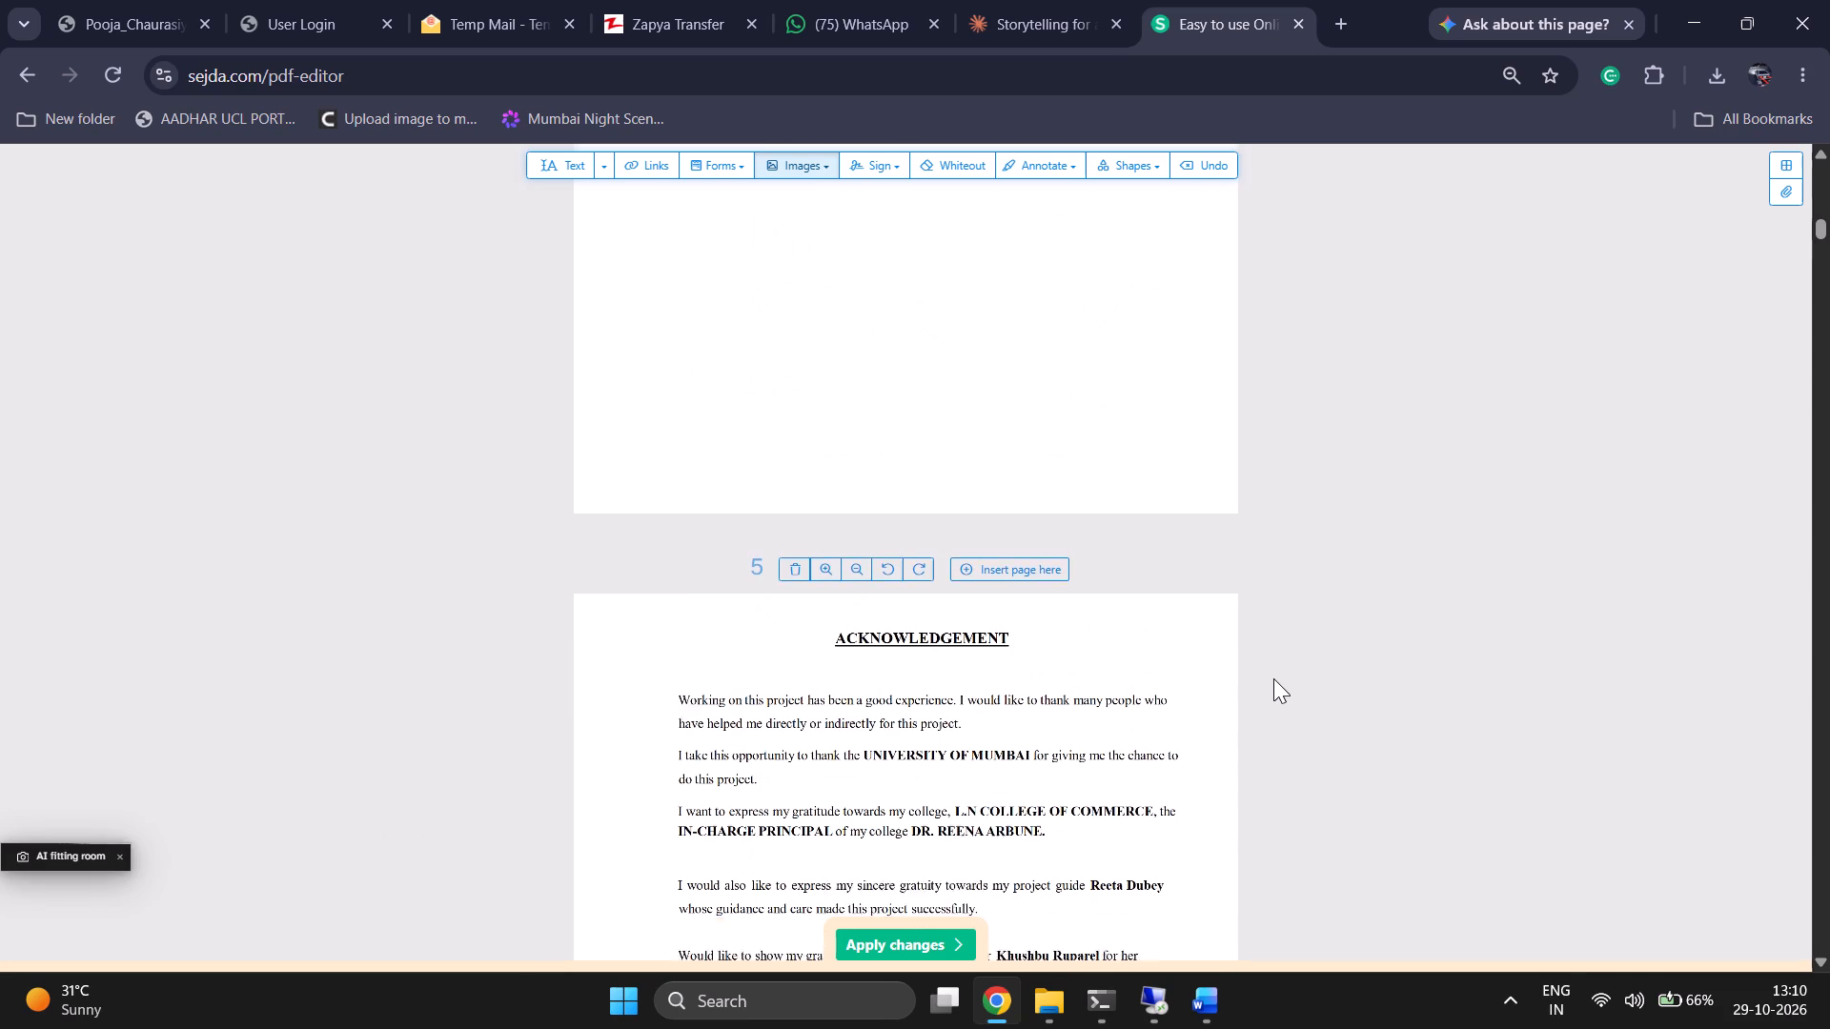
{"action": "scroll", "coordinate": [1273, 678], "scroll_direction": "down", "scroll_amount": 3}
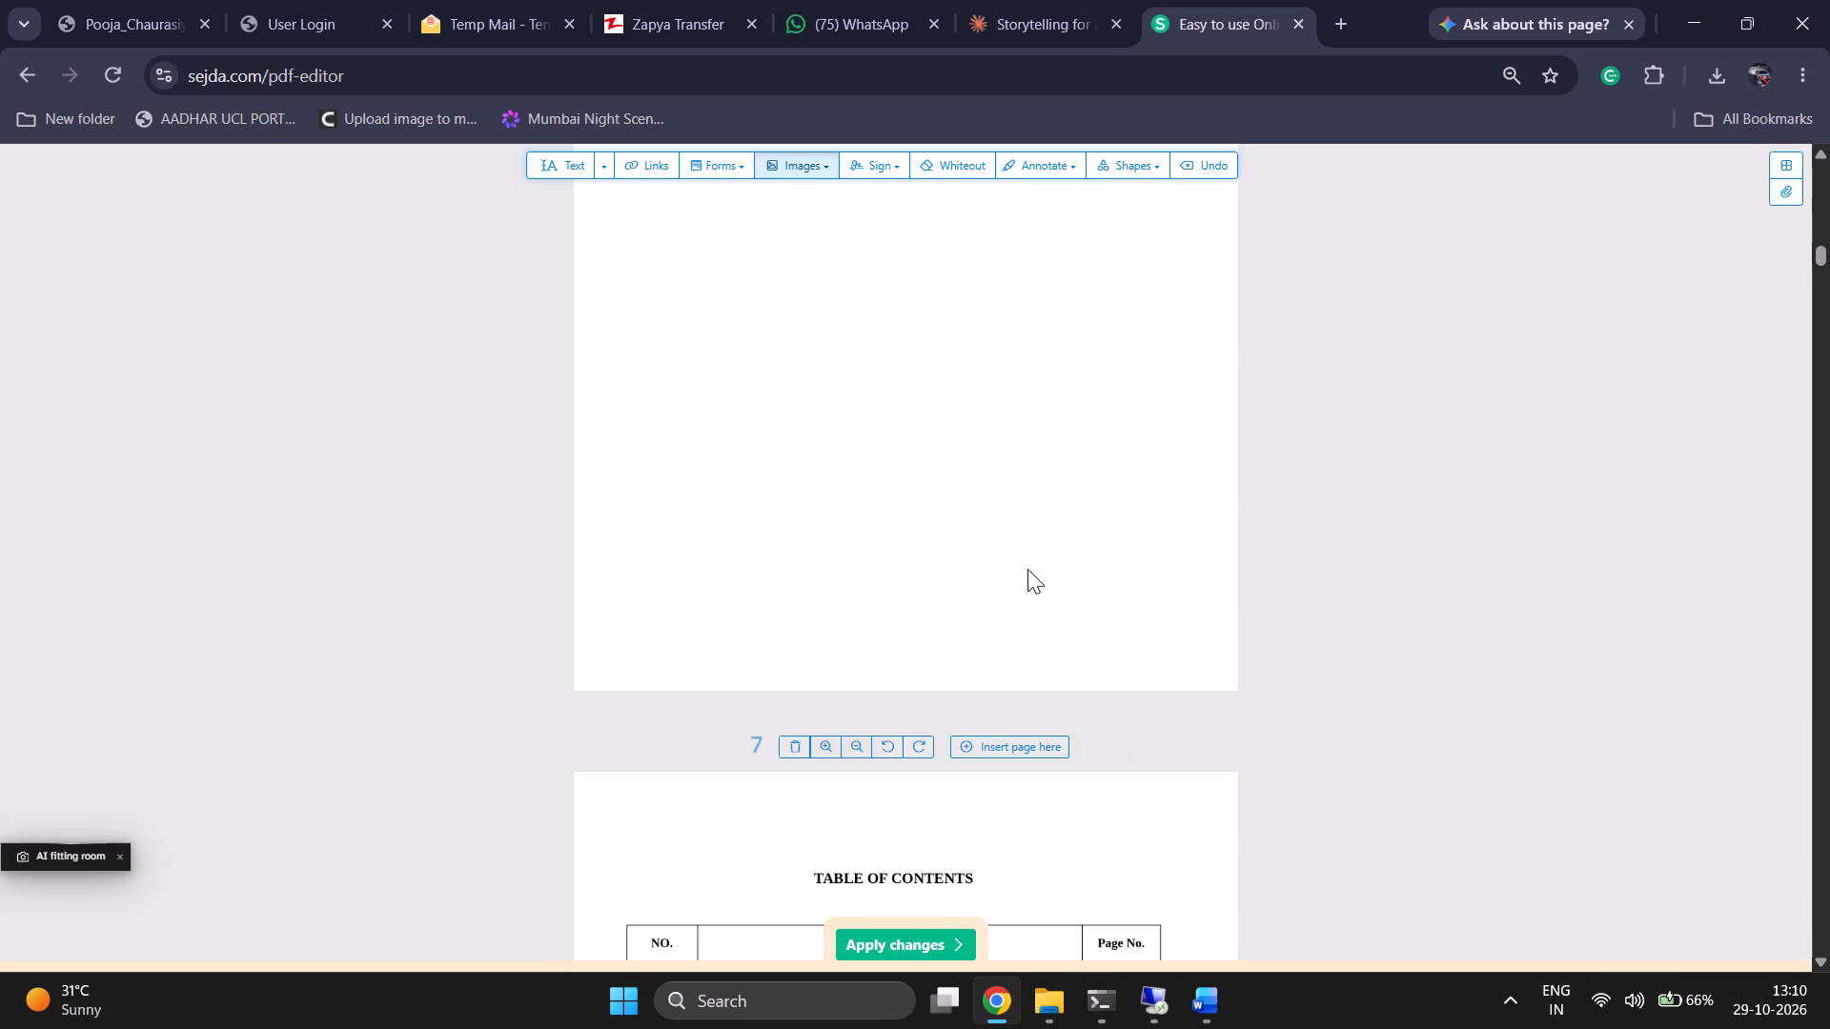
{"action": "scroll", "coordinate": [1013, 562], "scroll_direction": "up", "scroll_amount": 1}
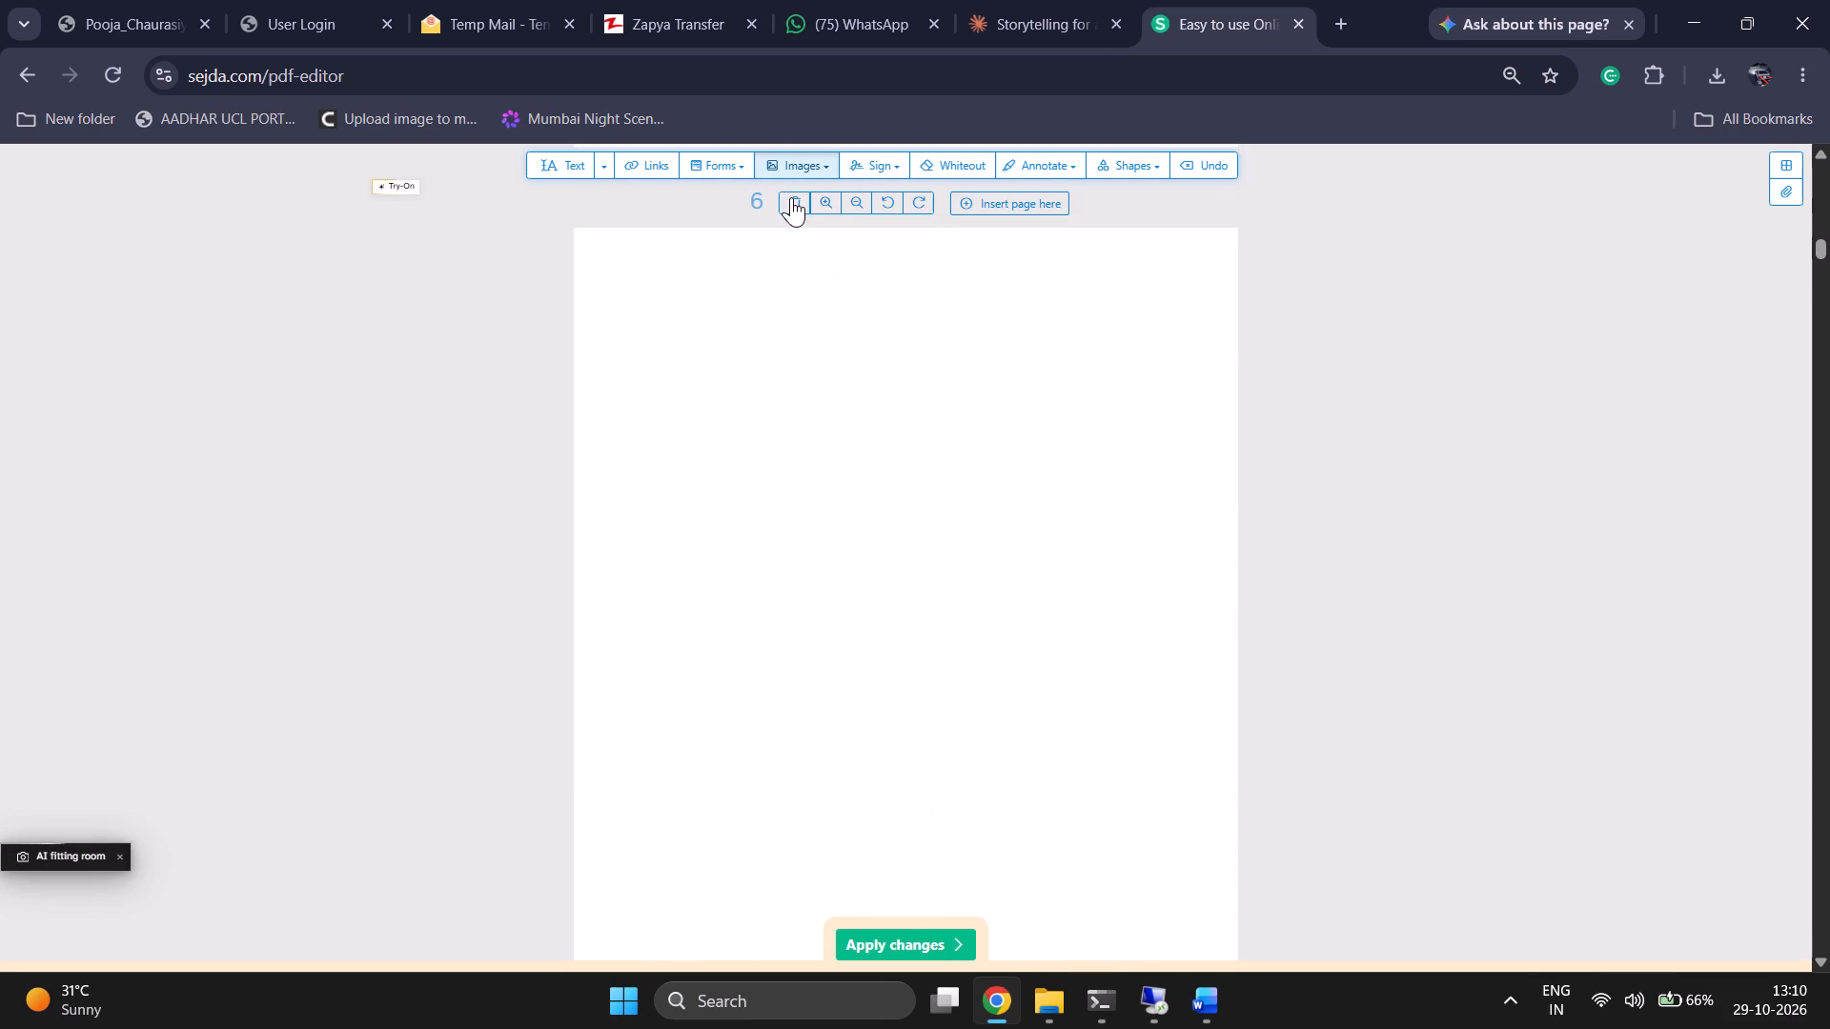
{"action": "left_click", "coordinate": [791, 197]}
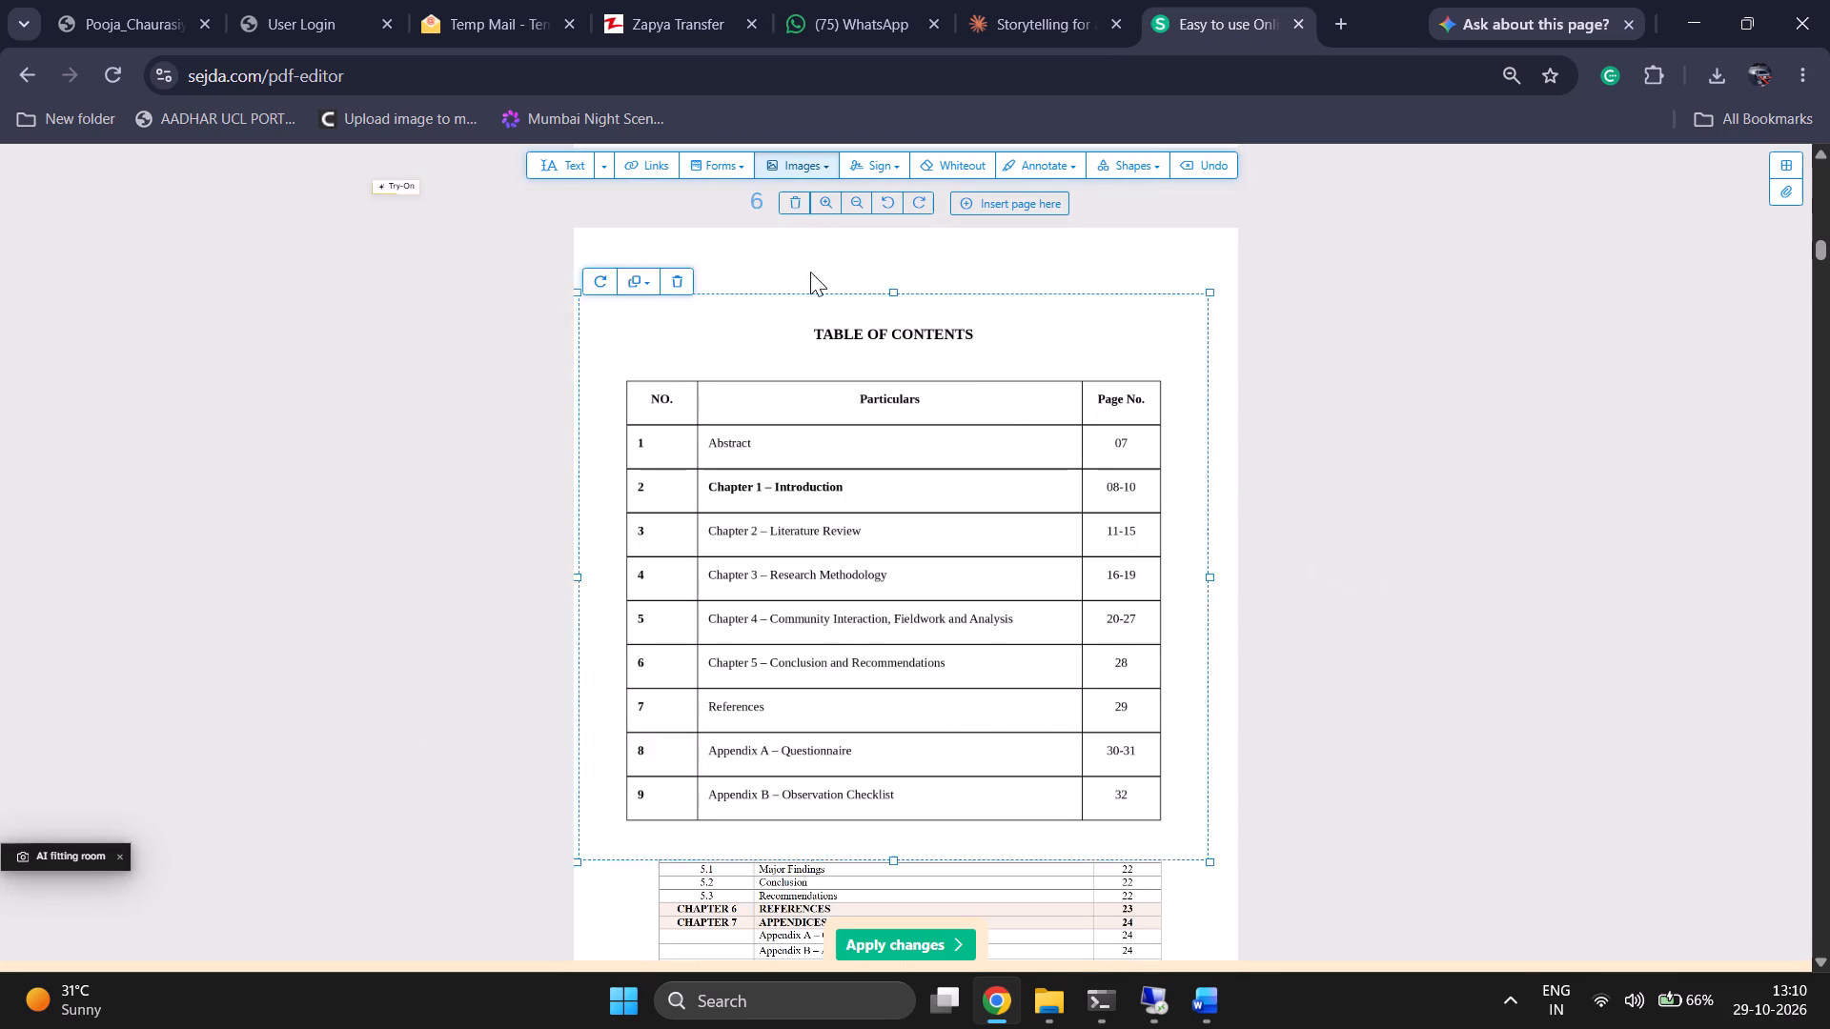
Slightly enlarge the contents image on page 6 and move it up over the old heading and table header.
{"action": "left_click", "coordinate": [865, 196]}
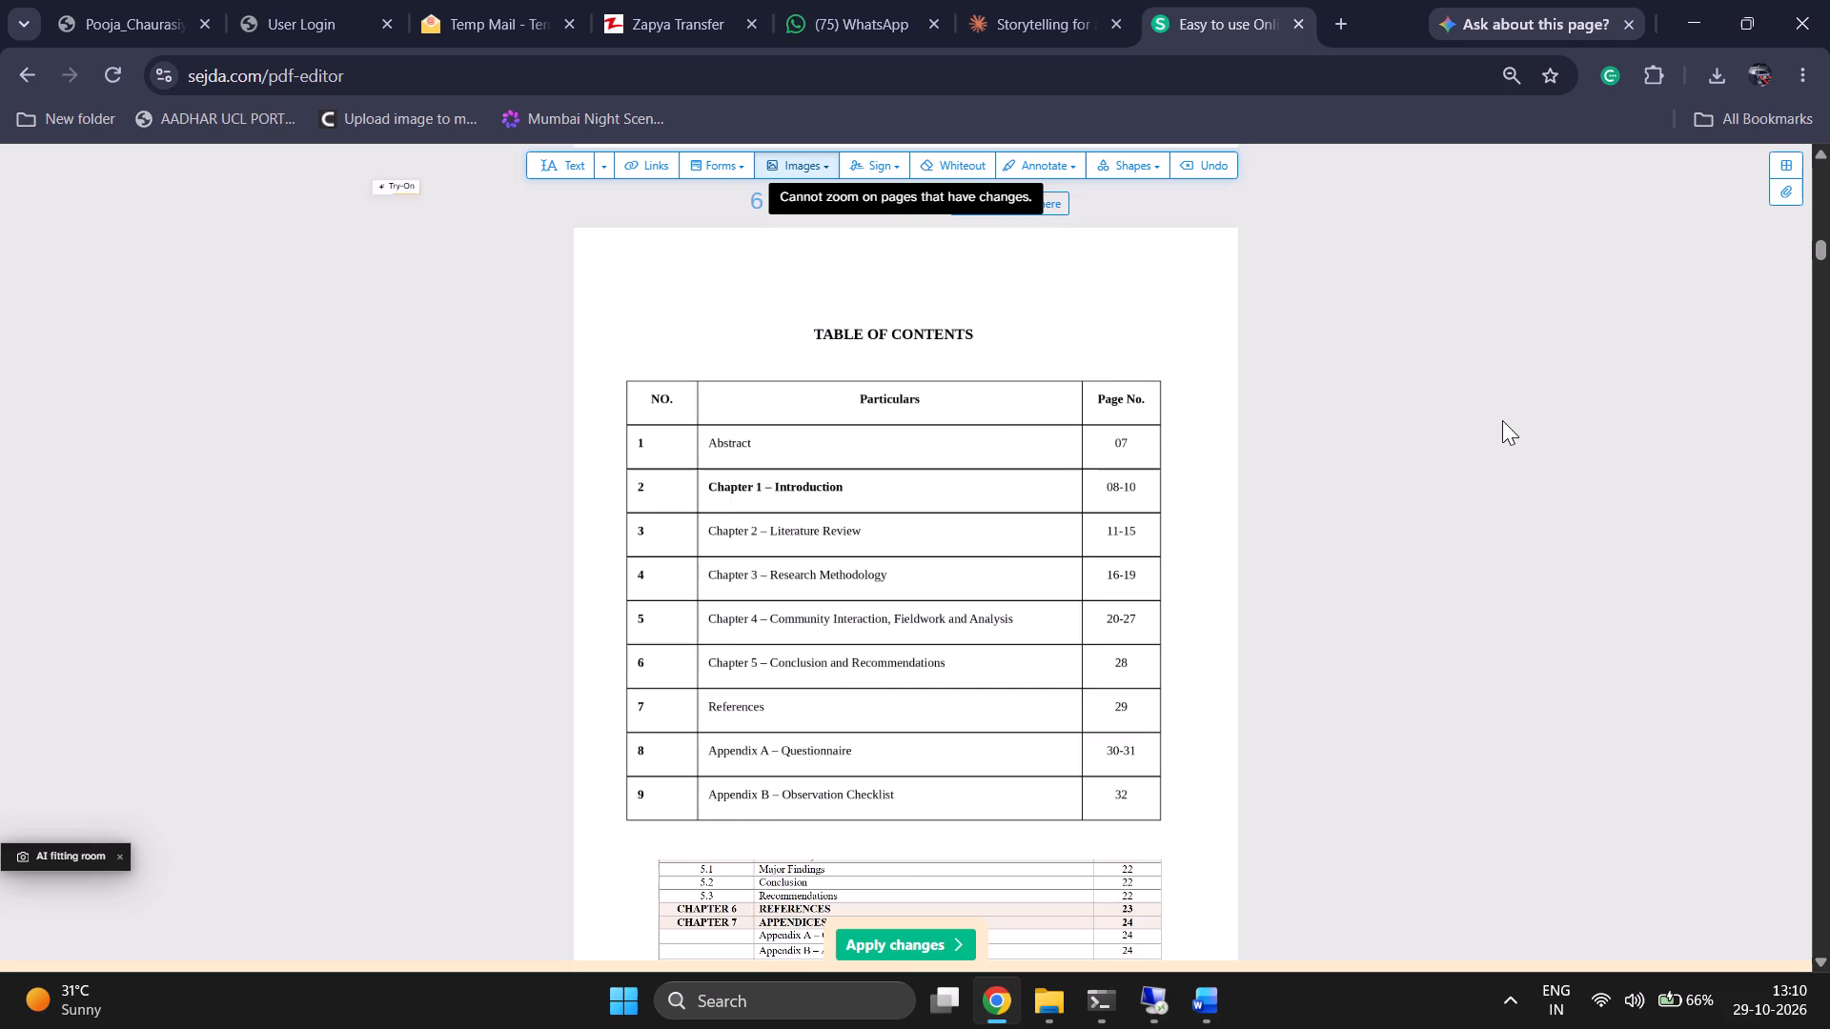
{"action": "scroll", "coordinate": [1502, 420], "scroll_direction": "down", "scroll_amount": 1}
{"action": "left_click_drag", "start_coordinate": [920, 289], "coordinate": [918, 419]}
{"action": "scroll", "coordinate": [1170, 460], "scroll_direction": "up", "scroll_amount": 1}
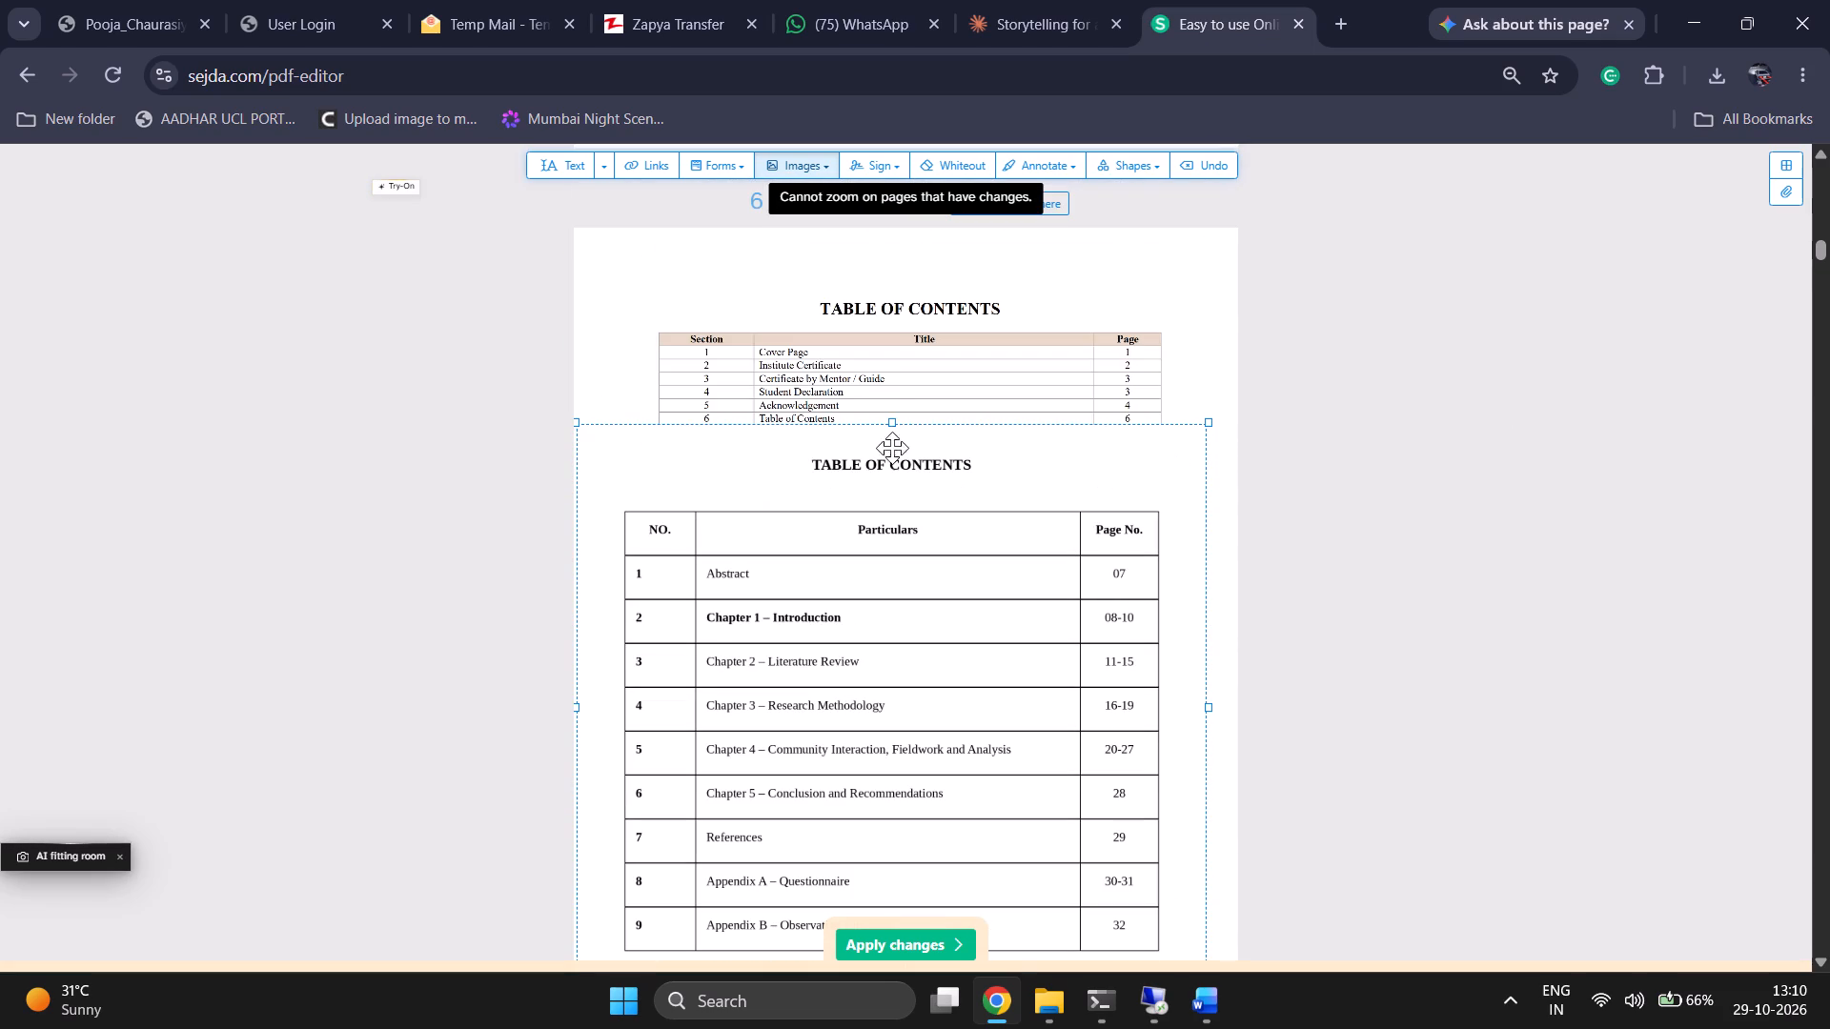
{"action": "left_click_drag", "start_coordinate": [891, 422], "coordinate": [910, 366]}
{"action": "left_click_drag", "start_coordinate": [892, 468], "coordinate": [887, 399]}
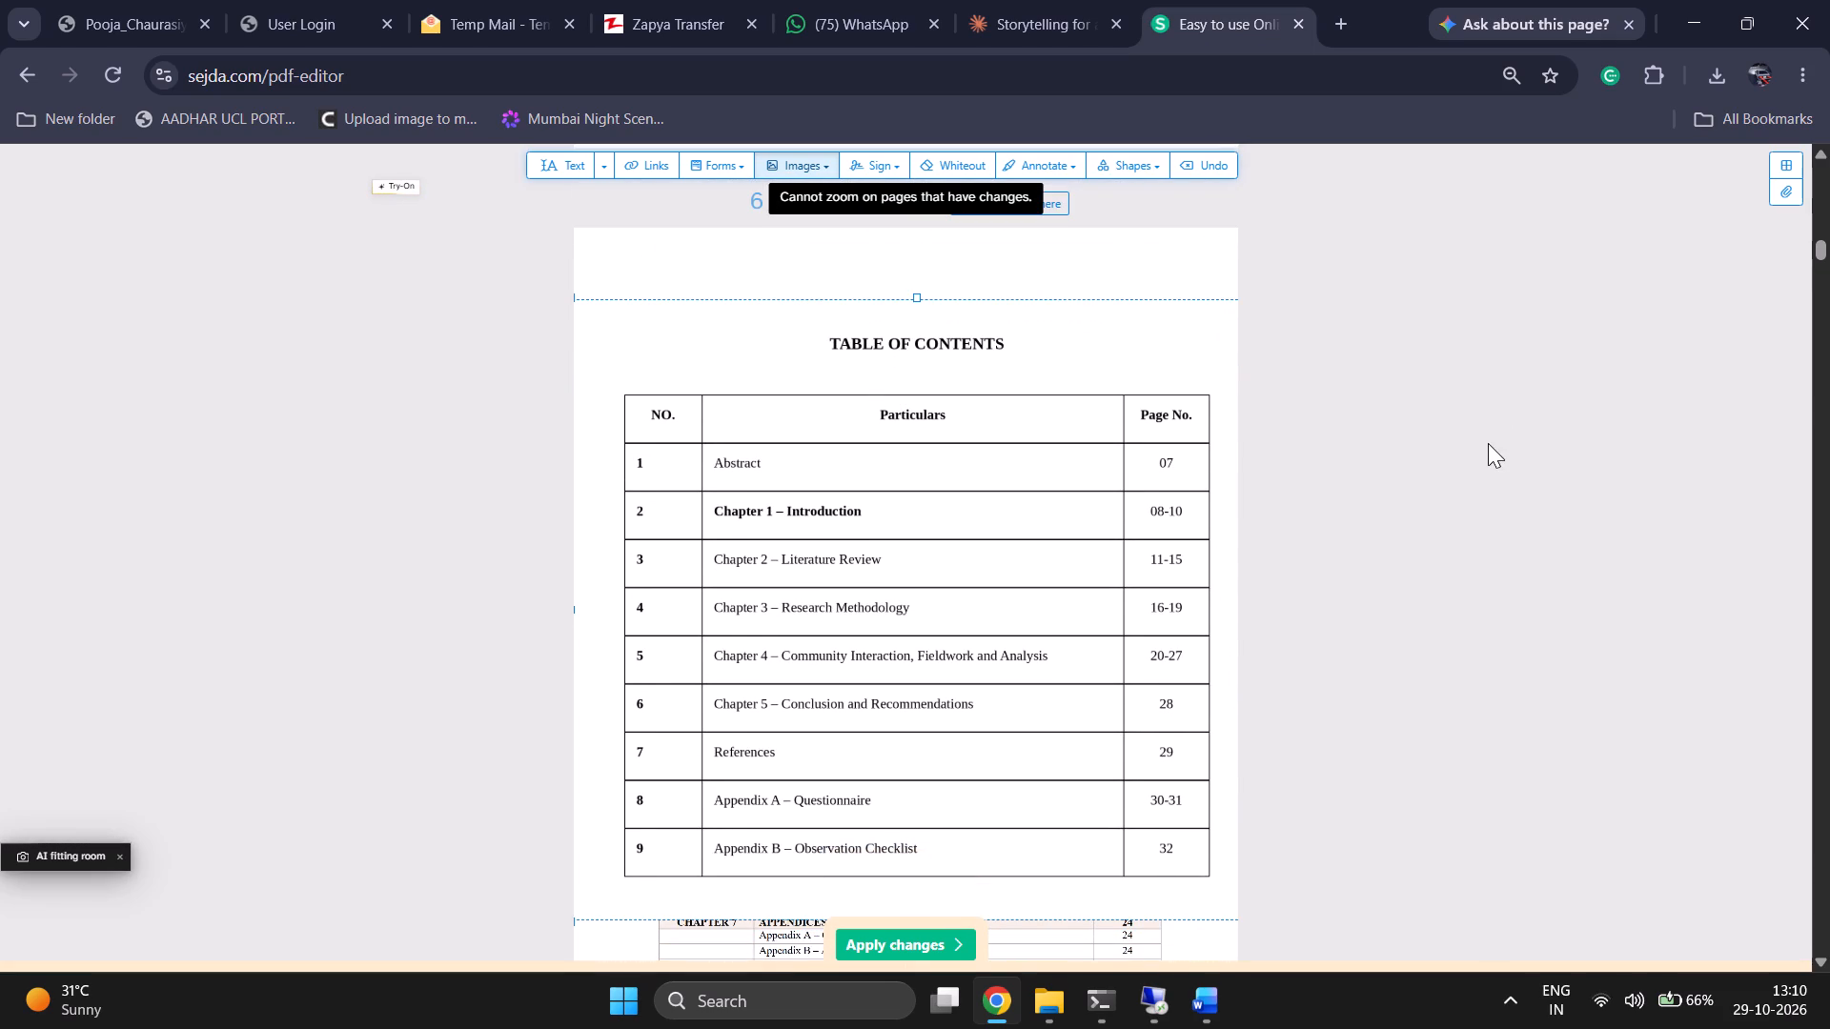
Reposition the enlarged contents image on page 6 just below the old heading so it covers most of the old table.
{"action": "scroll", "coordinate": [1442, 678], "scroll_direction": "down", "scroll_amount": 1}
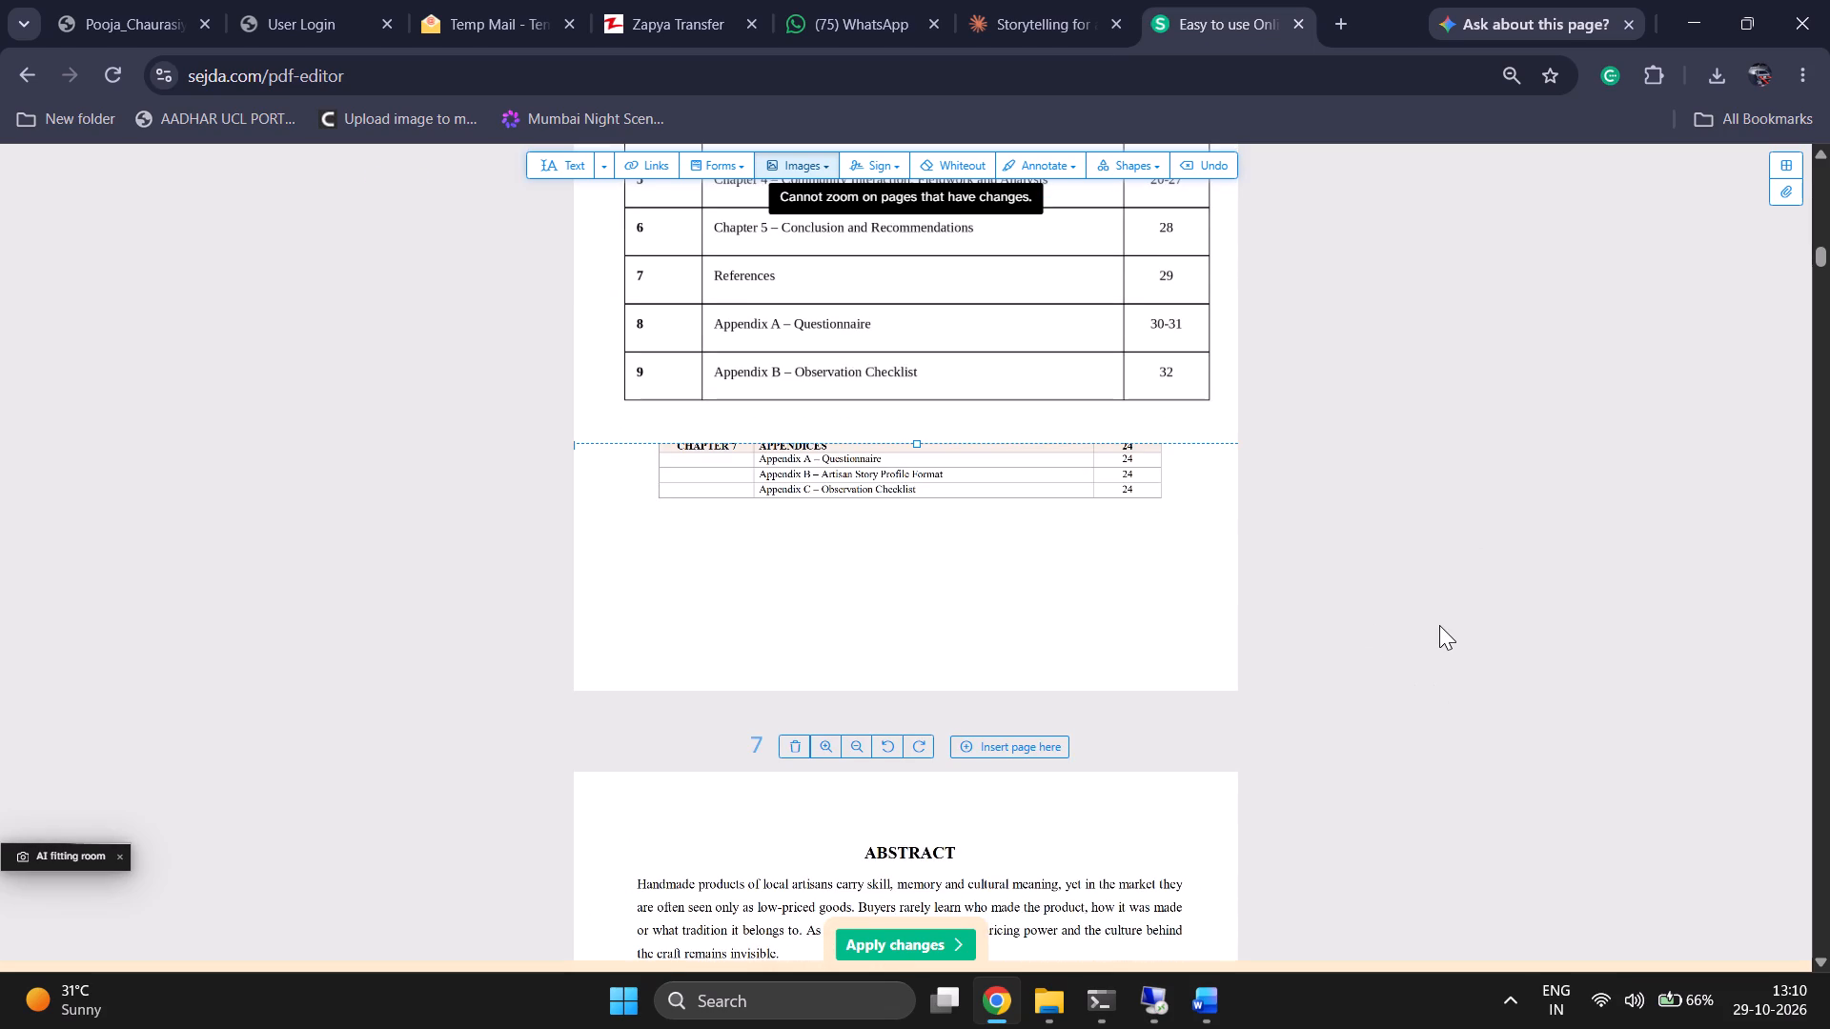
{"action": "left_click_drag", "start_coordinate": [925, 370], "coordinate": [921, 454]}
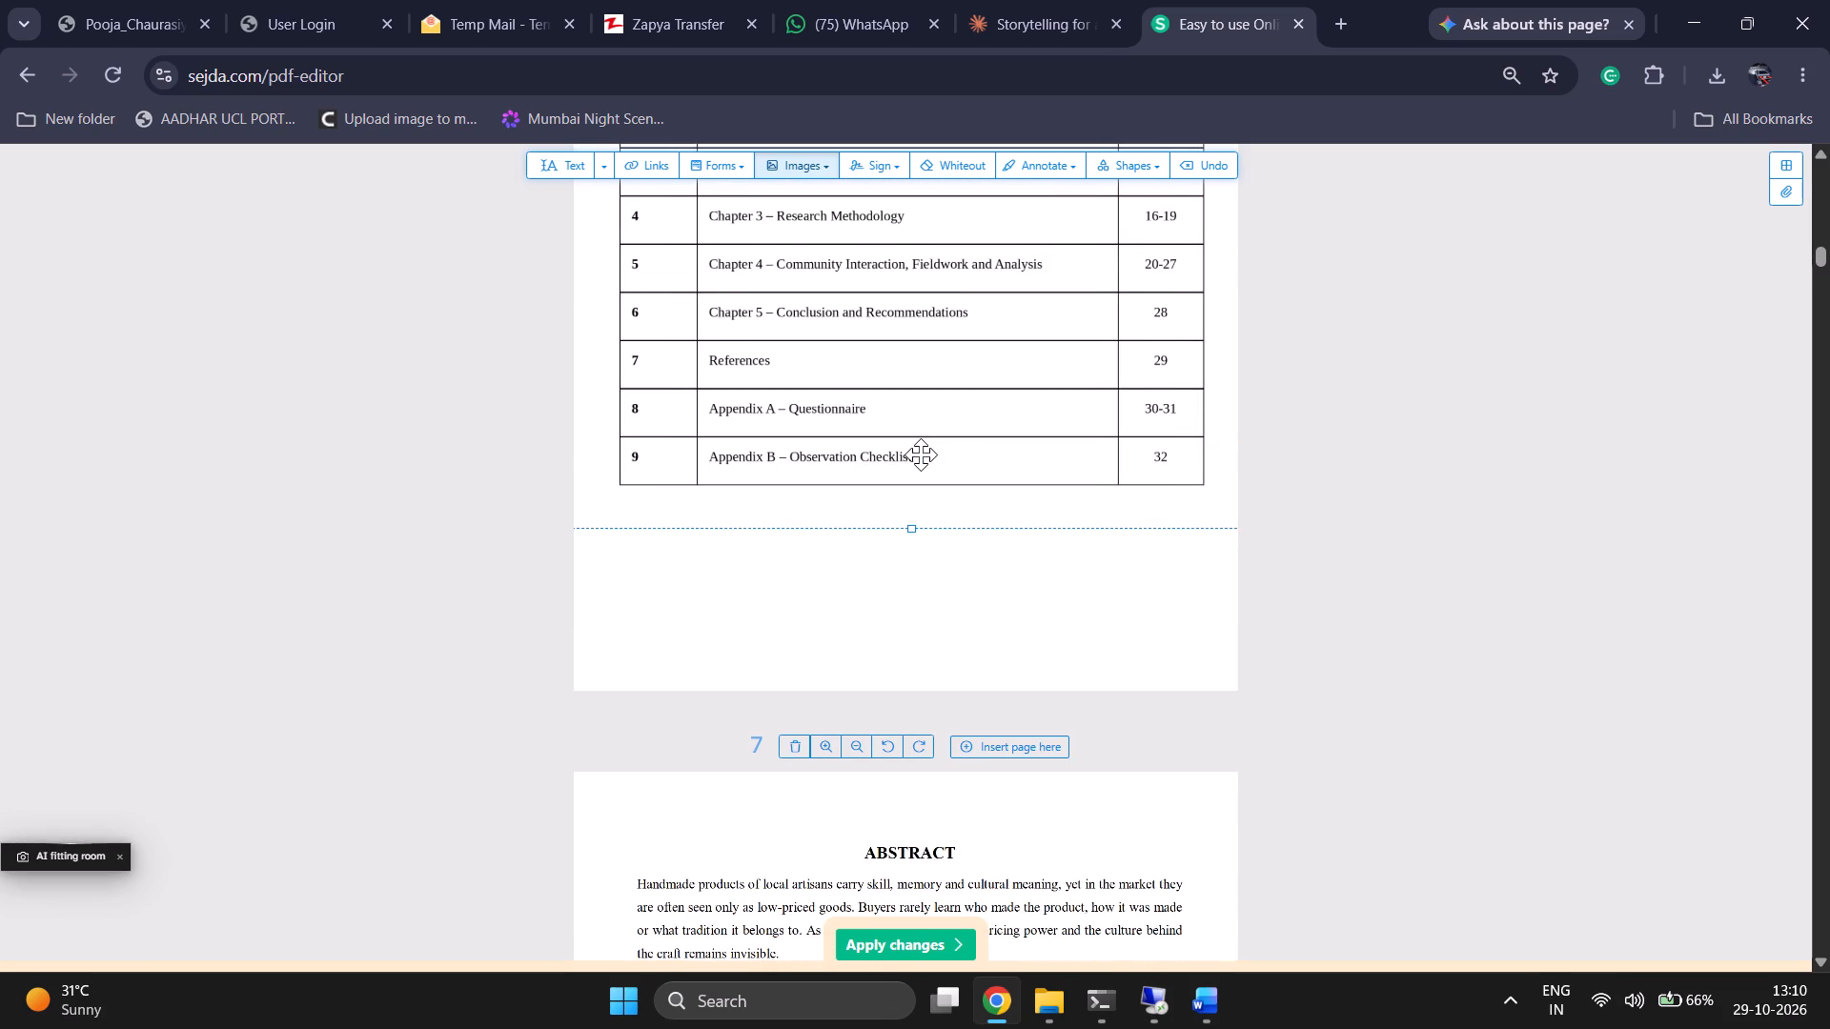
{"action": "left_click_drag", "start_coordinate": [921, 454], "coordinate": [920, 428]}
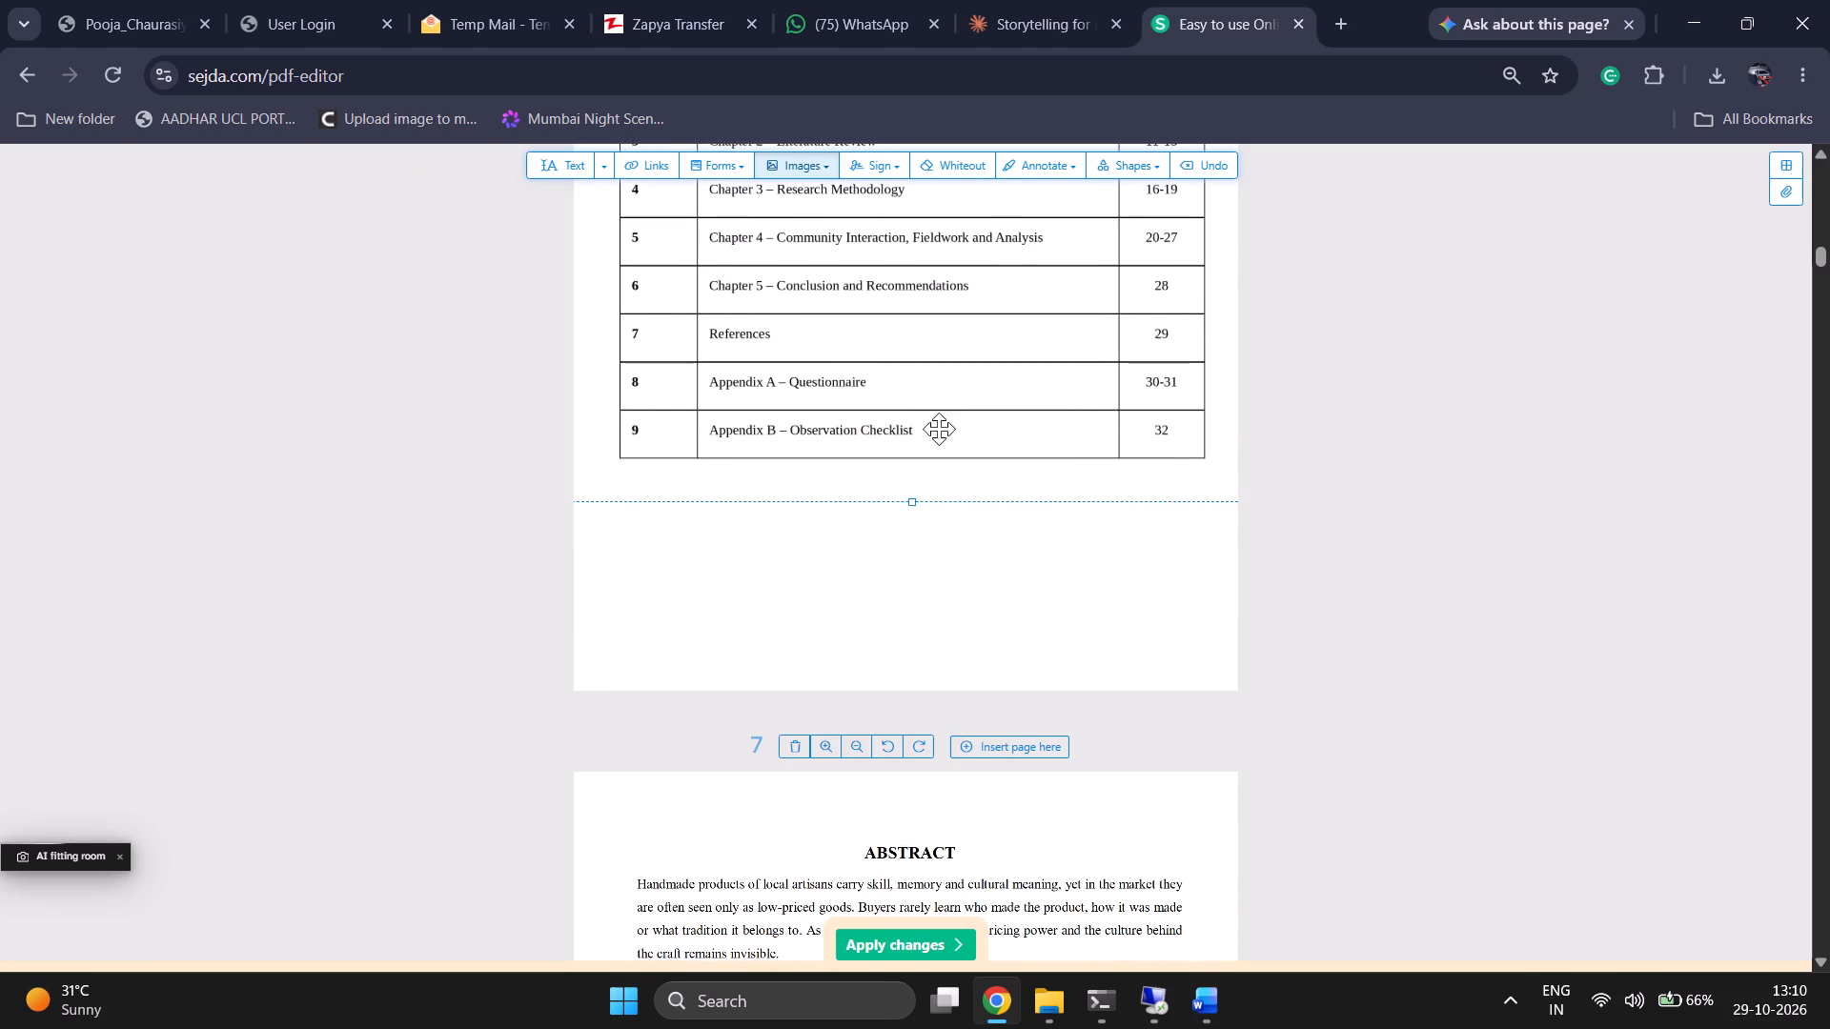
{"action": "scroll", "coordinate": [1467, 517], "scroll_direction": "up", "scroll_amount": 1}
{"action": "left_click_drag", "start_coordinate": [1048, 593], "coordinate": [1048, 545]}
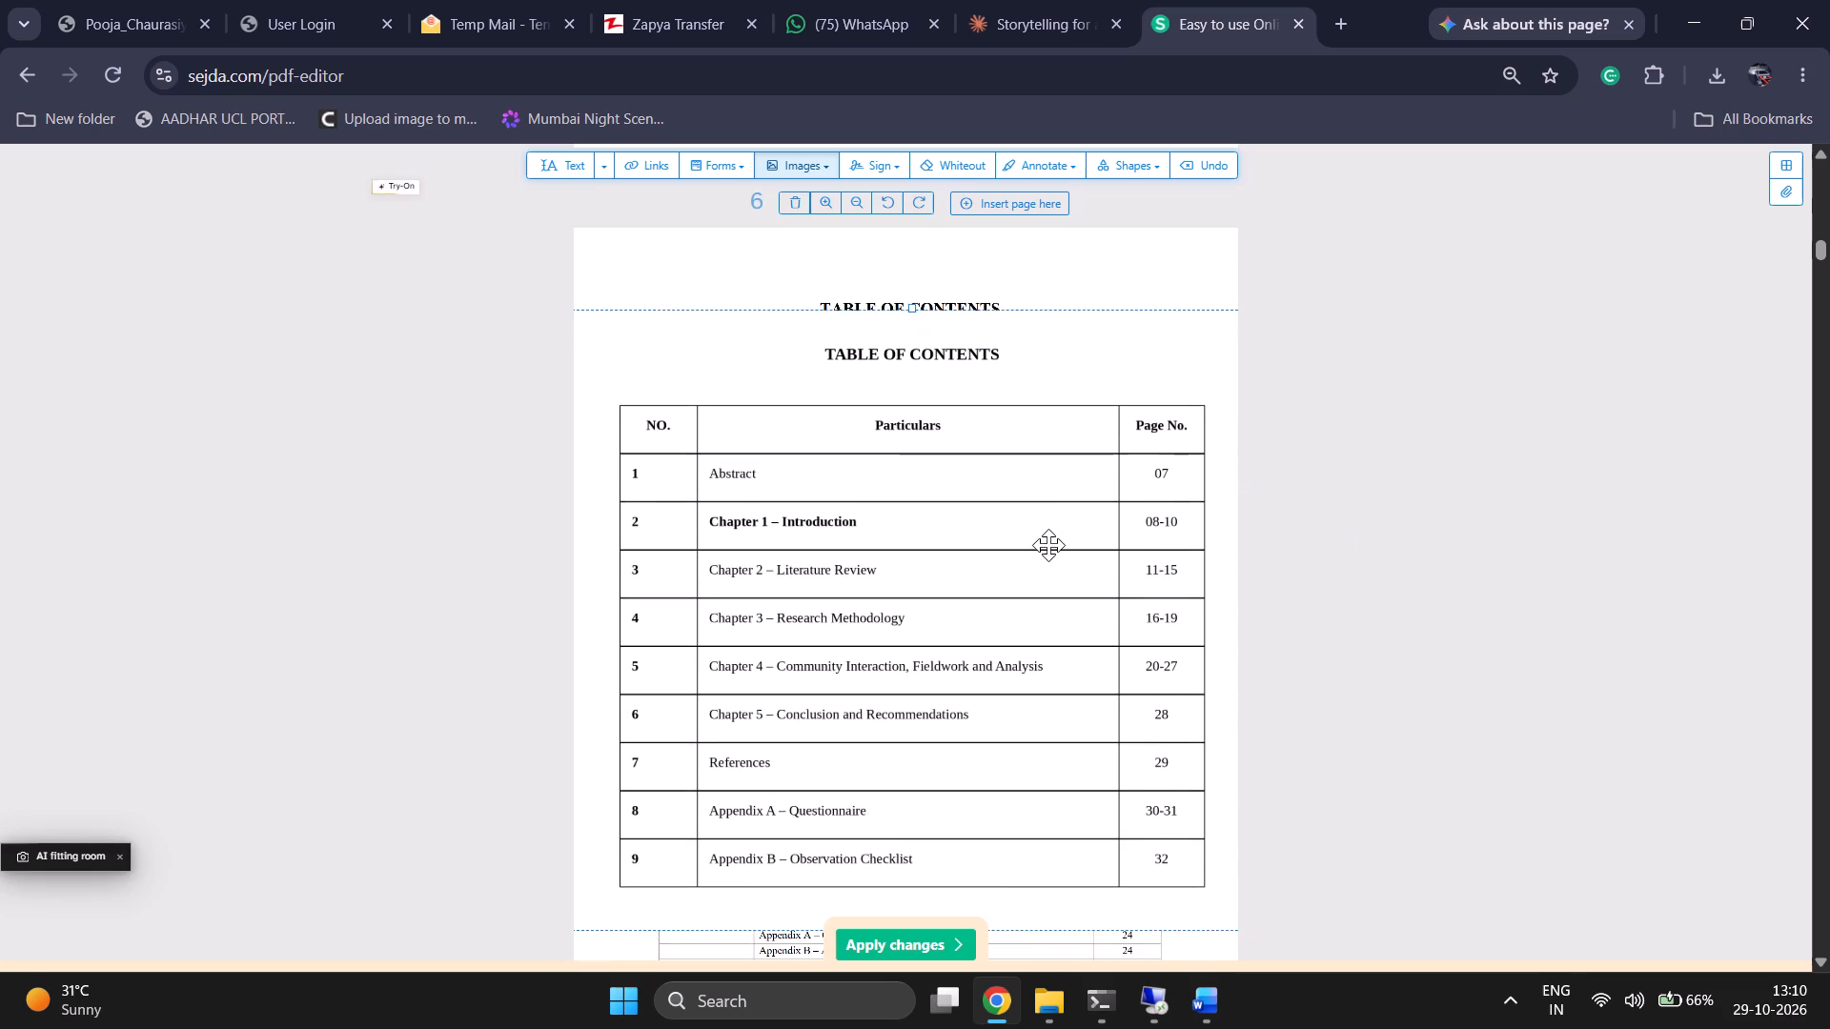
{"action": "left_click_drag", "start_coordinate": [1048, 545], "coordinate": [1051, 515]}
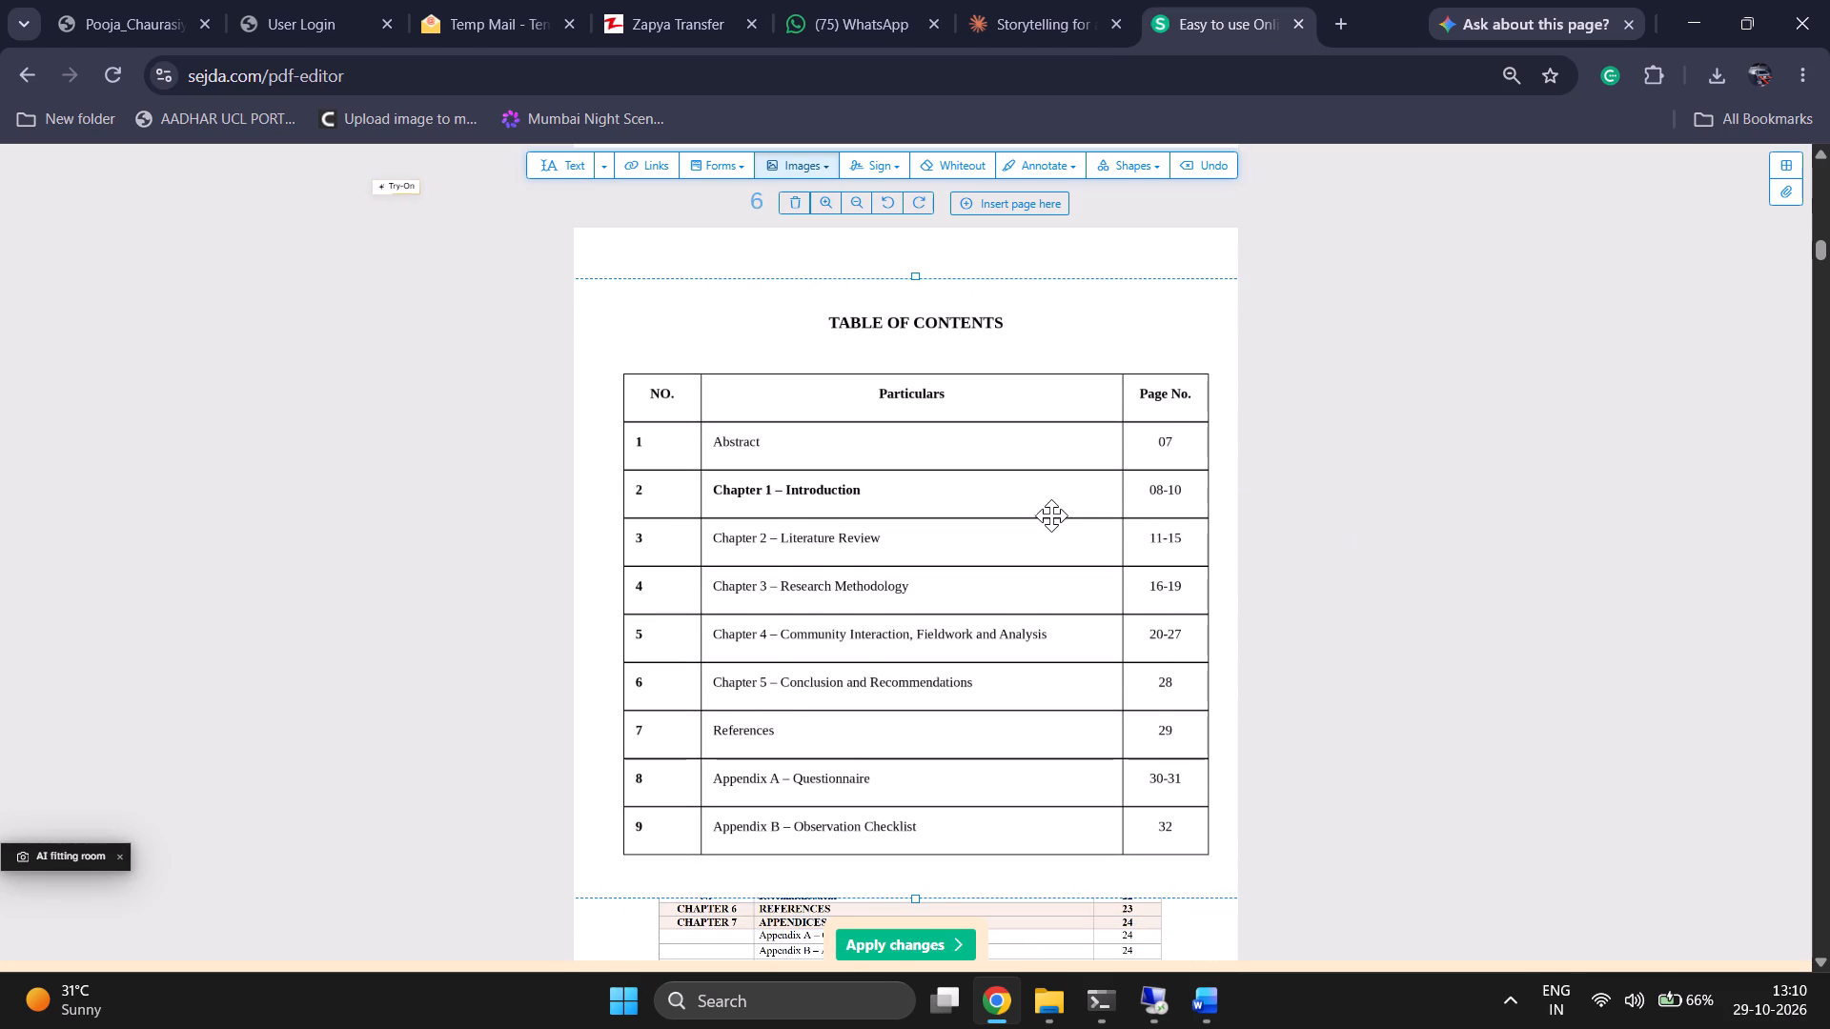
{"action": "left_click_drag", "start_coordinate": [1051, 515], "coordinate": [1051, 562]}
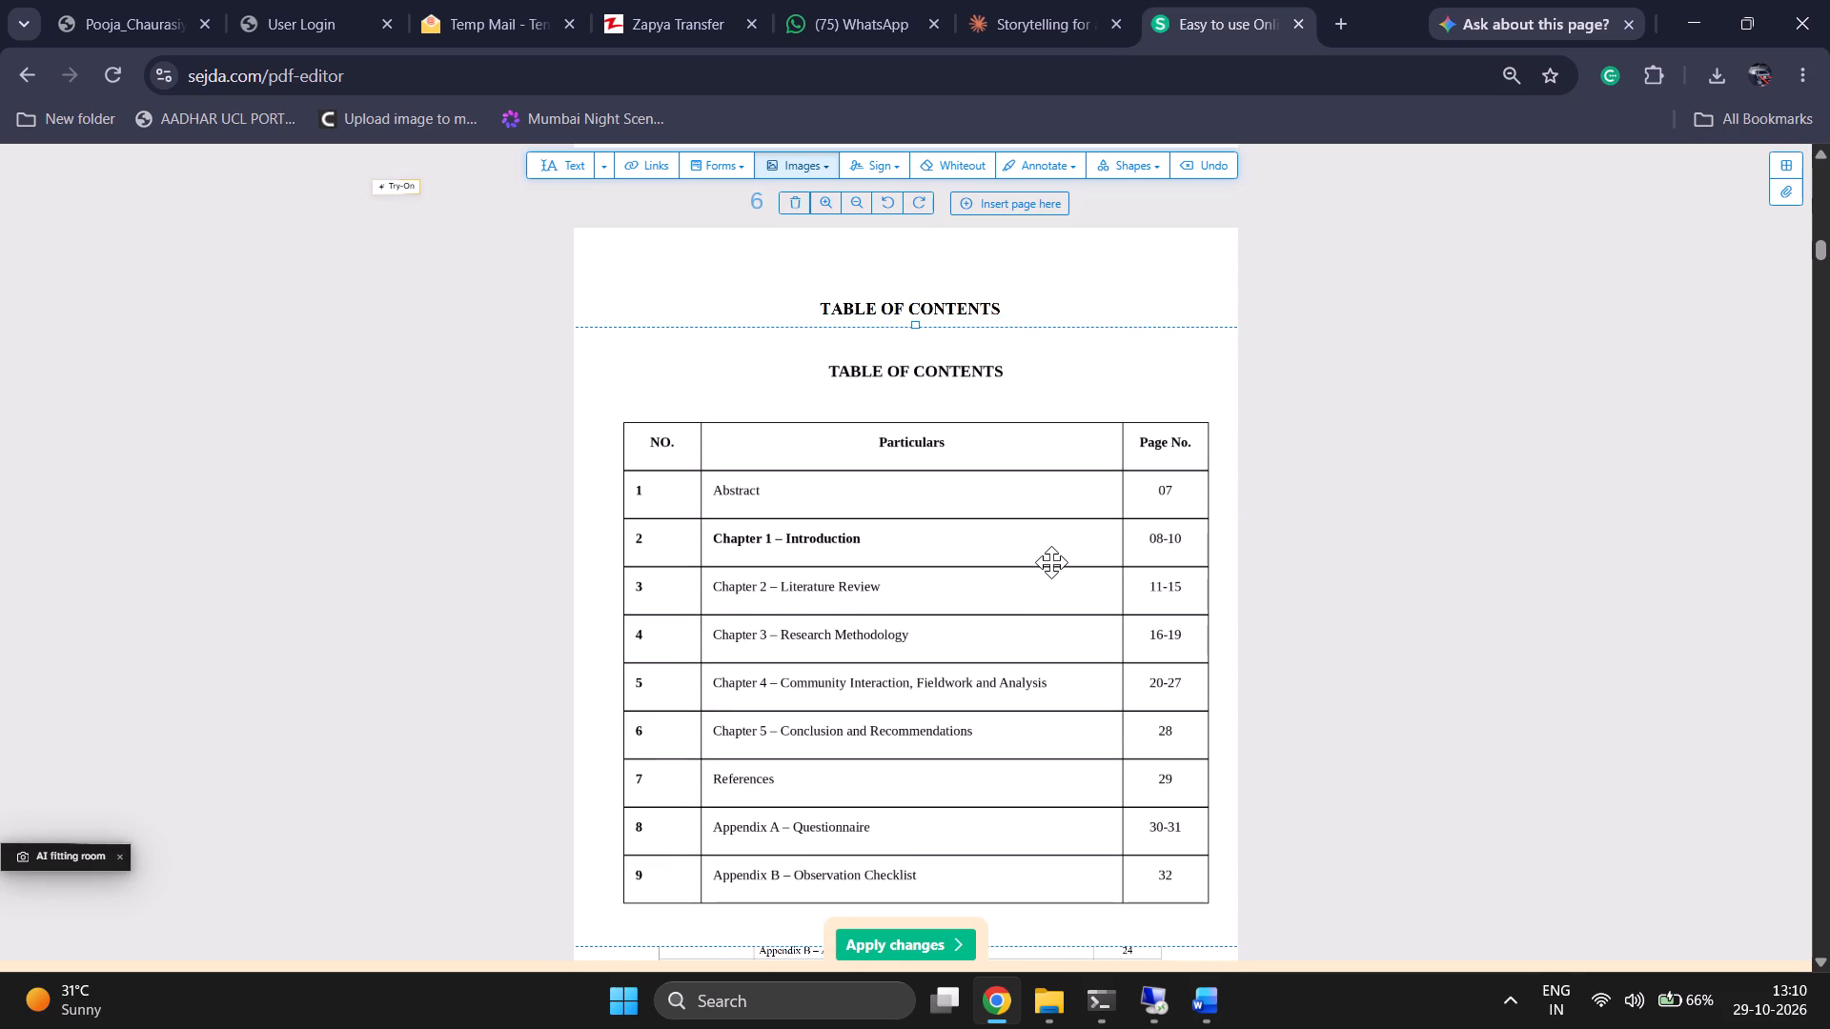
{"action": "left_click_drag", "start_coordinate": [1051, 562], "coordinate": [1047, 574]}
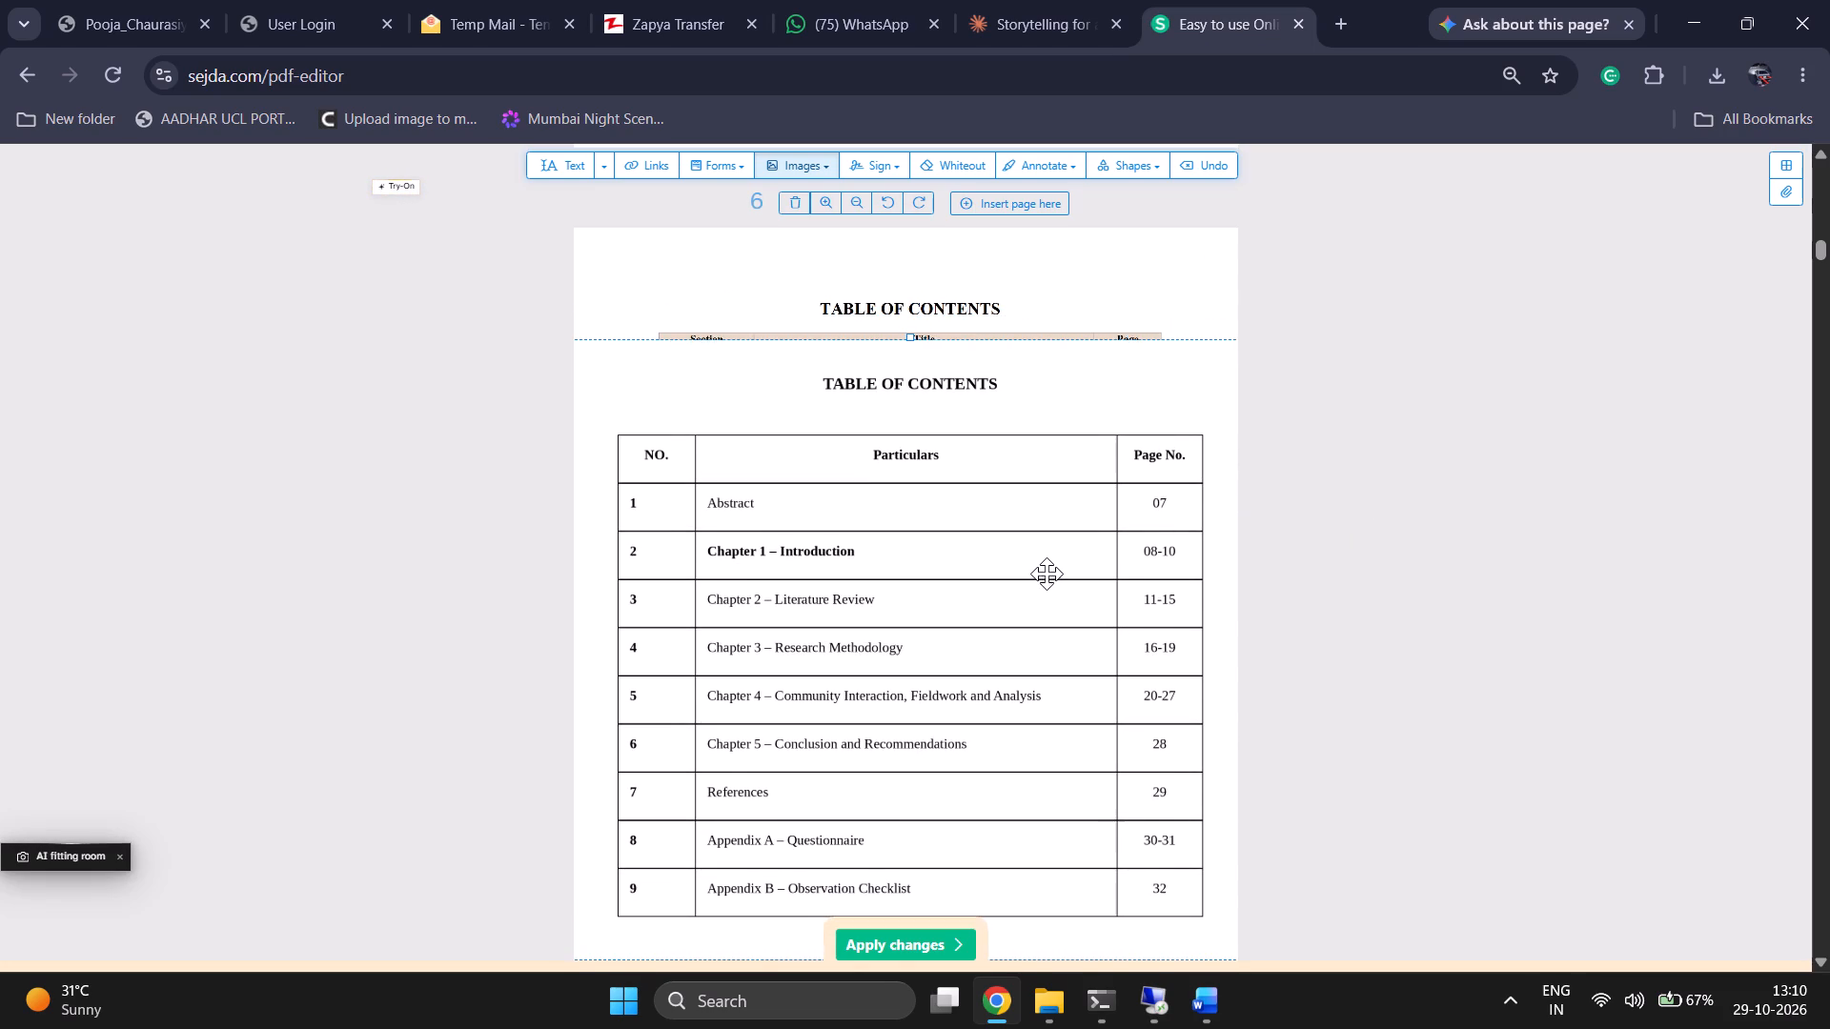
{"action": "left_click_drag", "start_coordinate": [1047, 574], "coordinate": [1048, 569]}
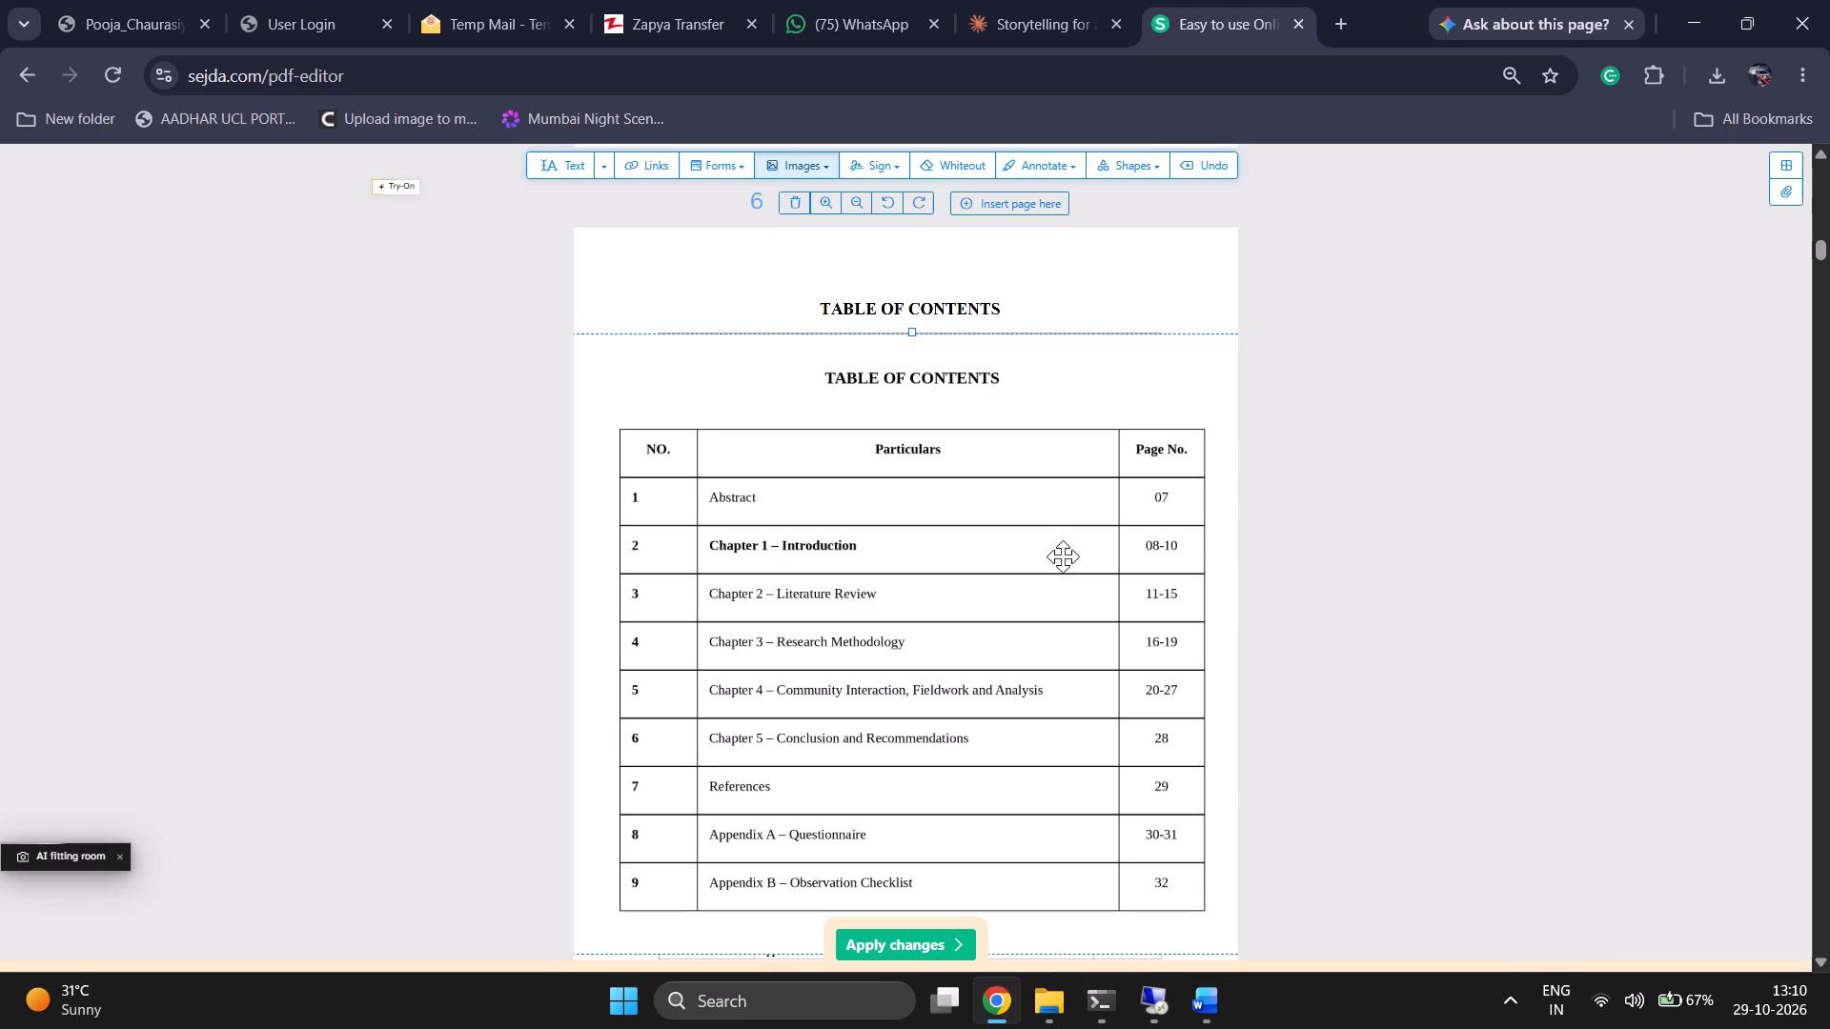
{"action": "left_click", "coordinate": [1691, 598]}
Nudge the contents image on page 6 slightly down and left to cover the old table's Appendix B row.
{"action": "scroll", "coordinate": [1590, 537], "scroll_direction": "down", "scroll_amount": 1}
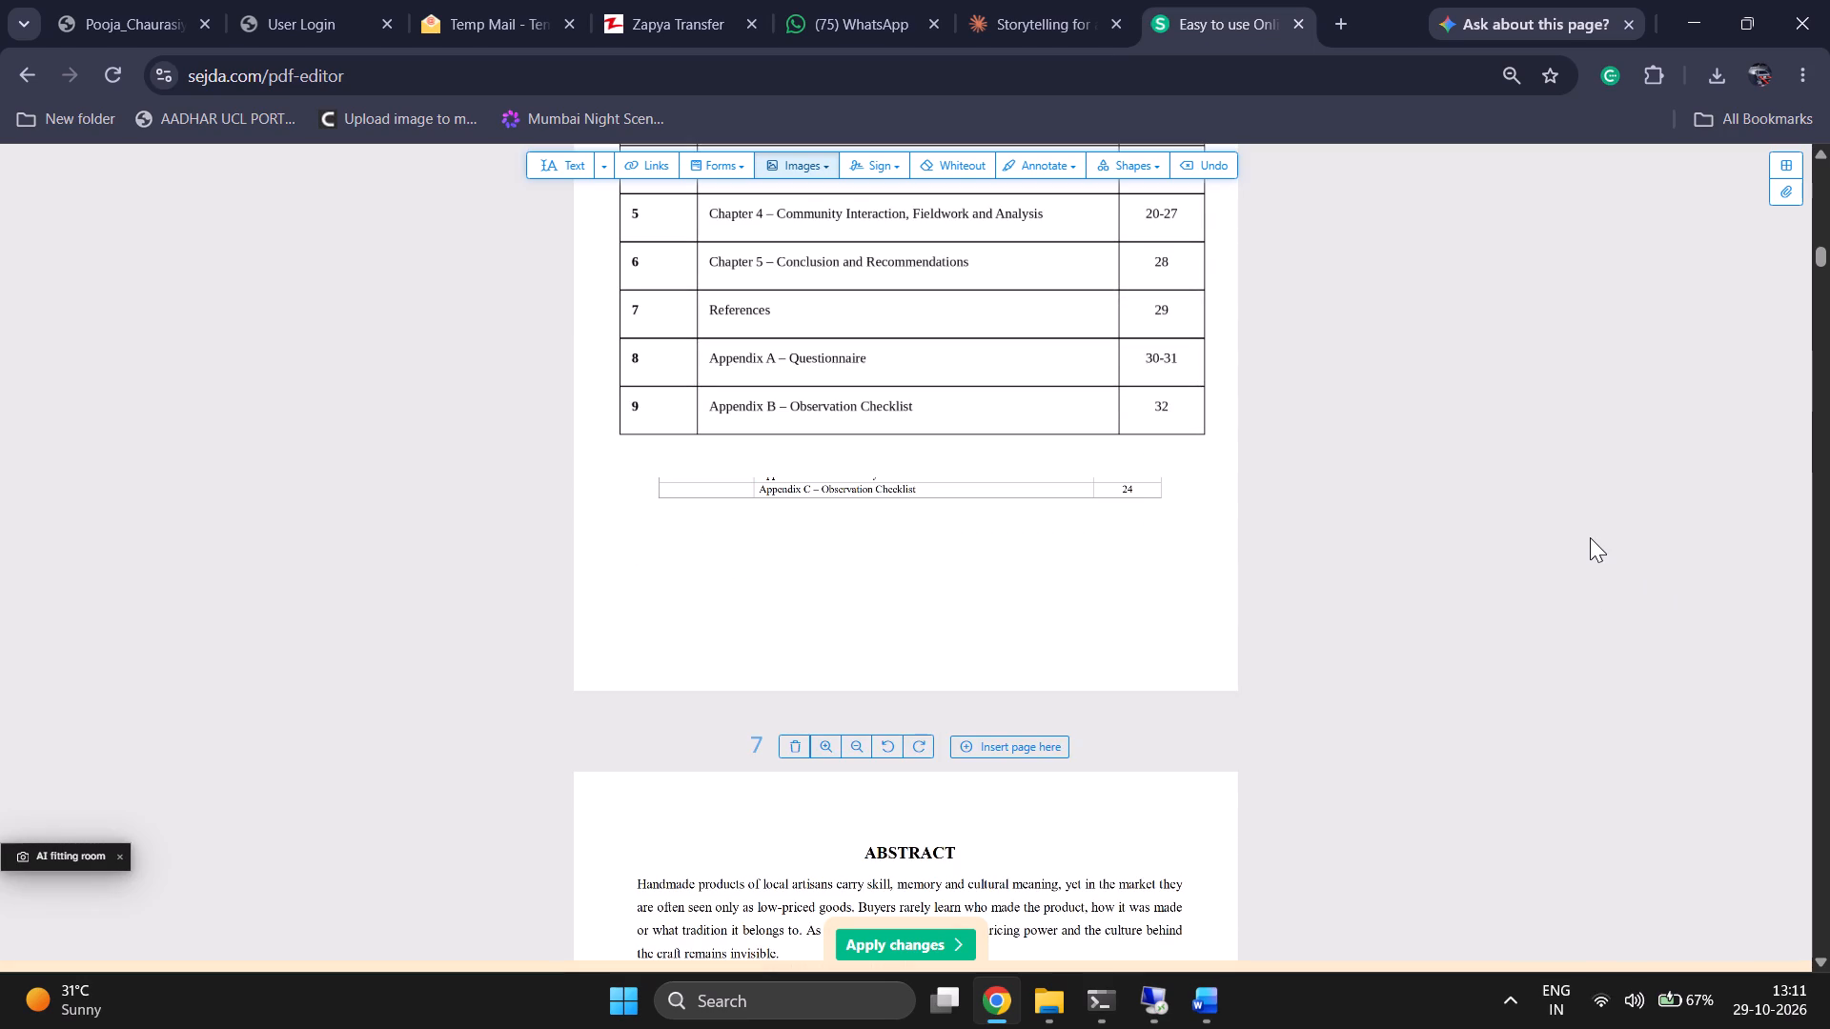
{"action": "left_click", "coordinate": [956, 162]}
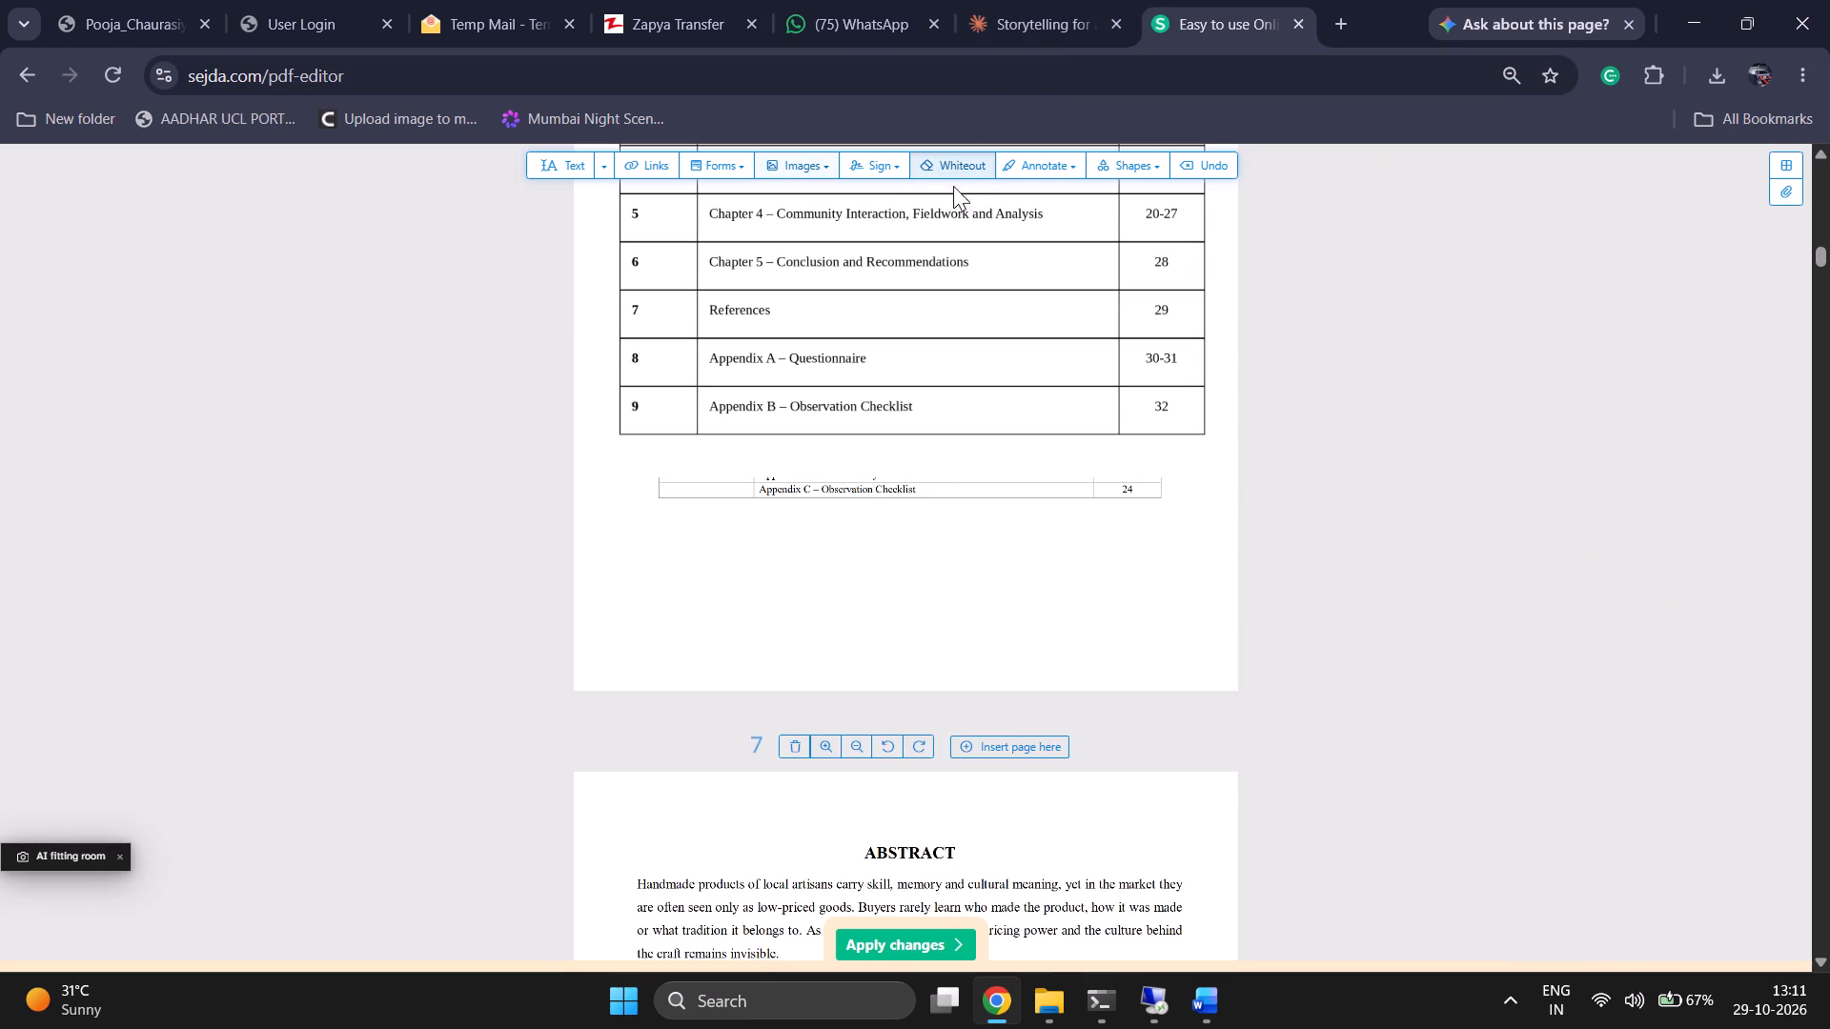
{"action": "left_click_drag", "start_coordinate": [610, 459], "coordinate": [678, 501]}
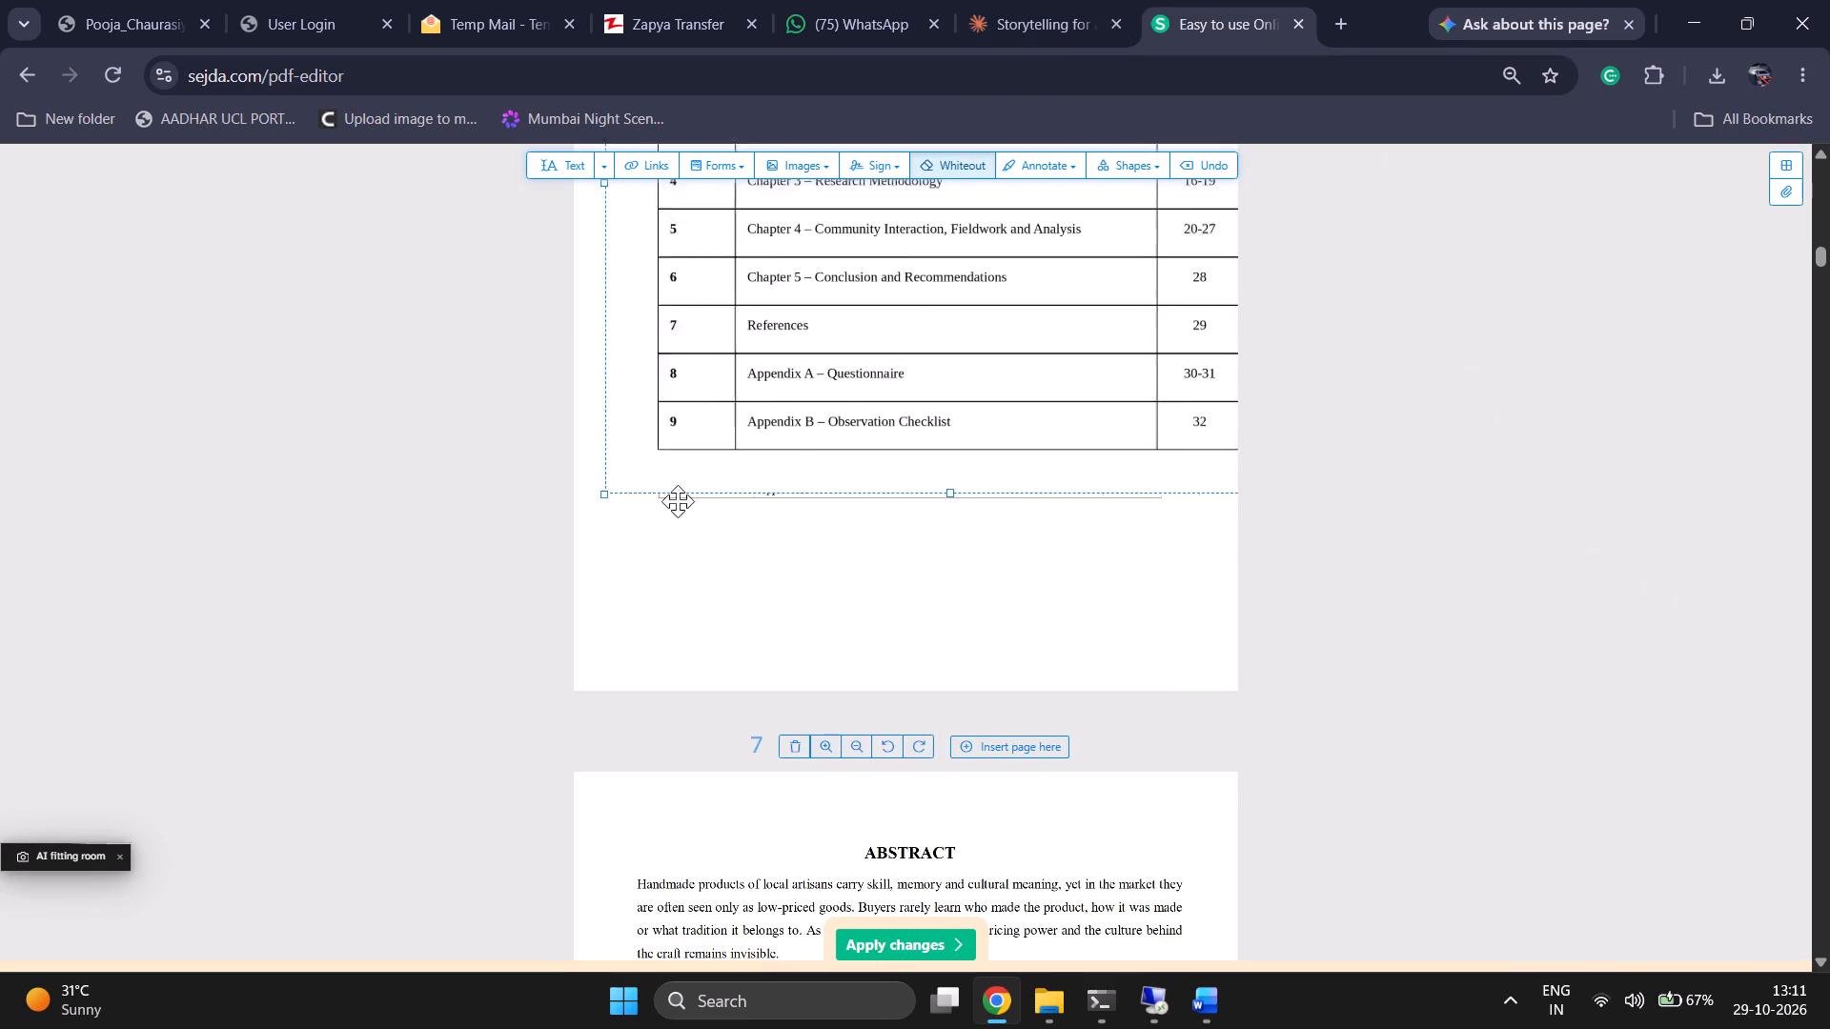
{"action": "left_click_drag", "start_coordinate": [678, 501], "coordinate": [596, 467]}
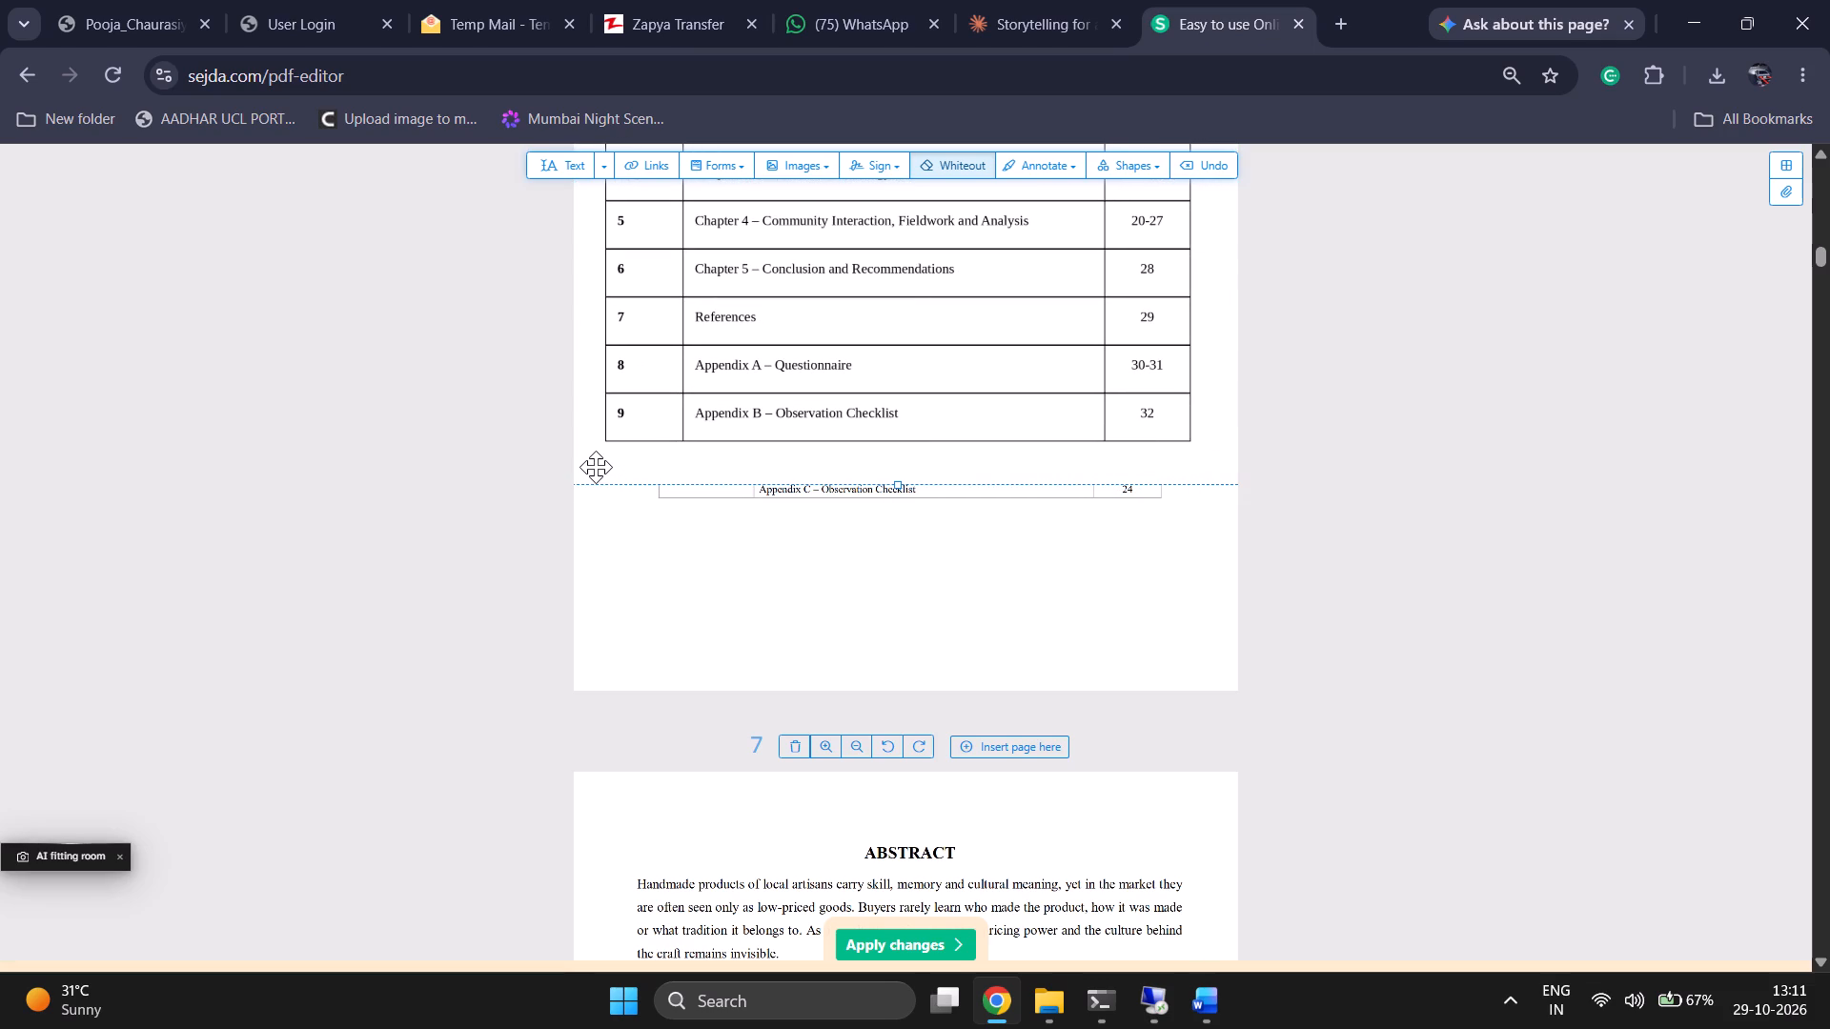
{"action": "left_click_drag", "start_coordinate": [596, 467], "coordinate": [601, 467]}
{"action": "left_click", "coordinate": [1574, 486]}
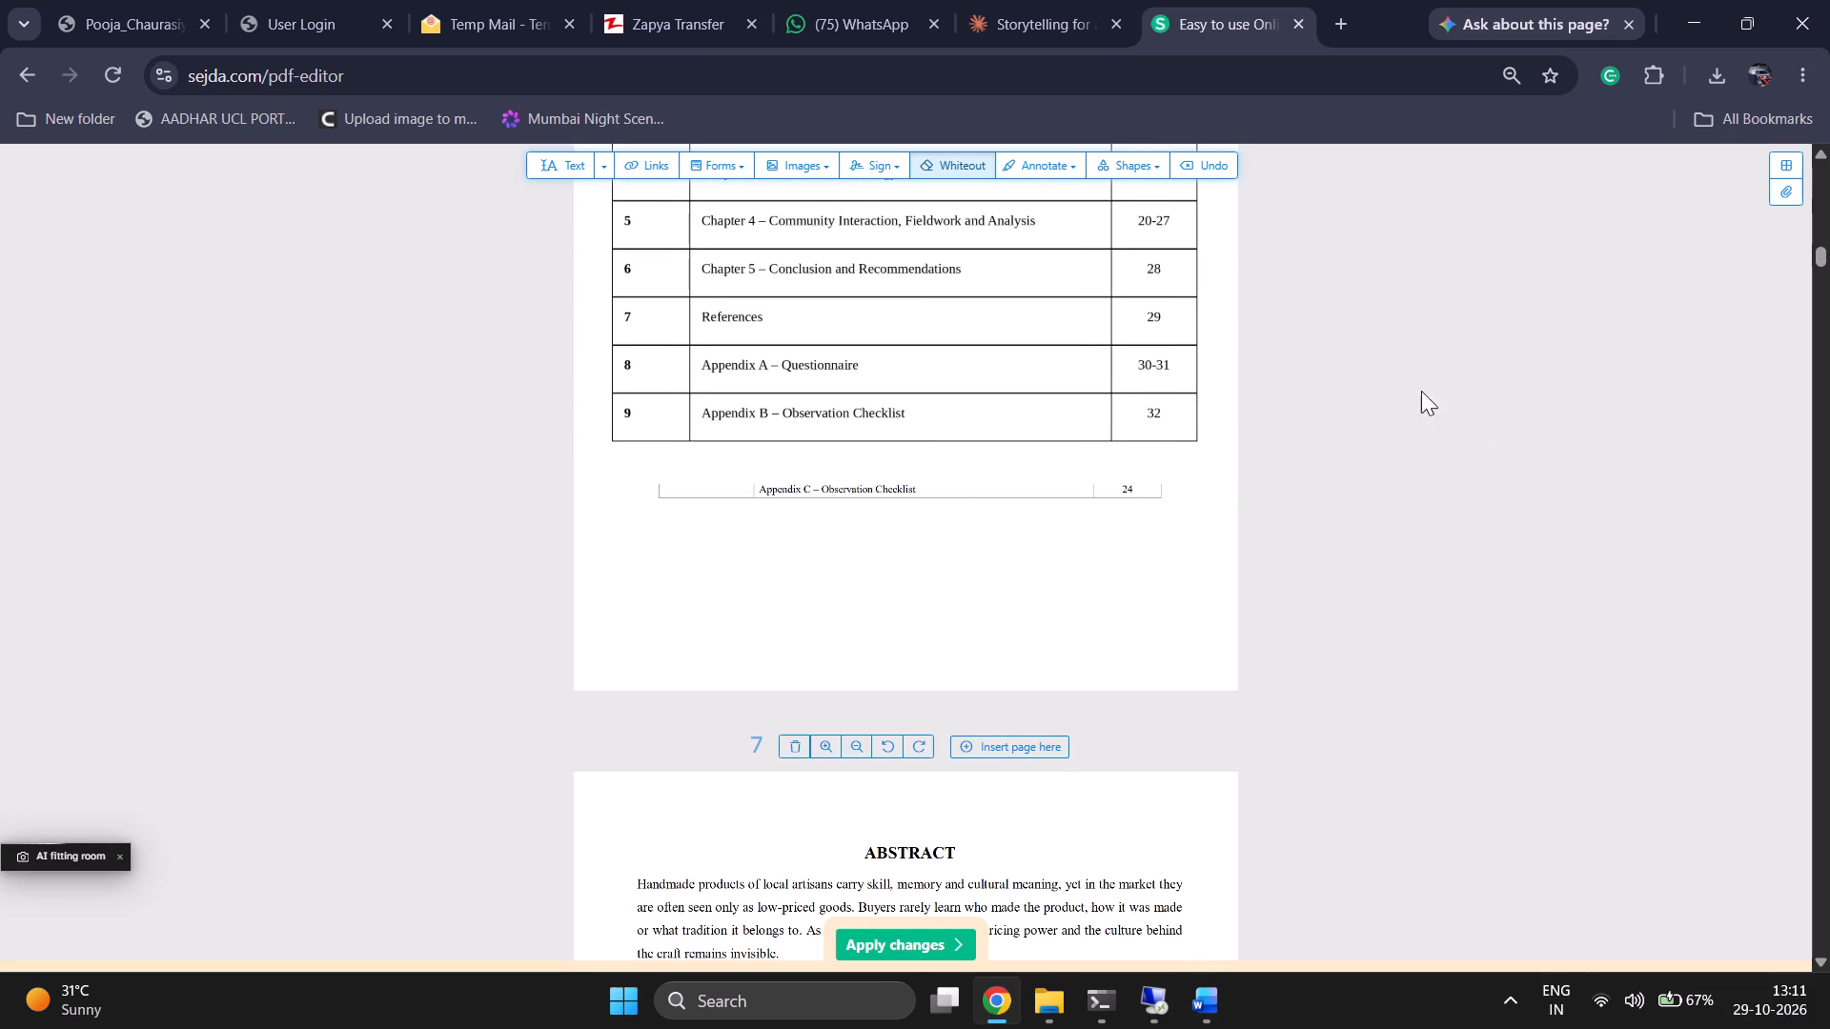
White out the leftover "Appendix C – Observation Checklist" row of the old table below the contents image.
{"action": "left_click", "coordinate": [955, 154]}
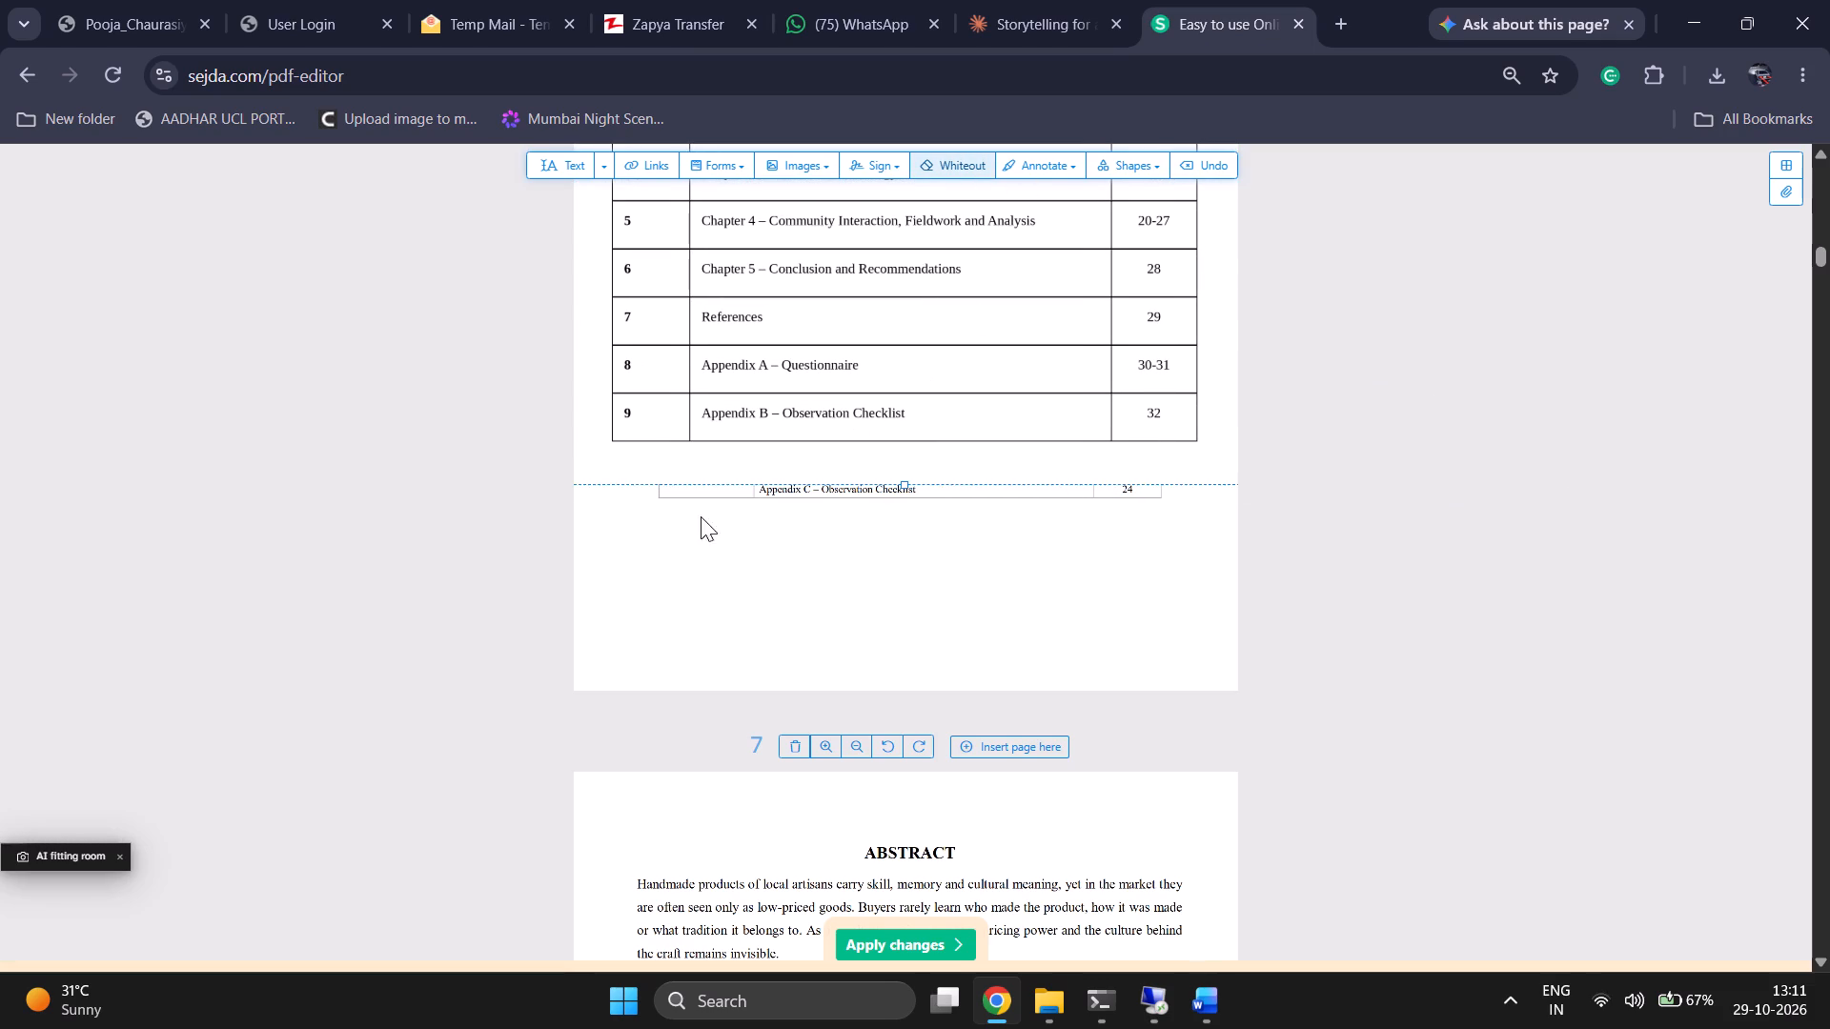
{"action": "left_click_drag", "start_coordinate": [616, 517], "coordinate": [680, 514]}
{"action": "left_click", "coordinate": [680, 514]}
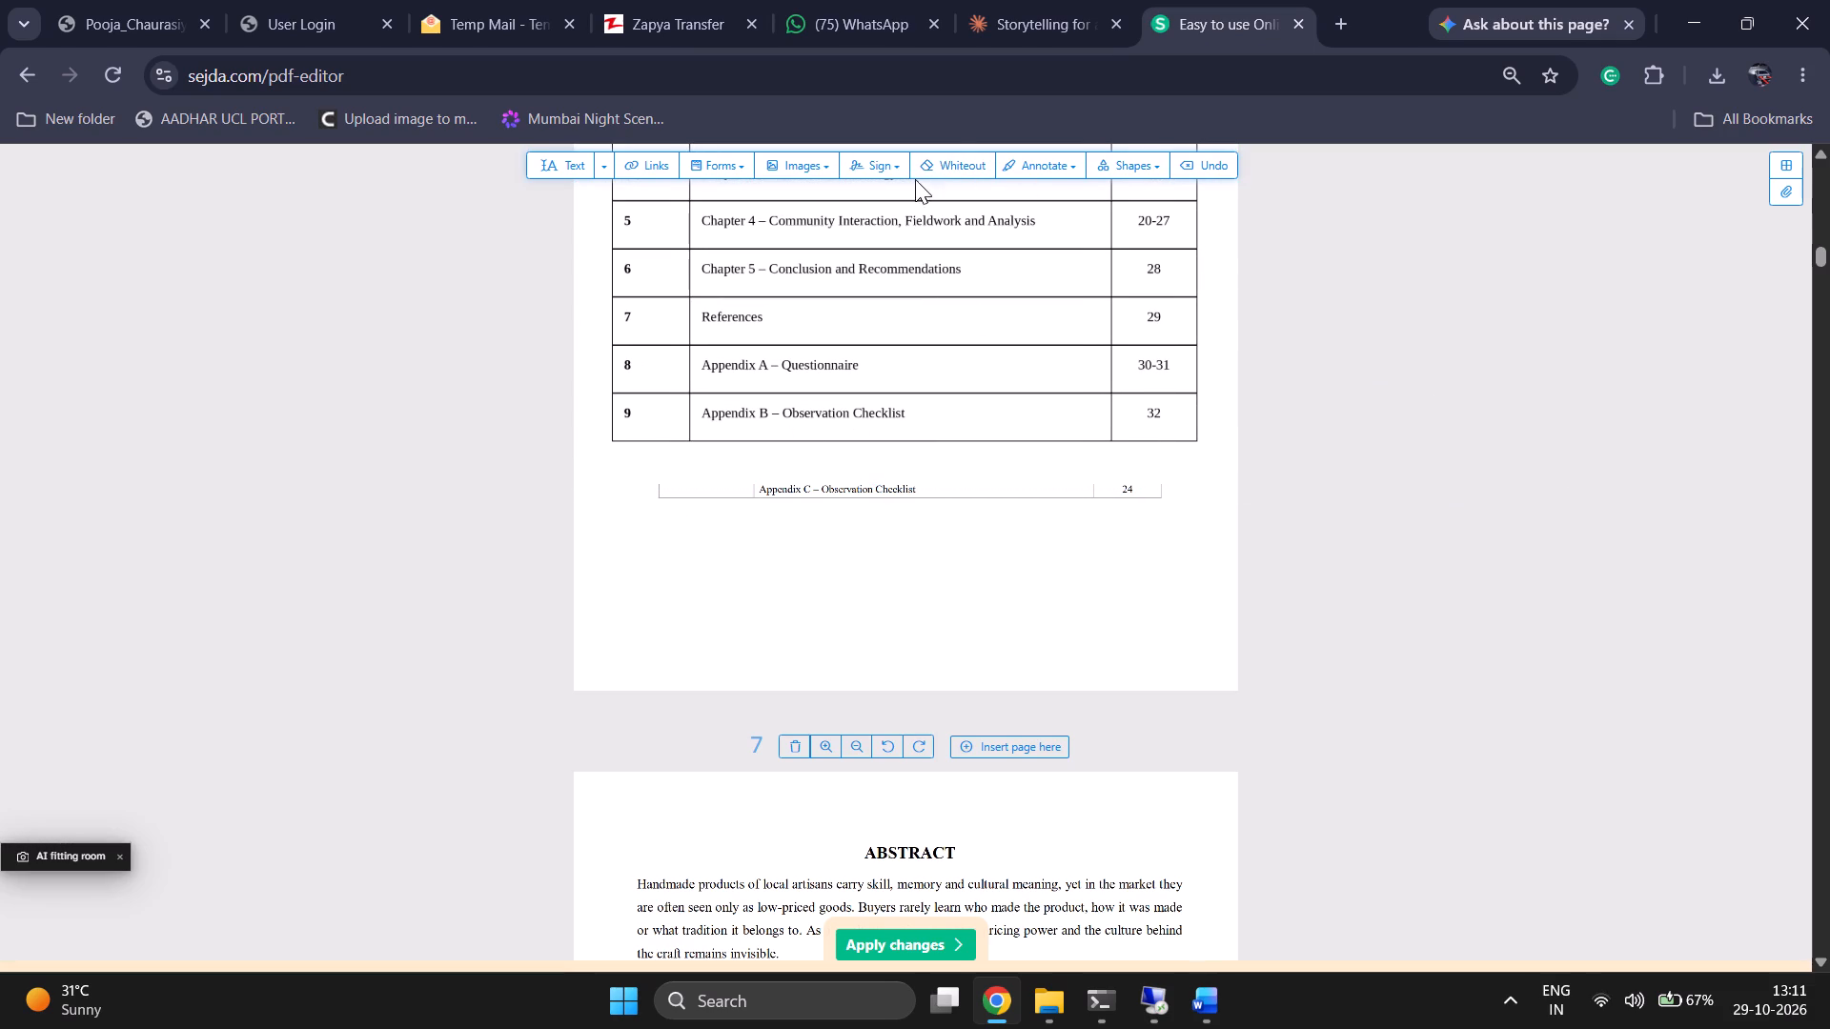
{"action": "left_click", "coordinate": [958, 144]}
{"action": "left_click", "coordinate": [956, 164]}
{"action": "left_click_drag", "start_coordinate": [620, 546], "coordinate": [638, 499]}
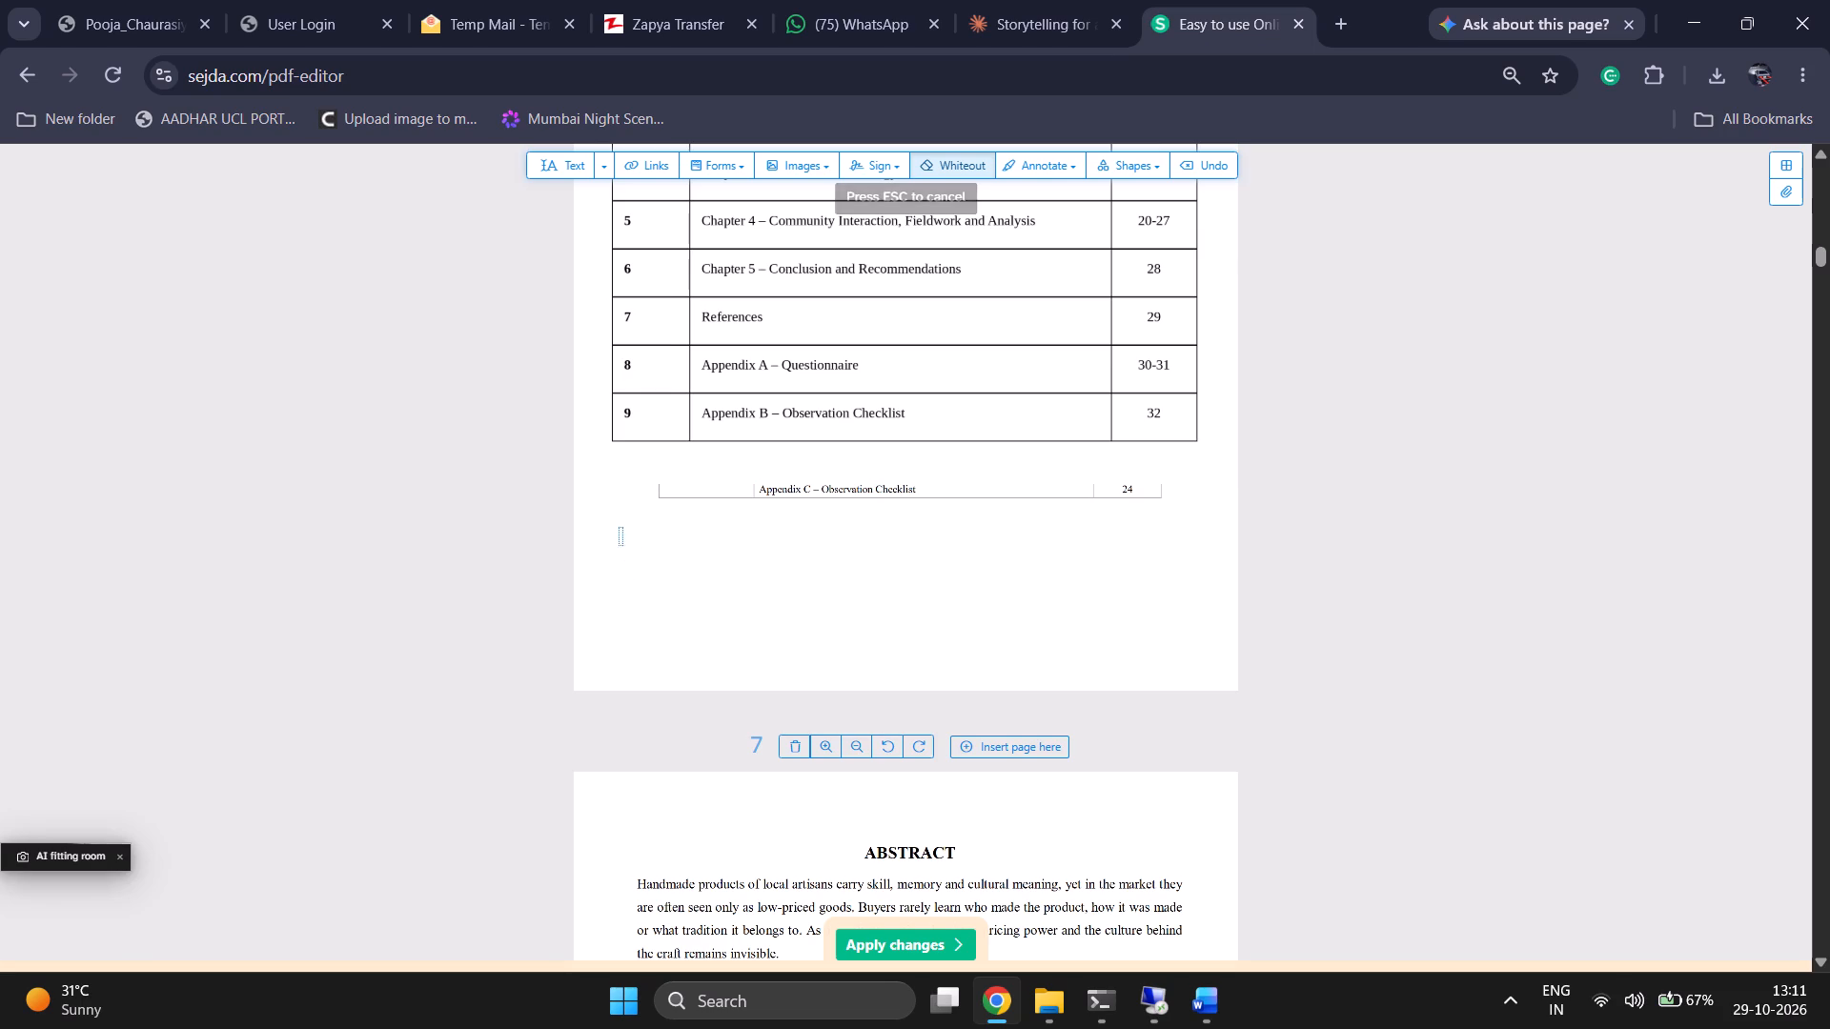
{"action": "left_click_drag", "start_coordinate": [638, 499], "coordinate": [1194, 469]}
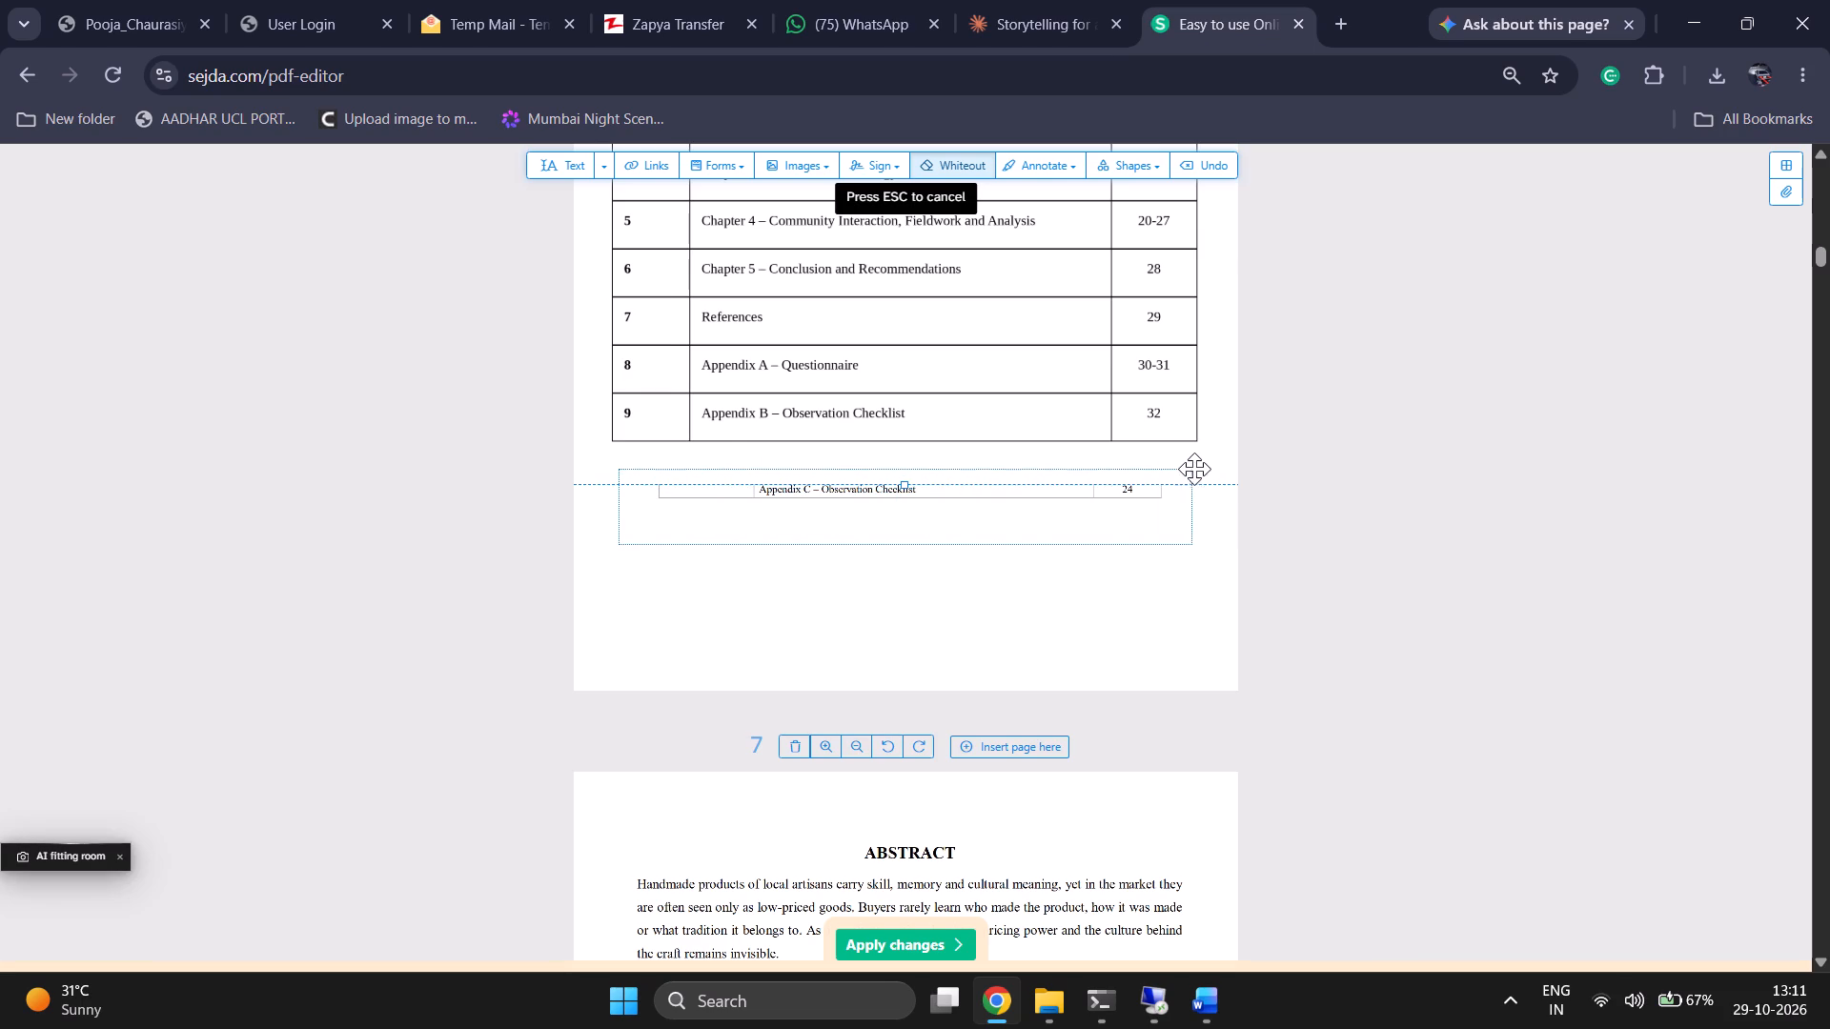
{"action": "left_click_drag", "start_coordinate": [1194, 469], "coordinate": [1195, 469]}
{"action": "left_click", "coordinate": [1367, 488]}
White out the old "TABLE OF CONTENTS" heading and table header row above the contents image on page 6.
{"action": "scroll", "coordinate": [1364, 488], "scroll_direction": "down", "scroll_amount": 1}
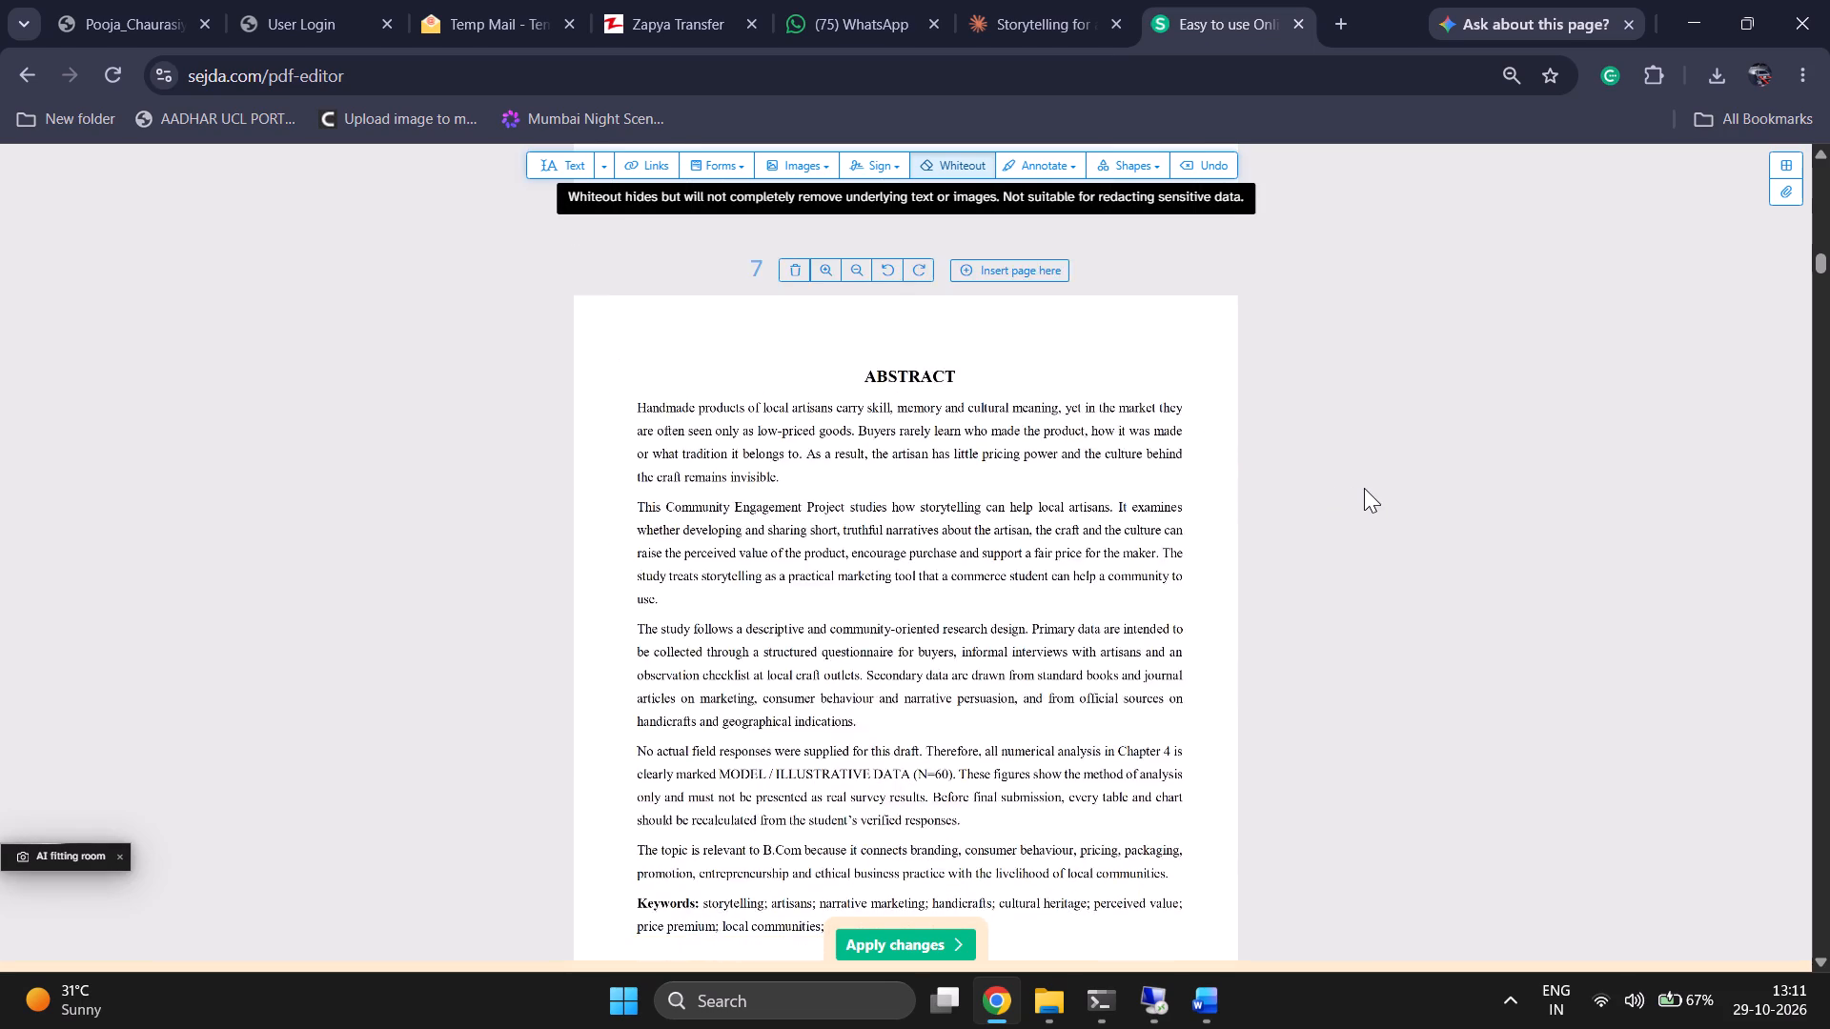
{"action": "scroll", "coordinate": [1364, 488], "scroll_direction": "up", "scroll_amount": 2}
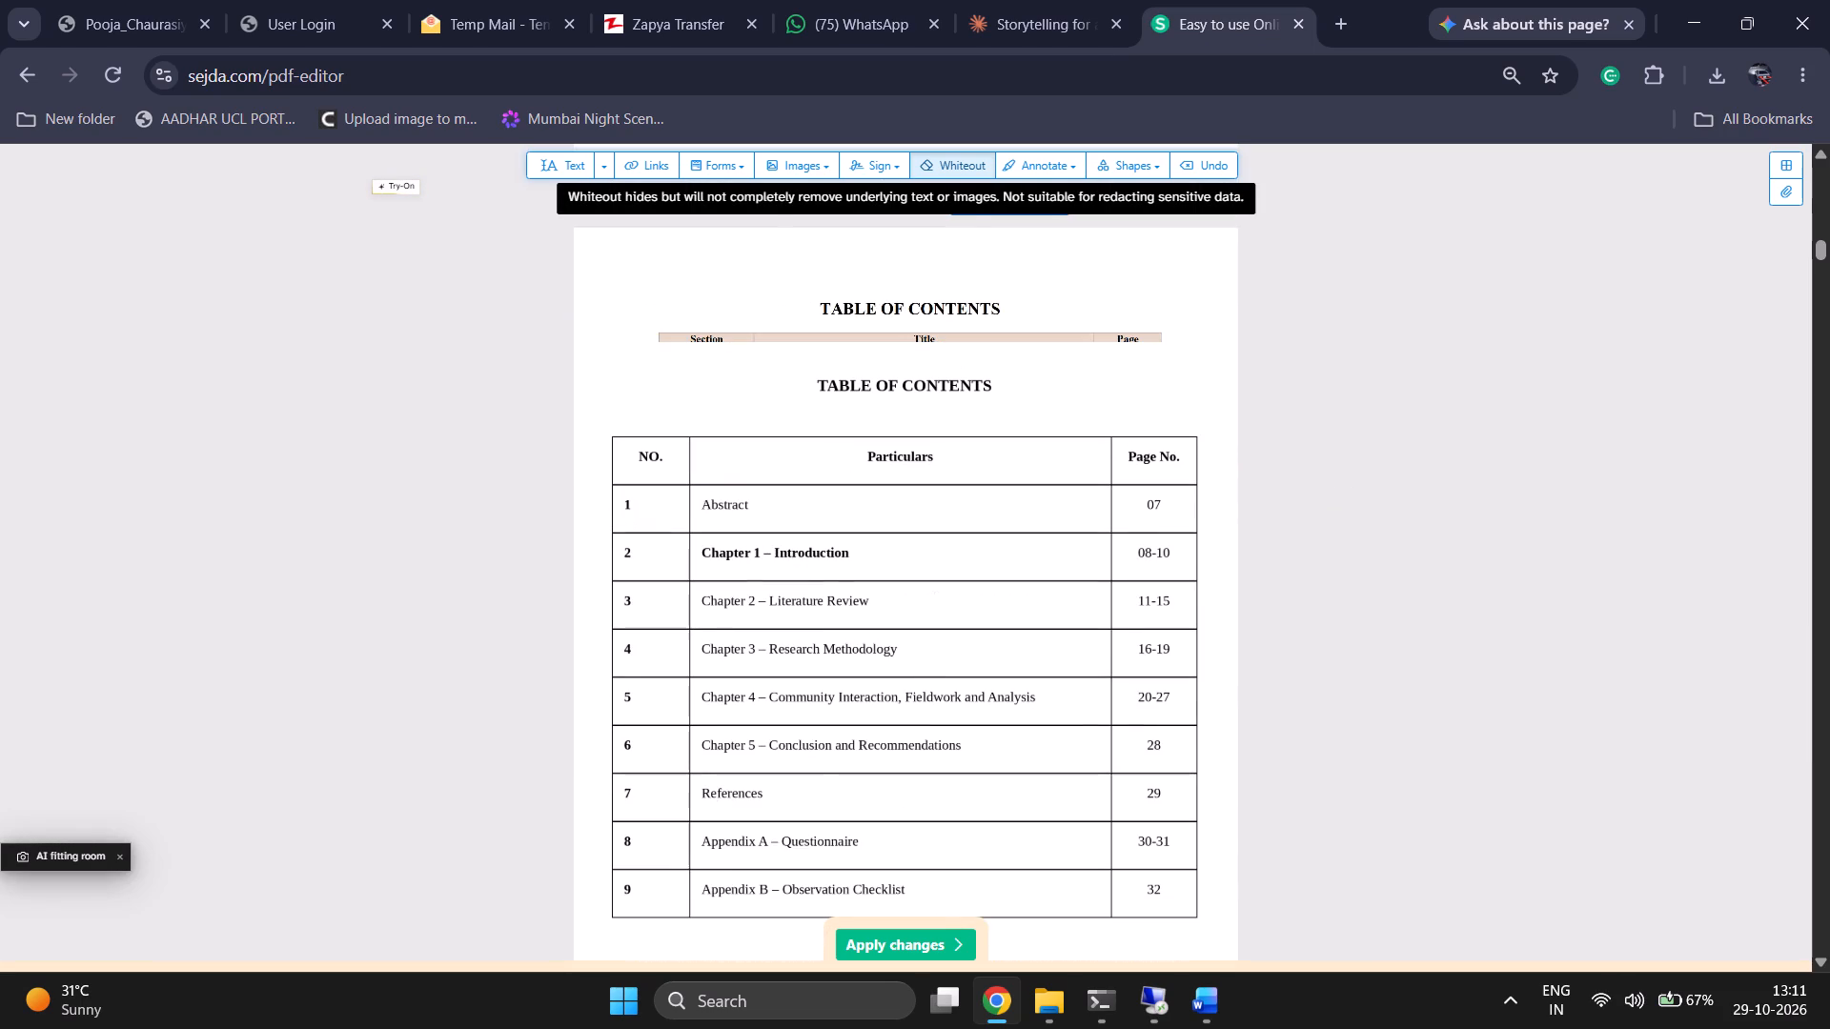
{"action": "left_click_drag", "start_coordinate": [605, 256], "coordinate": [1218, 357]}
{"action": "left_click", "coordinate": [1419, 343]}
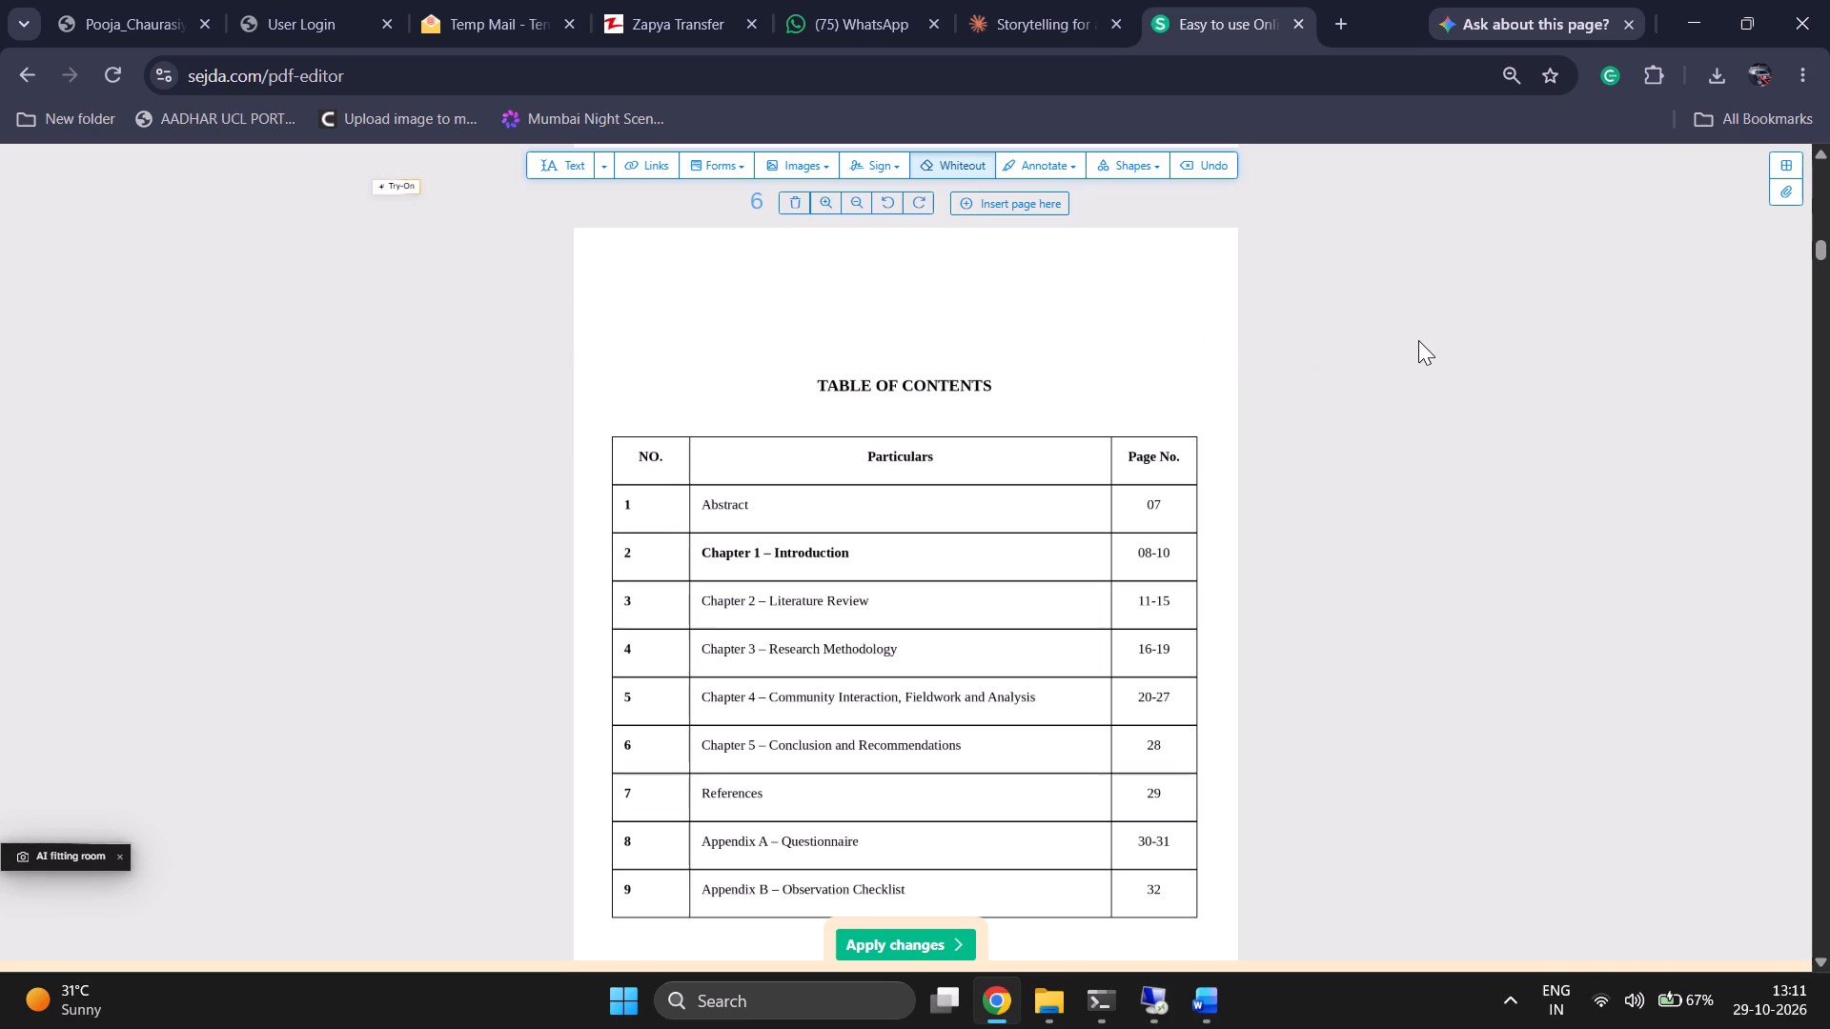
Review the cleaned contents page and the preceding pages back to the report's cover page.
{"action": "scroll", "coordinate": [1418, 340], "scroll_direction": "down", "scroll_amount": 1}
{"action": "scroll", "coordinate": [1418, 340], "scroll_direction": "up", "scroll_amount": 5}
{"action": "scroll", "coordinate": [1418, 340], "scroll_direction": "down", "scroll_amount": 1}
{"action": "scroll", "coordinate": [1418, 340], "scroll_direction": "up", "scroll_amount": 4}
{"action": "scroll", "coordinate": [1039, 546], "scroll_direction": "up", "scroll_amount": 2}
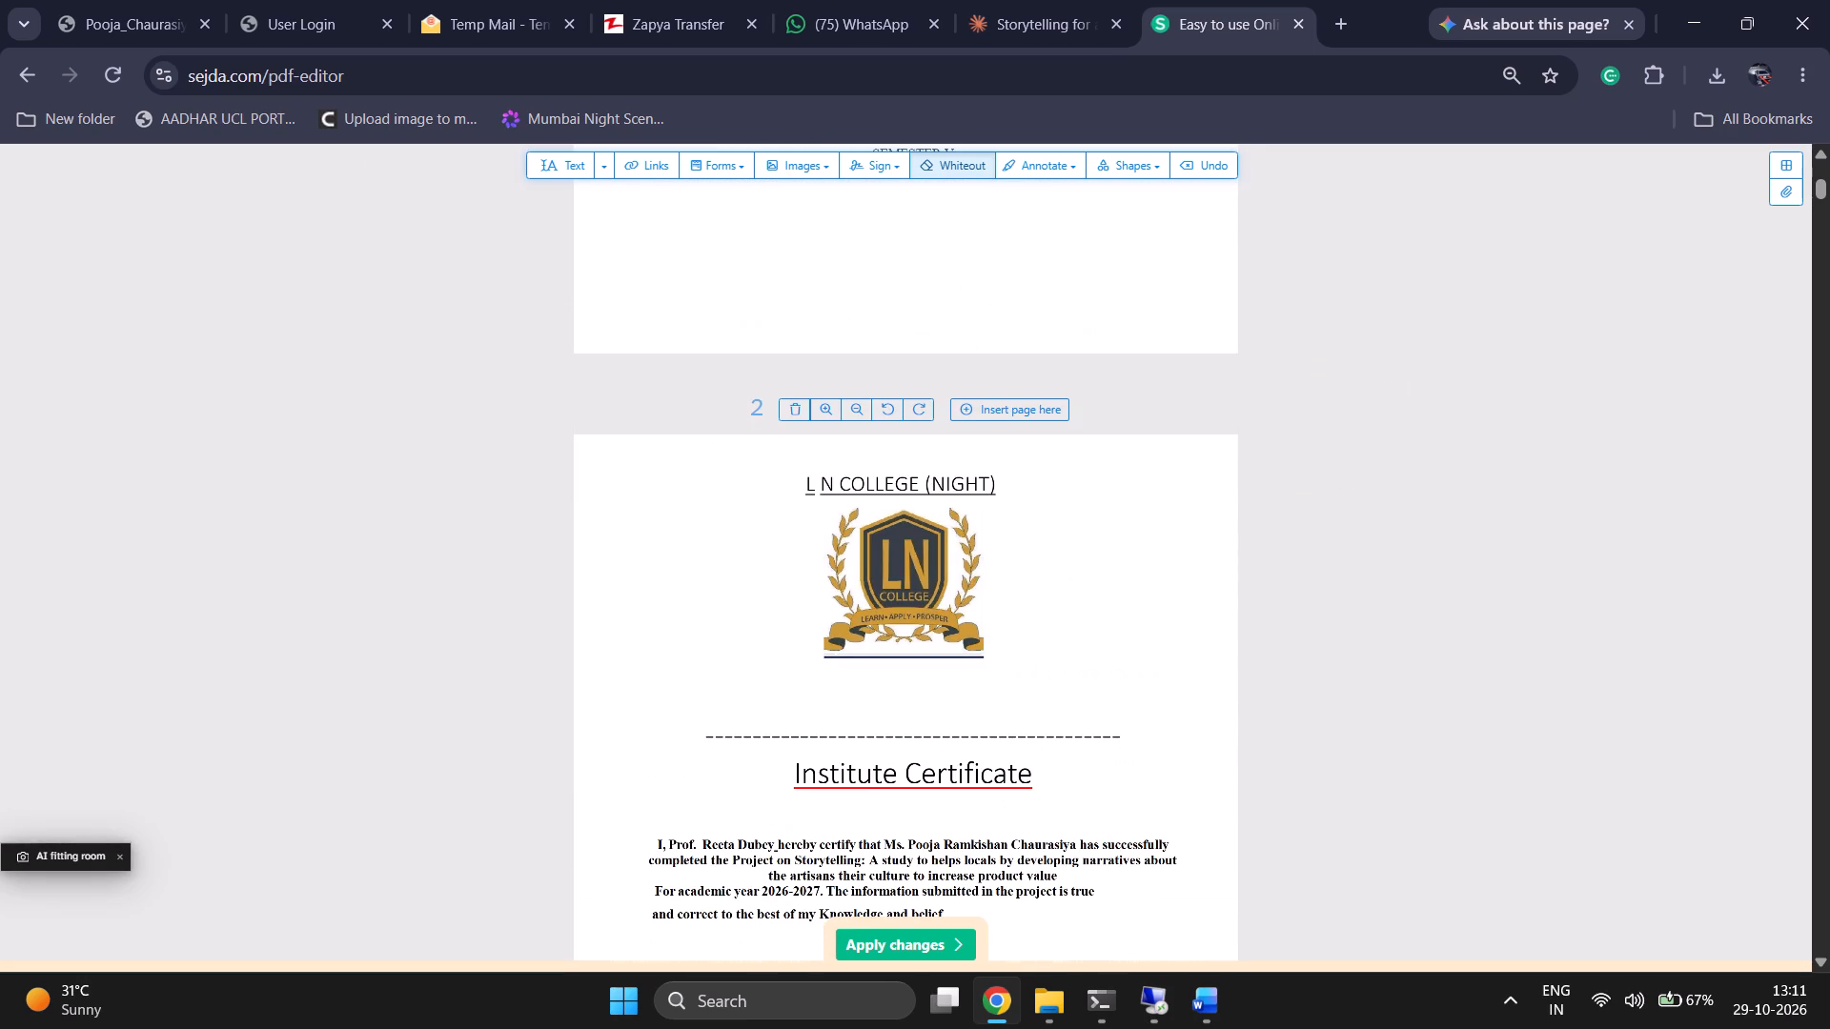
{"action": "scroll", "coordinate": [1039, 546], "scroll_direction": "up", "scroll_amount": 2}
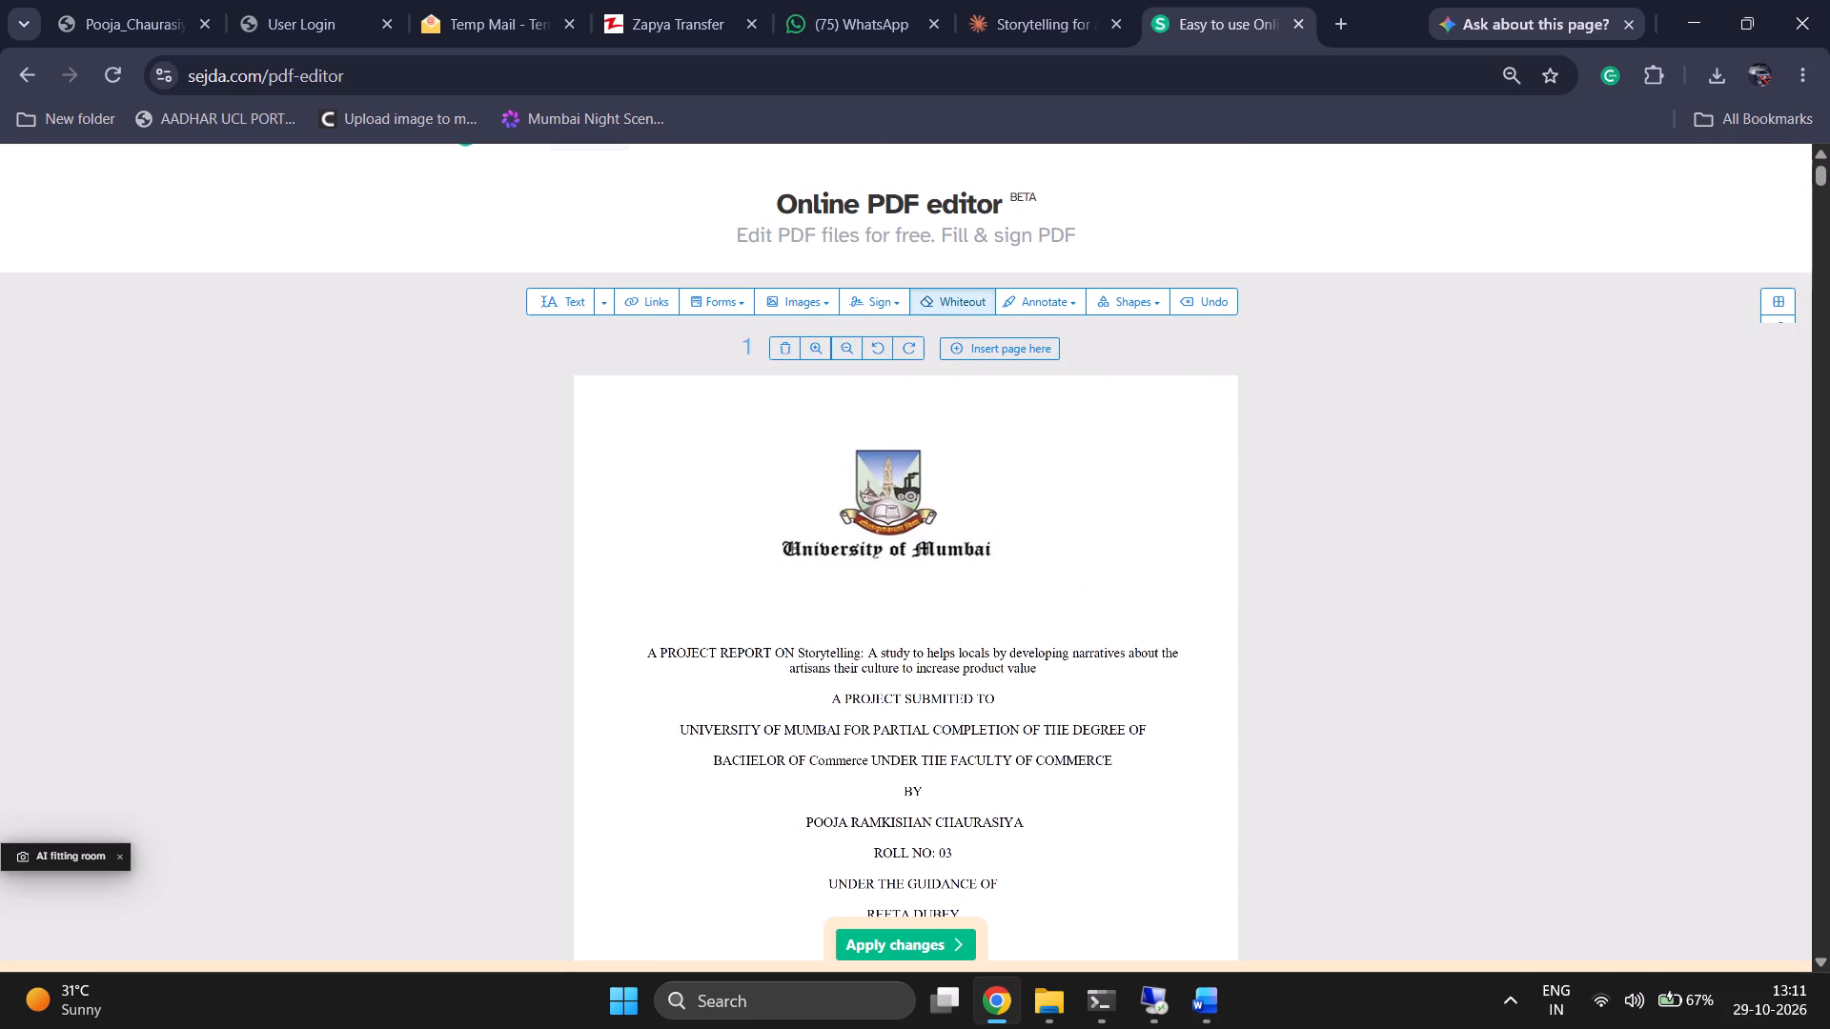
{"action": "scroll", "coordinate": [1035, 573], "scroll_direction": "down", "scroll_amount": 1}
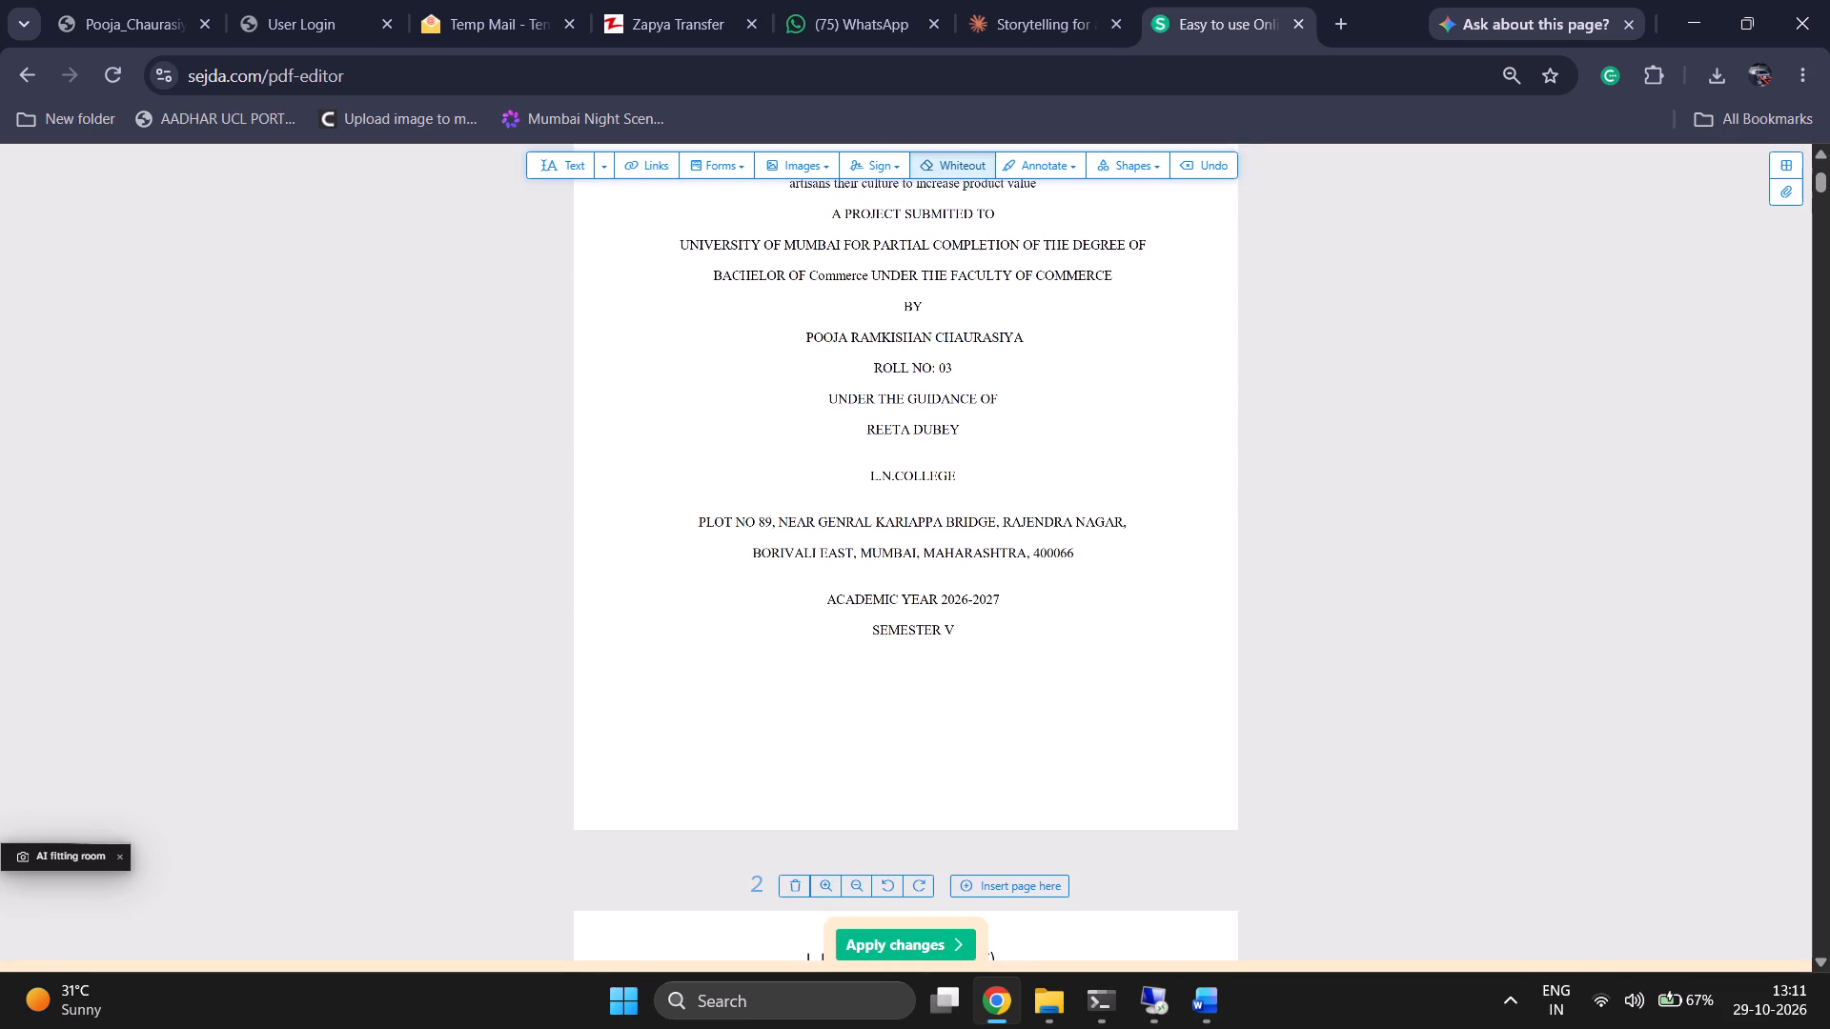
{"action": "left_click", "coordinate": [882, 430]}
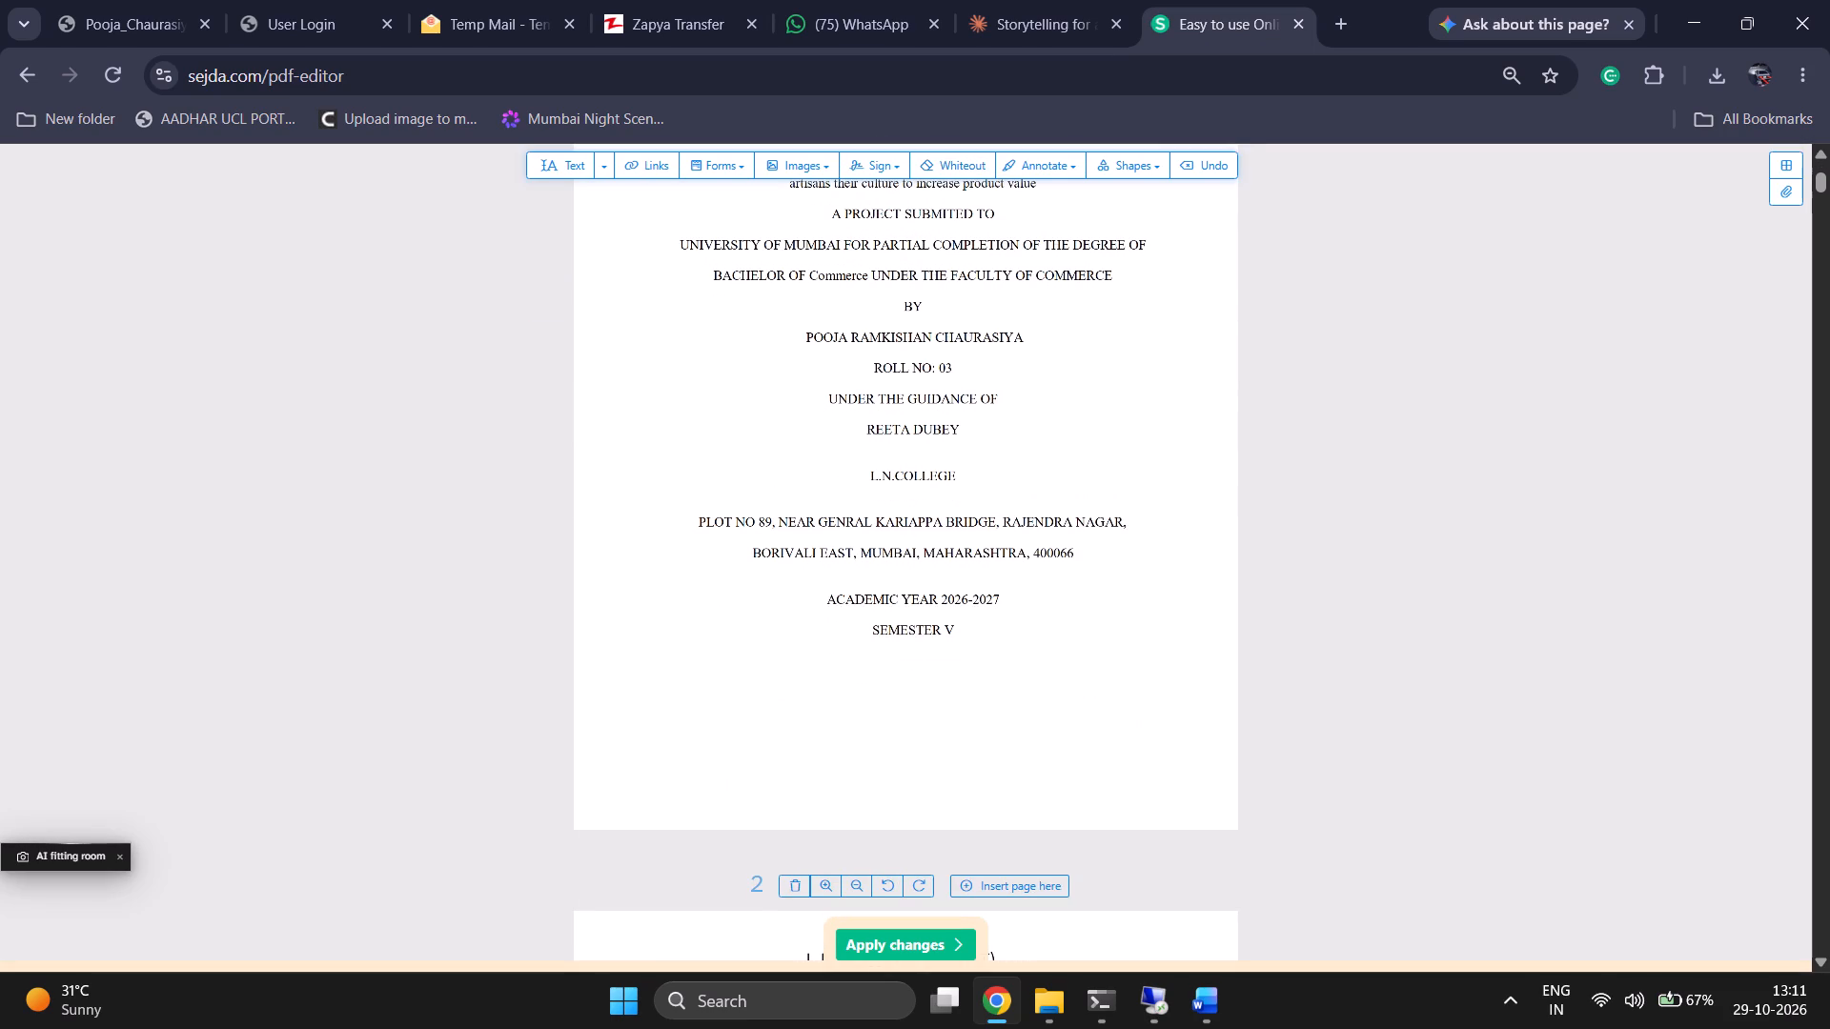
Set the browser zoom to 90%.
{"action": "left_click", "coordinate": [1798, 72]}
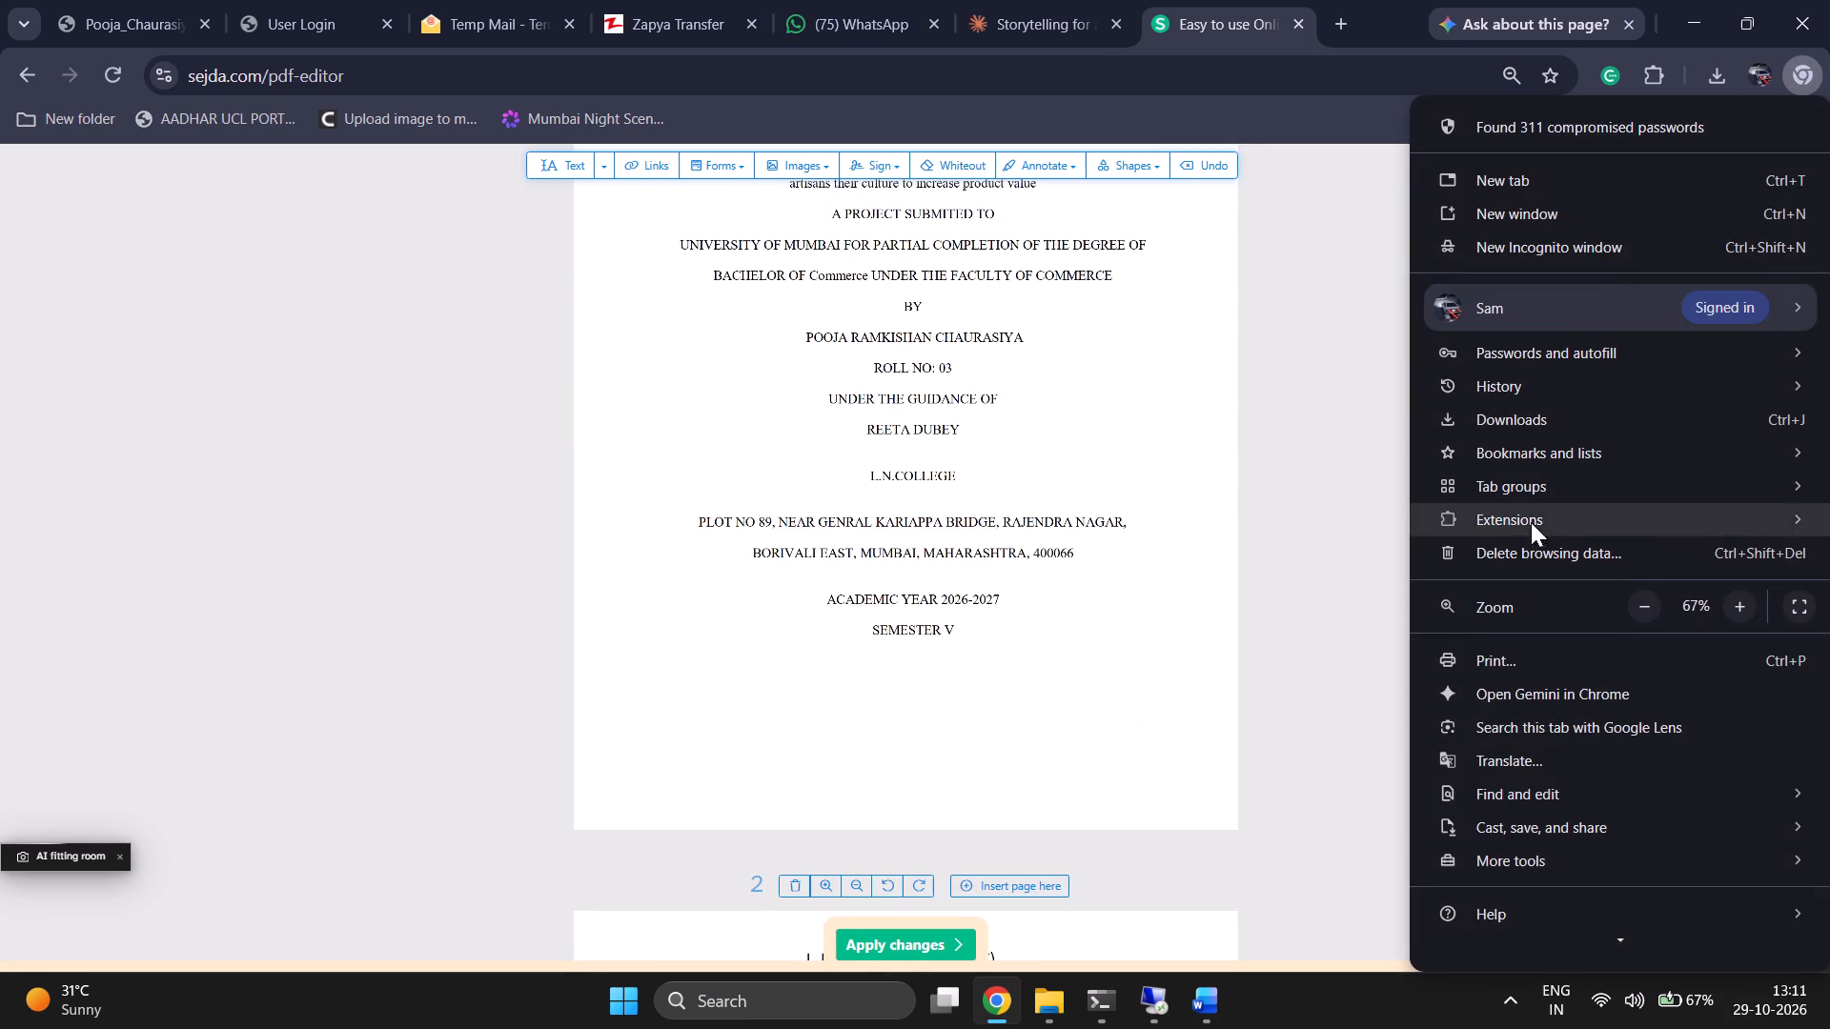
{"action": "double_click", "coordinate": [1644, 612]}
{"action": "triple_click", "coordinate": [1729, 604]}
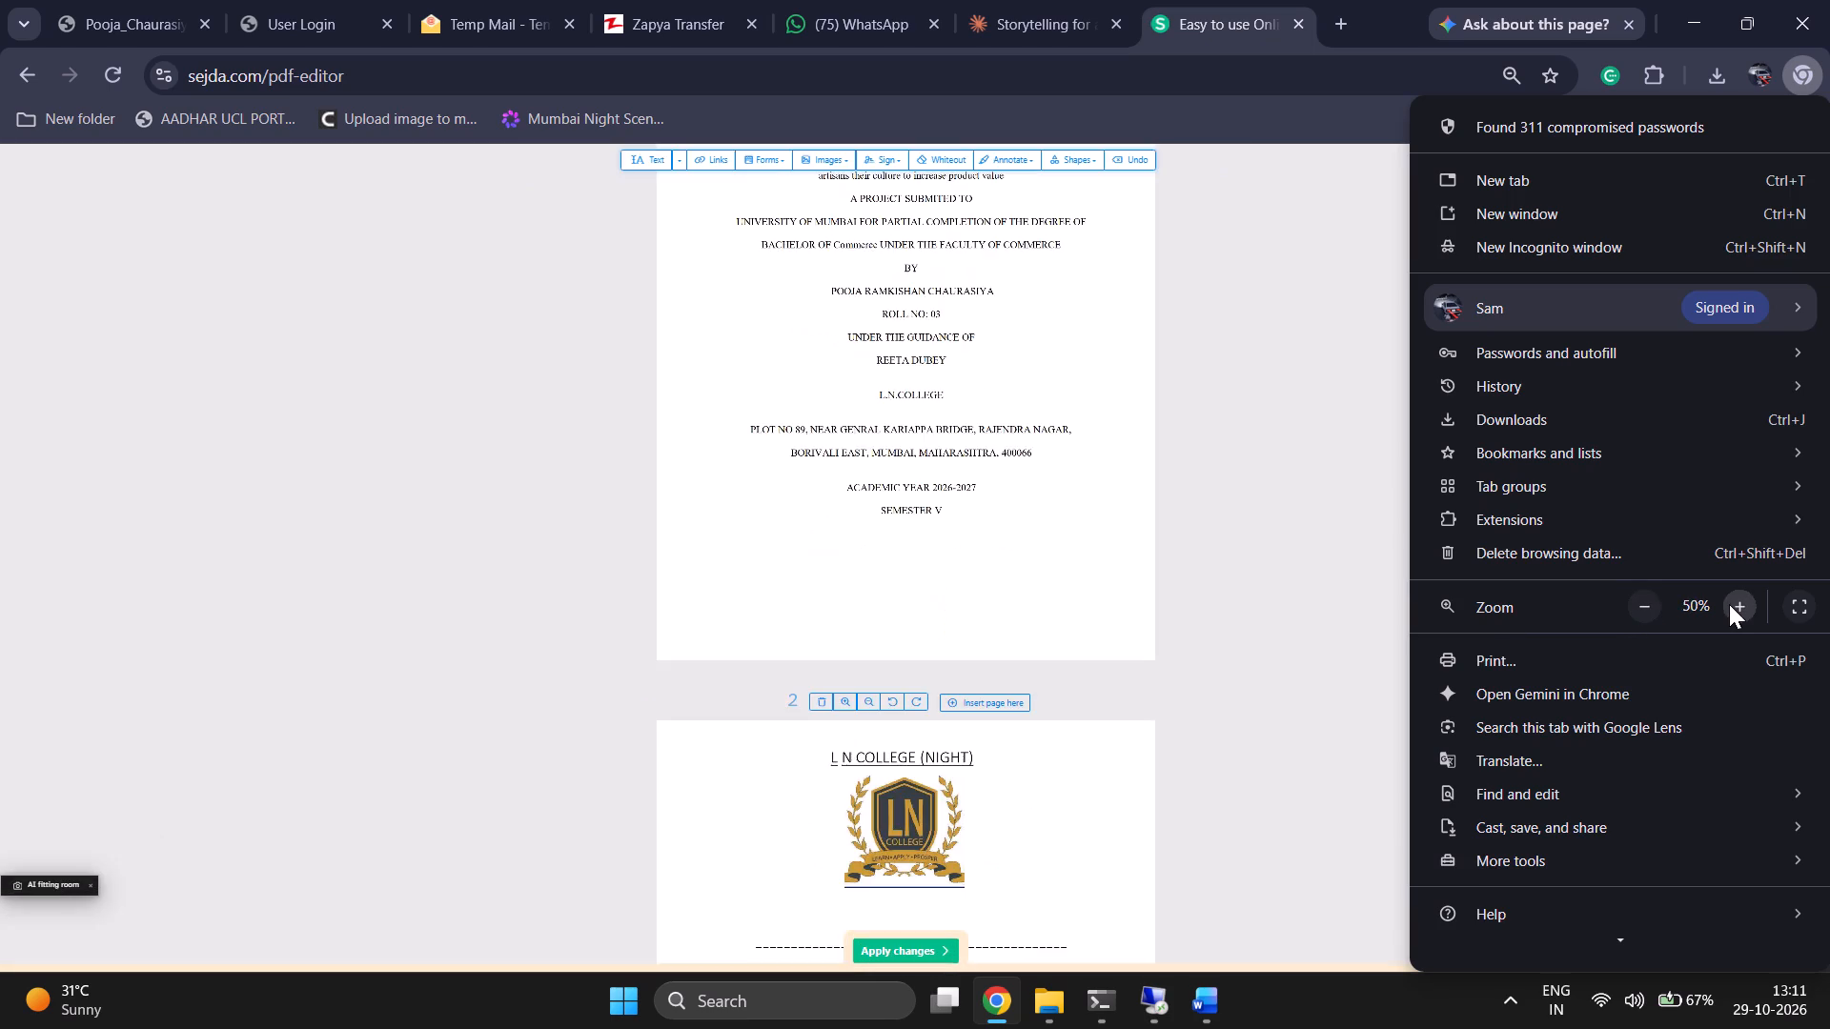
{"action": "left_click", "coordinate": [1729, 604]}
{"action": "left_click", "coordinate": [1729, 604]}
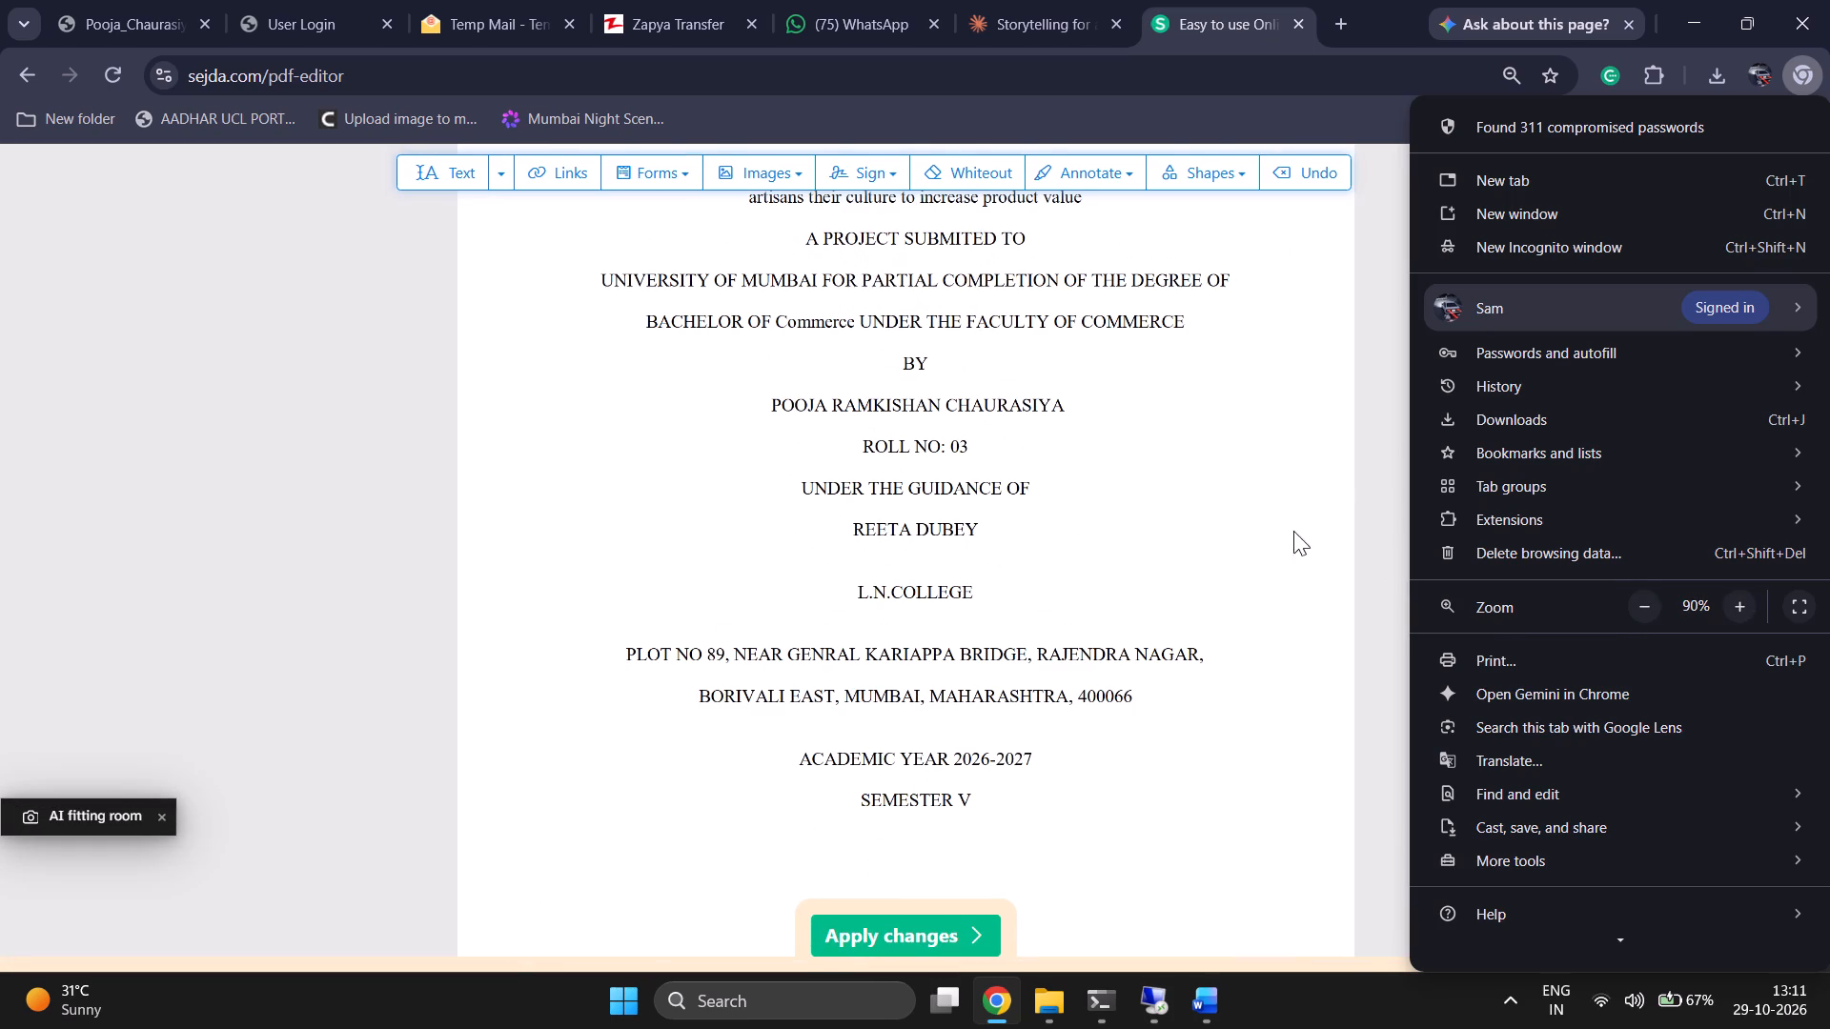
Copy the guide's name with its "PROF." title from the cover page of the reference report in Word.
{"action": "left_click", "coordinate": [439, 170]}
{"action": "left_click", "coordinate": [439, 170]}
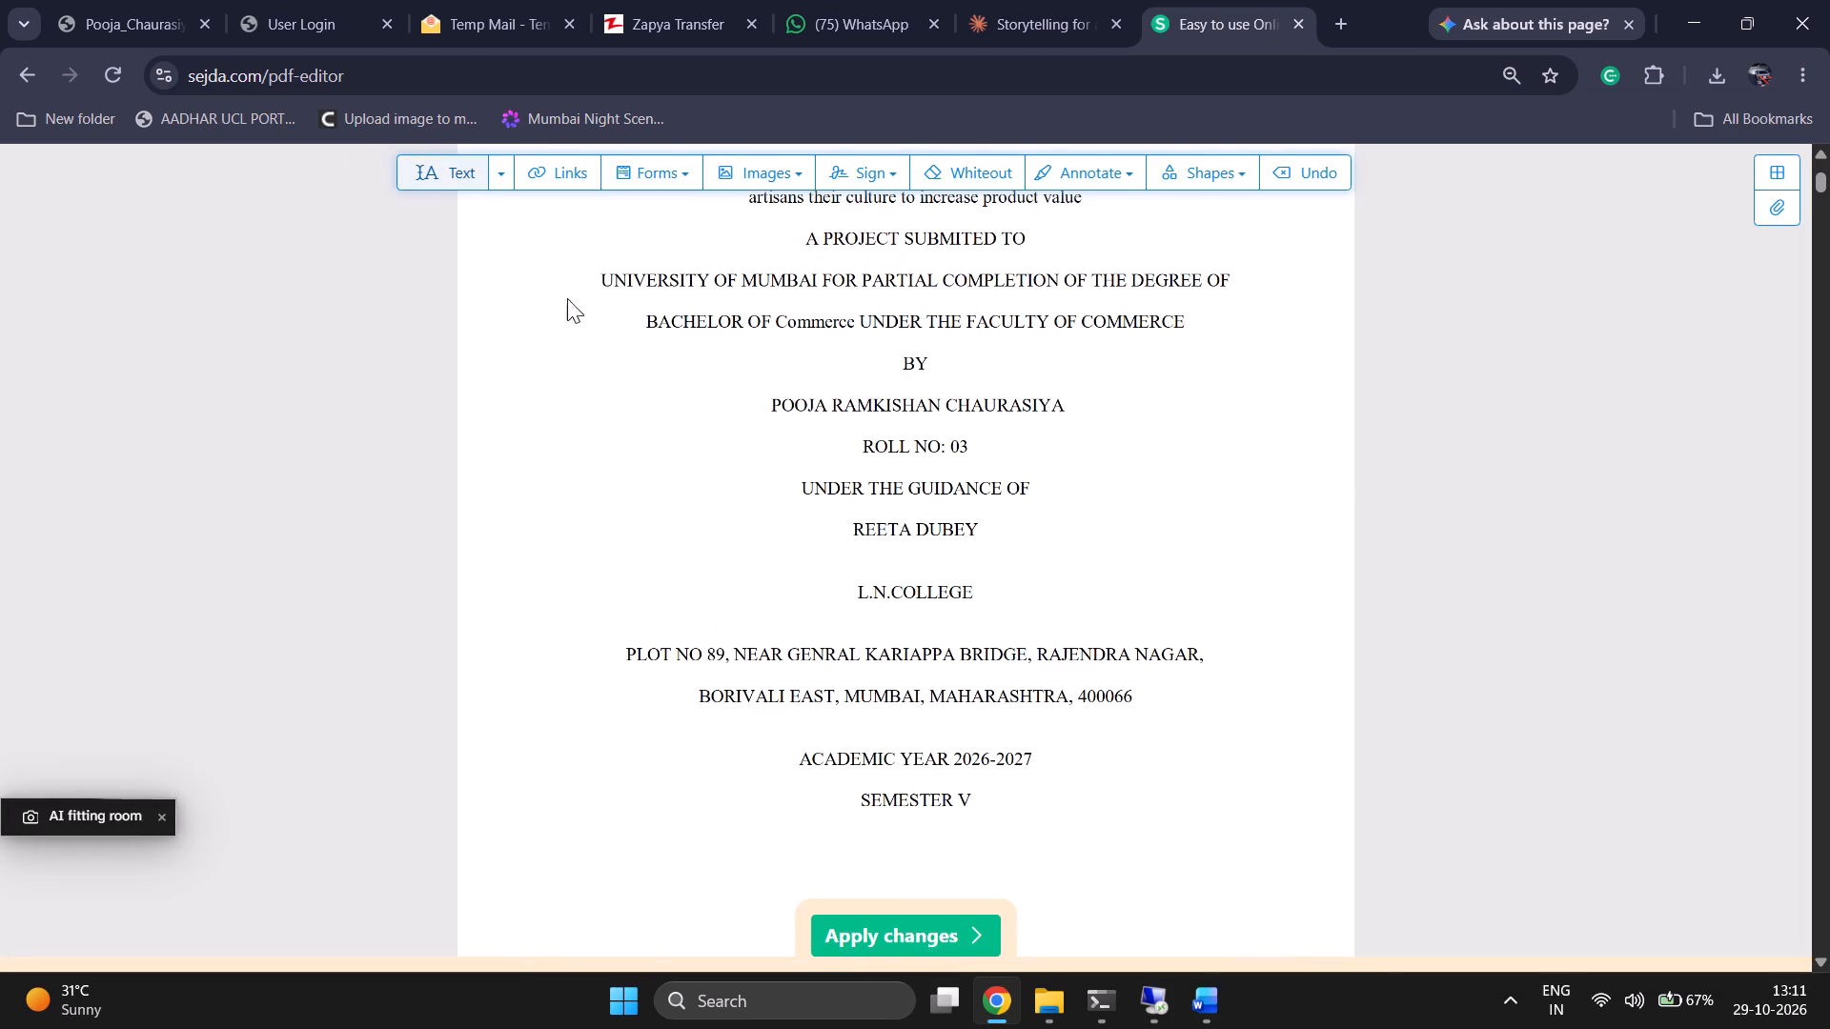
{"action": "left_click", "coordinate": [883, 532]}
{"action": "left_click", "coordinate": [427, 172]}
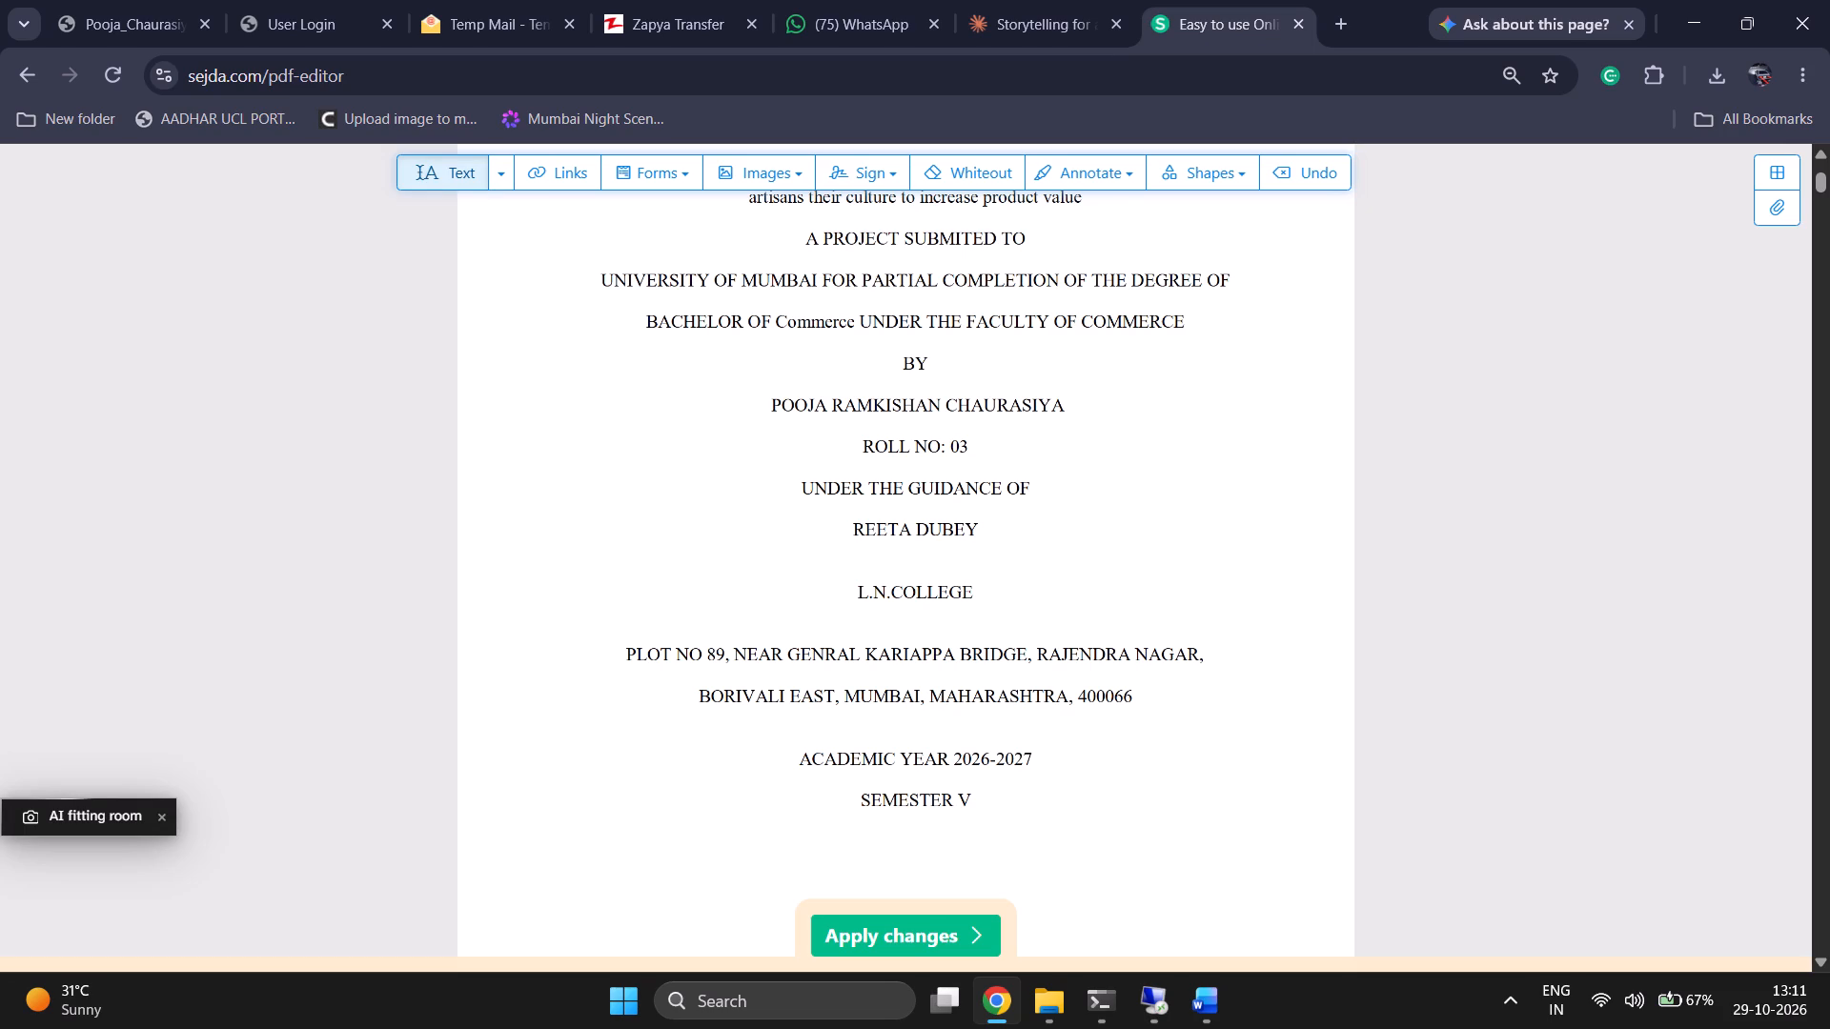
{"action": "left_click", "coordinate": [916, 534]}
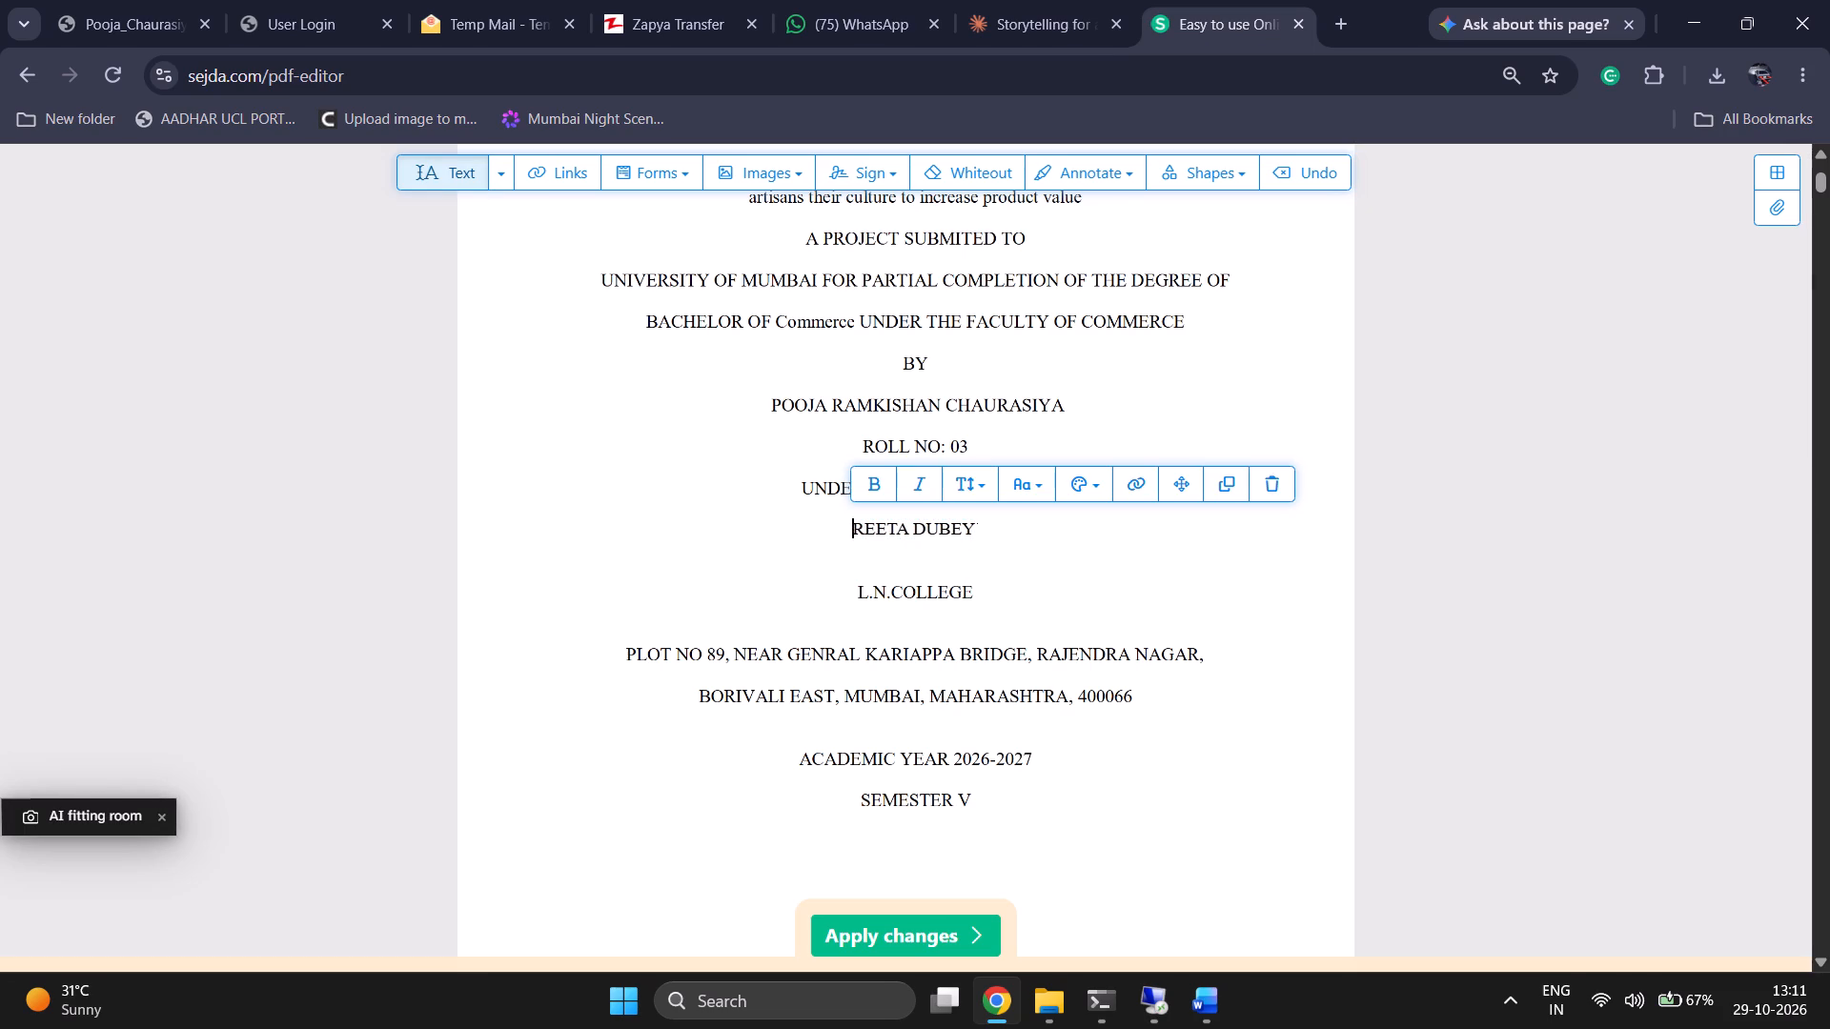
{"action": "left_click", "coordinate": [1199, 1003]}
{"action": "scroll", "coordinate": [1273, 619], "scroll_direction": "up", "scroll_amount": 16}
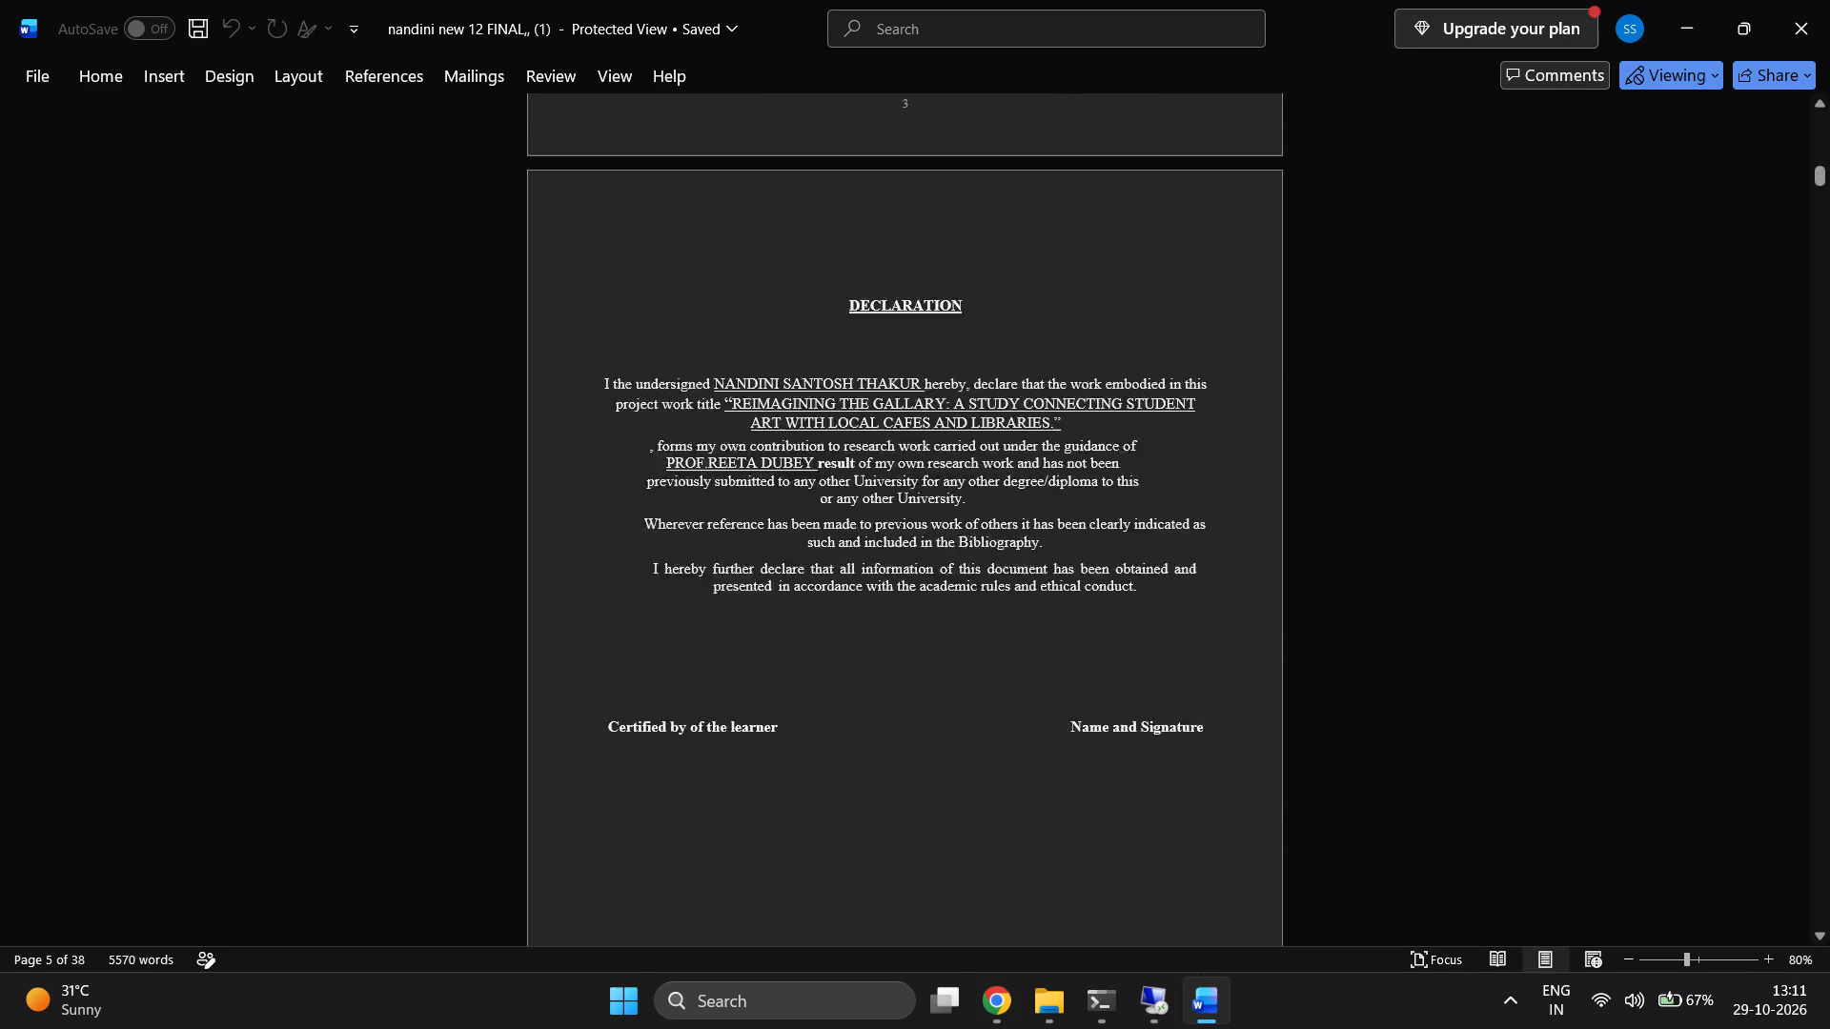
{"action": "scroll", "coordinate": [1273, 620], "scroll_direction": "up", "scroll_amount": 15}
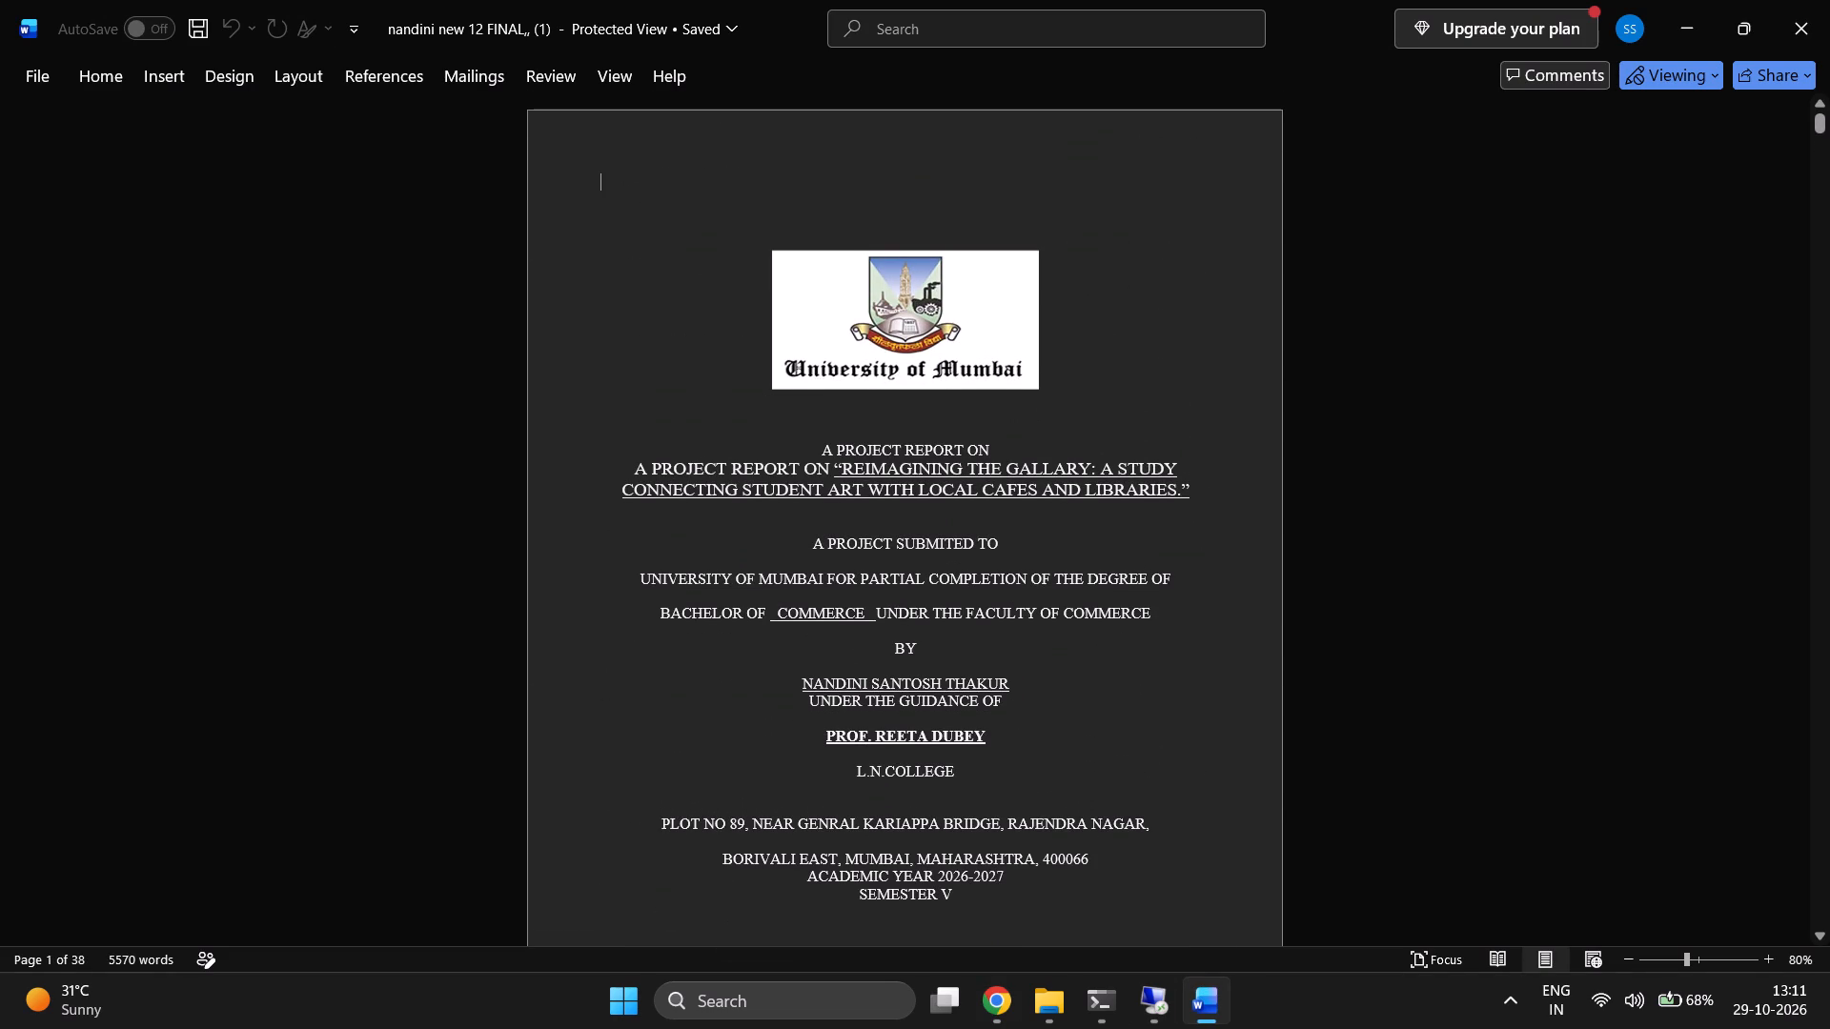
{"action": "left_click_drag", "start_coordinate": [822, 738], "coordinate": [992, 742]}
{"action": "key", "text": "ctrl+c"}
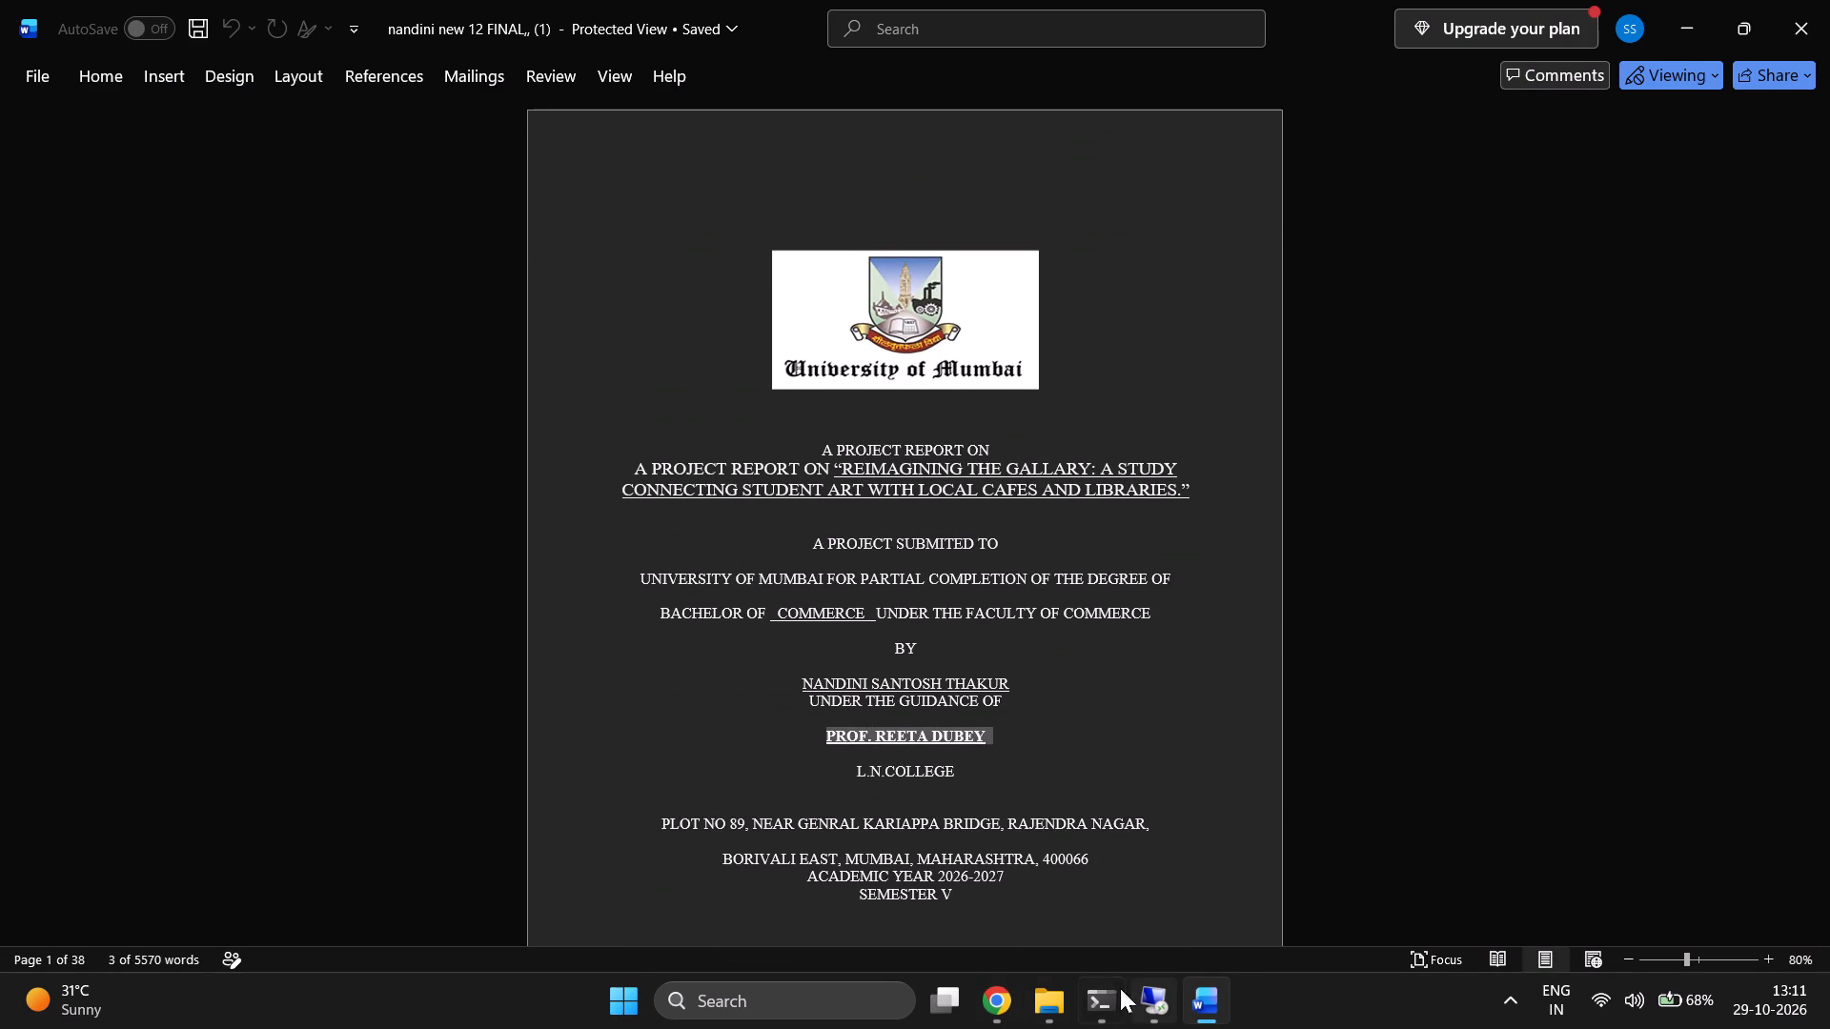
Back in the Sejda PDF, replace the guide's name on the cover page with the copied name carrying the "PROF." title.
{"action": "left_click", "coordinate": [1007, 1003]}
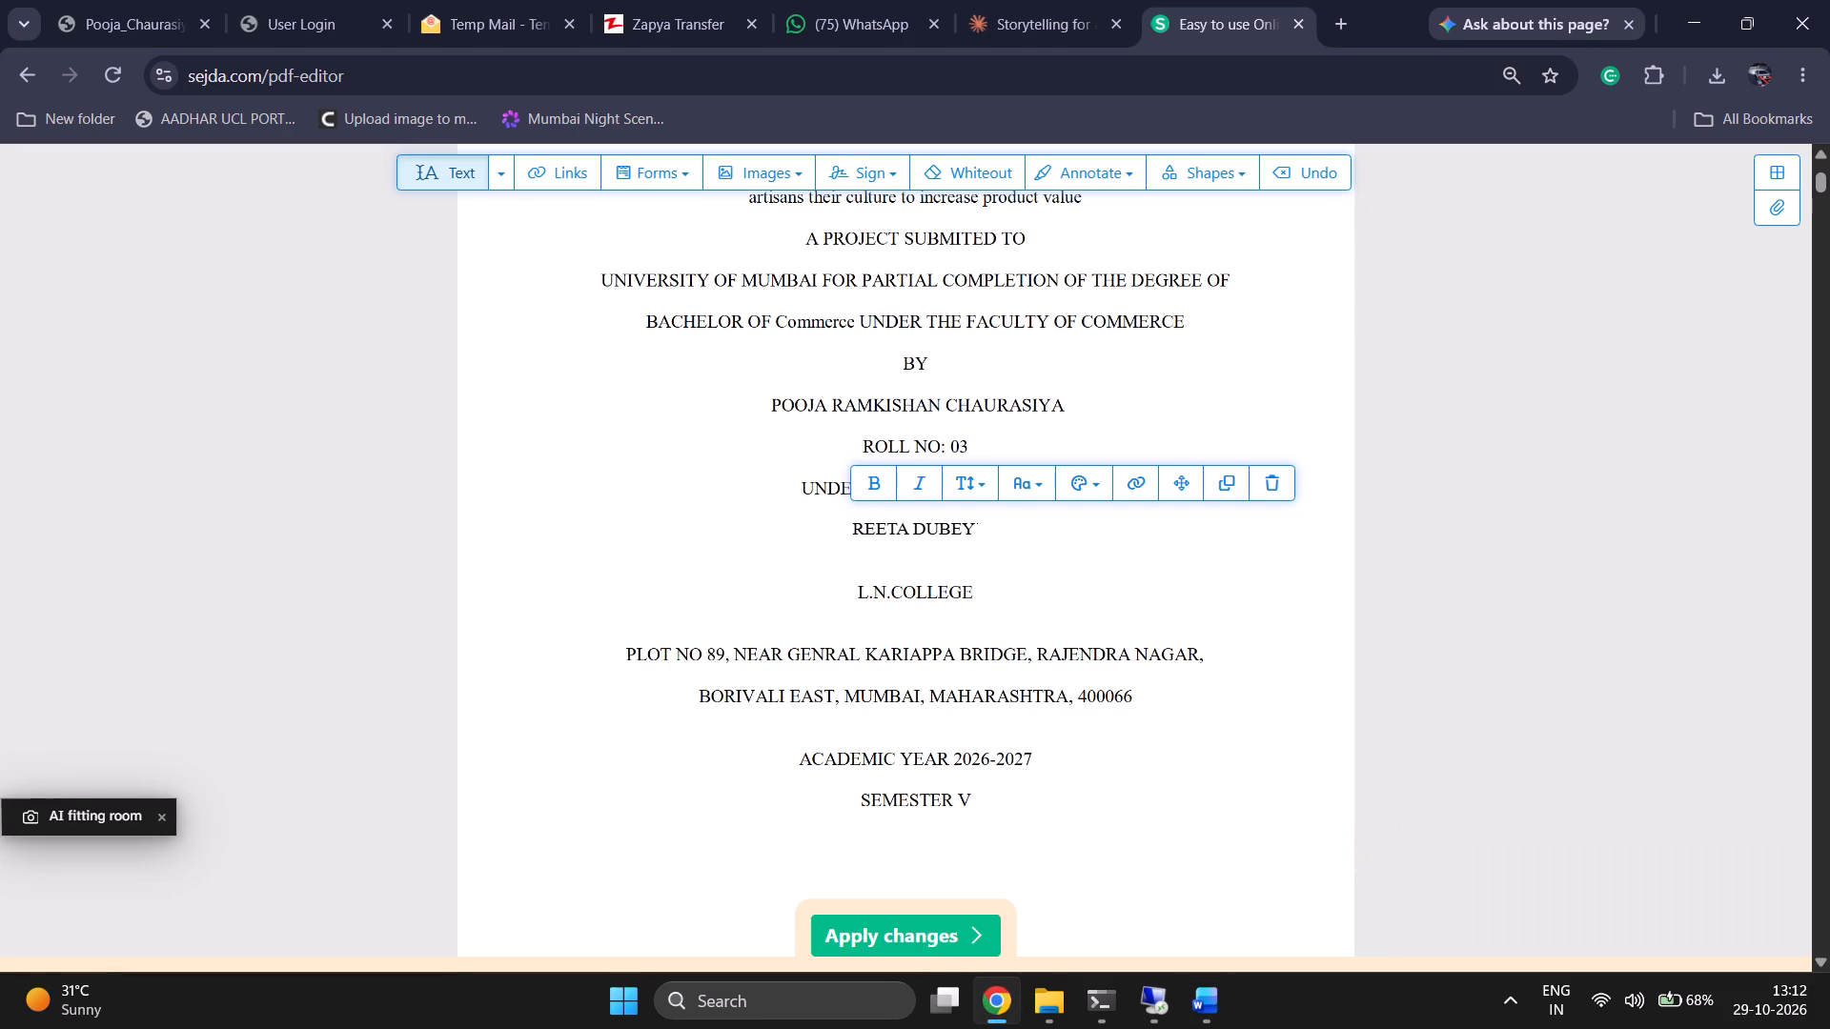
{"action": "left_click", "coordinate": [964, 521]}
{"action": "key", "text": "Right"}
{"action": "key", "text": "Right"}
{"action": "key", "text": "BackSpace"}
{"action": "key", "text": "BackSpace"}
{"action": "key", "text": "BackSpace"}
{"action": "key", "text": "BackSpace"}
{"action": "key", "text": "BackSpace"}
{"action": "key", "text": "BackSpace"}
{"action": "key", "text": "BackSpace"}
{"action": "key", "text": "BackSpace"}
{"action": "key", "text": "BackSpace"}
{"action": "key", "text": "BackSpace"}
{"action": "key", "text": "BackSpace"}
{"action": "key", "text": "BackSpace"}
{"action": "key", "text": "BackSpace"}
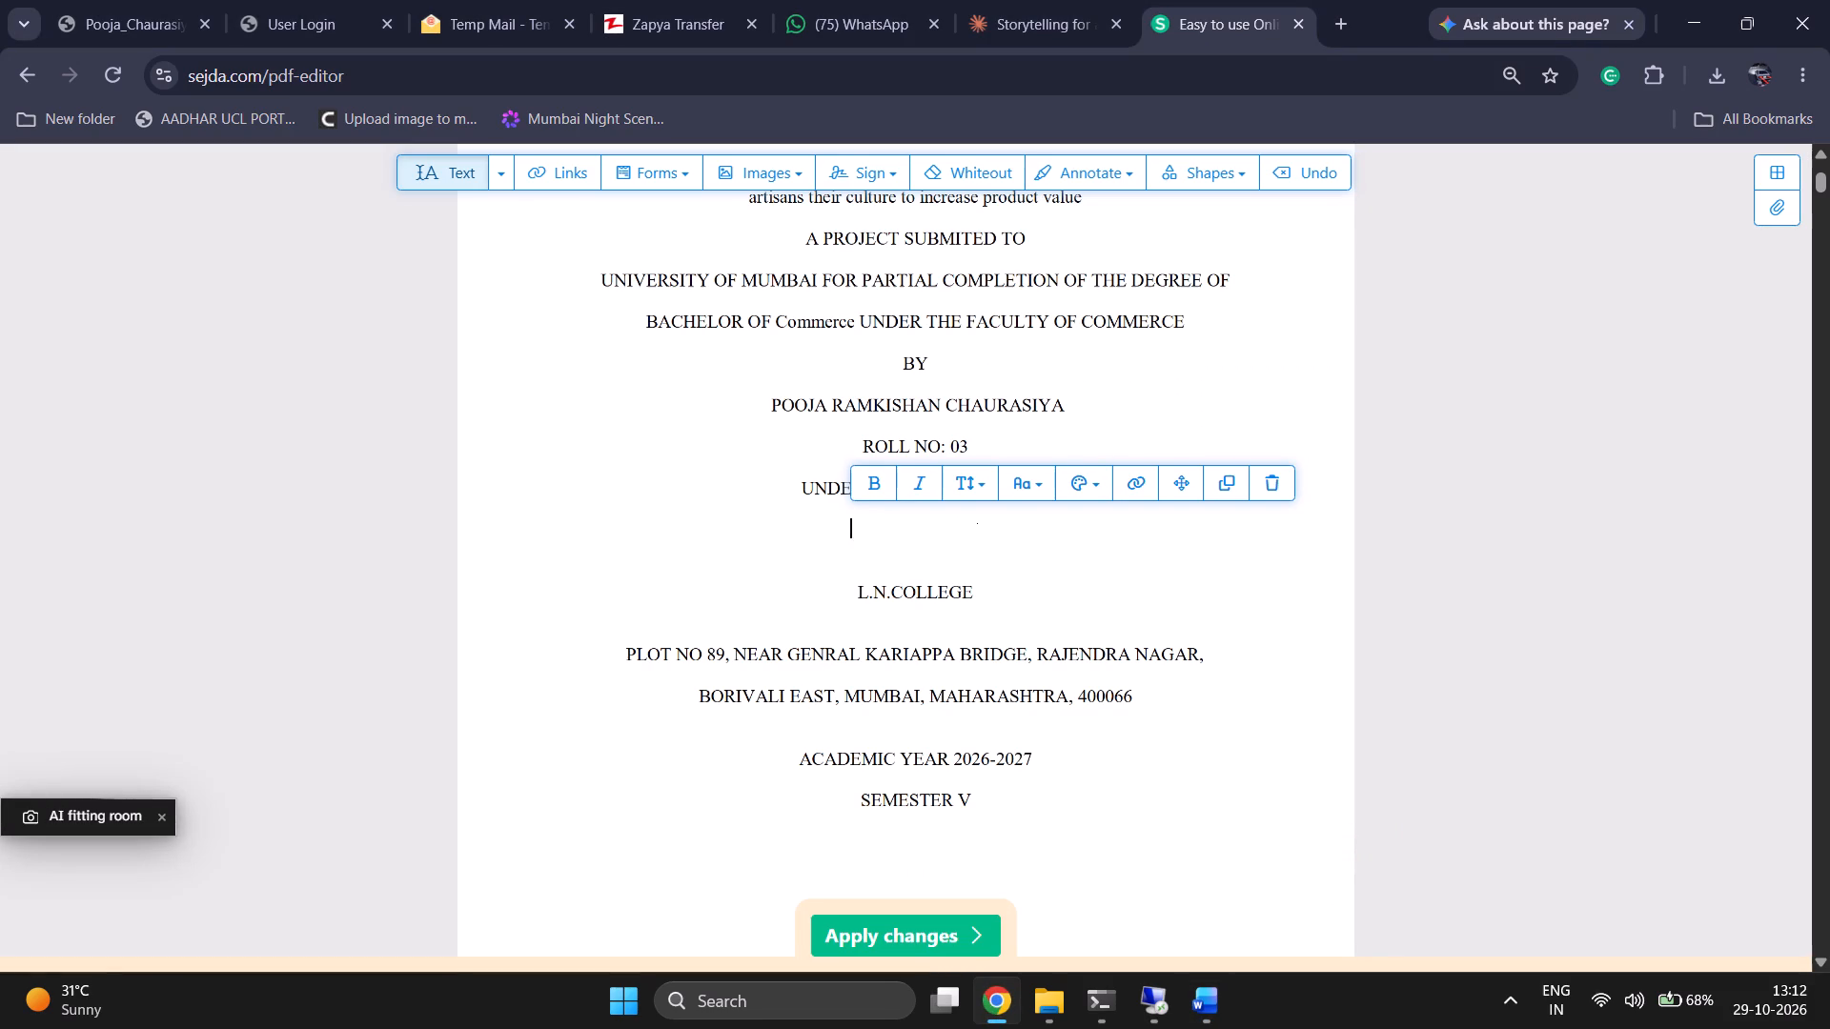
{"action": "key", "text": "ctrl+v"}
{"action": "left_click", "coordinate": [1463, 555]}
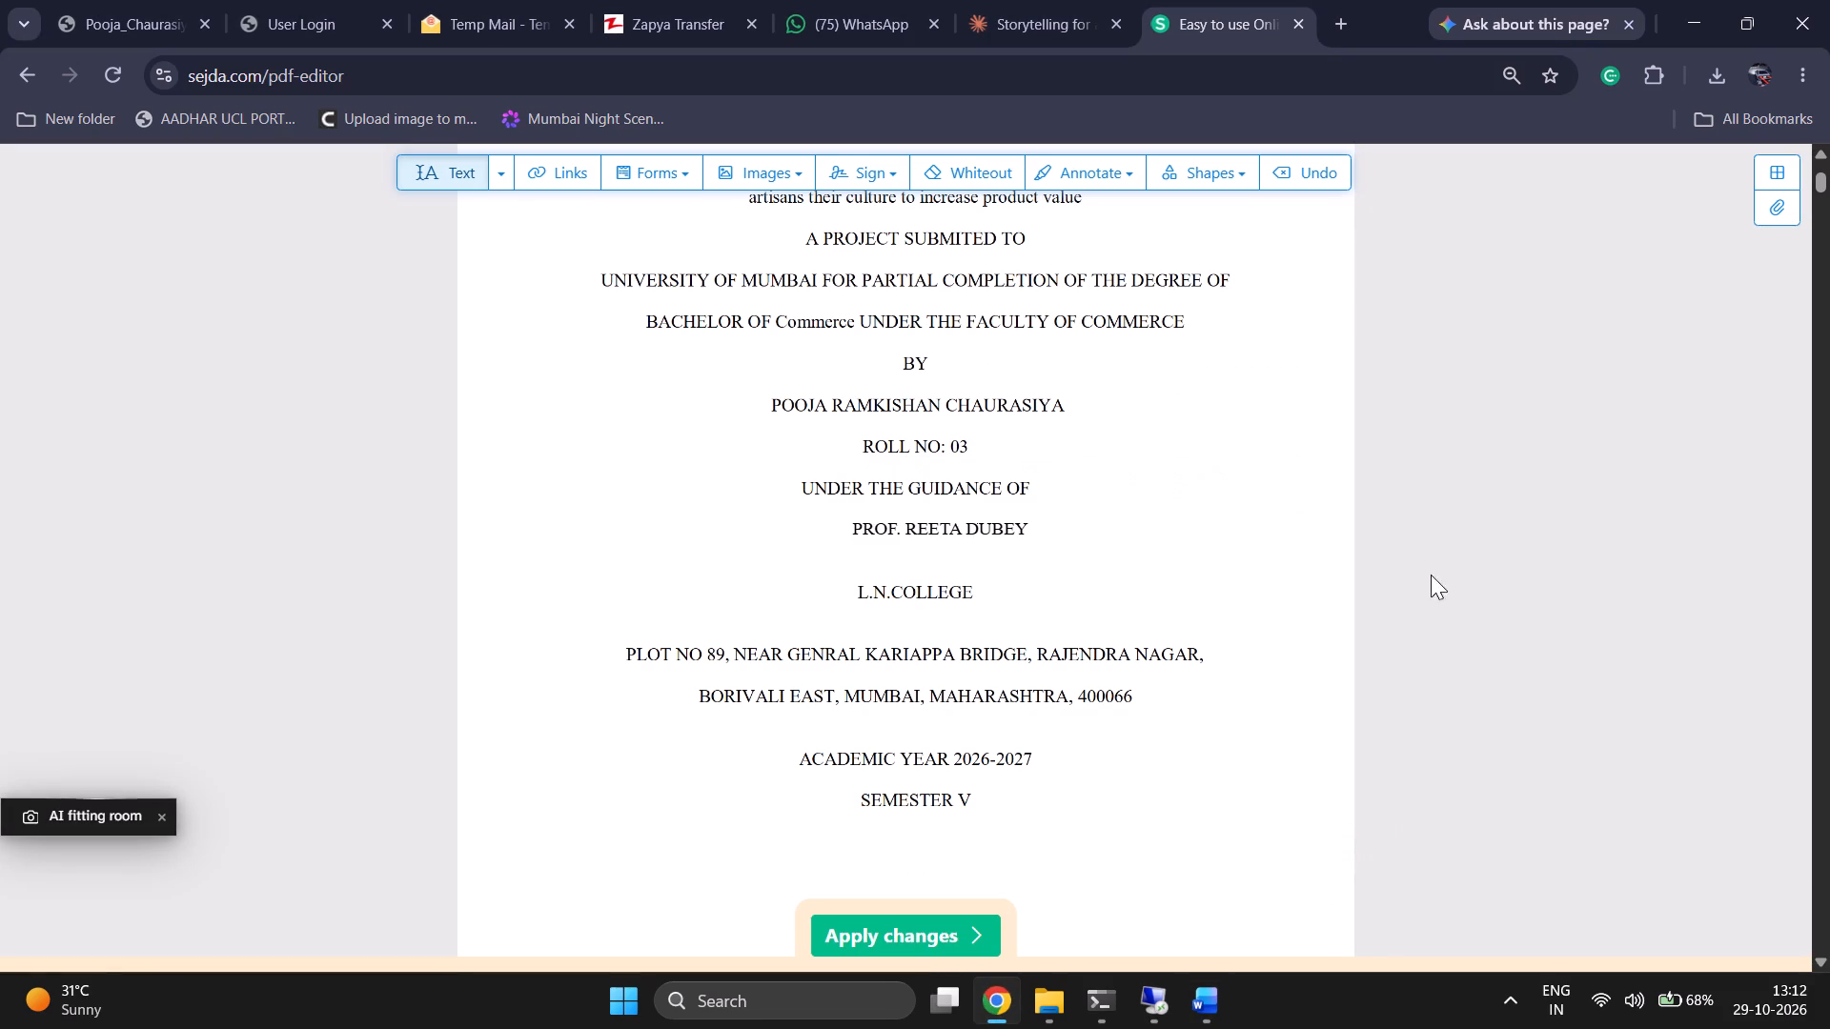
Arrange the Word reference report and the Sejda PDF side by side.
{"action": "scroll", "coordinate": [1315, 617], "scroll_direction": "down", "scroll_amount": 5}
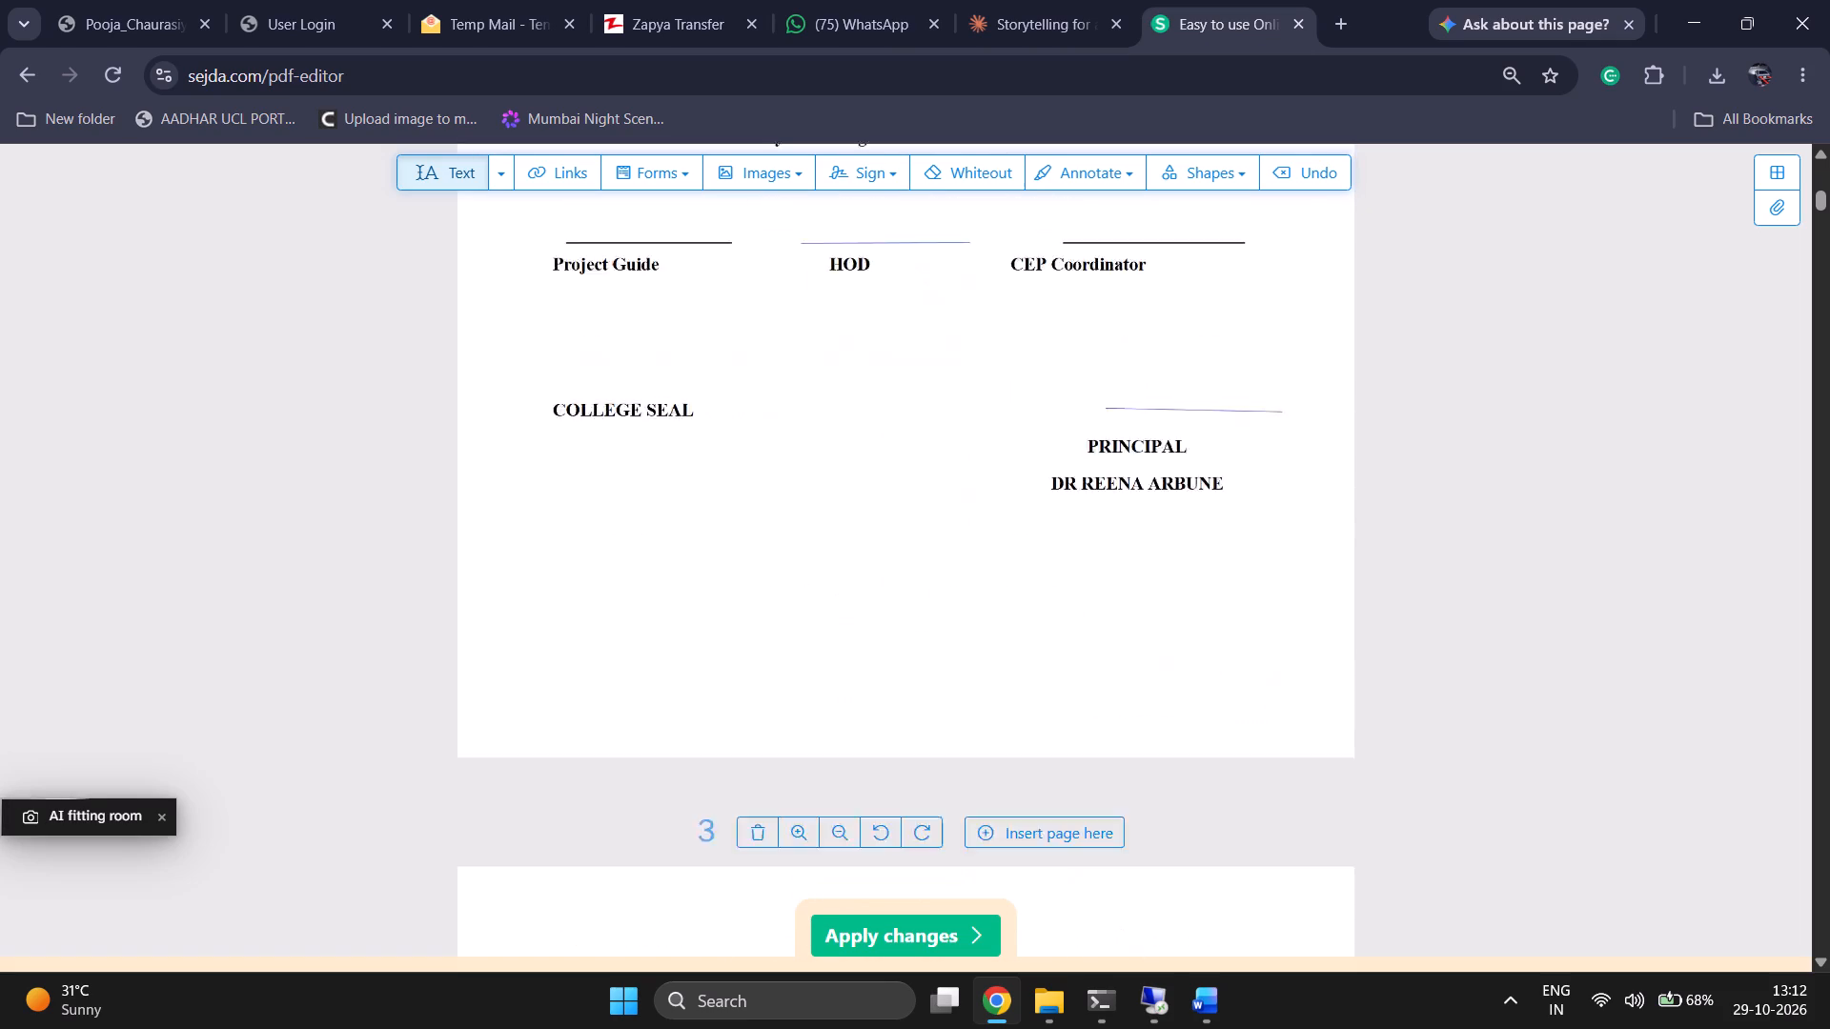
{"action": "scroll", "coordinate": [1316, 621], "scroll_direction": "down", "scroll_amount": 3}
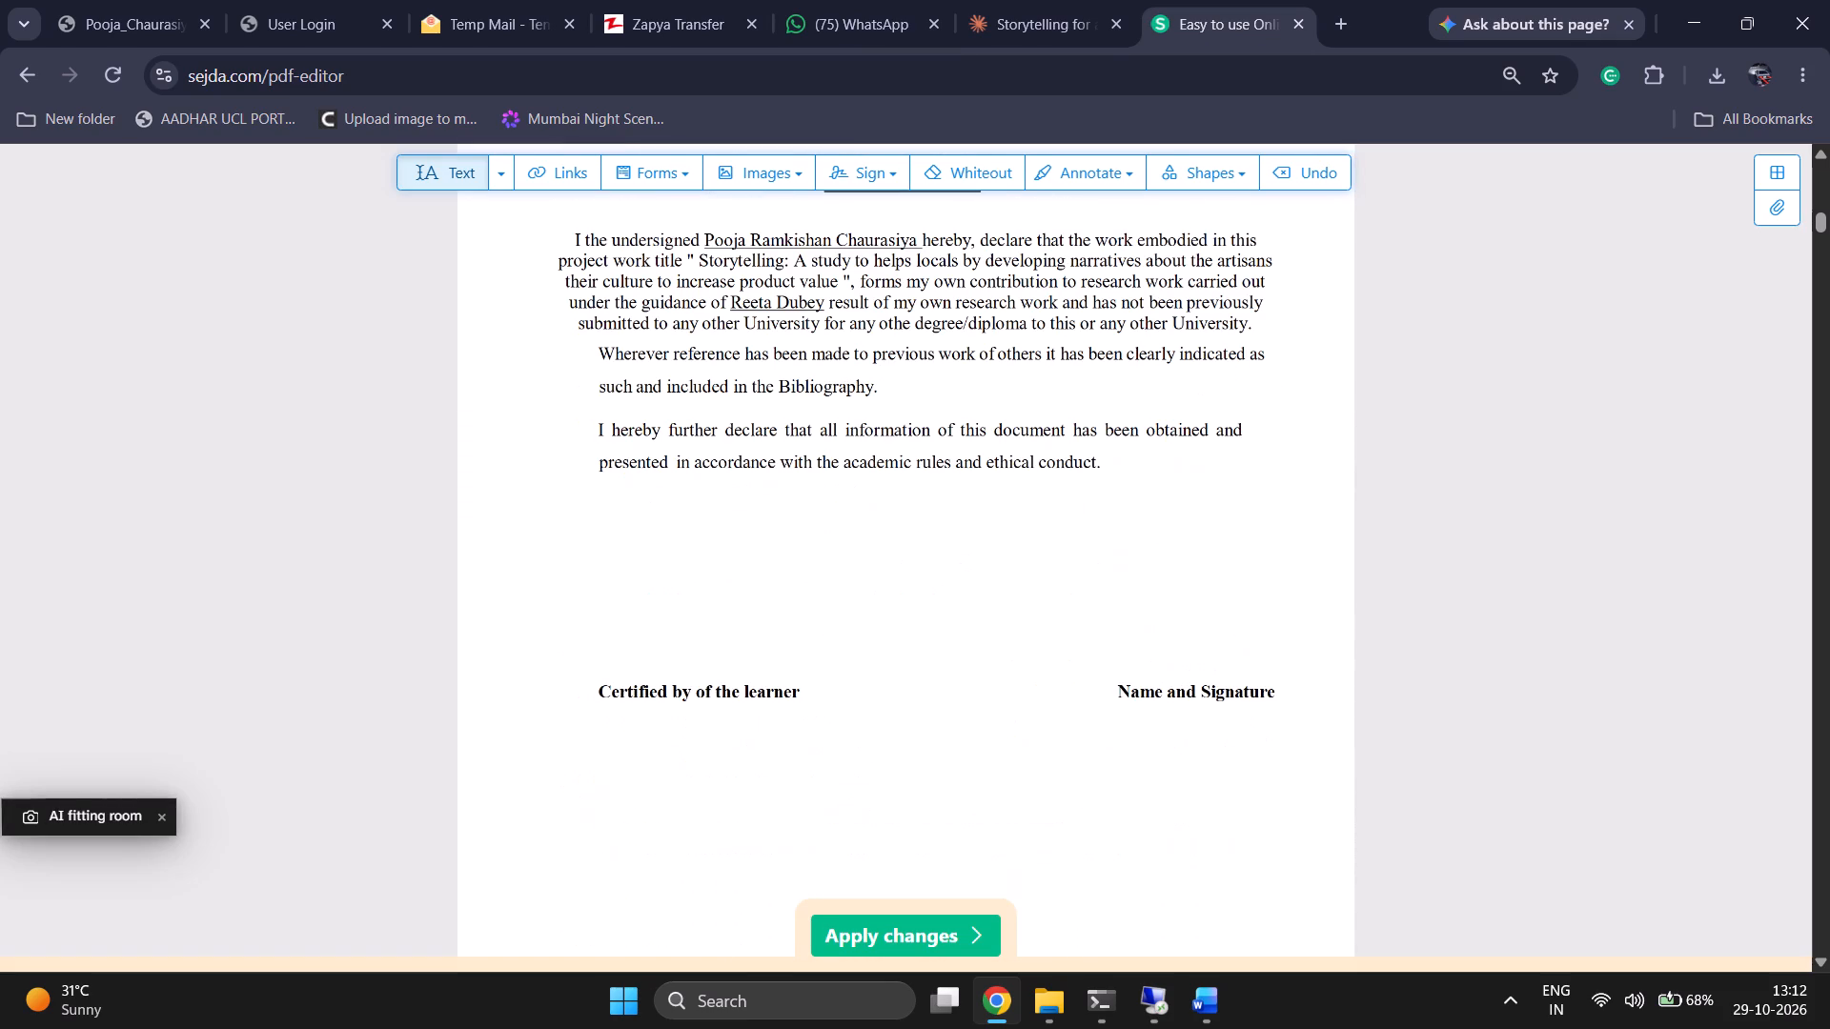
{"action": "left_click", "coordinate": [1187, 993]}
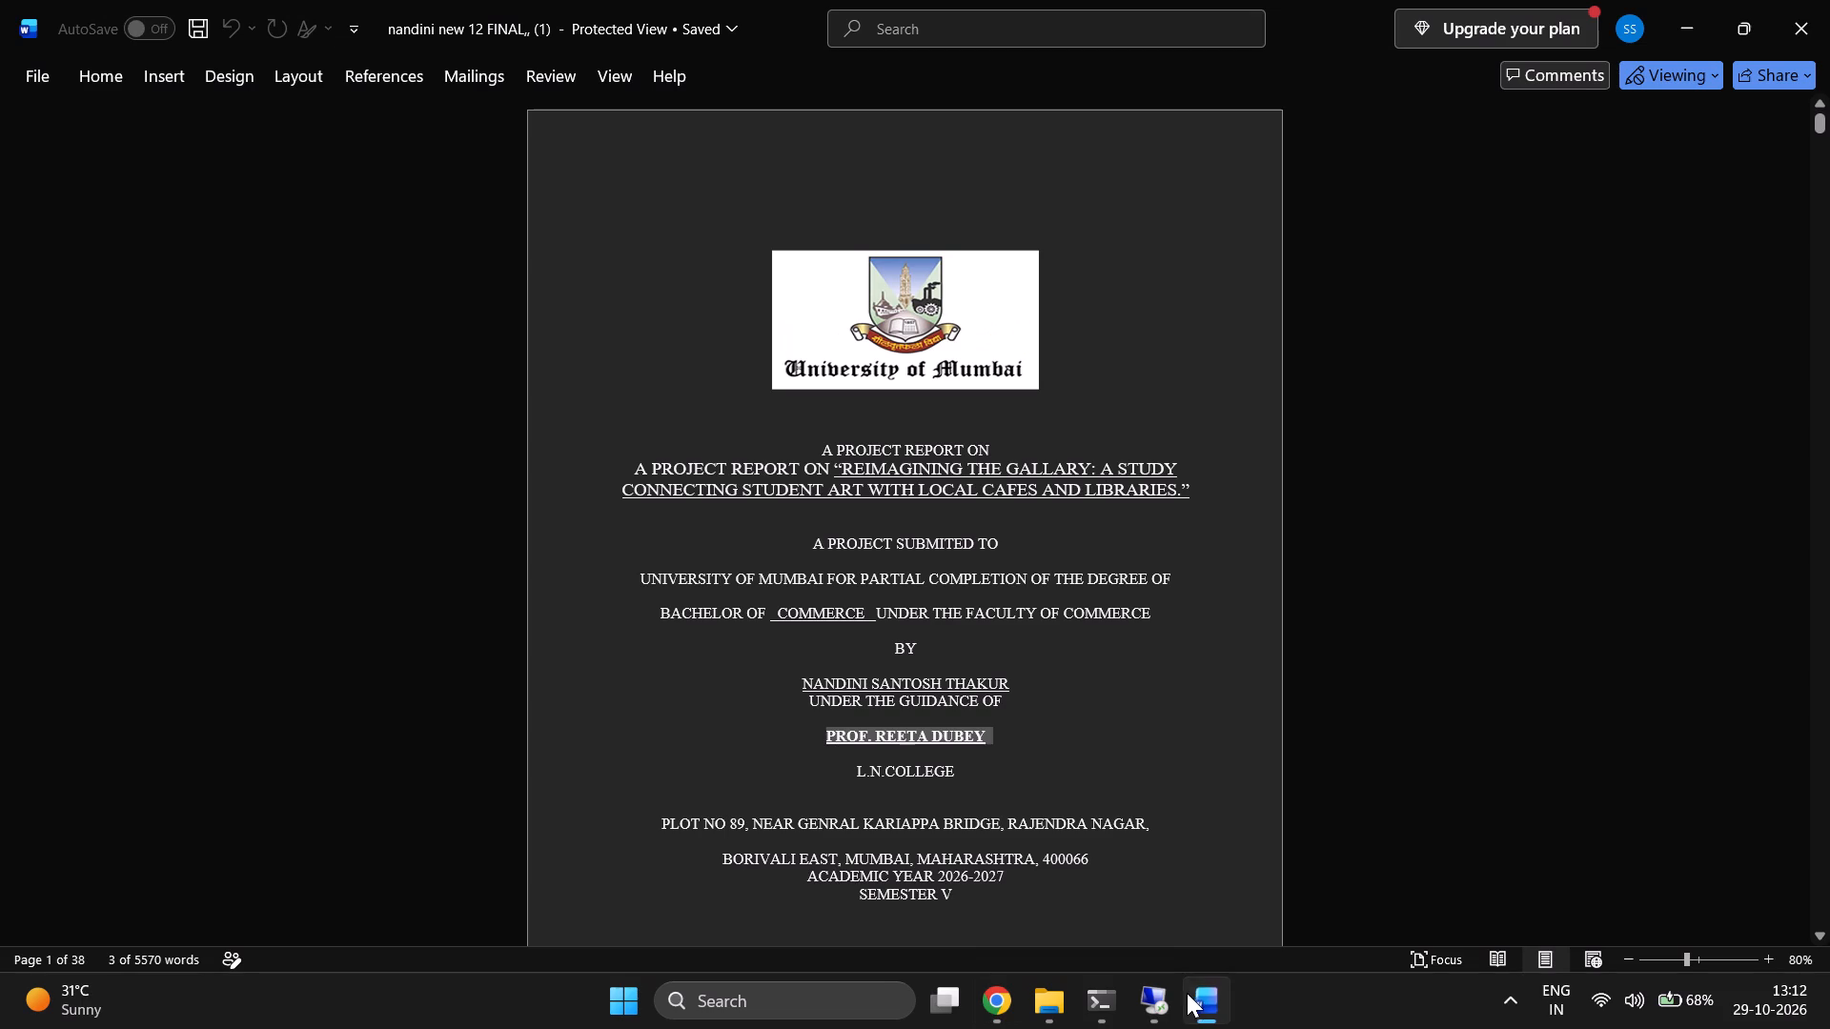
{"action": "left_click", "coordinate": [1748, 28]}
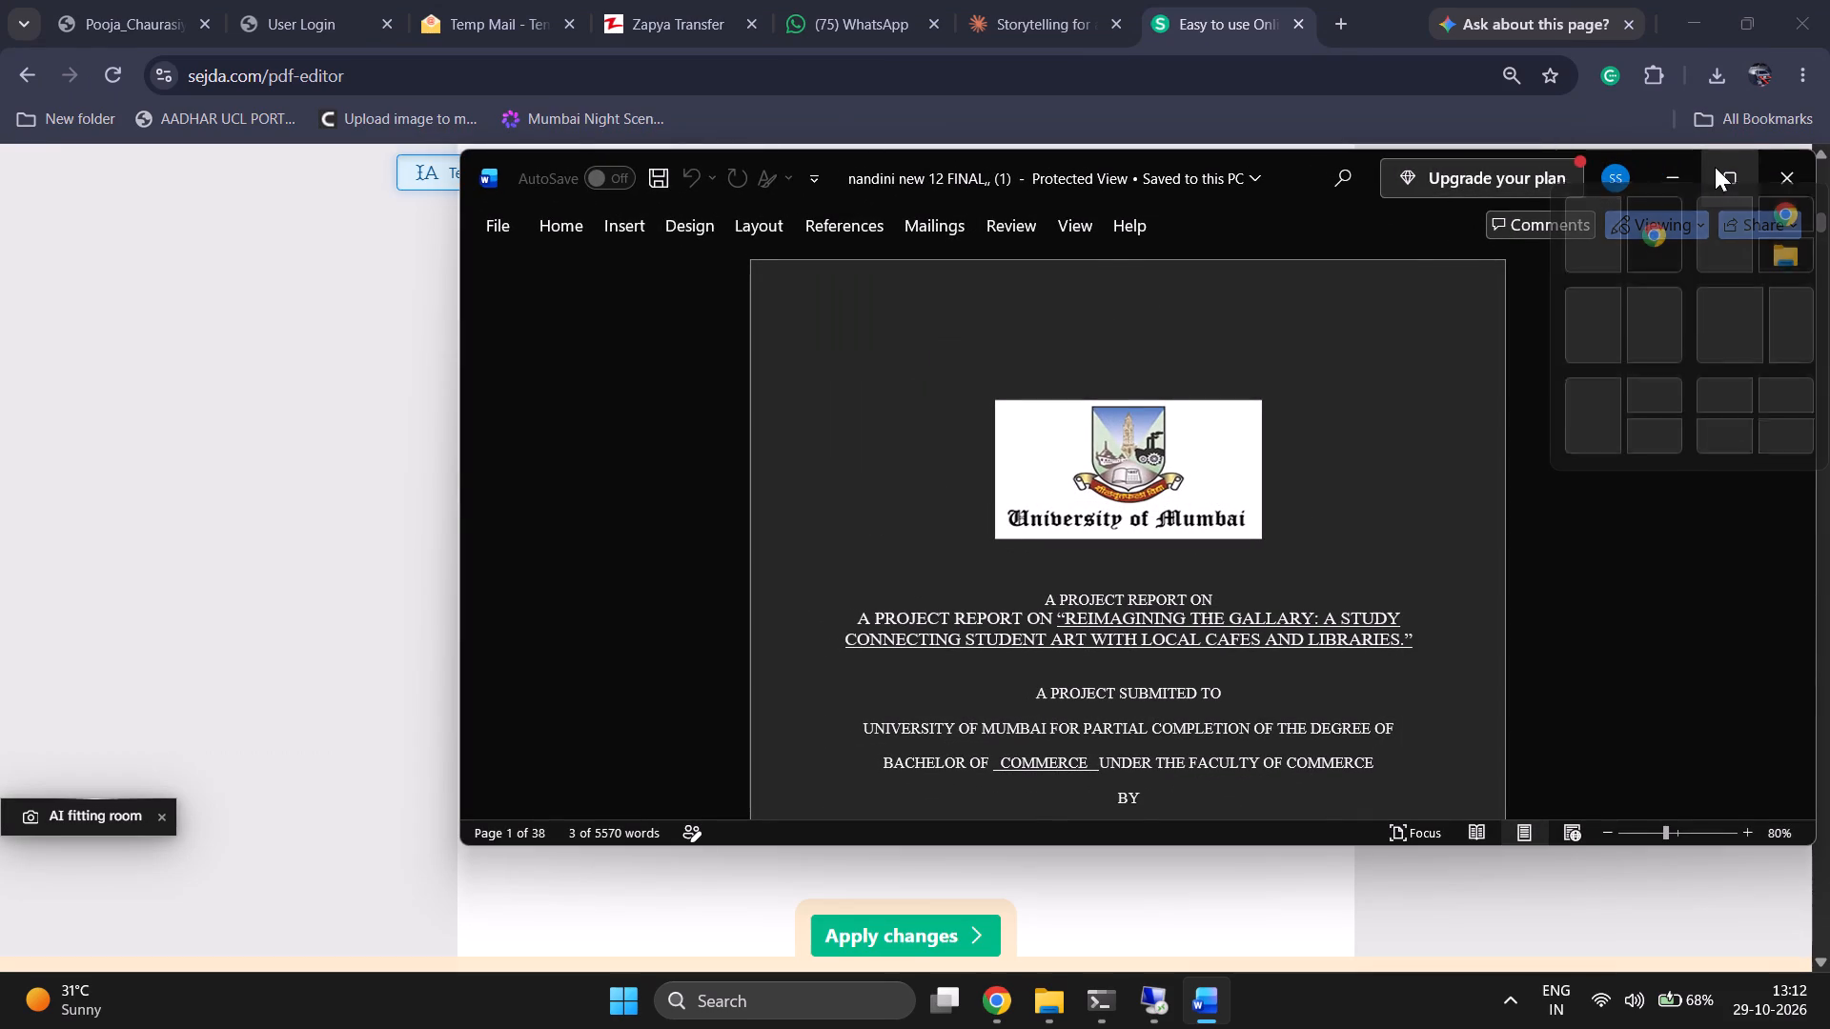
{"action": "left_click", "coordinate": [1618, 235]}
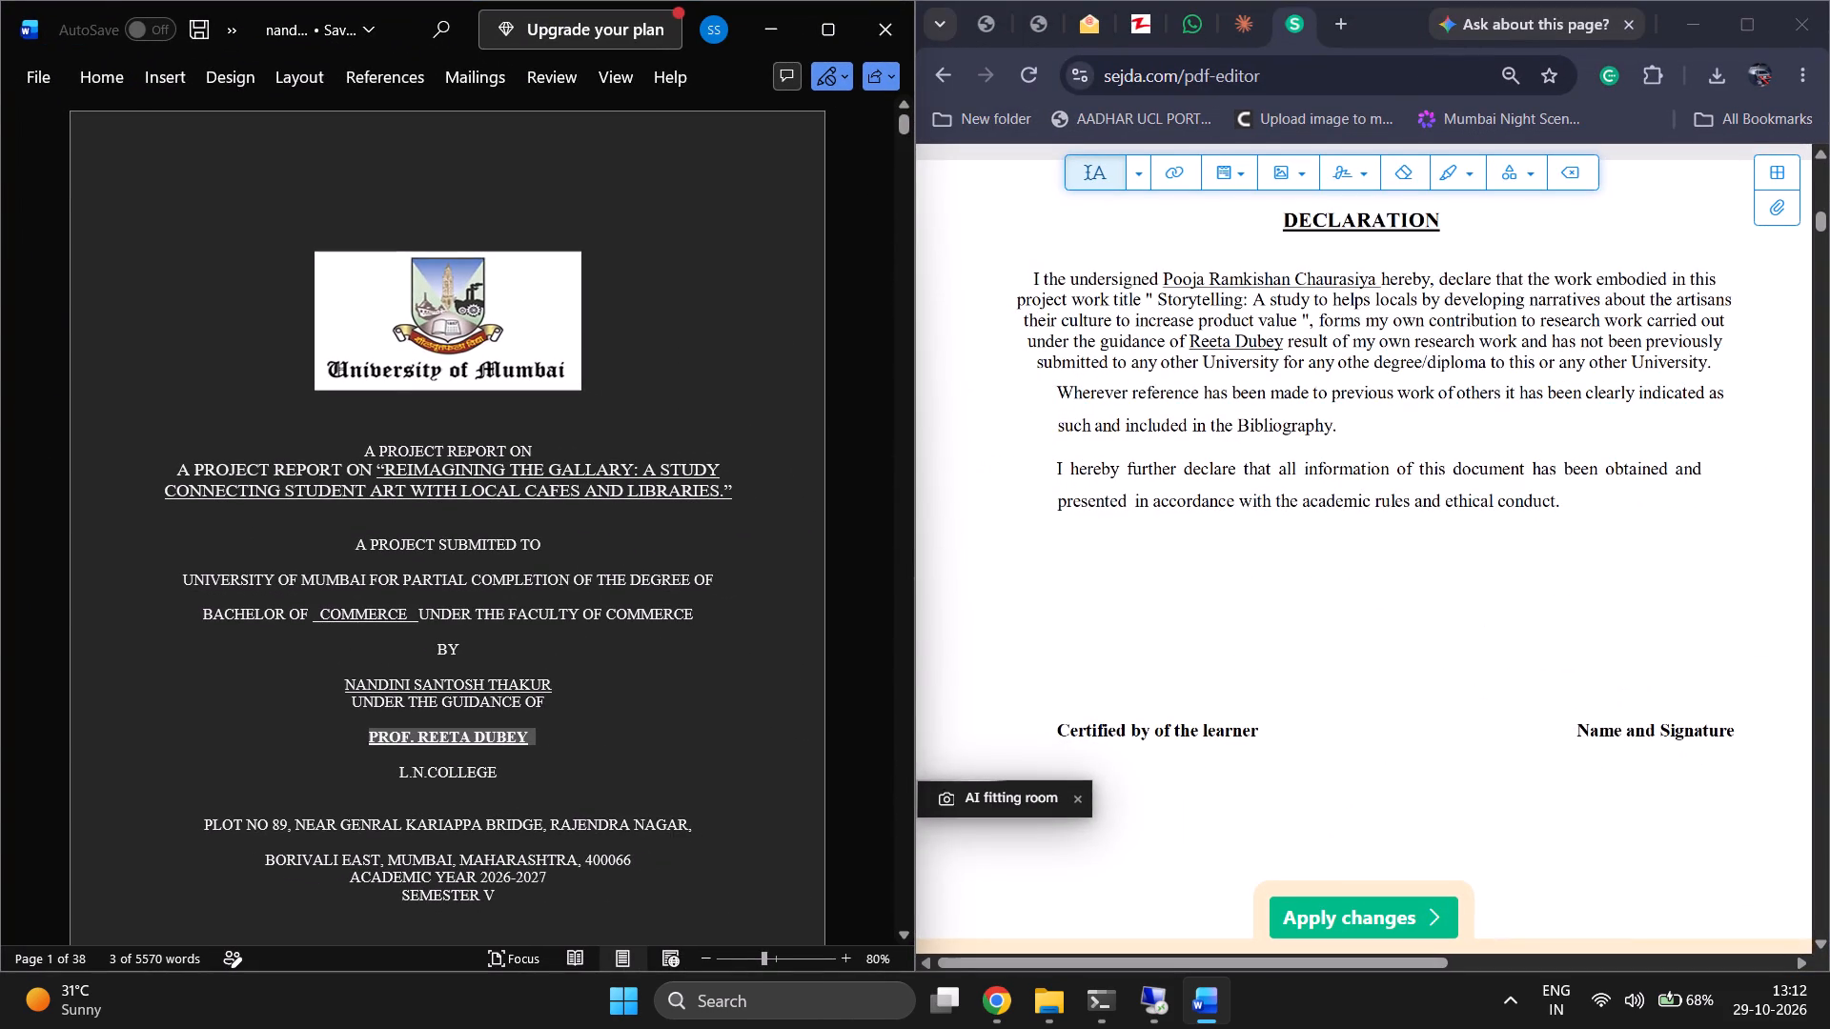
Compare the cover, institute certificate and certificate pages of the PDF with those of the reference report.
{"action": "scroll", "coordinate": [1288, 488], "scroll_direction": "up", "scroll_amount": 3}
{"action": "scroll", "coordinate": [1377, 602], "scroll_direction": "up", "scroll_amount": 3}
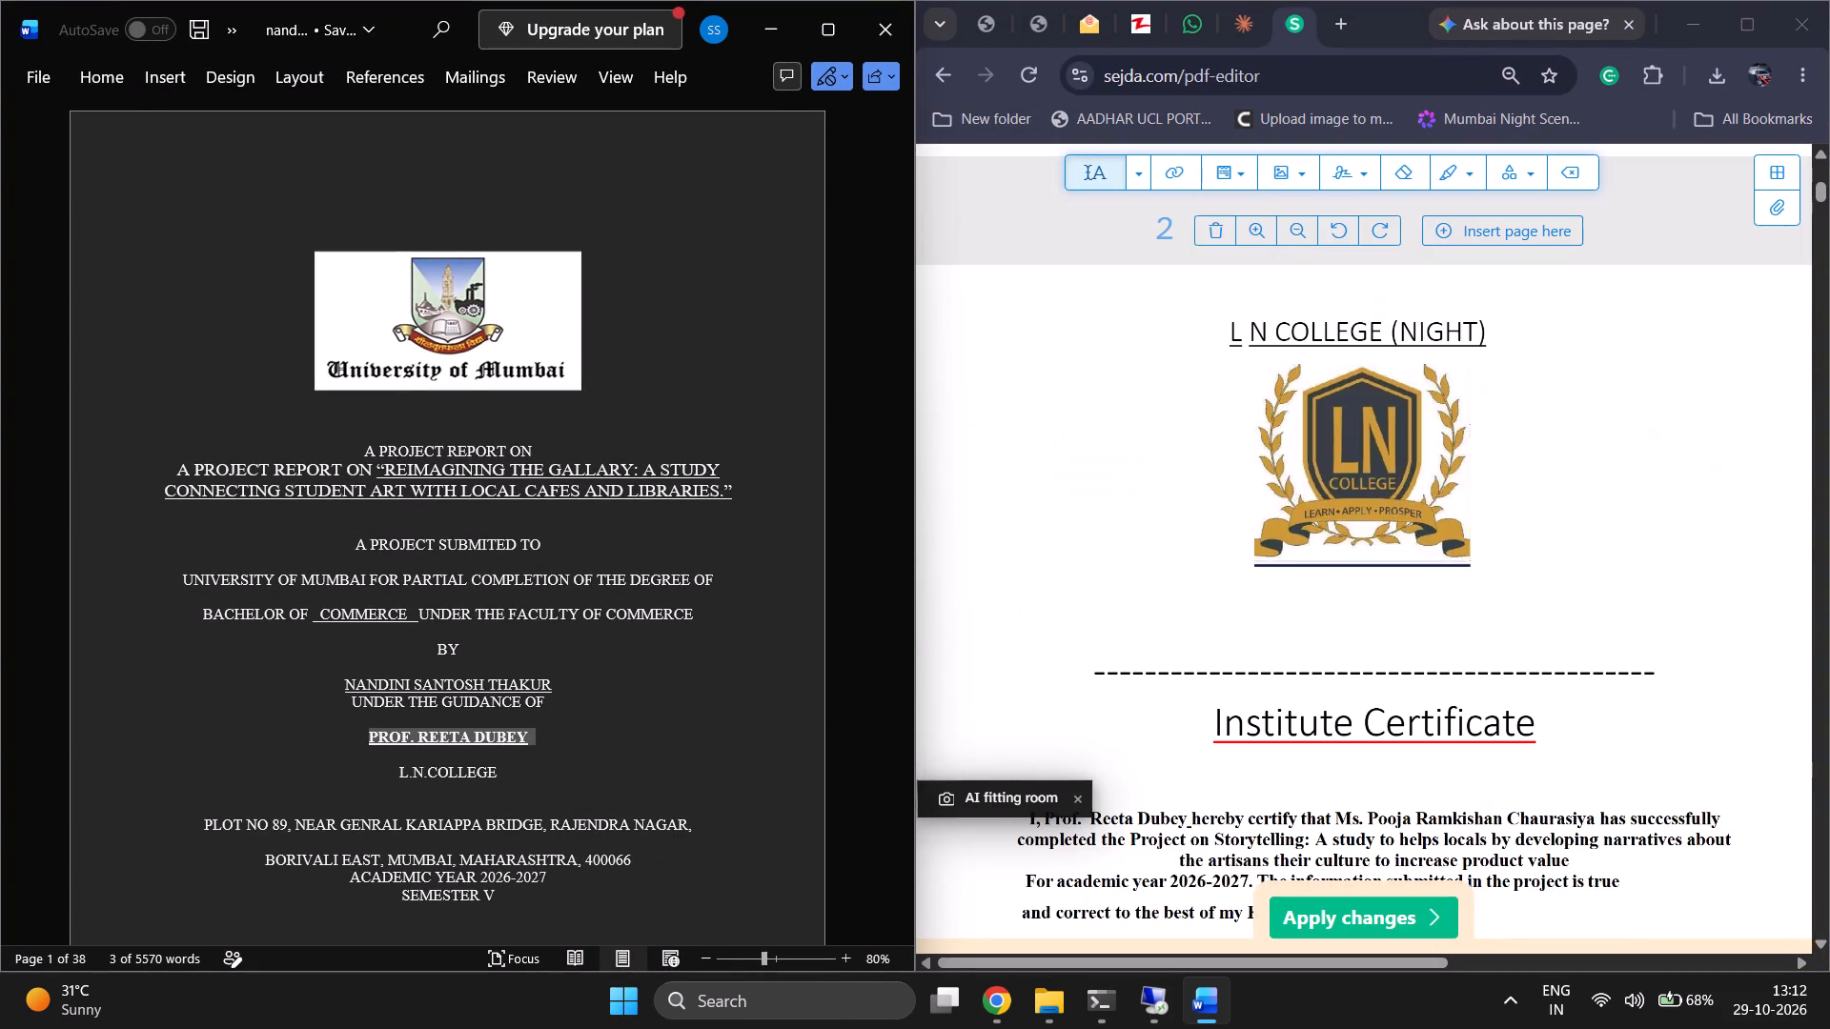
{"action": "scroll", "coordinate": [1377, 602], "scroll_direction": "up", "scroll_amount": 3}
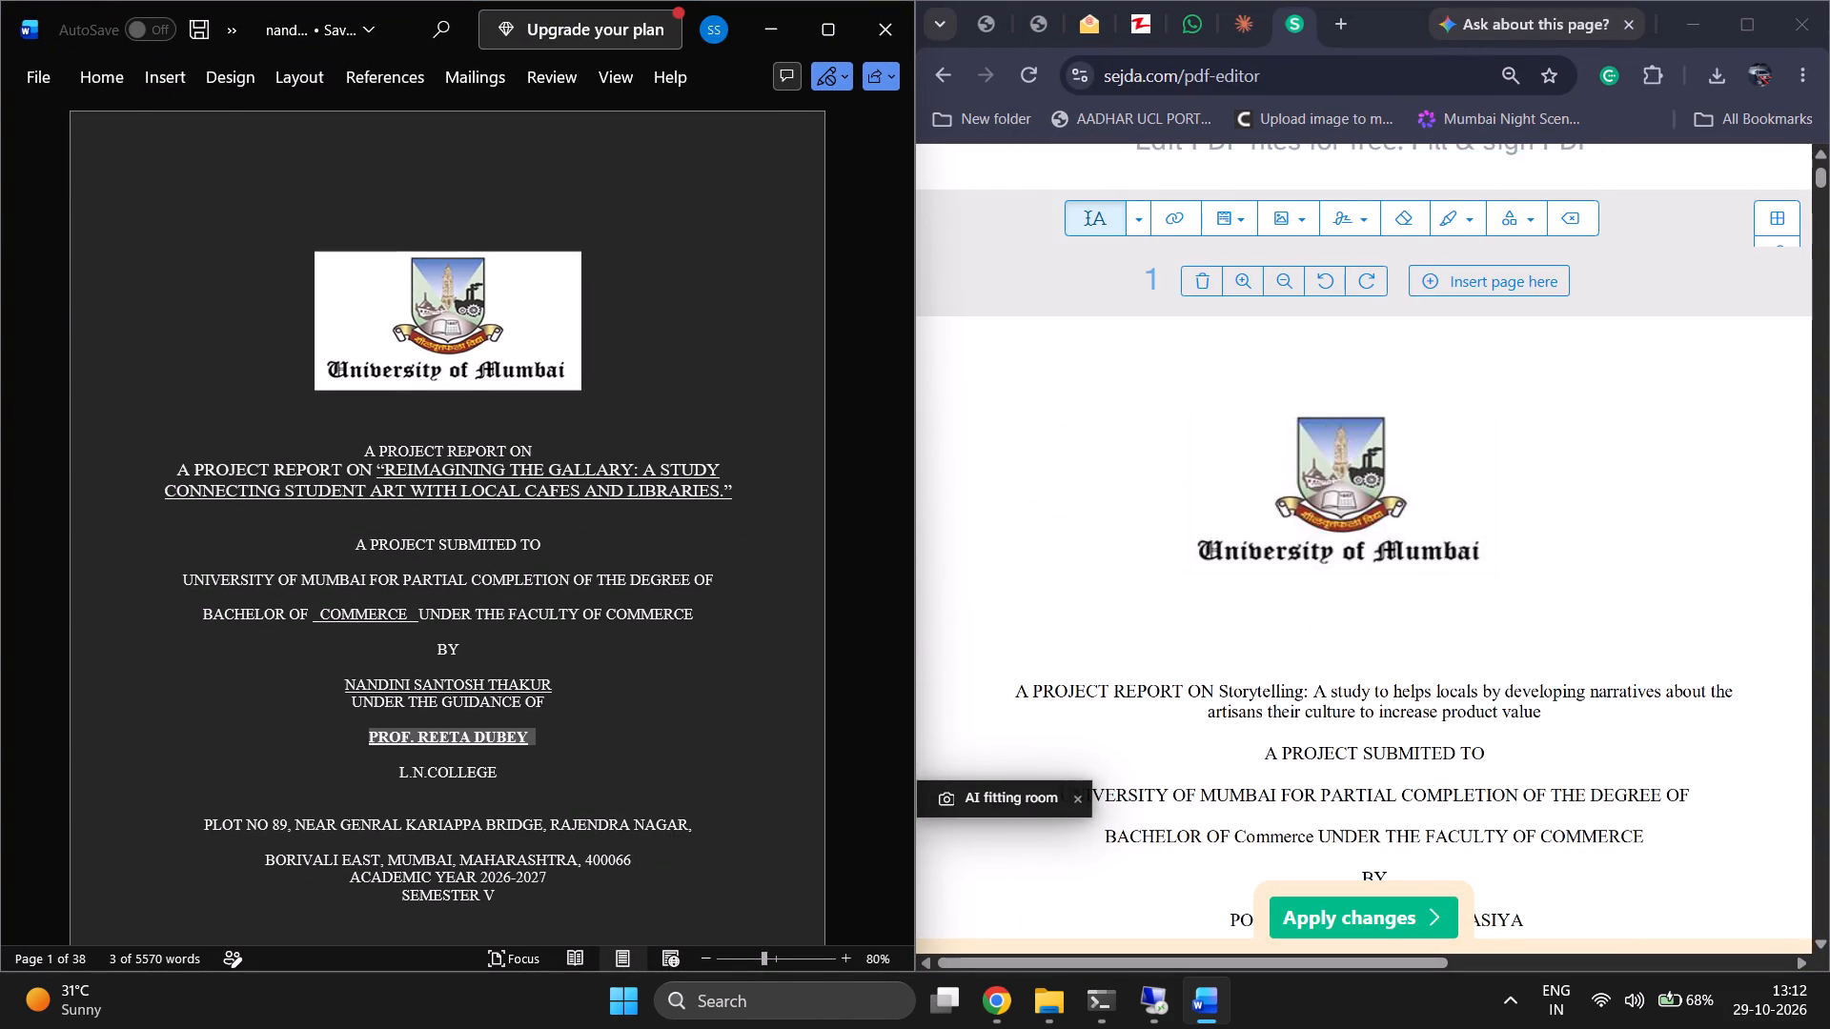
{"action": "scroll", "coordinate": [1377, 602], "scroll_direction": "down", "scroll_amount": 1}
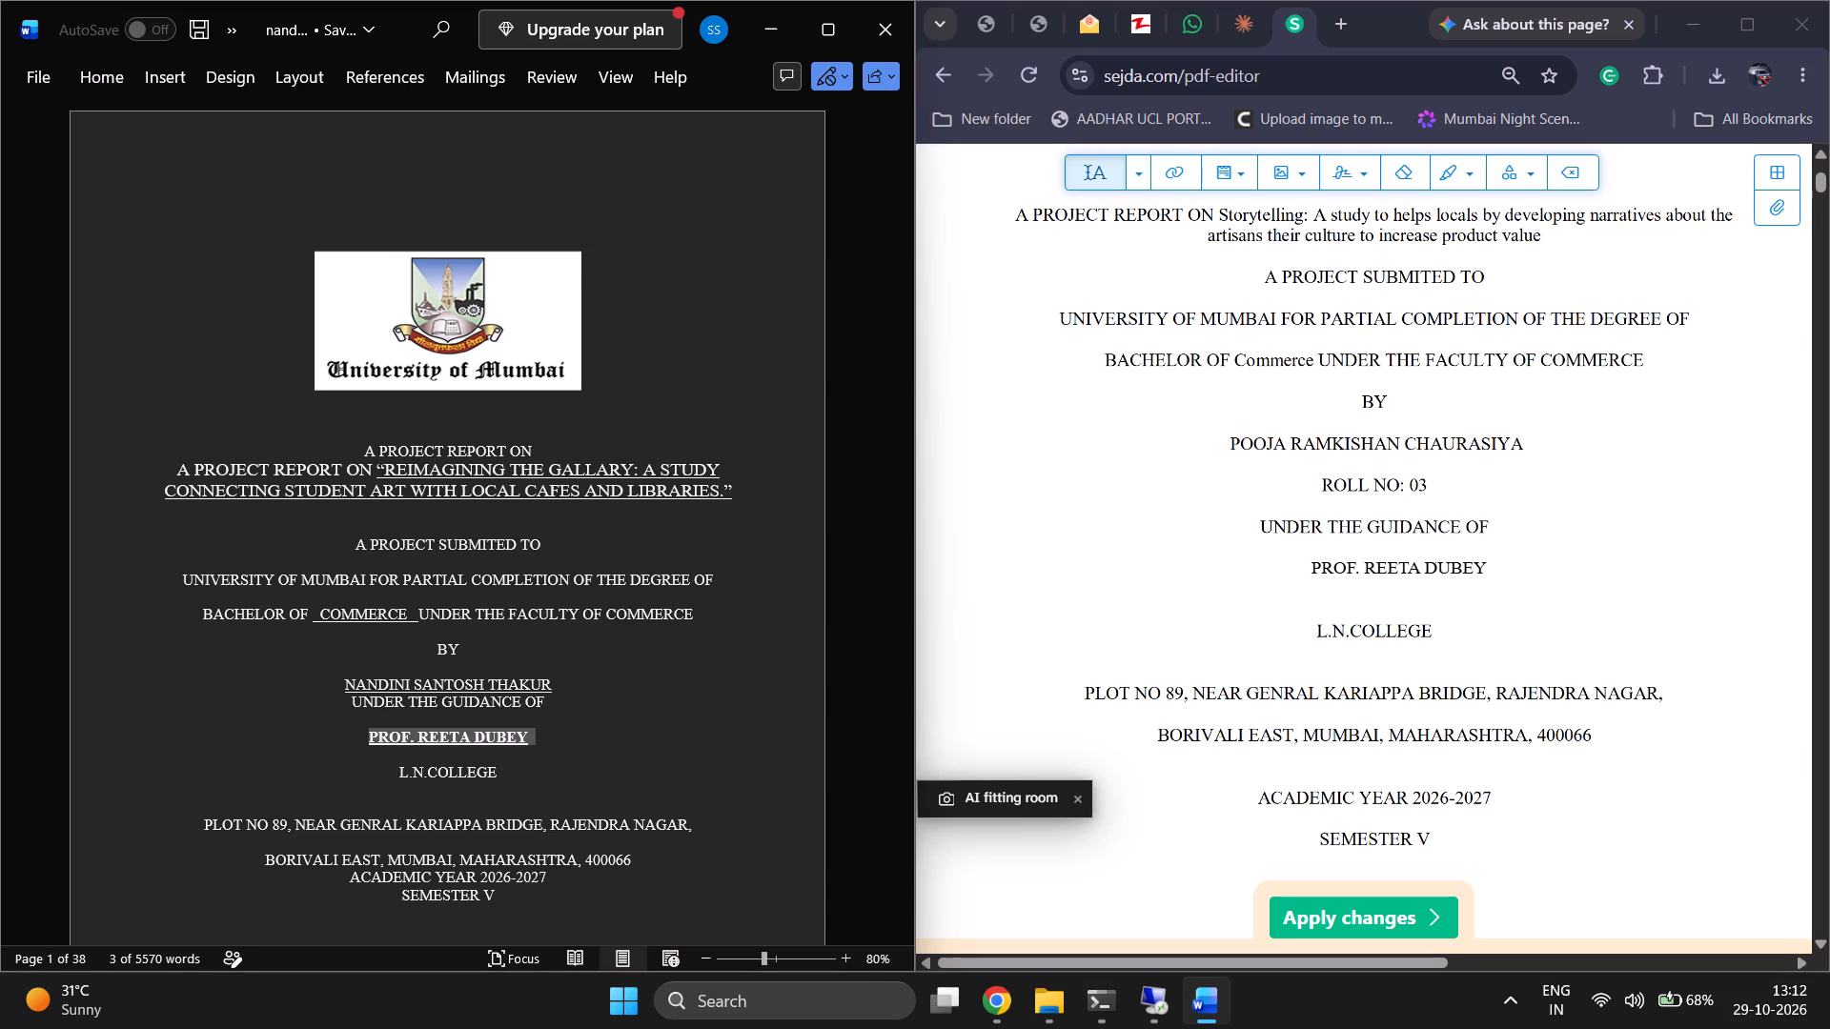
{"action": "scroll", "coordinate": [1377, 602], "scroll_direction": "down", "scroll_amount": 3}
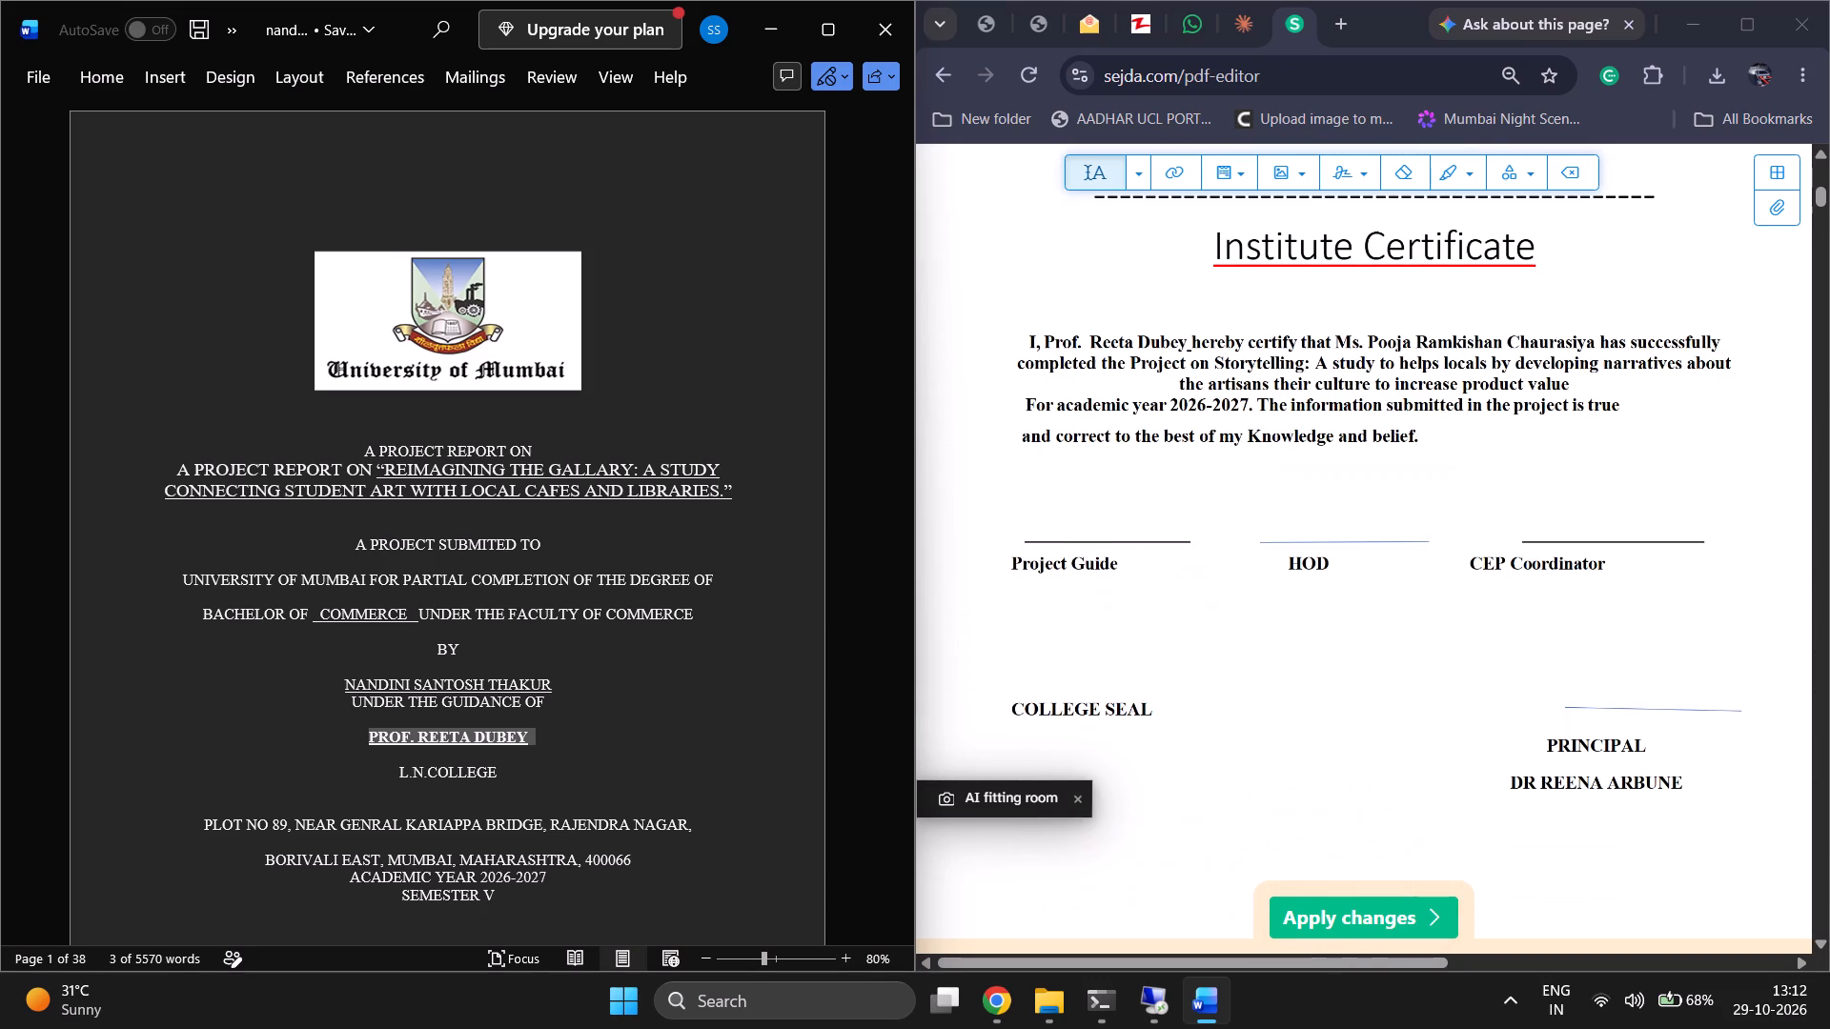
{"action": "scroll", "coordinate": [407, 476], "scroll_direction": "down", "scroll_amount": 4}
{"action": "scroll", "coordinate": [407, 476], "scroll_direction": "up", "scroll_amount": 1}
{"action": "scroll", "coordinate": [407, 476], "scroll_direction": "down", "scroll_amount": 2}
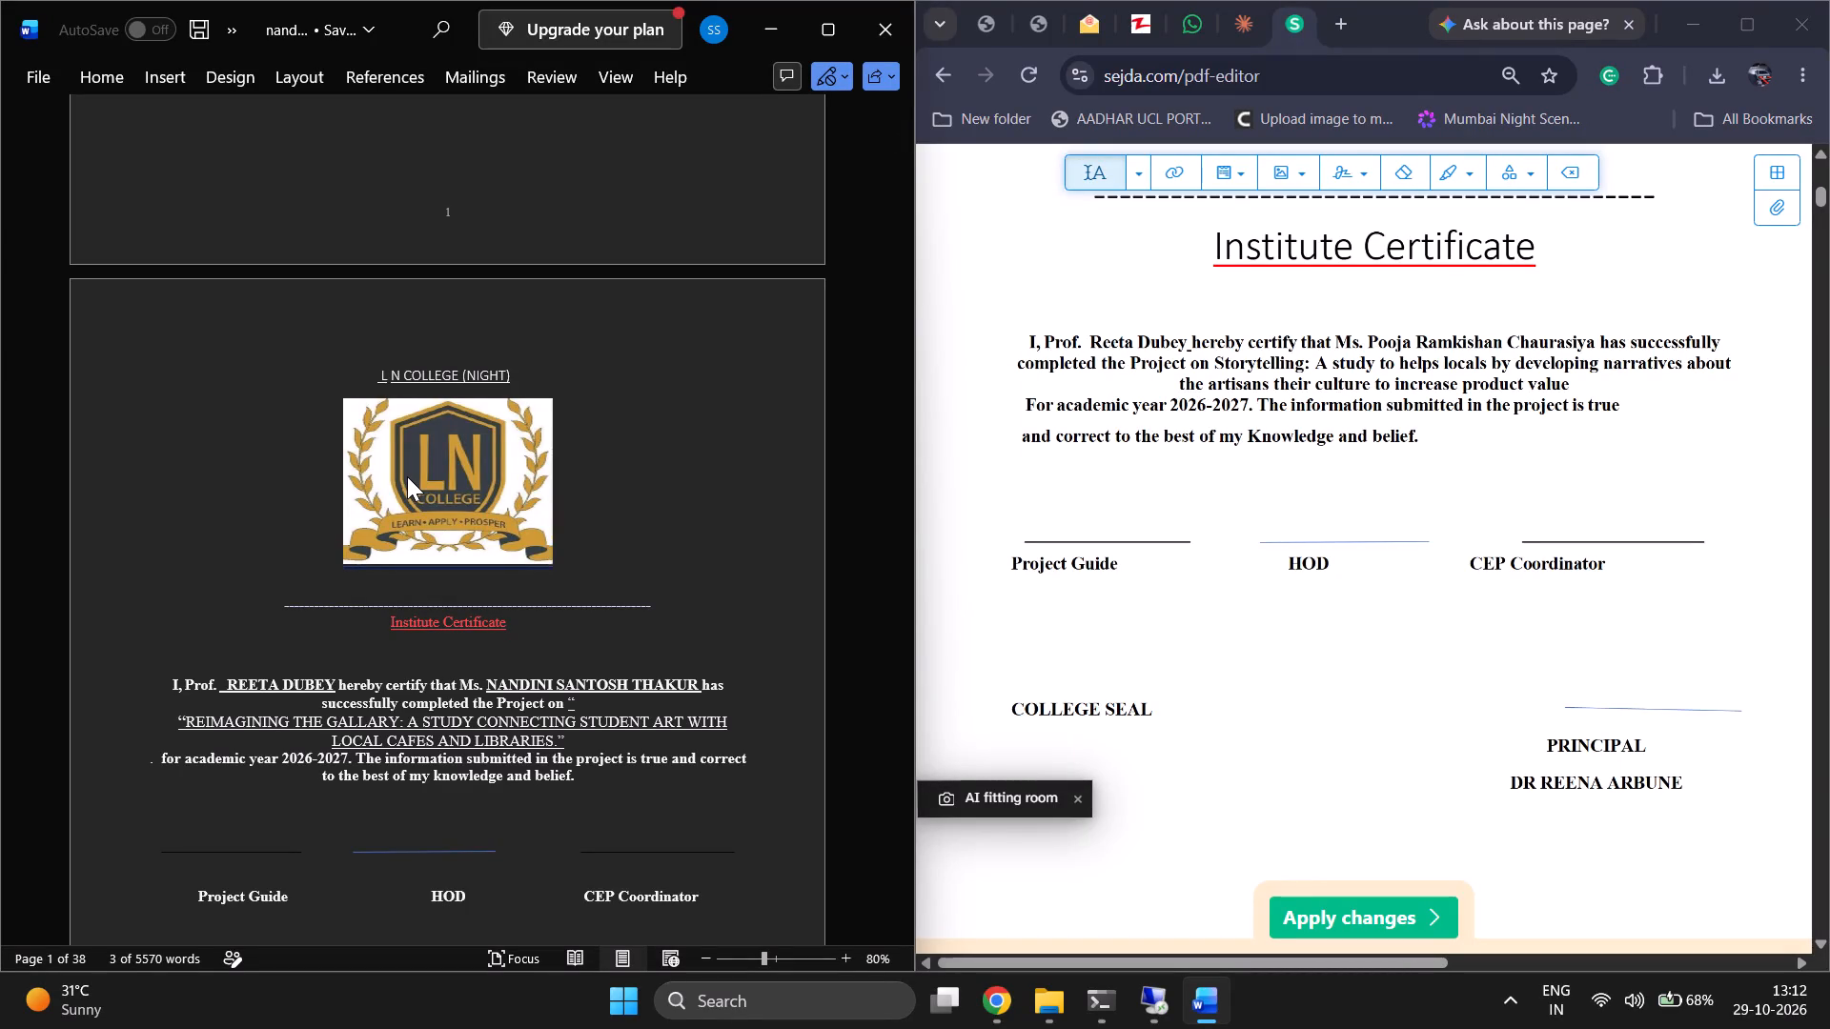
{"action": "scroll", "coordinate": [407, 476], "scroll_direction": "down", "scroll_amount": 1}
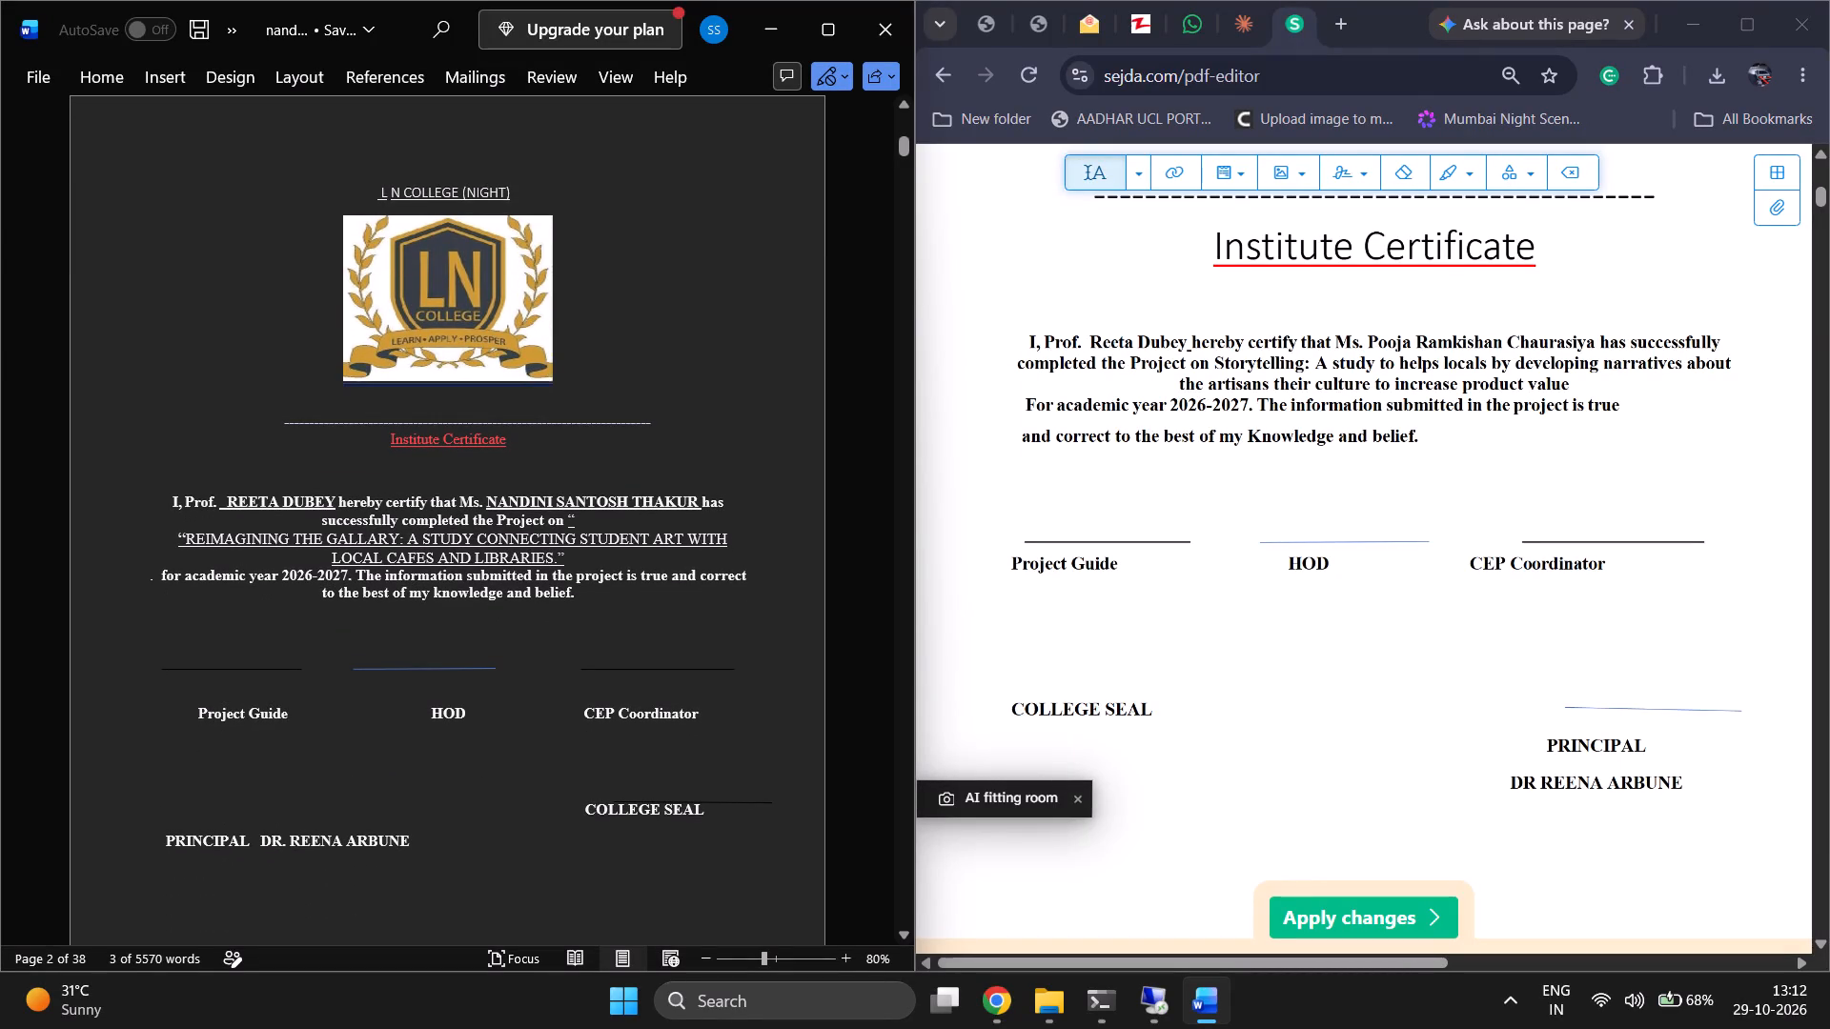
{"action": "scroll", "coordinate": [407, 476], "scroll_direction": "down", "scroll_amount": 1}
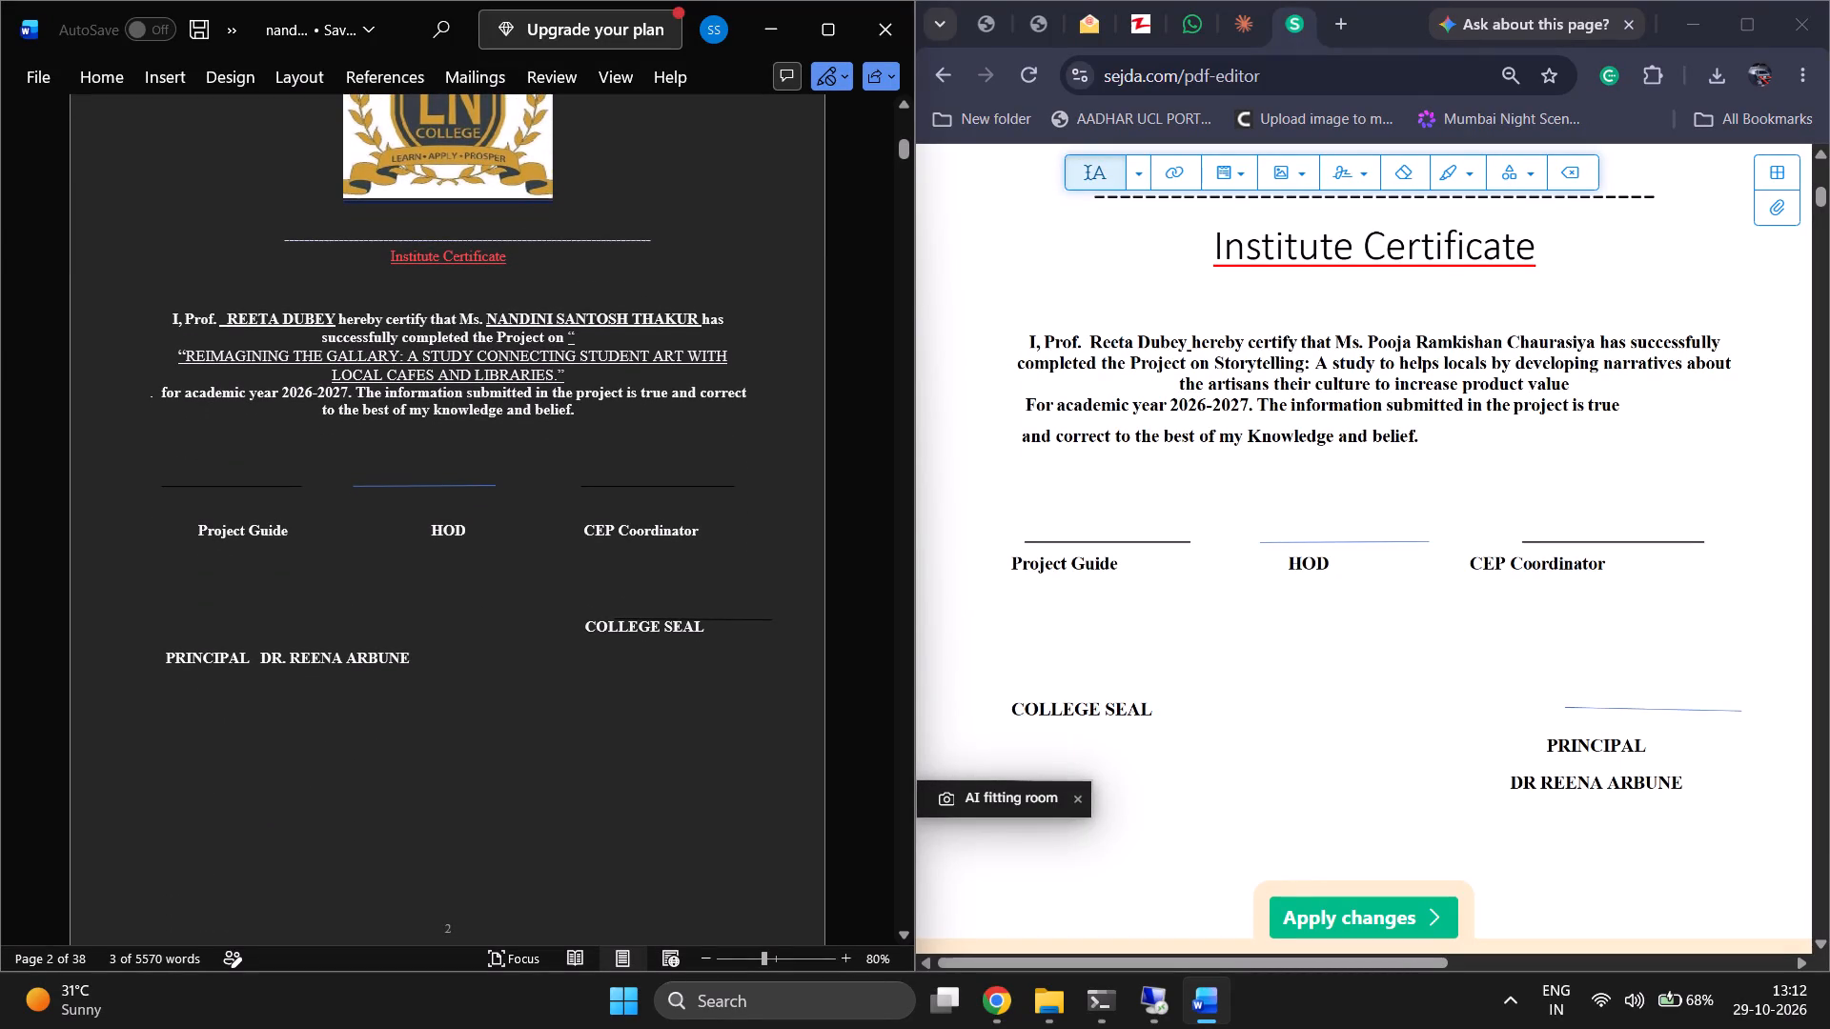
{"action": "scroll", "coordinate": [1447, 600], "scroll_direction": "down", "scroll_amount": 2}
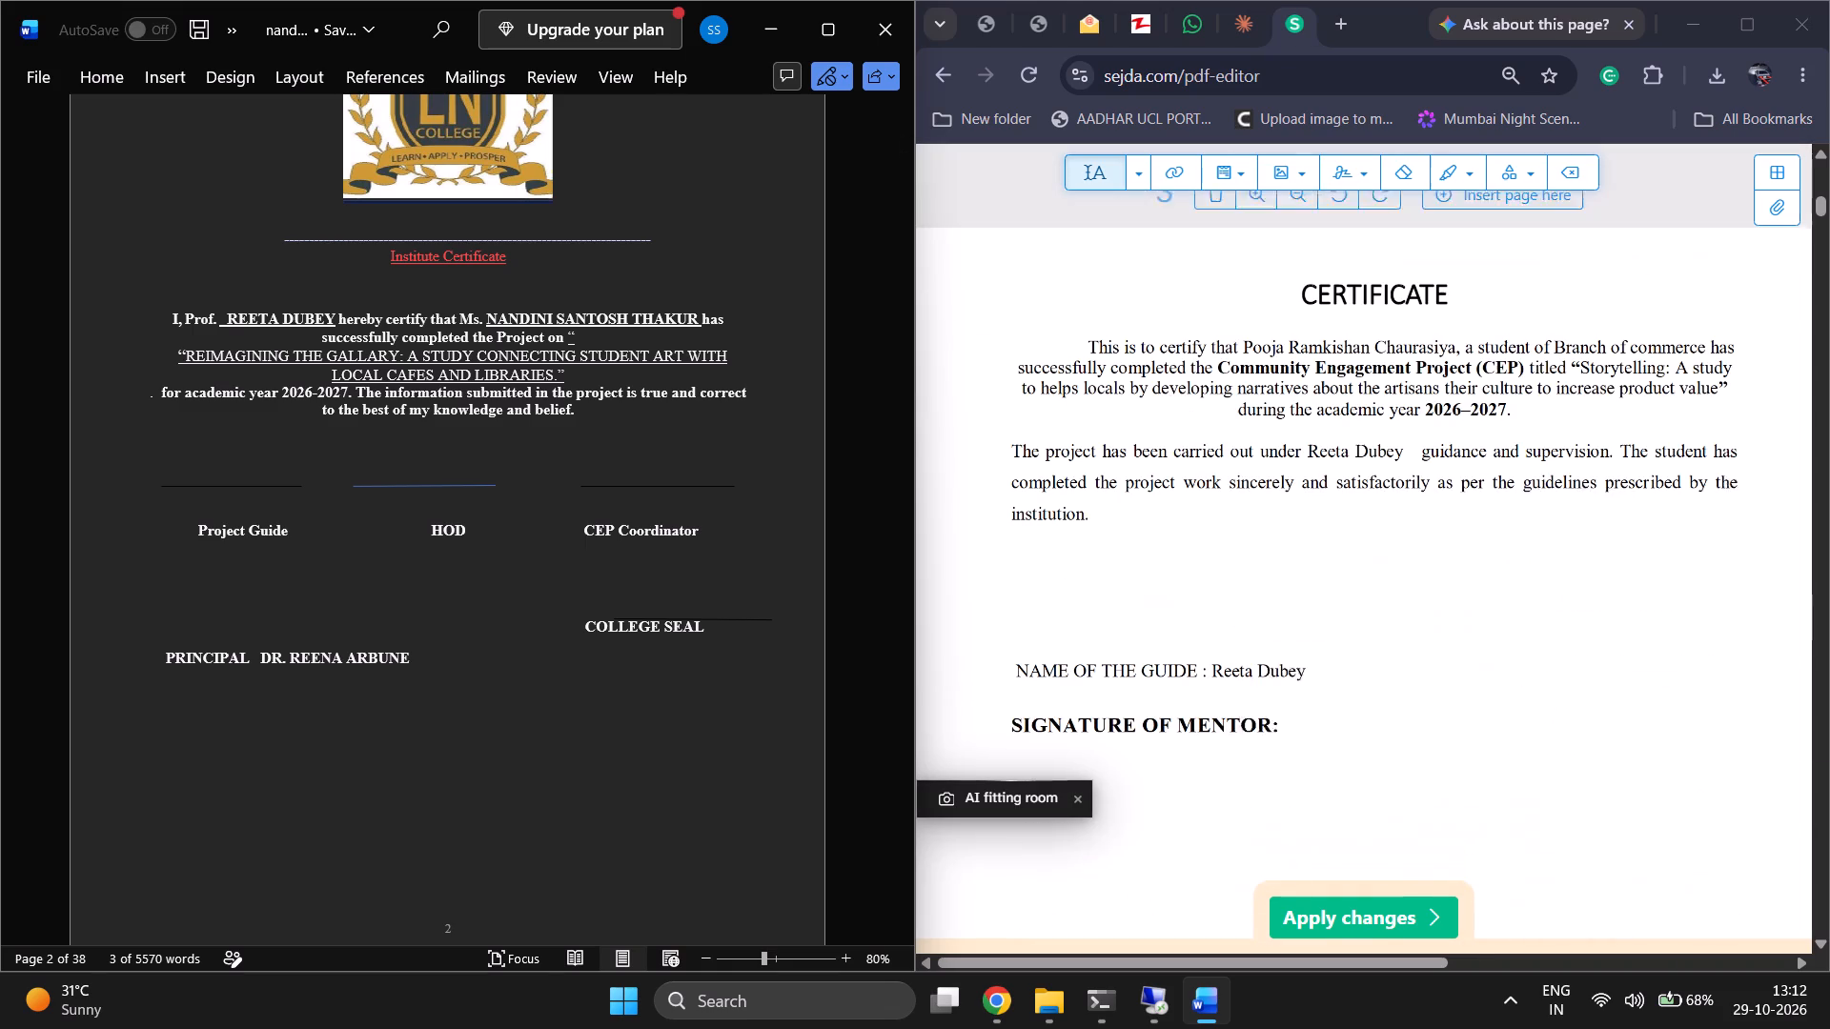
{"action": "scroll", "coordinate": [263, 467], "scroll_direction": "down", "scroll_amount": 4}
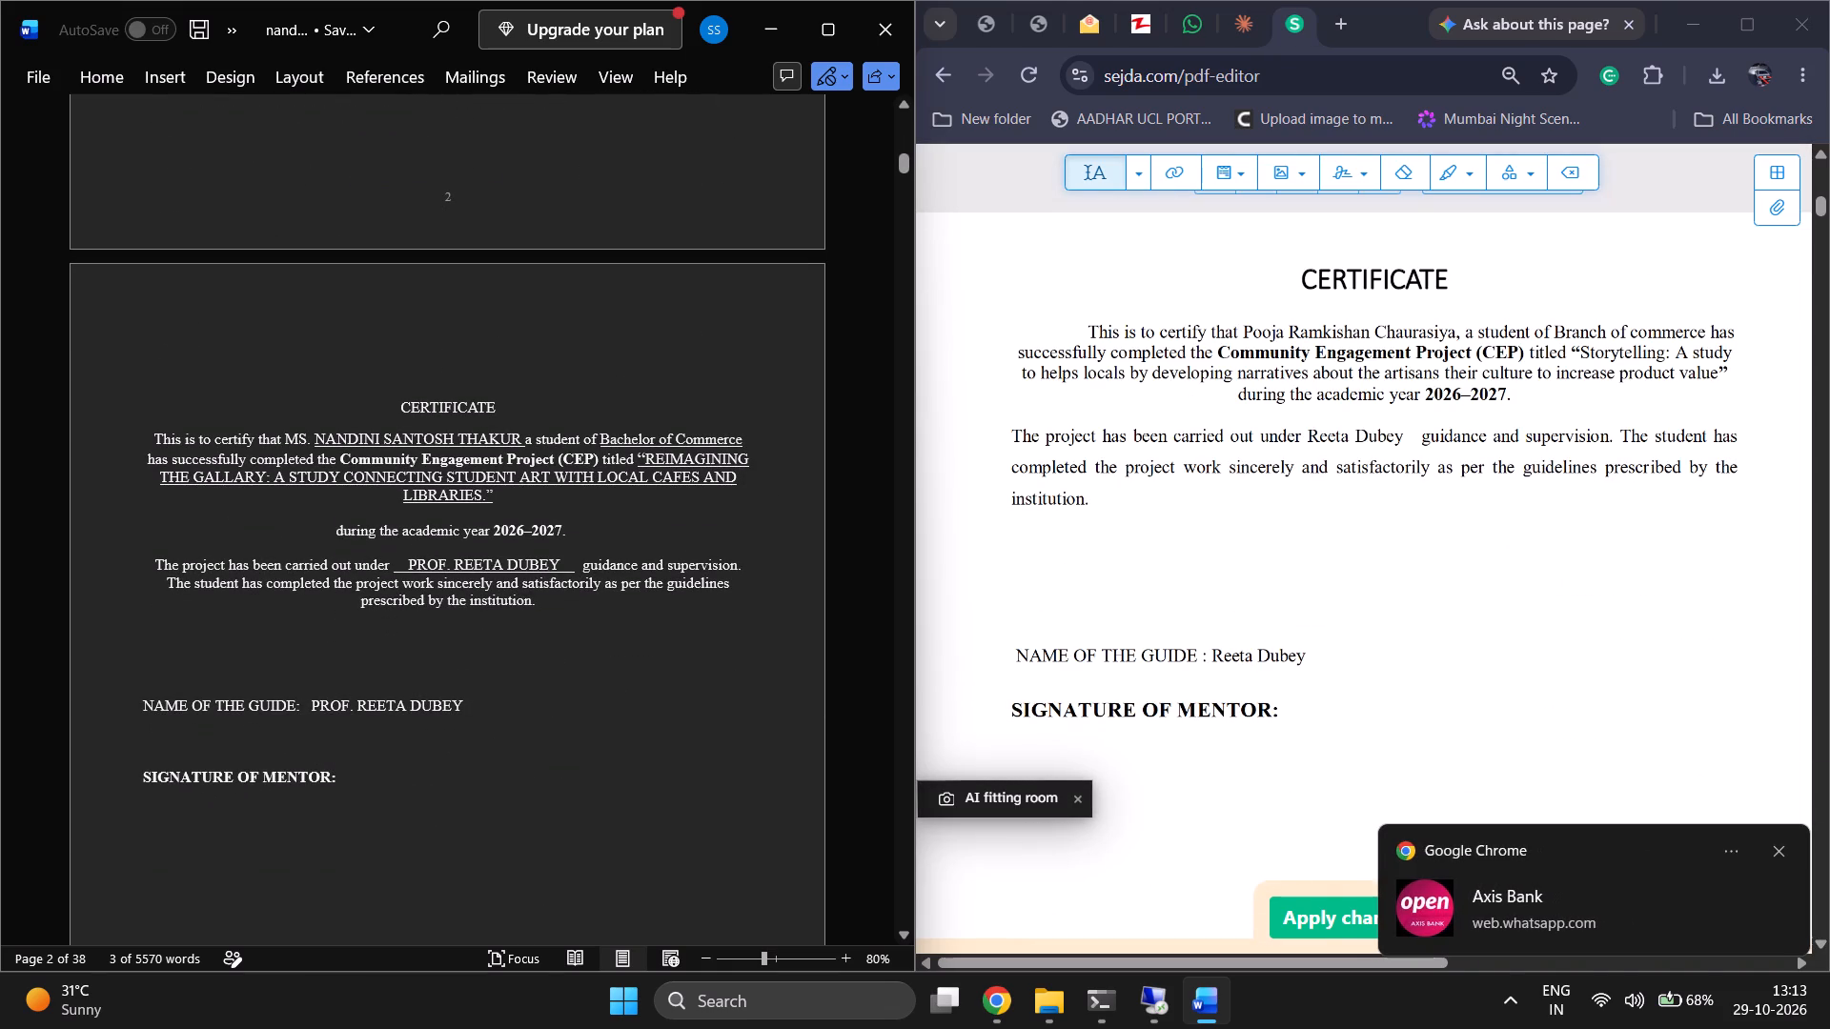
Add "PROF. " before the guide's name in the certificate's "NAME OF THE GUIDE" line, leaving no stray text box on the page.
{"action": "left_click", "coordinate": [1209, 660]}
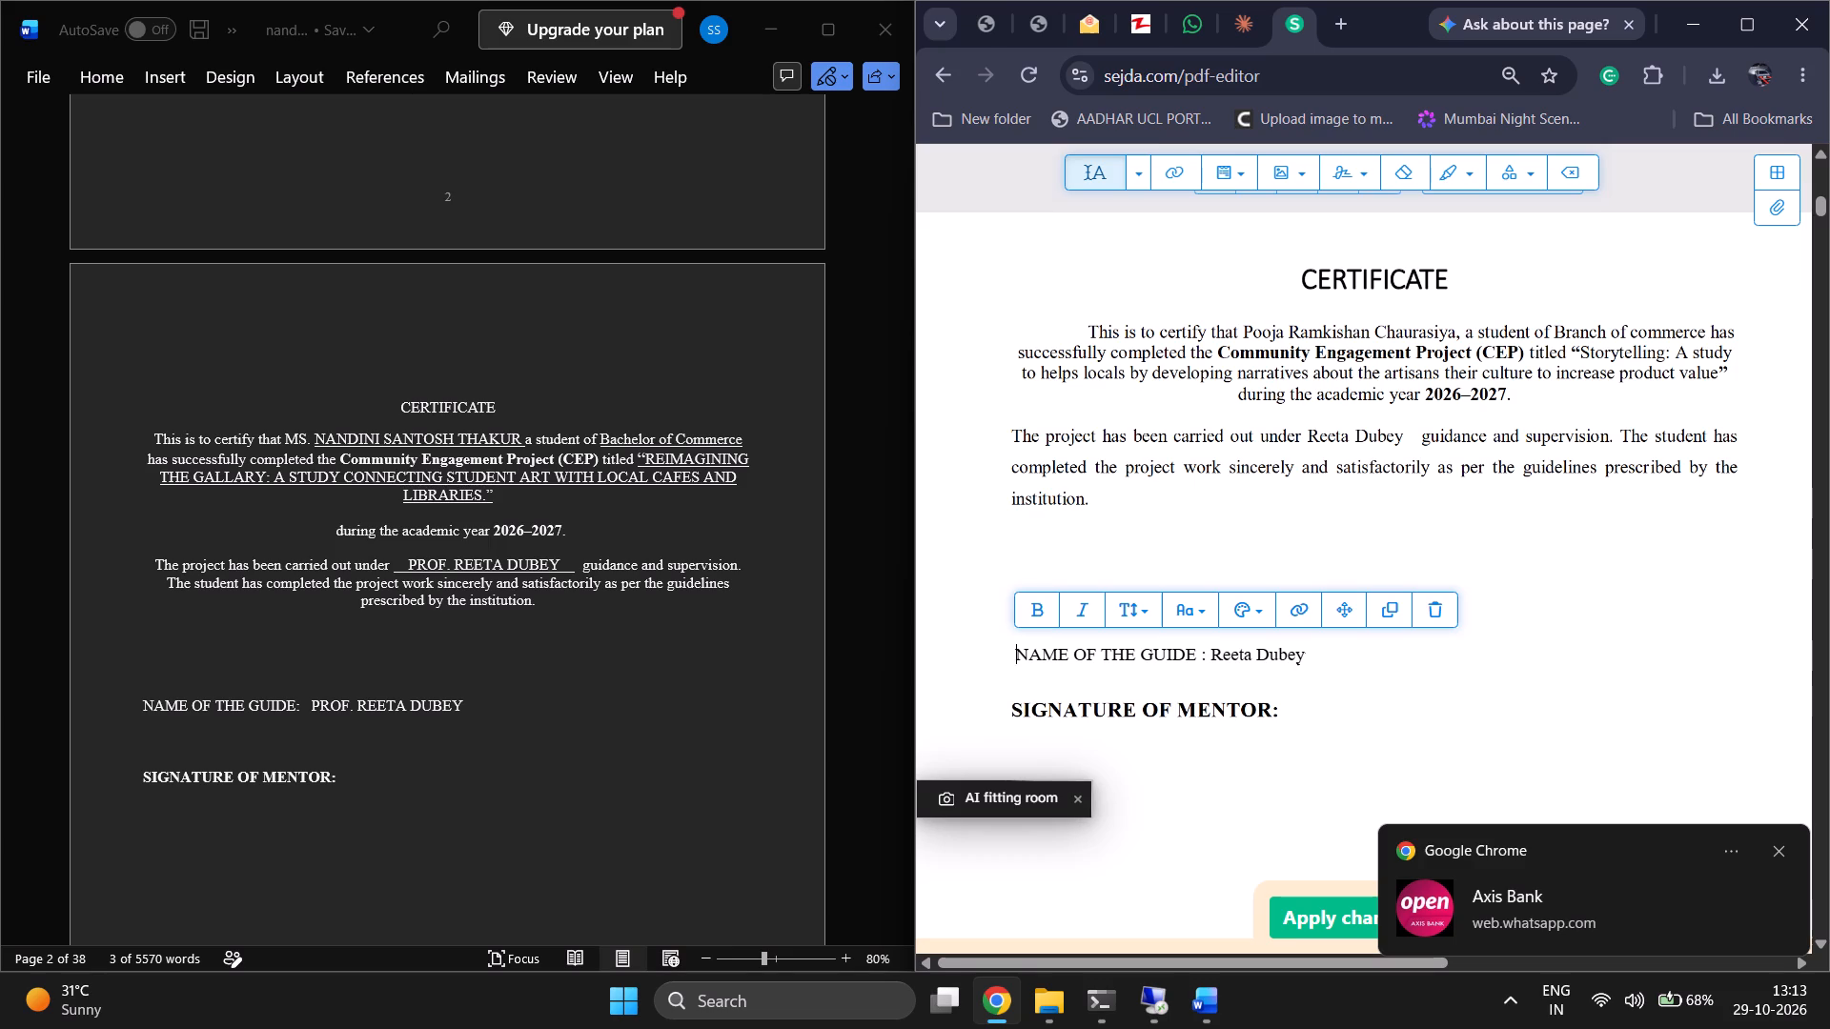
{"action": "left_click", "coordinate": [1209, 656]}
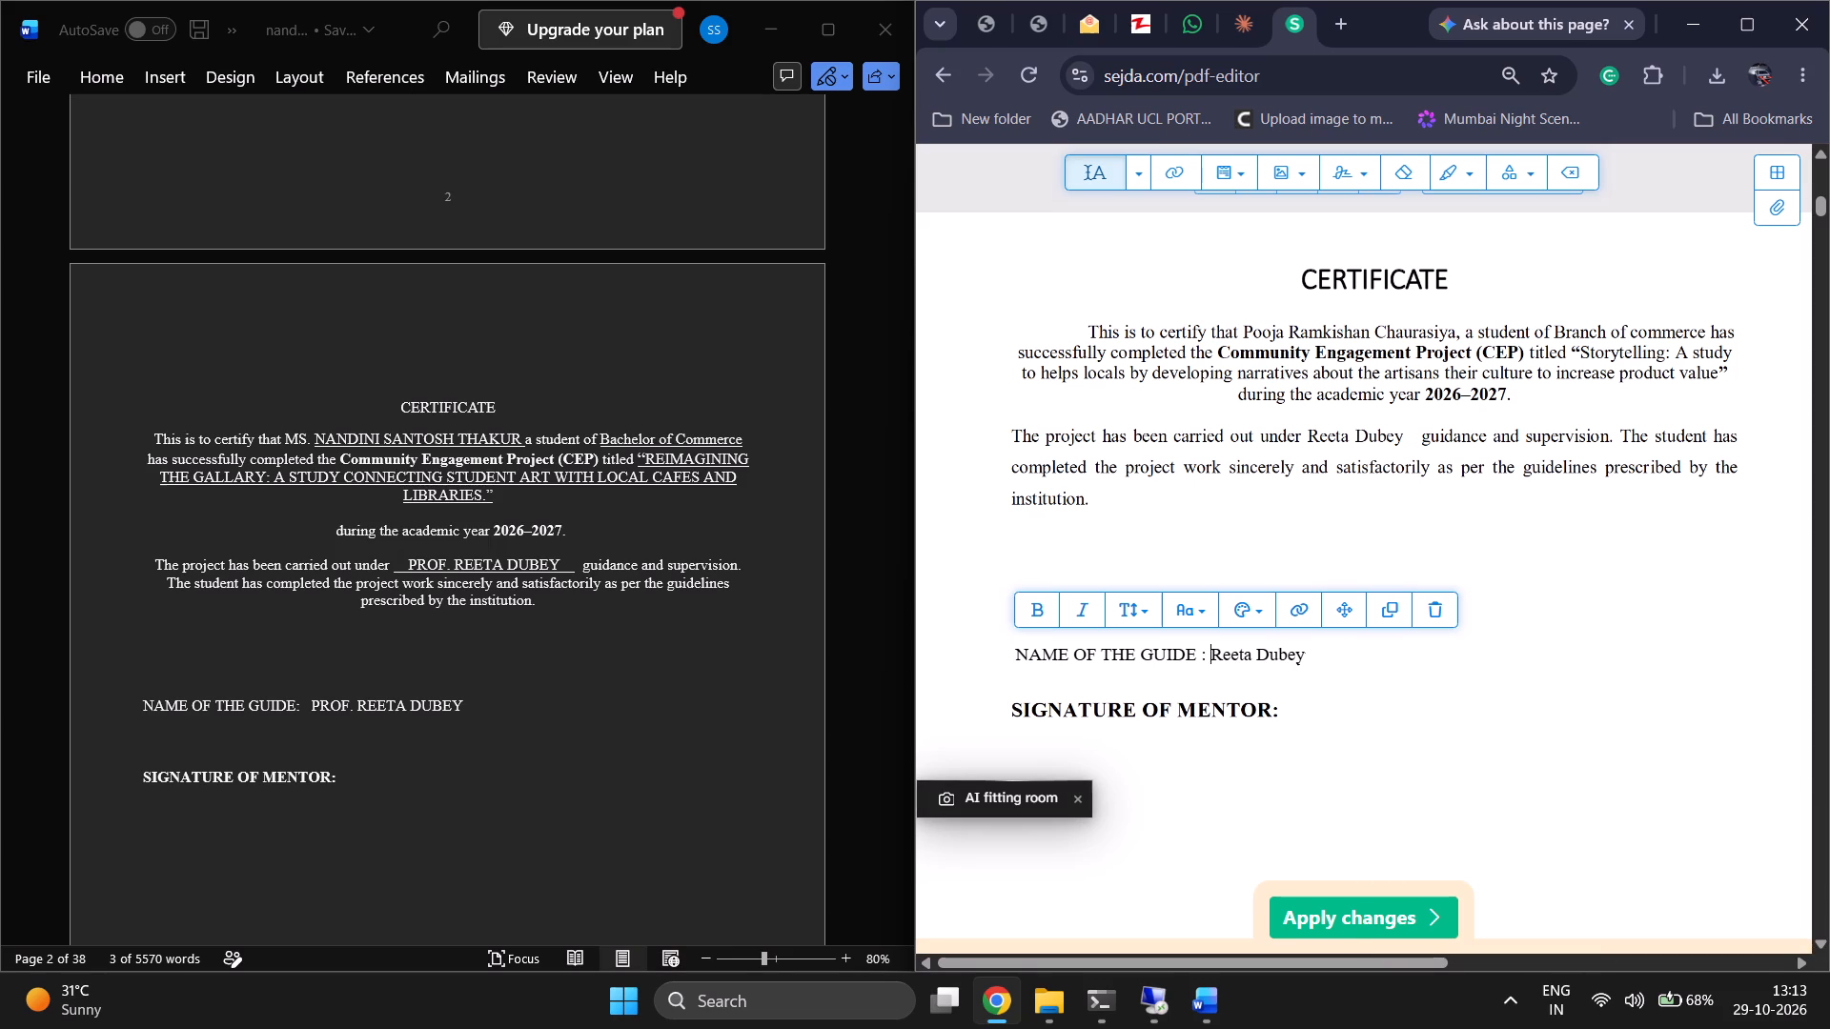
{"action": "type", "text": "PROF"}
{"action": "key", "text": "space"}
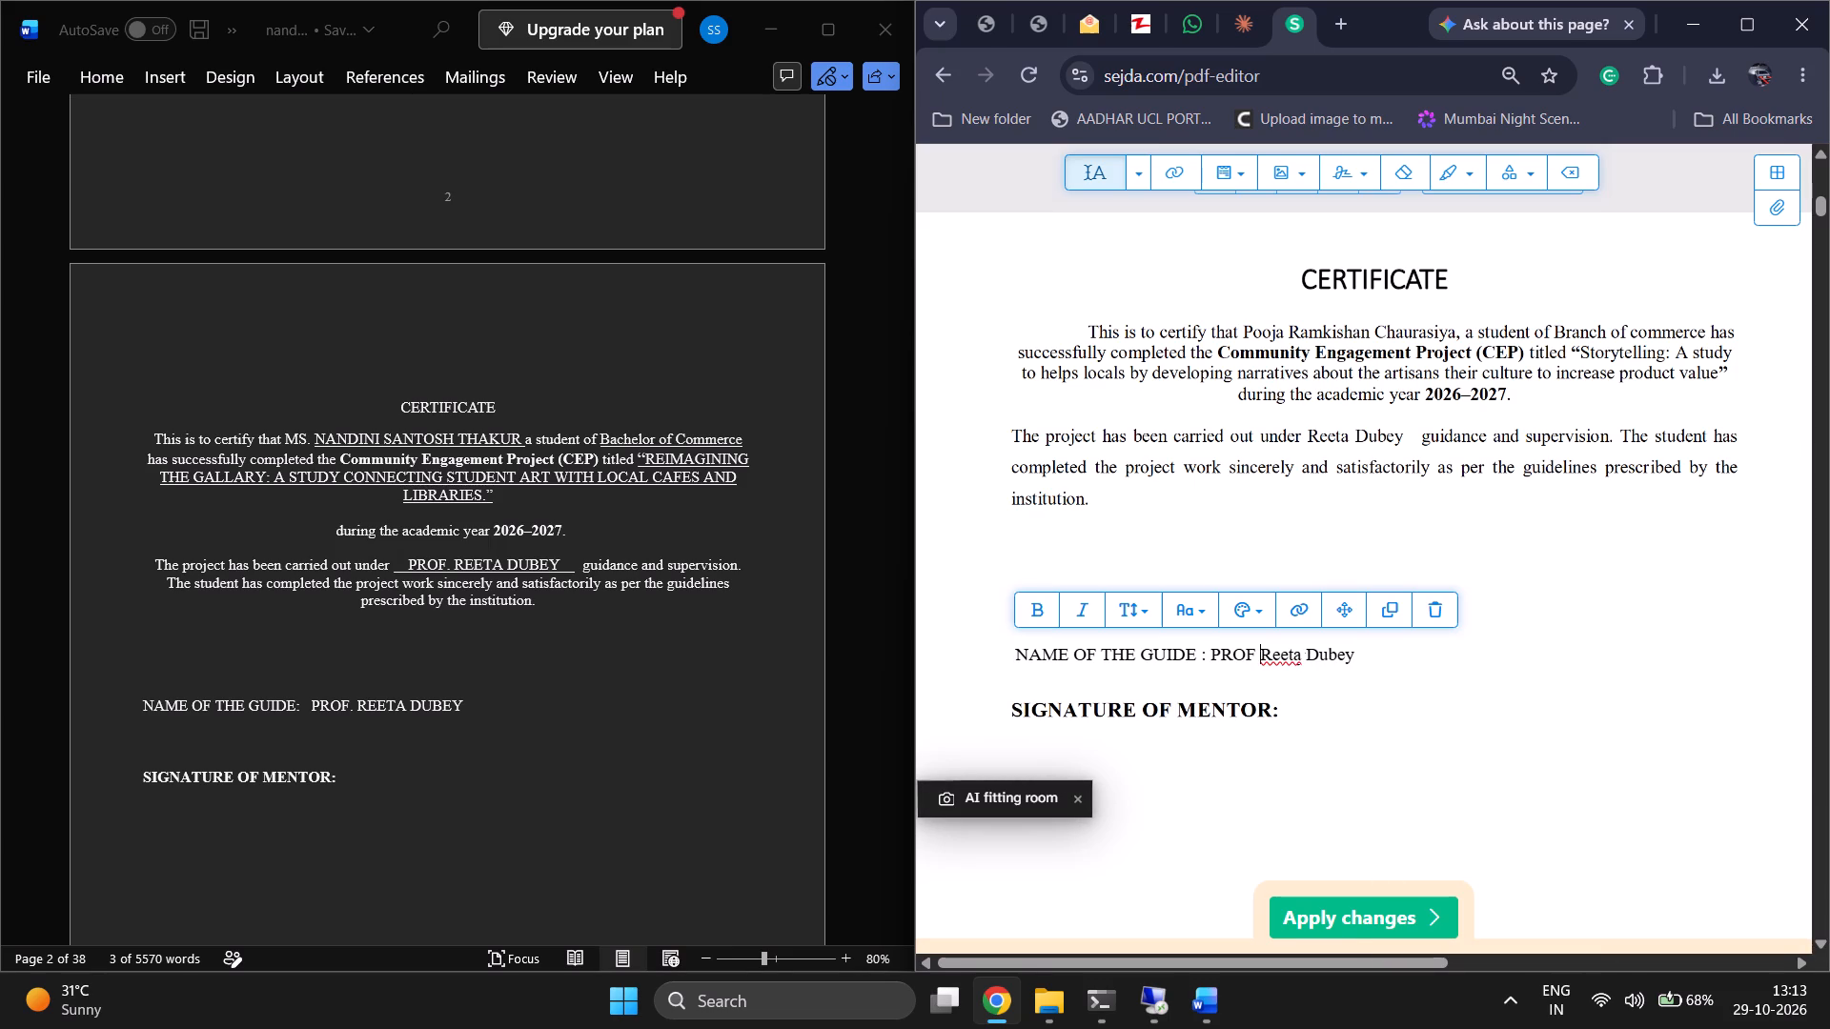
{"action": "key", "text": "BackSpace"}
{"action": "key", "text": "period"}
{"action": "key", "text": "space"}
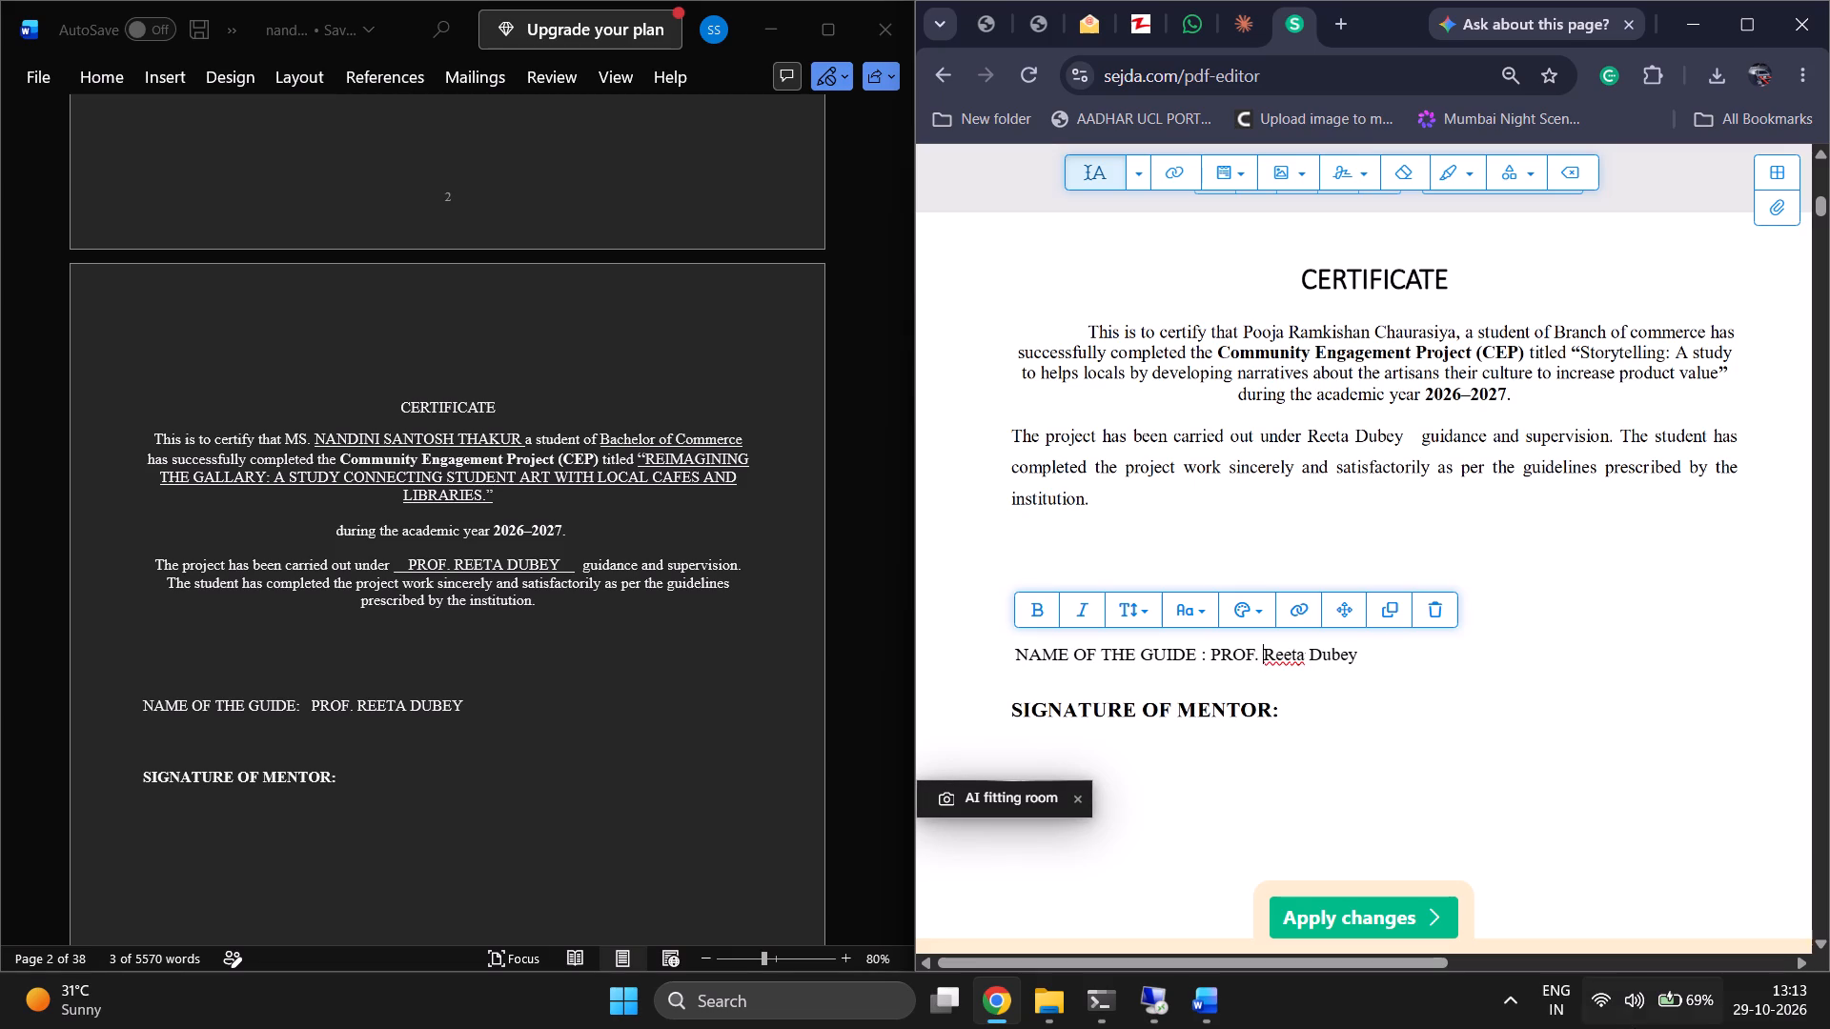
{"action": "left_click", "coordinate": [1598, 768]}
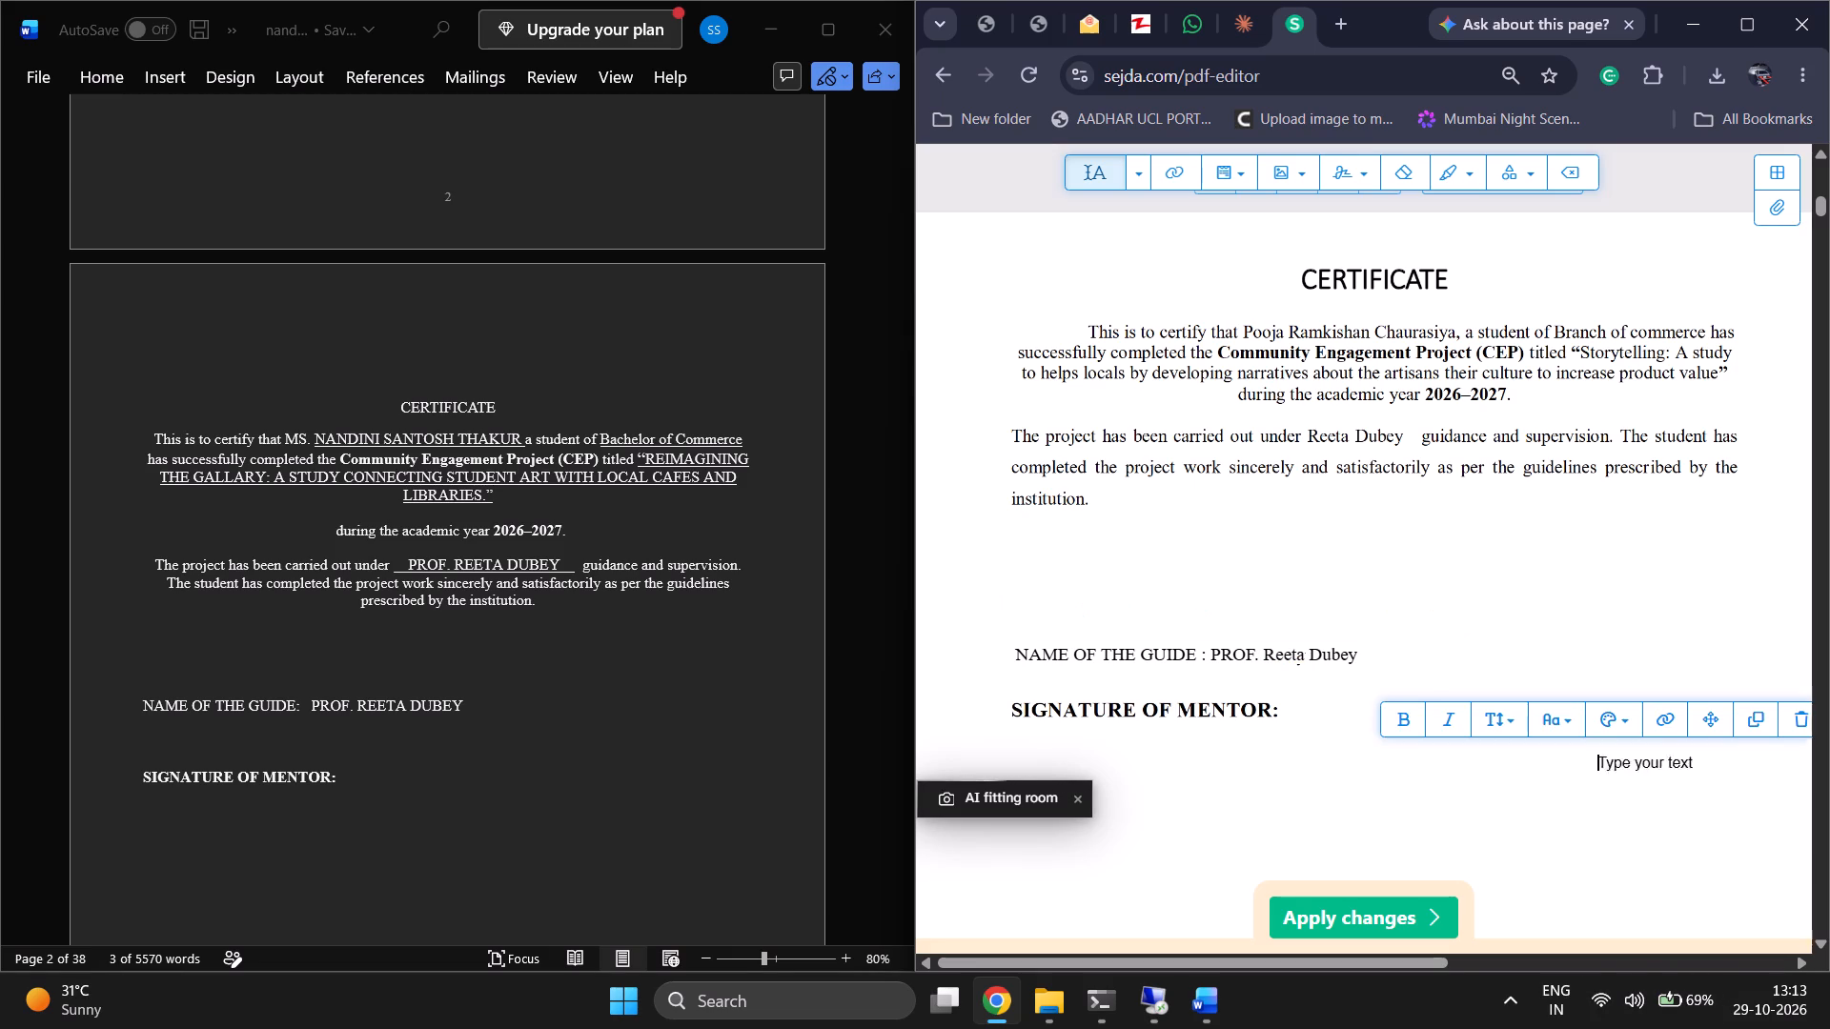
{"action": "left_click", "coordinate": [1792, 715]}
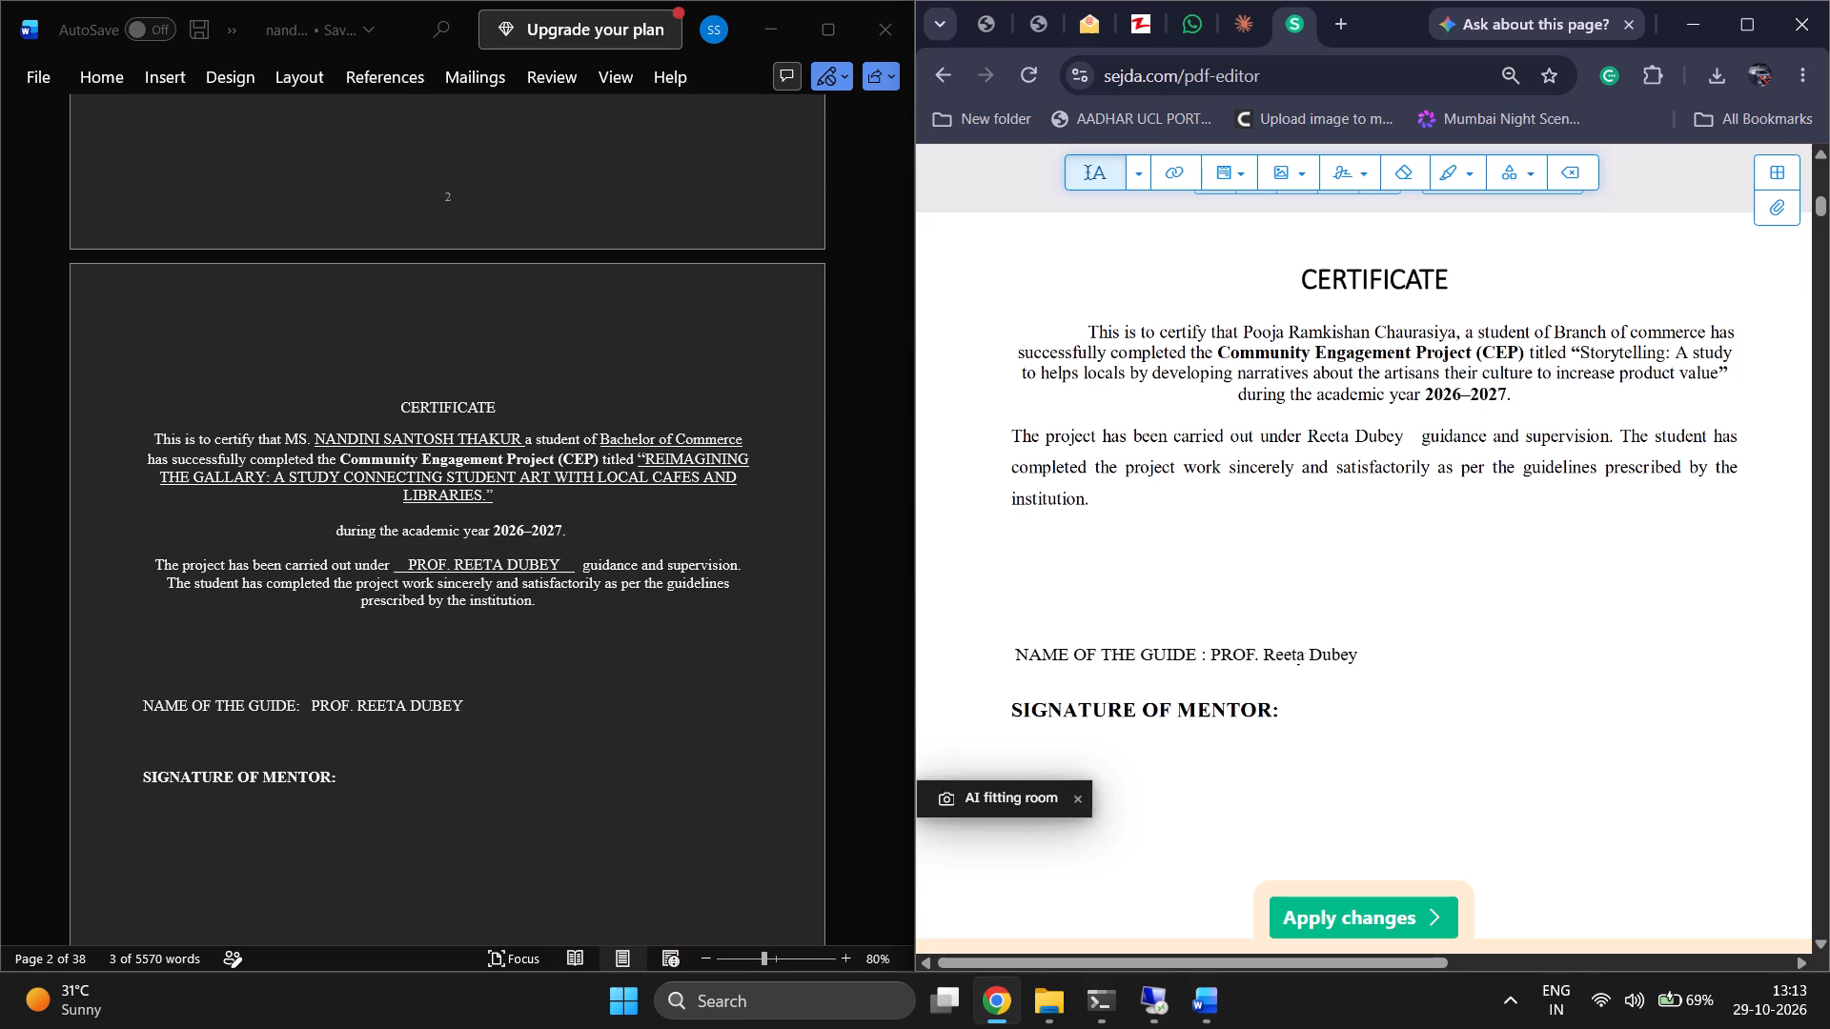
Add "PROF." before the guide's name in the certificate's "The project has been carried out under" line.
{"action": "left_click", "coordinate": [1308, 434]}
{"action": "left_click", "coordinate": [1323, 440]}
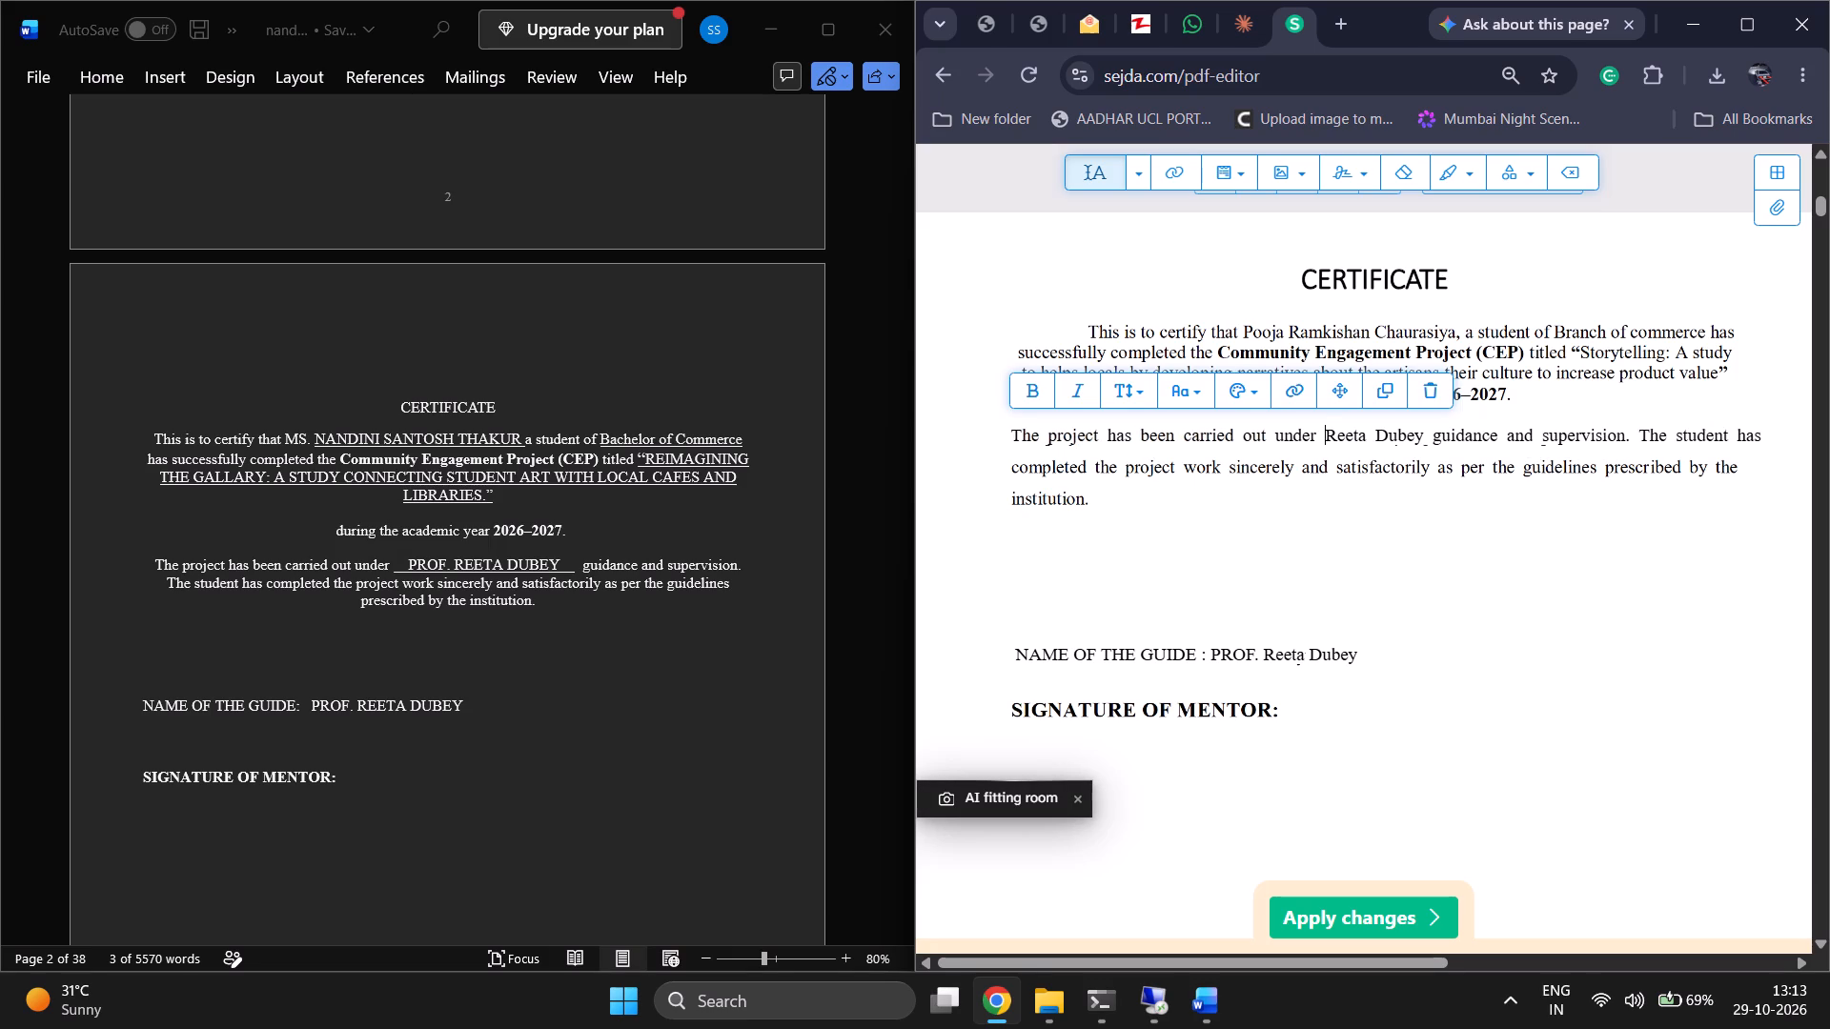
{"action": "type", "text": "PROF"}
{"action": "key", "text": "comma"}
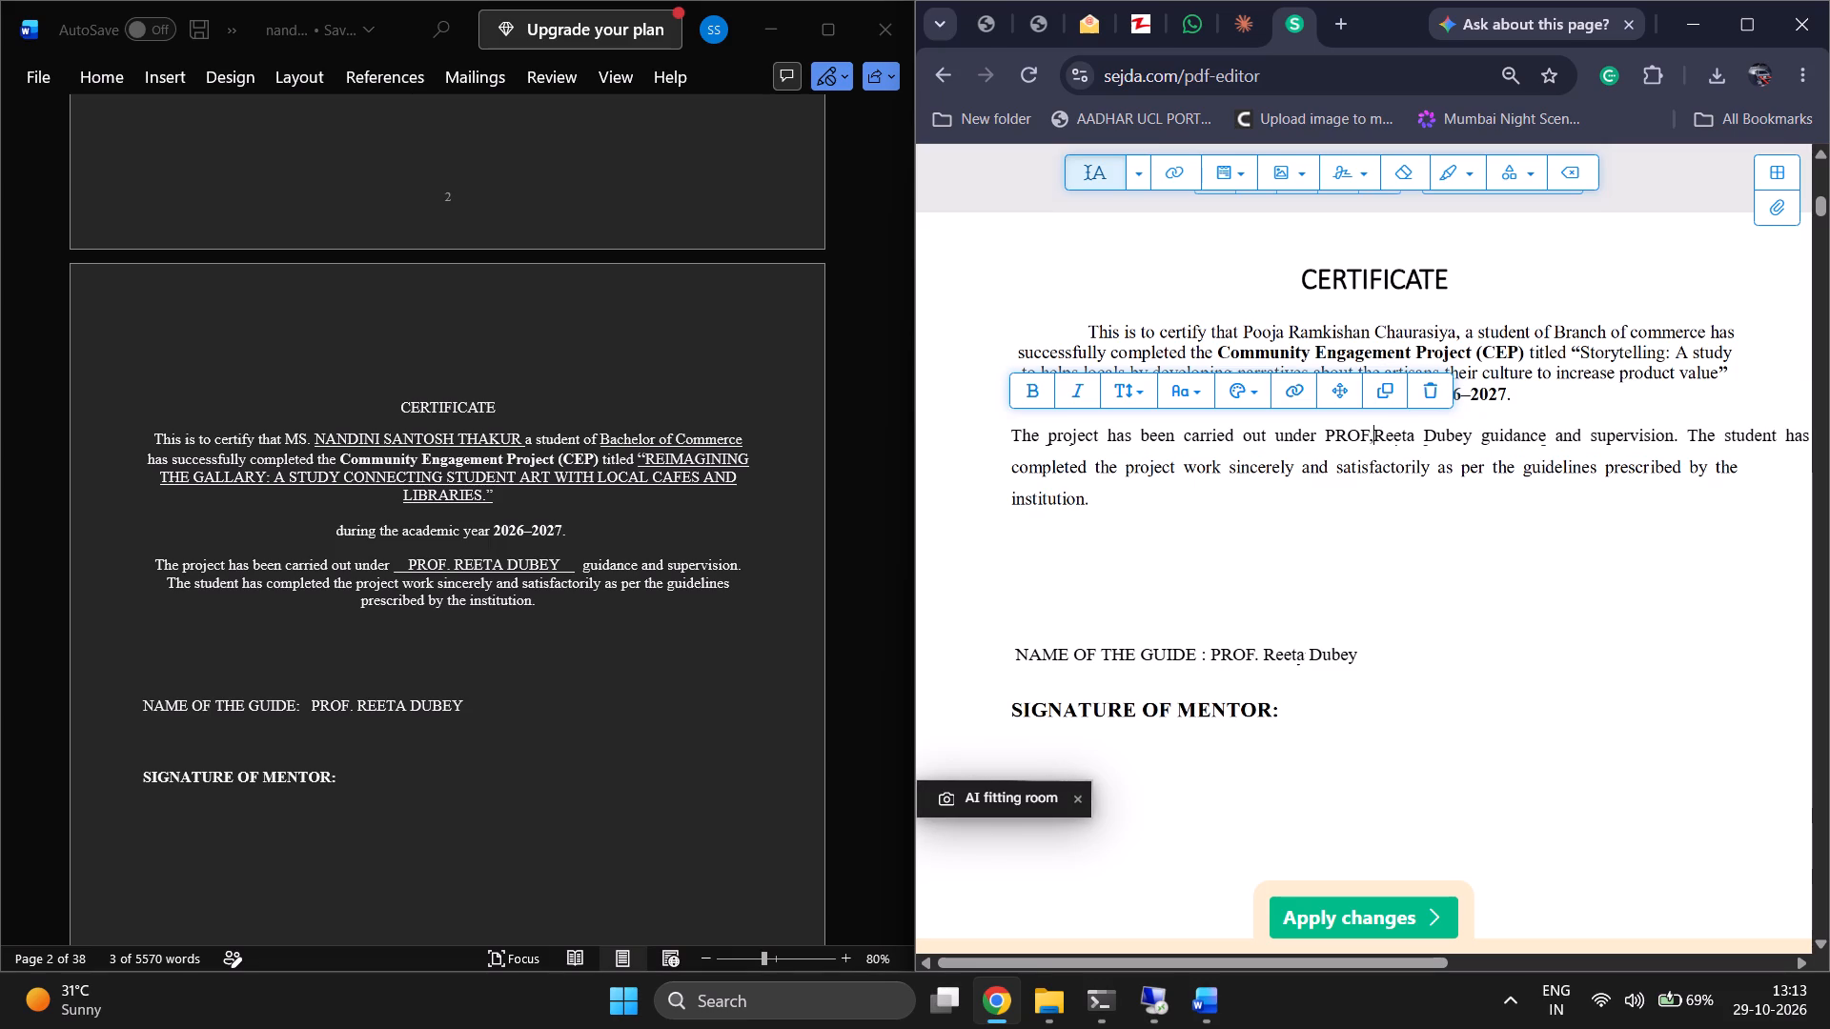
{"action": "left_click", "coordinate": [1323, 436]}
{"action": "key", "text": "BackSpace"}
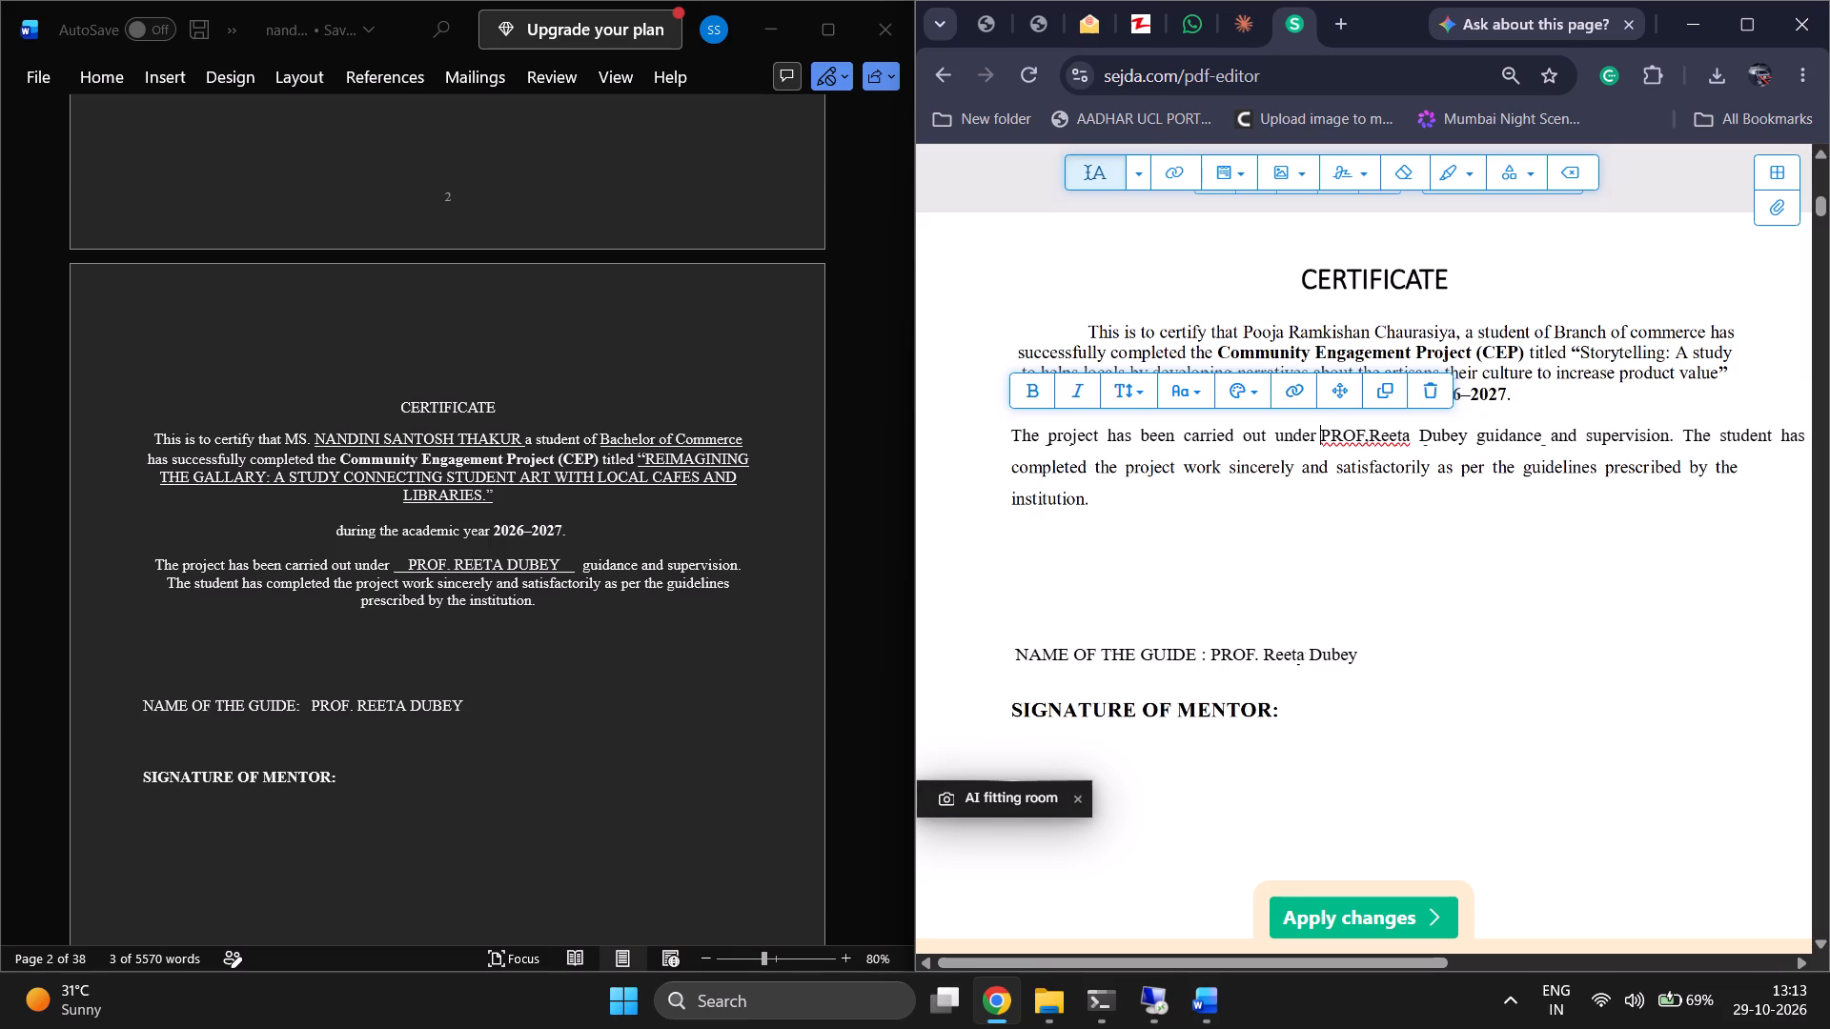
{"action": "left_click", "coordinate": [1566, 608]}
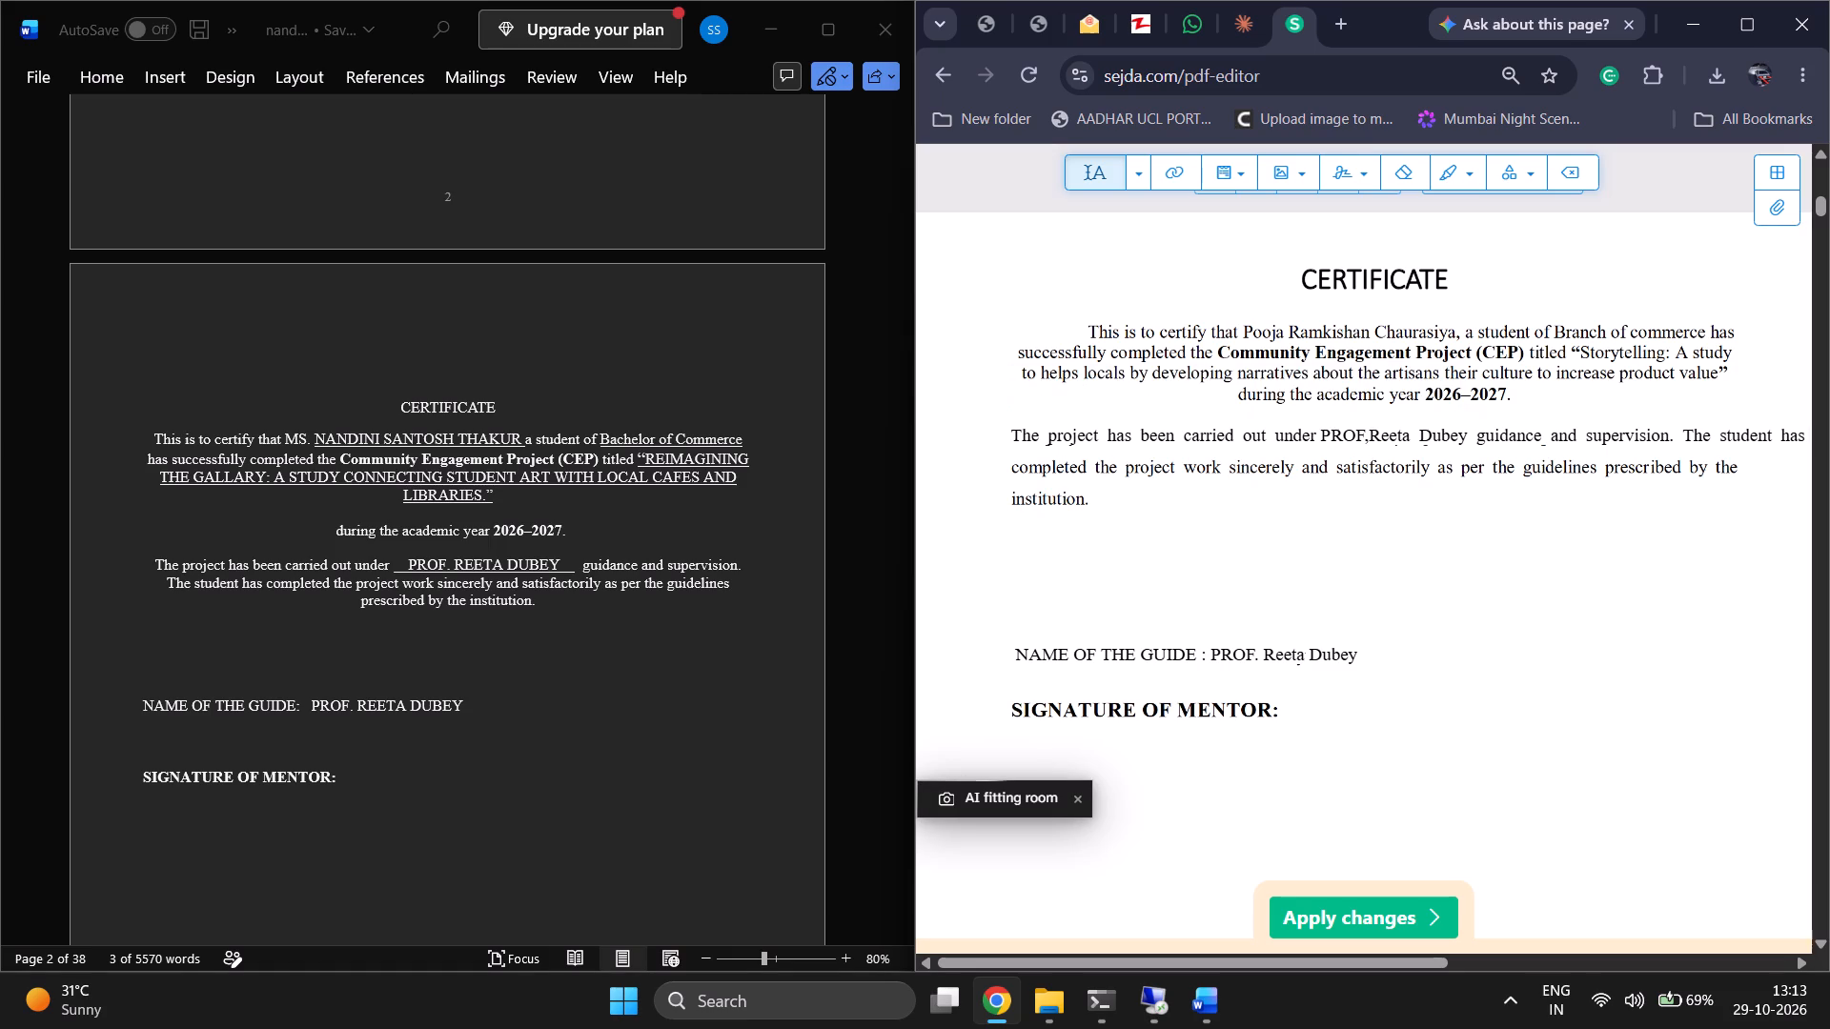
{"action": "left_click", "coordinate": [1372, 435]}
{"action": "left_click", "coordinate": [1369, 434]}
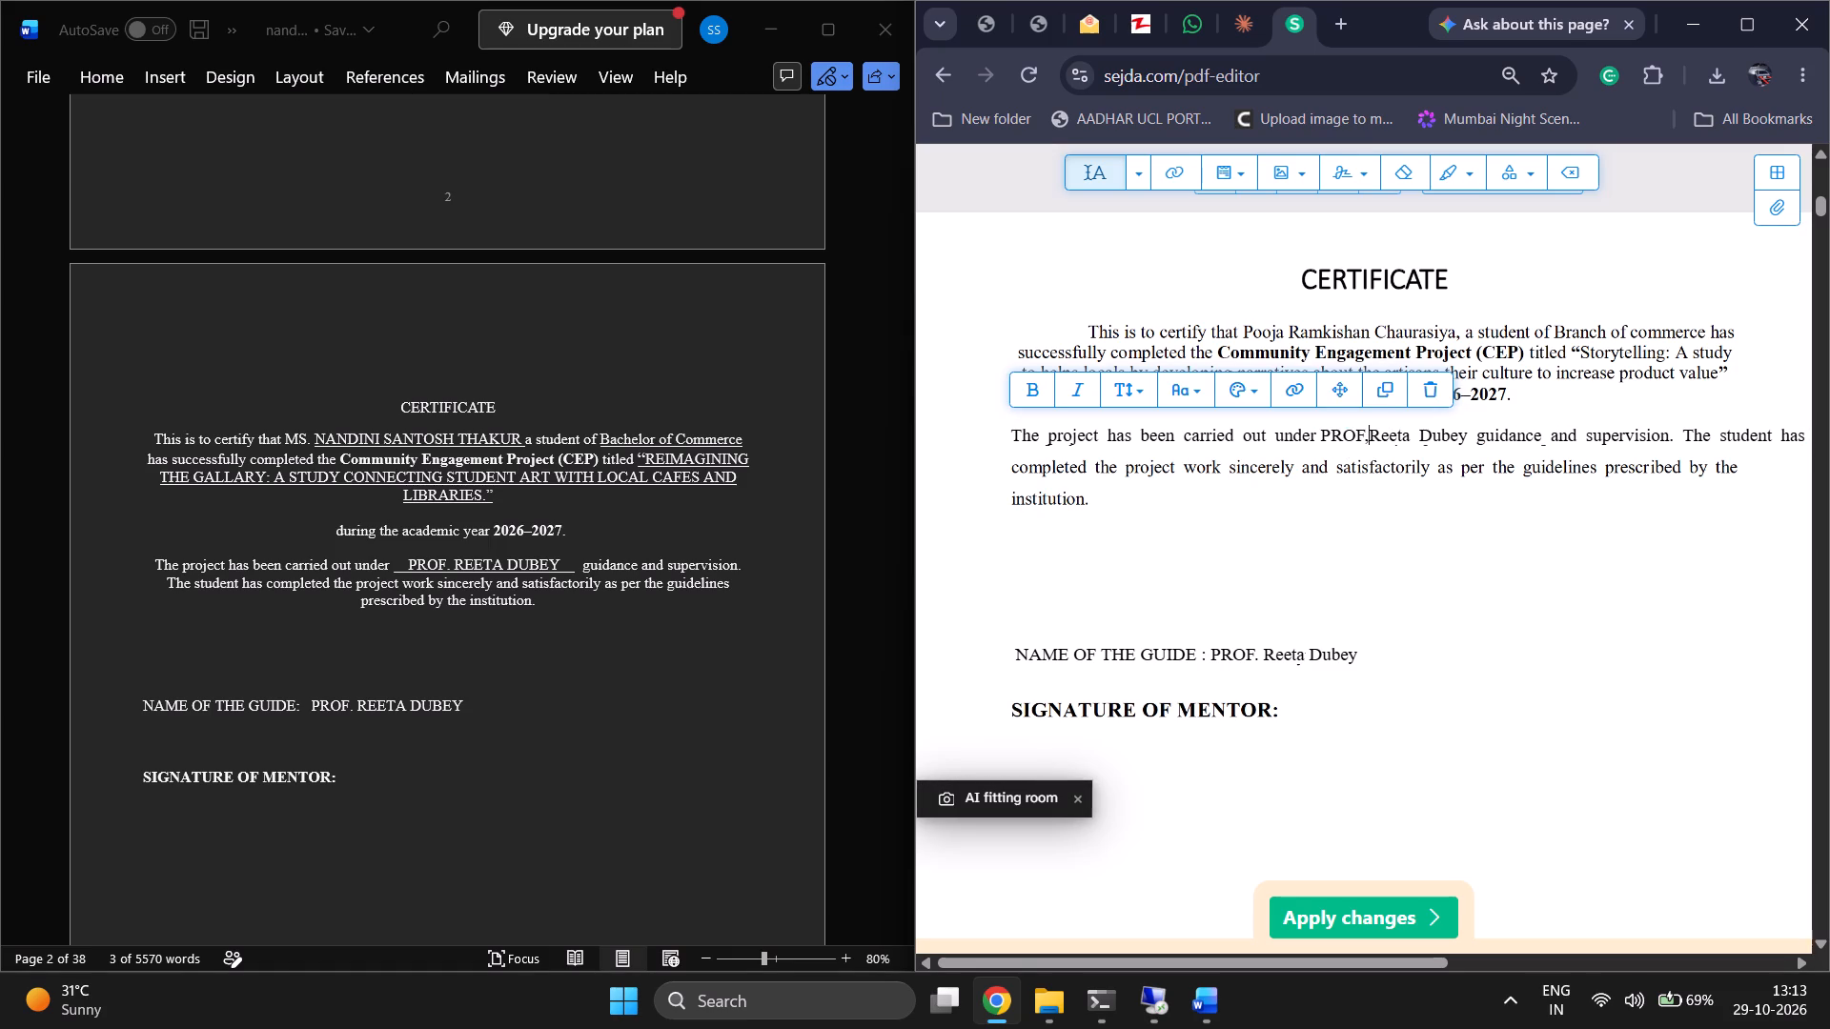
{"action": "key", "text": "BackSpace"}
{"action": "key", "text": "period"}
{"action": "left_click", "coordinate": [1409, 715]}
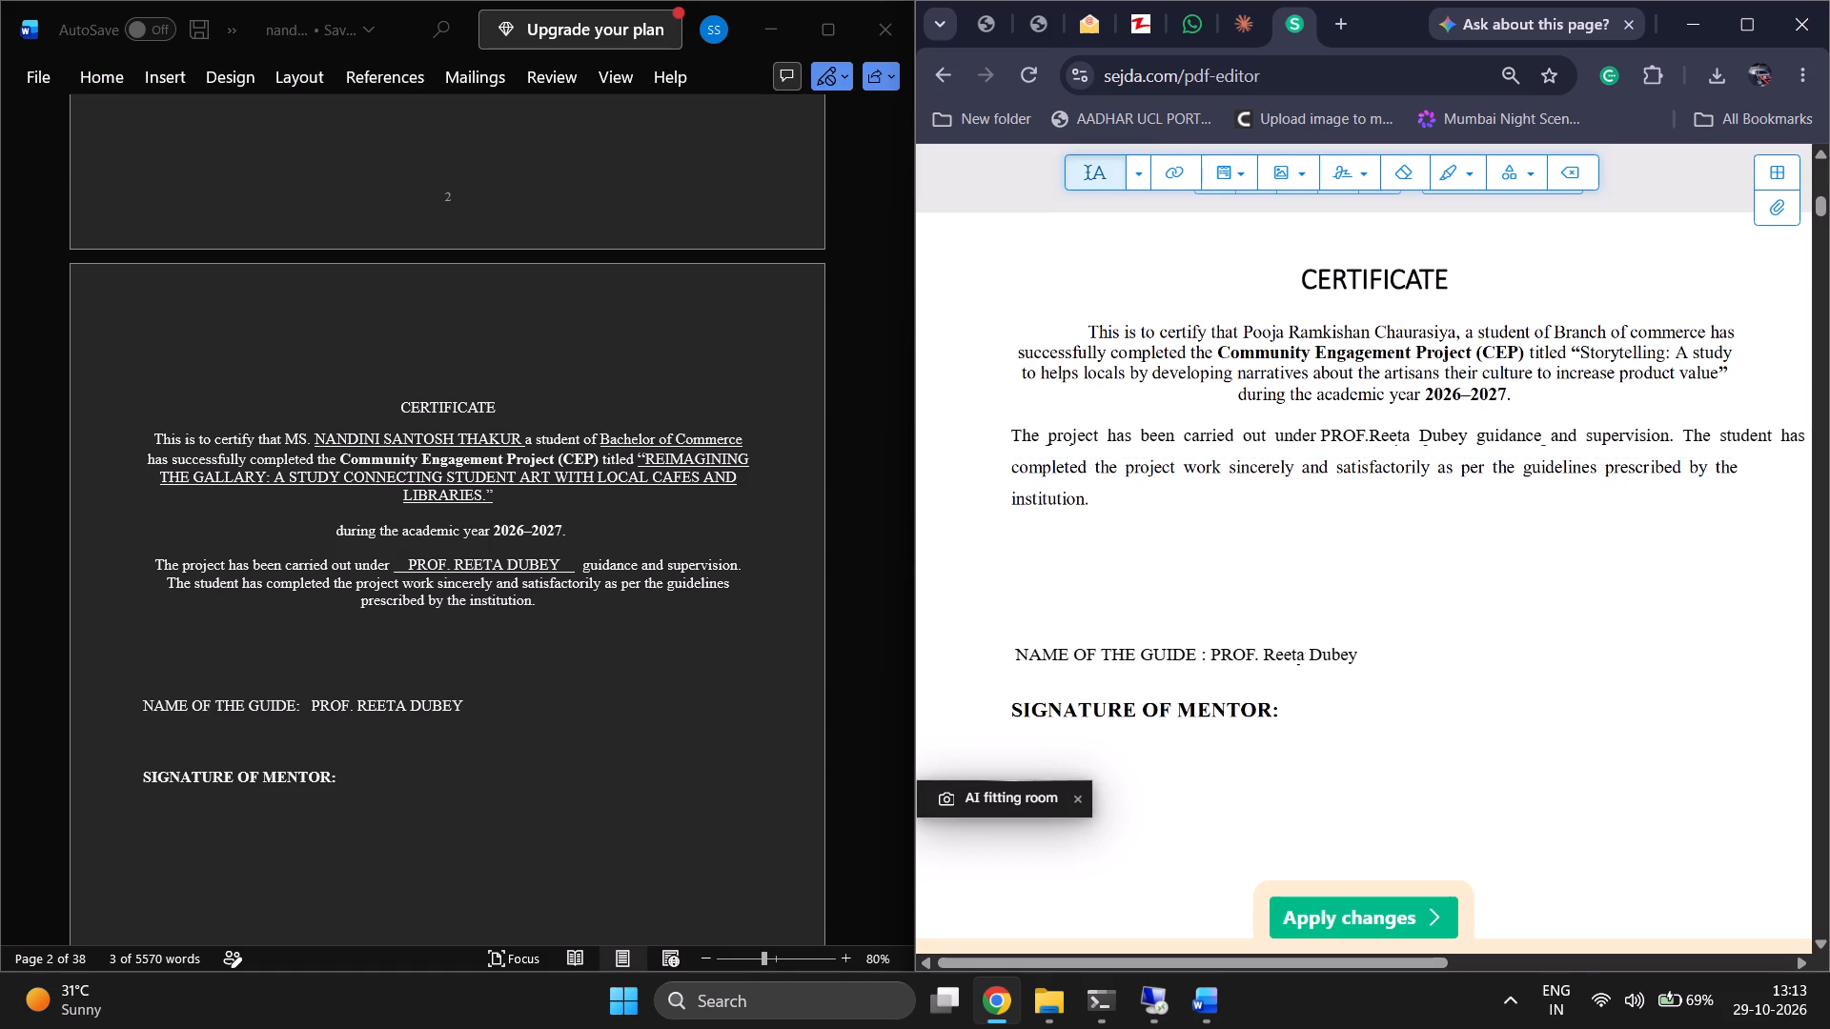
Add "PROF." before the guide's name in the Declaration, with a space separating it from "under the guidance of".
{"action": "scroll", "coordinate": [1609, 670], "scroll_direction": "down", "scroll_amount": 3}
{"action": "scroll", "coordinate": [640, 629], "scroll_direction": "down", "scroll_amount": 2}
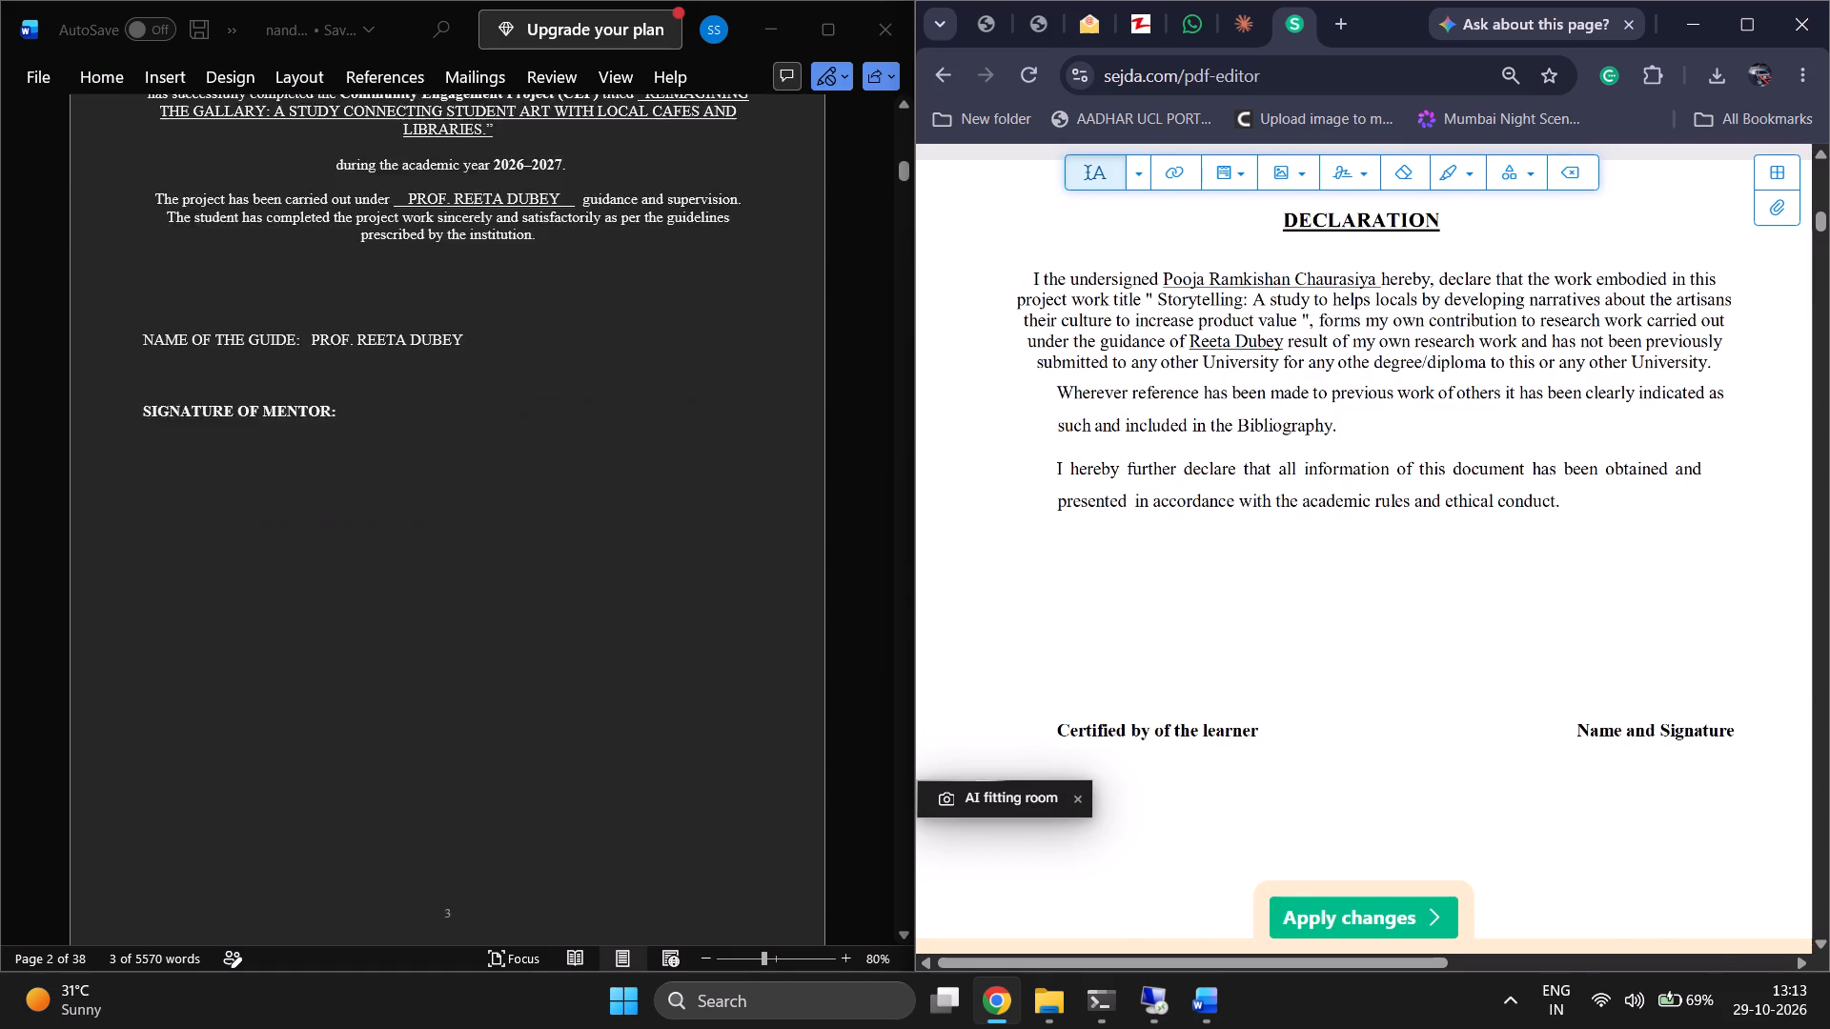
{"action": "scroll", "coordinate": [640, 629], "scroll_direction": "down", "scroll_amount": 3}
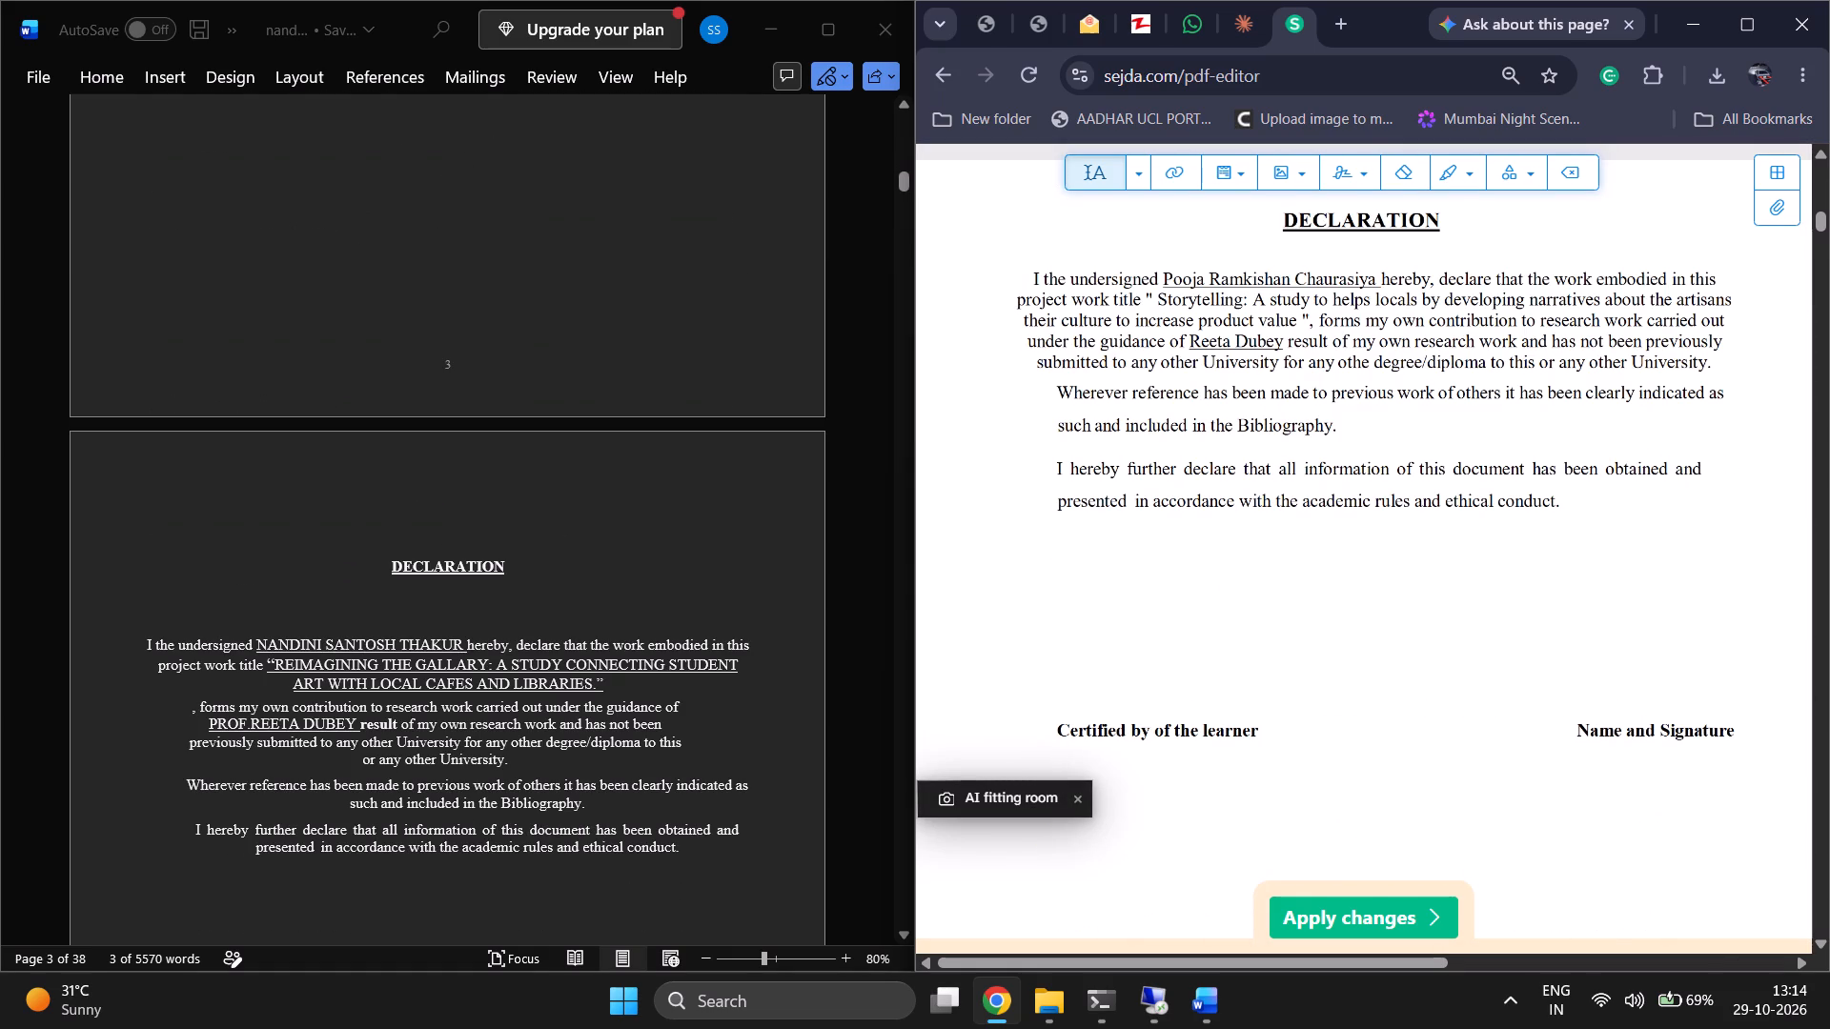
{"action": "left_click", "coordinate": [1190, 336]}
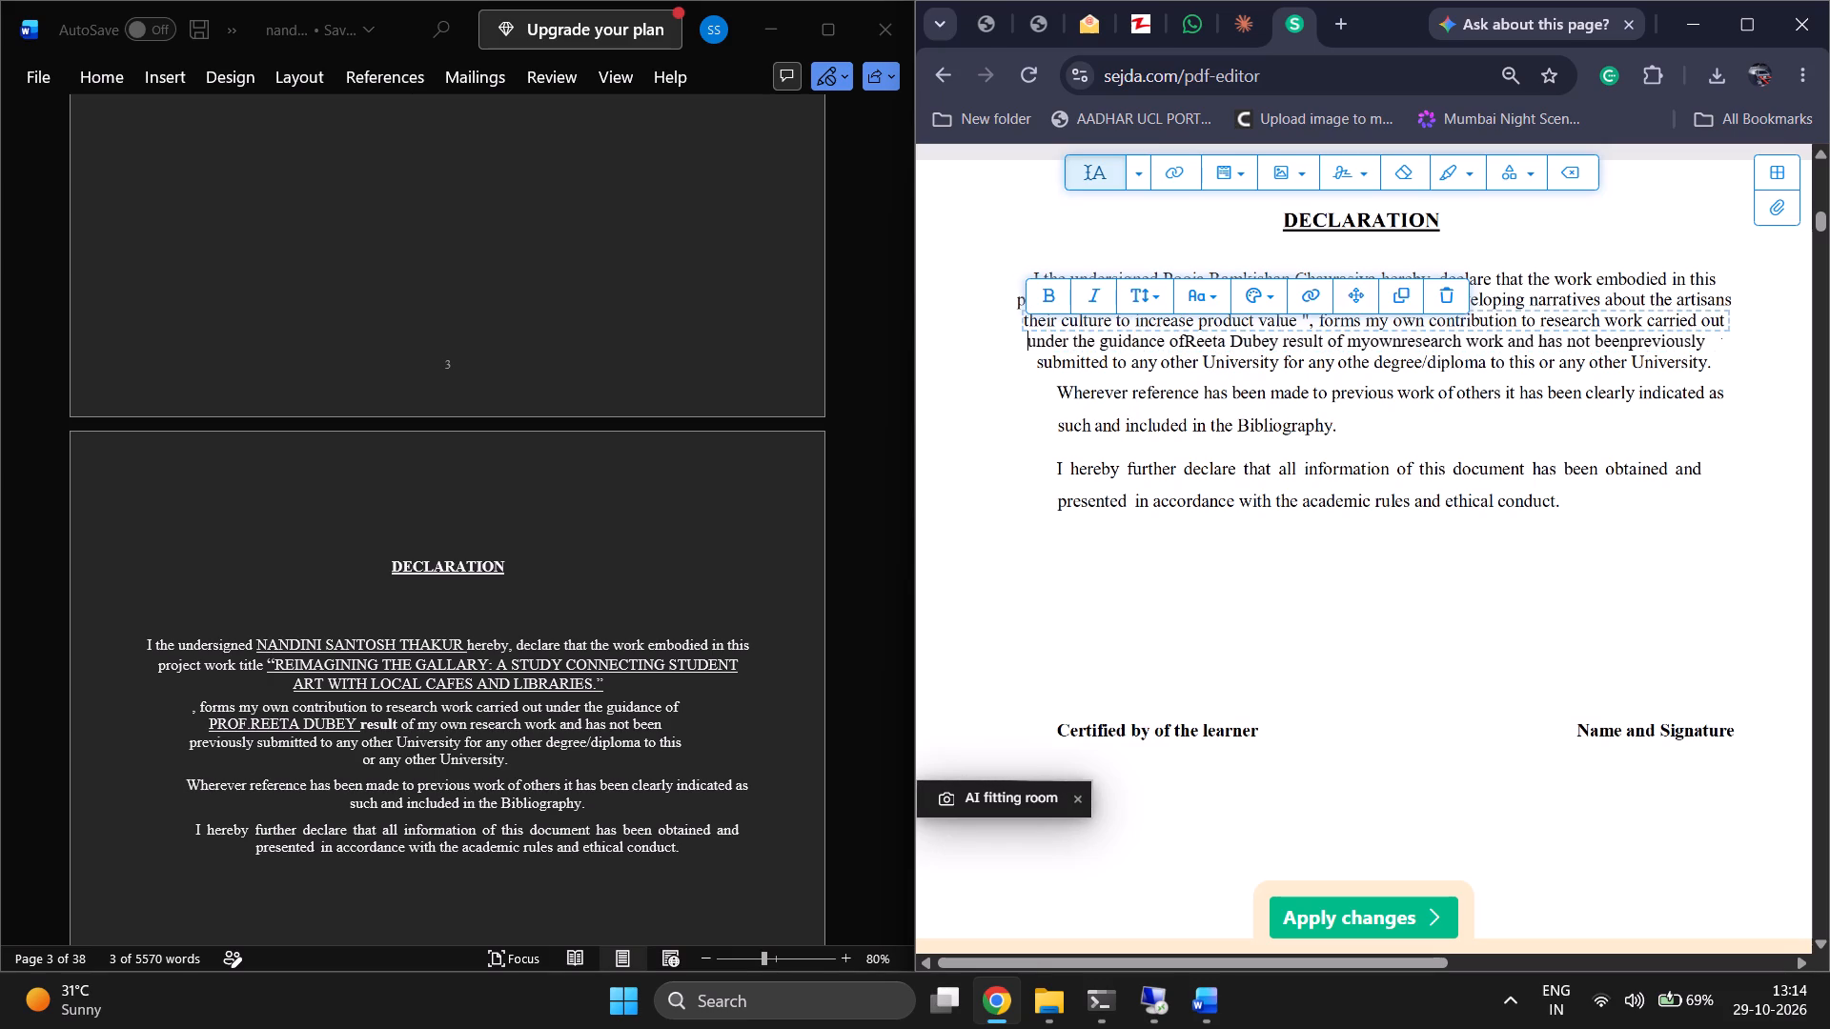
{"action": "left_click", "coordinate": [1187, 337]}
{"action": "type", "text": "PROF"}
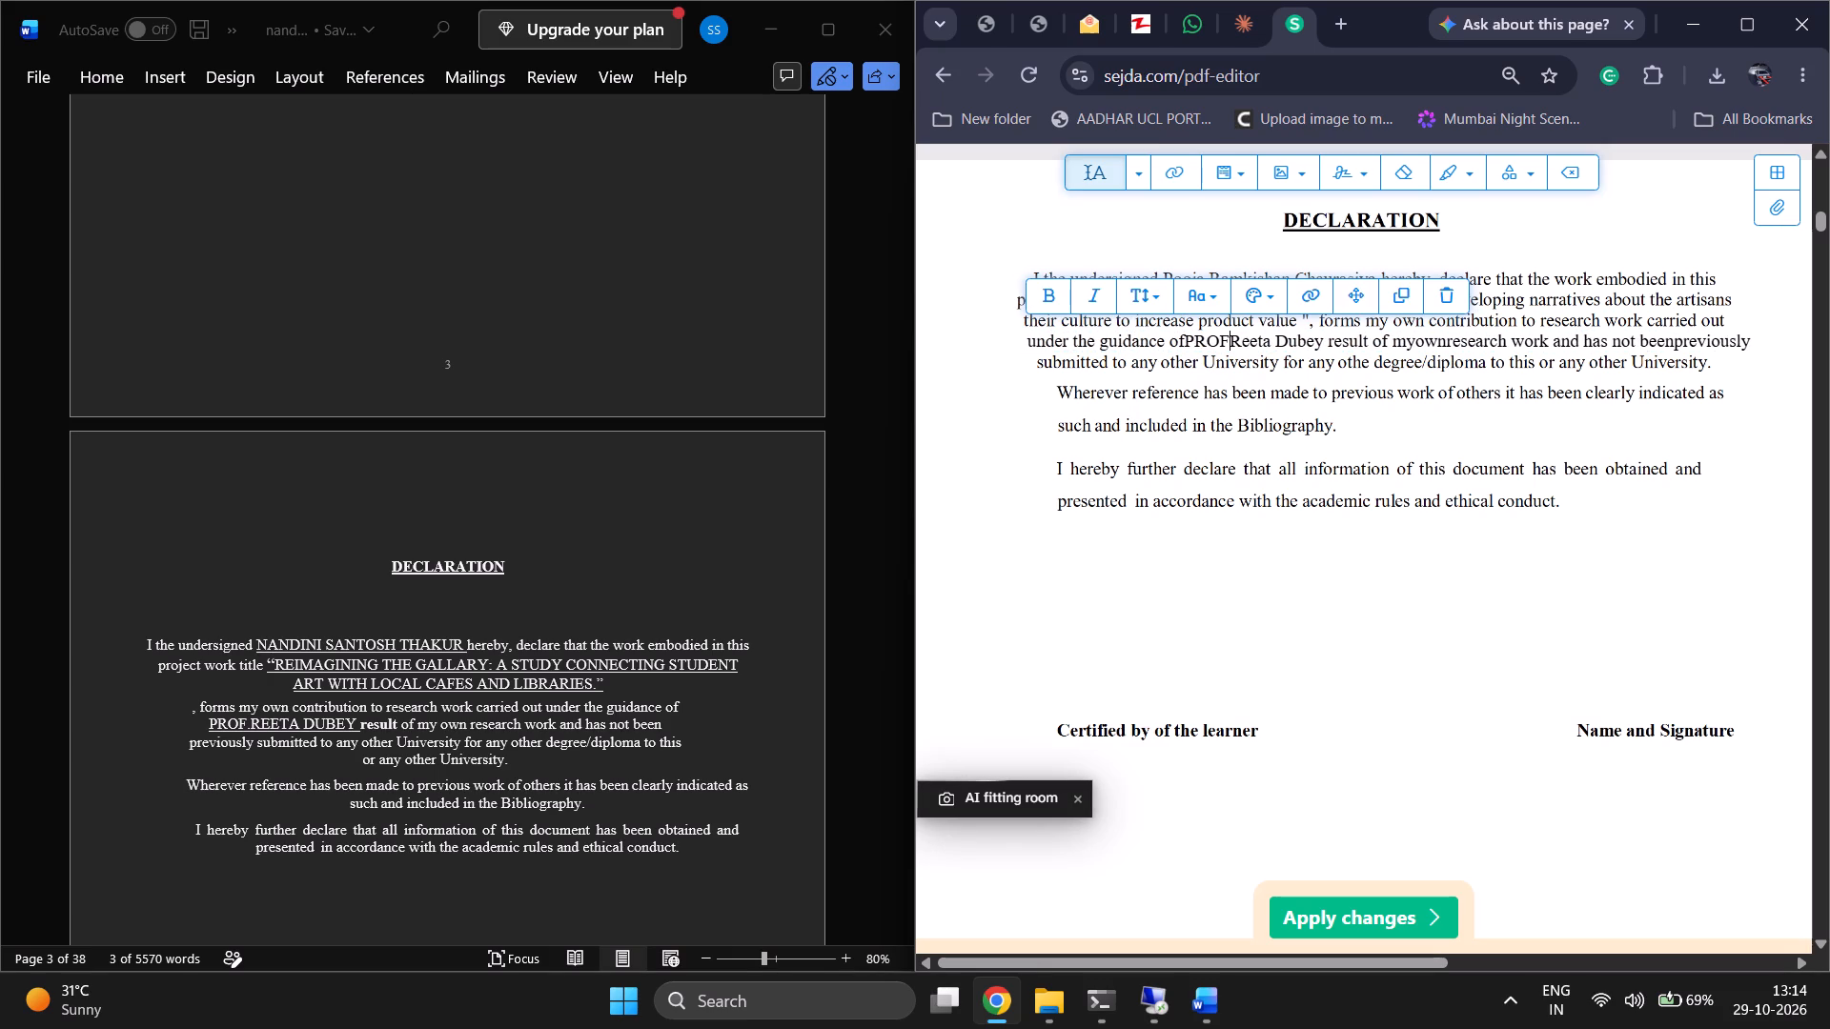
{"action": "key", "text": "period"}
{"action": "key", "text": "Left"}
{"action": "key", "text": "Left"}
{"action": "key", "text": "Left"}
{"action": "key", "text": "Left"}
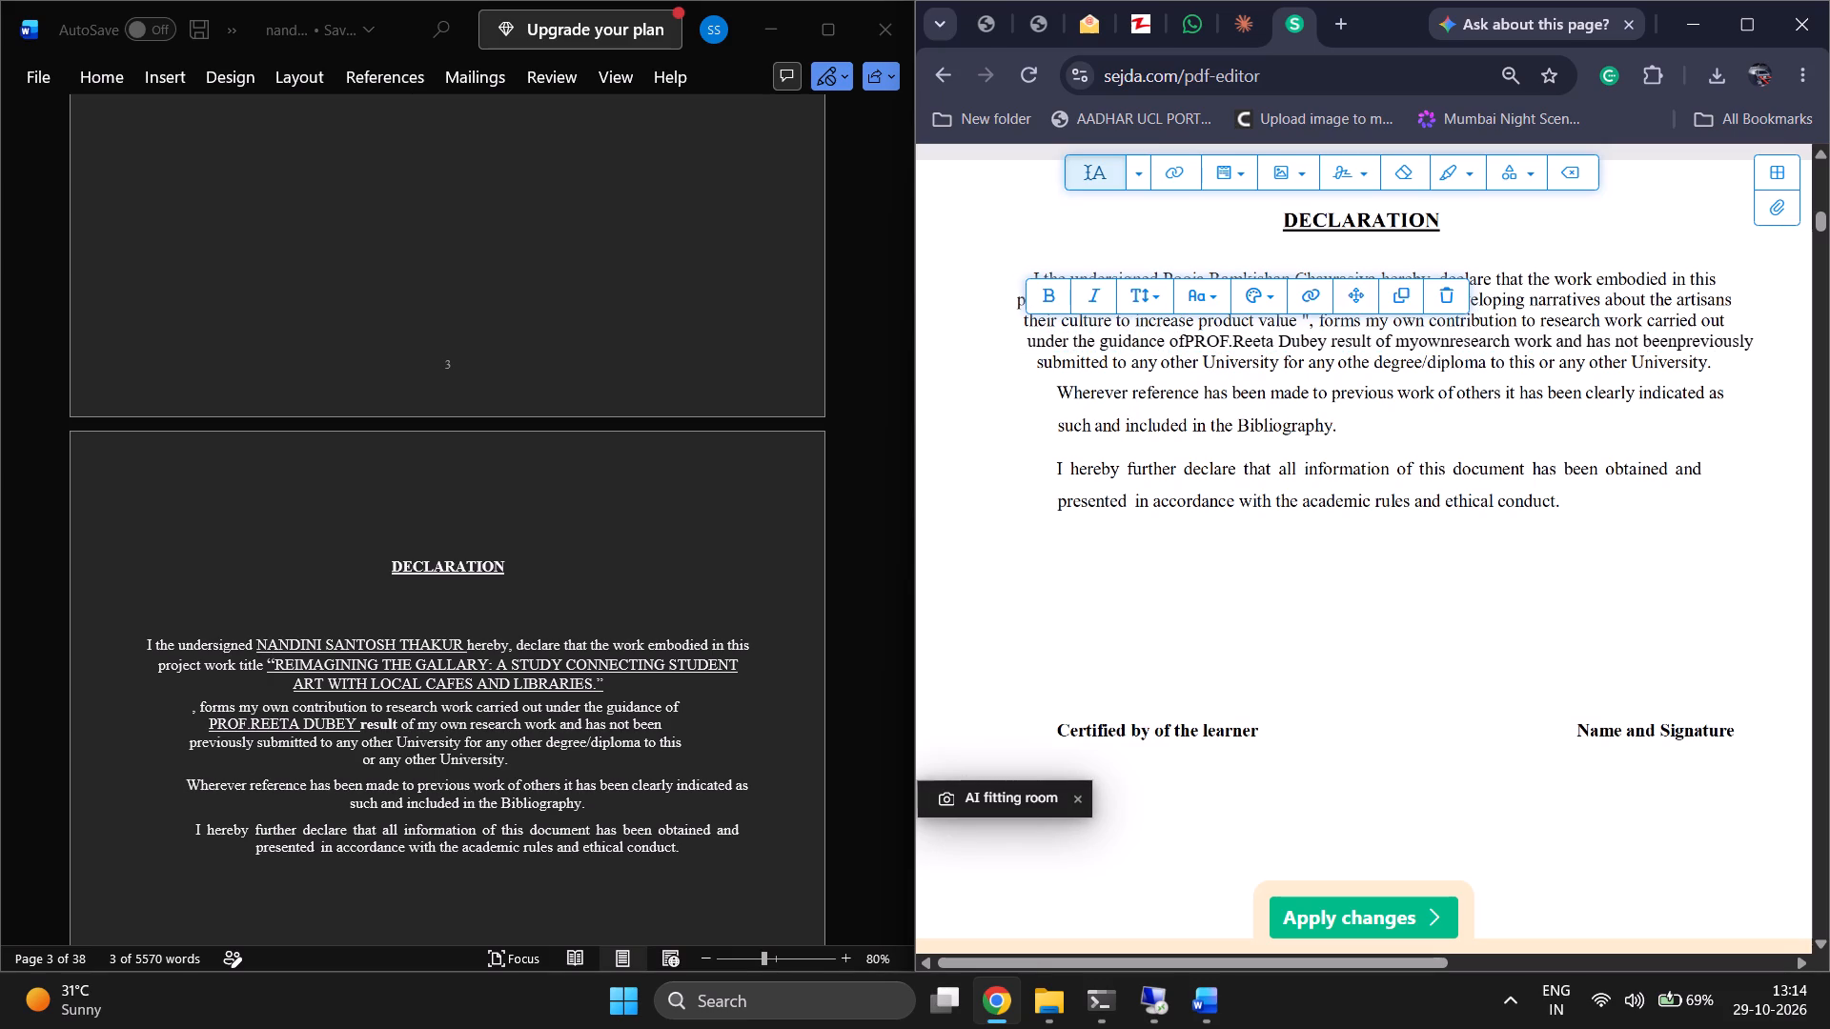
{"action": "key", "text": "Left"}
{"action": "key", "text": "space"}
{"action": "scroll", "coordinate": [1195, 341], "scroll_direction": "down", "scroll_amount": 1}
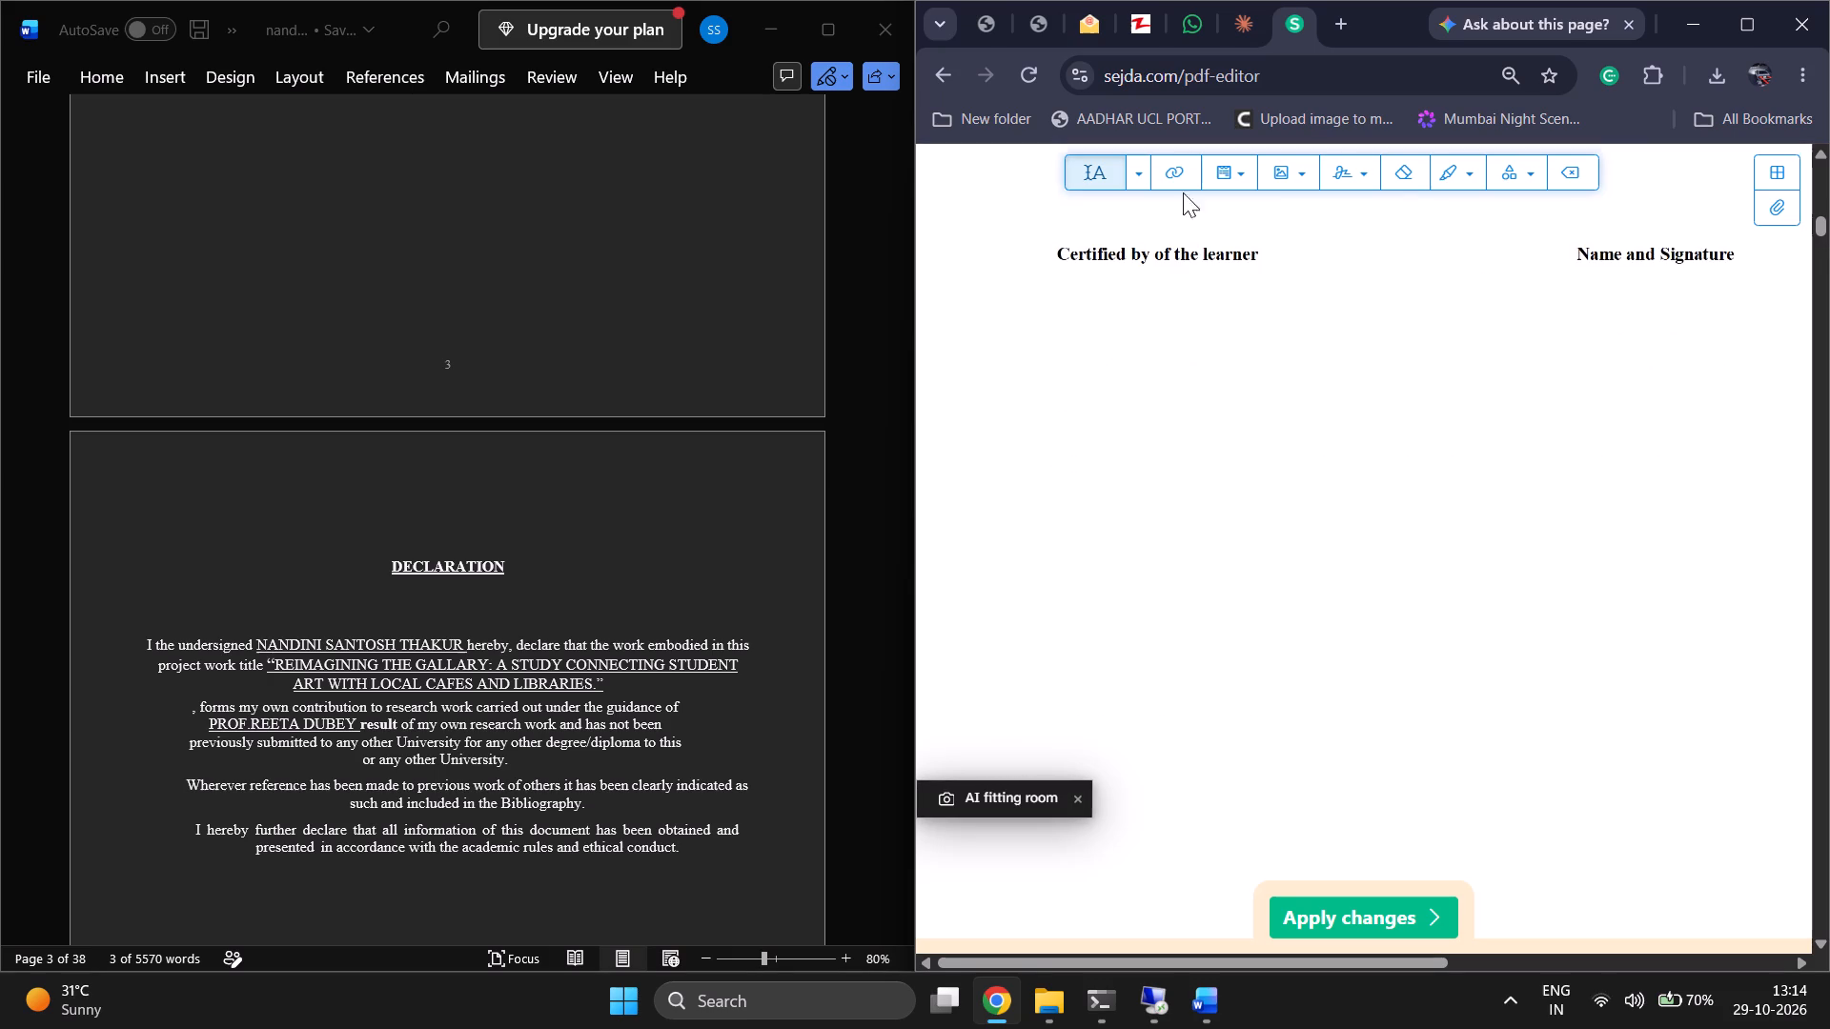
{"action": "scroll", "coordinate": [1254, 376], "scroll_direction": "up", "scroll_amount": 1}
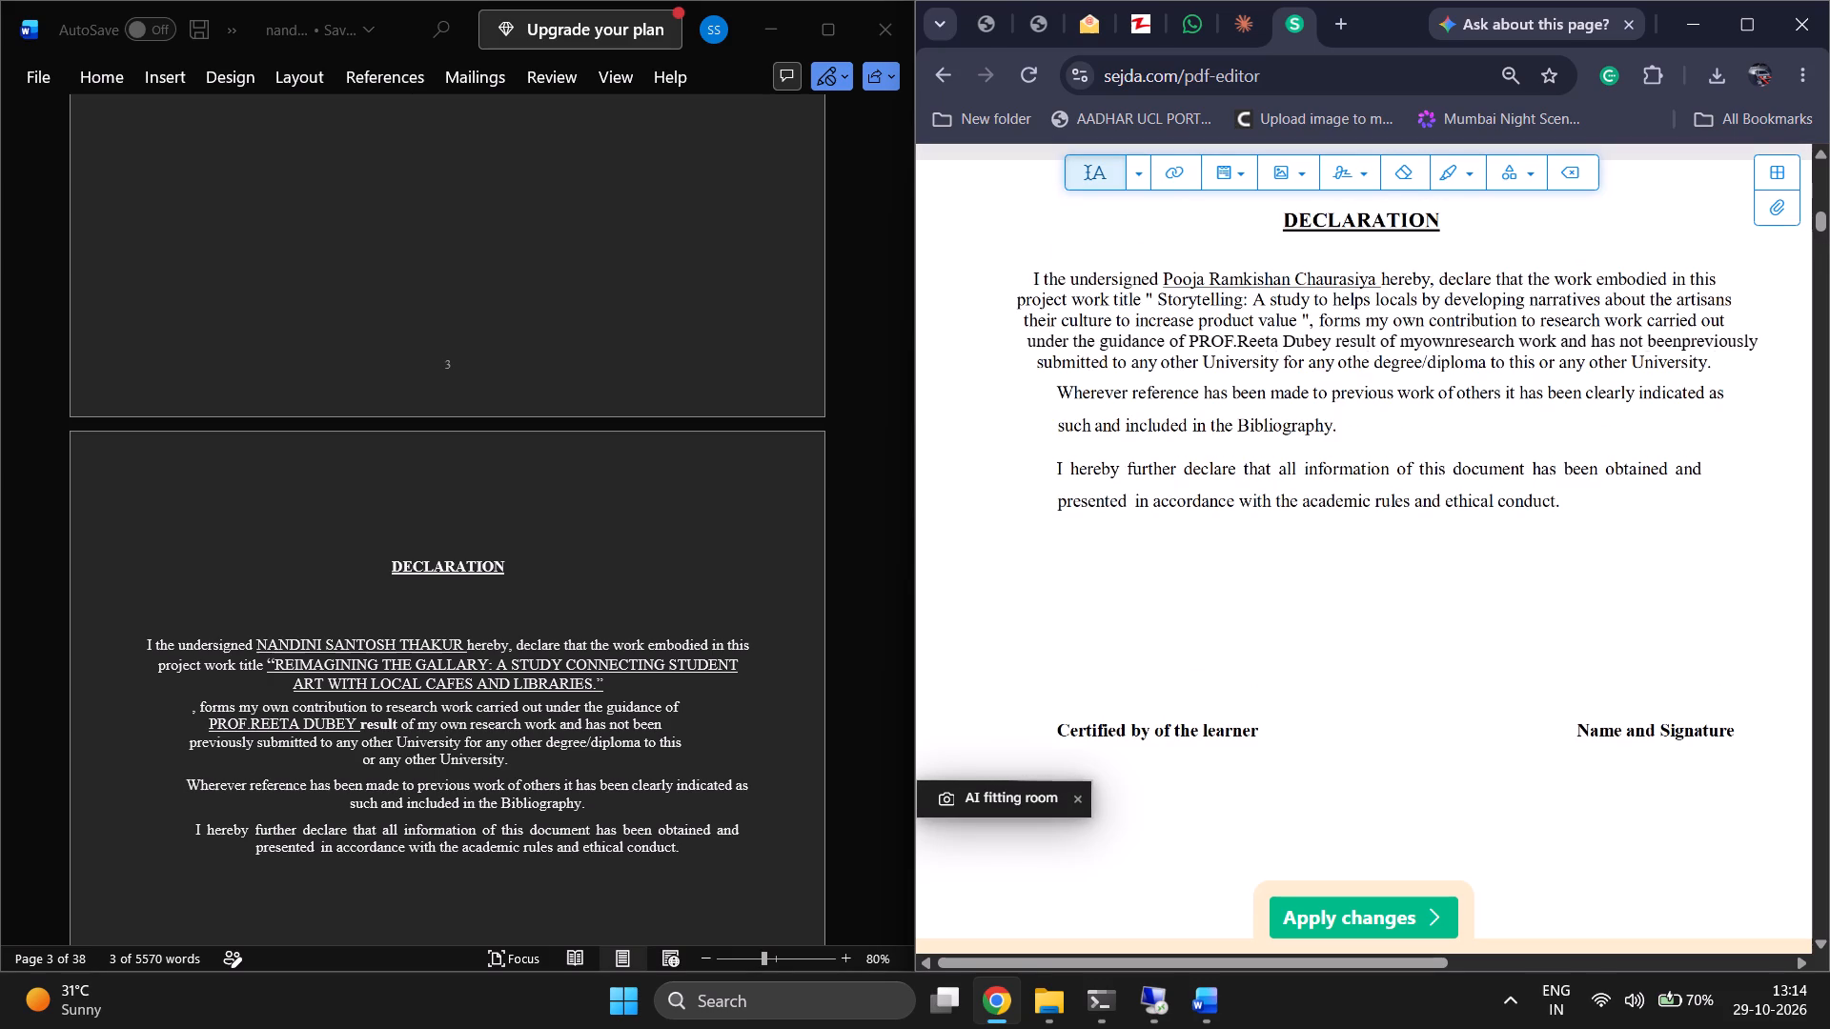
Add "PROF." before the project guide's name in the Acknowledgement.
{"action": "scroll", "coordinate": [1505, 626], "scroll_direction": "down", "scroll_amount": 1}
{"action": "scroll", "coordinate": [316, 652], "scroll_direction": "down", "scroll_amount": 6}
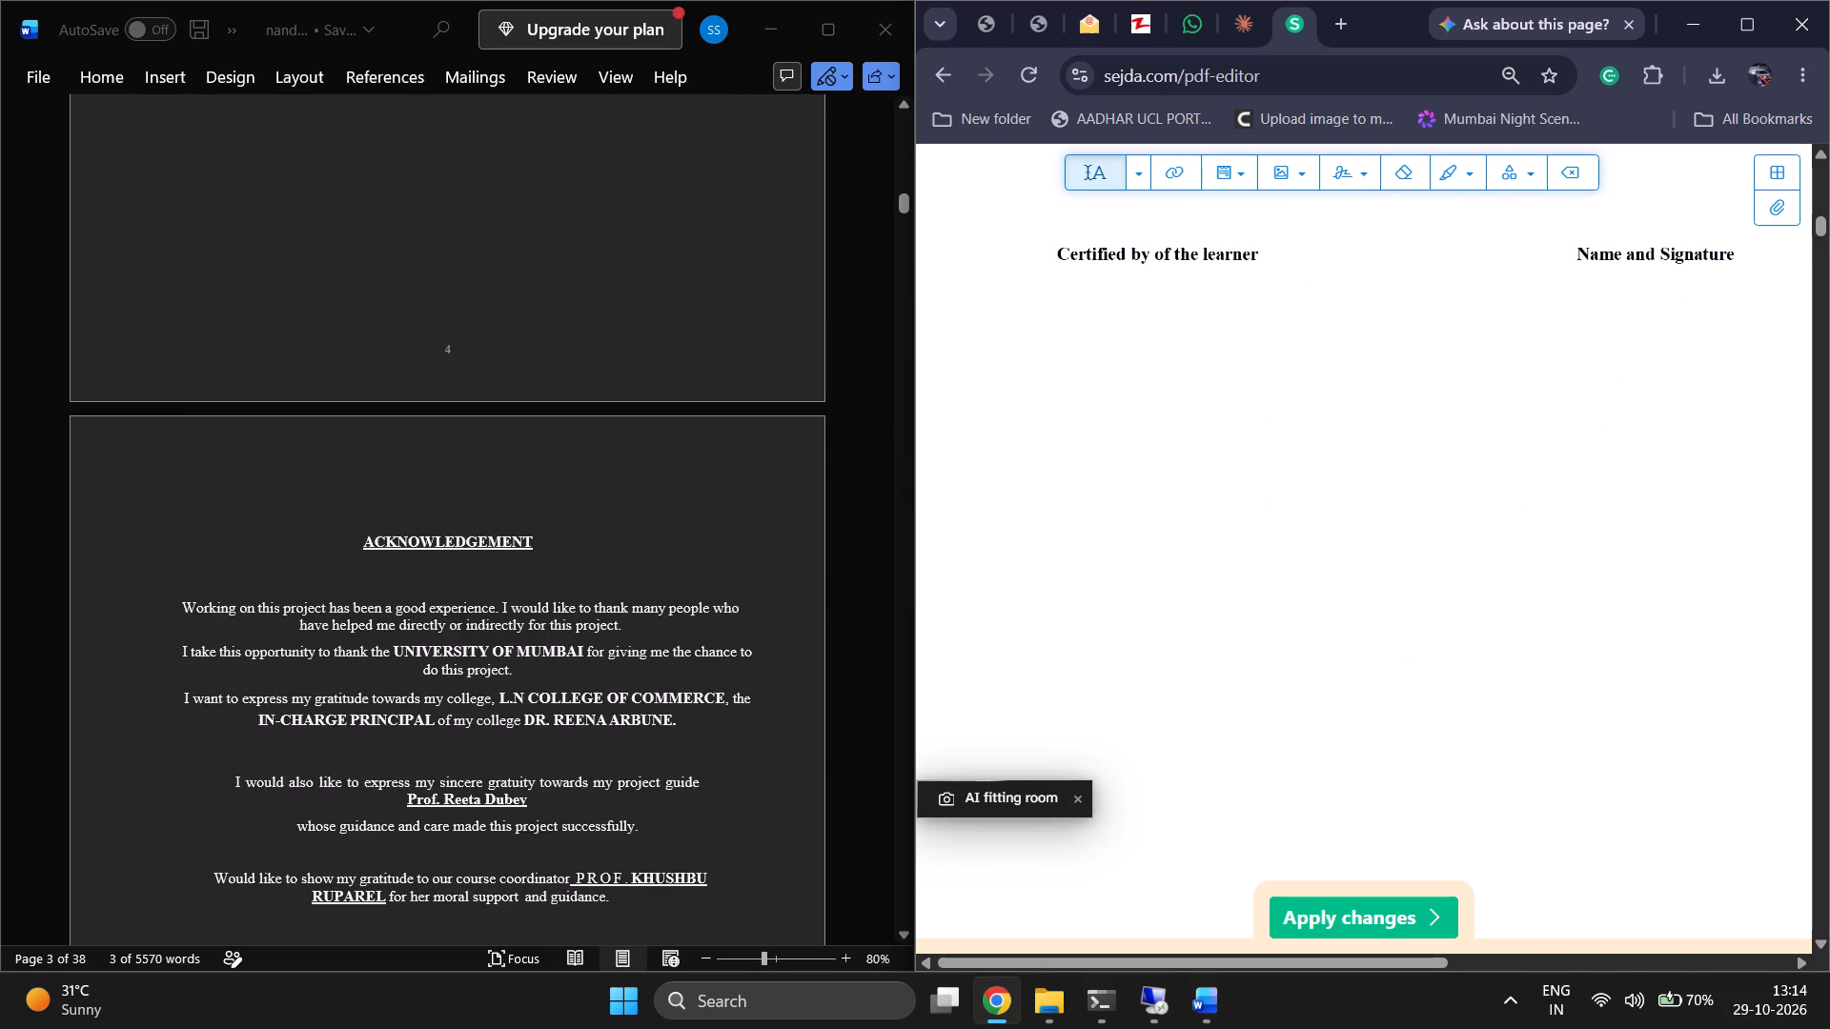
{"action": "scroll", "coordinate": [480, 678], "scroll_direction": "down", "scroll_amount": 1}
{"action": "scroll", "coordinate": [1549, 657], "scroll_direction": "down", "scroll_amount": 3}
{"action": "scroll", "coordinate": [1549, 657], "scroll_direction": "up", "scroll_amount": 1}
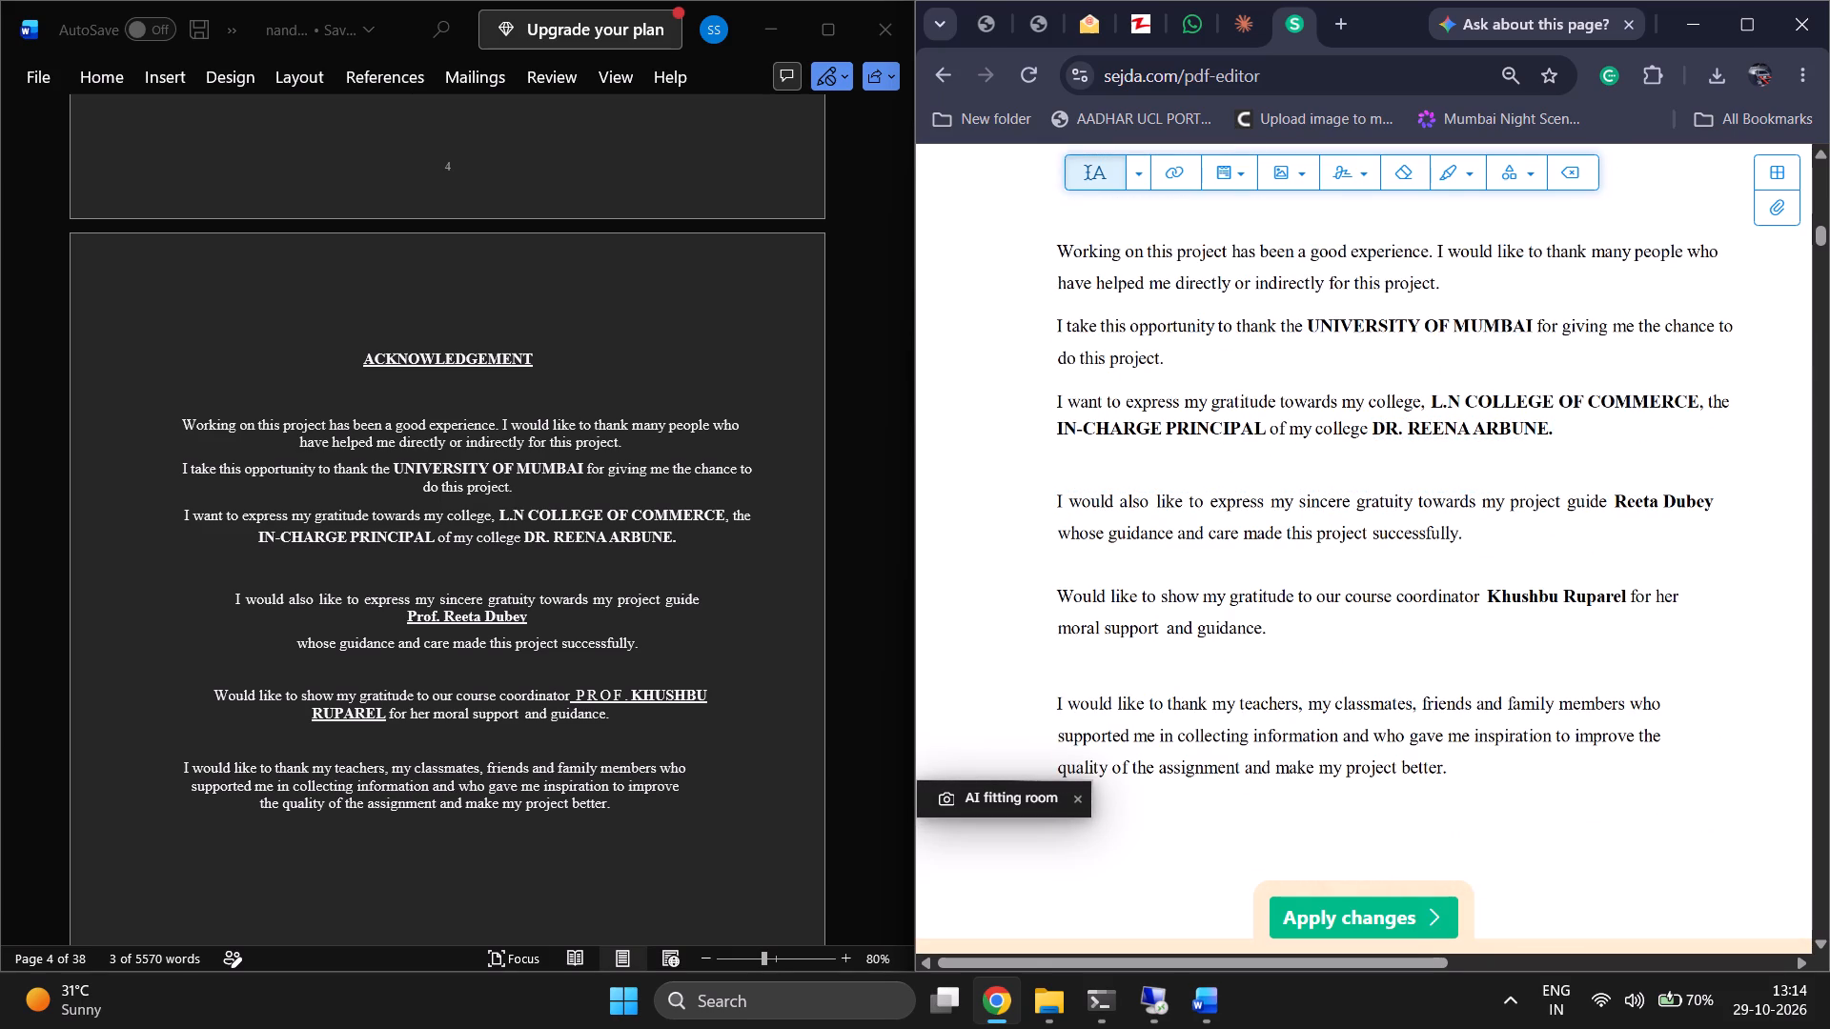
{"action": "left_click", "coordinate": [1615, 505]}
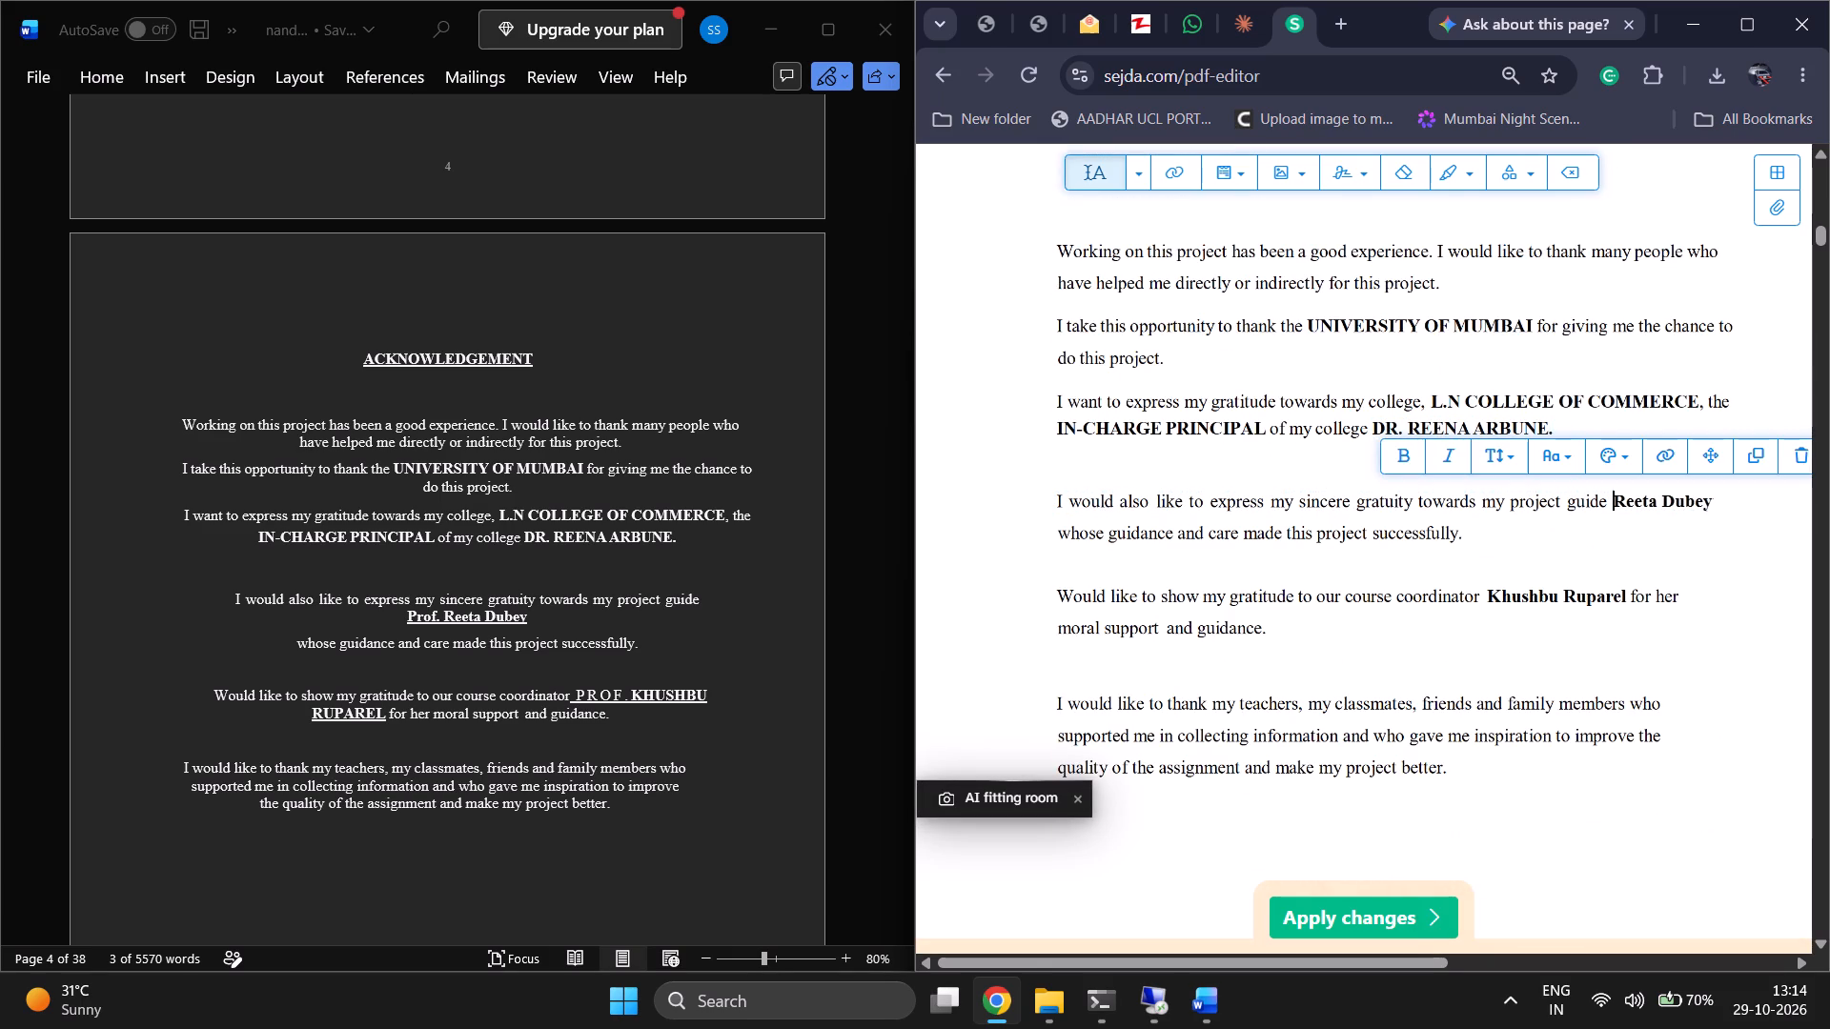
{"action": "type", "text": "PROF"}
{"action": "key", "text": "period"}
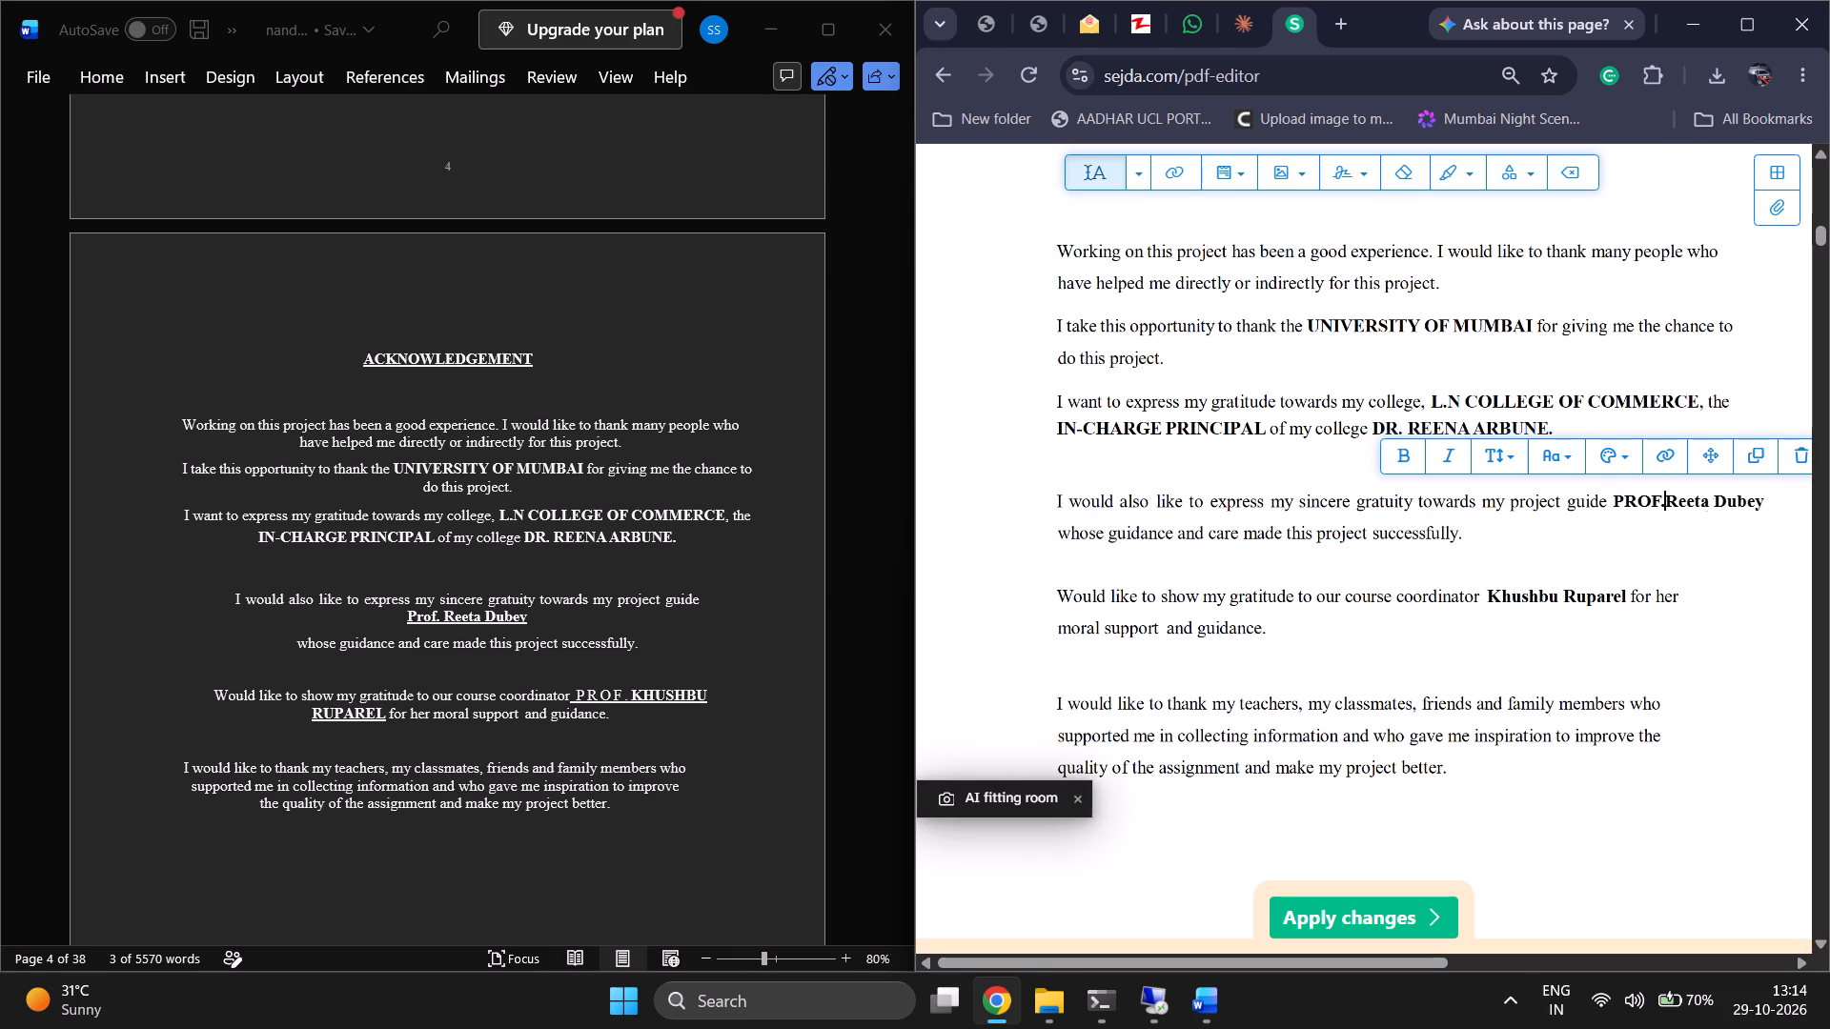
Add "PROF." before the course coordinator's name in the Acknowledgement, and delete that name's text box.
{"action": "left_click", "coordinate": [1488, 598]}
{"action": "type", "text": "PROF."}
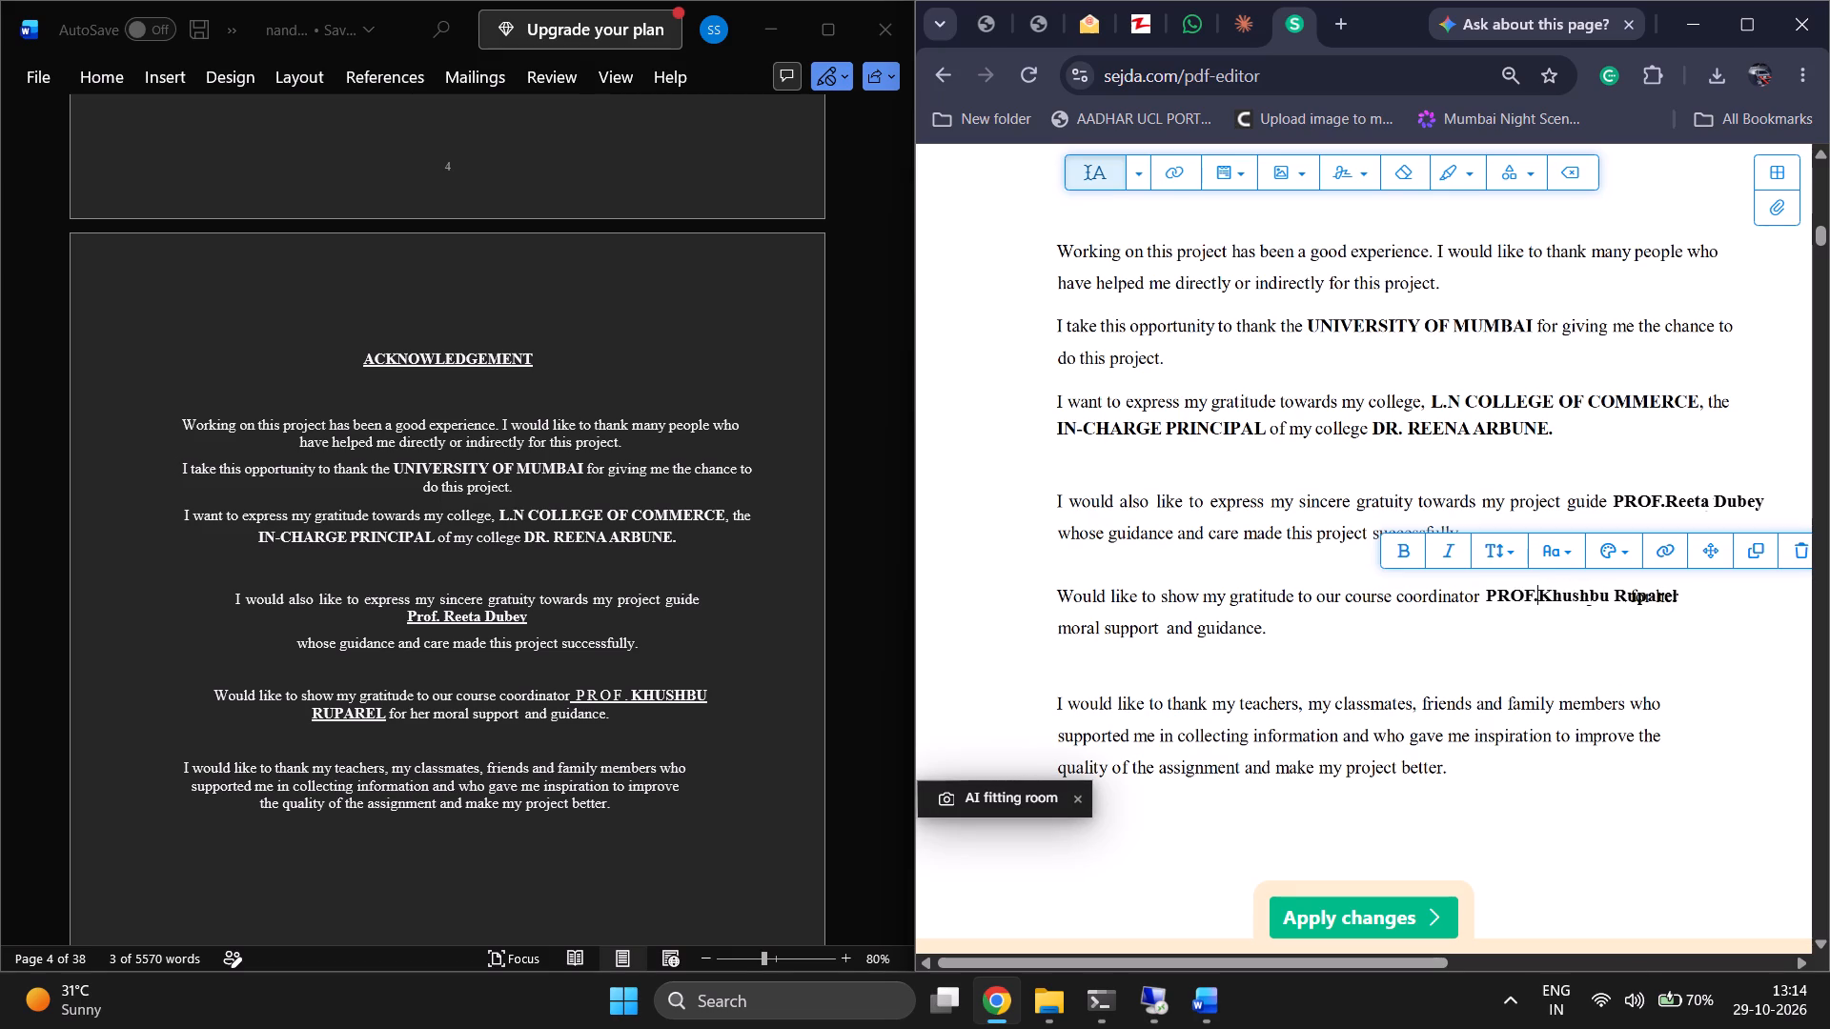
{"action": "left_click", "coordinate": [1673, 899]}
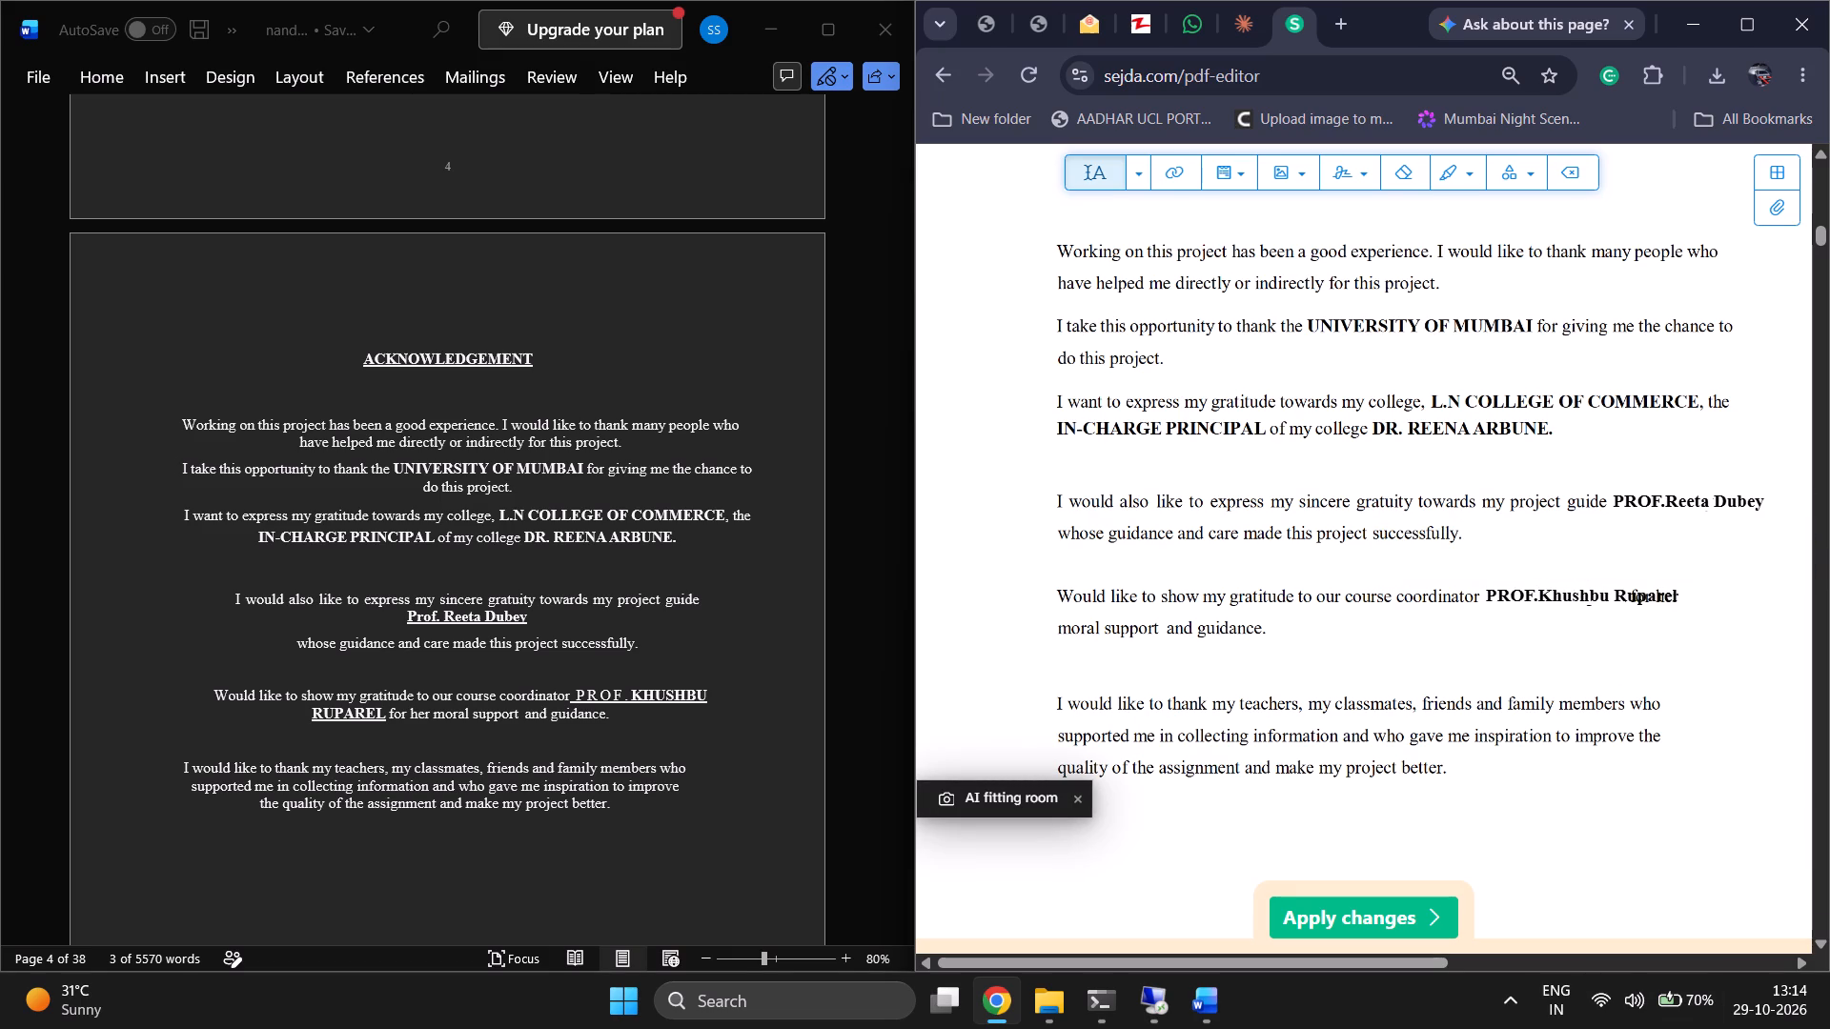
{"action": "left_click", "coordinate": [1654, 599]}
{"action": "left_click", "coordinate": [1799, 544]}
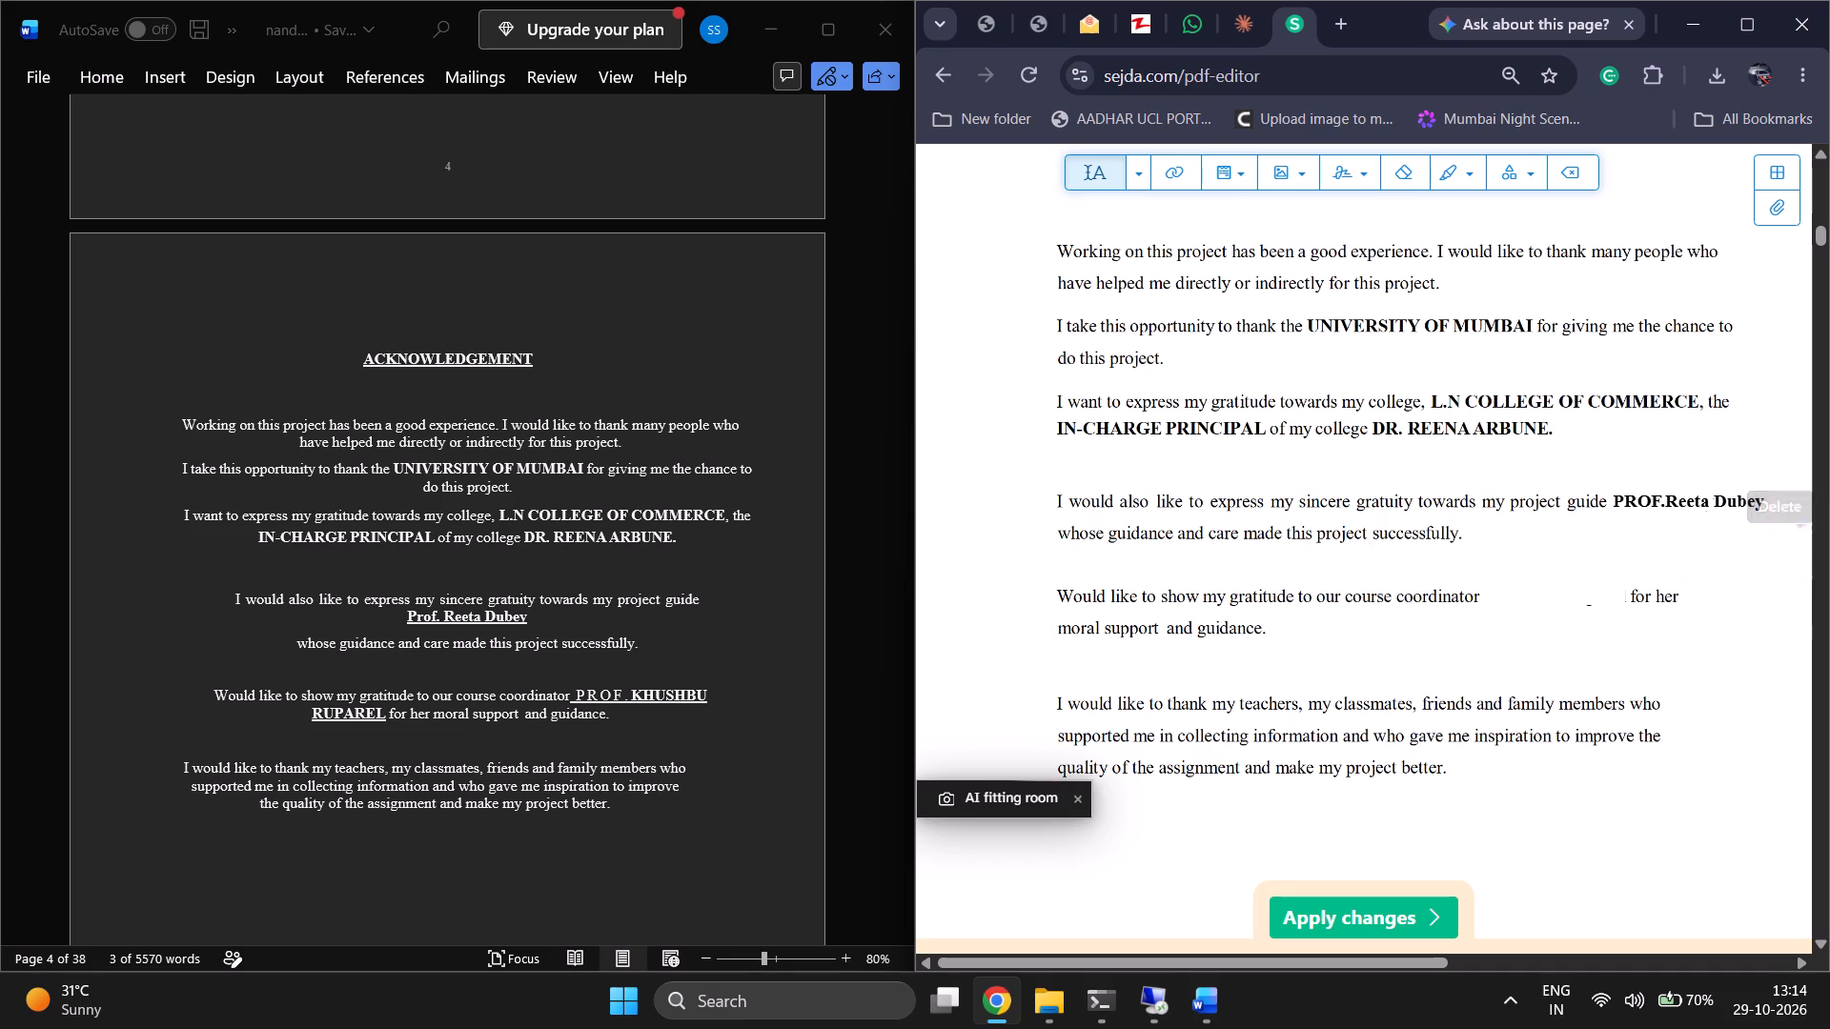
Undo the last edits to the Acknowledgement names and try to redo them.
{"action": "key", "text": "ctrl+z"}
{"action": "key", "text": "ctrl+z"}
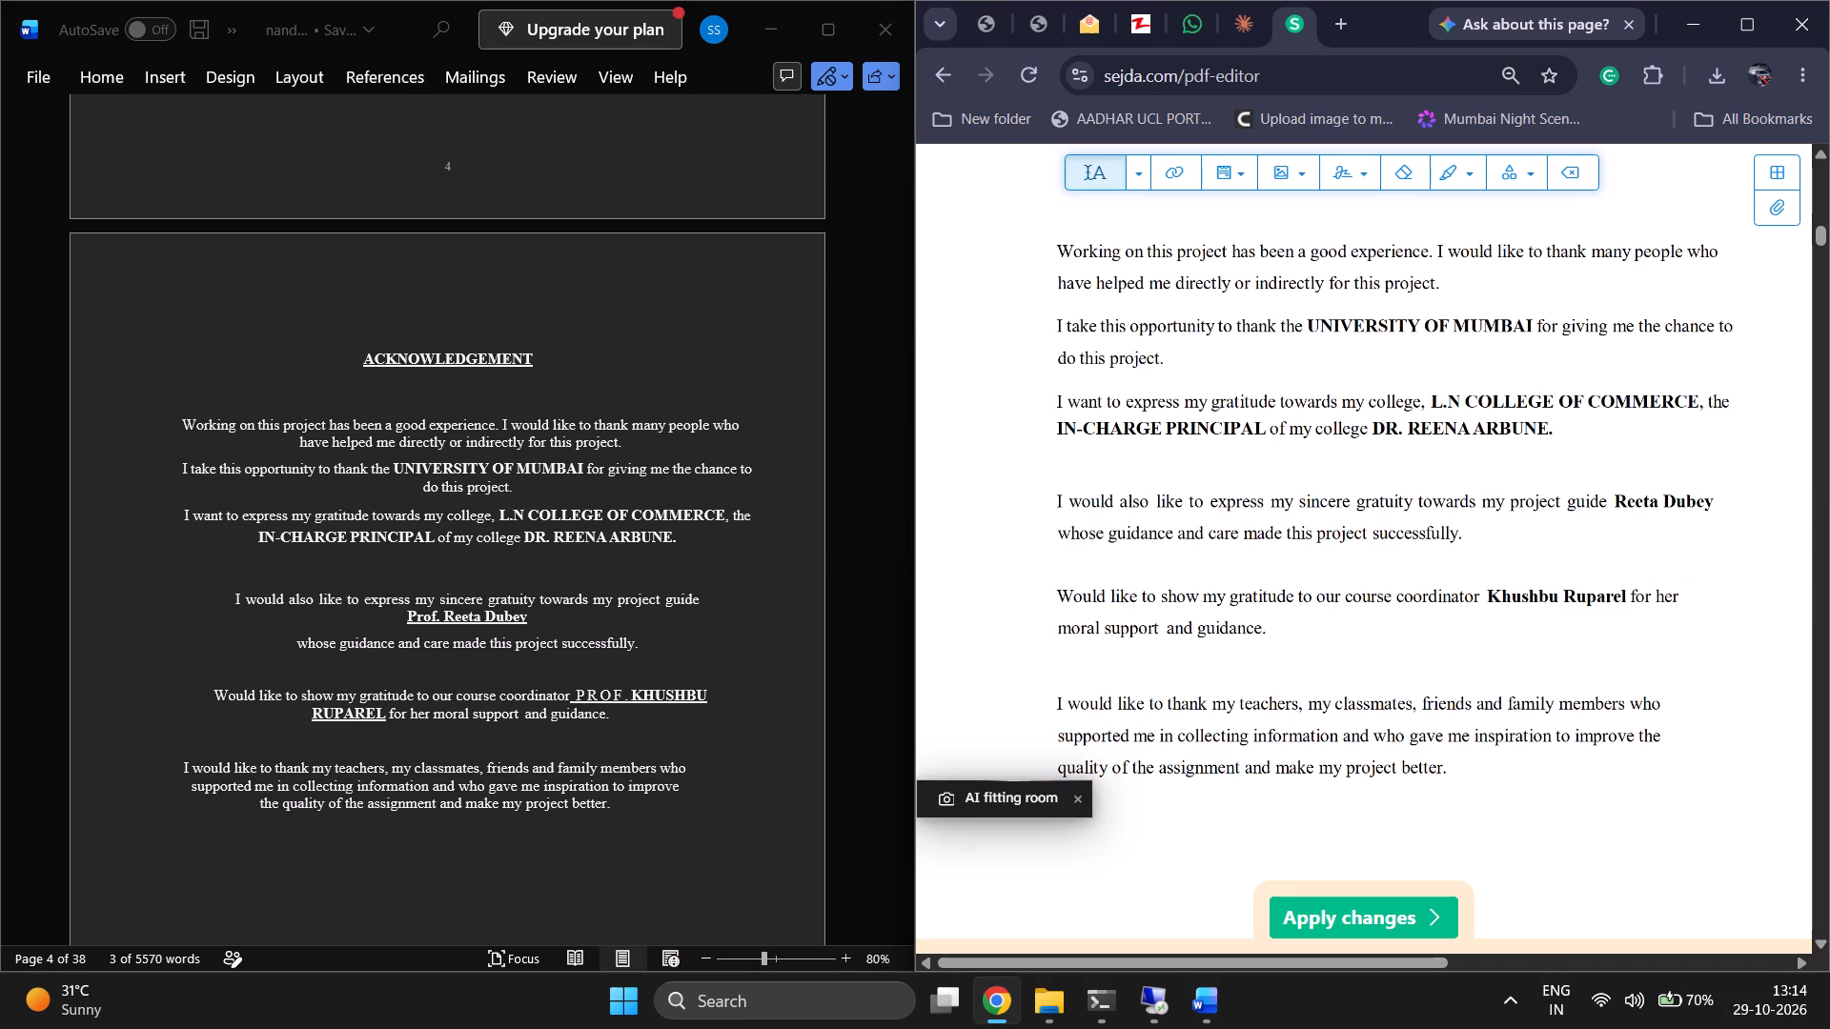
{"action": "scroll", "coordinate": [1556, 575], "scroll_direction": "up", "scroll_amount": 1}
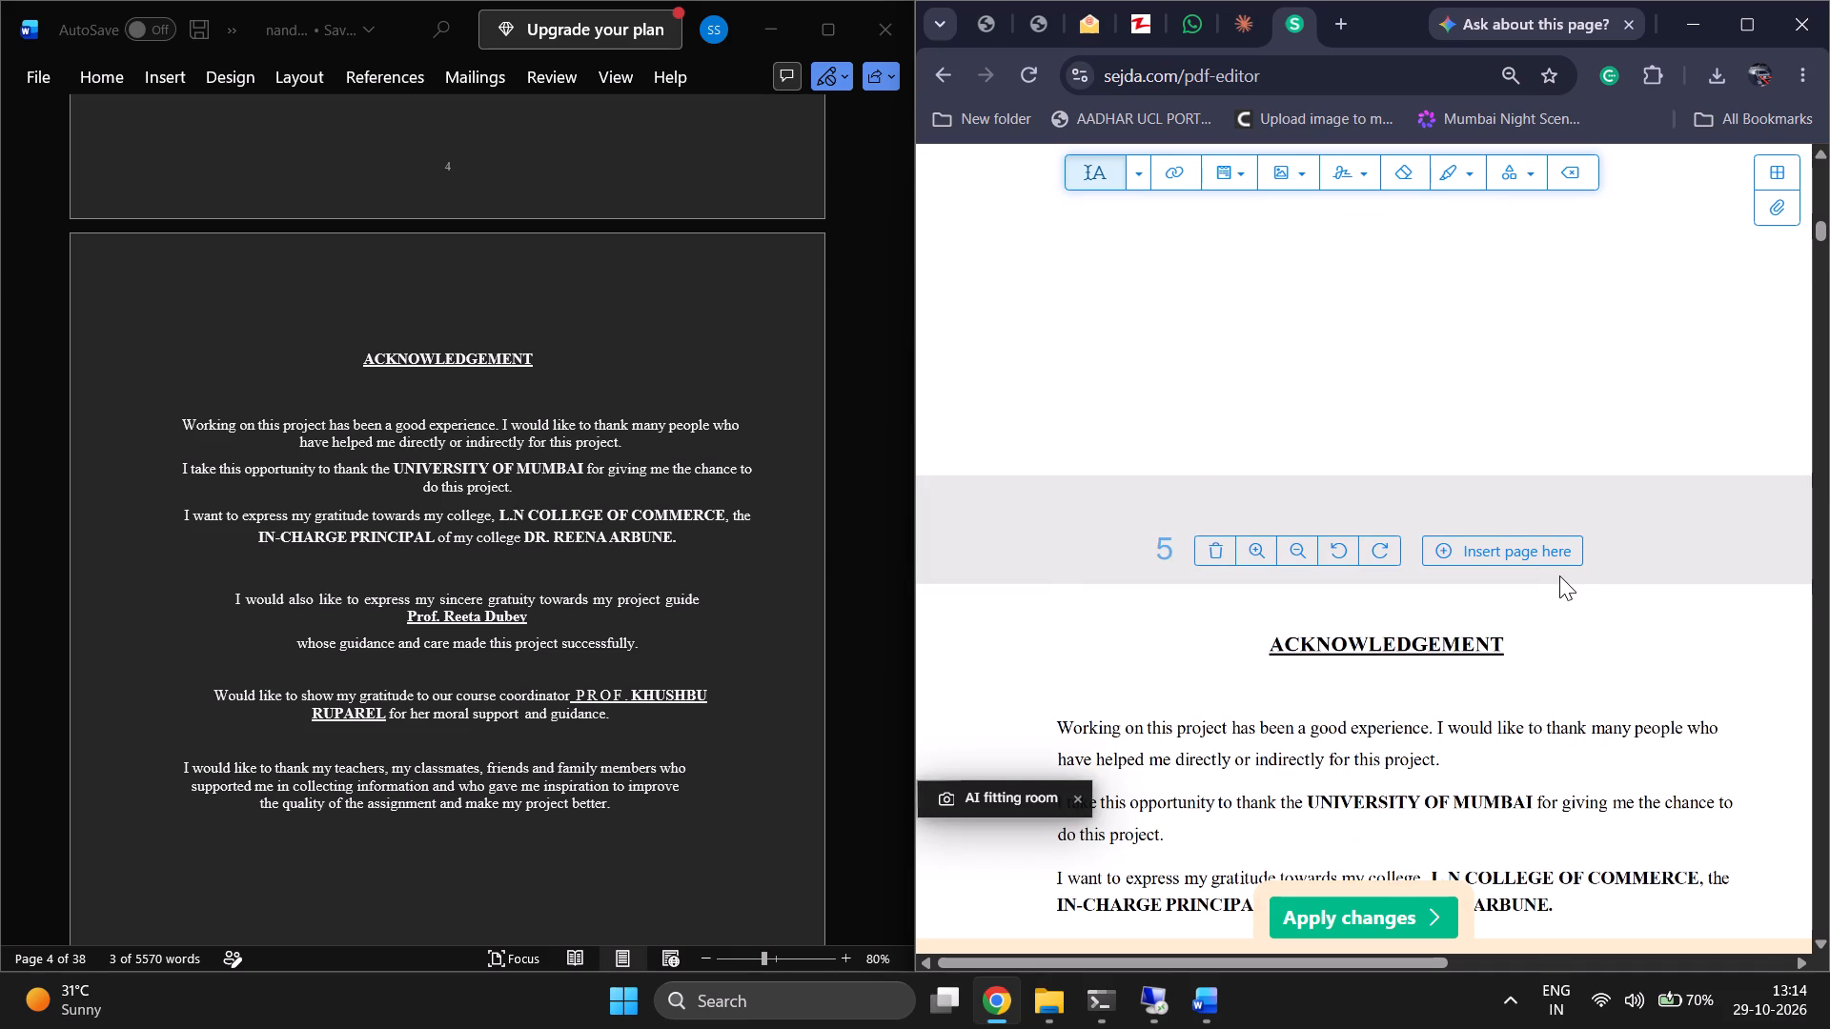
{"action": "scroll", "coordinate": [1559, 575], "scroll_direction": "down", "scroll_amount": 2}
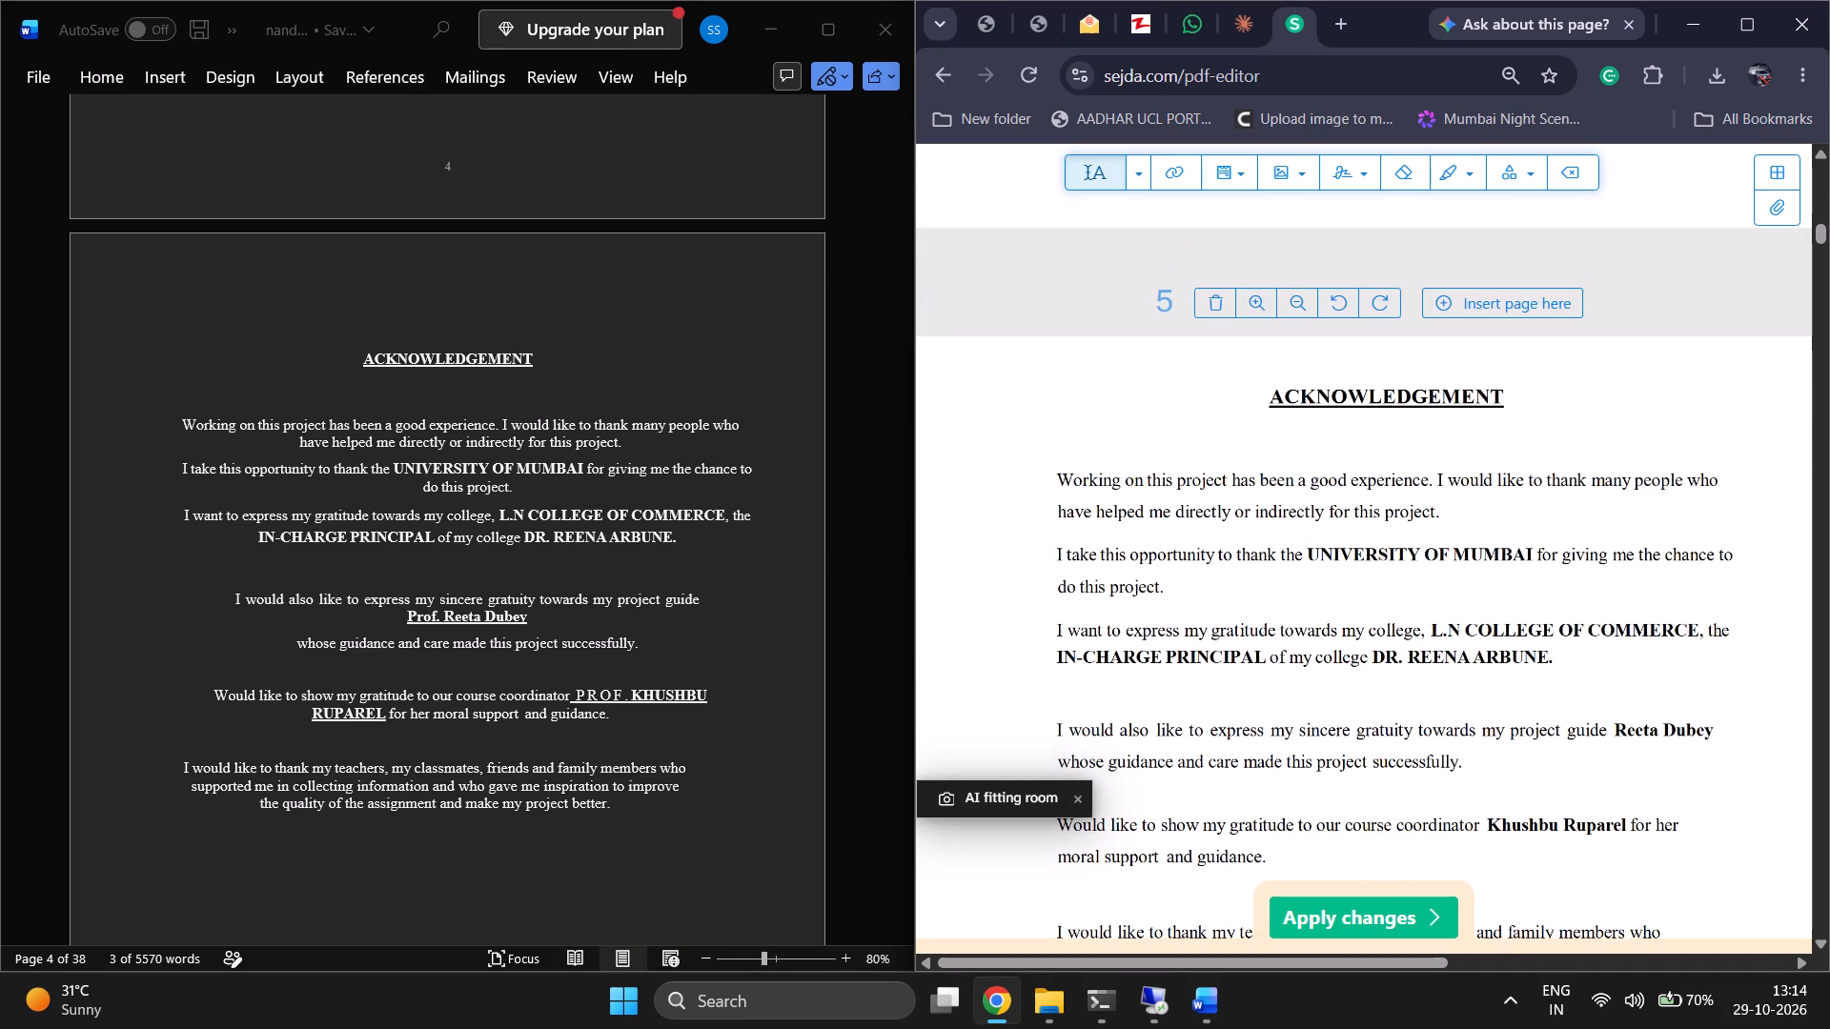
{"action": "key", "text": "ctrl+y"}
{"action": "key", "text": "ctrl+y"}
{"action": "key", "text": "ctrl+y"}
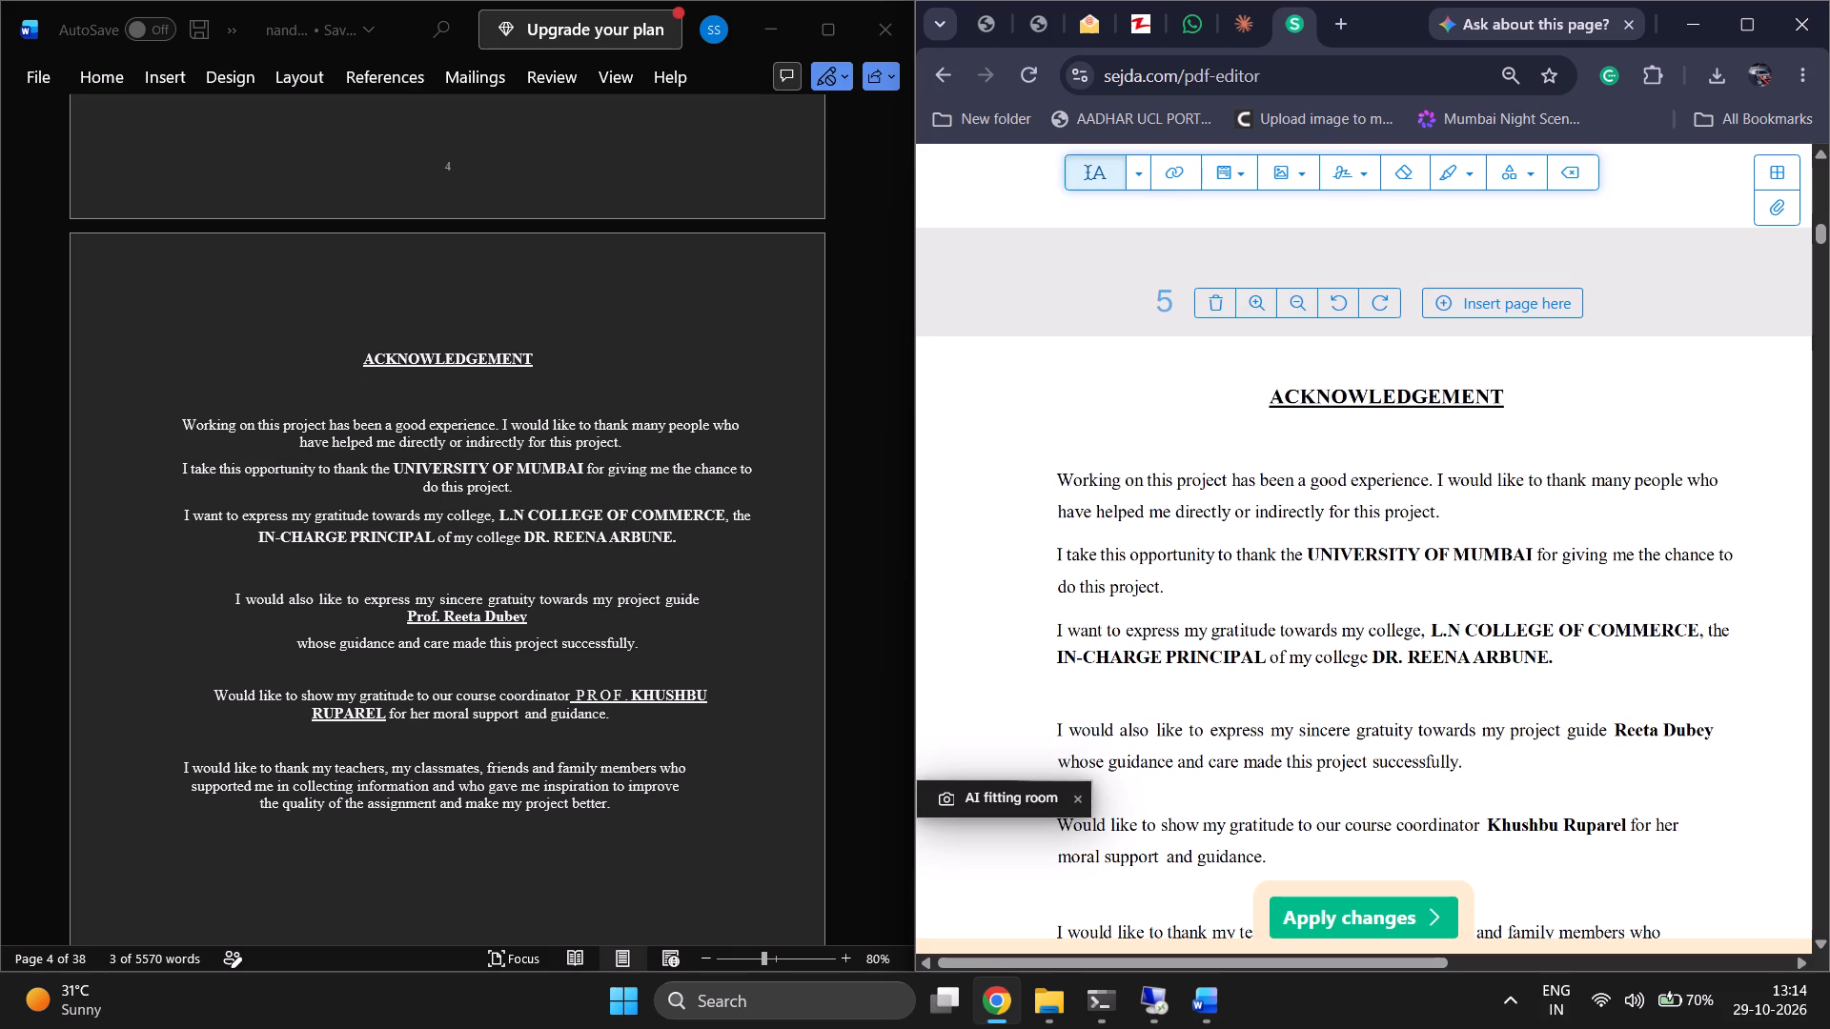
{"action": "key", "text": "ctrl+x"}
Add "PROF." before the project guide's name in the Acknowledgement again.
{"action": "scroll", "coordinate": [1559, 575], "scroll_direction": "up", "scroll_amount": 10}
{"action": "scroll", "coordinate": [1559, 575], "scroll_direction": "down", "scroll_amount": 1}
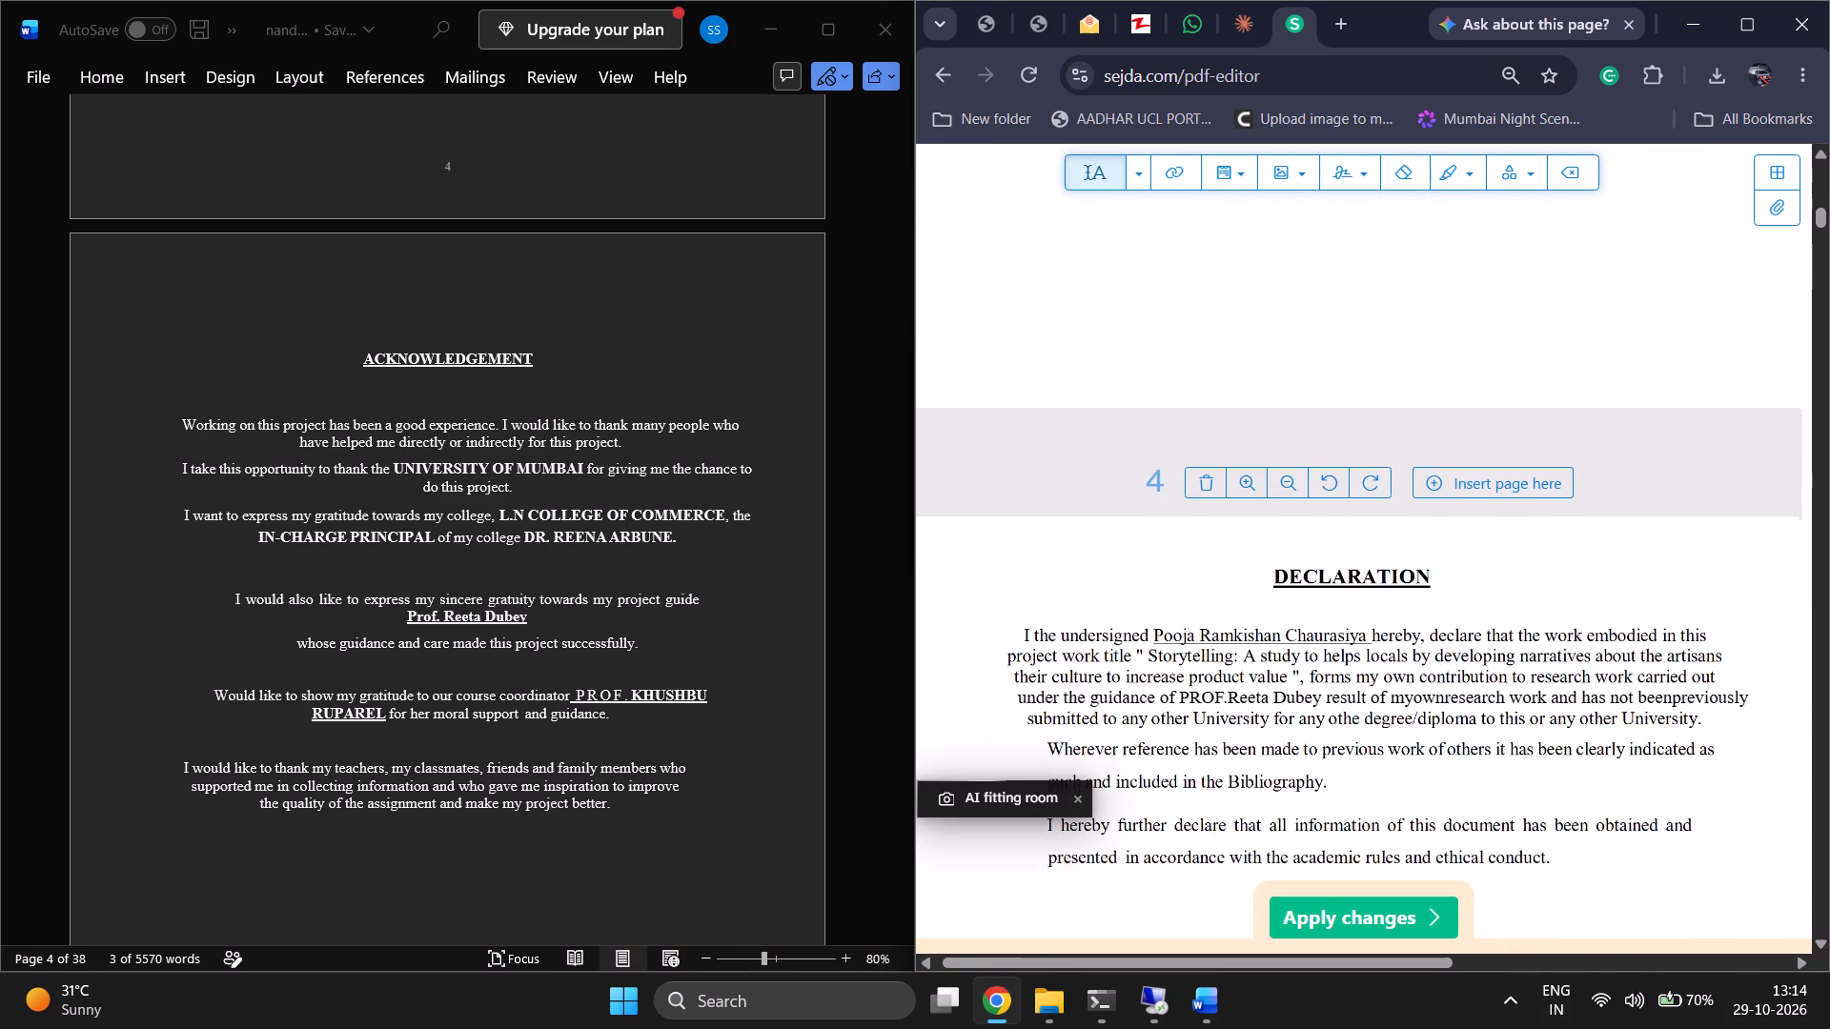
{"action": "scroll", "coordinate": [1559, 589], "scroll_direction": "down", "scroll_amount": 2}
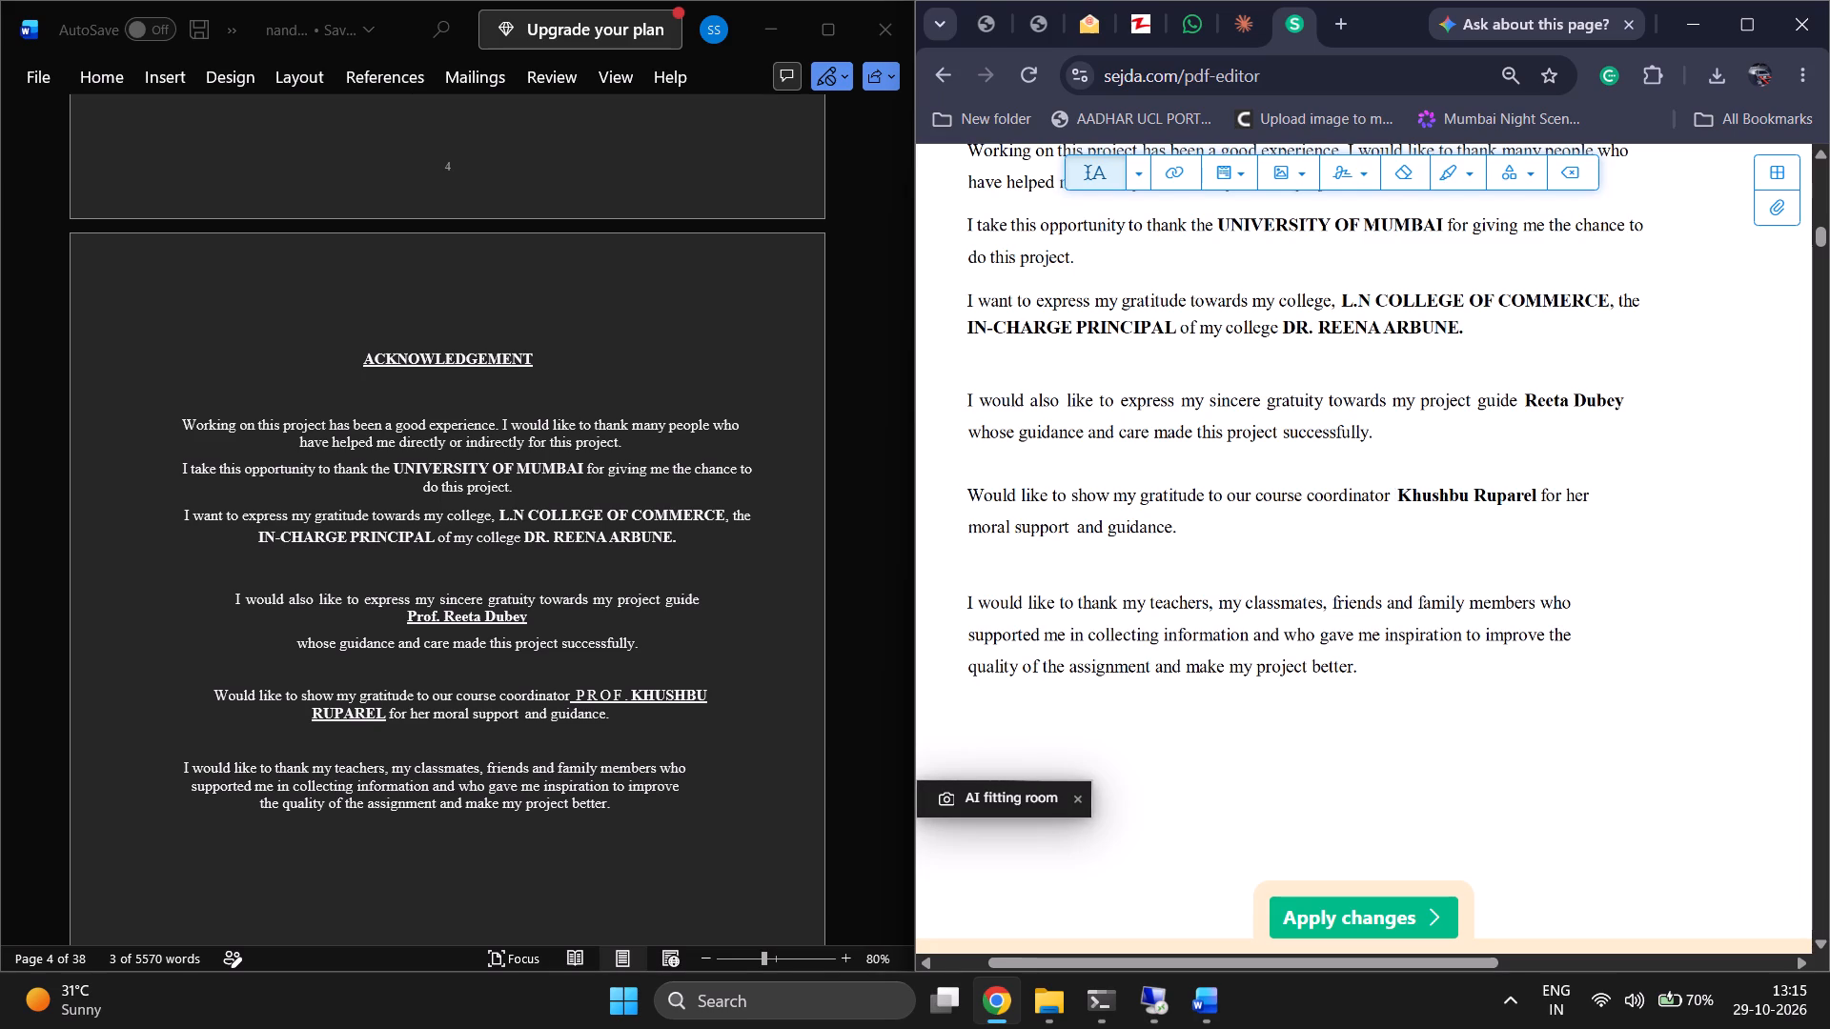
{"action": "left_click", "coordinate": [1527, 408]}
{"action": "type", "text": "PROF."}
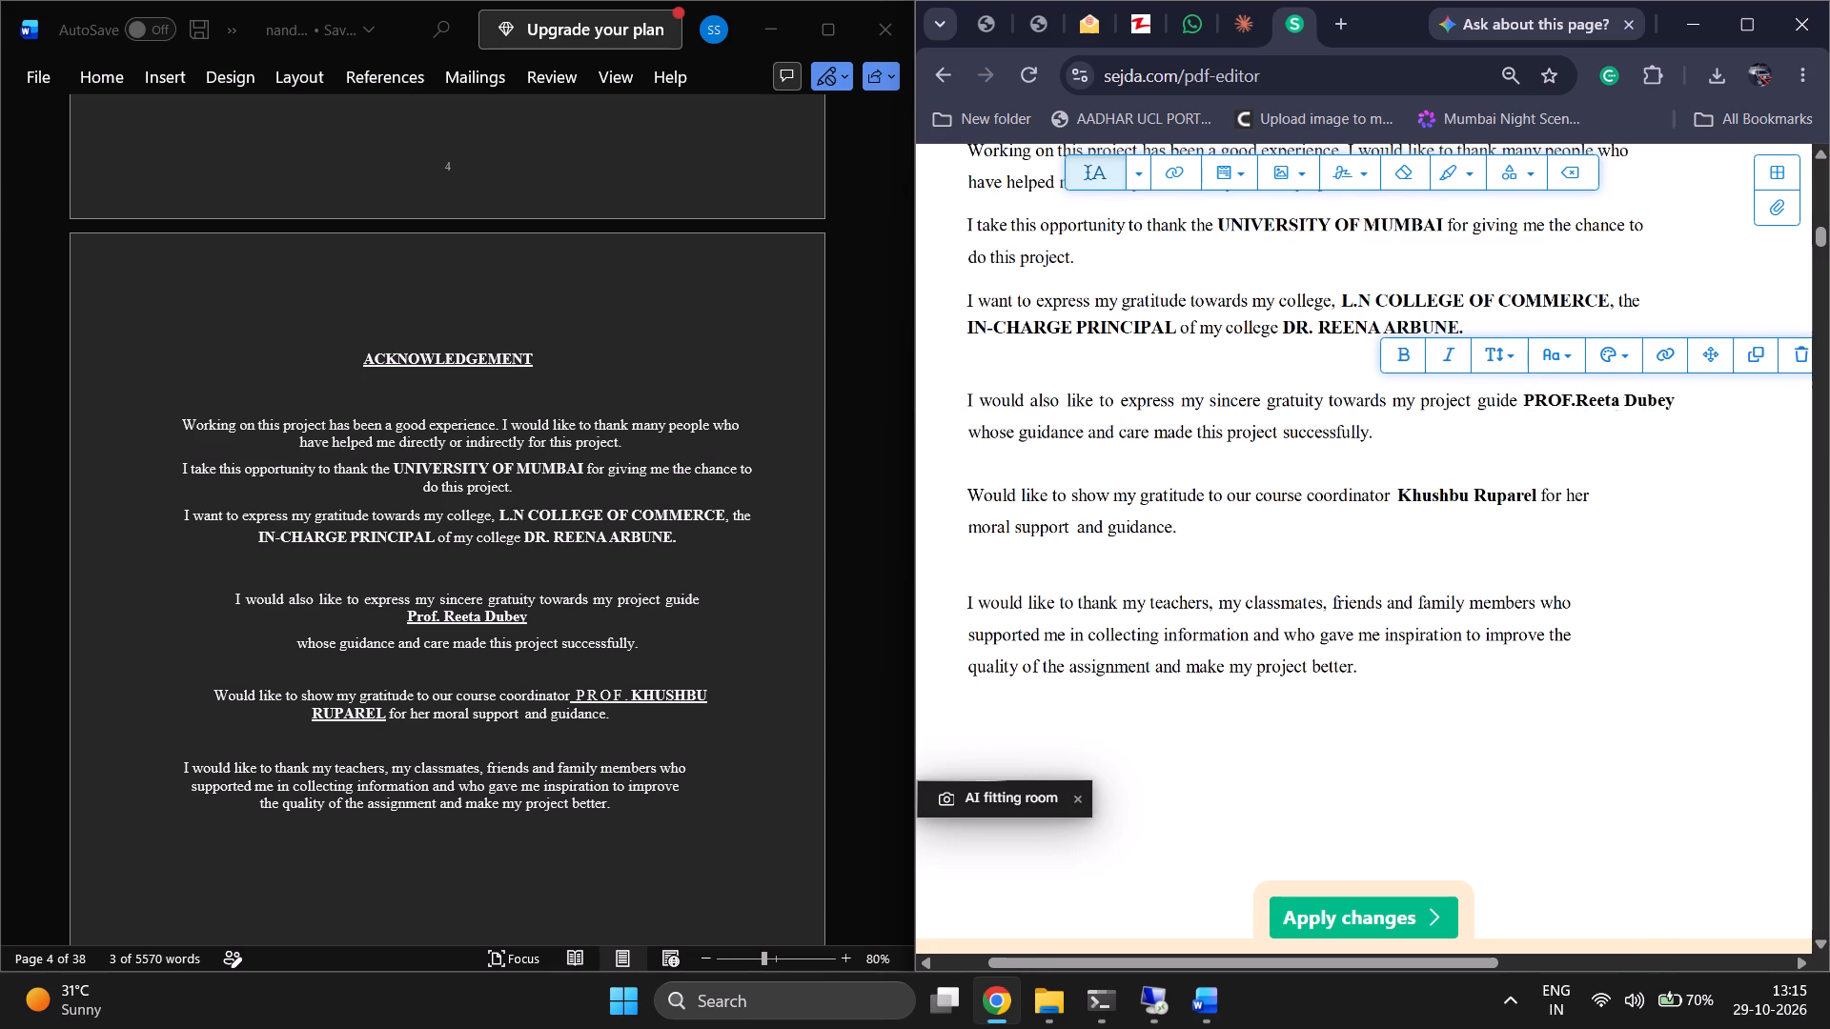
Add "PROF." before the course coordinator's name in the Acknowledgement again.
{"action": "left_click", "coordinate": [1400, 498]}
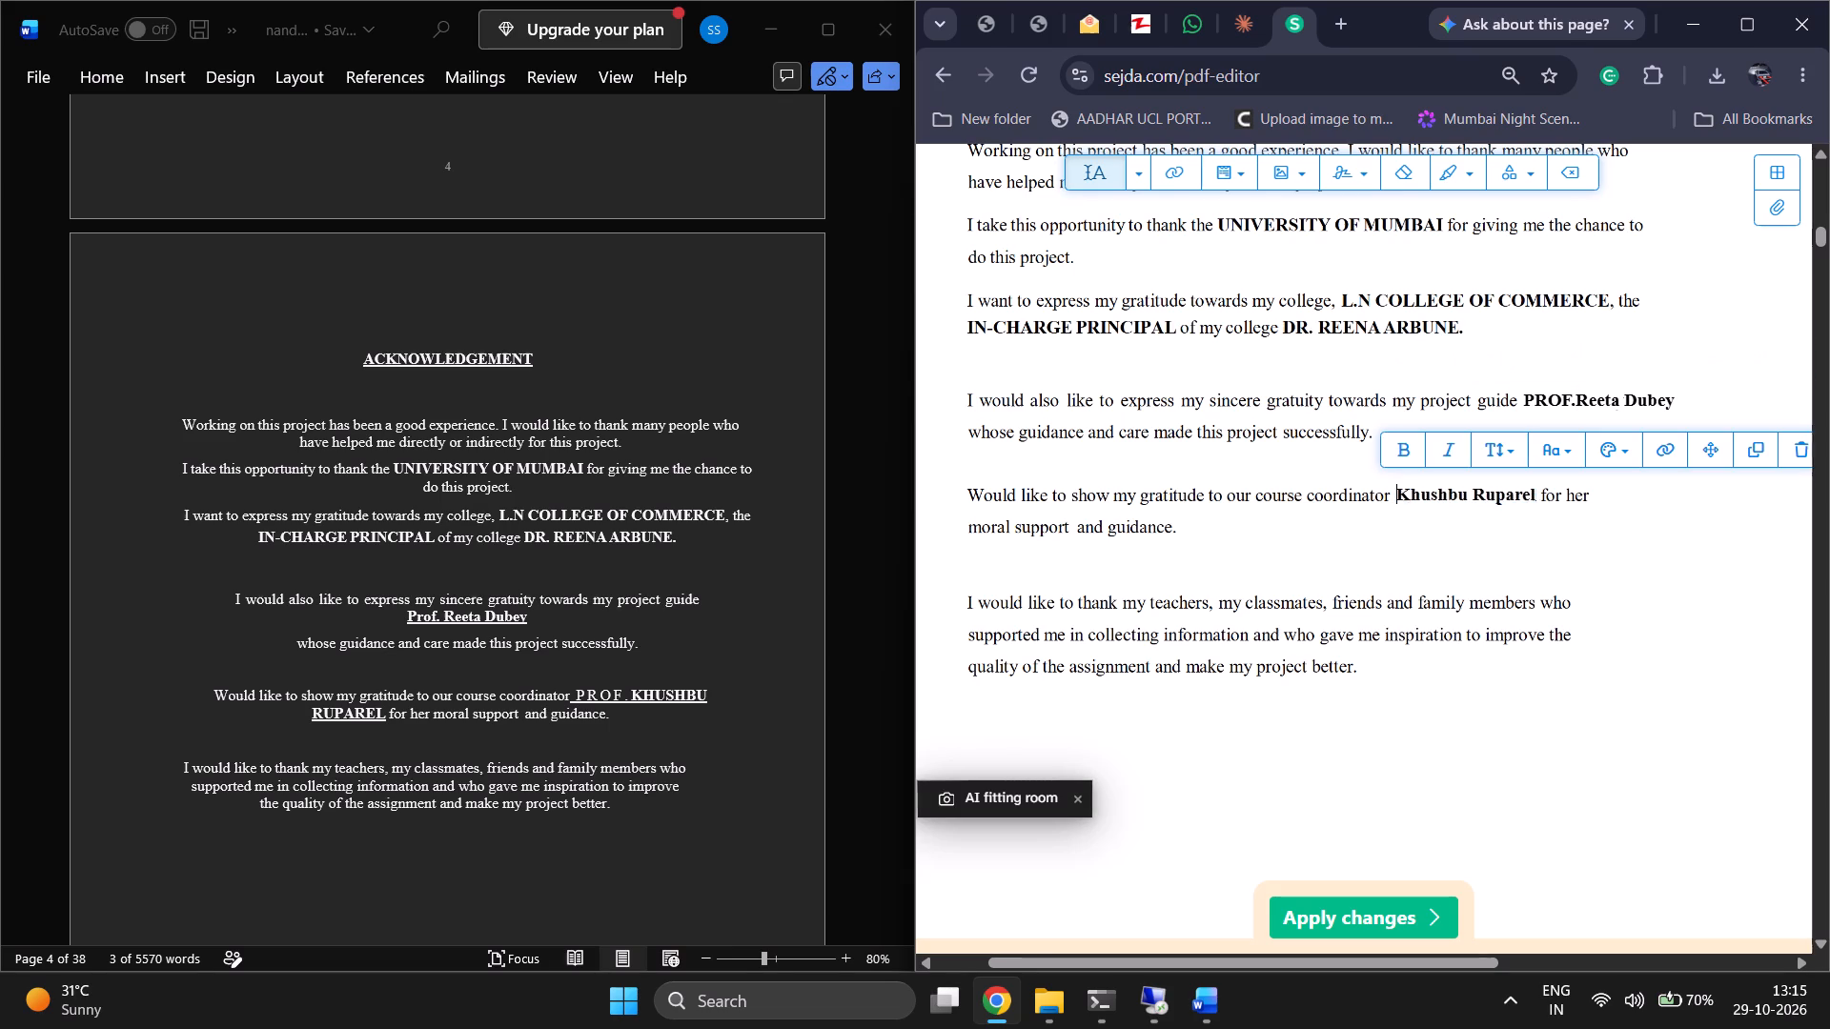
{"action": "type", "text": "PROF."}
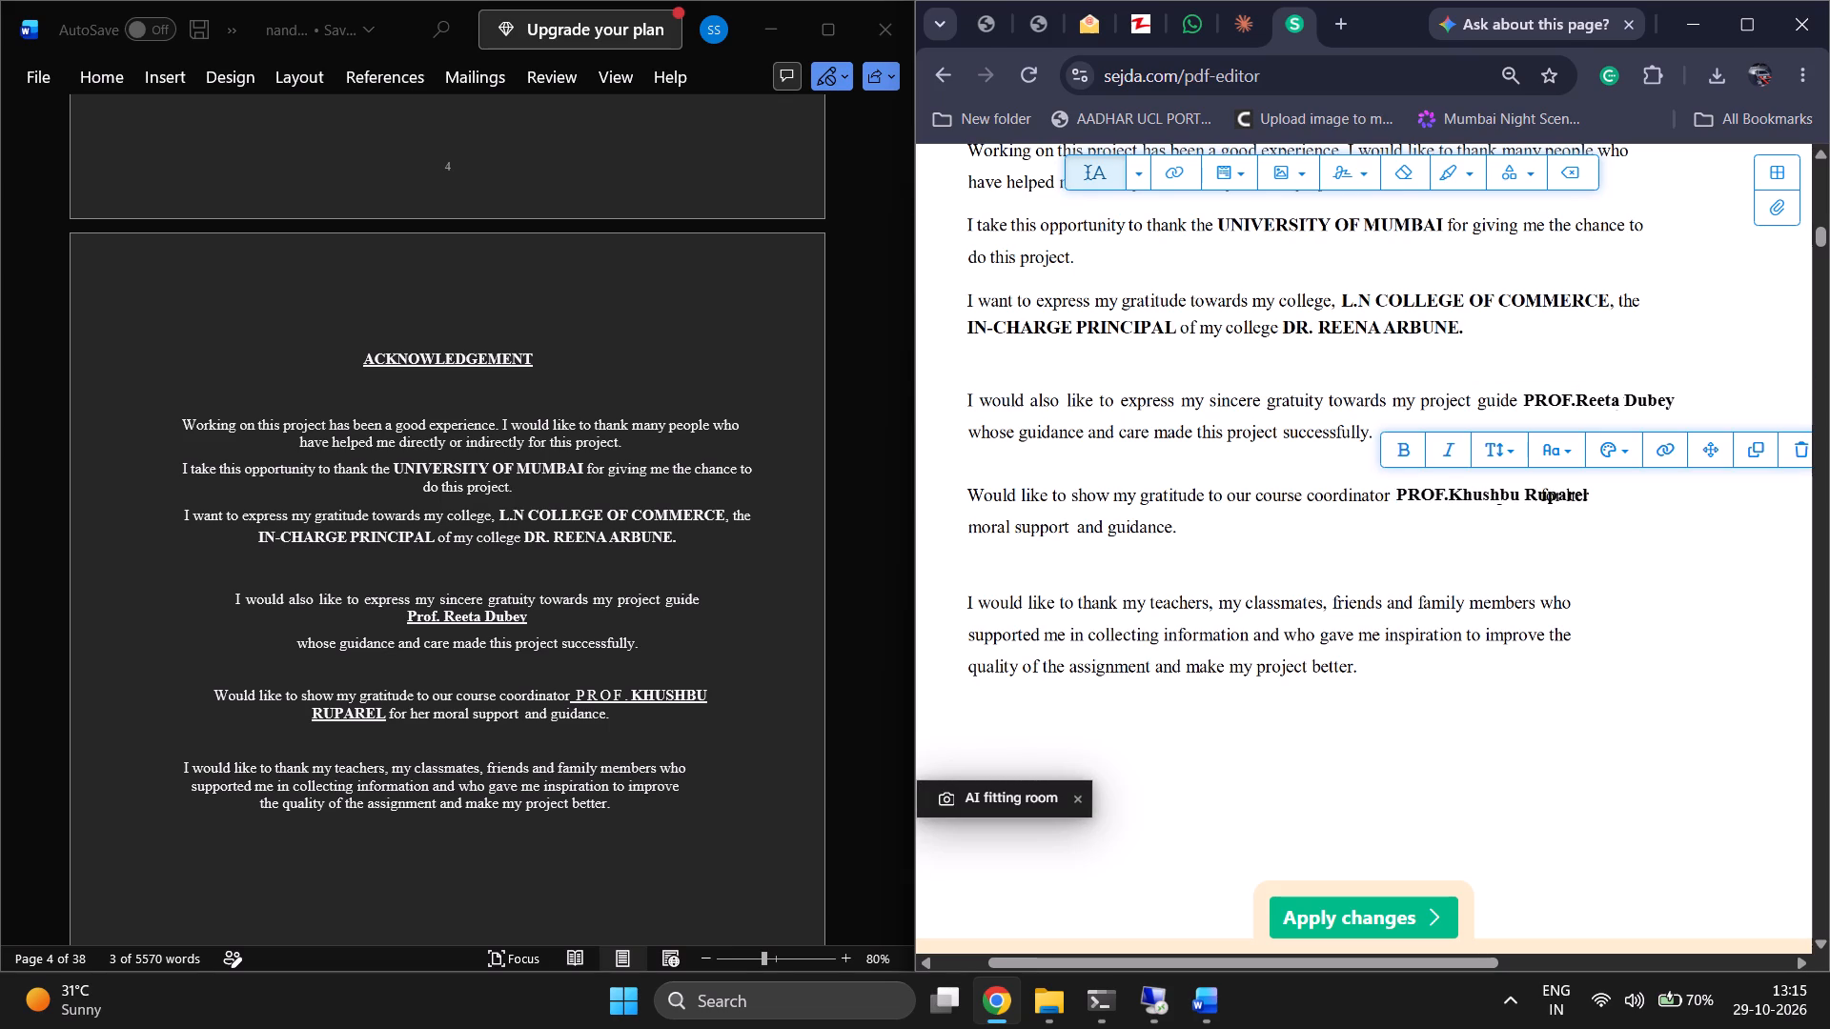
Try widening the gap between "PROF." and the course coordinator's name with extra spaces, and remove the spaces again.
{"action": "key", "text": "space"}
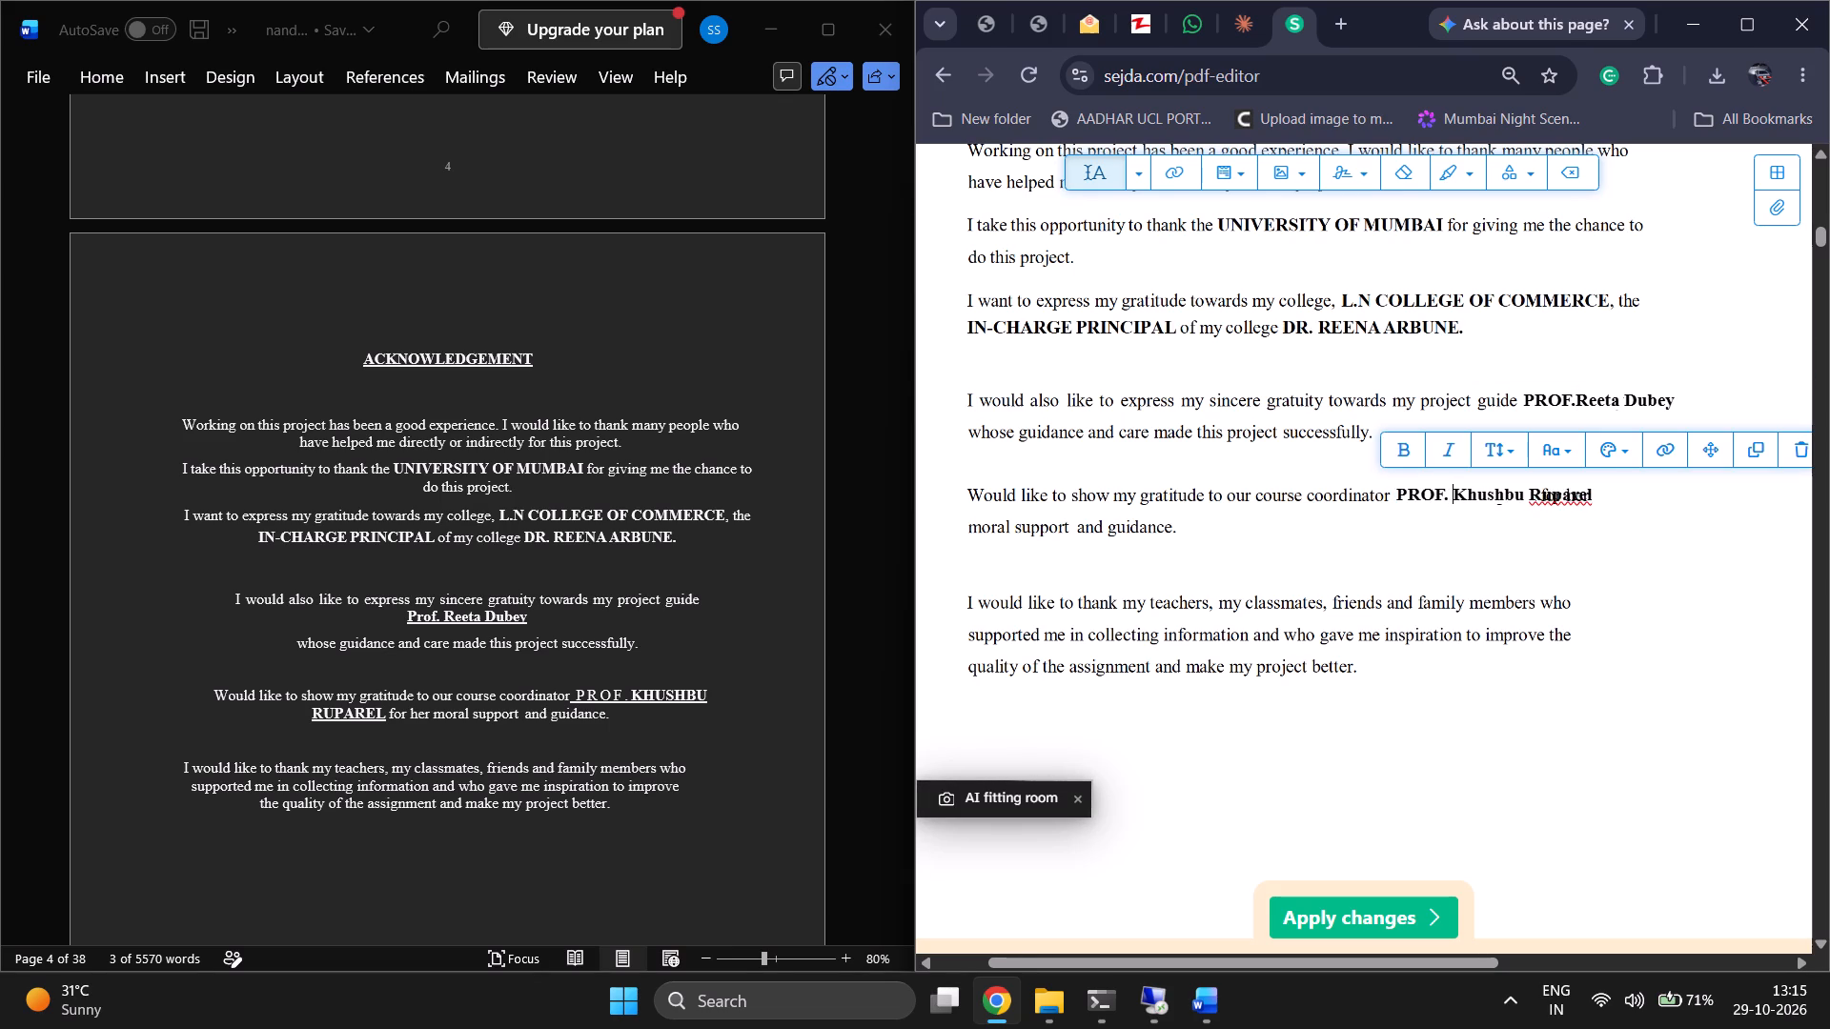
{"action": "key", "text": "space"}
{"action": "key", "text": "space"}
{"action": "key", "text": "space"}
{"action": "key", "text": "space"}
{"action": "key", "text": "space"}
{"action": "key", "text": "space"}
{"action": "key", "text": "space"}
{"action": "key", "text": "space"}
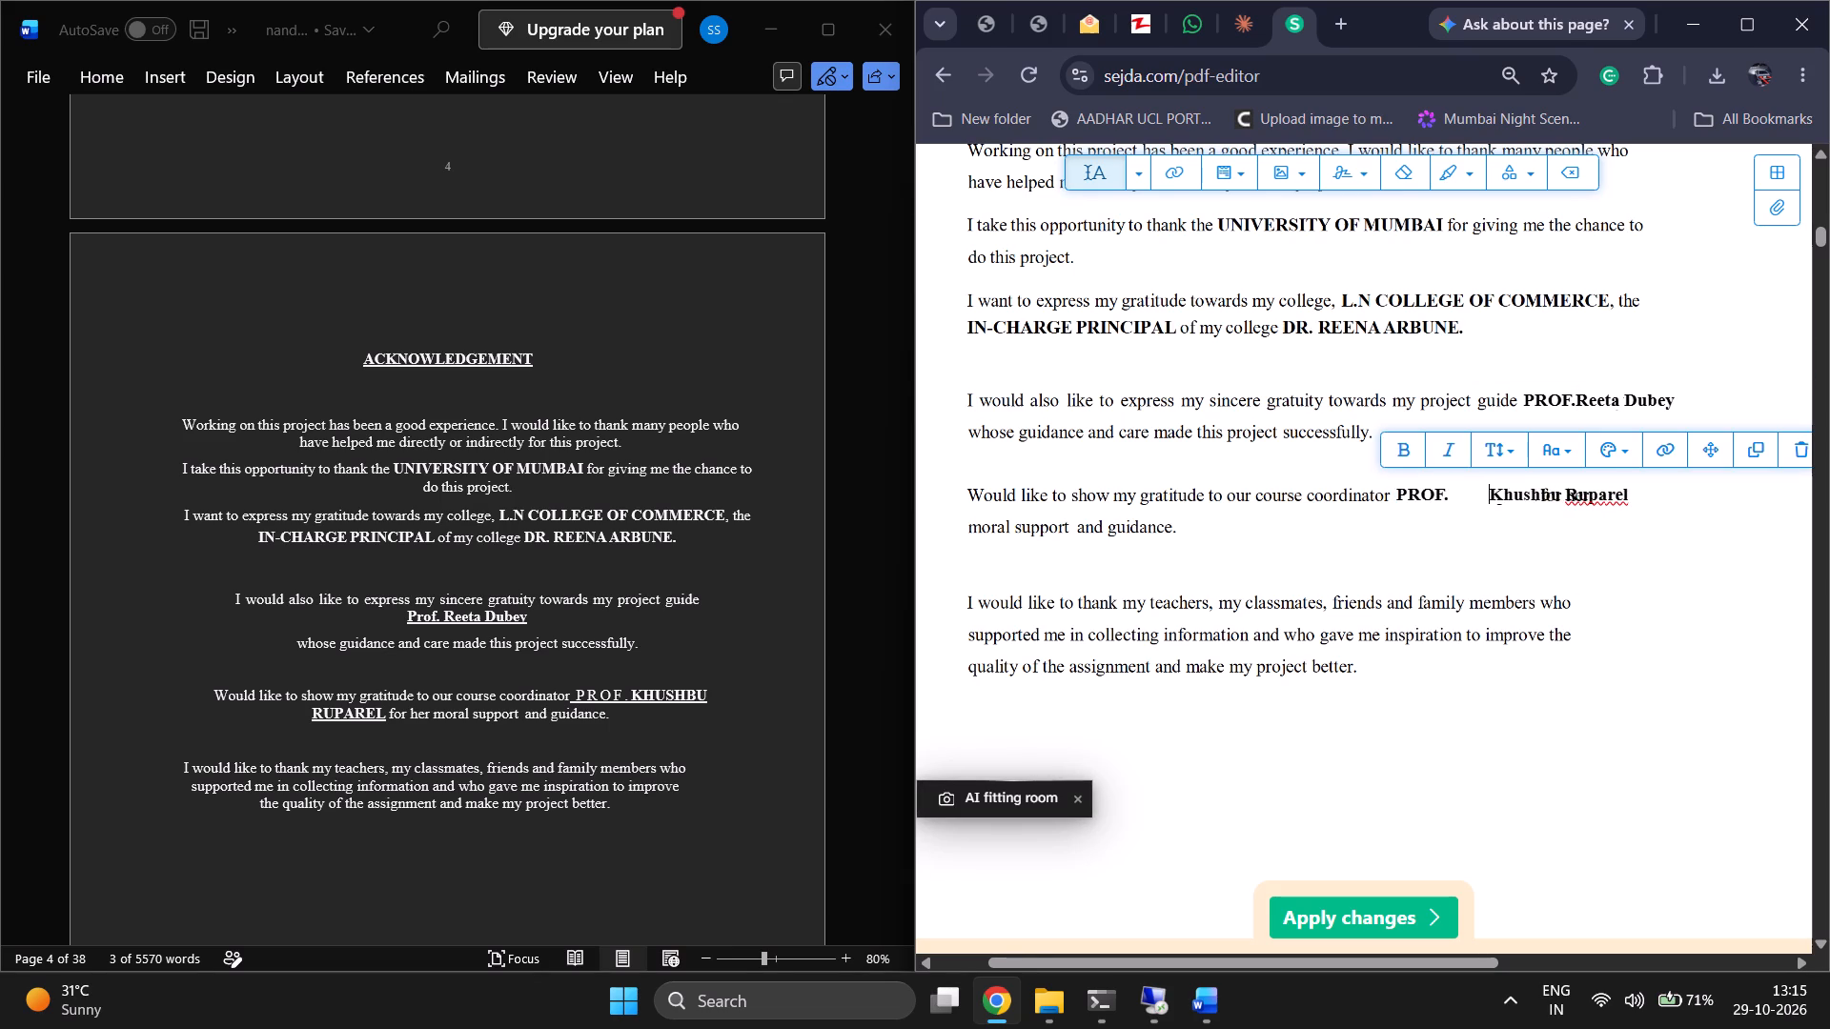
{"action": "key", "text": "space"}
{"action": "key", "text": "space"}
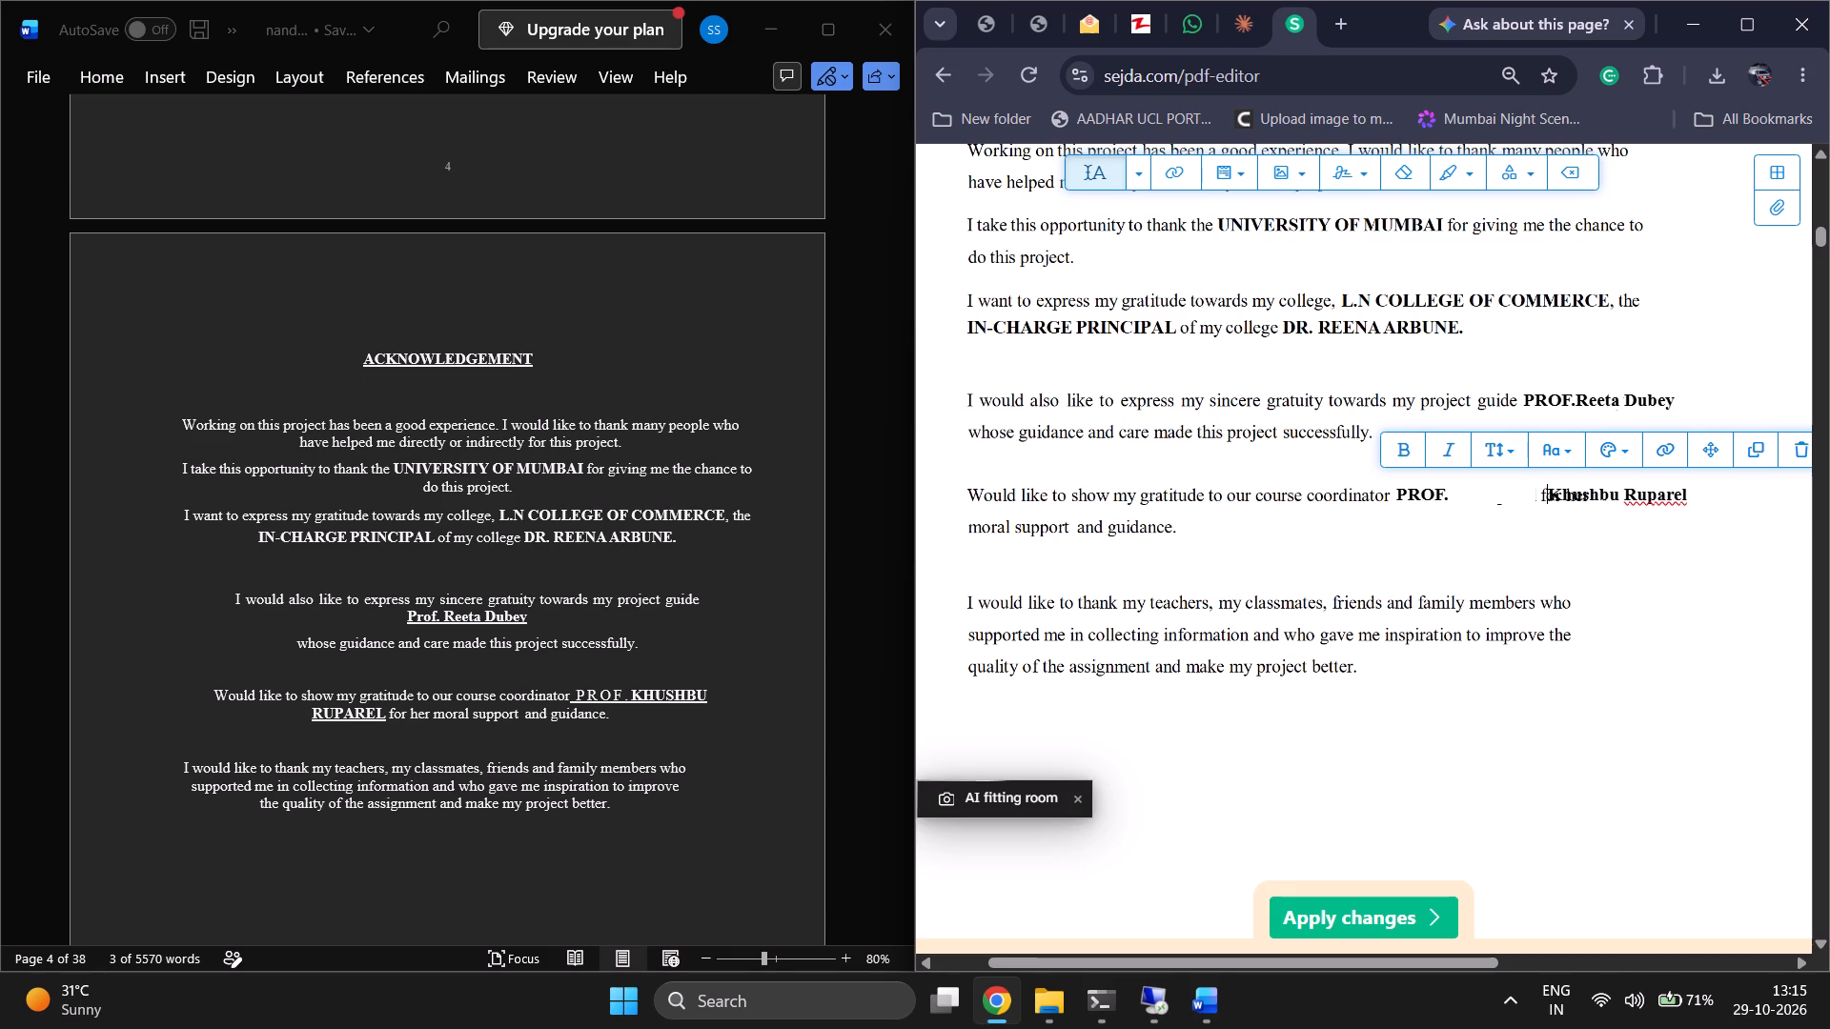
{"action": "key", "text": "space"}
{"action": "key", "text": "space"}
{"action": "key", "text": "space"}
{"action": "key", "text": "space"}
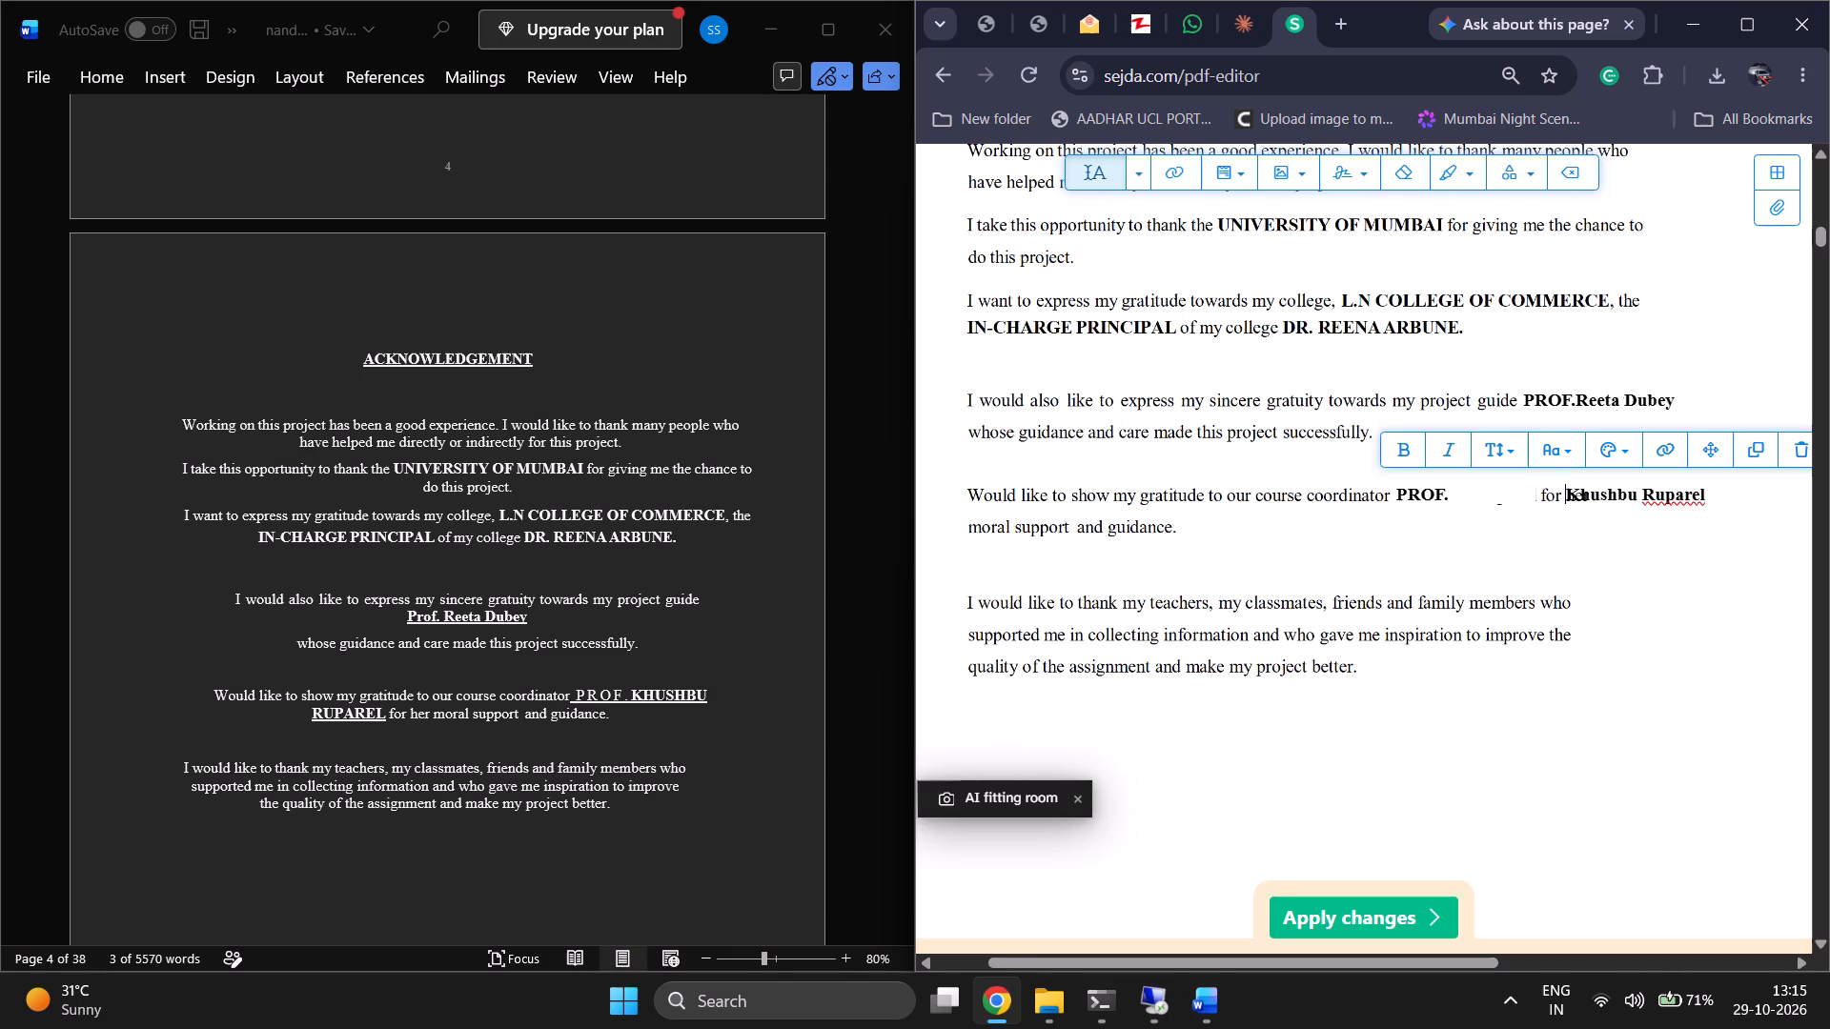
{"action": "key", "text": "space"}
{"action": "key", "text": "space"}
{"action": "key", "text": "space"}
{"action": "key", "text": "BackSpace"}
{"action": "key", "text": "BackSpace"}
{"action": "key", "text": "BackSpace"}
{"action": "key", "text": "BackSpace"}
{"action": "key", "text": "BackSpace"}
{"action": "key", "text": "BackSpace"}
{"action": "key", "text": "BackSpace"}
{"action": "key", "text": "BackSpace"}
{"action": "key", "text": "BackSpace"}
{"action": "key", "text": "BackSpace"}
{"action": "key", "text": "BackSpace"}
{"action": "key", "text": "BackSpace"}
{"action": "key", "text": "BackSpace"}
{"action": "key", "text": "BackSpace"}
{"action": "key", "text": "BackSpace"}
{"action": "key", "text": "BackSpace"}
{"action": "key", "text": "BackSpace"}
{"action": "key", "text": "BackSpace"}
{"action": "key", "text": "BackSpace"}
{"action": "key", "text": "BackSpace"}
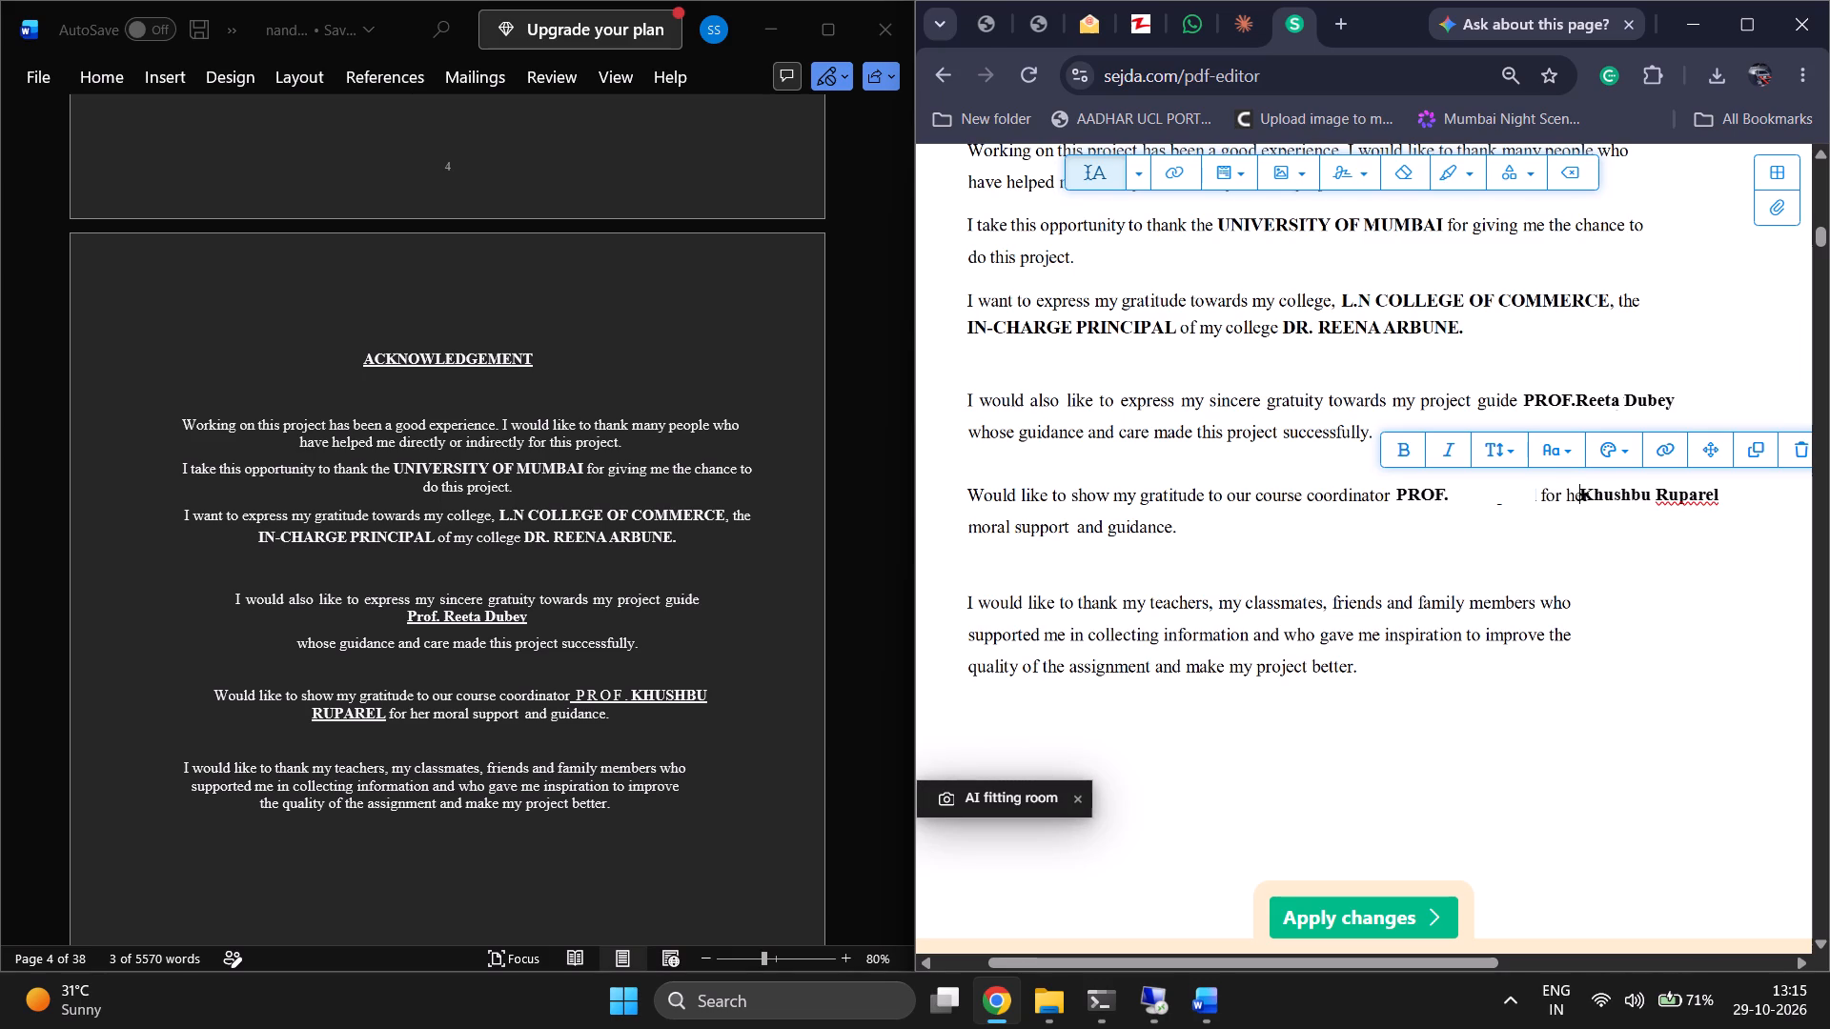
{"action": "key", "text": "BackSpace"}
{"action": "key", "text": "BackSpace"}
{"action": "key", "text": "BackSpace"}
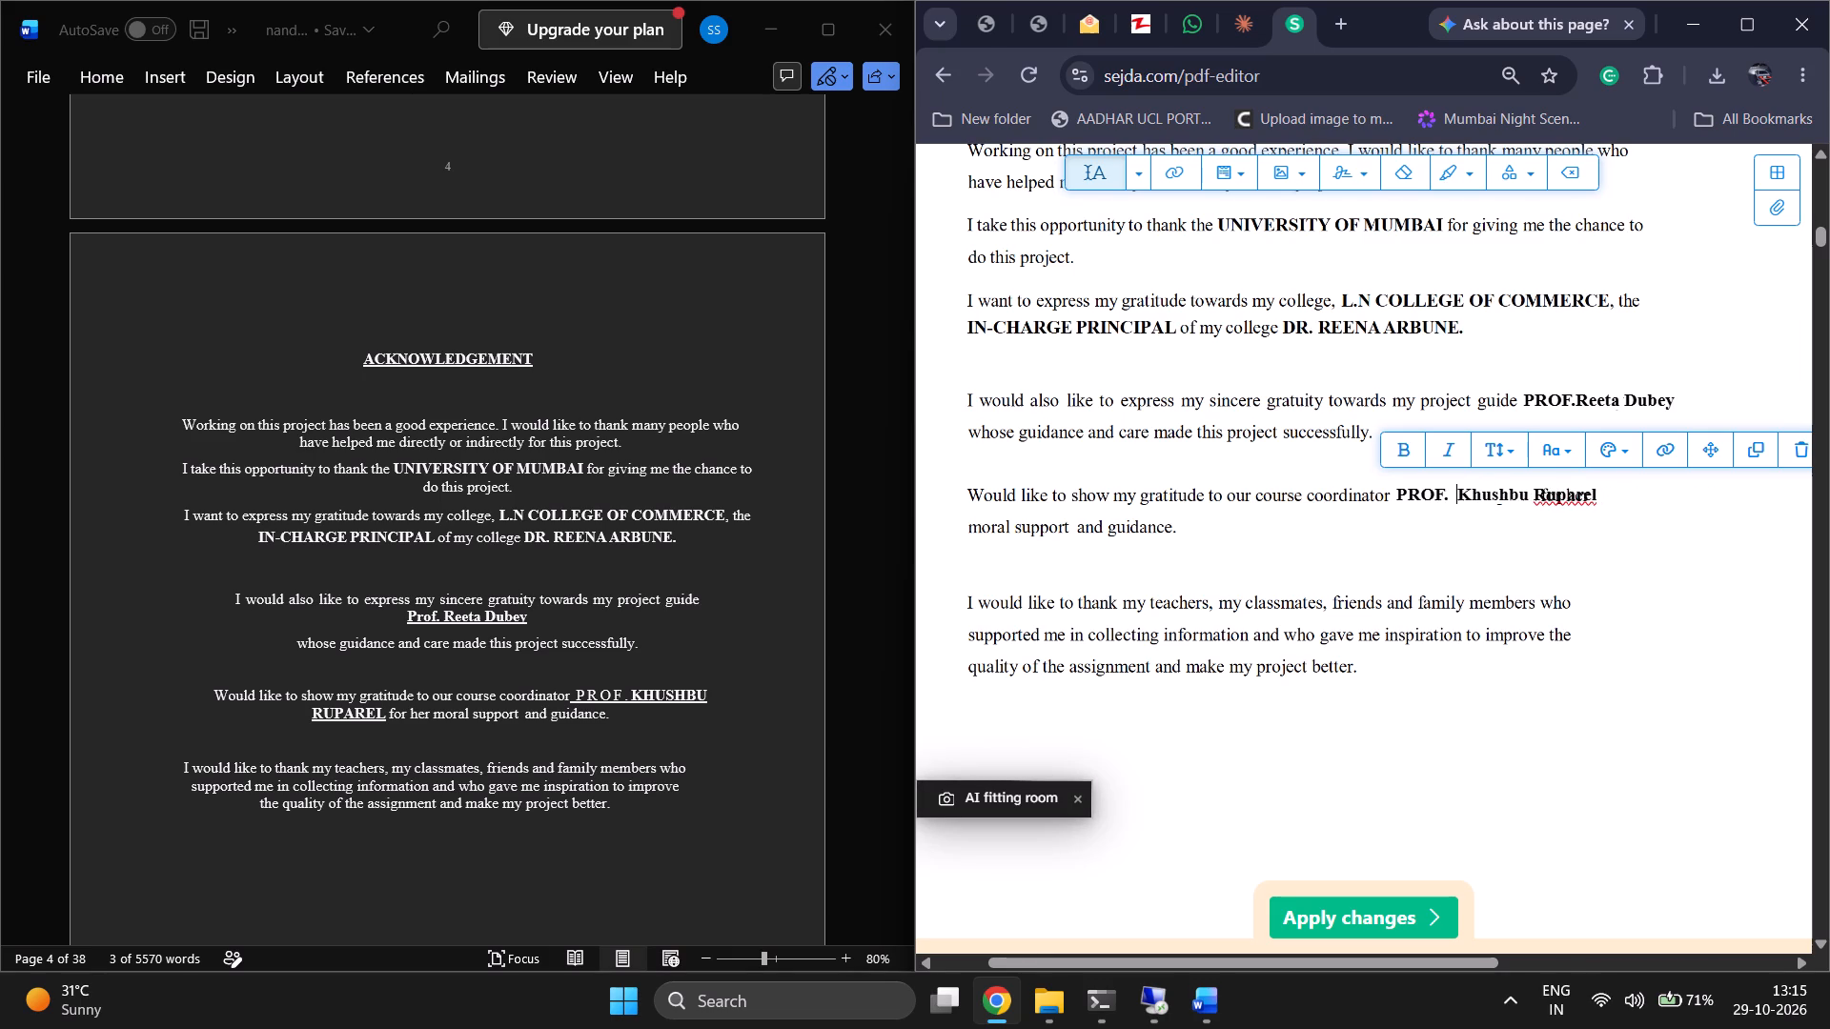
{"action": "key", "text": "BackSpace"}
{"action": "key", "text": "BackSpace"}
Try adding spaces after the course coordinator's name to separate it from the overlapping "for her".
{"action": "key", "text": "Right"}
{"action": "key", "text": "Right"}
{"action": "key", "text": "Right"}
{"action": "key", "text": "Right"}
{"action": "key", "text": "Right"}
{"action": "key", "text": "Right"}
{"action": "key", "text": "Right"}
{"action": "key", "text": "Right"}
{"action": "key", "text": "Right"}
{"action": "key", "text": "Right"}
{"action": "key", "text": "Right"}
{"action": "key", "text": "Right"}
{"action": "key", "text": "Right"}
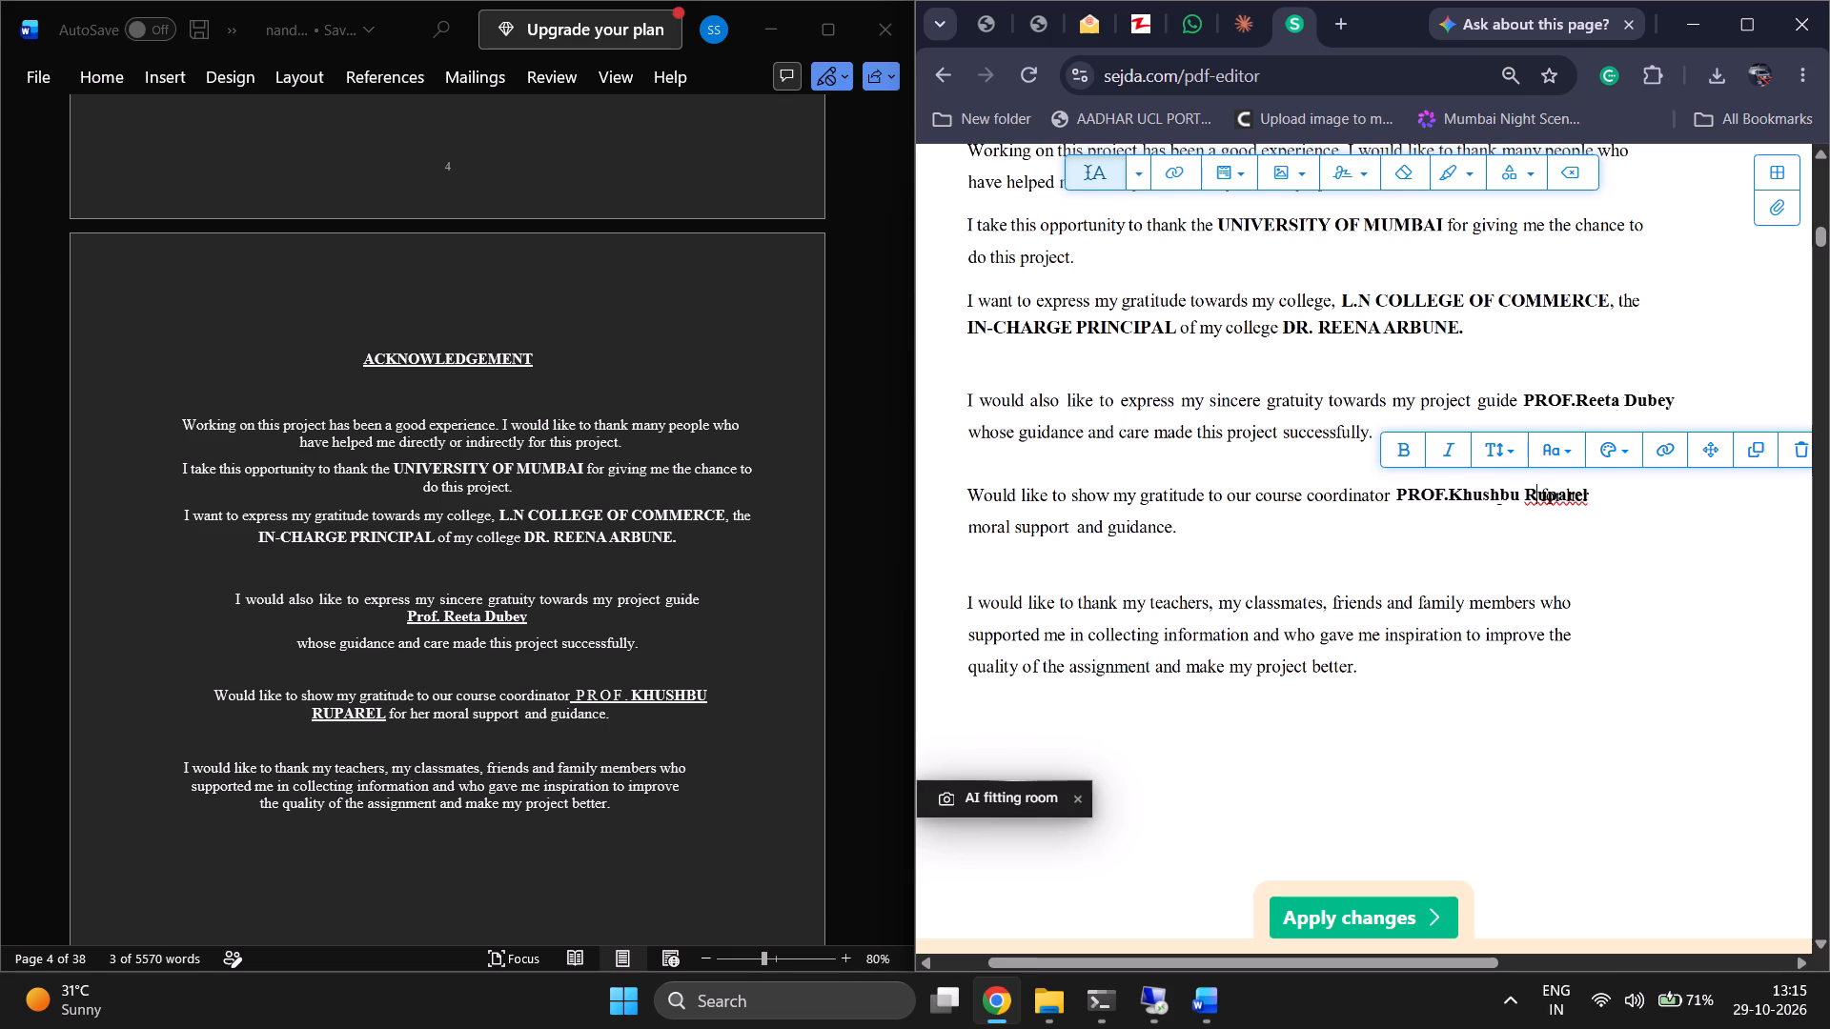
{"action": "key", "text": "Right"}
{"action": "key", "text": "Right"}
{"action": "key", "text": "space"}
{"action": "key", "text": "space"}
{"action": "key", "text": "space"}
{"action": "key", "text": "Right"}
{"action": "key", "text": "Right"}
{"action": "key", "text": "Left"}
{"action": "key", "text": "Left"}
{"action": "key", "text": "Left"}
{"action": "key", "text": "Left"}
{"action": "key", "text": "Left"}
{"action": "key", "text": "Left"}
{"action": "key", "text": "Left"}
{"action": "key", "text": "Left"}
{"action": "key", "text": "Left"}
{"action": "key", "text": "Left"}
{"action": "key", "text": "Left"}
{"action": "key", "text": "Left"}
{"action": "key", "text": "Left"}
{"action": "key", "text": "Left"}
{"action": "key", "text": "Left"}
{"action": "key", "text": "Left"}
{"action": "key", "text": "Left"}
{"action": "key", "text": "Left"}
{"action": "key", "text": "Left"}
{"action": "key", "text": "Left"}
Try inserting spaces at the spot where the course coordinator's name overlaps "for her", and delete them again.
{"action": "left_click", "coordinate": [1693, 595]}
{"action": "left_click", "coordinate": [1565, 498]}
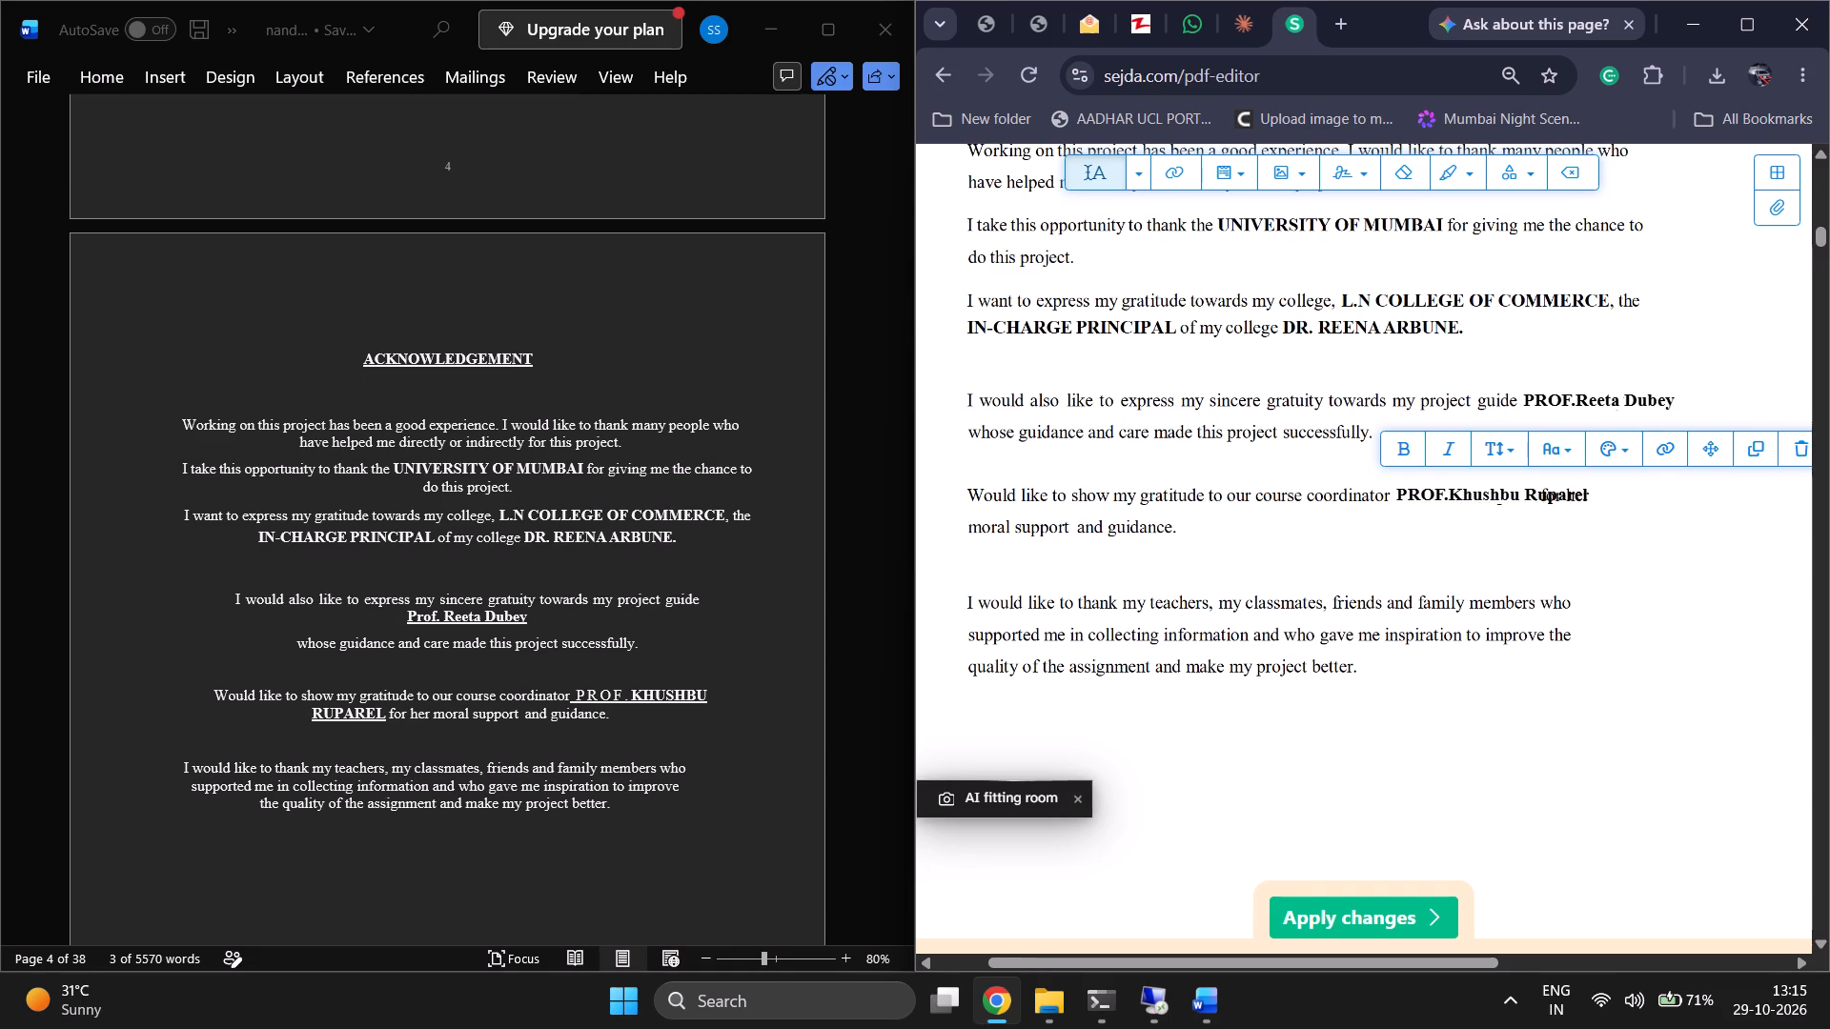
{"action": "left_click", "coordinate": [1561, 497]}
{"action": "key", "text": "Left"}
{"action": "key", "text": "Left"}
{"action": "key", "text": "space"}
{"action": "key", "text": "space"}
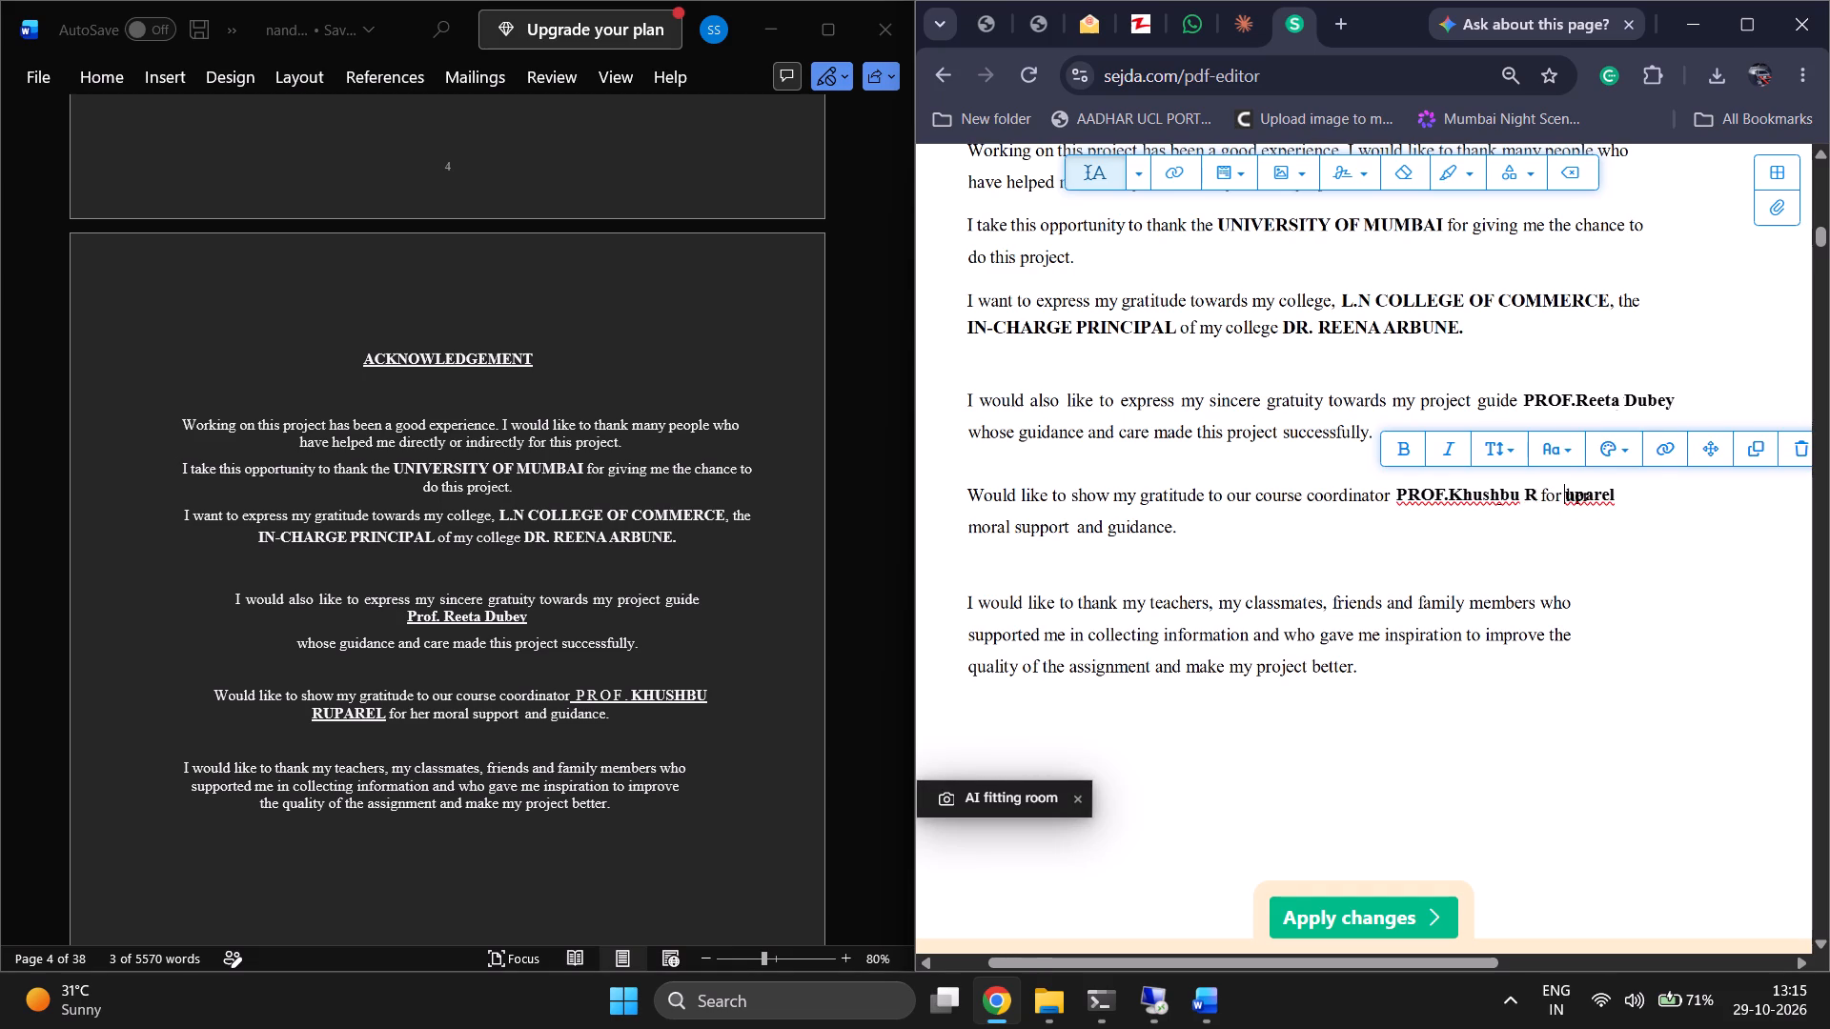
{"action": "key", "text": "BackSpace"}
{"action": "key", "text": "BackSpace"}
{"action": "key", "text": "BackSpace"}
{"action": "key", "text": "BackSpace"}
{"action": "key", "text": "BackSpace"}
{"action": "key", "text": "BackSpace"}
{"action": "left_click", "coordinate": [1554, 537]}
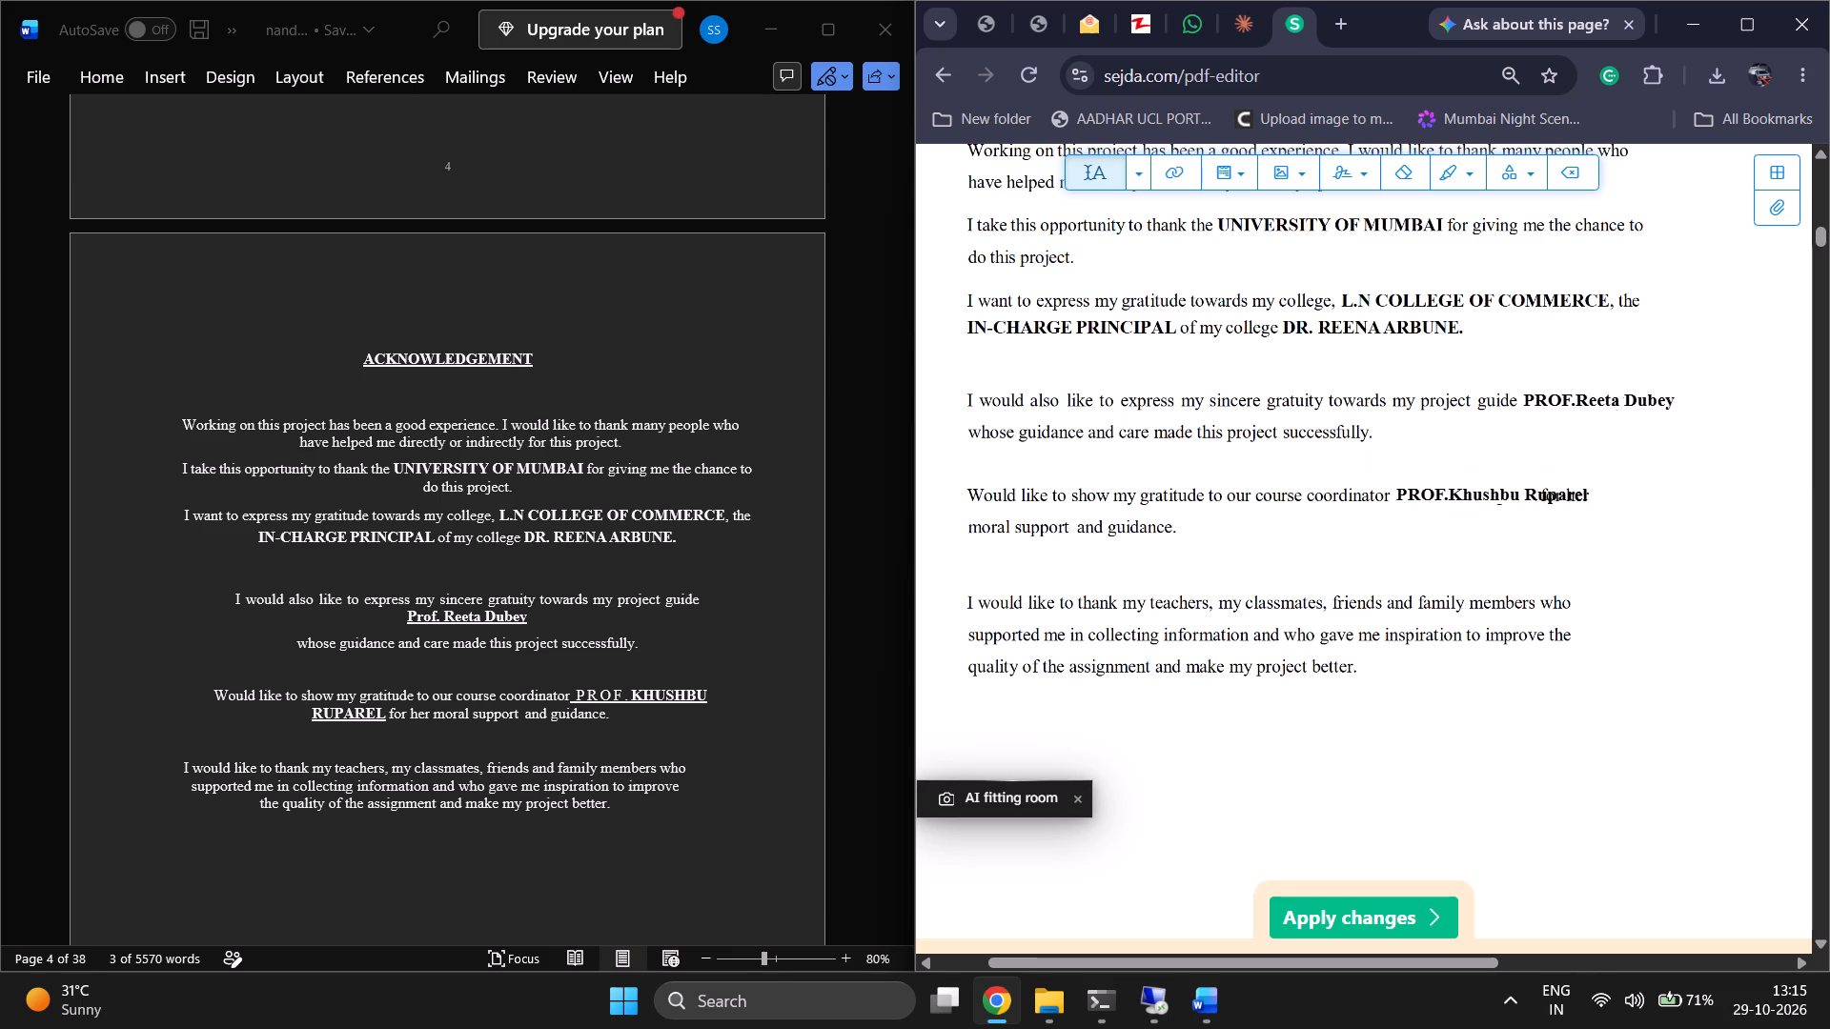
Move the course coordinator's name box up above its line, off the overlapping "for her" text.
{"action": "left_click", "coordinate": [1454, 496]}
{"action": "left_click_drag", "start_coordinate": [1455, 493], "coordinate": [1488, 530]}
{"action": "left_click", "coordinate": [1474, 525]}
{"action": "left_click", "coordinate": [1803, 471]}
{"action": "left_click_drag", "start_coordinate": [1483, 491], "coordinate": [1497, 456]}
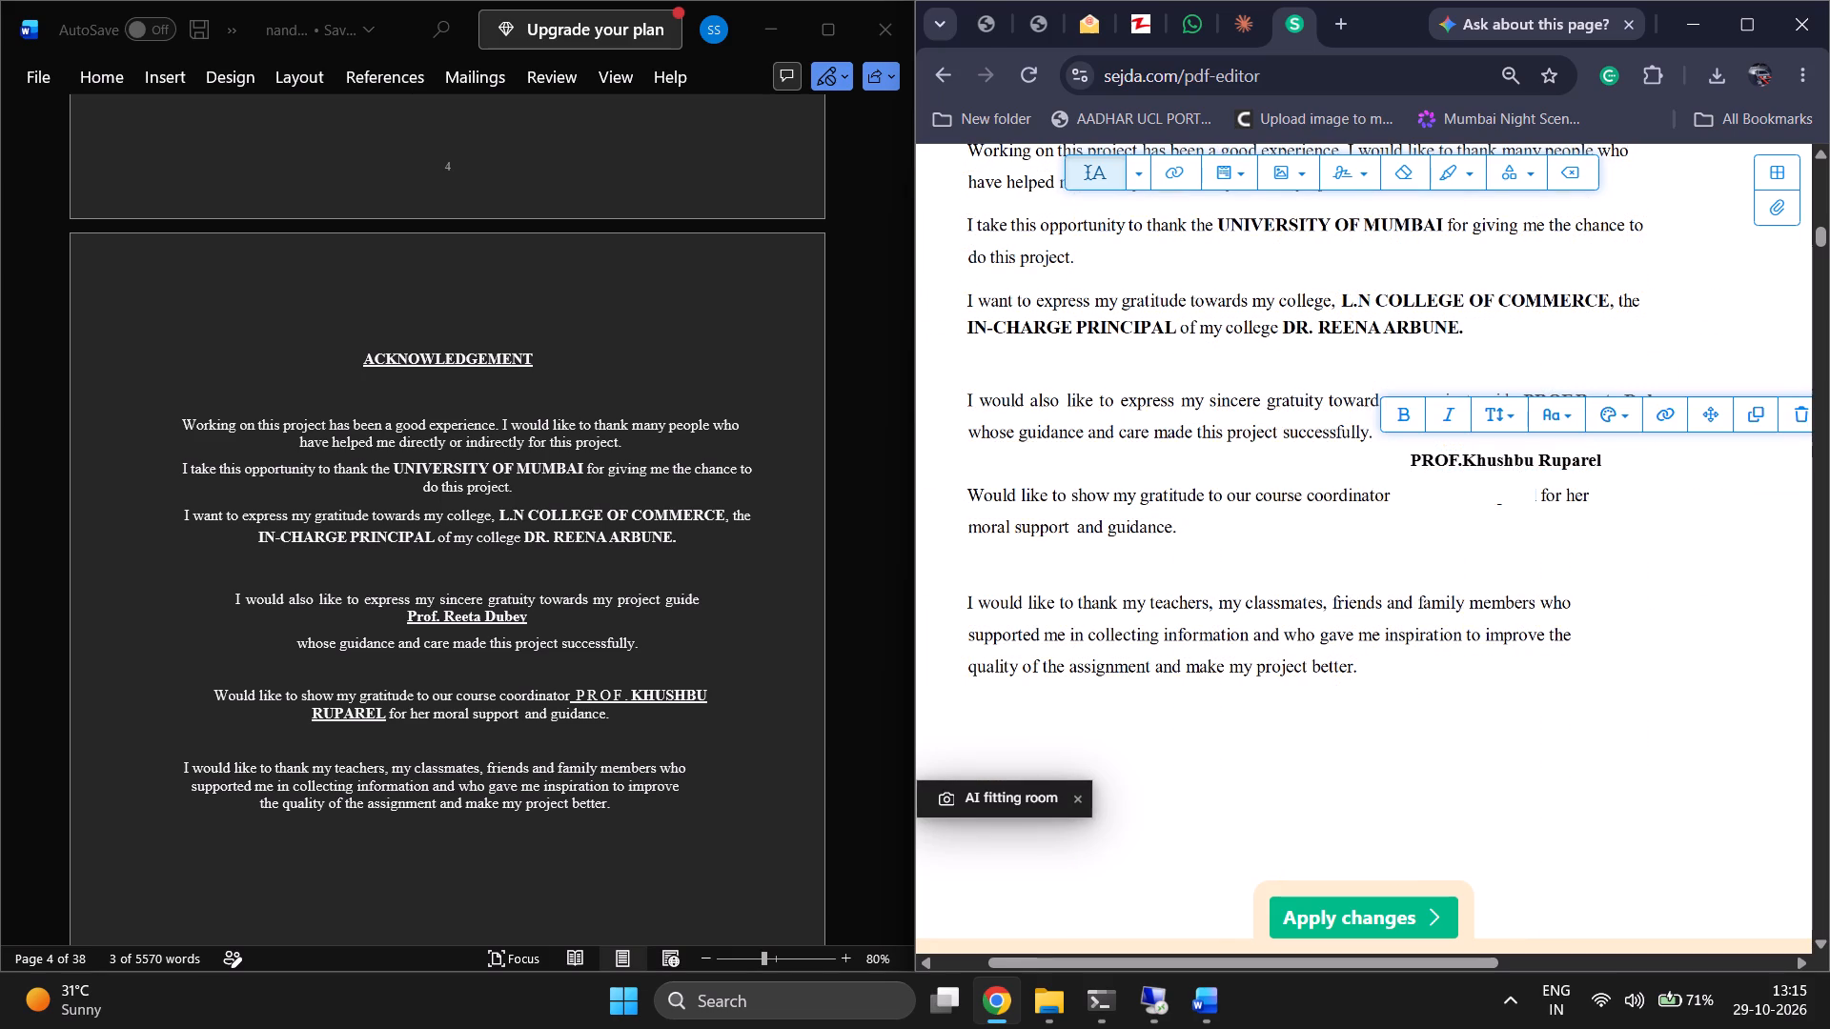
Push "for her" further along its line by inserting spaces in front of it, making room for the coordinator's name.
{"action": "left_click", "coordinate": [1526, 489]}
{"action": "left_click", "coordinate": [1488, 500]}
{"action": "left_click", "coordinate": [1579, 488]}
{"action": "key", "text": "space"}
{"action": "key", "text": "space"}
{"action": "key", "text": "space"}
{"action": "key", "text": "space"}
{"action": "key", "text": "space"}
{"action": "key", "text": "space"}
{"action": "key", "text": "space"}
{"action": "key", "text": "space"}
{"action": "key", "text": "space"}
{"action": "key", "text": "space"}
{"action": "key", "text": "space"}
{"action": "key", "text": "space"}
{"action": "key", "text": "space"}
{"action": "key", "text": "space"}
{"action": "key", "text": "space"}
{"action": "key", "text": "space"}
{"action": "key", "text": "space"}
{"action": "key", "text": "space"}
{"action": "key", "text": "space"}
{"action": "key", "text": "space"}
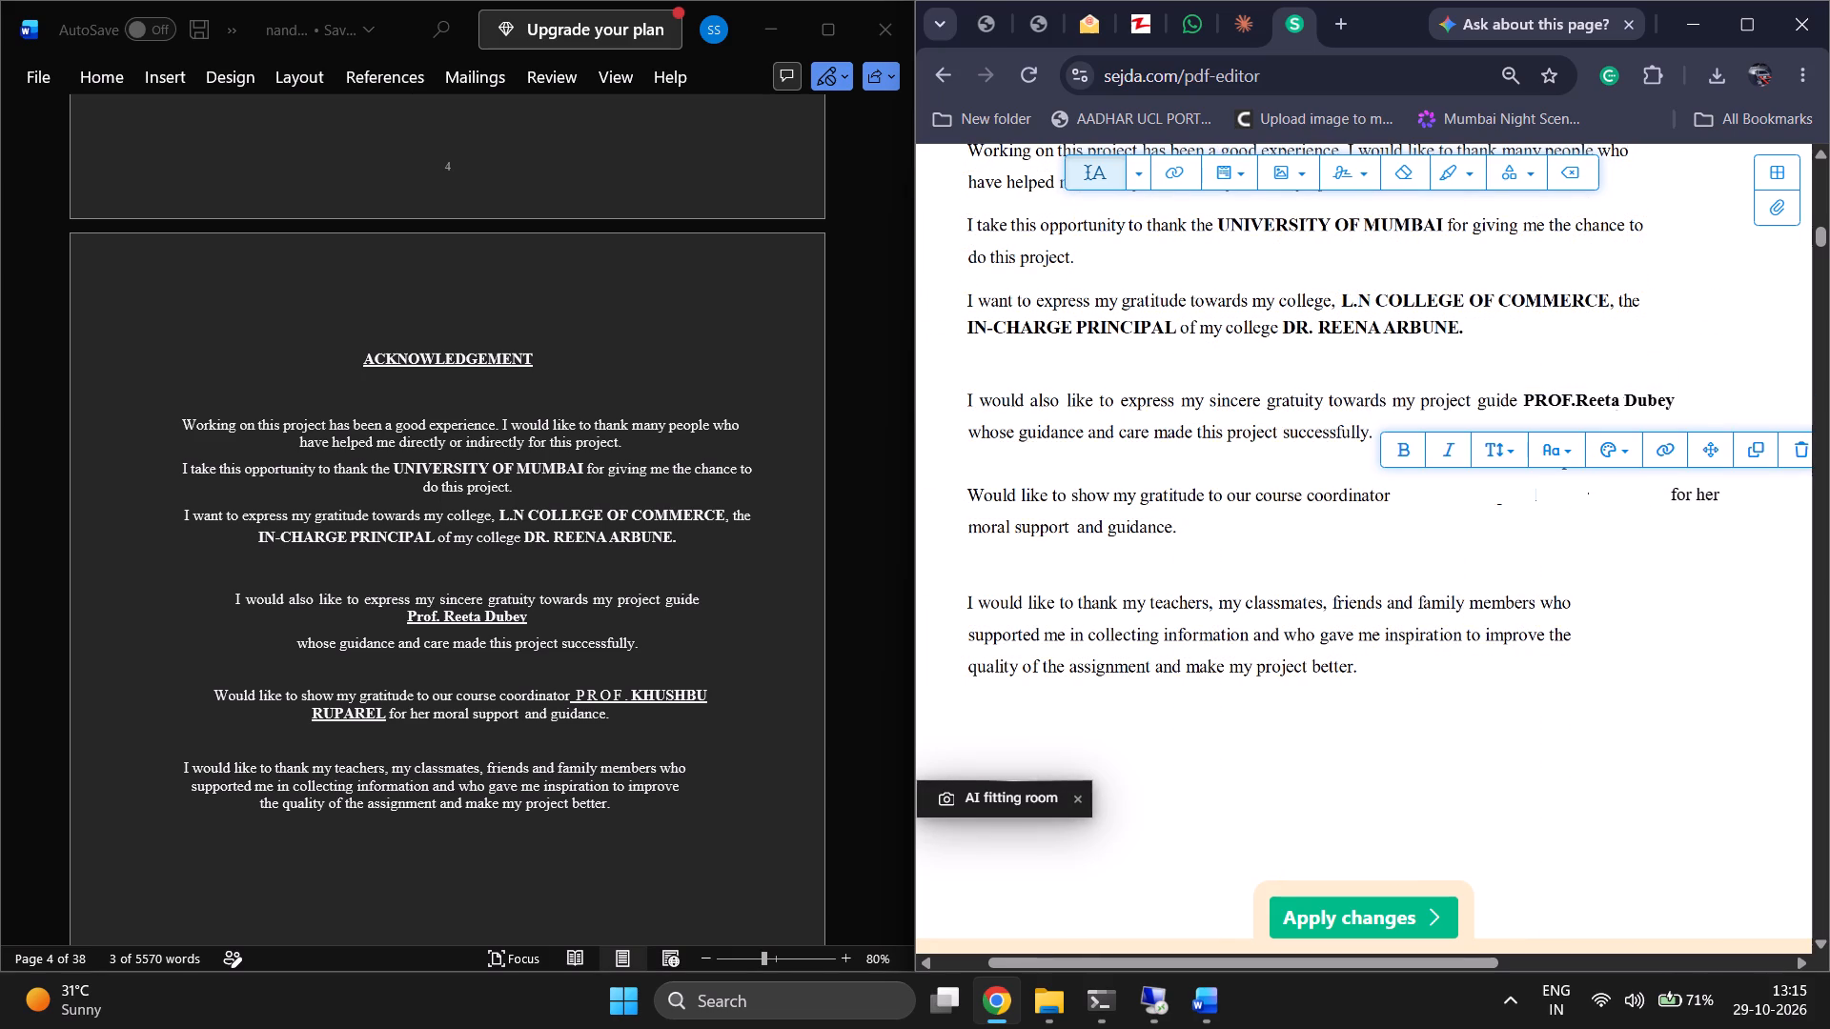
{"action": "left_click", "coordinate": [1619, 537]}
Move the course coordinator's name box back down into its line, after "course coordinator".
{"action": "left_click", "coordinate": [1552, 463]}
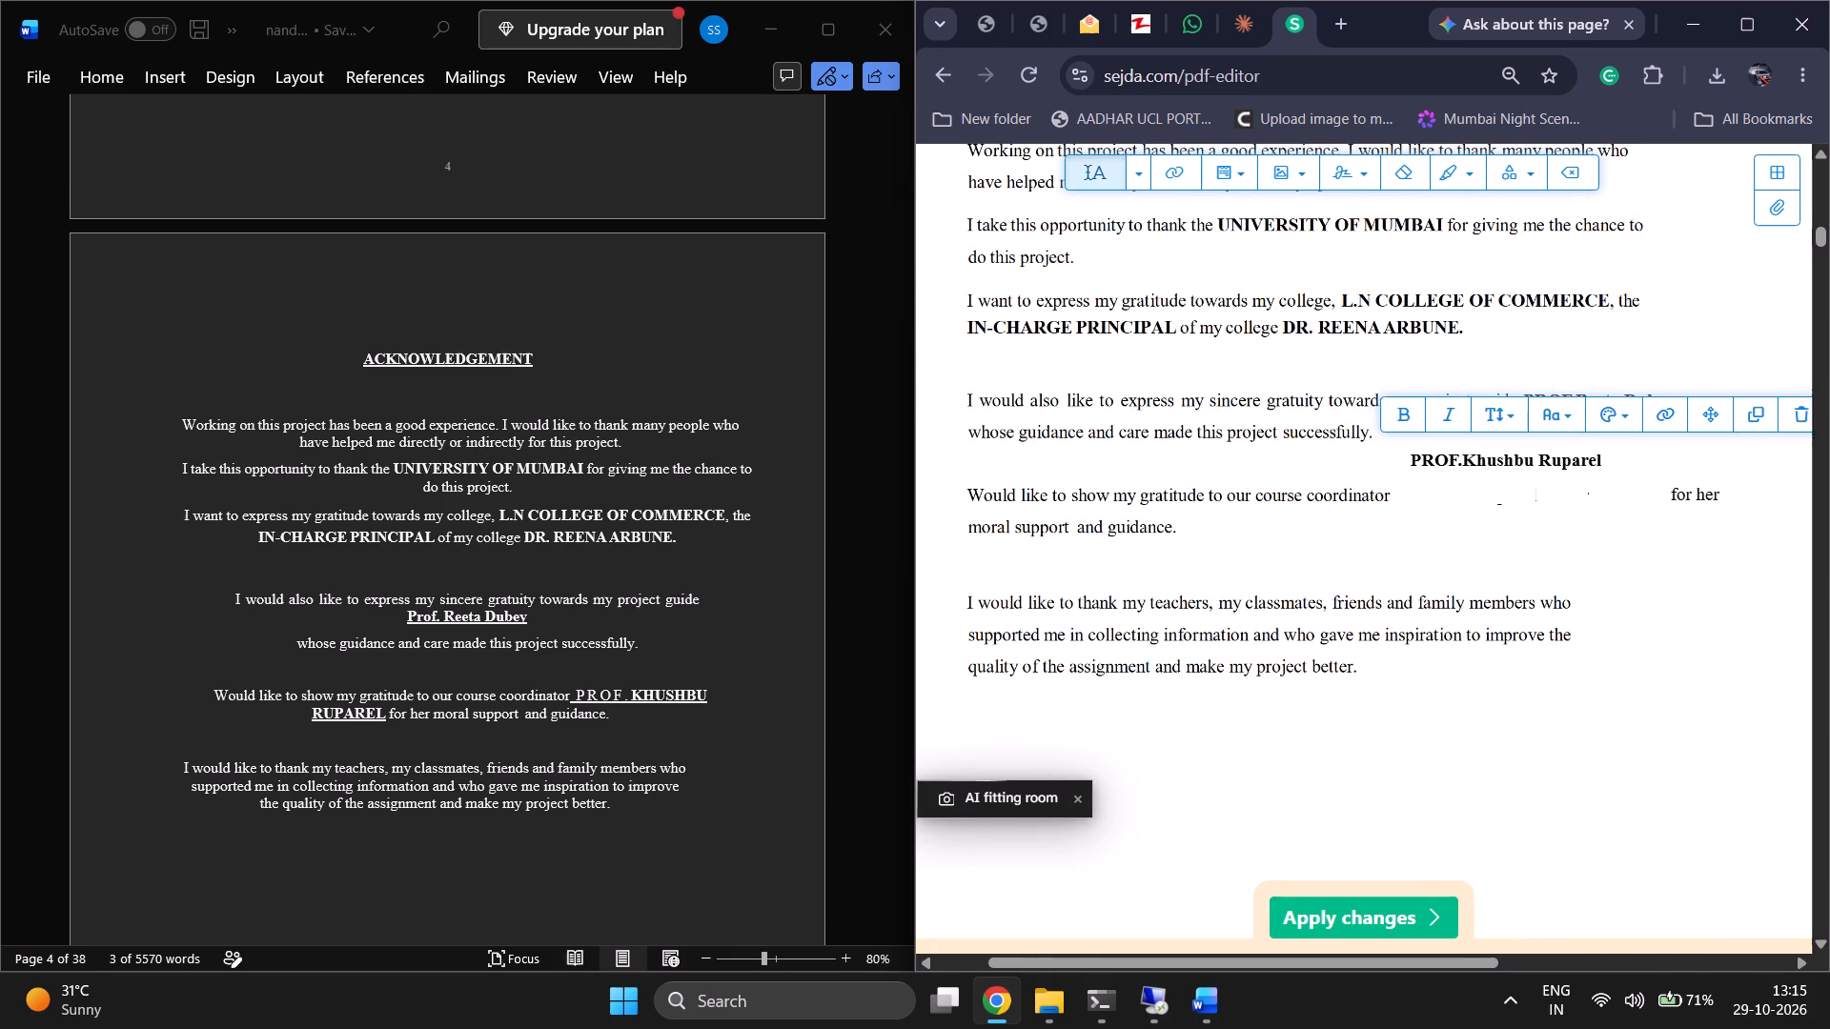
{"action": "left_click", "coordinate": [1517, 580]}
{"action": "left_click_drag", "start_coordinate": [1491, 460], "coordinate": [1484, 497]}
{"action": "left_click_drag", "start_coordinate": [1484, 497], "coordinate": [1474, 497]}
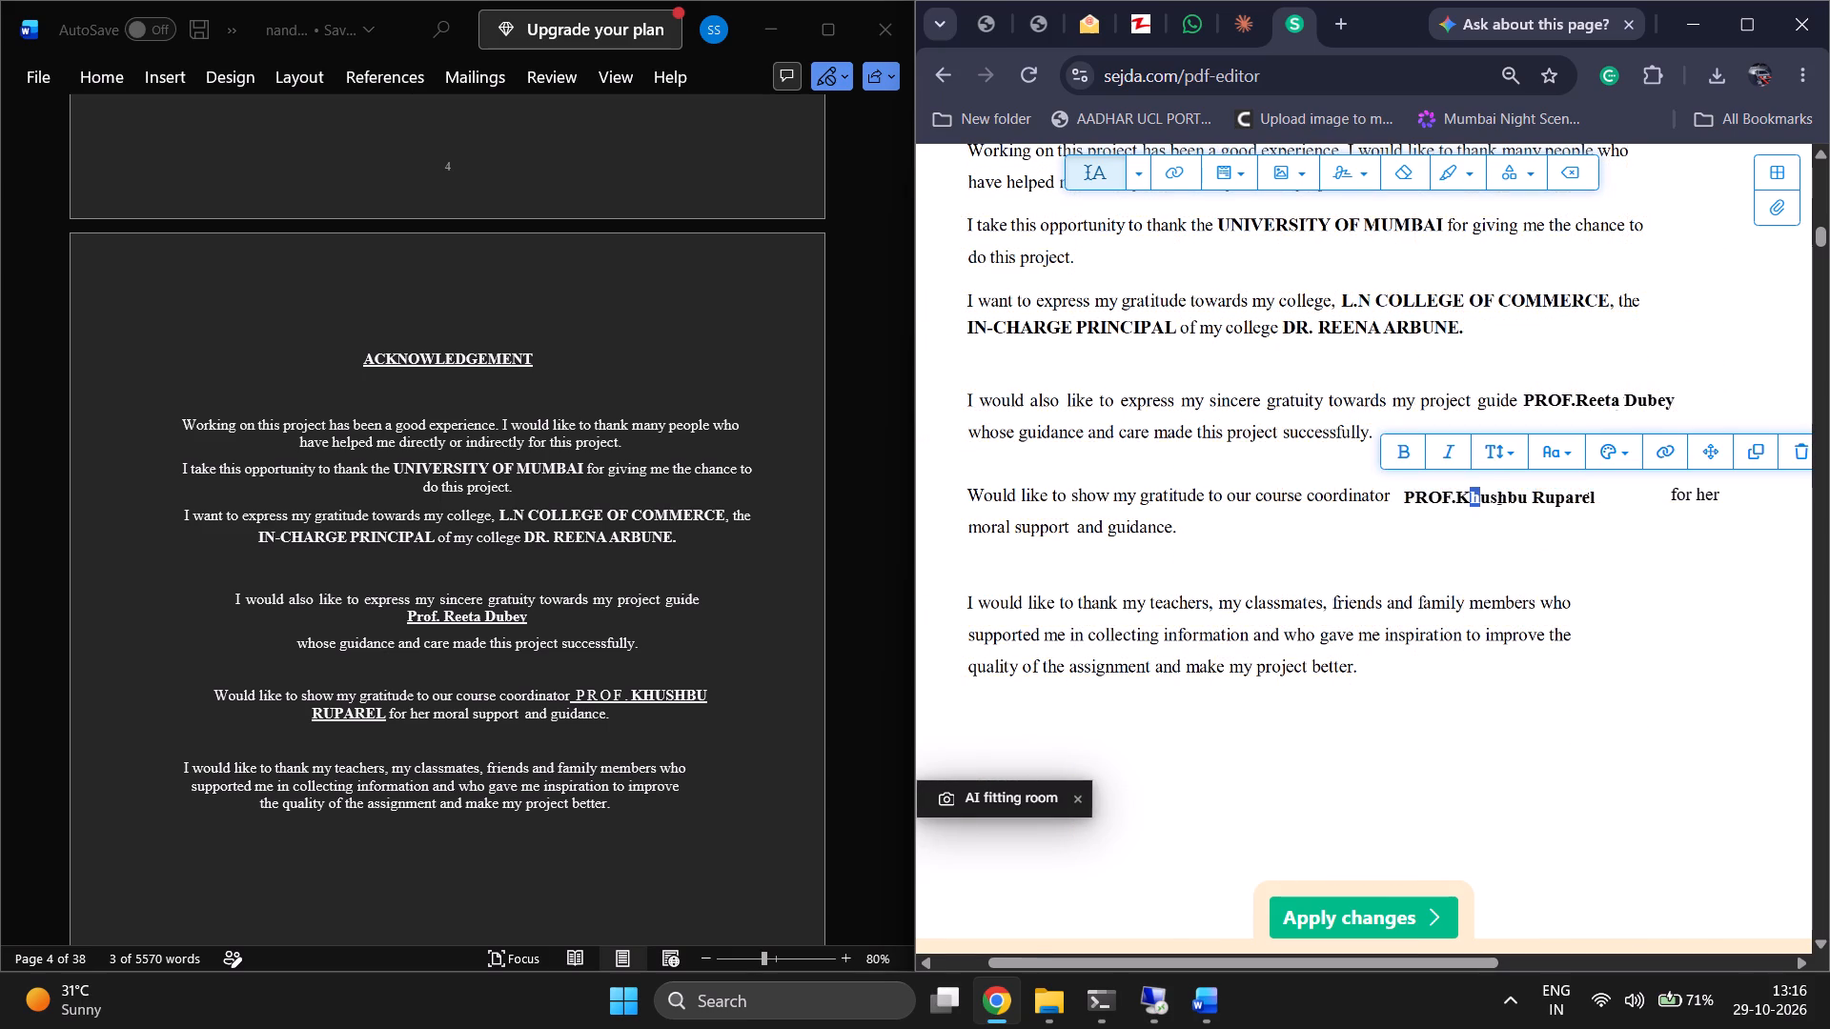
Move the "for her" text box back so it sits directly after the course coordinator's name on the same line.
{"action": "left_click", "coordinate": [1680, 498]}
{"action": "left_click", "coordinate": [1693, 489]}
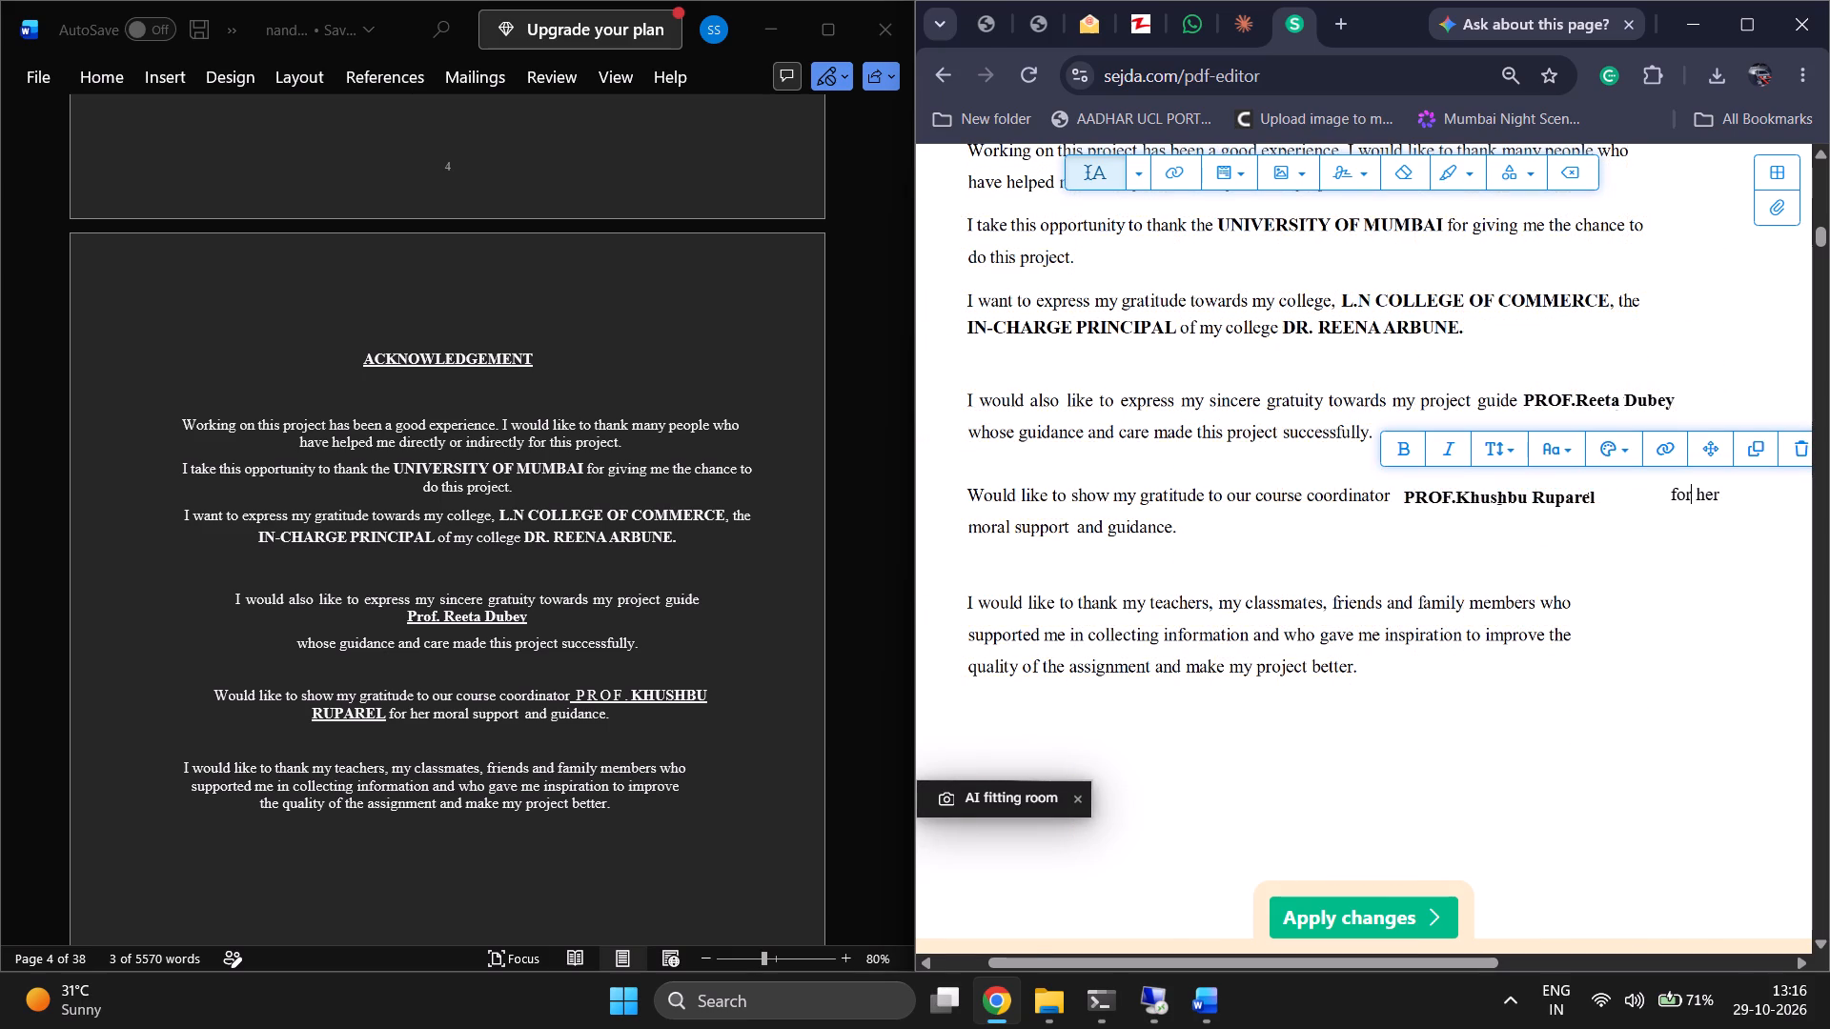
{"action": "left_click", "coordinate": [1679, 633]}
{"action": "left_click_drag", "start_coordinate": [1679, 497], "coordinate": [1613, 503]}
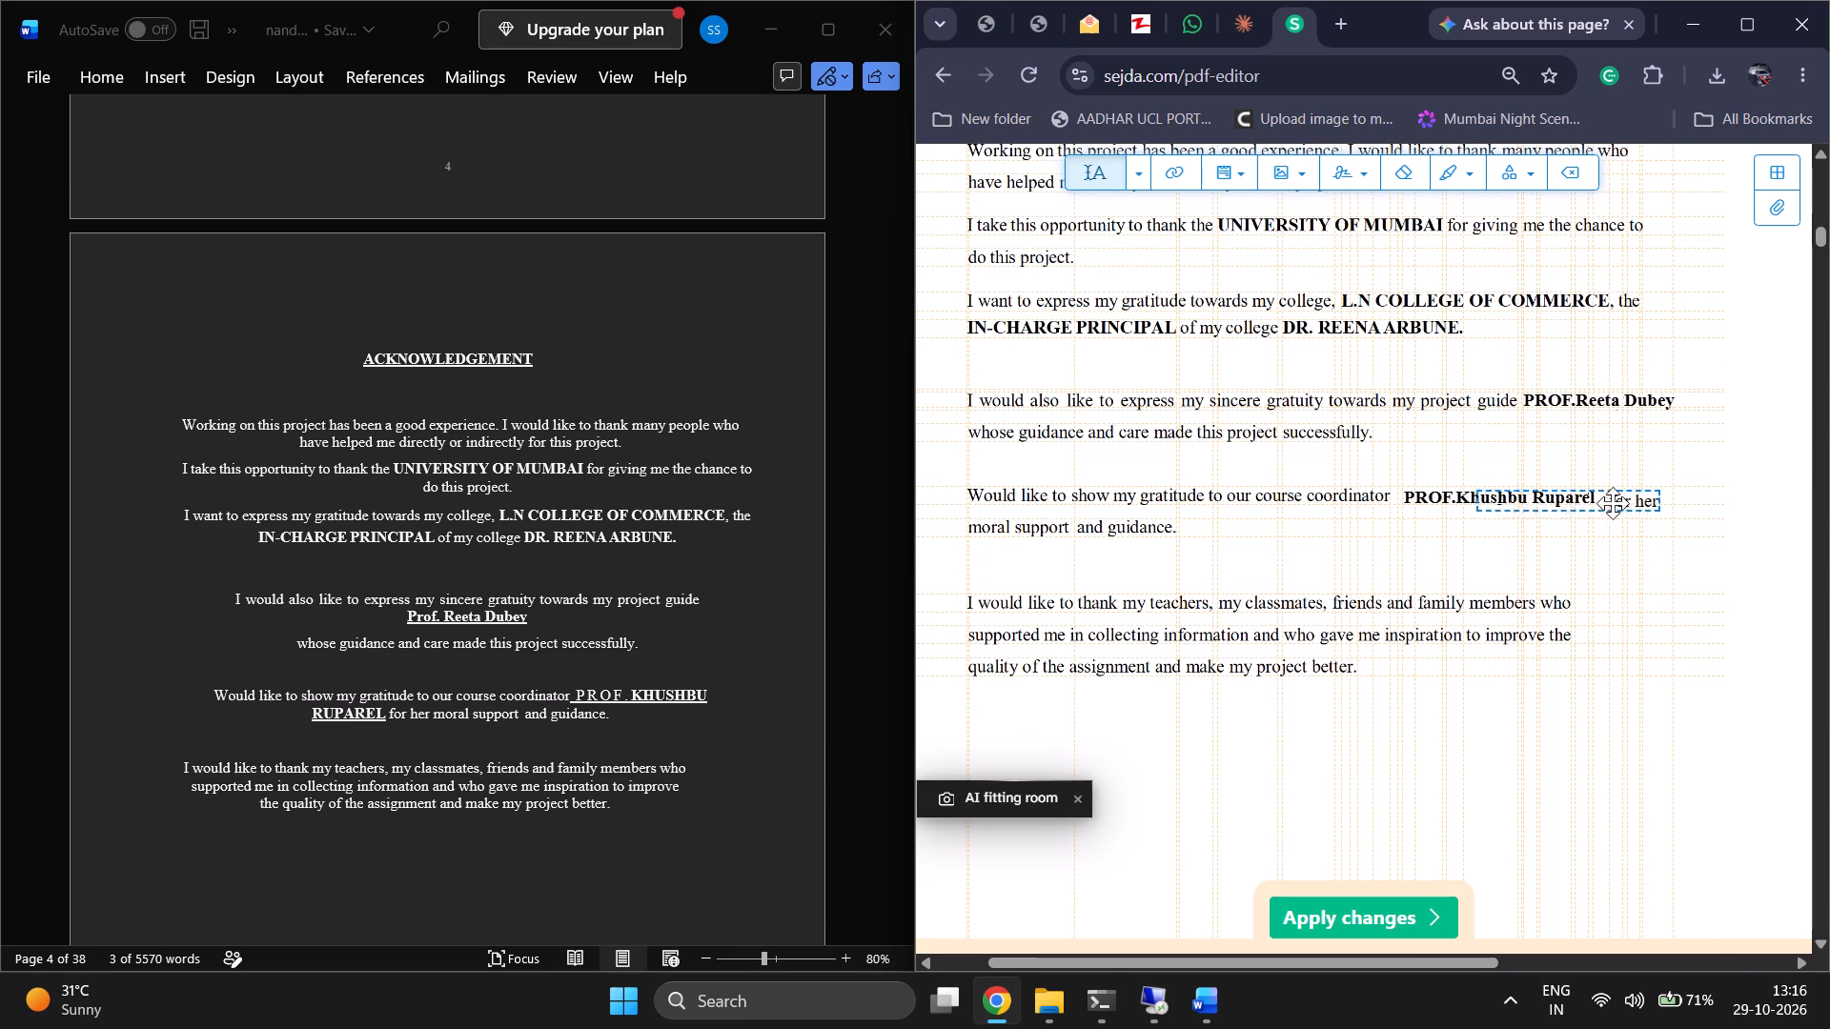
{"action": "left_click_drag", "start_coordinate": [1613, 503], "coordinate": [1609, 499]}
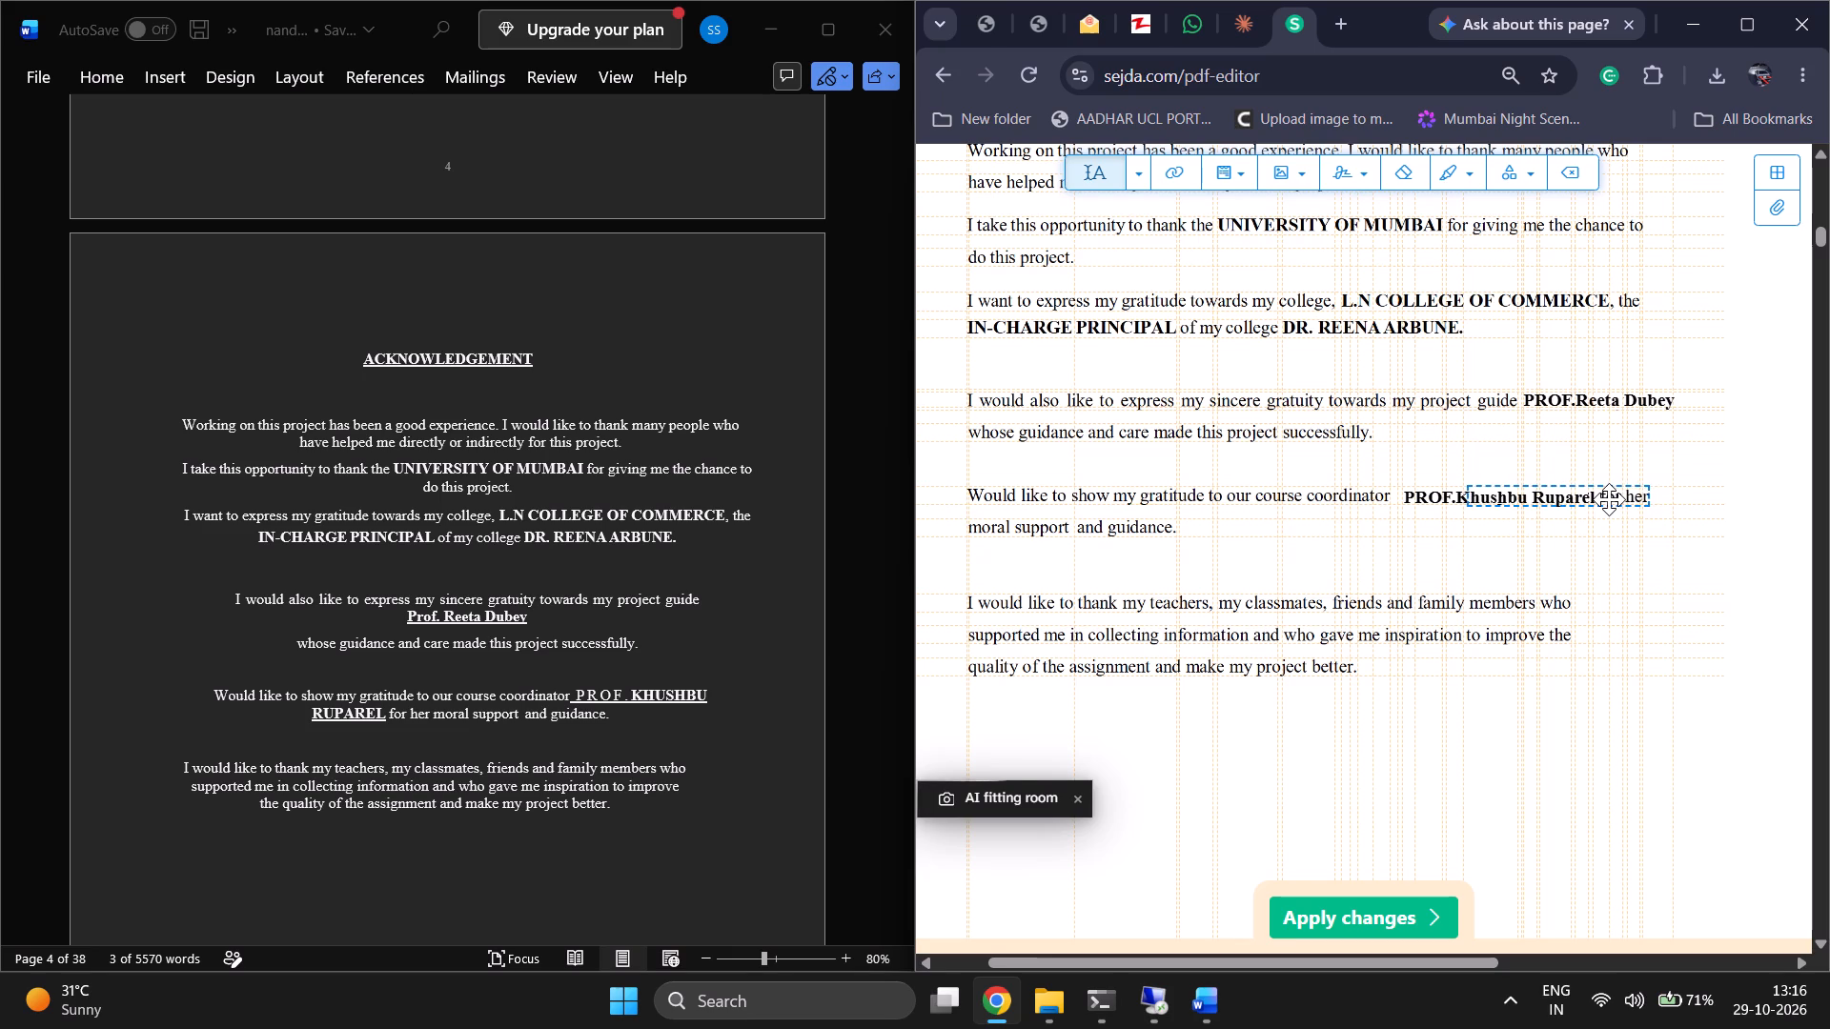
{"action": "left_click_drag", "start_coordinate": [1609, 499], "coordinate": [1607, 499]}
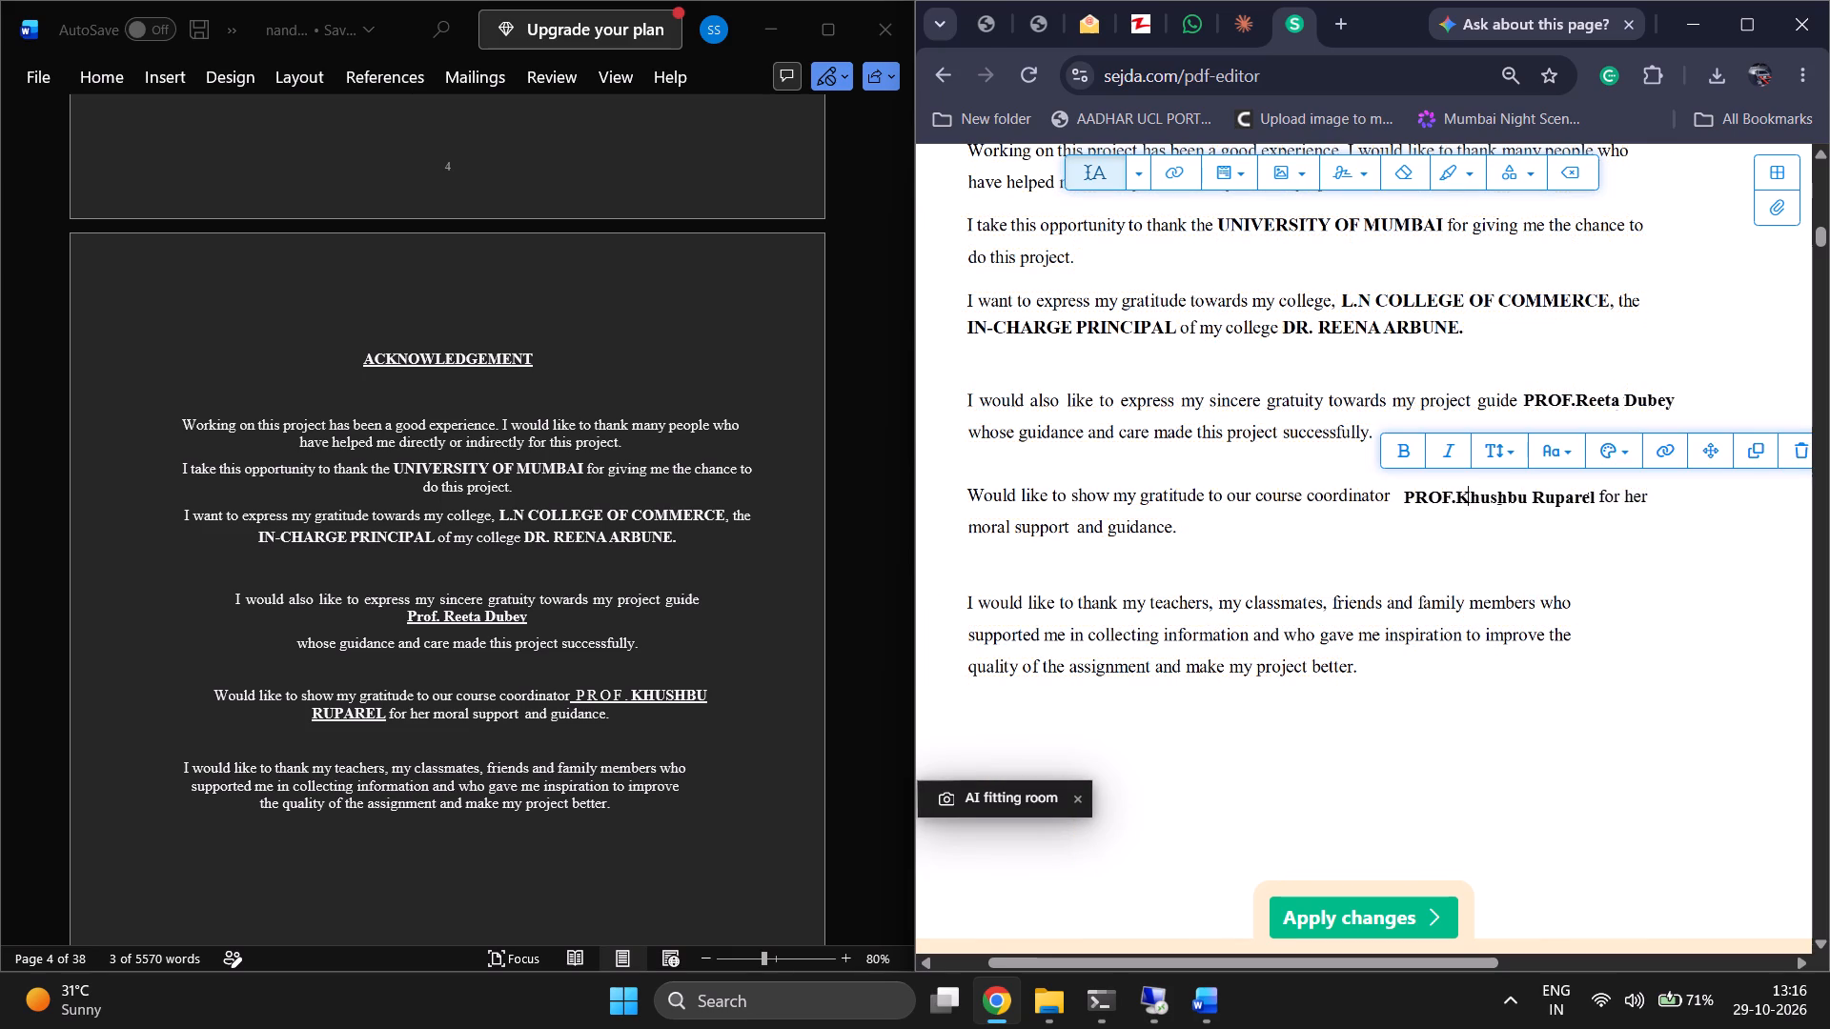
{"action": "left_click", "coordinate": [1572, 786]}
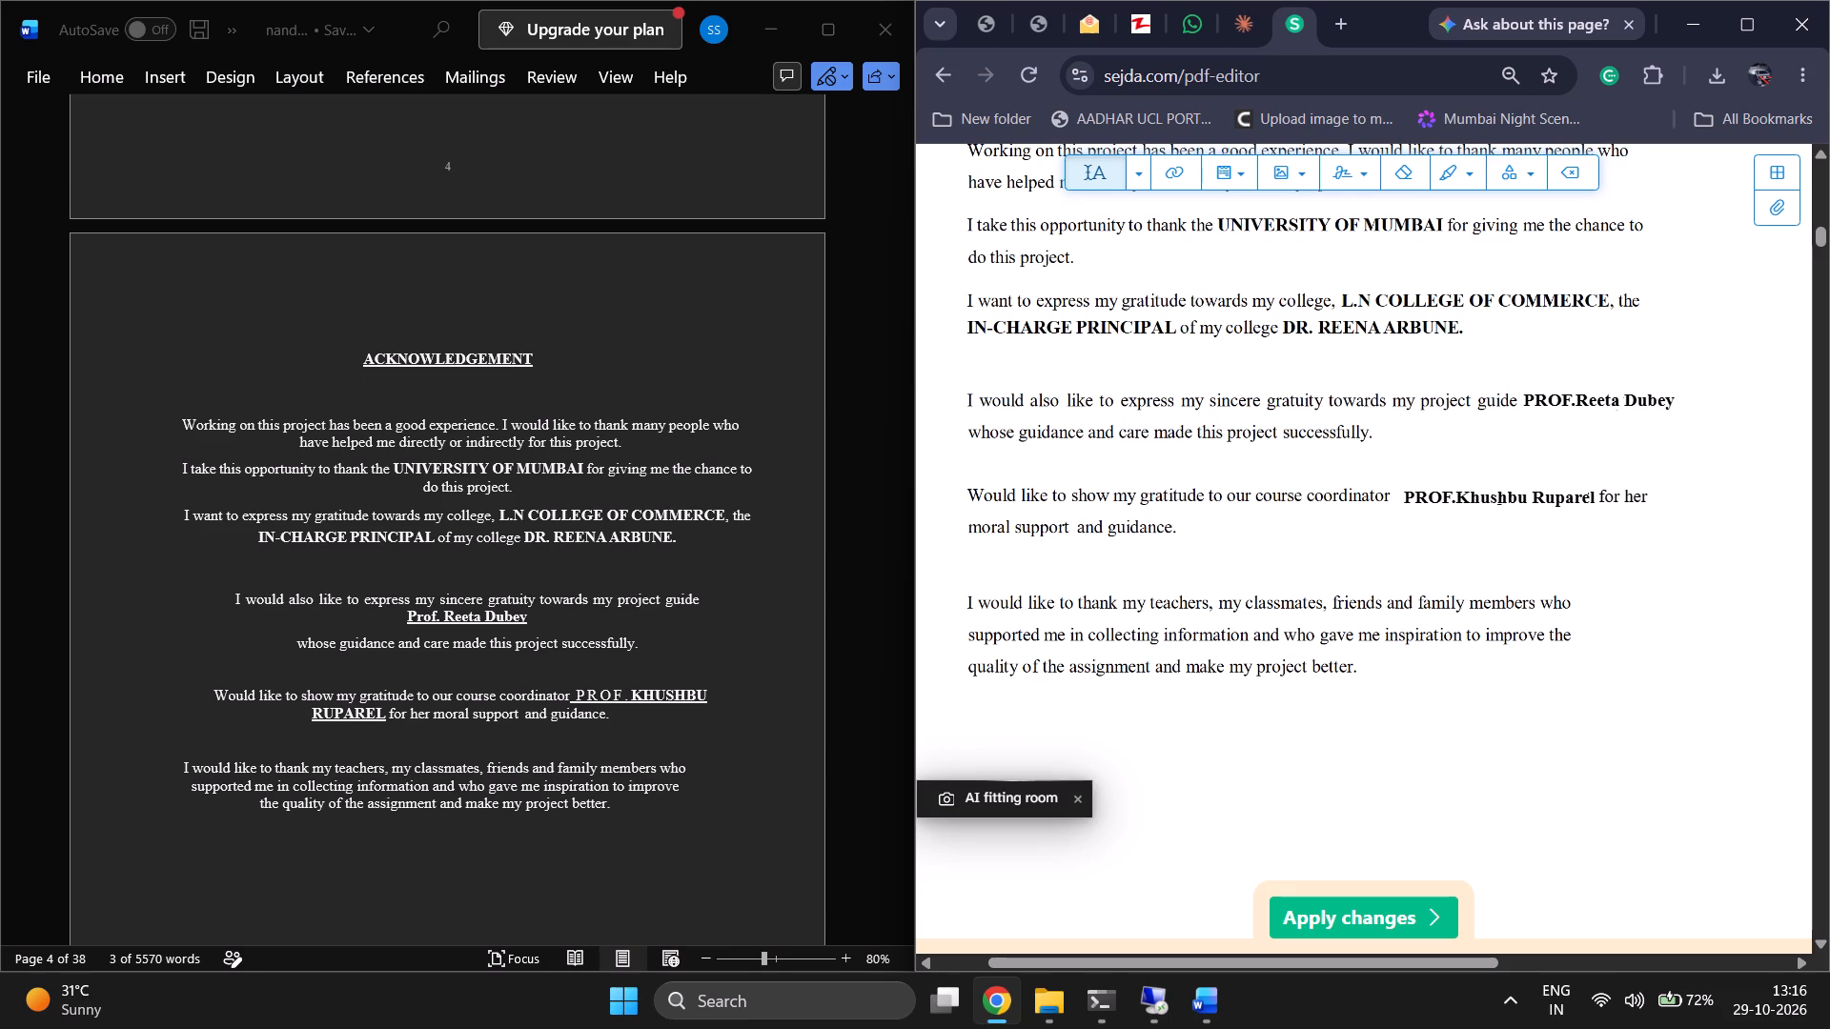
Compare the PDF's contents table with the reference report's Table of Contents, checking the chapter titles and page numbers.
{"action": "scroll", "coordinate": [1215, 729], "scroll_direction": "down", "scroll_amount": 3}
{"action": "scroll", "coordinate": [579, 664], "scroll_direction": "down", "scroll_amount": 1}
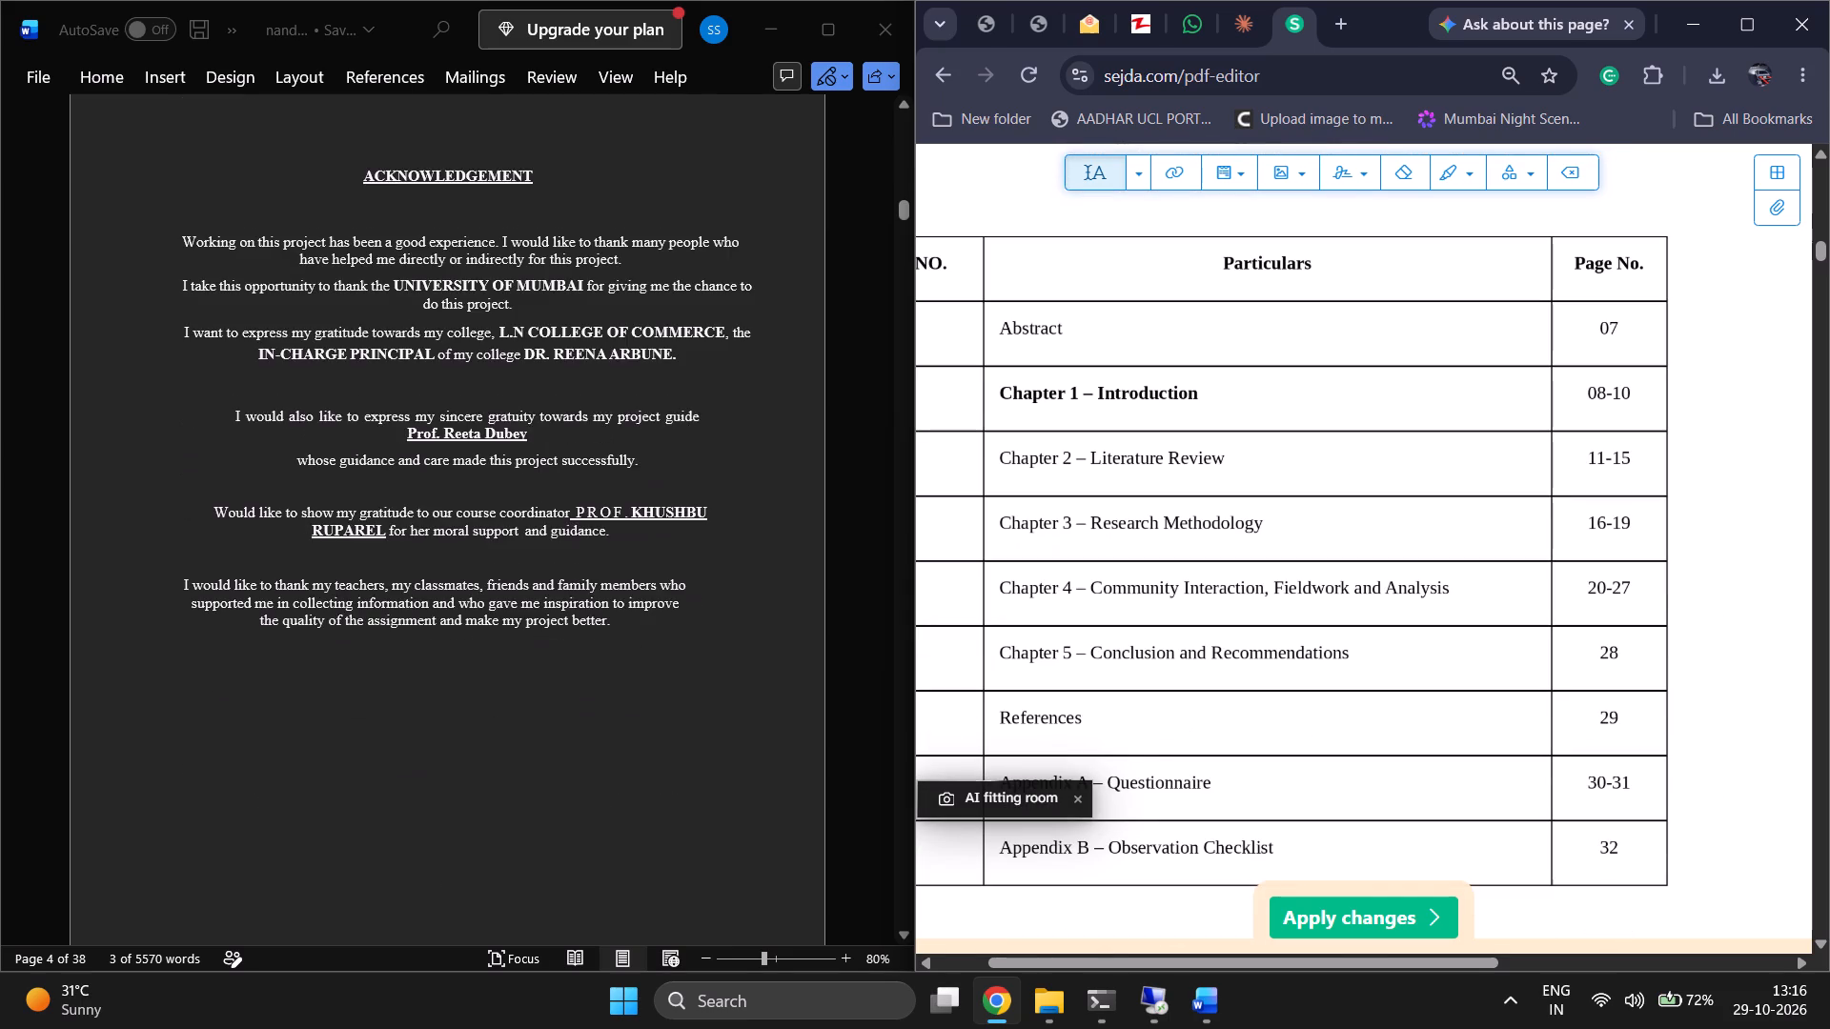
{"action": "scroll", "coordinate": [579, 664], "scroll_direction": "down", "scroll_amount": 6}
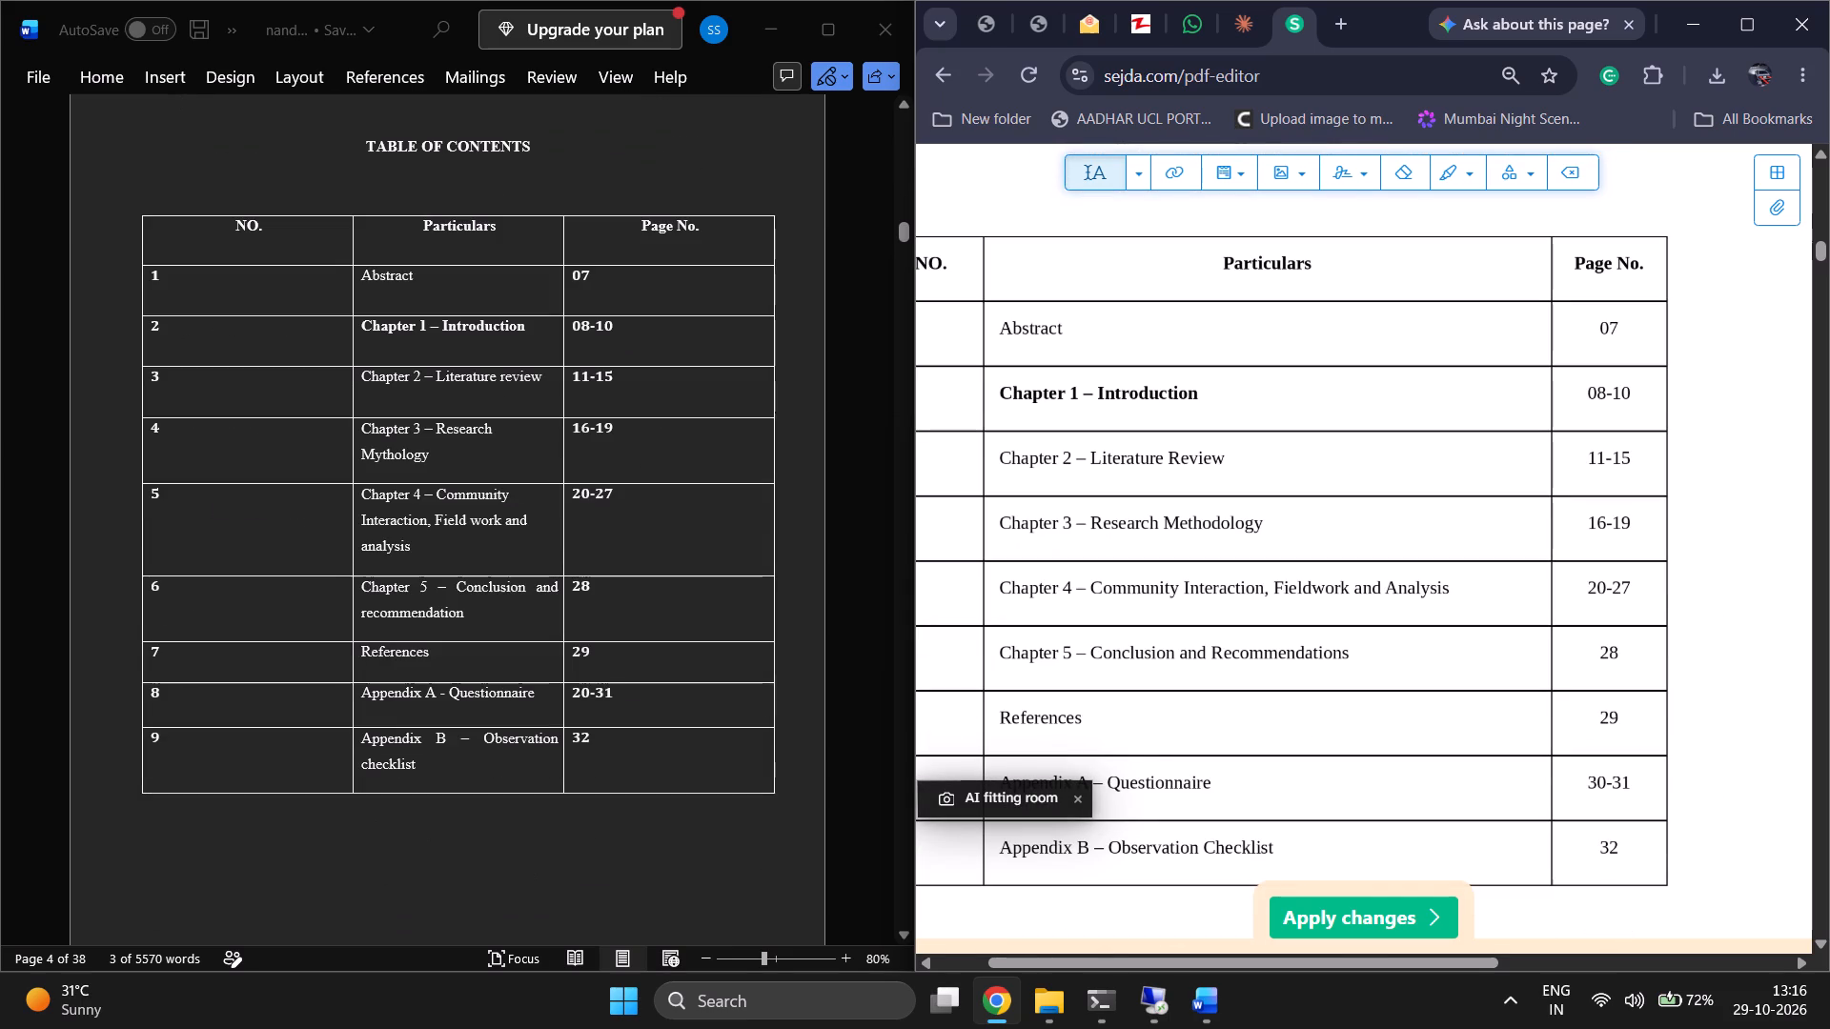
{"action": "scroll", "coordinate": [1454, 719], "scroll_direction": "down", "scroll_amount": 1}
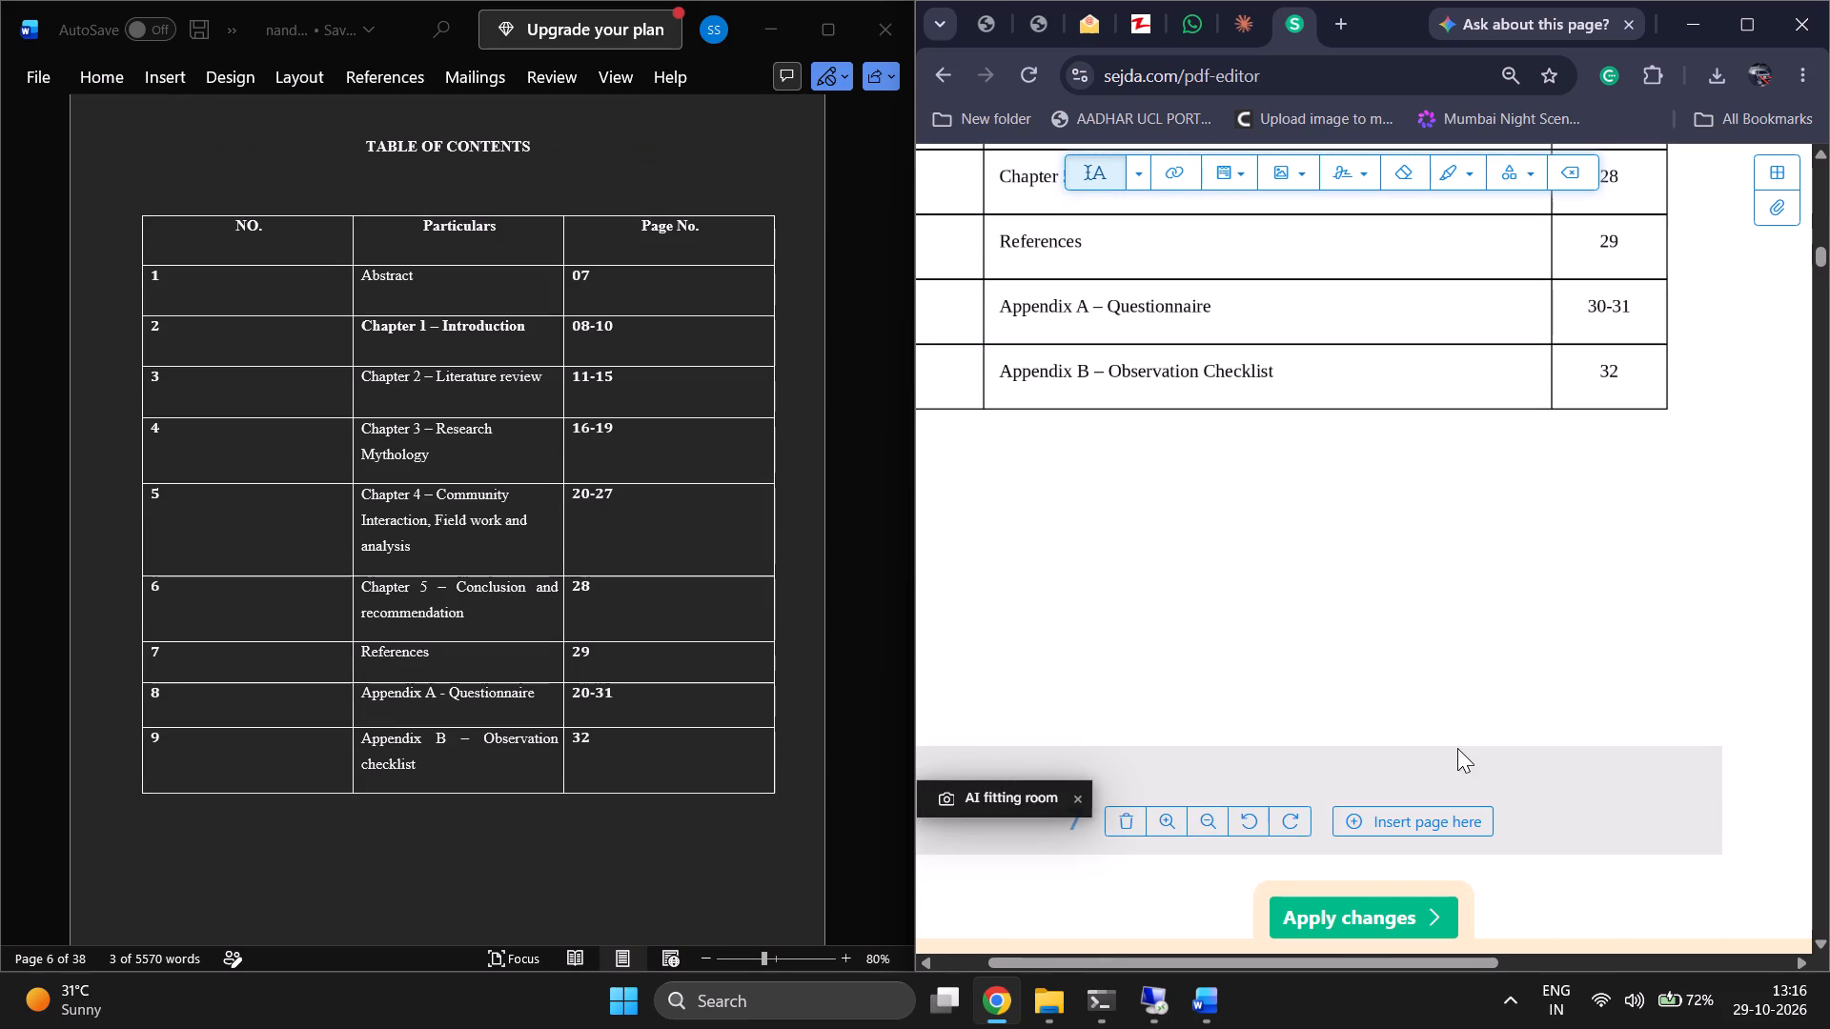
Skim the PDF from the Abstract through the chapters to the student feedback table near the end, glancing at the reference report's Abstract.
{"action": "scroll", "coordinate": [1457, 767], "scroll_direction": "down", "scroll_amount": 2}
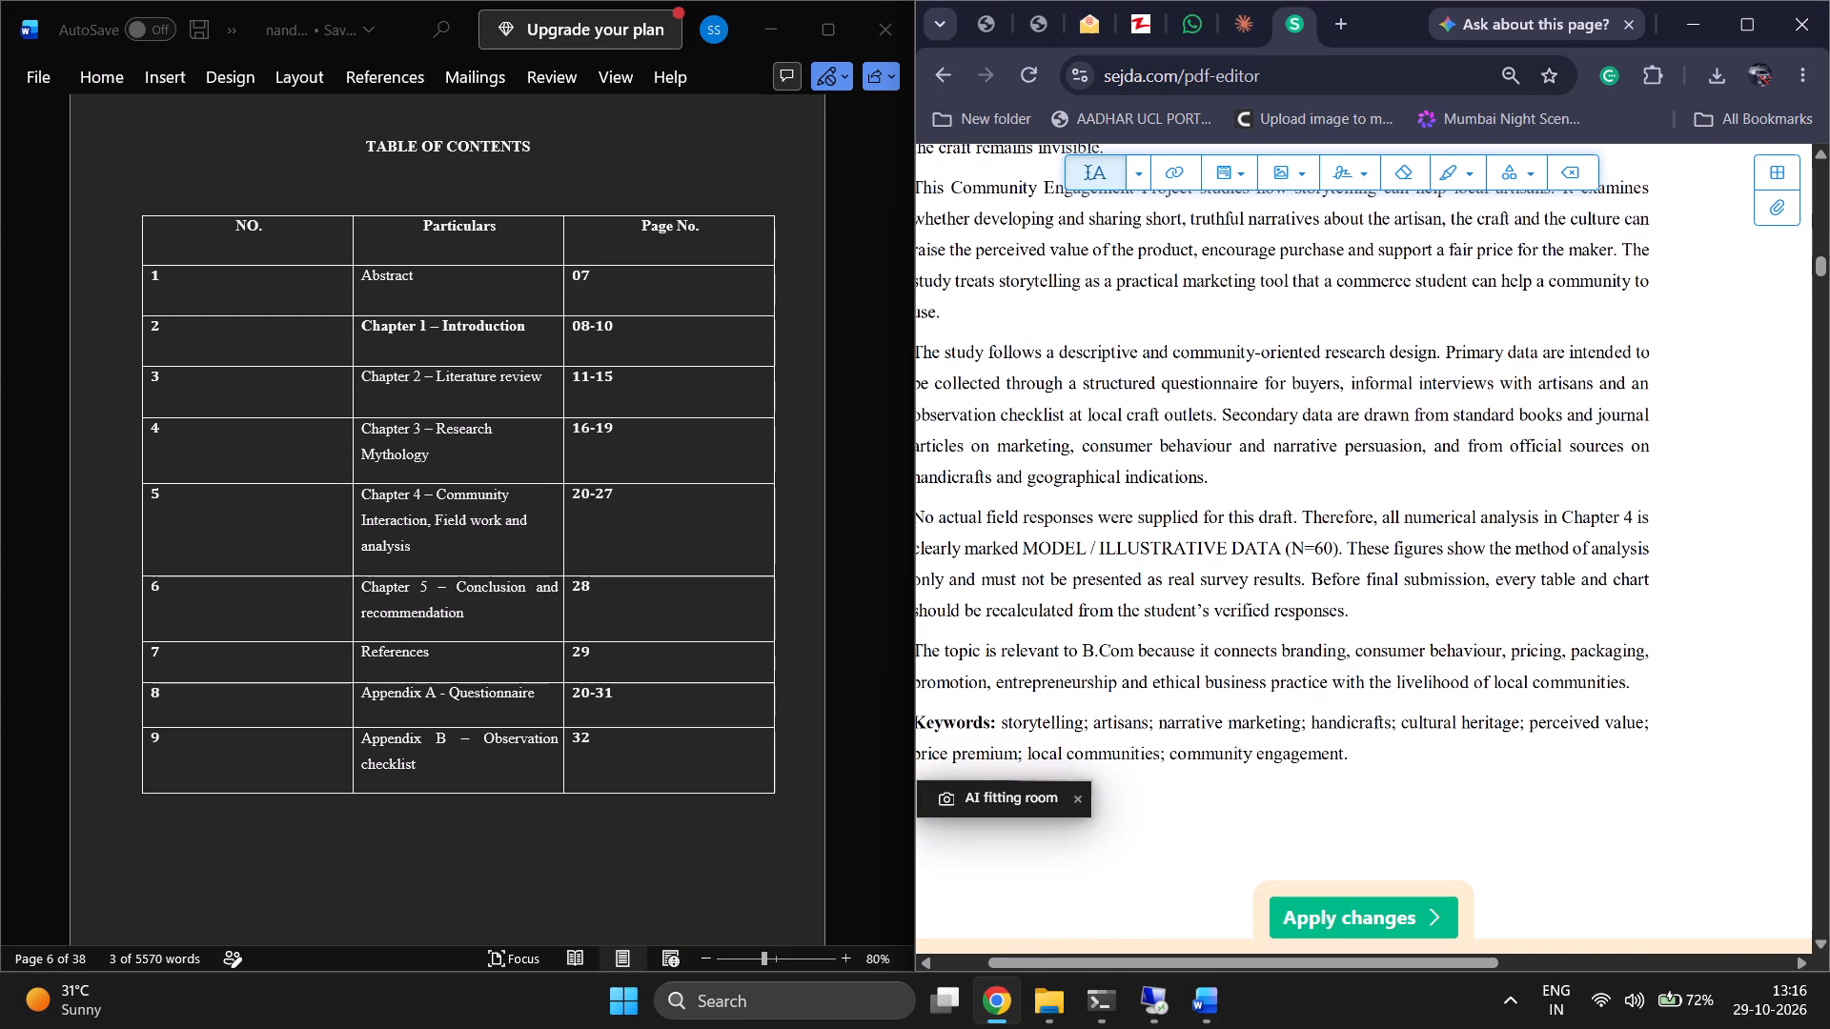
{"action": "scroll", "coordinate": [525, 677], "scroll_direction": "down", "scroll_amount": 4}
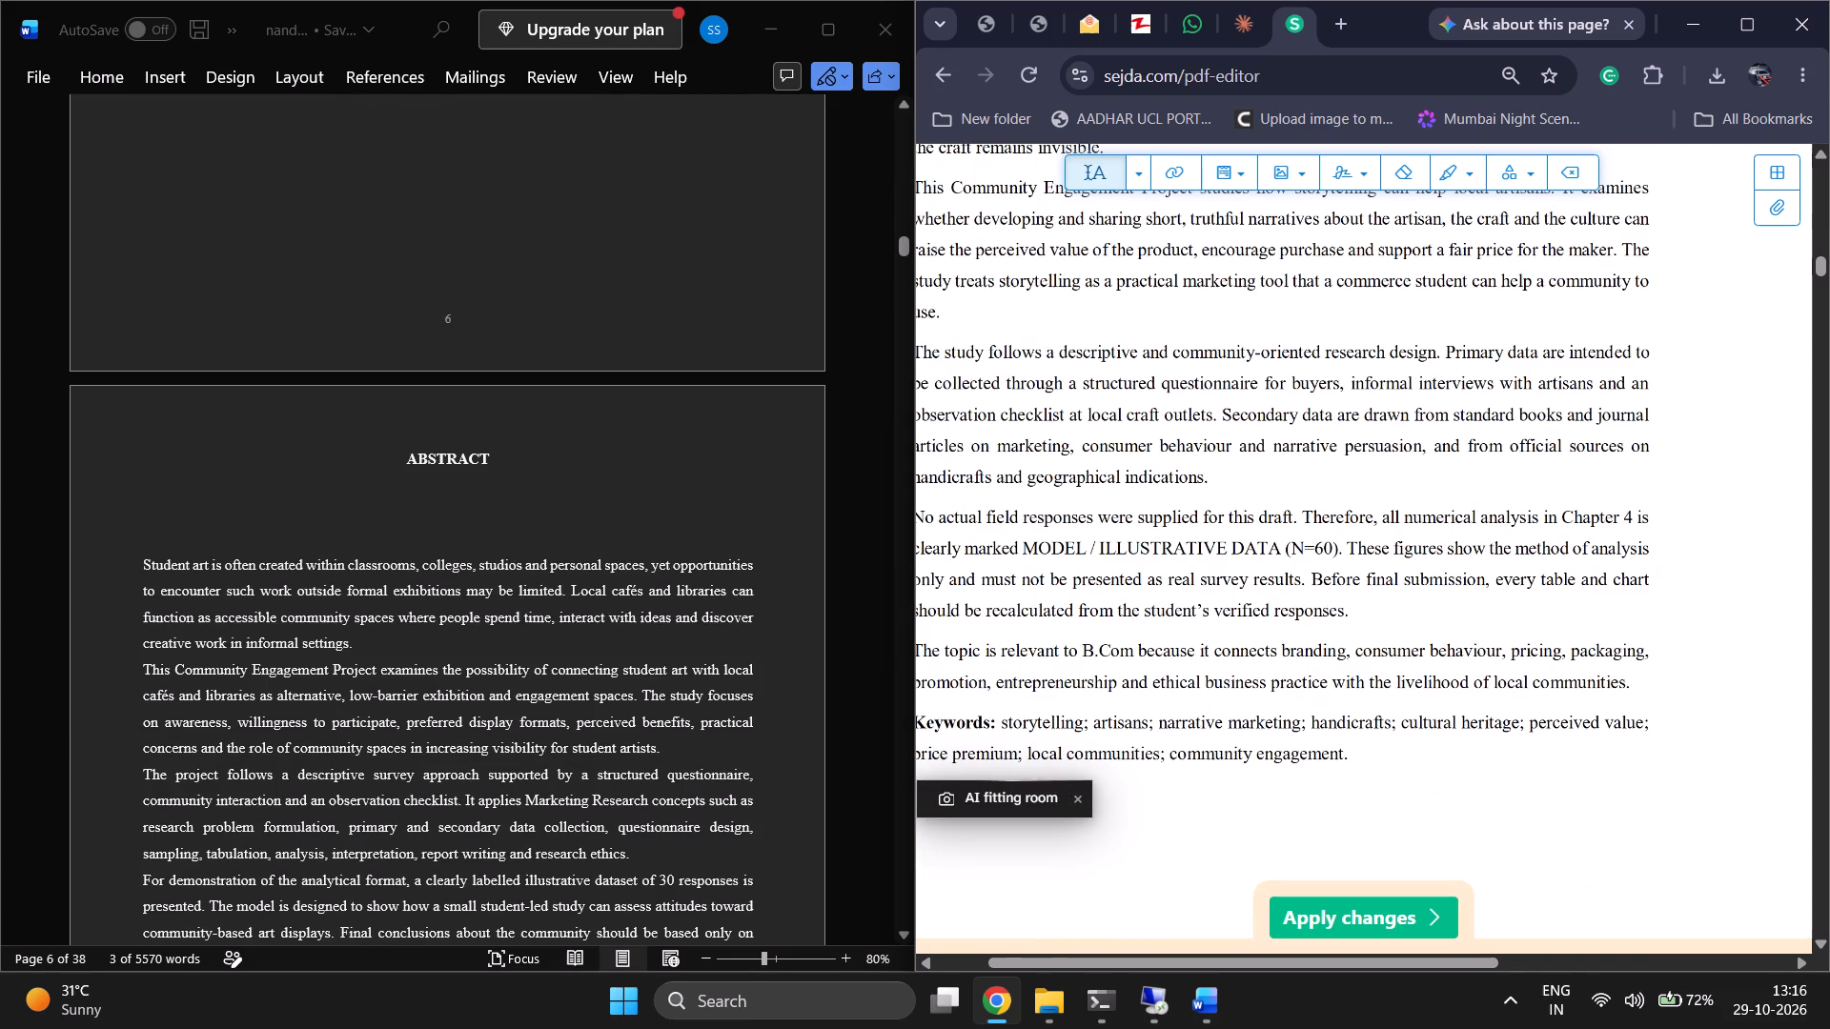
{"action": "scroll", "coordinate": [1291, 718], "scroll_direction": "down", "scroll_amount": 4}
{"action": "scroll", "coordinate": [1535, 785], "scroll_direction": "down", "scroll_amount": 8}
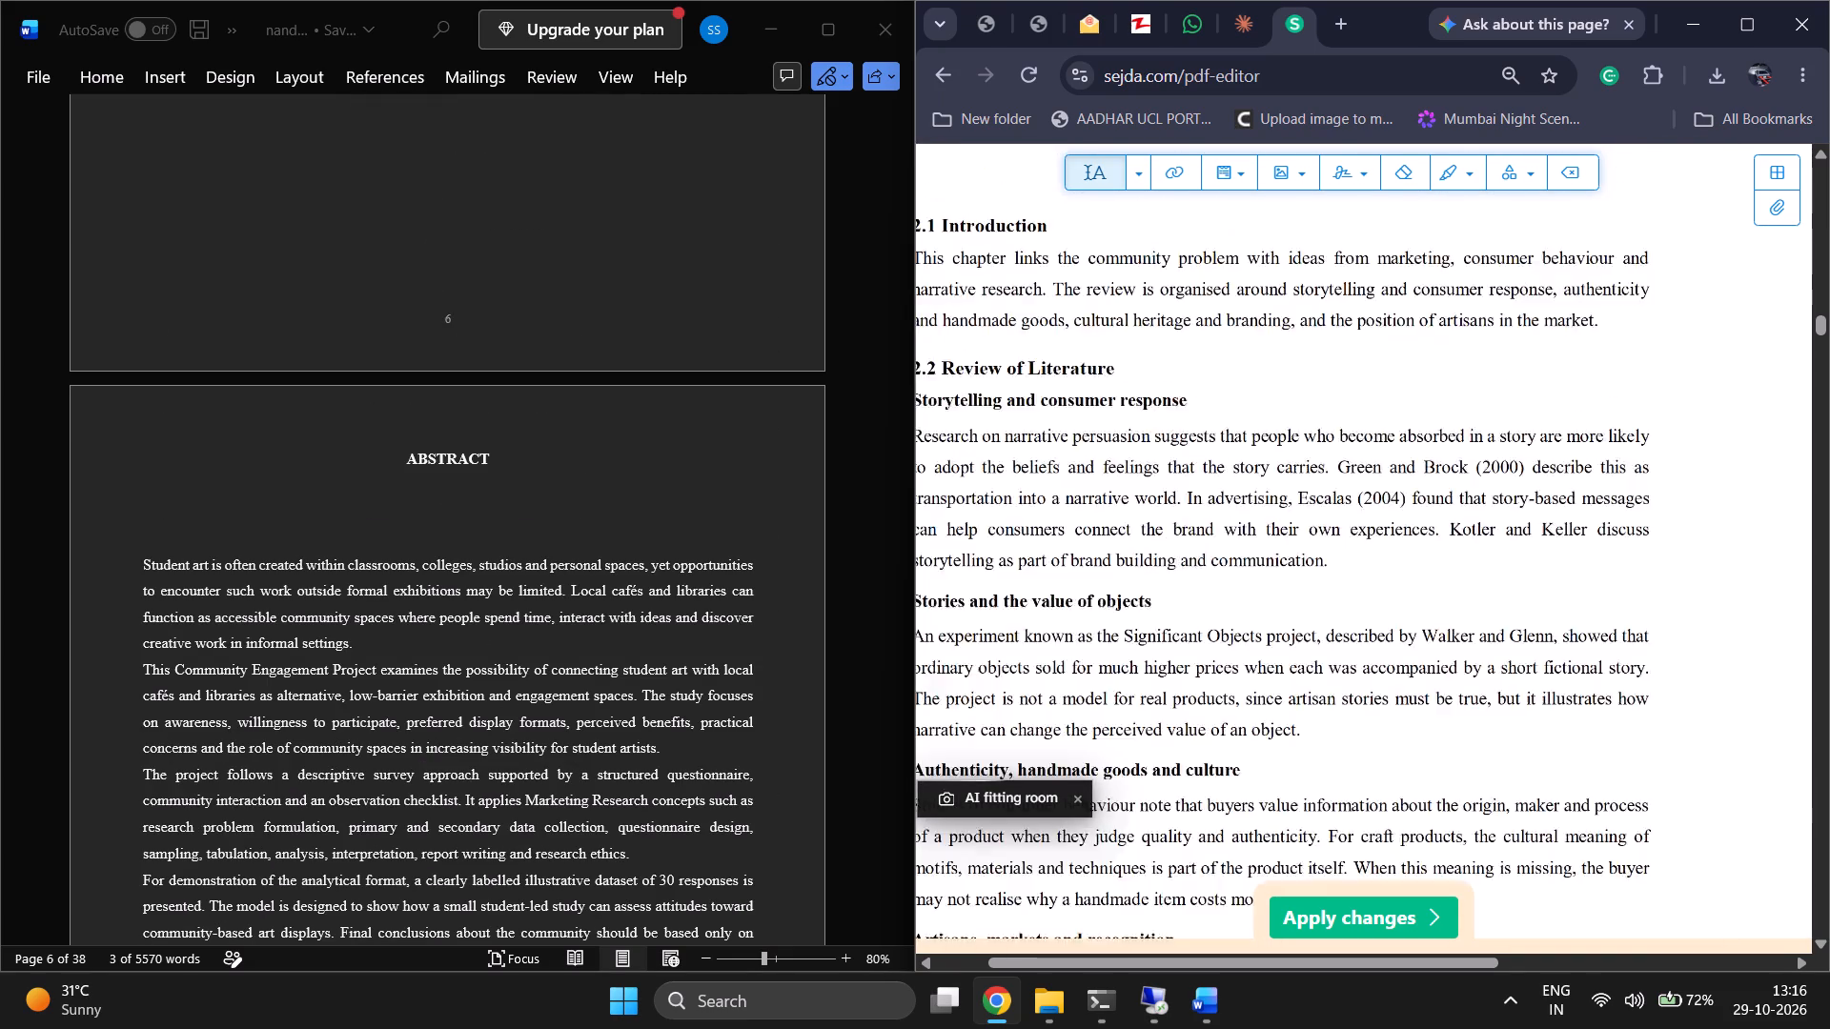
{"action": "scroll", "coordinate": [1491, 795], "scroll_direction": "down", "scroll_amount": 17}
{"action": "scroll", "coordinate": [1491, 795], "scroll_direction": "up", "scroll_amount": 1}
{"action": "scroll", "coordinate": [1491, 795], "scroll_direction": "down", "scroll_amount": 7}
{"action": "scroll", "coordinate": [1491, 795], "scroll_direction": "up", "scroll_amount": 1}
{"action": "scroll", "coordinate": [1491, 795], "scroll_direction": "down", "scroll_amount": 5}
{"action": "scroll", "coordinate": [1491, 797], "scroll_direction": "up", "scroll_amount": 1}
{"action": "scroll", "coordinate": [1491, 797], "scroll_direction": "down", "scroll_amount": 1}
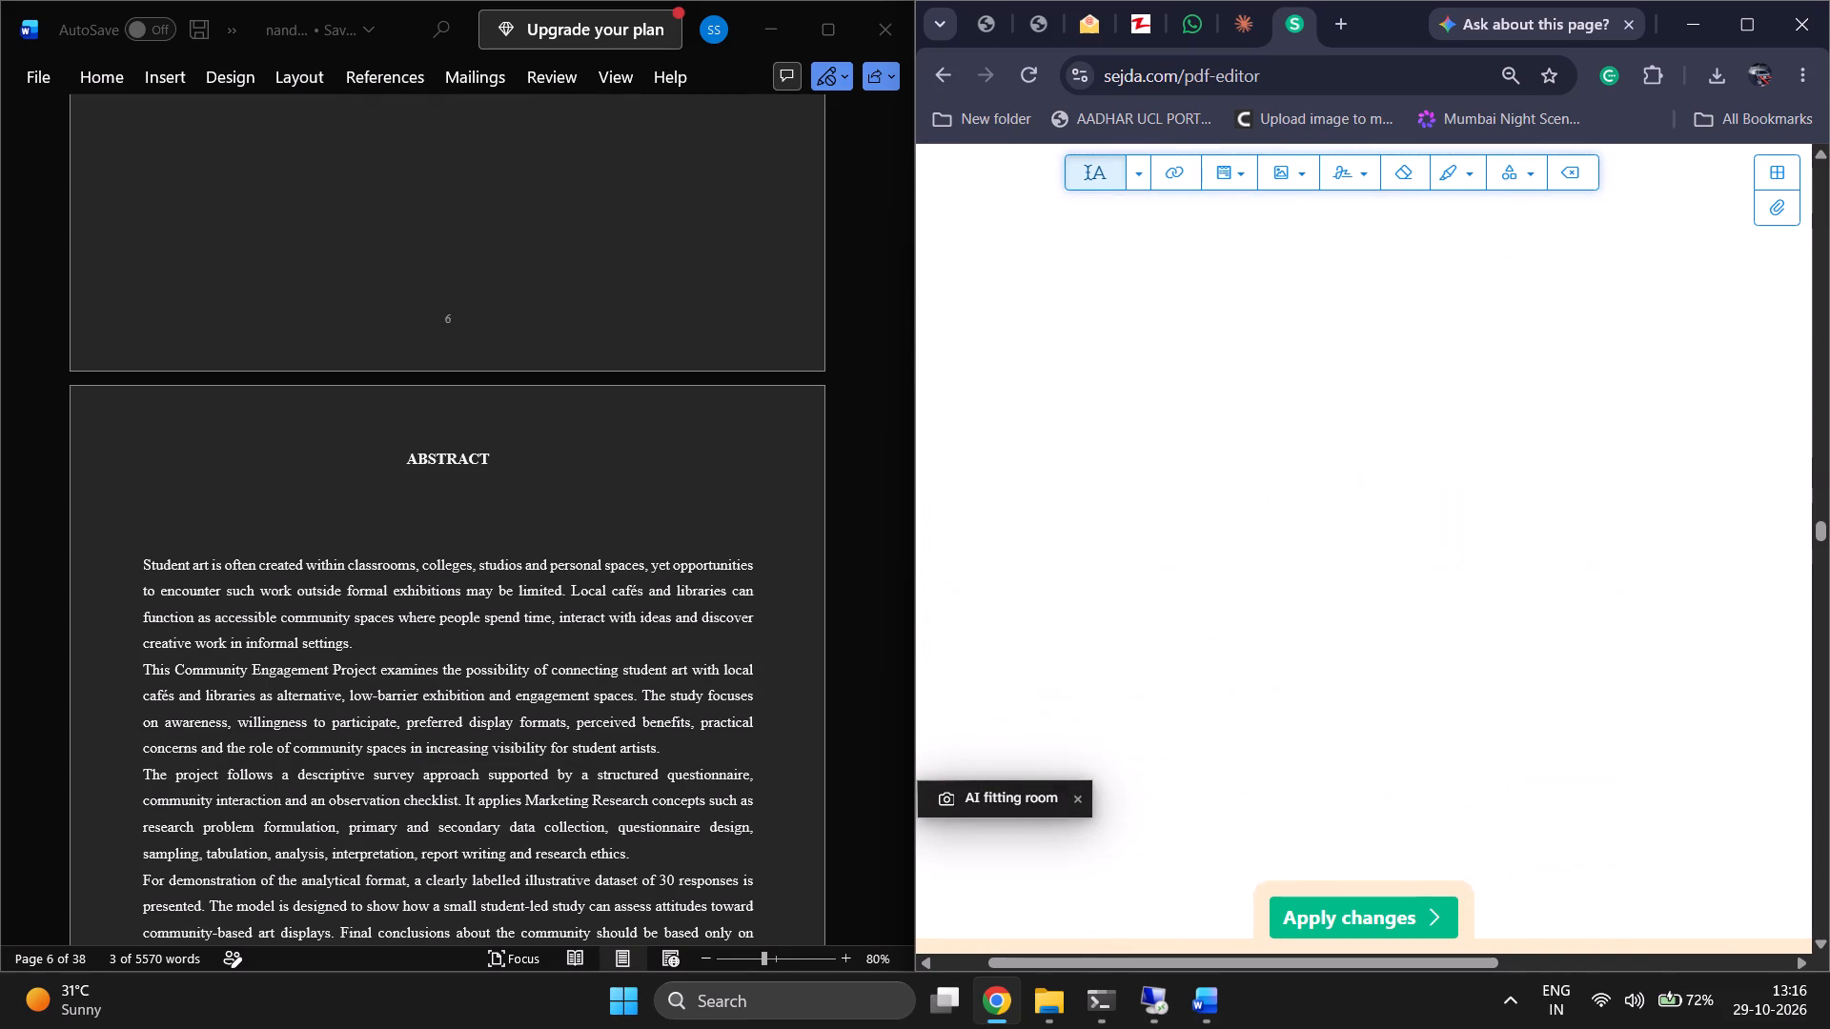
{"action": "scroll", "coordinate": [1491, 797], "scroll_direction": "up", "scroll_amount": 1}
{"action": "scroll", "coordinate": [1491, 797], "scroll_direction": "down", "scroll_amount": 17}
{"action": "scroll", "coordinate": [1491, 797], "scroll_direction": "up", "scroll_amount": 1}
{"action": "scroll", "coordinate": [1491, 797], "scroll_direction": "down", "scroll_amount": 1}
{"action": "scroll", "coordinate": [1491, 797], "scroll_direction": "up", "scroll_amount": 1}
{"action": "scroll", "coordinate": [1491, 797], "scroll_direction": "down", "scroll_amount": 18}
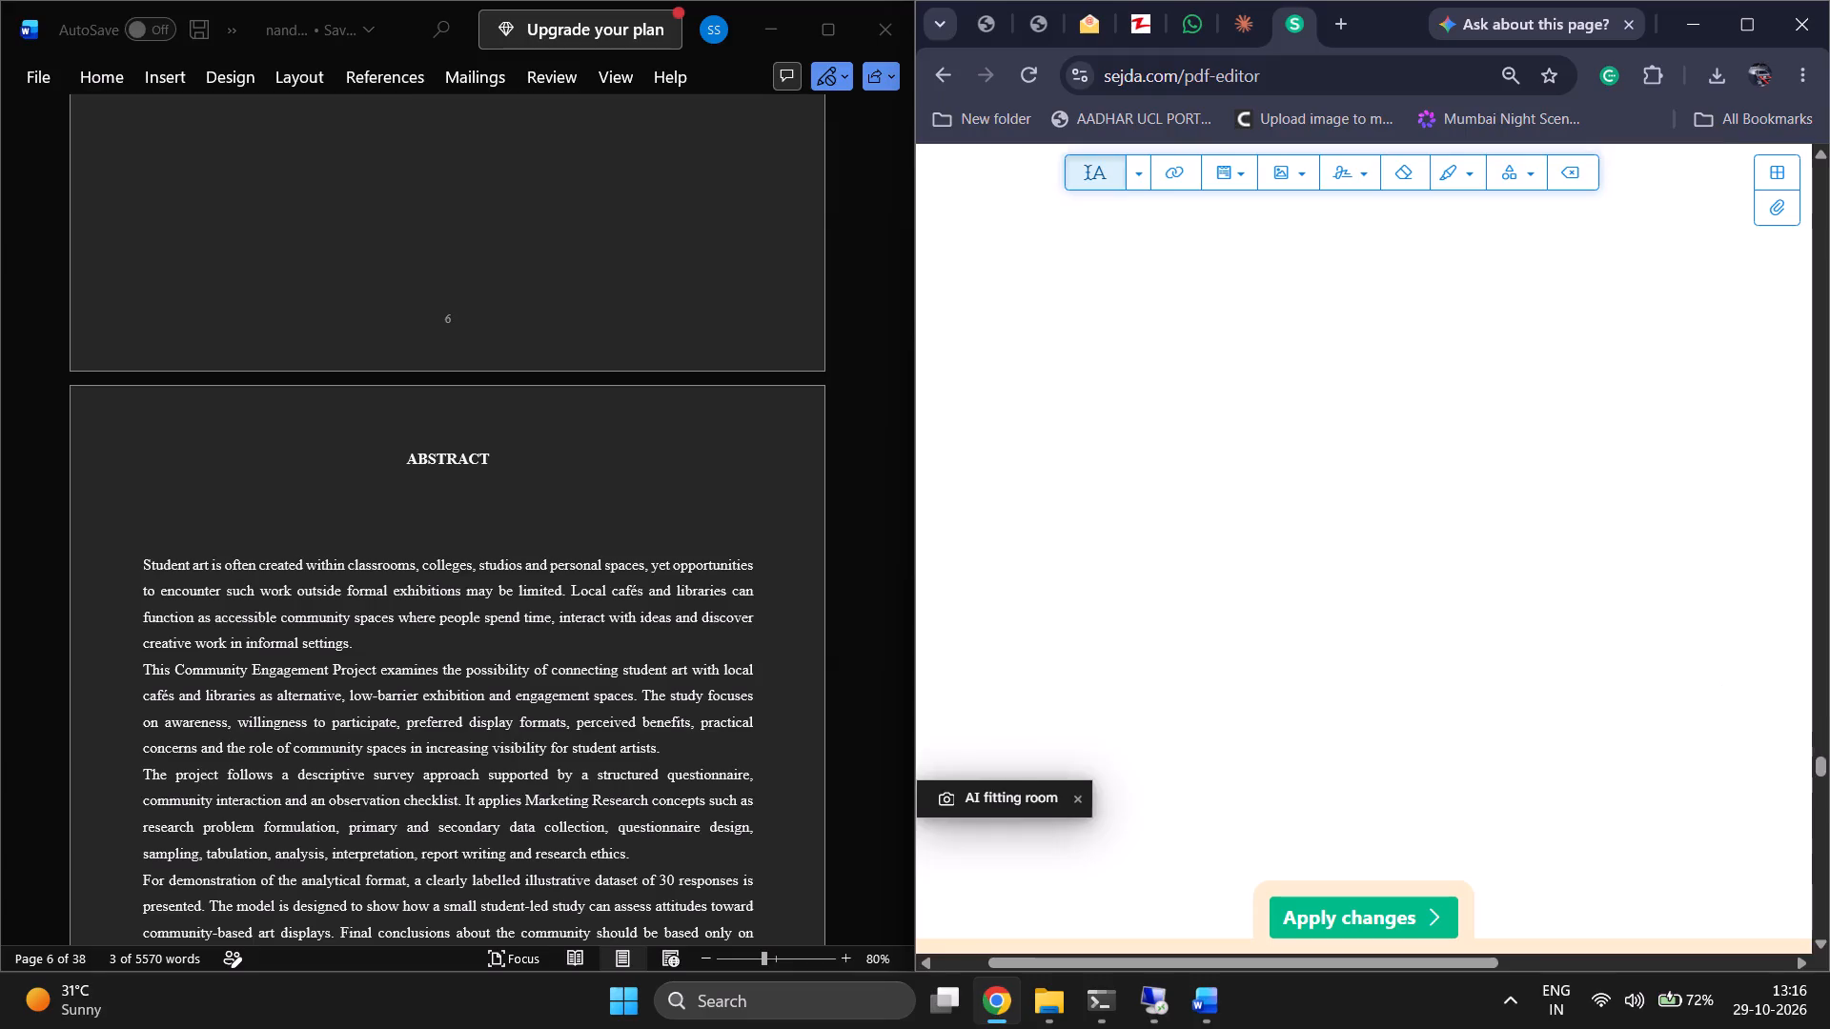
{"action": "scroll", "coordinate": [1493, 797], "scroll_direction": "down", "scroll_amount": 2}
{"action": "scroll", "coordinate": [758, 347], "scroll_direction": "down", "scroll_amount": 3}
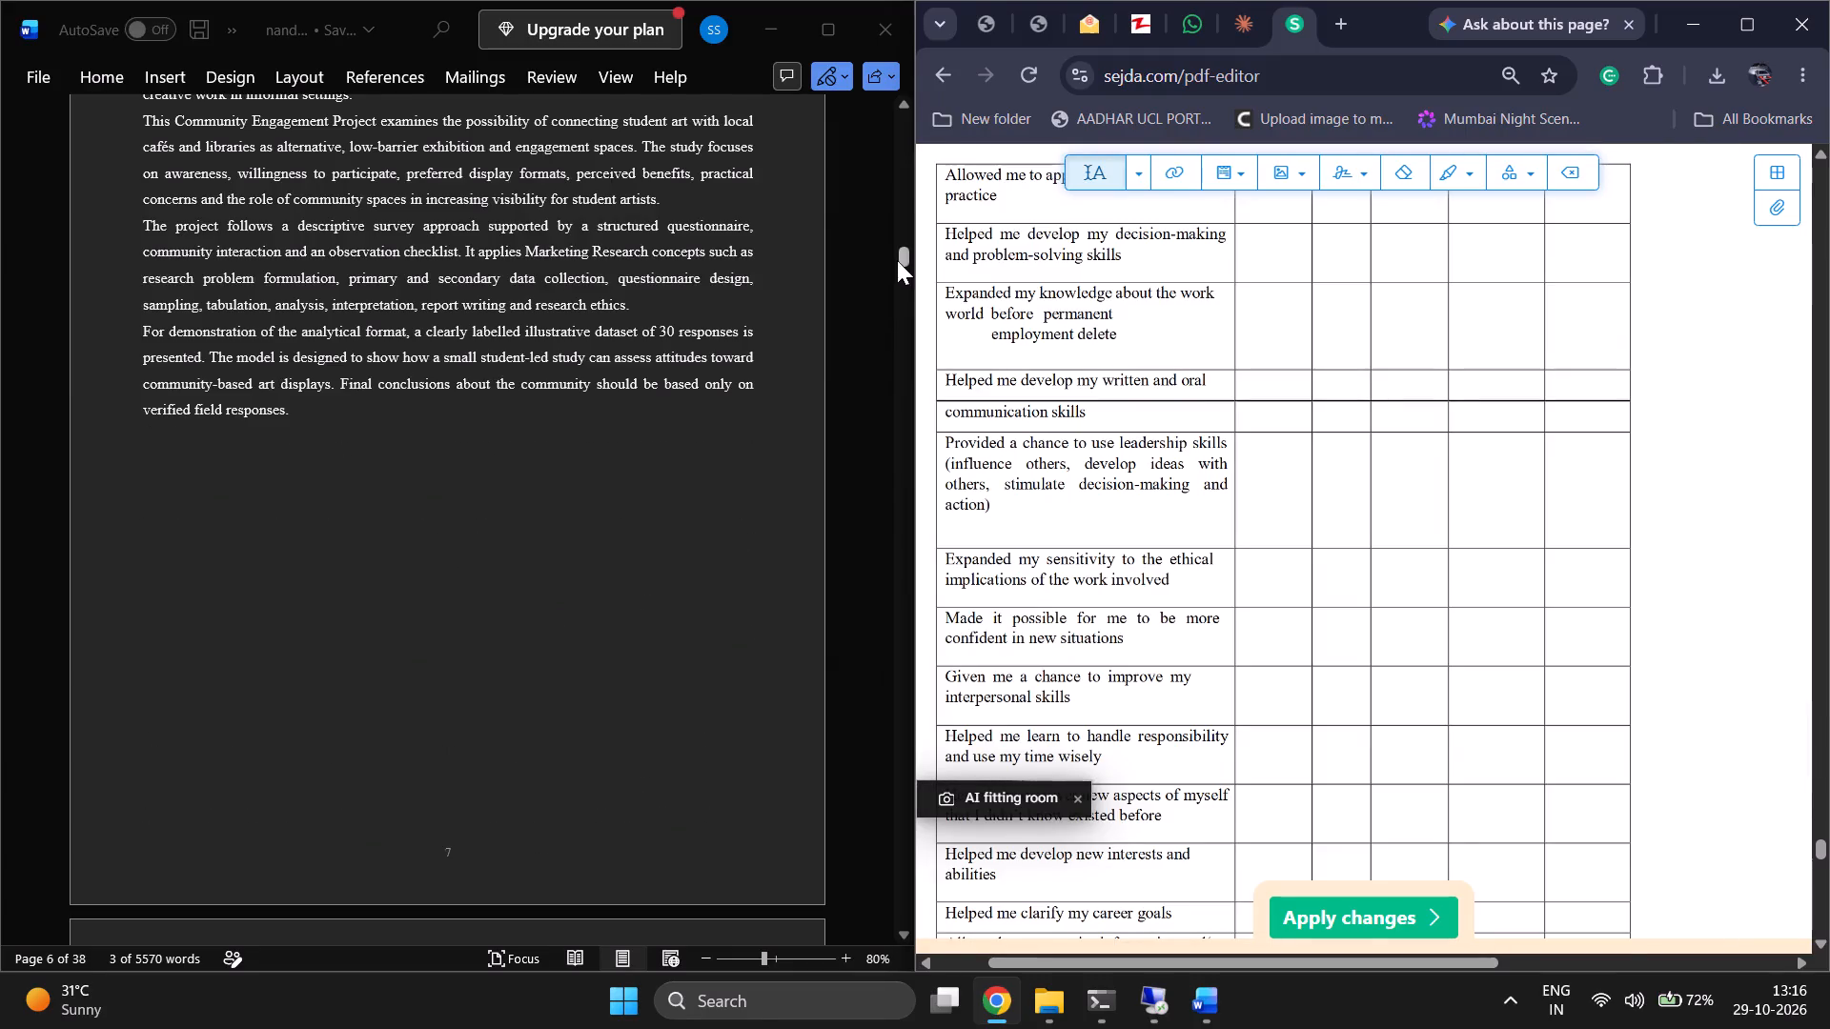
Bring the reference report to Chapter 5 and review the PDF backwards from Annexure IV to the Chapter 6 References page.
{"action": "left_click_drag", "start_coordinate": [897, 260], "coordinate": [894, 671]}
{"action": "scroll", "coordinate": [1798, 656], "scroll_direction": "up", "scroll_amount": 7}
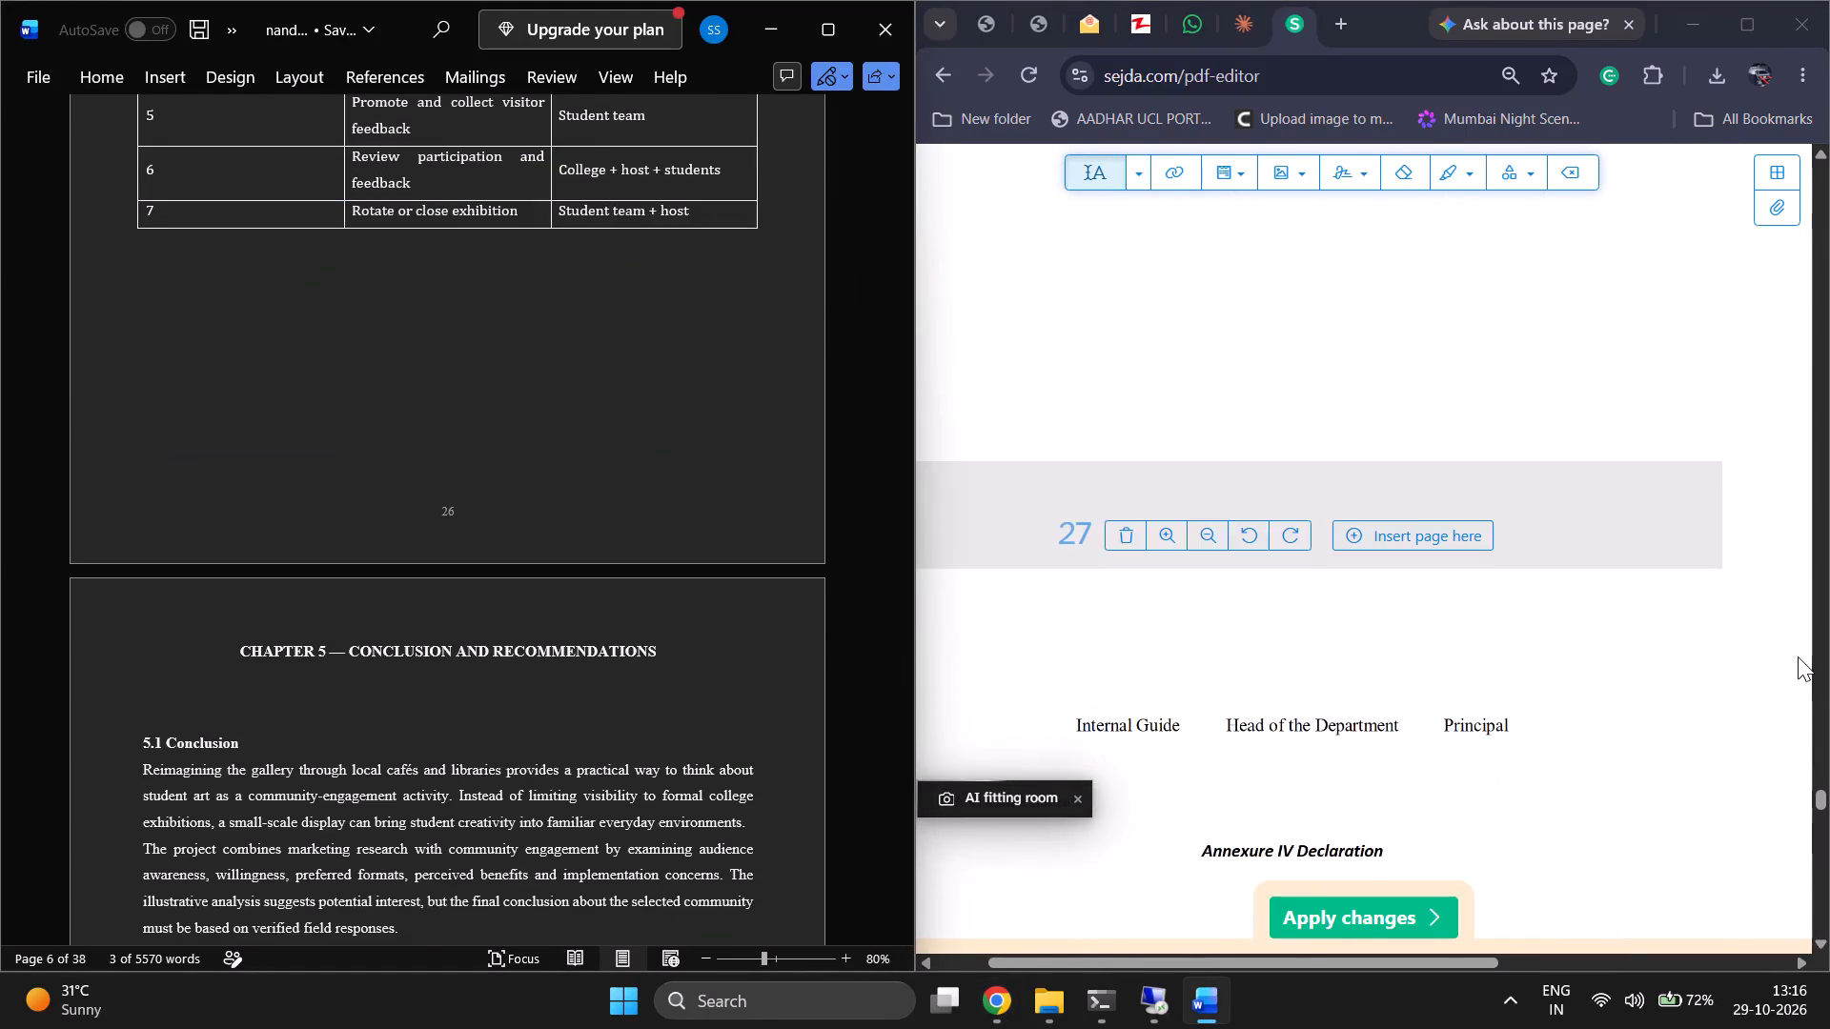
{"action": "scroll", "coordinate": [1798, 656], "scroll_direction": "up", "scroll_amount": 3}
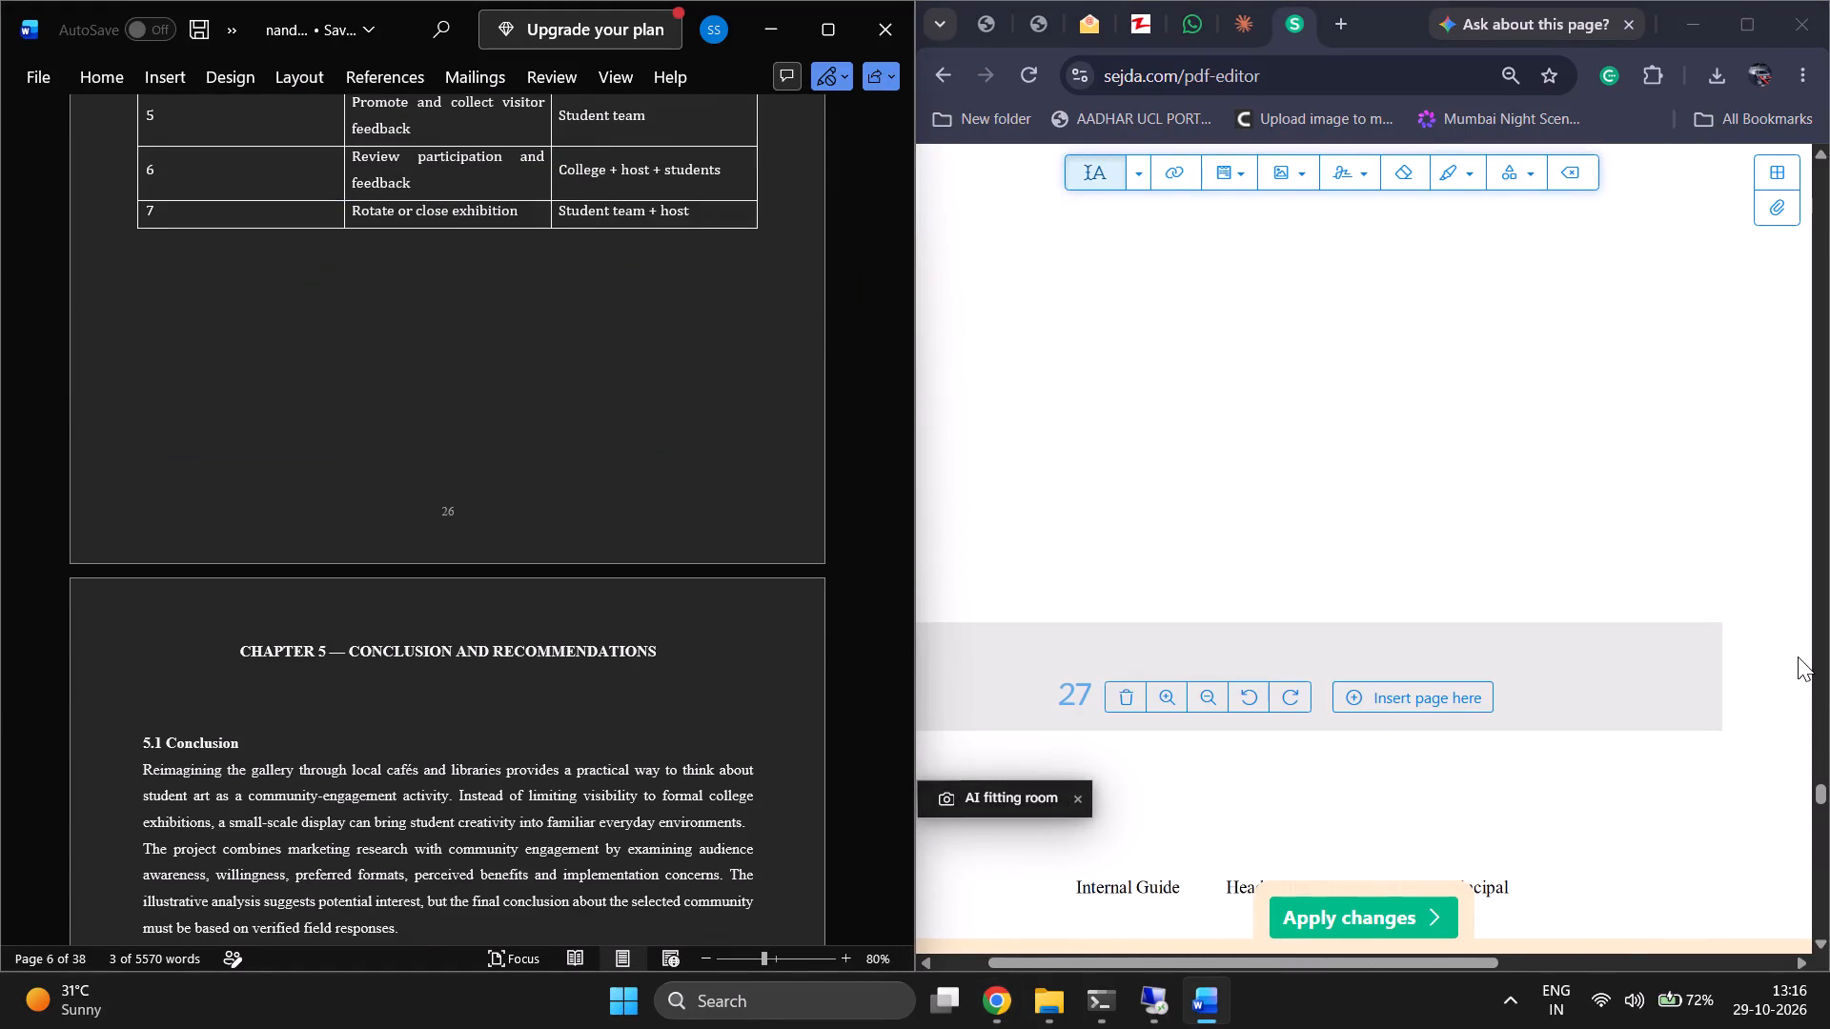
{"action": "scroll", "coordinate": [1798, 656], "scroll_direction": "down", "scroll_amount": 1}
{"action": "scroll", "coordinate": [1798, 656], "scroll_direction": "up", "scroll_amount": 3}
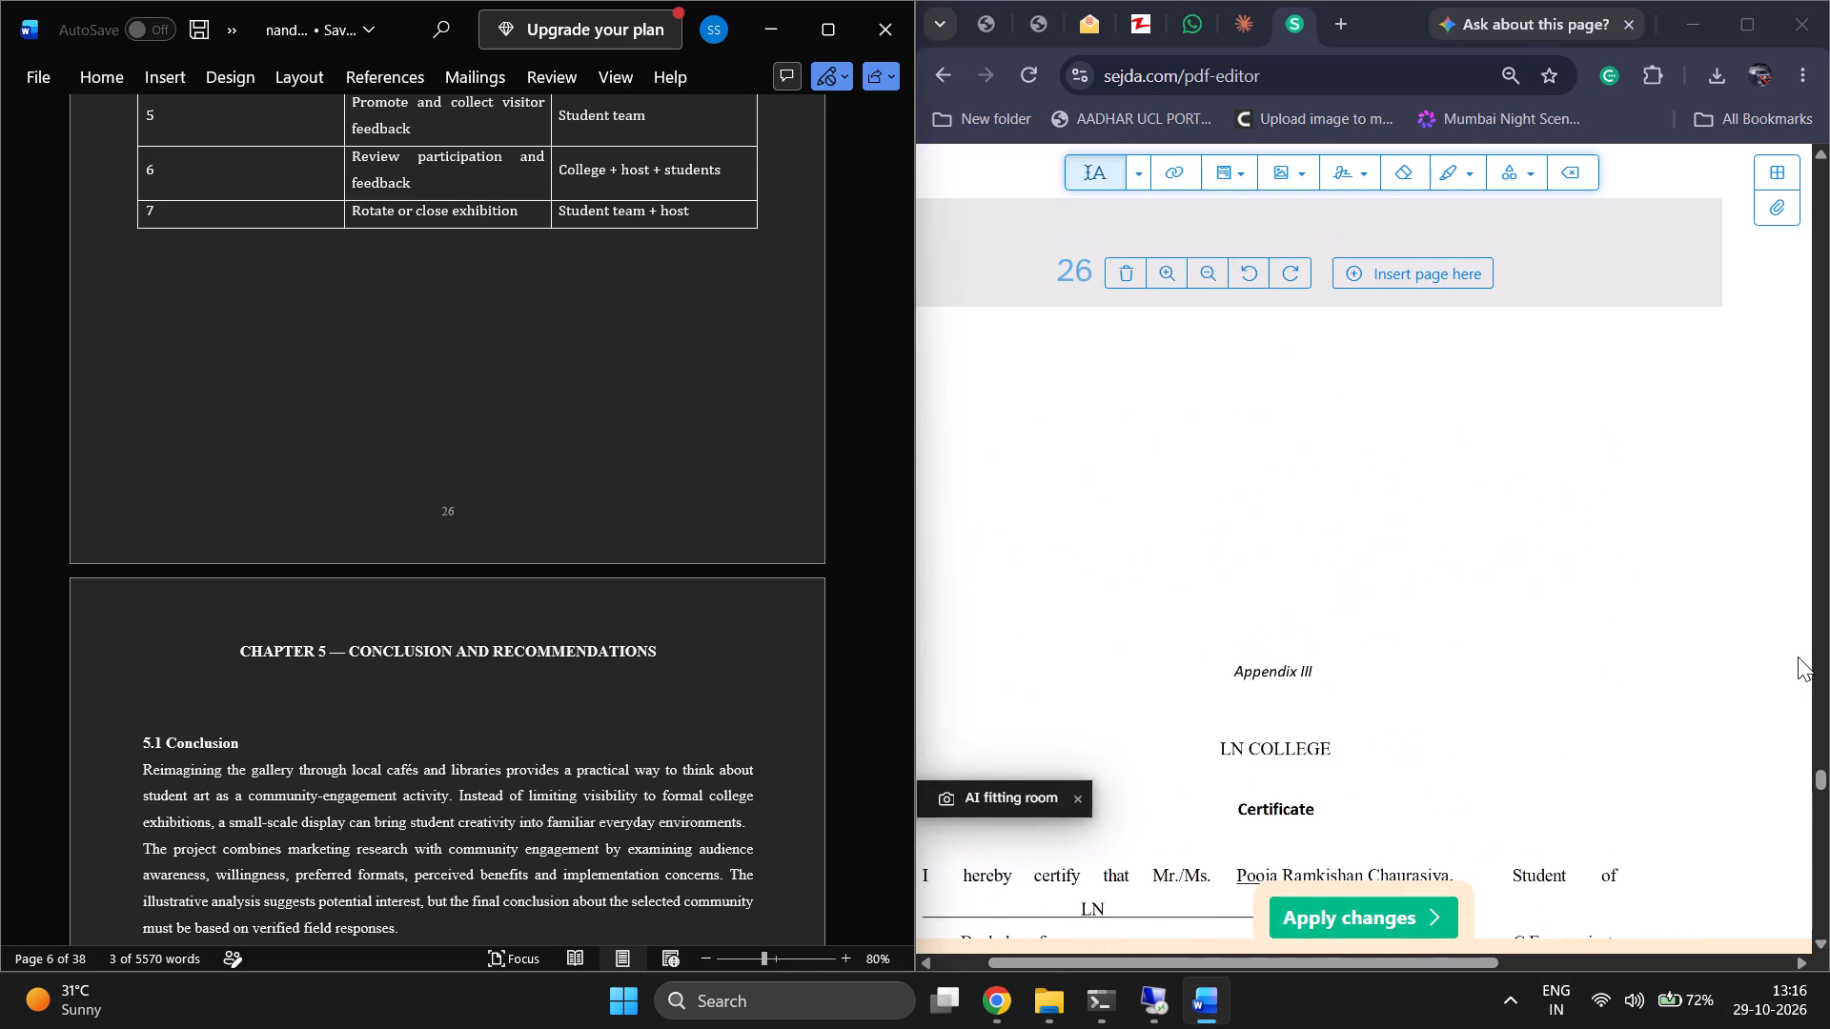
{"action": "scroll", "coordinate": [1798, 656], "scroll_direction": "up", "scroll_amount": 5}
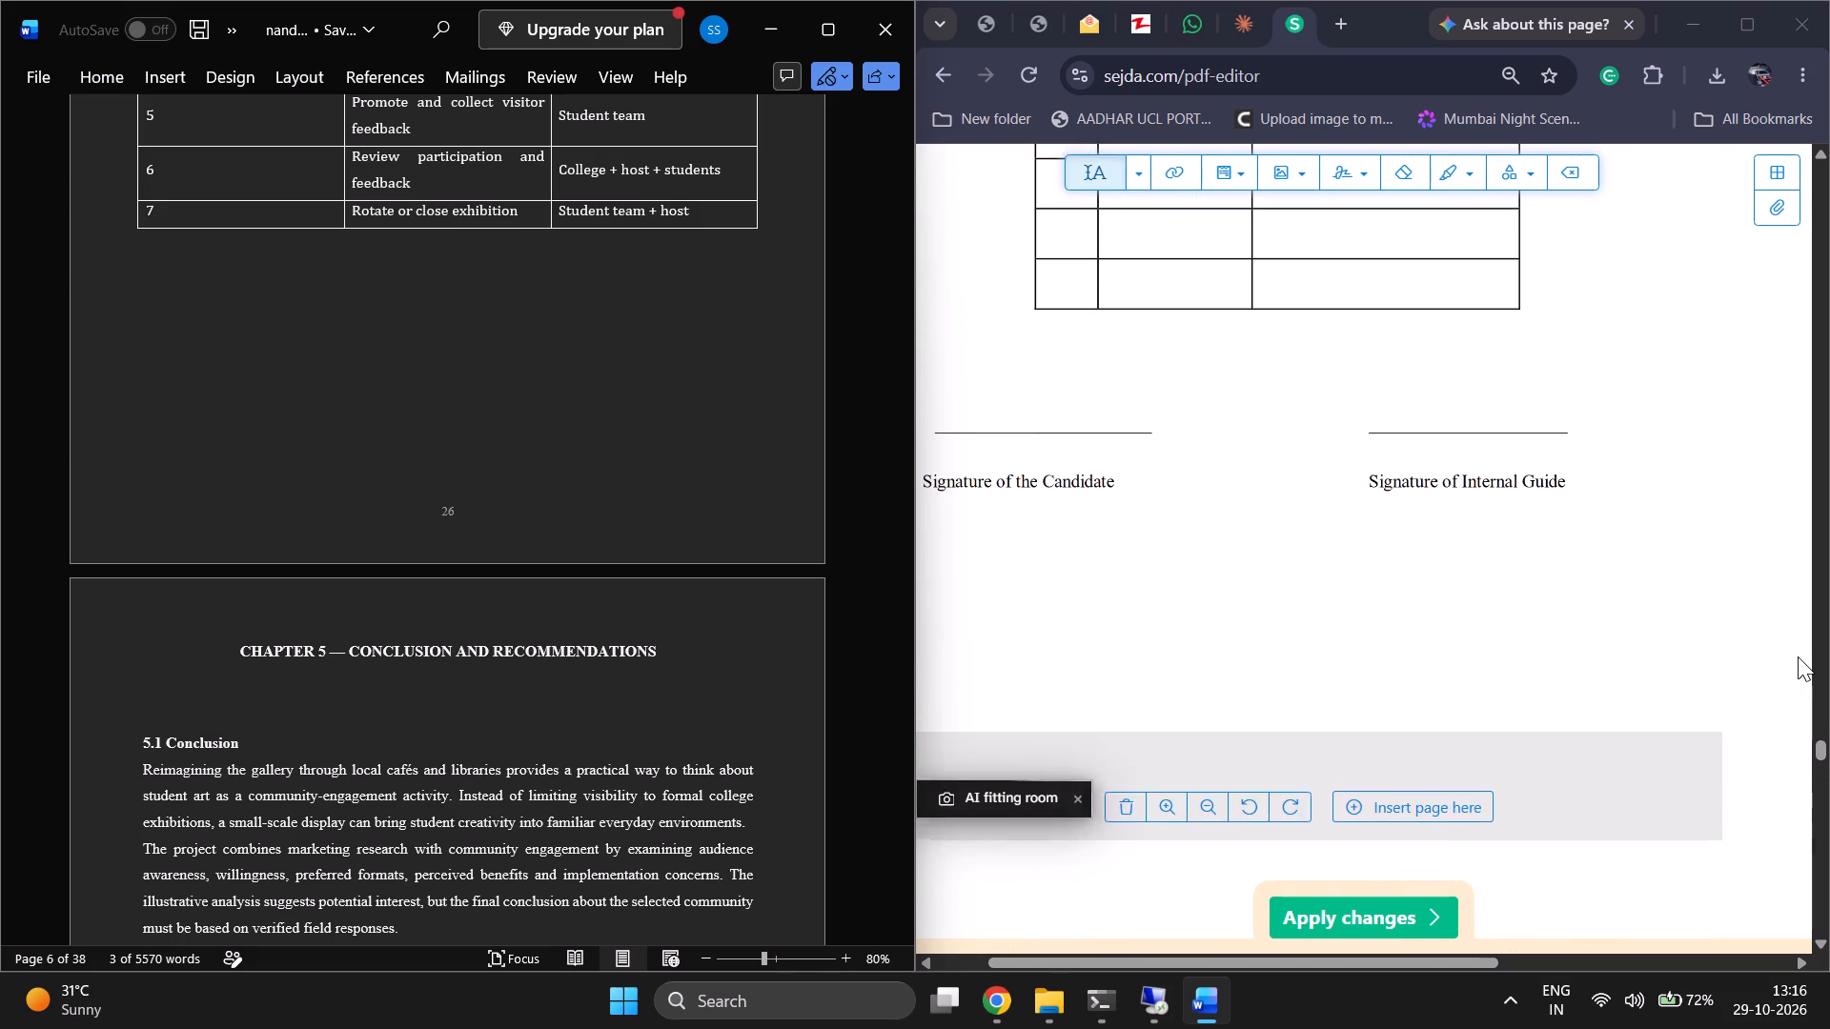
{"action": "scroll", "coordinate": [1798, 656], "scroll_direction": "up", "scroll_amount": 5}
{"action": "scroll", "coordinate": [1798, 656], "scroll_direction": "down", "scroll_amount": 1}
{"action": "scroll", "coordinate": [1798, 656], "scroll_direction": "up", "scroll_amount": 3}
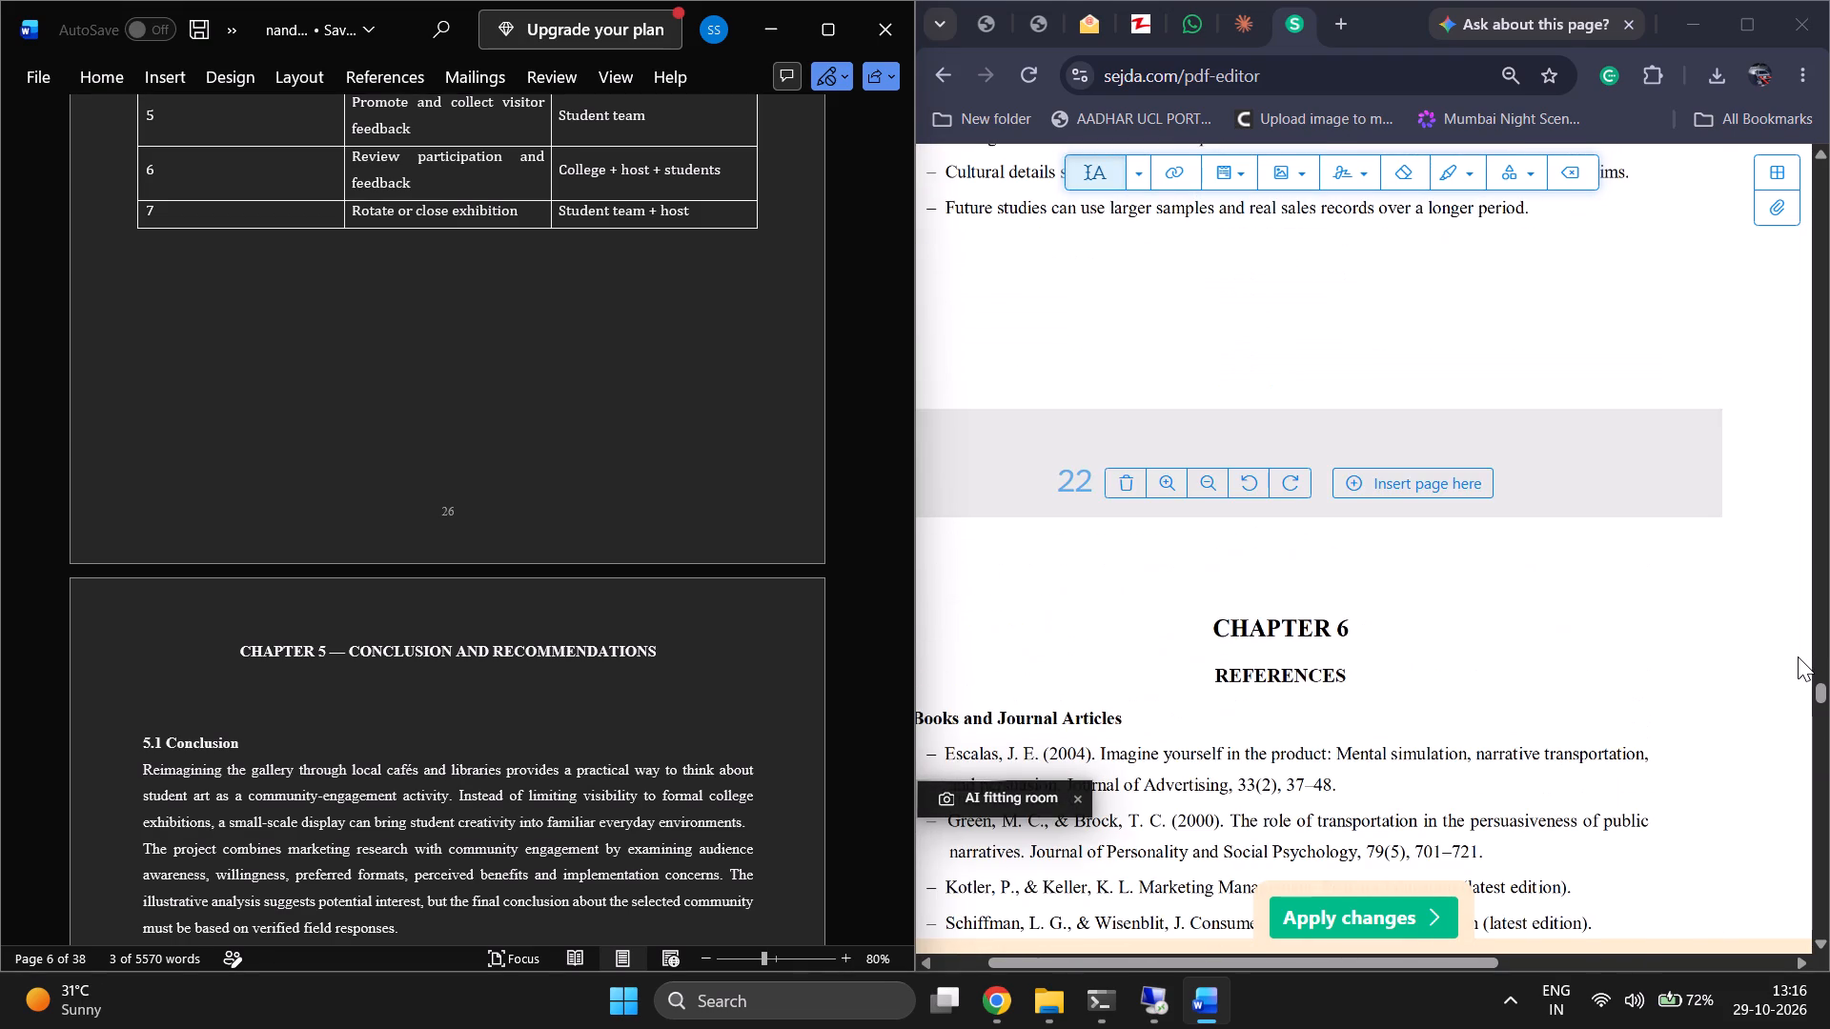
Compare the PDF's References and Appendix A Questionnaire pages with the matching pages of the reference report.
{"action": "scroll", "coordinate": [1798, 656], "scroll_direction": "down", "scroll_amount": 3}
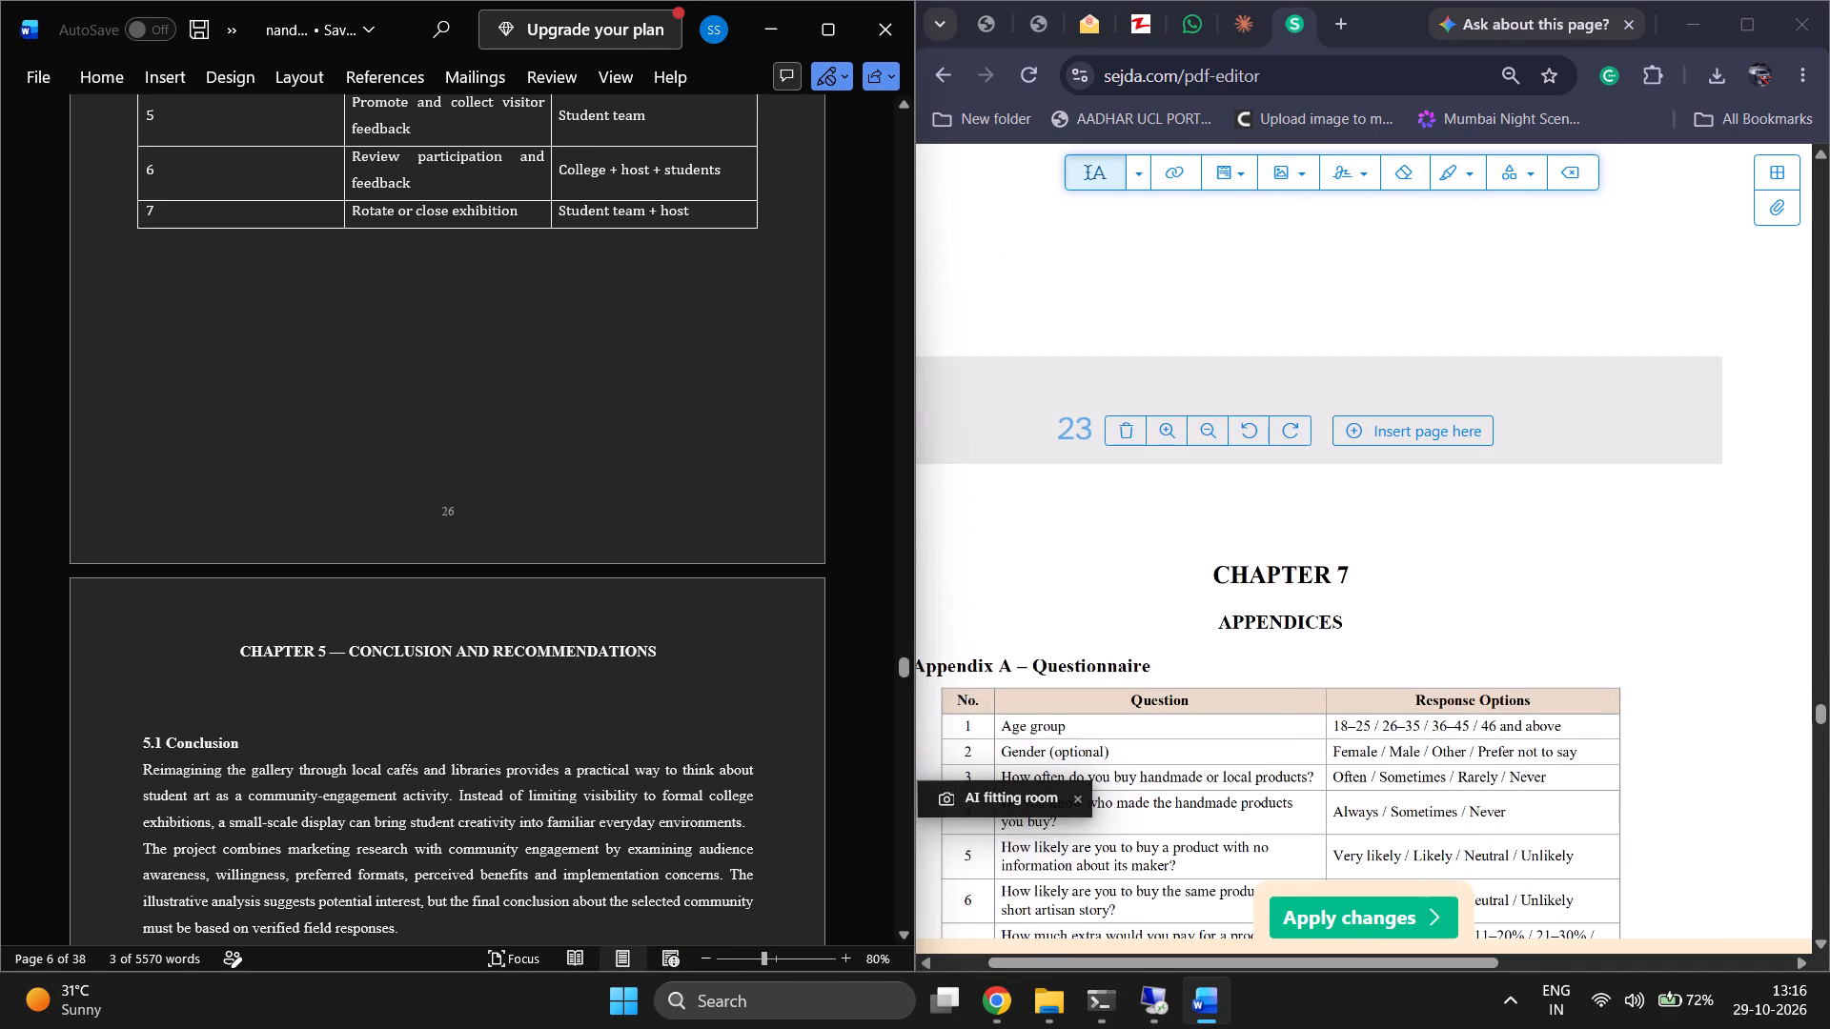
{"action": "scroll", "coordinate": [663, 687], "scroll_direction": "down", "scroll_amount": 13}
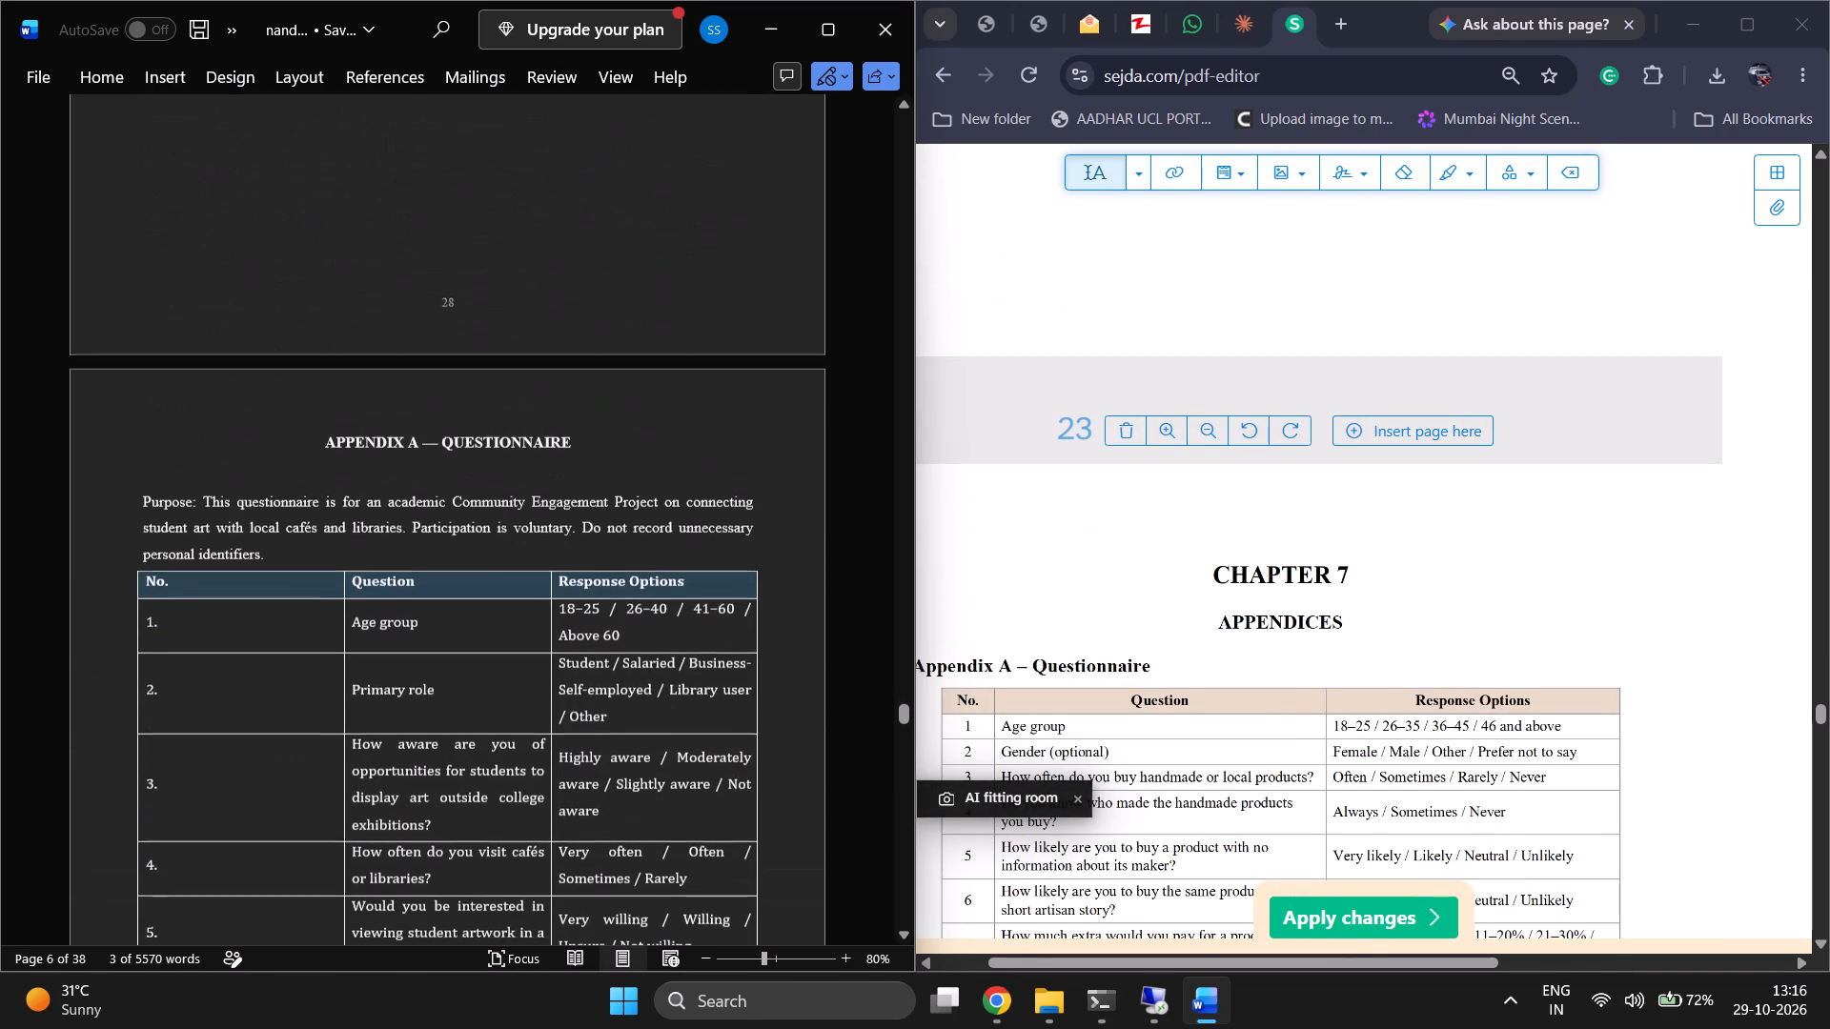
{"action": "scroll", "coordinate": [663, 687], "scroll_direction": "up", "scroll_amount": 4}
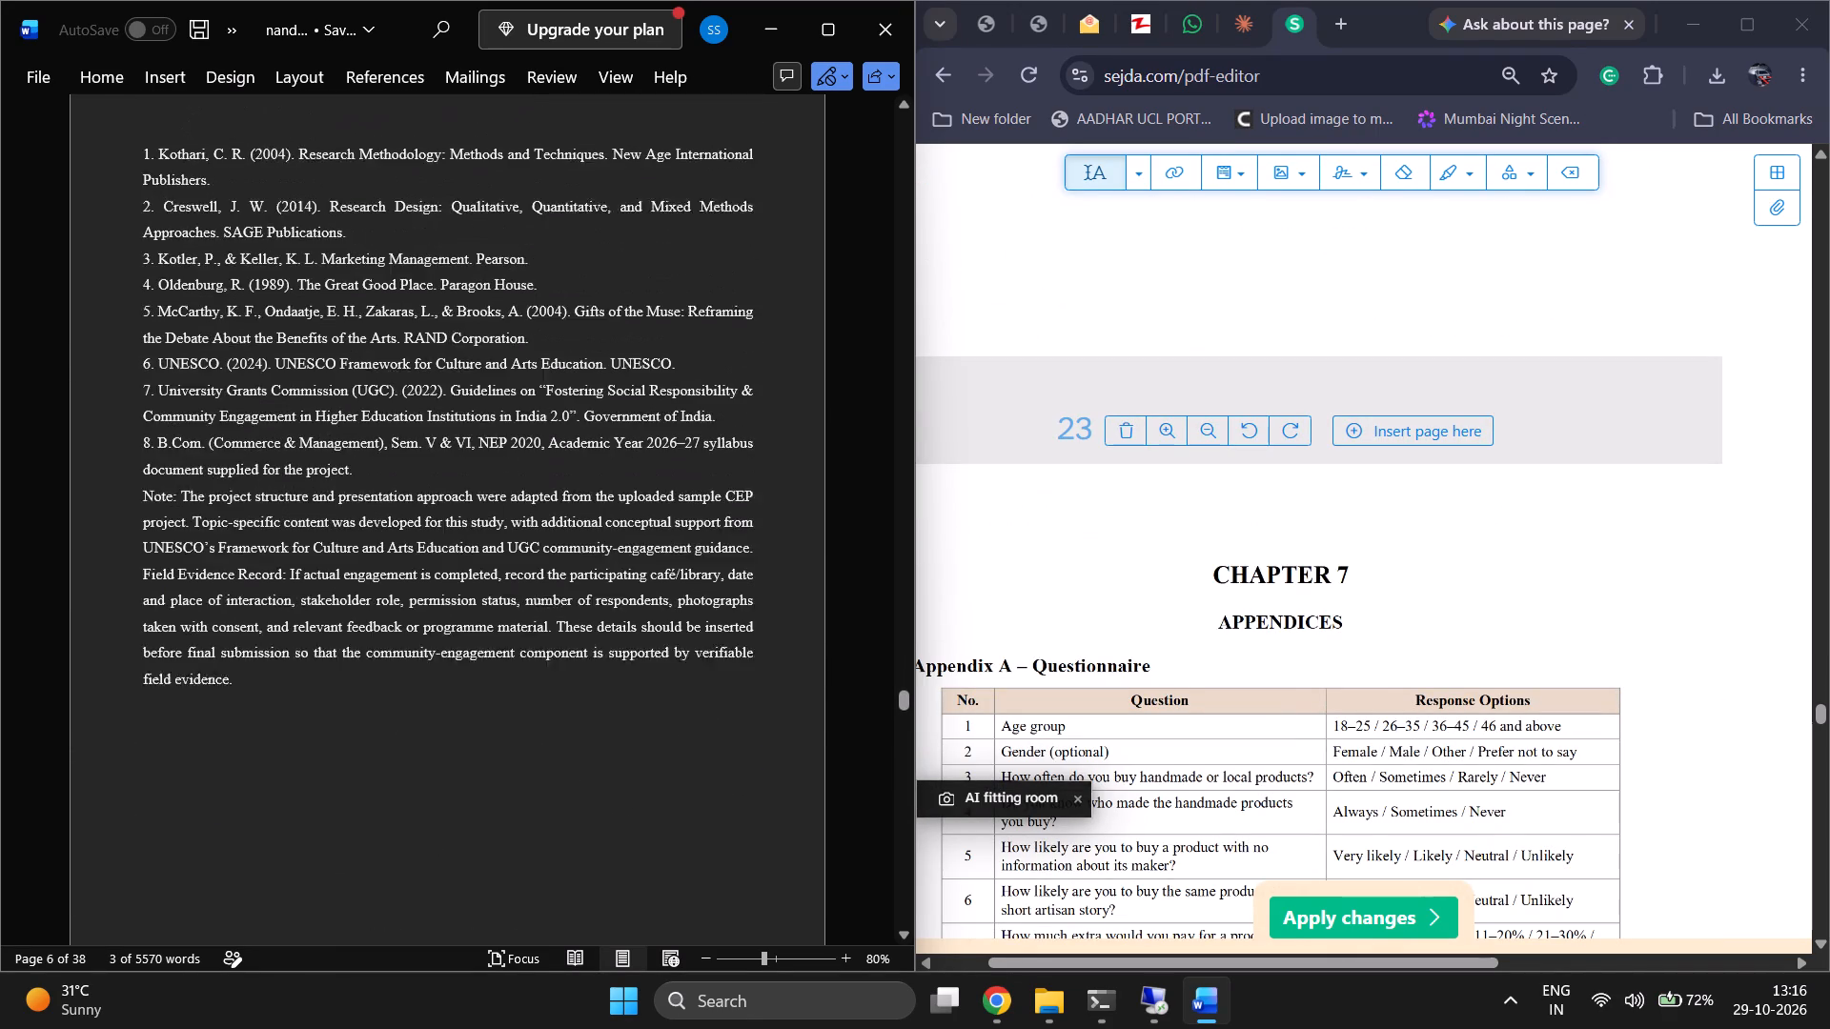
{"action": "scroll", "coordinate": [663, 687], "scroll_direction": "up", "scroll_amount": 2}
{"action": "scroll", "coordinate": [1801, 603], "scroll_direction": "up", "scroll_amount": 3}
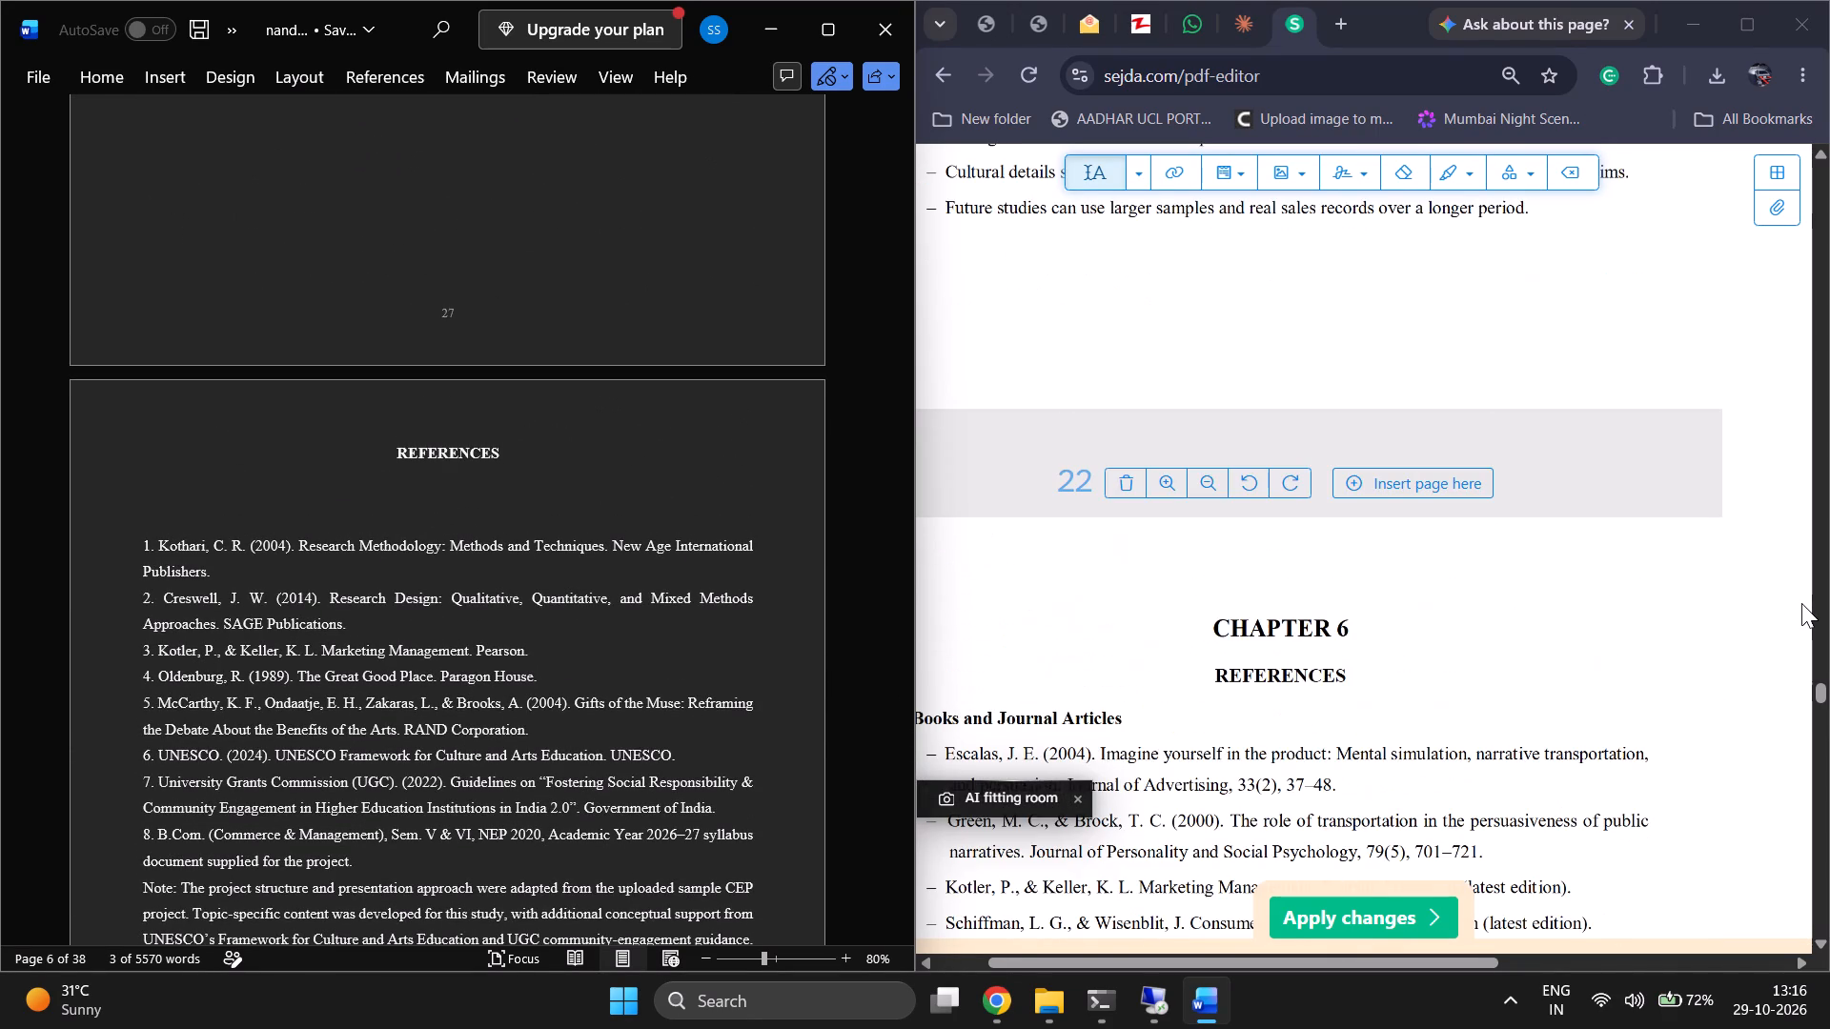
{"action": "scroll", "coordinate": [1801, 603], "scroll_direction": "down", "scroll_amount": 2}
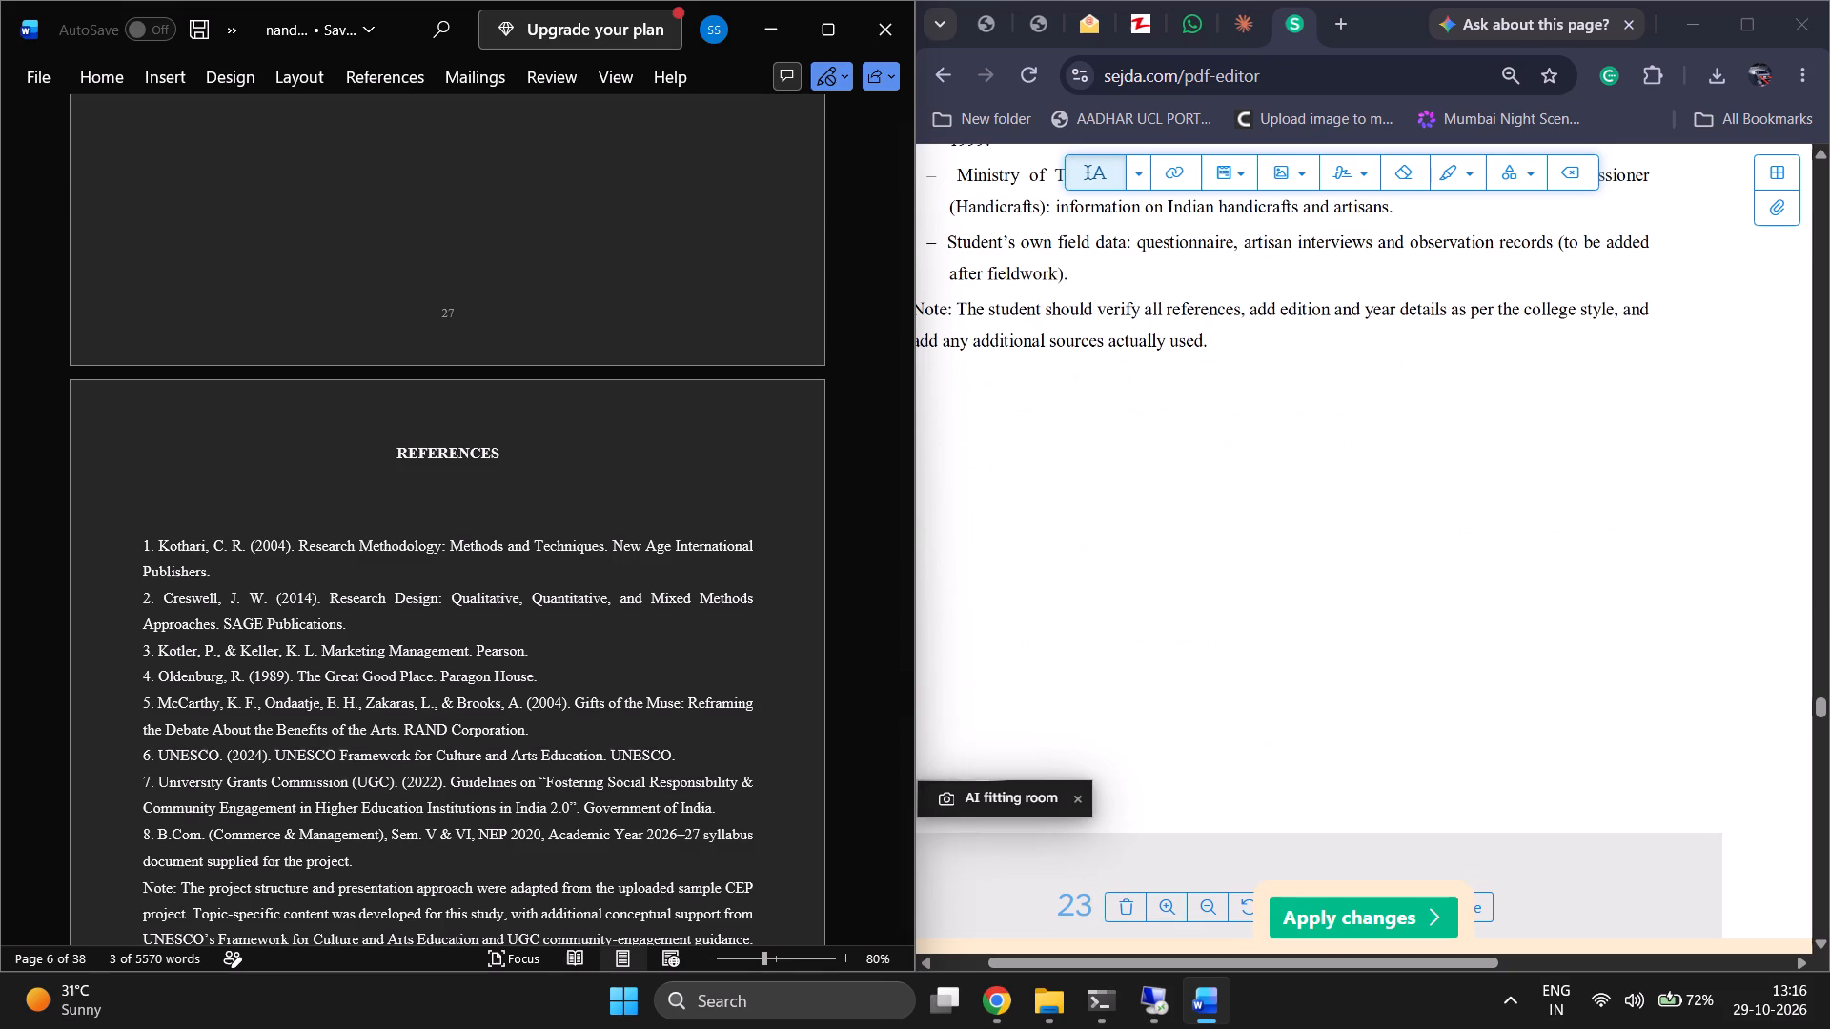
{"action": "scroll", "coordinate": [498, 674], "scroll_direction": "down", "scroll_amount": 6}
{"action": "scroll", "coordinate": [1803, 615], "scroll_direction": "down", "scroll_amount": 2}
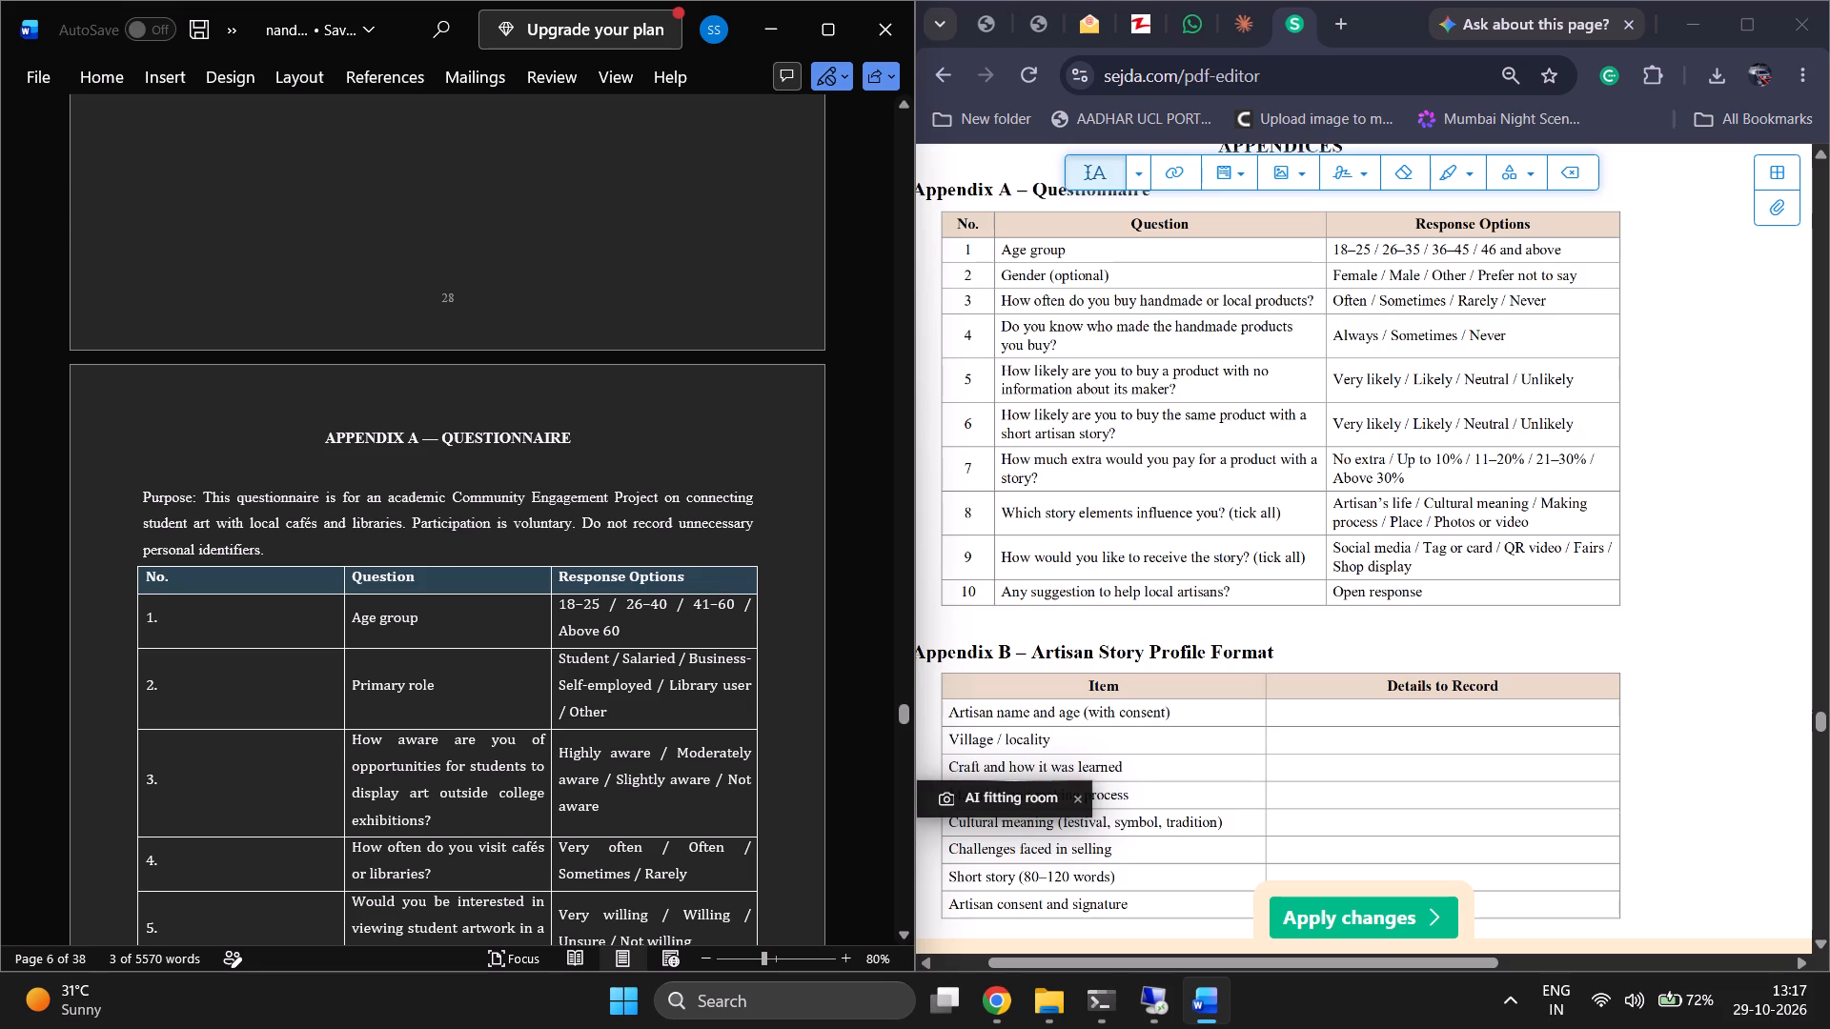
Compare the reference report's Appendix B Field Observation Checklist with the PDF's Appendix B story profile and Appendix C checklist tables.
{"action": "scroll", "coordinate": [341, 709], "scroll_direction": "down", "scroll_amount": 6}
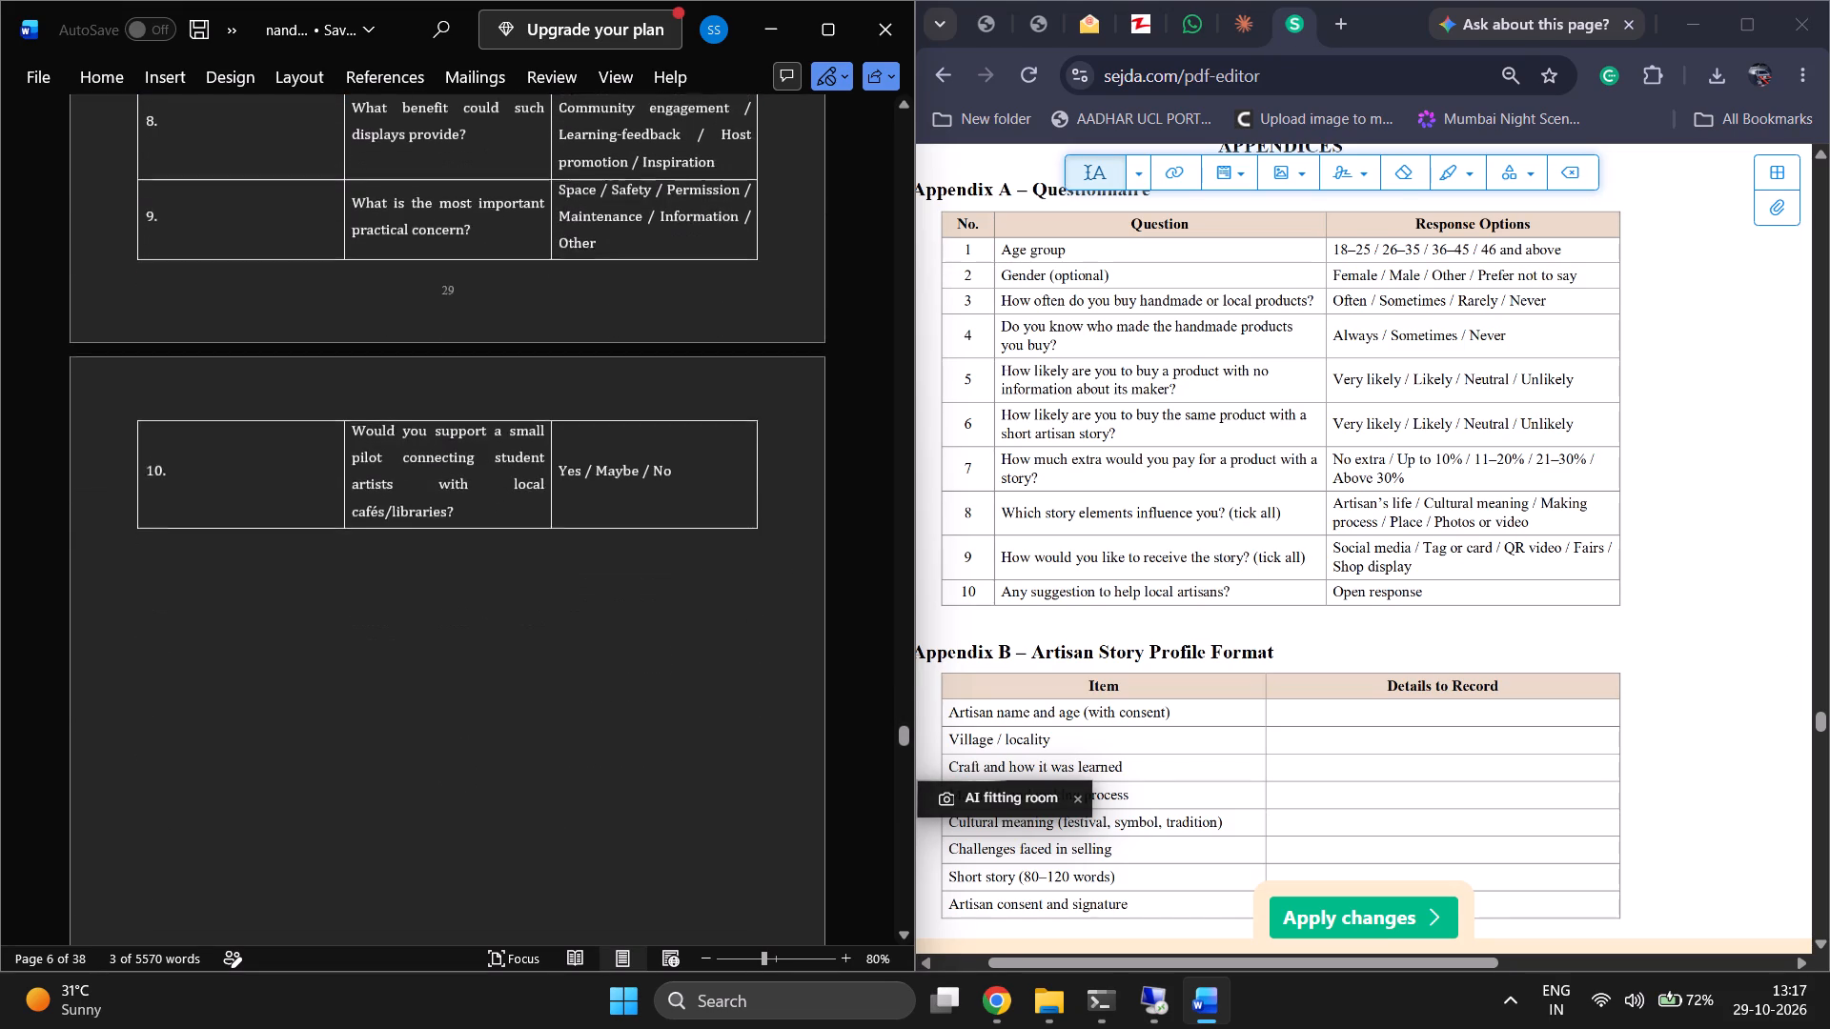
{"action": "scroll", "coordinate": [356, 708], "scroll_direction": "down", "scroll_amount": 5}
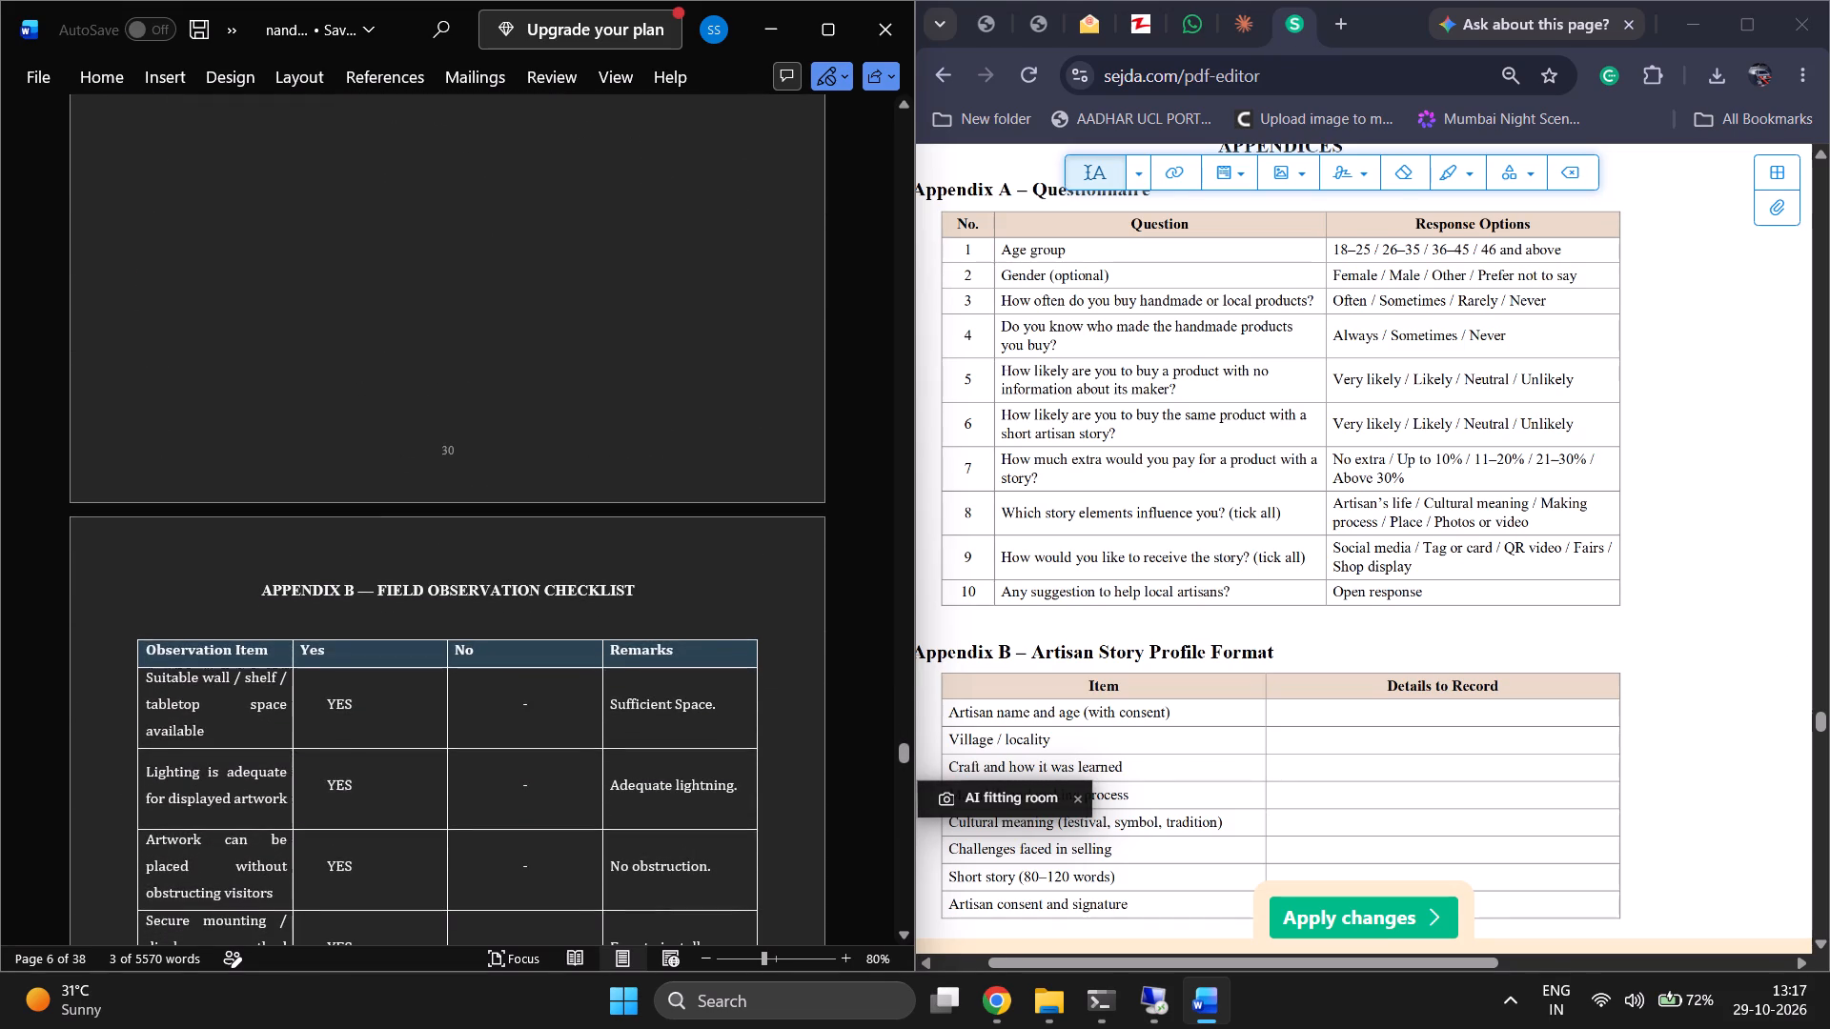
{"action": "scroll", "coordinate": [378, 696], "scroll_direction": "down", "scroll_amount": 1}
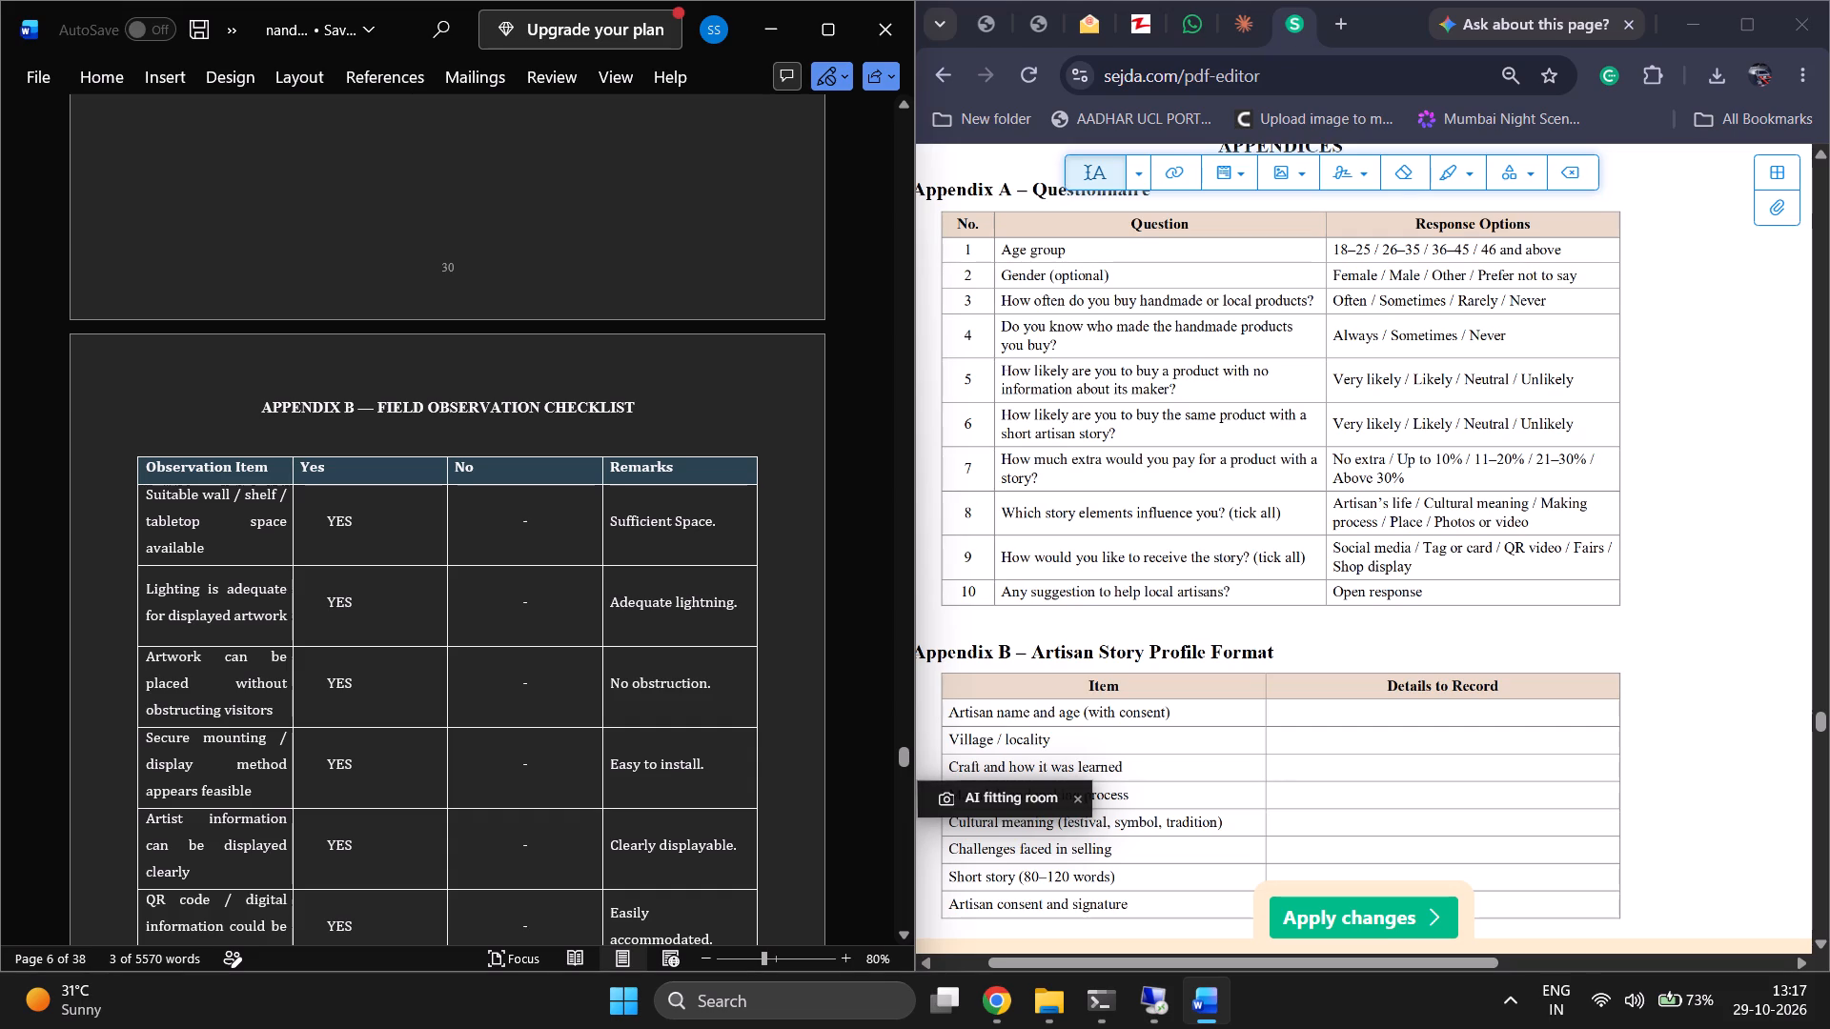
{"action": "scroll", "coordinate": [466, 499], "scroll_direction": "down", "scroll_amount": 6}
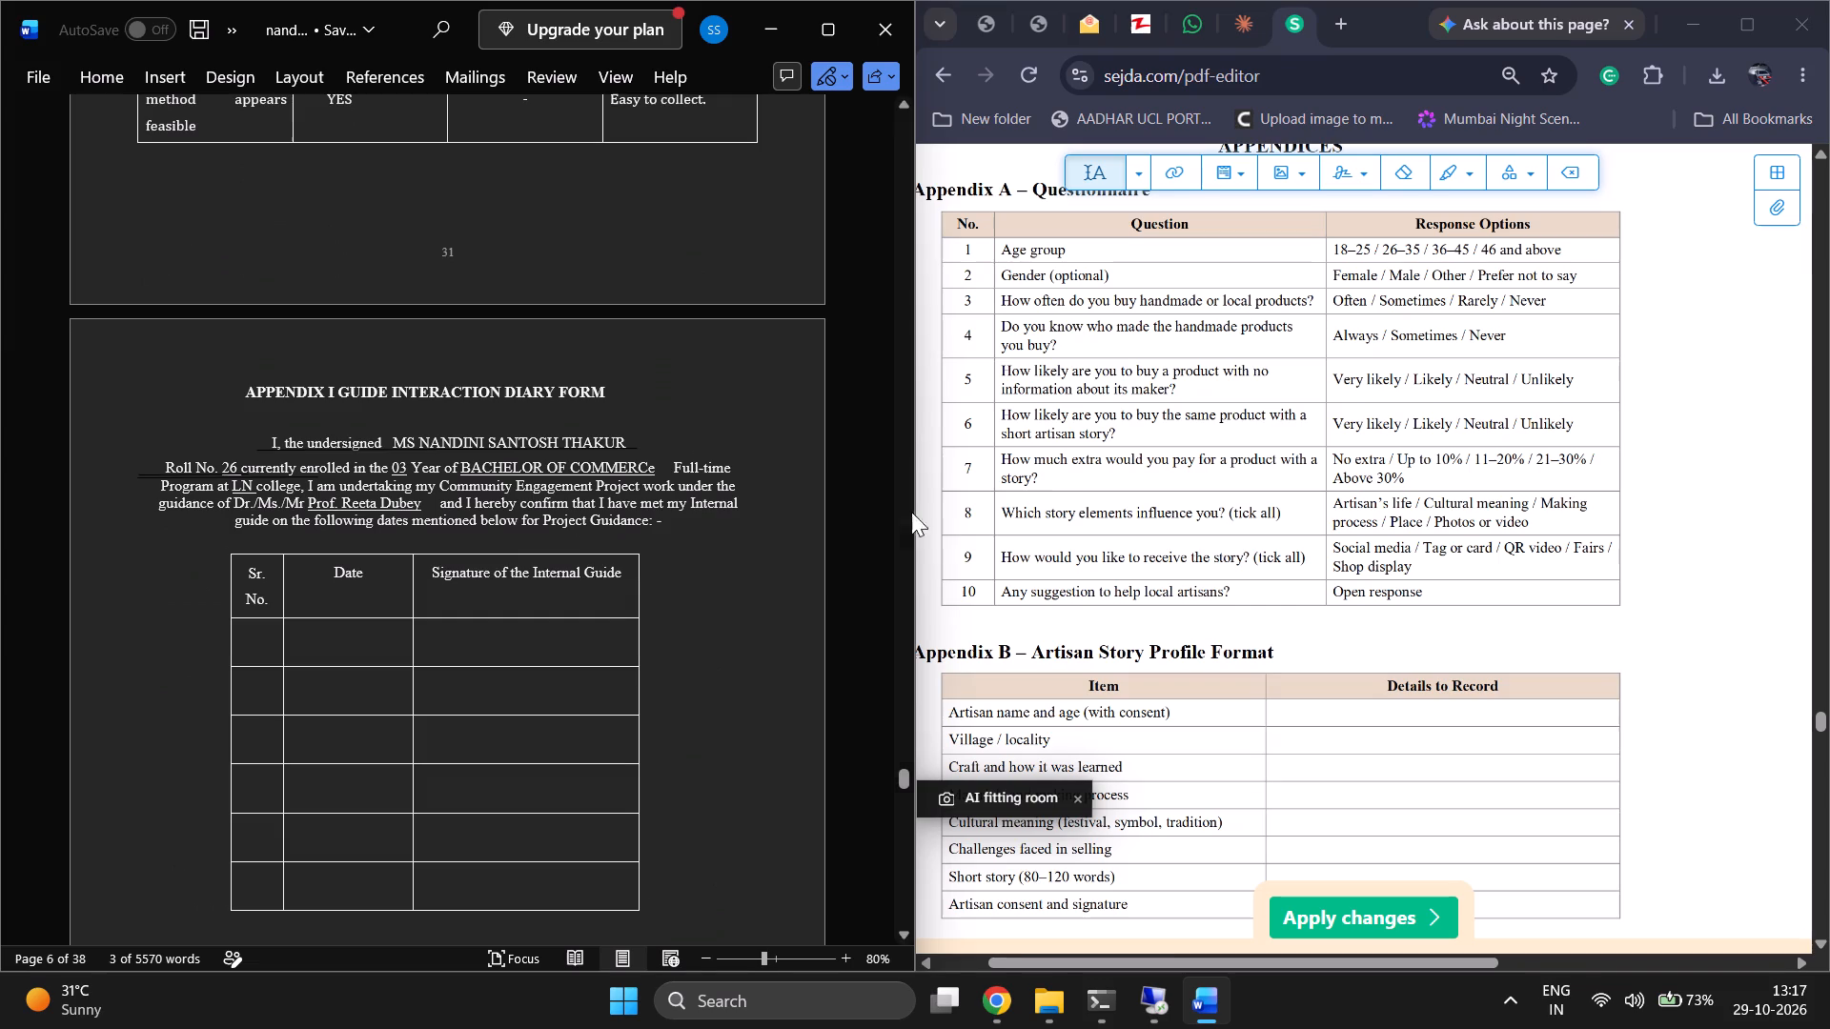
{"action": "scroll", "coordinate": [1284, 605], "scroll_direction": "down", "scroll_amount": 1}
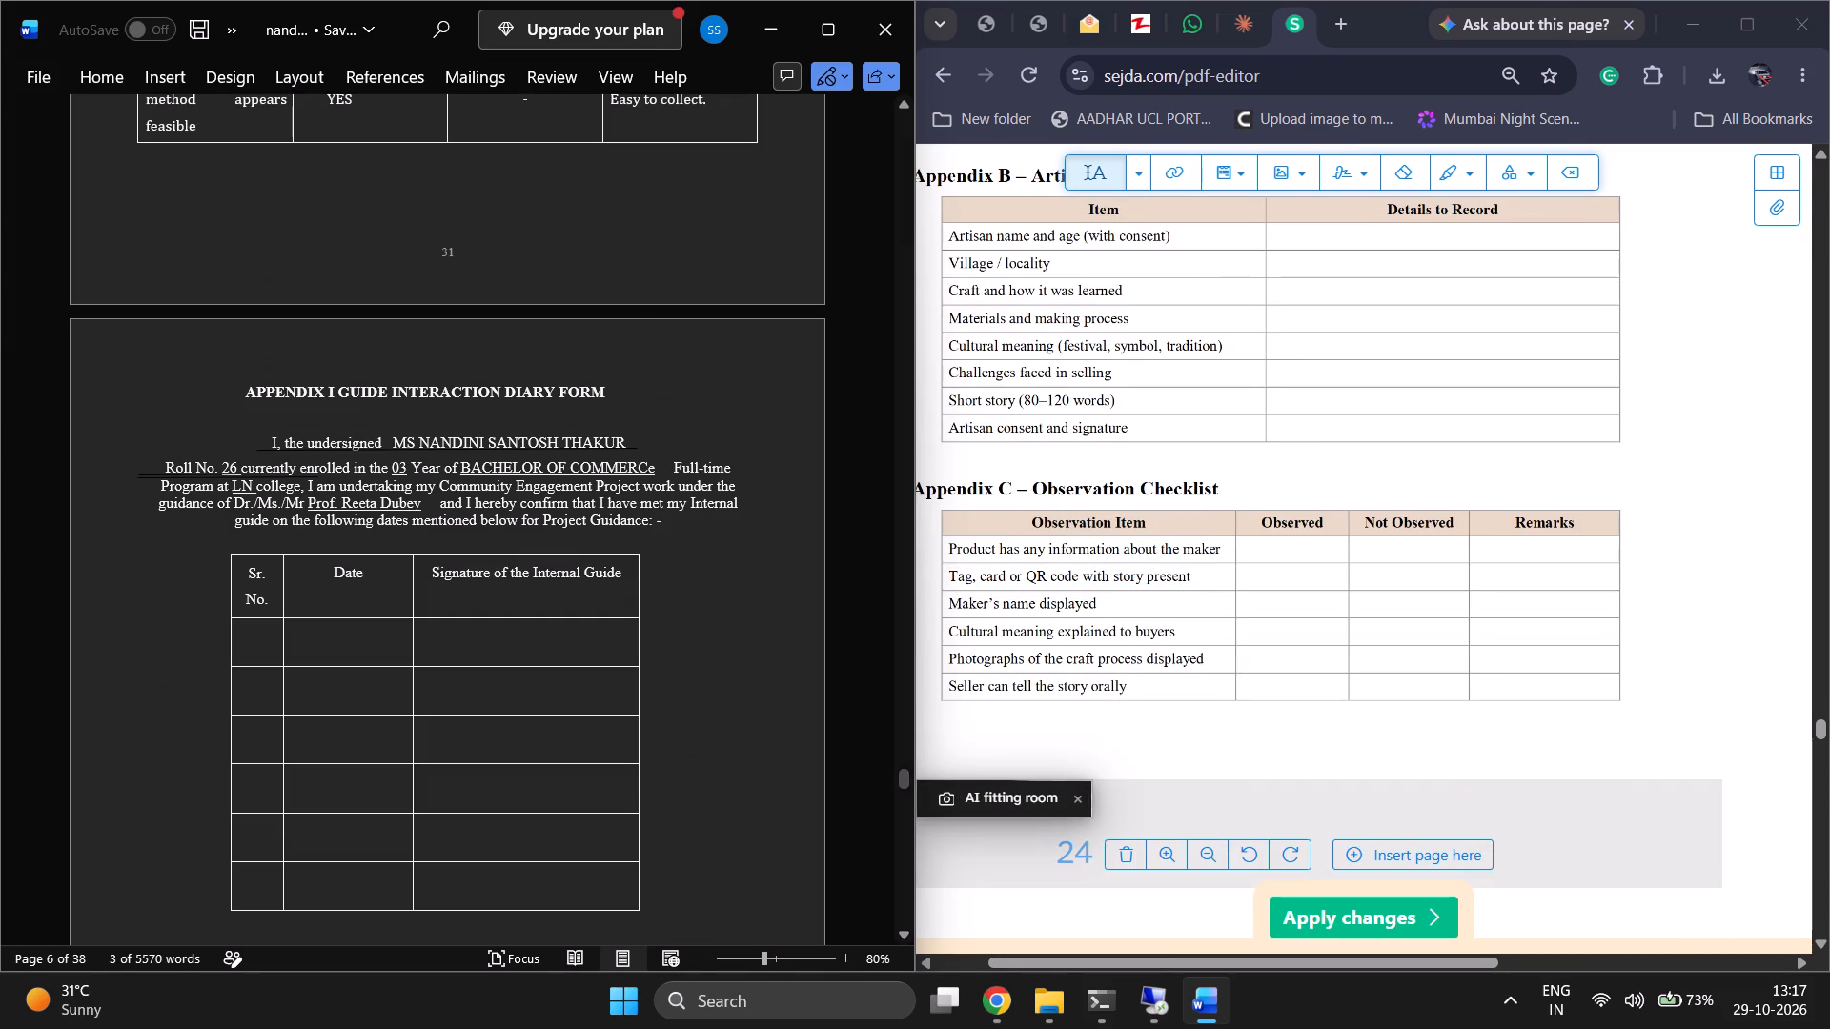
{"action": "scroll", "coordinate": [566, 596], "scroll_direction": "up", "scroll_amount": 3}
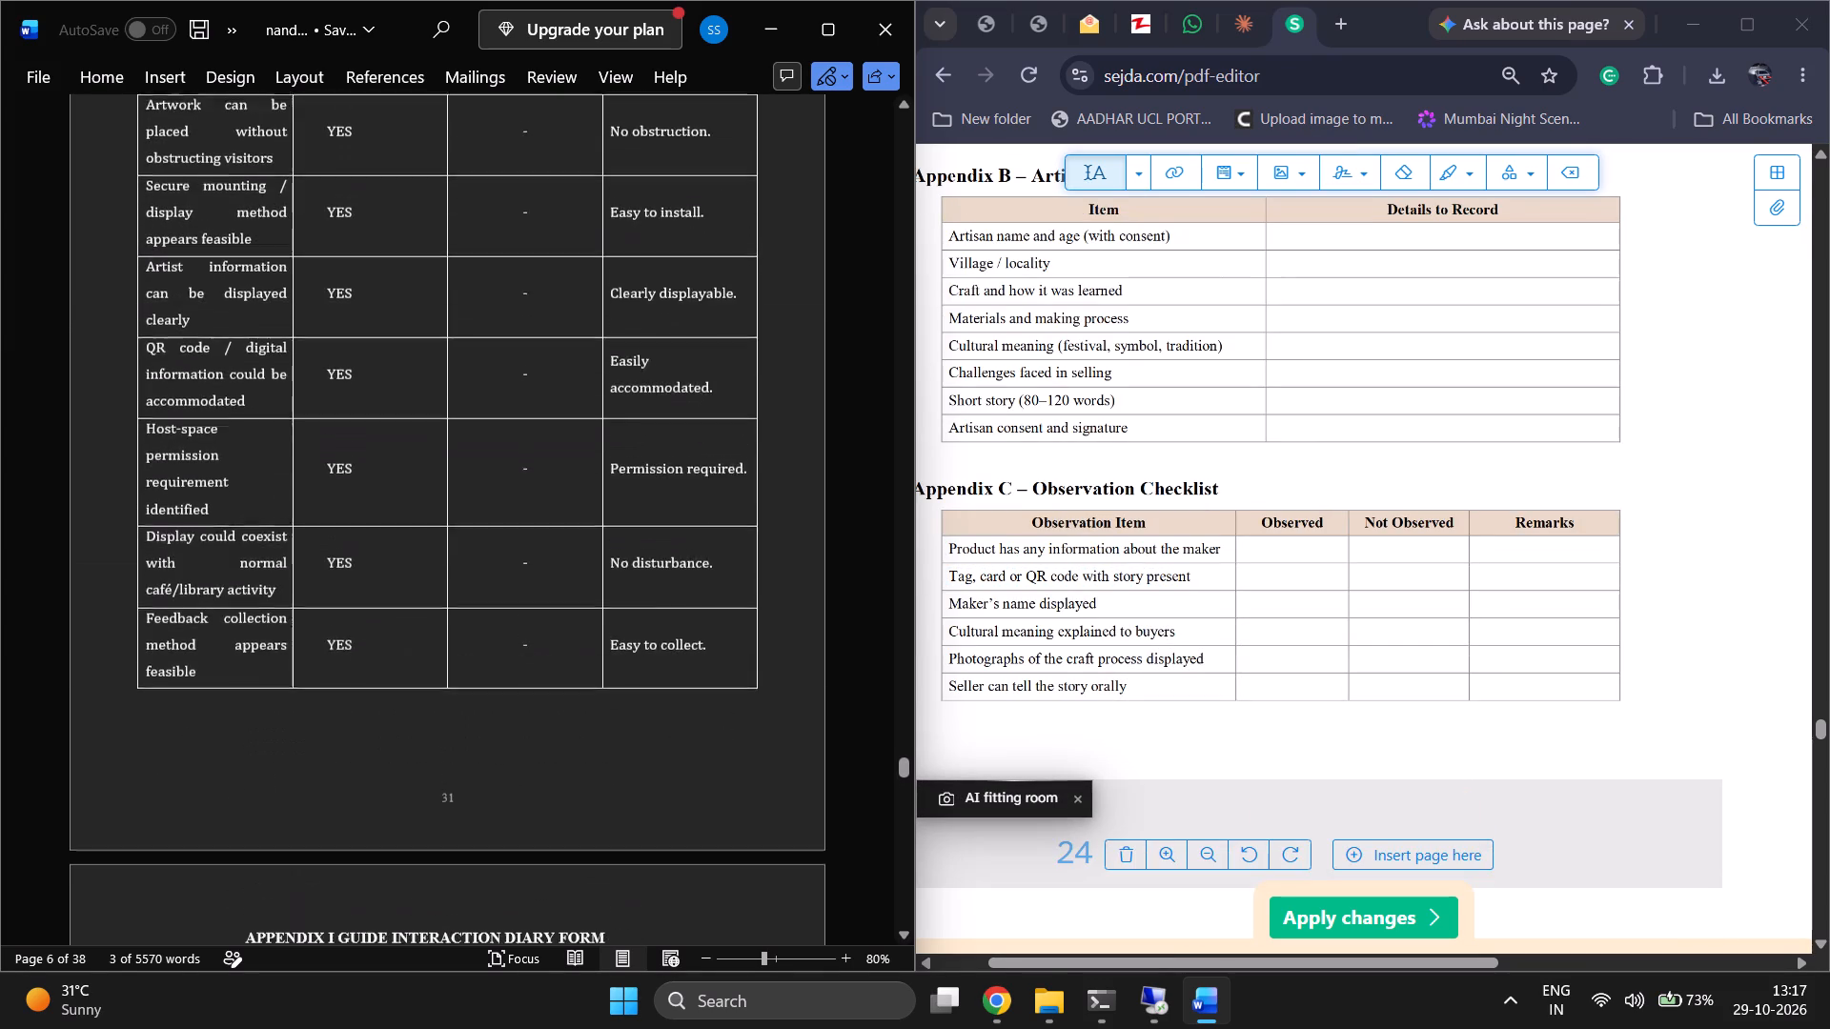
{"action": "scroll", "coordinate": [566, 596], "scroll_direction": "up", "scroll_amount": 2}
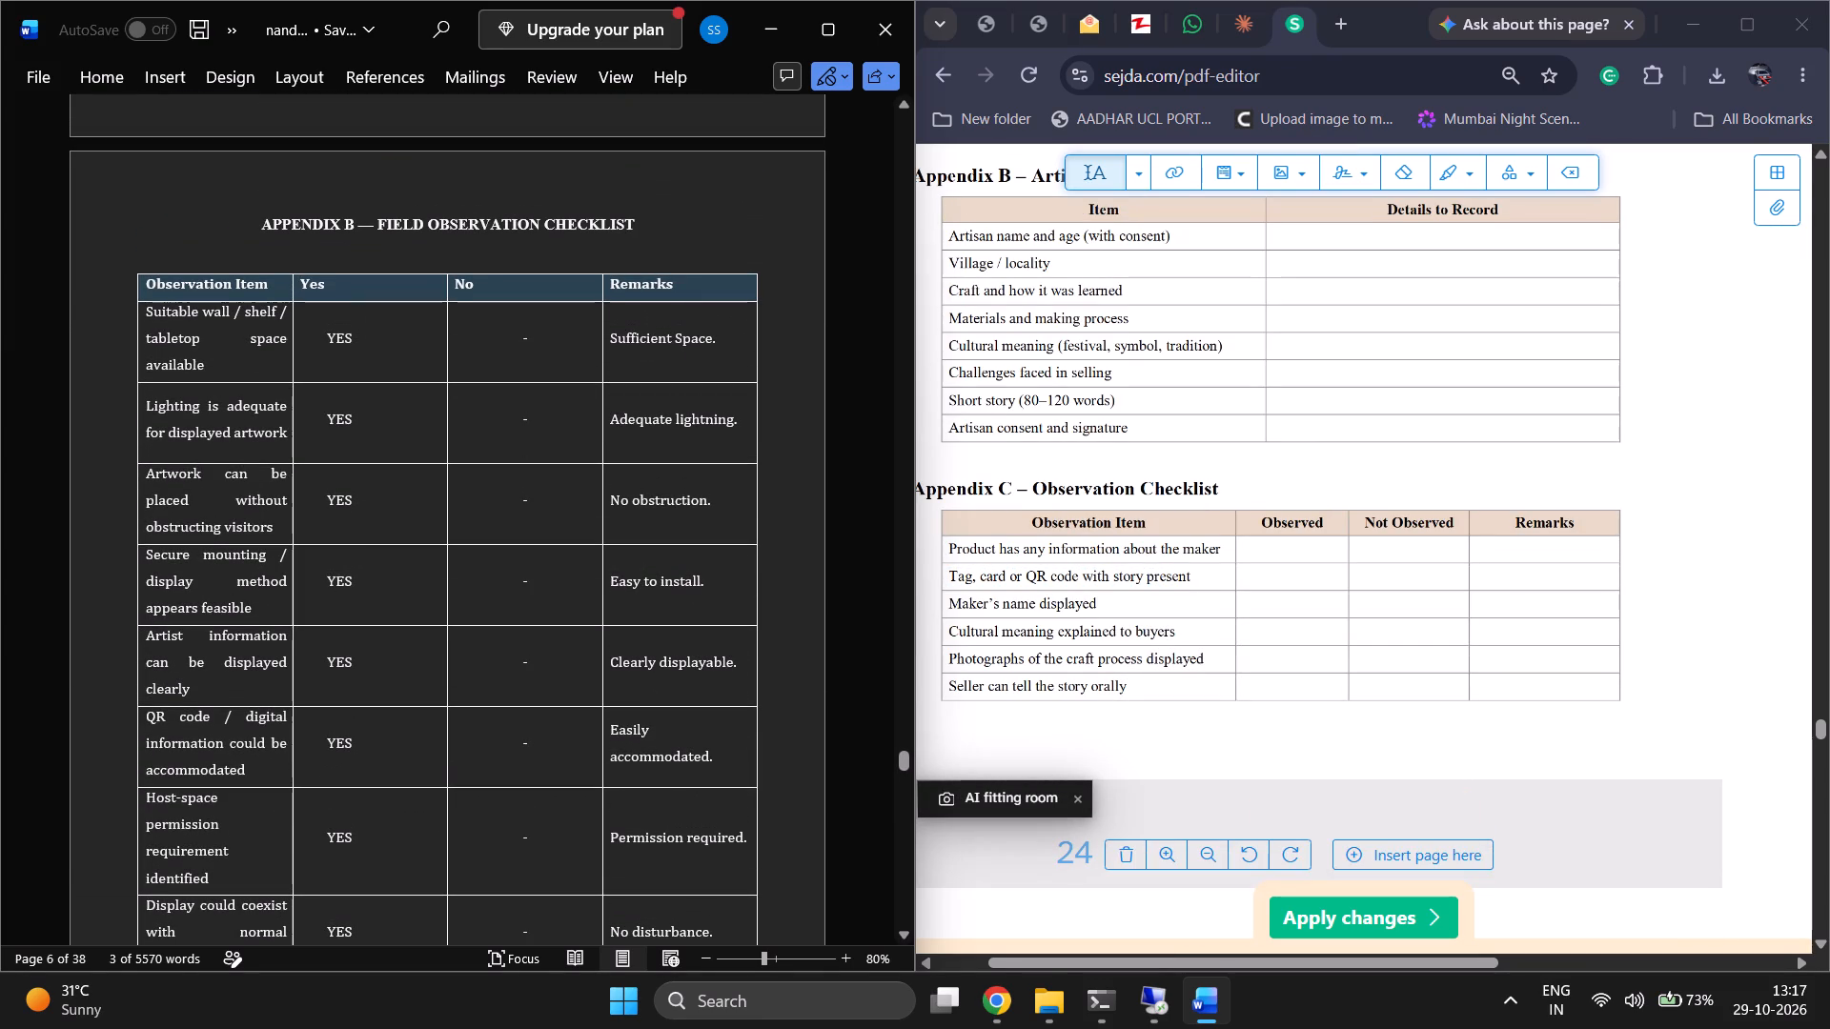
{"action": "scroll", "coordinate": [566, 596], "scroll_direction": "down", "scroll_amount": 1}
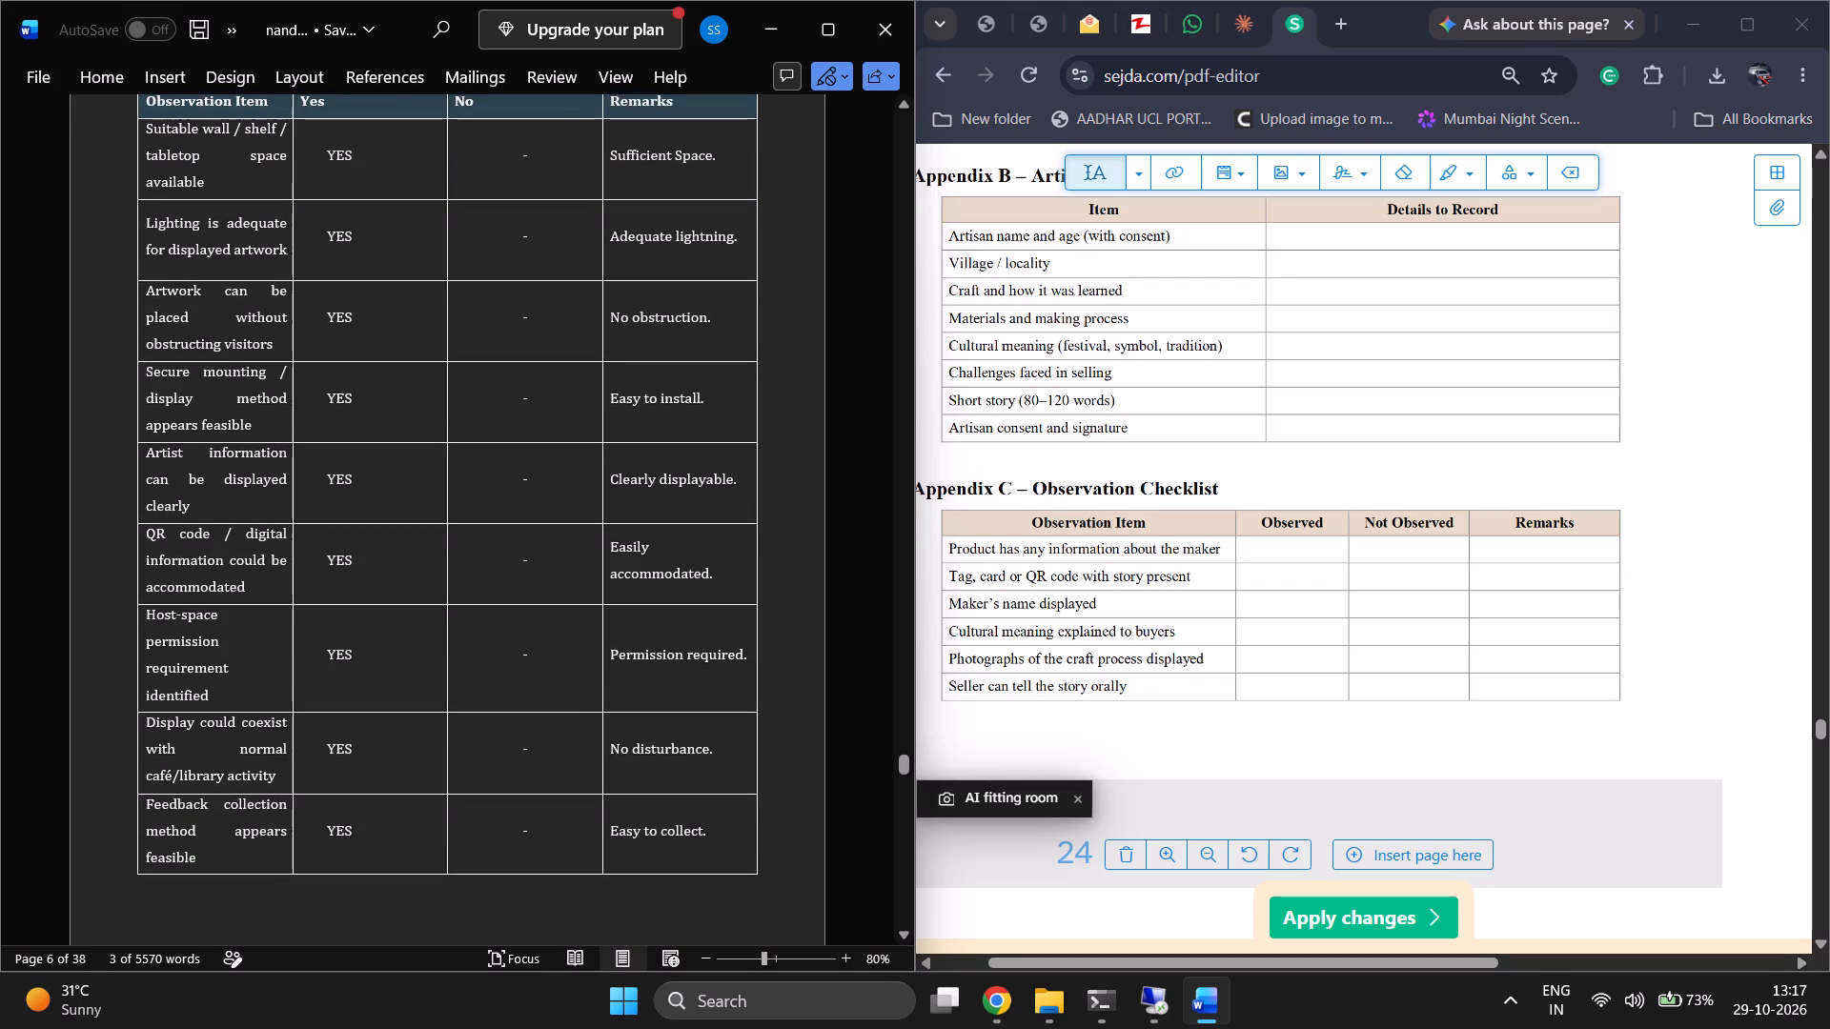
{"action": "scroll", "coordinate": [1654, 623], "scroll_direction": "down", "scroll_amount": 3}
{"action": "scroll", "coordinate": [1624, 635], "scroll_direction": "up", "scroll_amount": 2}
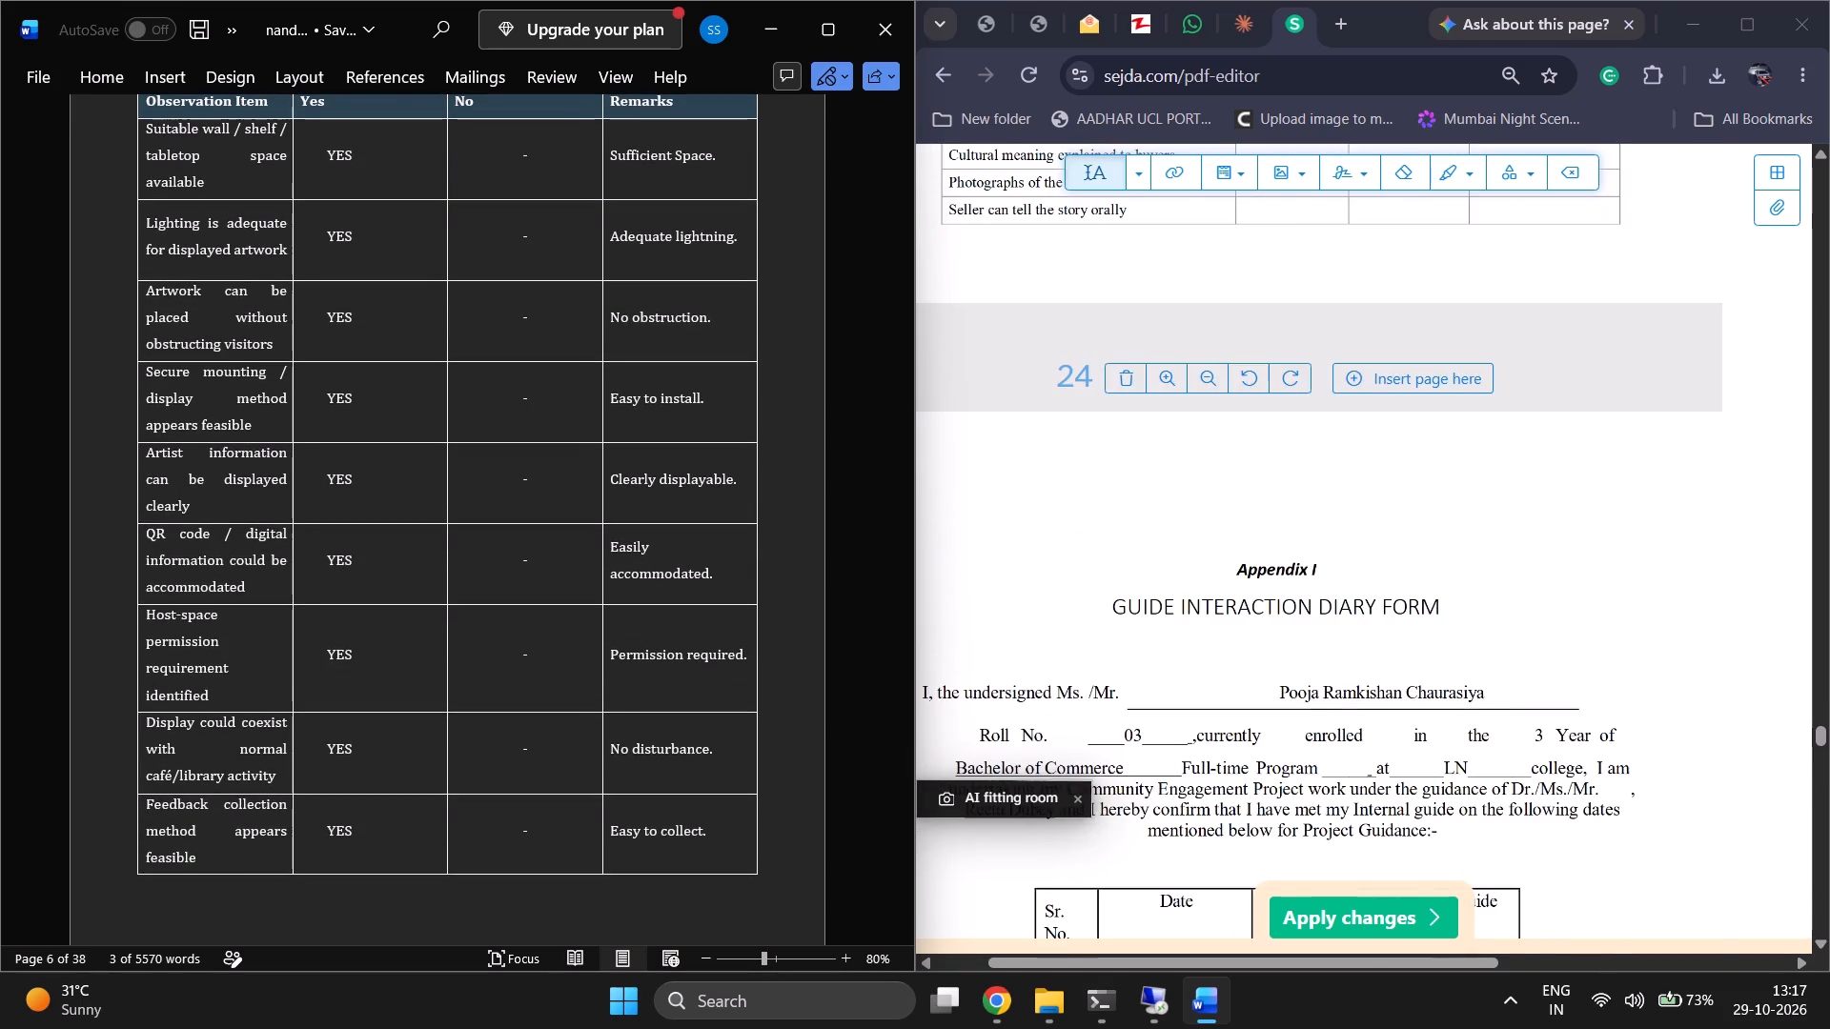
{"action": "scroll", "coordinate": [1624, 635], "scroll_direction": "down", "scroll_amount": 1}
{"action": "scroll", "coordinate": [1614, 637], "scroll_direction": "up", "scroll_amount": 3}
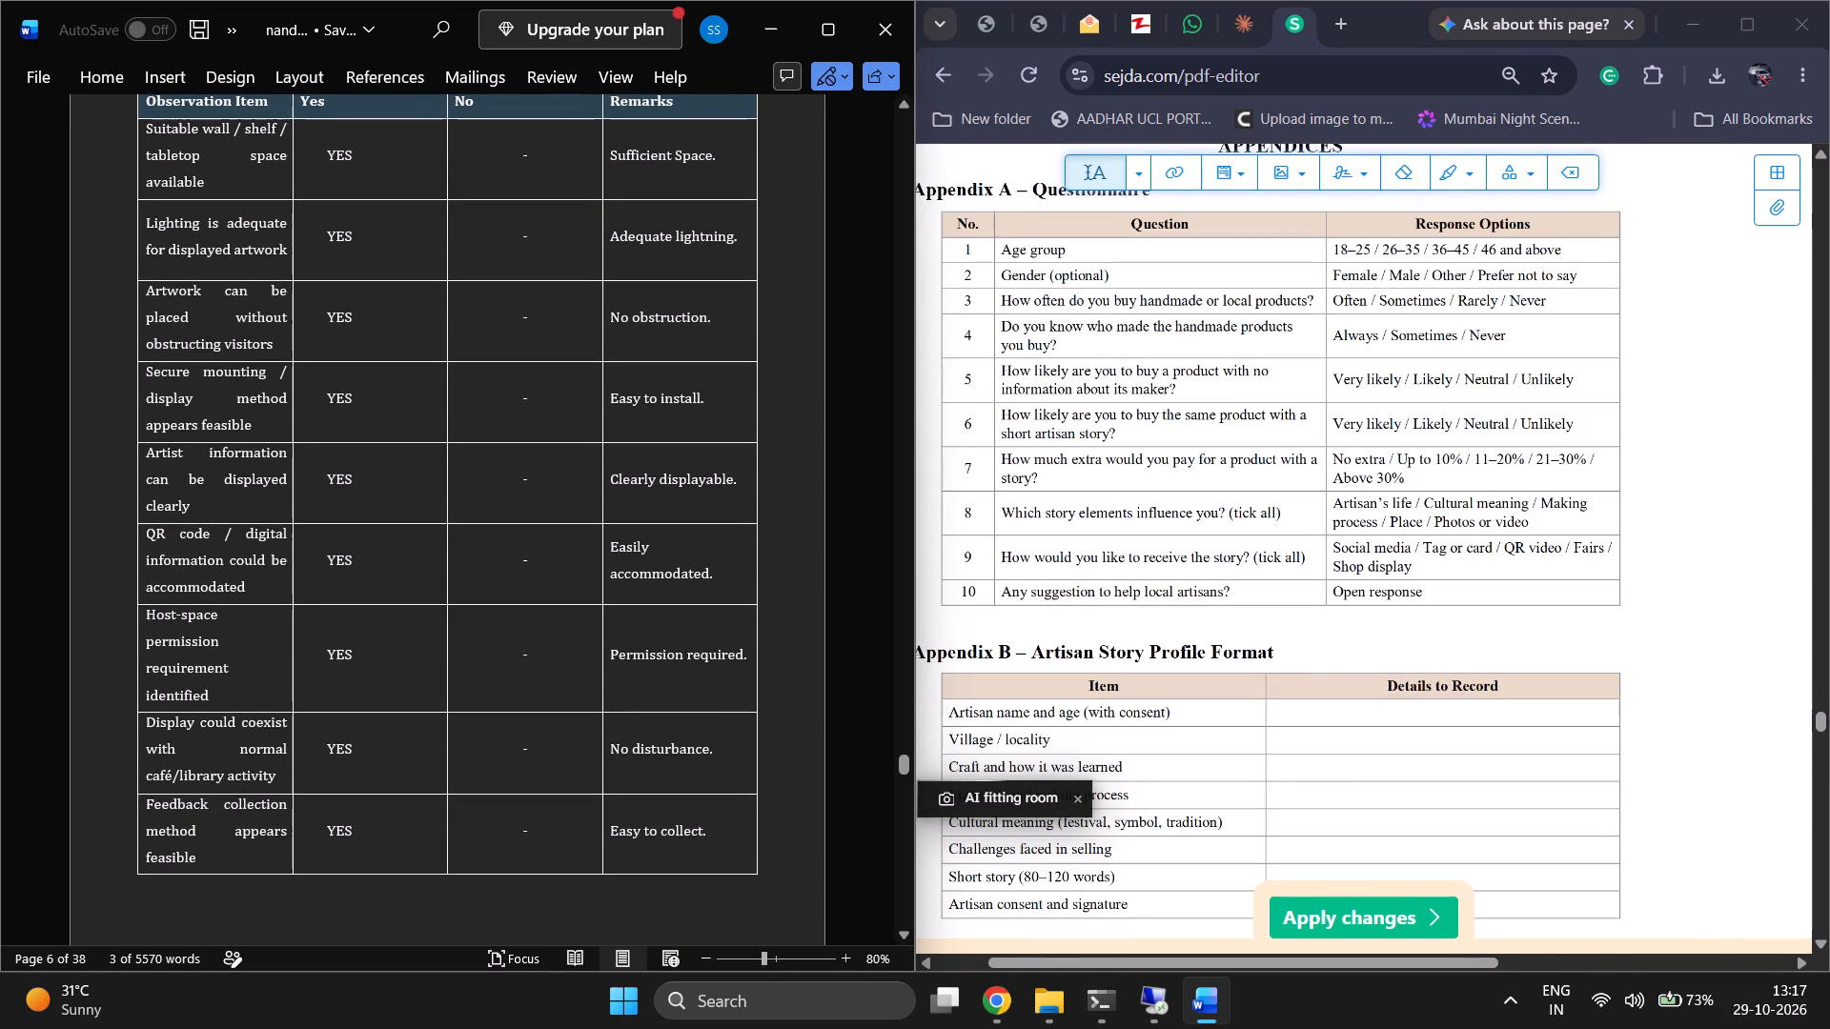
Compare the Appendix I Guide Interaction Diary Form in the reference report with the one in the PDF.
{"action": "scroll", "coordinate": [560, 642], "scroll_direction": "down", "scroll_amount": 4}
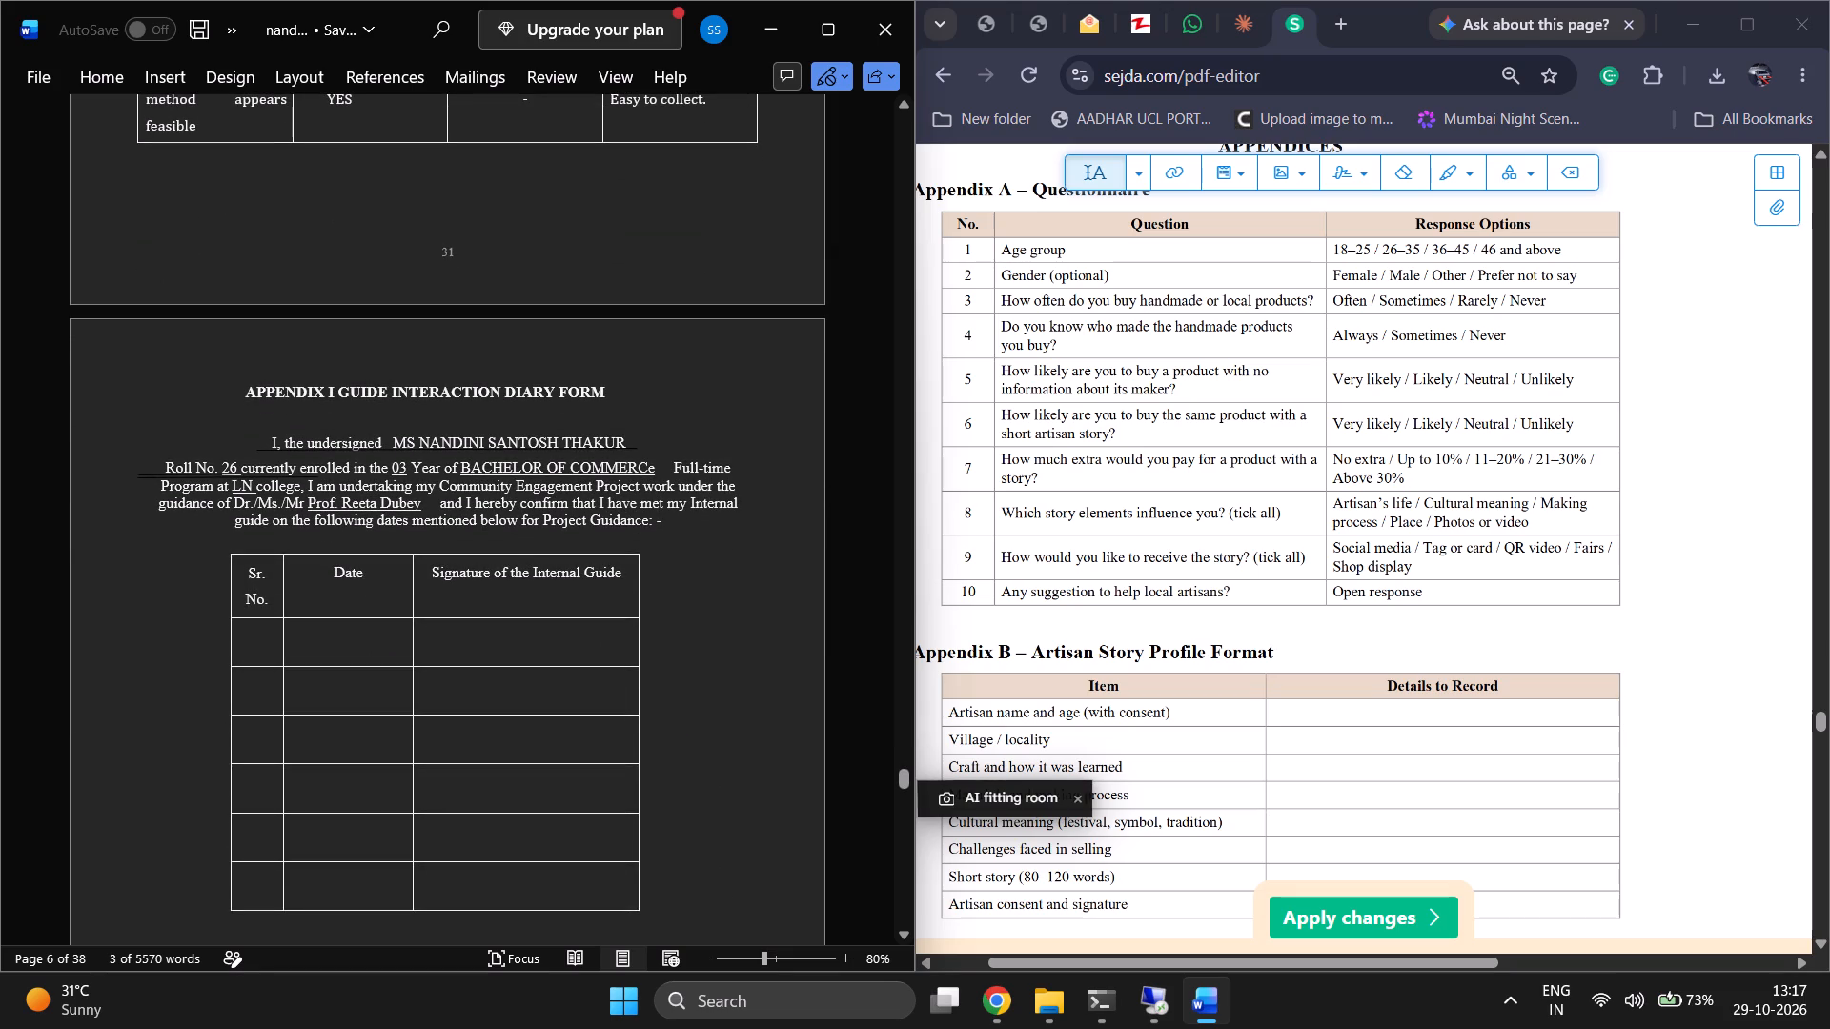
{"action": "scroll", "coordinate": [677, 618], "scroll_direction": "down", "scroll_amount": 3}
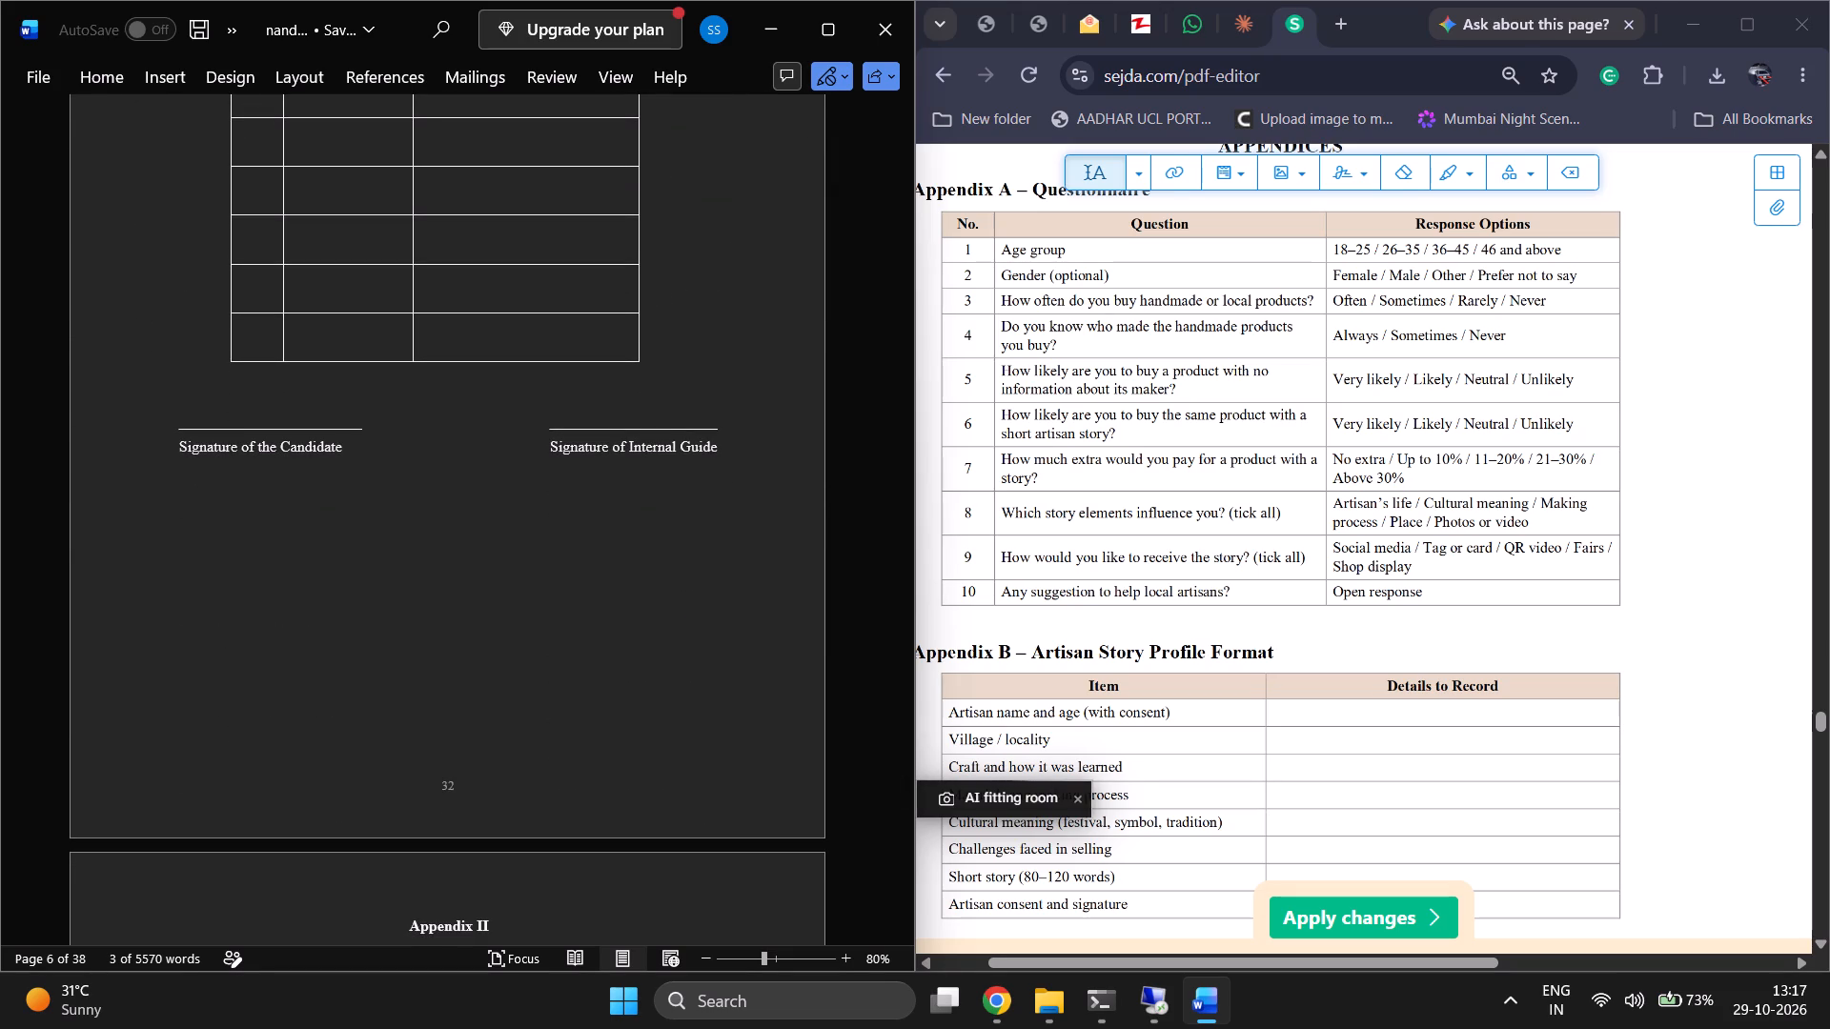
{"action": "scroll", "coordinate": [1651, 652], "scroll_direction": "down", "scroll_amount": 2}
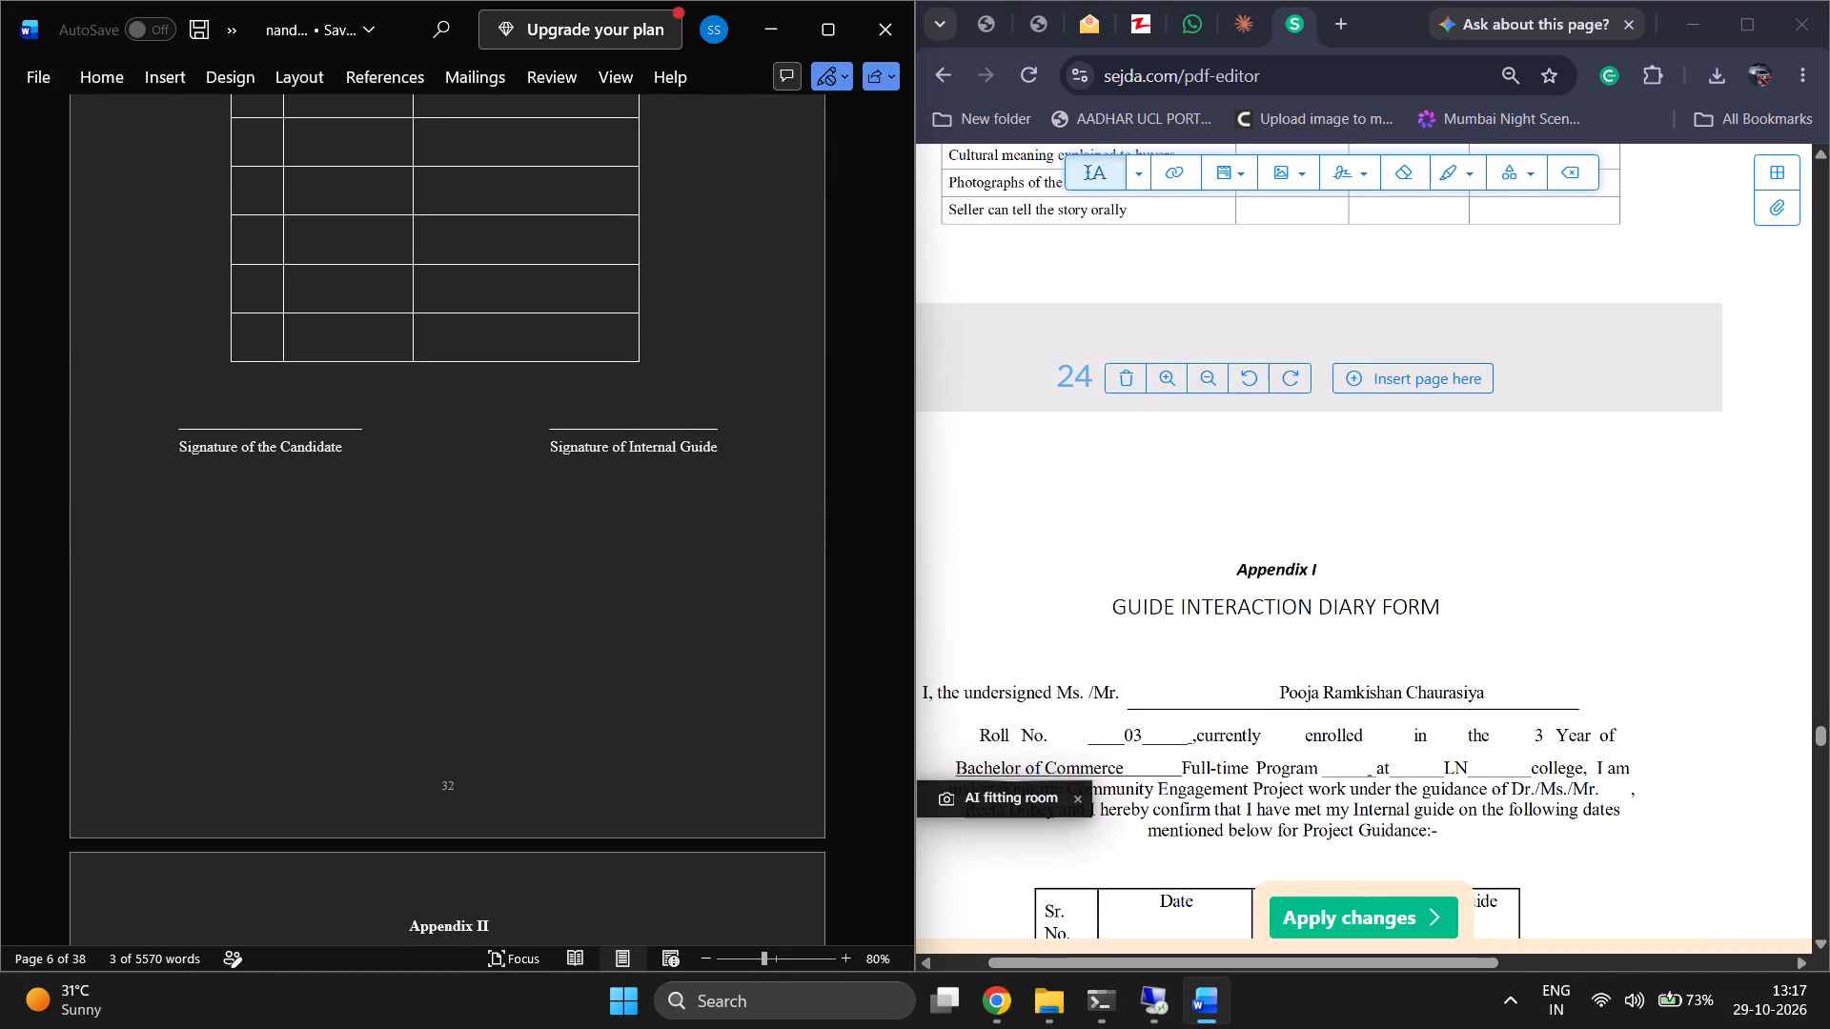
{"action": "scroll", "coordinate": [1651, 652], "scroll_direction": "down", "scroll_amount": 1}
{"action": "scroll", "coordinate": [1651, 652], "scroll_direction": "up", "scroll_amount": 1}
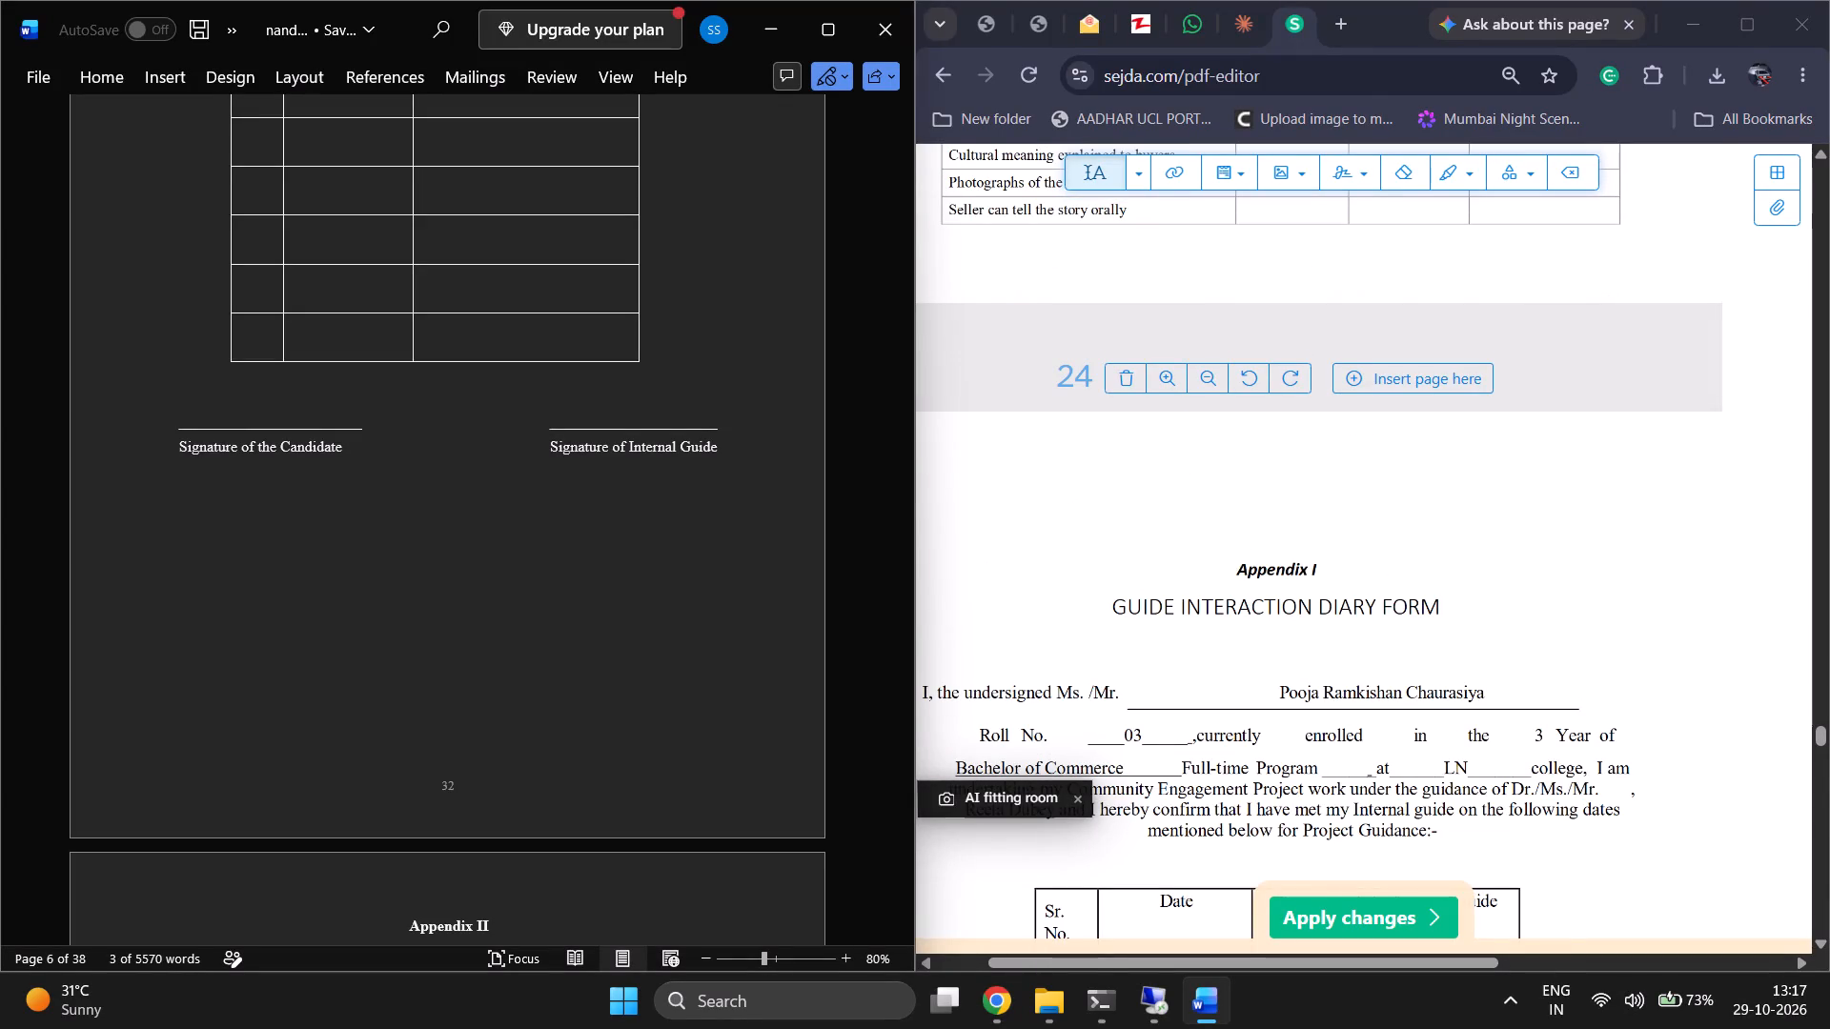
{"action": "scroll", "coordinate": [1687, 608], "scroll_direction": "down", "scroll_amount": 1}
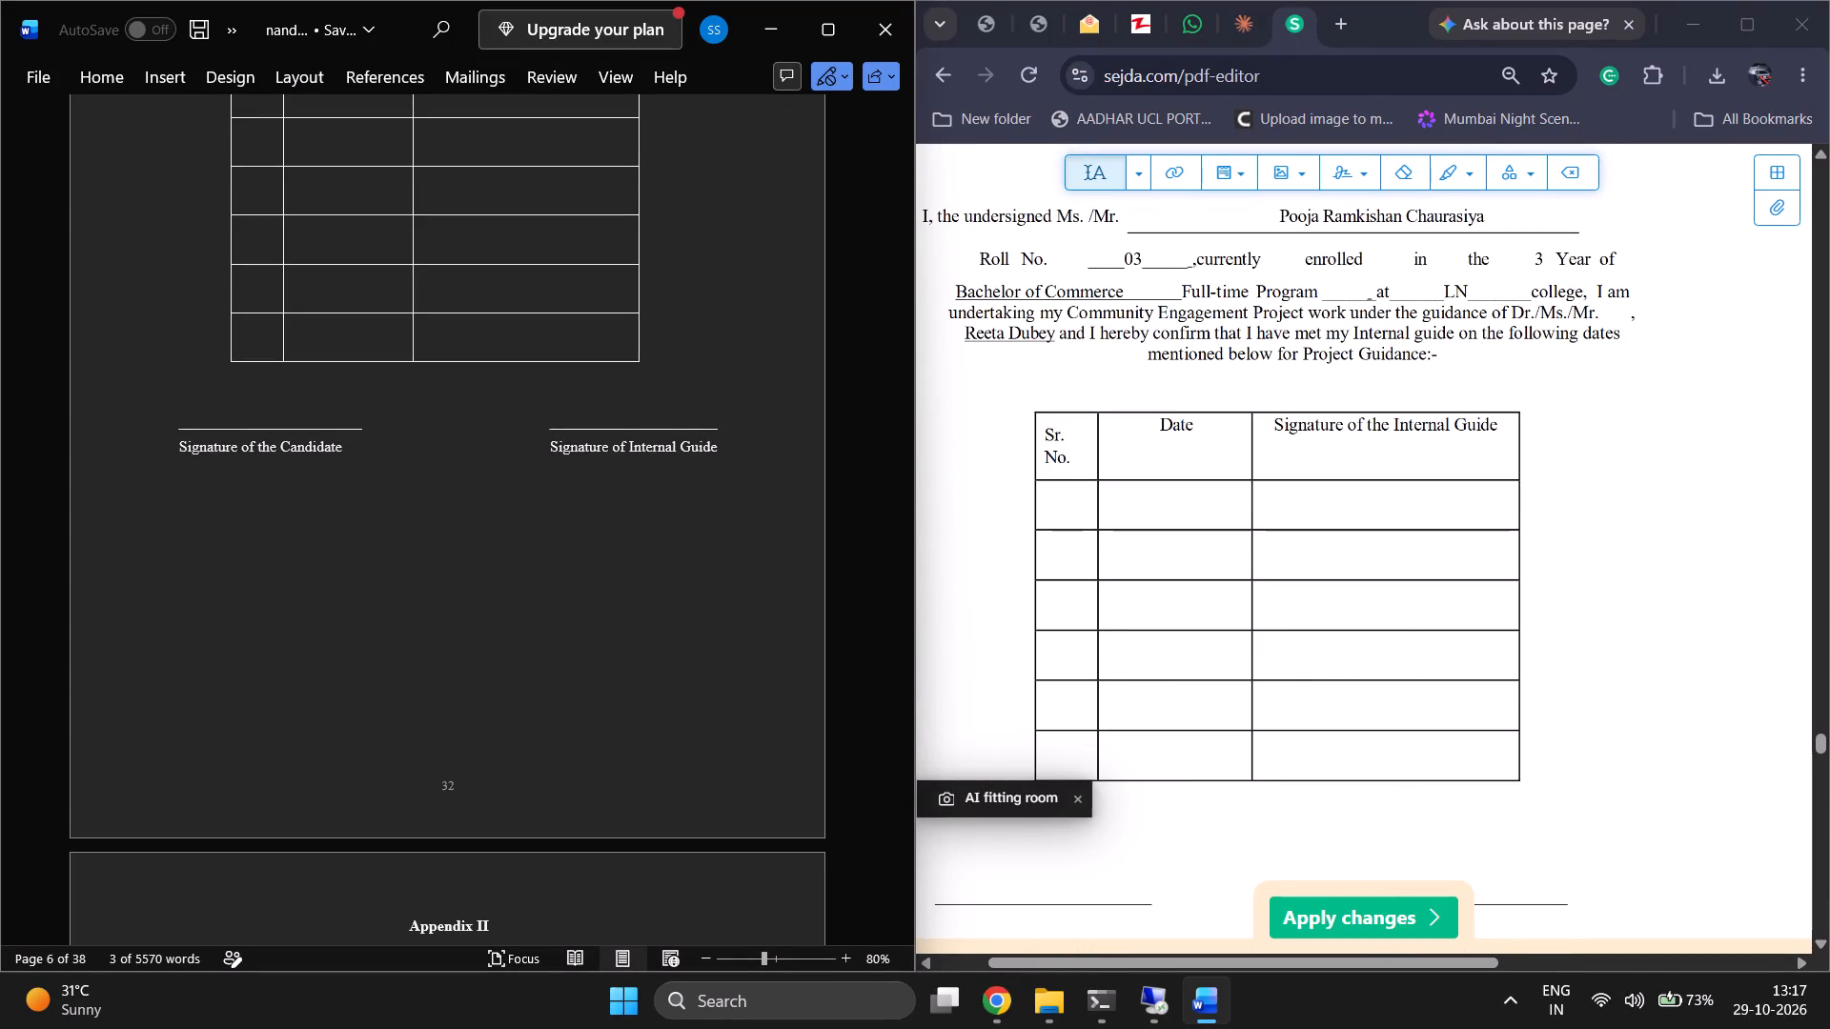
Insert the title "PROF." before the guide's name in the PDF's Appendix I Guide Interaction Diary Form.
{"action": "scroll", "coordinate": [1679, 565], "scroll_direction": "down", "scroll_amount": 1}
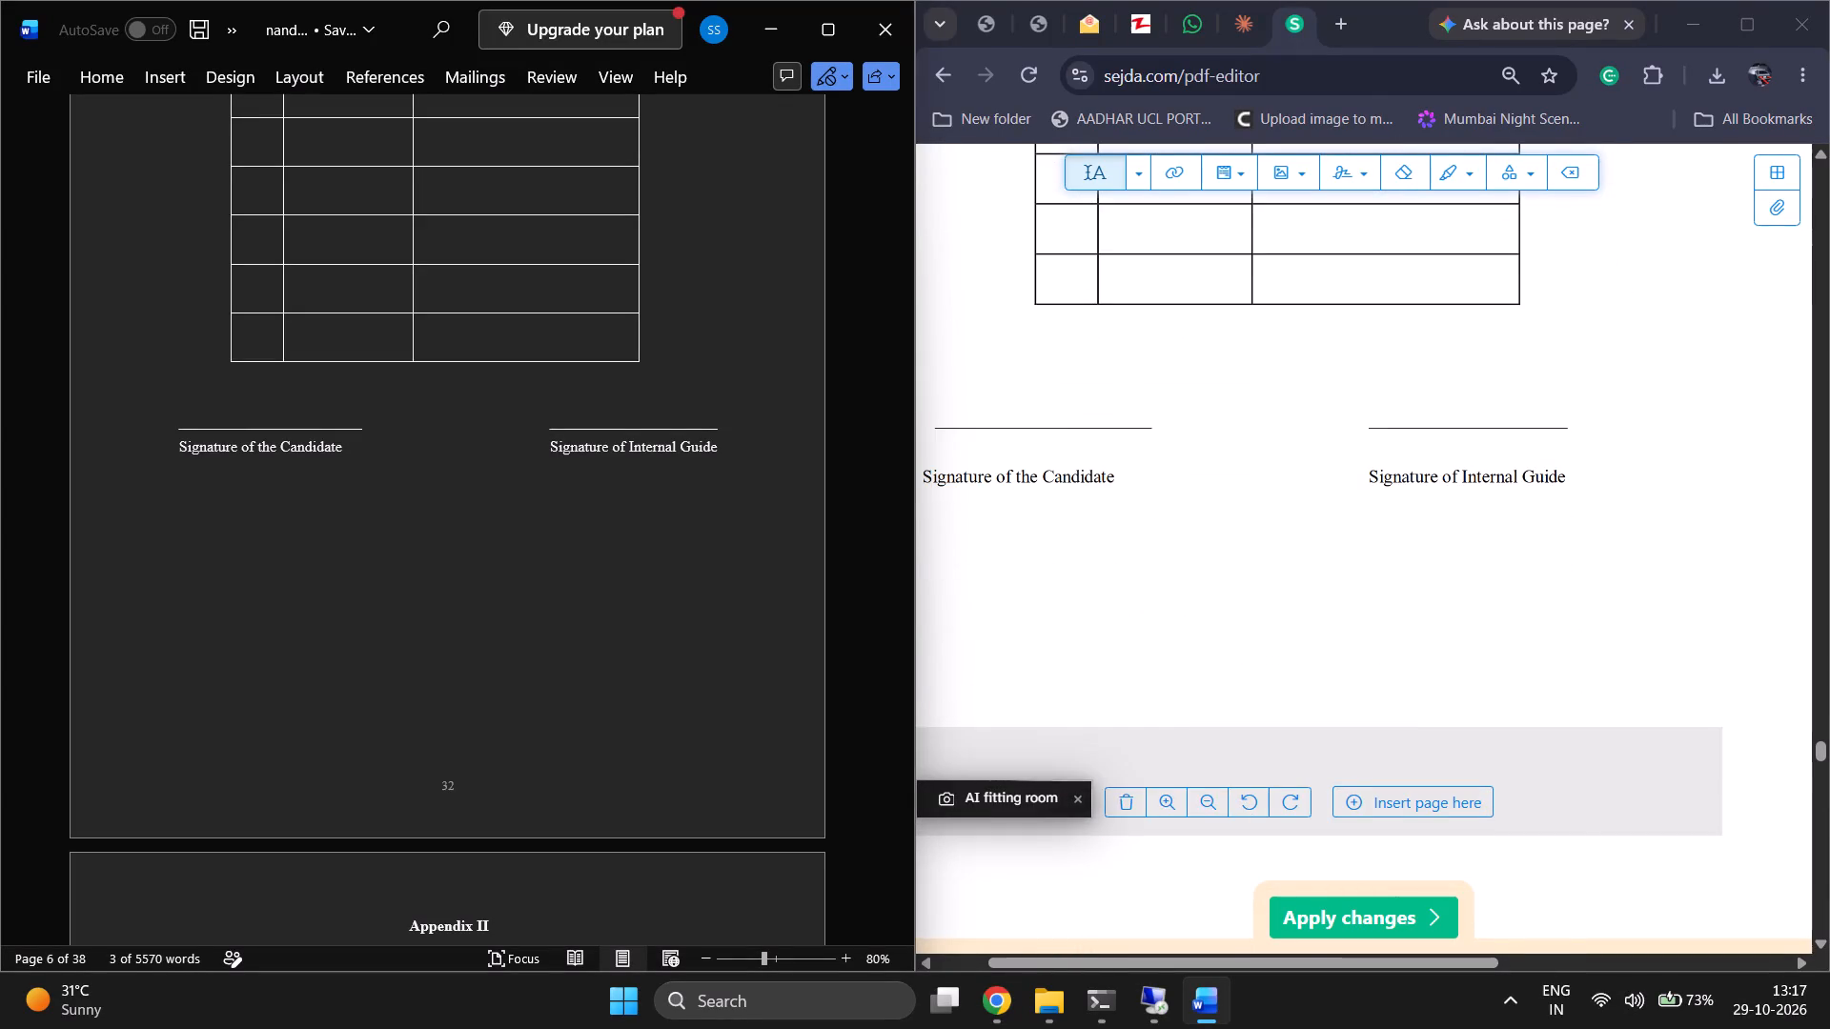
{"action": "scroll", "coordinate": [1678, 572], "scroll_direction": "down", "scroll_amount": 2}
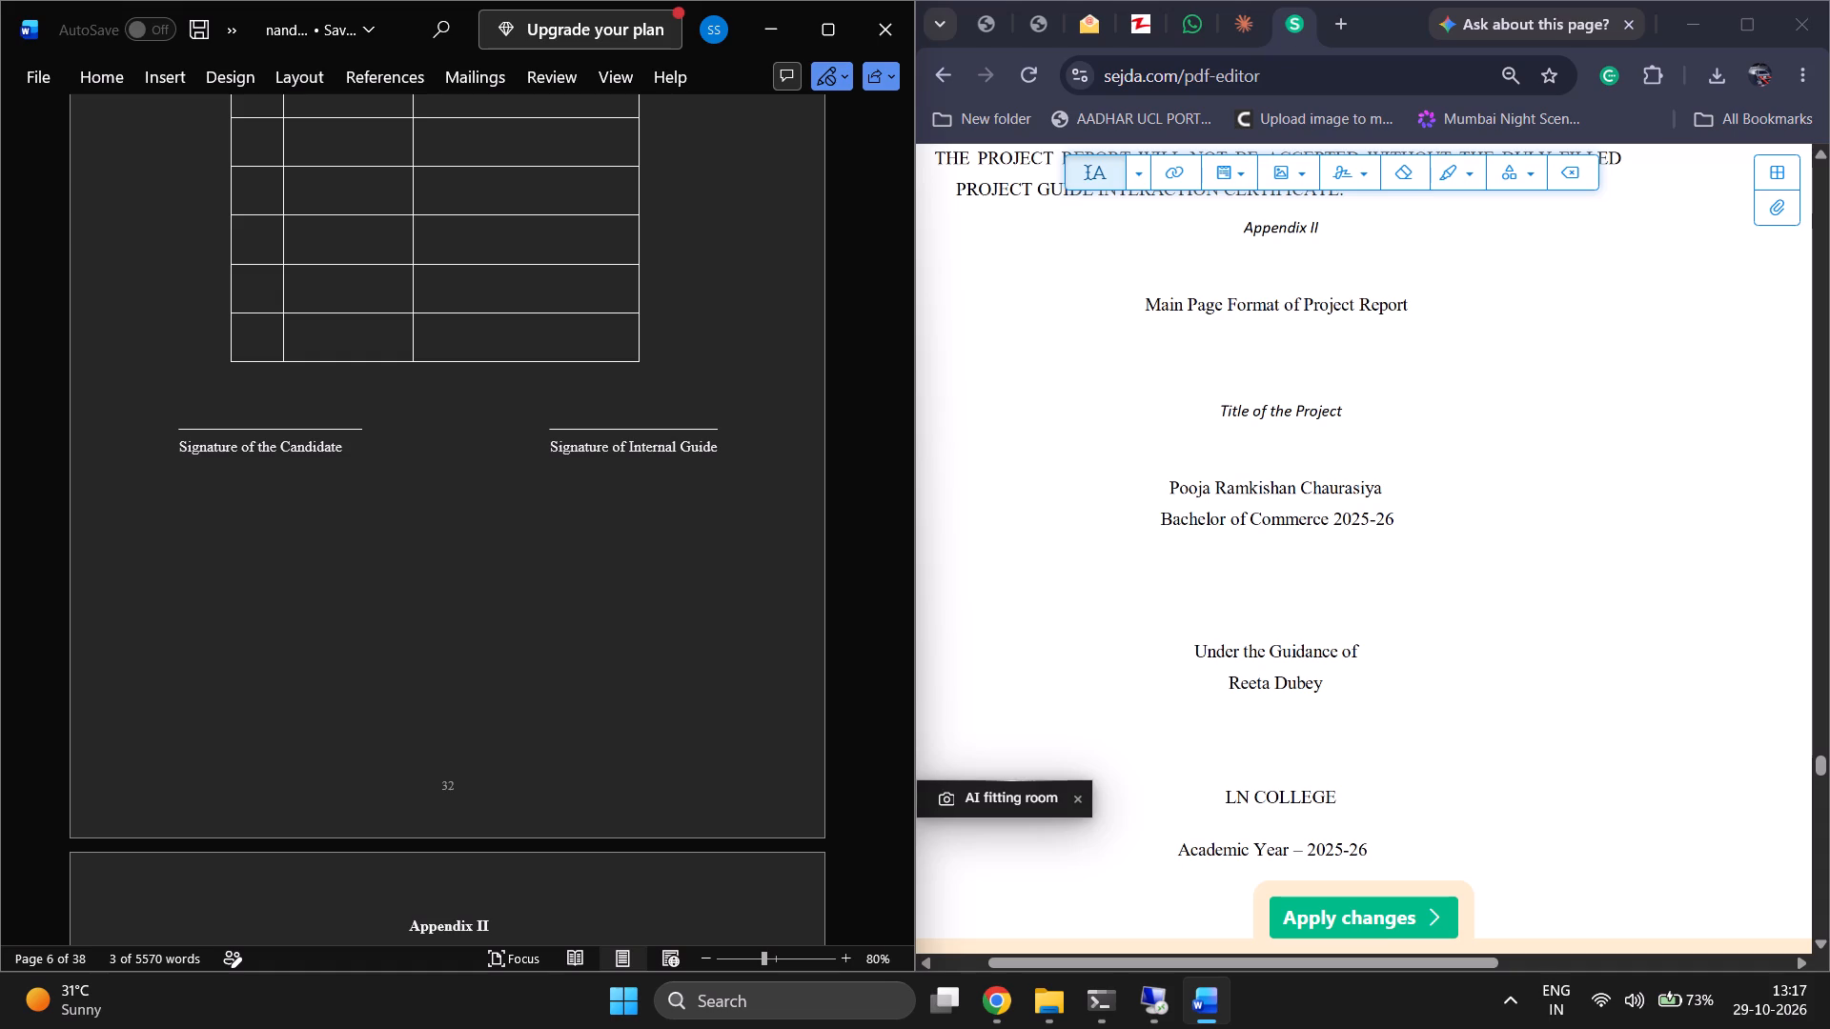
{"action": "scroll", "coordinate": [1675, 595], "scroll_direction": "up", "scroll_amount": 1}
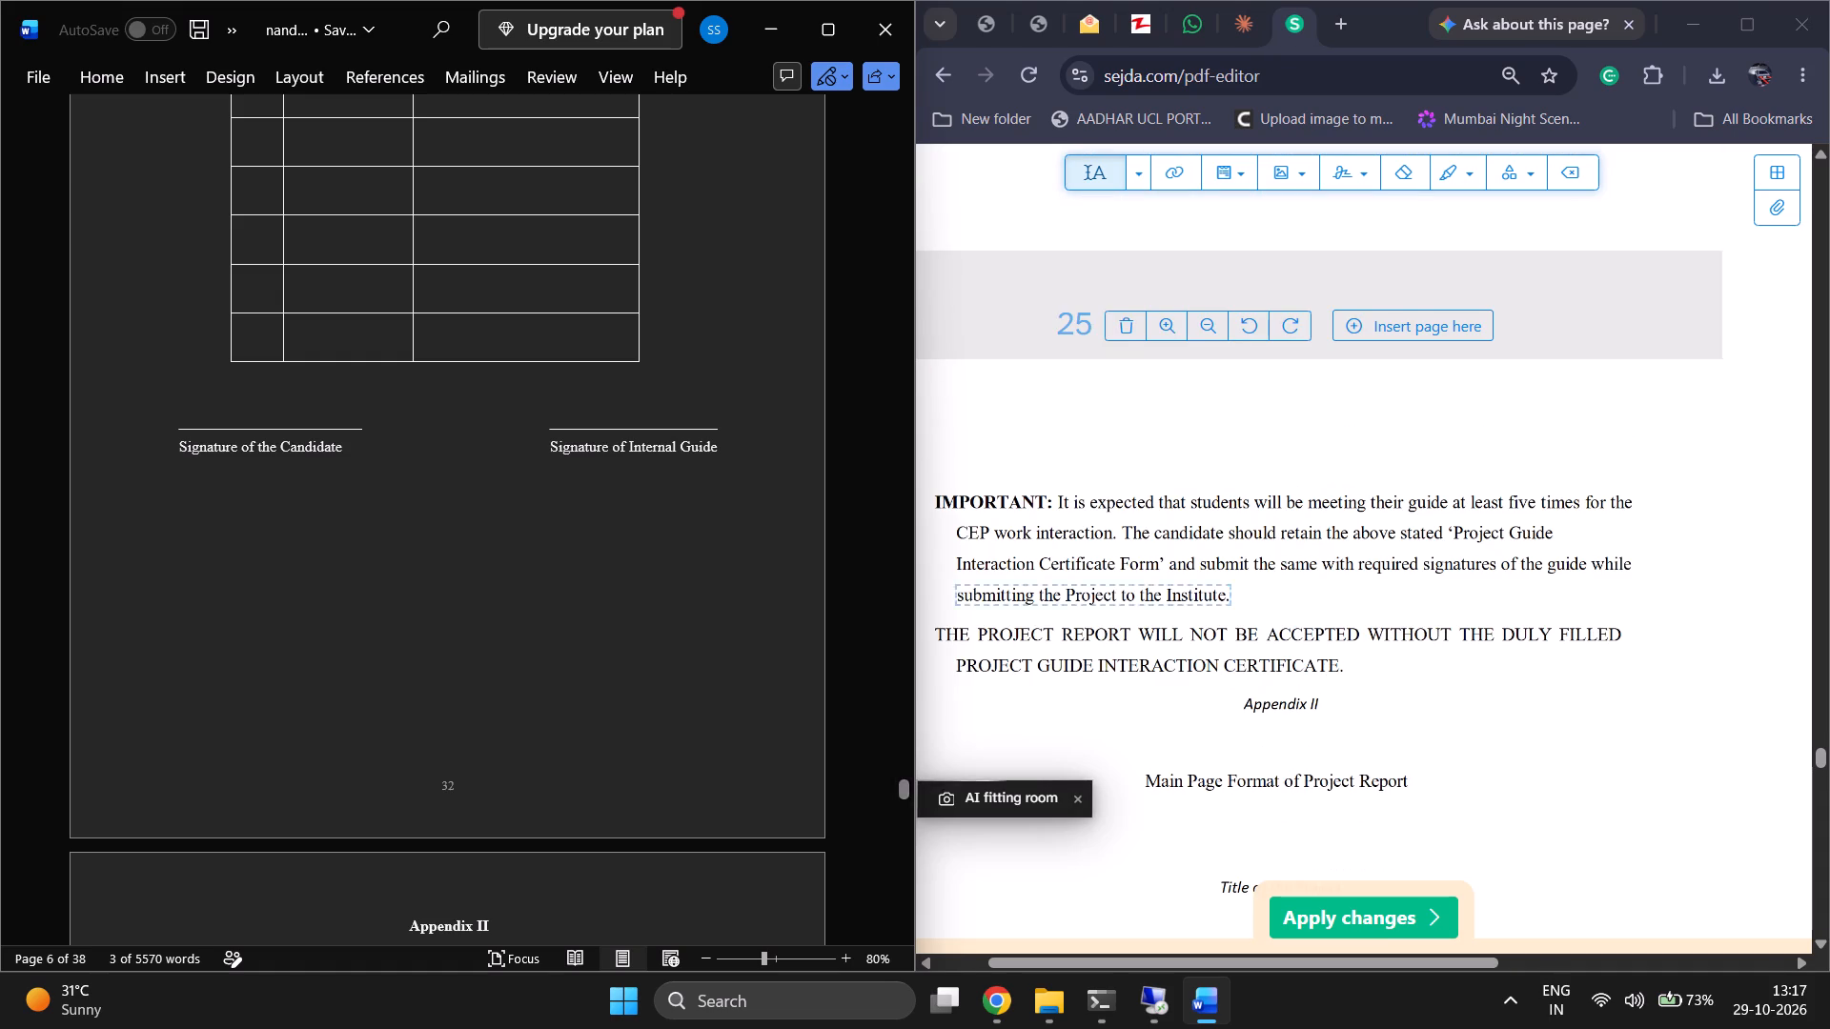
{"action": "scroll", "coordinate": [1503, 600], "scroll_direction": "up", "scroll_amount": 2}
{"action": "scroll", "coordinate": [316, 541], "scroll_direction": "up", "scroll_amount": 3}
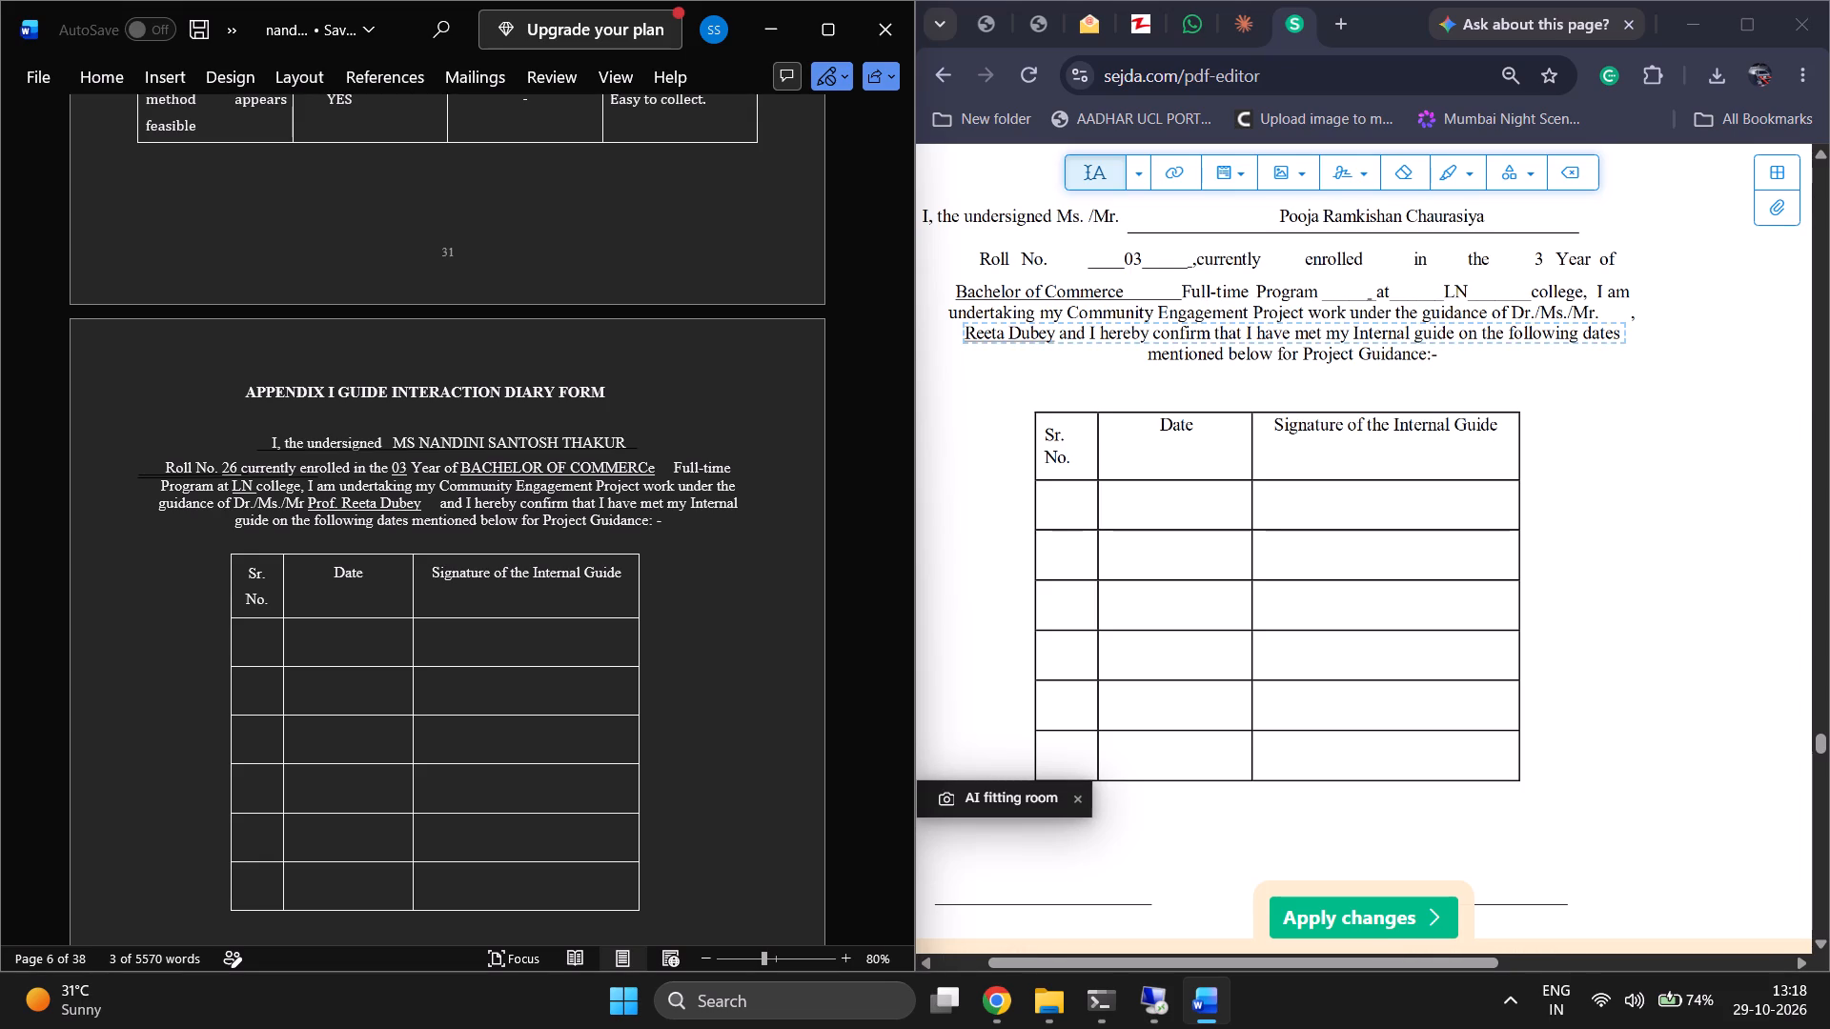
{"action": "left_click", "coordinate": [973, 326]}
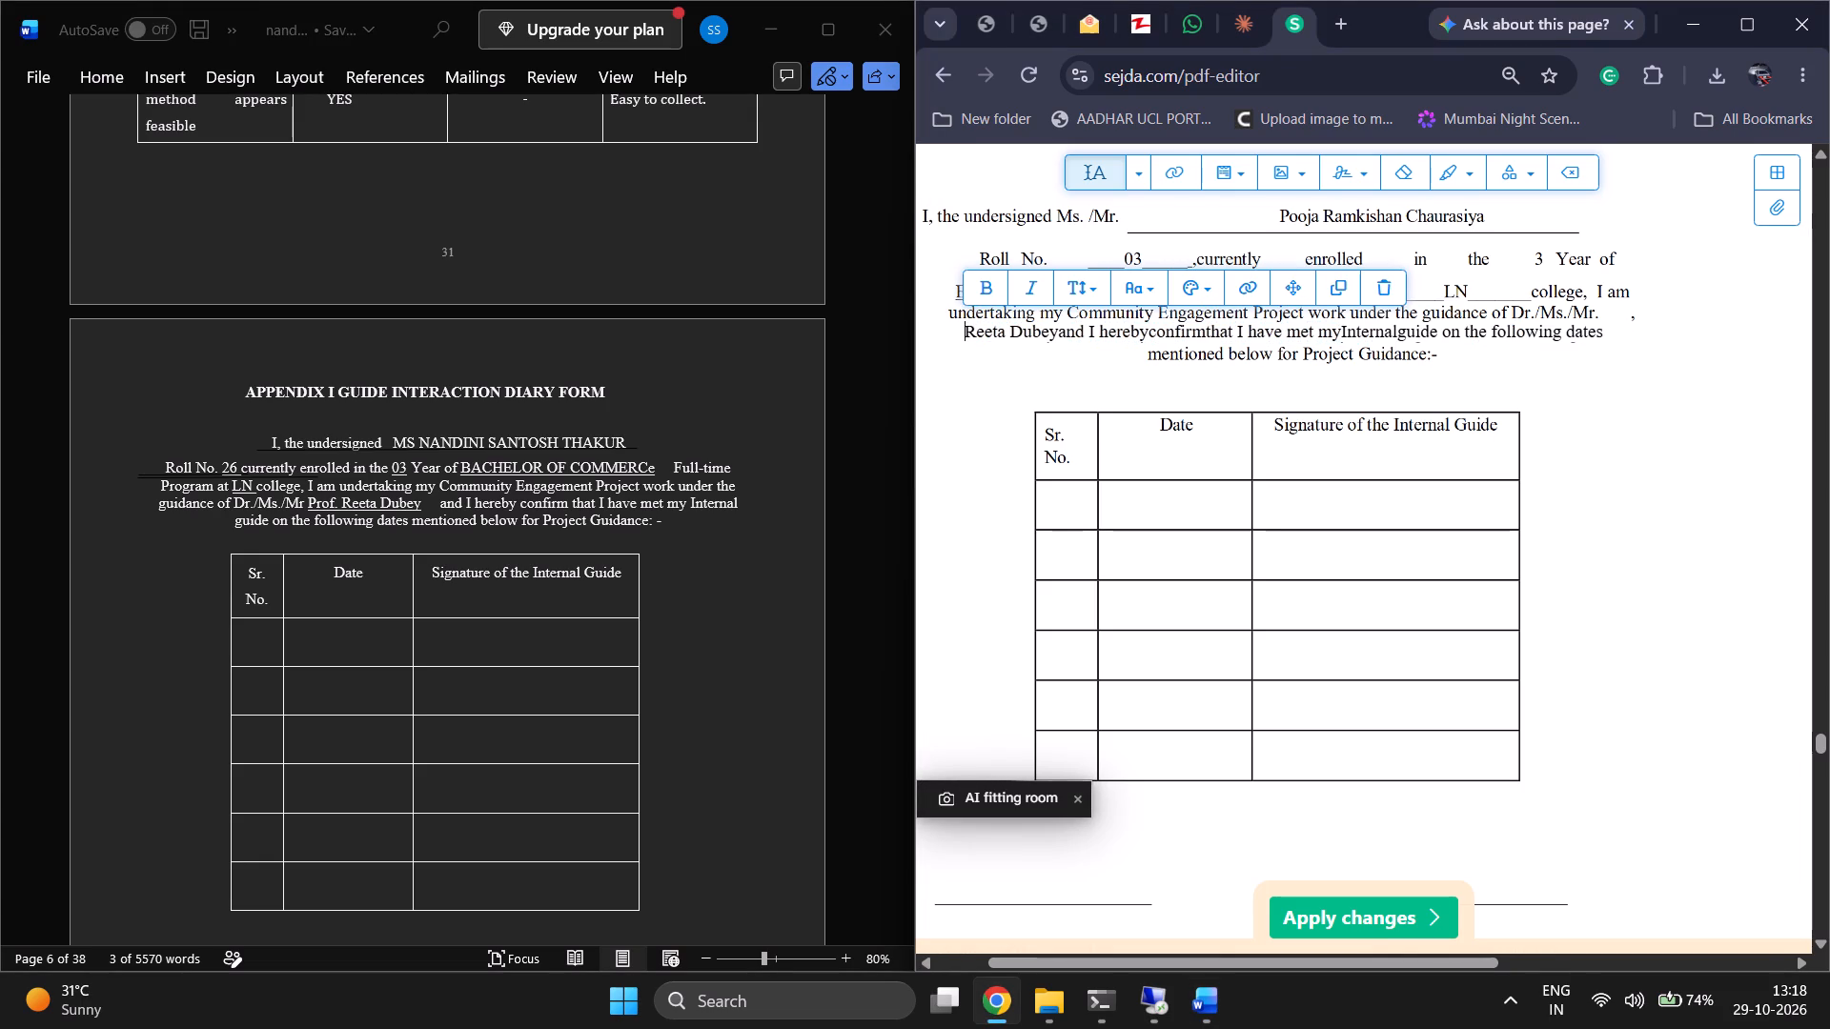
{"action": "type", "text": "PROF"}
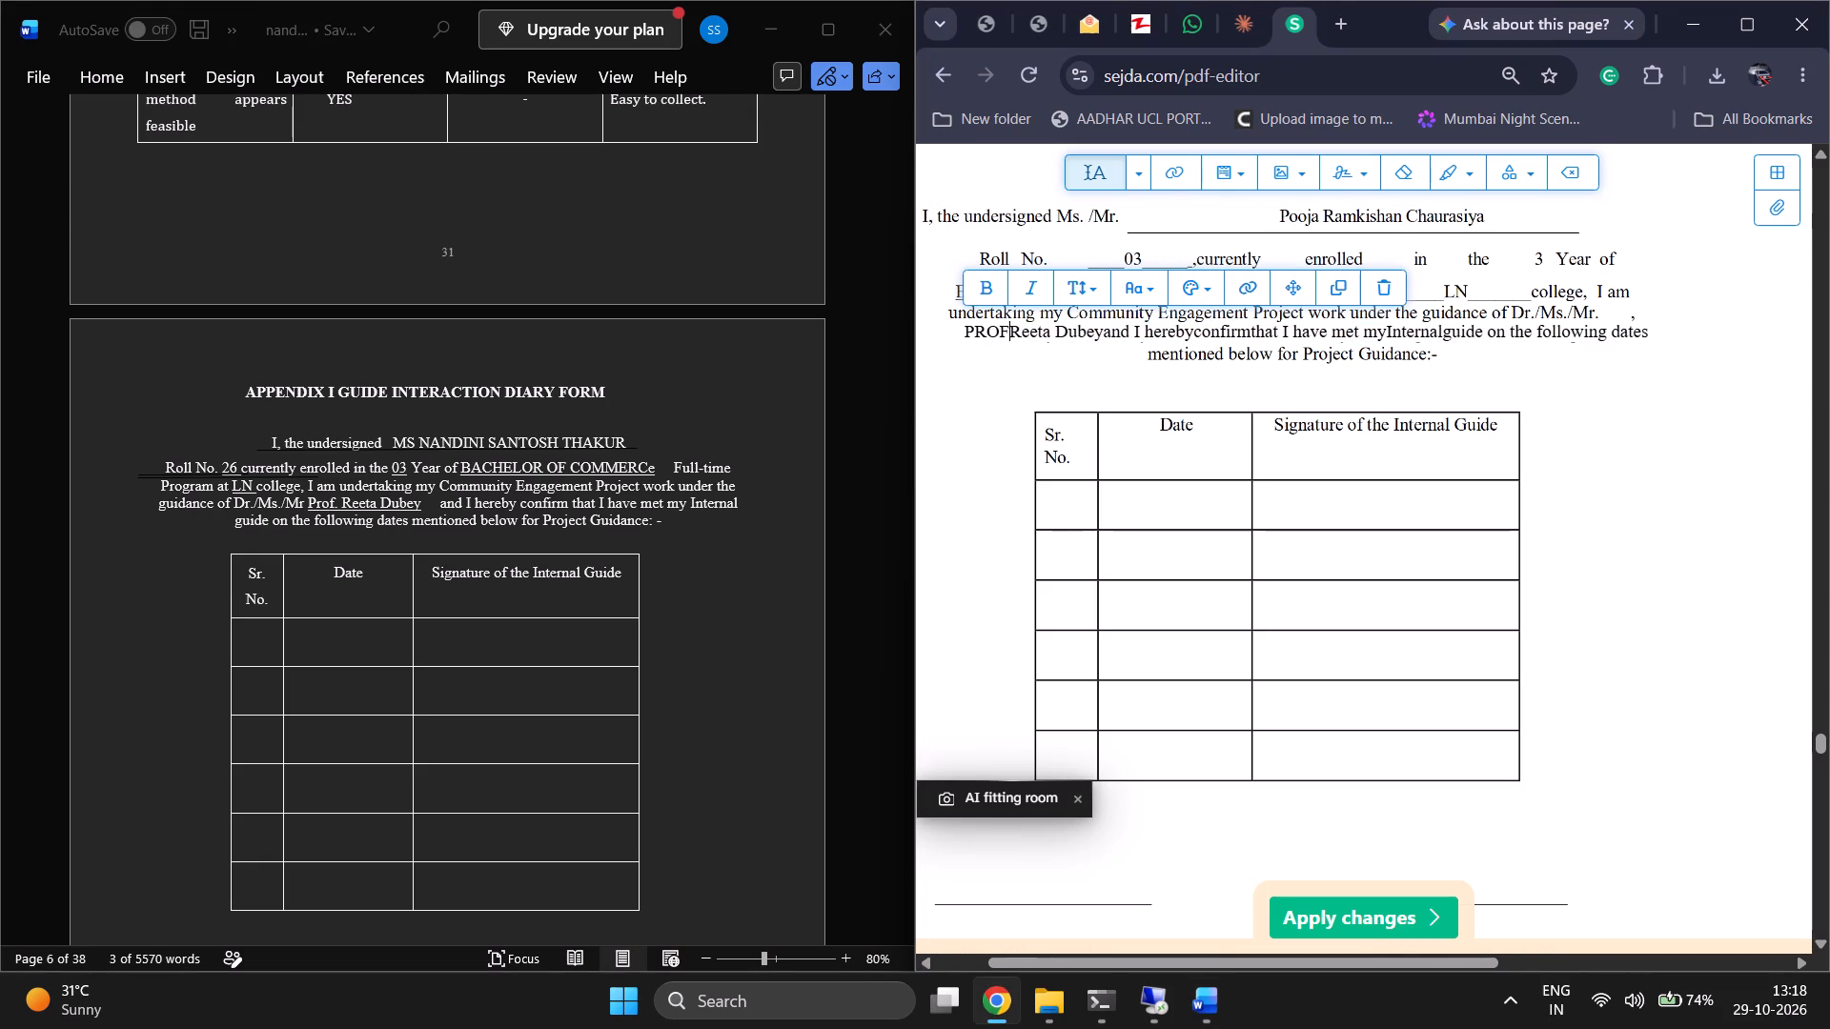
{"action": "key", "text": "period"}
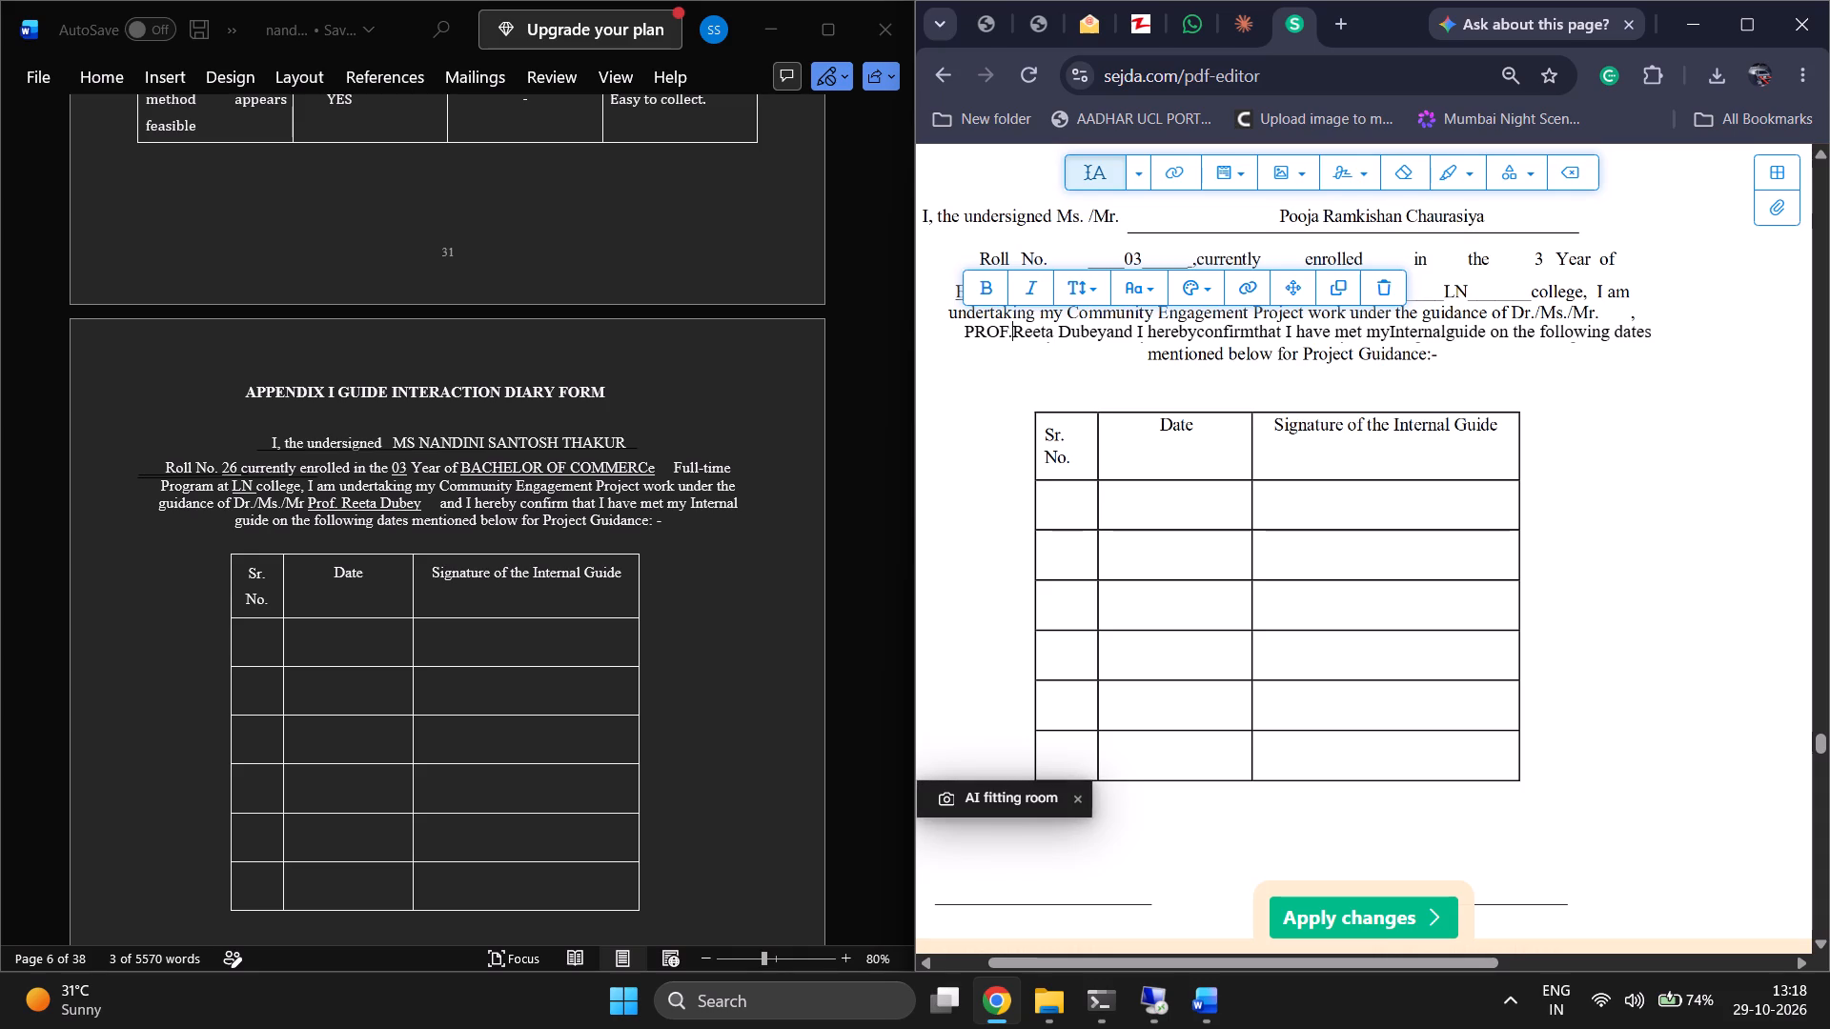
Compare the IMPORTANT note before the PDF's Appendix II with the Appendix I, II and III pages of the reference report.
{"action": "scroll", "coordinate": [1680, 507], "scroll_direction": "down", "scroll_amount": 7}
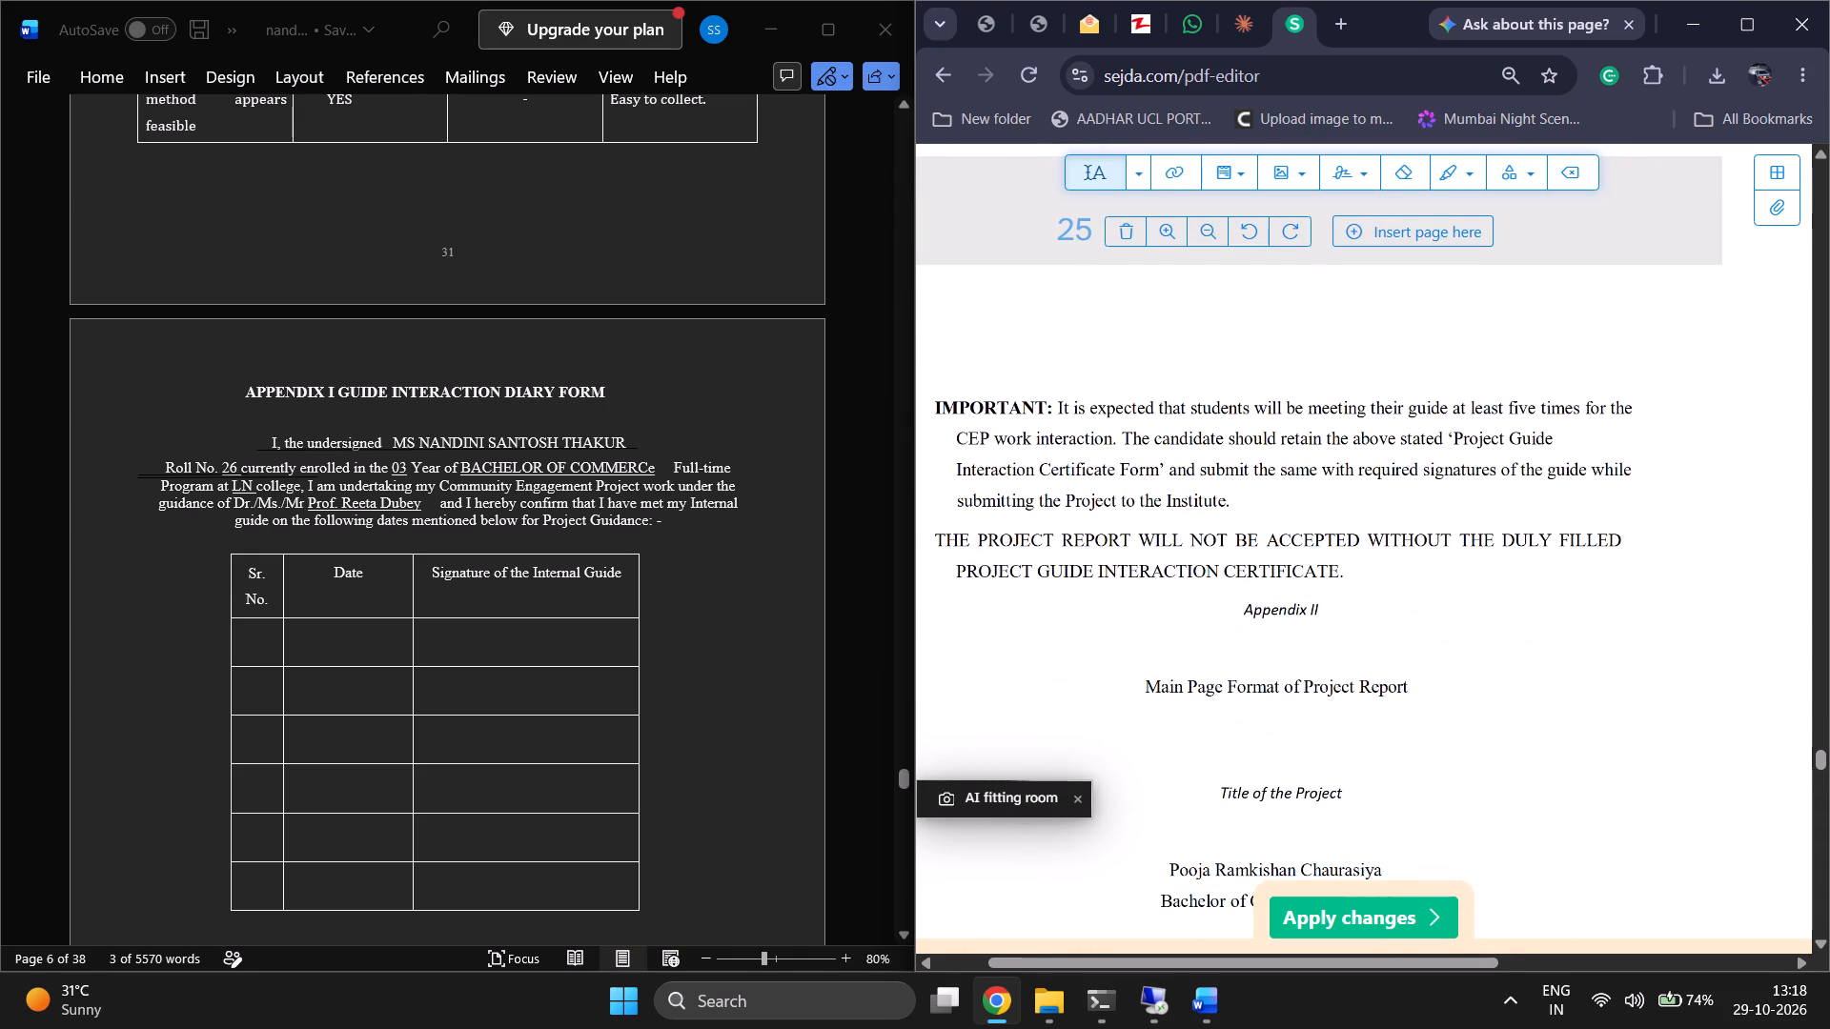
{"action": "scroll", "coordinate": [551, 612], "scroll_direction": "down", "scroll_amount": 3}
{"action": "scroll", "coordinate": [551, 612], "scroll_direction": "up", "scroll_amount": 3}
{"action": "scroll", "coordinate": [551, 612], "scroll_direction": "down", "scroll_amount": 2}
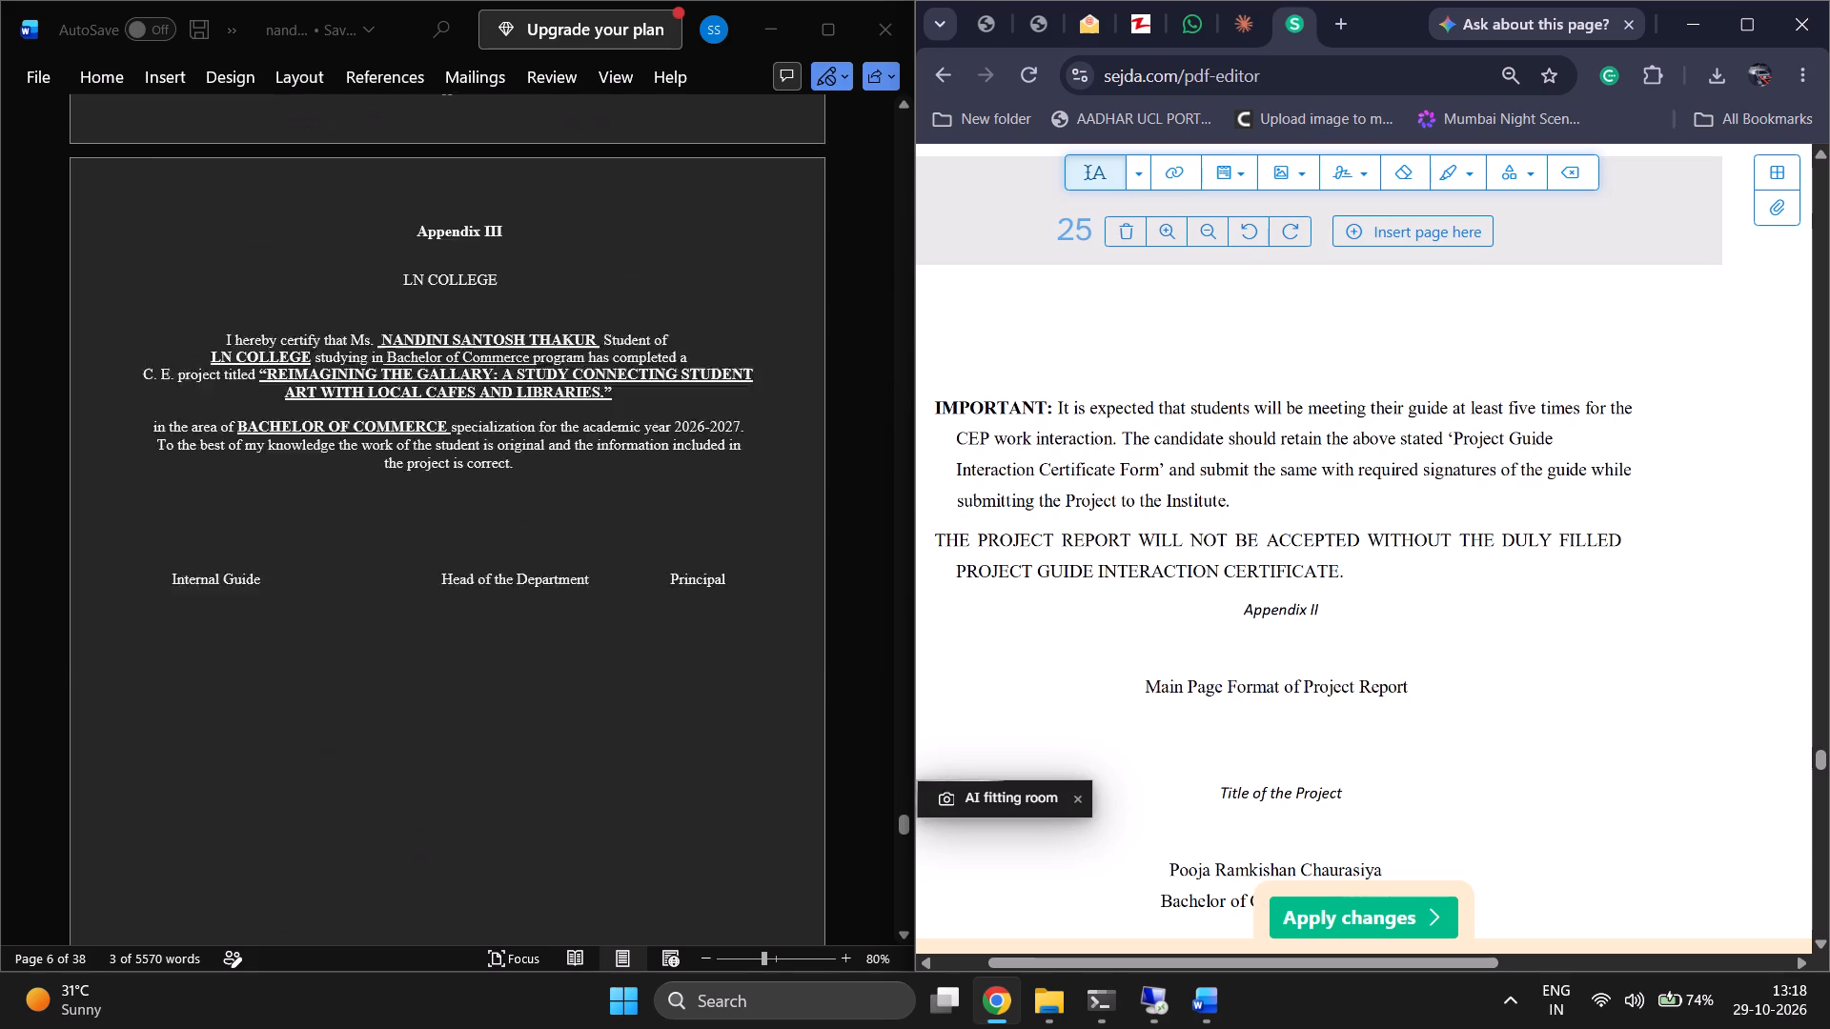
{"action": "scroll", "coordinate": [551, 612], "scroll_direction": "down", "scroll_amount": 1}
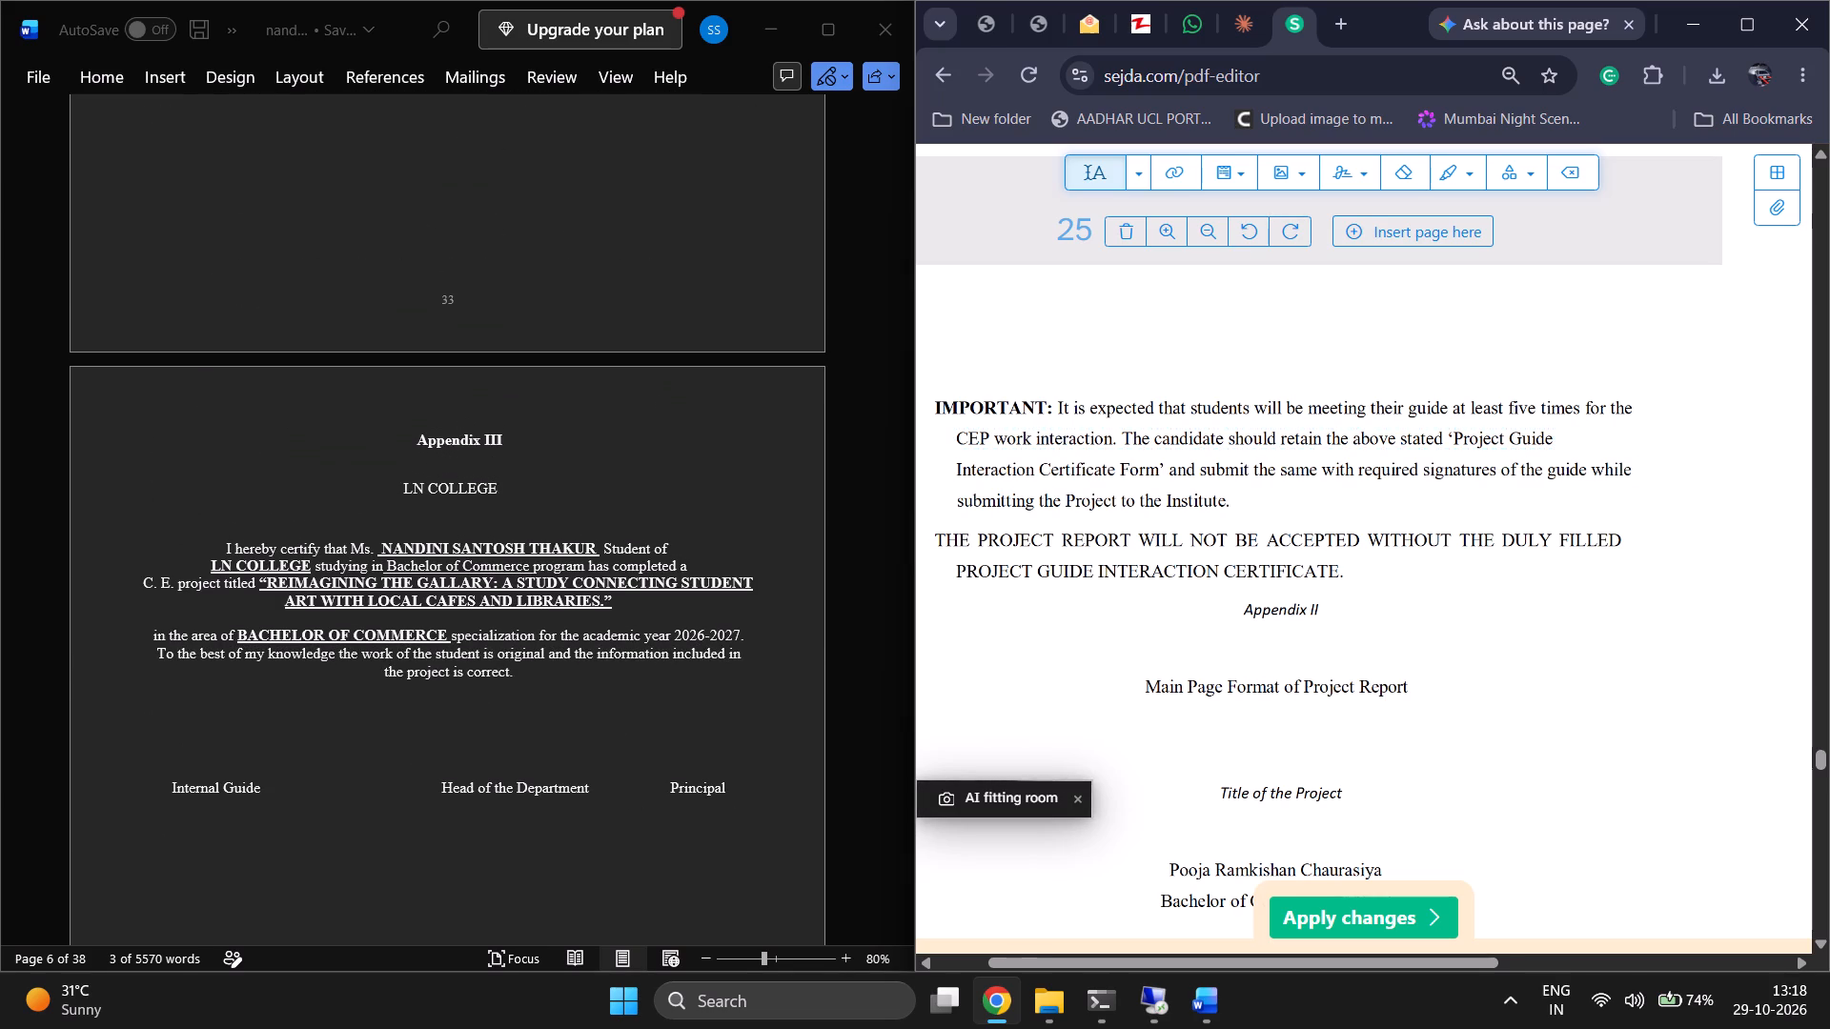
{"action": "scroll", "coordinate": [1283, 491], "scroll_direction": "up", "scroll_amount": 2}
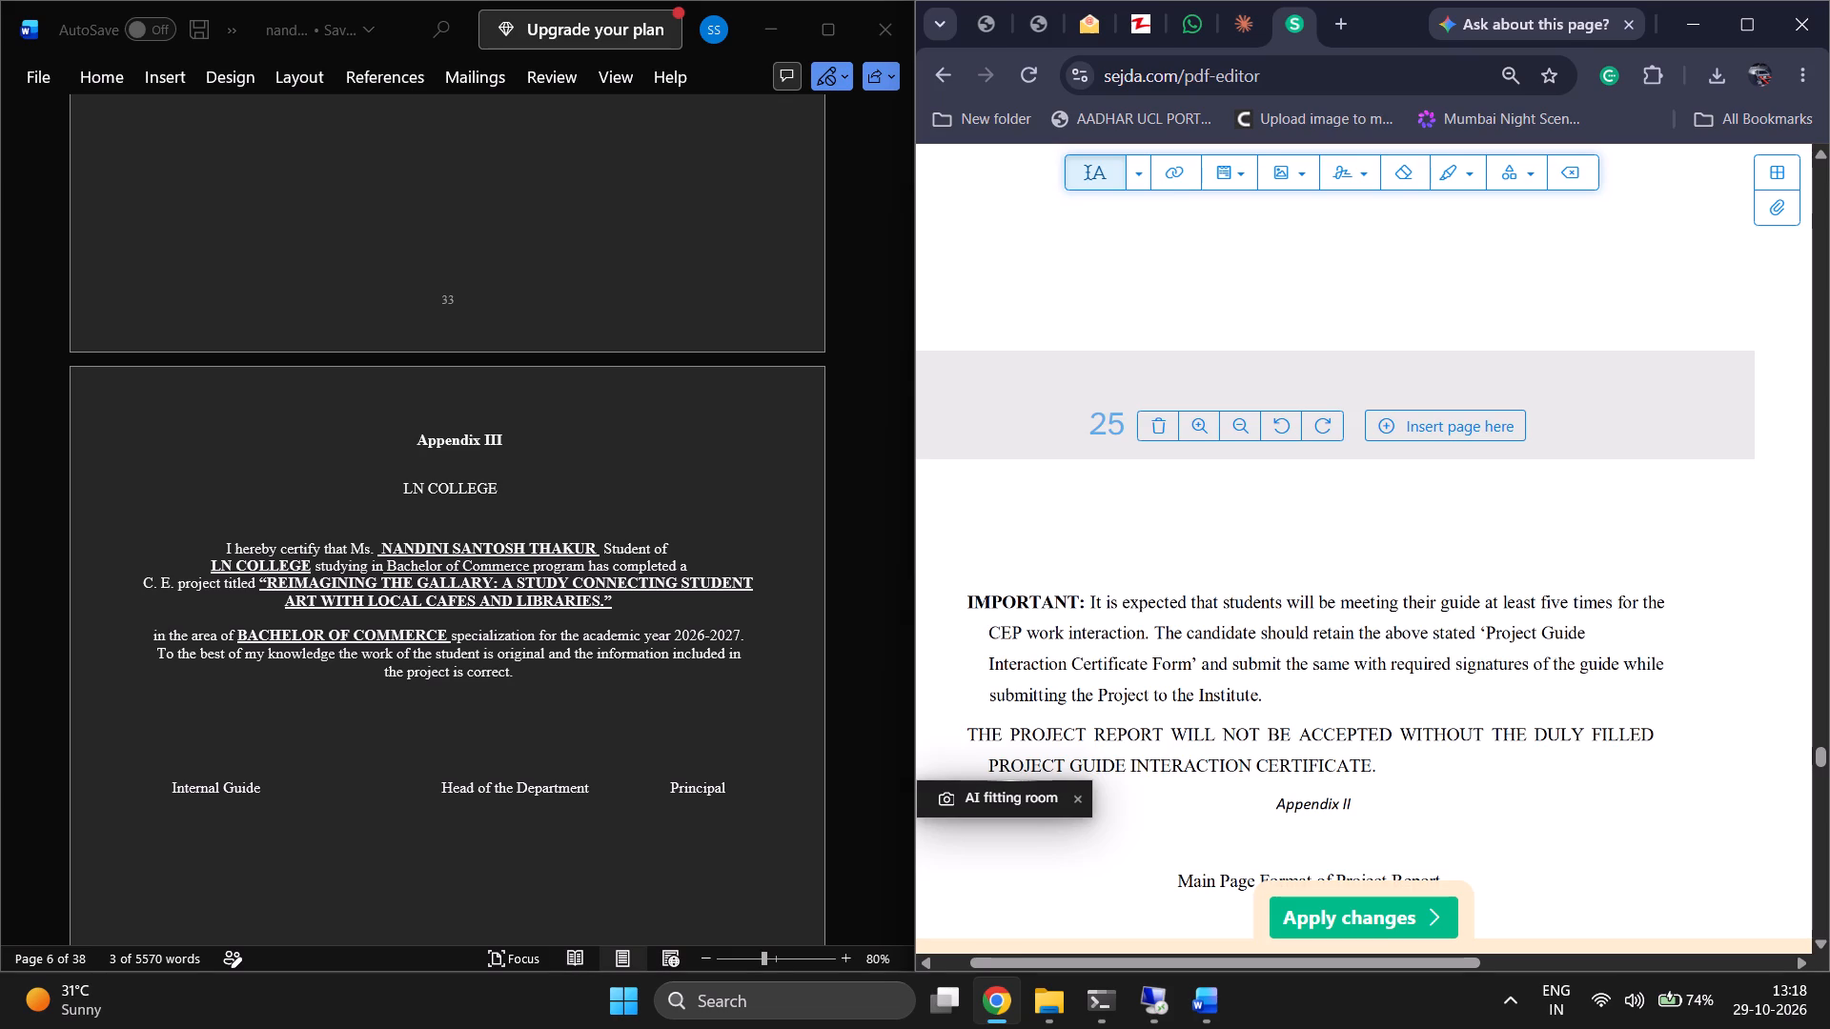
{"action": "scroll", "coordinate": [558, 630], "scroll_direction": "up", "scroll_amount": 3}
{"action": "scroll", "coordinate": [558, 630], "scroll_direction": "down", "scroll_amount": 1}
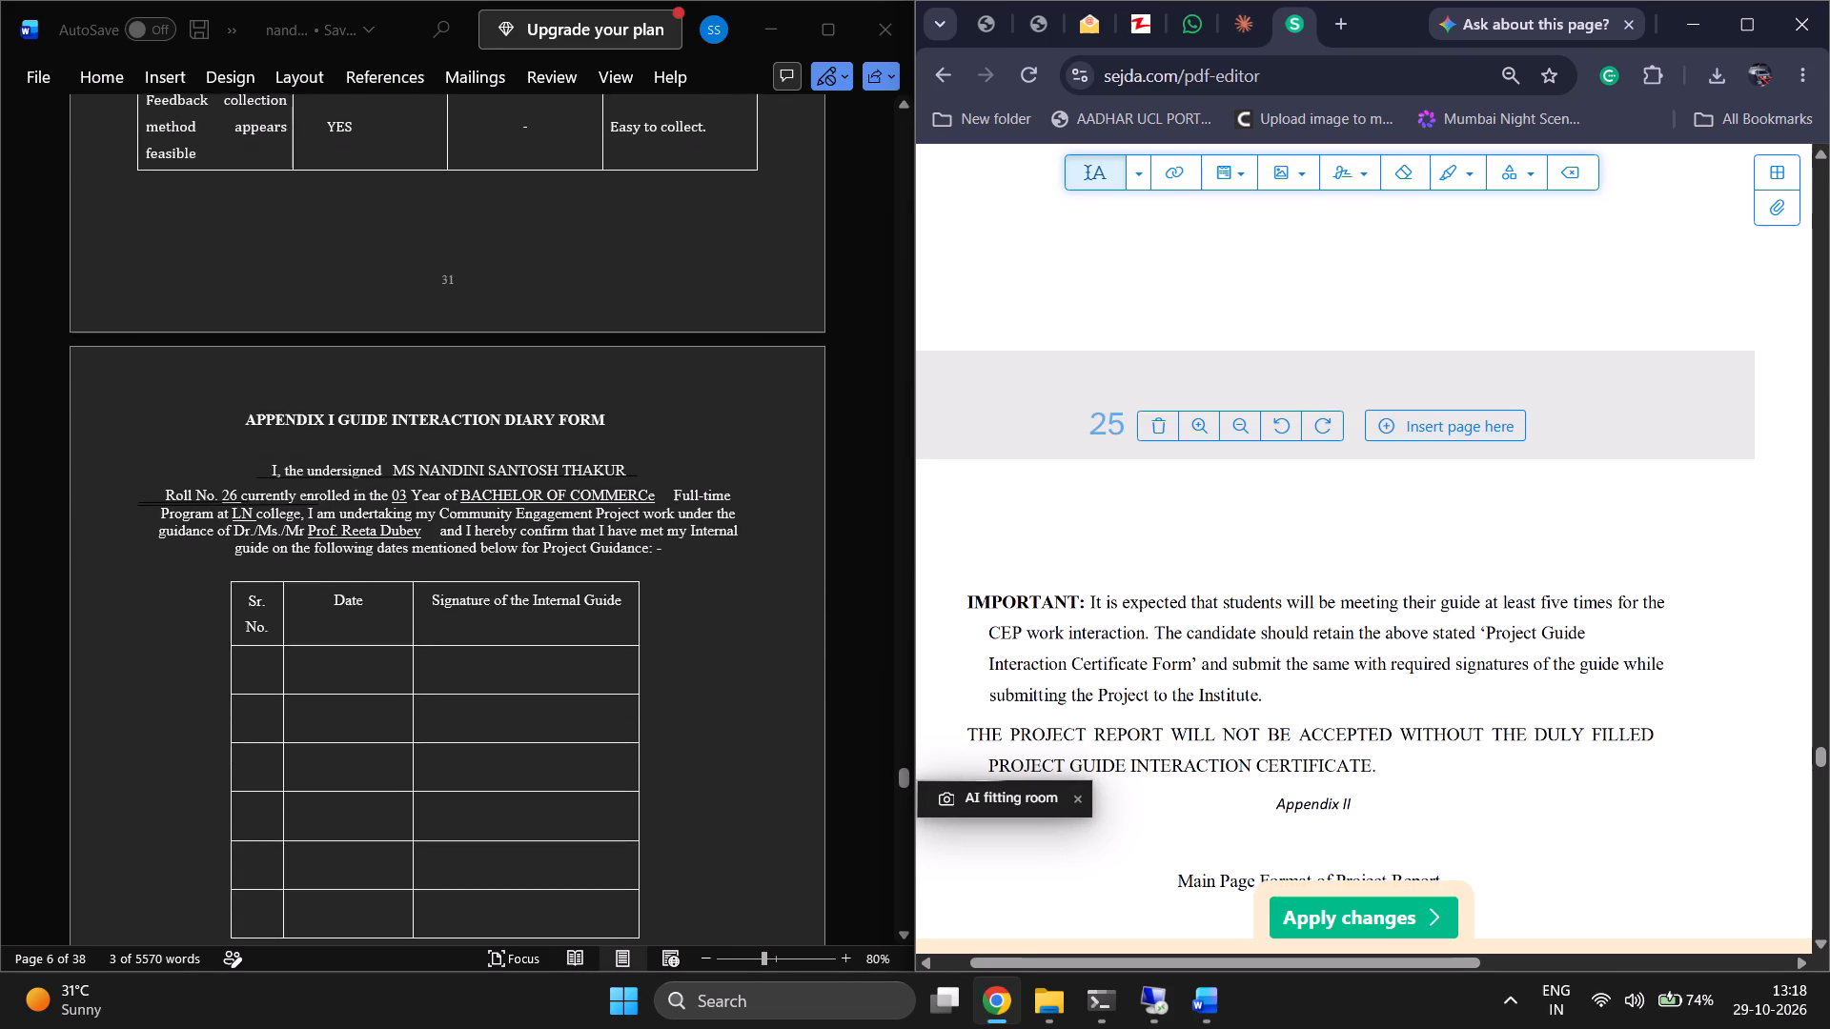
{"action": "scroll", "coordinate": [558, 630], "scroll_direction": "down", "scroll_amount": 2}
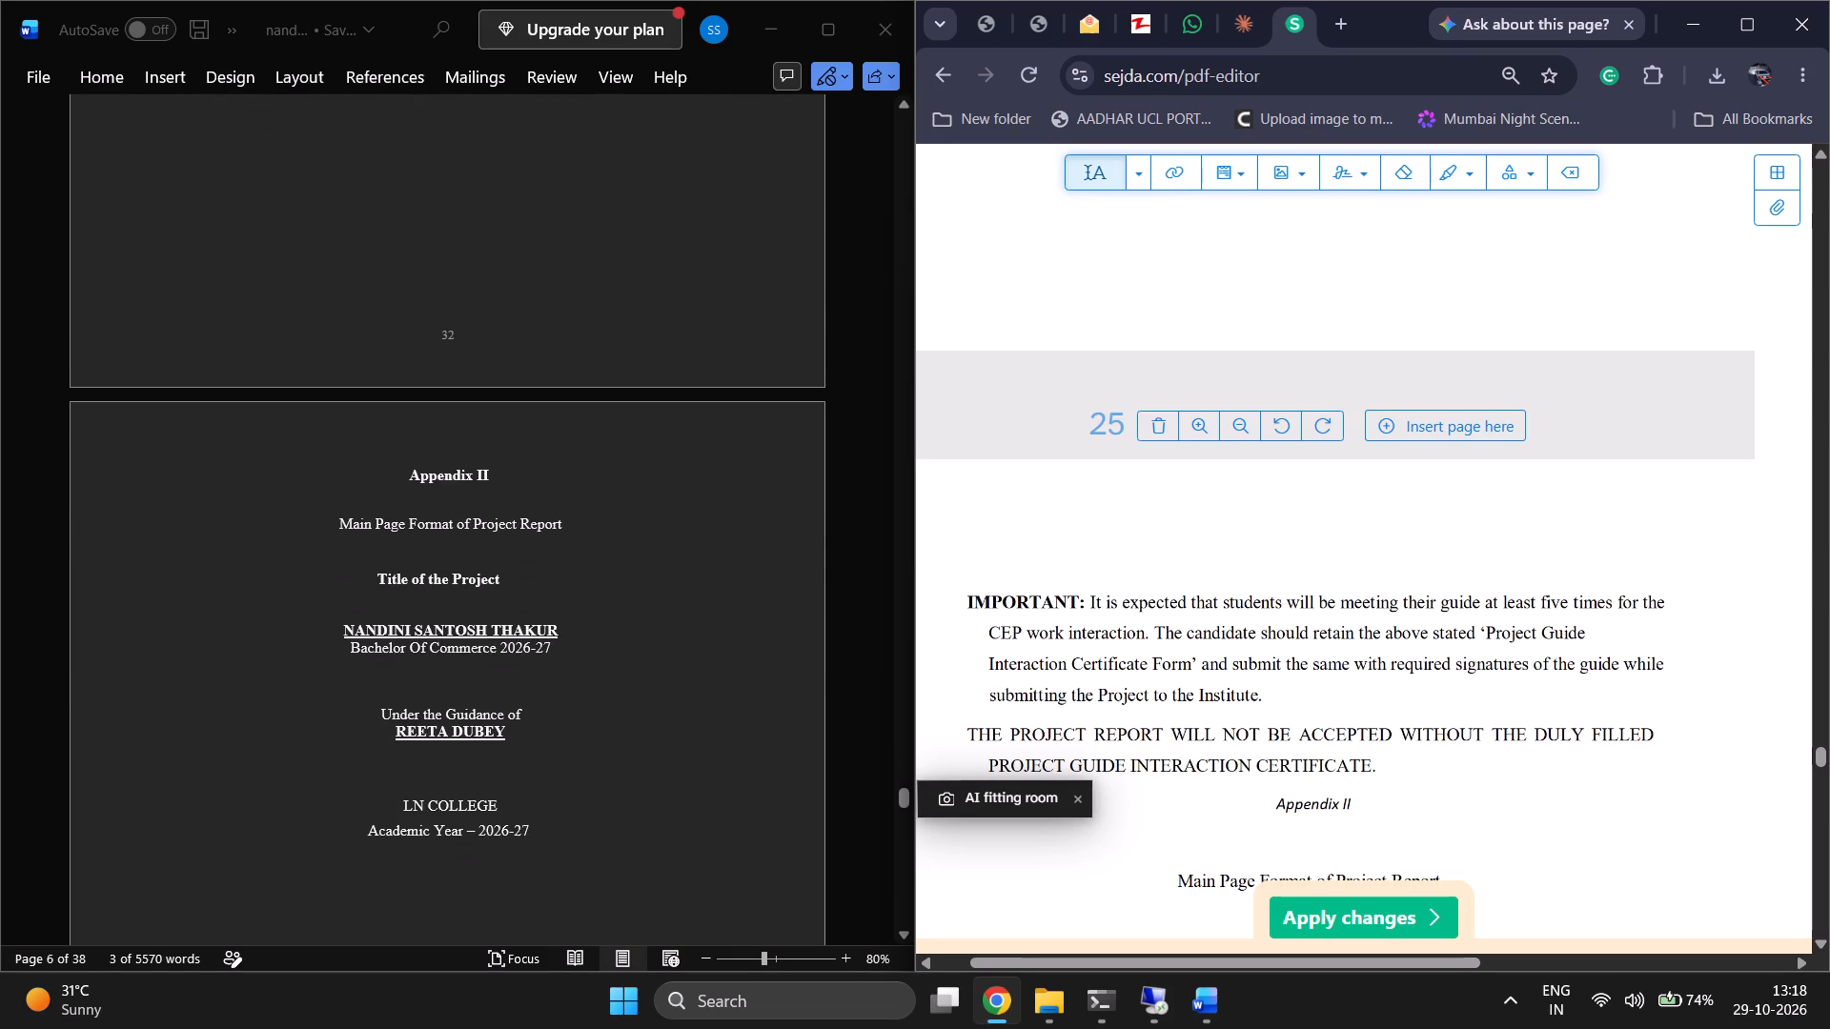
{"action": "scroll", "coordinate": [558, 630], "scroll_direction": "down", "scroll_amount": 1}
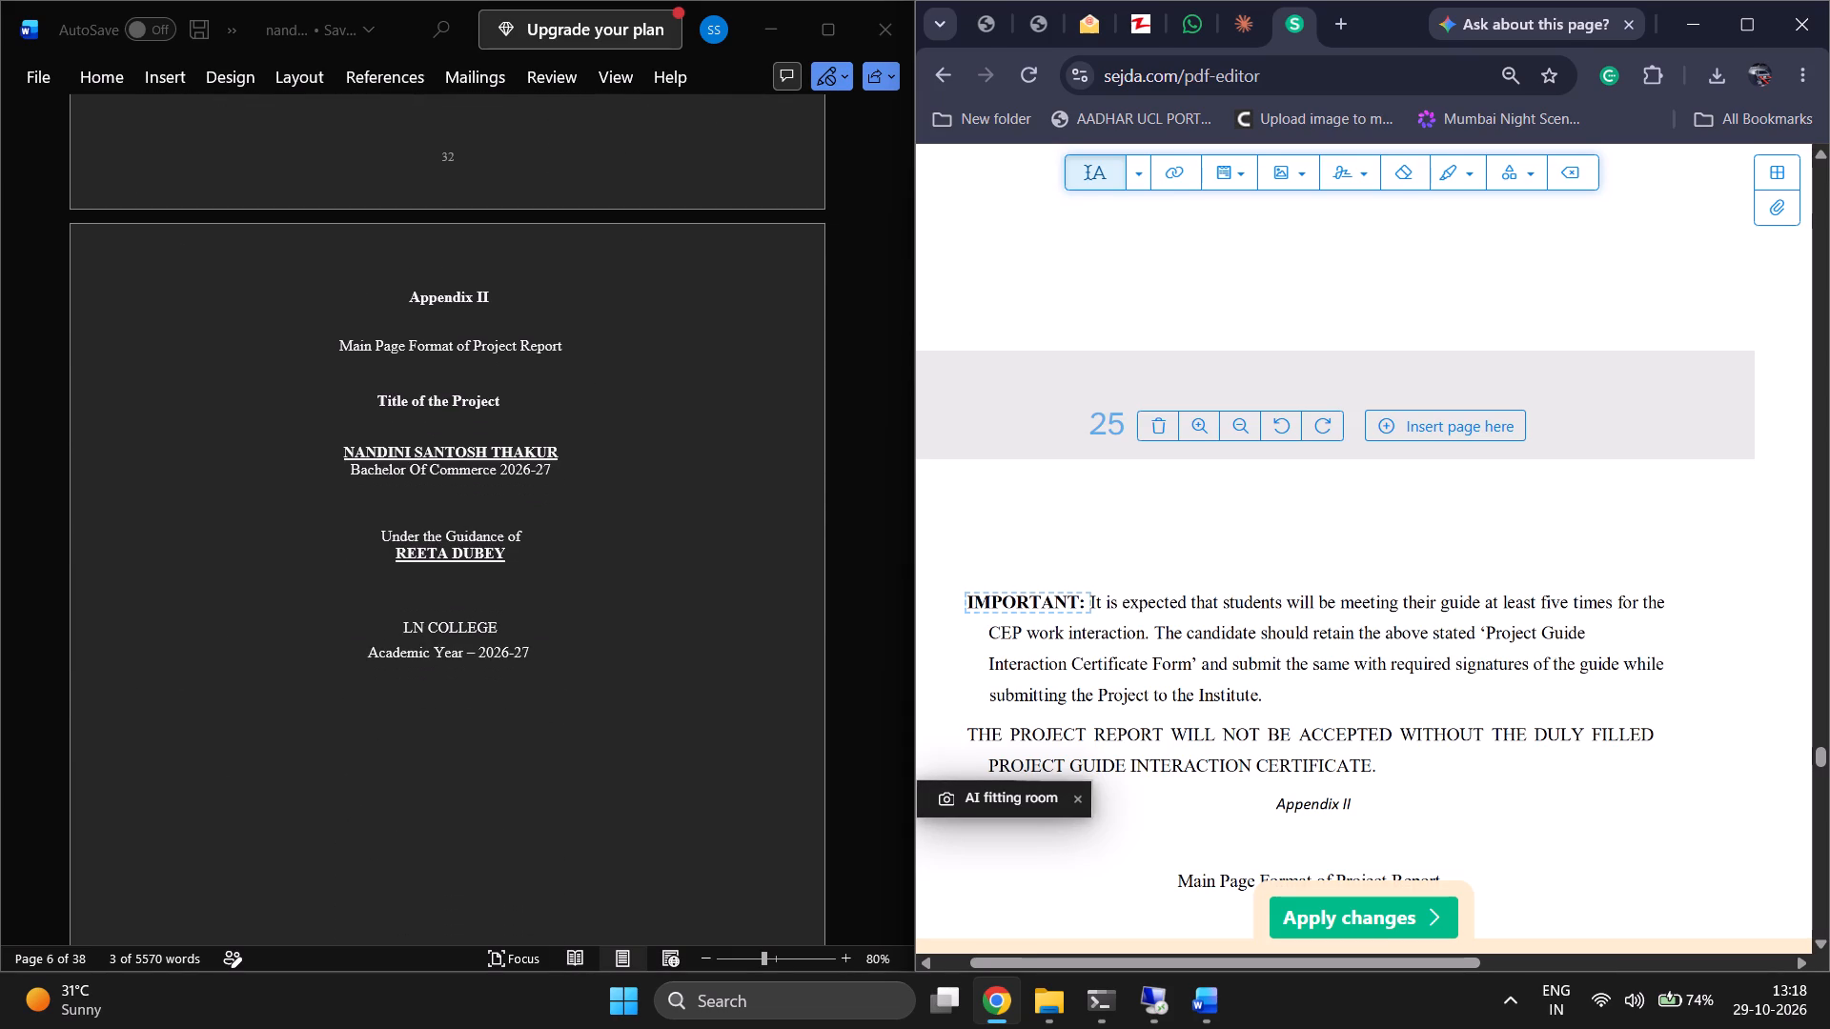
{"action": "scroll", "coordinate": [679, 546], "scroll_direction": "up", "scroll_amount": 1}
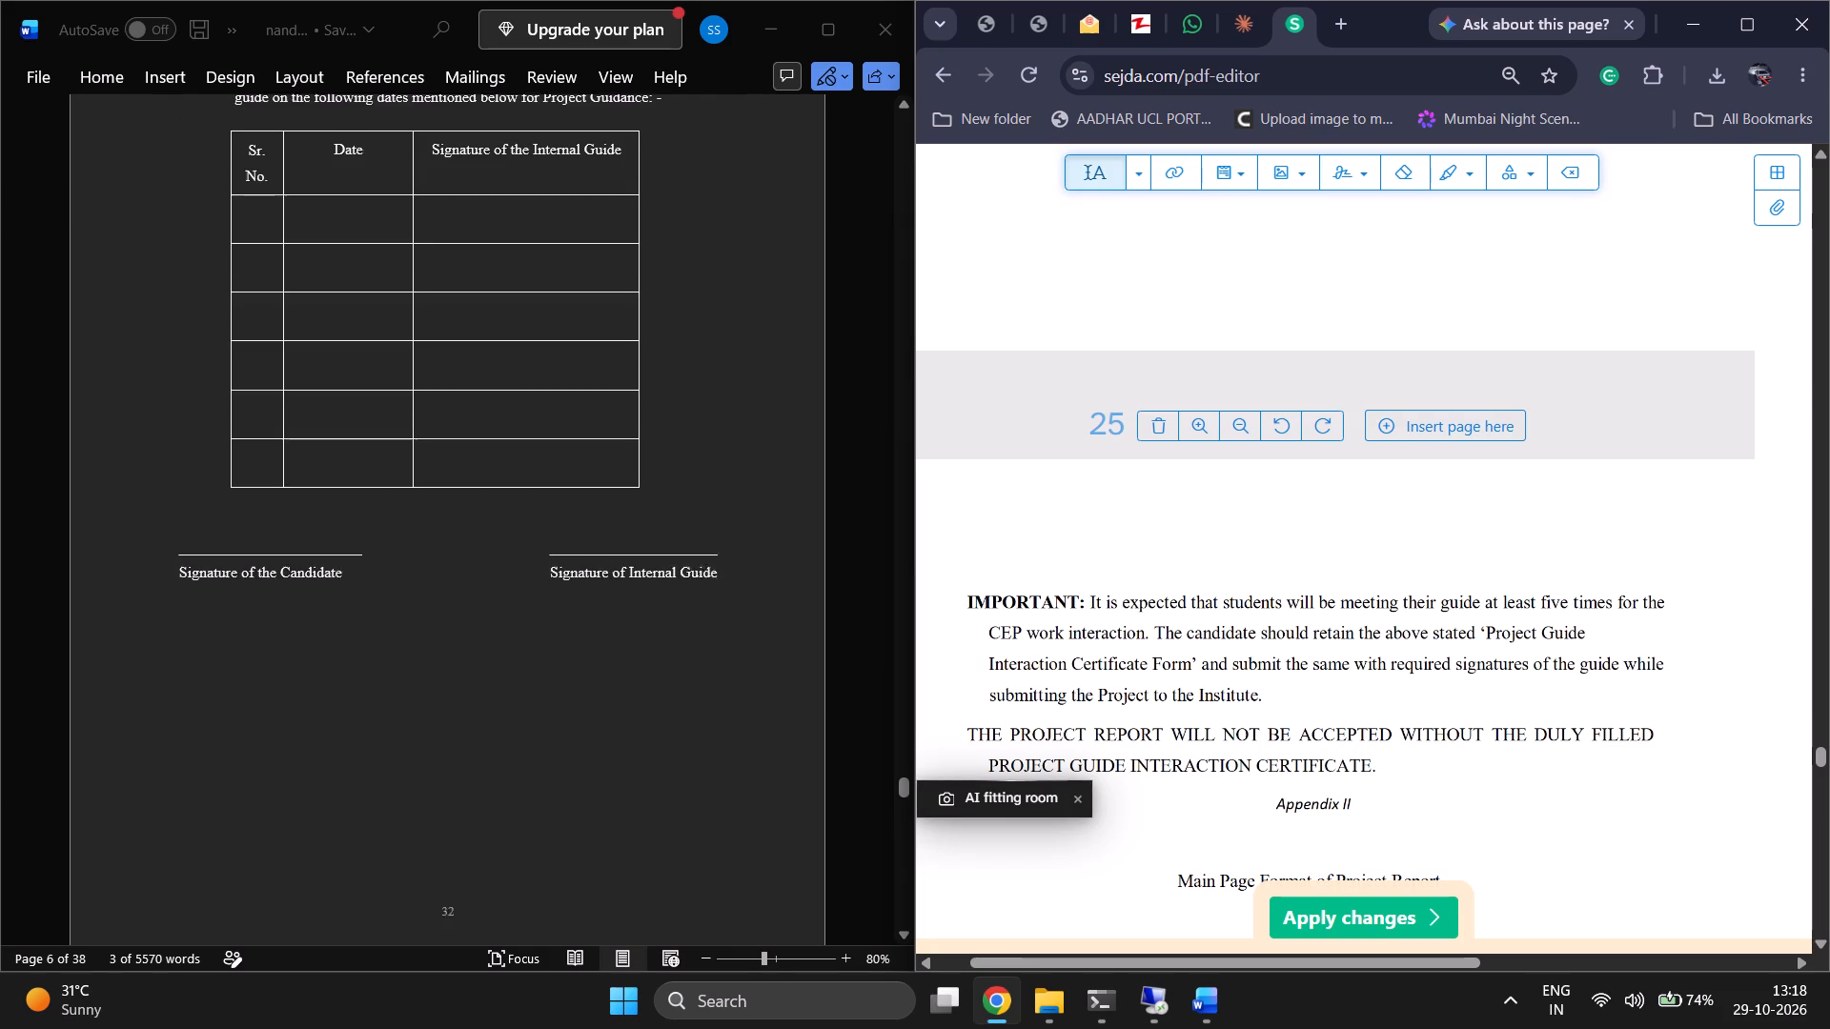
{"action": "scroll", "coordinate": [679, 546], "scroll_direction": "up", "scroll_amount": 1}
{"action": "scroll", "coordinate": [1354, 535], "scroll_direction": "up", "scroll_amount": 4}
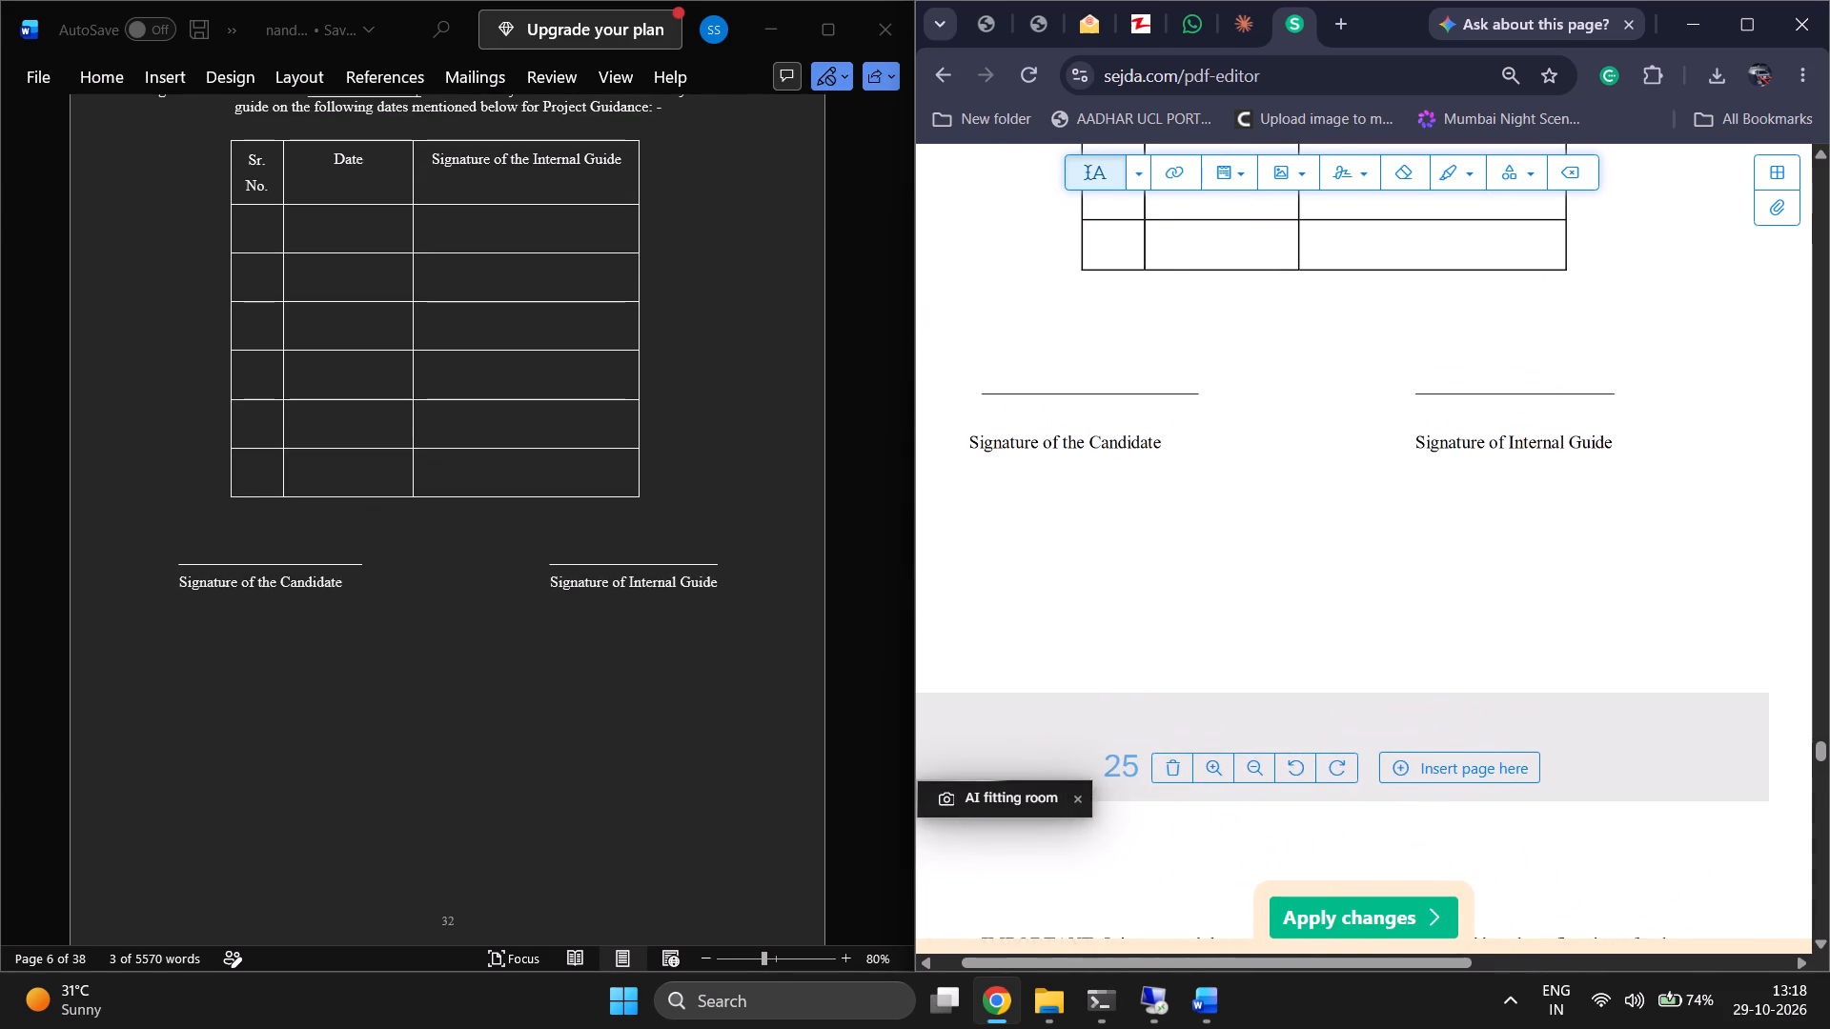
Compare the PDF's Appendix II main page format with the Appendix II page of the reference report.
{"action": "scroll", "coordinate": [1354, 535], "scroll_direction": "right", "scroll_amount": 1}
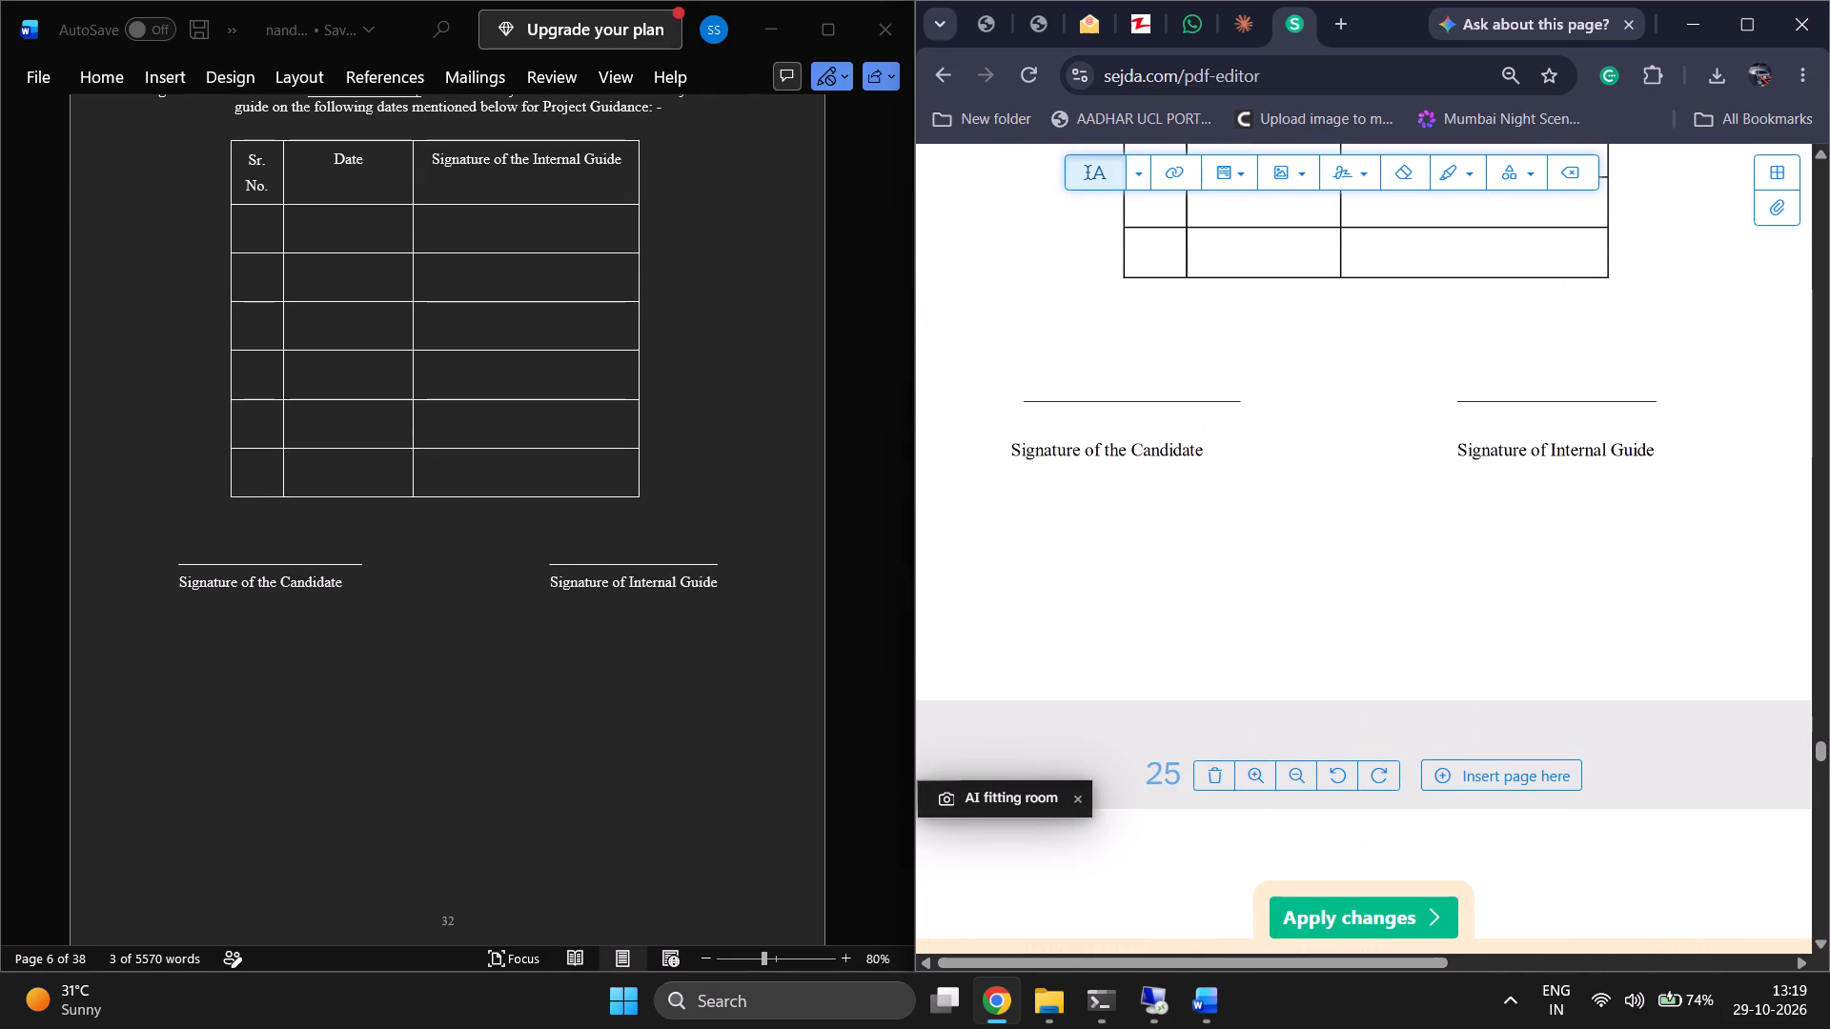
{"action": "scroll", "coordinate": [1354, 535], "scroll_direction": "down", "scroll_amount": 6}
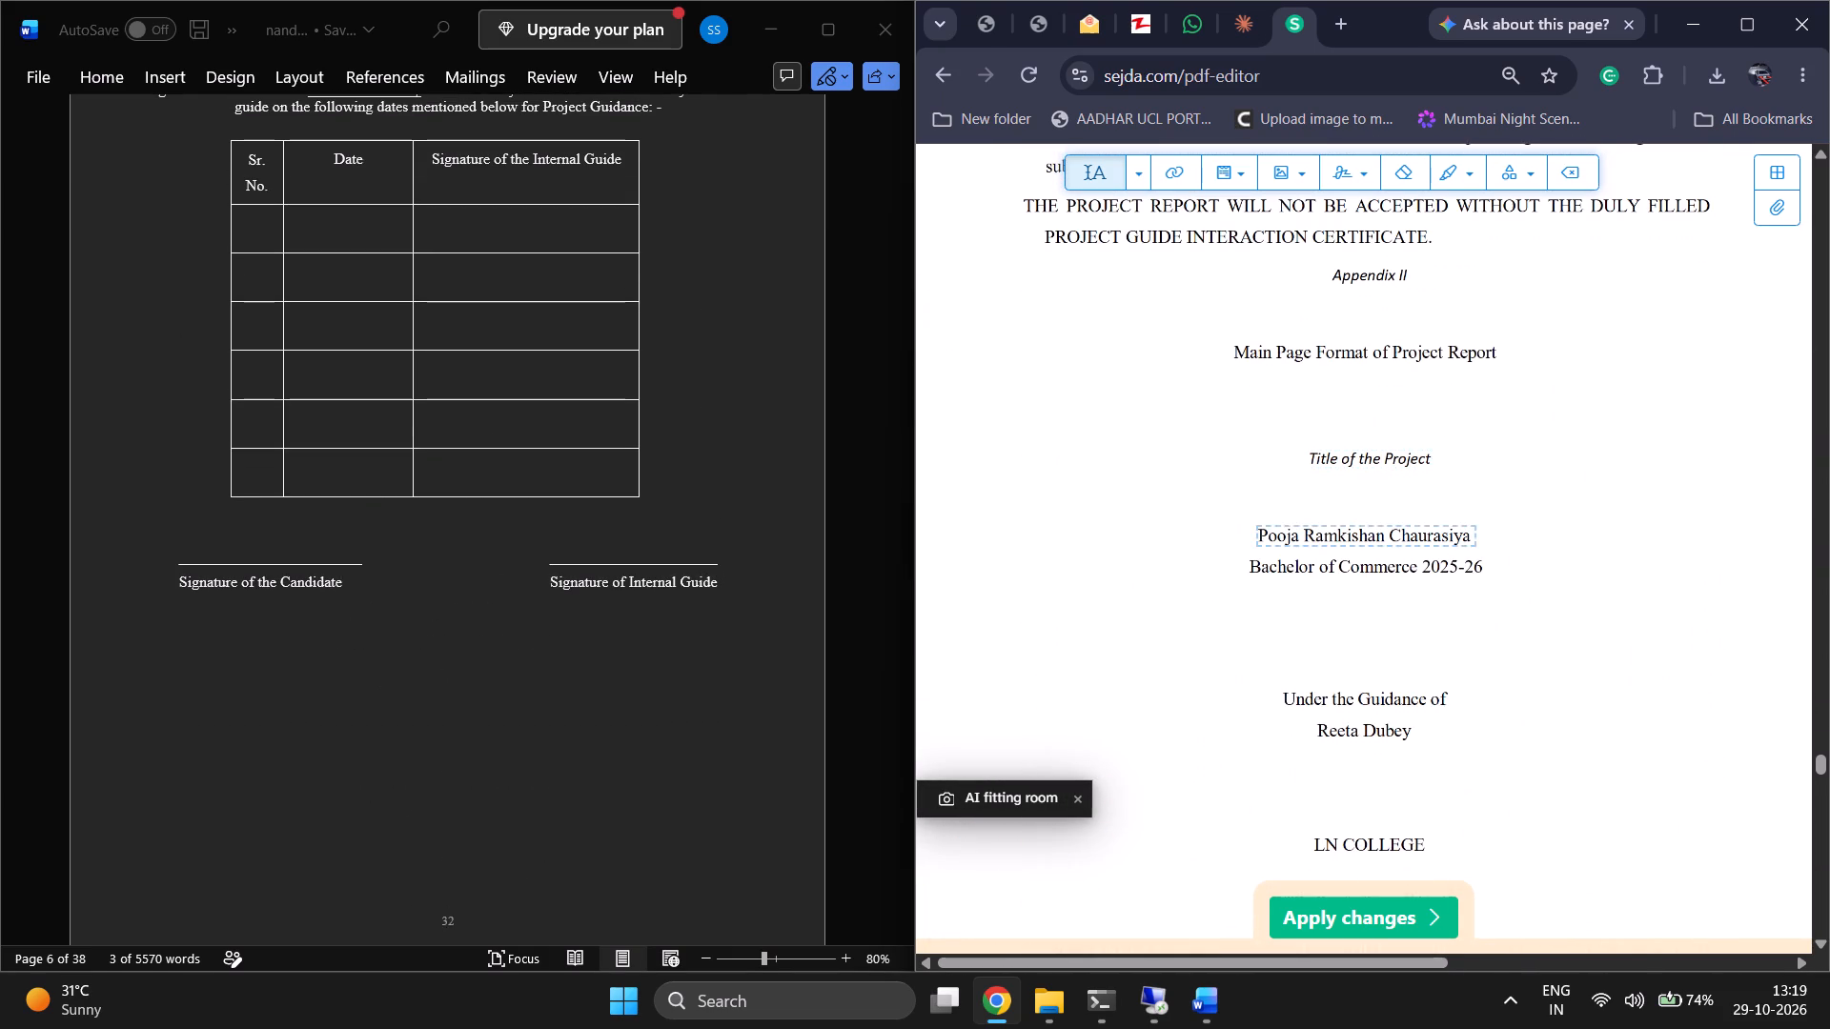
{"action": "scroll", "coordinate": [606, 555], "scroll_direction": "down", "scroll_amount": 3}
{"action": "scroll", "coordinate": [606, 555], "scroll_direction": "up", "scroll_amount": 1}
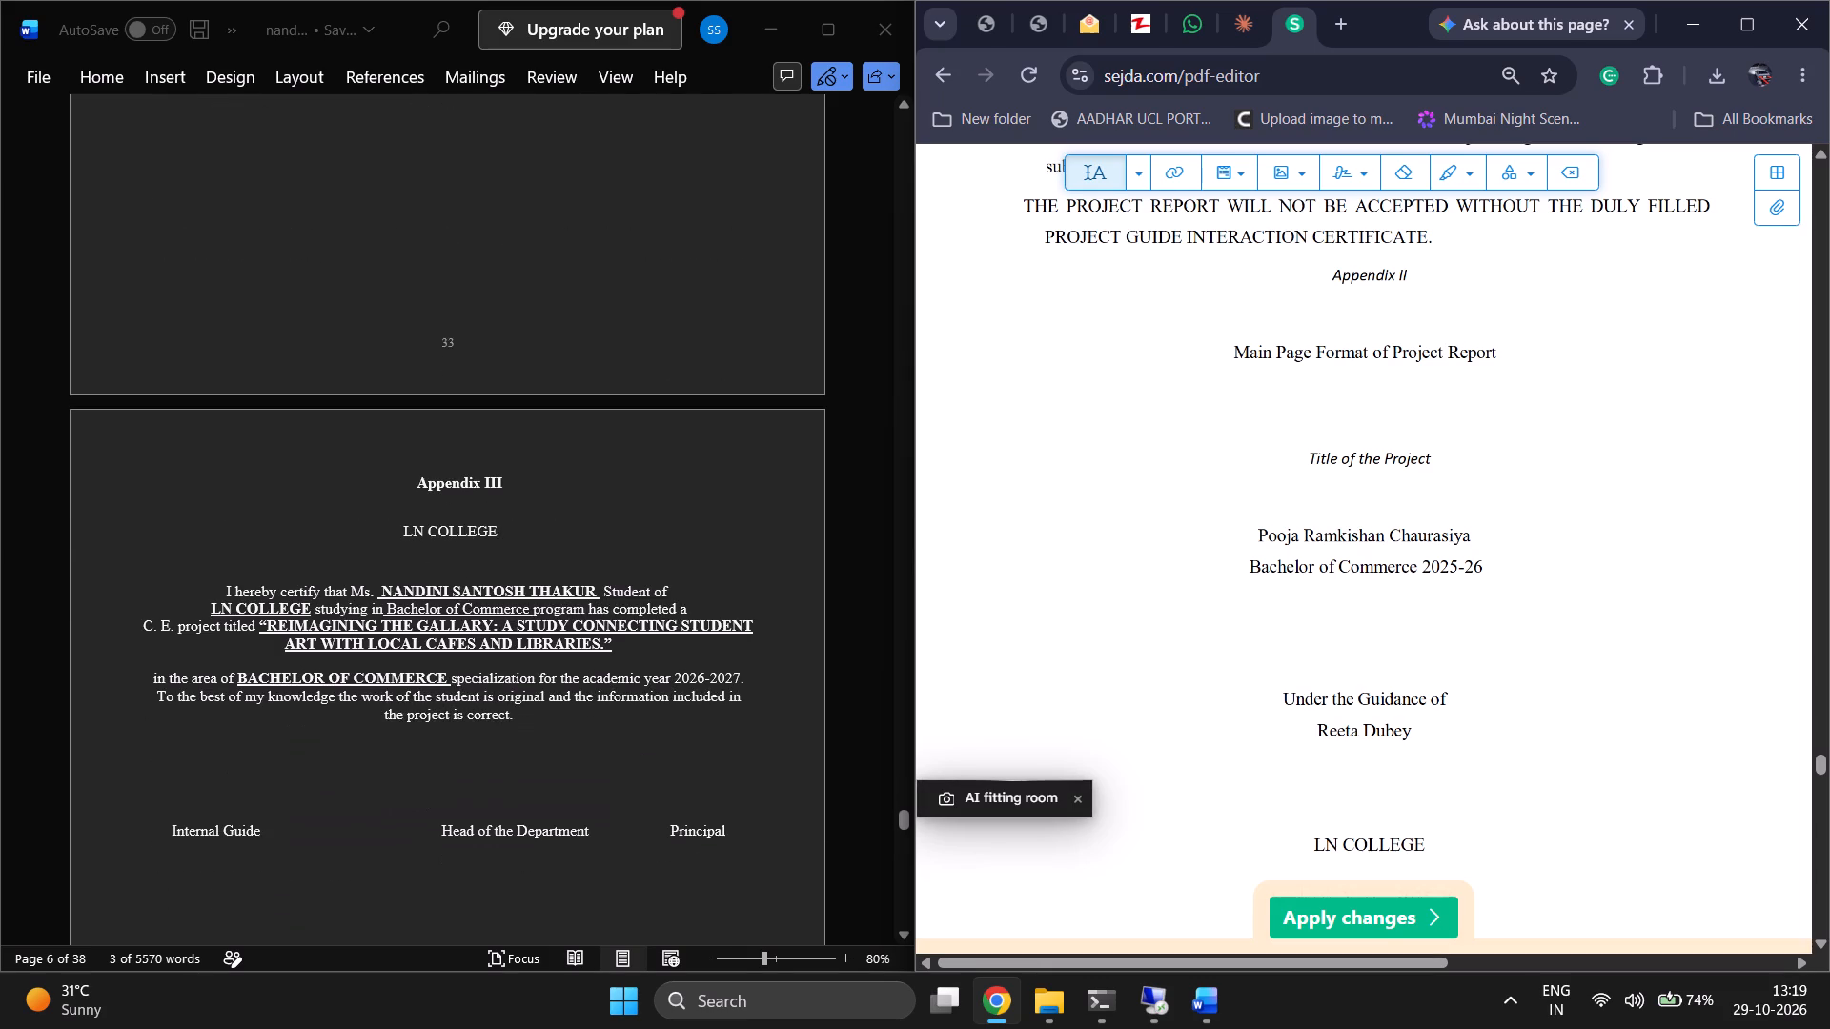
{"action": "scroll", "coordinate": [606, 555], "scroll_direction": "up", "scroll_amount": 1}
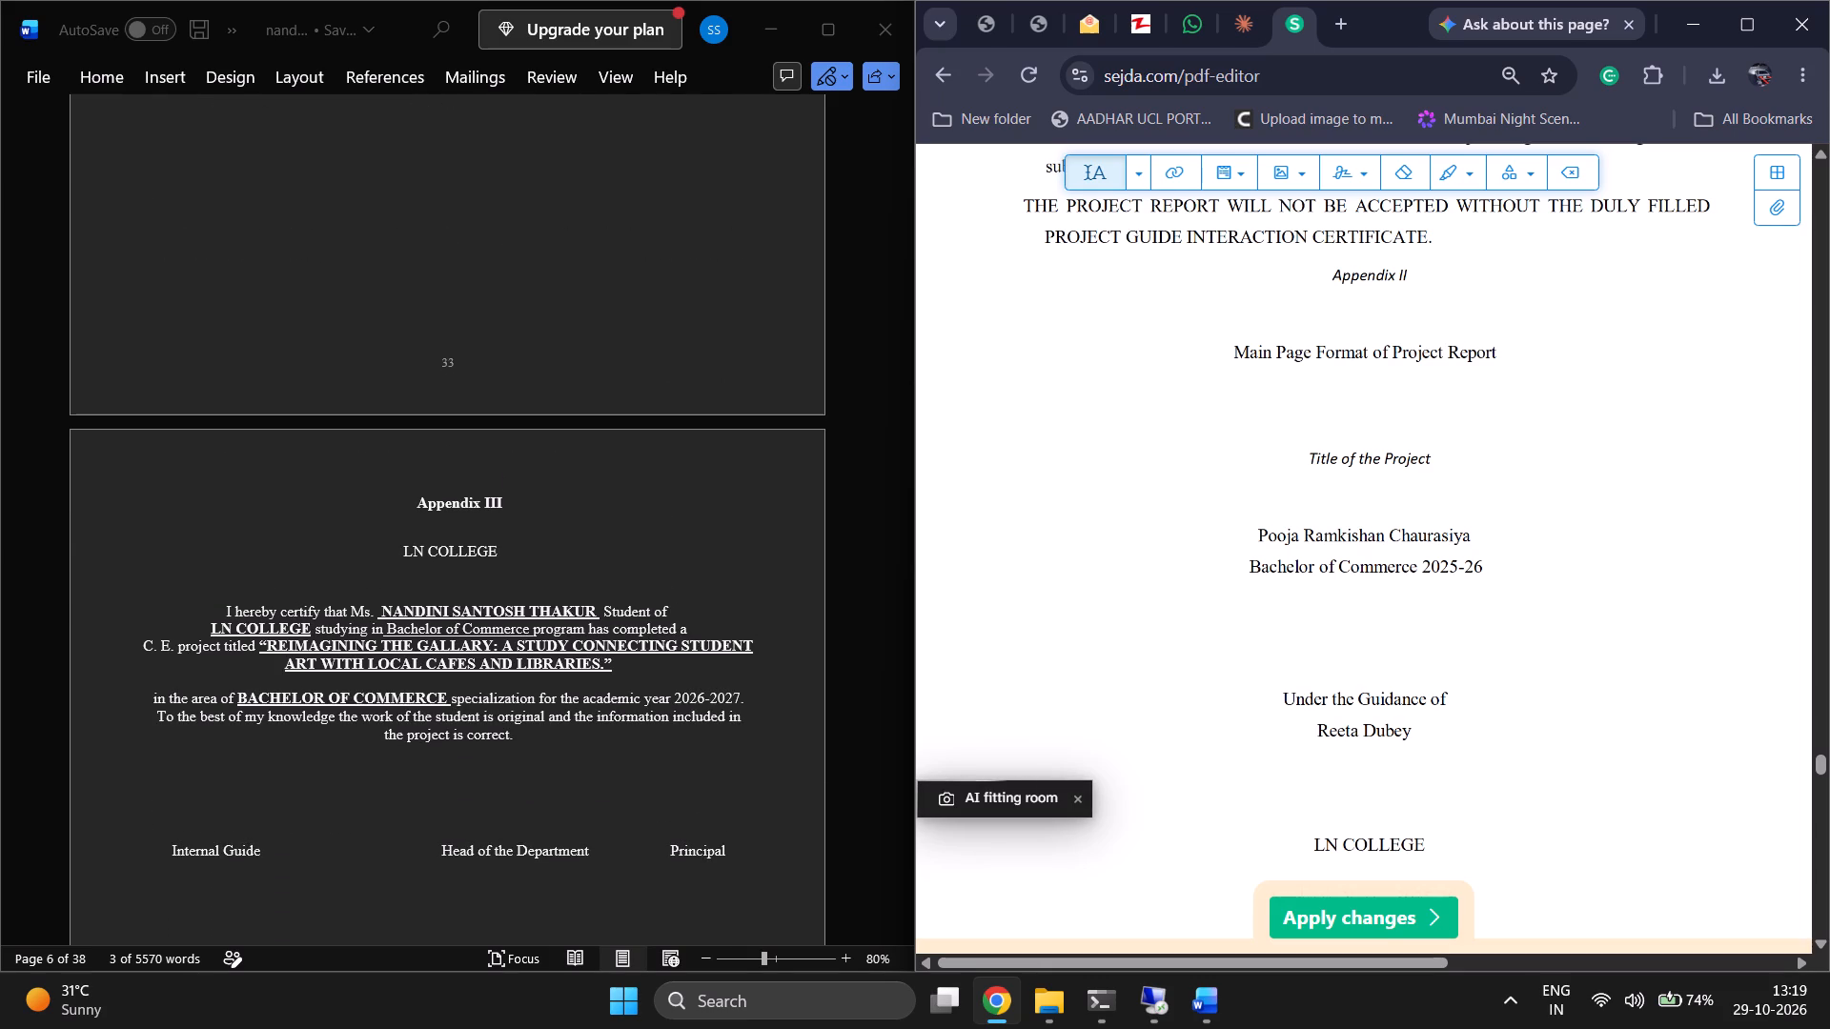
{"action": "scroll", "coordinate": [1131, 575], "scroll_direction": "up", "scroll_amount": 1}
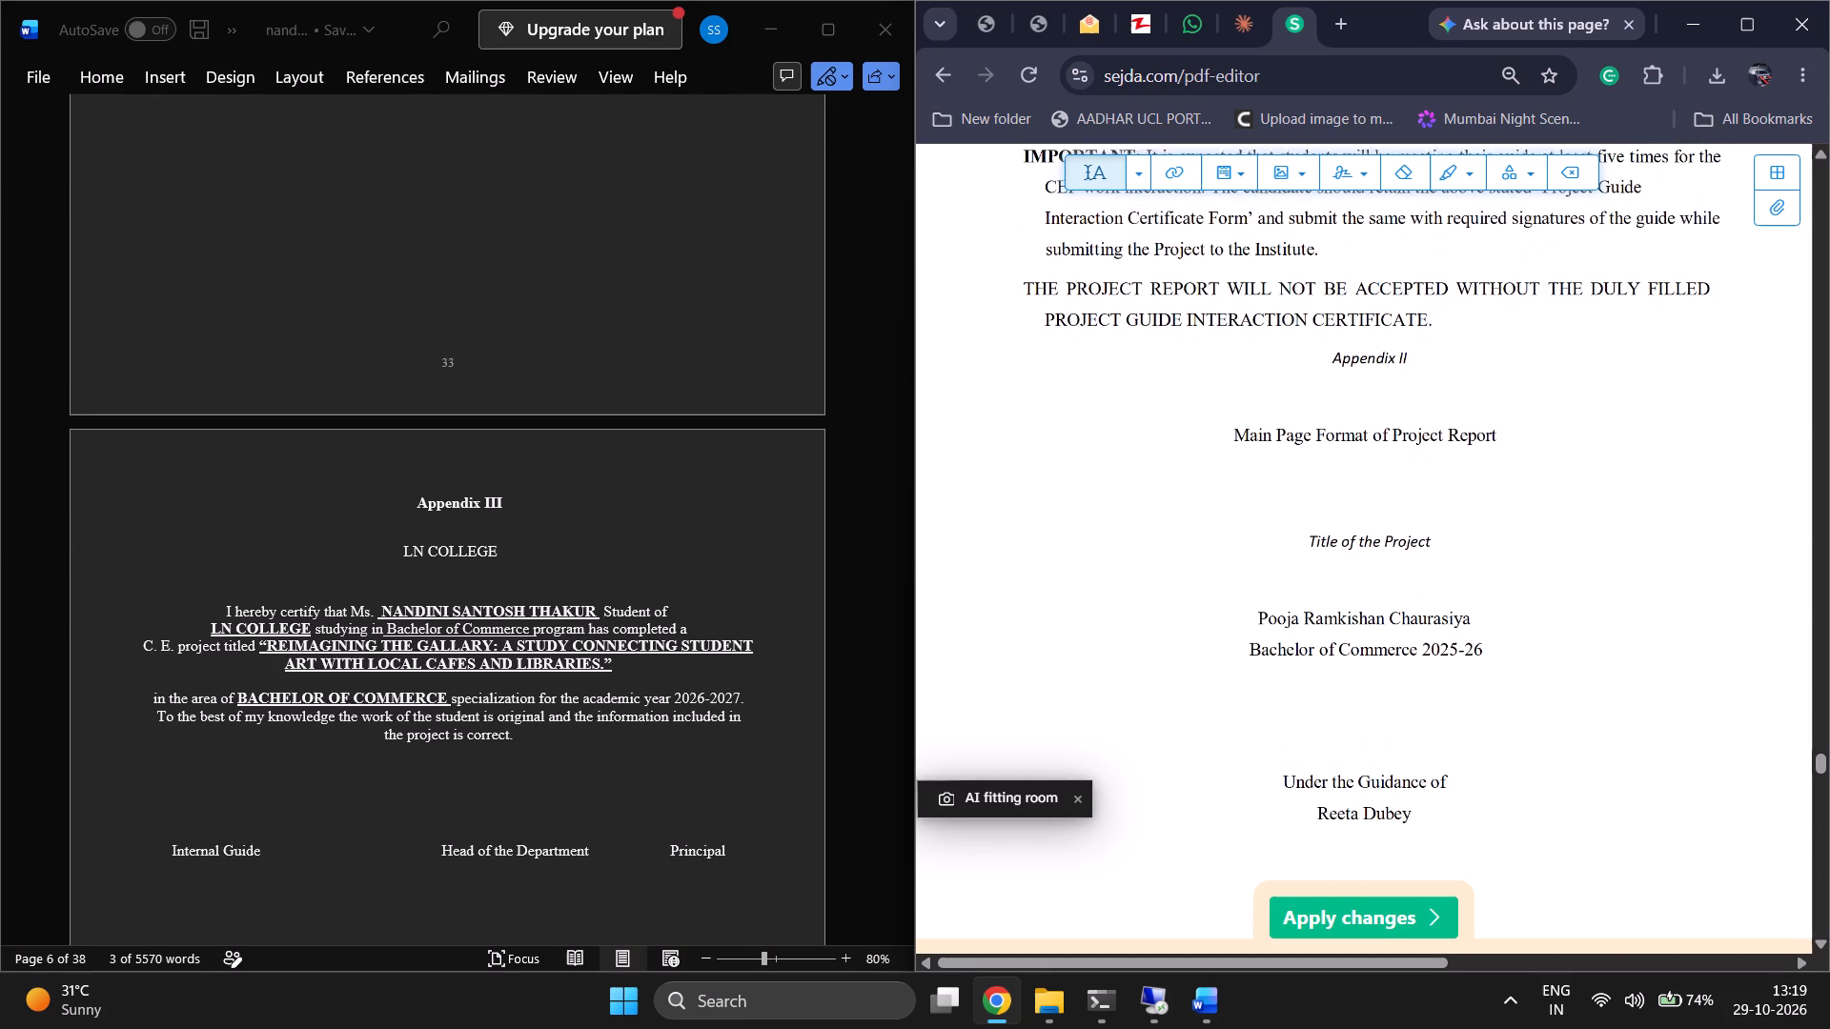
{"action": "scroll", "coordinate": [1131, 575], "scroll_direction": "up", "scroll_amount": 1}
{"action": "scroll", "coordinate": [643, 465], "scroll_direction": "up", "scroll_amount": 1}
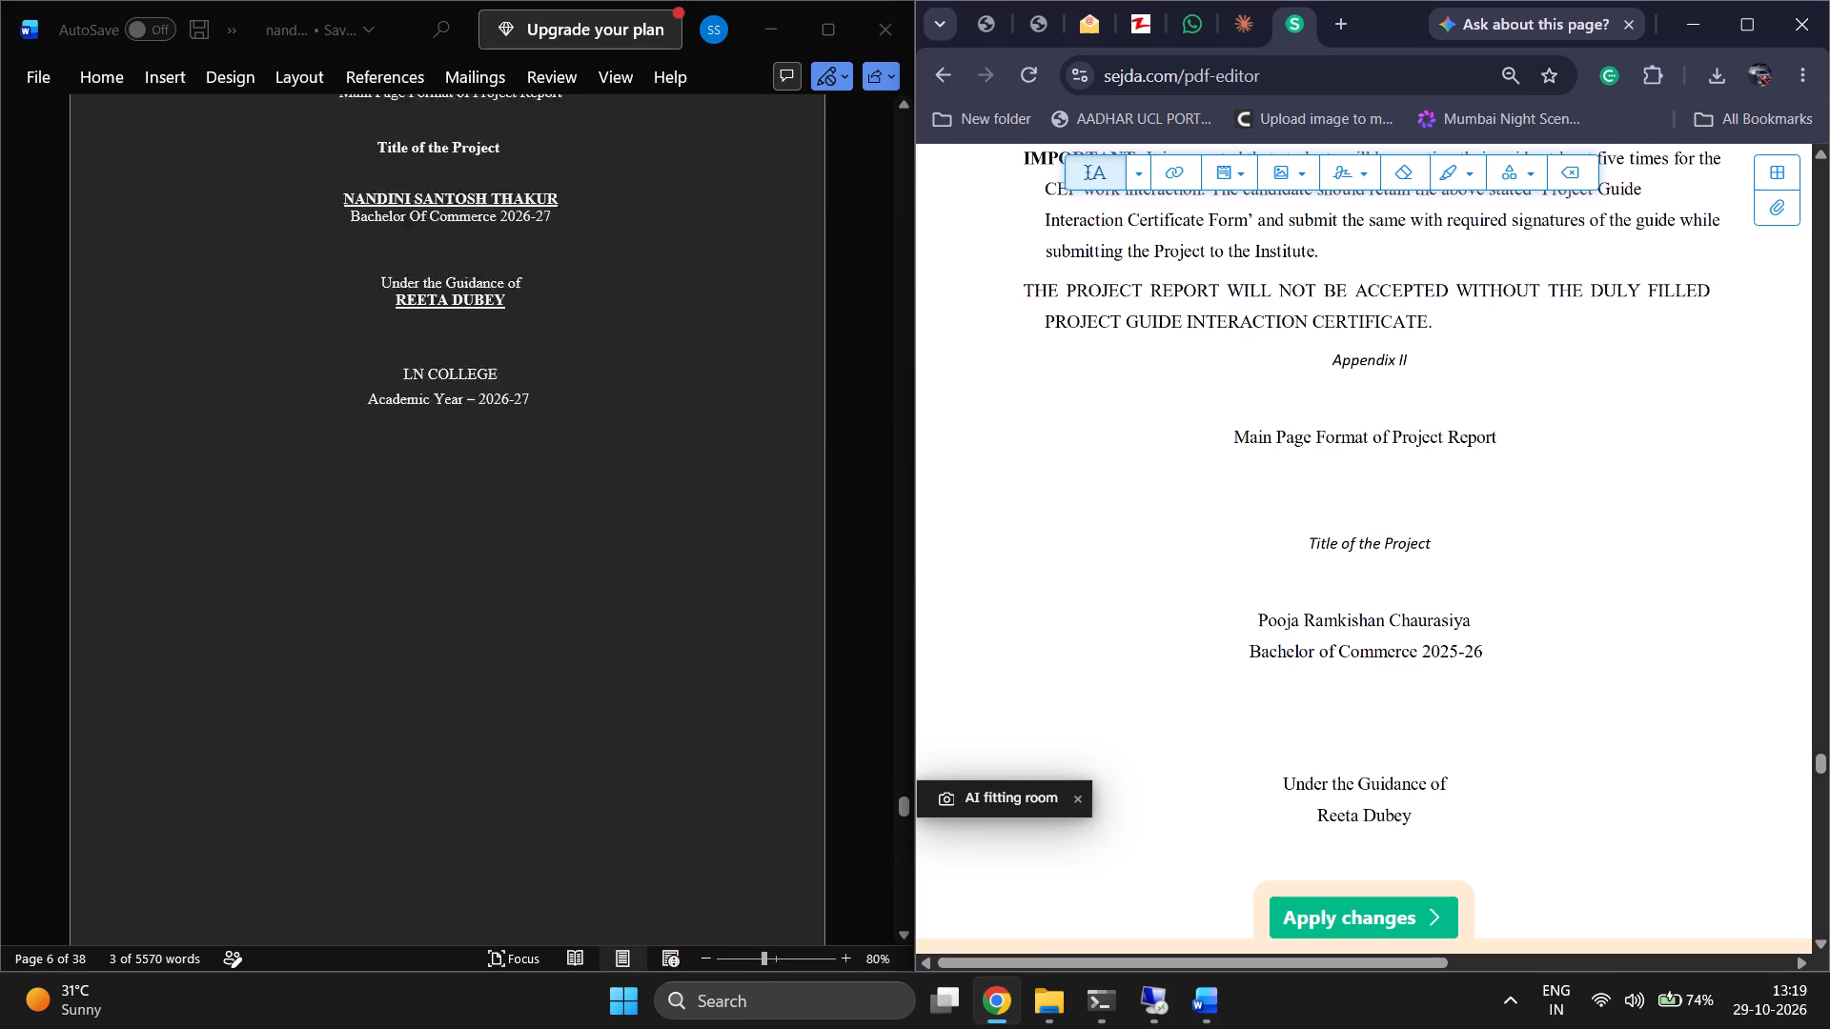
{"action": "scroll", "coordinate": [643, 465], "scroll_direction": "up", "scroll_amount": 1}
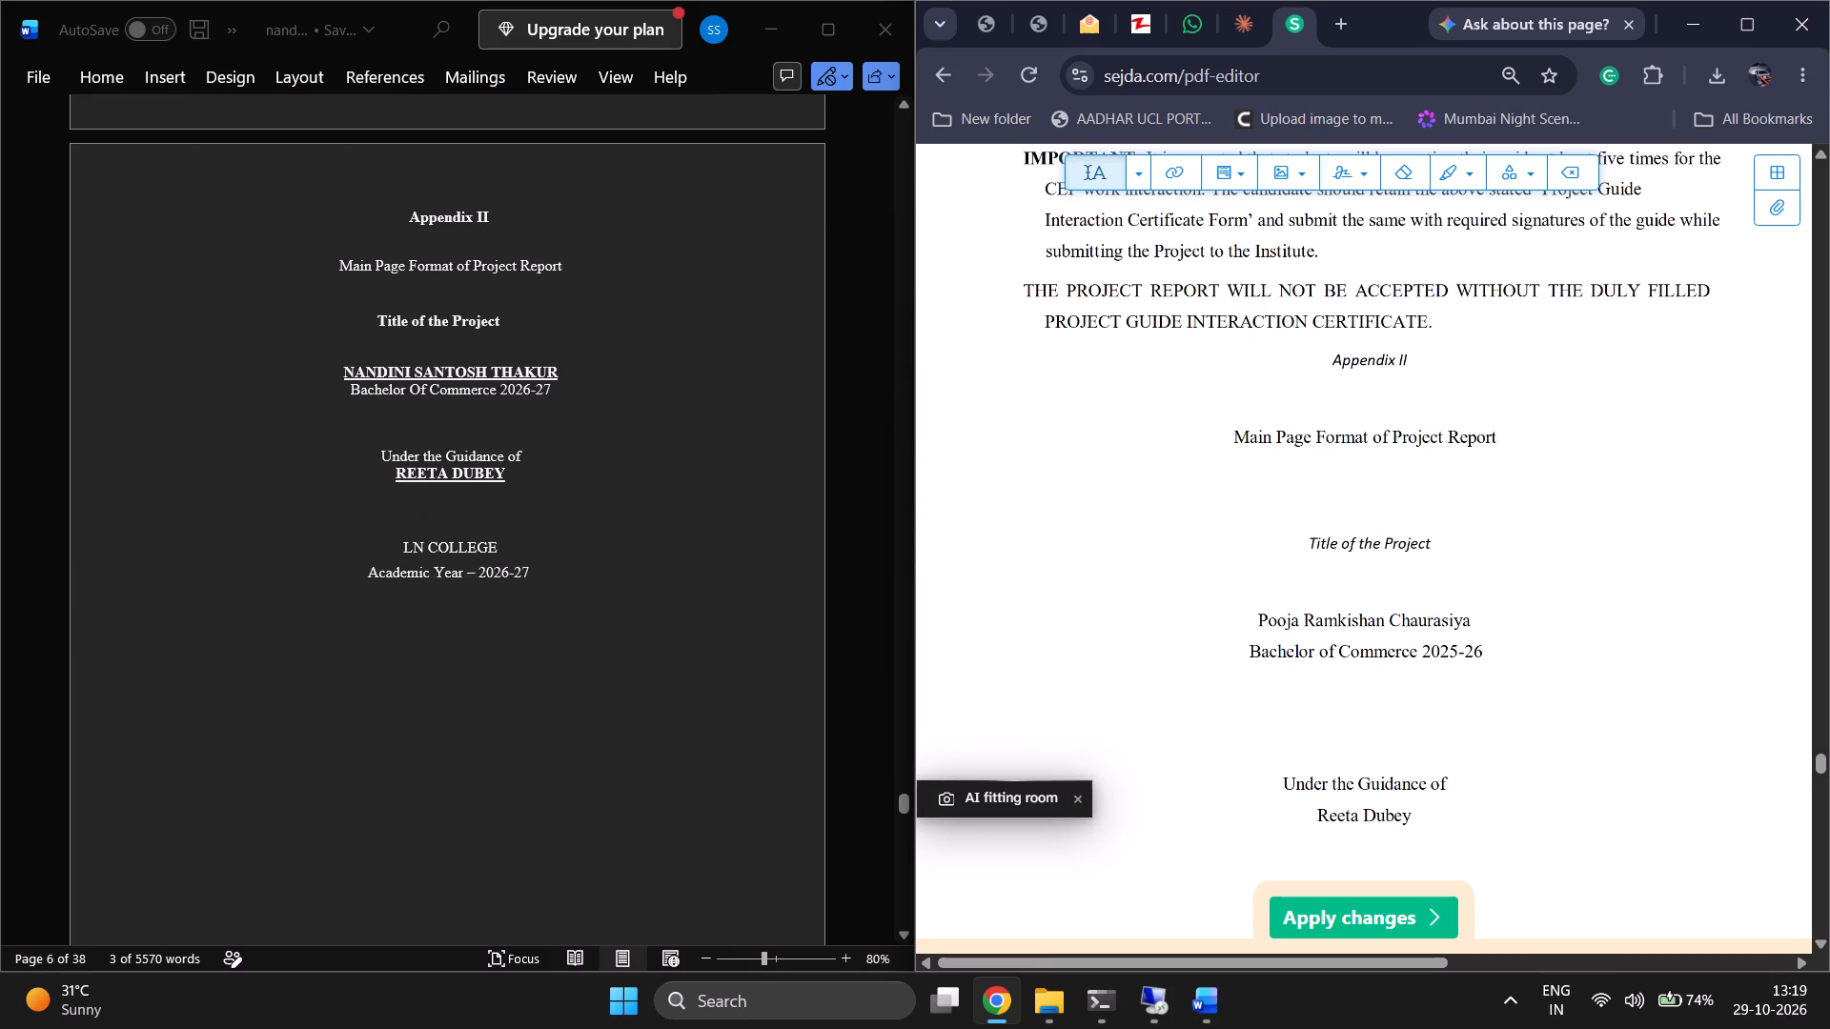
{"action": "scroll", "coordinate": [679, 495], "scroll_direction": "up", "scroll_amount": 1}
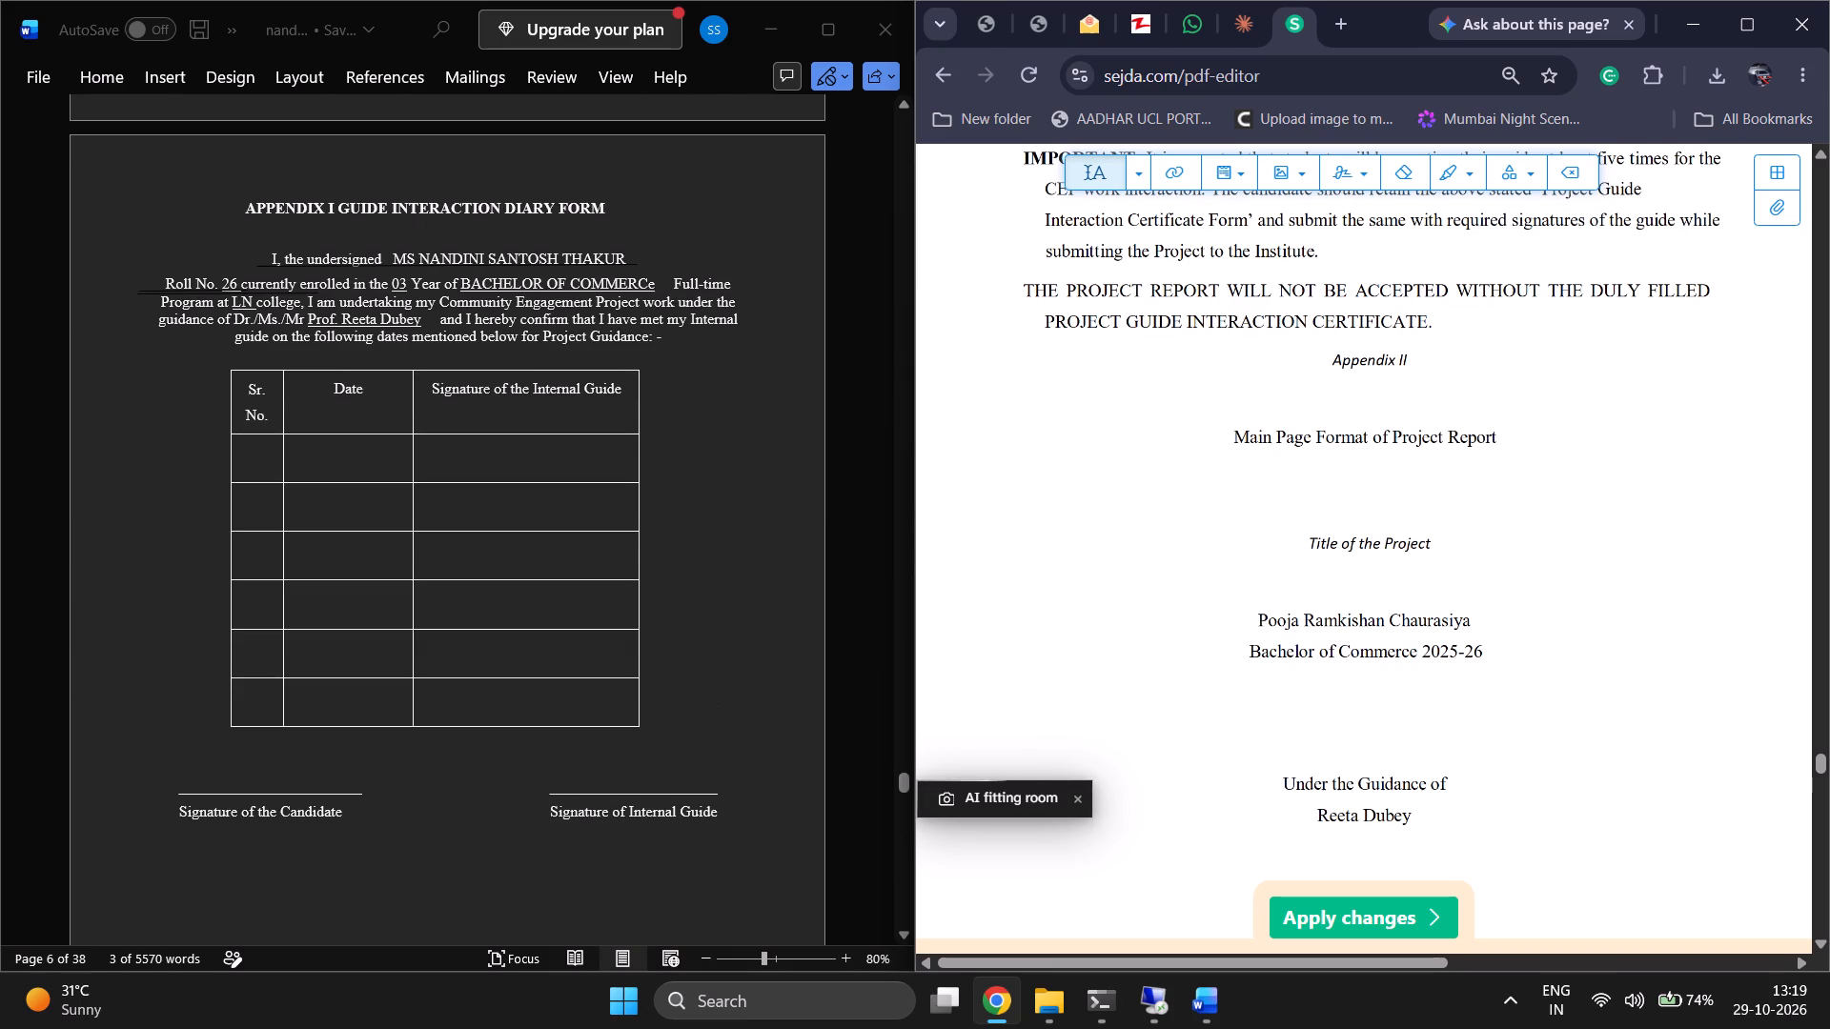
{"action": "scroll", "coordinate": [679, 495], "scroll_direction": "up", "scroll_amount": 1}
{"action": "scroll", "coordinate": [1271, 524], "scroll_direction": "up", "scroll_amount": 3}
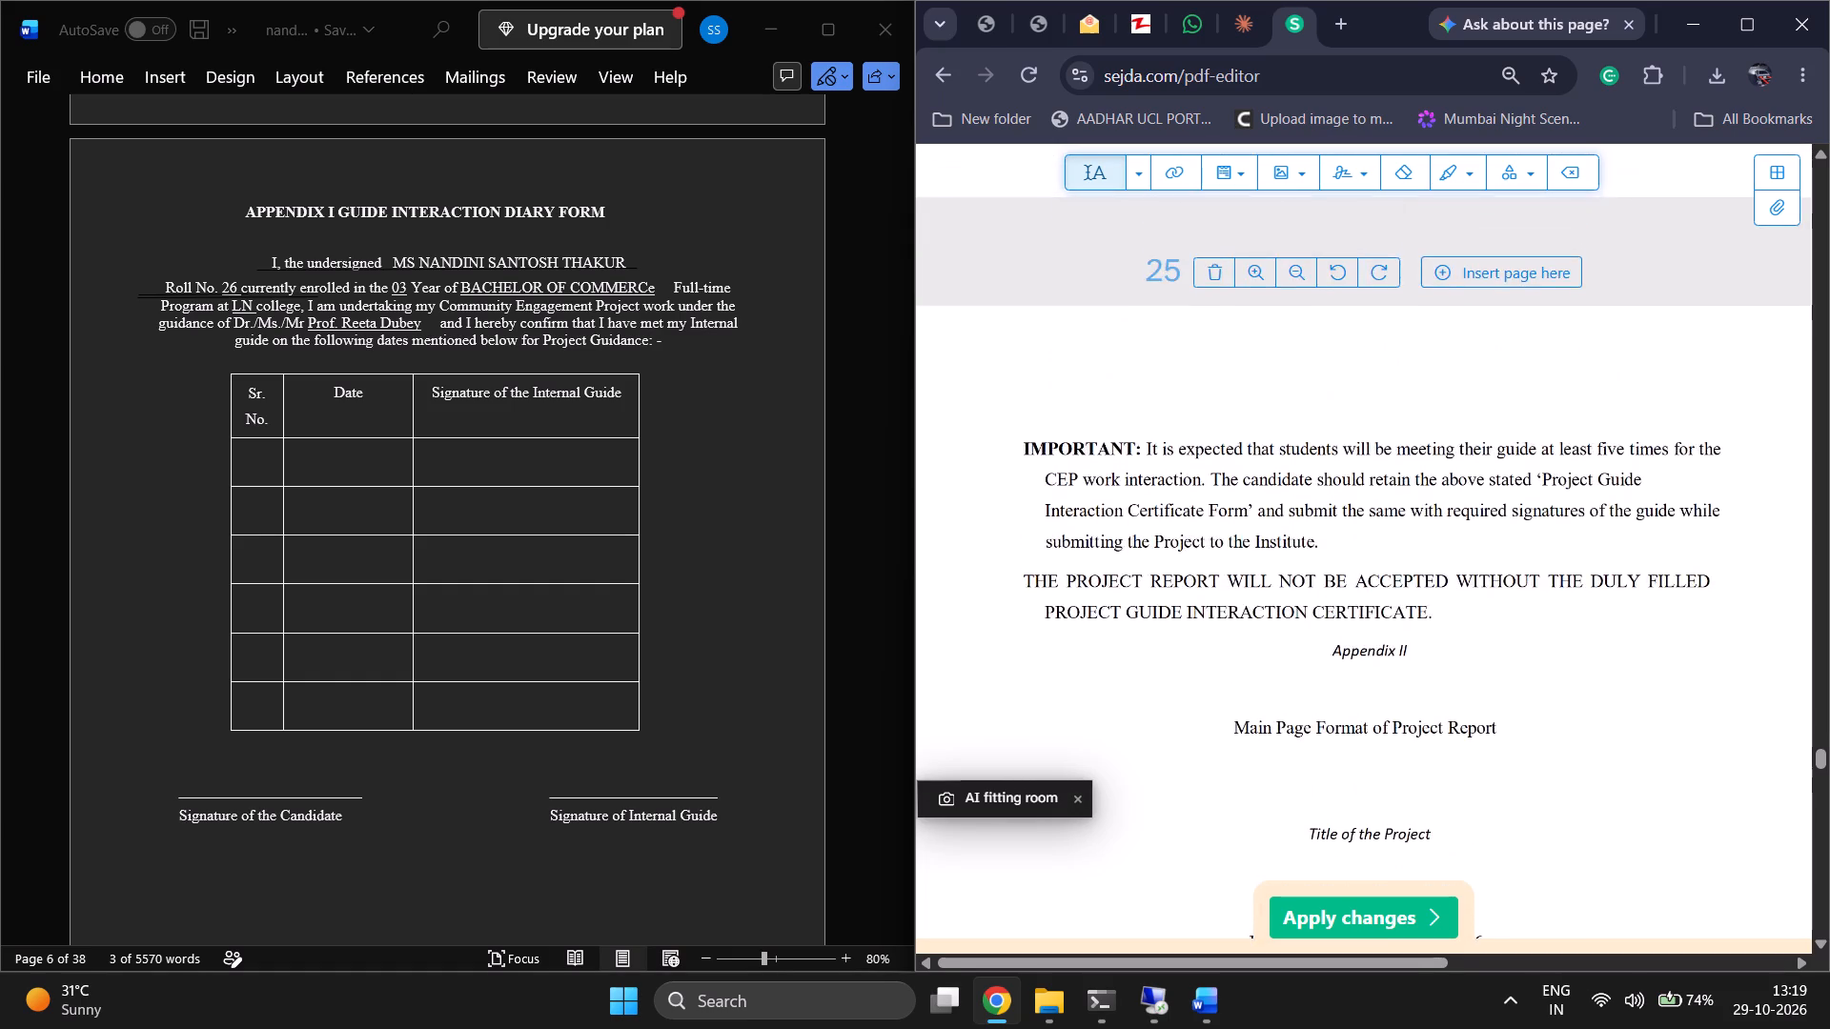
Compare the PDF's Chapter 7 Appendices A, B and C with the Appendix A Questionnaire pages of the reference report.
{"action": "scroll", "coordinate": [1271, 524], "scroll_direction": "up", "scroll_amount": 10}
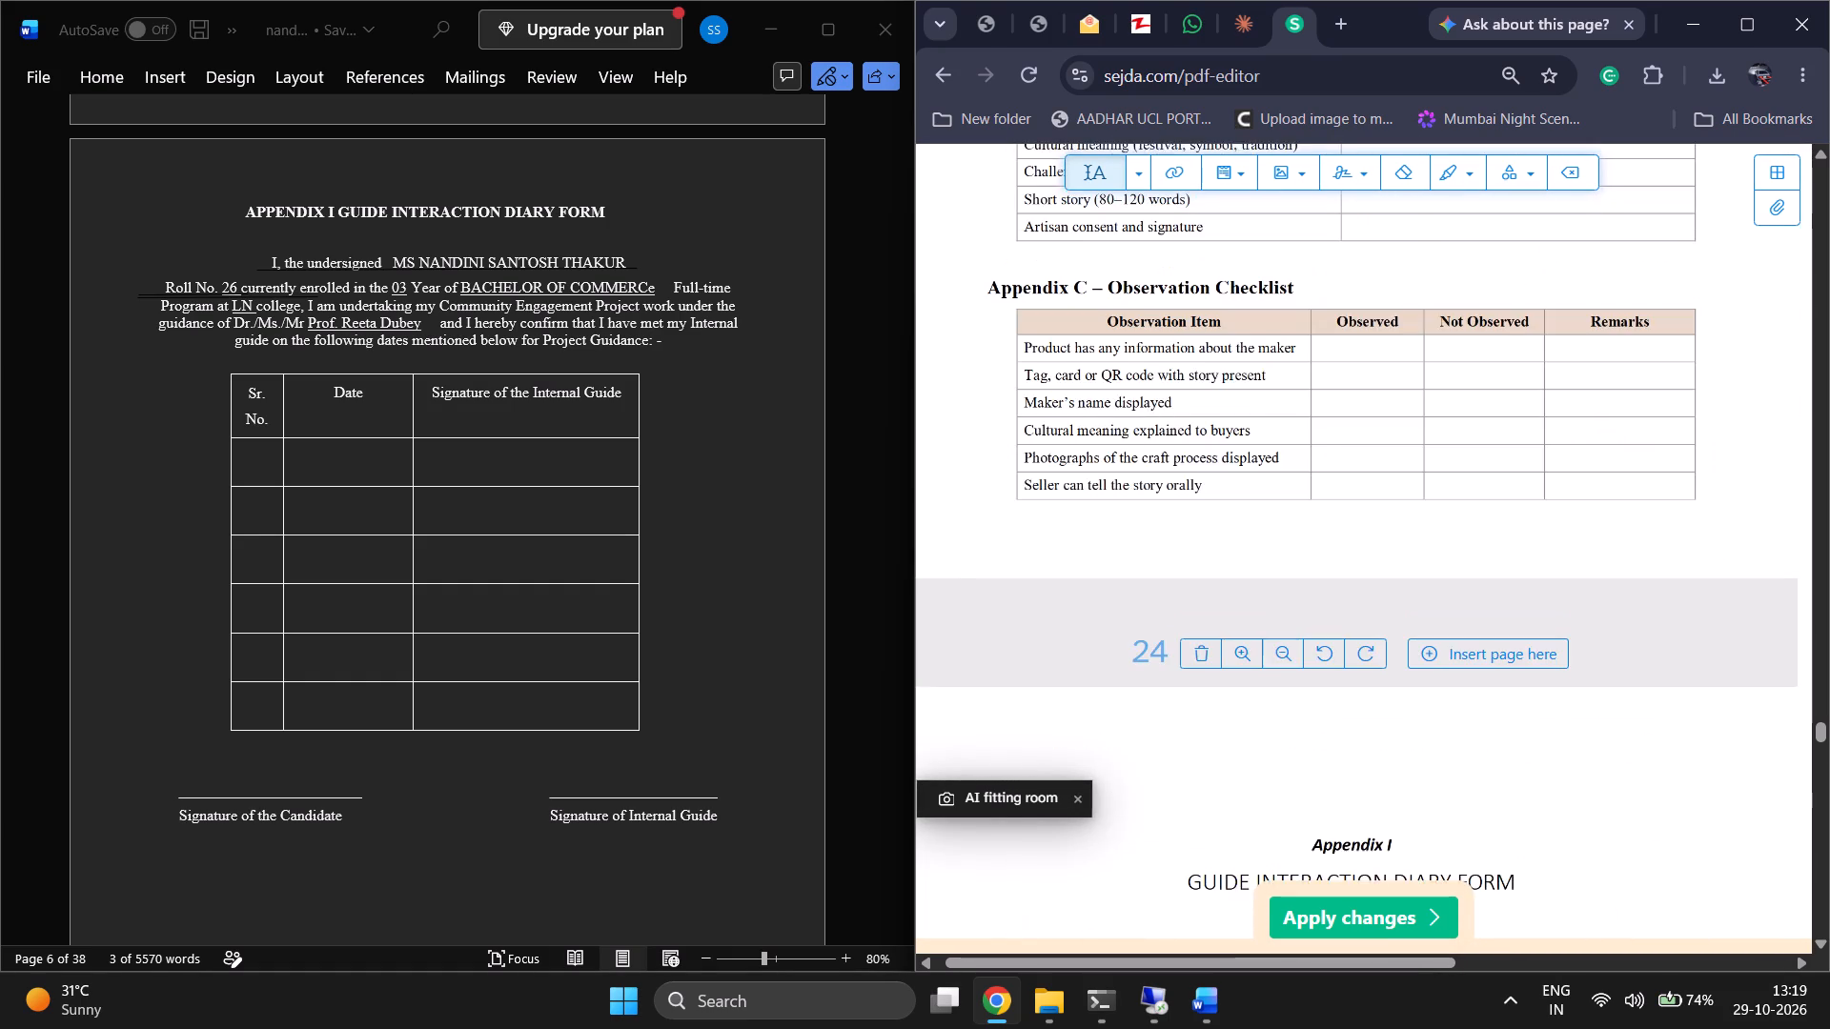
{"action": "scroll", "coordinate": [1271, 524], "scroll_direction": "up", "scroll_amount": 3}
{"action": "scroll", "coordinate": [546, 294], "scroll_direction": "up", "scroll_amount": 1}
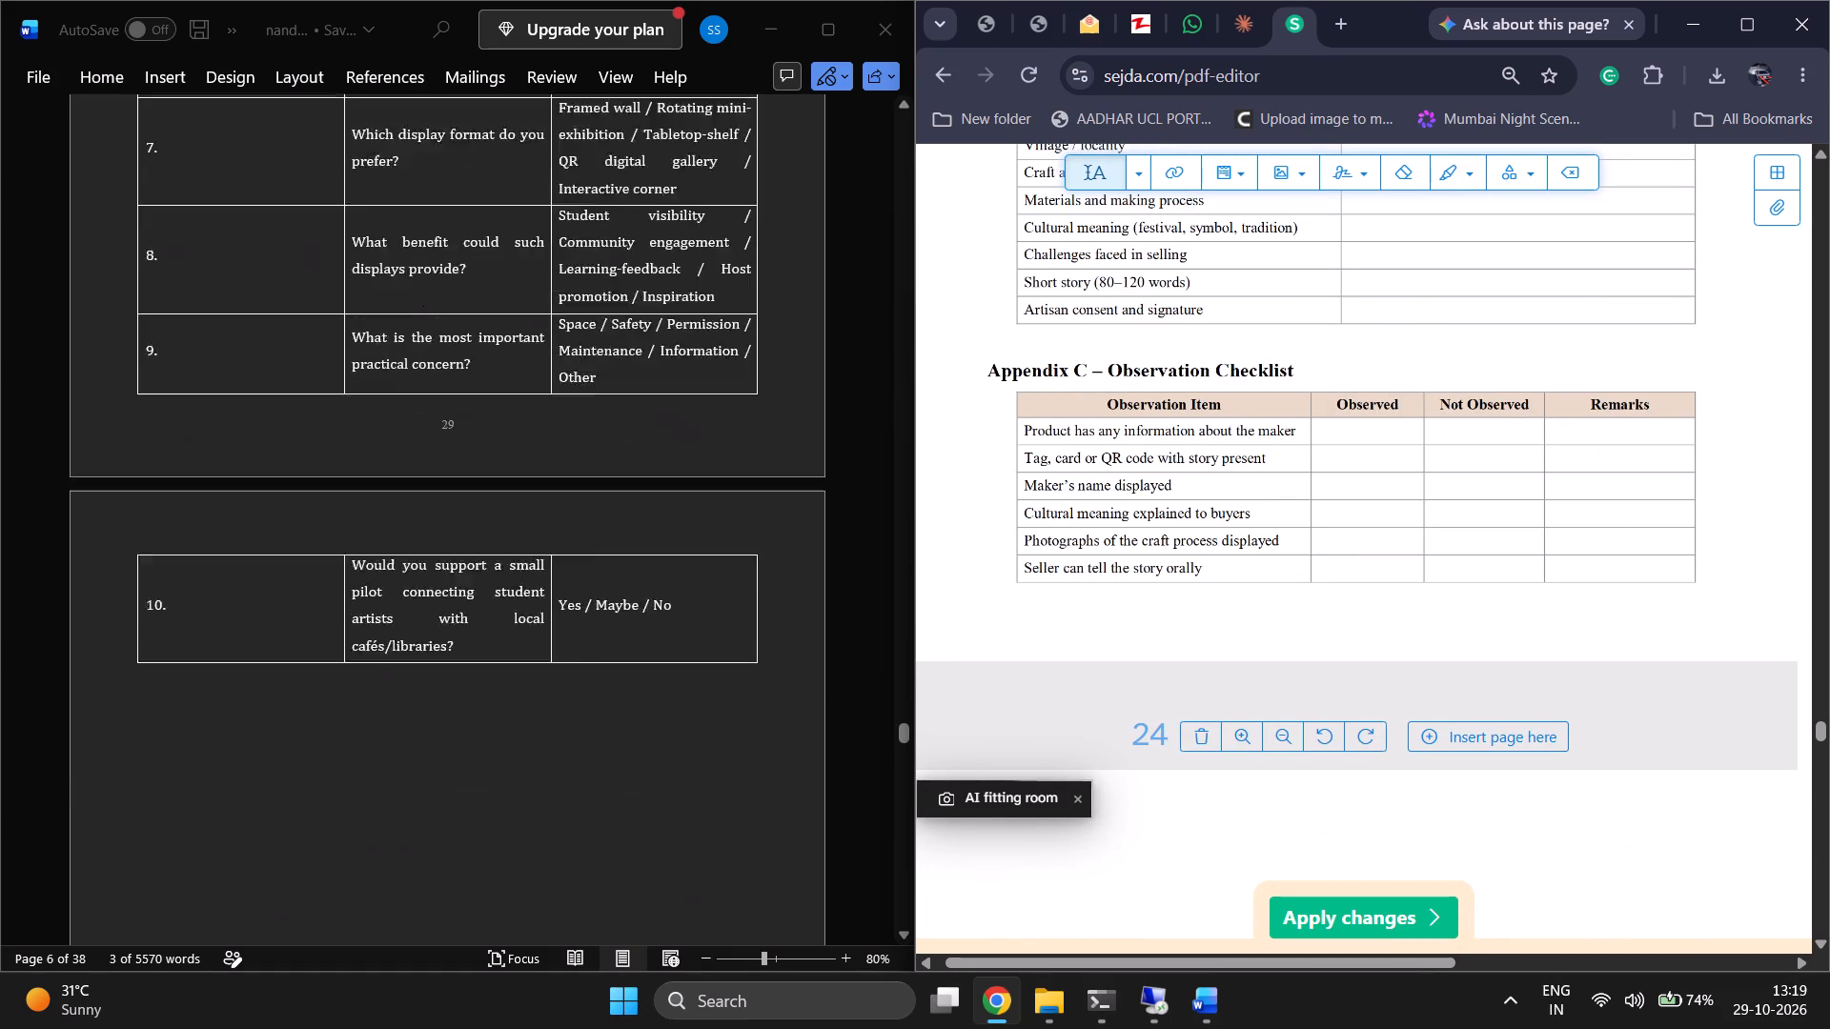
{"action": "scroll", "coordinate": [546, 294], "scroll_direction": "up", "scroll_amount": 2}
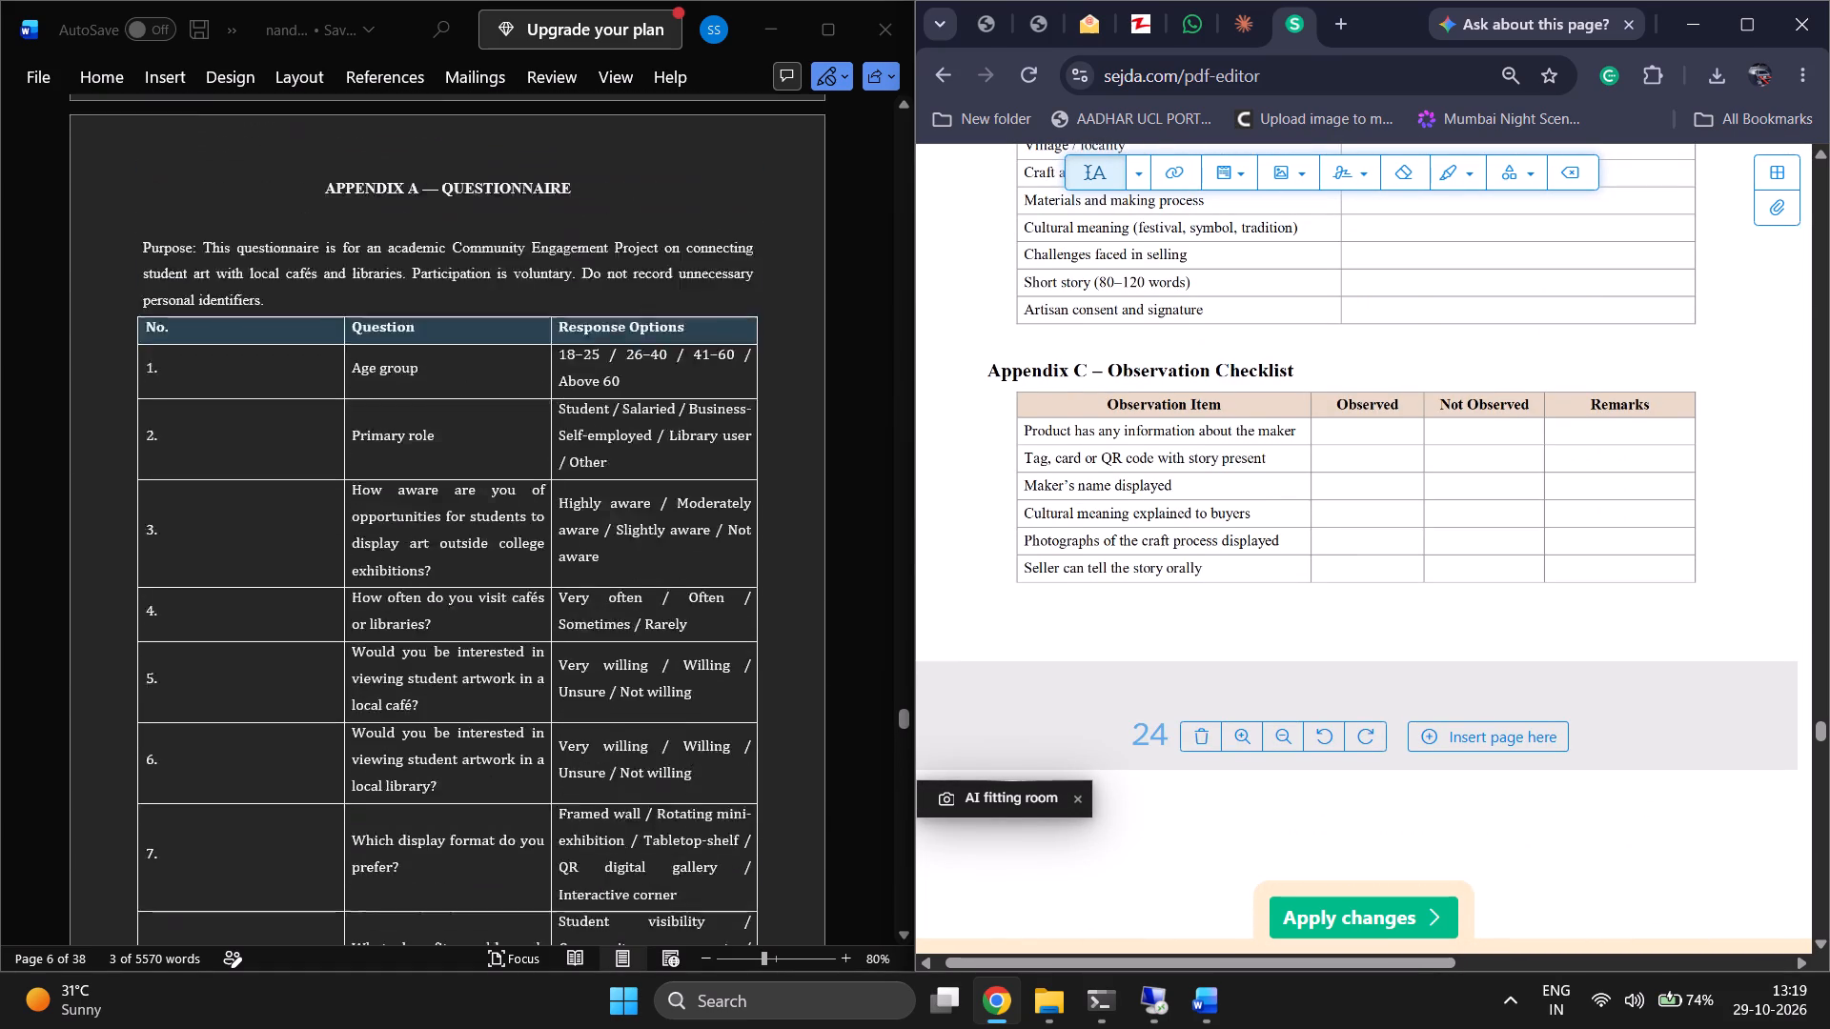
{"action": "scroll", "coordinate": [546, 294], "scroll_direction": "up", "scroll_amount": 2}
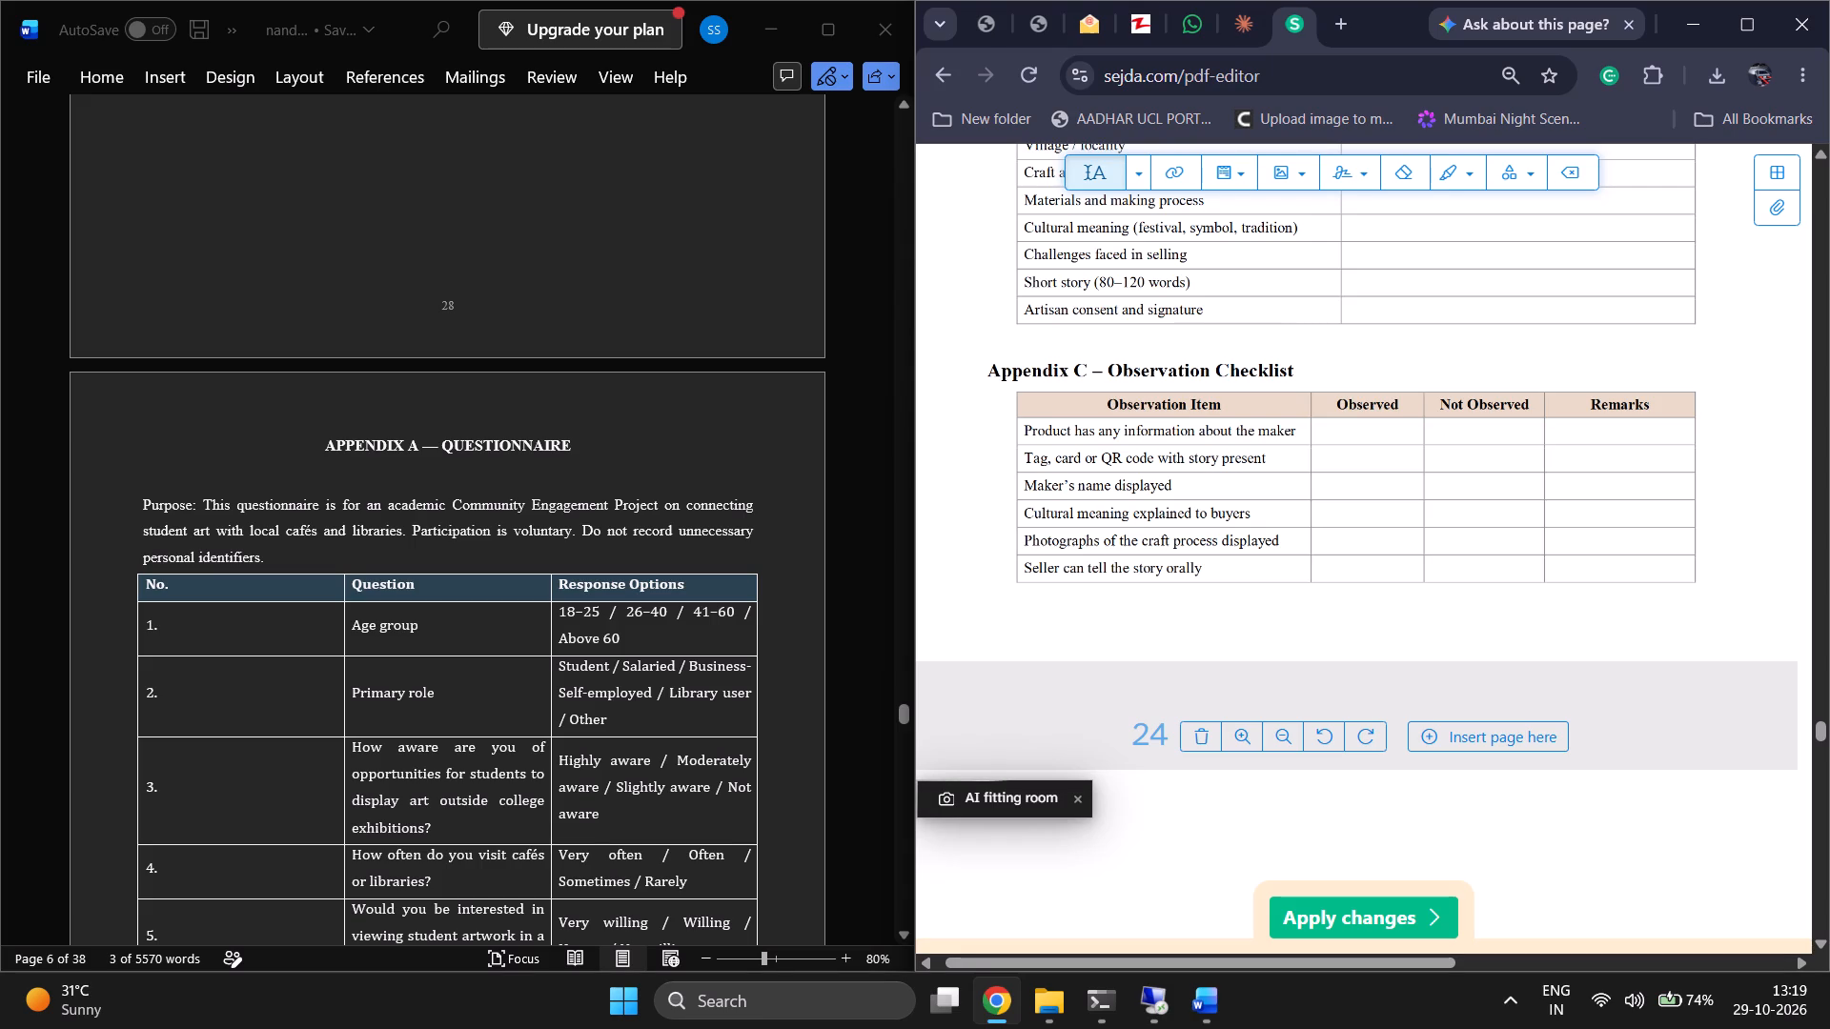
{"action": "scroll", "coordinate": [1155, 385], "scroll_direction": "up", "scroll_amount": 4}
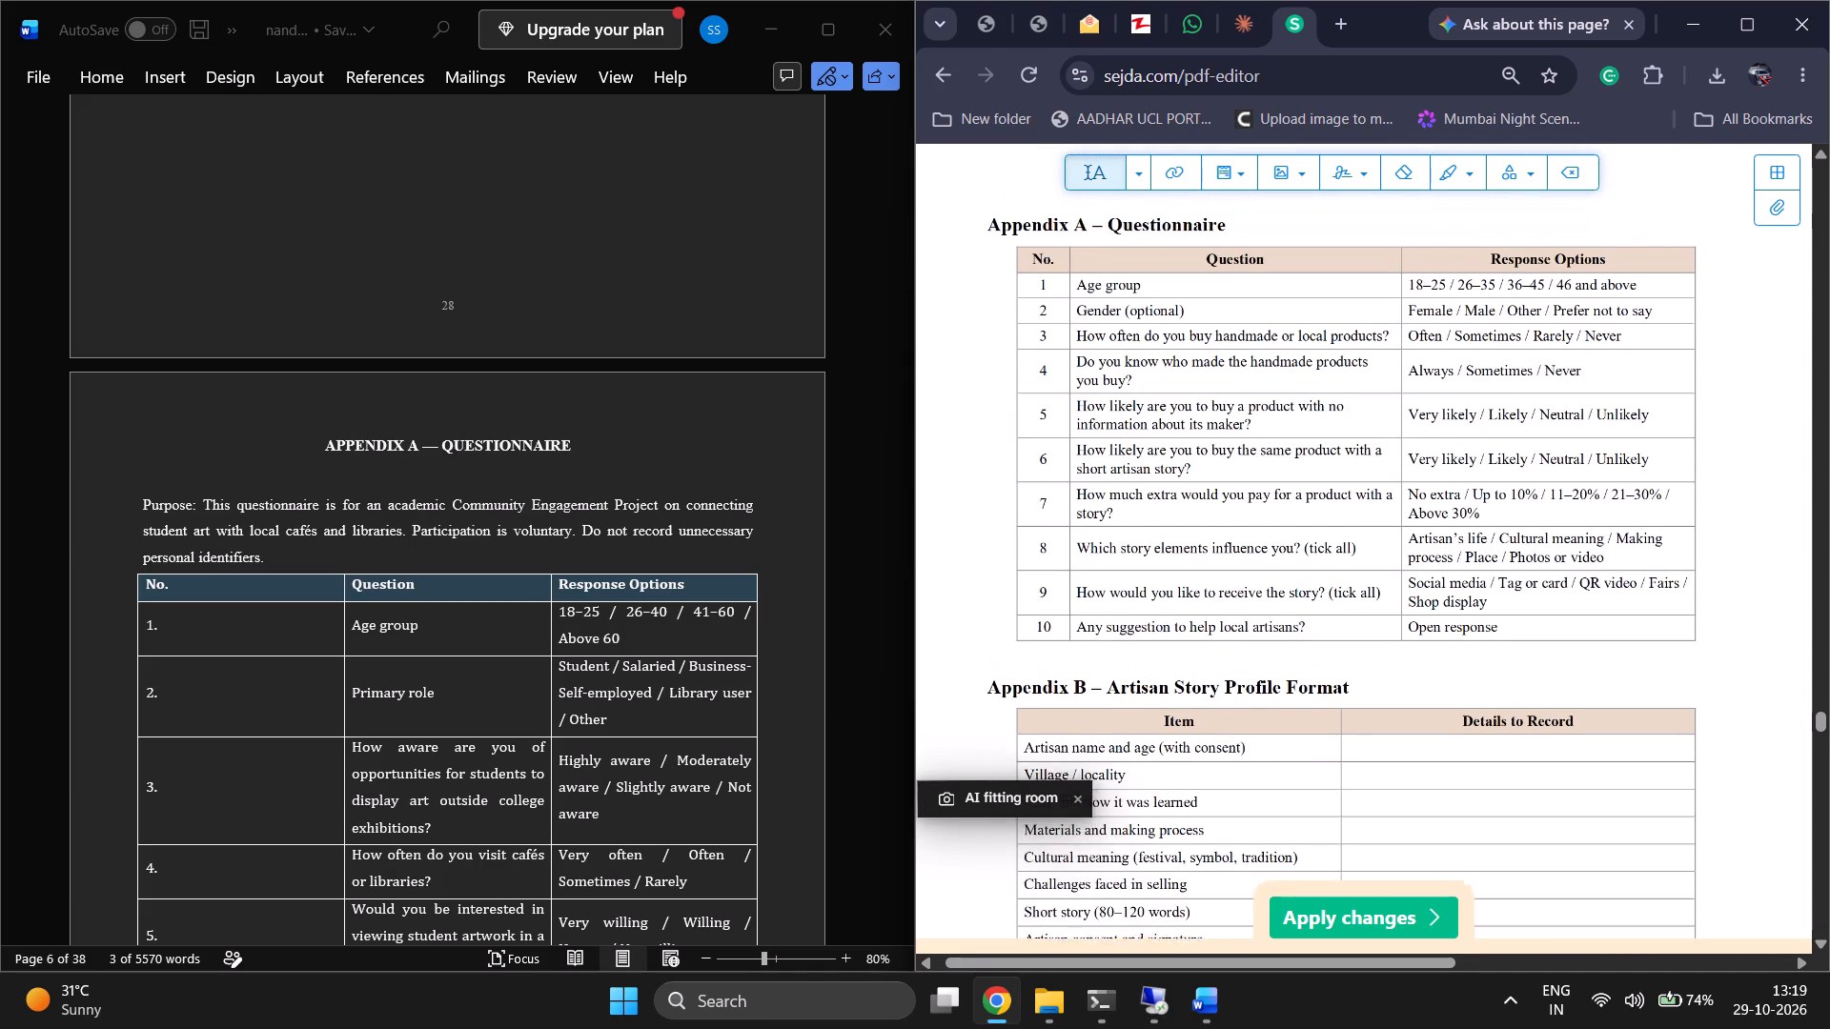
{"action": "scroll", "coordinate": [1155, 385], "scroll_direction": "up", "scroll_amount": 3}
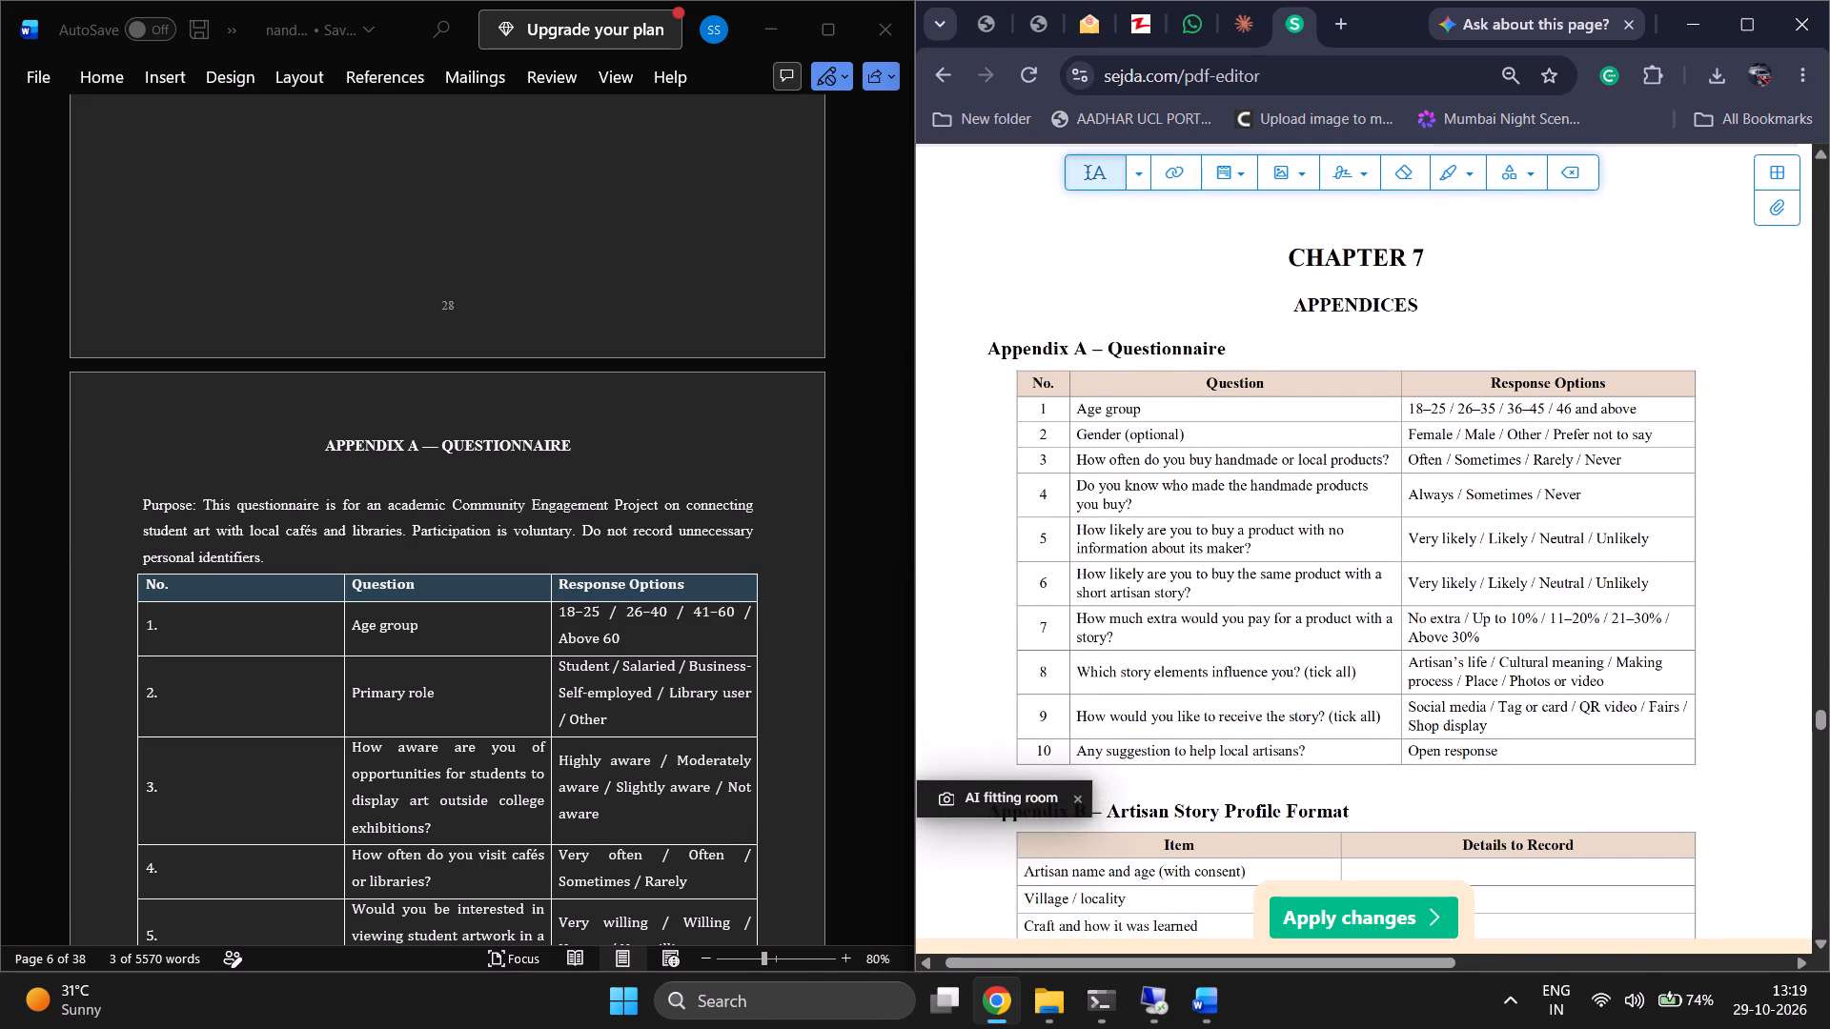
Check the references page against the reference report and delete the "CHAPTER 6" heading above REFERENCES in the PDF.
{"action": "scroll", "coordinate": [1155, 385], "scroll_direction": "up", "scroll_amount": 7}
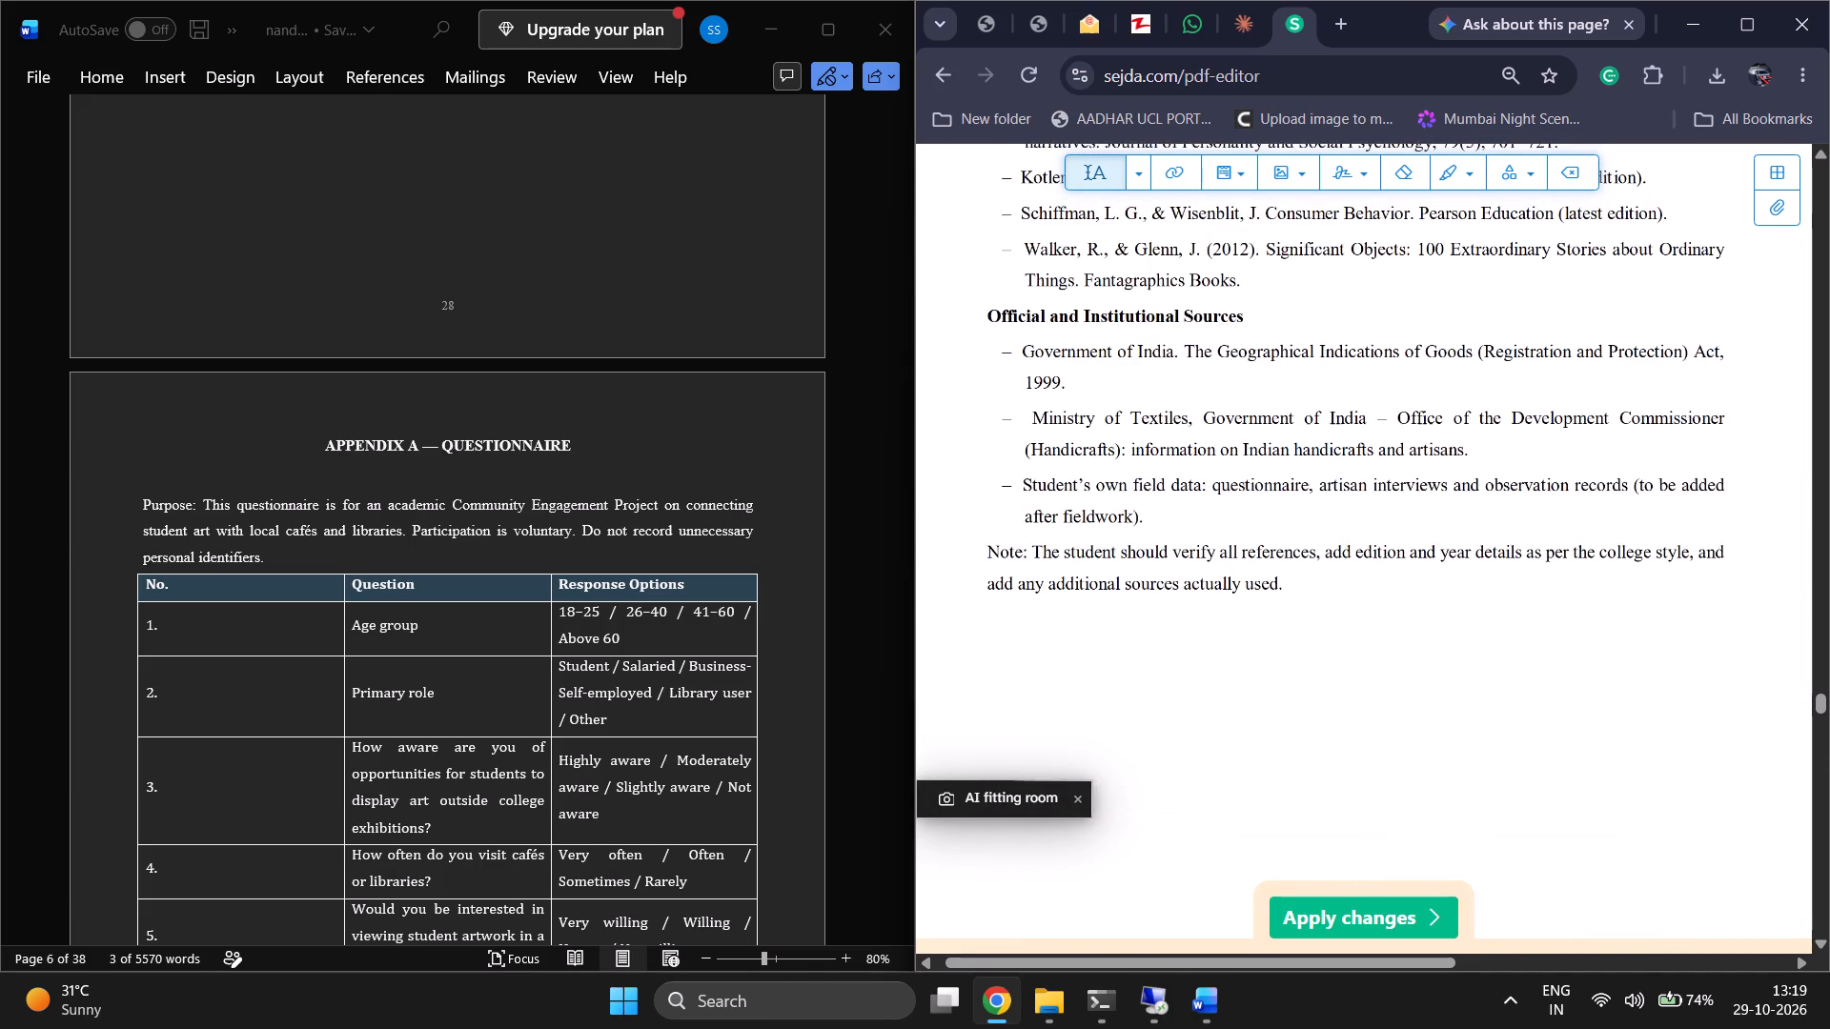
{"action": "scroll", "coordinate": [1155, 385], "scroll_direction": "up", "scroll_amount": 2}
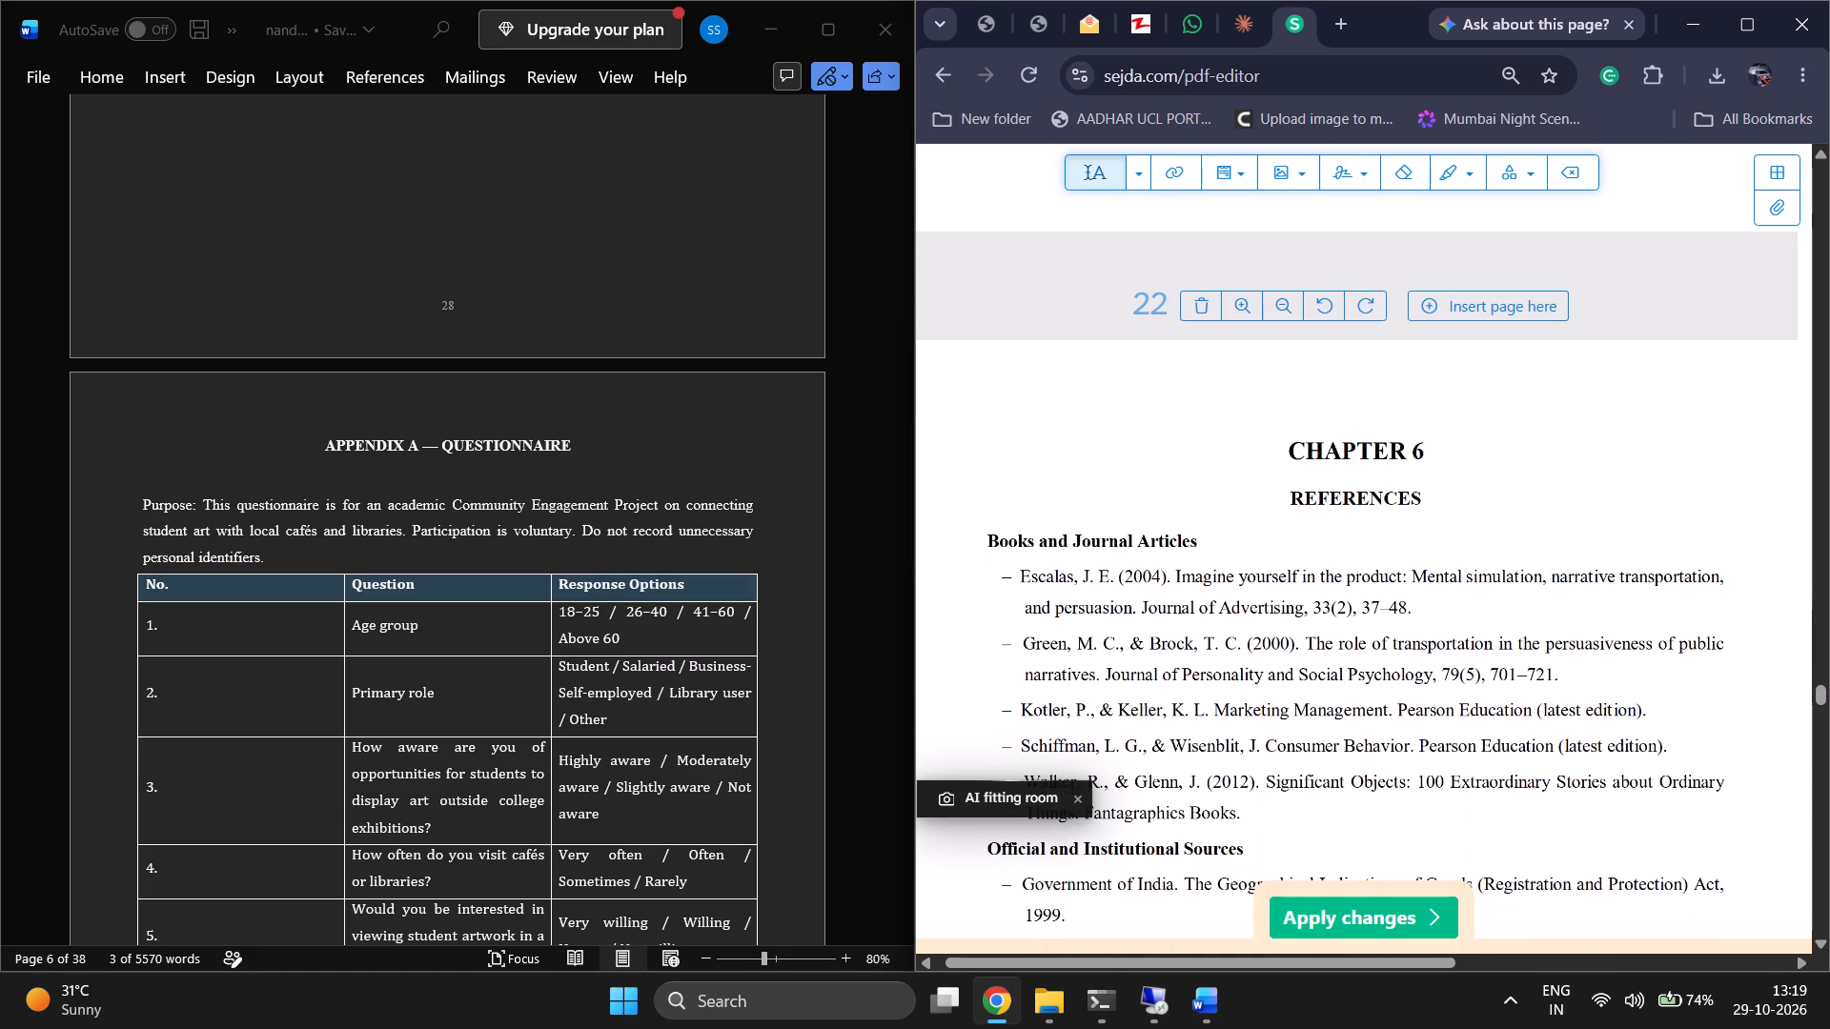
{"action": "scroll", "coordinate": [1155, 385], "scroll_direction": "up", "scroll_amount": 1}
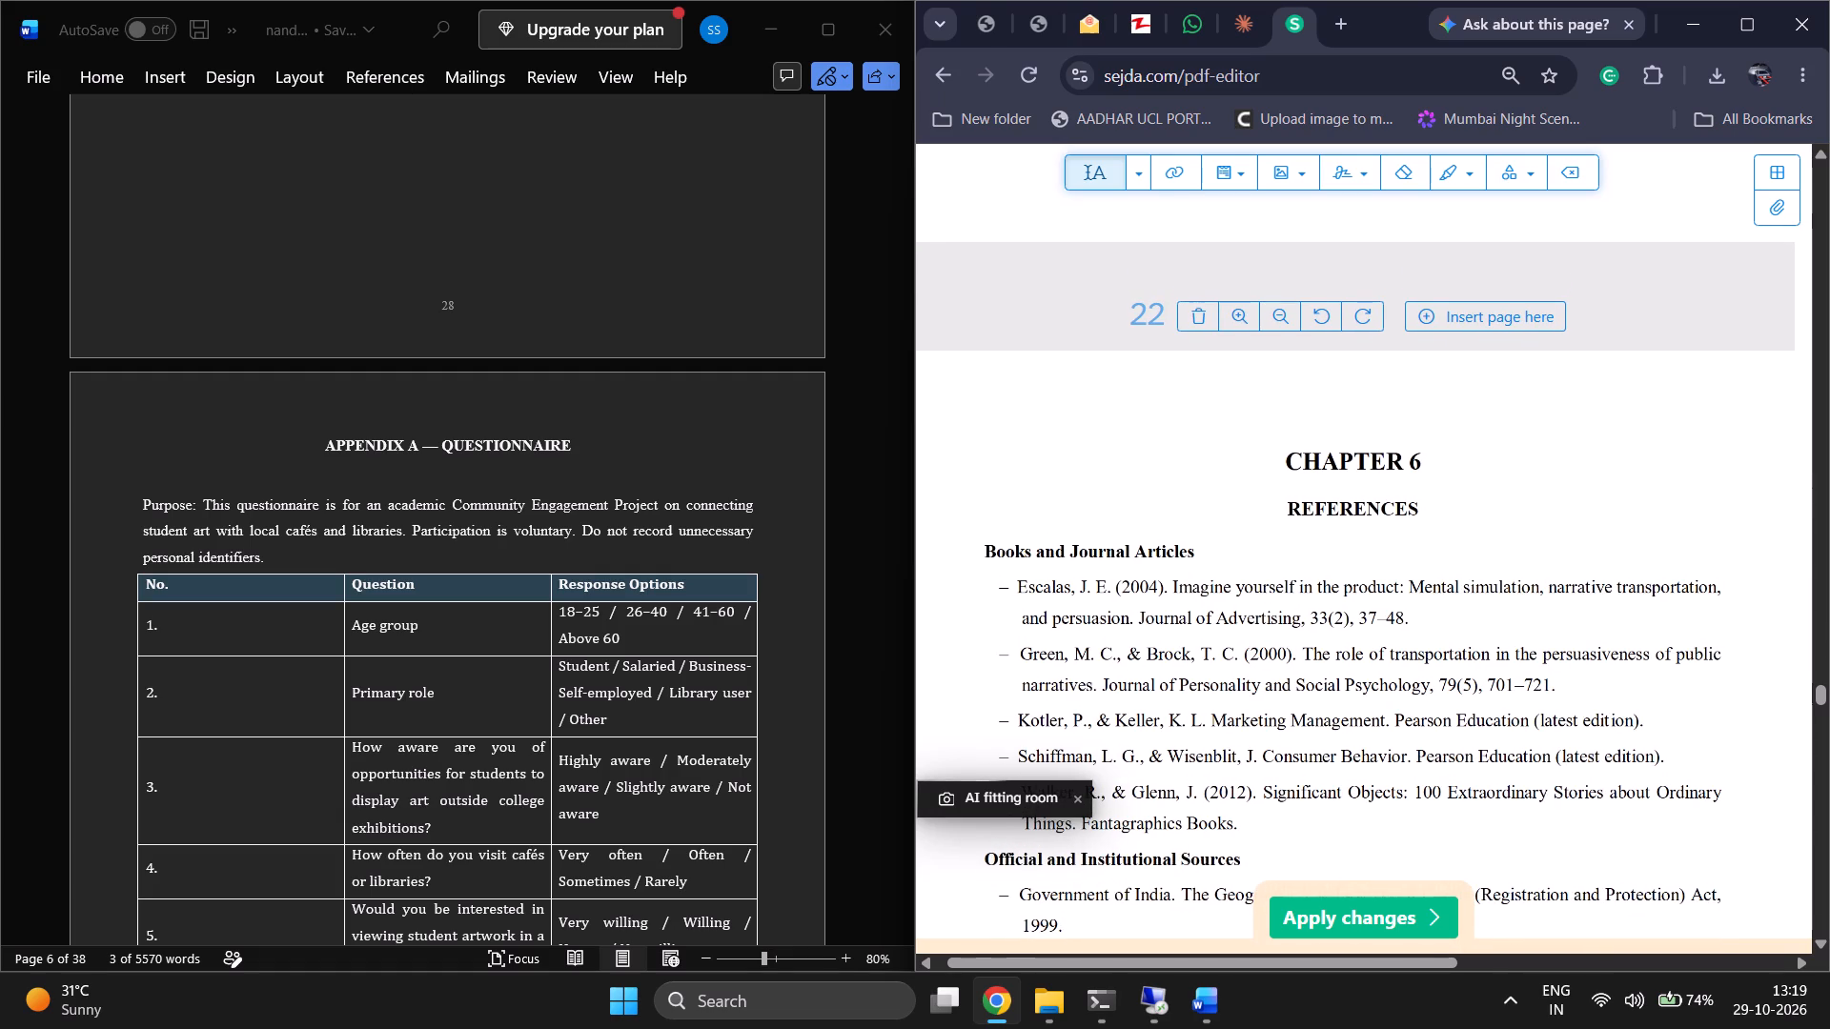
{"action": "scroll", "coordinate": [550, 442], "scroll_direction": "up", "scroll_amount": 4}
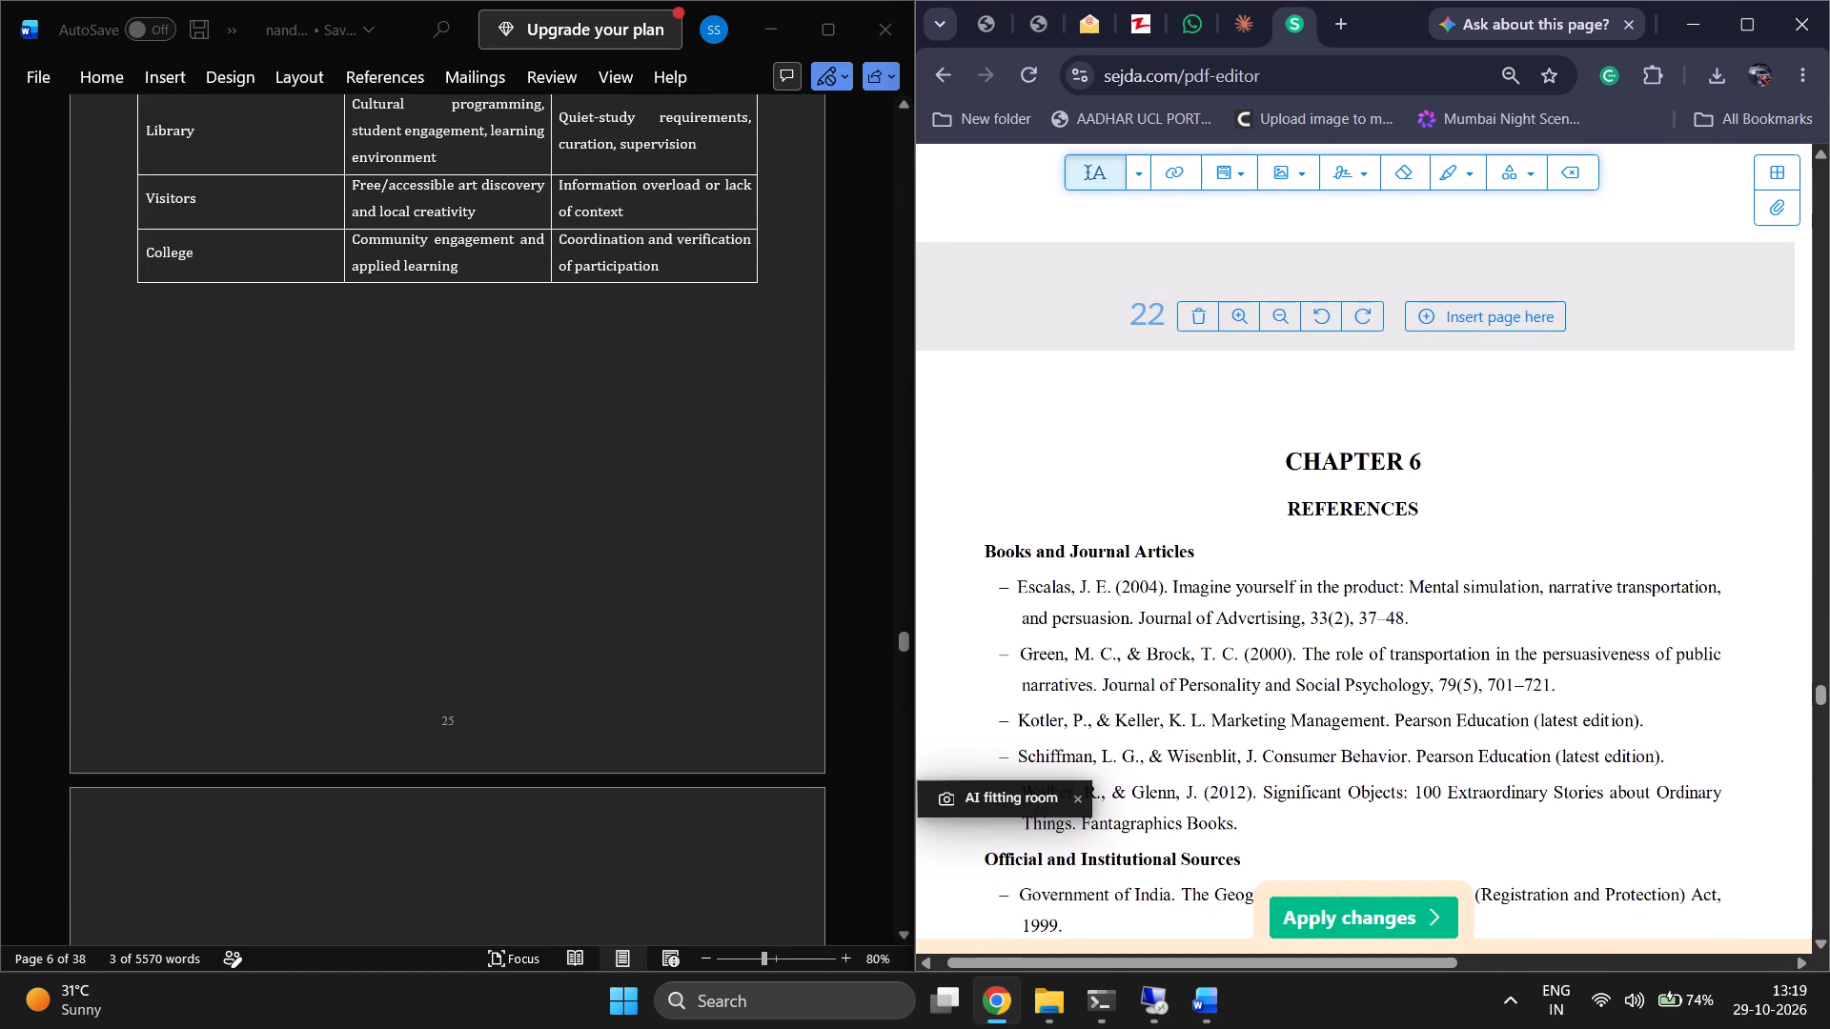
{"action": "scroll", "coordinate": [550, 442], "scroll_direction": "down", "scroll_amount": 1}
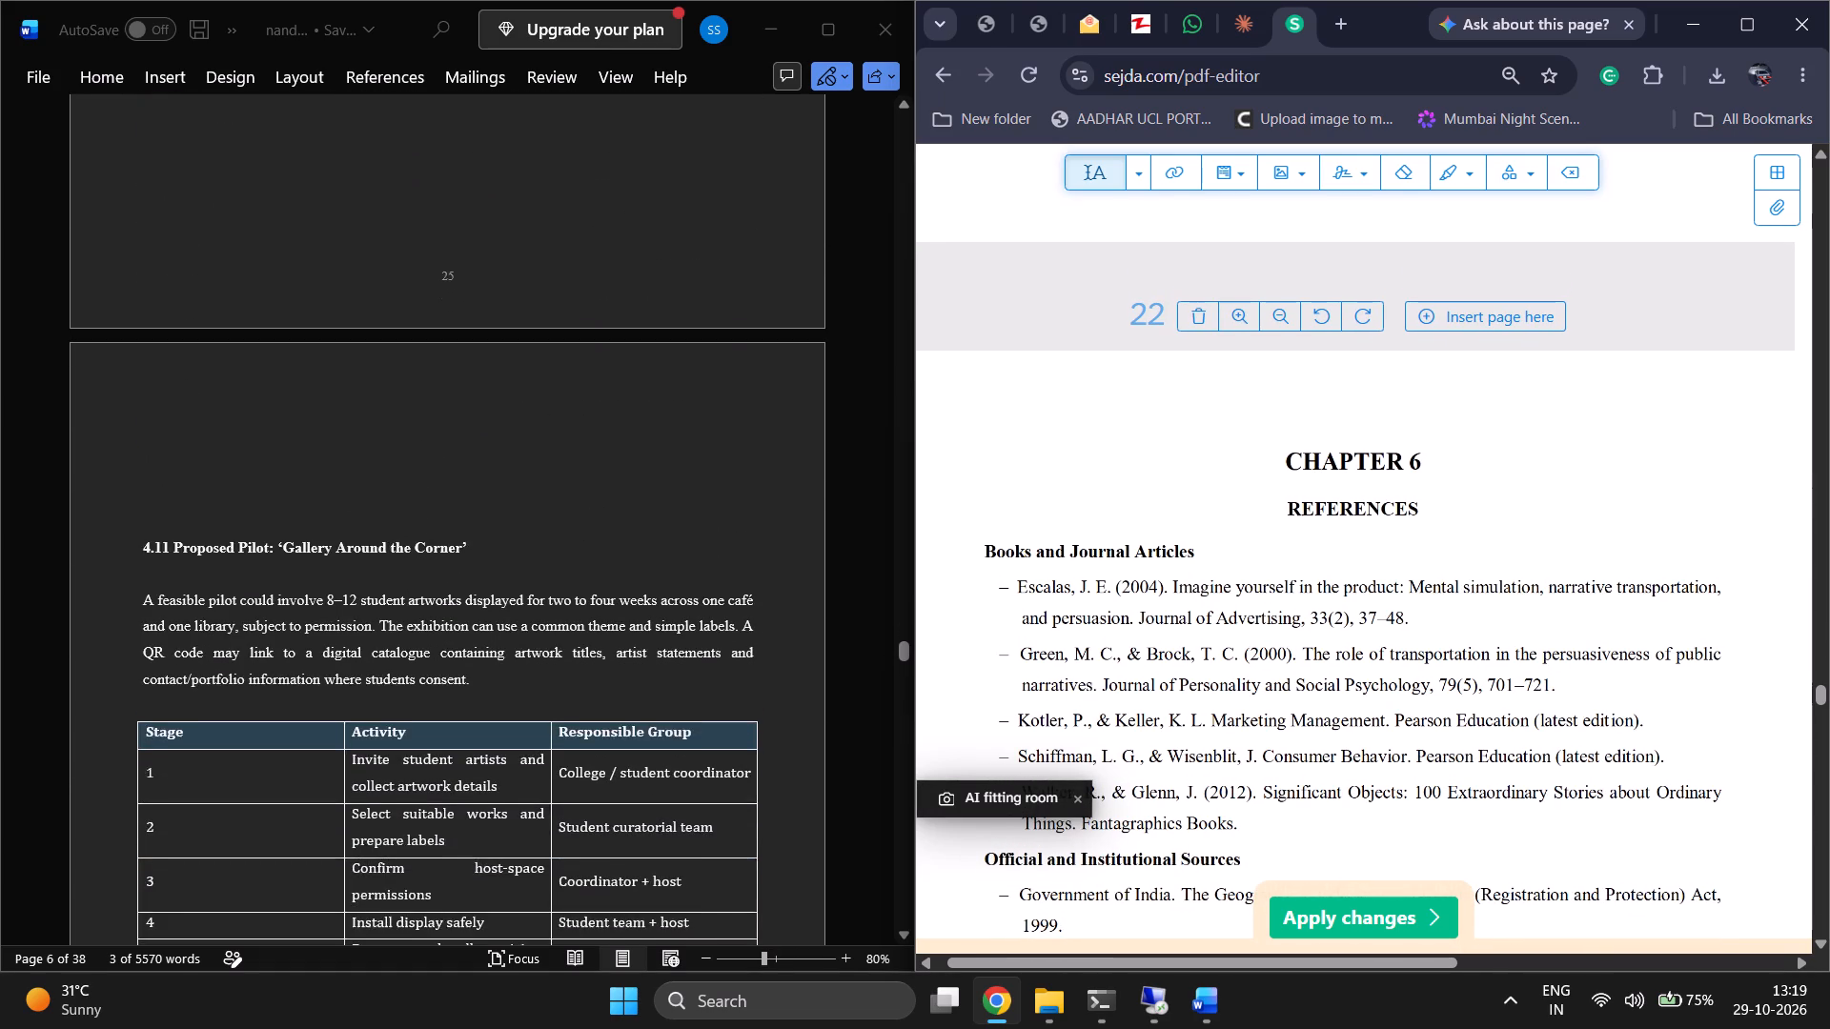
{"action": "scroll", "coordinate": [550, 442], "scroll_direction": "down", "scroll_amount": 2}
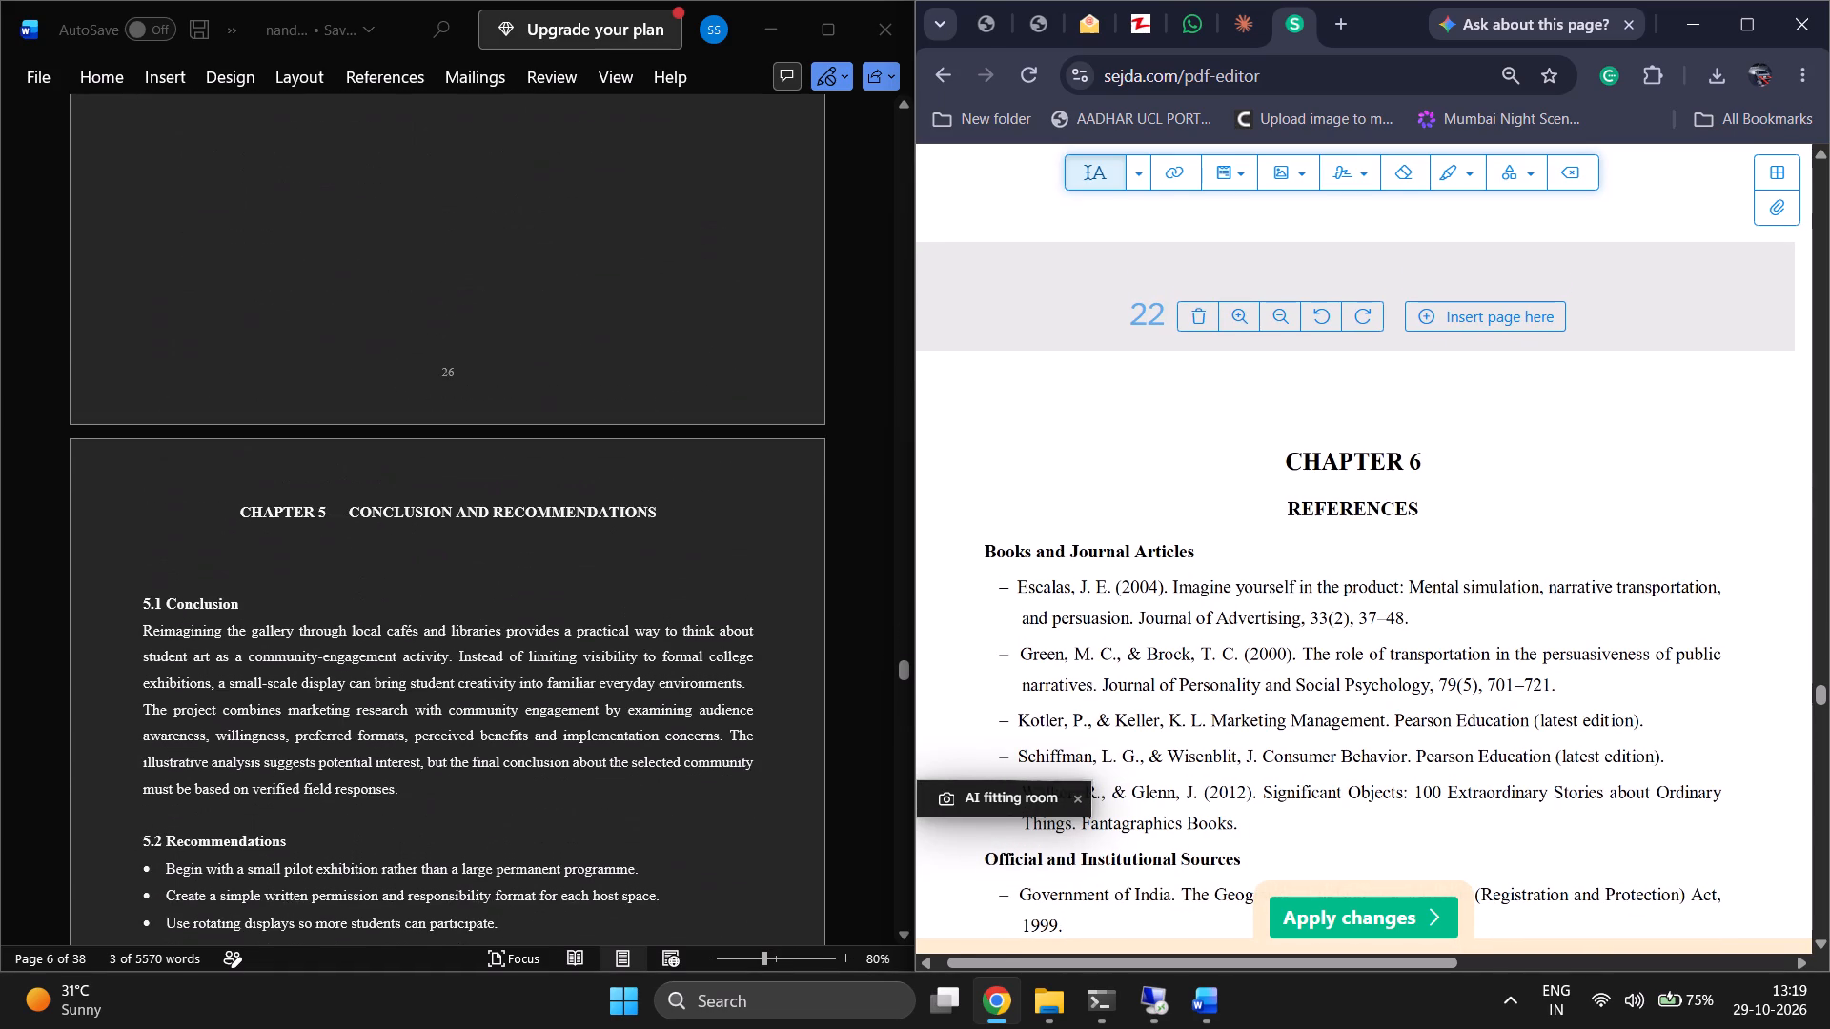
{"action": "scroll", "coordinate": [550, 442], "scroll_direction": "down", "scroll_amount": 1}
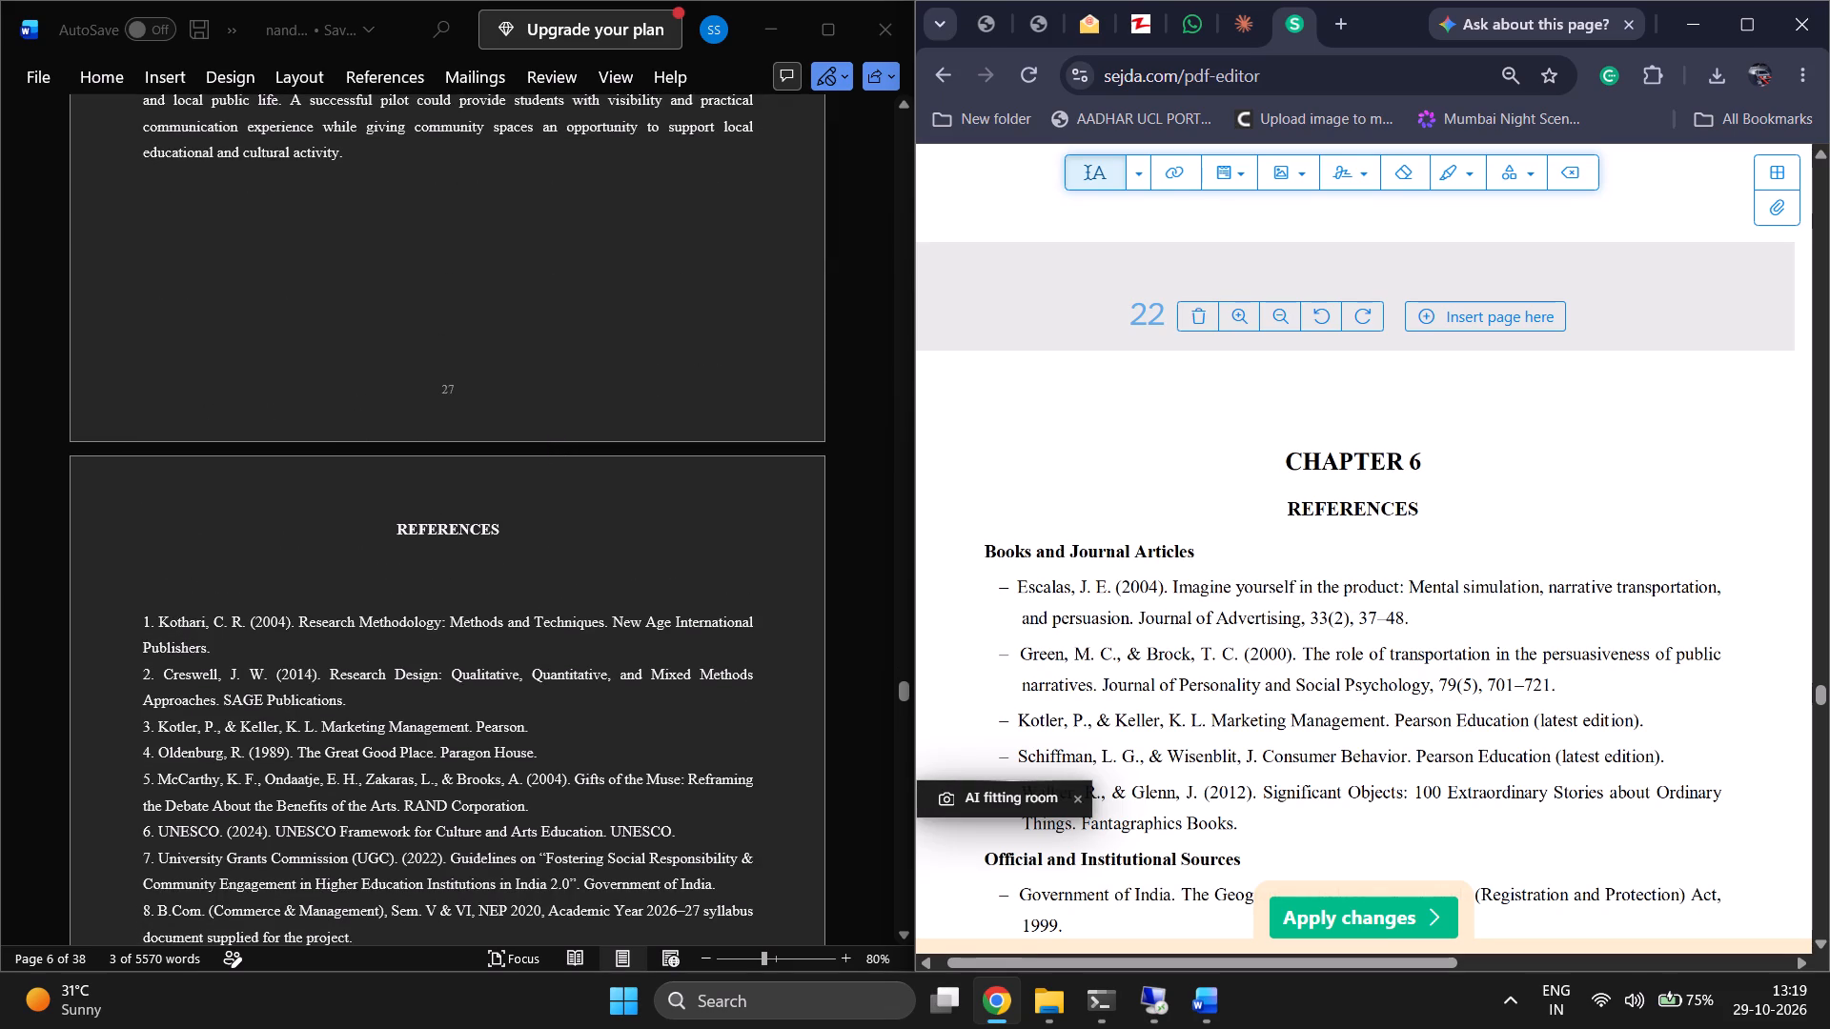
{"action": "left_click", "coordinate": [1343, 459]}
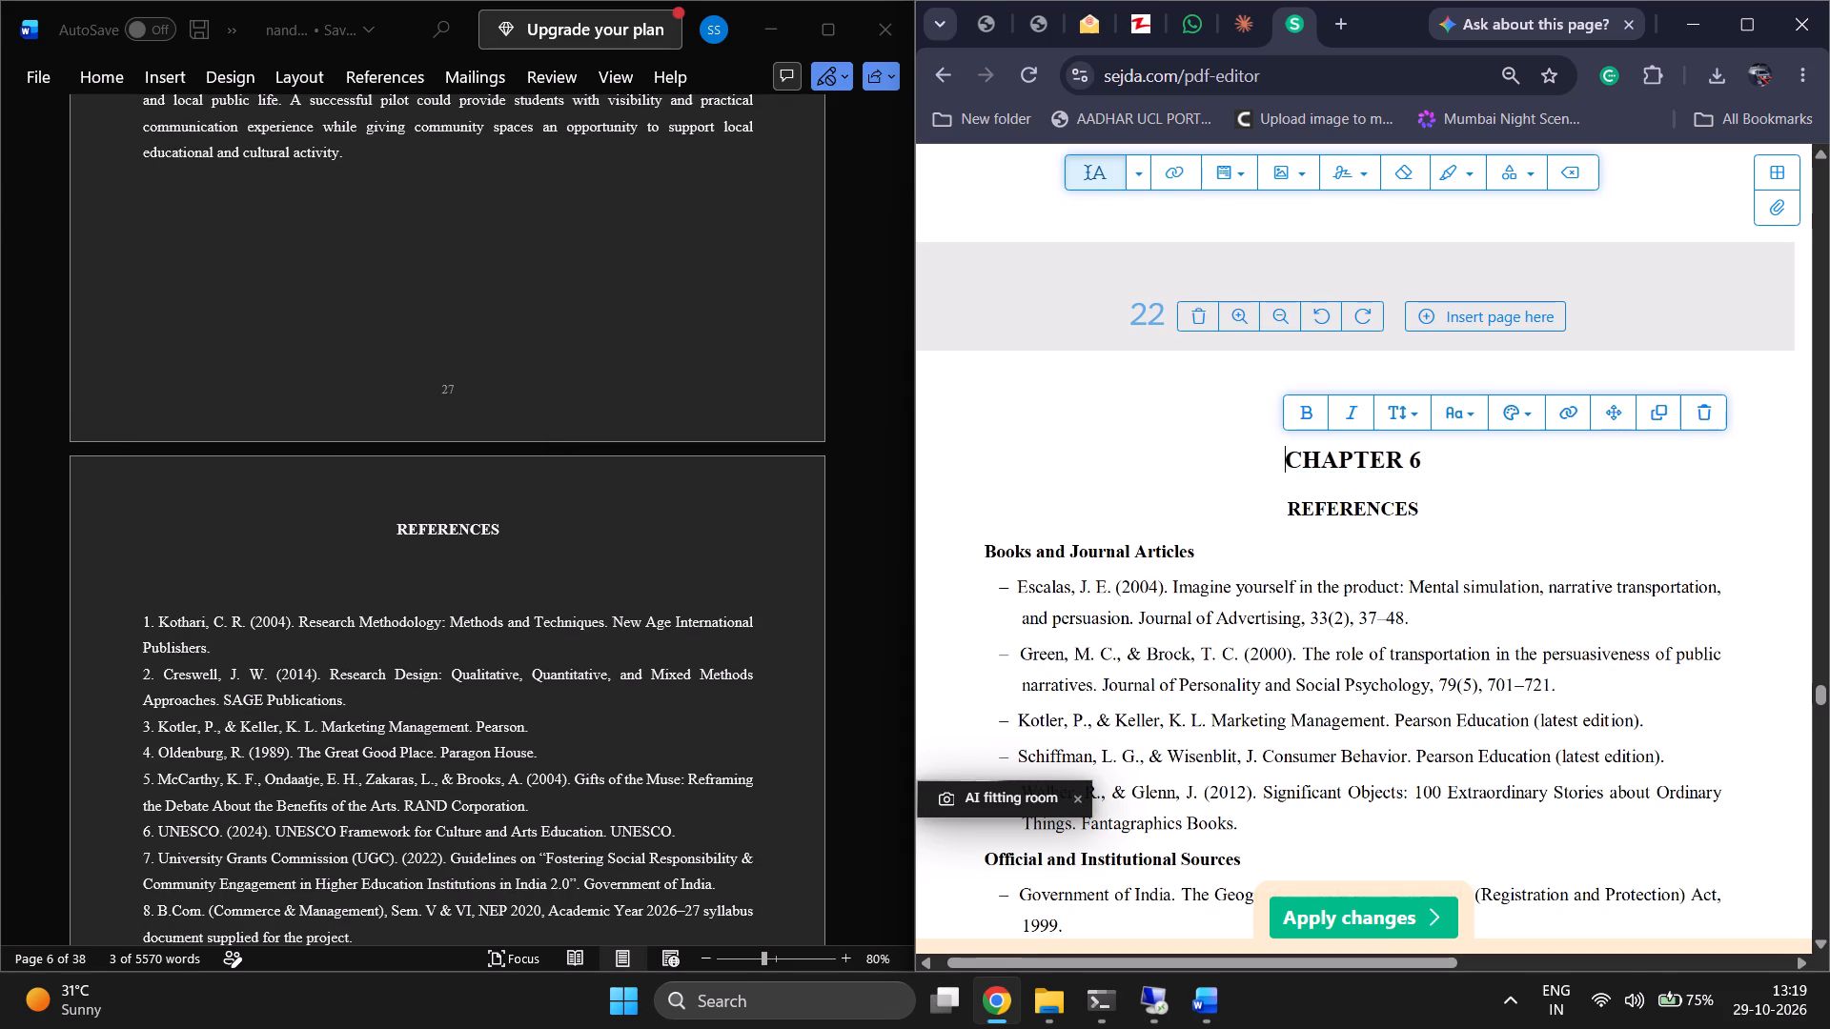
{"action": "left_click", "coordinate": [1705, 404]}
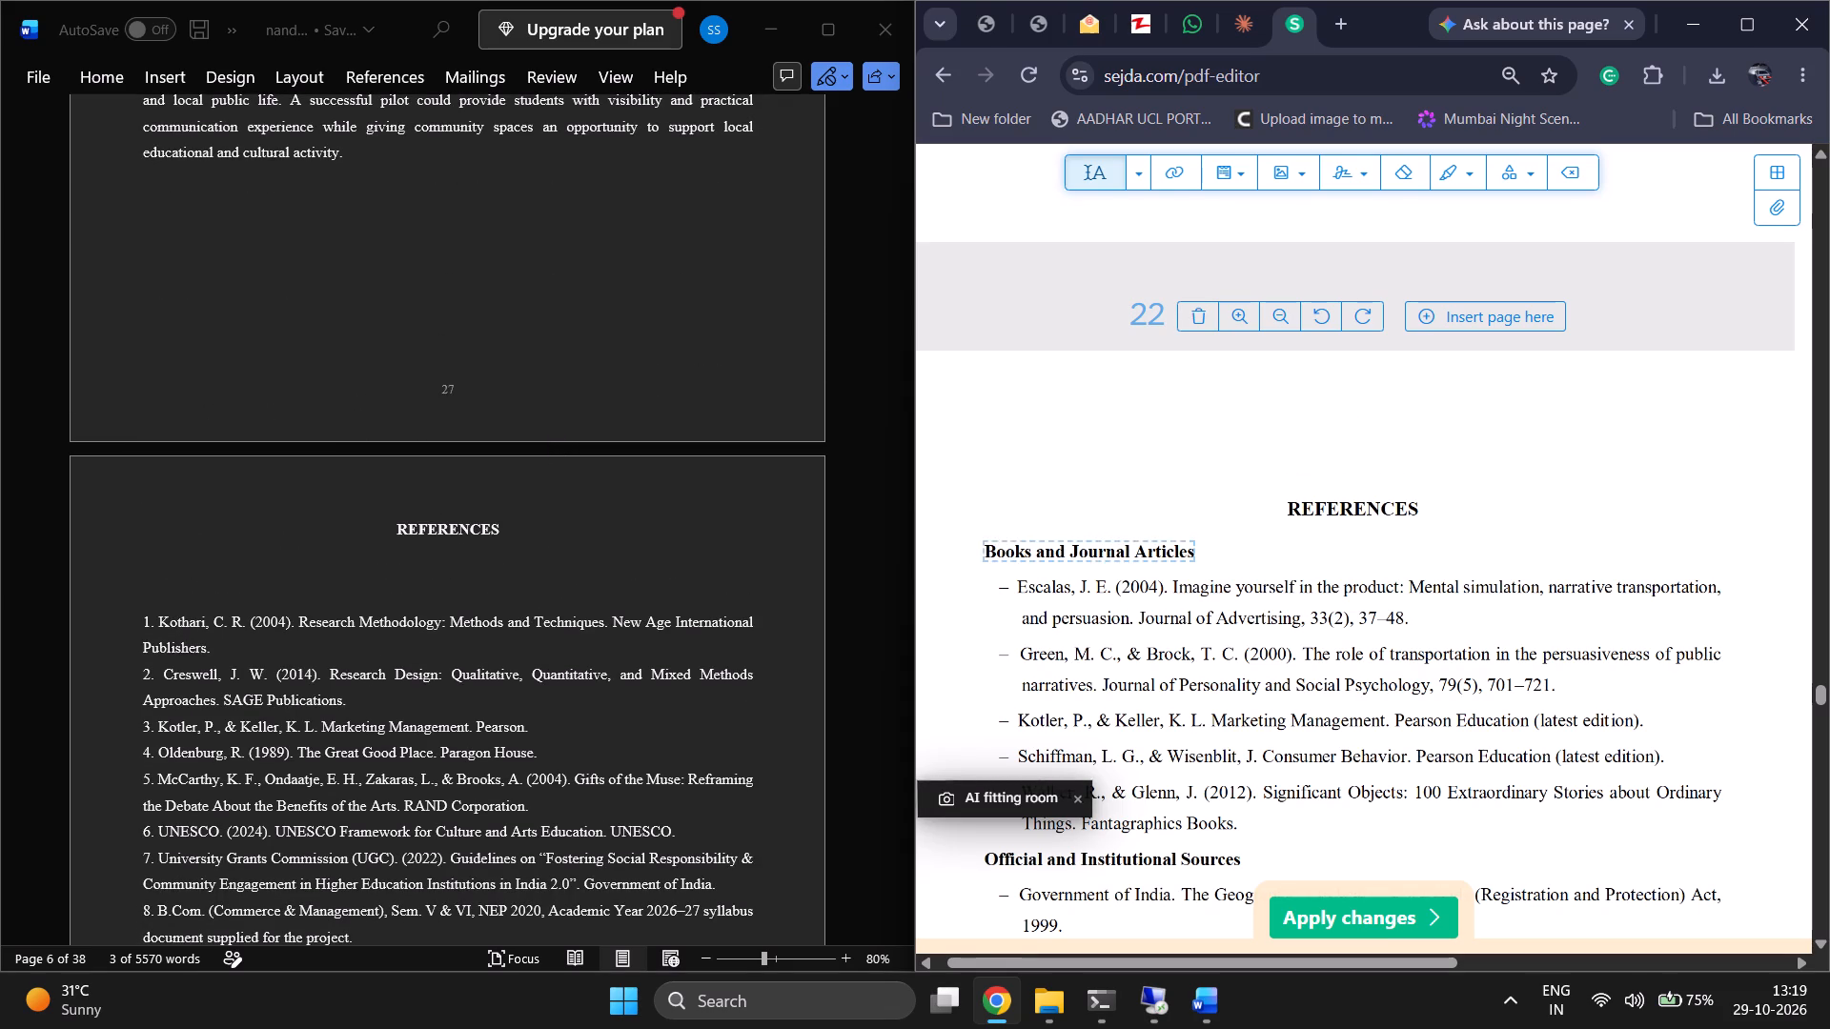
Compare the Appendix A Questionnaire in the reference report with the one under the PDF's Chapter 7 heading.
{"action": "scroll", "coordinate": [729, 511], "scroll_direction": "down", "scroll_amount": 1}
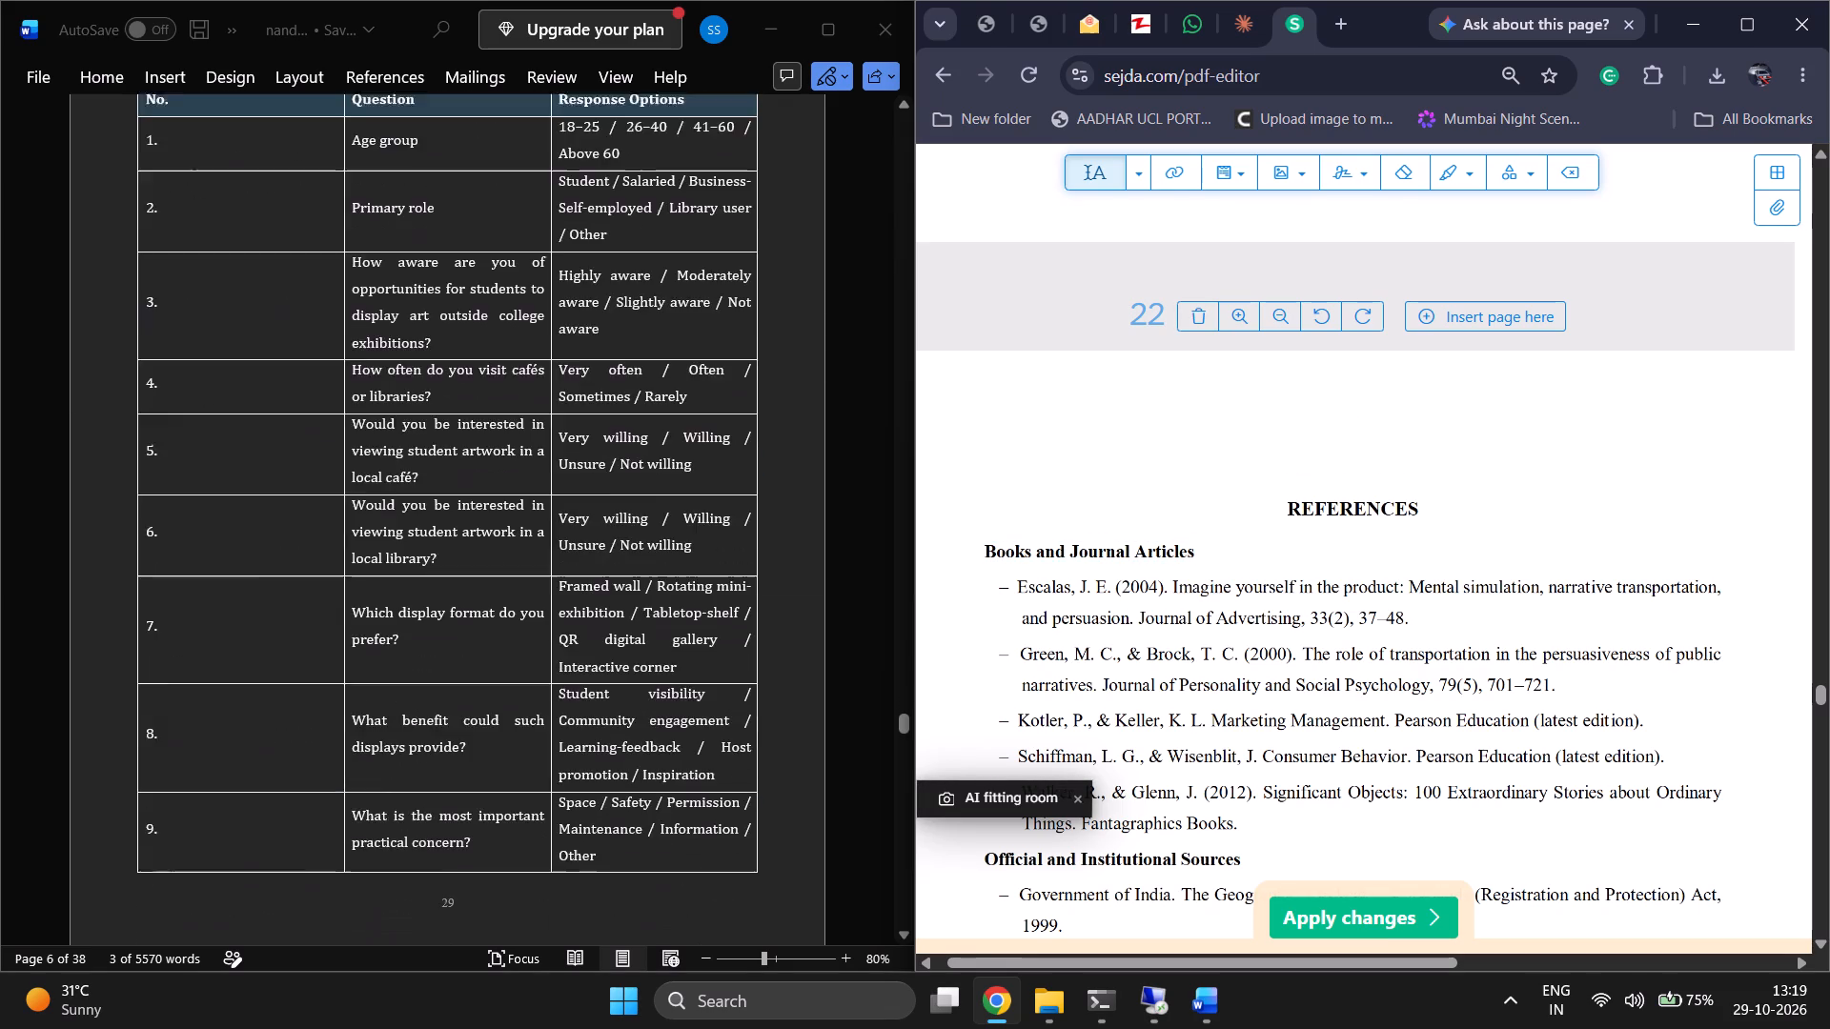
{"action": "scroll", "coordinate": [729, 511], "scroll_direction": "down", "scroll_amount": 1}
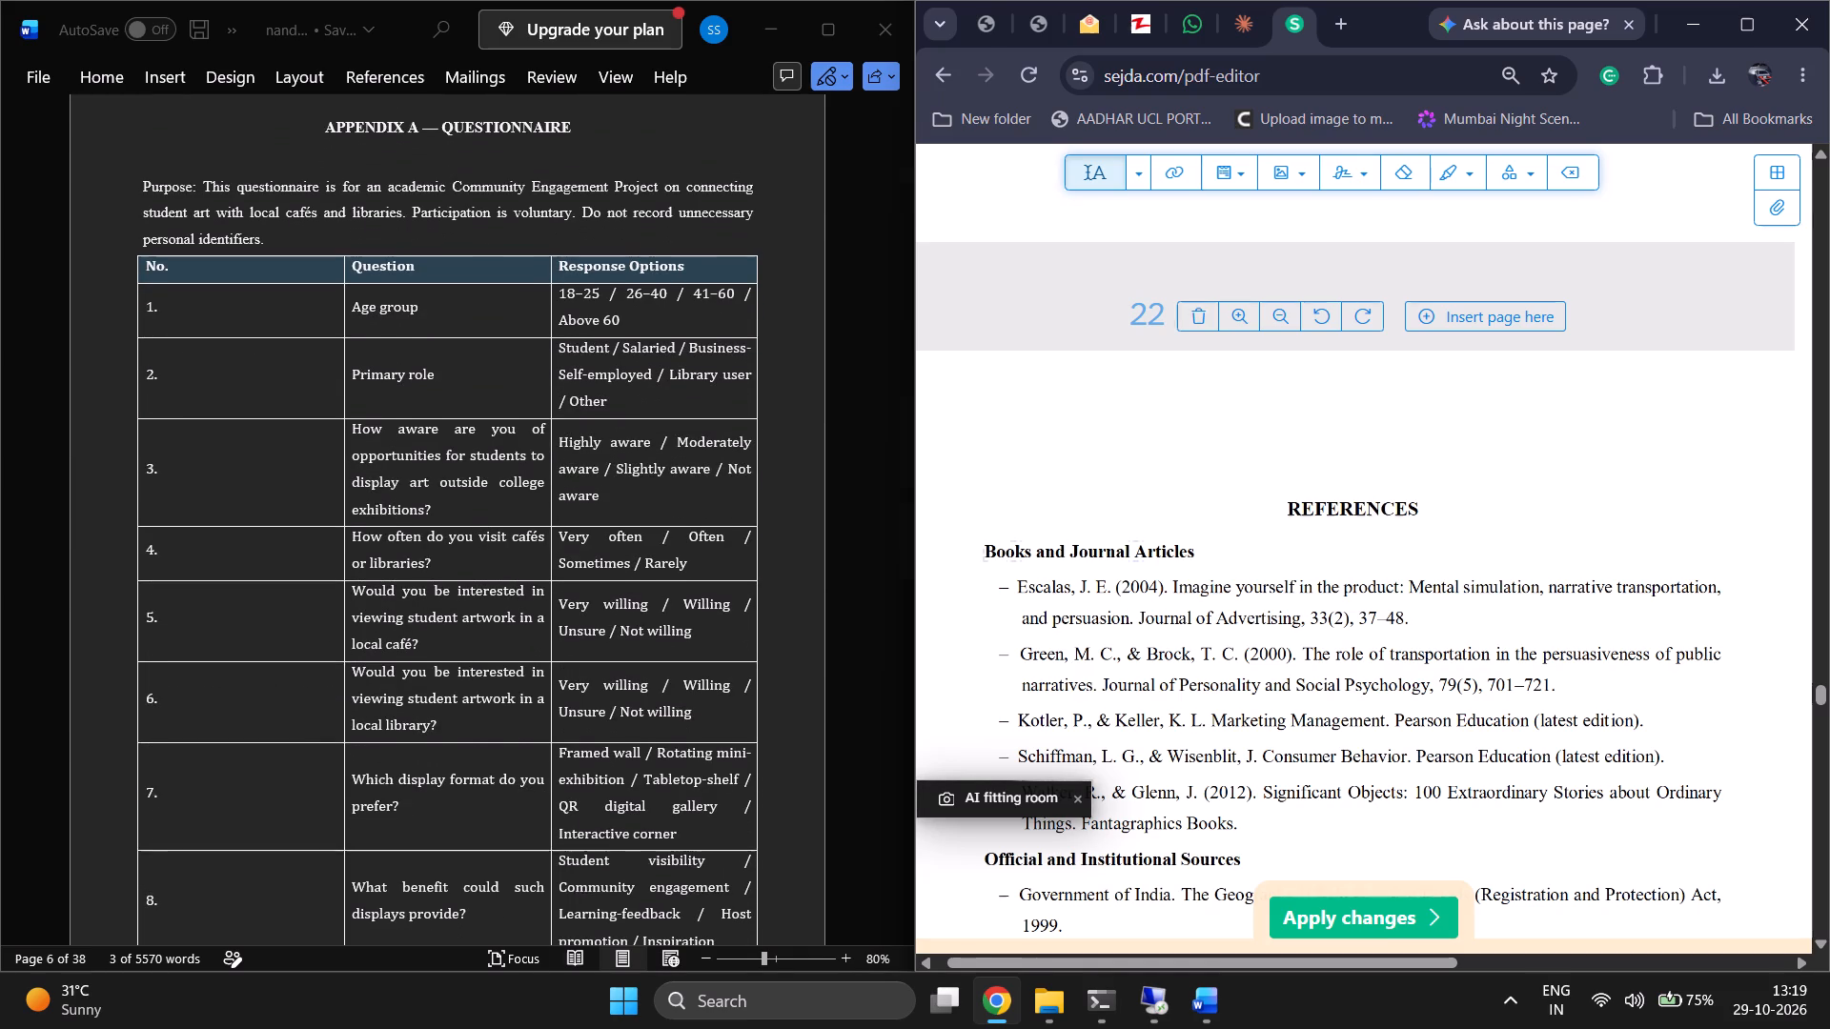
{"action": "scroll", "coordinate": [1248, 583], "scroll_direction": "down", "scroll_amount": 10}
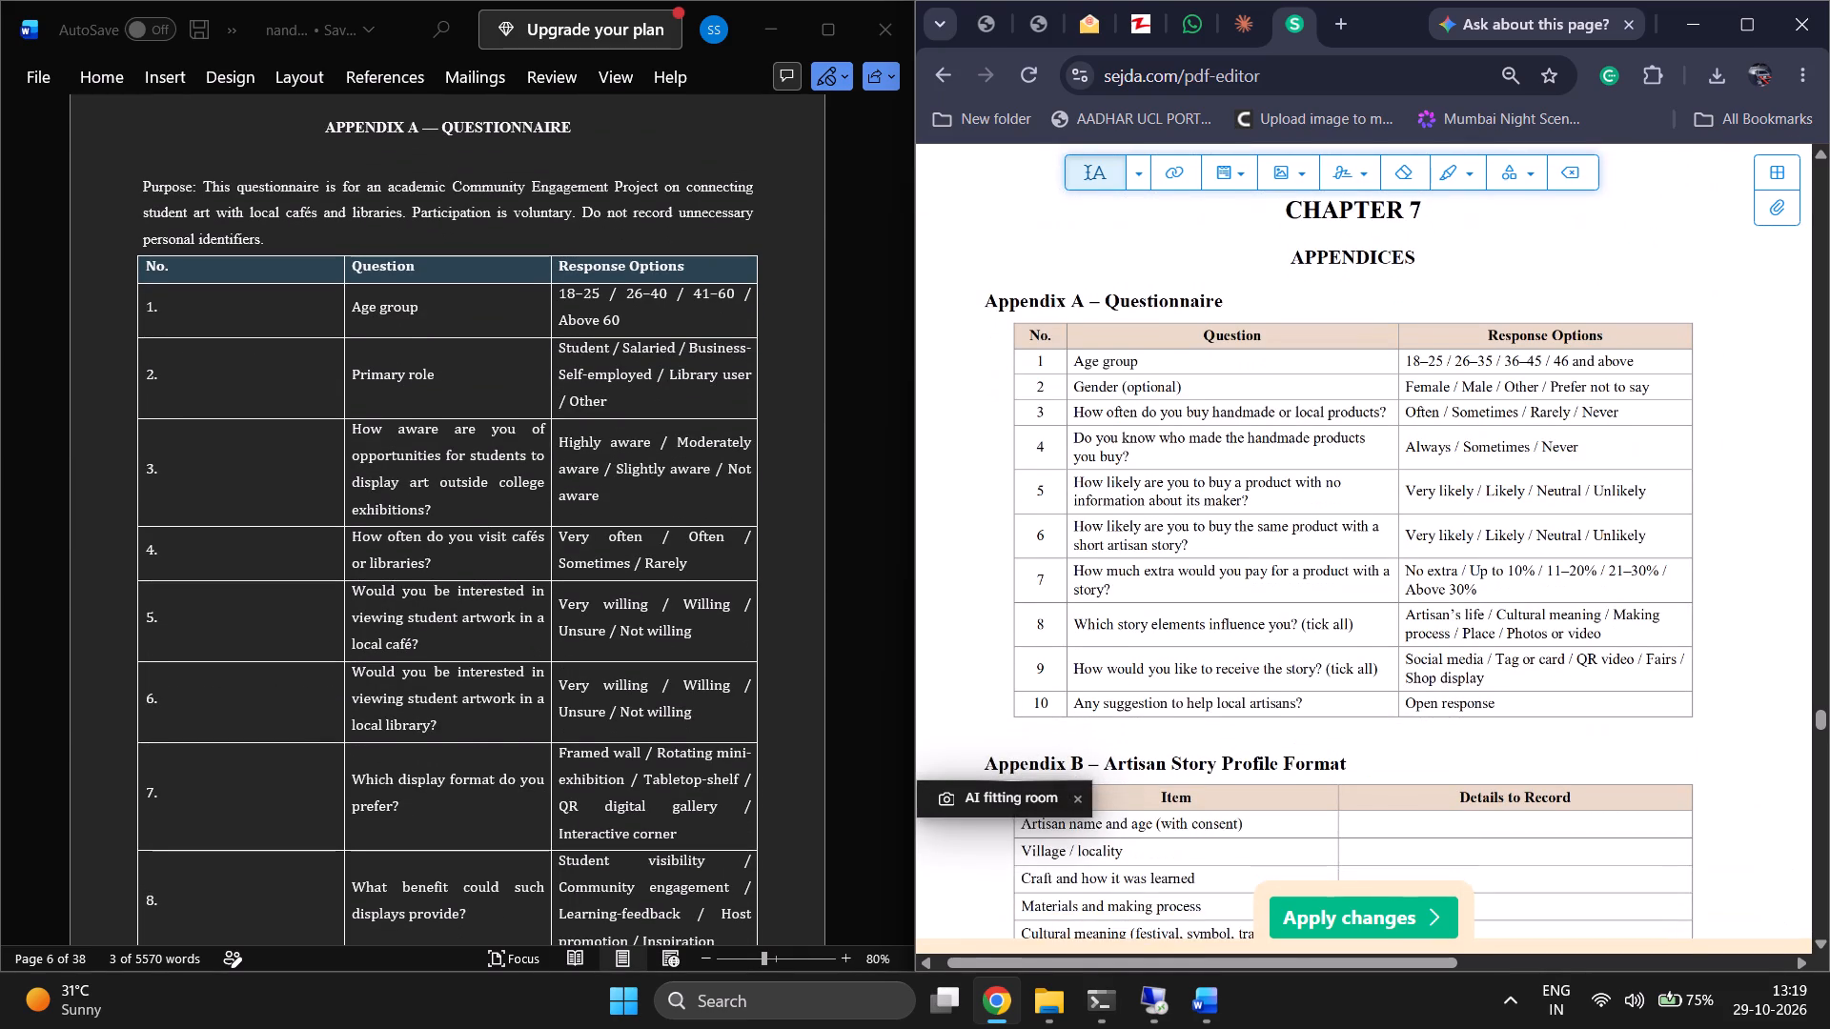
{"action": "scroll", "coordinate": [1248, 583], "scroll_direction": "down", "scroll_amount": 2}
{"action": "scroll", "coordinate": [468, 692], "scroll_direction": "down", "scroll_amount": 1}
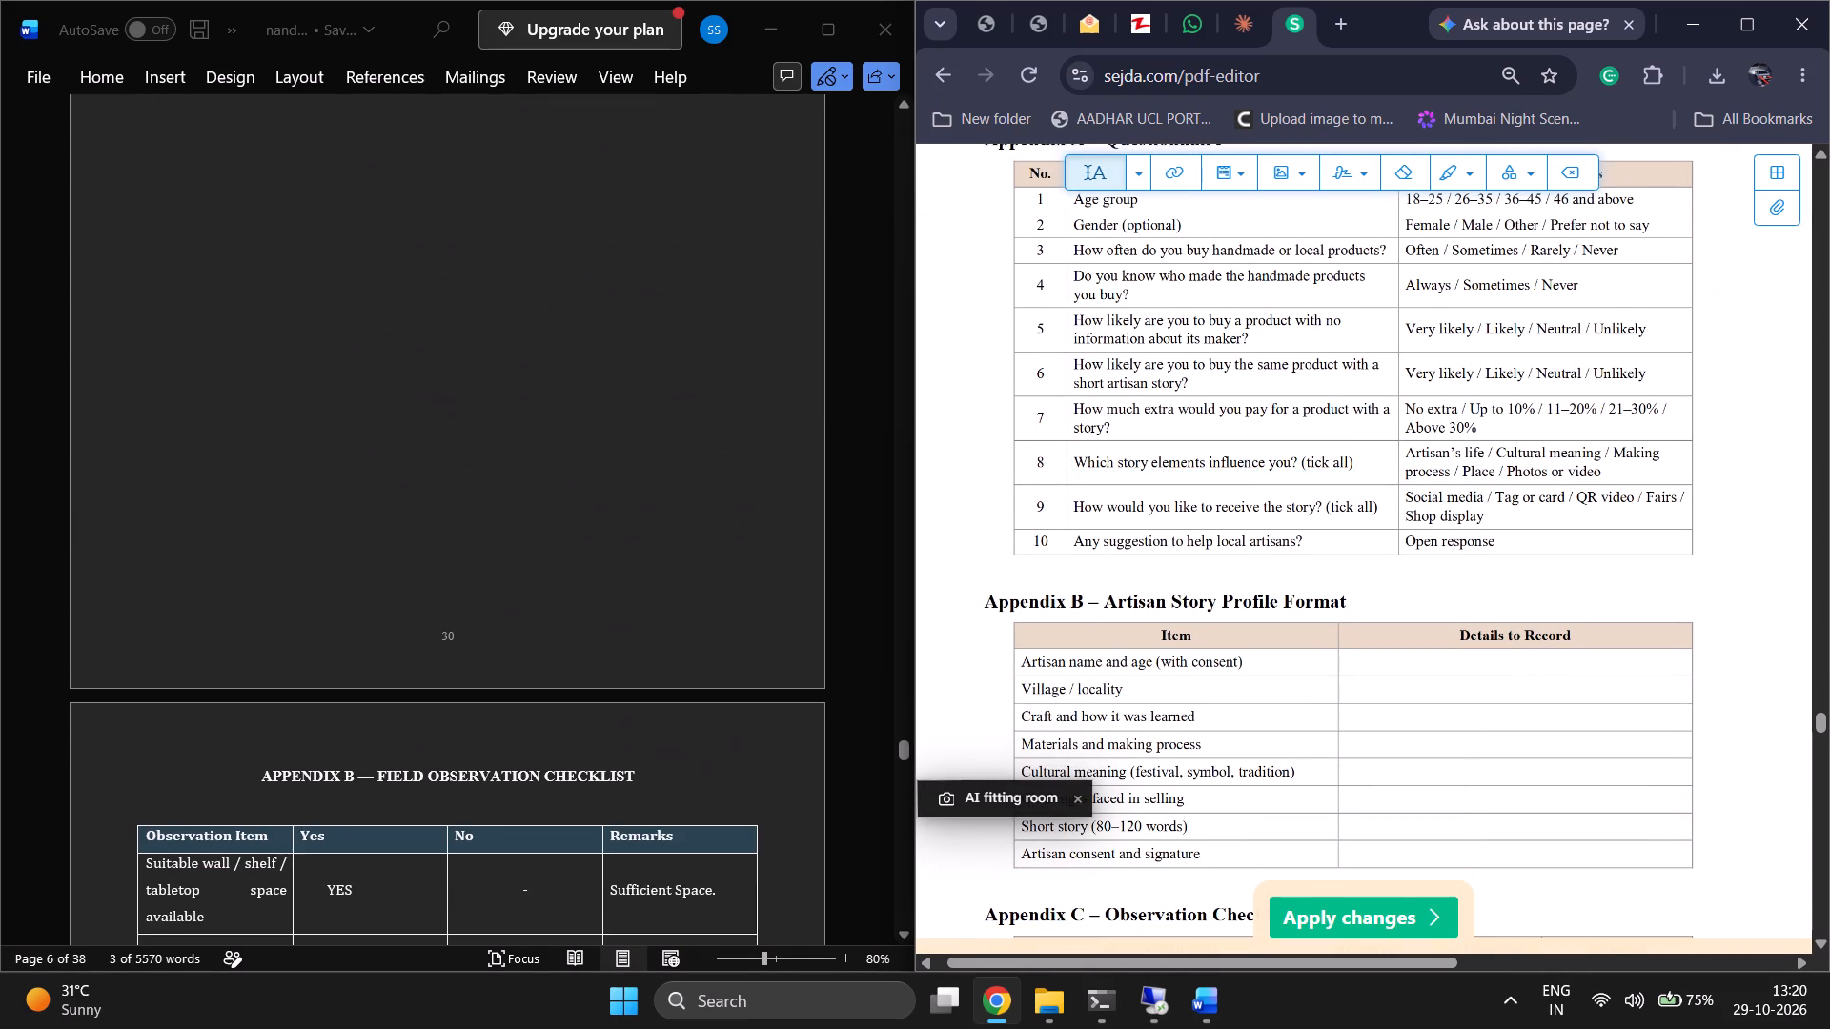
Compare the reference report's Appendix B Field Observation Checklist with the PDF's Appendix B story profile and Appendix C observation checklist tables.
{"action": "scroll", "coordinate": [468, 692], "scroll_direction": "down", "scroll_amount": 2}
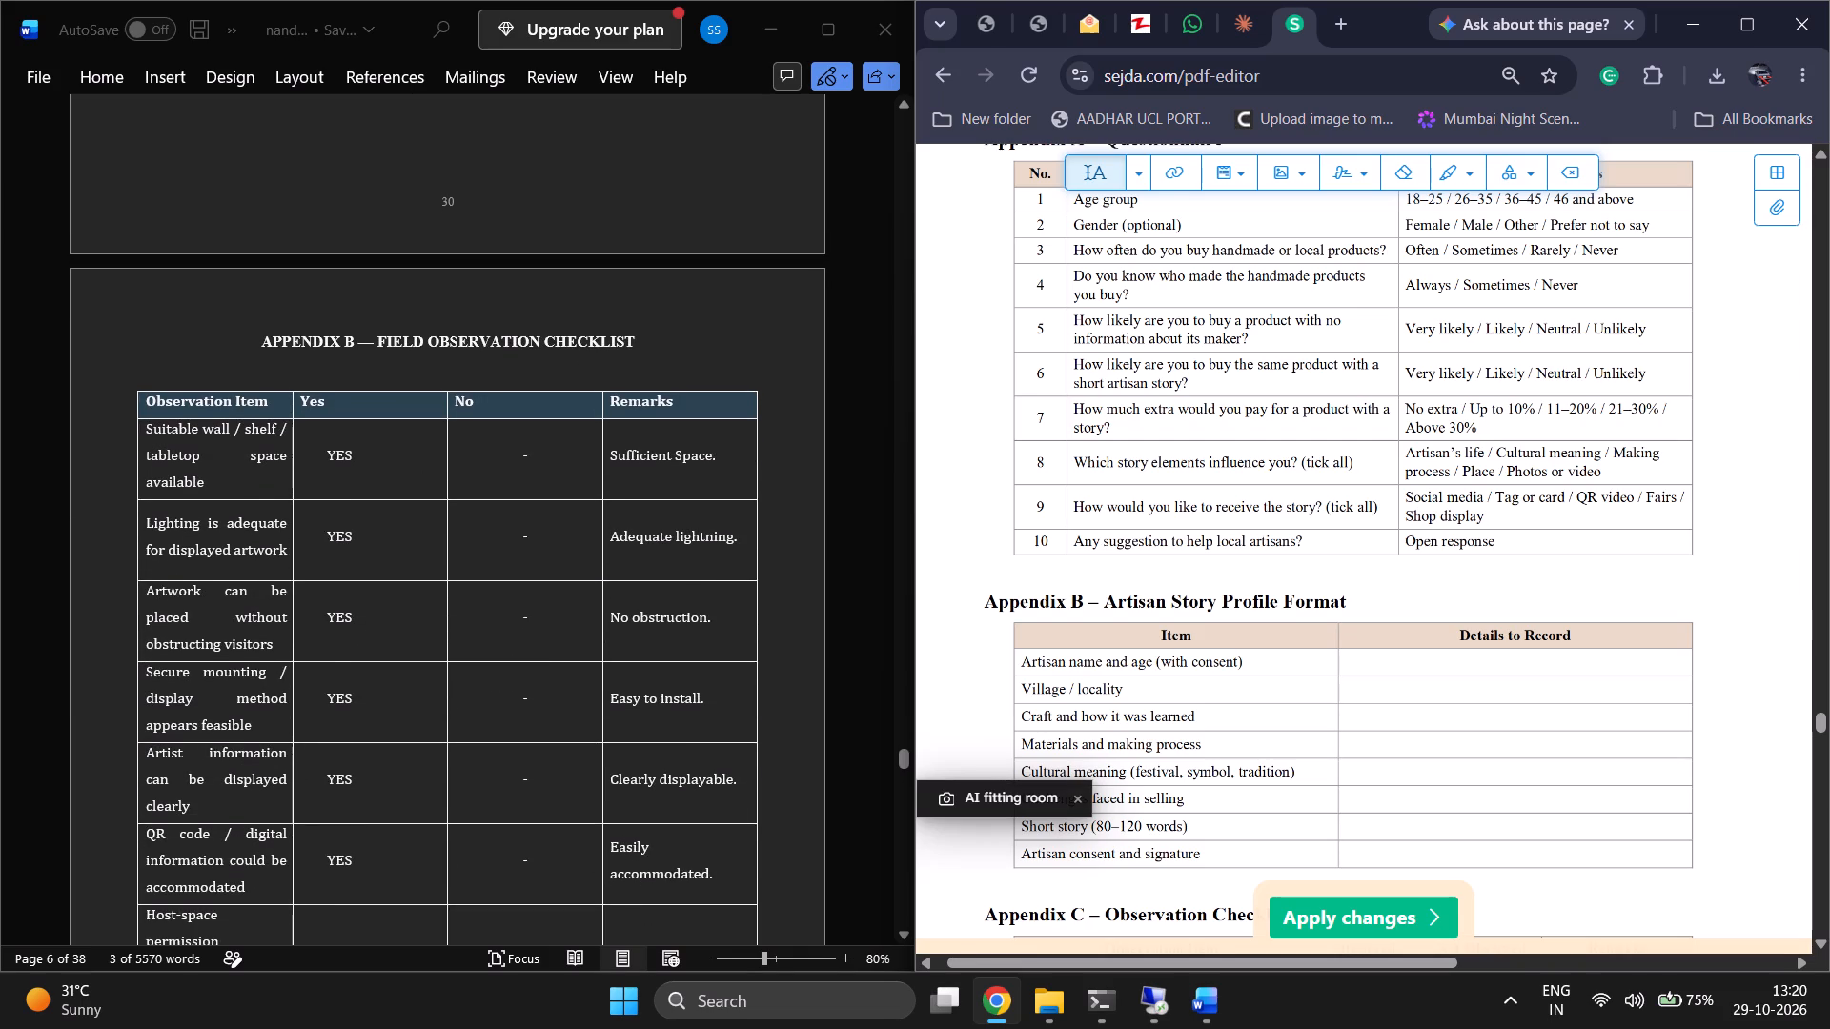
{"action": "scroll", "coordinate": [468, 692], "scroll_direction": "left", "scroll_amount": 1}
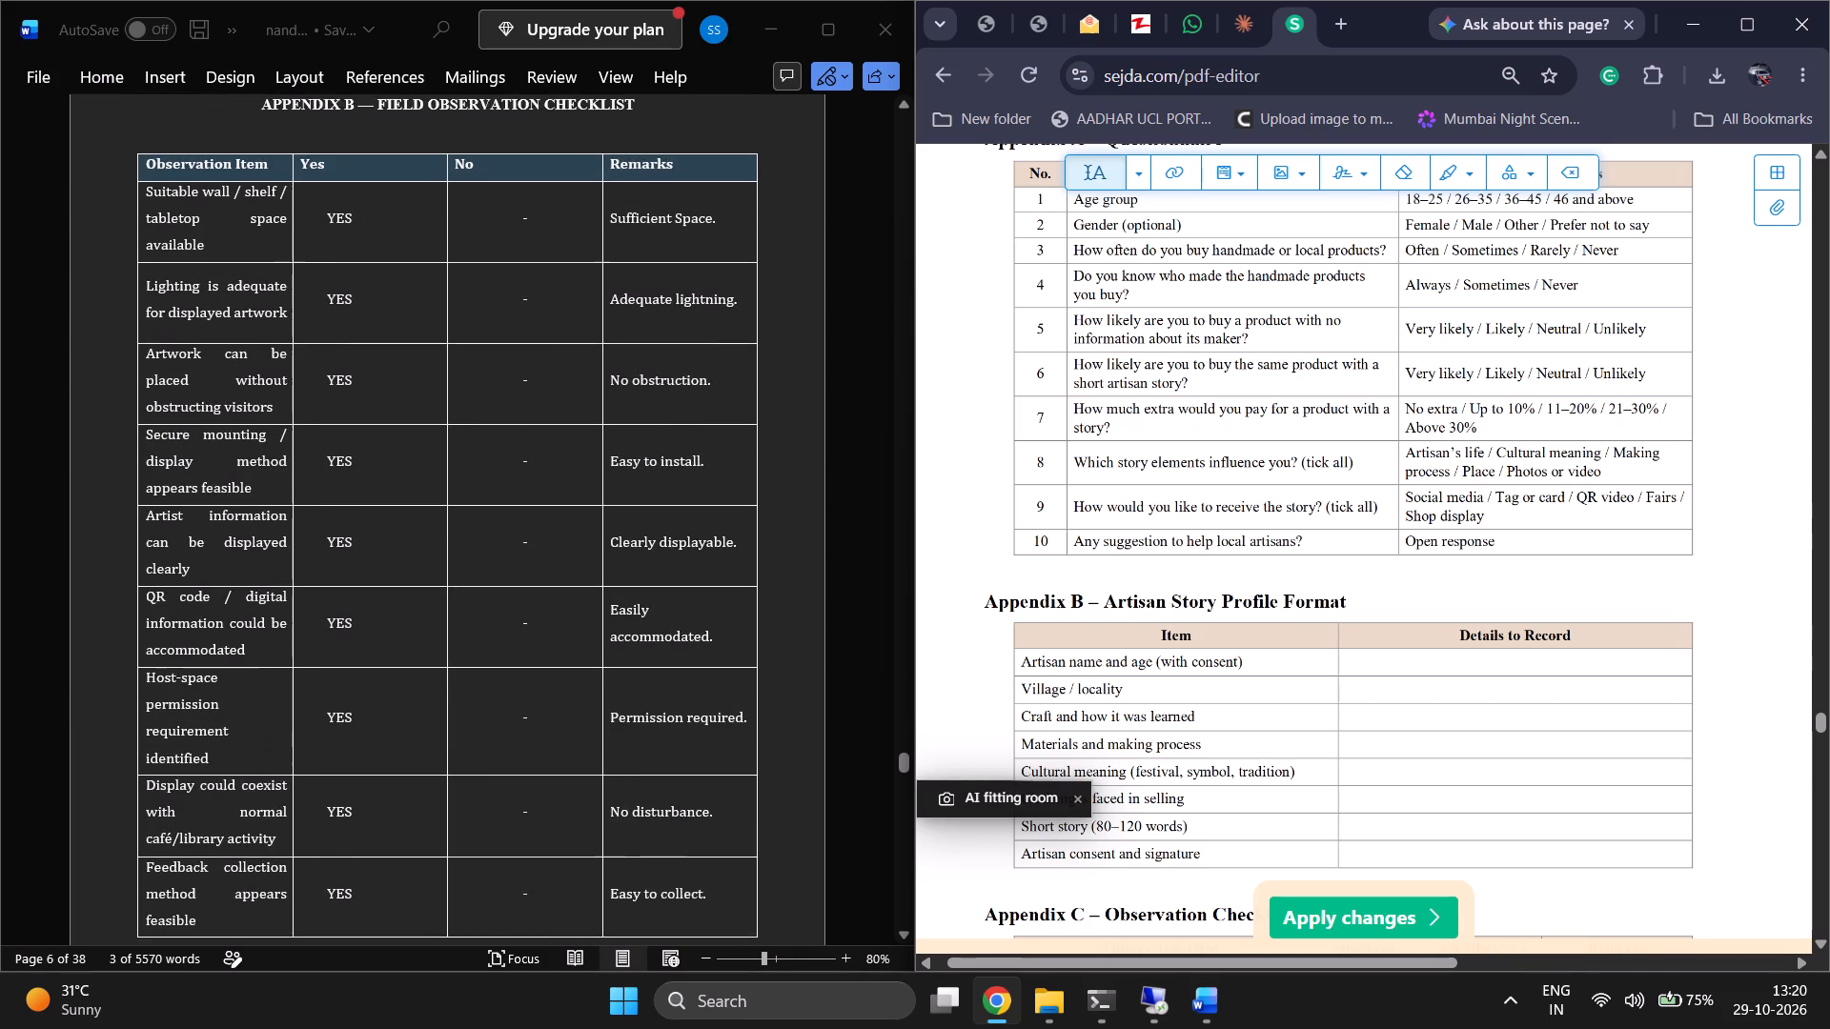
{"action": "scroll", "coordinate": [468, 692], "scroll_direction": "left", "scroll_amount": 2}
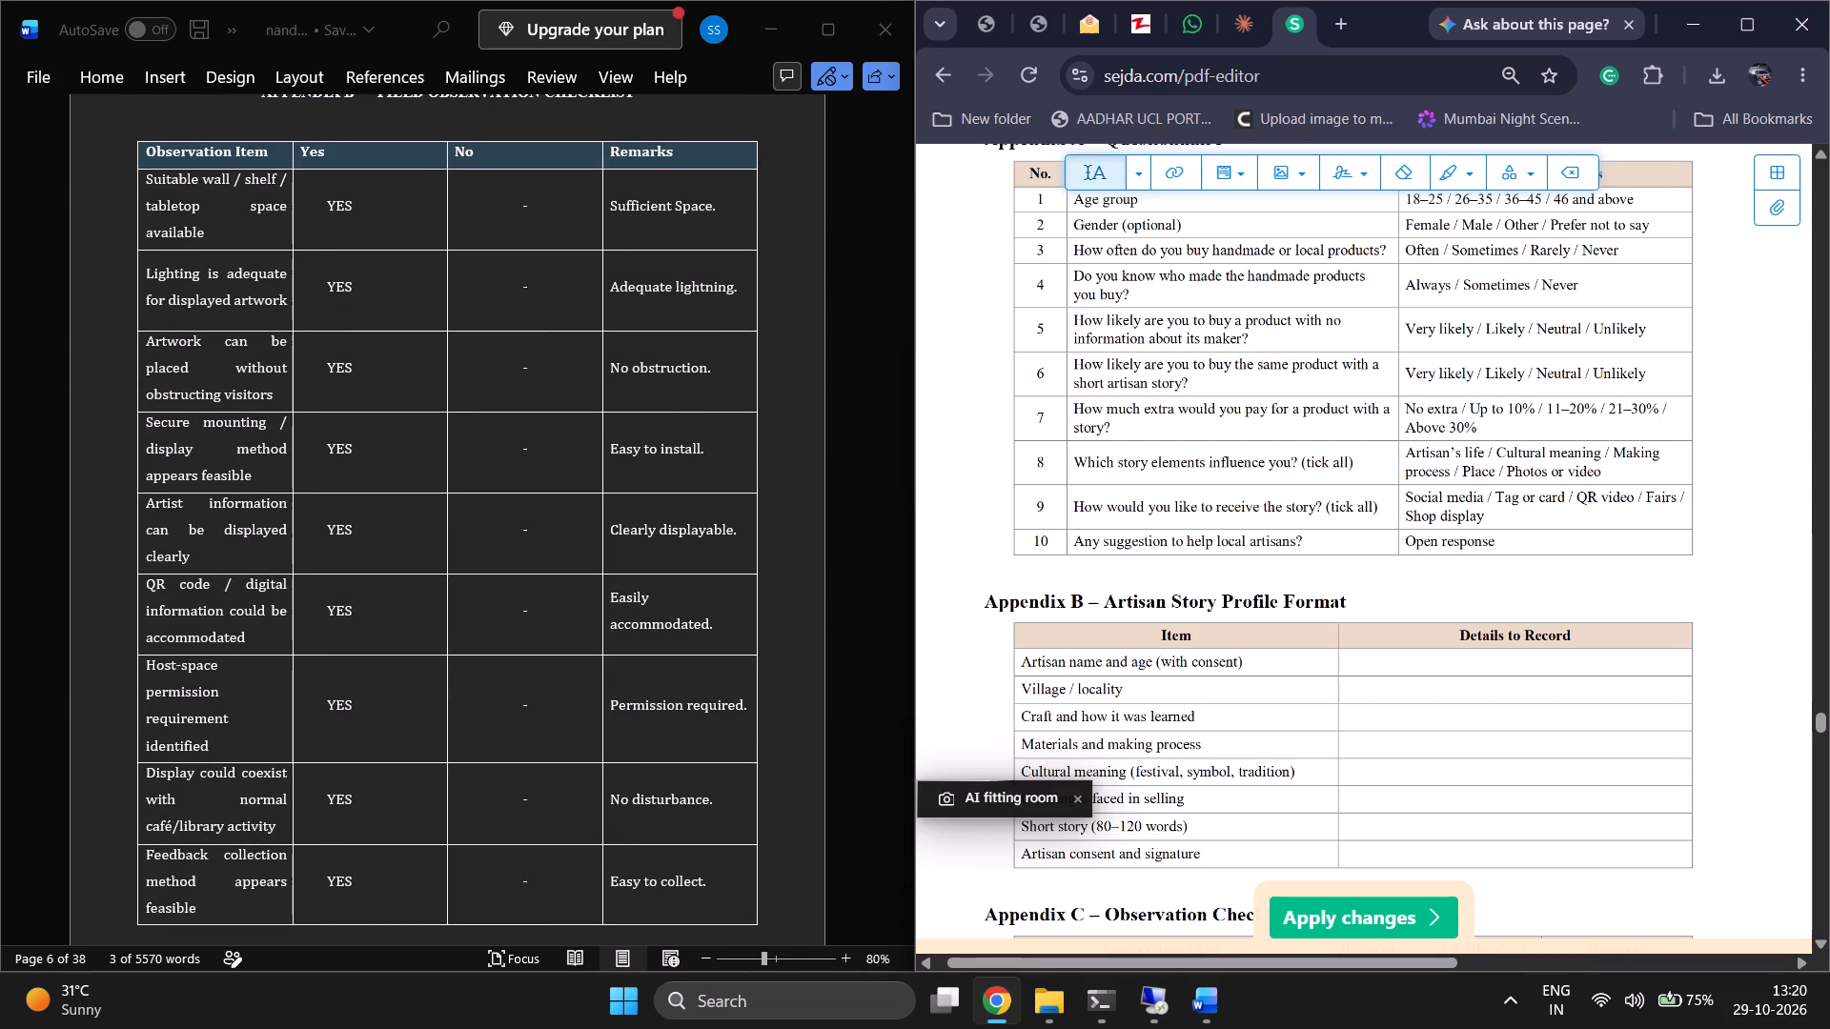
{"action": "scroll", "coordinate": [1230, 720], "scroll_direction": "down", "scroll_amount": 3}
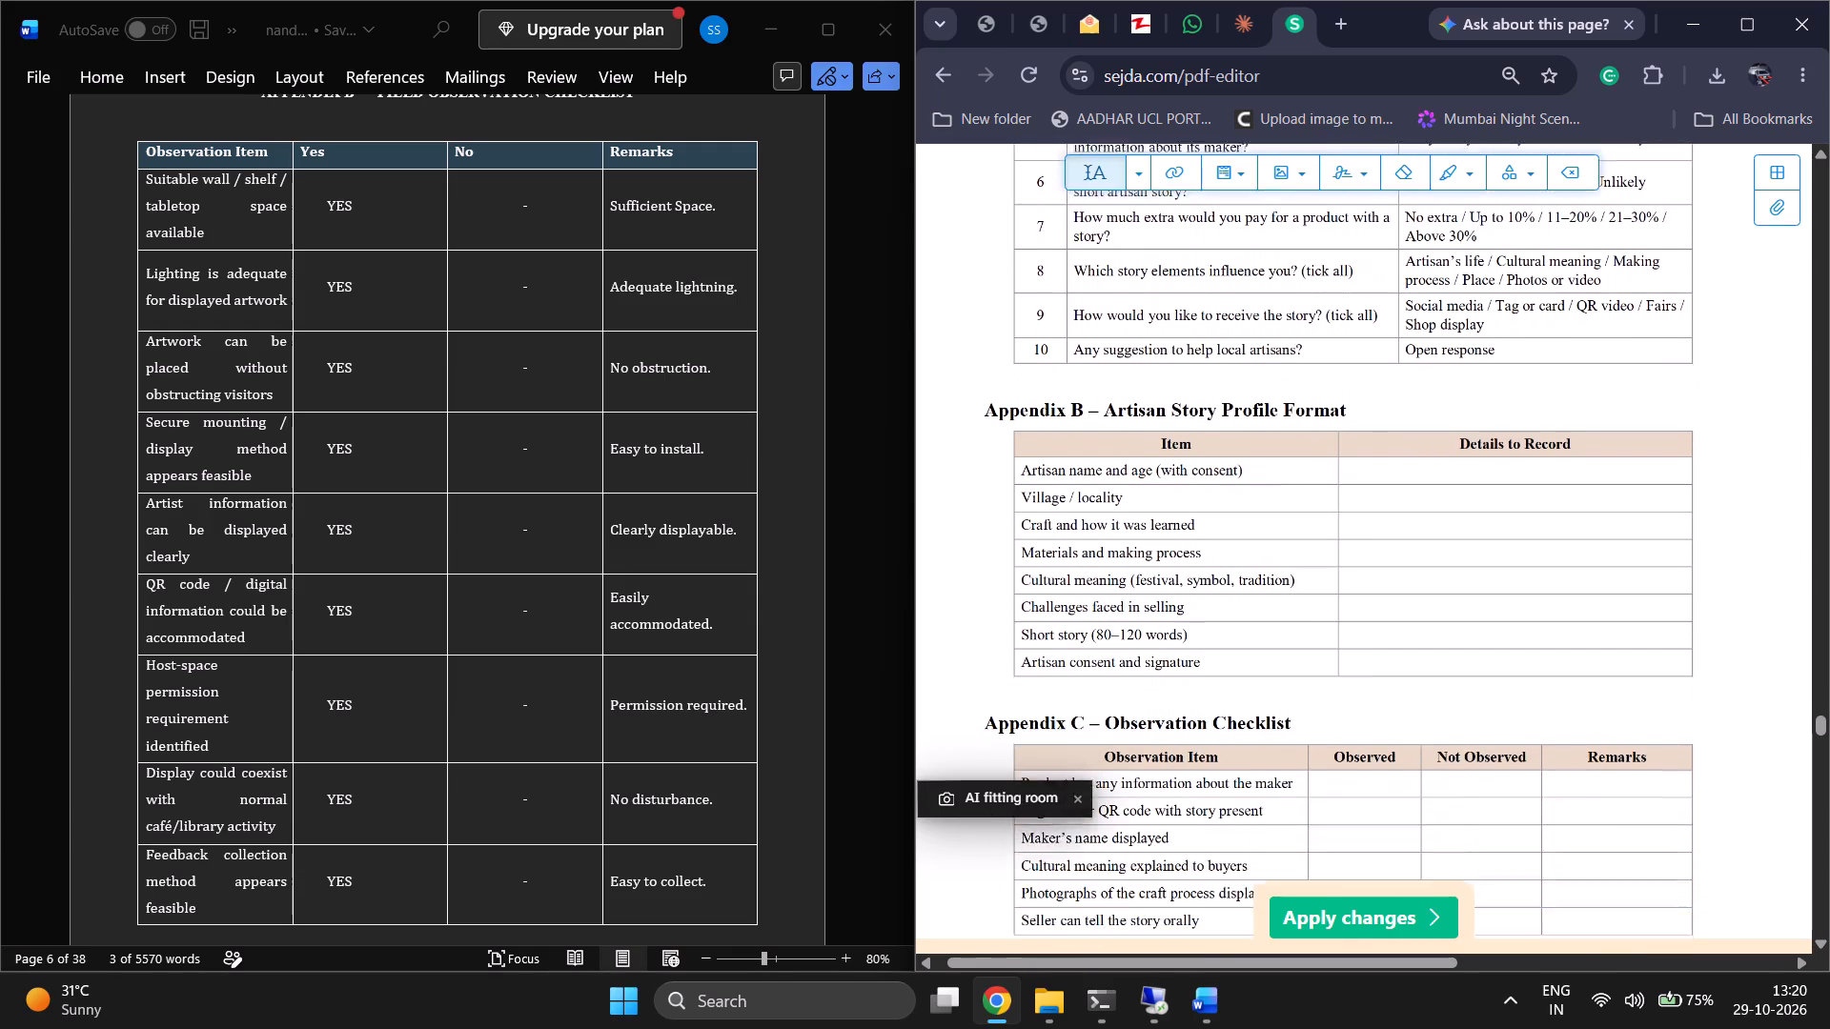
{"action": "scroll", "coordinate": [1230, 720], "scroll_direction": "down", "scroll_amount": 3}
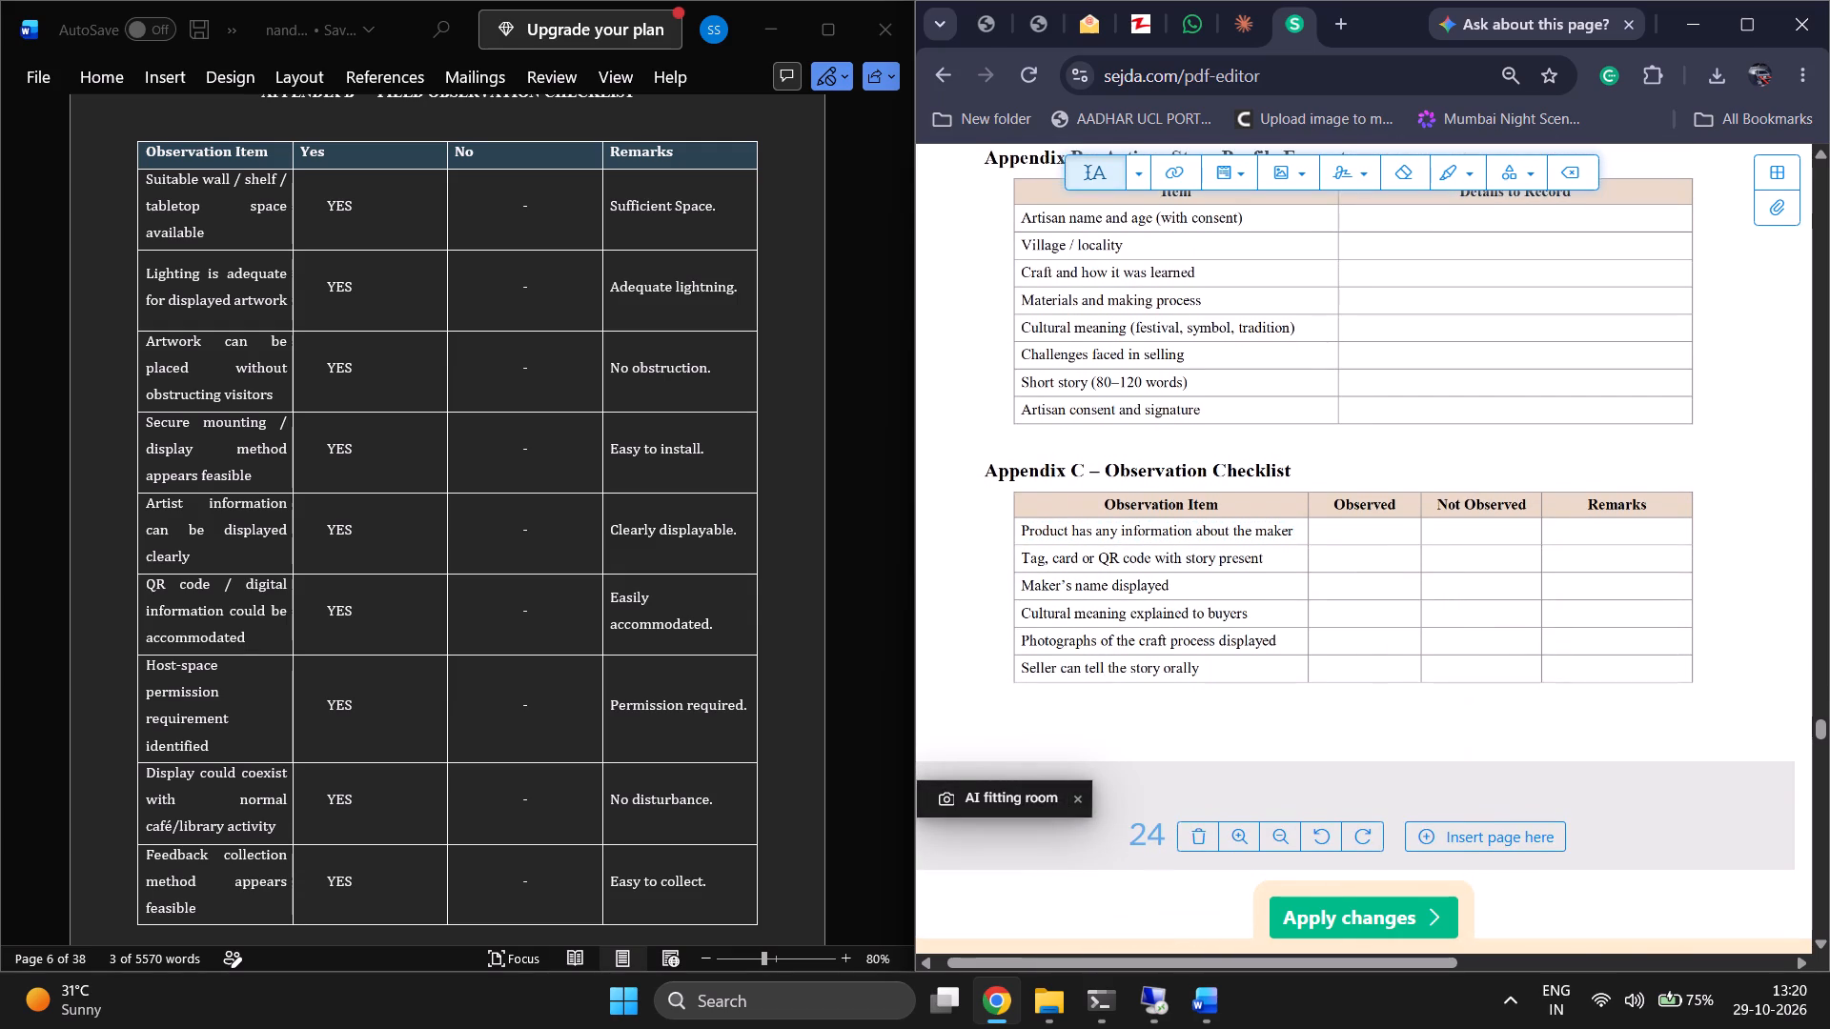
{"action": "scroll", "coordinate": [1230, 720], "scroll_direction": "down", "scroll_amount": 7}
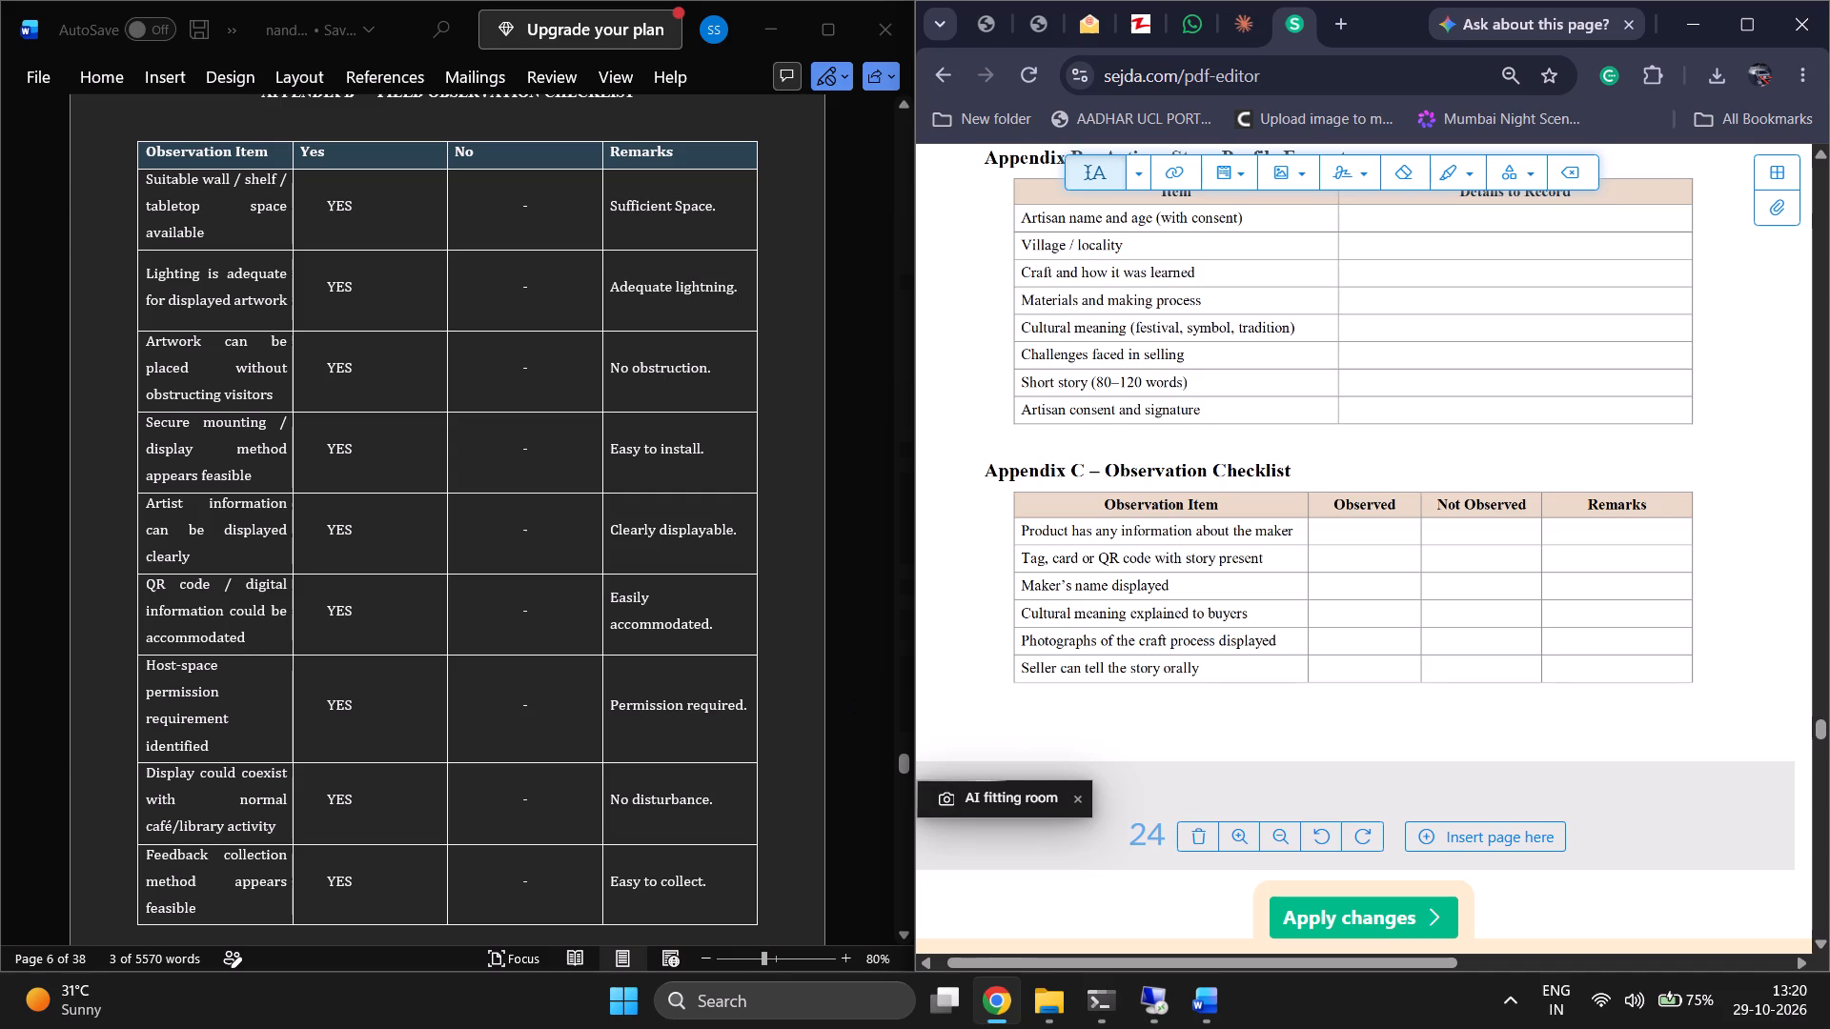
{"action": "scroll", "coordinate": [663, 550], "scroll_direction": "right", "scroll_amount": 1}
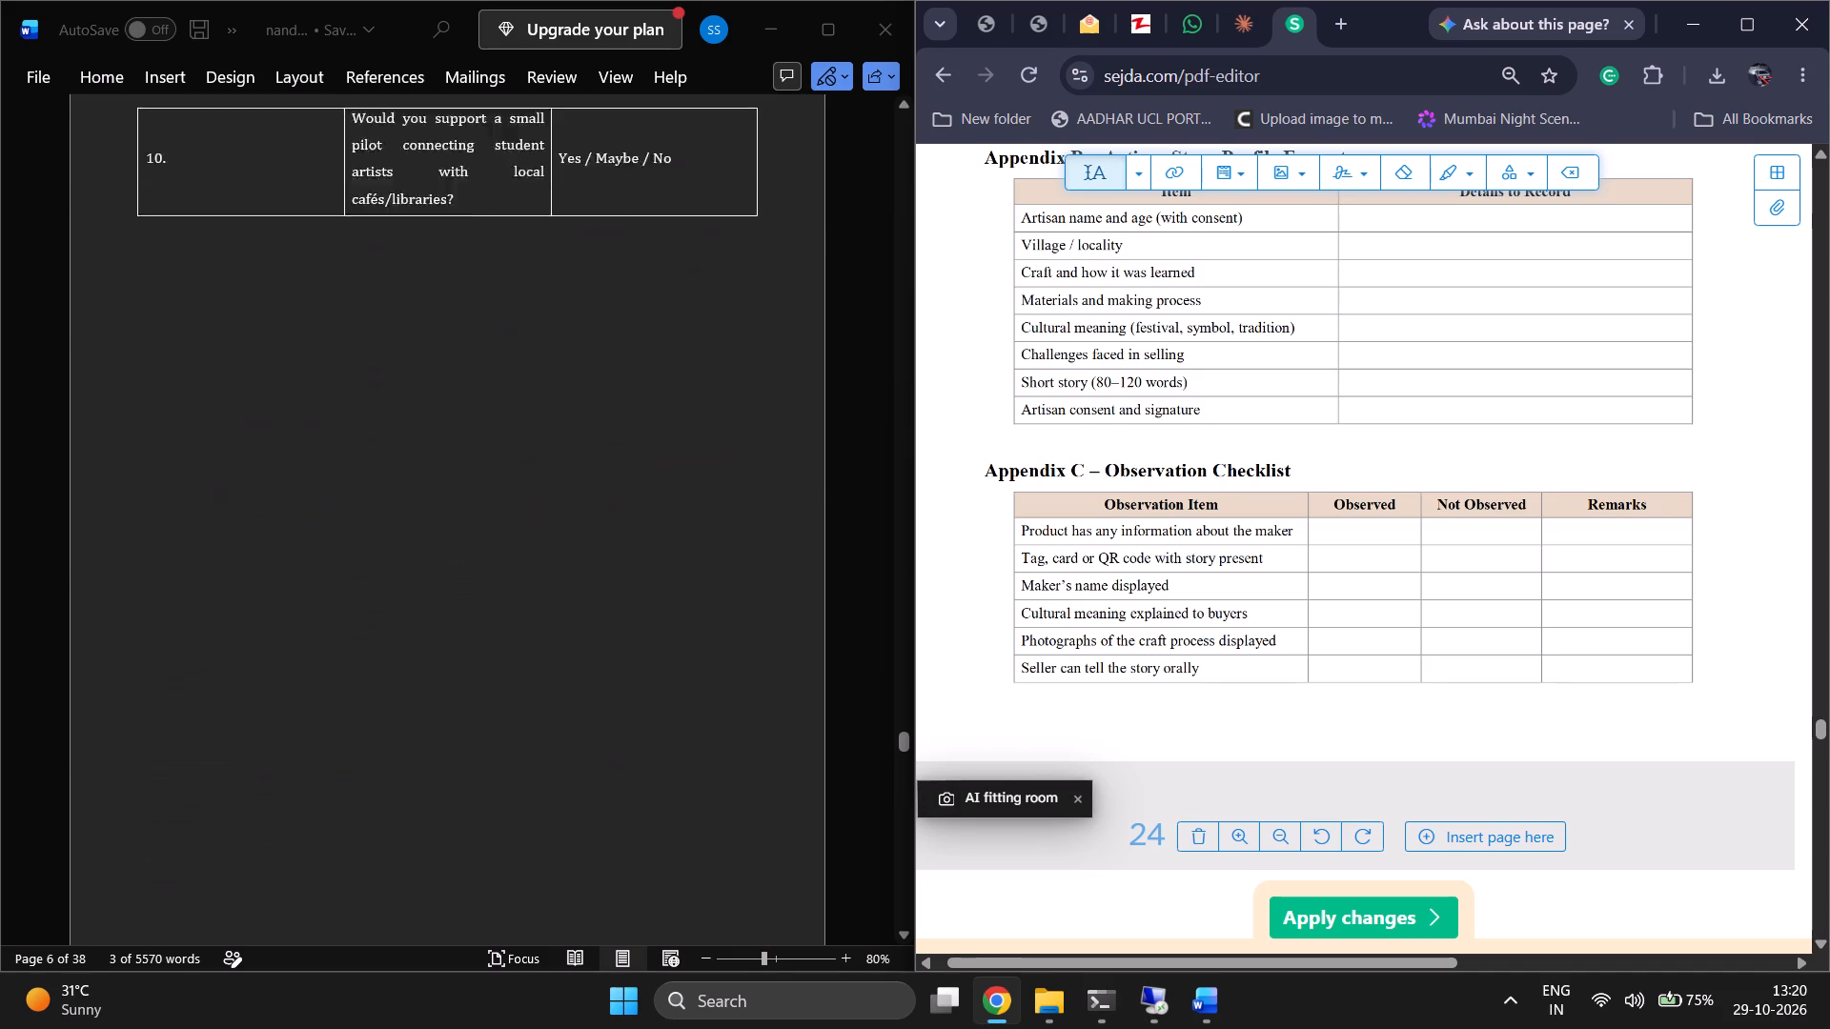
{"action": "scroll", "coordinate": [663, 550], "scroll_direction": "right", "scroll_amount": 1}
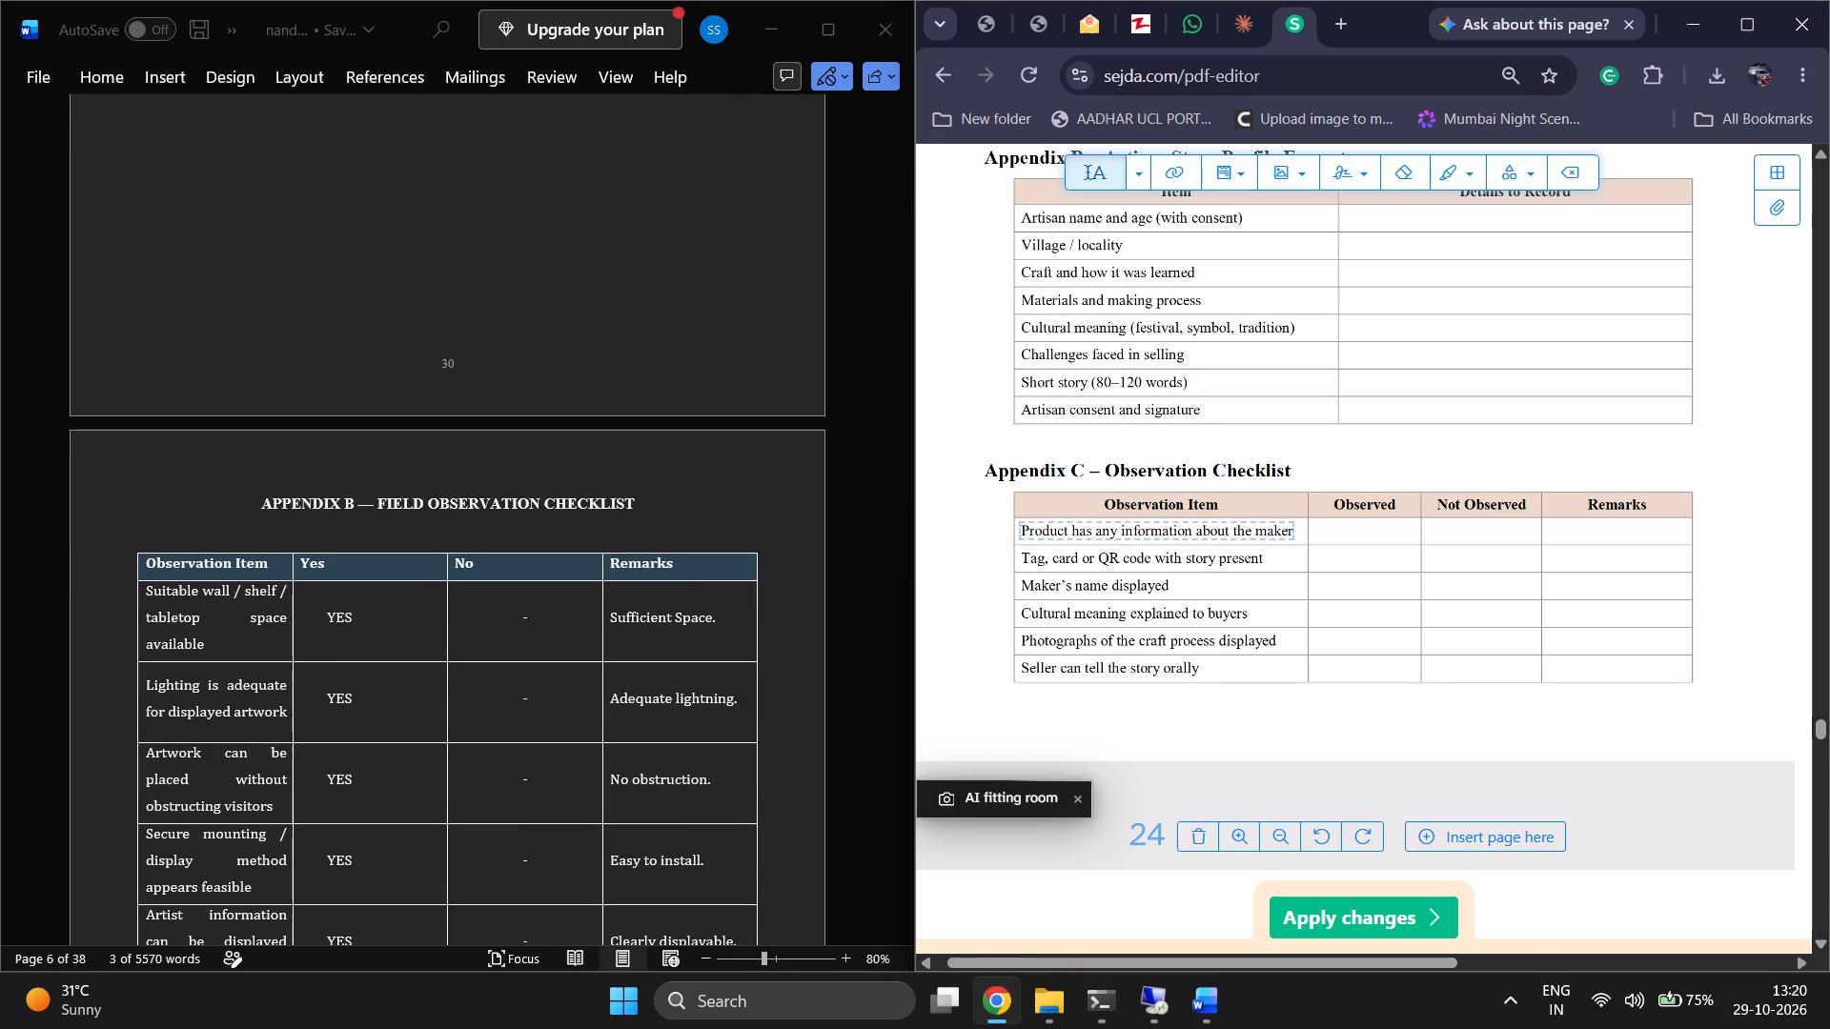
Compare the PDF's Appendix I form, IMPORTANT note and Appendix II page with the appendix form pages of the reference report.
{"action": "scroll", "coordinate": [1050, 535], "scroll_direction": "down", "scroll_amount": 12}
{"action": "scroll", "coordinate": [376, 547], "scroll_direction": "down", "scroll_amount": 4}
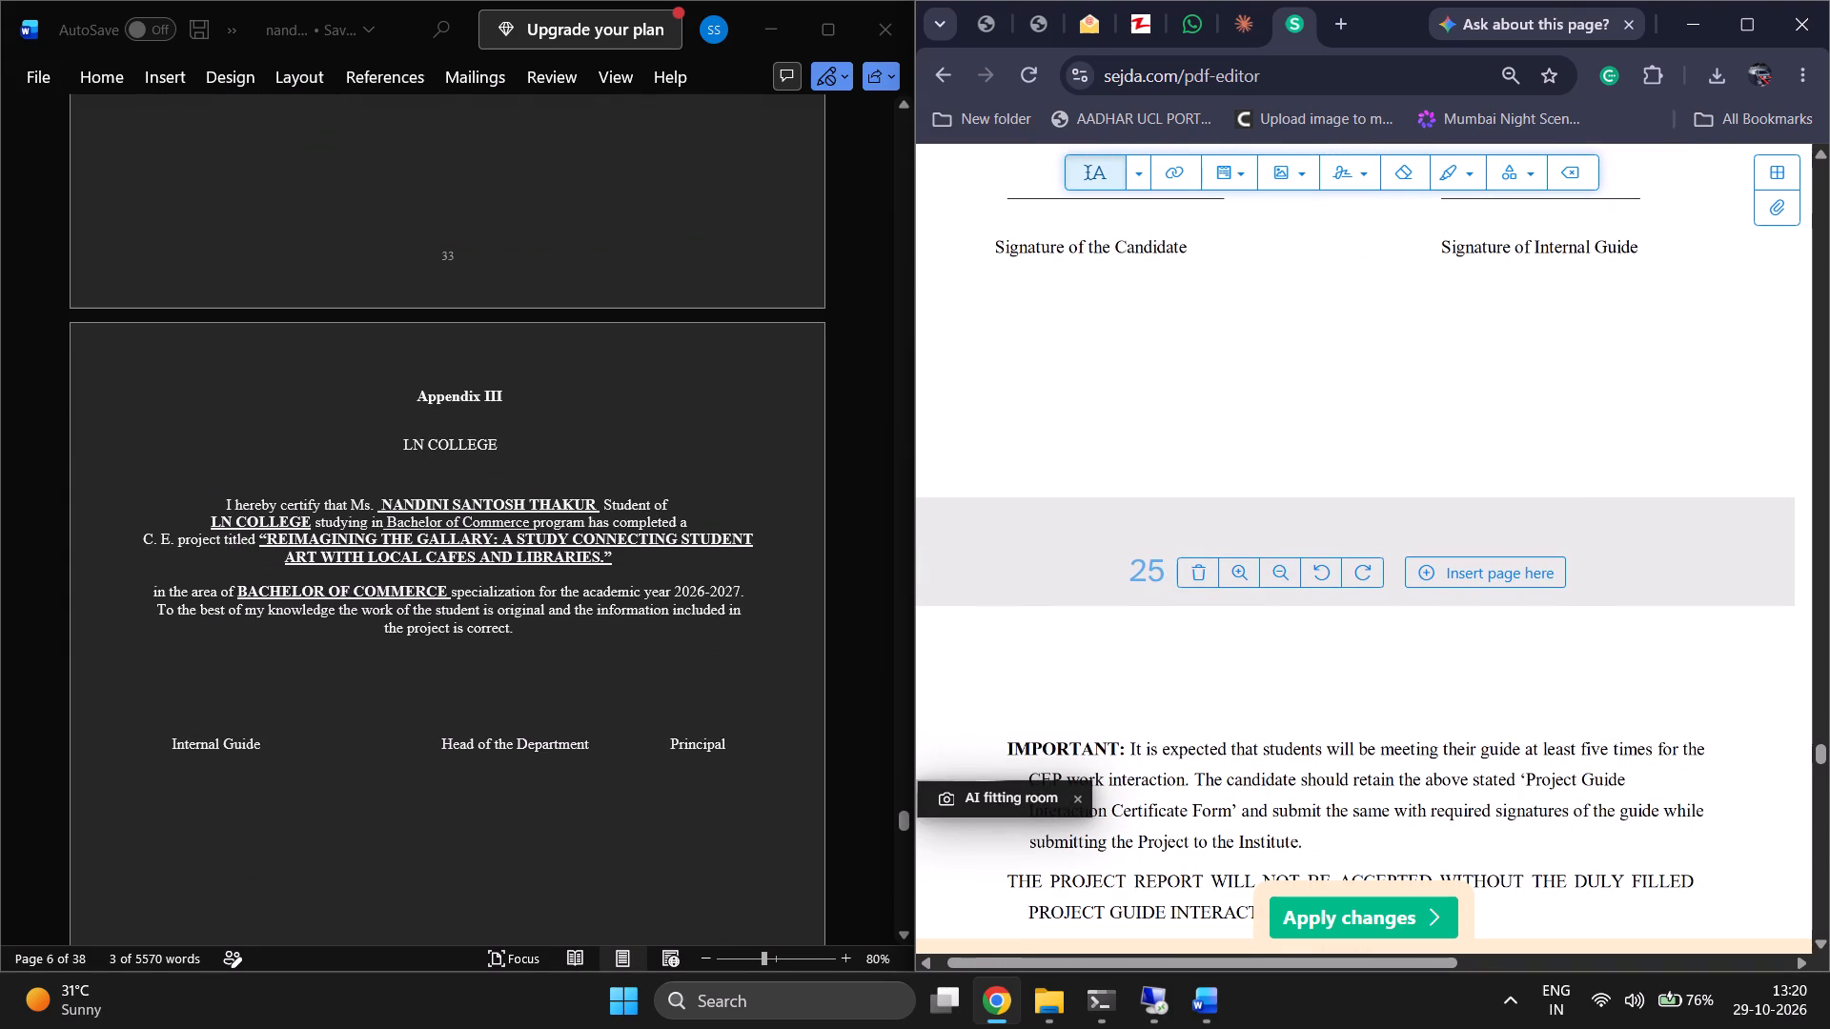
{"action": "scroll", "coordinate": [376, 547], "scroll_direction": "up", "scroll_amount": 3}
{"action": "scroll", "coordinate": [376, 547], "scroll_direction": "down", "scroll_amount": 1}
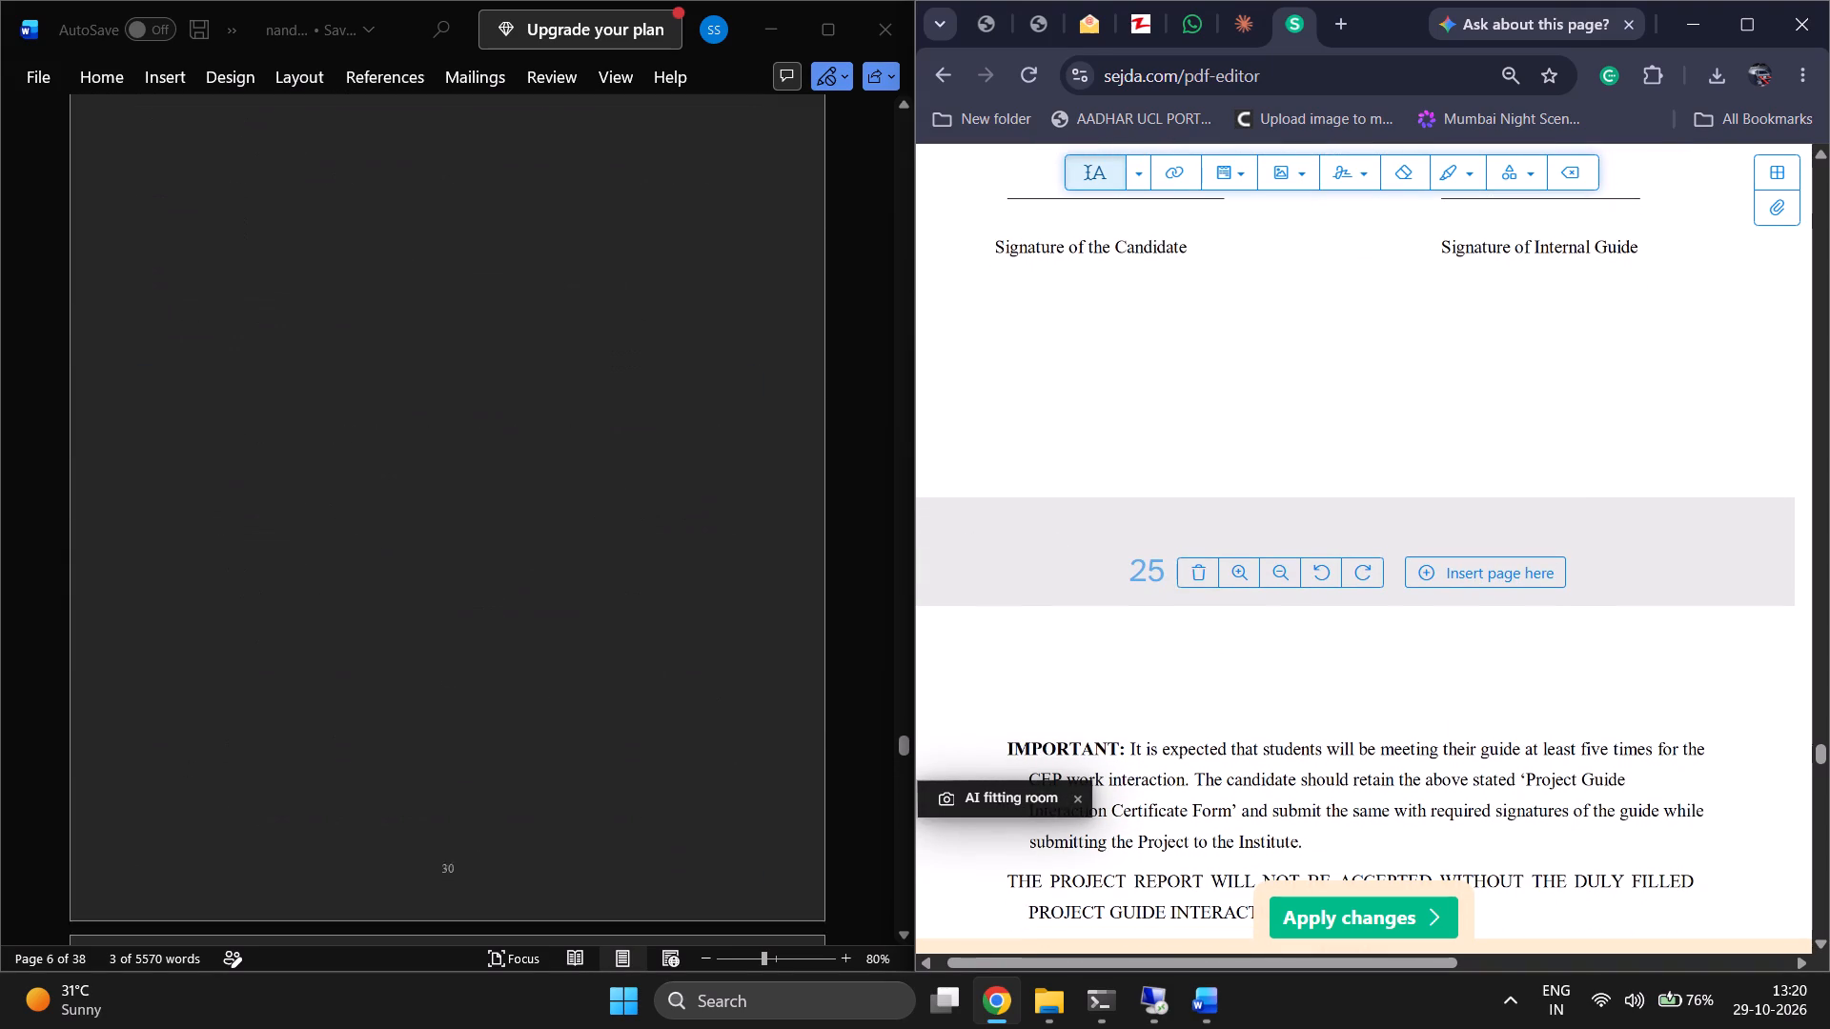
{"action": "scroll", "coordinate": [376, 547], "scroll_direction": "down", "scroll_amount": 2}
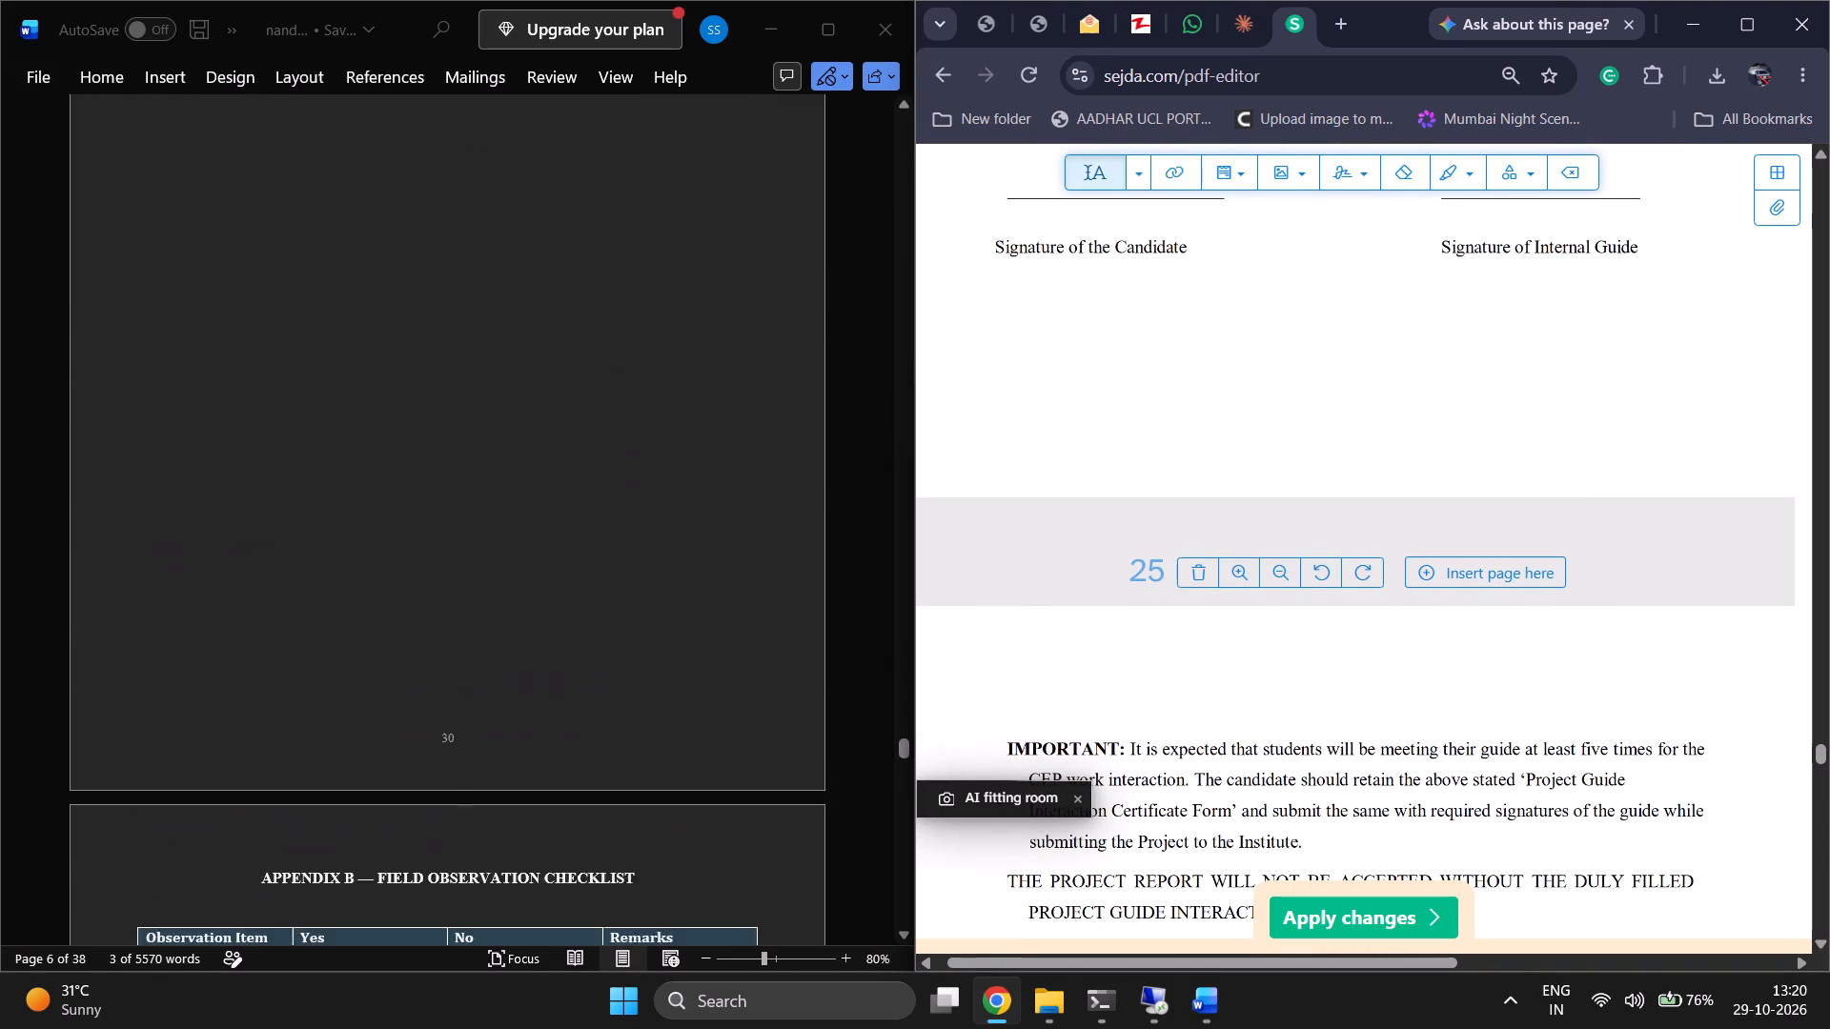
{"action": "scroll", "coordinate": [483, 623], "scroll_direction": "down", "scroll_amount": 1}
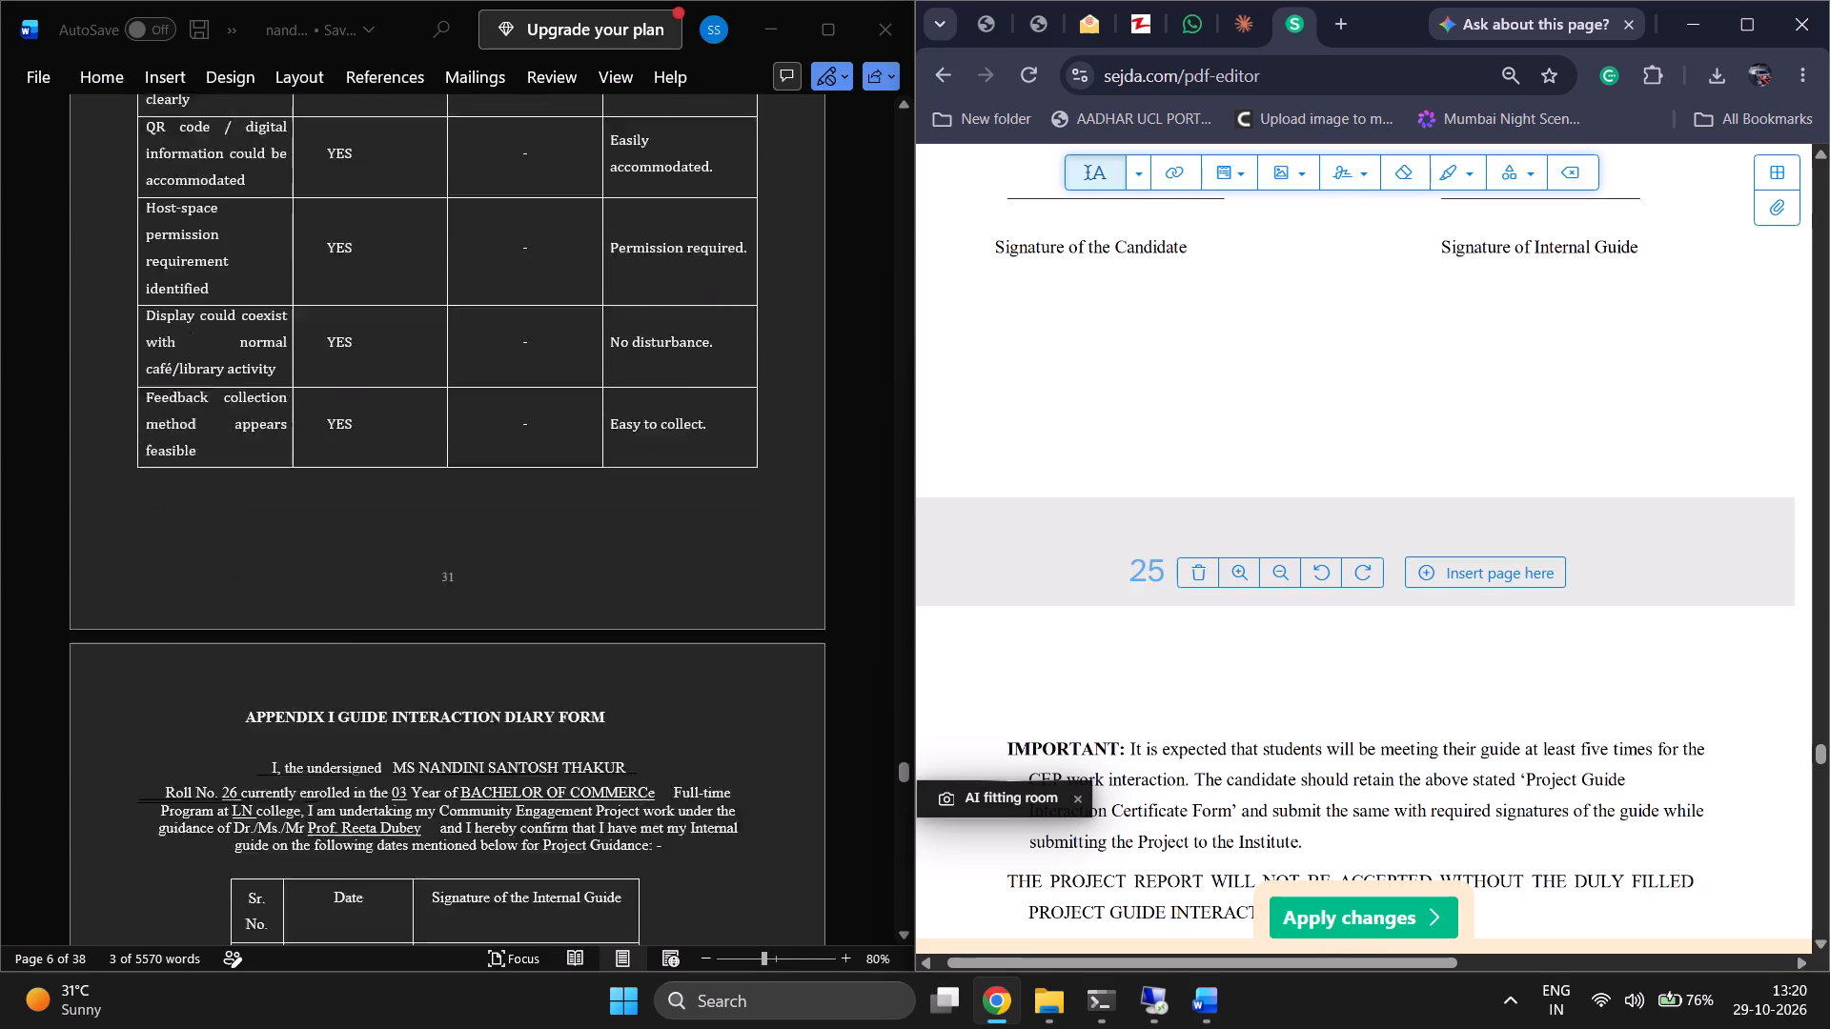
{"action": "scroll", "coordinate": [483, 623], "scroll_direction": "down", "scroll_amount": 1}
{"action": "scroll", "coordinate": [1150, 615], "scroll_direction": "up", "scroll_amount": 1}
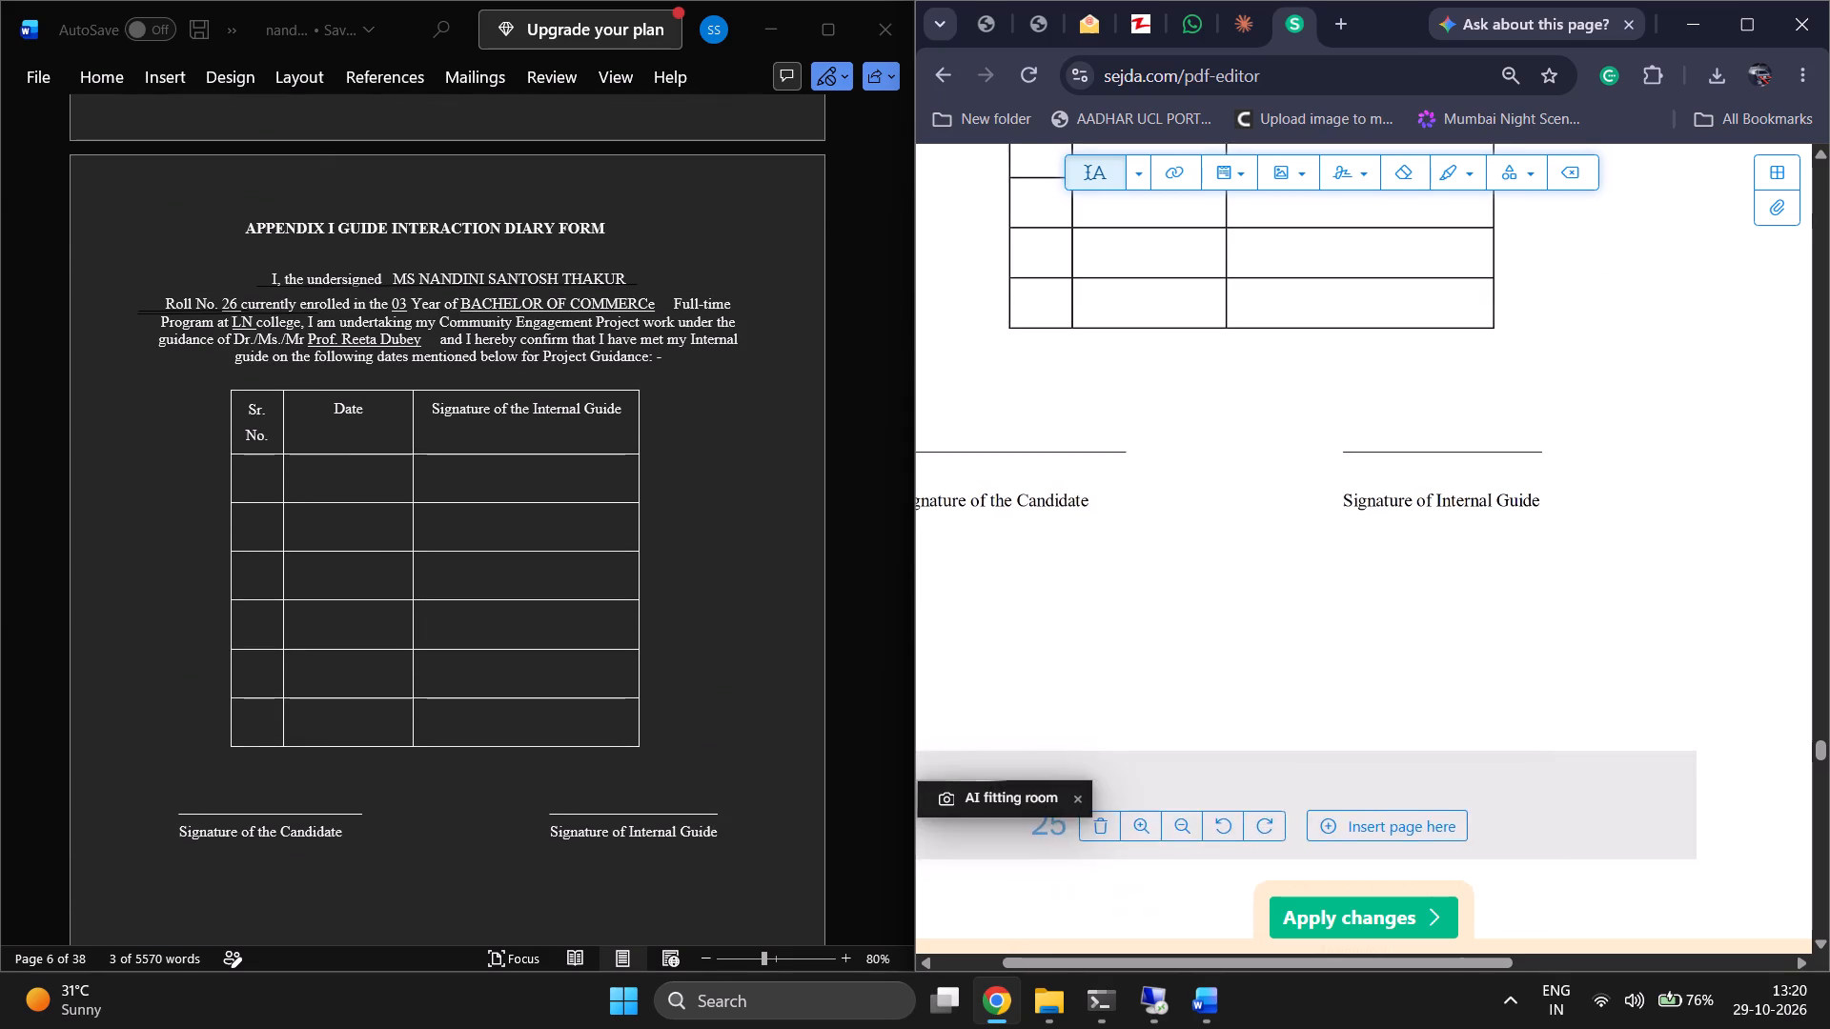
{"action": "scroll", "coordinate": [1150, 615], "scroll_direction": "up", "scroll_amount": 2}
{"action": "scroll", "coordinate": [1150, 615], "scroll_direction": "down", "scroll_amount": 5}
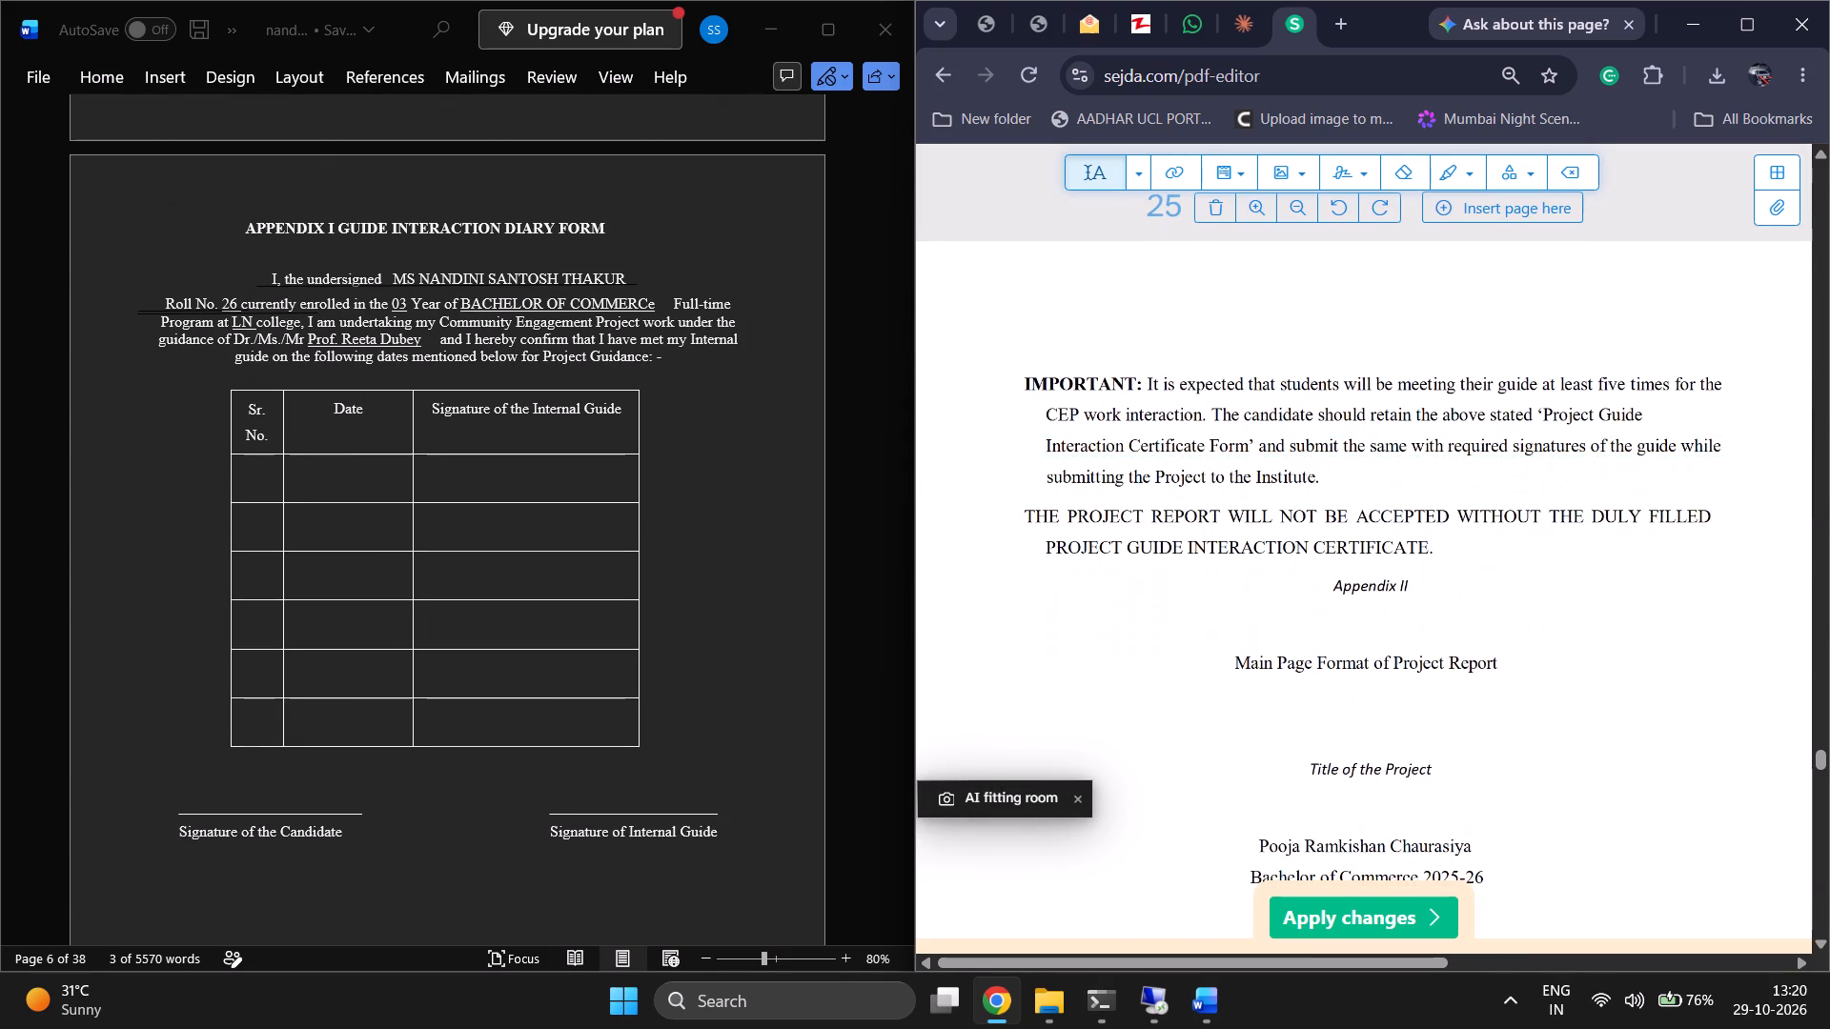
Compare the PDF's Appendix I form and IMPORTANT note page with the Appendix I, II and III pages of the reference report.
{"action": "scroll", "coordinate": [483, 749], "scroll_direction": "down", "scroll_amount": 1}
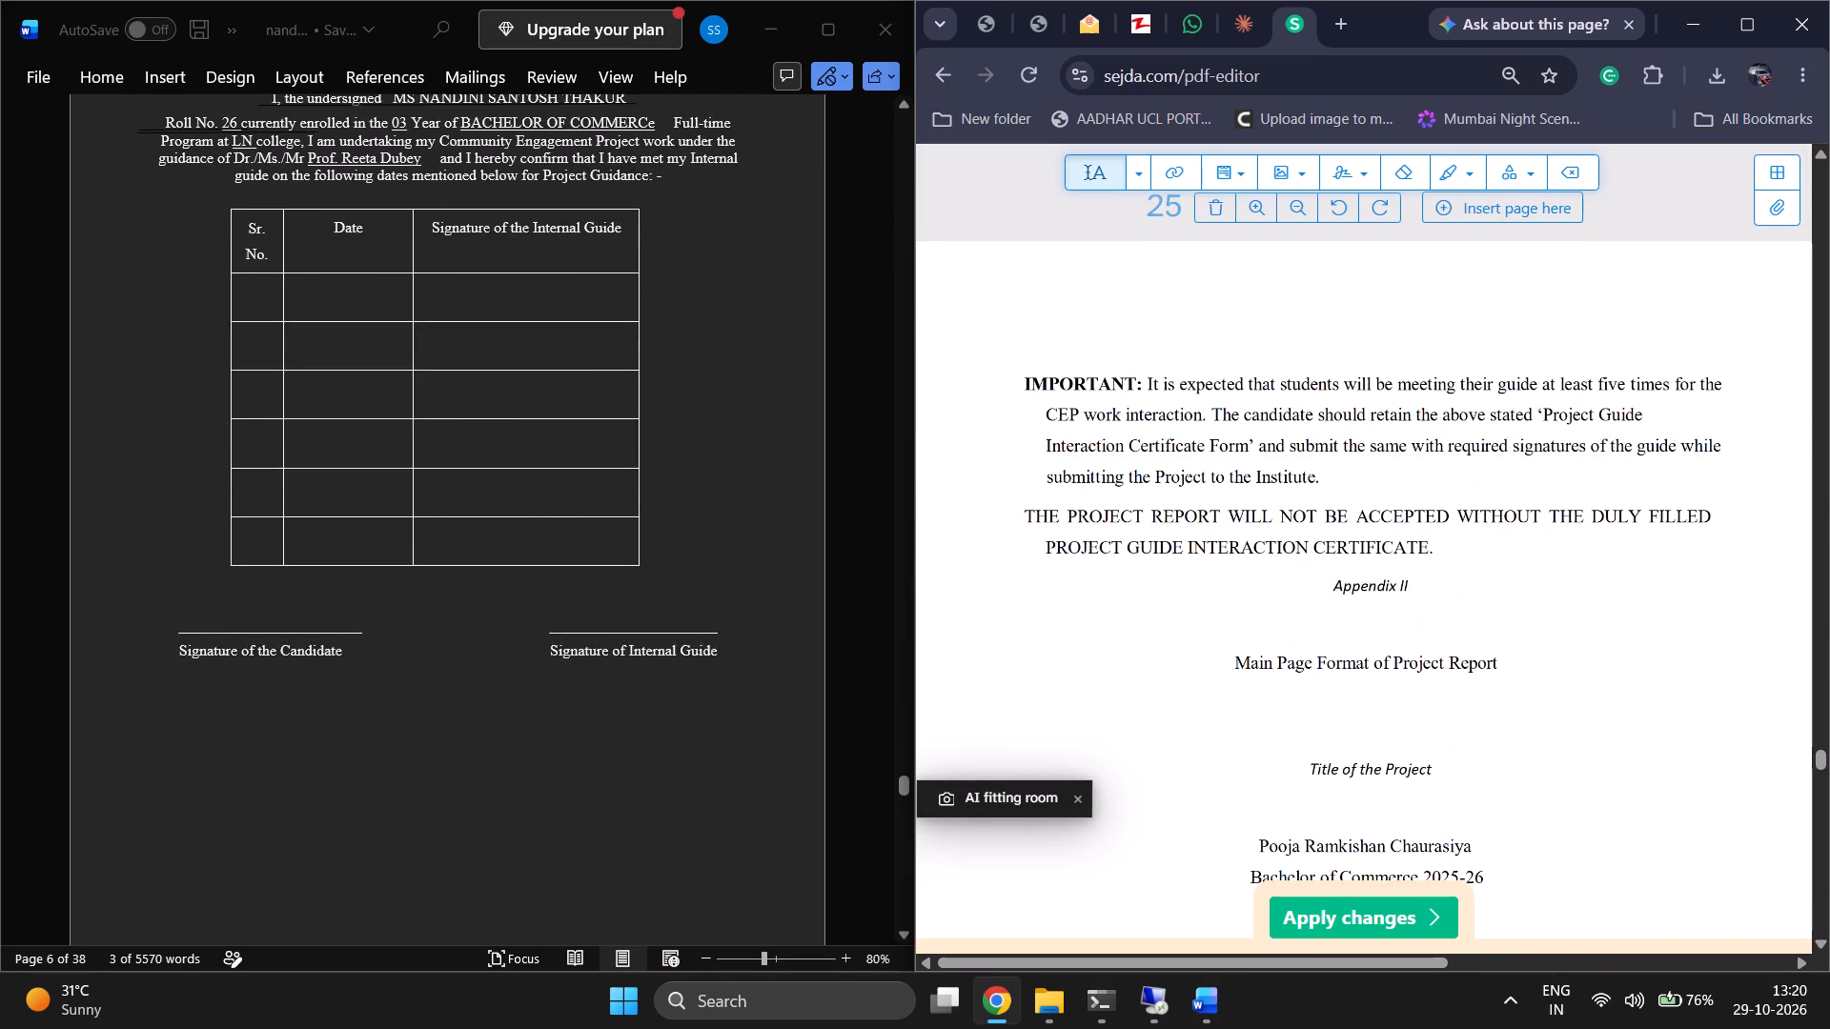
{"action": "scroll", "coordinate": [483, 749], "scroll_direction": "down", "scroll_amount": 1}
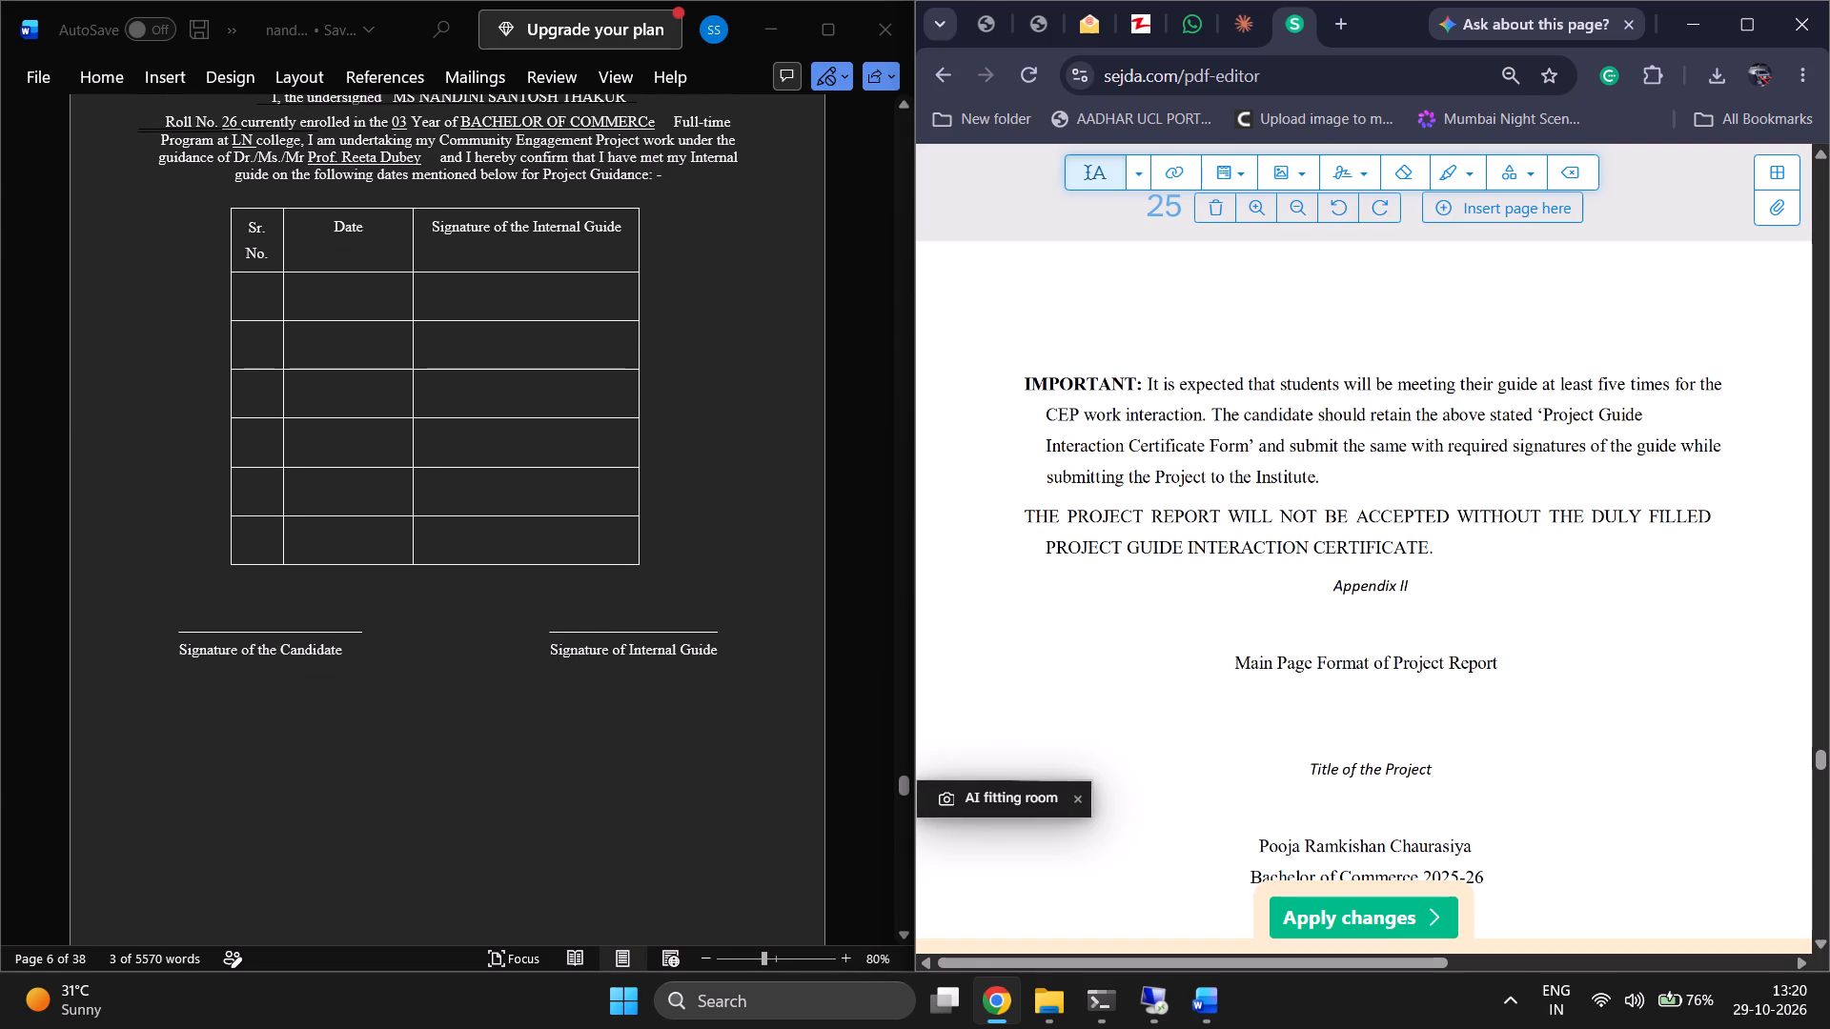
{"action": "scroll", "coordinate": [1178, 628], "scroll_direction": "up", "scroll_amount": 4}
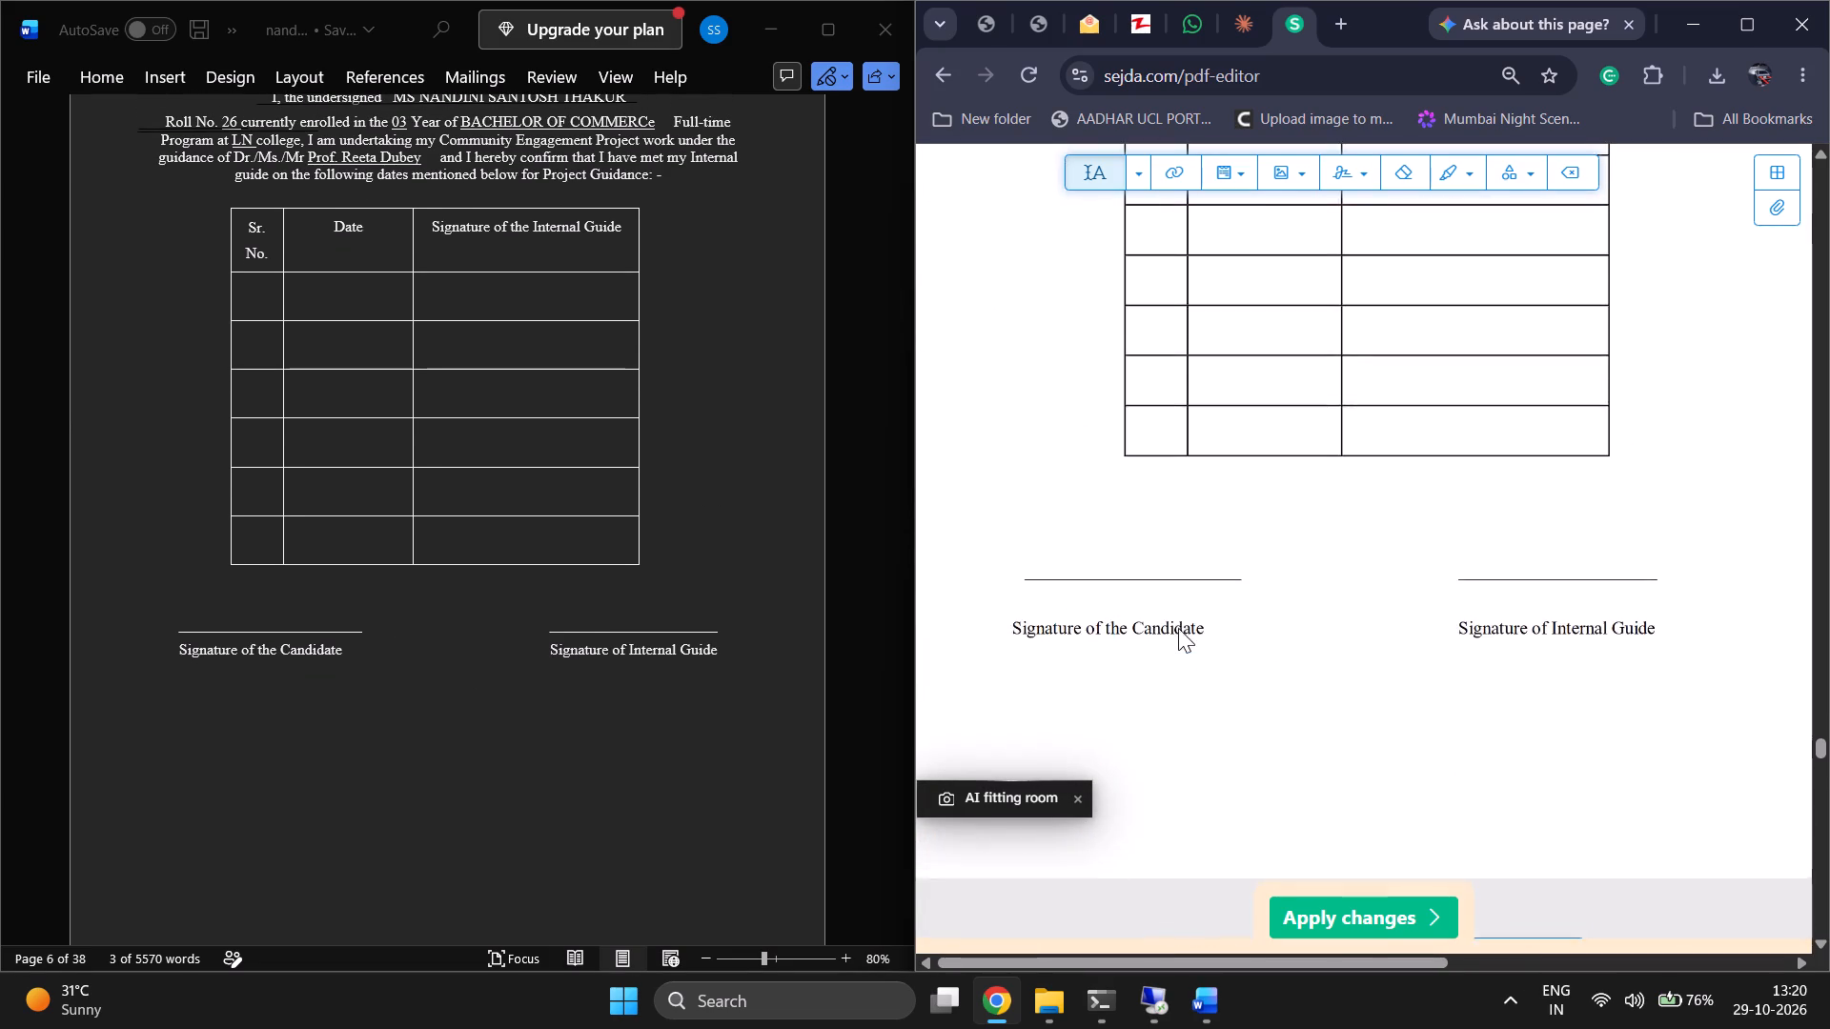
{"action": "scroll", "coordinate": [1178, 628], "scroll_direction": "up", "scroll_amount": 5}
{"action": "scroll", "coordinate": [1178, 553], "scroll_direction": "down", "scroll_amount": 2}
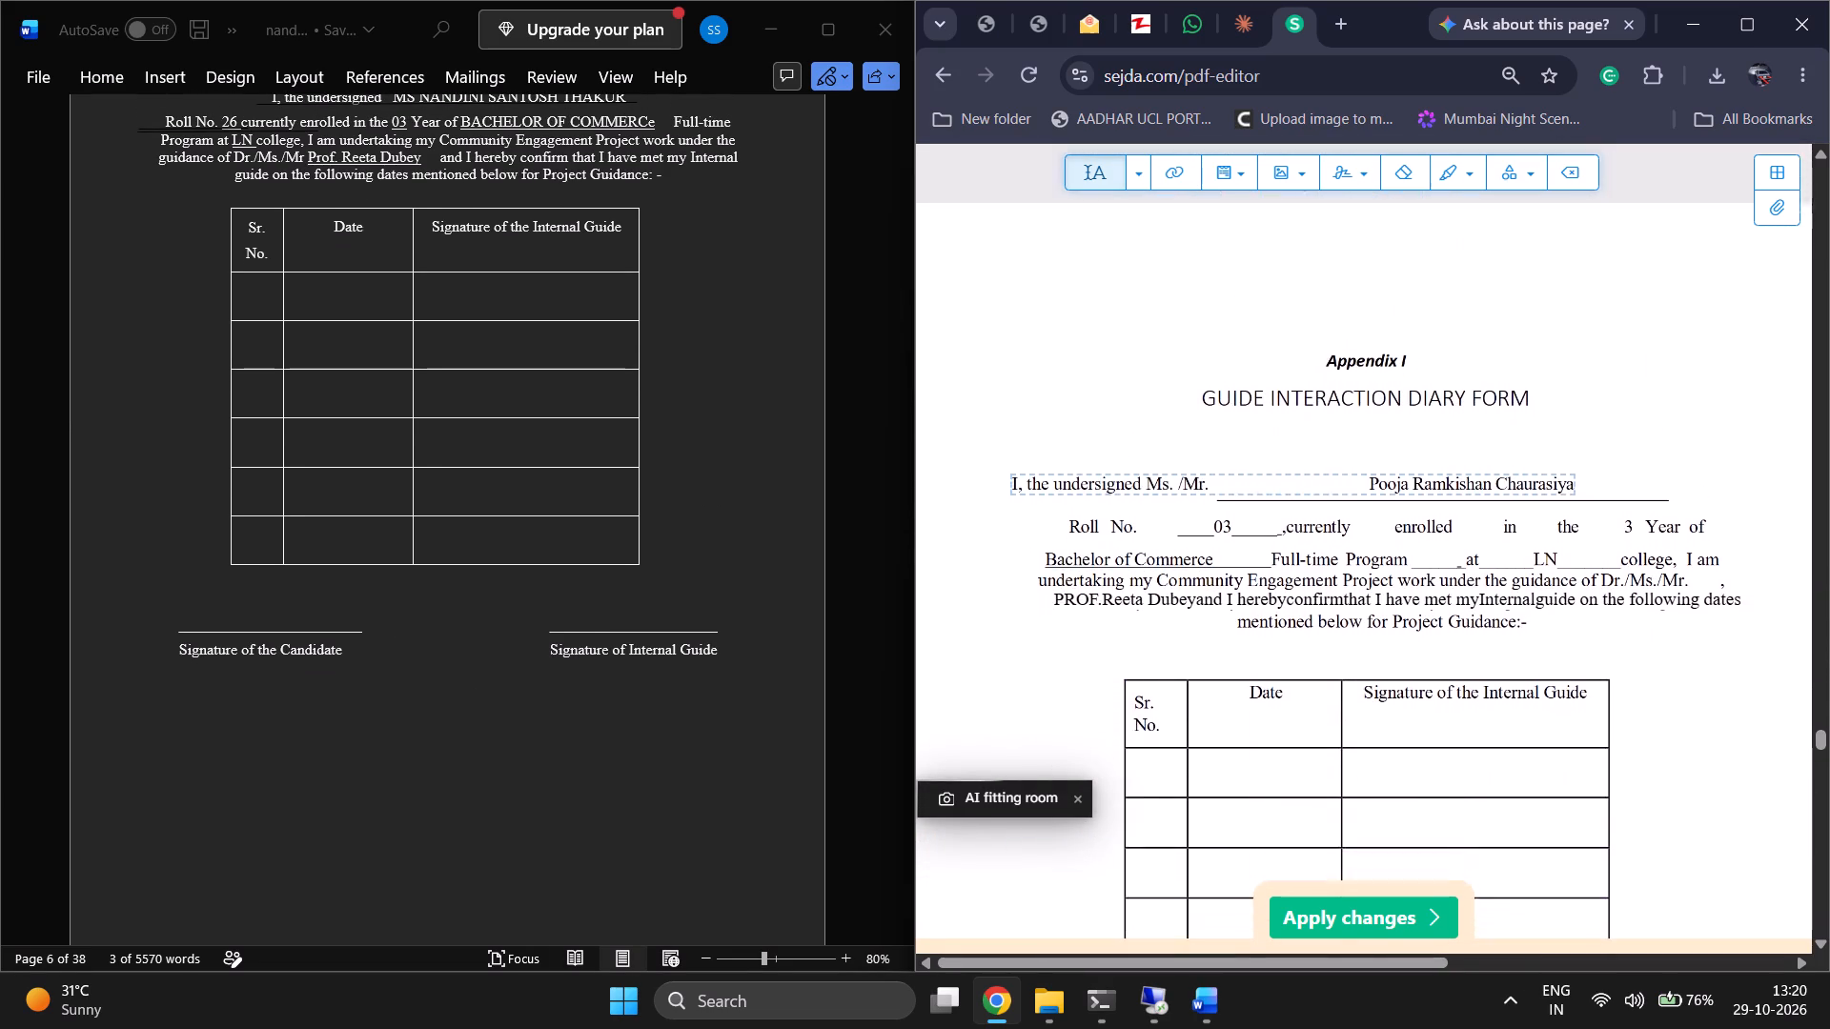
{"action": "scroll", "coordinate": [1178, 553], "scroll_direction": "down", "scroll_amount": 5}
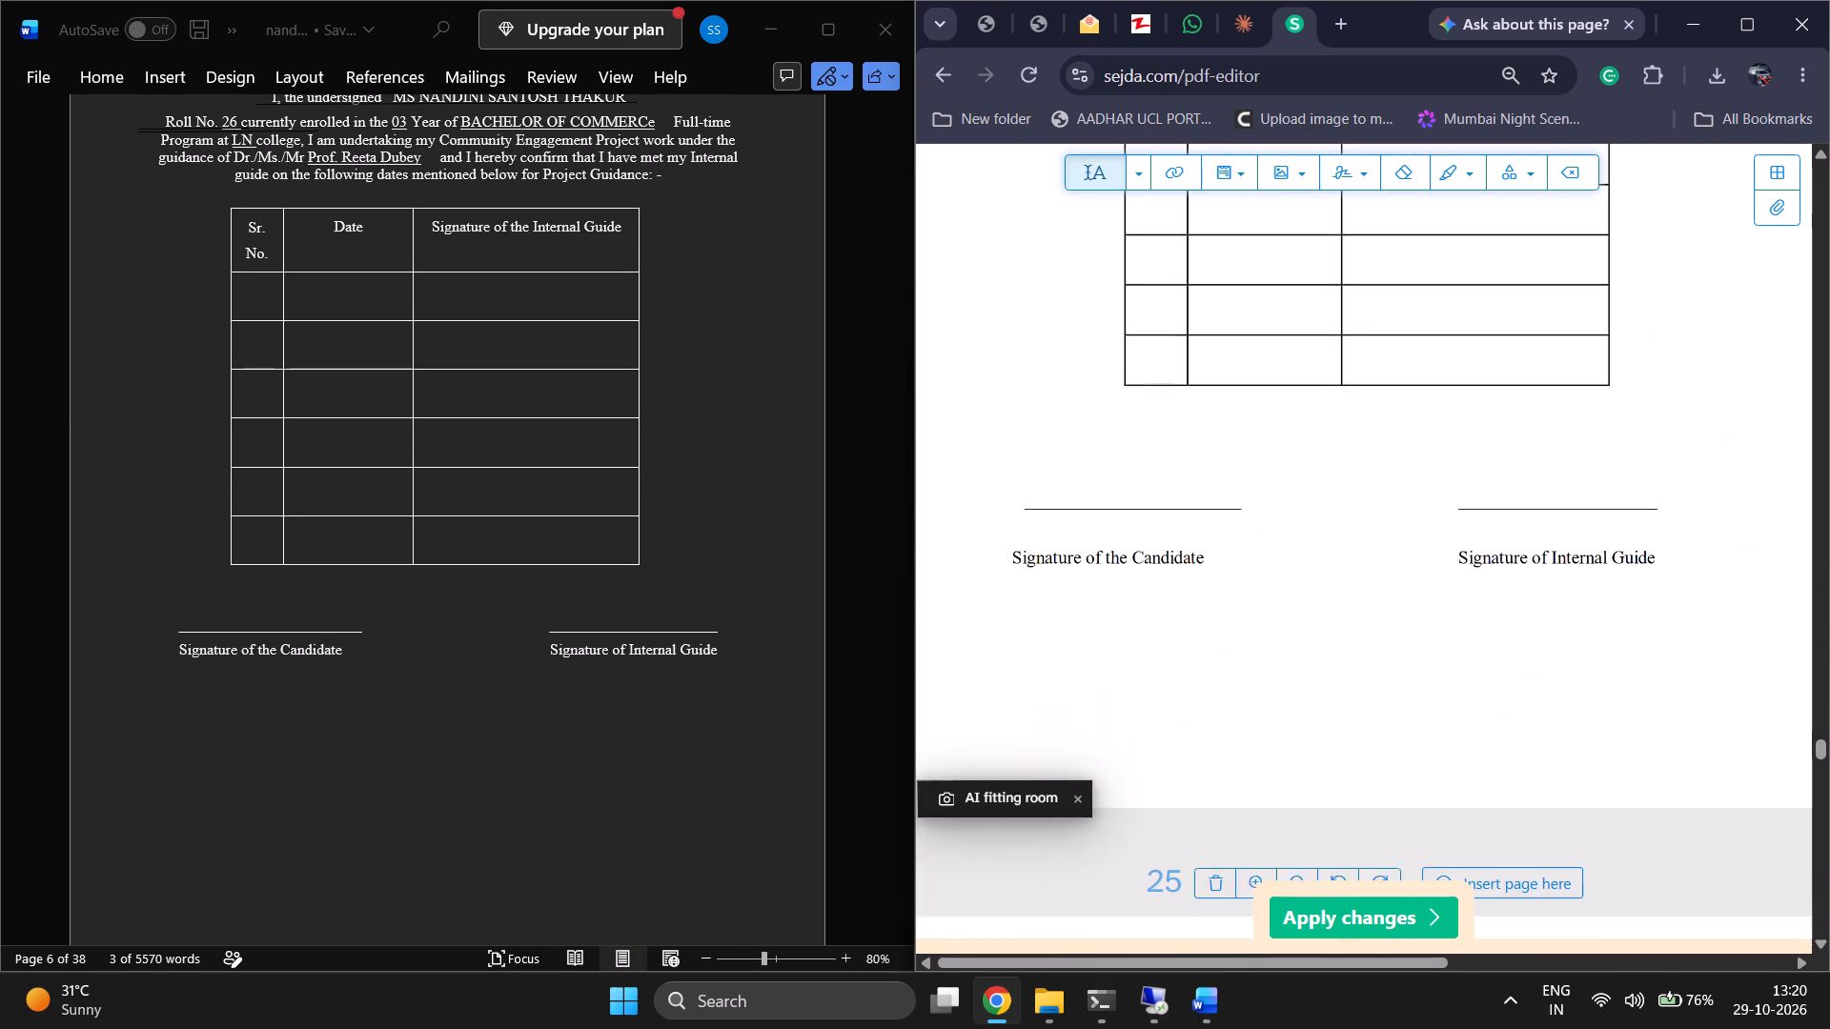
{"action": "scroll", "coordinate": [1178, 553], "scroll_direction": "down", "scroll_amount": 5}
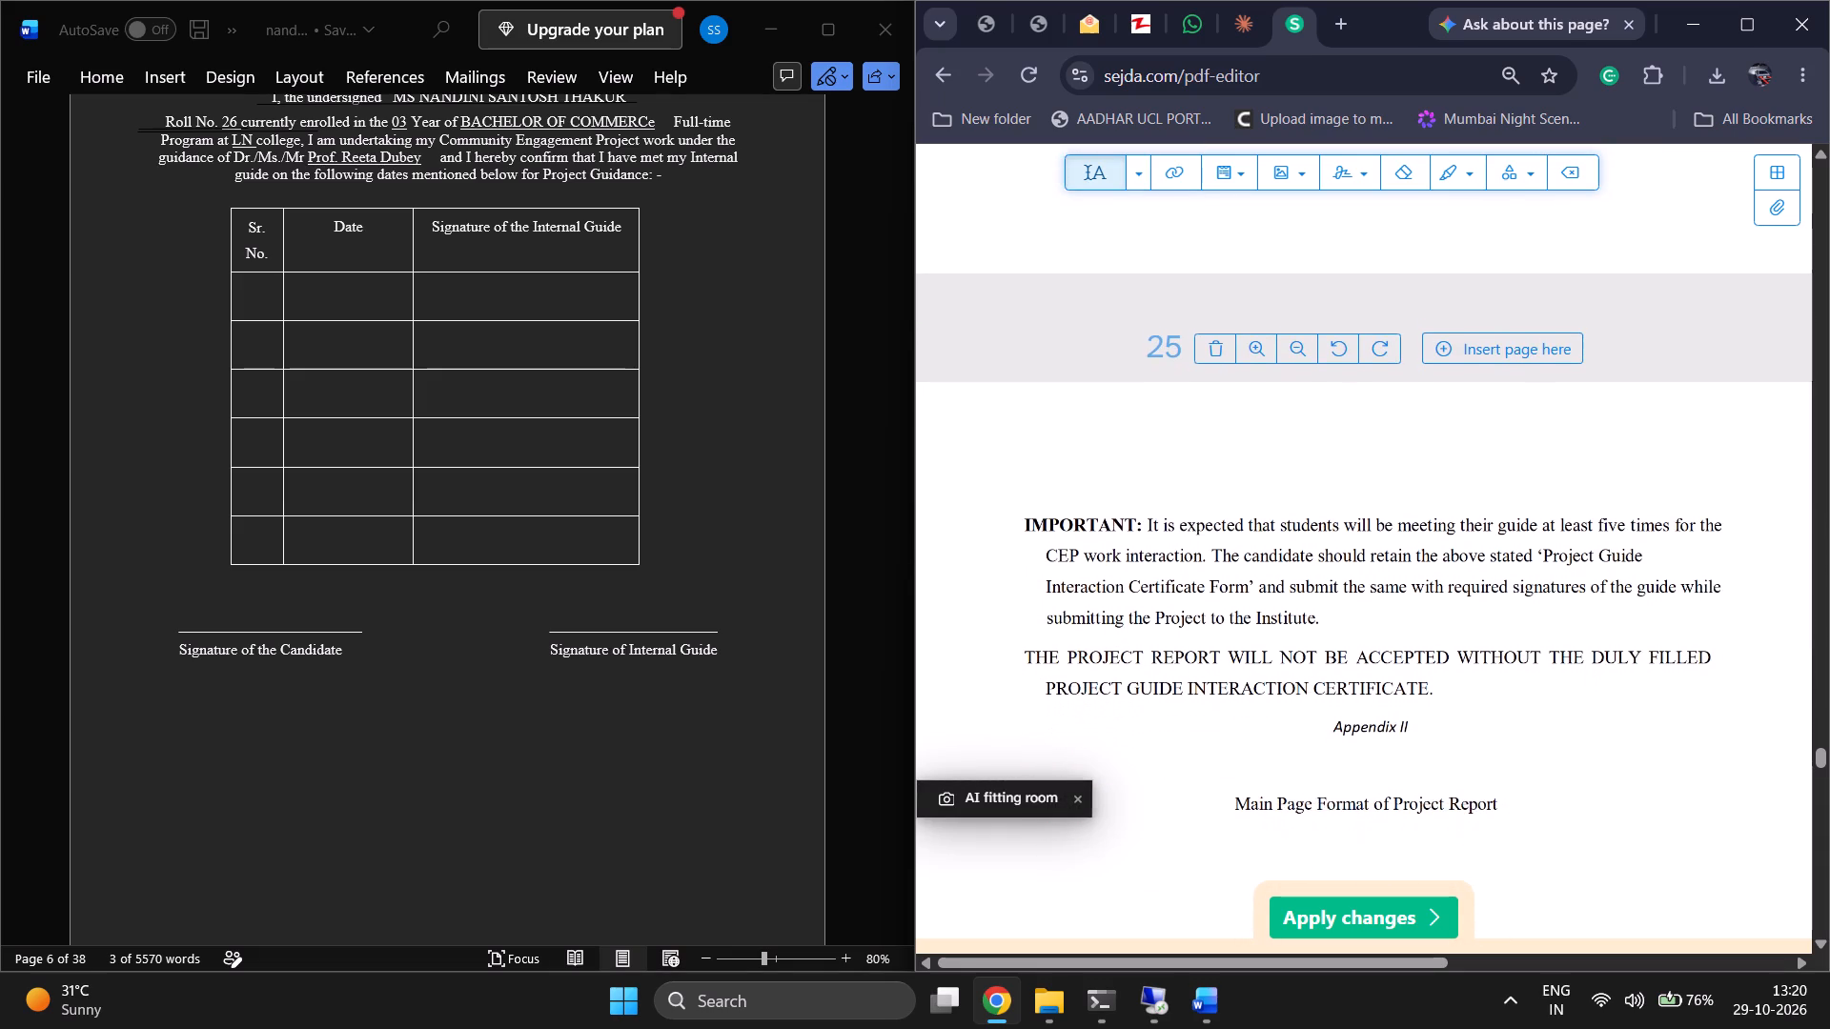
{"action": "scroll", "coordinate": [1178, 553], "scroll_direction": "down", "scroll_amount": 1}
{"action": "scroll", "coordinate": [565, 724], "scroll_direction": "down", "scroll_amount": 2}
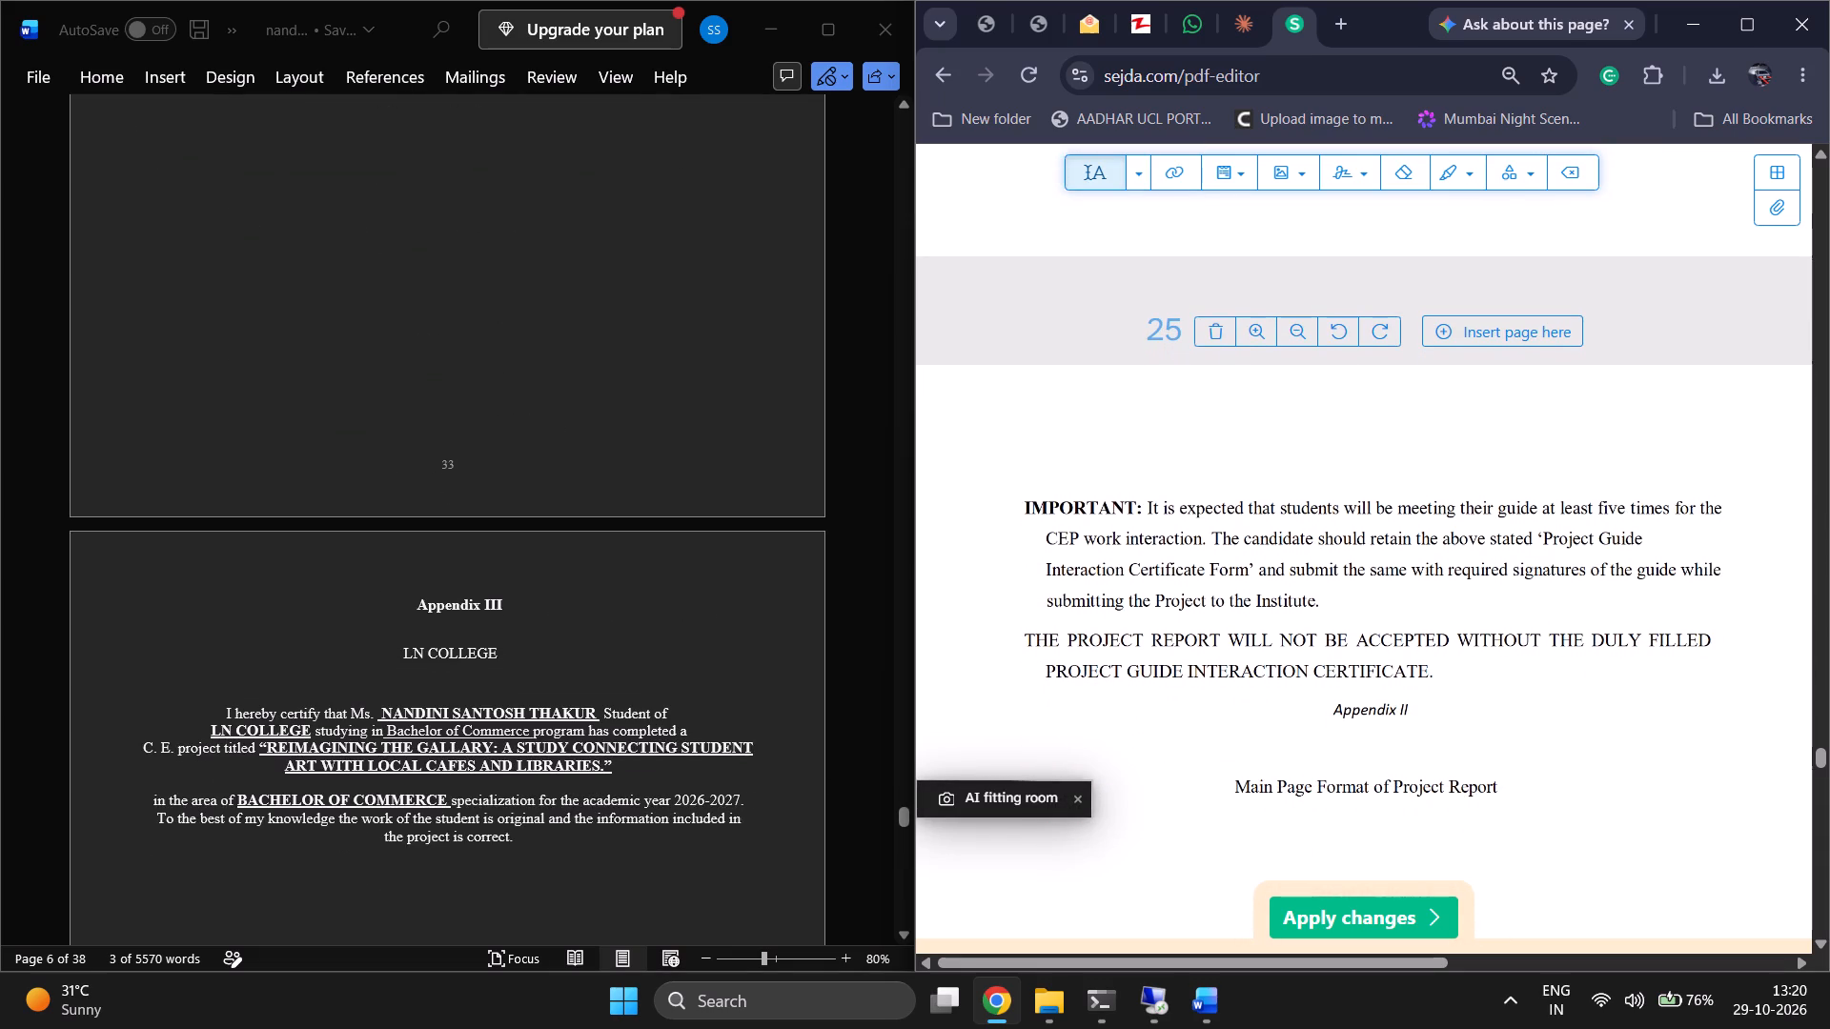
{"action": "scroll", "coordinate": [565, 724], "scroll_direction": "up", "scroll_amount": 2}
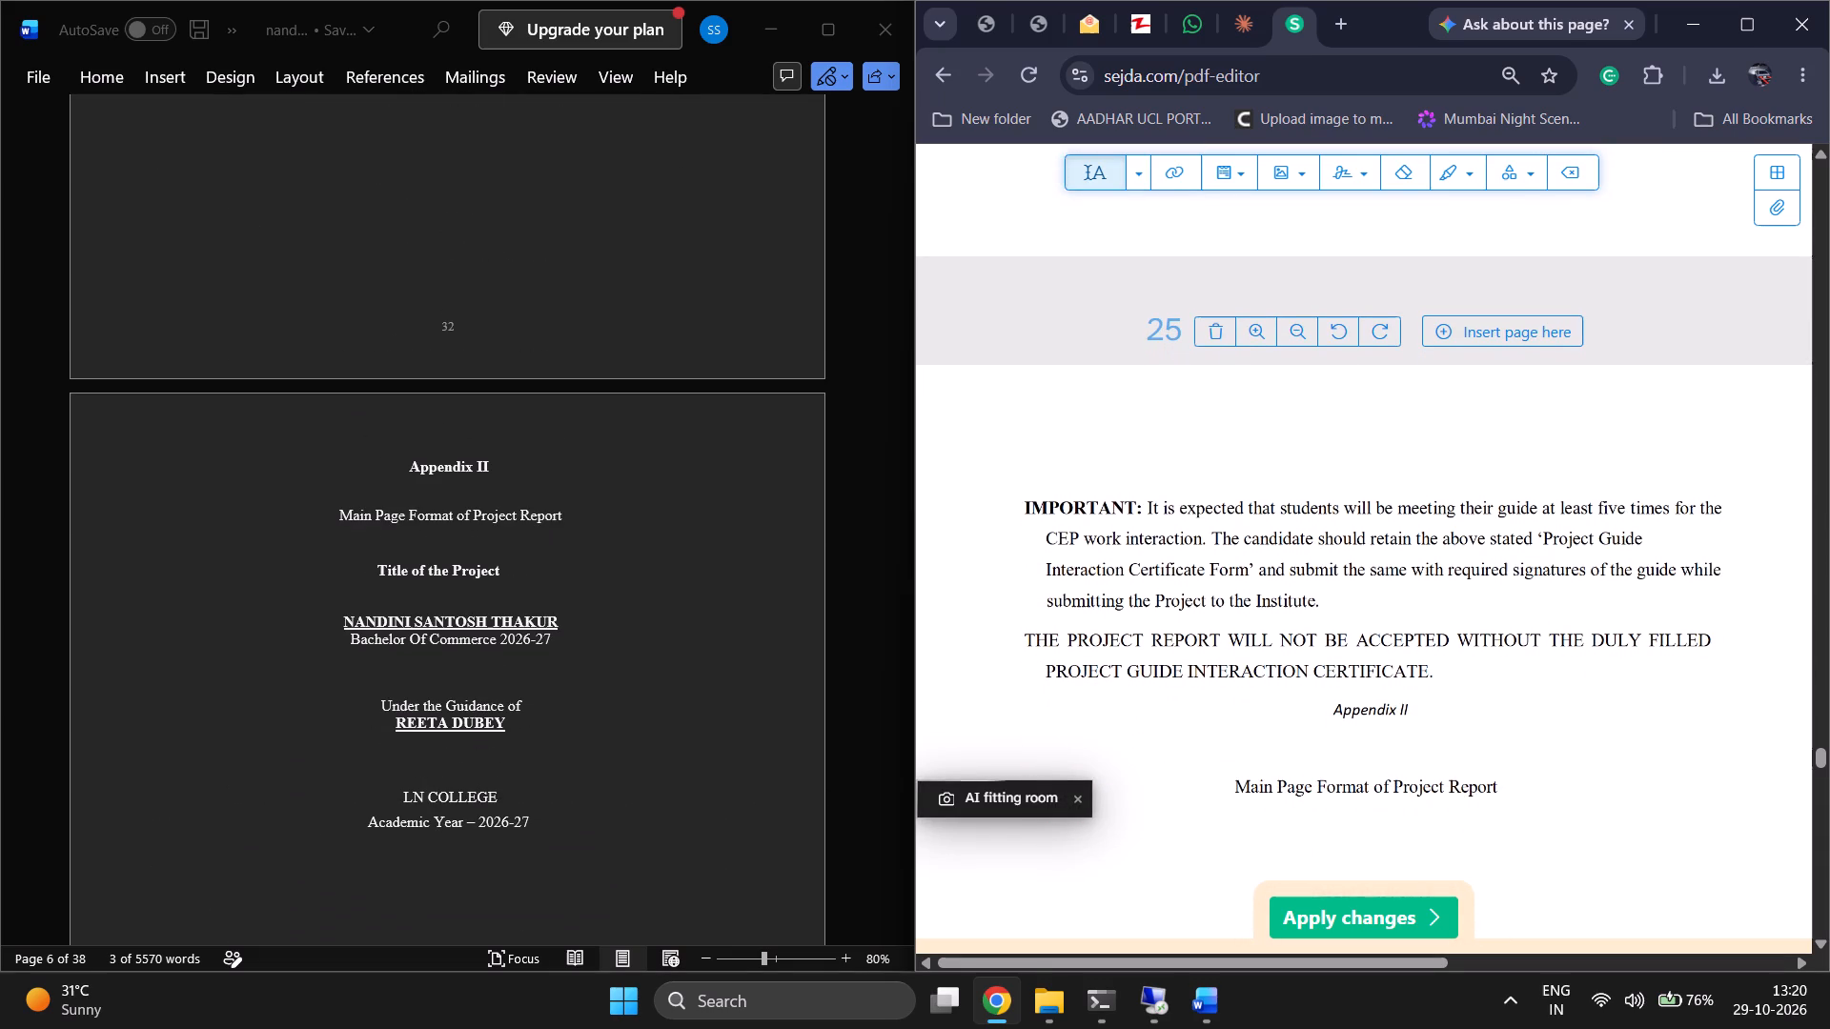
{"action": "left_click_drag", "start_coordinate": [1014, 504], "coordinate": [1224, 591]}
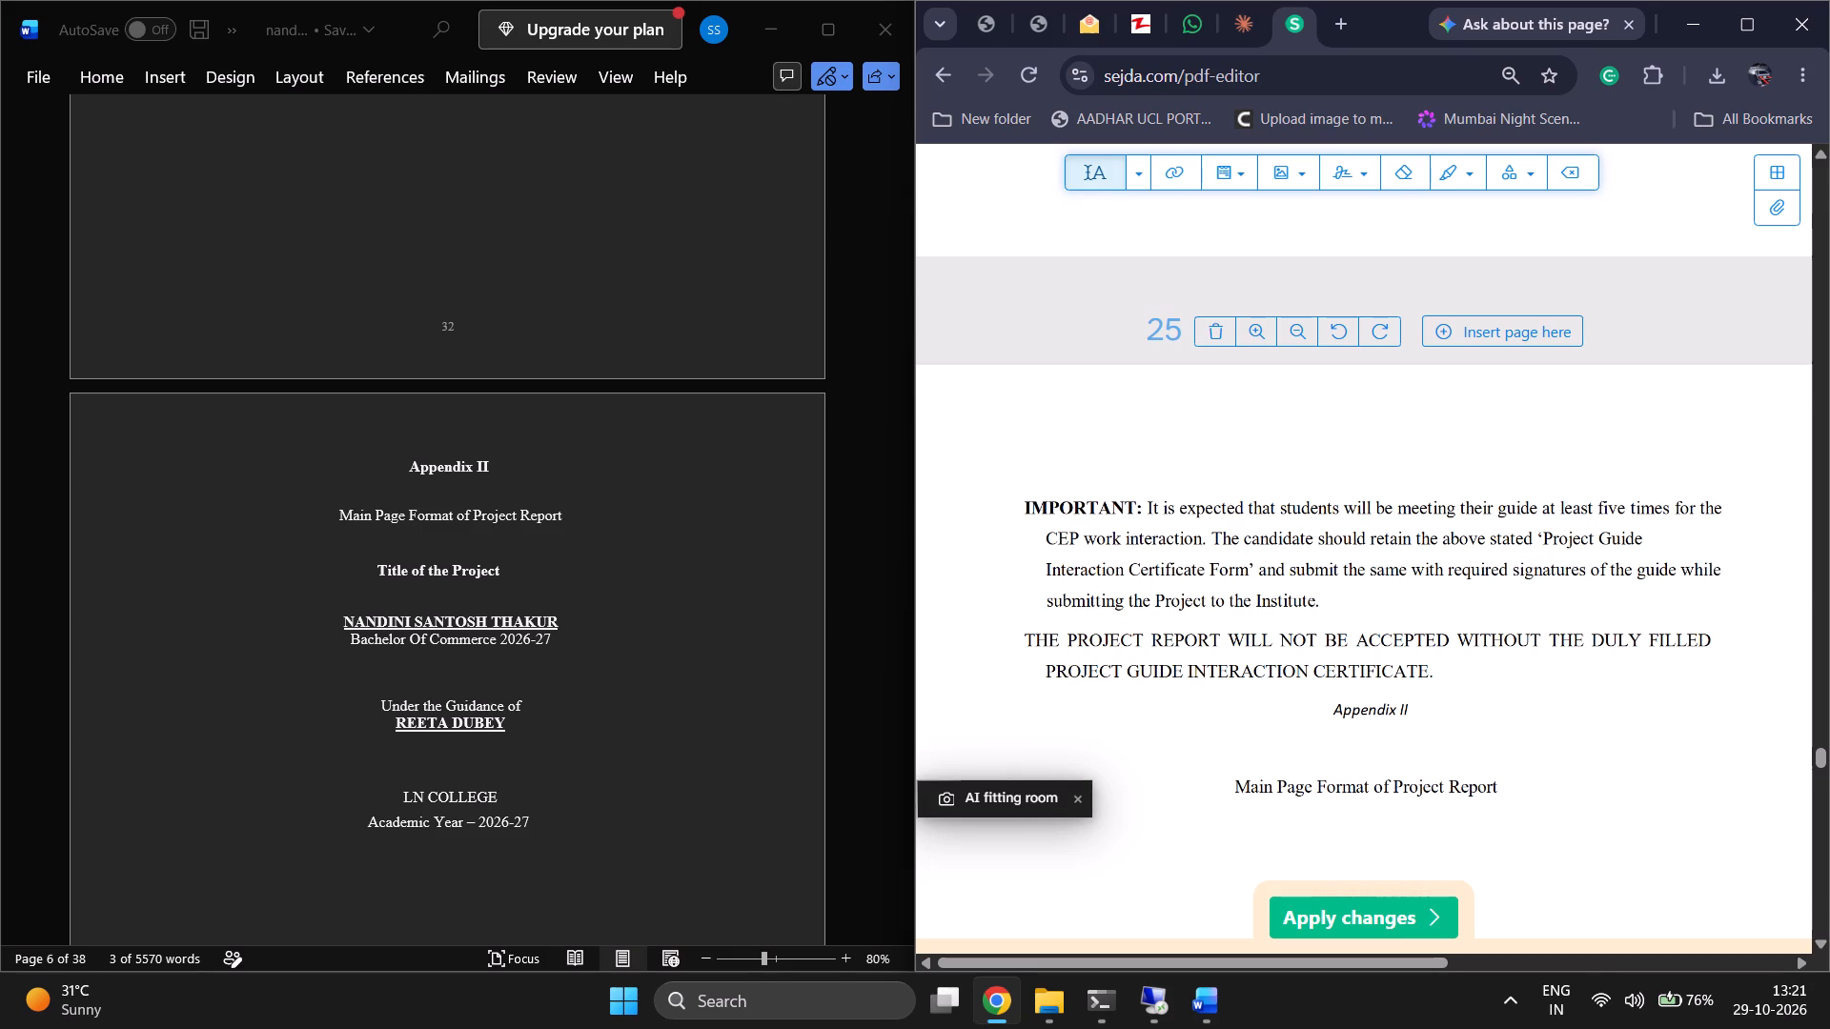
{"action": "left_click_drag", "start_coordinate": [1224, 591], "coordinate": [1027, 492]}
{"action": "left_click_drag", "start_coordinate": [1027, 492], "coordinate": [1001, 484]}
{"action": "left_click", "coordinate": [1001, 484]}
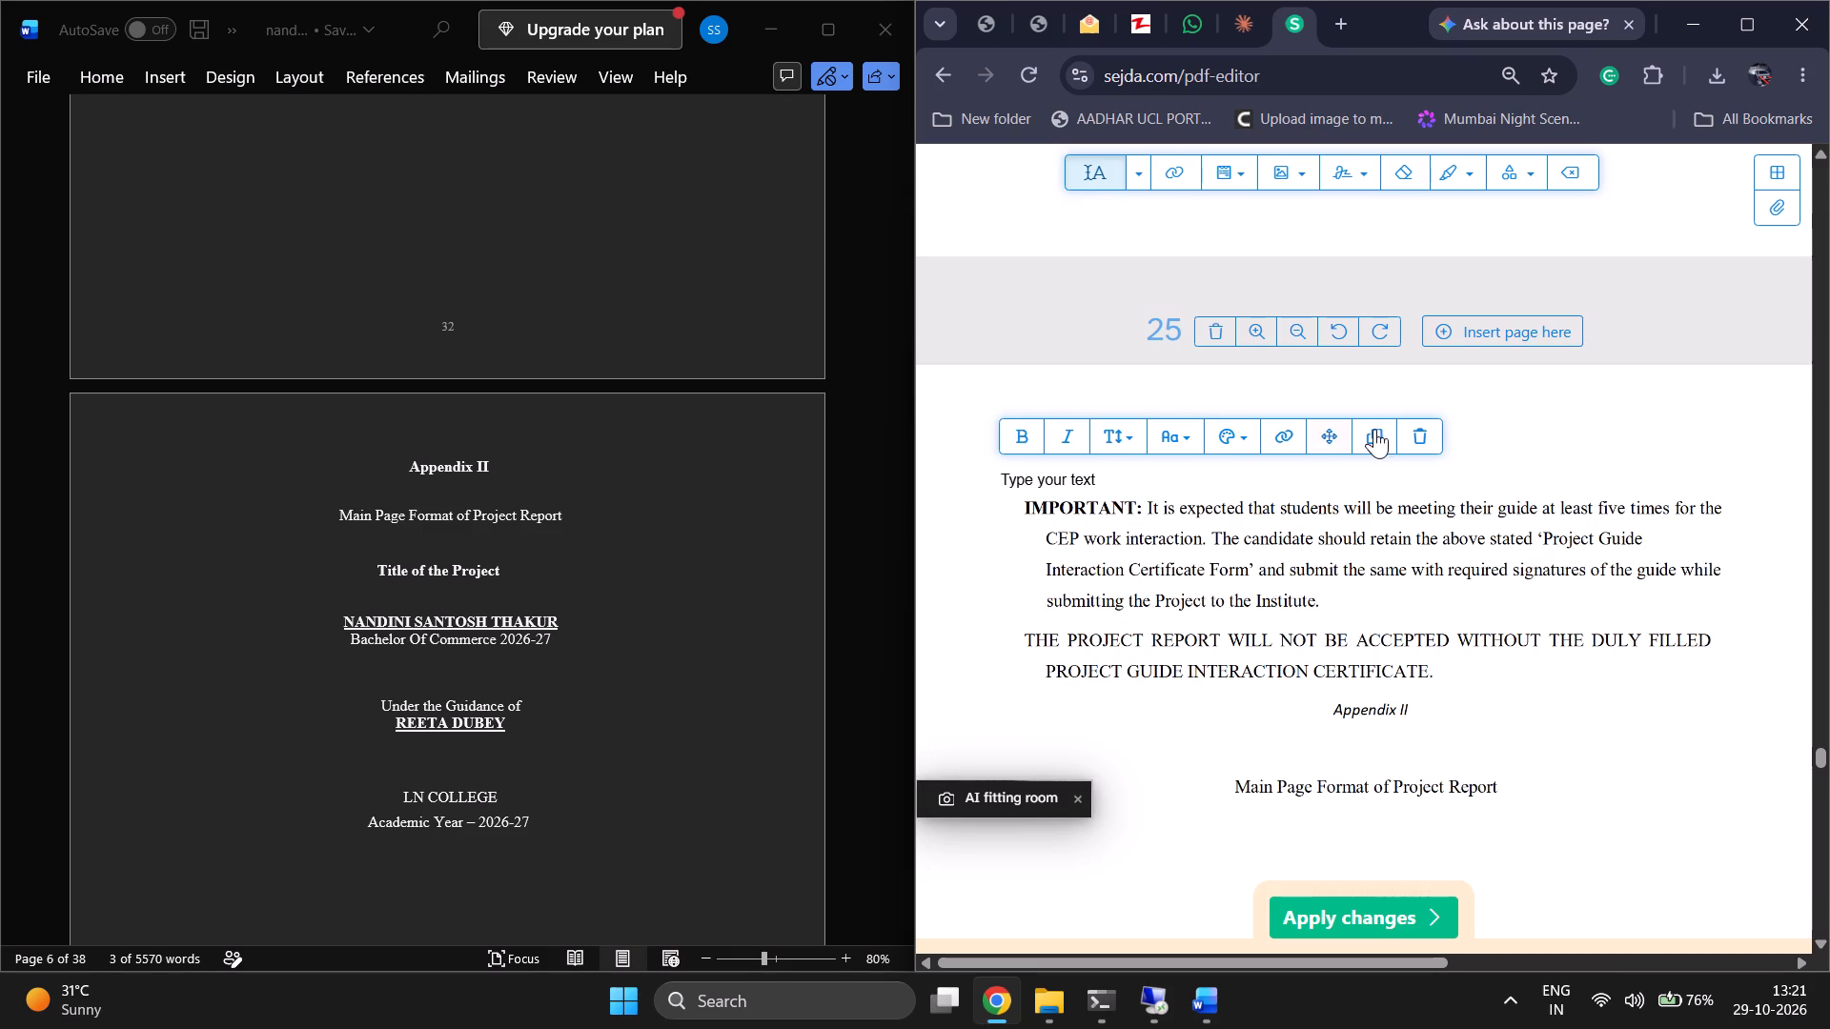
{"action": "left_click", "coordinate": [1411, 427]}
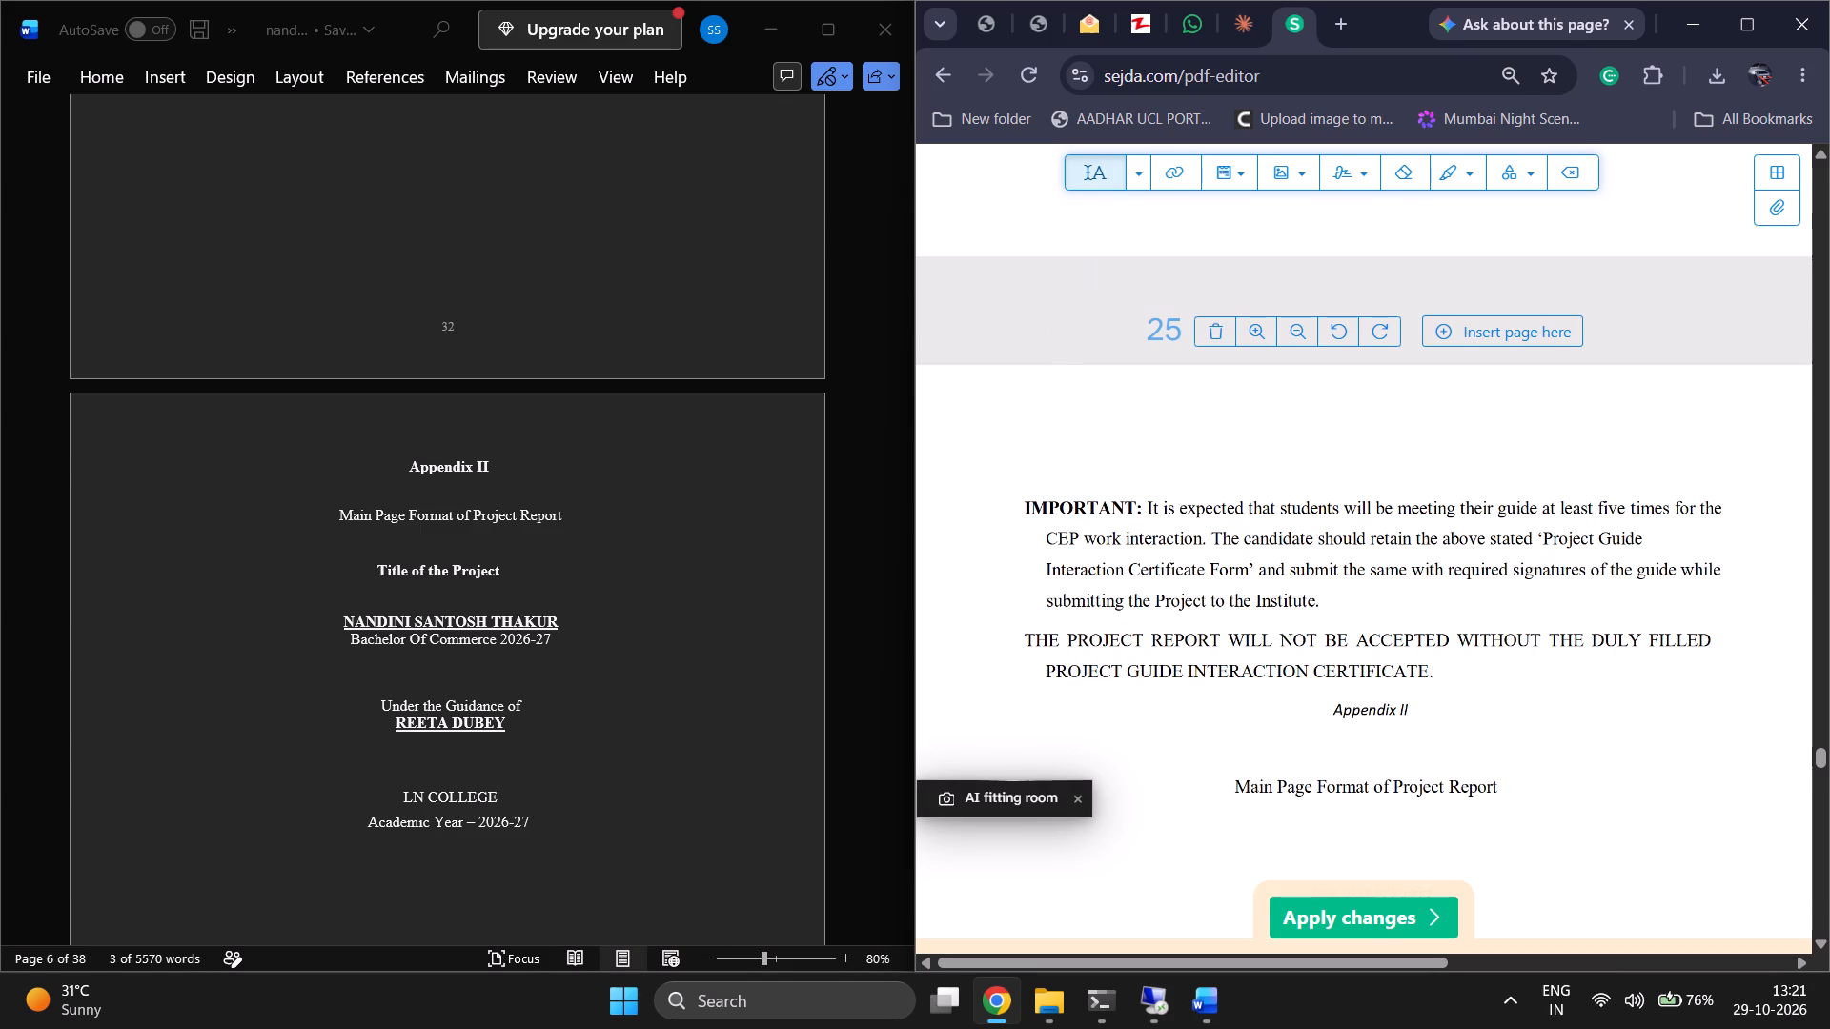
Delete all lines of the IMPORTANT paragraph about meeting the guide at least five times, above Appendix II on page 25.
{"action": "left_click", "coordinate": [1101, 504]}
{"action": "left_click", "coordinate": [1449, 454]}
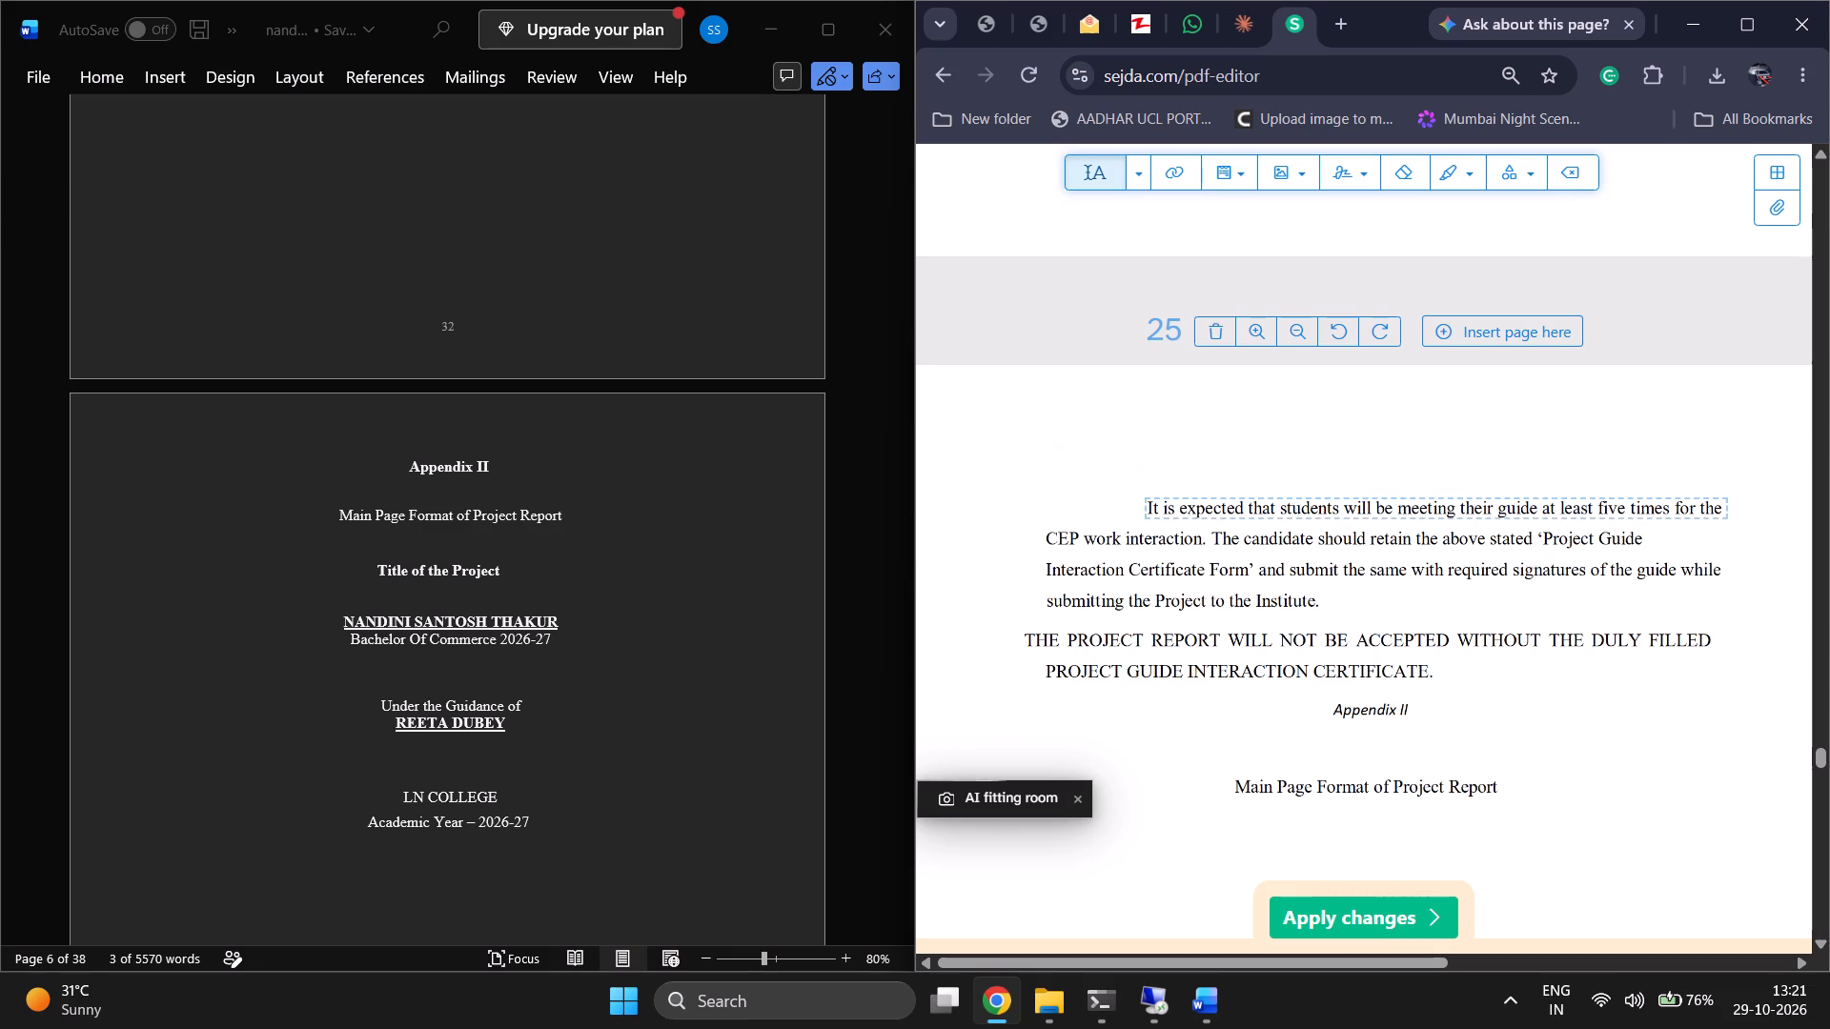
{"action": "left_click", "coordinate": [1158, 503]}
{"action": "left_click", "coordinate": [1567, 454]}
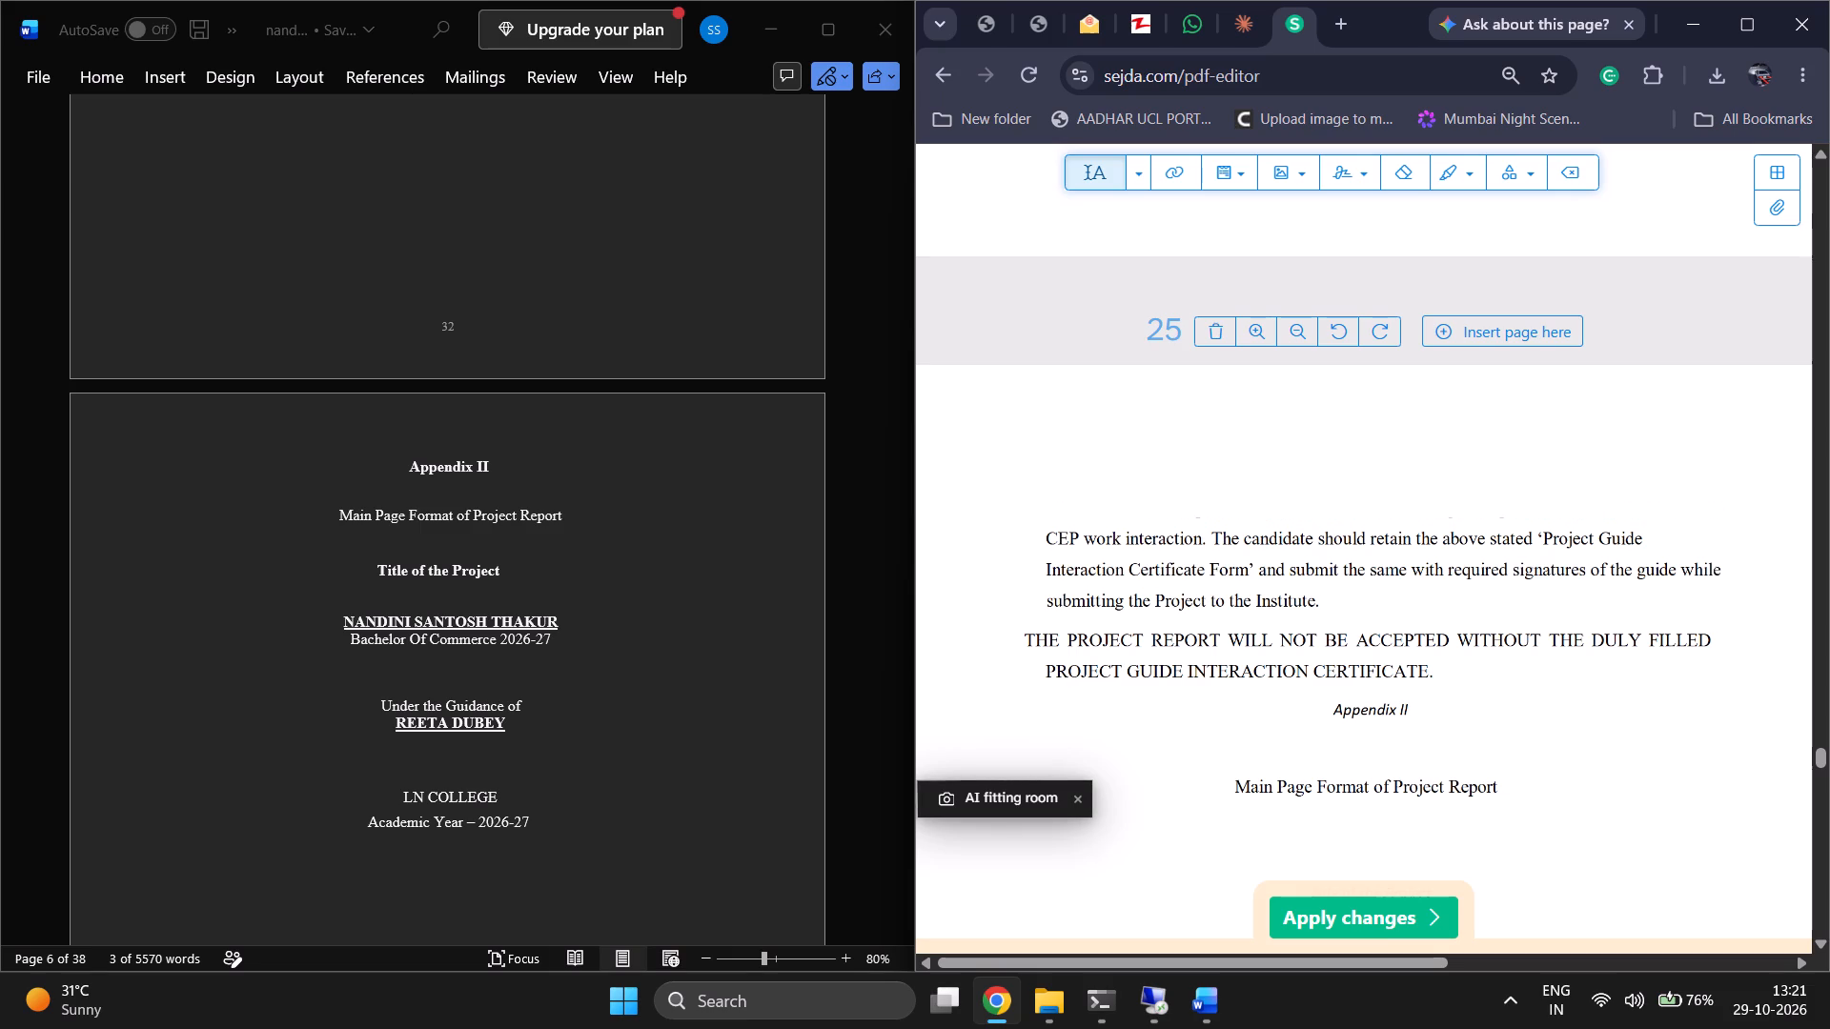
{"action": "left_click", "coordinate": [1273, 535]}
{"action": "left_click", "coordinate": [1483, 491]}
{"action": "left_click", "coordinate": [1266, 562]}
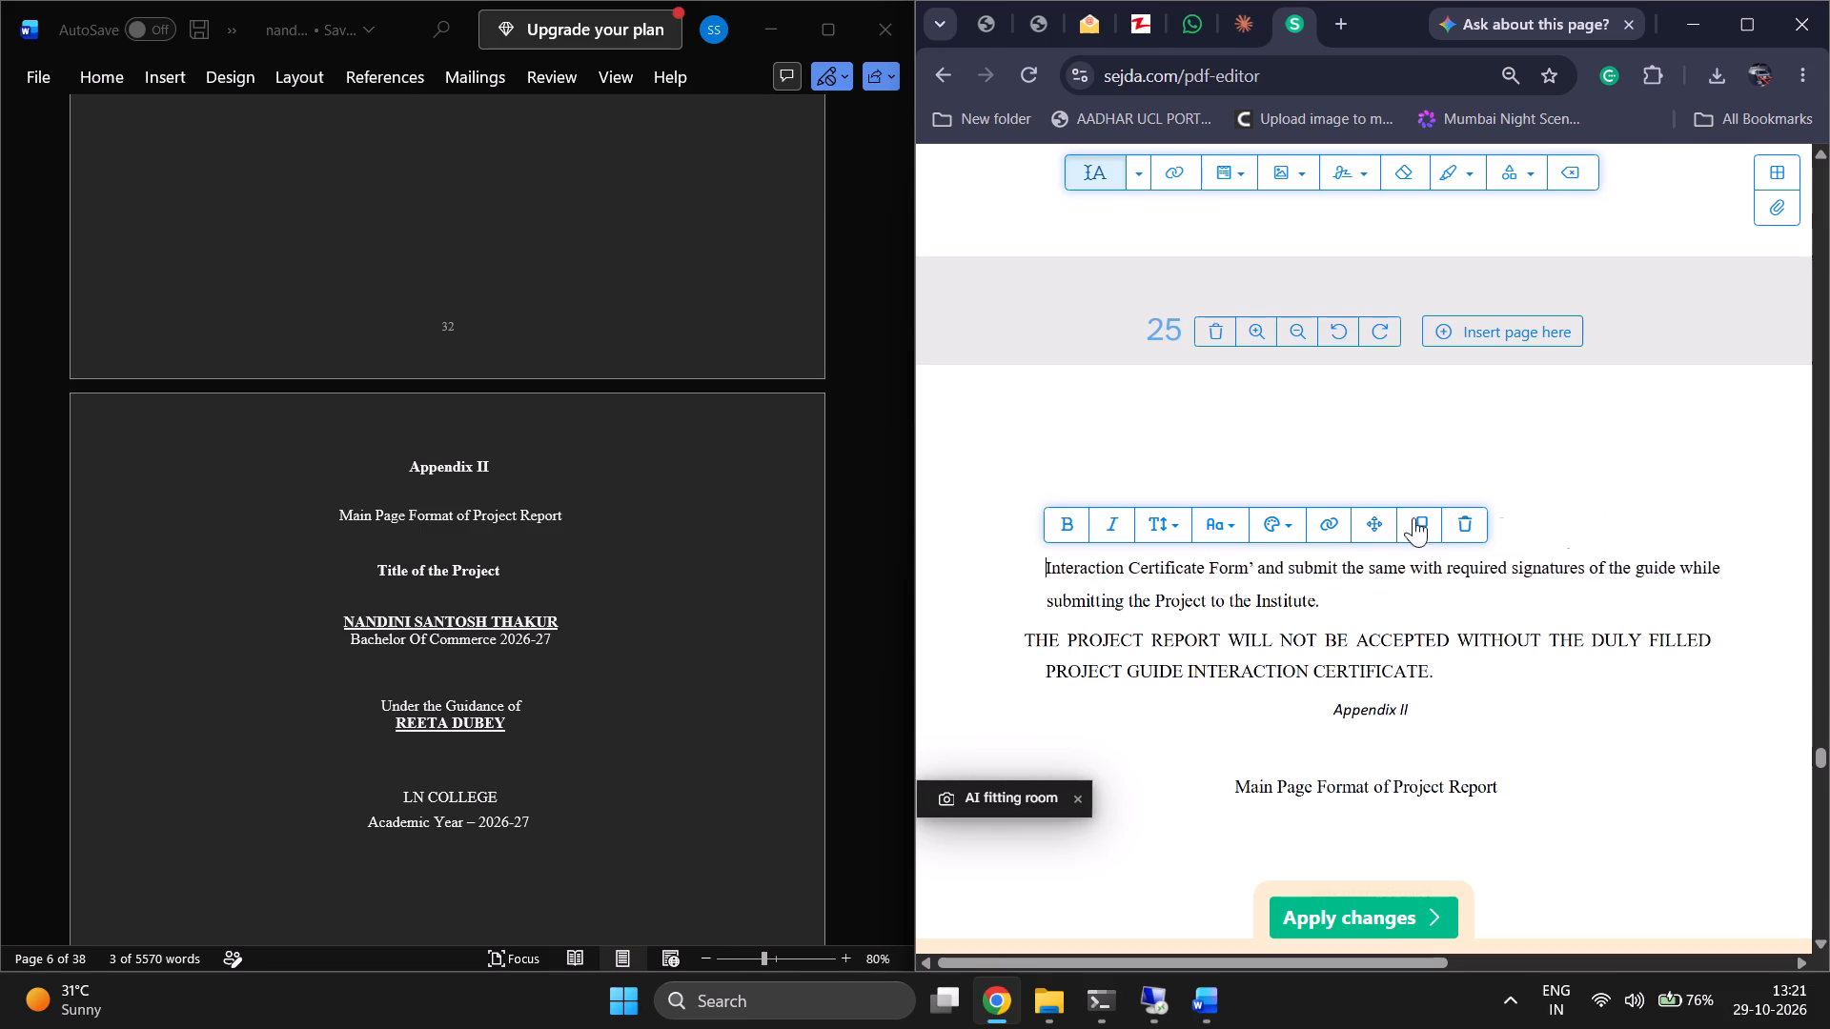
{"action": "left_click", "coordinate": [1474, 507]}
{"action": "left_click", "coordinate": [1189, 596]}
{"action": "left_click", "coordinate": [1459, 543]}
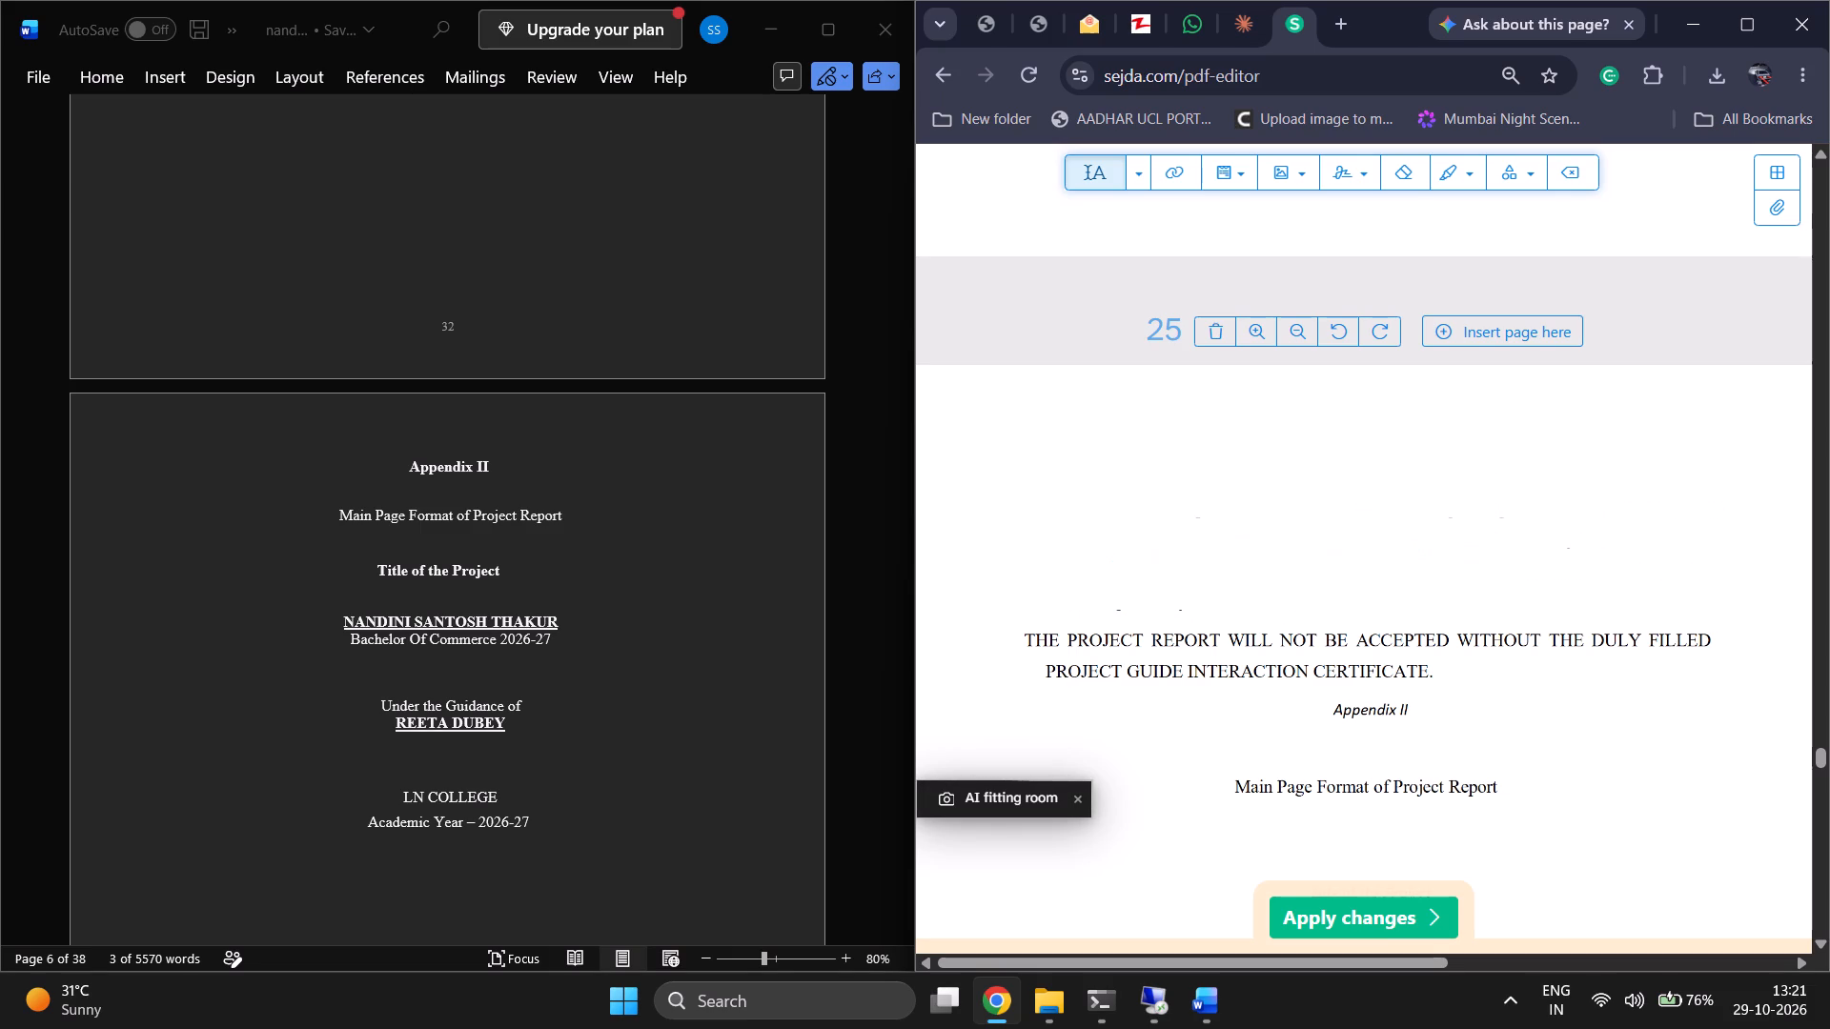
Delete the two-line notice "THE PROJECT REPORT WILL NOT BE ACCEPTED WITHOUT THE DULY FILLED PROJECT GUIDE INTERACTION CERTIFICATE." above Appendix II.
{"action": "left_click", "coordinate": [1231, 636]}
{"action": "left_click", "coordinate": [1439, 588]}
{"action": "left_click", "coordinate": [1298, 667]}
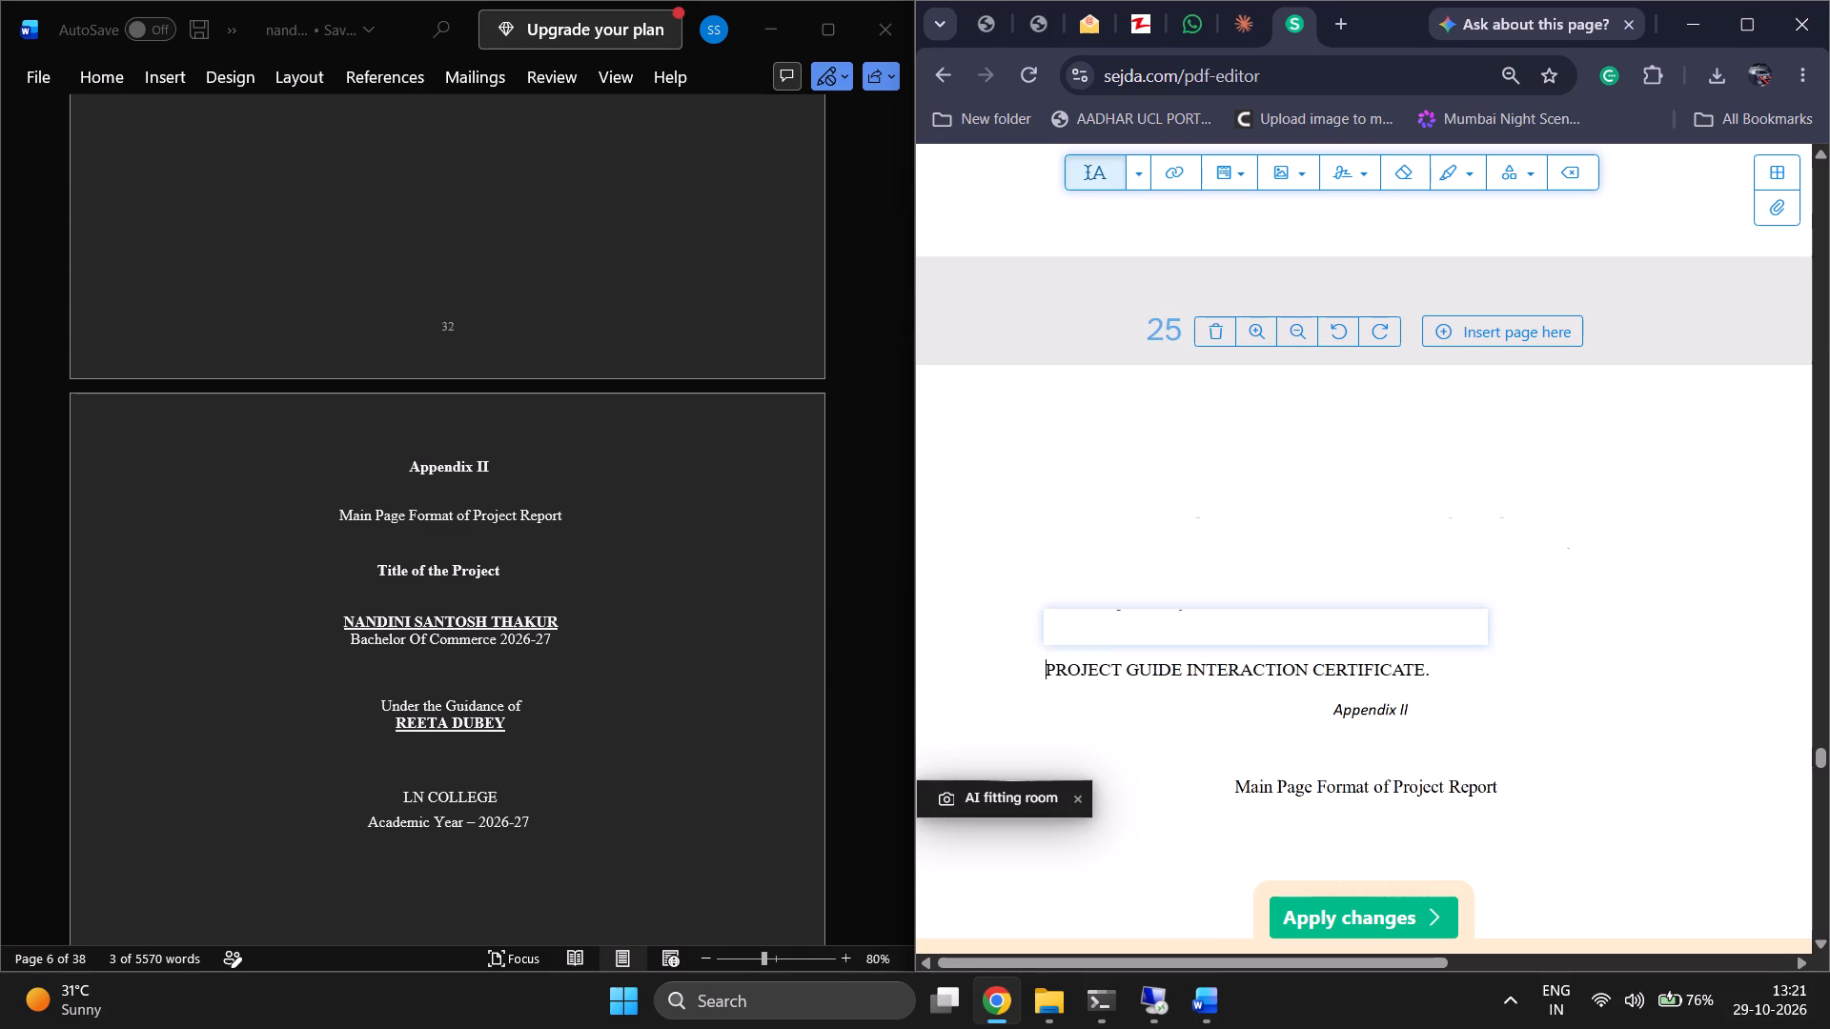
{"action": "left_click", "coordinate": [1495, 616]}
{"action": "left_click", "coordinate": [1375, 669]}
{"action": "left_click", "coordinate": [1476, 628]}
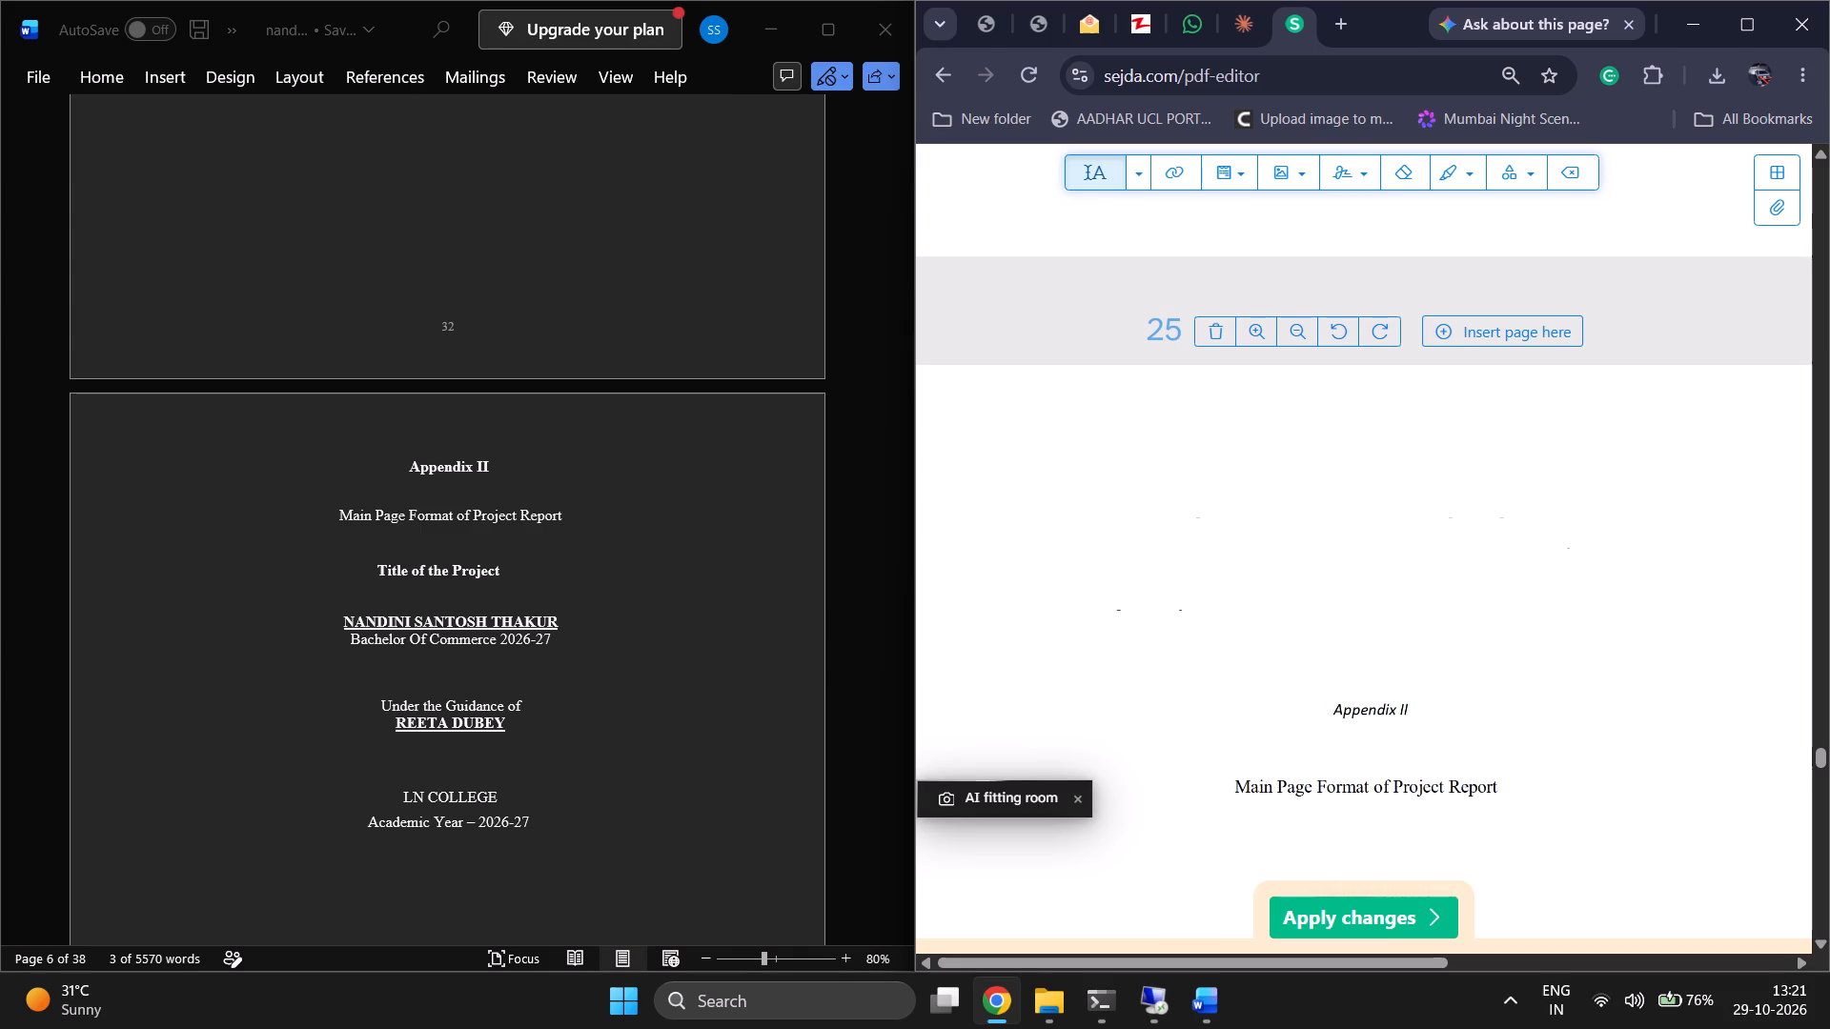
Set the Academic Year line under LN COLLEGE on the PDF's Appendix II page to 2026-27.
{"action": "scroll", "coordinate": [1476, 626], "scroll_direction": "down", "scroll_amount": 2}
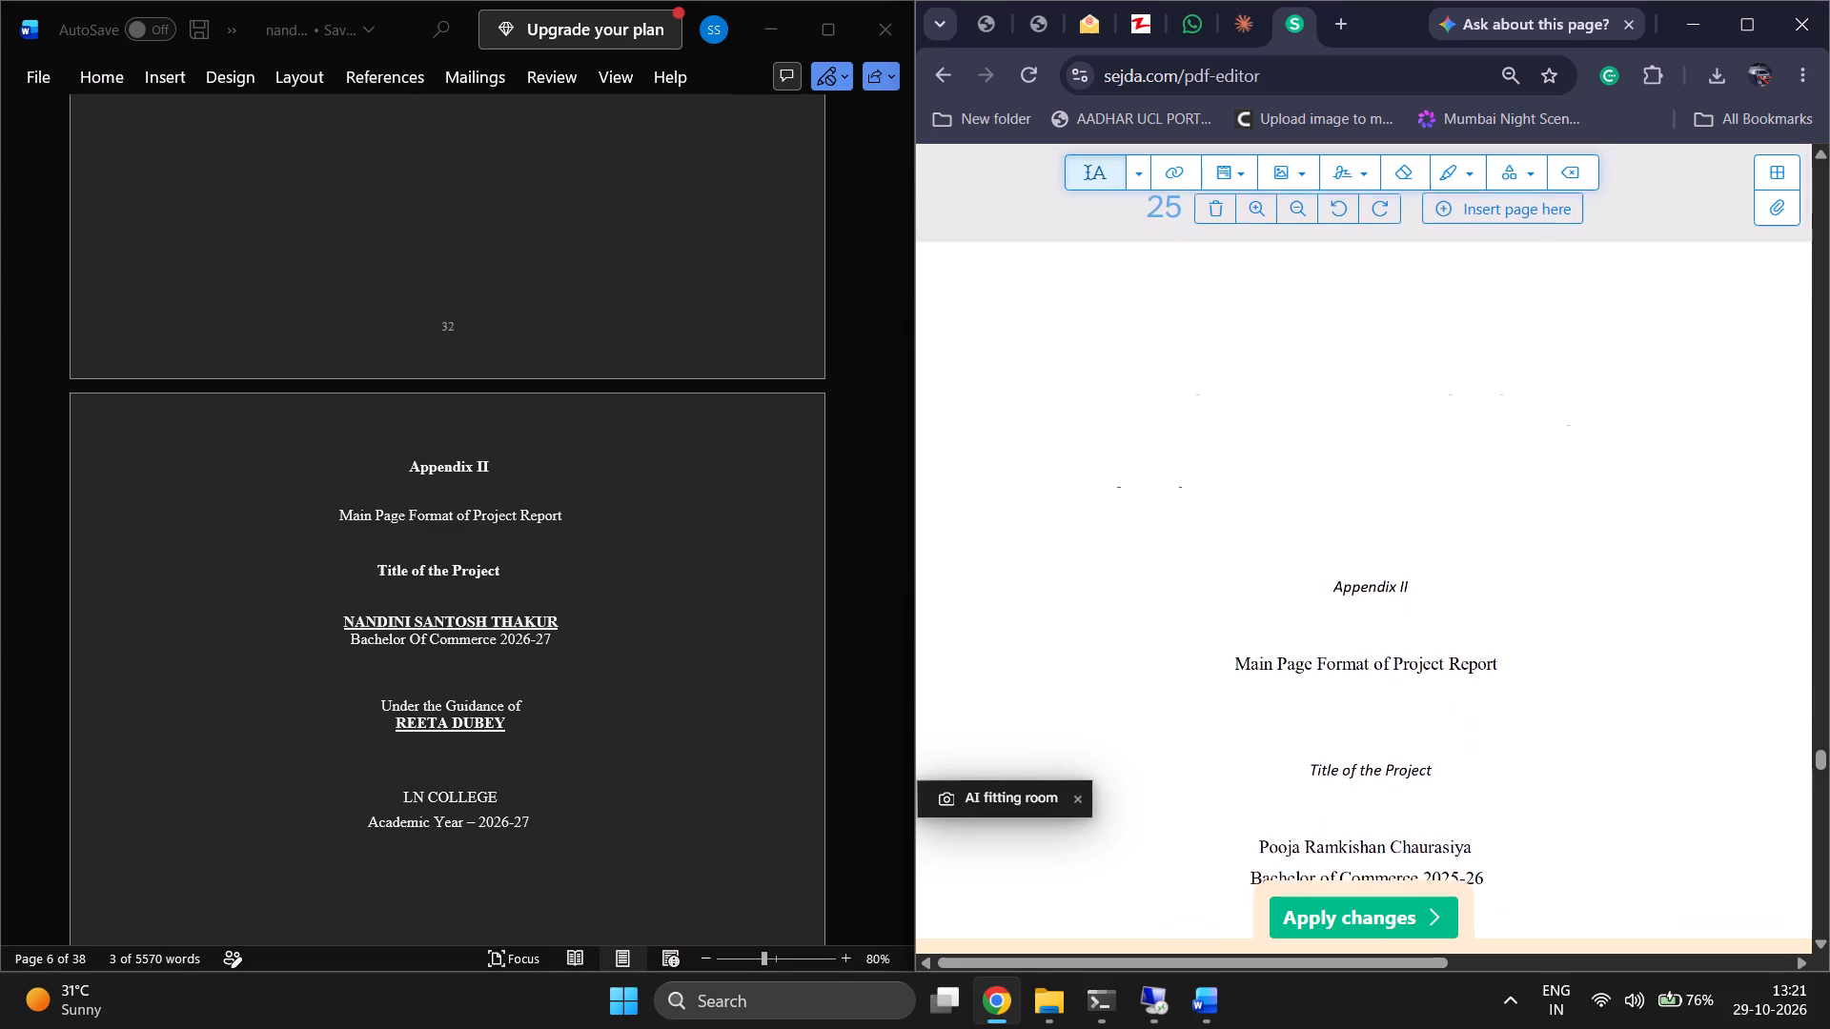
{"action": "scroll", "coordinate": [1476, 626], "scroll_direction": "down", "scroll_amount": 4}
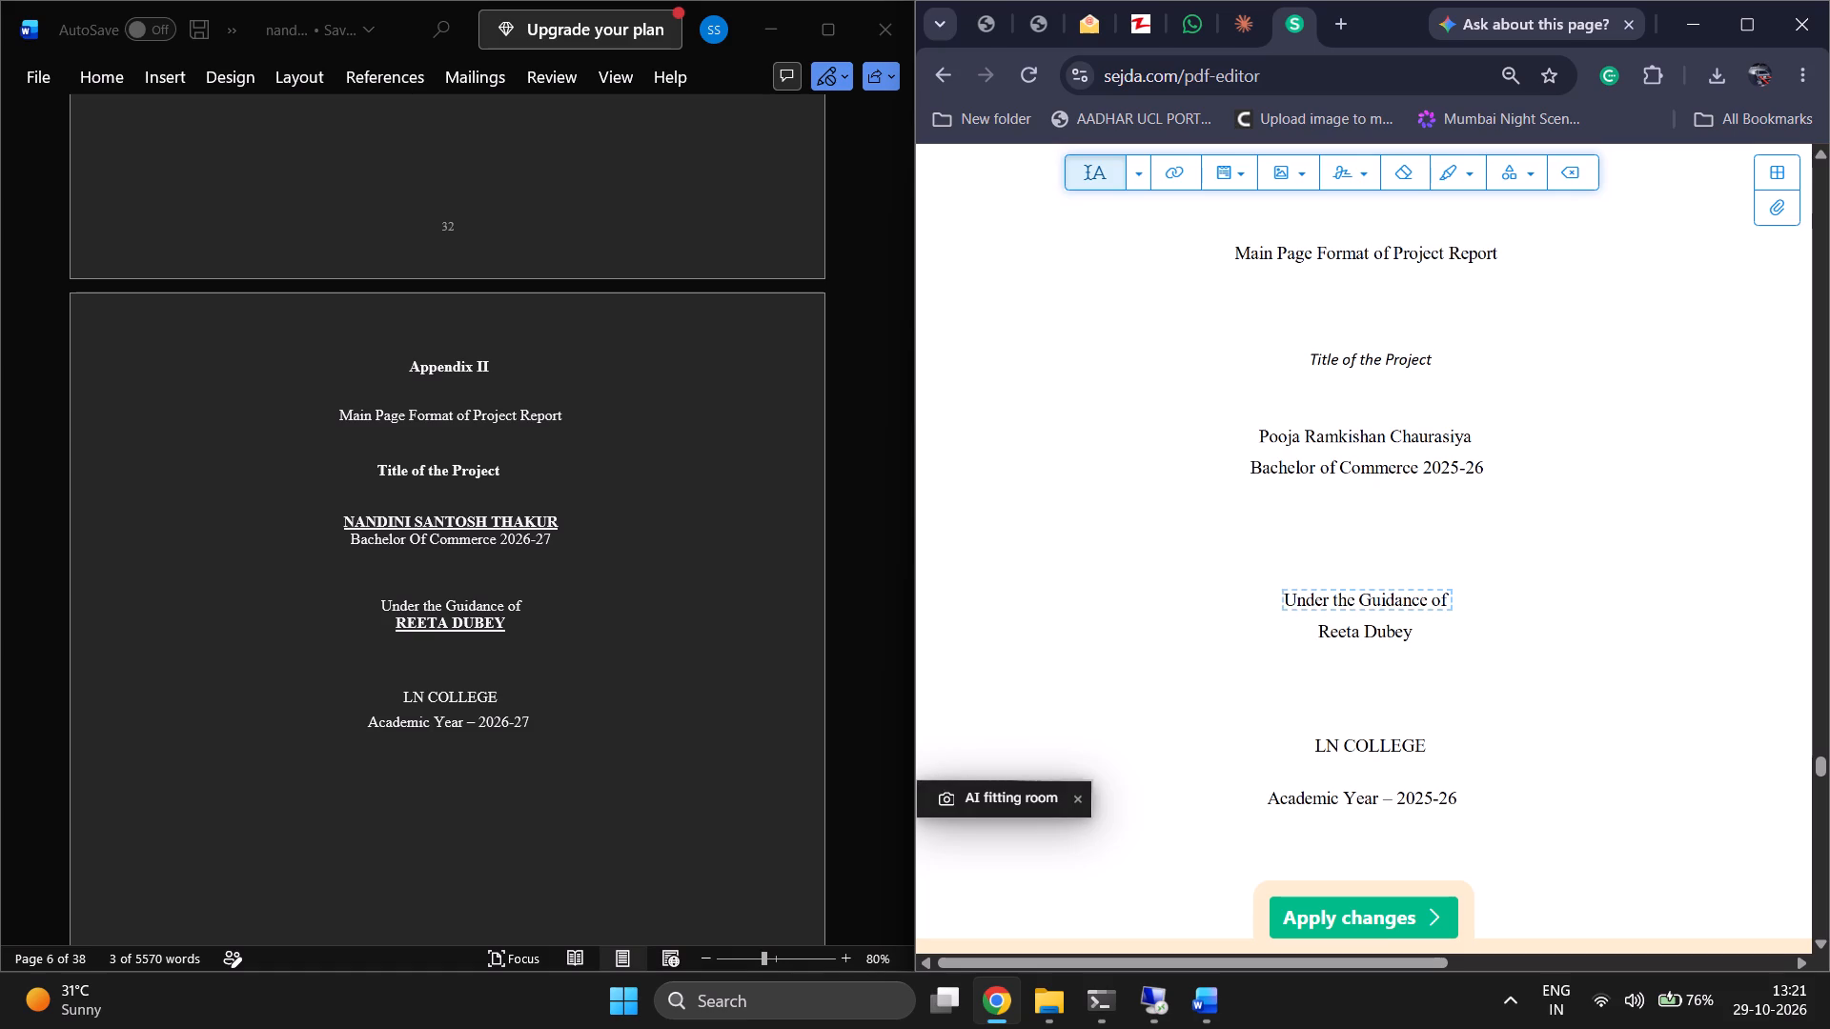
{"action": "left_click", "coordinate": [1429, 801]}
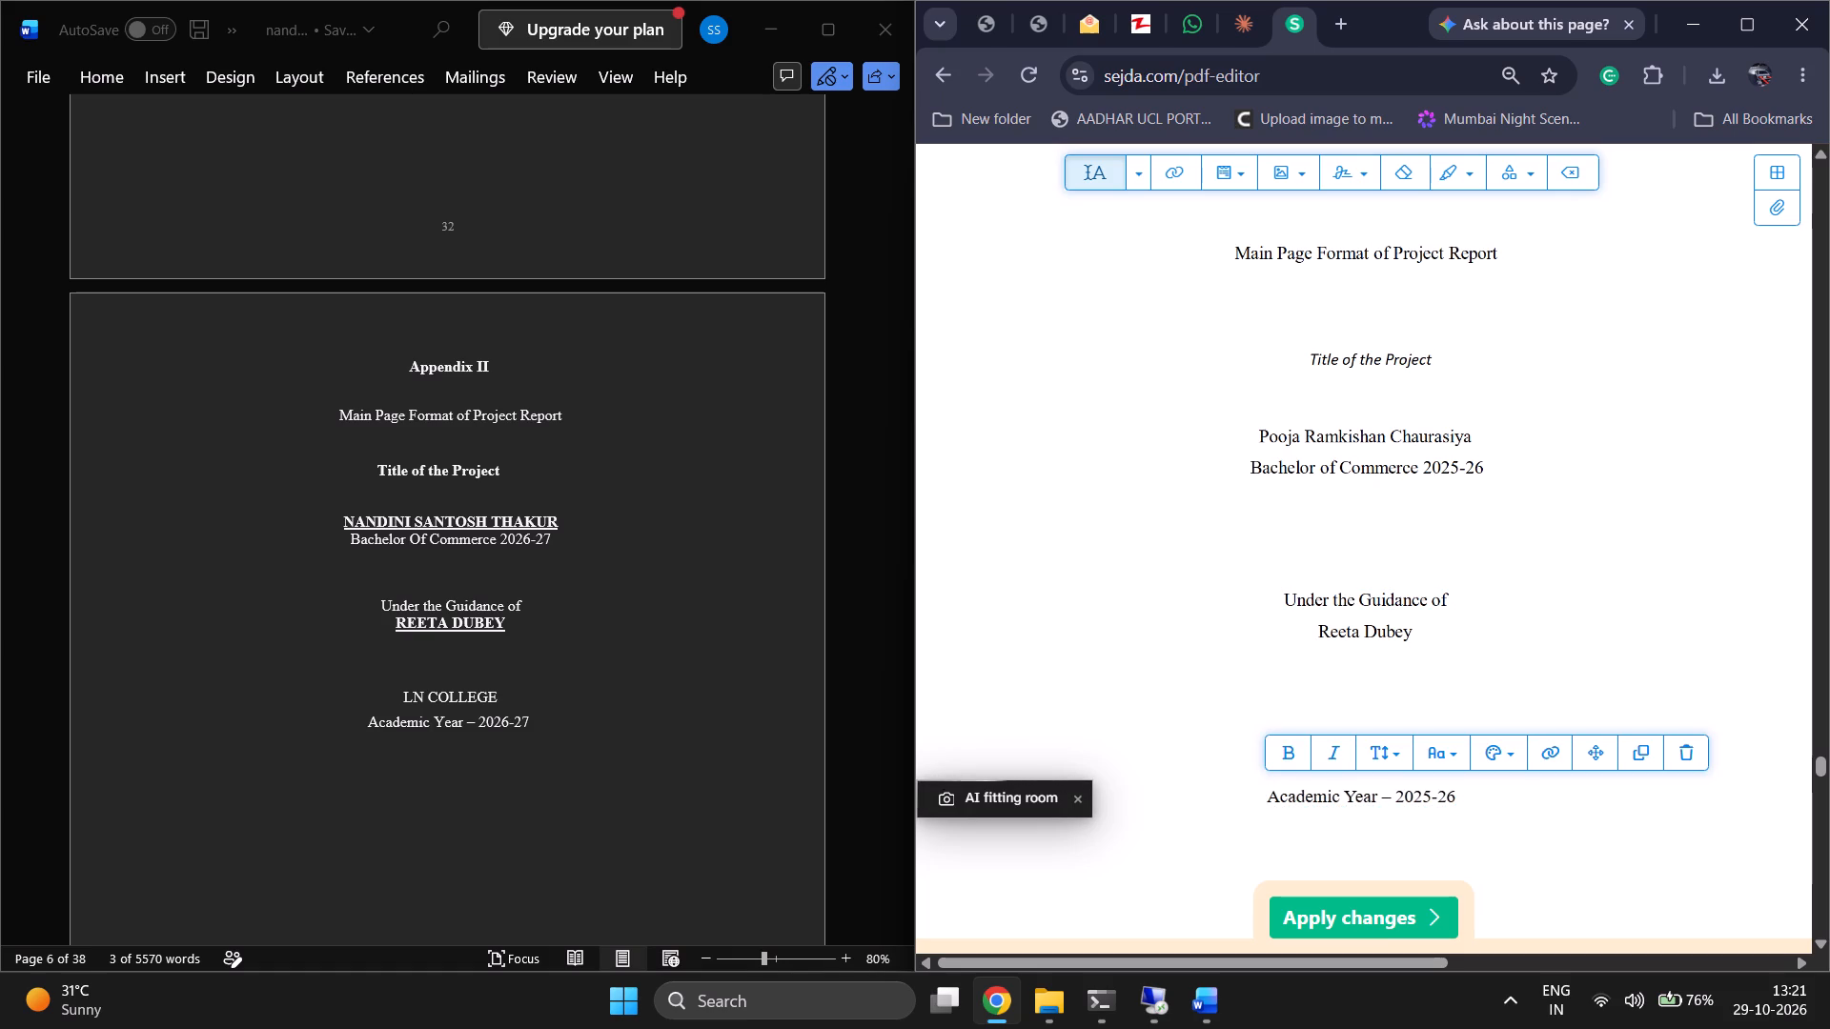
{"action": "key", "text": "Right"}
{"action": "key", "text": "Right"}
{"action": "key", "text": "Right"}
{"action": "key", "text": "Right"}
{"action": "key", "text": "Right"}
{"action": "key", "text": "Right"}
{"action": "key", "text": "Right"}
{"action": "key", "text": "Right"}
{"action": "key", "text": "Right"}
{"action": "key", "text": "Right"}
{"action": "key", "text": "Right"}
{"action": "key", "text": "Right"}
{"action": "key", "text": "Right"}
{"action": "key", "text": "Right"}
{"action": "key", "text": "Right"}
{"action": "key", "text": "Right"}
{"action": "key", "text": "Right"}
{"action": "key", "text": "Right"}
{"action": "key", "text": "Right"}
{"action": "key", "text": "Right"}
{"action": "key", "text": "Right"}
{"action": "key", "text": "BackSpace"}
{"action": "key", "text": "7"}
{"action": "key", "text": "Left"}
{"action": "key", "text": "Left"}
{"action": "key", "text": "Left"}
{"action": "key", "text": "BackSpace"}
{"action": "key", "text": "6"}
{"action": "left_click", "coordinate": [1652, 681]}
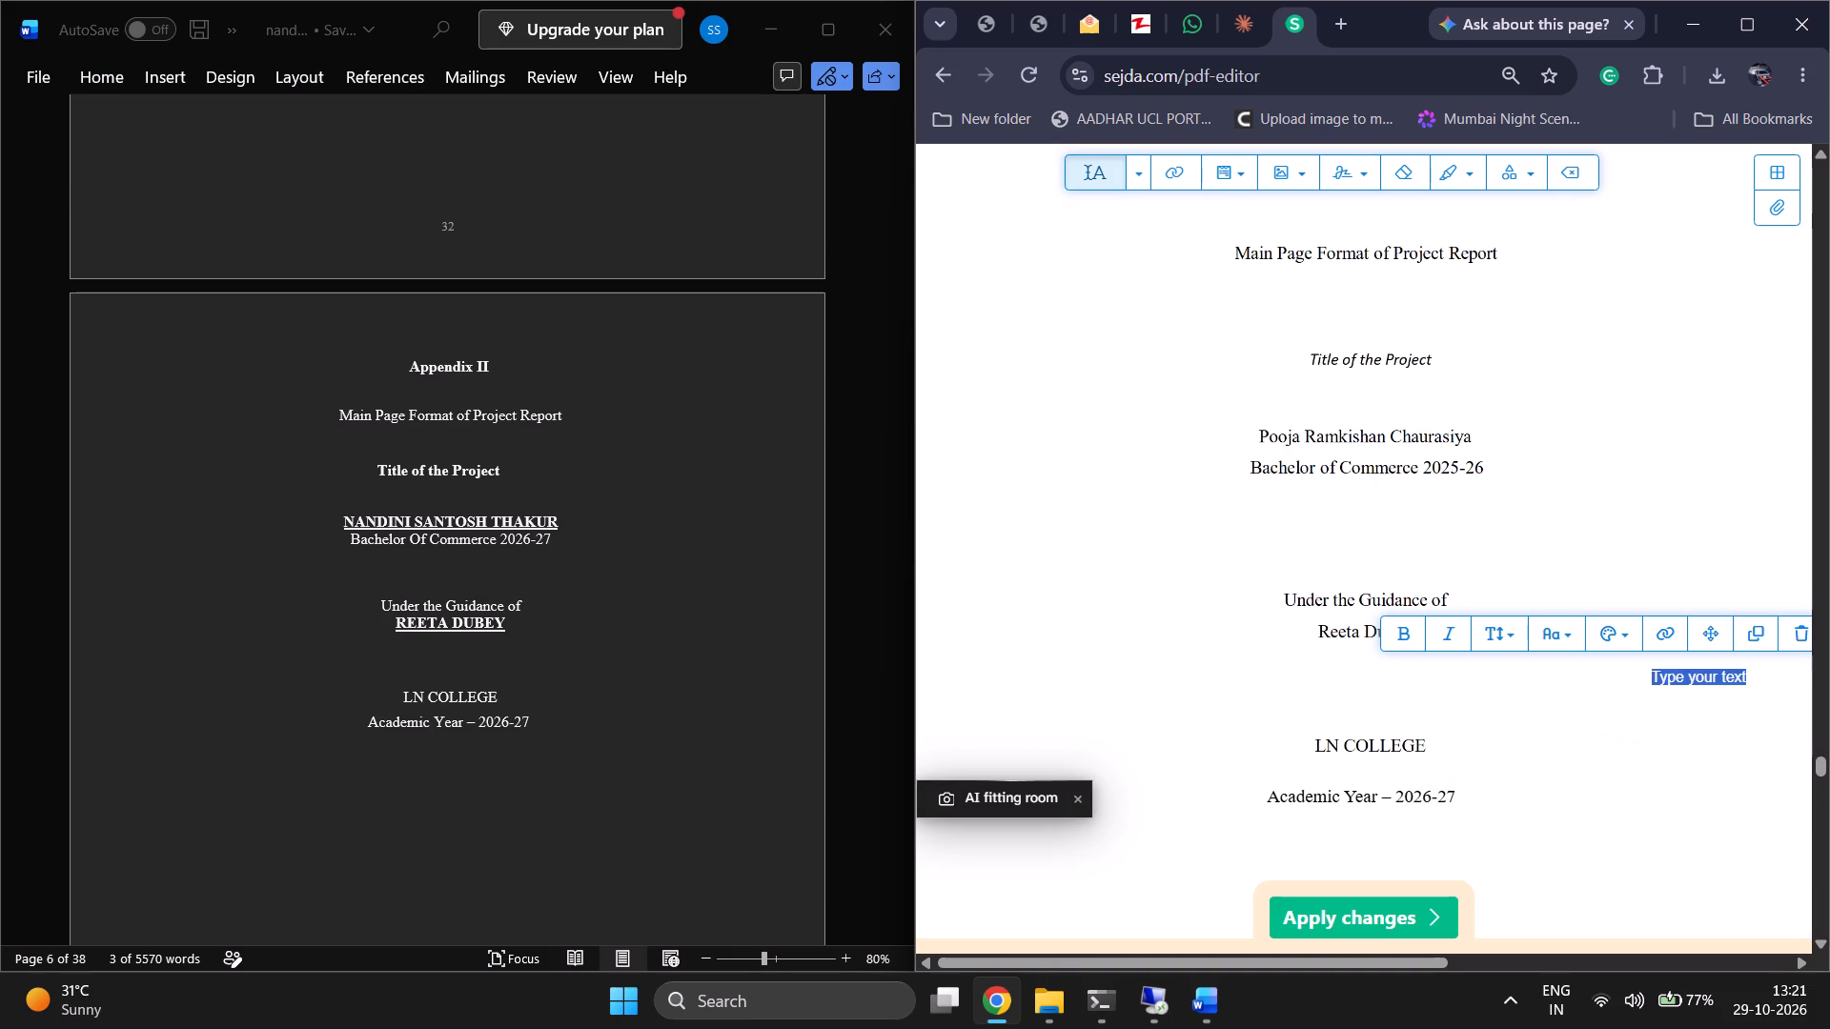
{"action": "left_click", "coordinate": [1792, 635]}
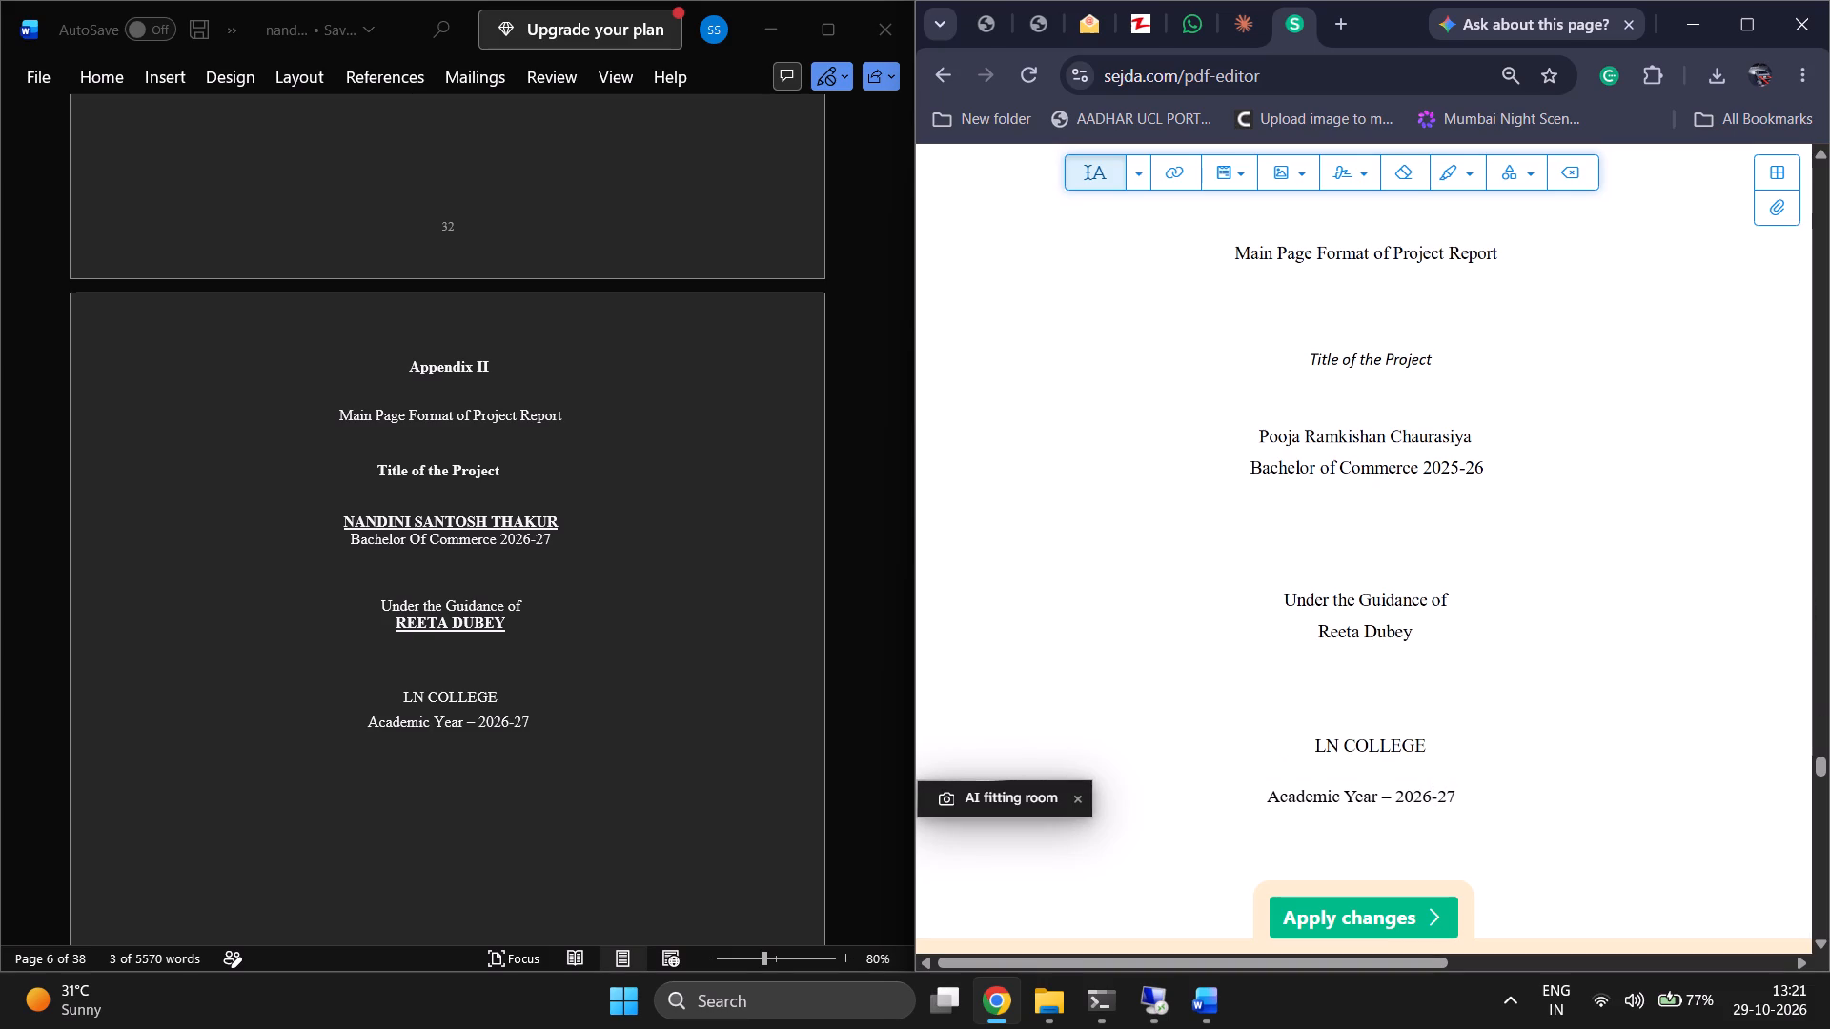
Compare the PDF's Appendix III certificate with the reference report's and look over the signatory line and Annexure IV Declaration following it.
{"action": "scroll", "coordinate": [1221, 654], "scroll_direction": "down", "scroll_amount": 8}
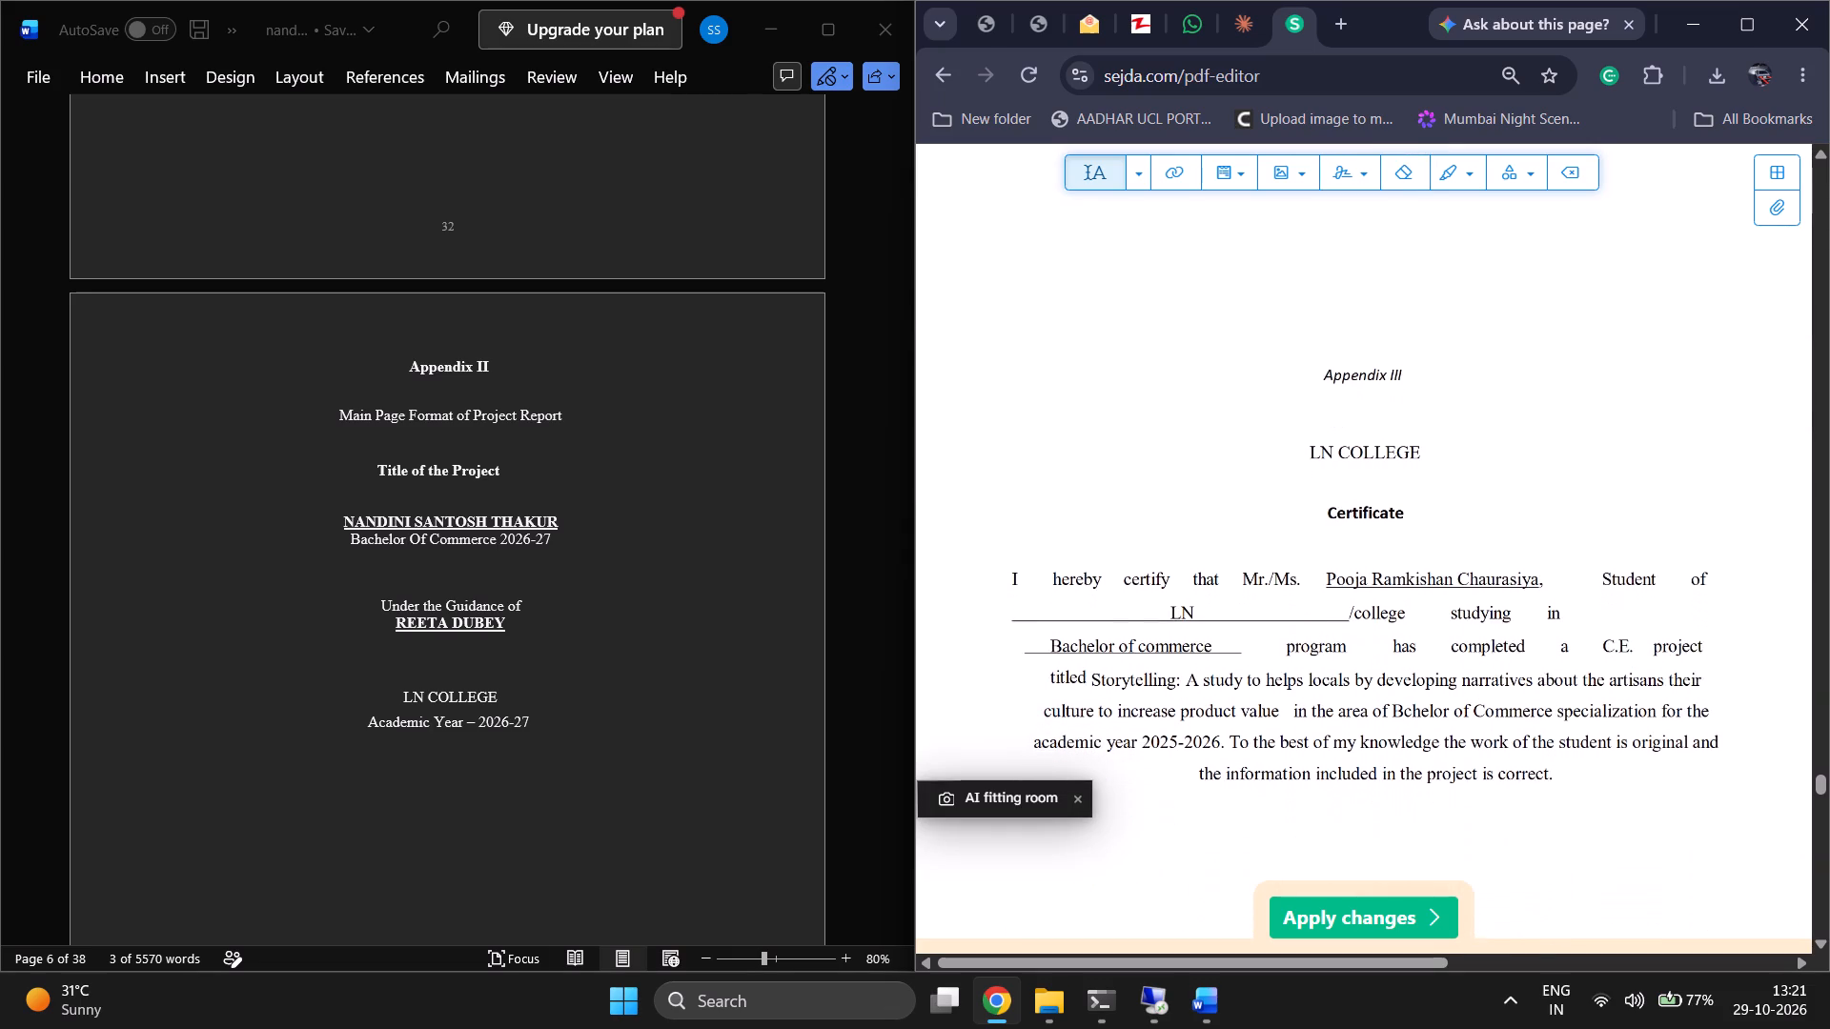
{"action": "scroll", "coordinate": [1221, 654], "scroll_direction": "down", "scroll_amount": 2}
{"action": "scroll", "coordinate": [623, 672], "scroll_direction": "down", "scroll_amount": 1}
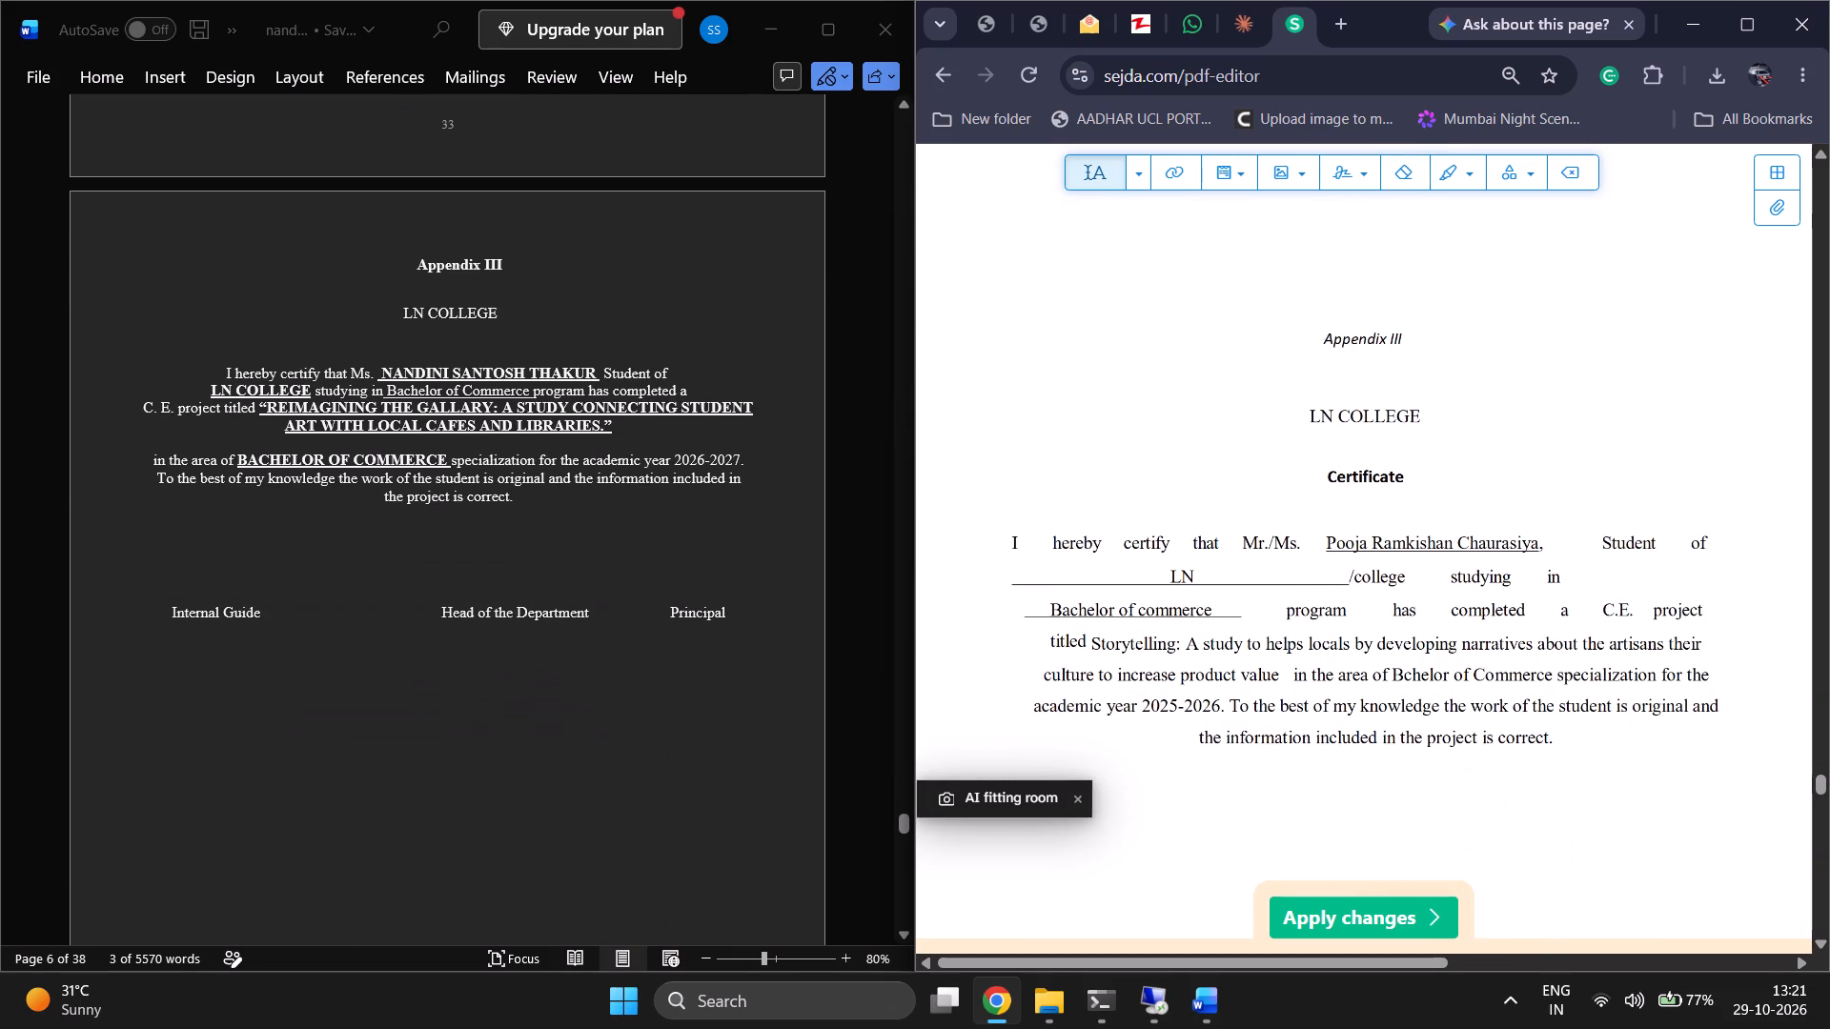
{"action": "scroll", "coordinate": [623, 672], "scroll_direction": "down", "scroll_amount": 1}
{"action": "scroll", "coordinate": [1184, 666], "scroll_direction": "down", "scroll_amount": 2}
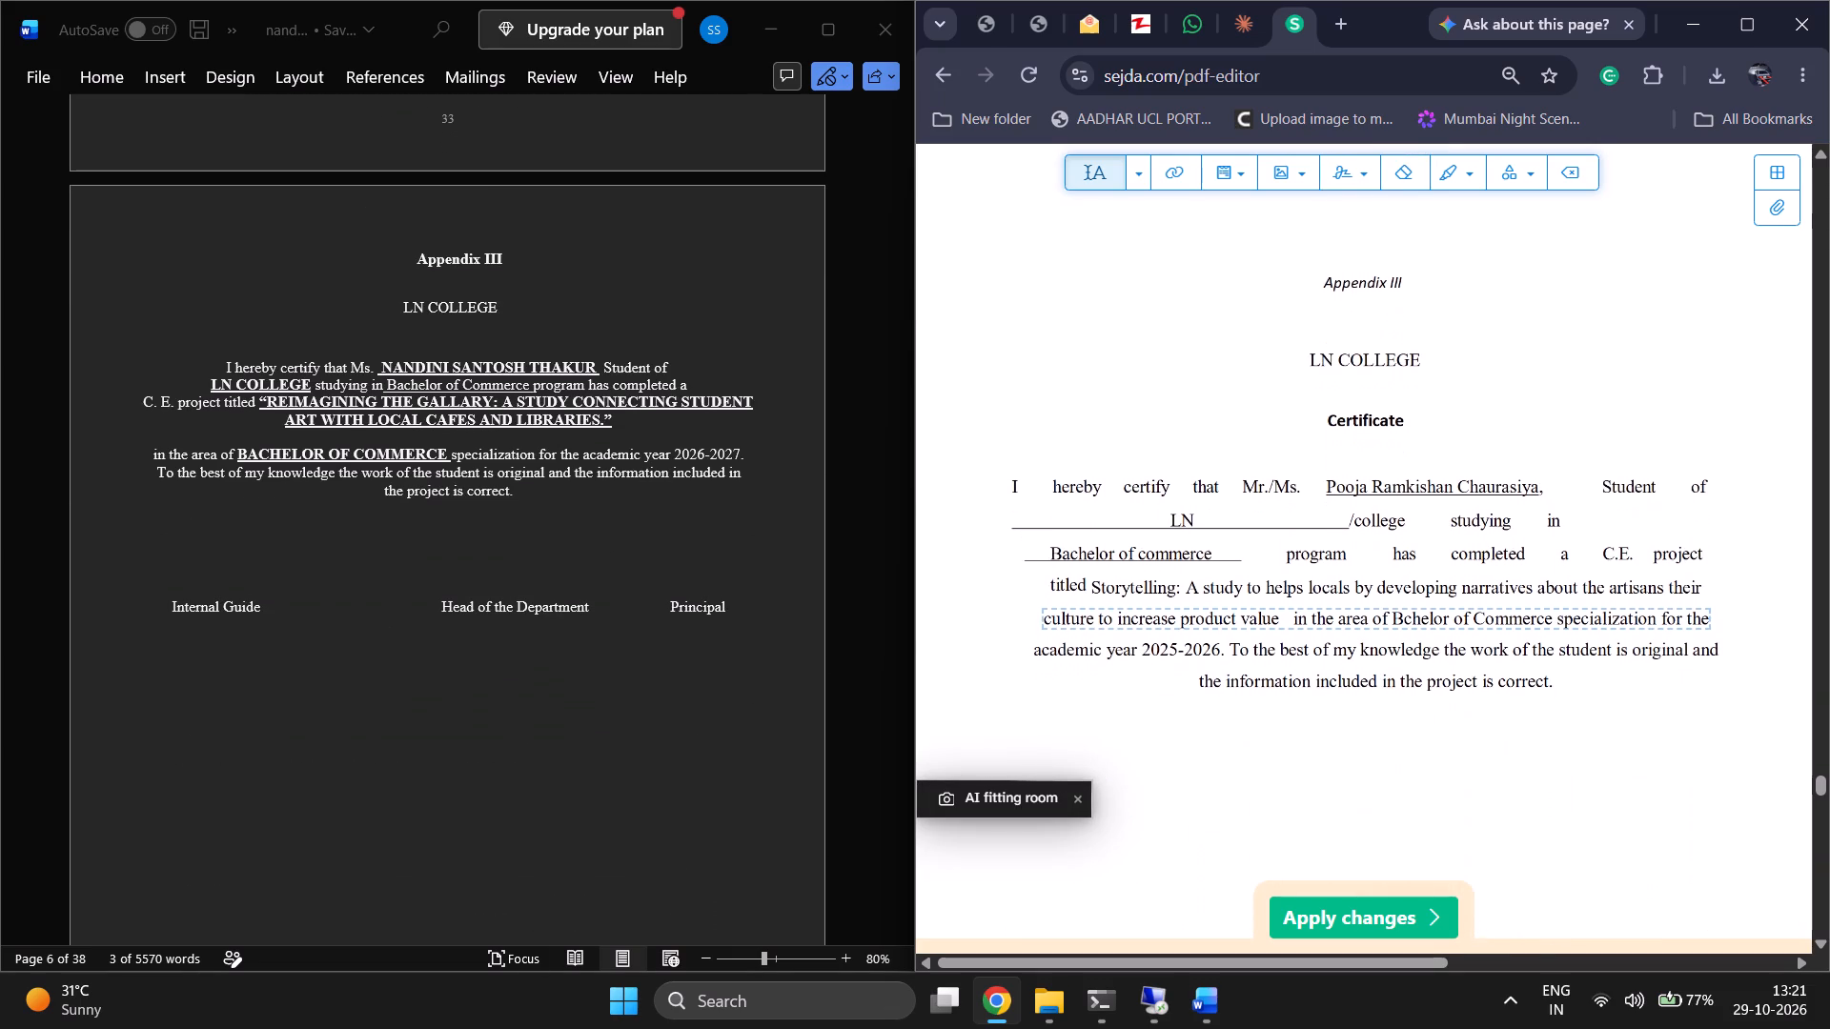
{"action": "scroll", "coordinate": [1184, 666], "scroll_direction": "down", "scroll_amount": 4}
{"action": "scroll", "coordinate": [1184, 666], "scroll_direction": "up", "scroll_amount": 1}
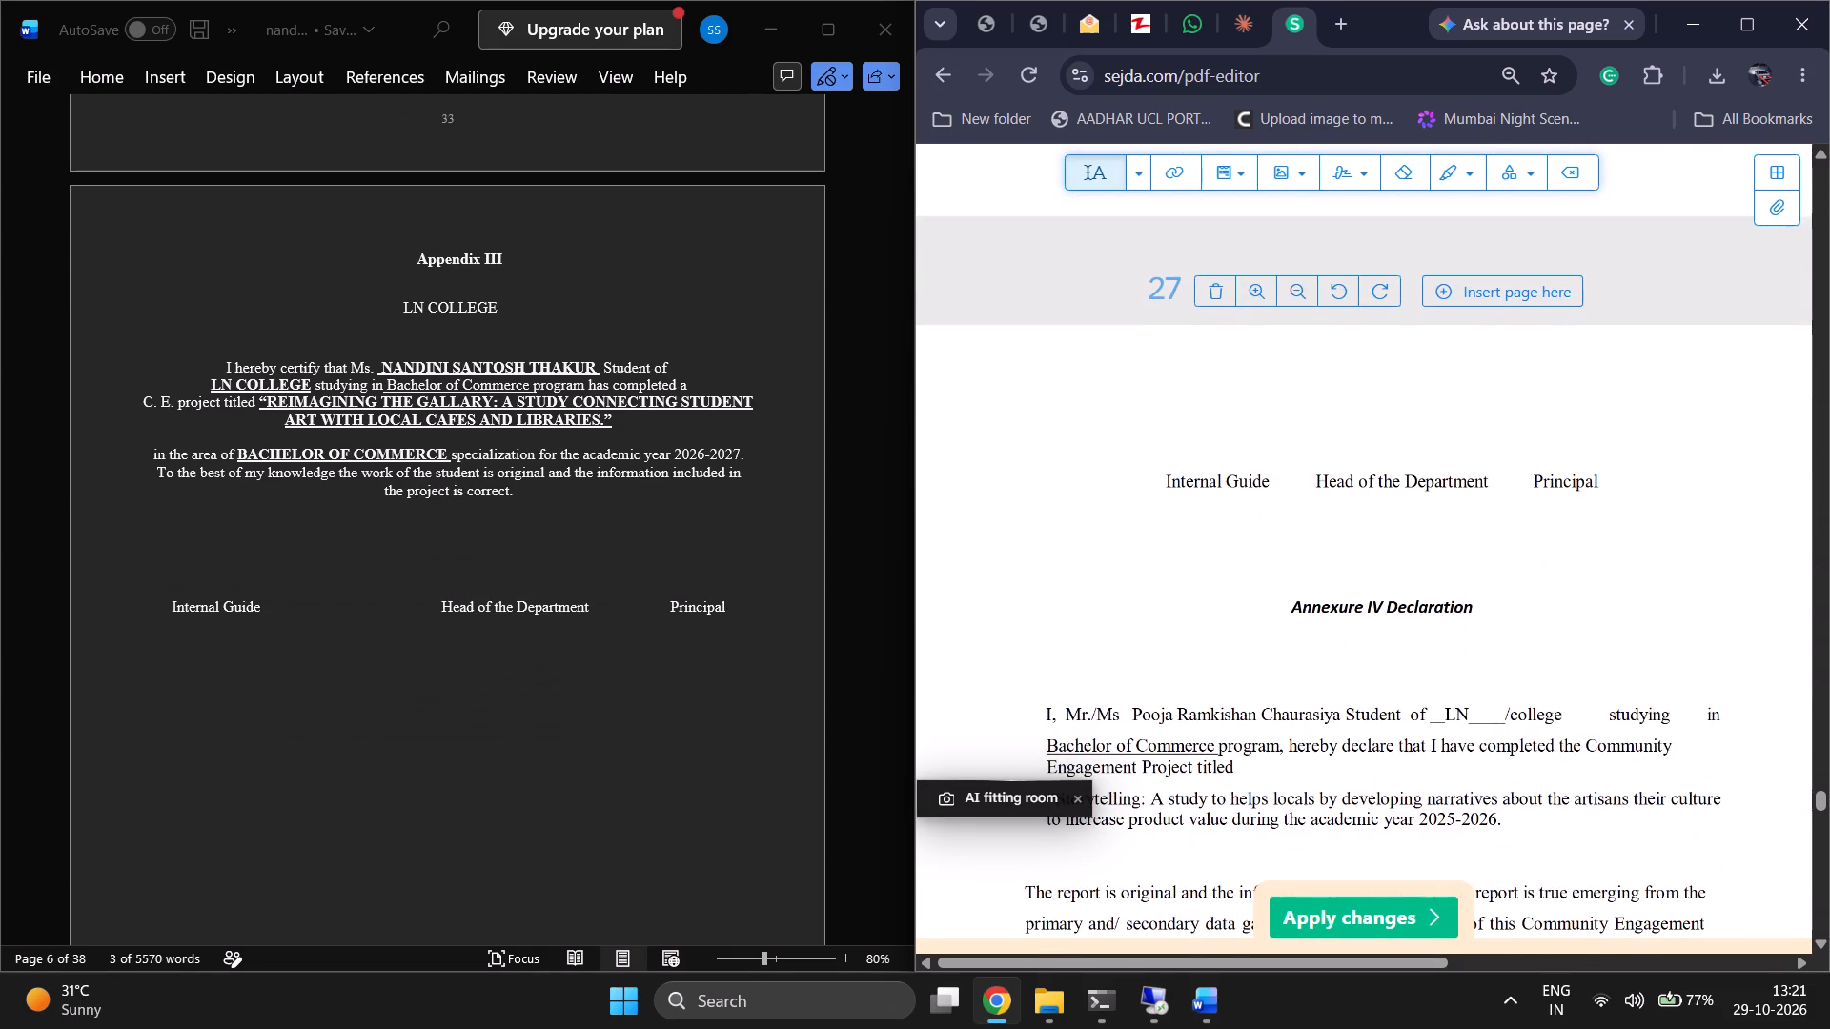
{"action": "scroll", "coordinate": [1184, 666], "scroll_direction": "up", "scroll_amount": 1}
{"action": "scroll", "coordinate": [1184, 666], "scroll_direction": "down", "scroll_amount": 1}
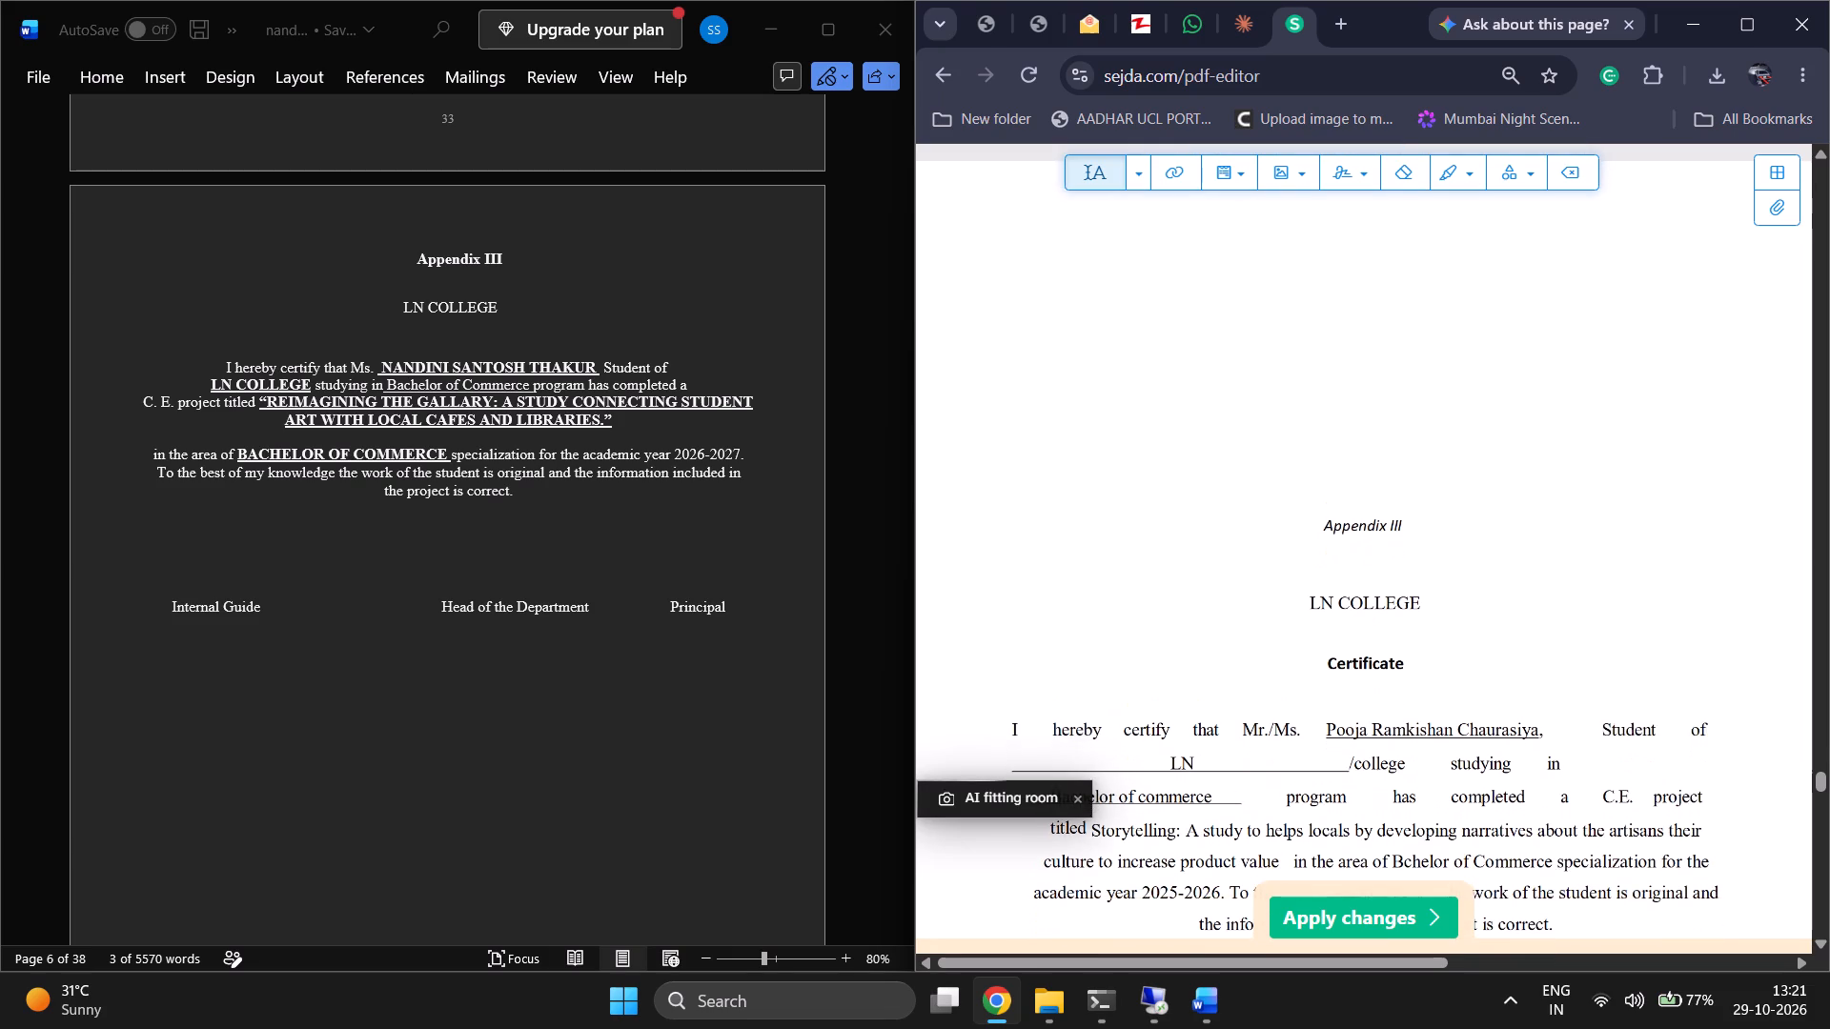
{"action": "scroll", "coordinate": [1184, 666], "scroll_direction": "down", "scroll_amount": 2}
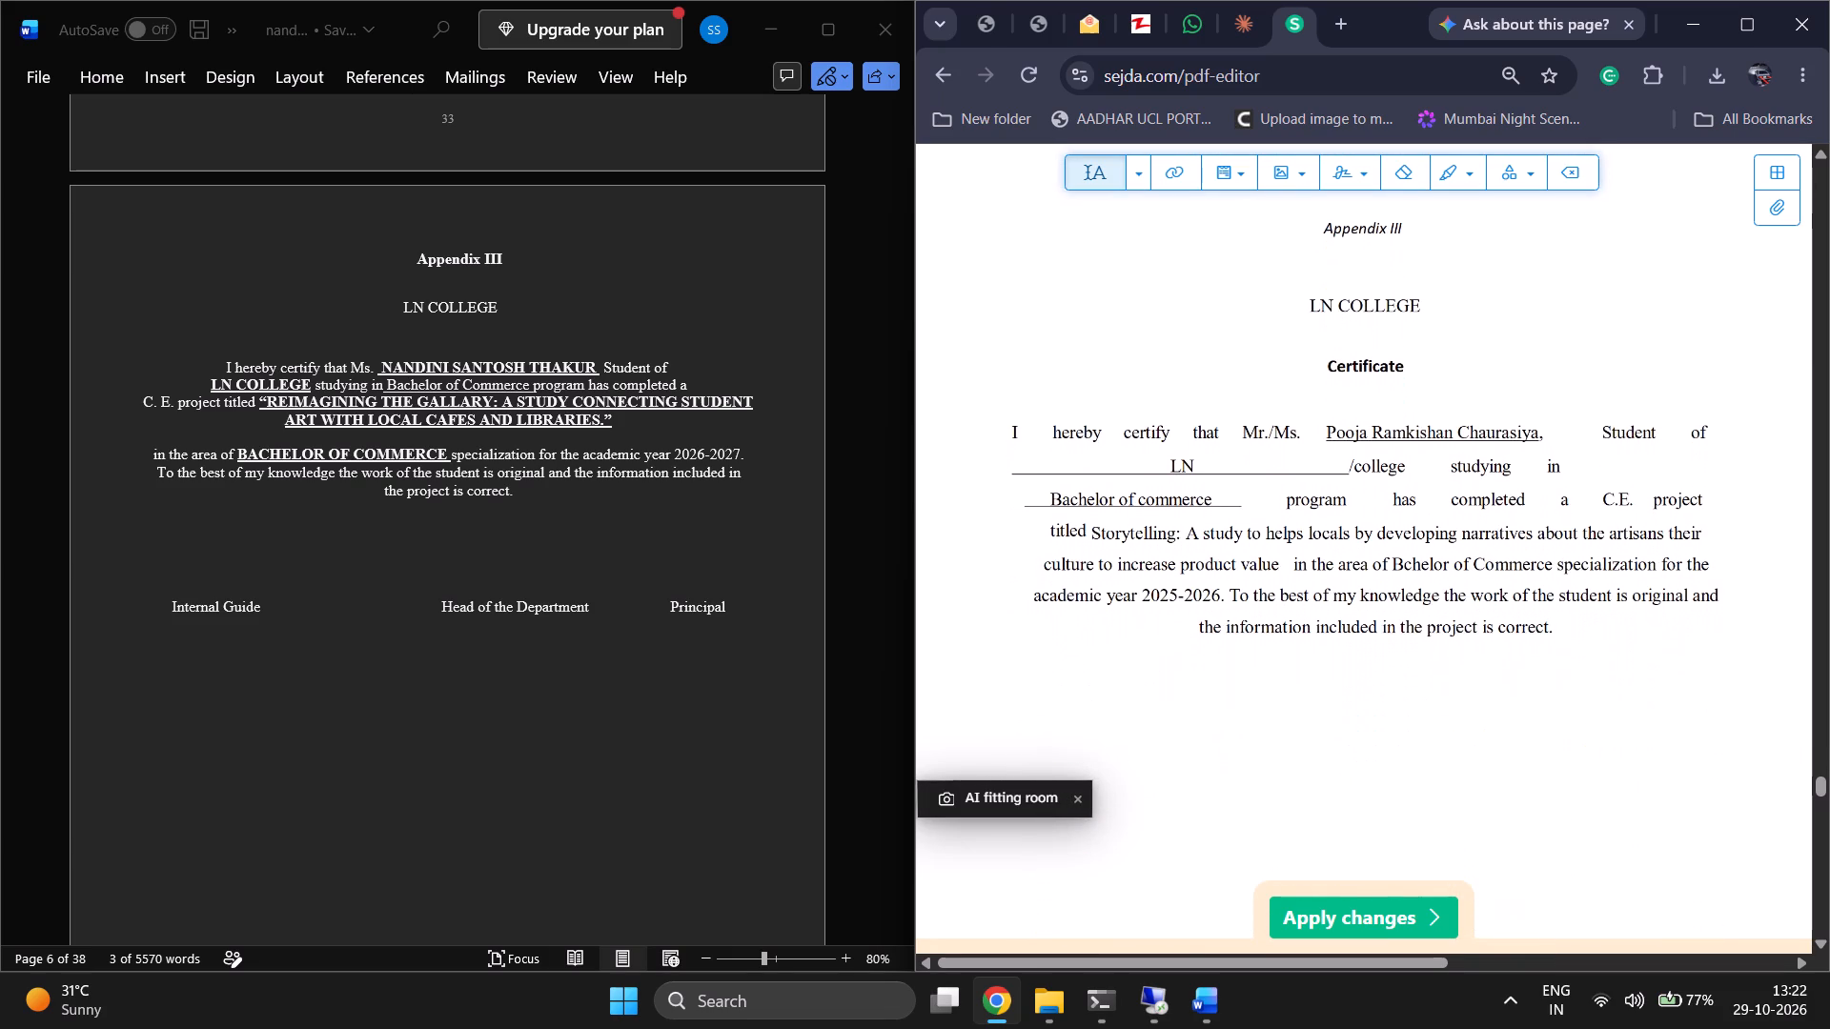
{"action": "scroll", "coordinate": [1184, 666], "scroll_direction": "down", "scroll_amount": 2}
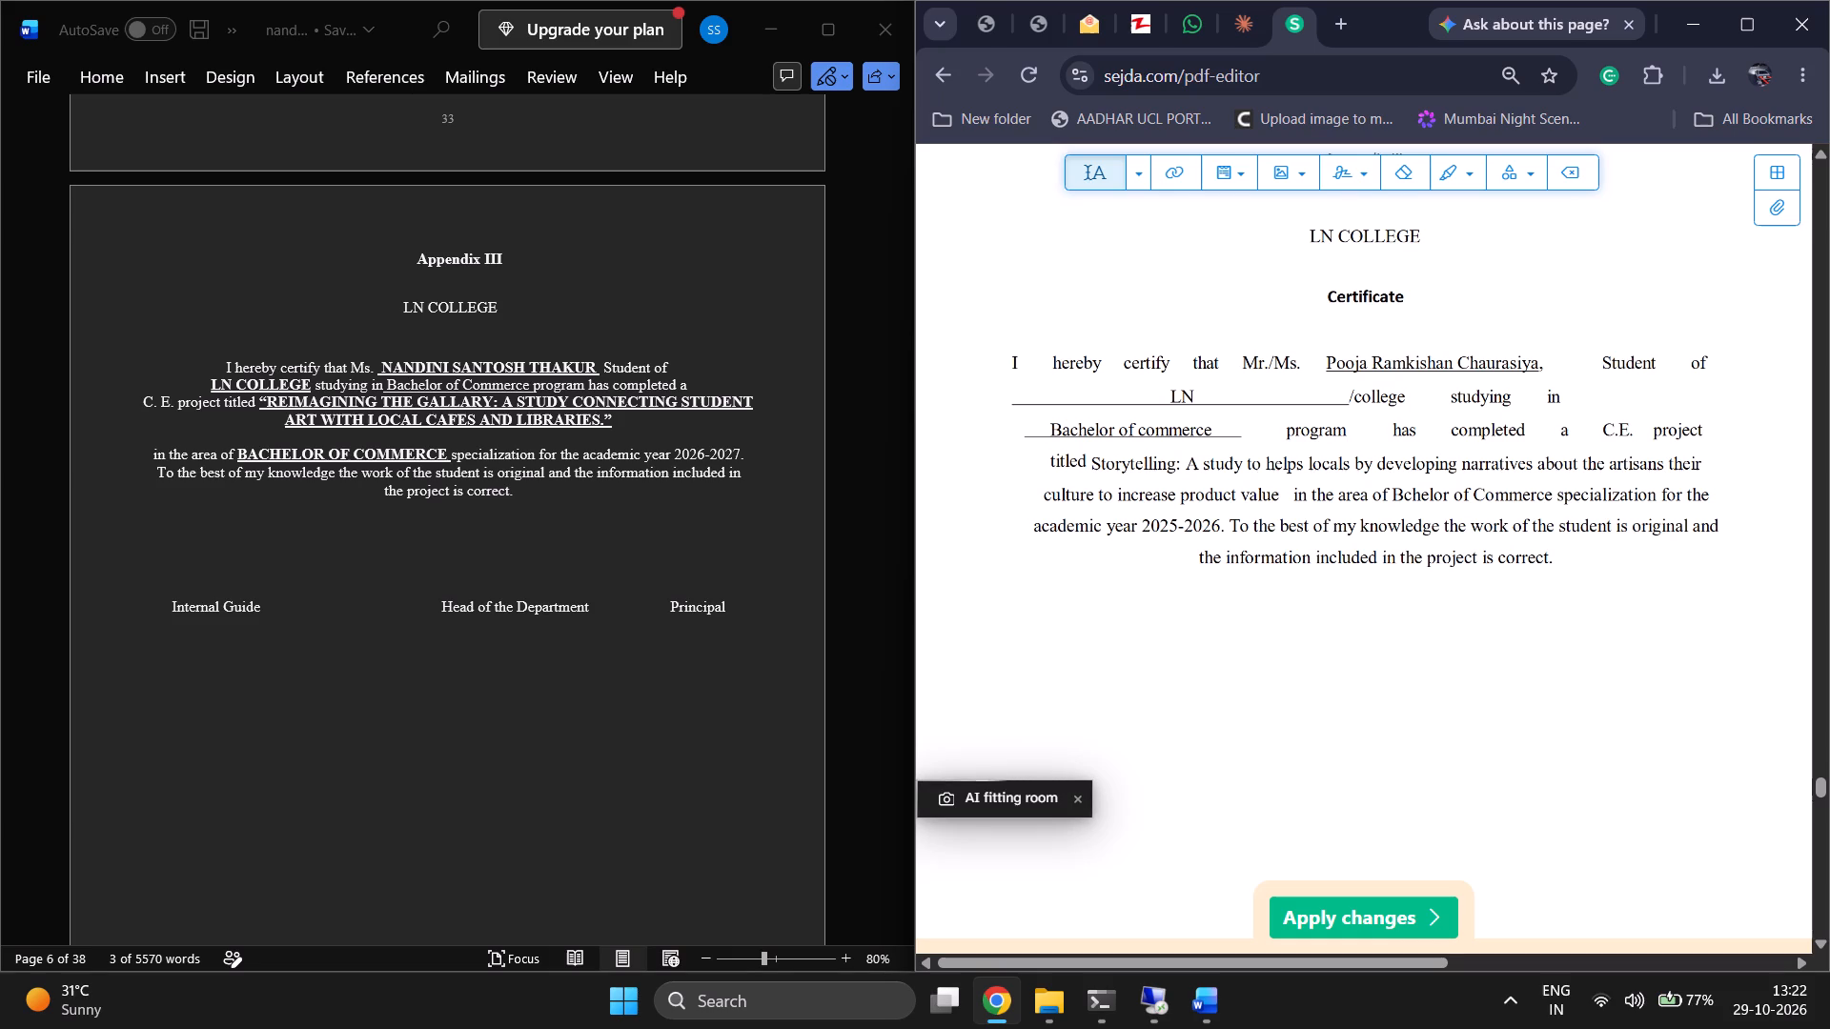
{"action": "scroll", "coordinate": [1445, 701], "scroll_direction": "down", "scroll_amount": 7}
{"action": "scroll", "coordinate": [1445, 701], "scroll_direction": "up", "scroll_amount": 1}
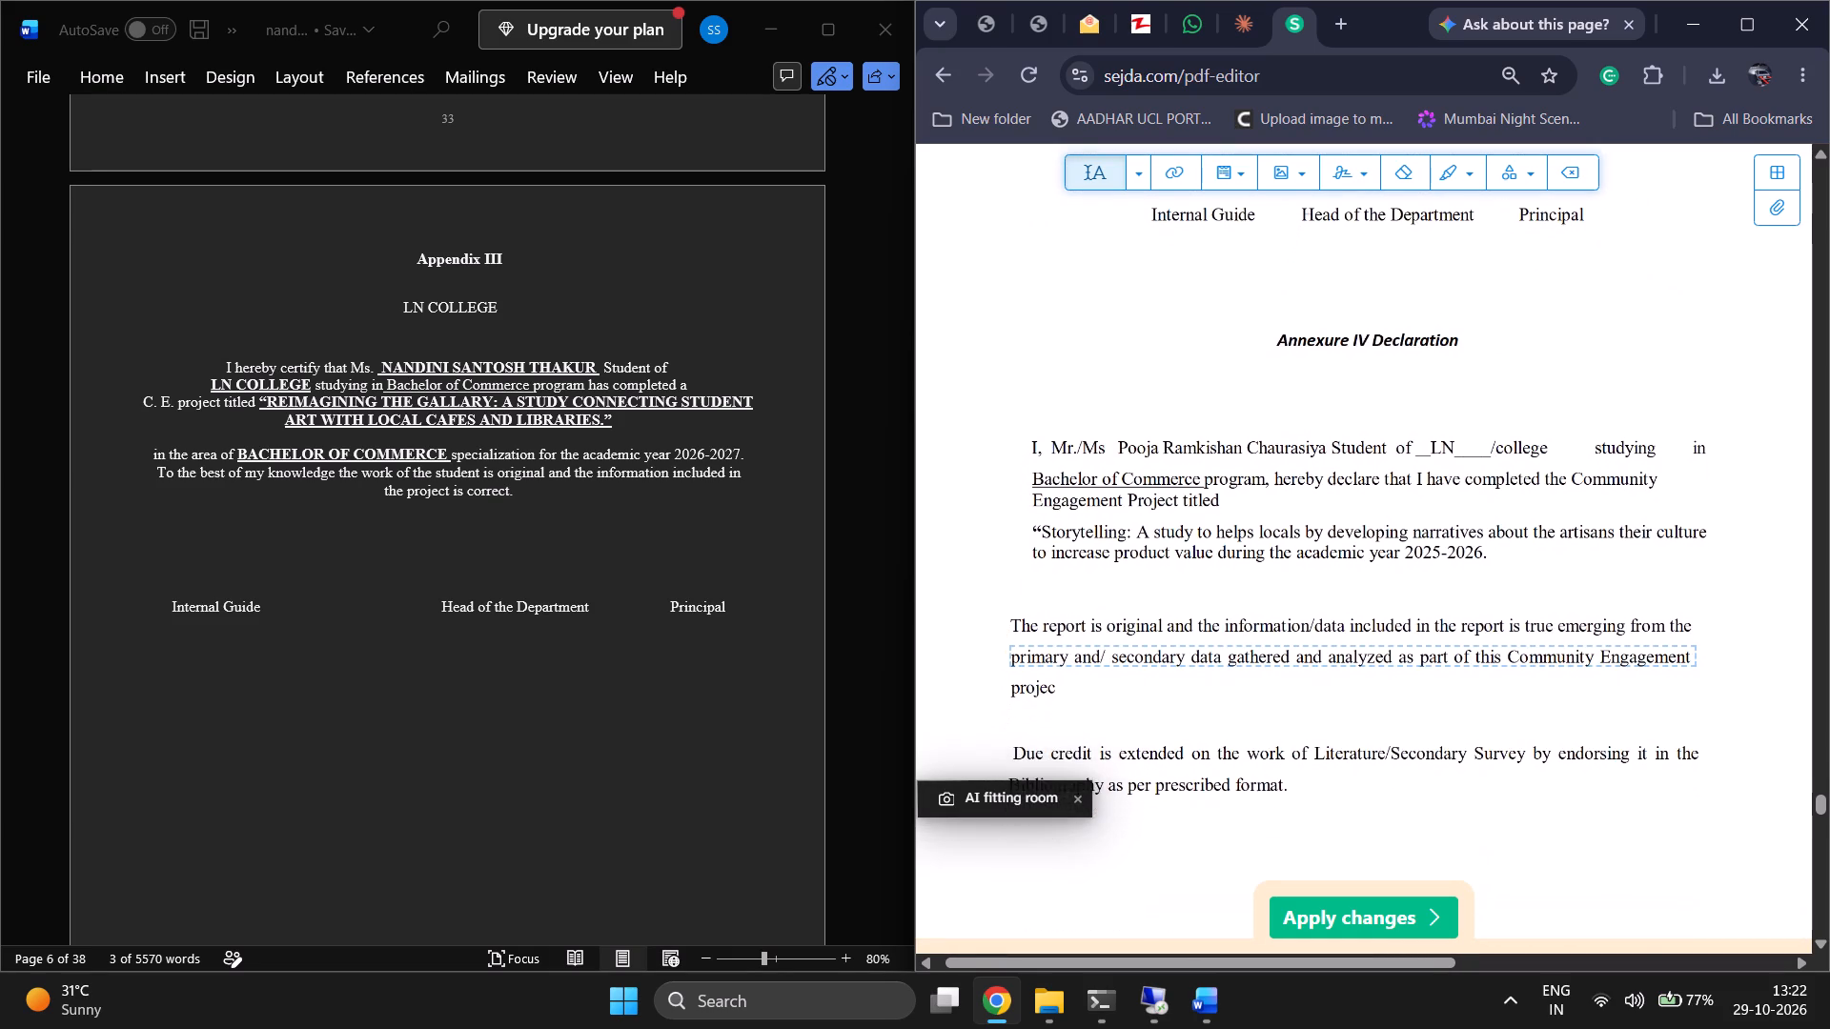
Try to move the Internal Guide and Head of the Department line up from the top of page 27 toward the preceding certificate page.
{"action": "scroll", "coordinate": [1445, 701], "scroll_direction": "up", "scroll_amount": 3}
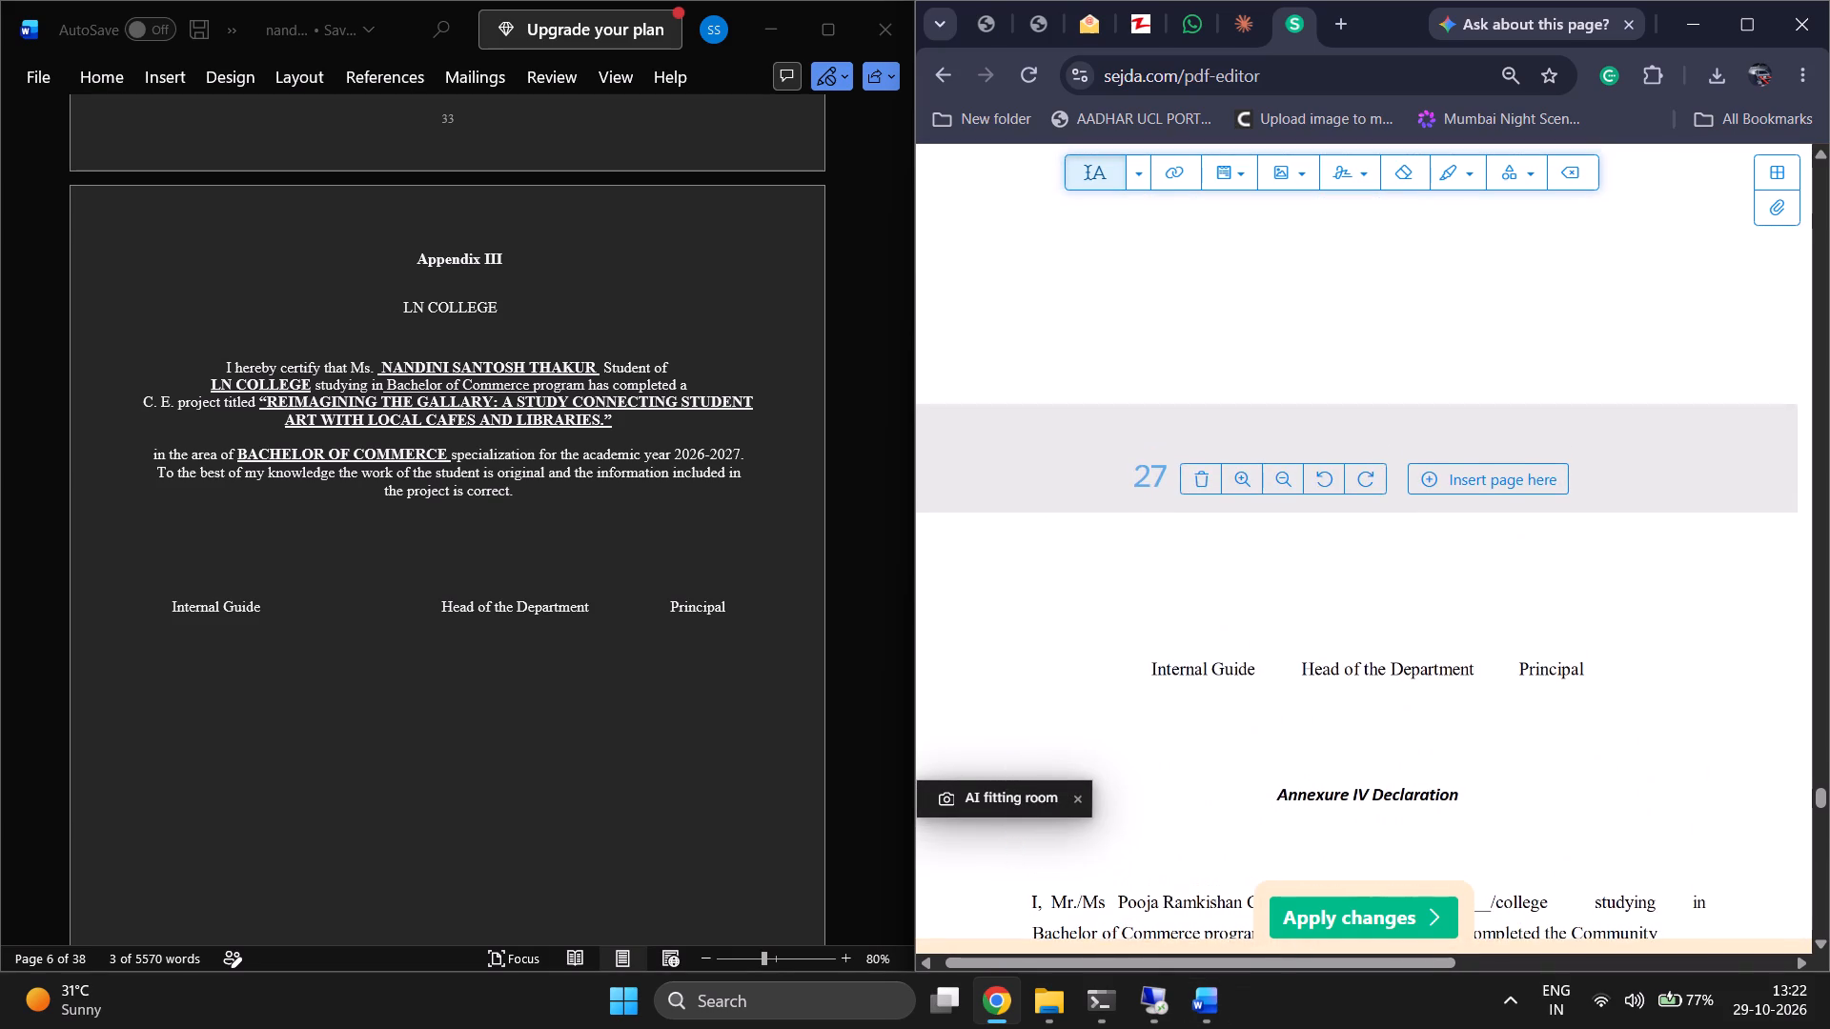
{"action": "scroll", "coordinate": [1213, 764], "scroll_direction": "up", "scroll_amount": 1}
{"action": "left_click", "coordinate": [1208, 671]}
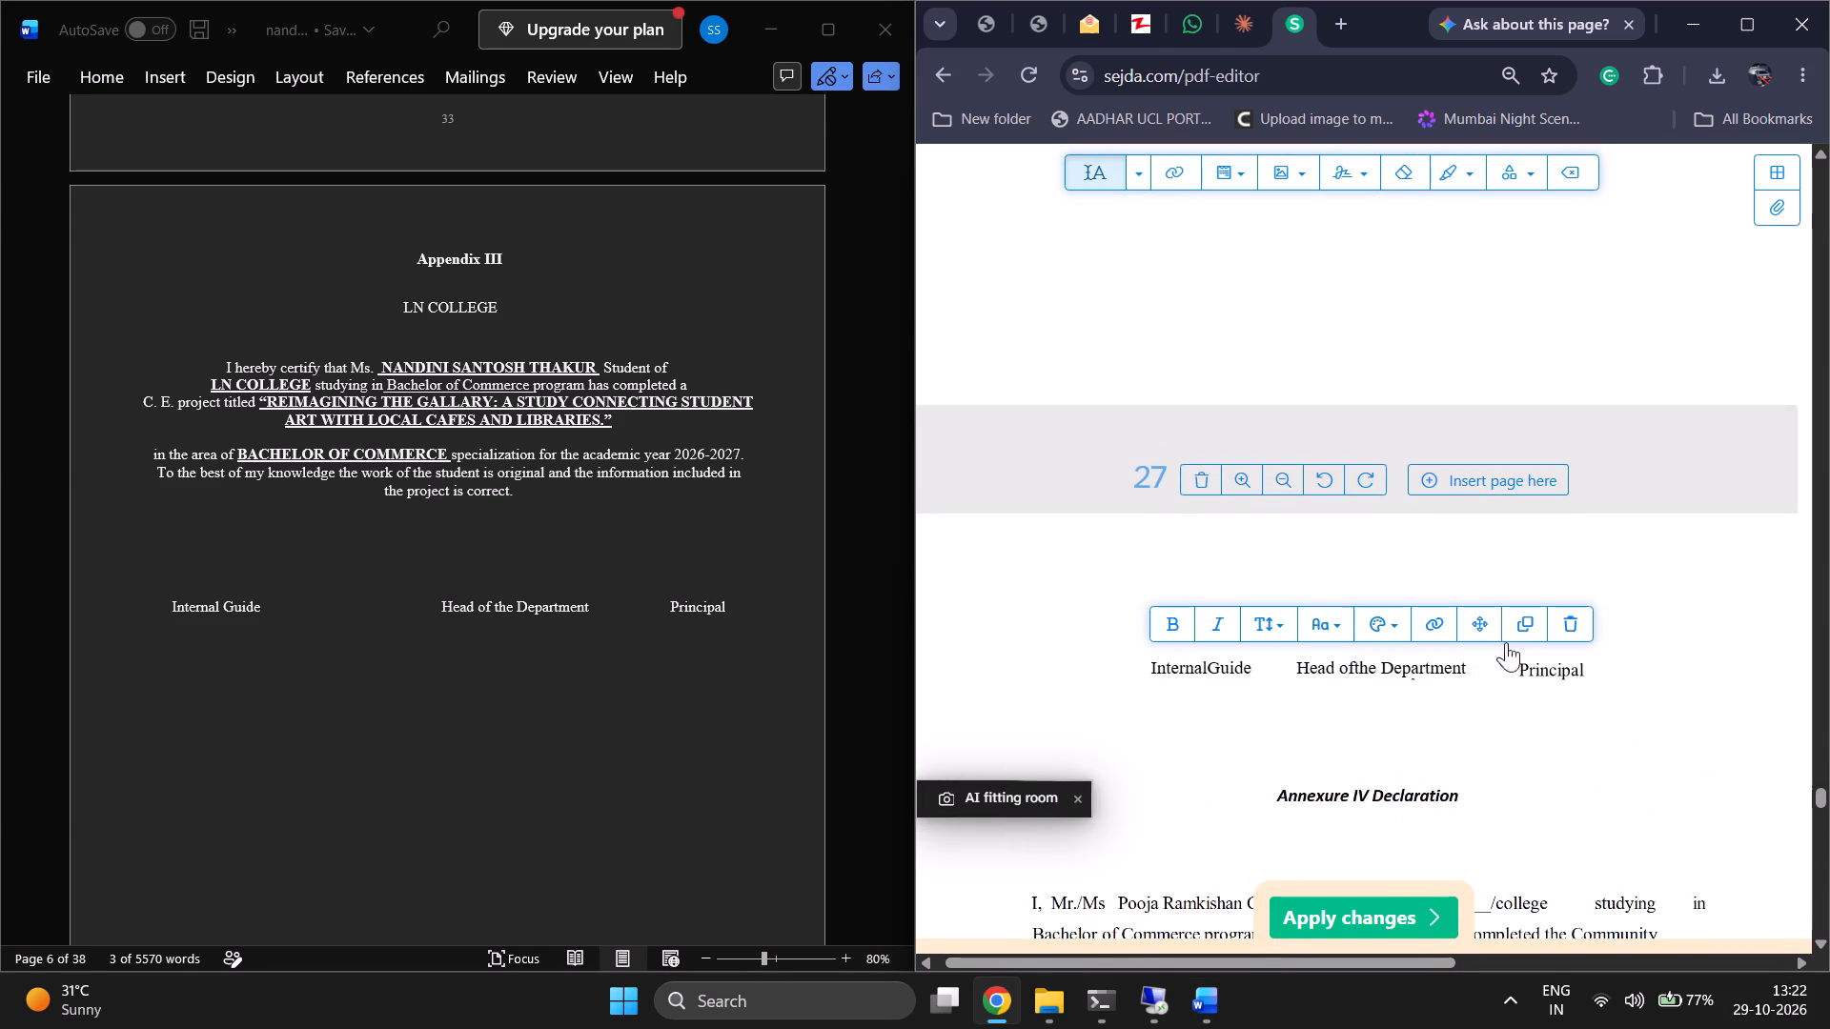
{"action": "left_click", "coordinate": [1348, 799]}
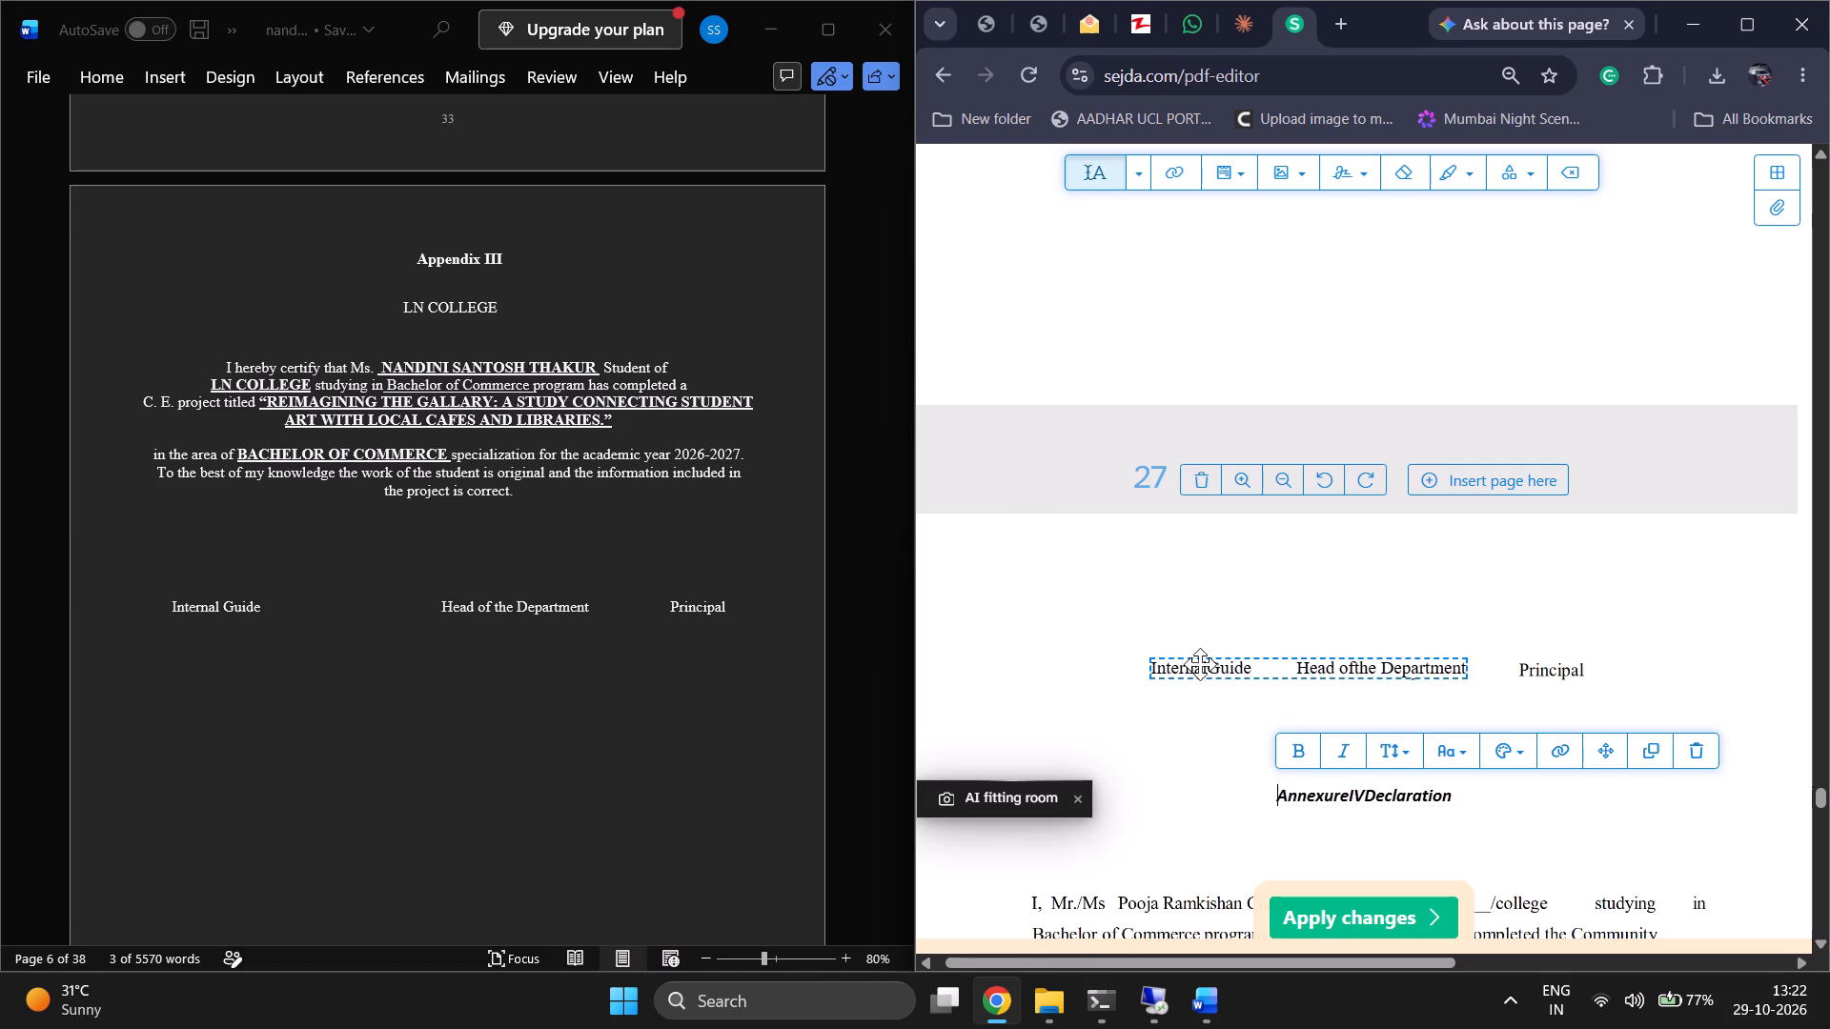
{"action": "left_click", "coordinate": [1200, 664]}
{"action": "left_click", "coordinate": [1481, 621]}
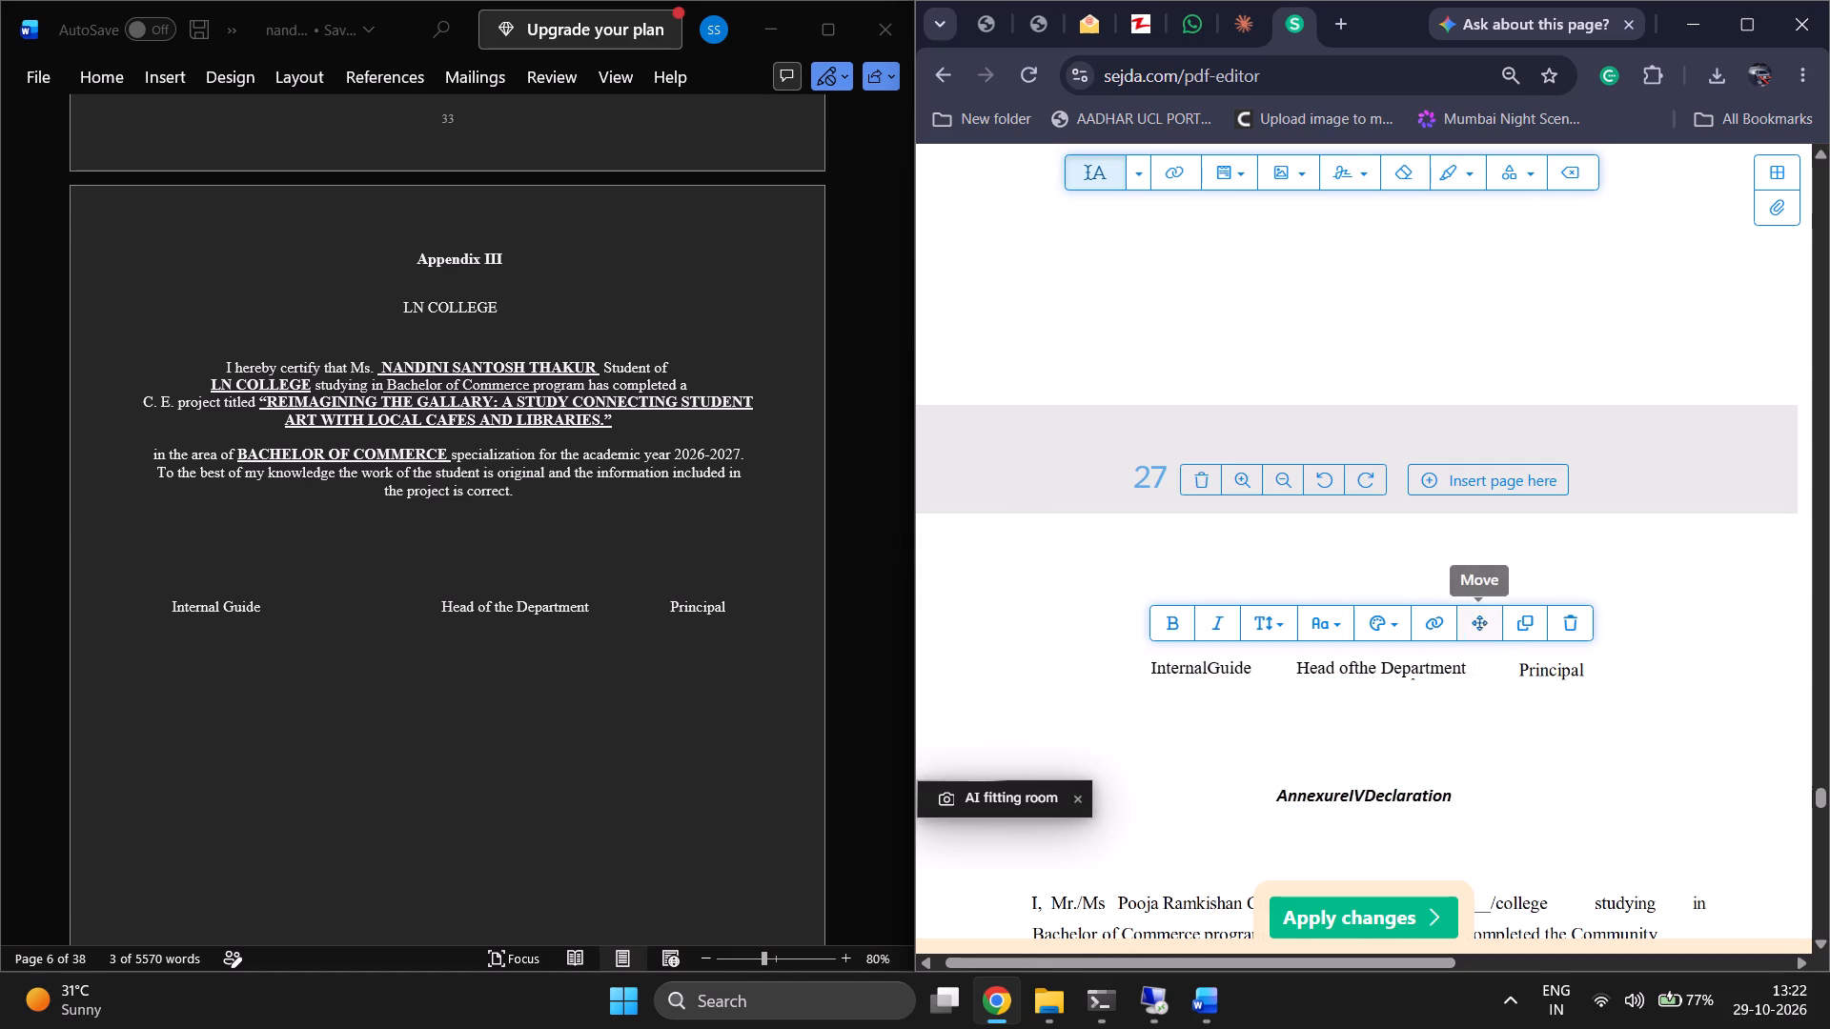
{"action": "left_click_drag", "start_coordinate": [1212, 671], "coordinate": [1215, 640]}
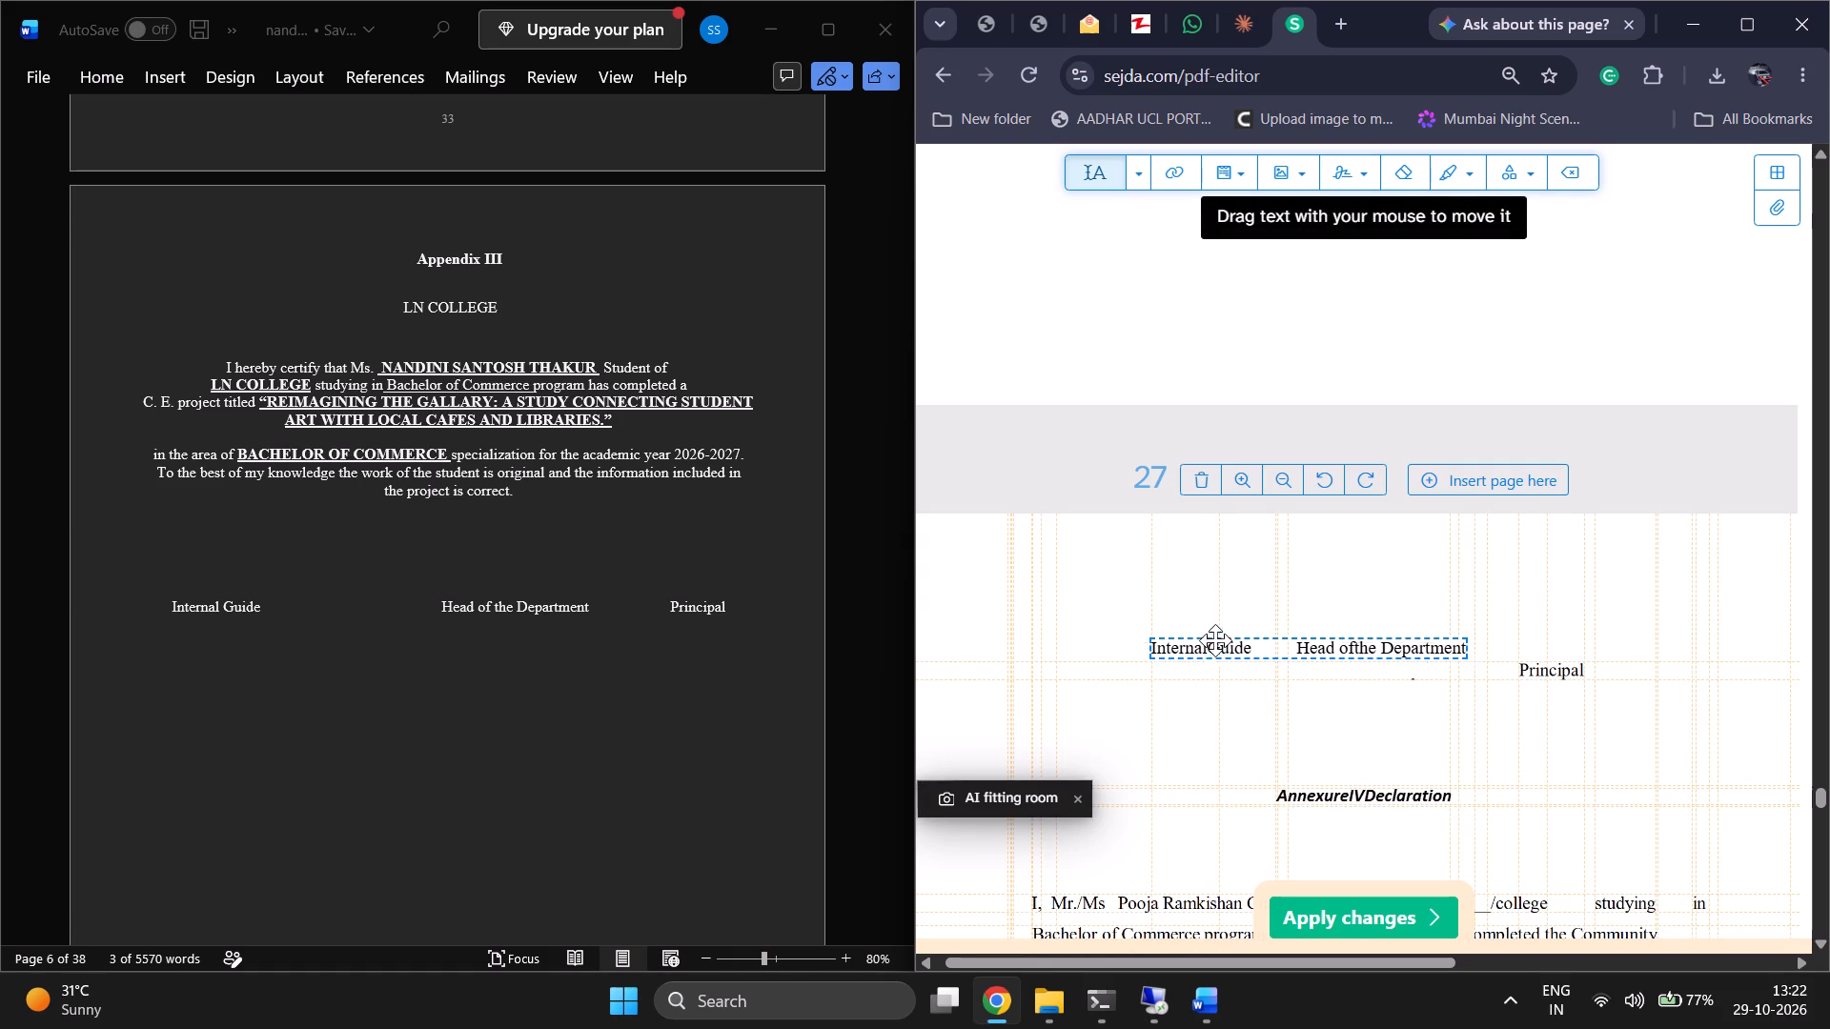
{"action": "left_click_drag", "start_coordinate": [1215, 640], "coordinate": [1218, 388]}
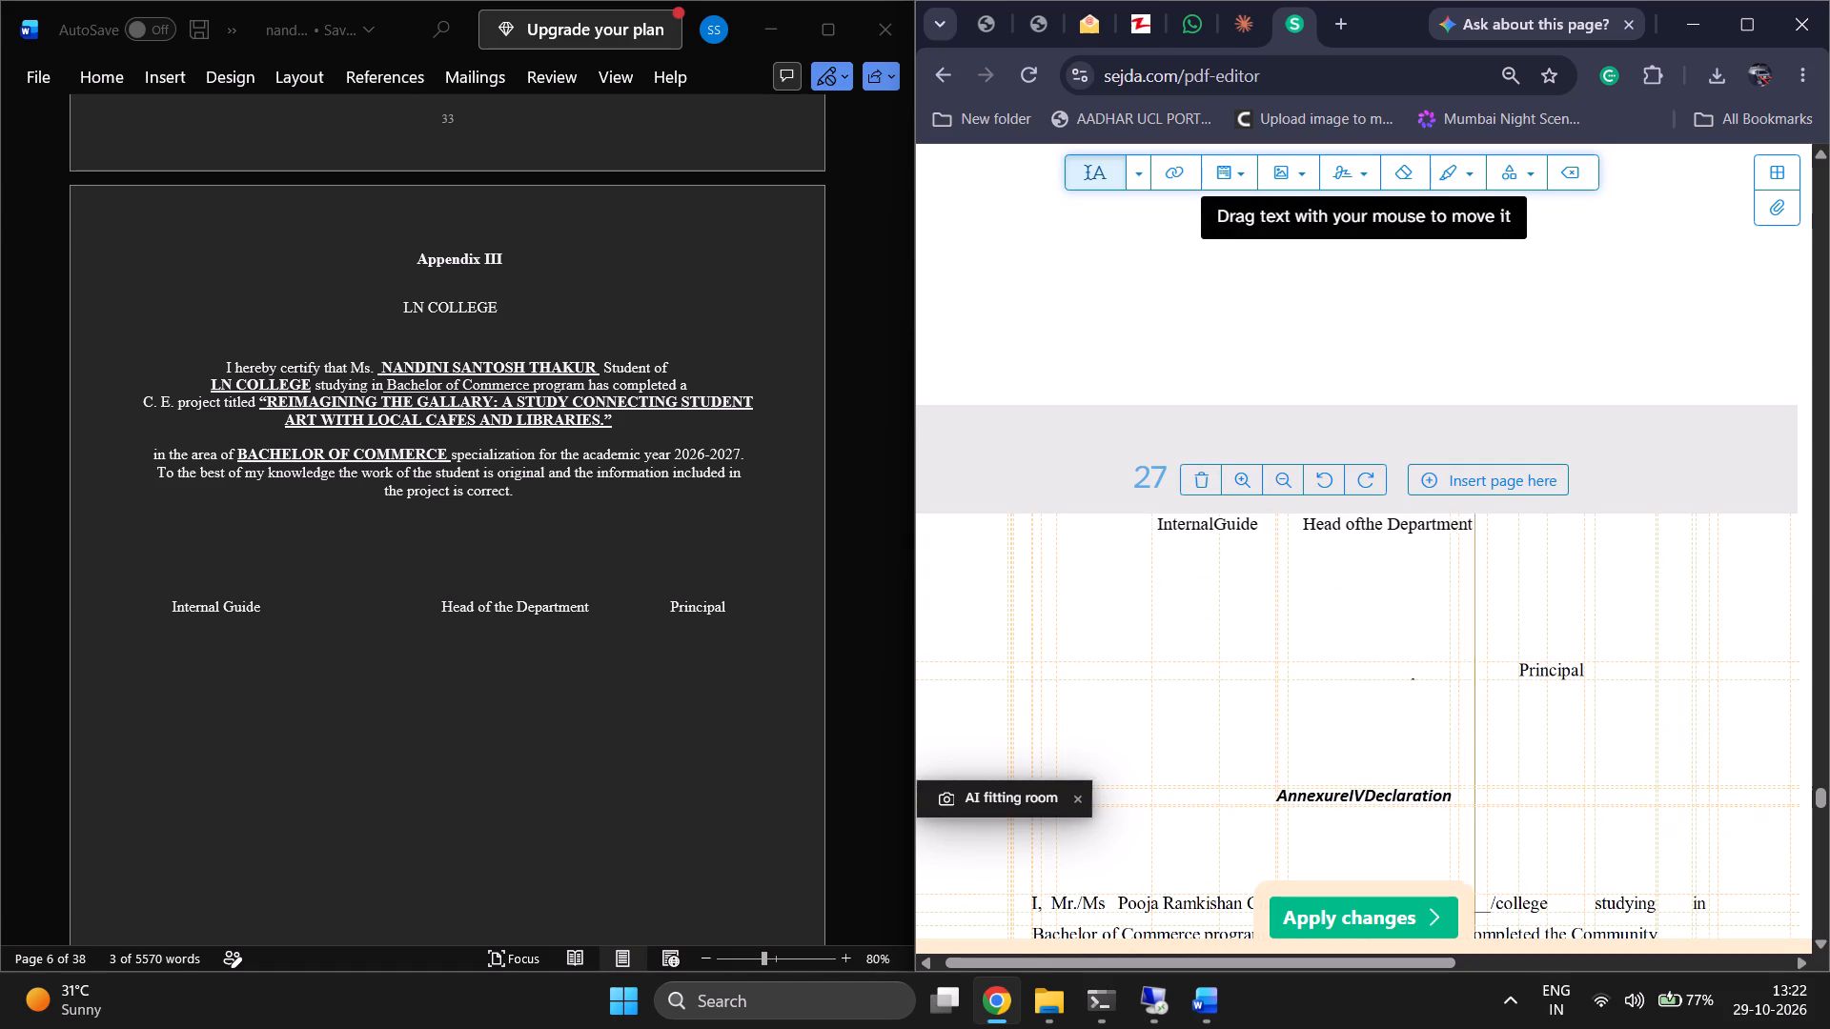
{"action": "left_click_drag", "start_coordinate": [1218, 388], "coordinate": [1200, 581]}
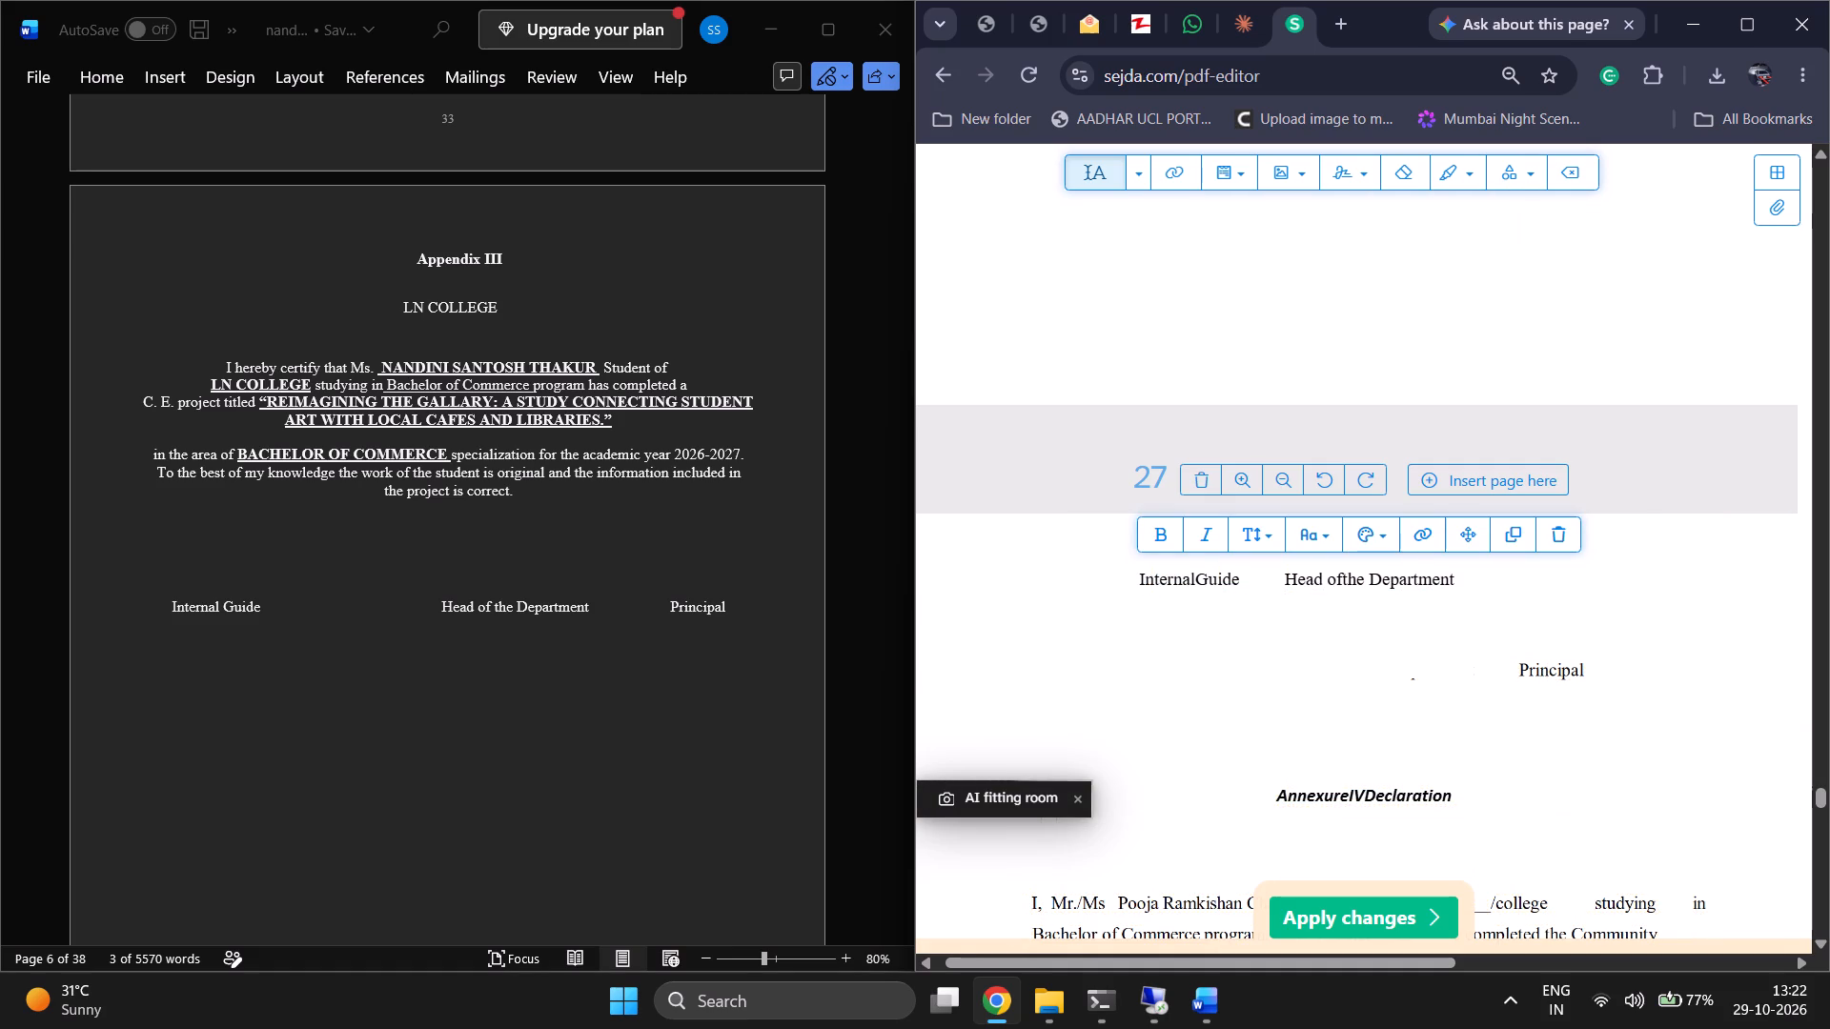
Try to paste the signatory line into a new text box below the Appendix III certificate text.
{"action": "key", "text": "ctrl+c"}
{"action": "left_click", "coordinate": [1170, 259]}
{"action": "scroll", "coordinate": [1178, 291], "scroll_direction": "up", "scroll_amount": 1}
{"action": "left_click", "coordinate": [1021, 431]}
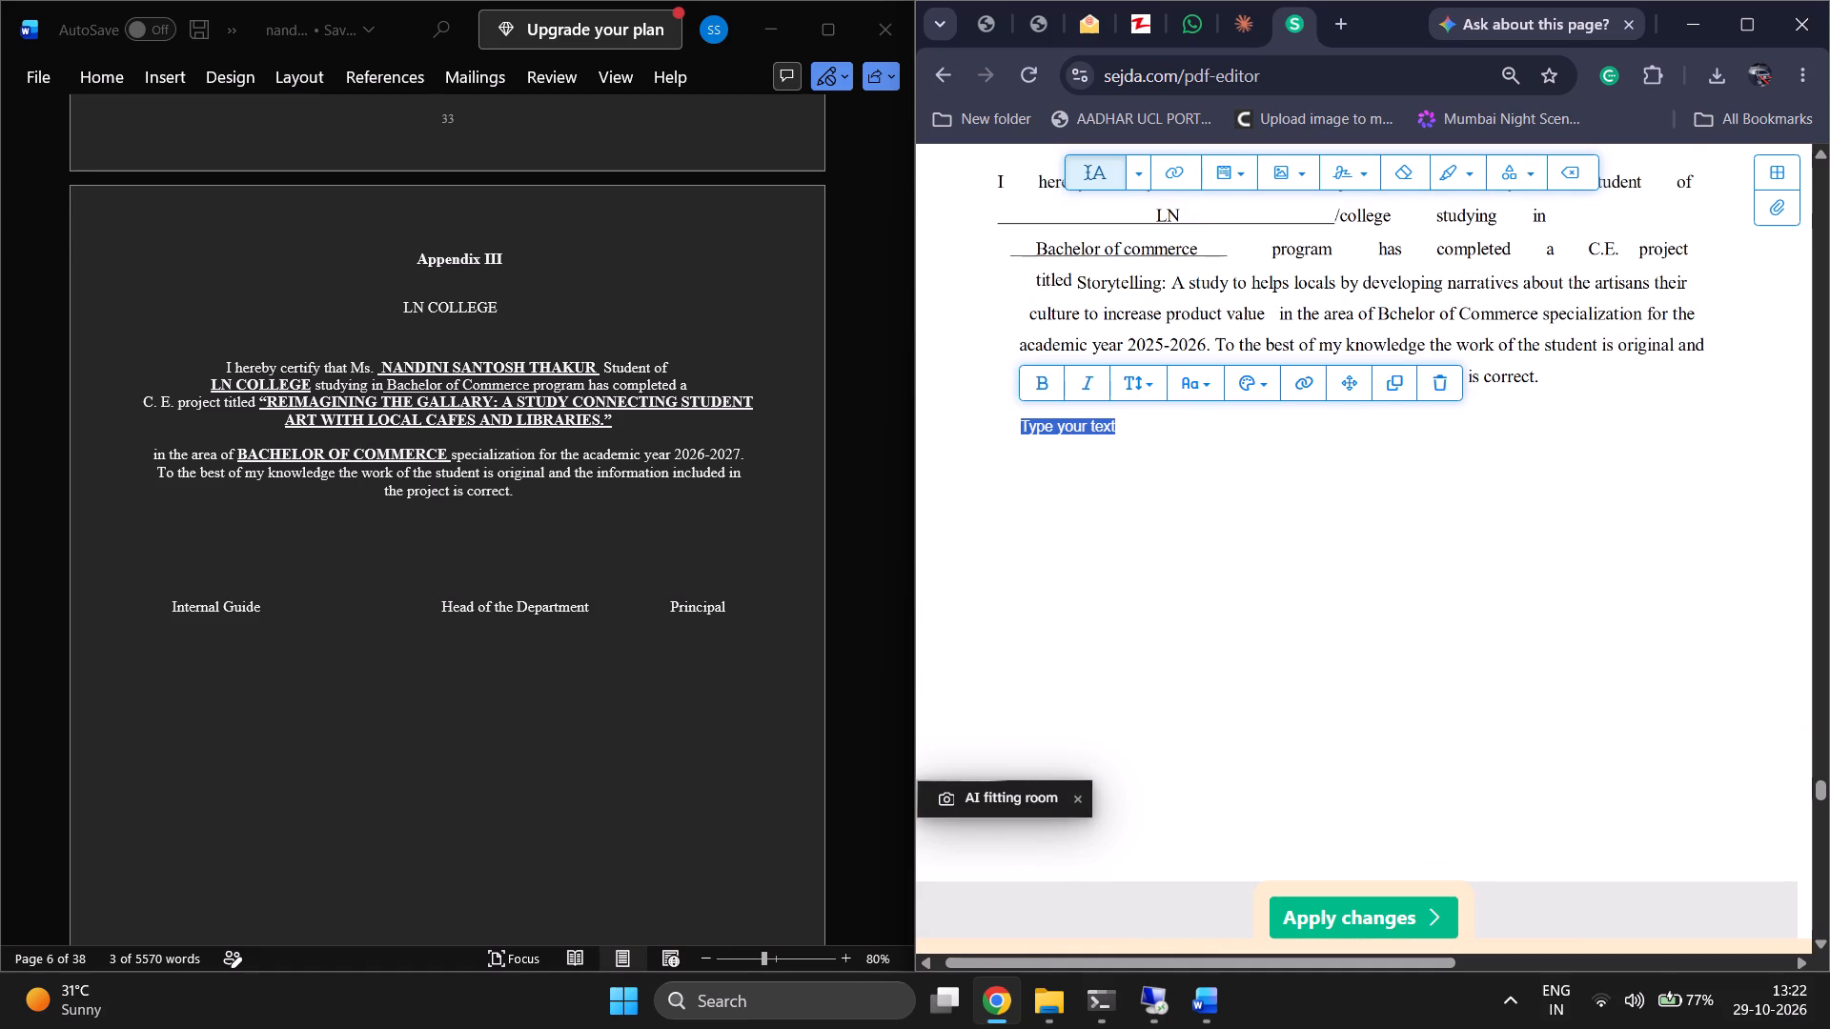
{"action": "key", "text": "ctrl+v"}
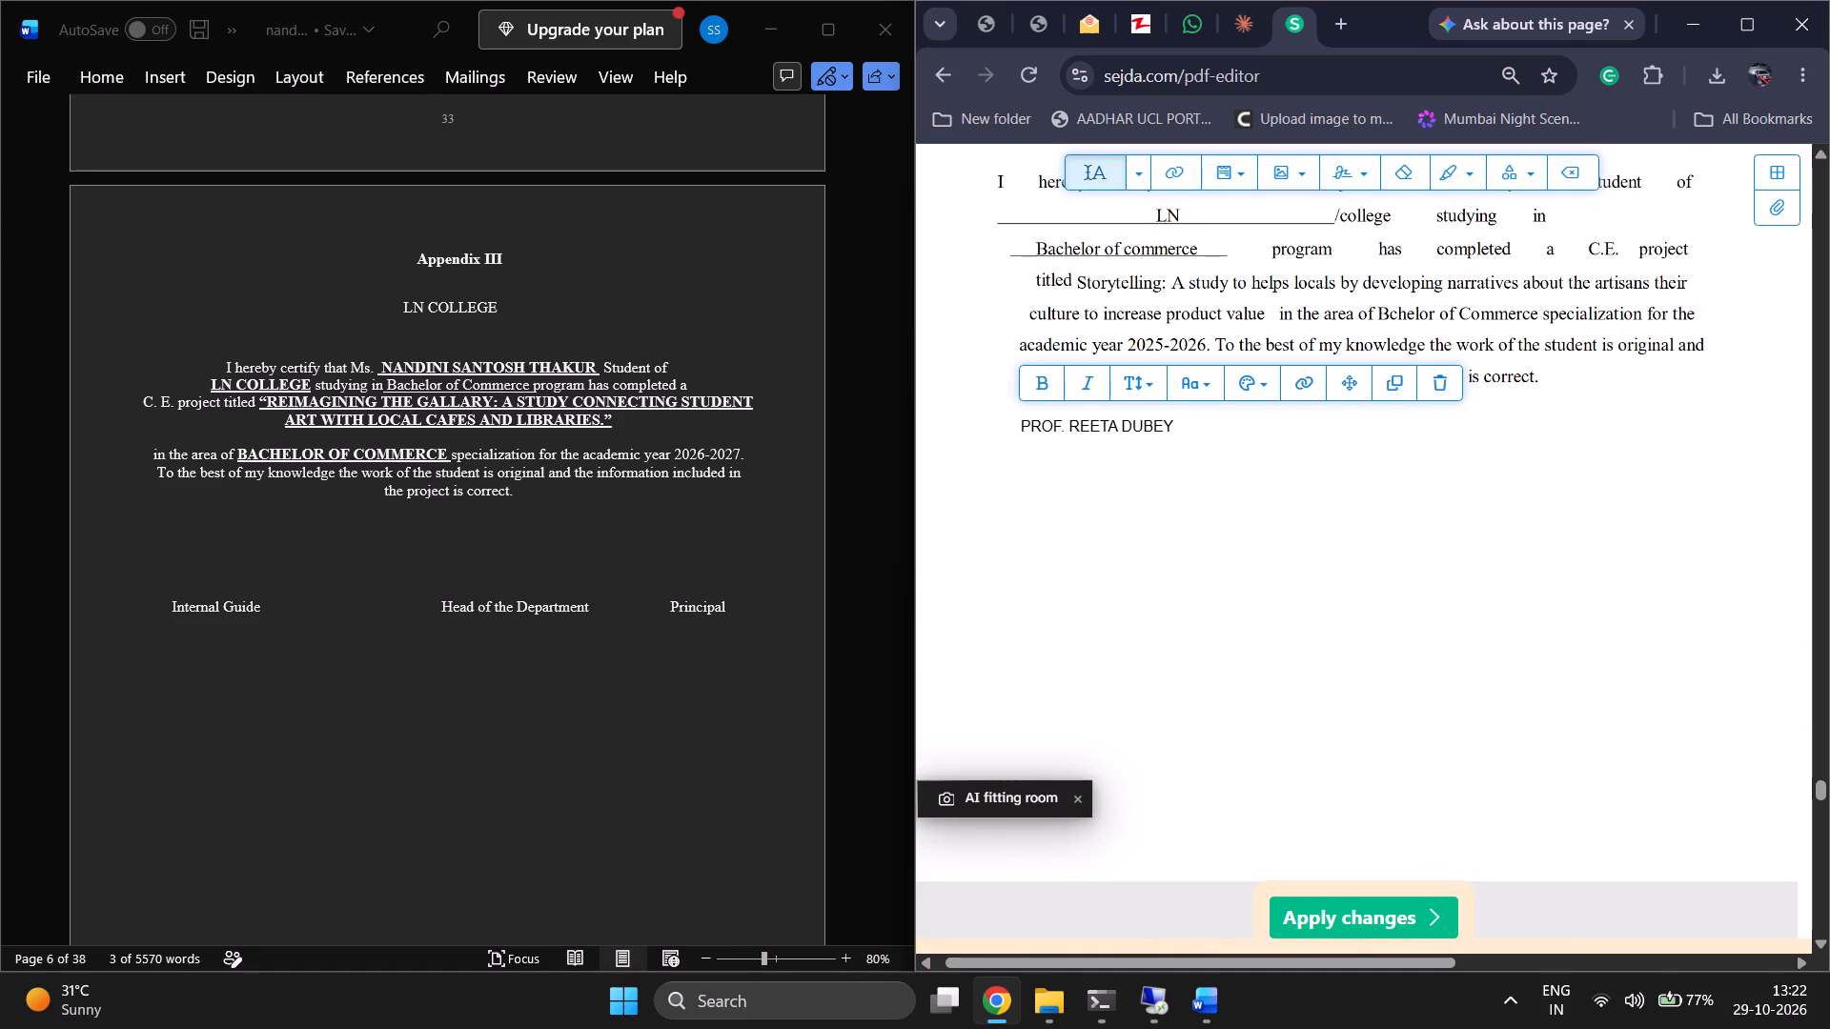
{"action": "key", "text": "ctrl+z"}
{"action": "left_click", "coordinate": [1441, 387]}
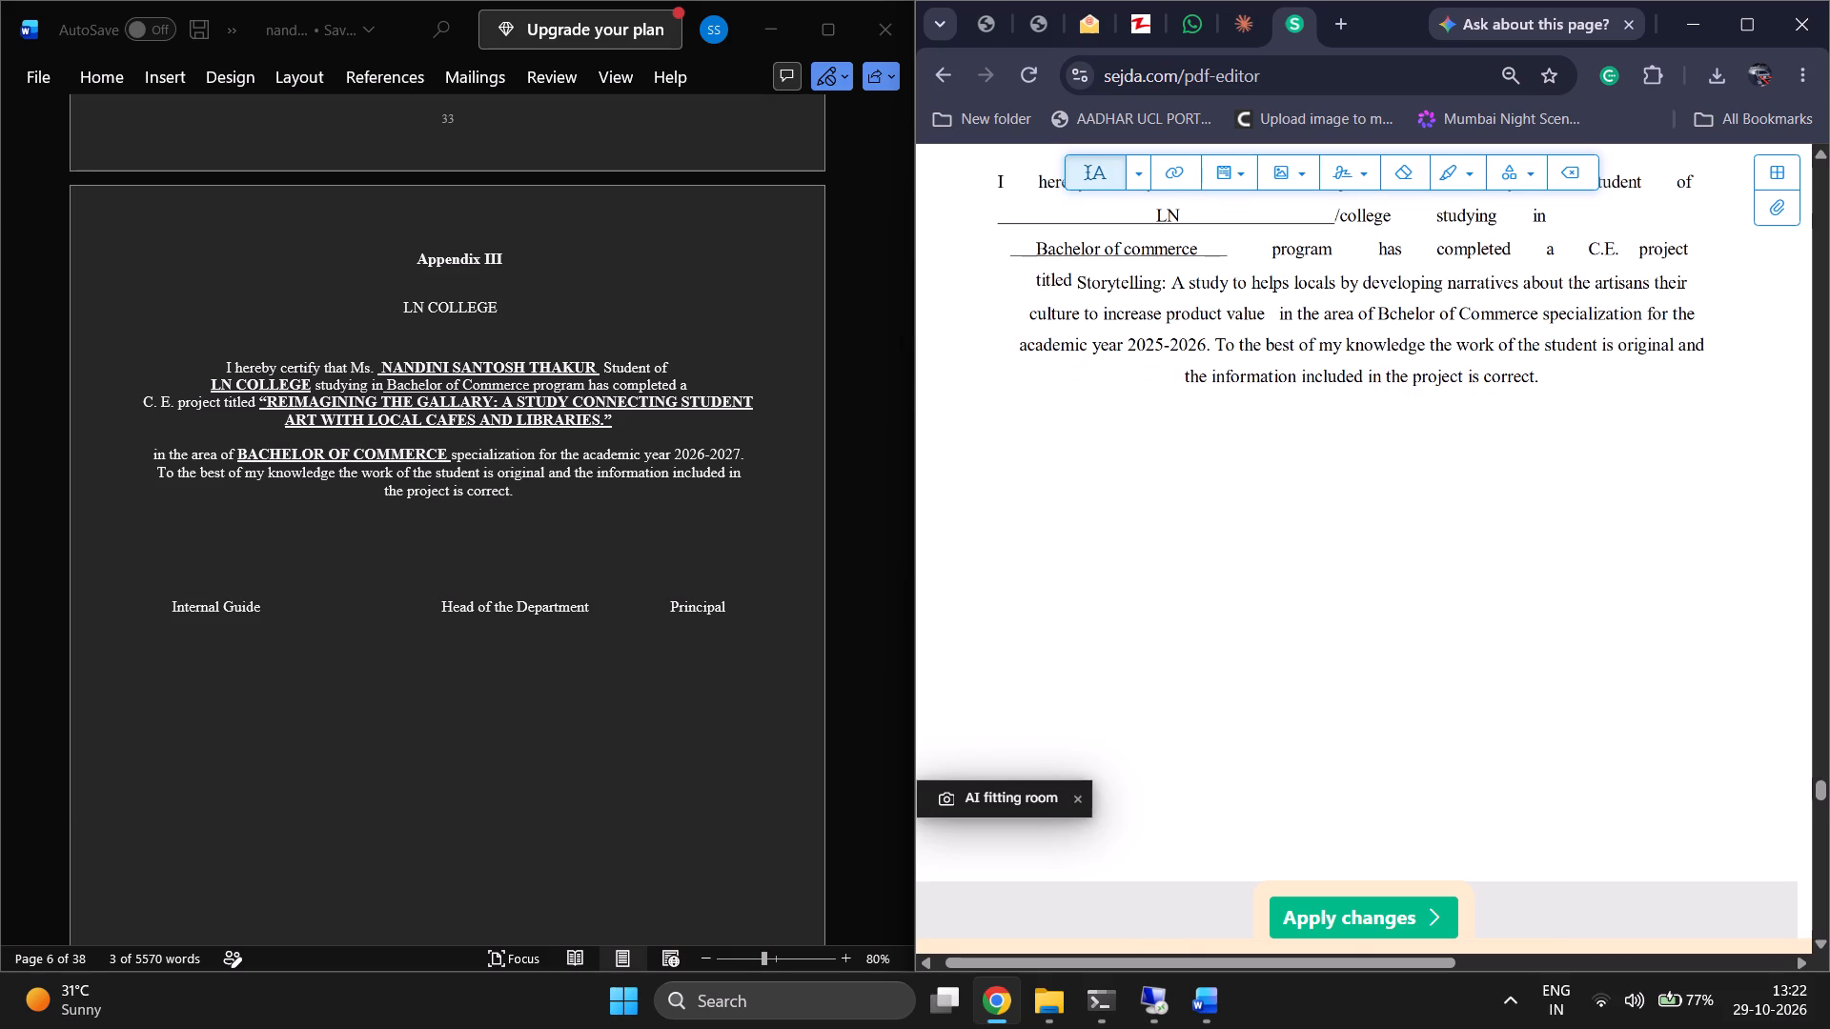
Copy the reference report's Internal Guide, Head of the Department and Principal line and place it below the PDF's Appendix III certificate text.
{"action": "scroll", "coordinate": [1403, 672], "scroll_direction": "down", "scroll_amount": 1}
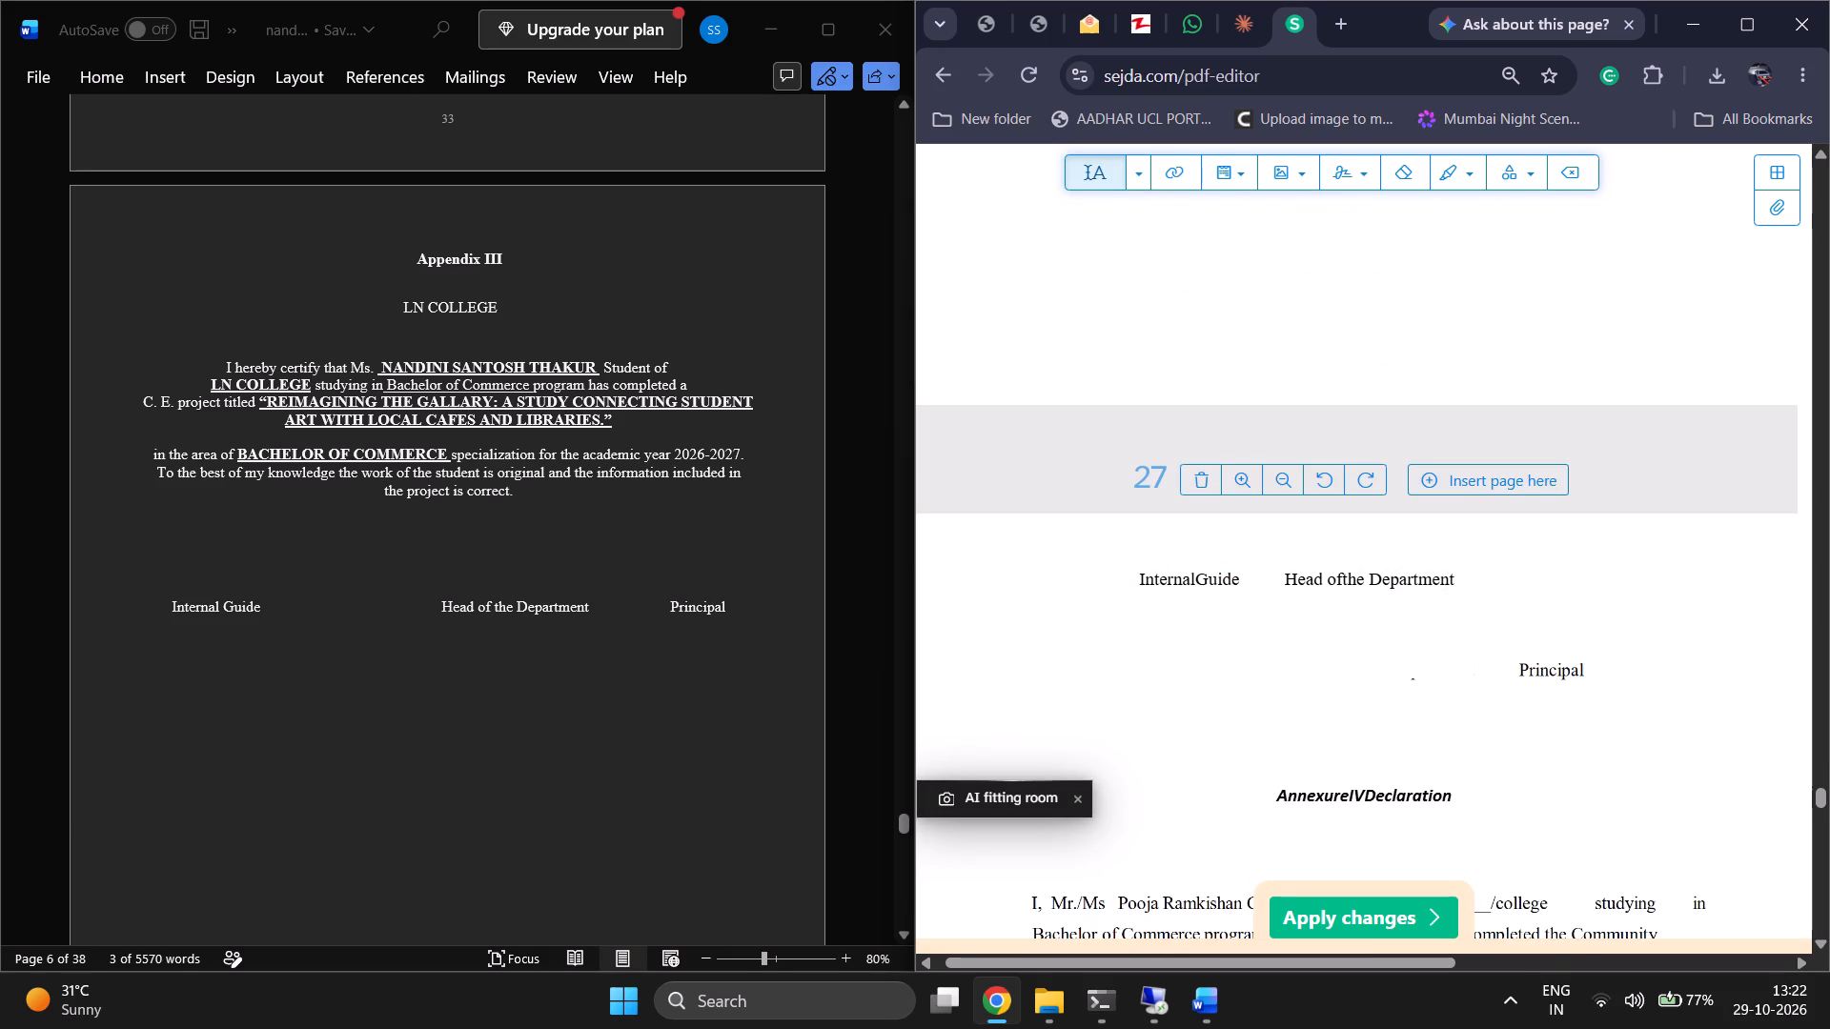
{"action": "left_click_drag", "start_coordinate": [166, 601], "coordinate": [721, 603]}
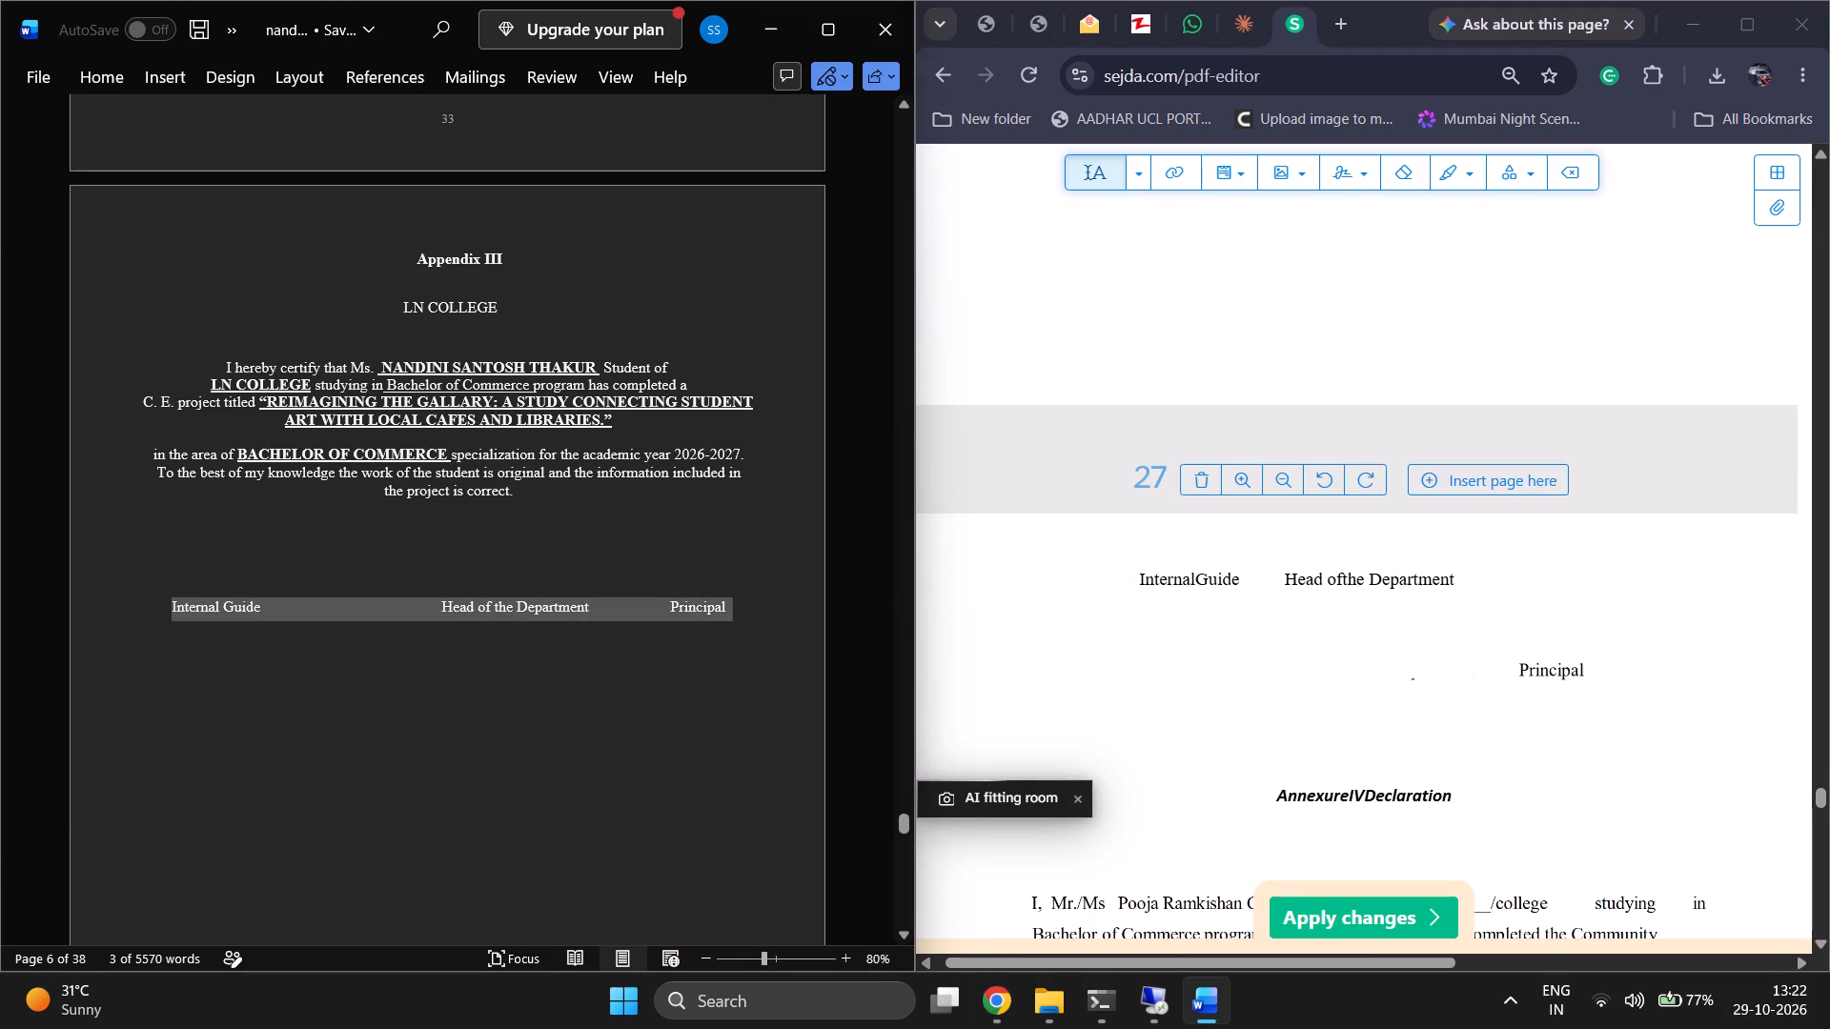
{"action": "left_click_drag", "start_coordinate": [721, 603], "coordinate": [724, 603]}
{"action": "key", "text": "ctrl+c"}
{"action": "scroll", "coordinate": [1146, 439], "scroll_direction": "up", "scroll_amount": 1}
{"action": "left_click", "coordinate": [1182, 576]}
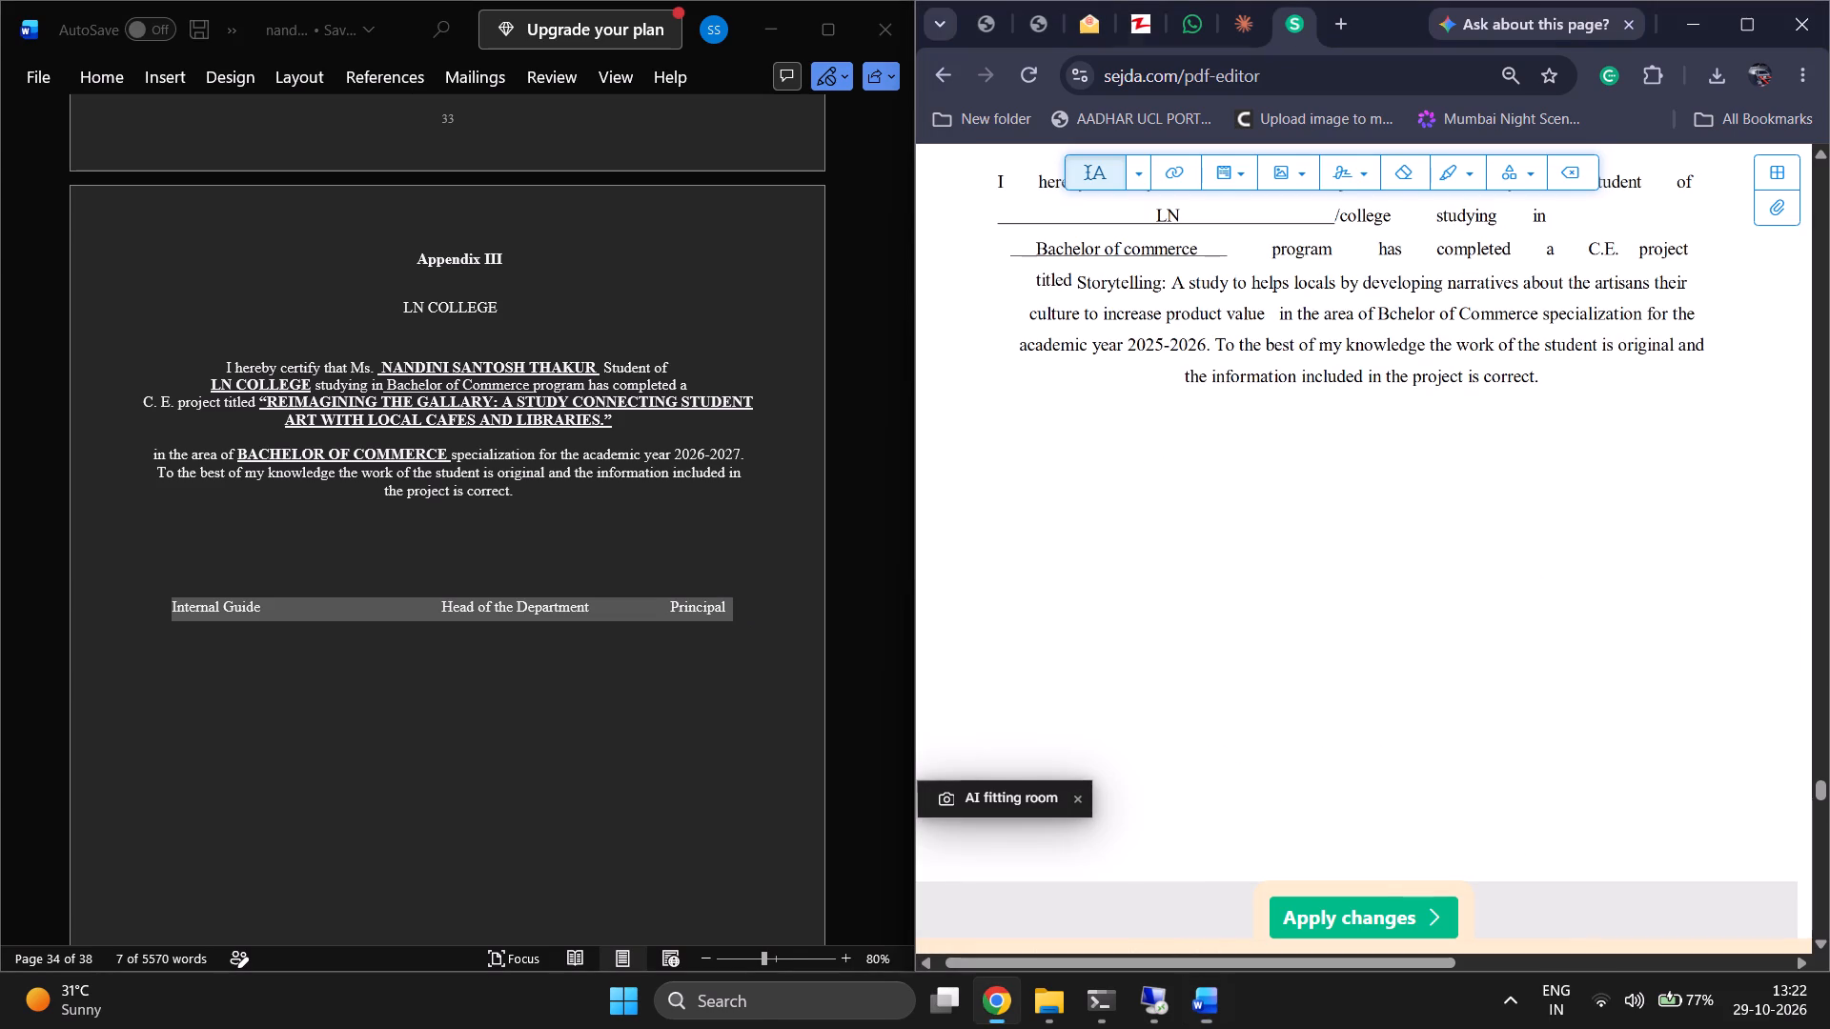
{"action": "key", "text": "ctrl+v"}
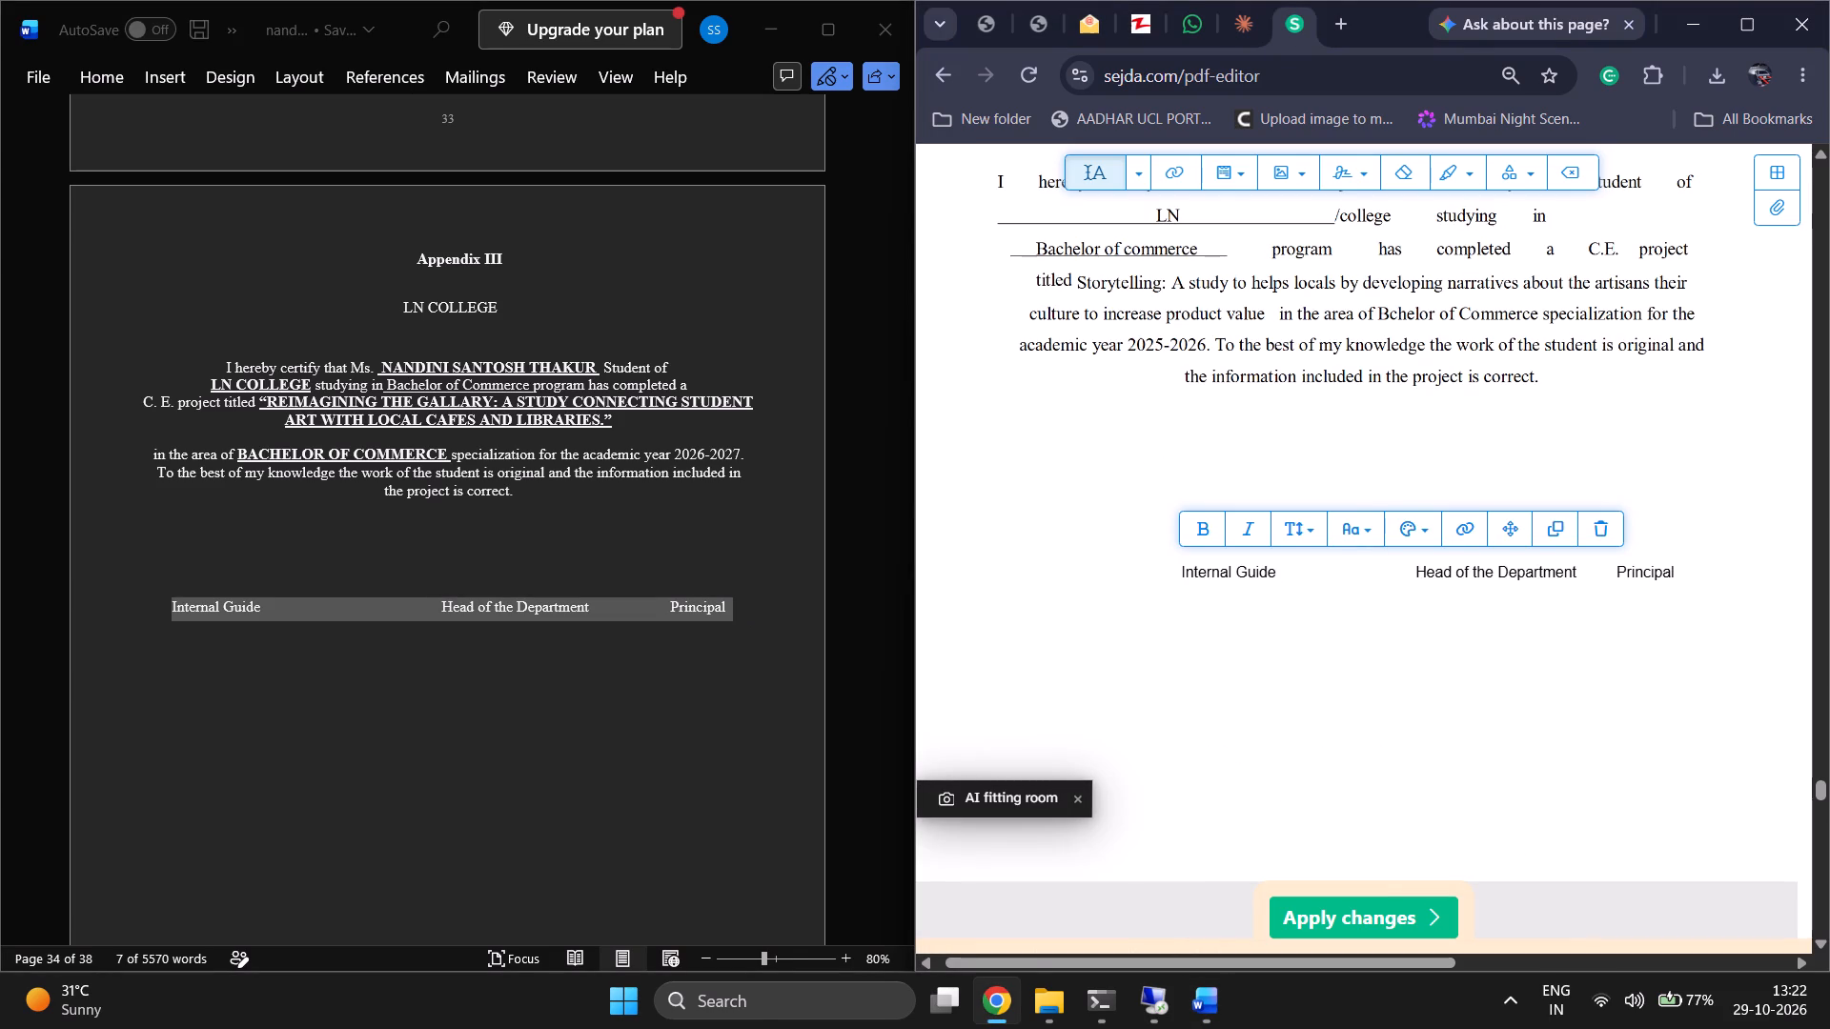
{"action": "left_click", "coordinate": [1502, 530]}
{"action": "left_click_drag", "start_coordinate": [1370, 577], "coordinate": [1313, 552]}
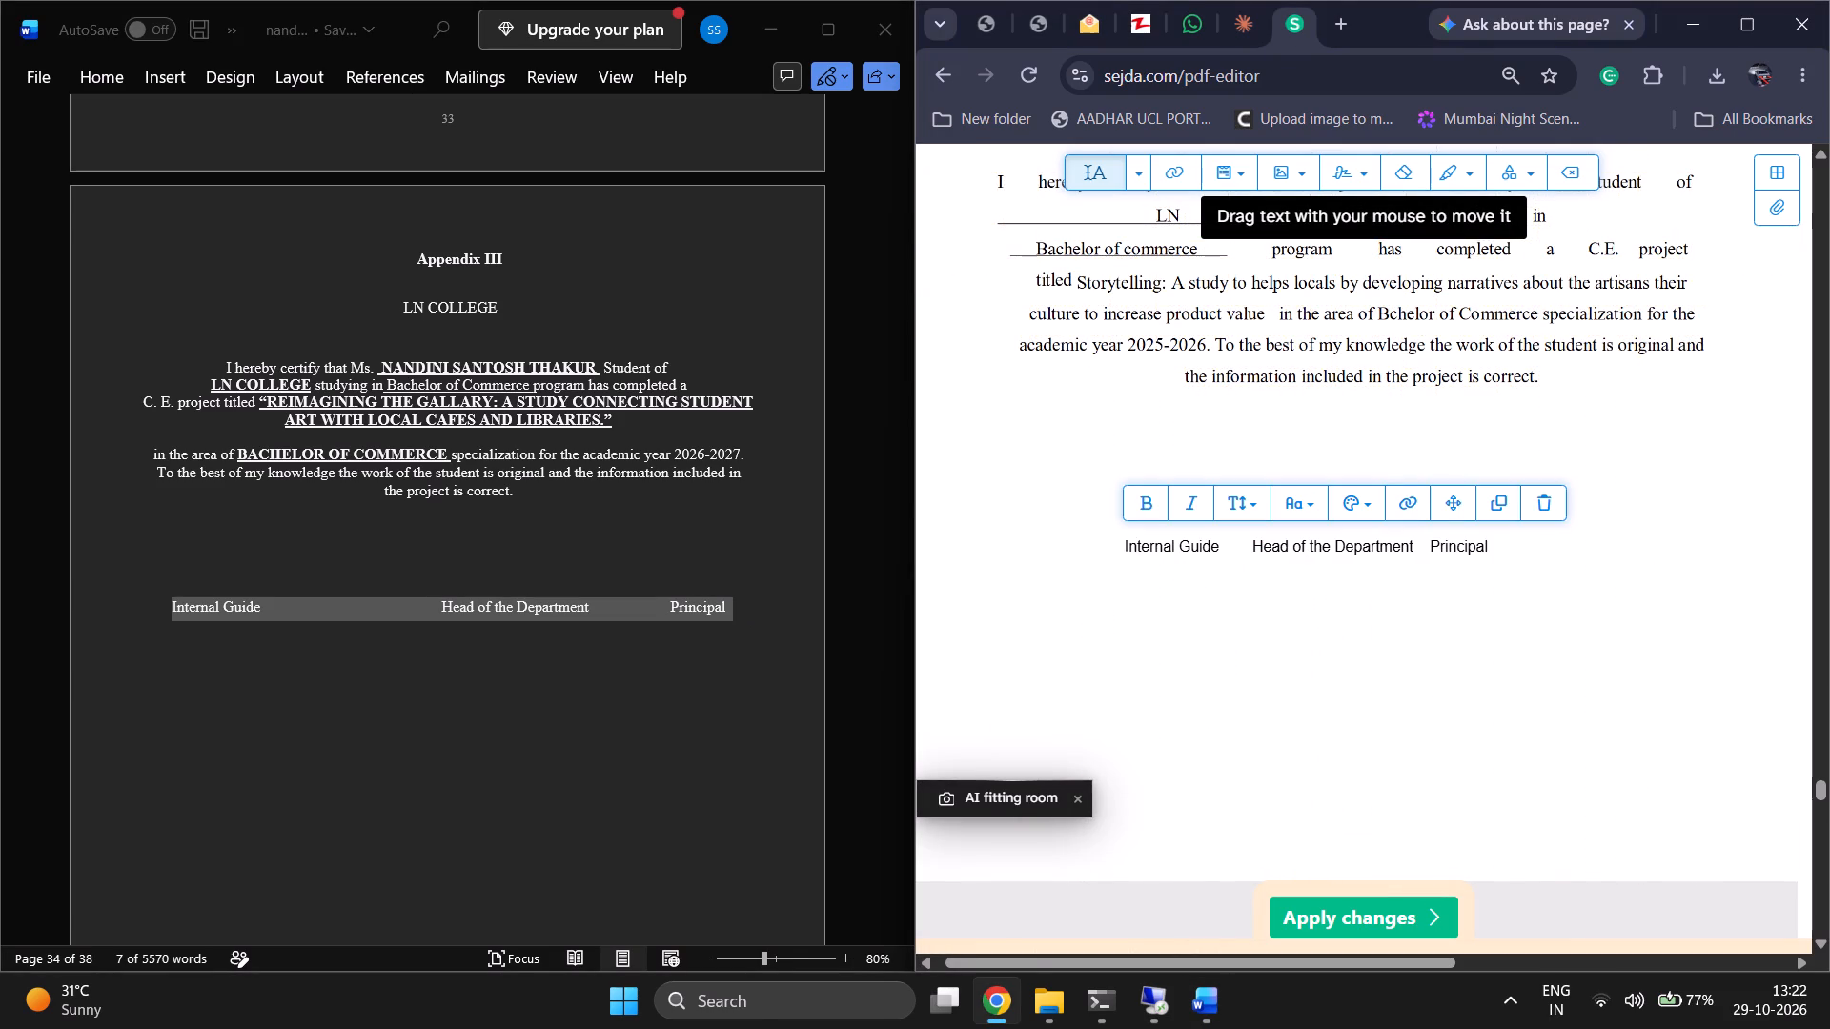
{"action": "left_click", "coordinate": [1448, 502]}
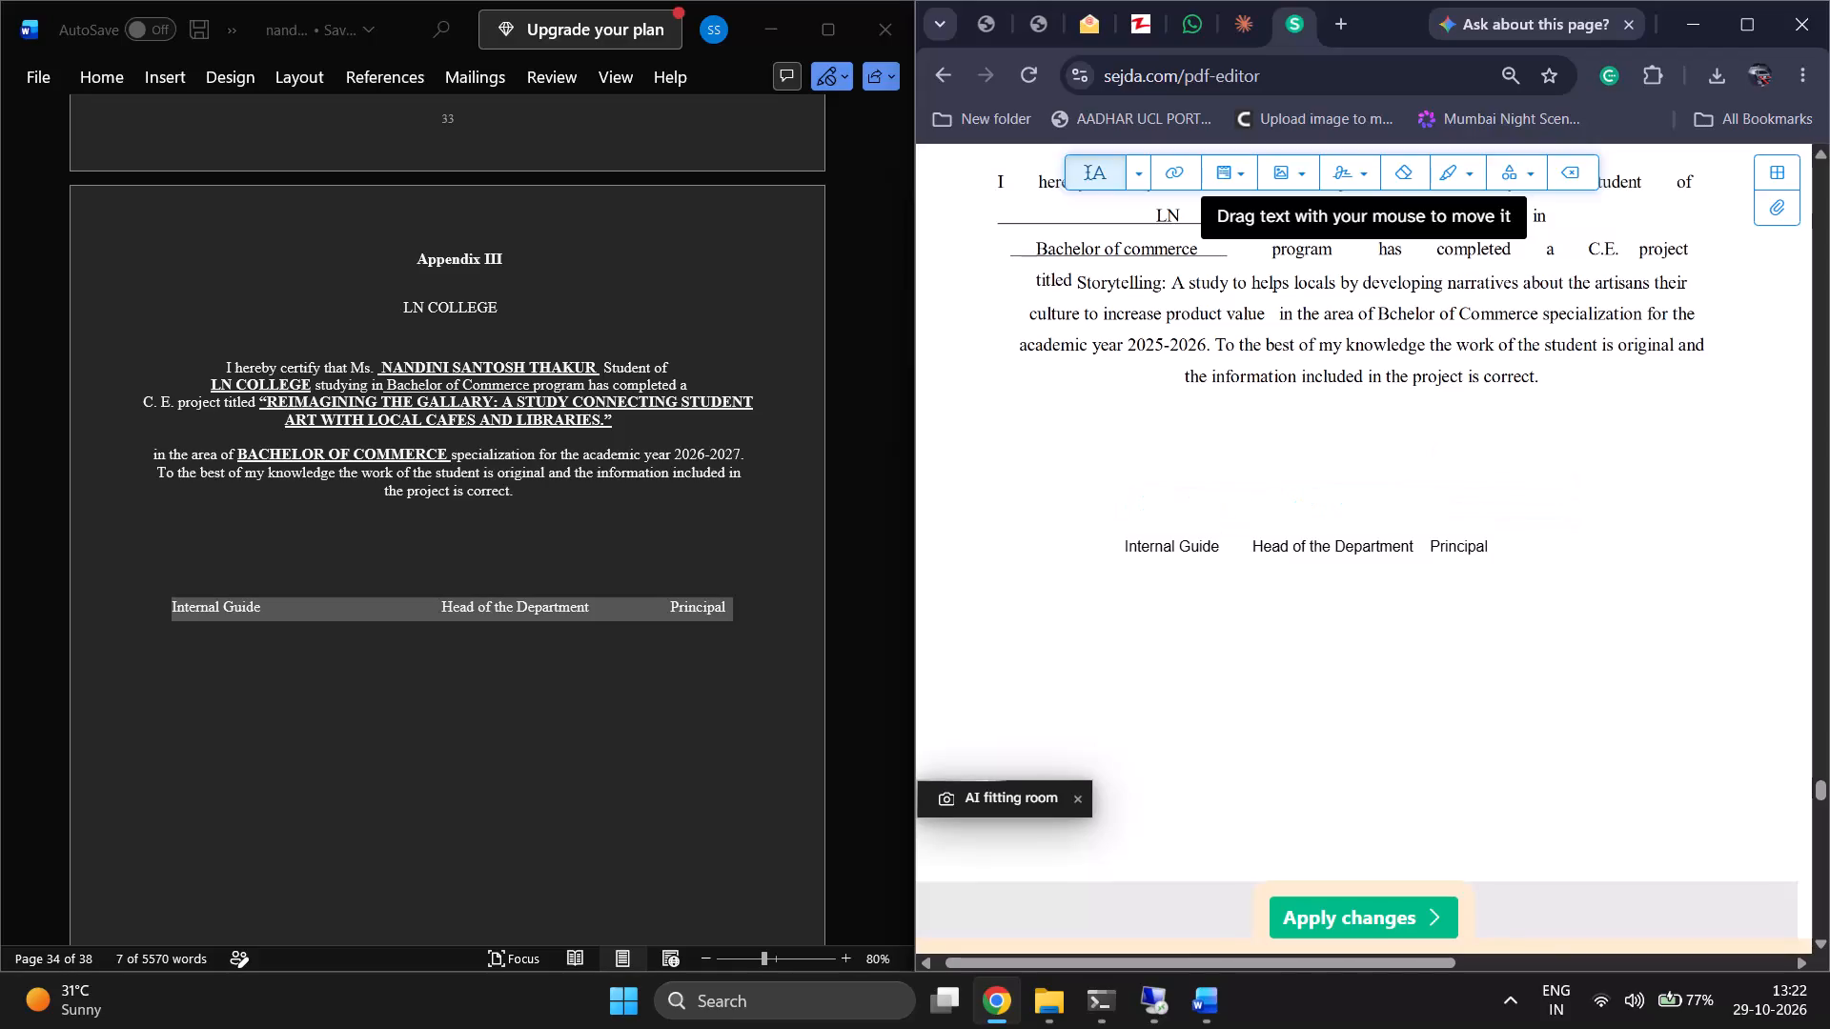
{"action": "left_click_drag", "start_coordinate": [1465, 547], "coordinate": [1474, 549]}
Widen the gaps between Internal Guide, Head of the Department and Principal in the new signatory line with extra spaces.
{"action": "left_click", "coordinate": [1243, 544]}
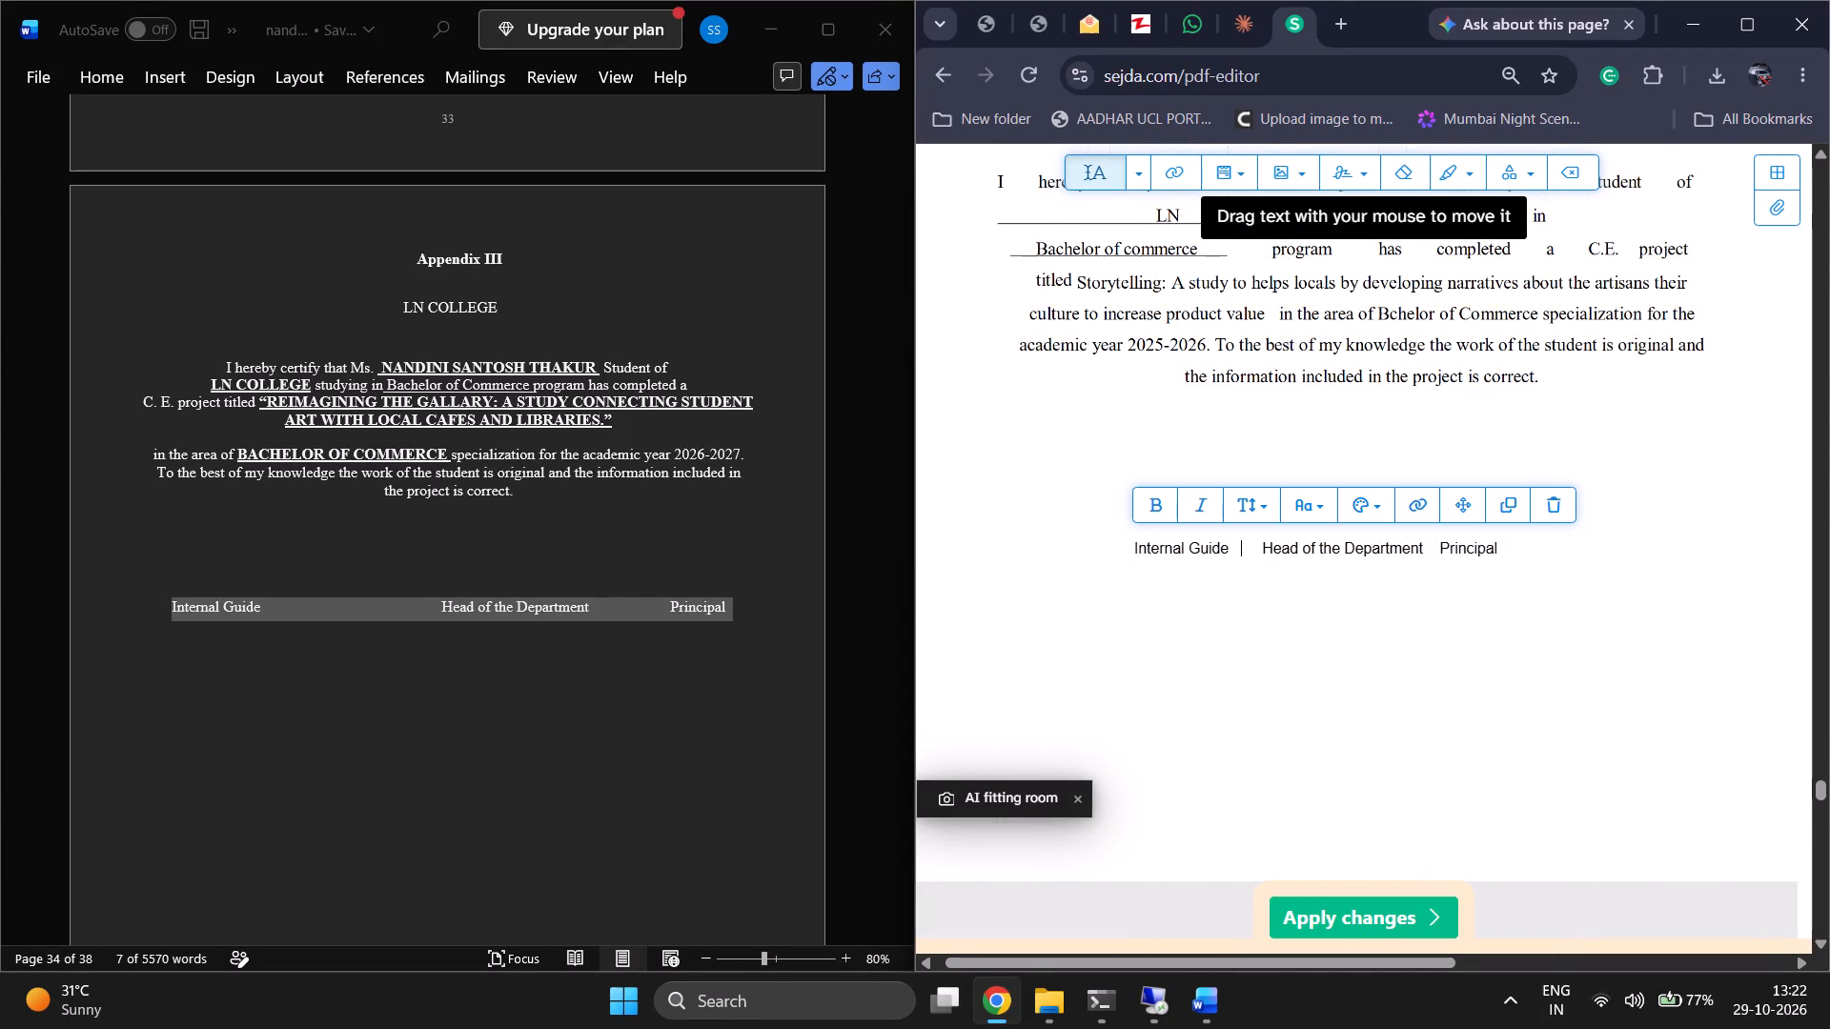
{"action": "key", "text": "space"}
{"action": "key", "text": "space"}
{"action": "key", "text": "space"}
{"action": "key", "text": "space"}
{"action": "key", "text": "space"}
{"action": "key", "text": "space"}
{"action": "key", "text": "space"}
{"action": "key", "text": "space"}
{"action": "key", "text": "space"}
{"action": "key", "text": "space"}
{"action": "key", "text": "space"}
{"action": "key", "text": "space"}
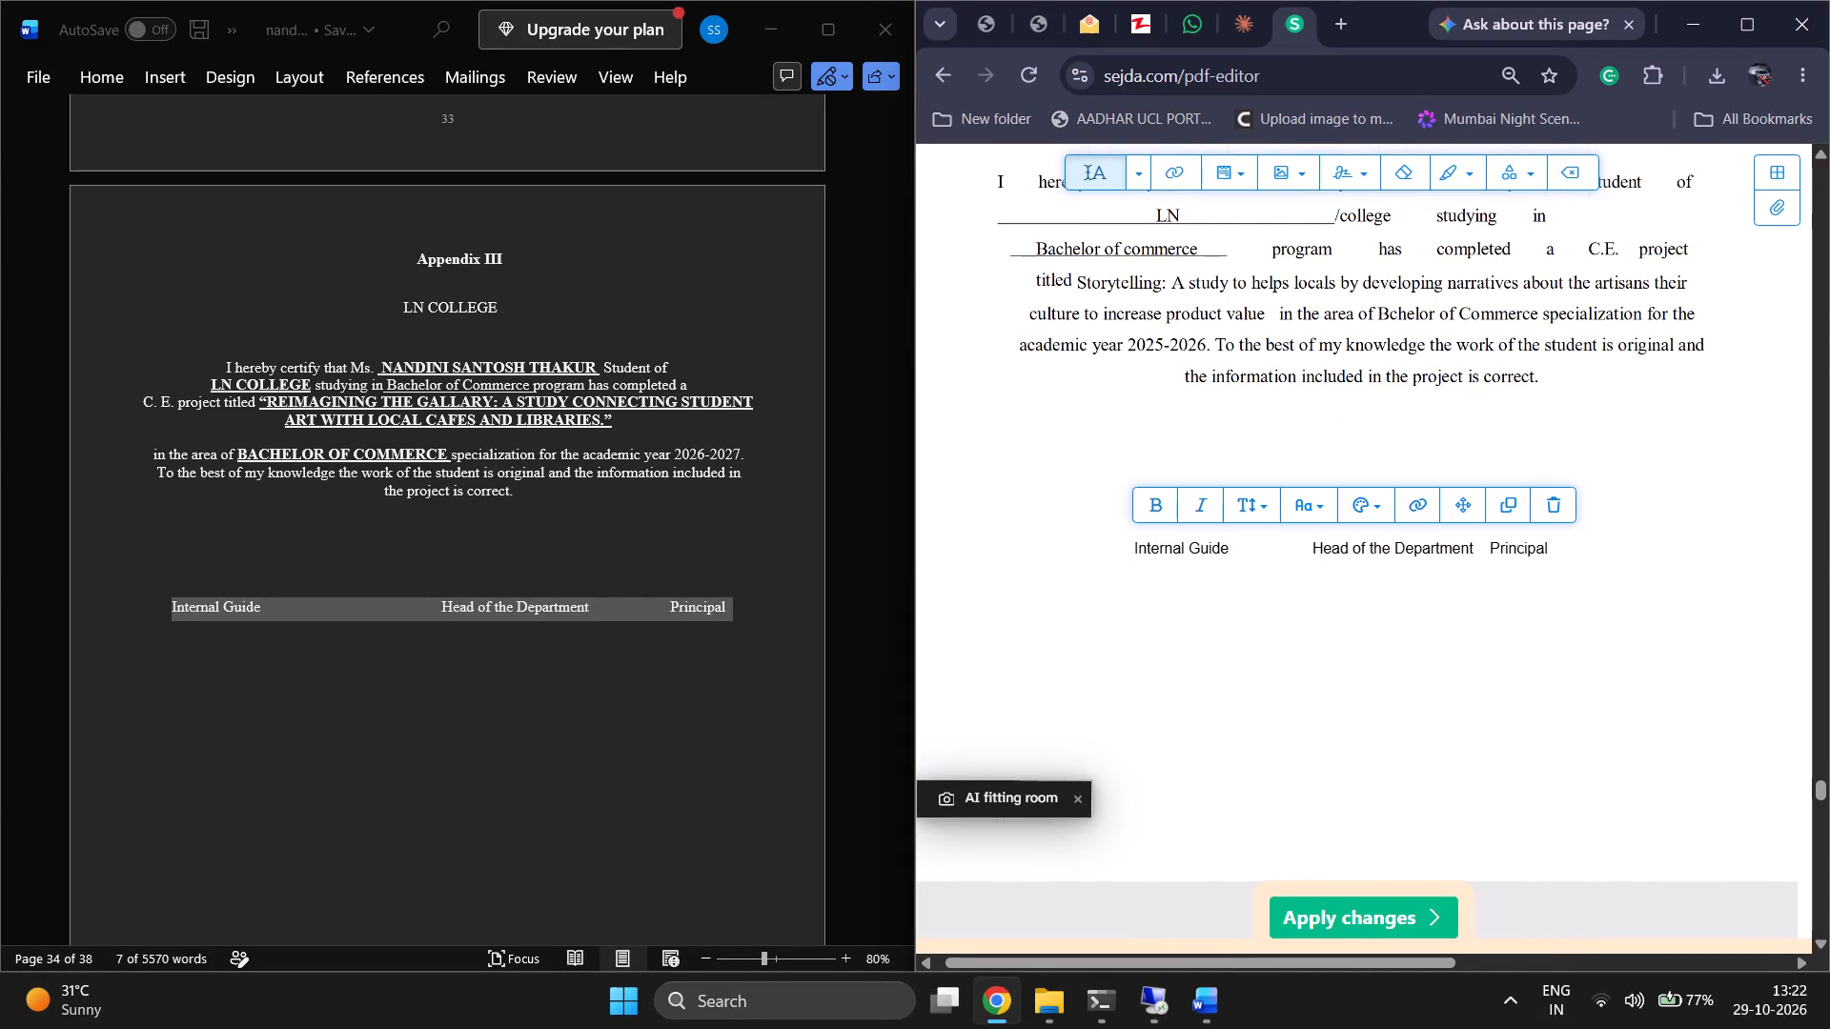
{"action": "left_click", "coordinate": [1481, 550]}
{"action": "key", "text": "space"}
{"action": "key", "text": "space"}
{"action": "key", "text": "space"}
{"action": "key", "text": "space"}
{"action": "key", "text": "space"}
{"action": "key", "text": "space"}
{"action": "key", "text": "space"}
{"action": "key", "text": "space"}
{"action": "key", "text": "space"}
{"action": "key", "text": "space"}
{"action": "key", "text": "space"}
{"action": "key", "text": "space"}
{"action": "key", "text": "space"}
{"action": "key", "text": "space"}
{"action": "key", "text": "space"}
{"action": "key", "text": "space"}
{"action": "key", "text": "space"}
{"action": "key", "text": "space"}
{"action": "key", "text": "space"}
{"action": "key", "text": "space"}
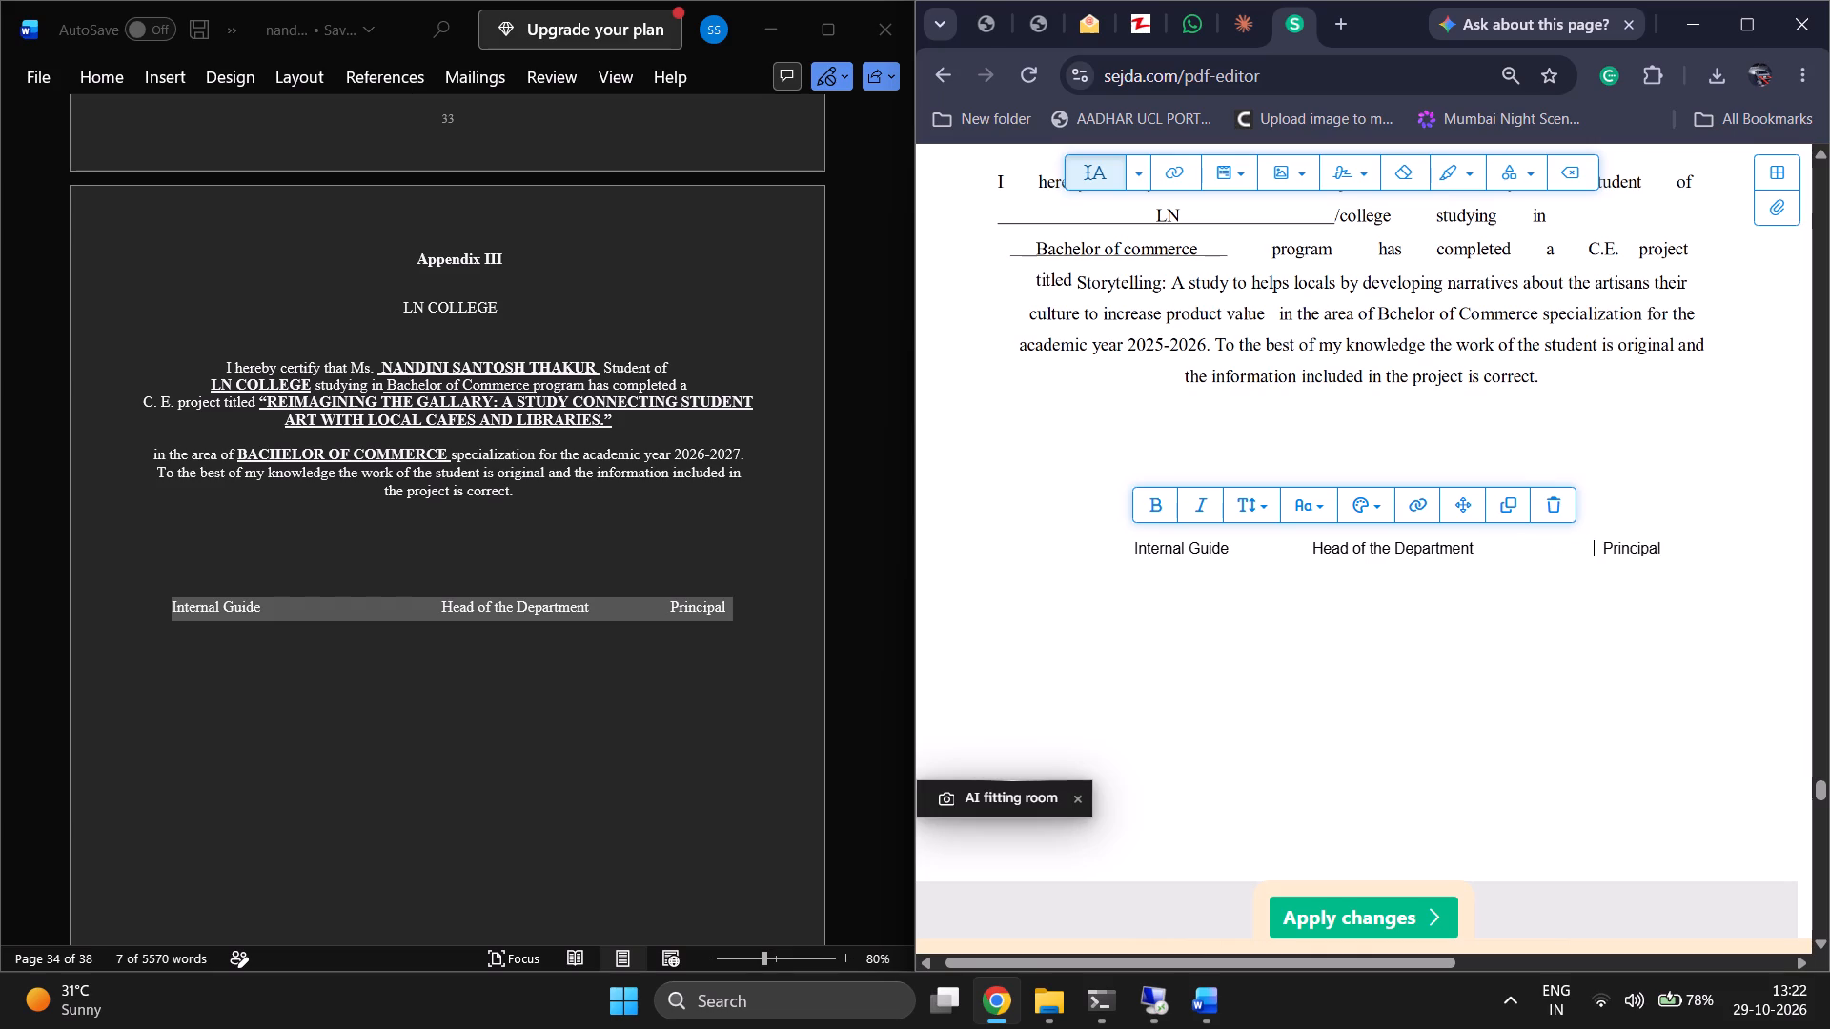
{"action": "left_click", "coordinate": [1298, 550]}
{"action": "key", "text": "space"}
{"action": "key", "text": "space"}
{"action": "key", "text": "space"}
{"action": "key", "text": "space"}
{"action": "key", "text": "space"}
{"action": "key", "text": "space"}
{"action": "key", "text": "space"}
{"action": "key", "text": "space"}
{"action": "key", "text": "space"}
{"action": "key", "text": "space"}
{"action": "key", "text": "space"}
{"action": "key", "text": "space"}
{"action": "key", "text": "space"}
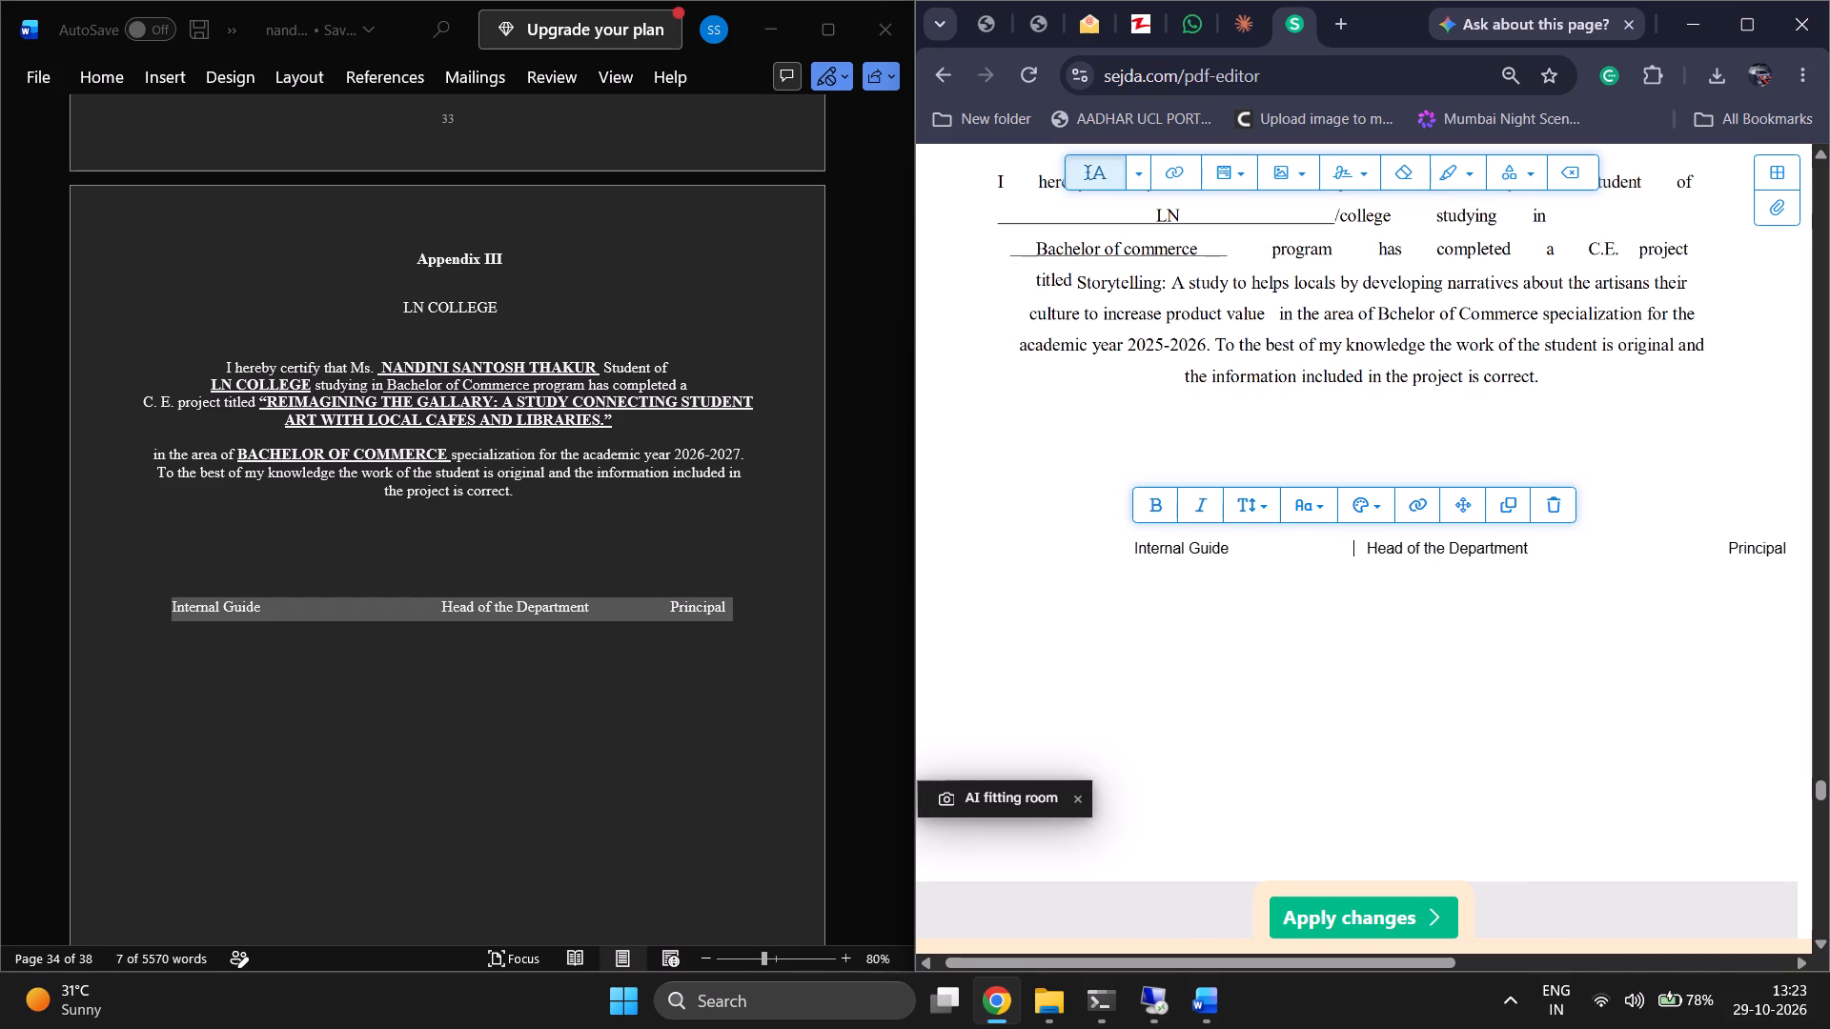
Move the new signatory line lower and closer to the page's left margin, and delete the stray placeholder text box.
{"action": "left_click", "coordinate": [1148, 544]}
{"action": "left_click_drag", "start_coordinate": [1279, 544], "coordinate": [1204, 544]}
{"action": "left_click", "coordinate": [1215, 637]}
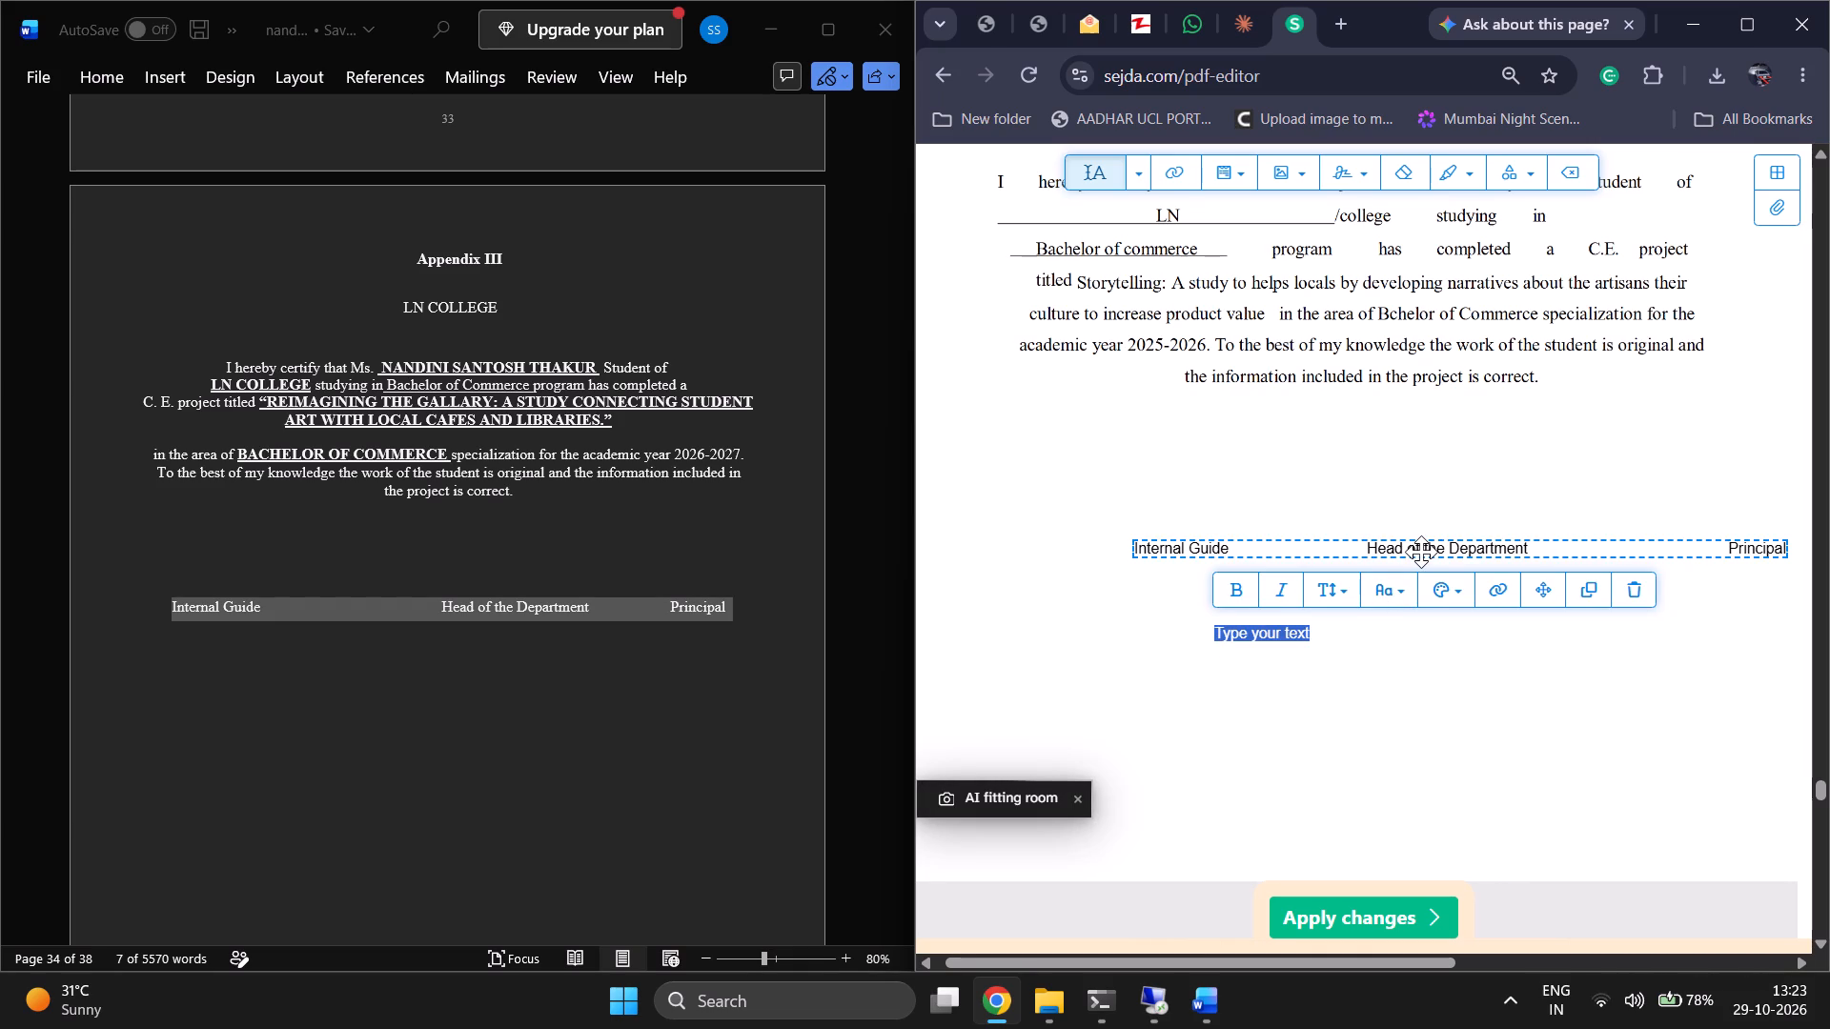
{"action": "left_click_drag", "start_coordinate": [1422, 550], "coordinate": [1269, 559]}
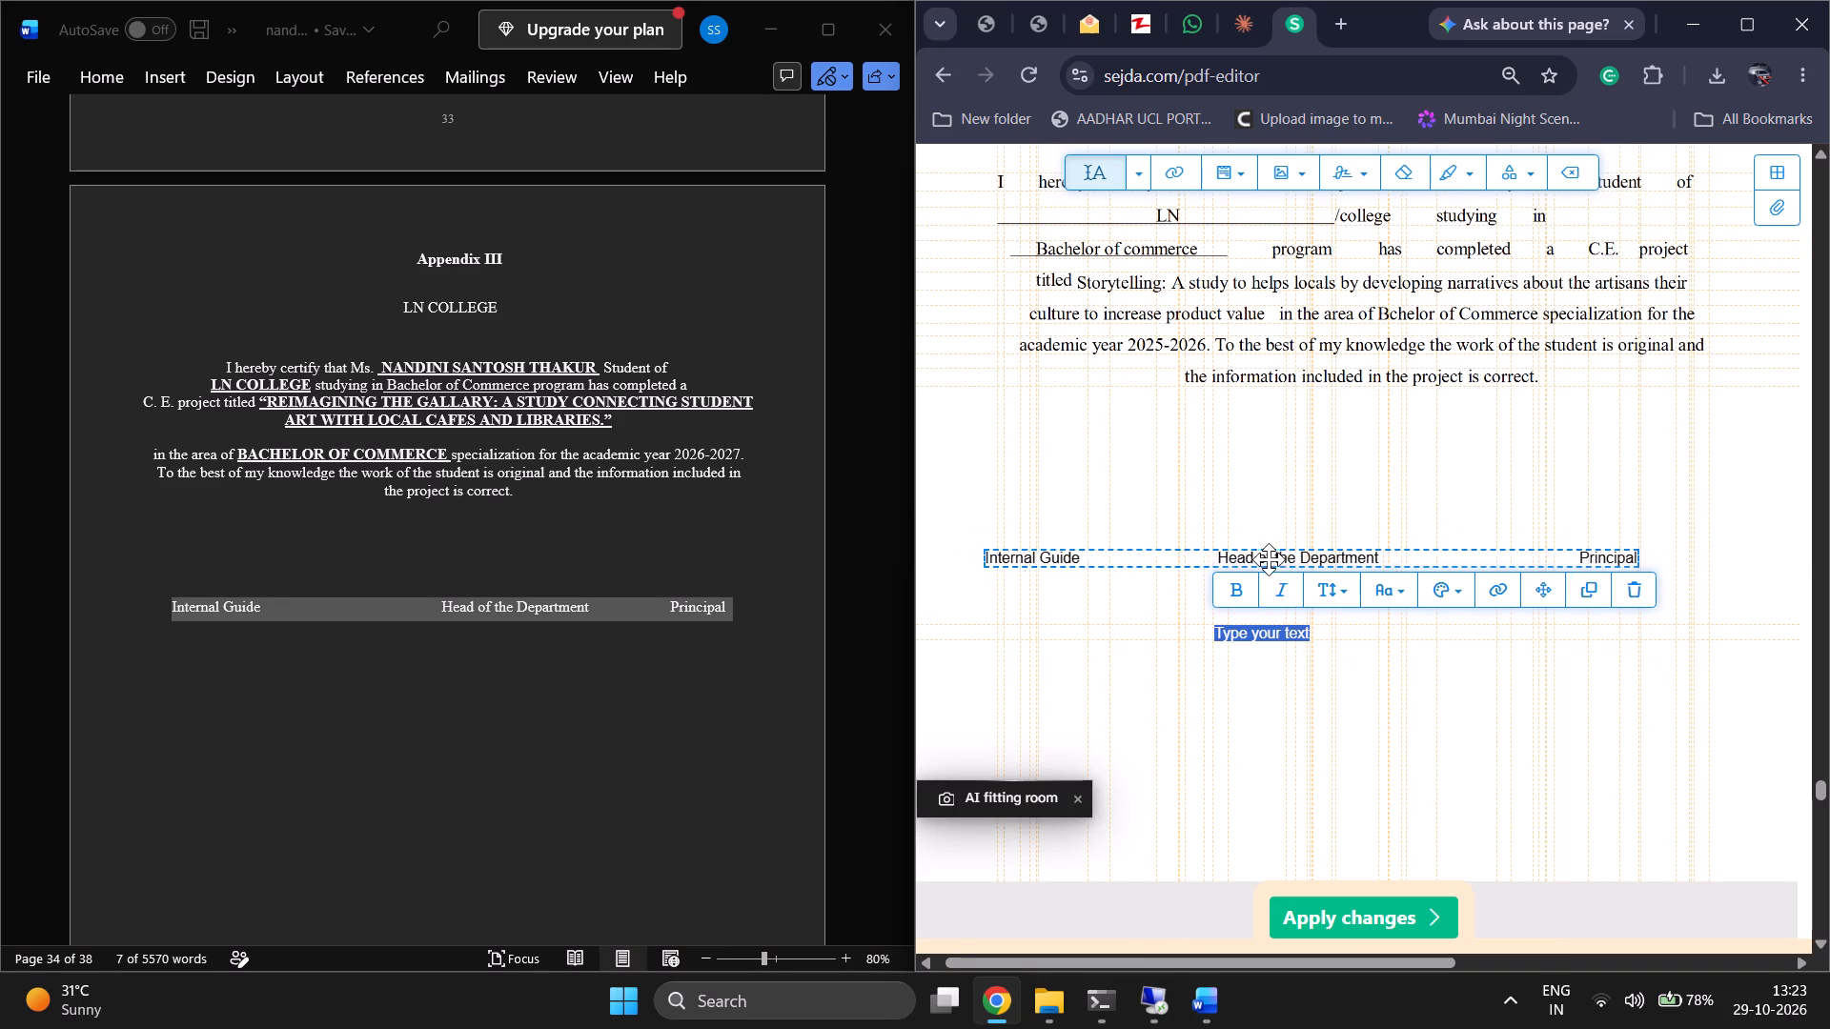
{"action": "left_click_drag", "start_coordinate": [1269, 559], "coordinate": [1269, 621]}
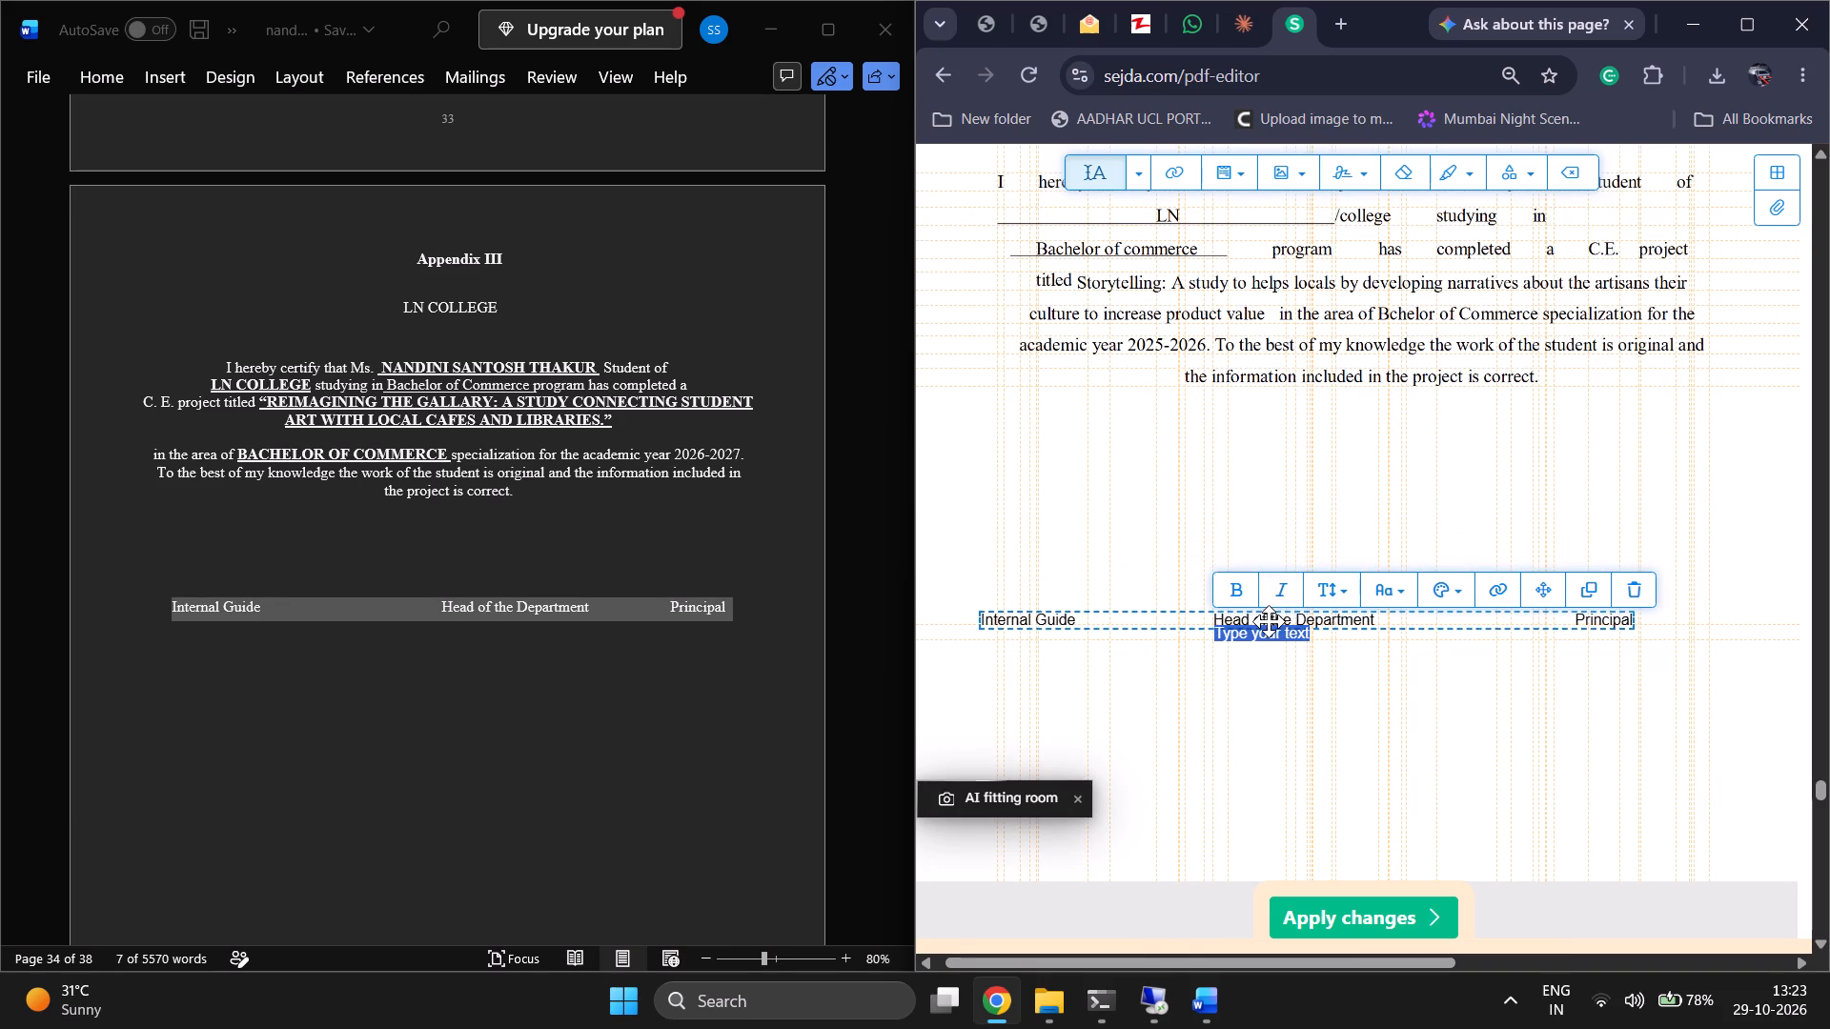
{"action": "left_click_drag", "start_coordinate": [1269, 621], "coordinate": [1266, 612]}
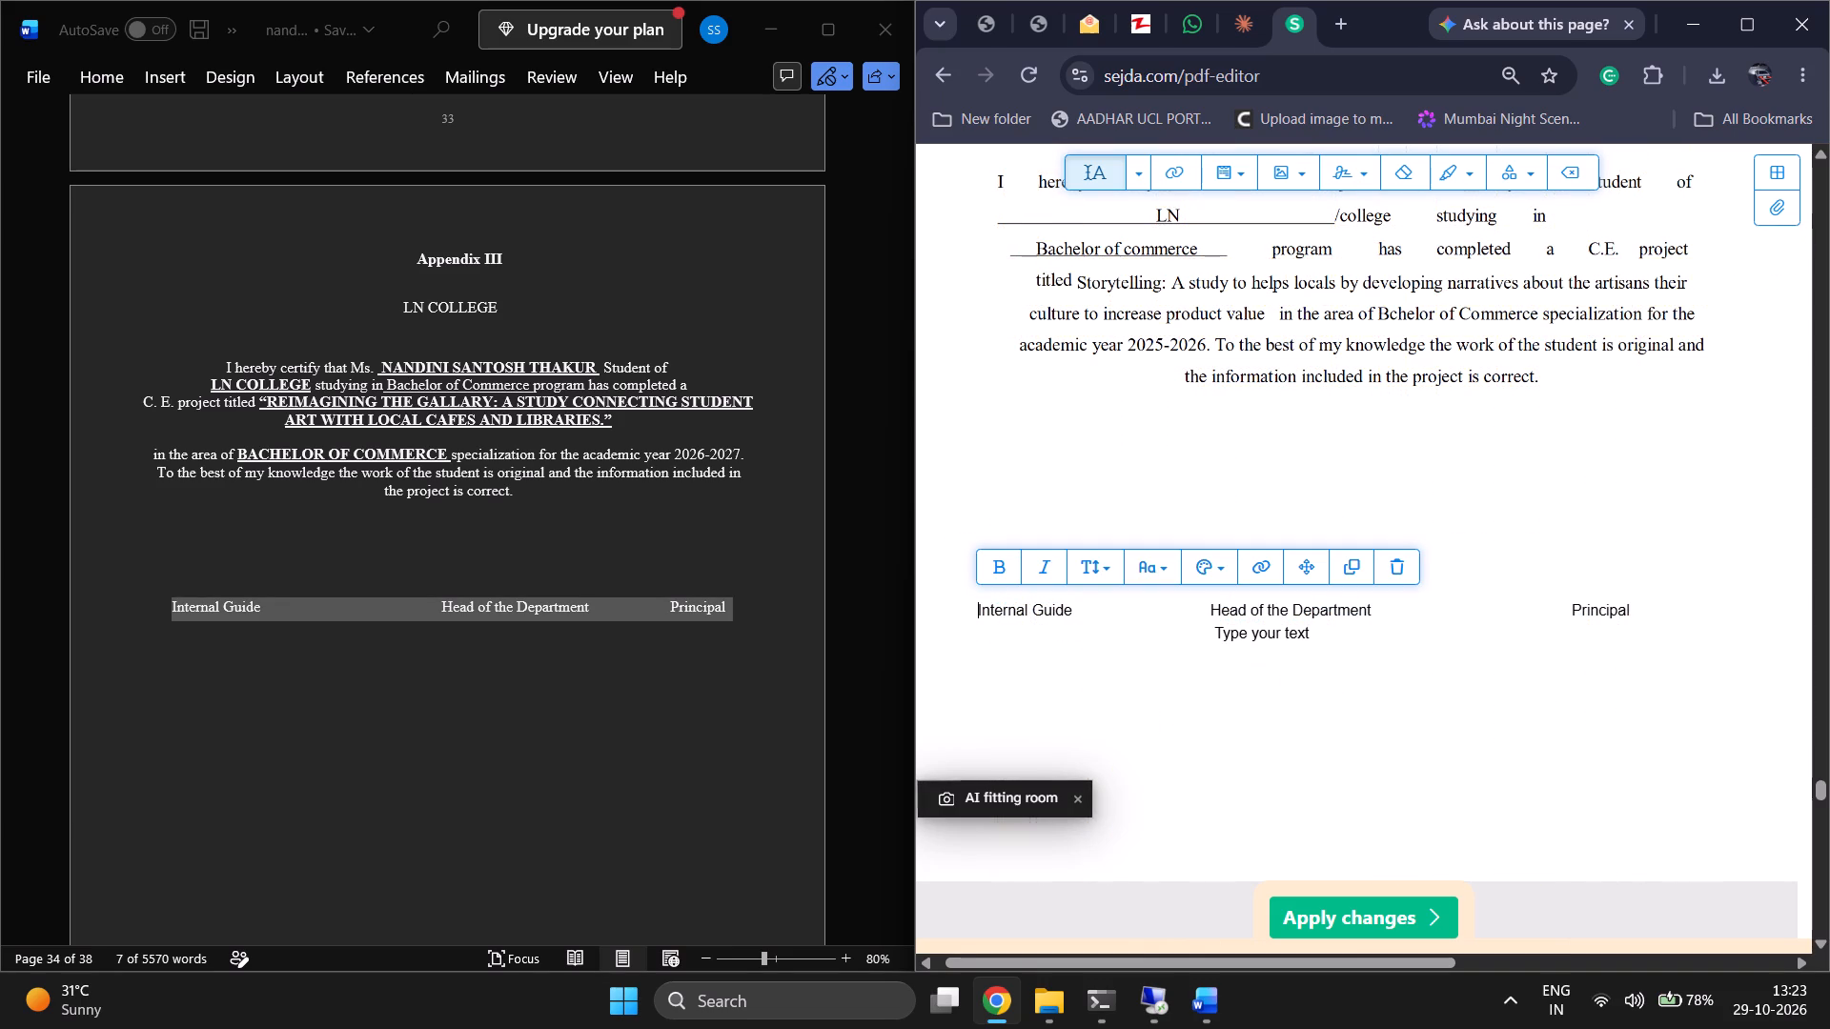
{"action": "left_click", "coordinate": [1266, 636]}
{"action": "left_click", "coordinate": [1637, 585]}
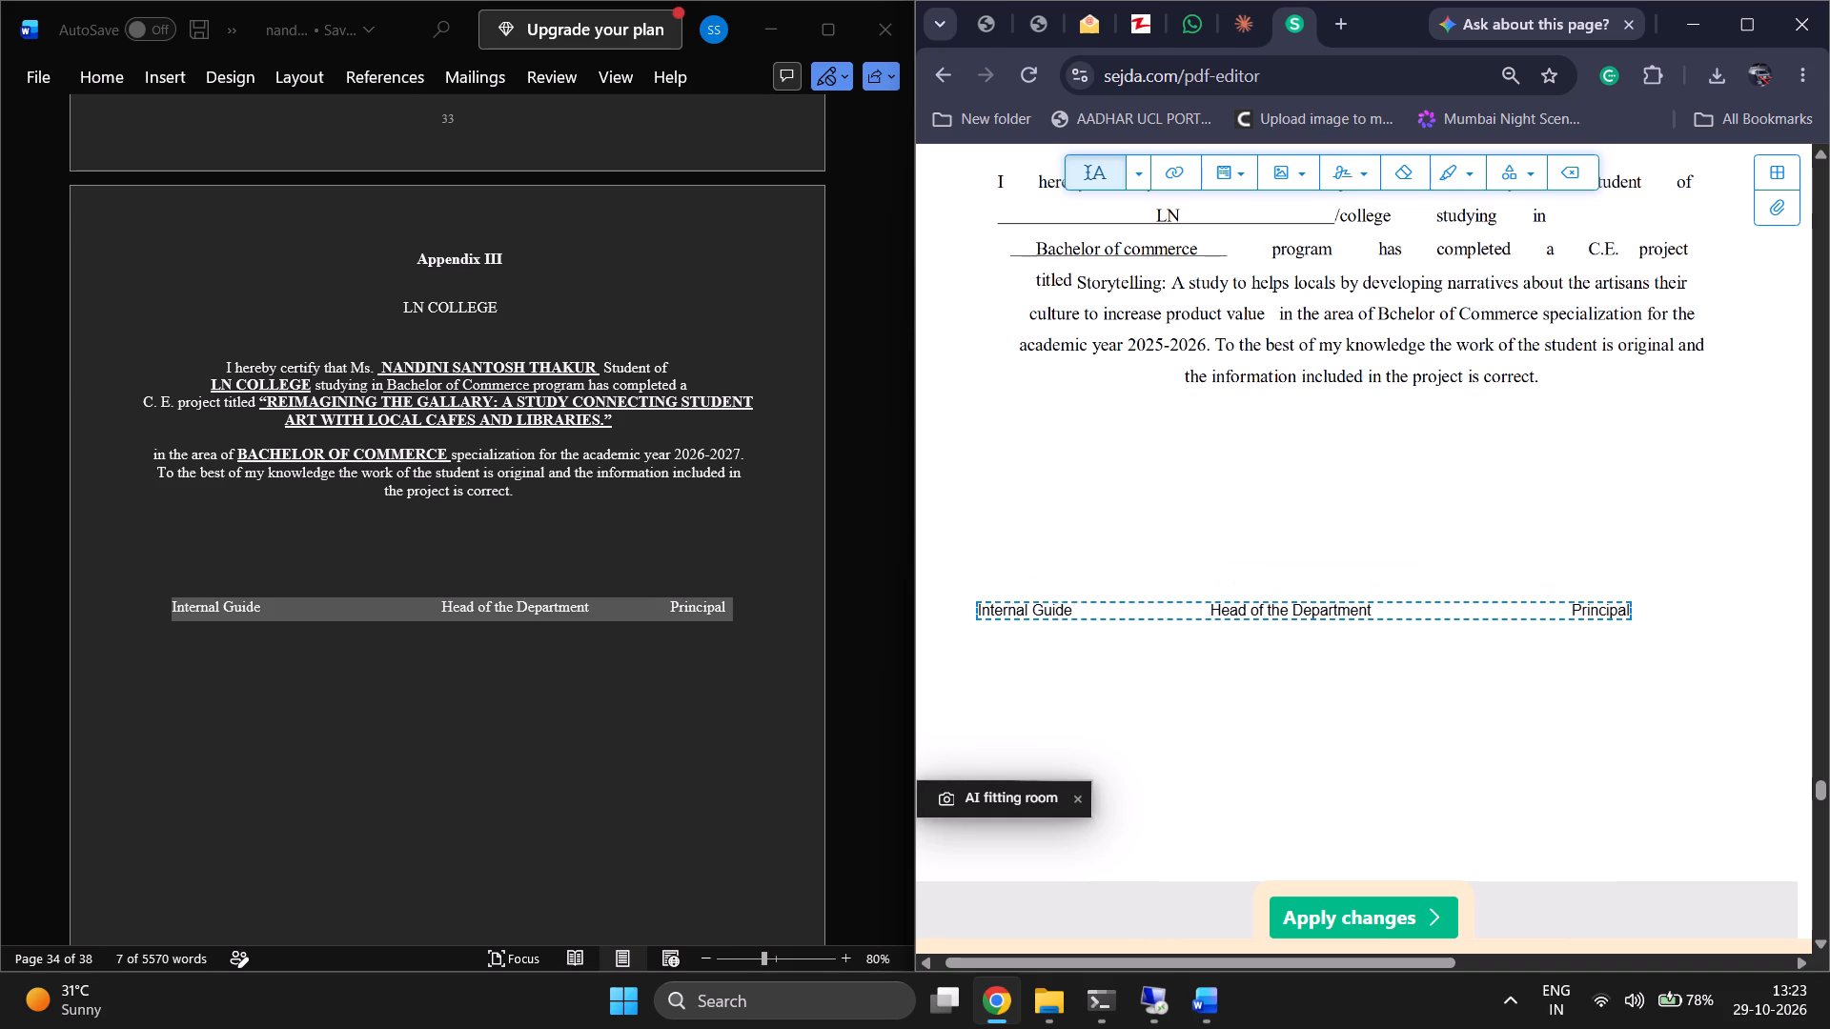
Widen the gap between Internal Guide and Head of the Department in the signatory line with extra spaces.
{"action": "left_click", "coordinate": [1182, 608]}
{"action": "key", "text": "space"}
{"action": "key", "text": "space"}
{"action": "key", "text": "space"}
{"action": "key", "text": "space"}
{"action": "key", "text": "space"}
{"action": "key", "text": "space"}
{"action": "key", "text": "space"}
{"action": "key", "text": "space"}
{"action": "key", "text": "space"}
Try to widen the gap between Head of the Department and Principal with extra spaces.
{"action": "left_click", "coordinate": [1527, 622]}
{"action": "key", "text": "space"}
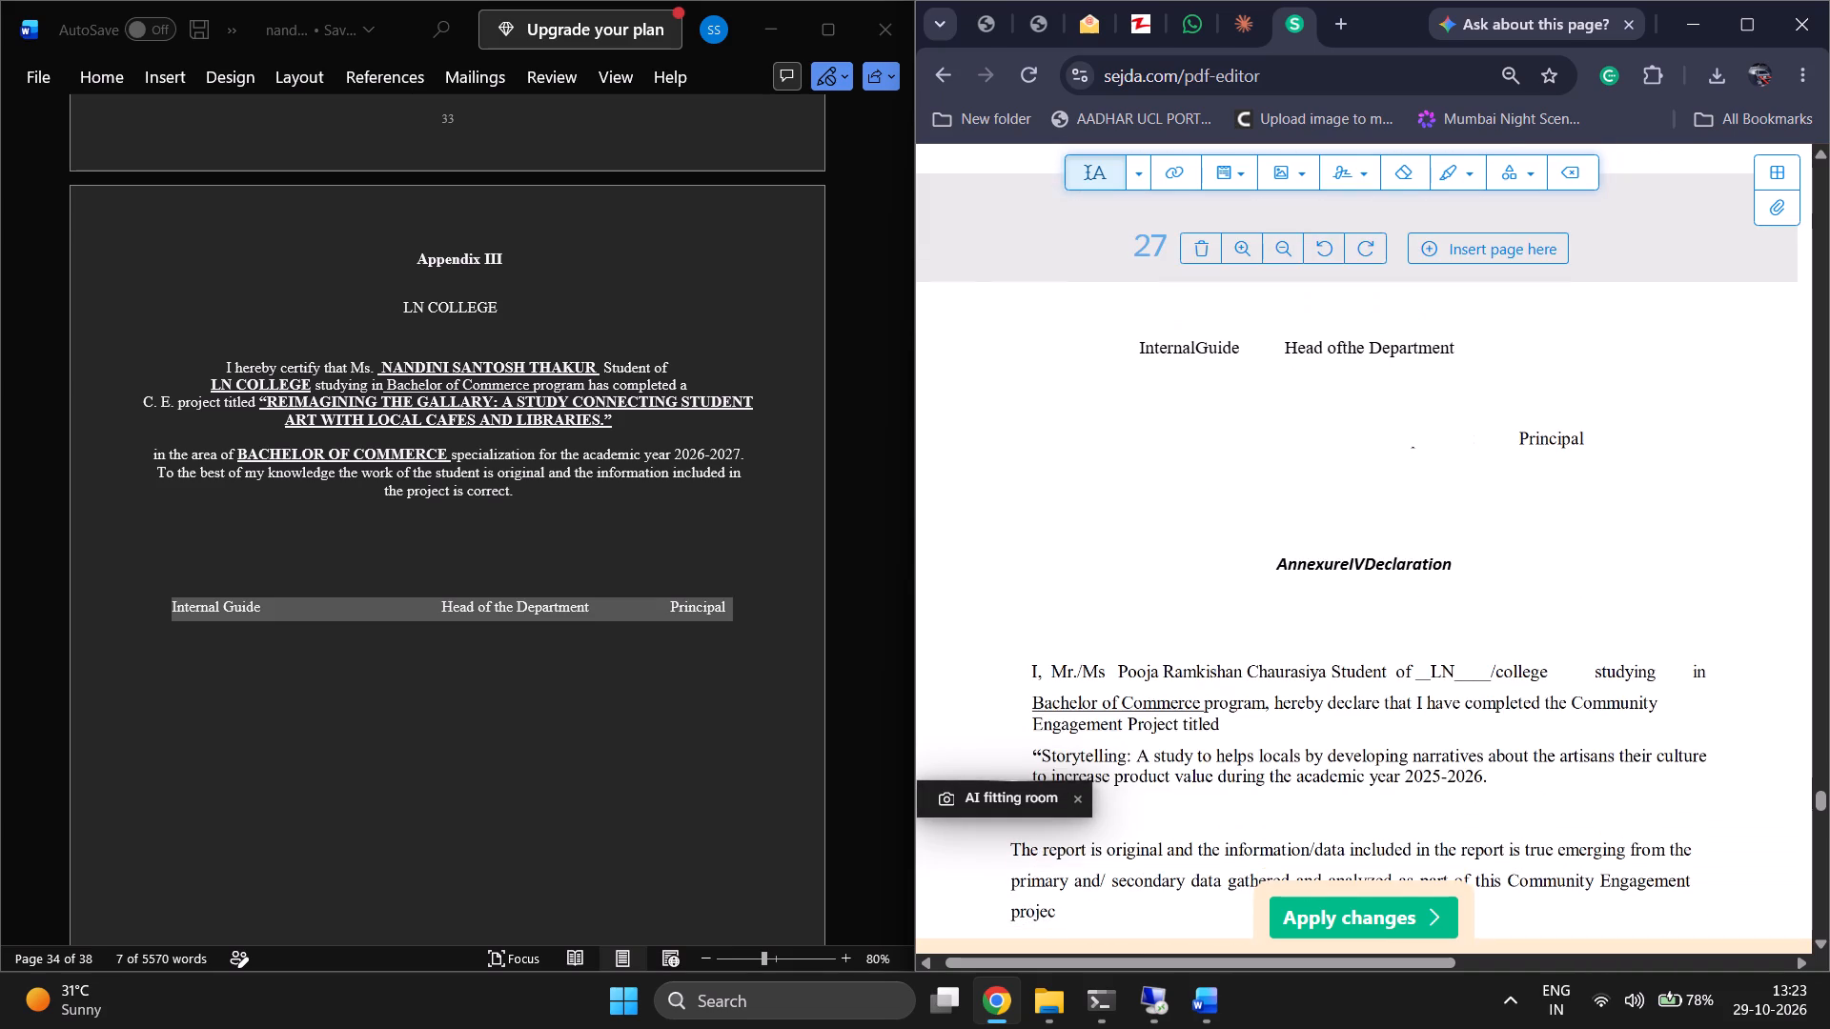
{"action": "scroll", "coordinate": [1517, 623], "scroll_direction": "up", "scroll_amount": 2}
{"action": "left_click", "coordinate": [1522, 845]}
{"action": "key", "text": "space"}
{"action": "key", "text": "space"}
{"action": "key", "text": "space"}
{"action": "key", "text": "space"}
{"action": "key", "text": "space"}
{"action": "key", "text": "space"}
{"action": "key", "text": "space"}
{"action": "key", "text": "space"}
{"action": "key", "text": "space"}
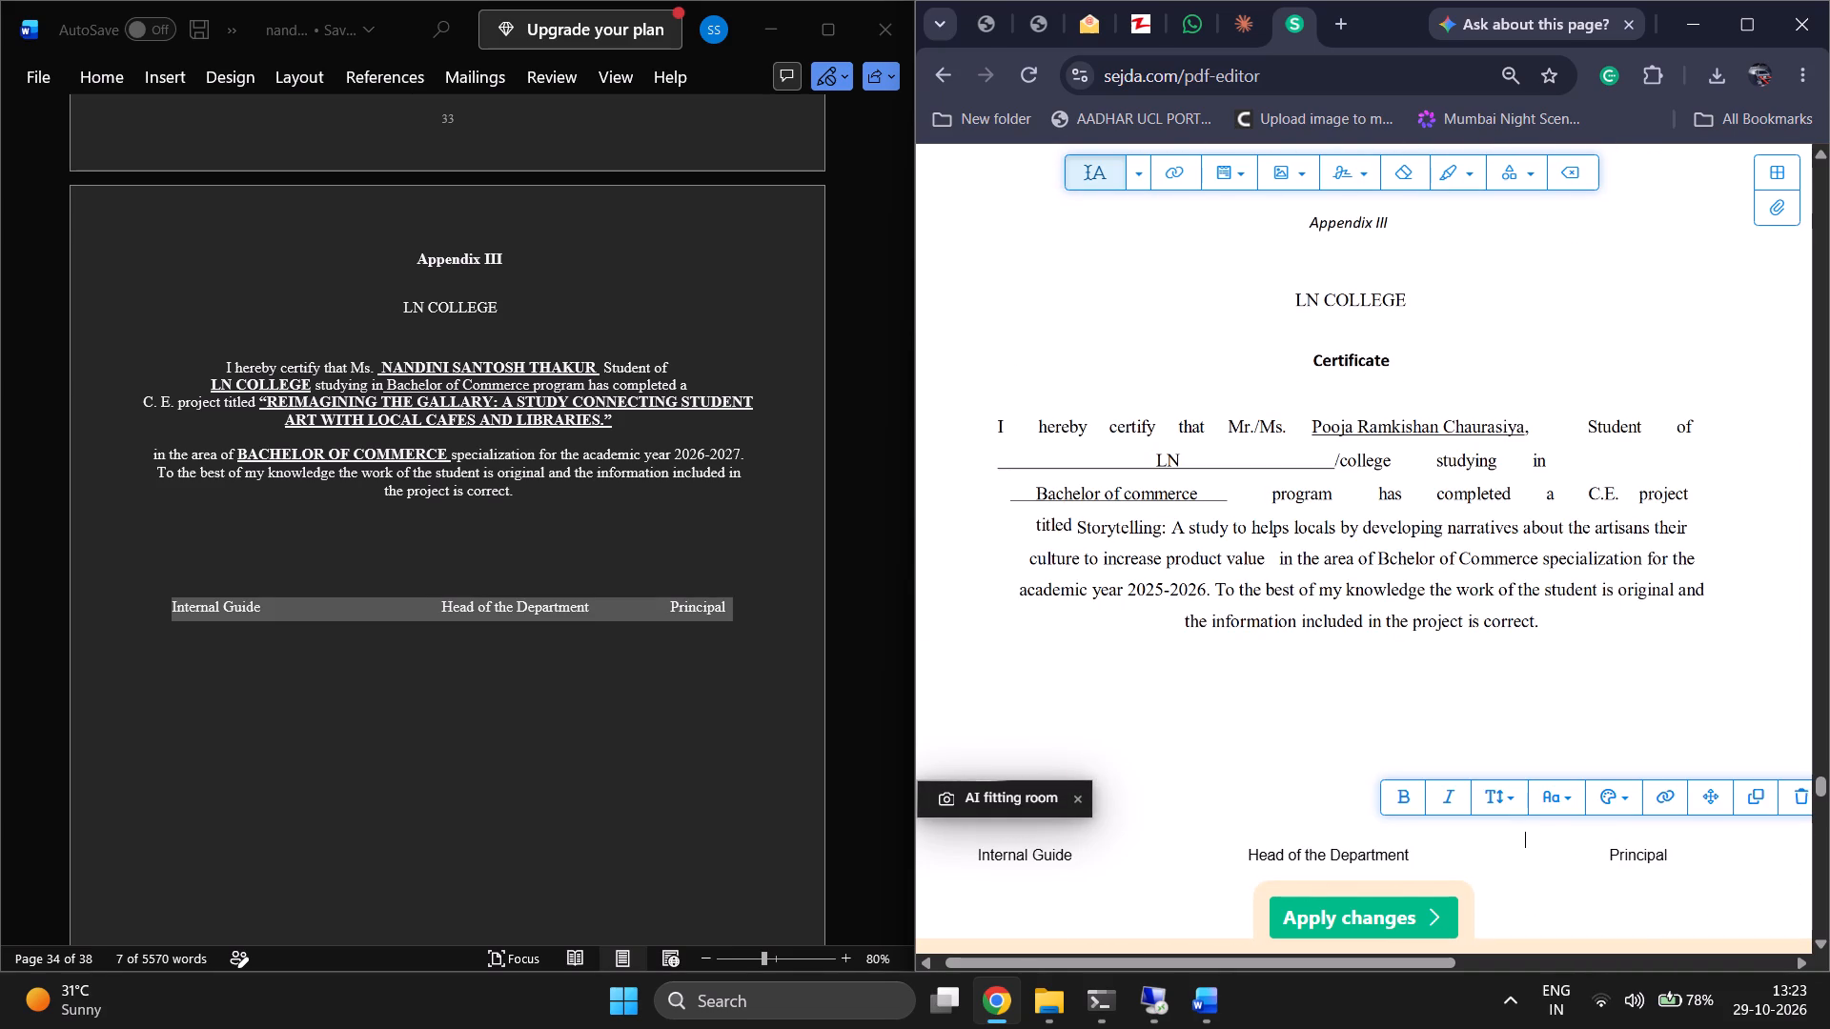
{"action": "left_click", "coordinate": [1499, 859]}
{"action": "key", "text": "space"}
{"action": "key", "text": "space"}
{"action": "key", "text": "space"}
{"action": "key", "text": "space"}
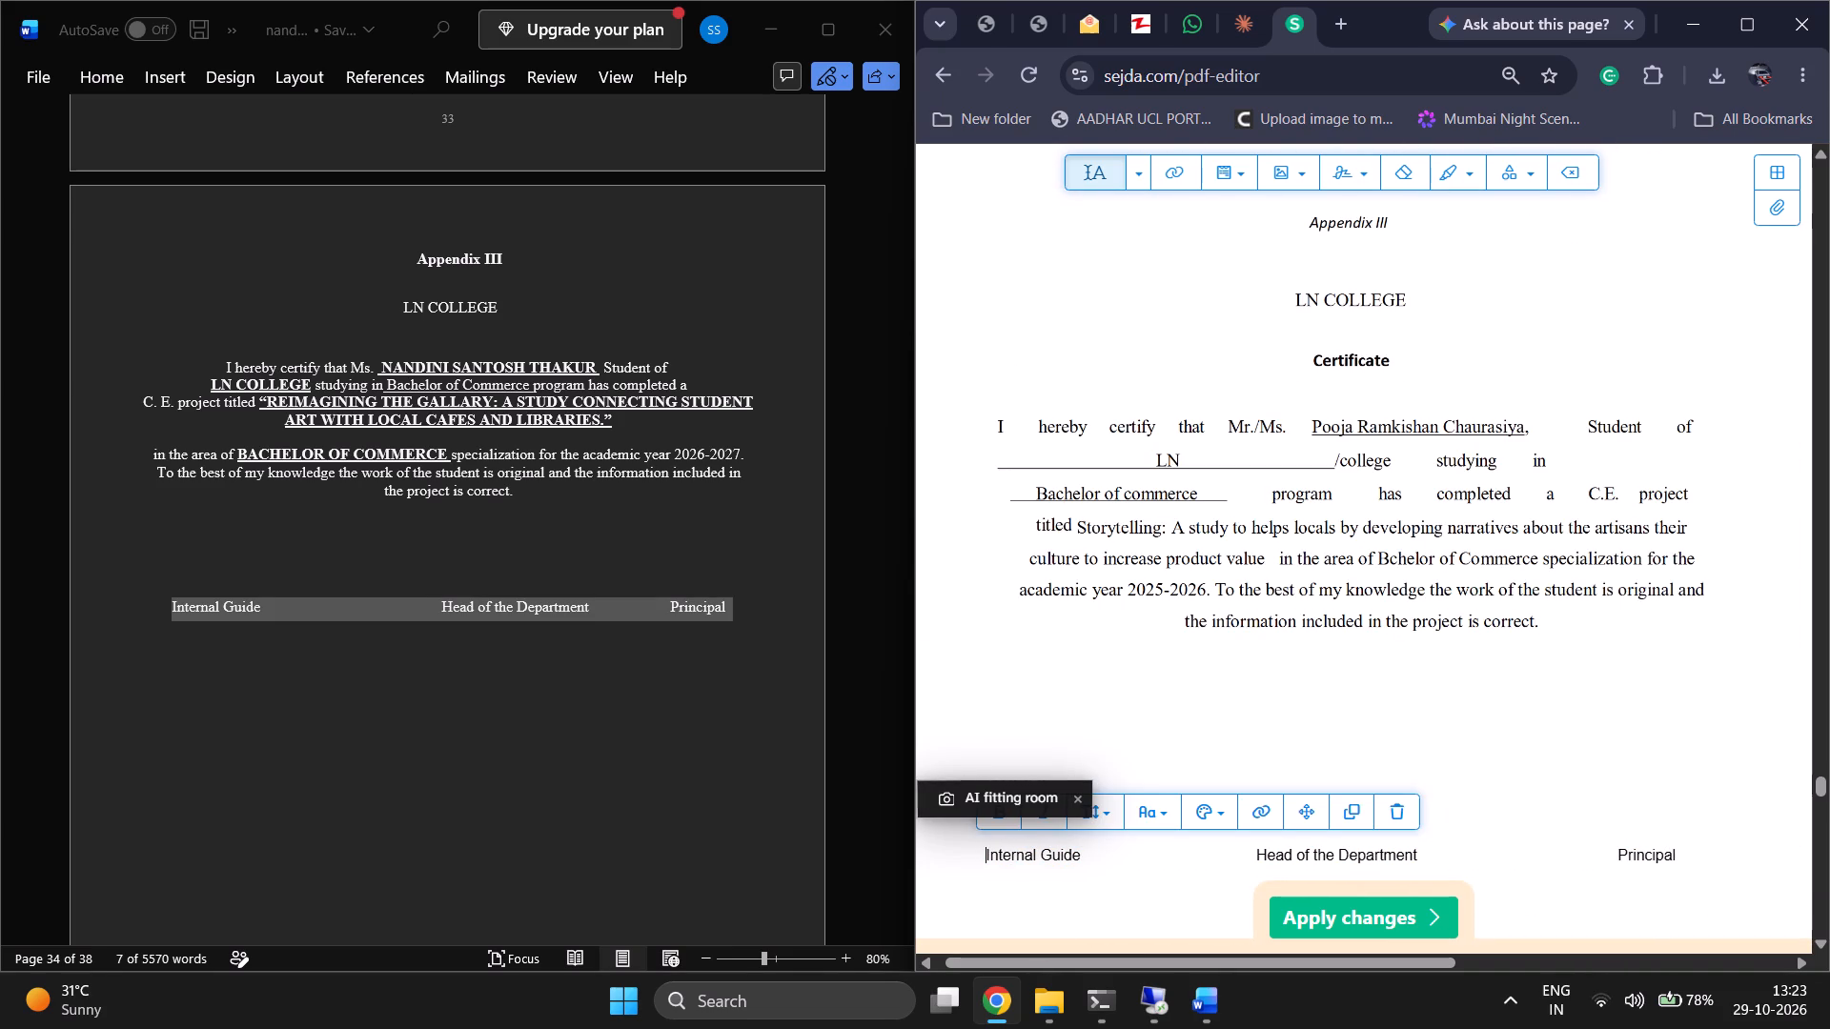
Add more spaces before Principal in the signatory line, dismissing the chat notification that covers it.
{"action": "left_click", "coordinate": [1478, 846]}
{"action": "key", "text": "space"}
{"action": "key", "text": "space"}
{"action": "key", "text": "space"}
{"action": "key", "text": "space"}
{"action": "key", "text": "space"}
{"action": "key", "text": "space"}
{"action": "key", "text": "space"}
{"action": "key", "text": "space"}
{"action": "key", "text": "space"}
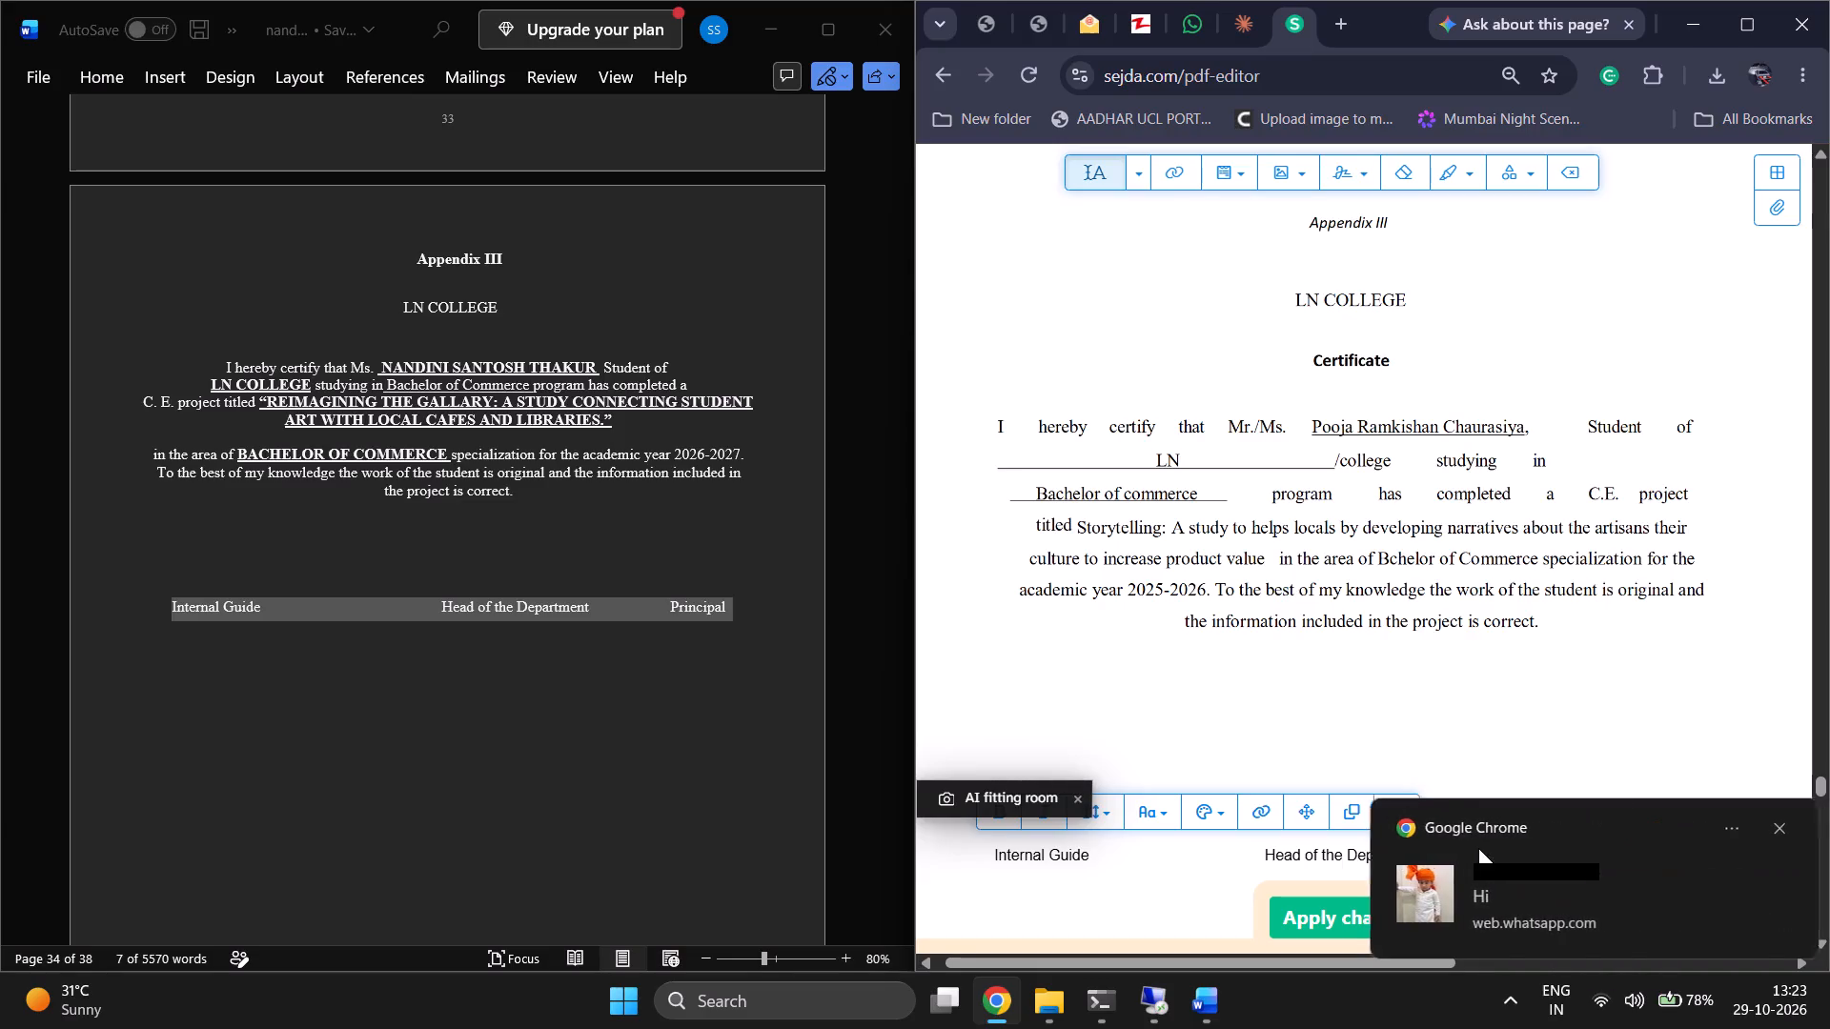
{"action": "left_click", "coordinate": [1775, 828]}
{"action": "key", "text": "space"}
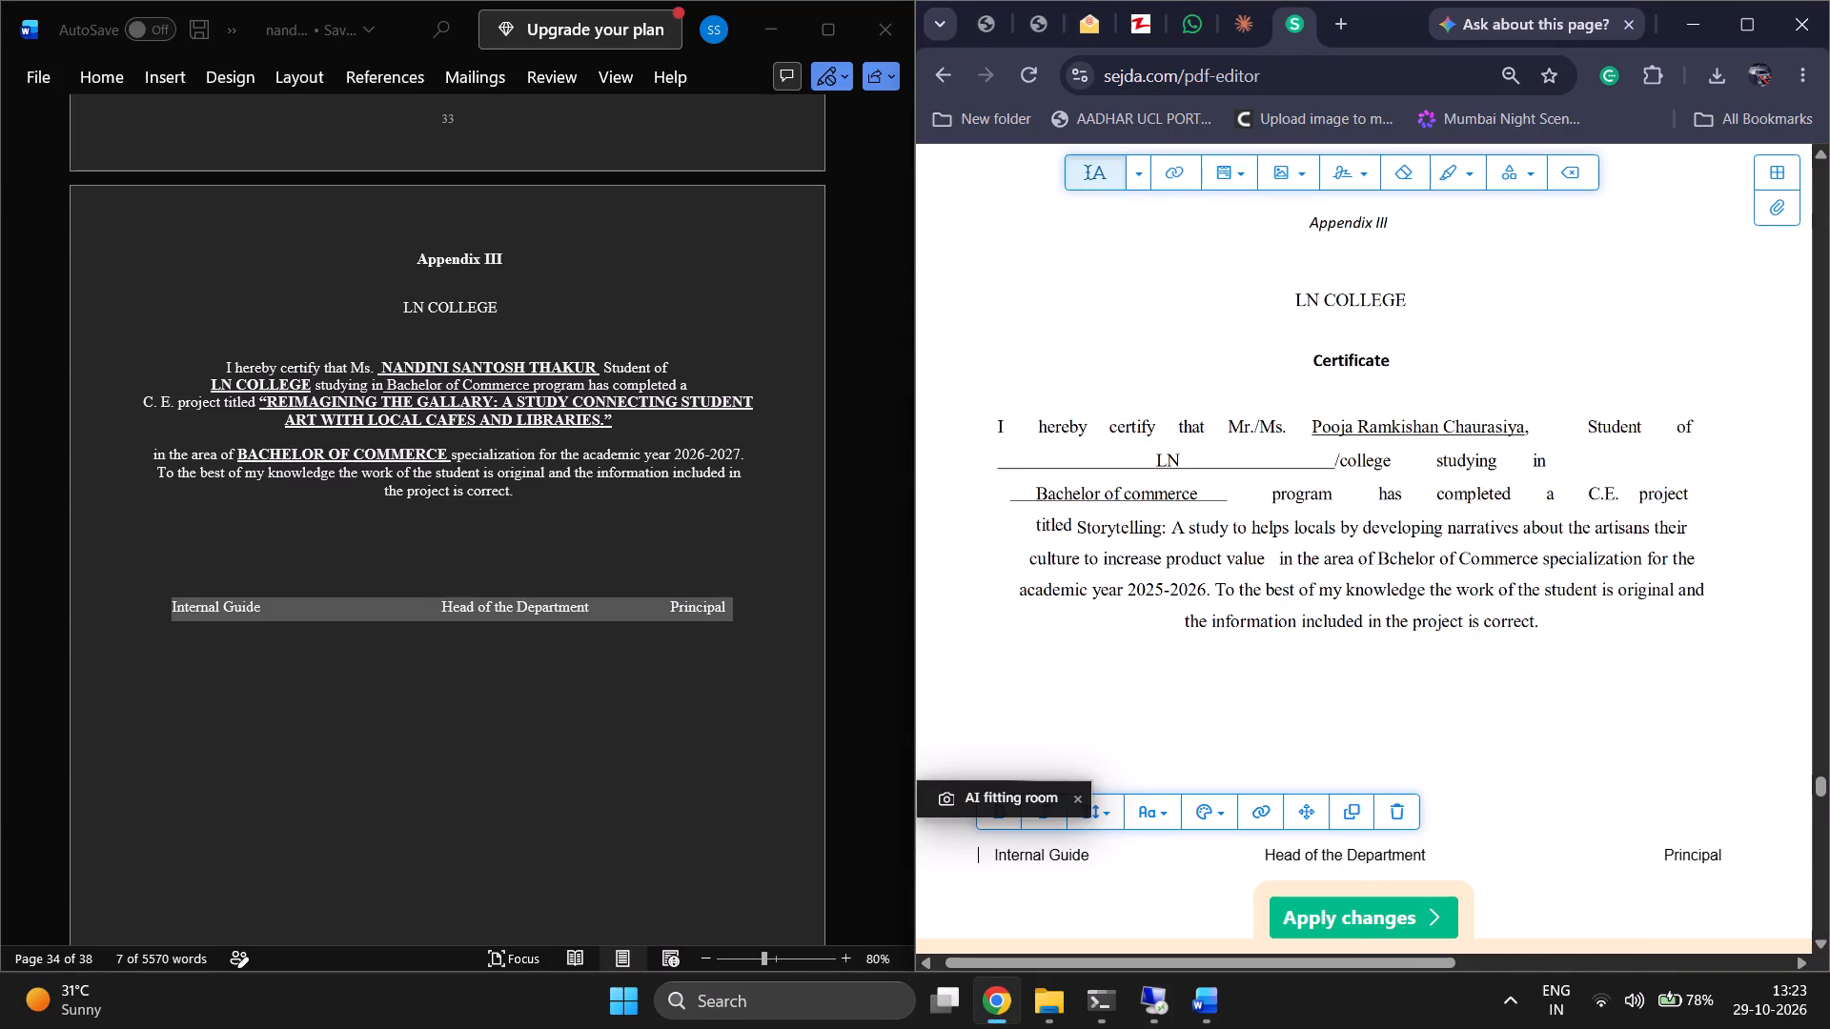
{"action": "left_click", "coordinate": [1560, 852]}
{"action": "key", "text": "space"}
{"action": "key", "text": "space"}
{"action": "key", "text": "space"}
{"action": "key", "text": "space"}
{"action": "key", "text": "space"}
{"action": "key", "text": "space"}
Add more spaces before Head of the Department in the signatory line and finish editing the text.
{"action": "left_click", "coordinate": [1247, 859]}
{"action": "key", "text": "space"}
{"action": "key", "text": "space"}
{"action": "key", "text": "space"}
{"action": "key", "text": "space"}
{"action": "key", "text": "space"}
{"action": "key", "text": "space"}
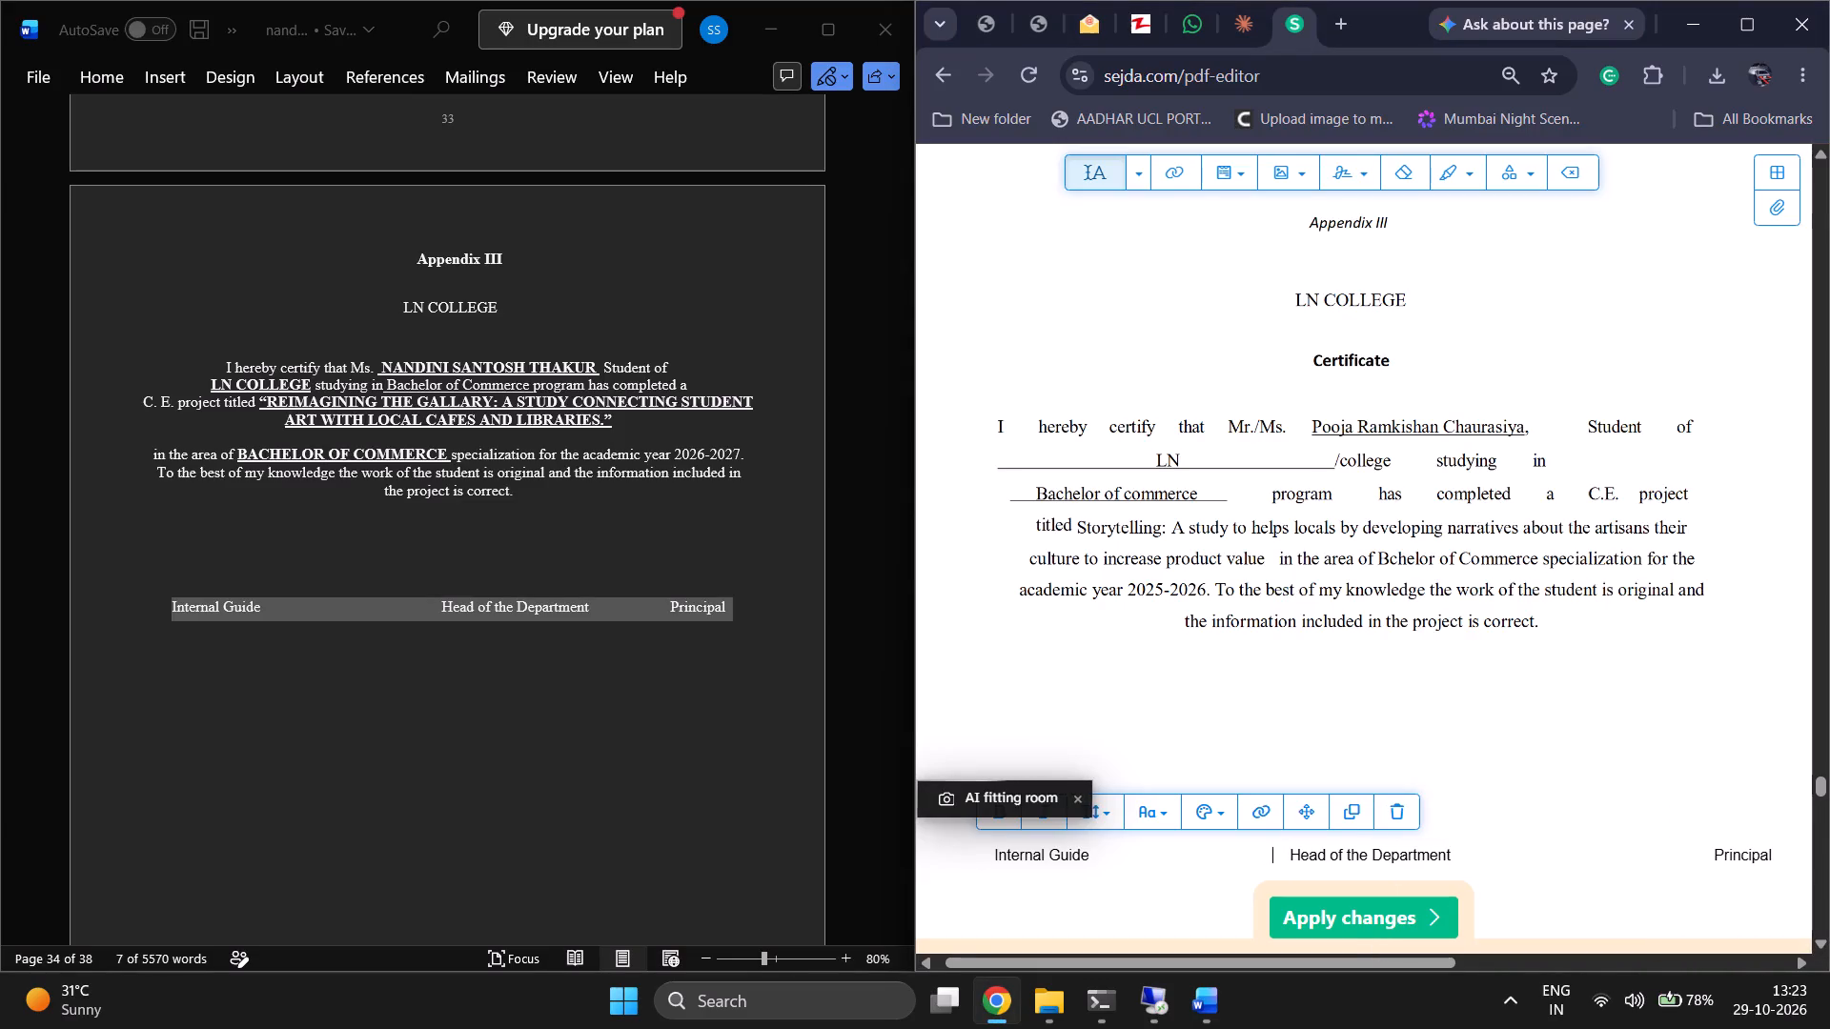
{"action": "left_click", "coordinate": [1419, 674]}
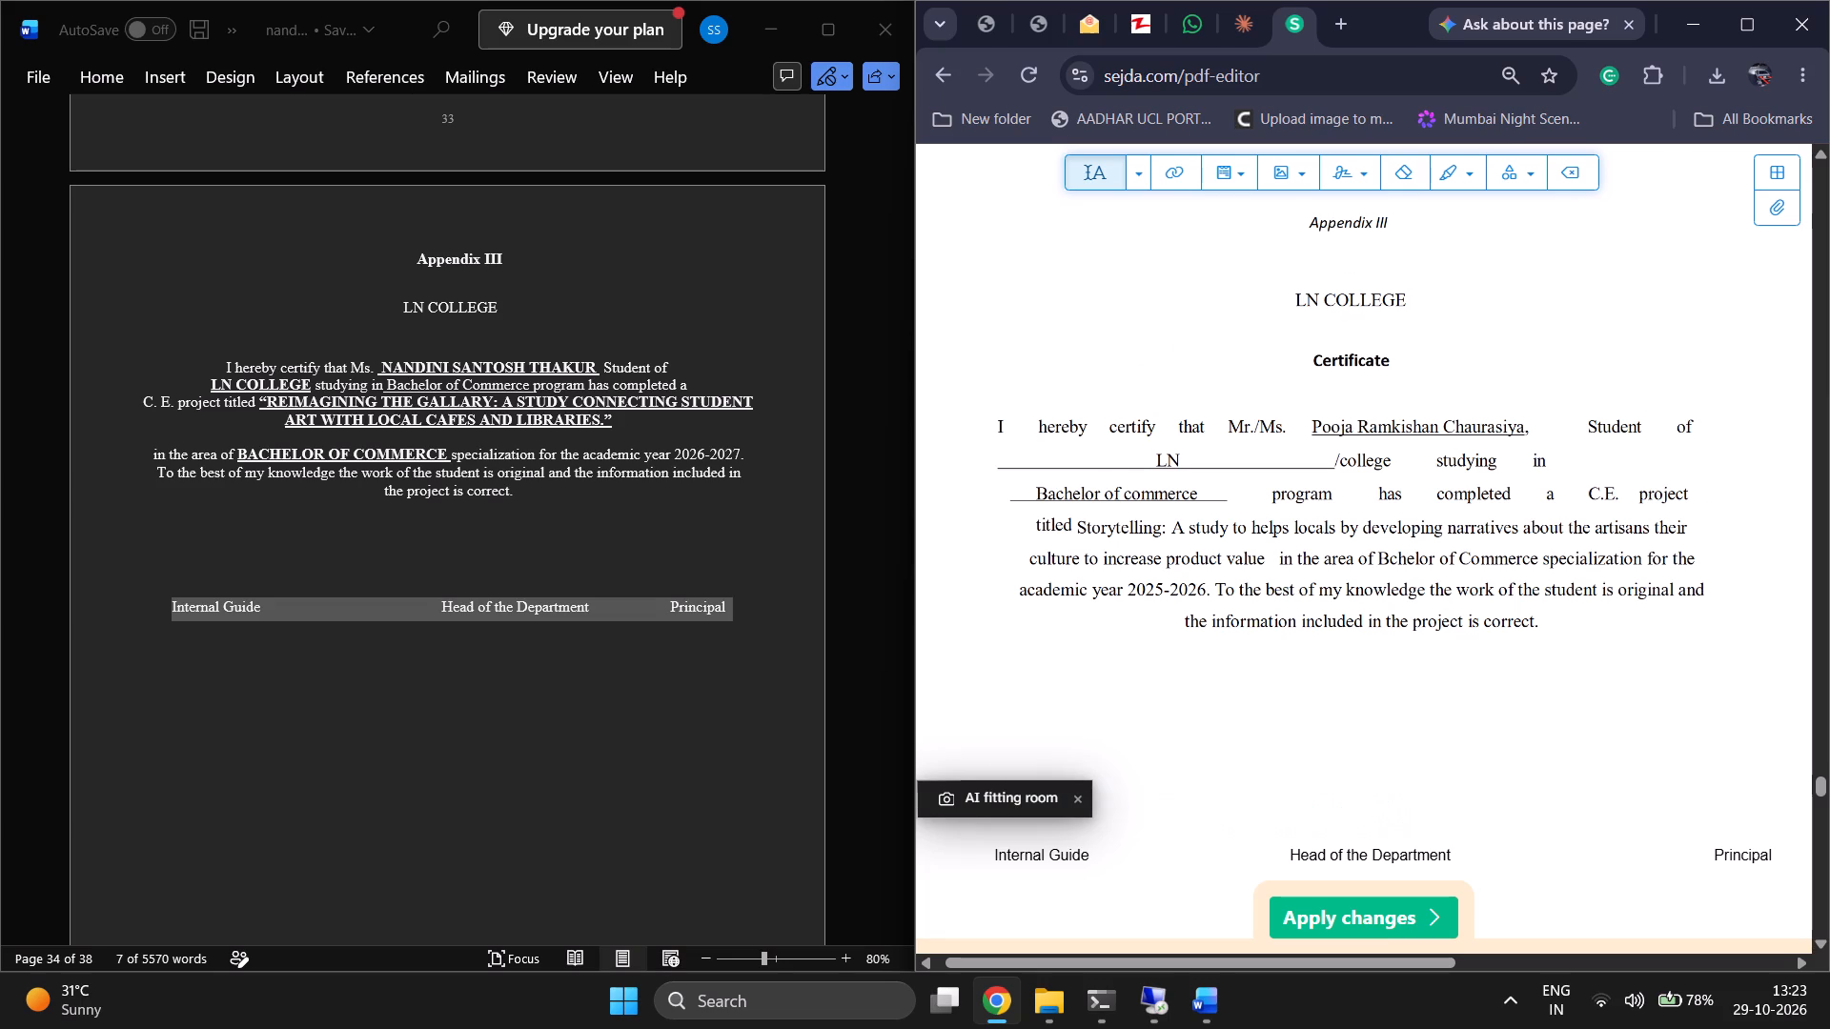
Delete the original Internal Guide and Head of the Department line and the separate Principal text from the top of page 27.
{"action": "scroll", "coordinate": [1543, 711], "scroll_direction": "down", "scroll_amount": 1}
{"action": "scroll", "coordinate": [1436, 720], "scroll_direction": "down", "scroll_amount": 1}
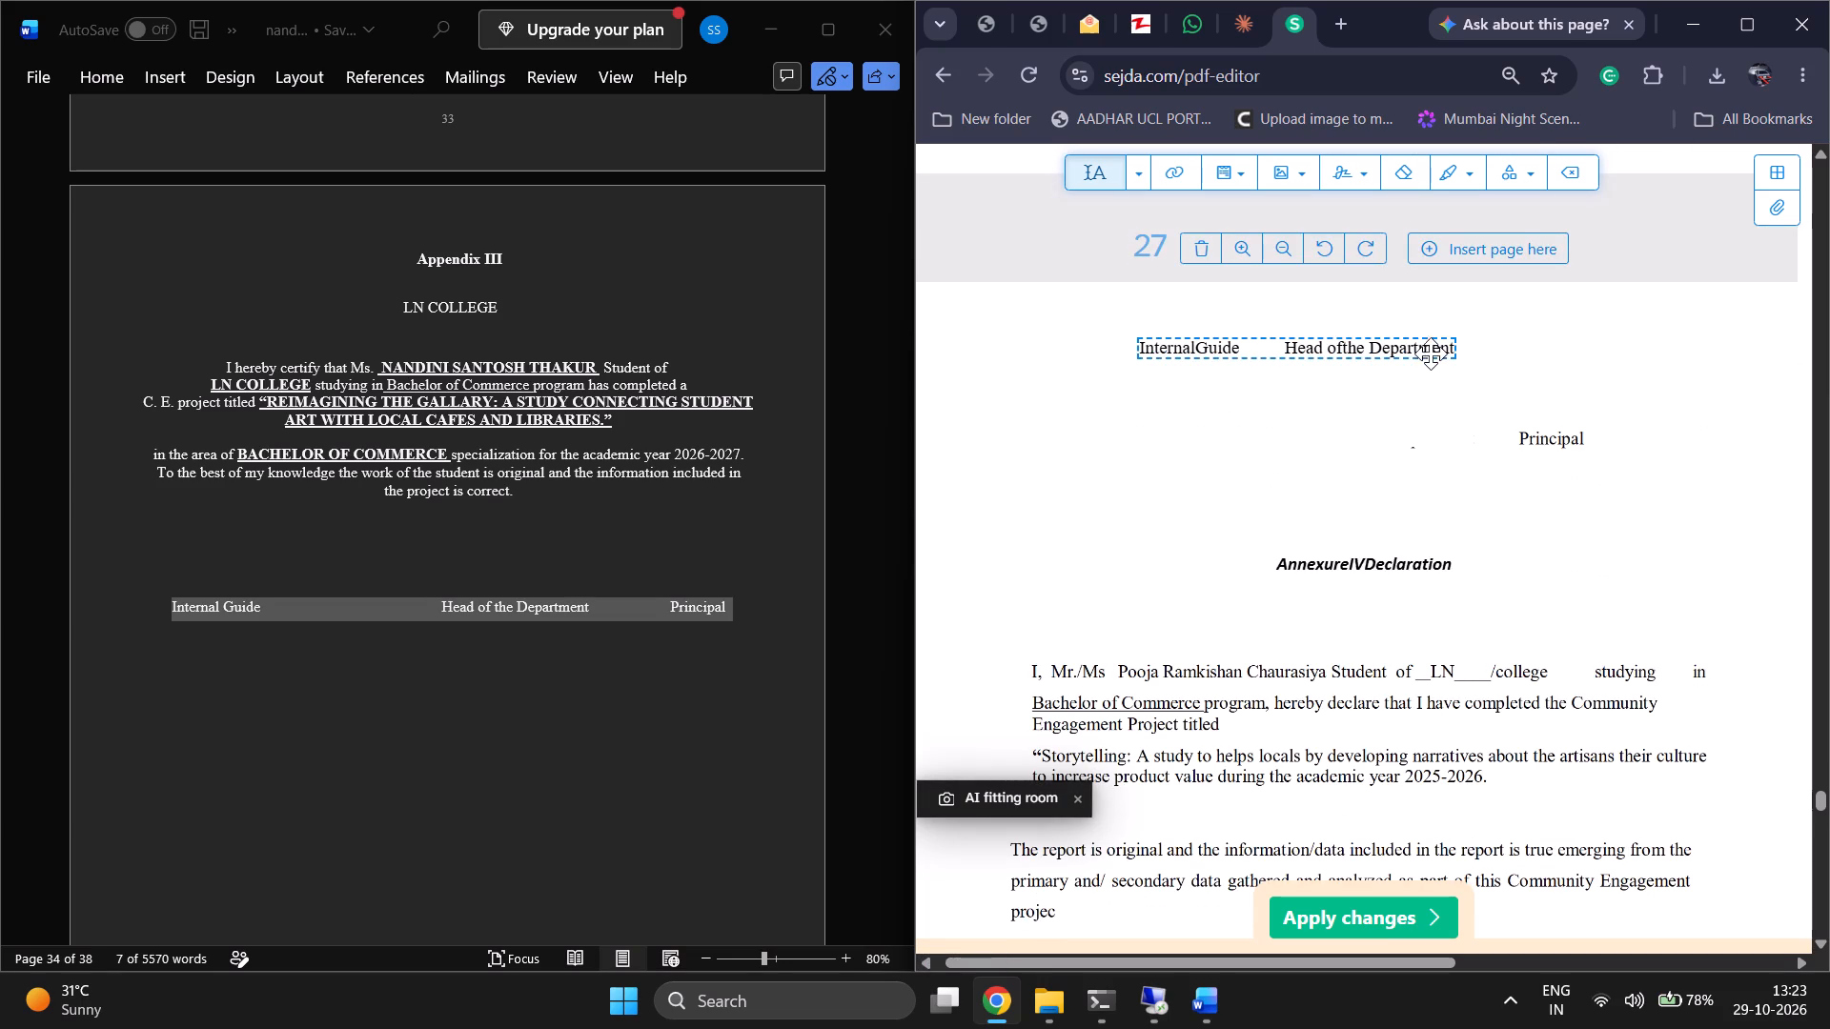
{"action": "left_click", "coordinate": [1431, 353]}
{"action": "left_click", "coordinate": [1555, 290]}
{"action": "left_click", "coordinate": [1556, 434]}
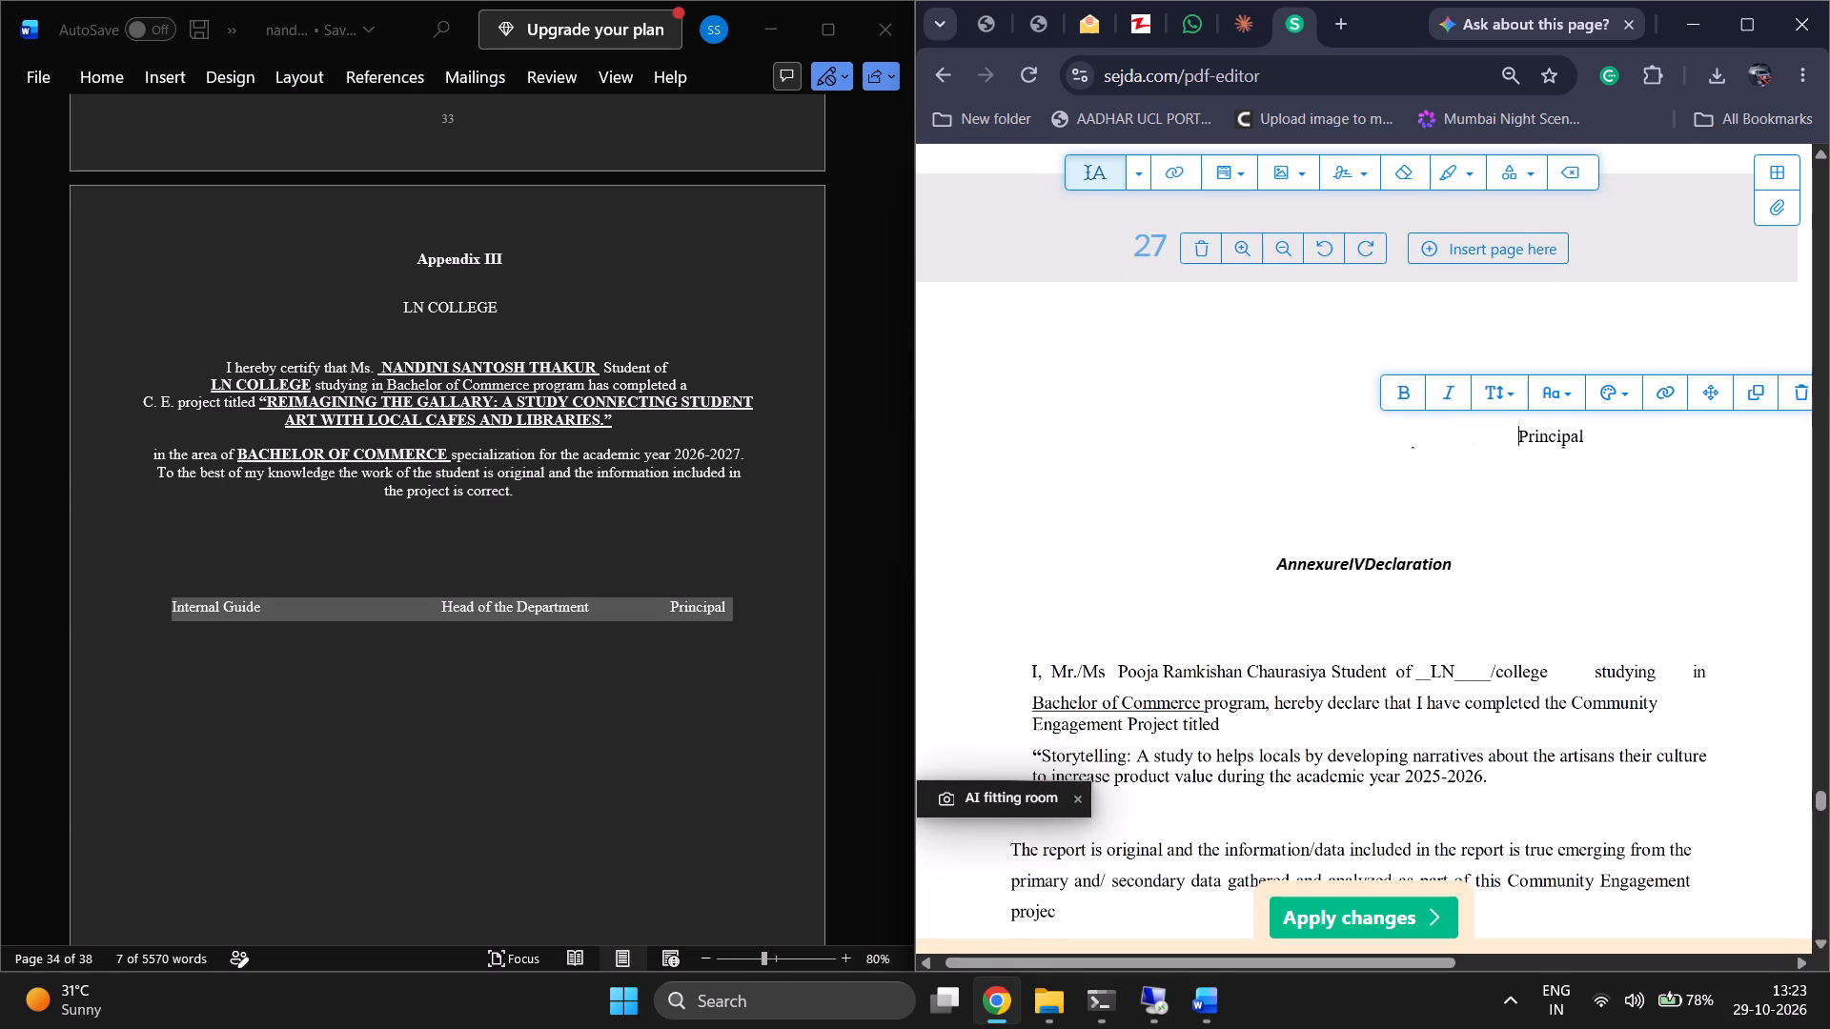
{"action": "left_click", "coordinate": [1792, 388]}
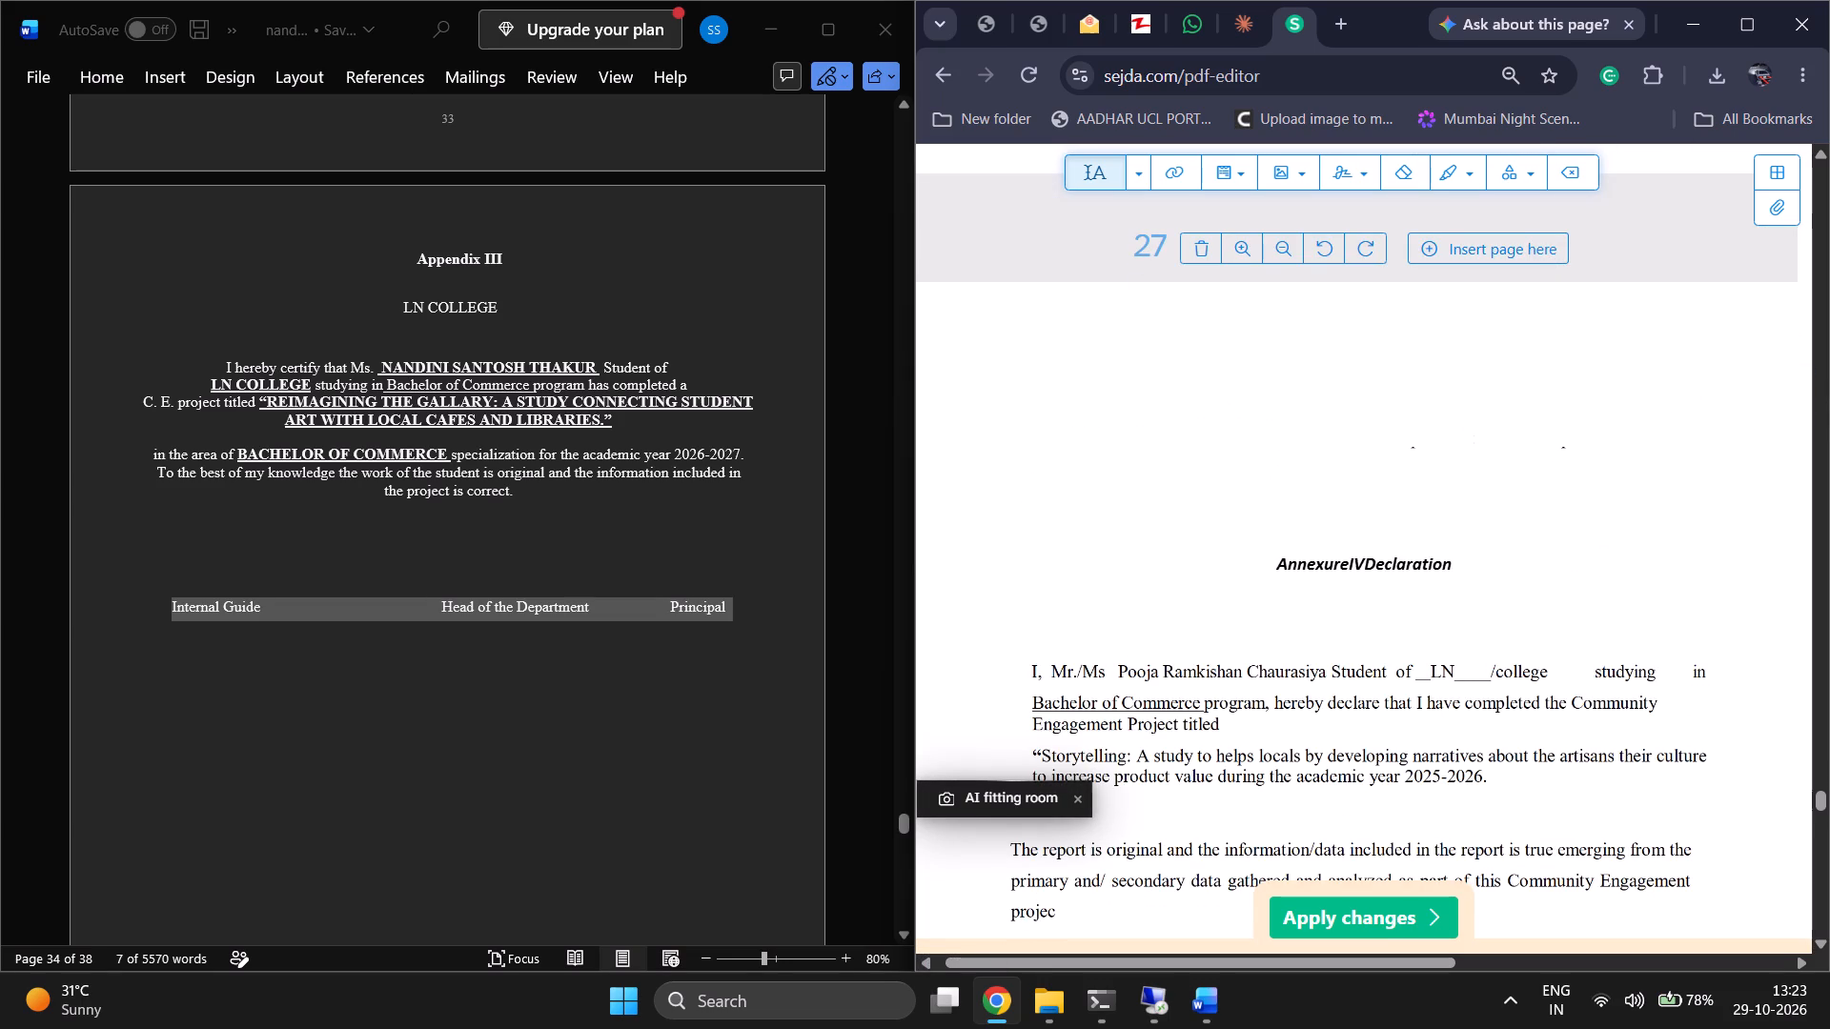
Switch to the reference report in Word and go to its Annexure IV Declaration to compare with the PDF.
{"action": "scroll", "coordinate": [478, 456], "scroll_direction": "down", "scroll_amount": 1}
{"action": "left_click", "coordinate": [478, 456]}
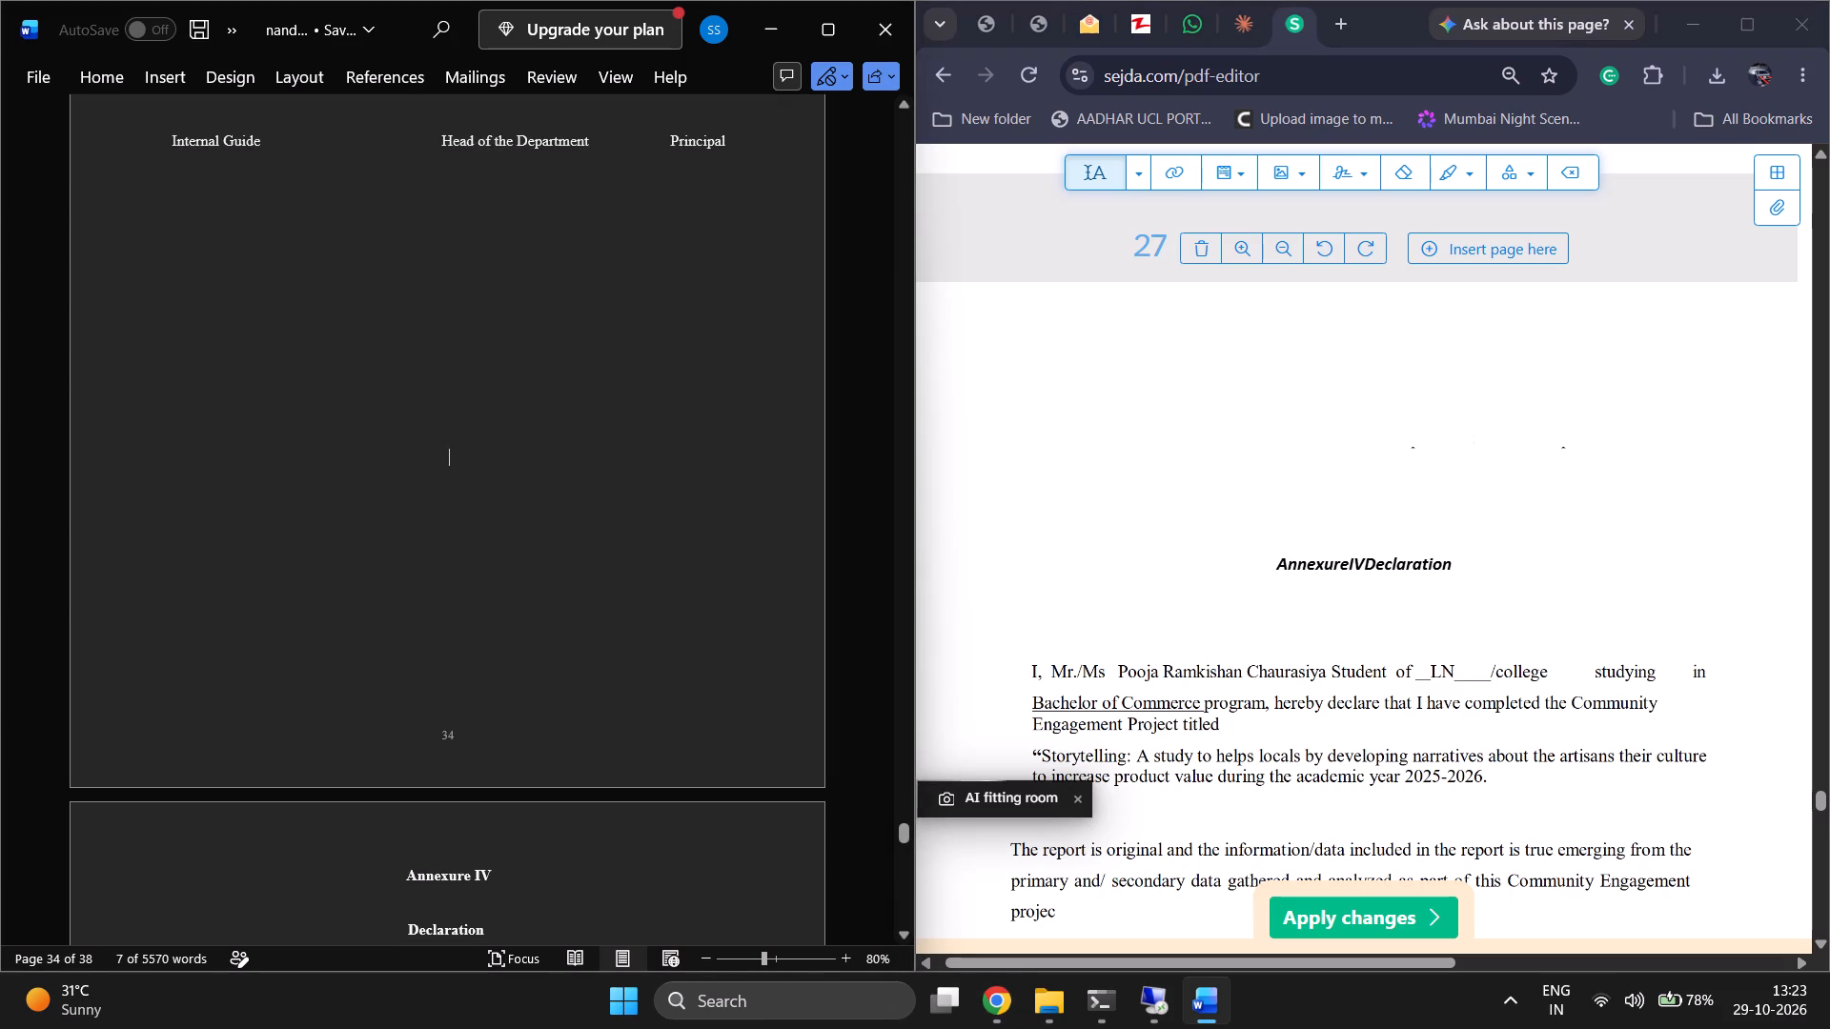
Compare the PDF's Annexure IV Declaration with the reference report's, including the student signature lines at the top of page 28.
{"action": "scroll", "coordinate": [497, 488], "scroll_direction": "down", "scroll_amount": 1}
{"action": "scroll", "coordinate": [1189, 530], "scroll_direction": "down", "scroll_amount": 2}
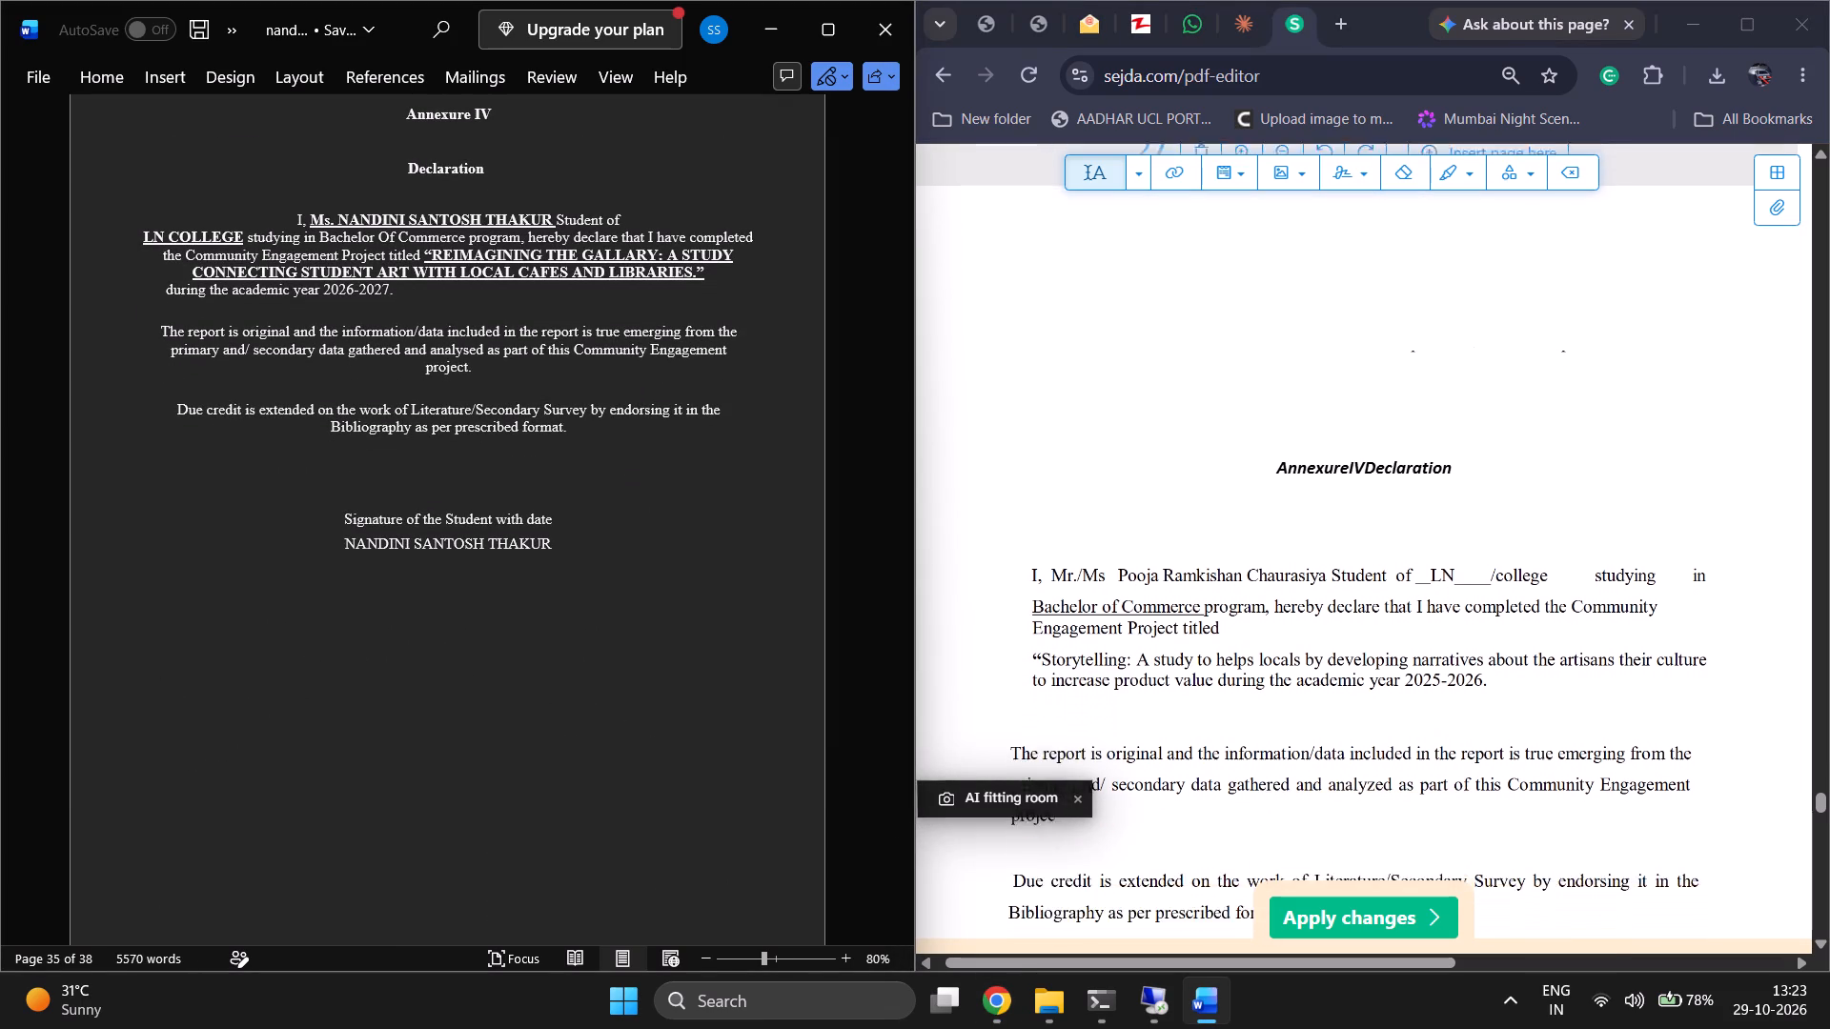
{"action": "scroll", "coordinate": [1191, 533], "scroll_direction": "down", "scroll_amount": 3}
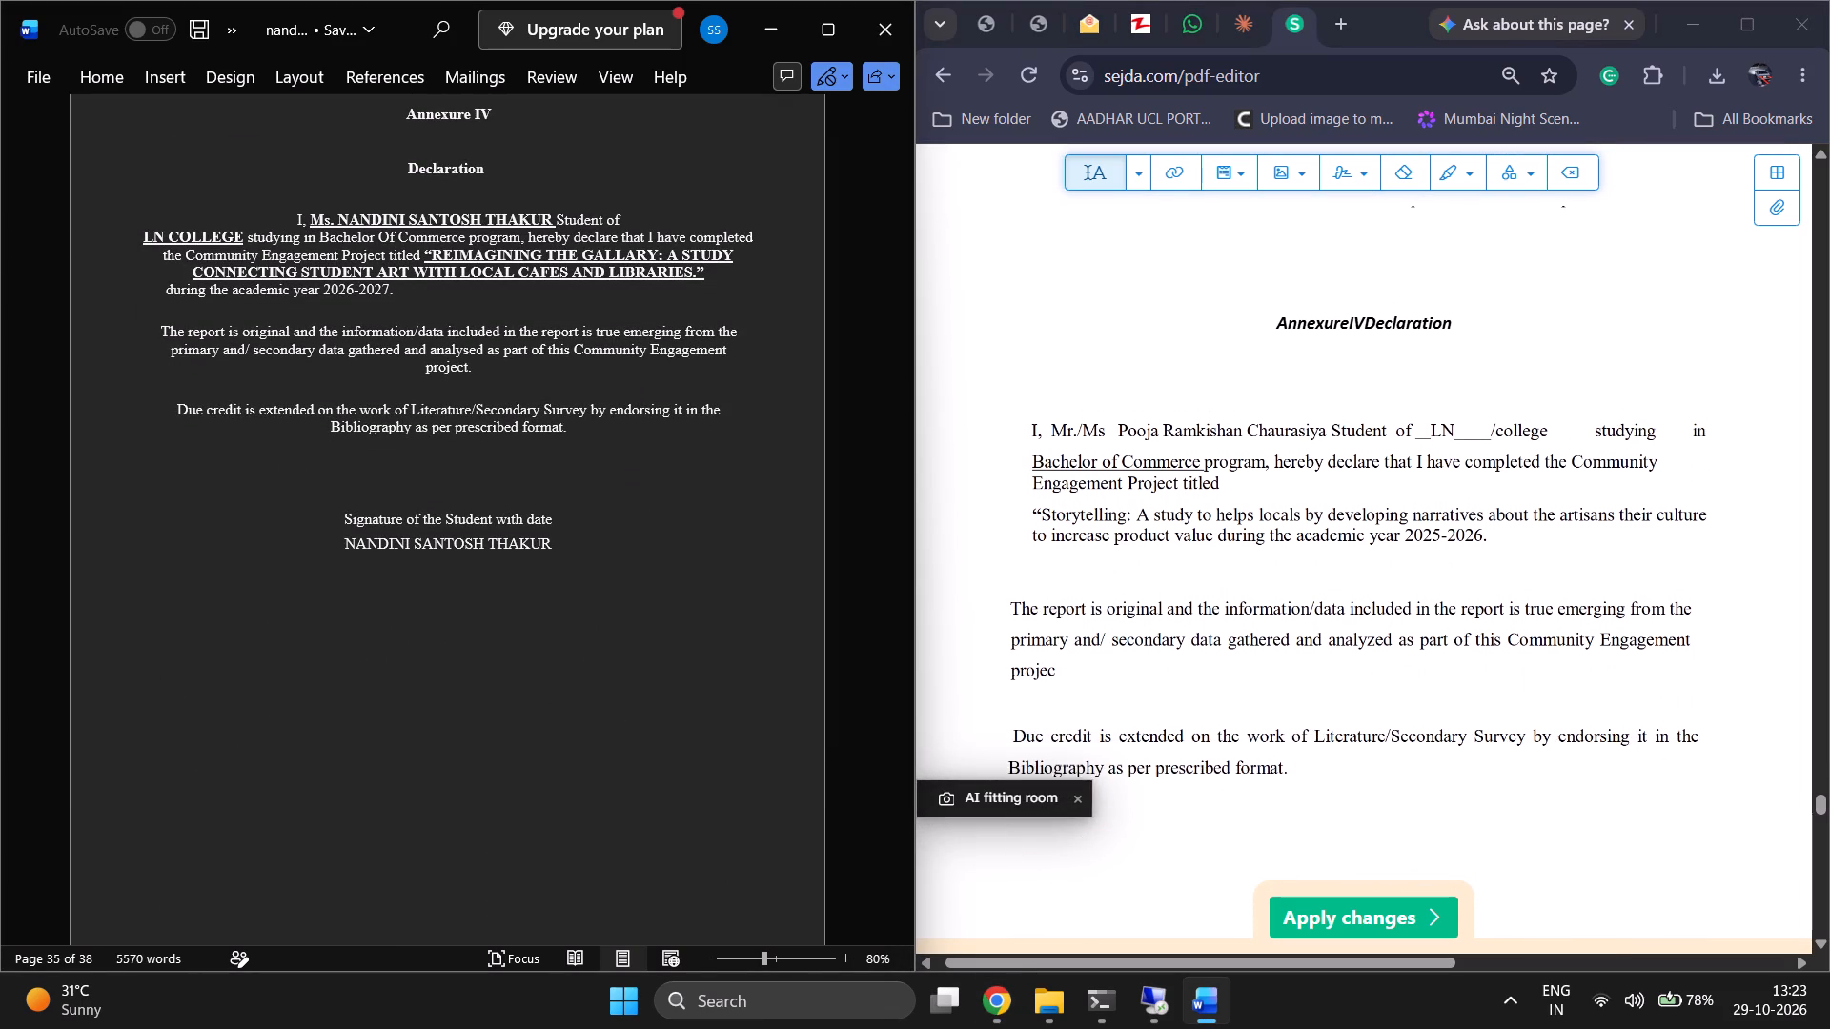
{"action": "scroll", "coordinate": [1191, 533], "scroll_direction": "down", "scroll_amount": 1}
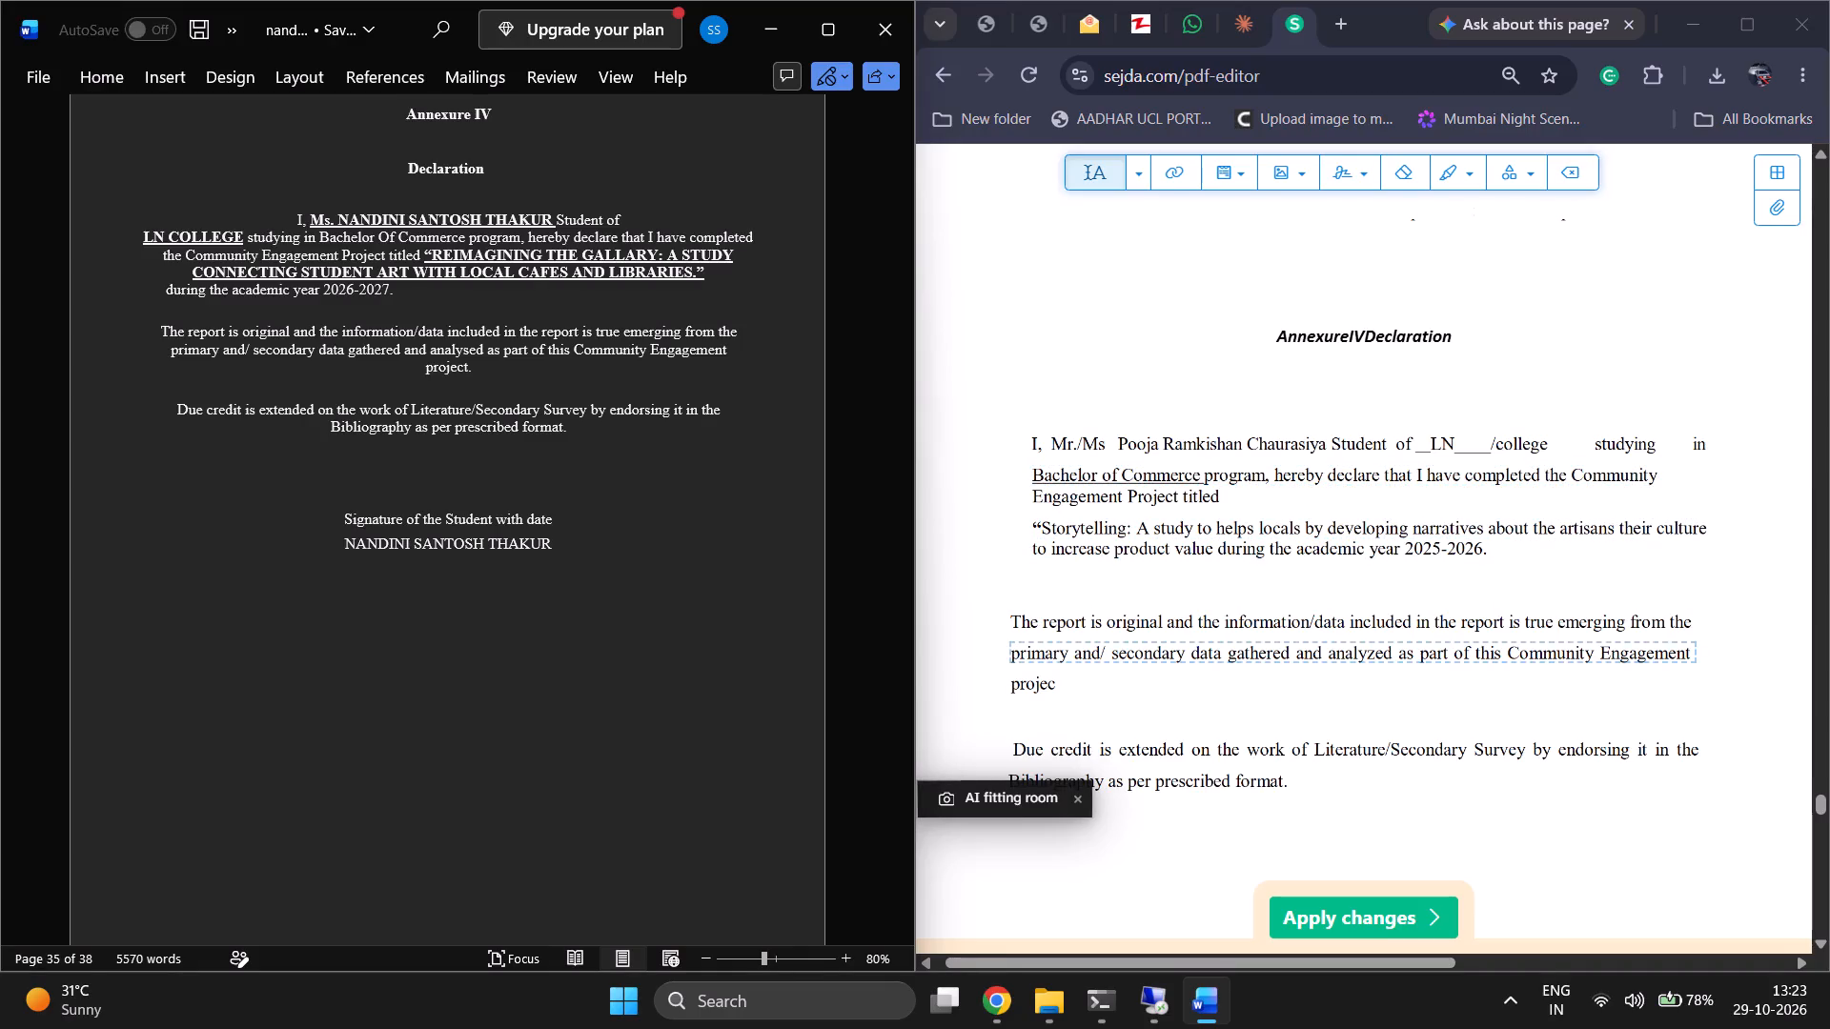
{"action": "scroll", "coordinate": [1434, 659], "scroll_direction": "down", "scroll_amount": 2}
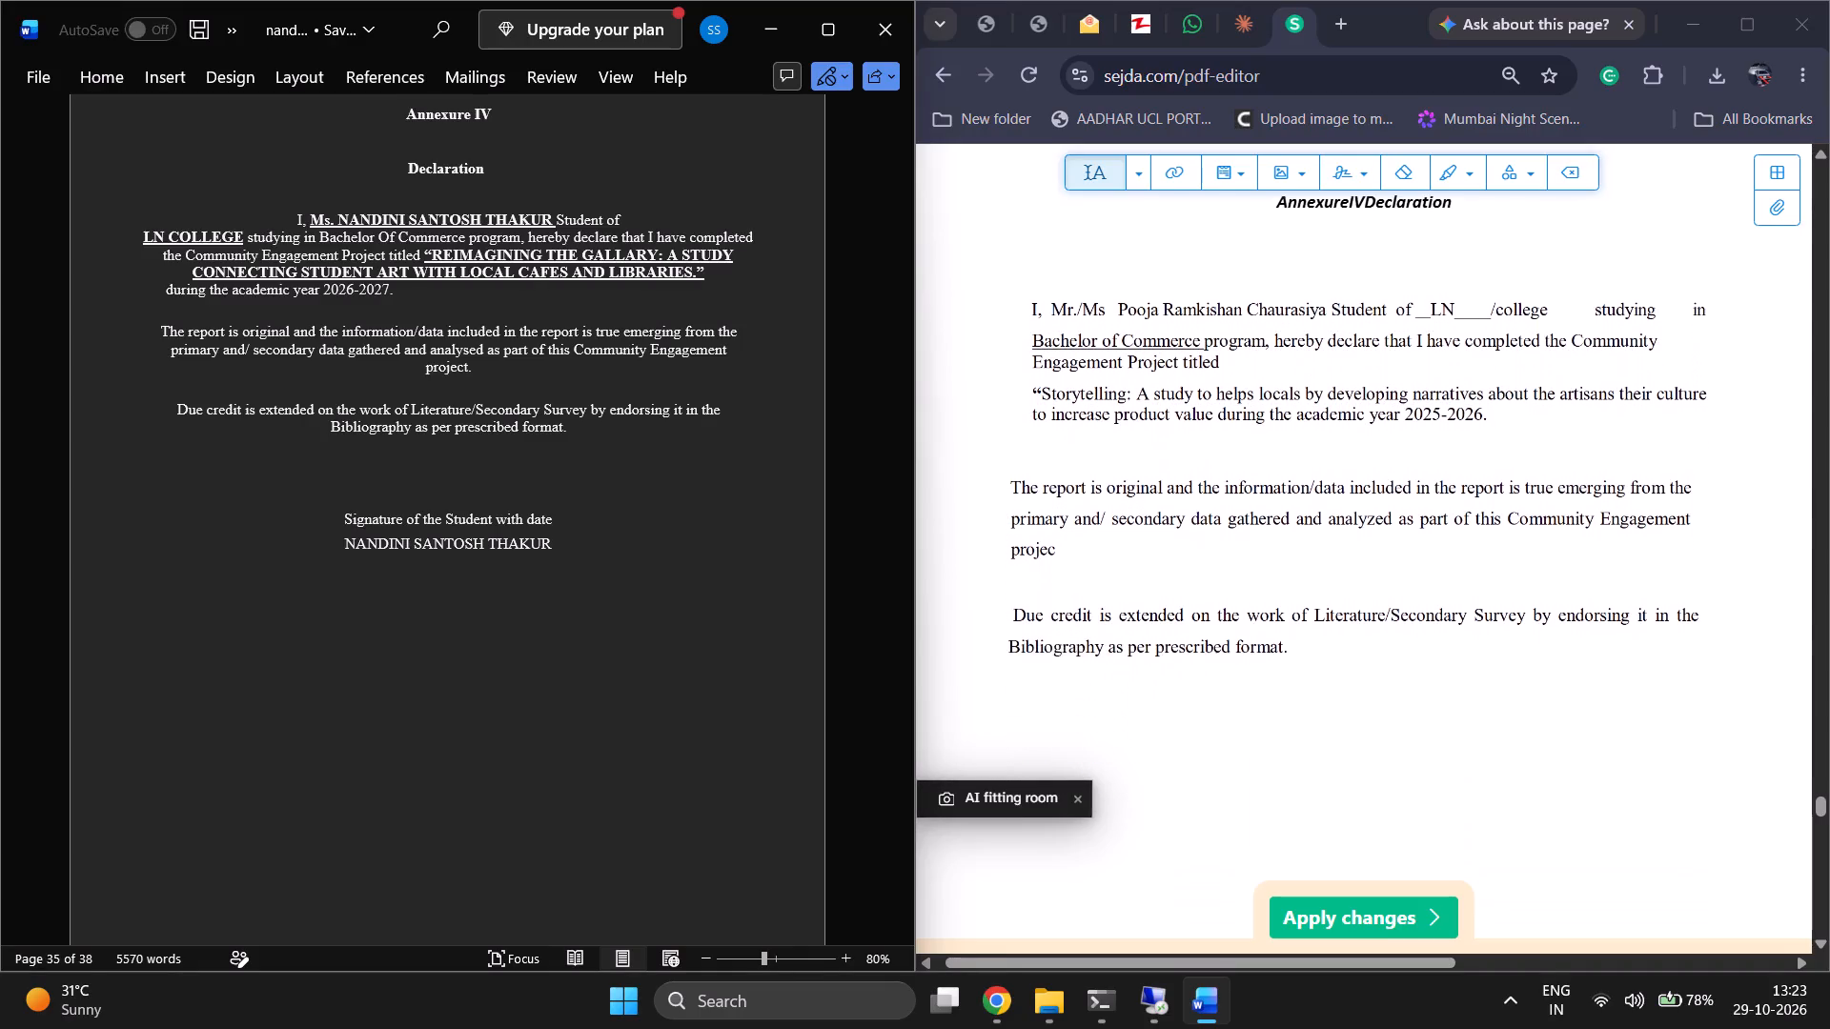
{"action": "scroll", "coordinate": [1418, 651], "scroll_direction": "down", "scroll_amount": 7}
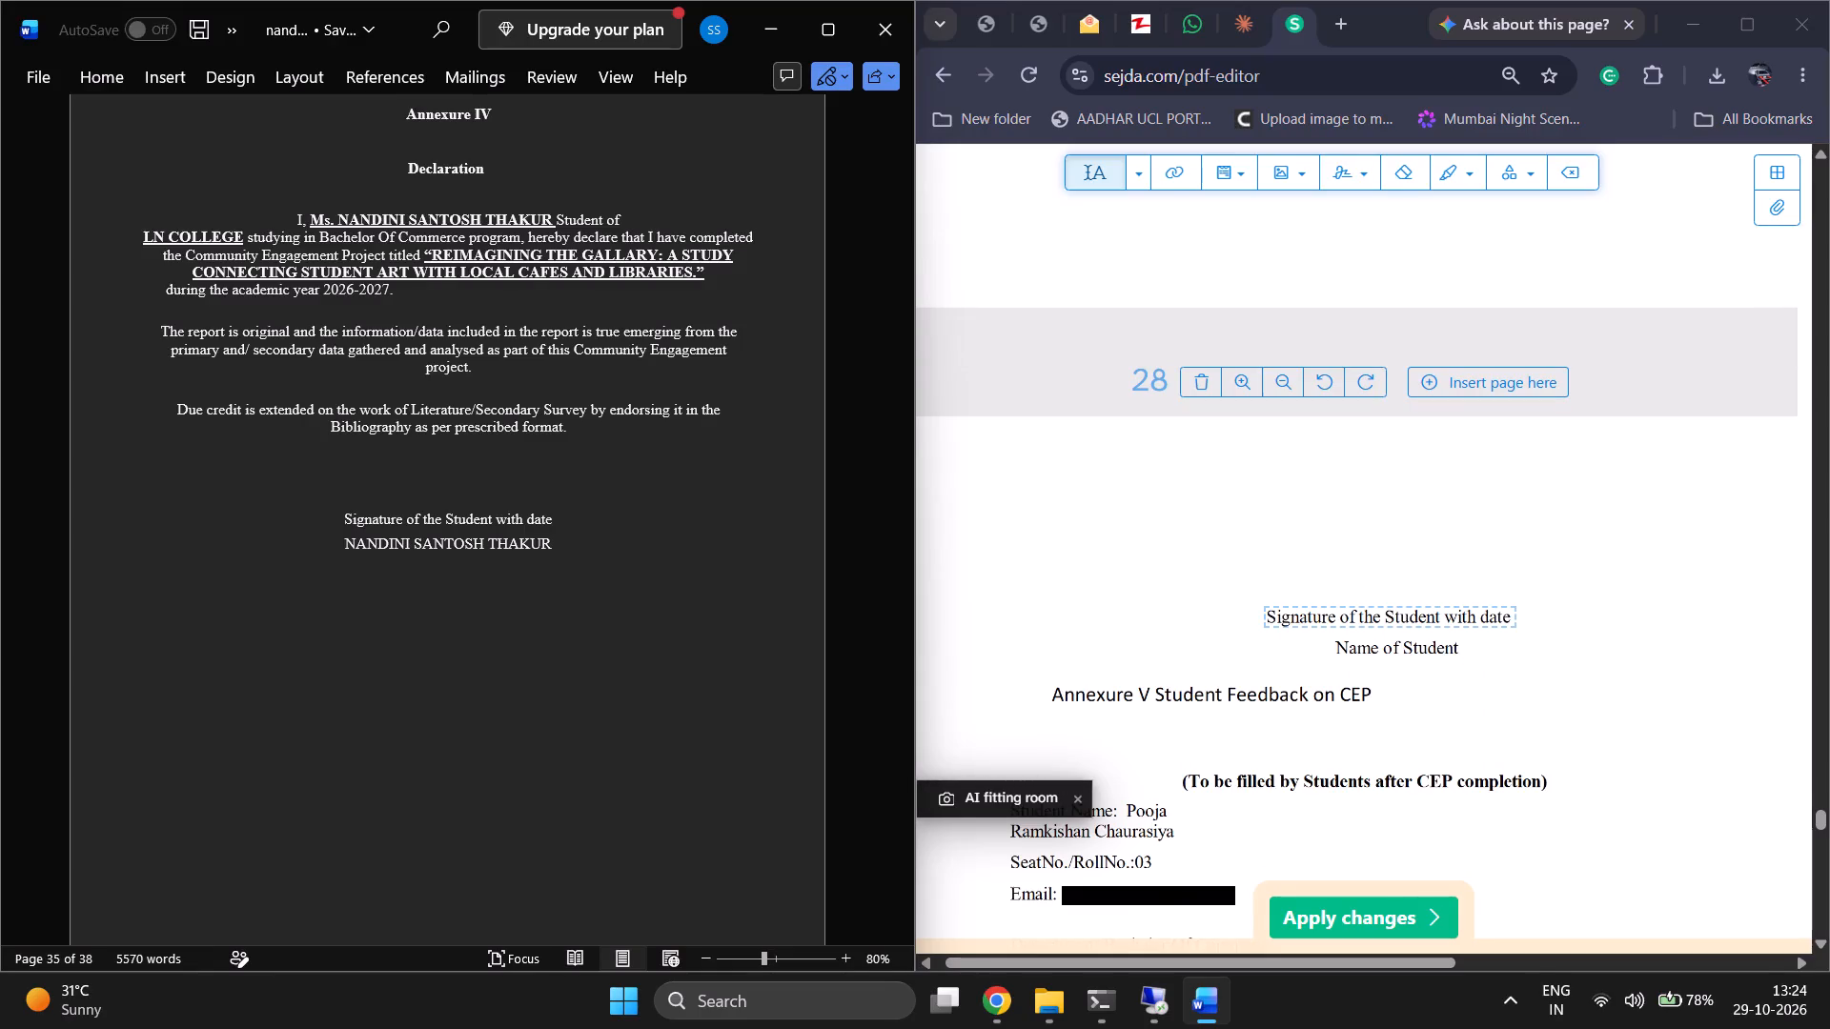
{"action": "left_click", "coordinate": [1311, 611]}
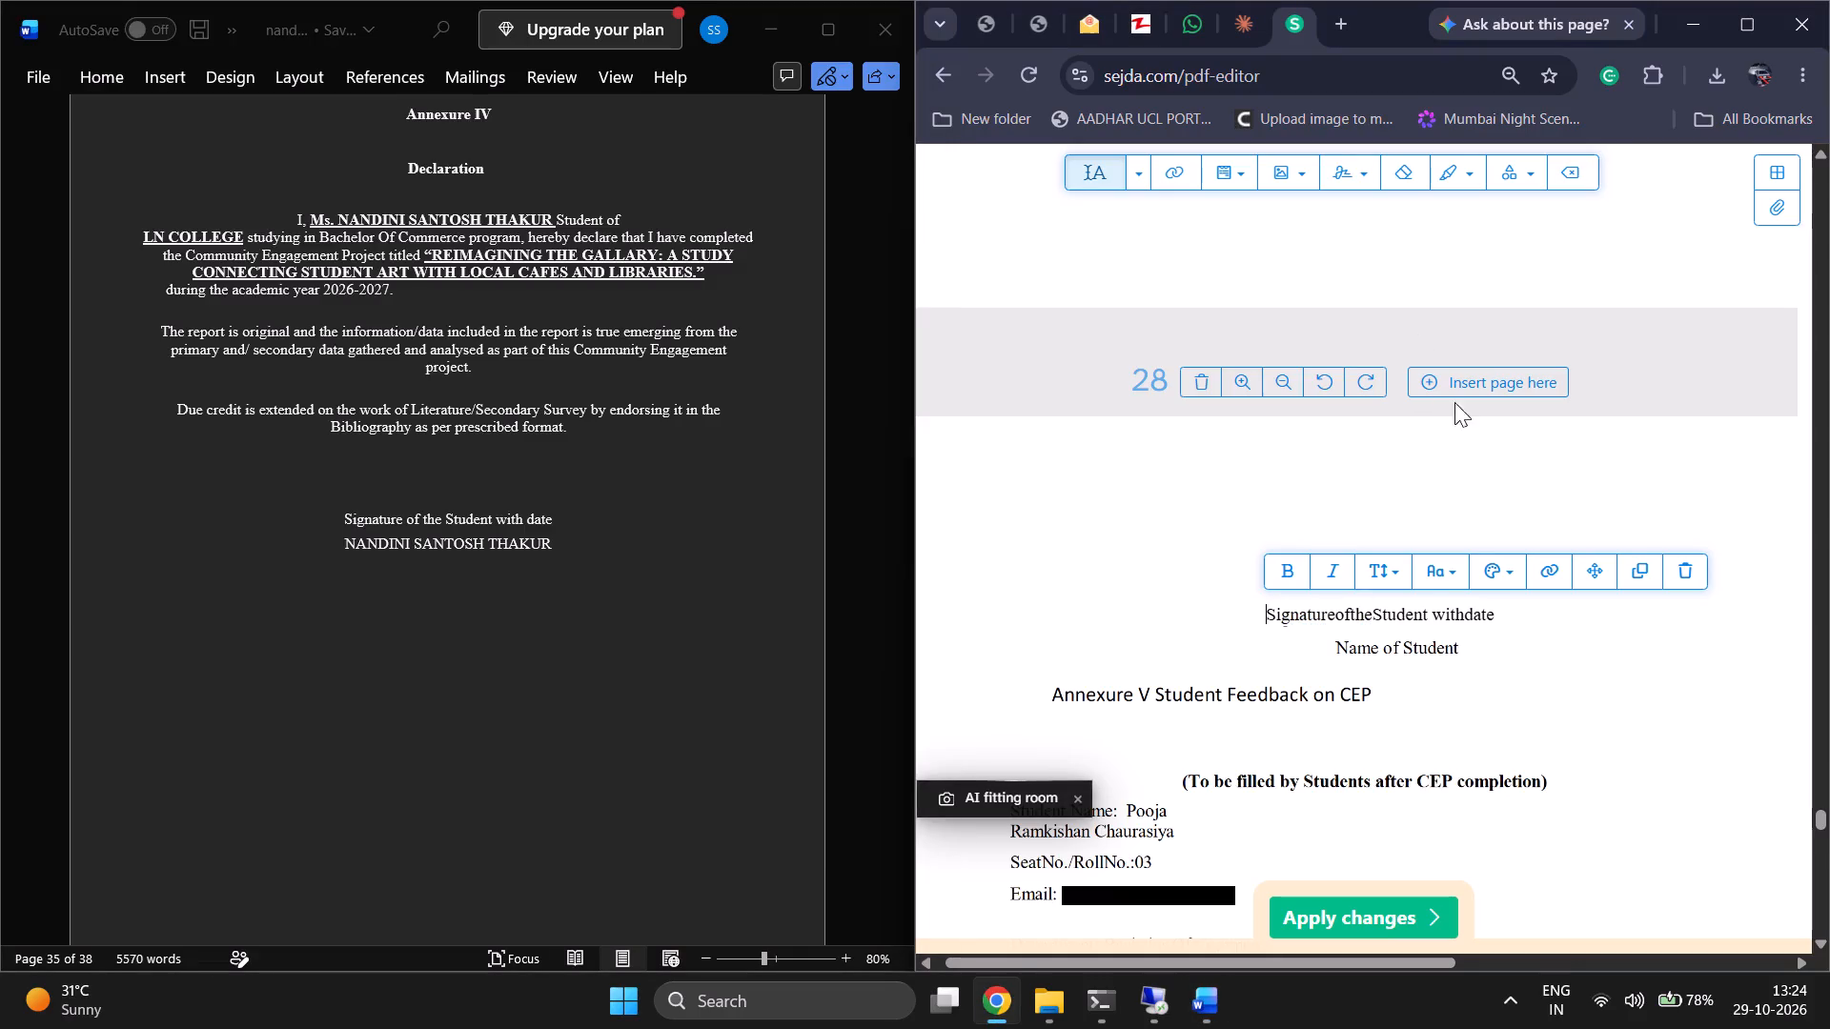
Copy the reference report's "Signature of the Student with date" line and student name and place them centred below the PDF's Annexure IV Declaration text.
{"action": "scroll", "coordinate": [1651, 491], "scroll_direction": "up", "scroll_amount": 3}
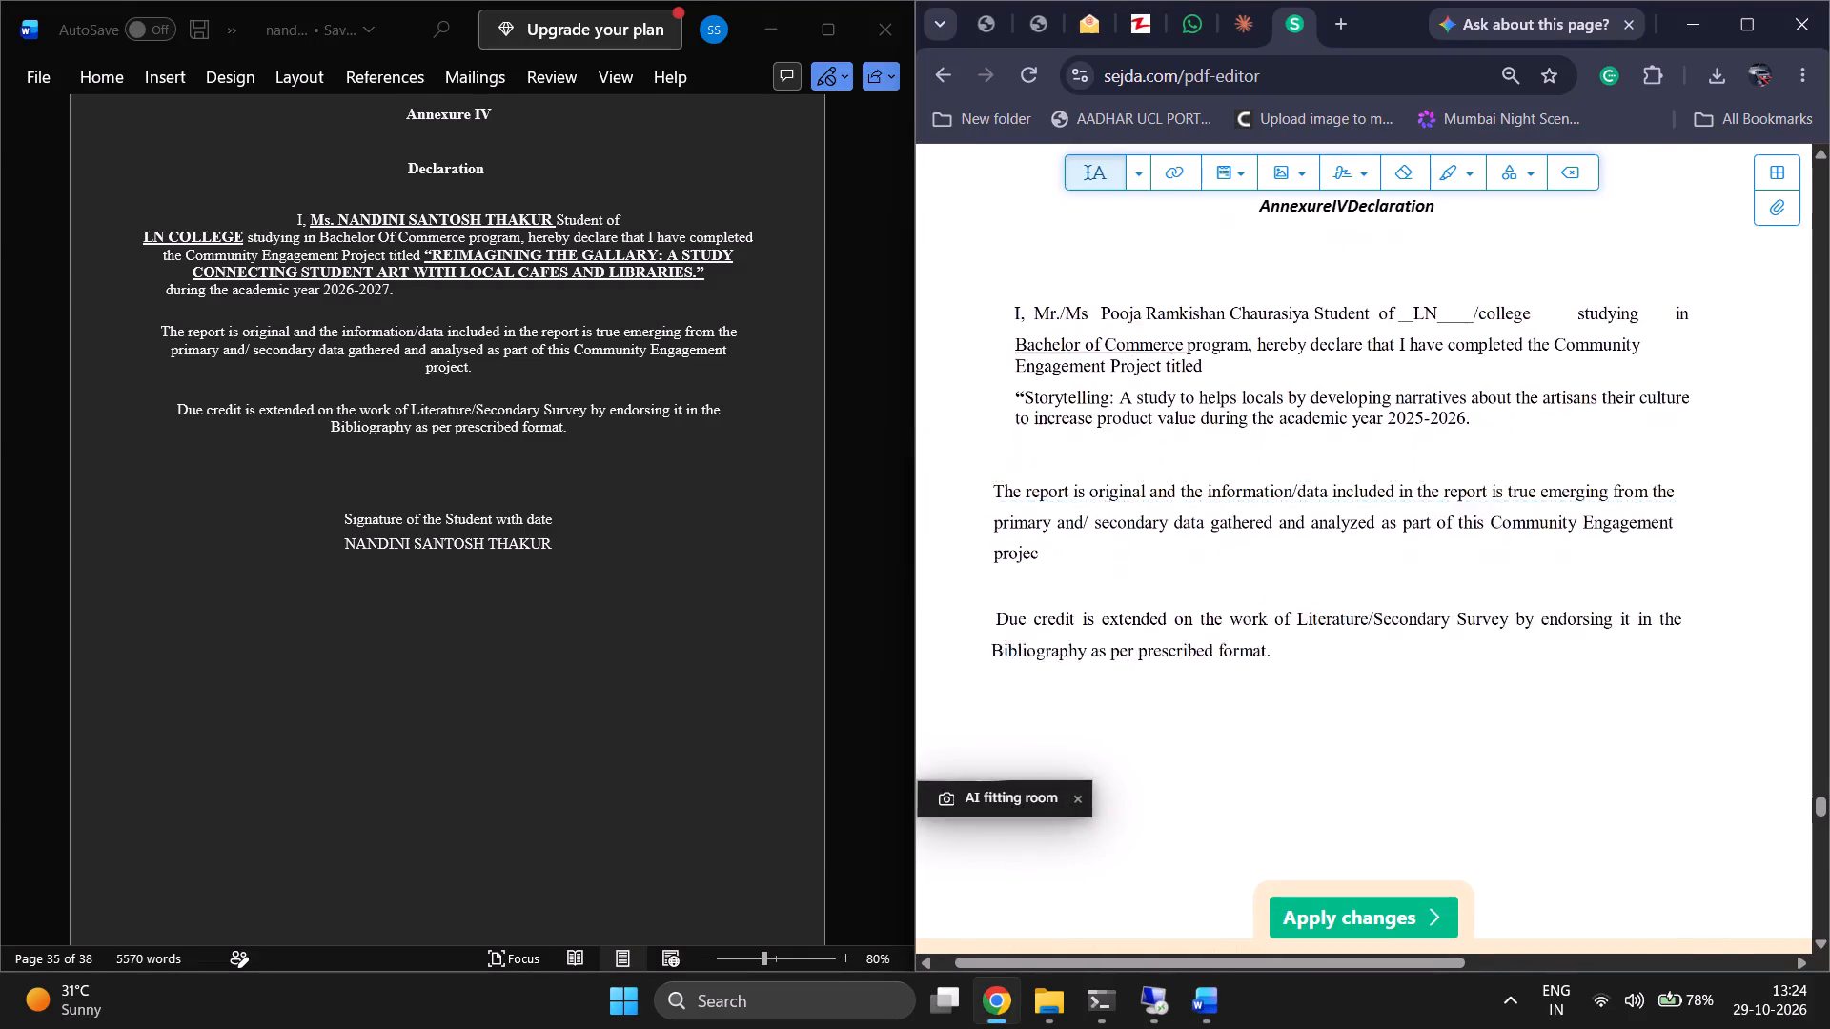
{"action": "scroll", "coordinate": [1335, 571], "scroll_direction": "up", "scroll_amount": 2}
{"action": "left_click", "coordinate": [1311, 575]}
{"action": "left_click", "coordinate": [1304, 555]}
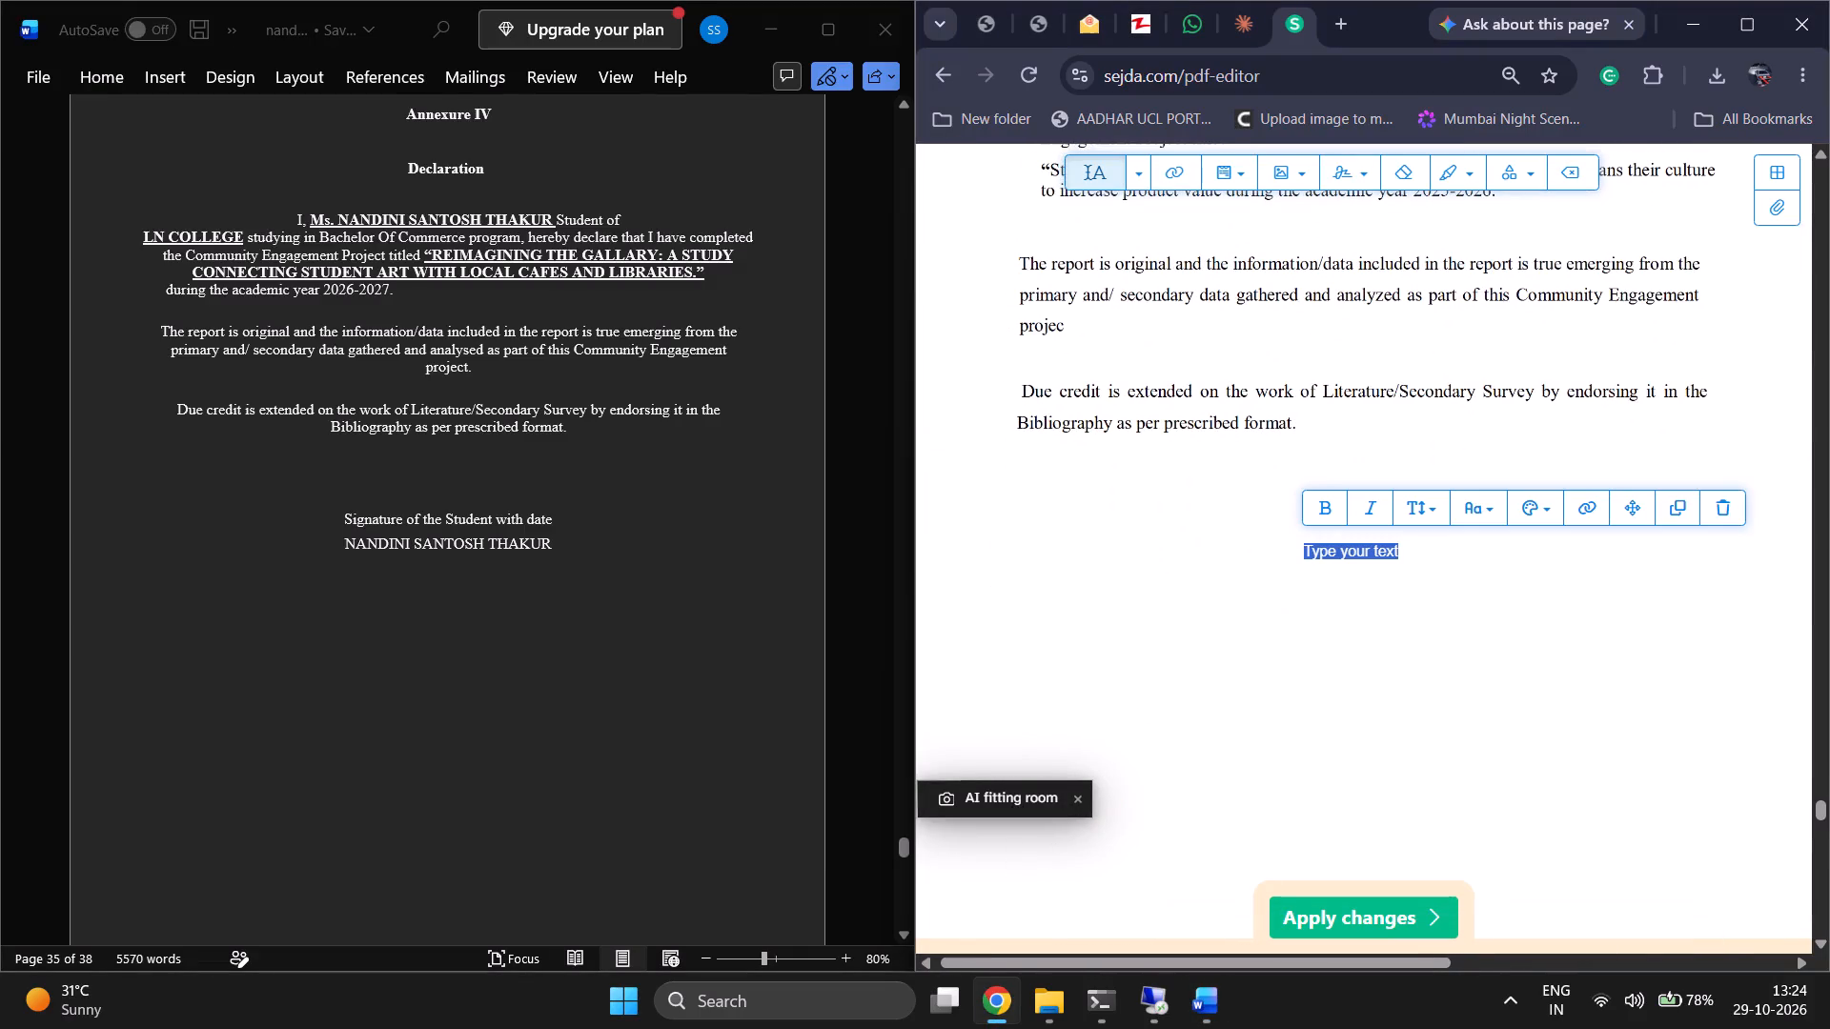
{"action": "left_click_drag", "start_coordinate": [342, 510], "coordinate": [568, 508]}
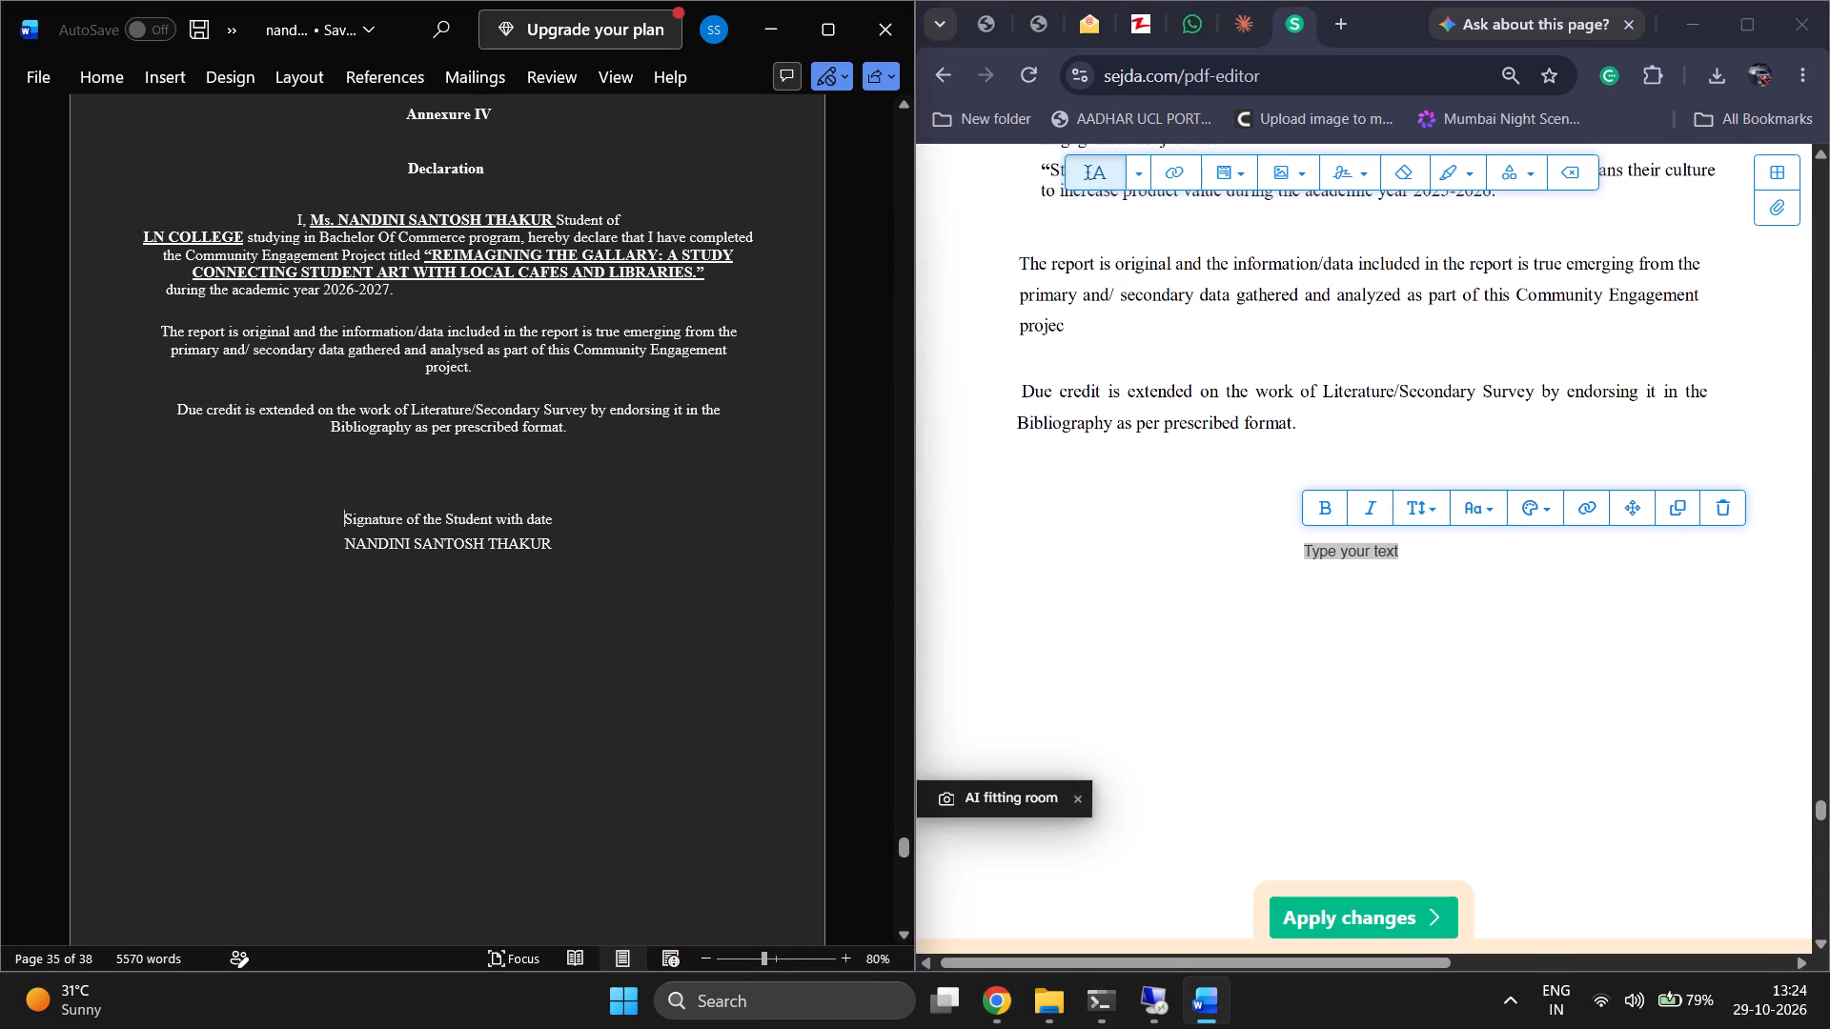
{"action": "left_click_drag", "start_coordinate": [568, 508], "coordinate": [551, 548]}
{"action": "key", "text": "ctrl+c"}
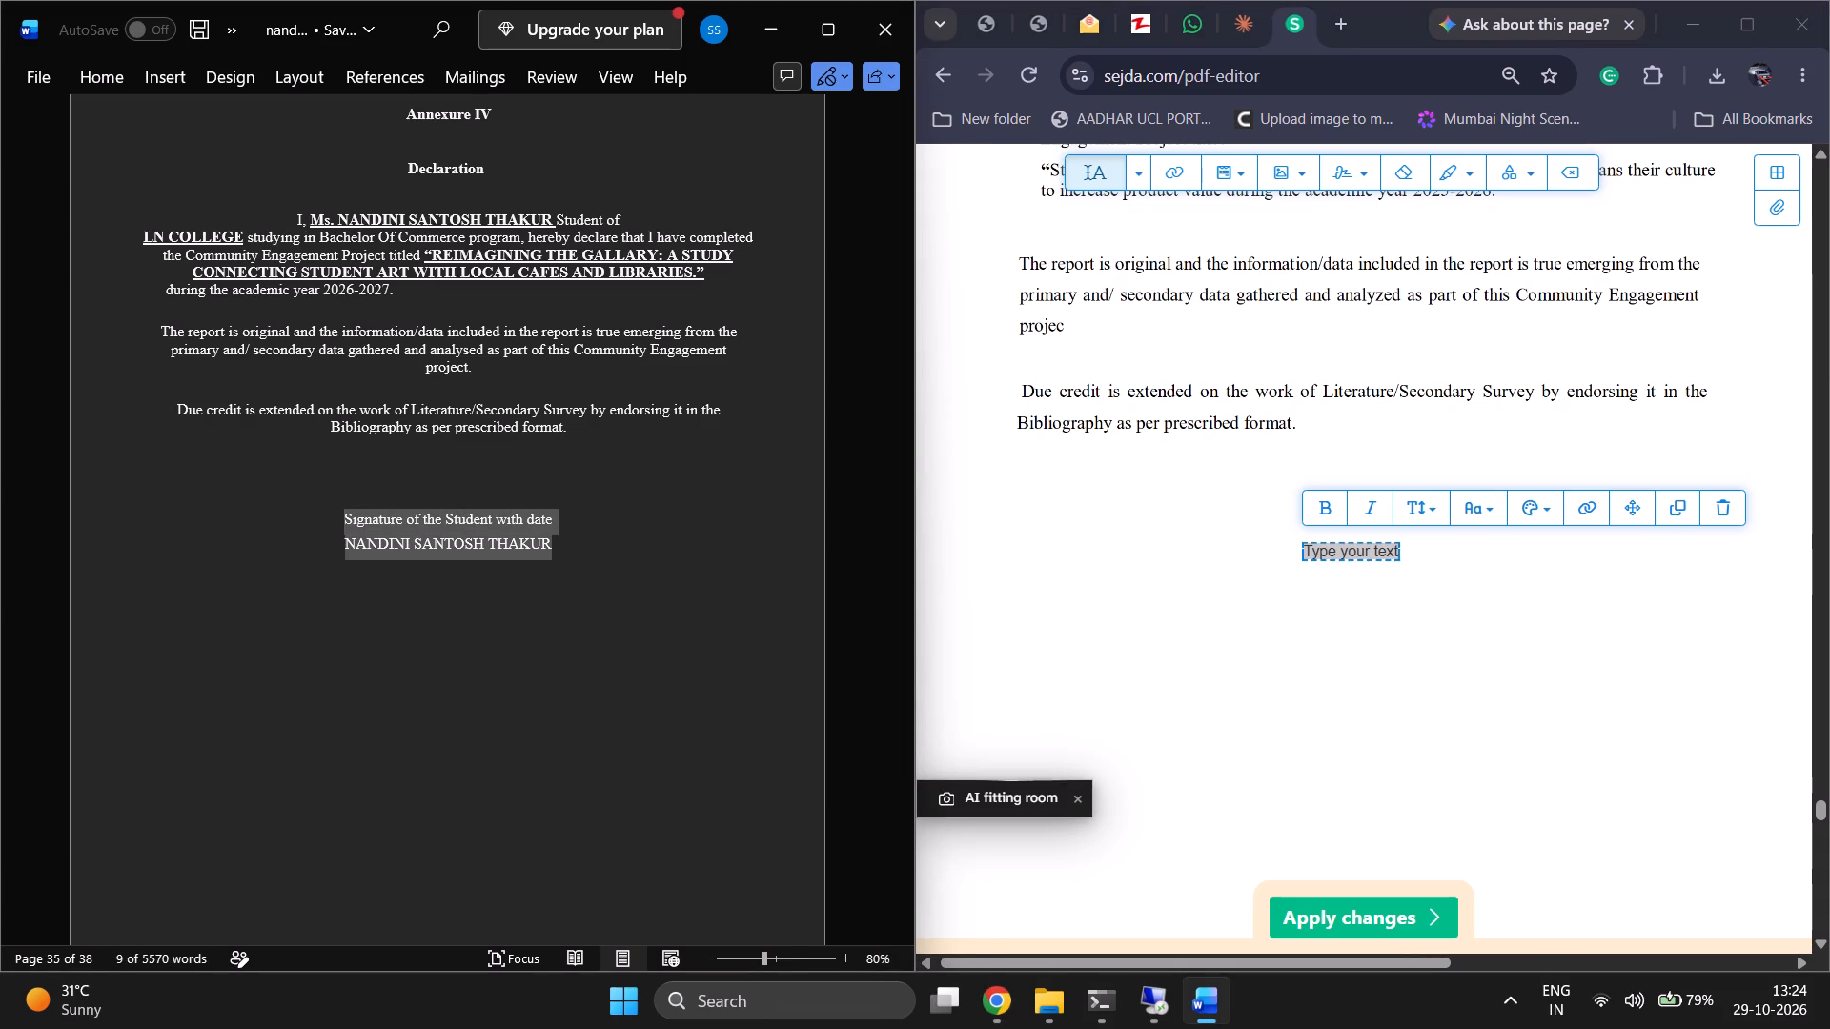
{"action": "left_click", "coordinate": [1331, 549]}
{"action": "key", "text": "ctrl+v"}
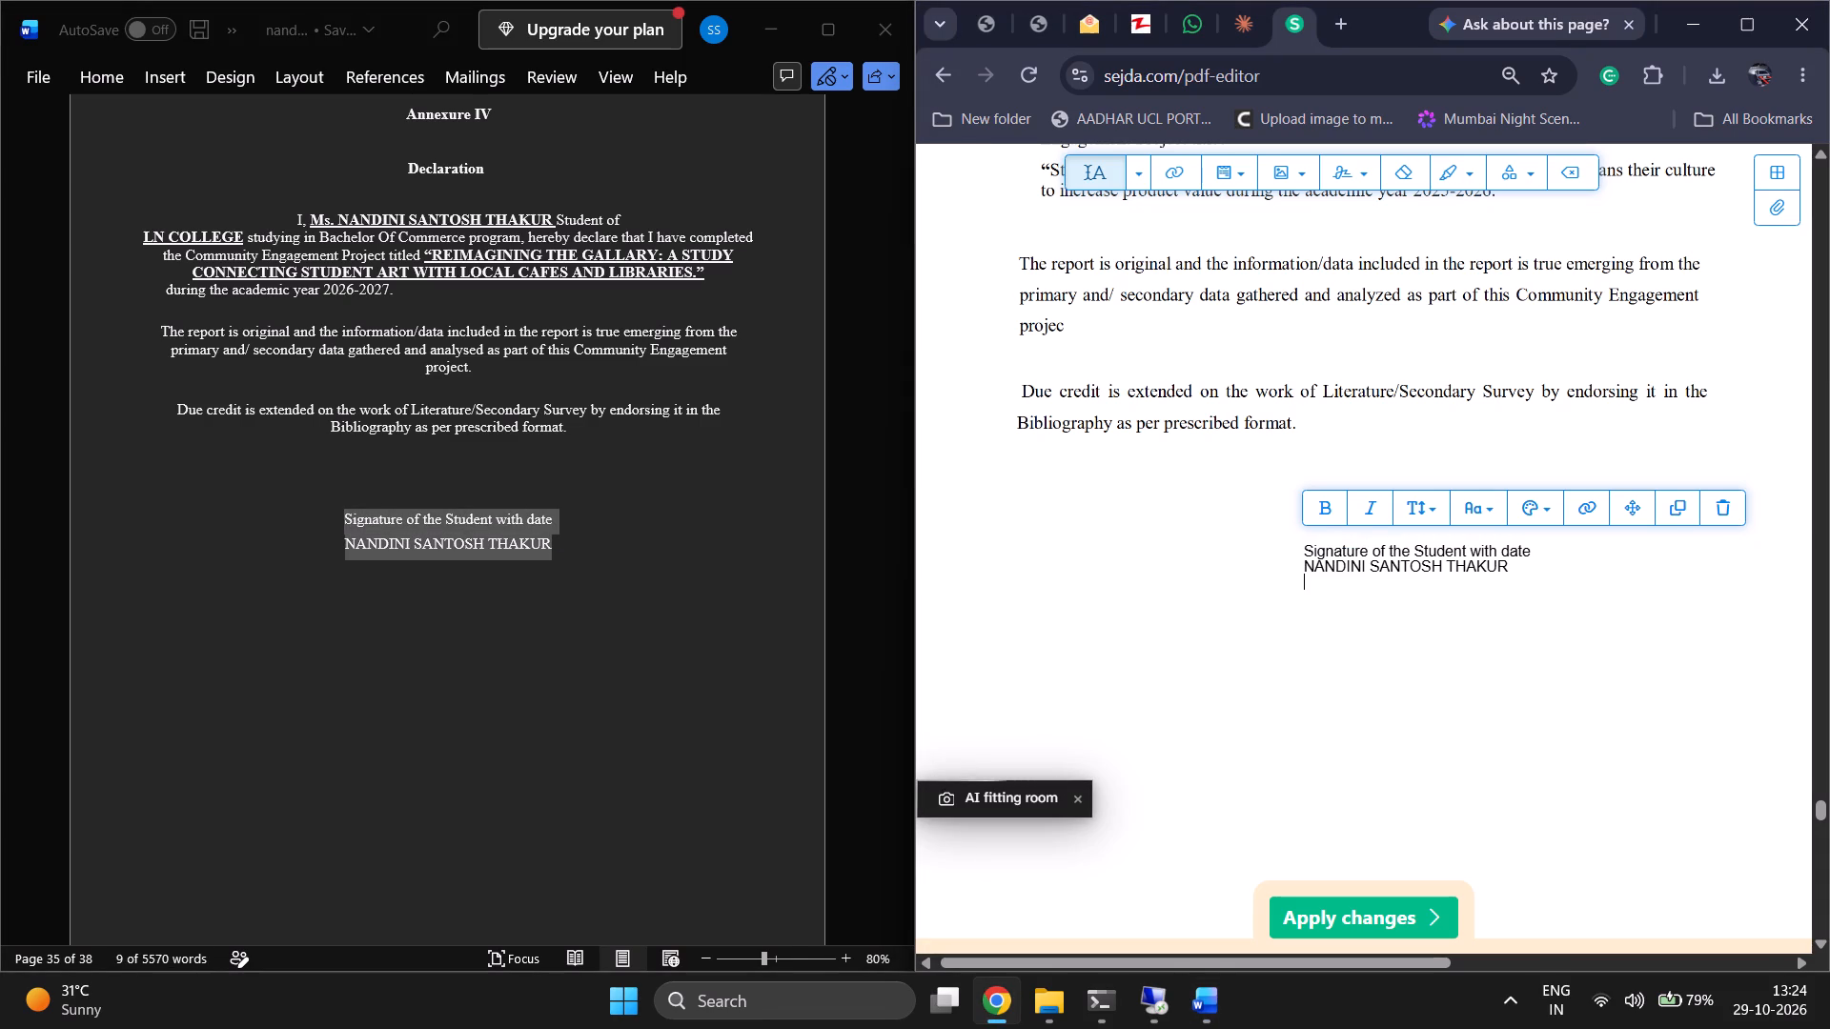
{"action": "left_click", "coordinate": [1539, 666]}
{"action": "left_click_drag", "start_coordinate": [1445, 559], "coordinate": [1379, 561]}
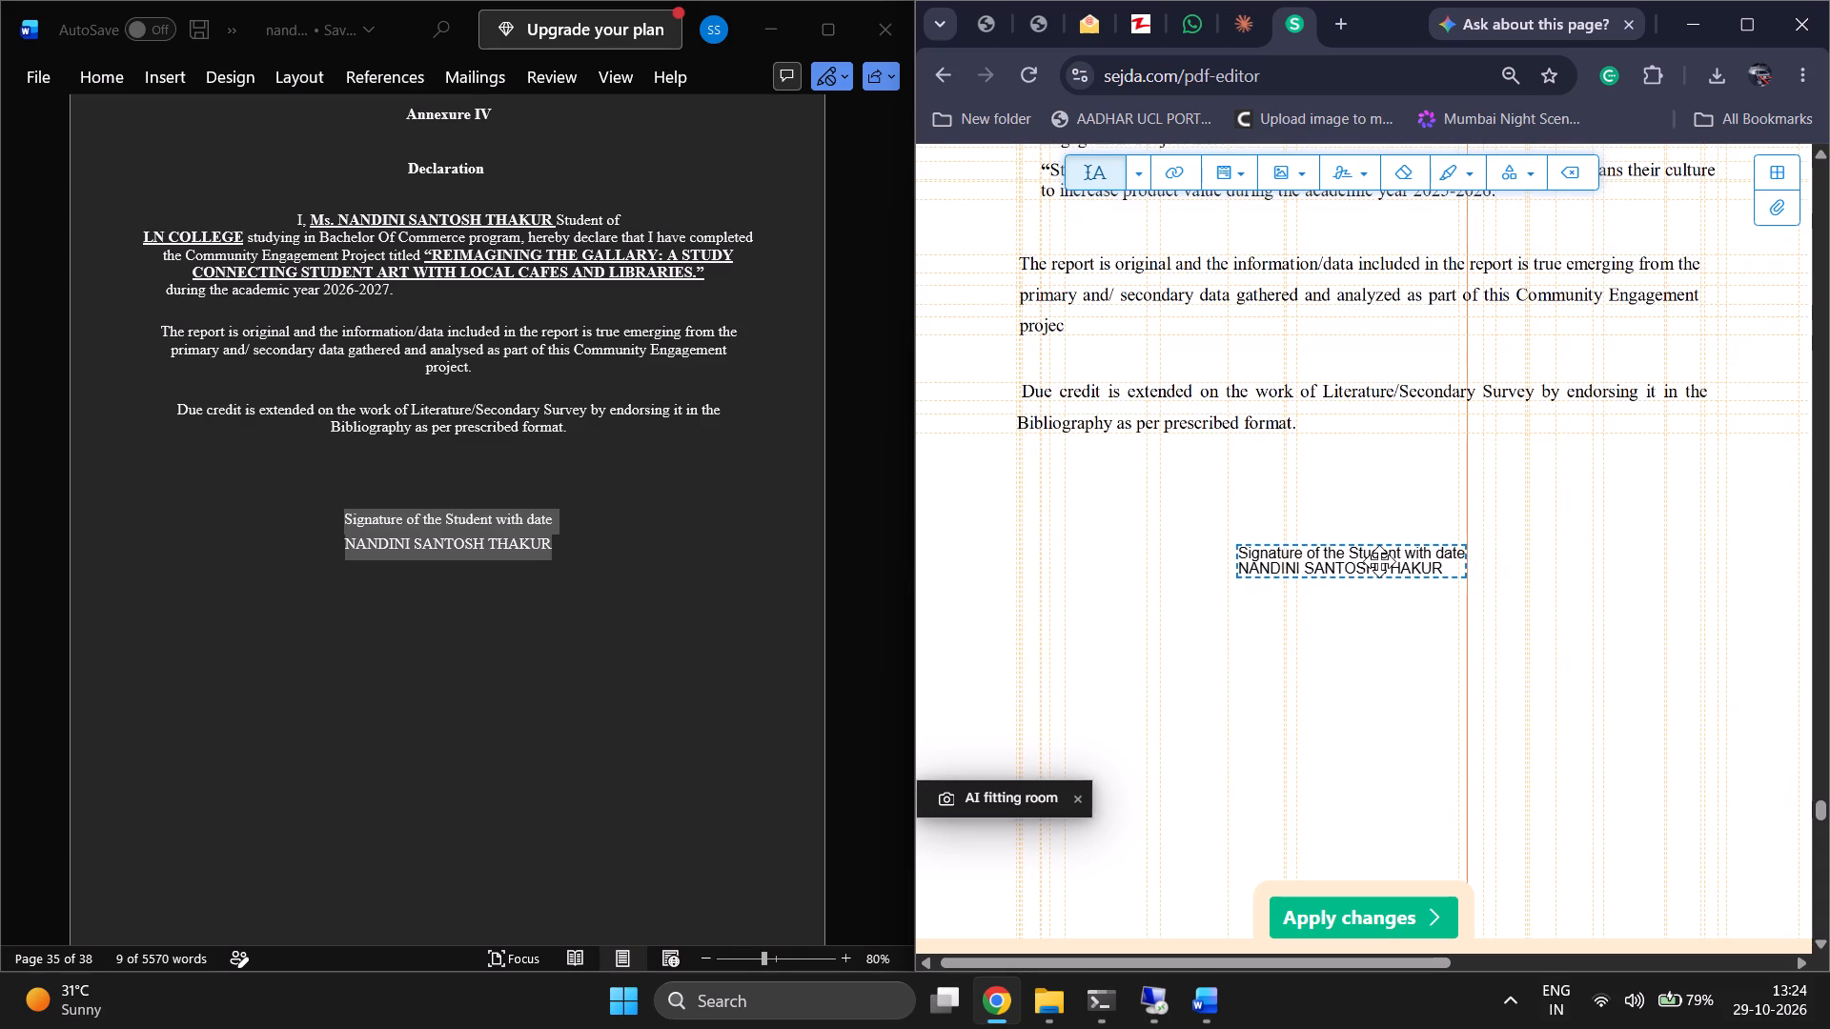
{"action": "left_click_drag", "start_coordinate": [1379, 561], "coordinate": [1394, 578]}
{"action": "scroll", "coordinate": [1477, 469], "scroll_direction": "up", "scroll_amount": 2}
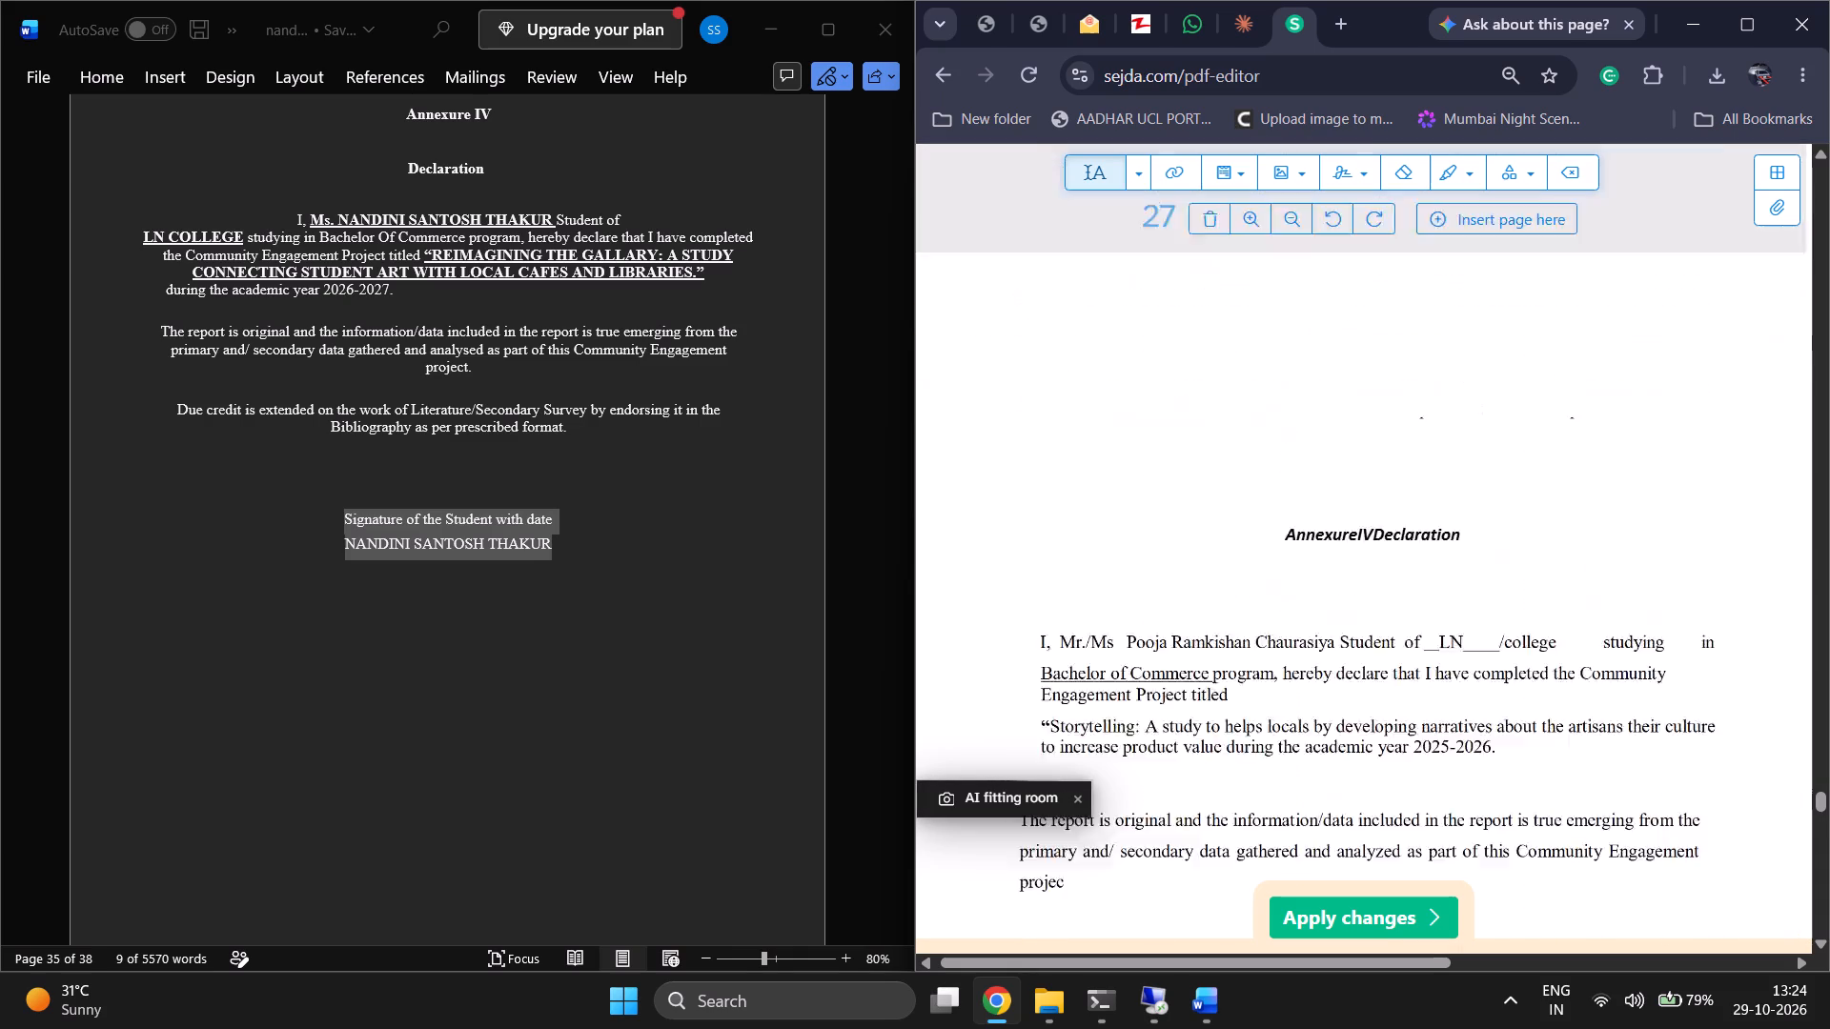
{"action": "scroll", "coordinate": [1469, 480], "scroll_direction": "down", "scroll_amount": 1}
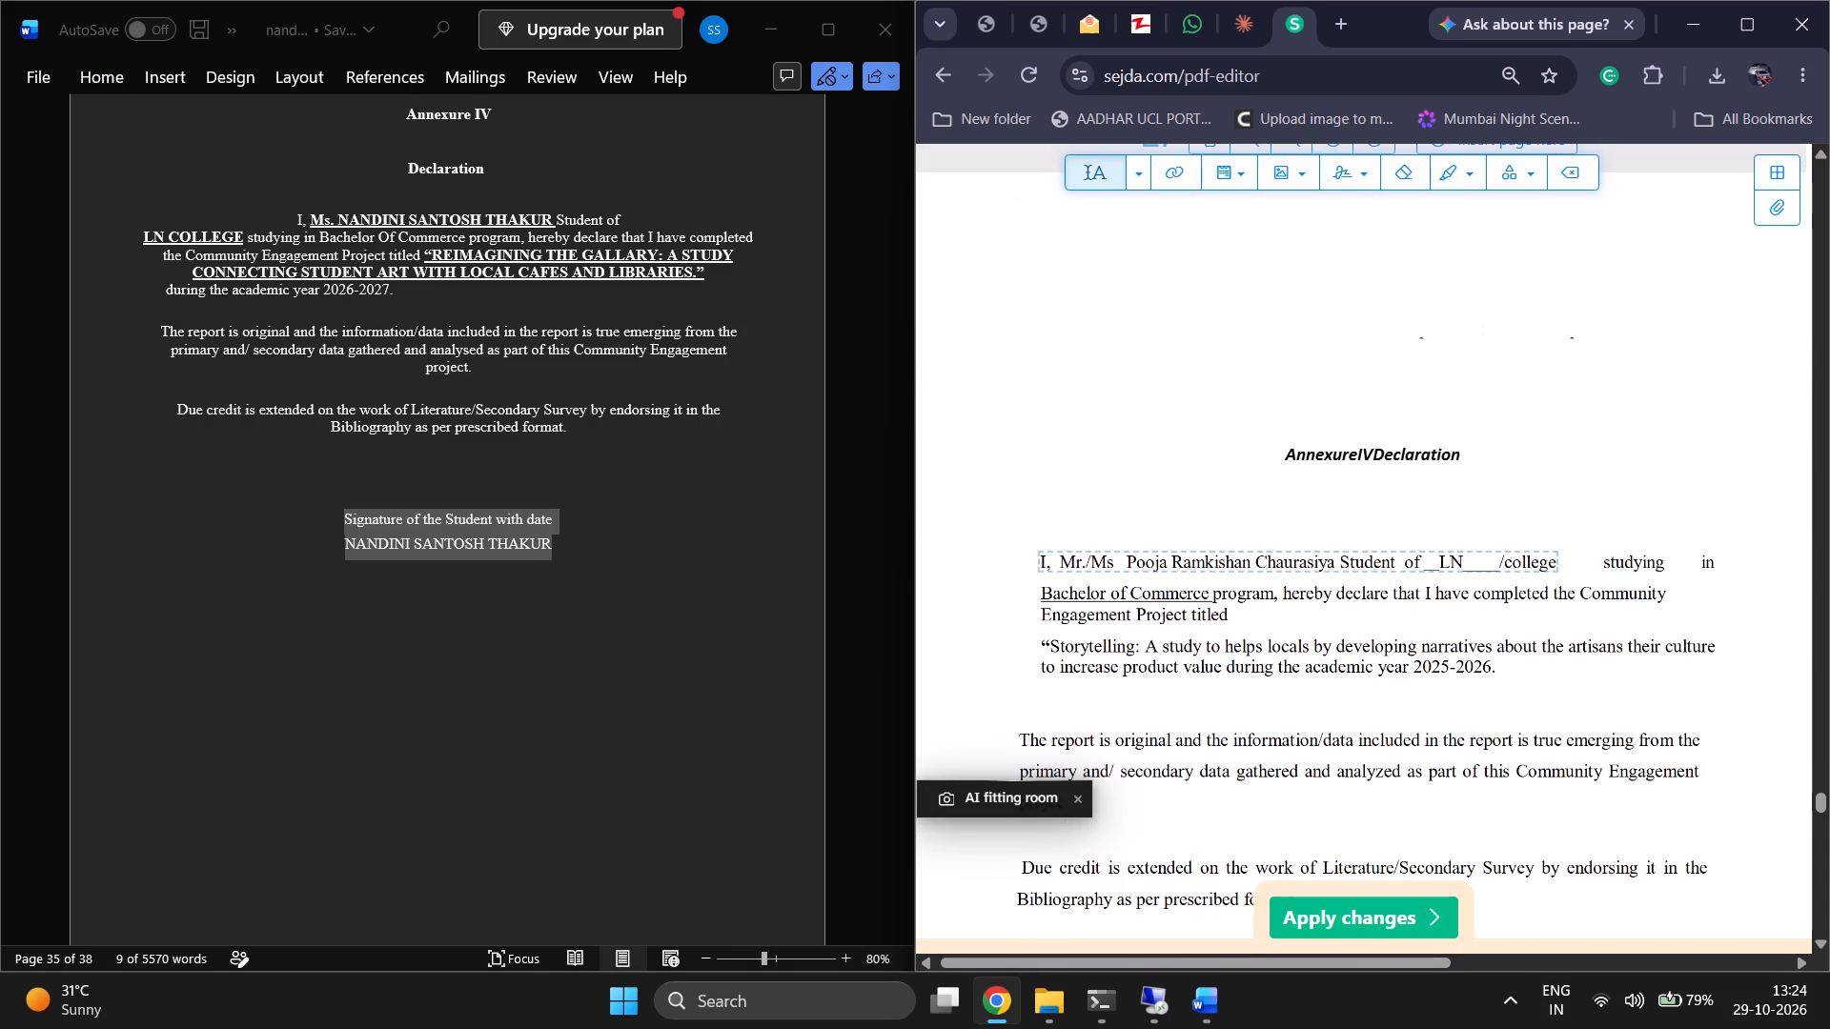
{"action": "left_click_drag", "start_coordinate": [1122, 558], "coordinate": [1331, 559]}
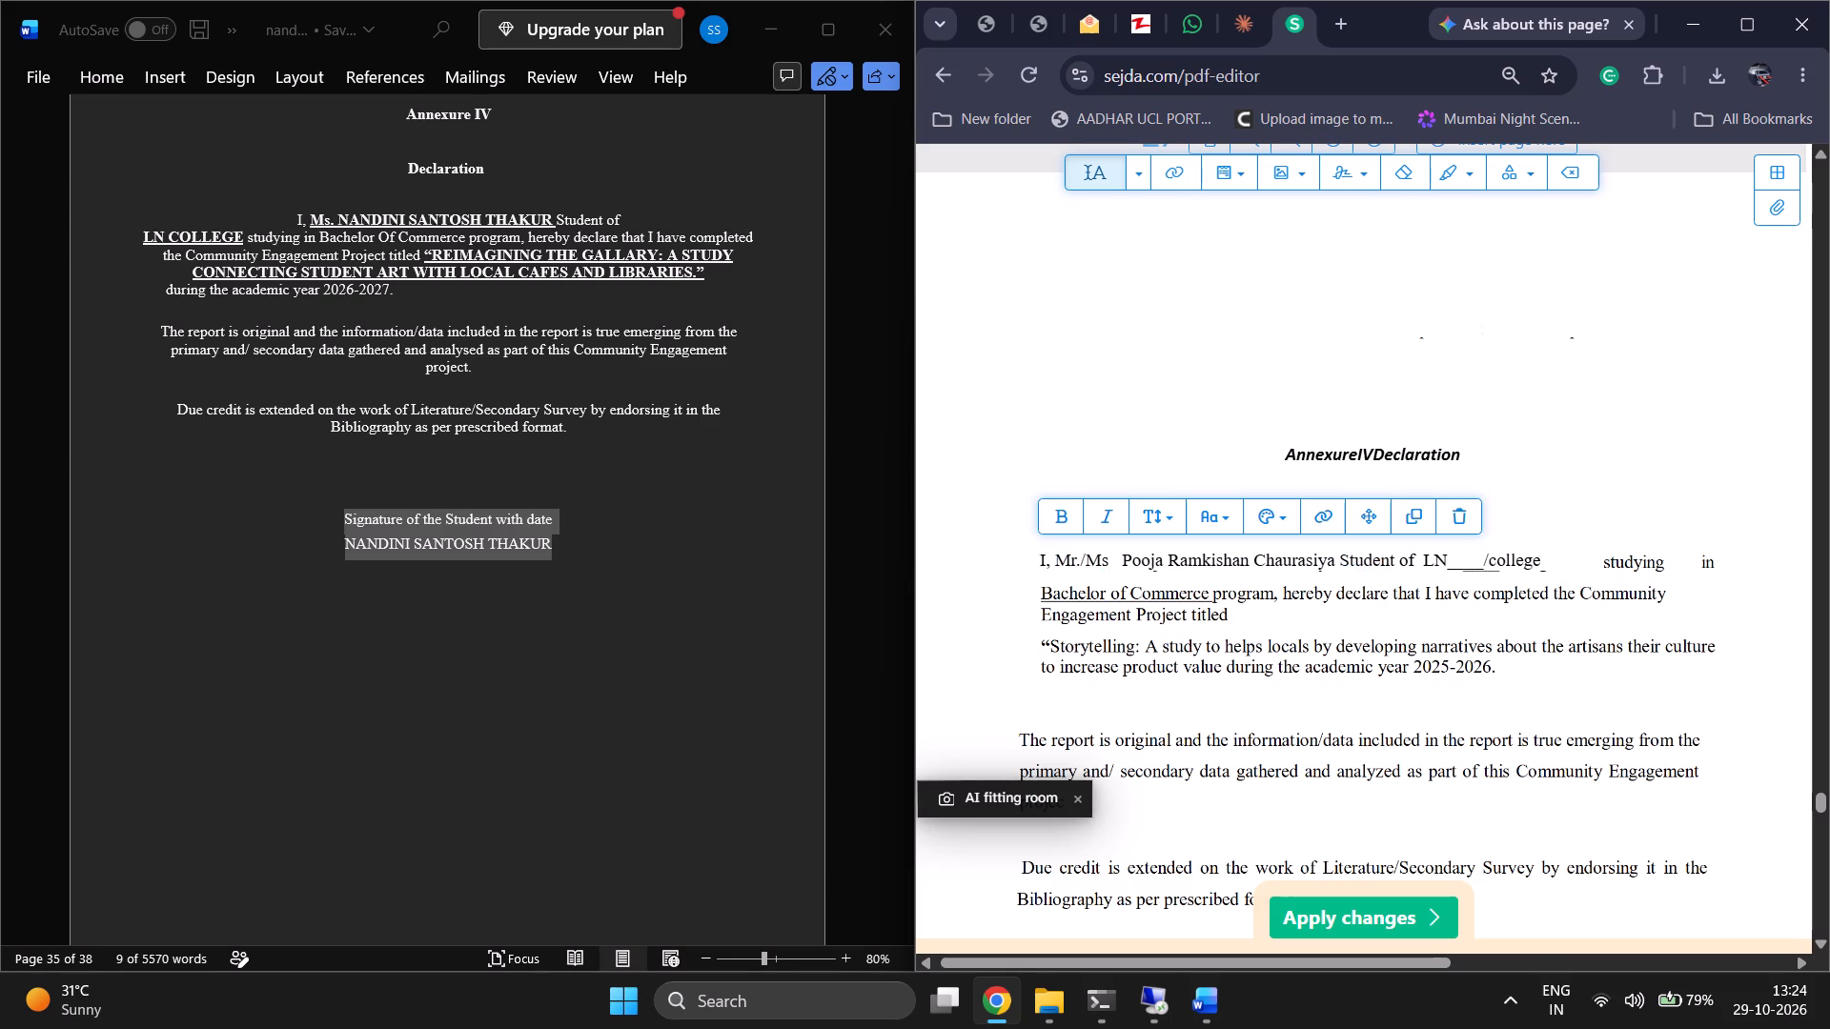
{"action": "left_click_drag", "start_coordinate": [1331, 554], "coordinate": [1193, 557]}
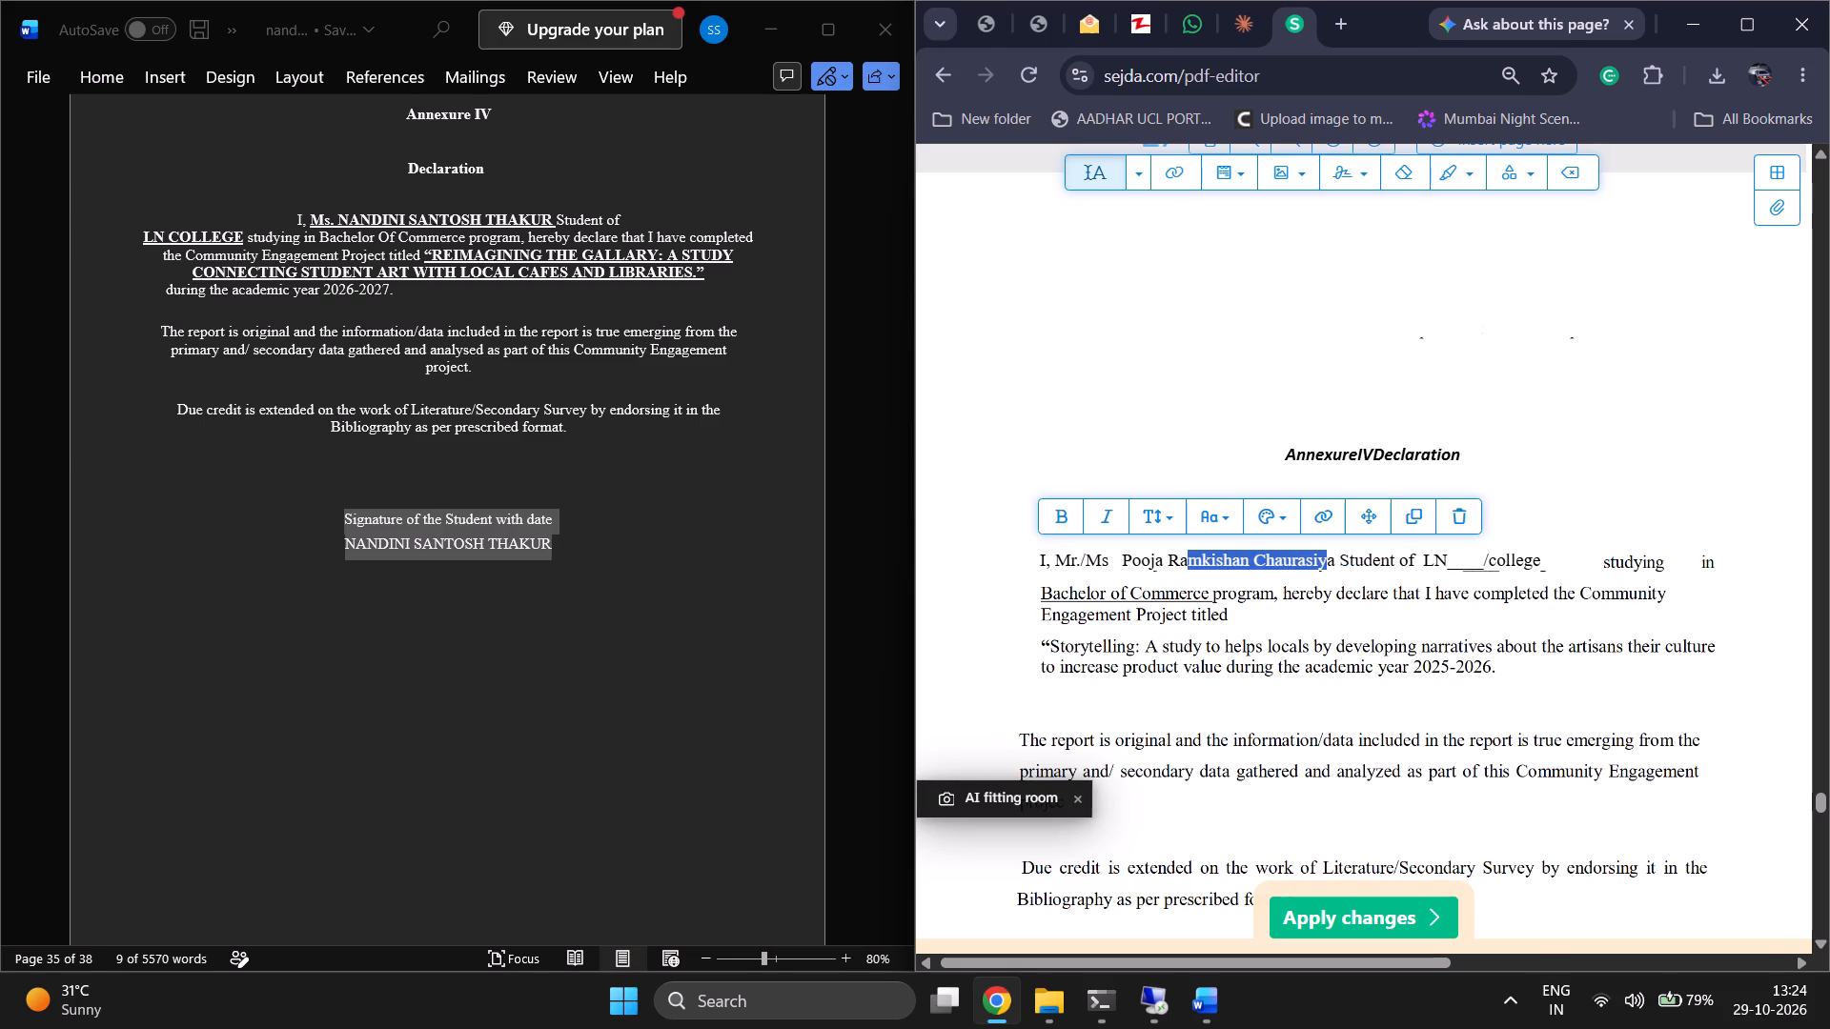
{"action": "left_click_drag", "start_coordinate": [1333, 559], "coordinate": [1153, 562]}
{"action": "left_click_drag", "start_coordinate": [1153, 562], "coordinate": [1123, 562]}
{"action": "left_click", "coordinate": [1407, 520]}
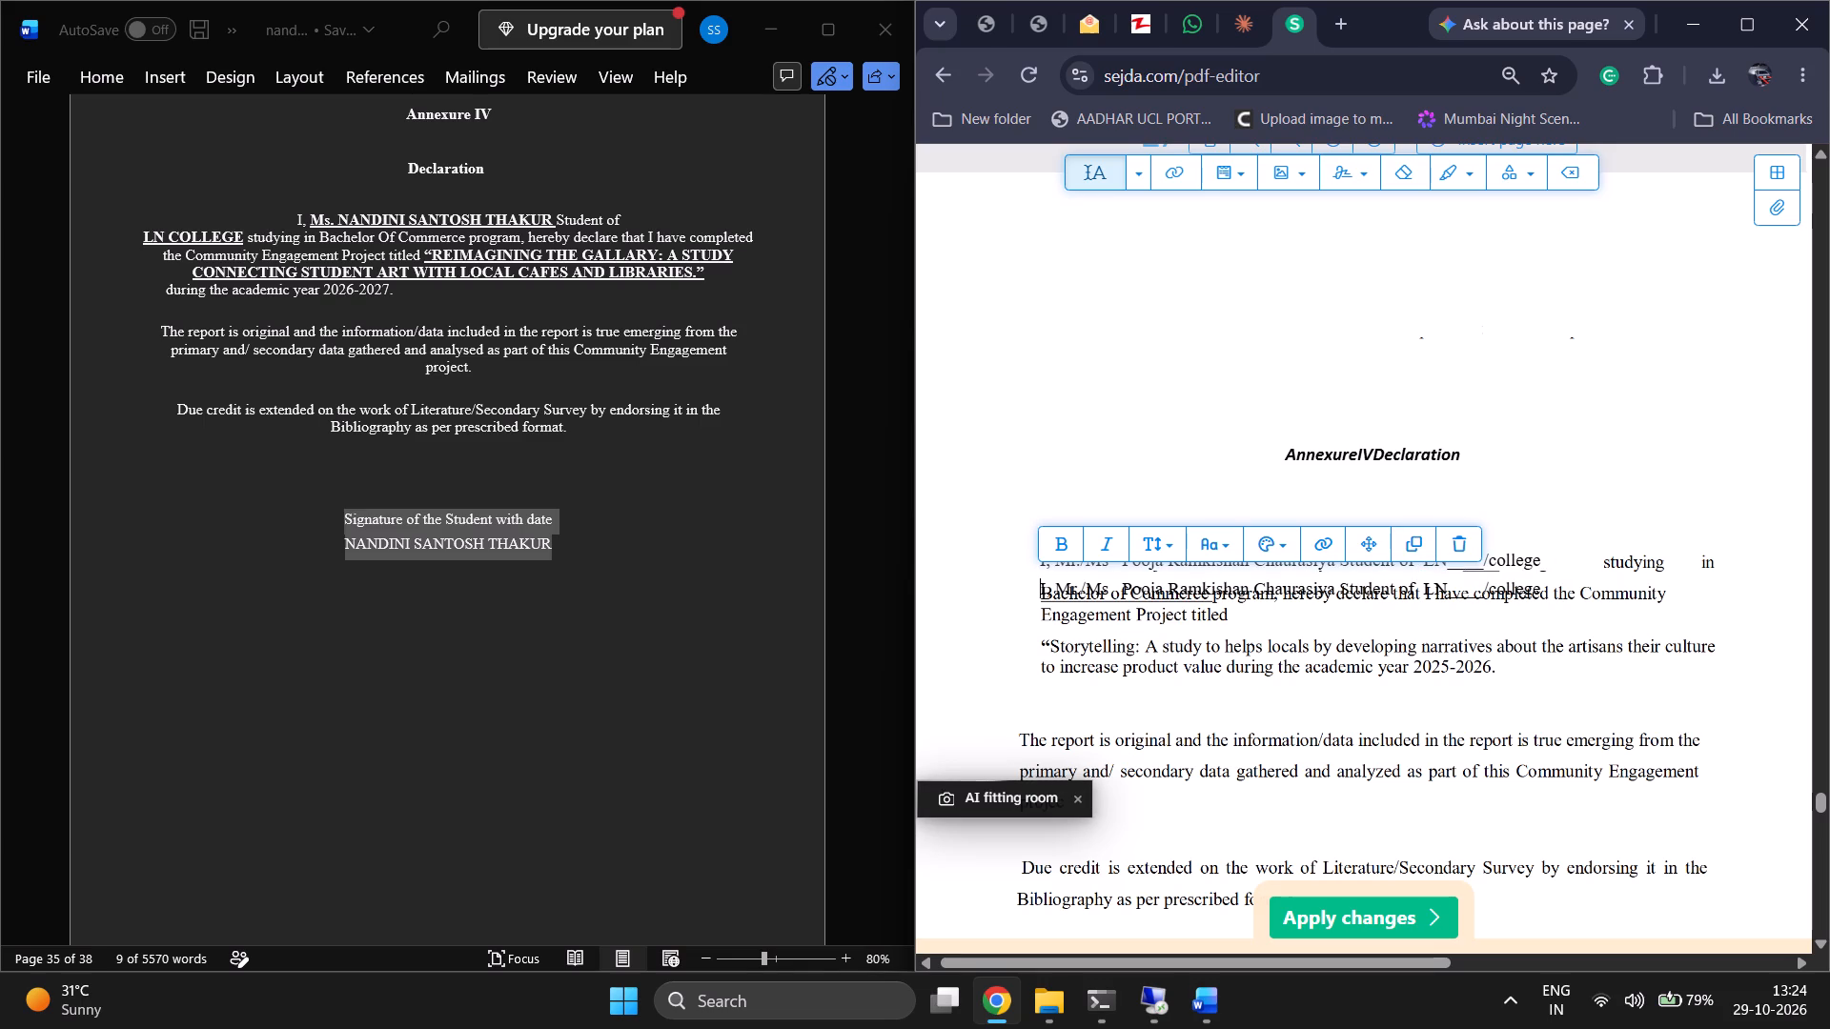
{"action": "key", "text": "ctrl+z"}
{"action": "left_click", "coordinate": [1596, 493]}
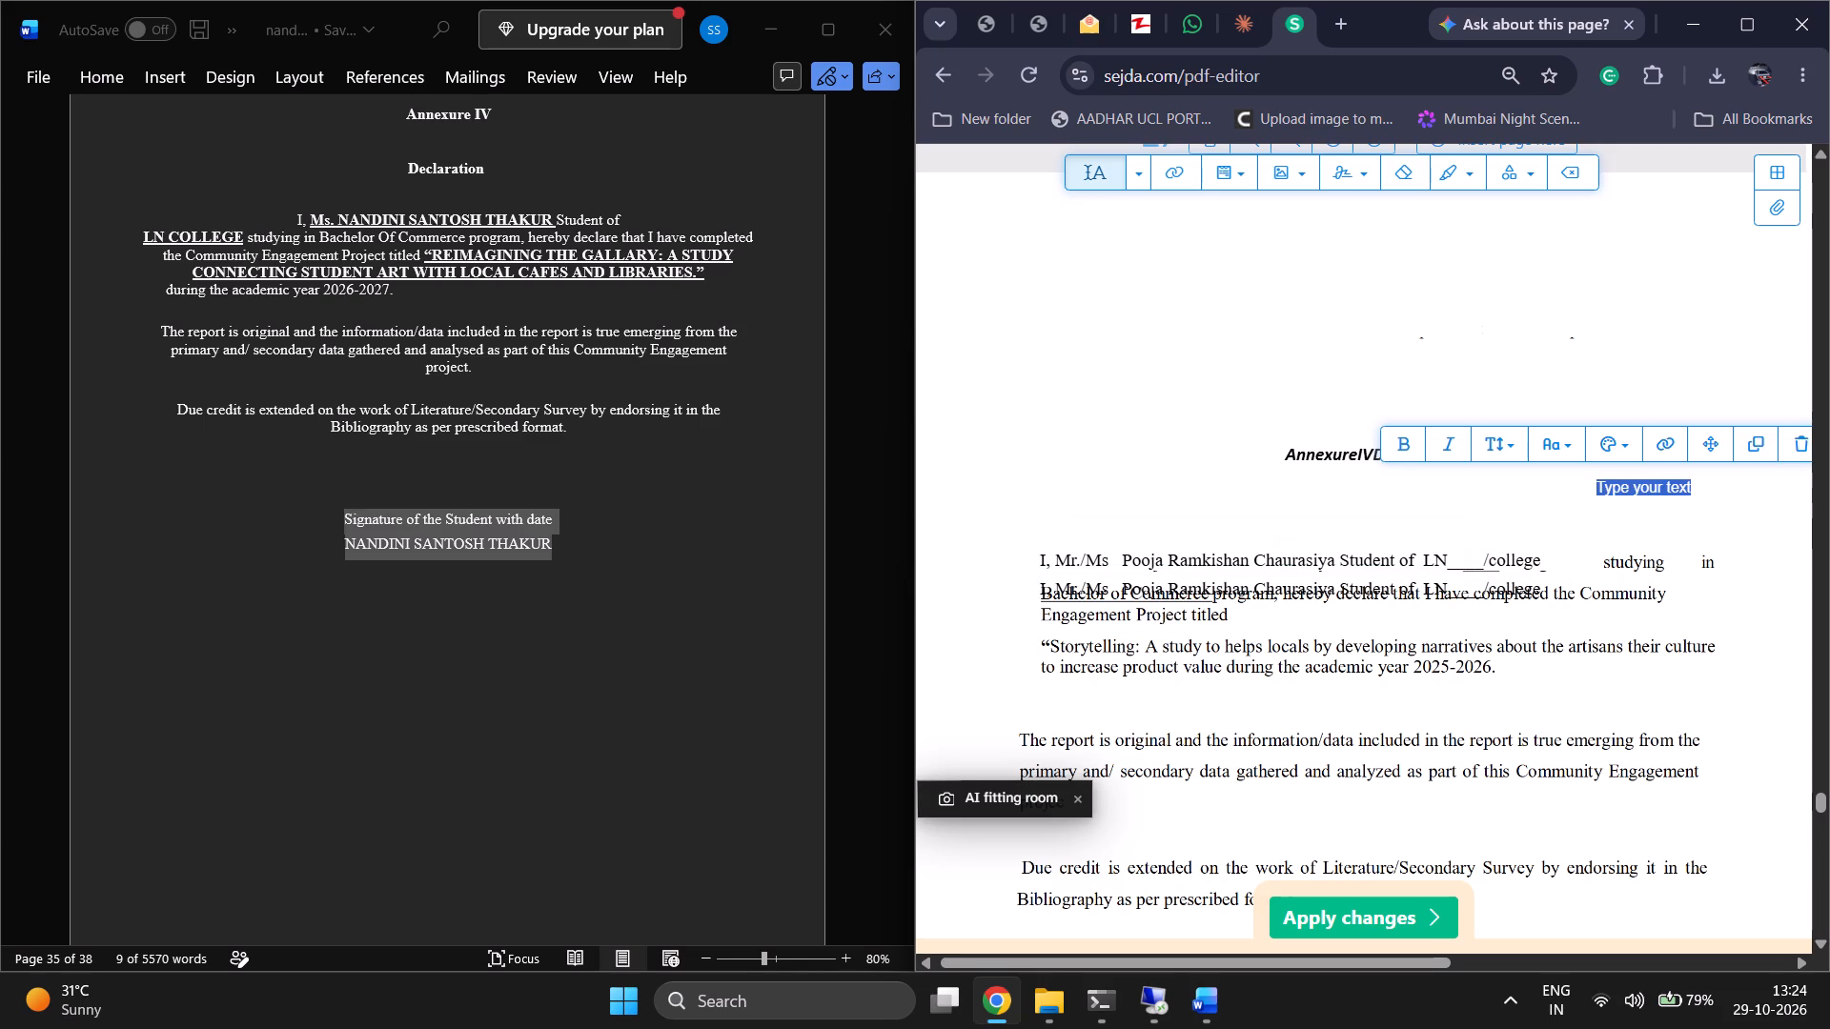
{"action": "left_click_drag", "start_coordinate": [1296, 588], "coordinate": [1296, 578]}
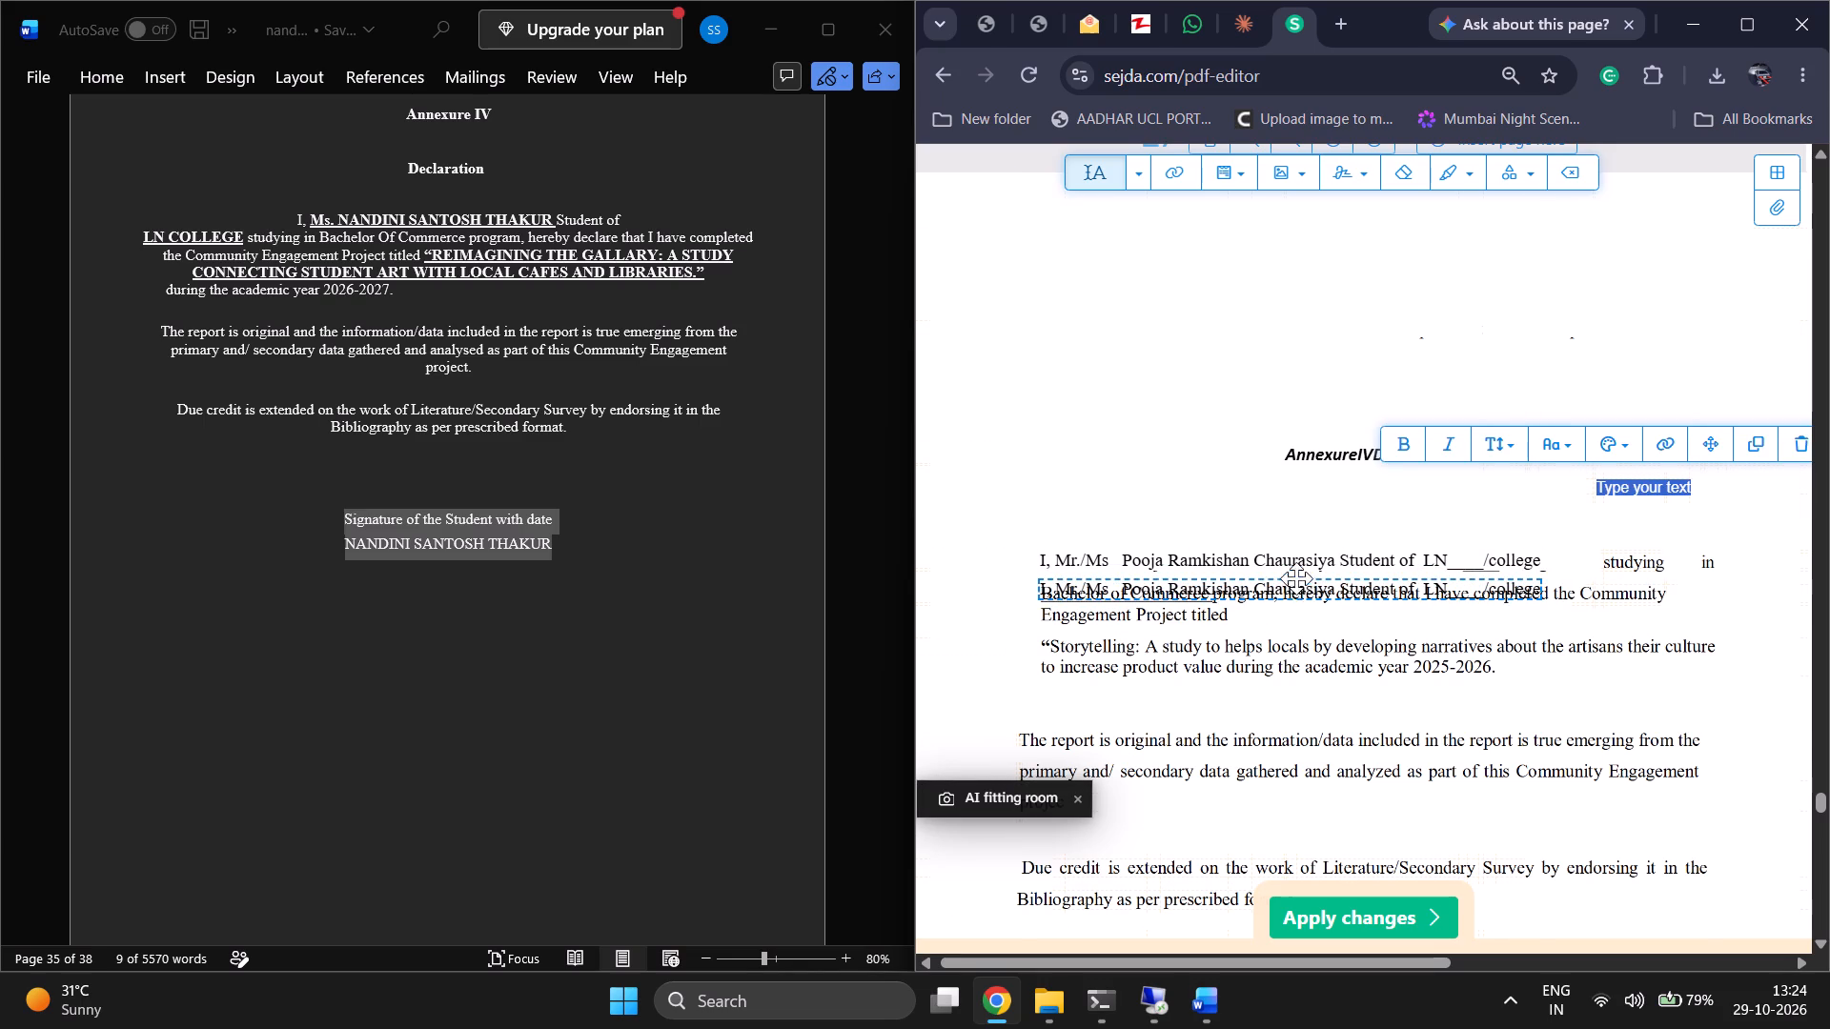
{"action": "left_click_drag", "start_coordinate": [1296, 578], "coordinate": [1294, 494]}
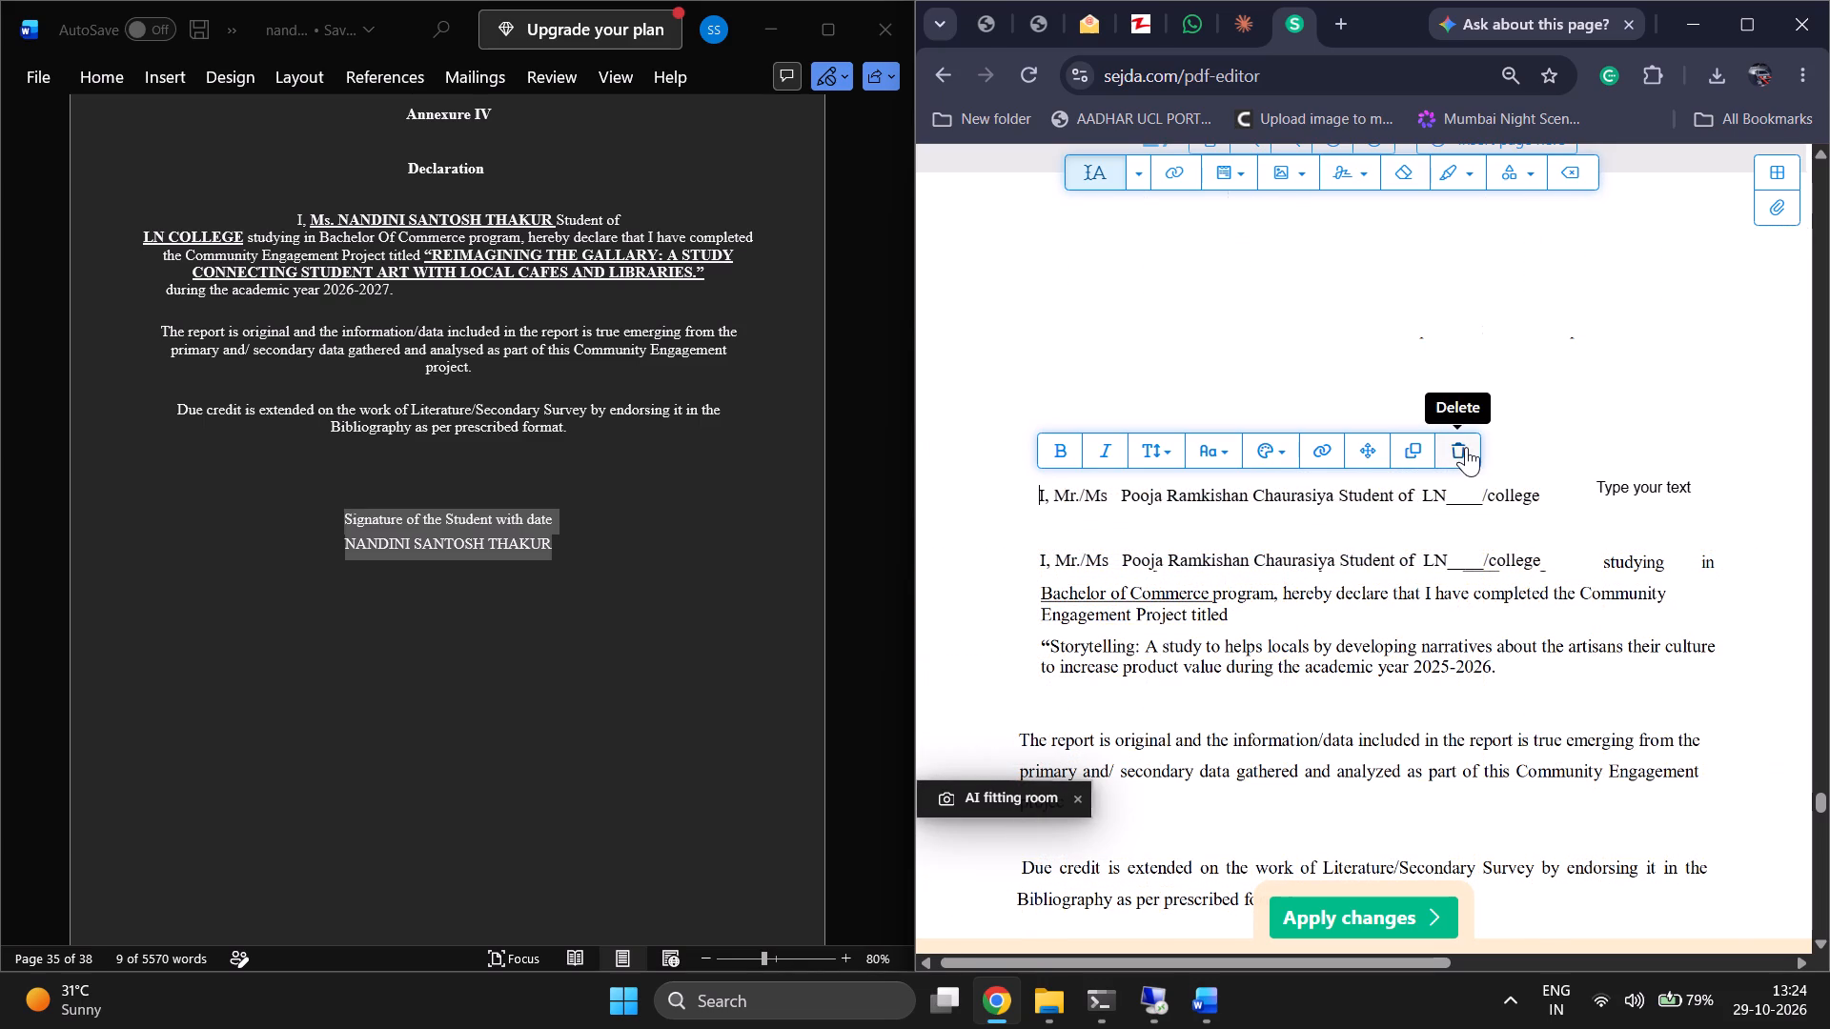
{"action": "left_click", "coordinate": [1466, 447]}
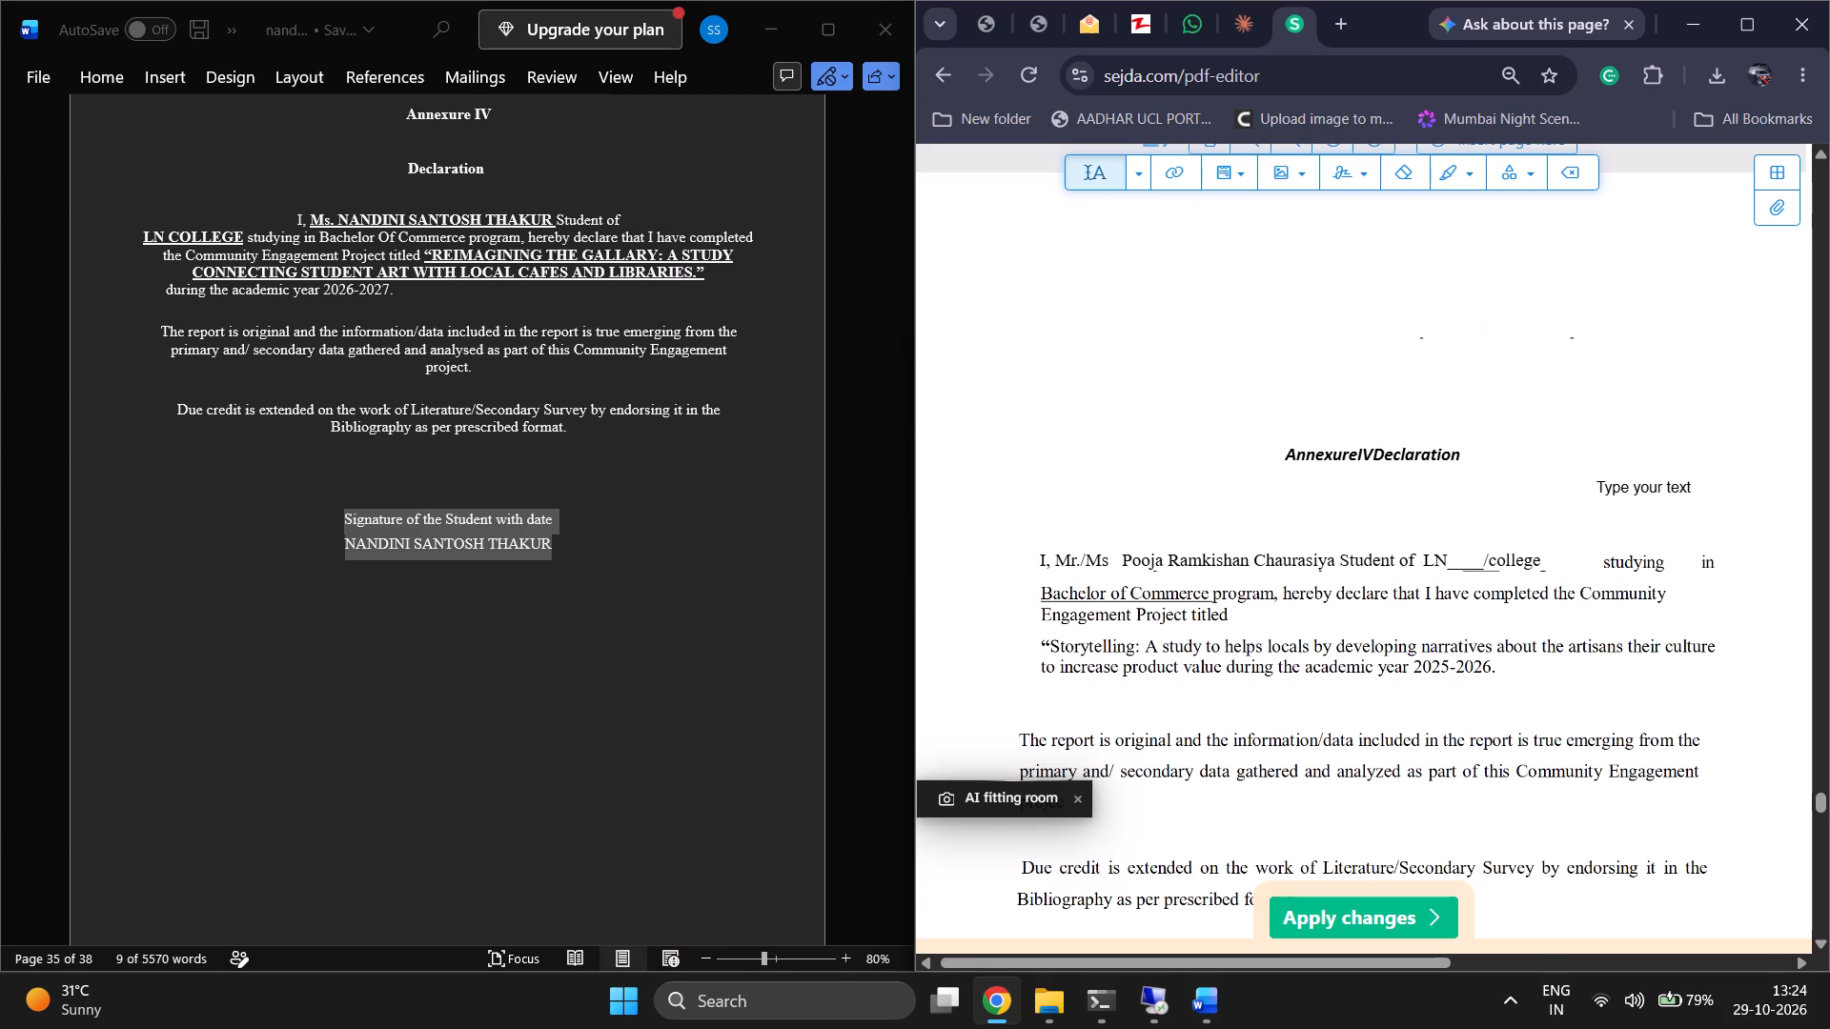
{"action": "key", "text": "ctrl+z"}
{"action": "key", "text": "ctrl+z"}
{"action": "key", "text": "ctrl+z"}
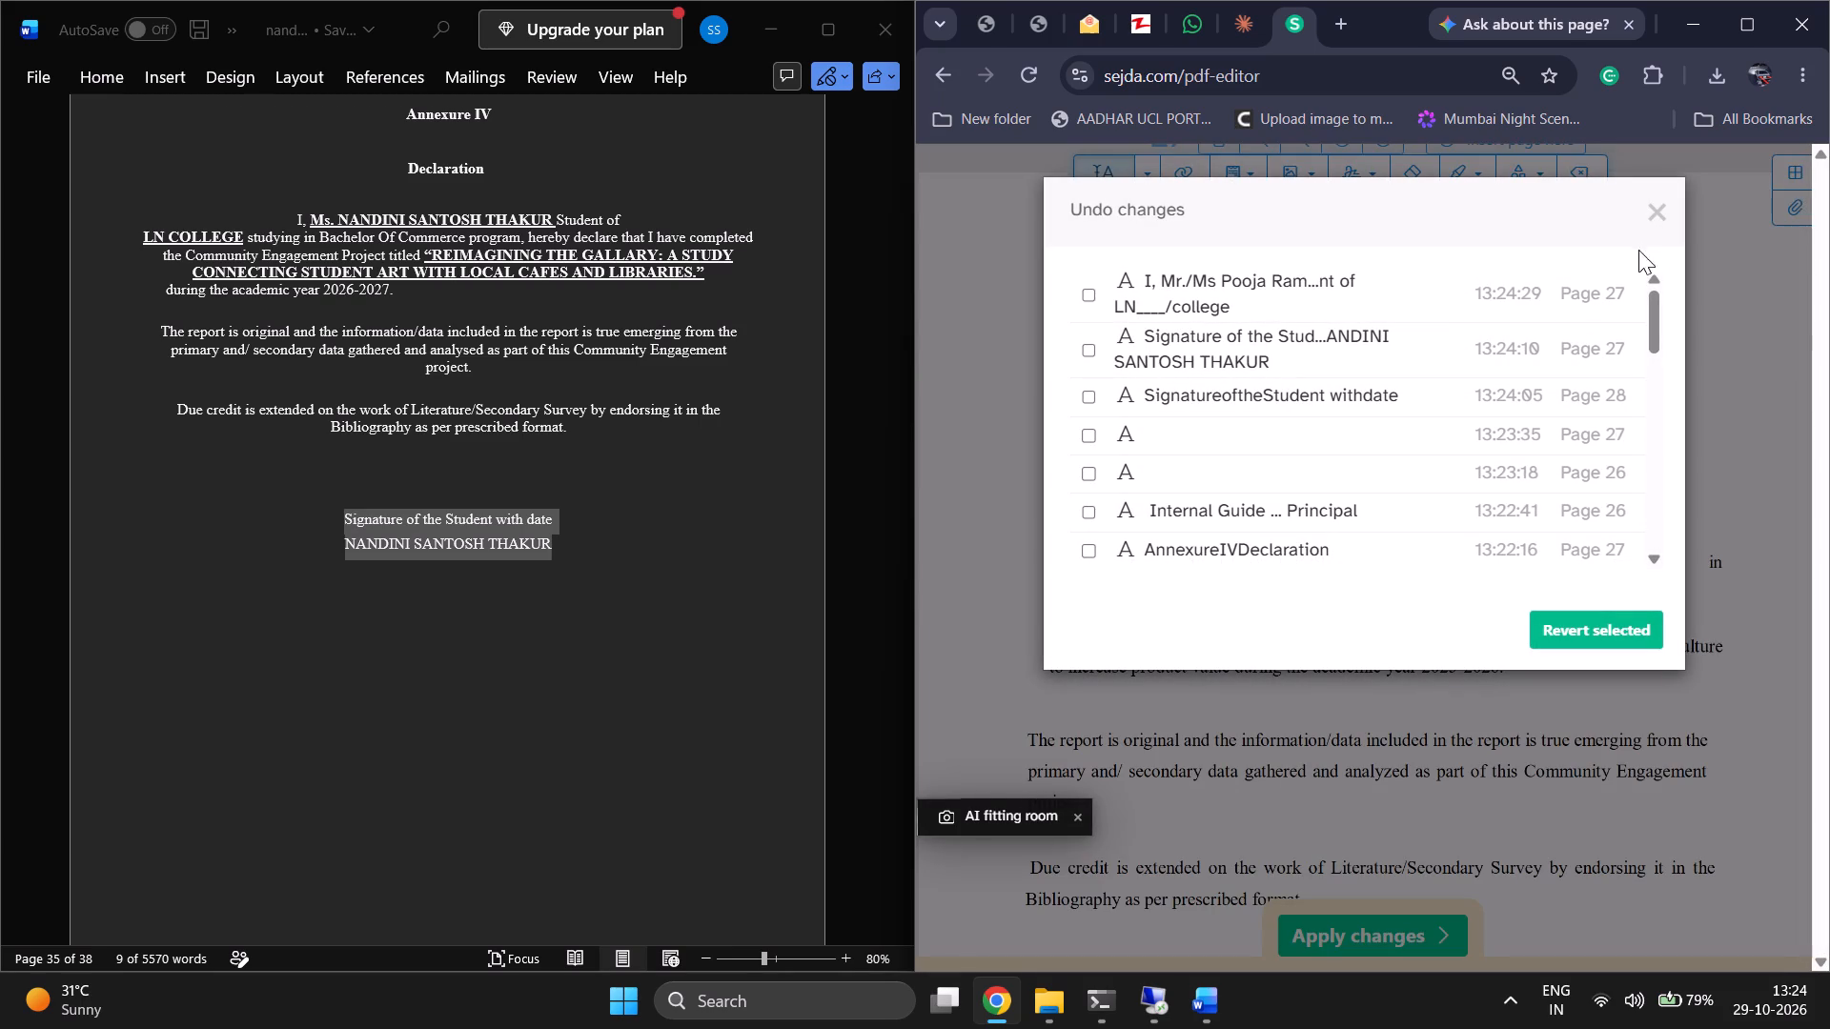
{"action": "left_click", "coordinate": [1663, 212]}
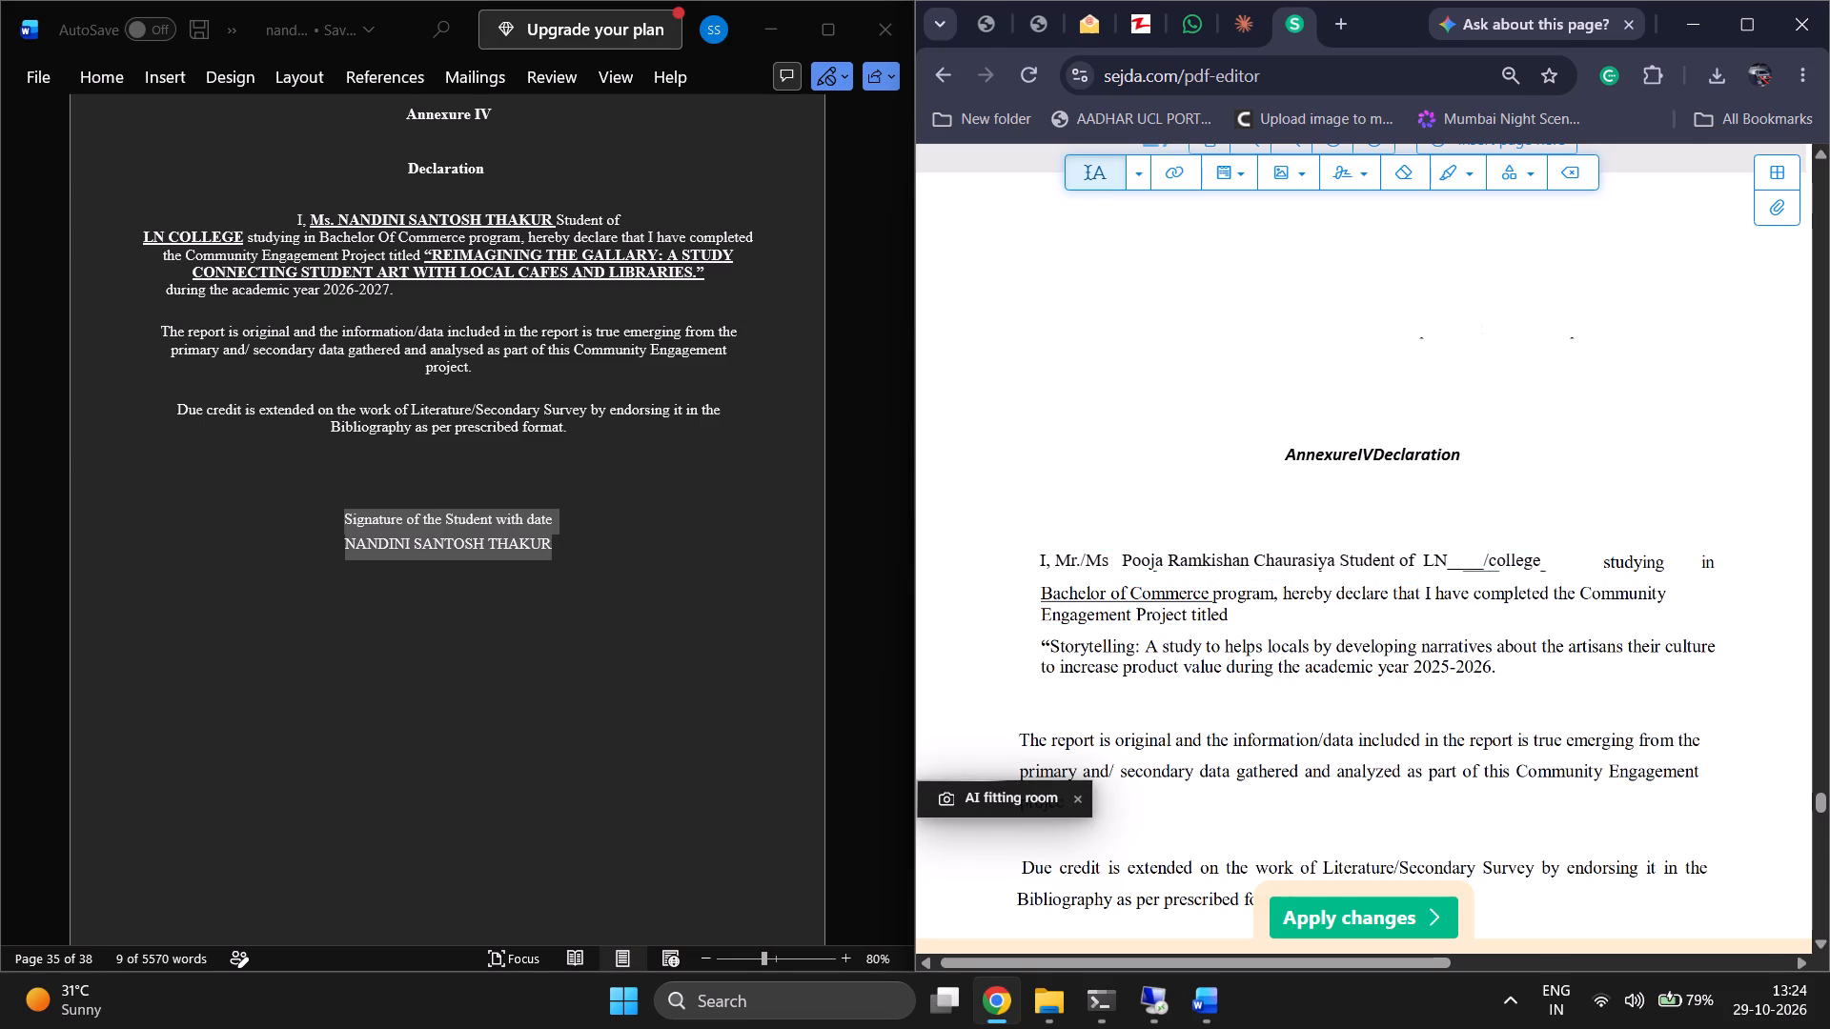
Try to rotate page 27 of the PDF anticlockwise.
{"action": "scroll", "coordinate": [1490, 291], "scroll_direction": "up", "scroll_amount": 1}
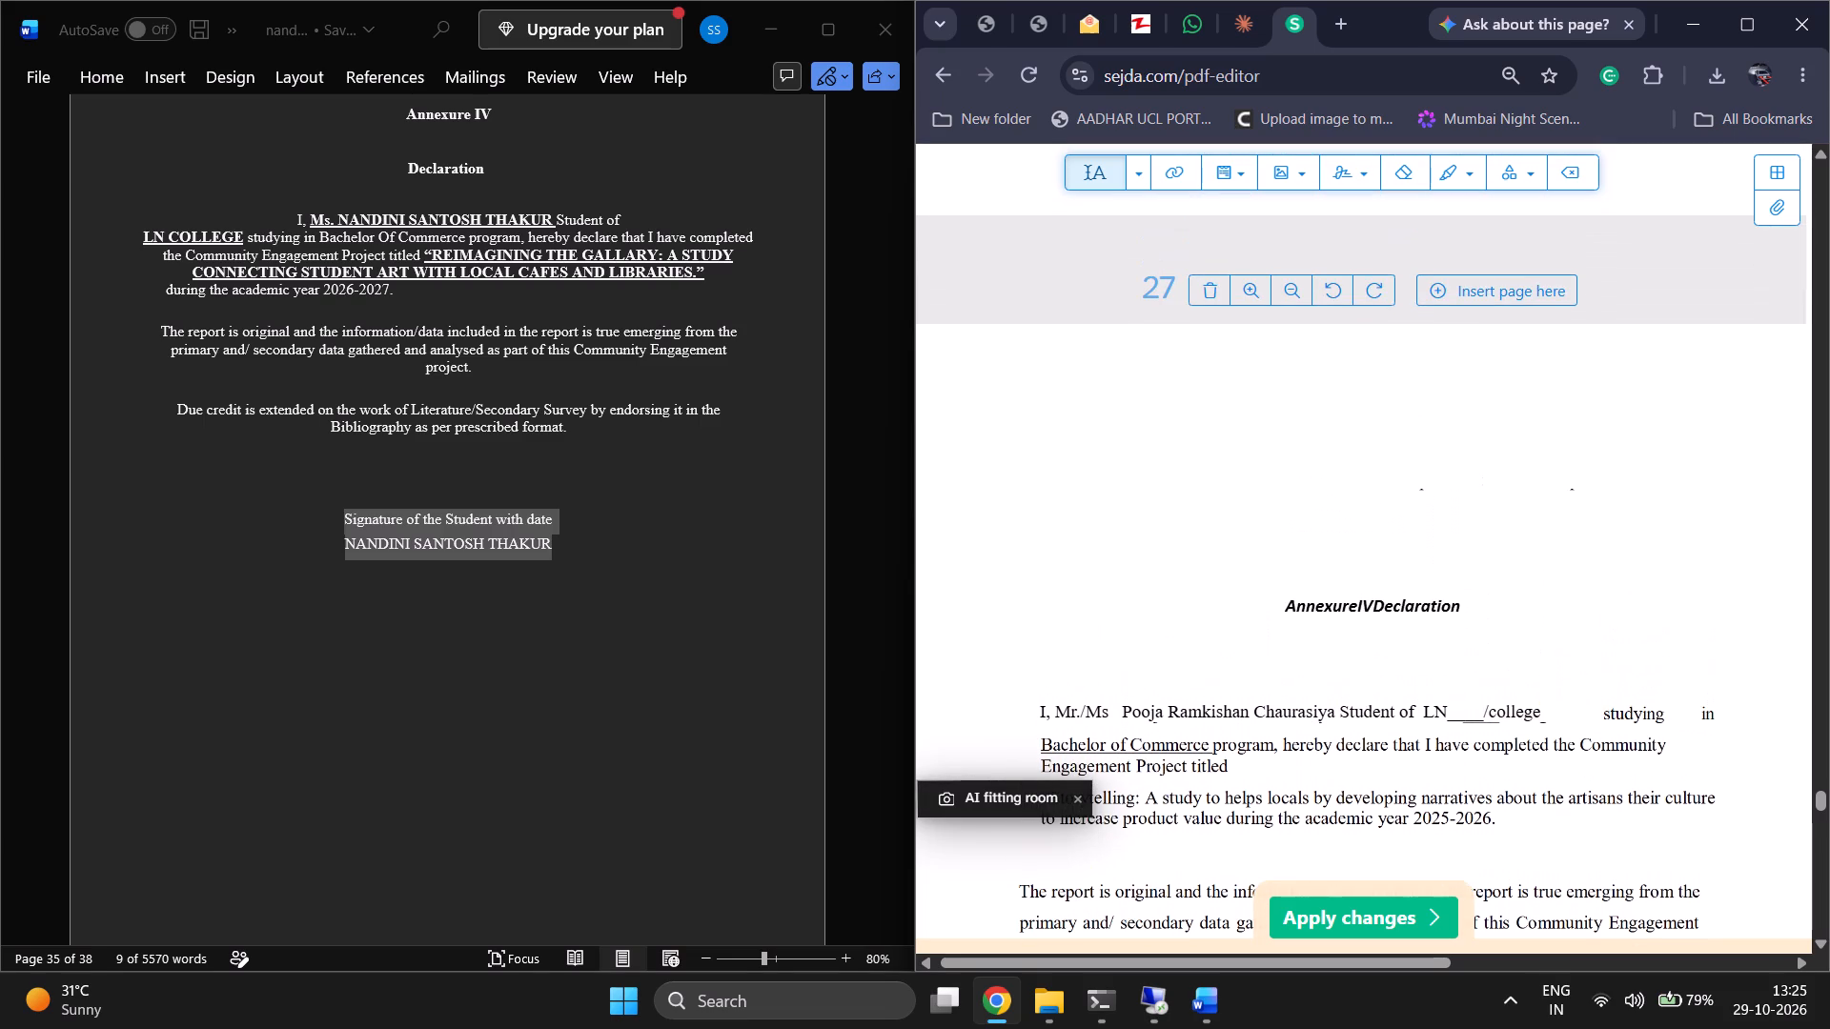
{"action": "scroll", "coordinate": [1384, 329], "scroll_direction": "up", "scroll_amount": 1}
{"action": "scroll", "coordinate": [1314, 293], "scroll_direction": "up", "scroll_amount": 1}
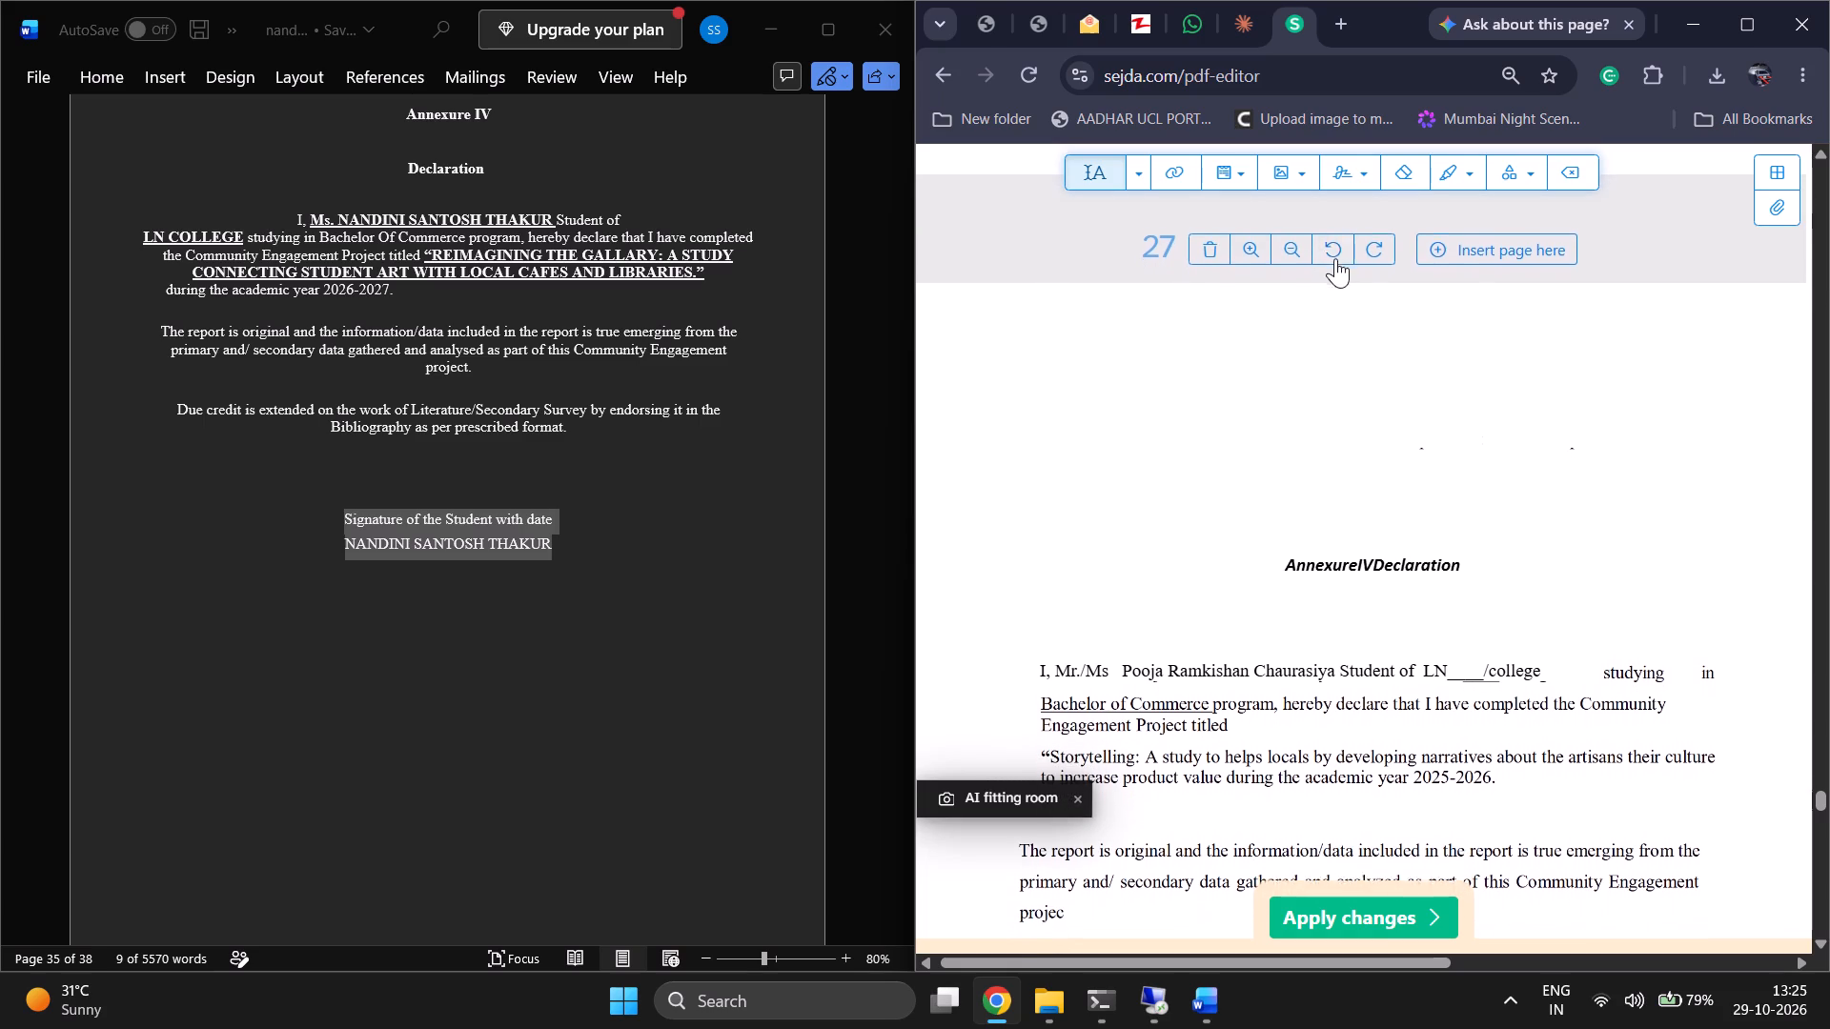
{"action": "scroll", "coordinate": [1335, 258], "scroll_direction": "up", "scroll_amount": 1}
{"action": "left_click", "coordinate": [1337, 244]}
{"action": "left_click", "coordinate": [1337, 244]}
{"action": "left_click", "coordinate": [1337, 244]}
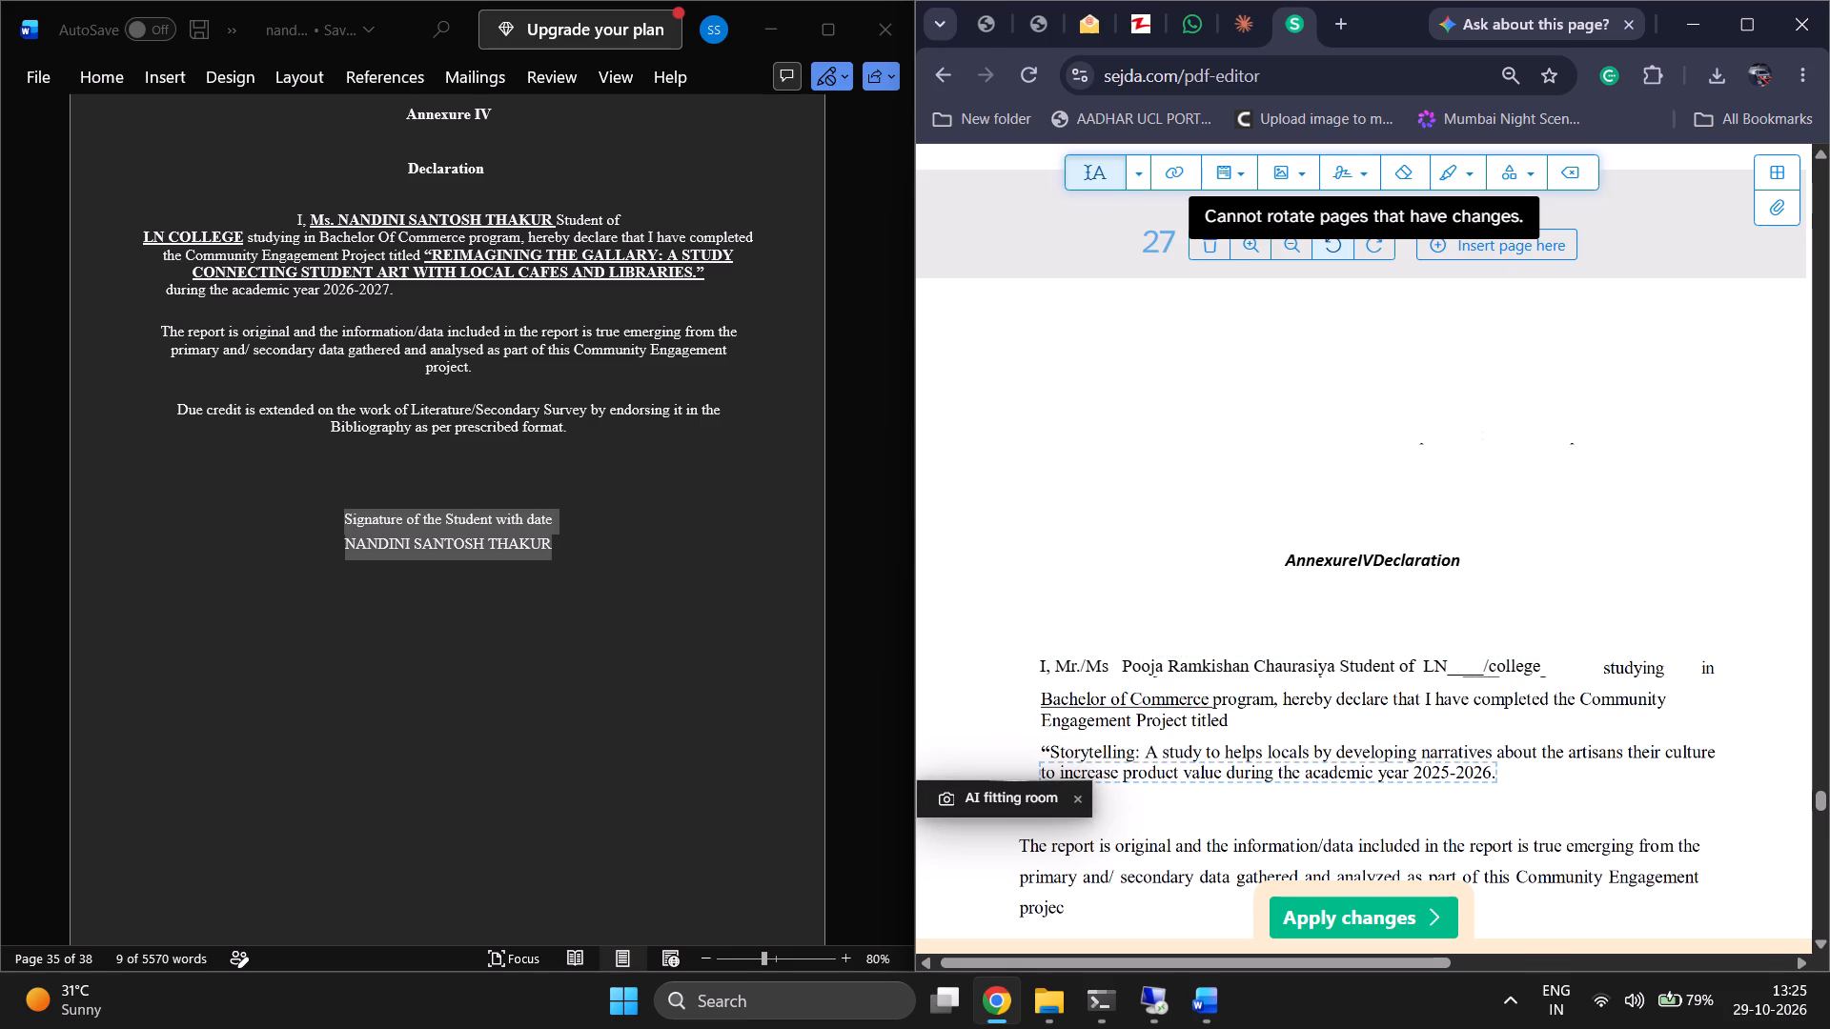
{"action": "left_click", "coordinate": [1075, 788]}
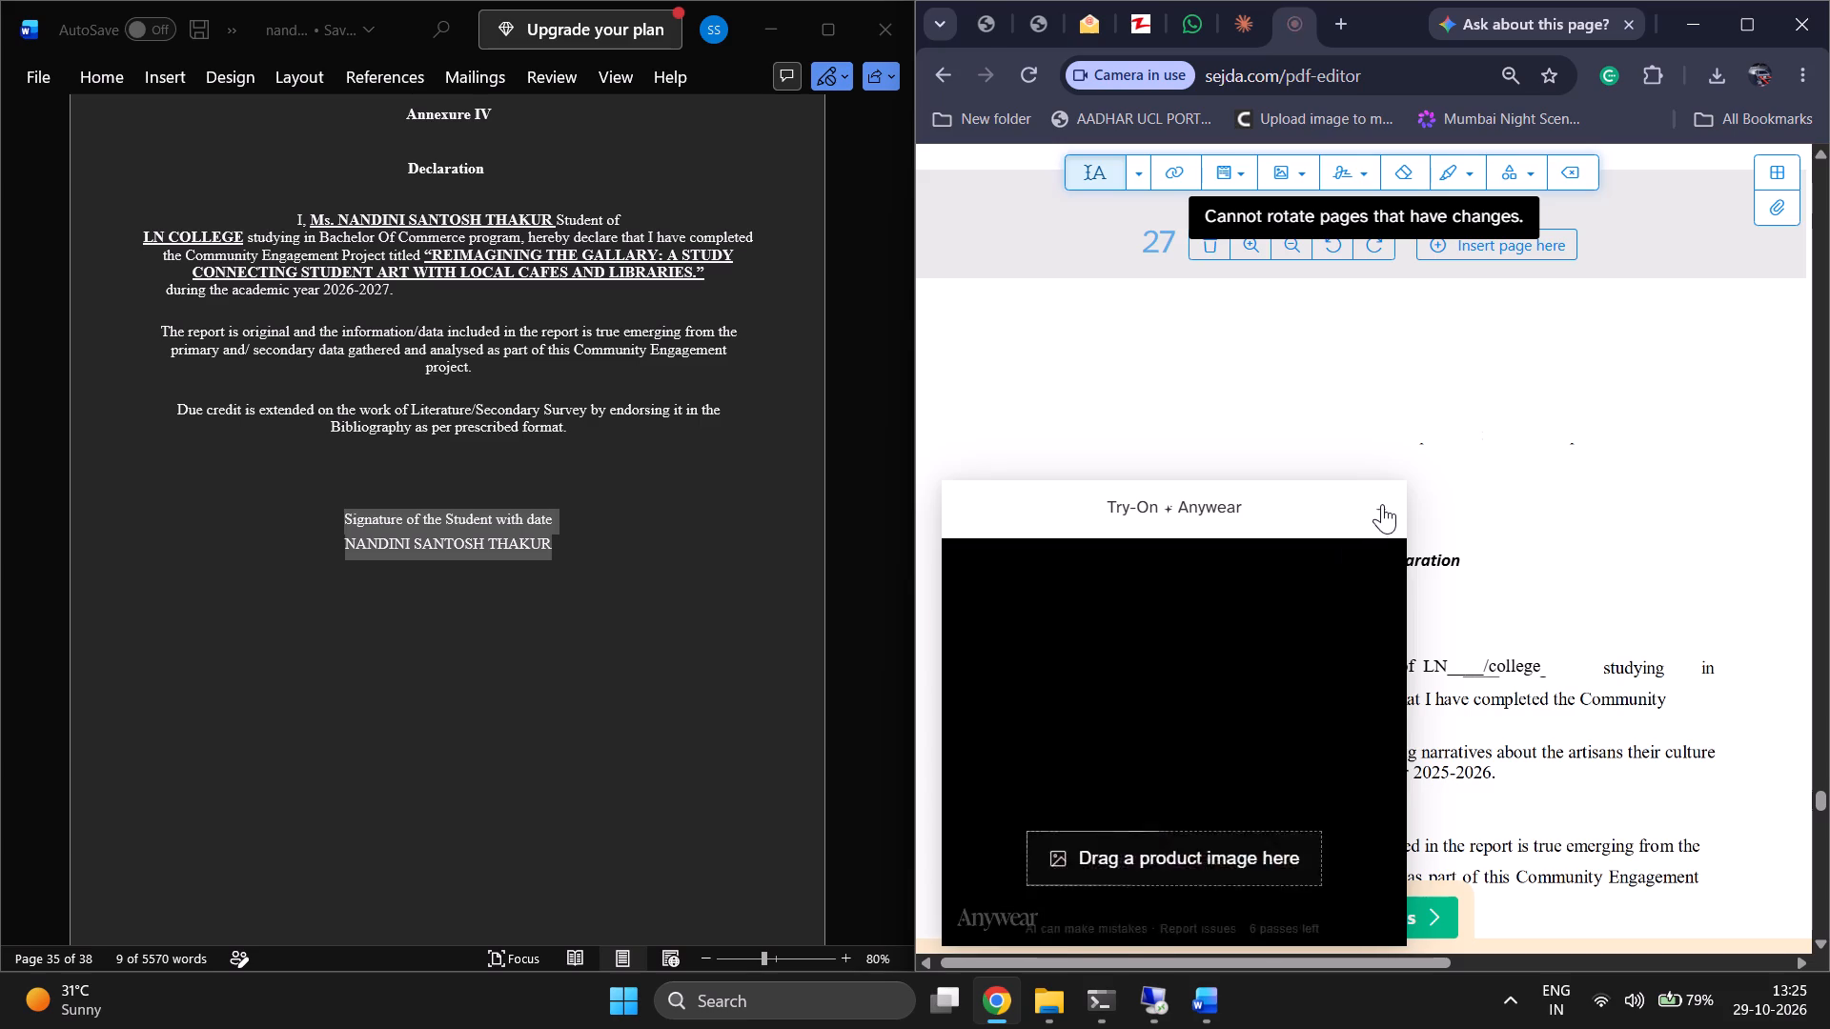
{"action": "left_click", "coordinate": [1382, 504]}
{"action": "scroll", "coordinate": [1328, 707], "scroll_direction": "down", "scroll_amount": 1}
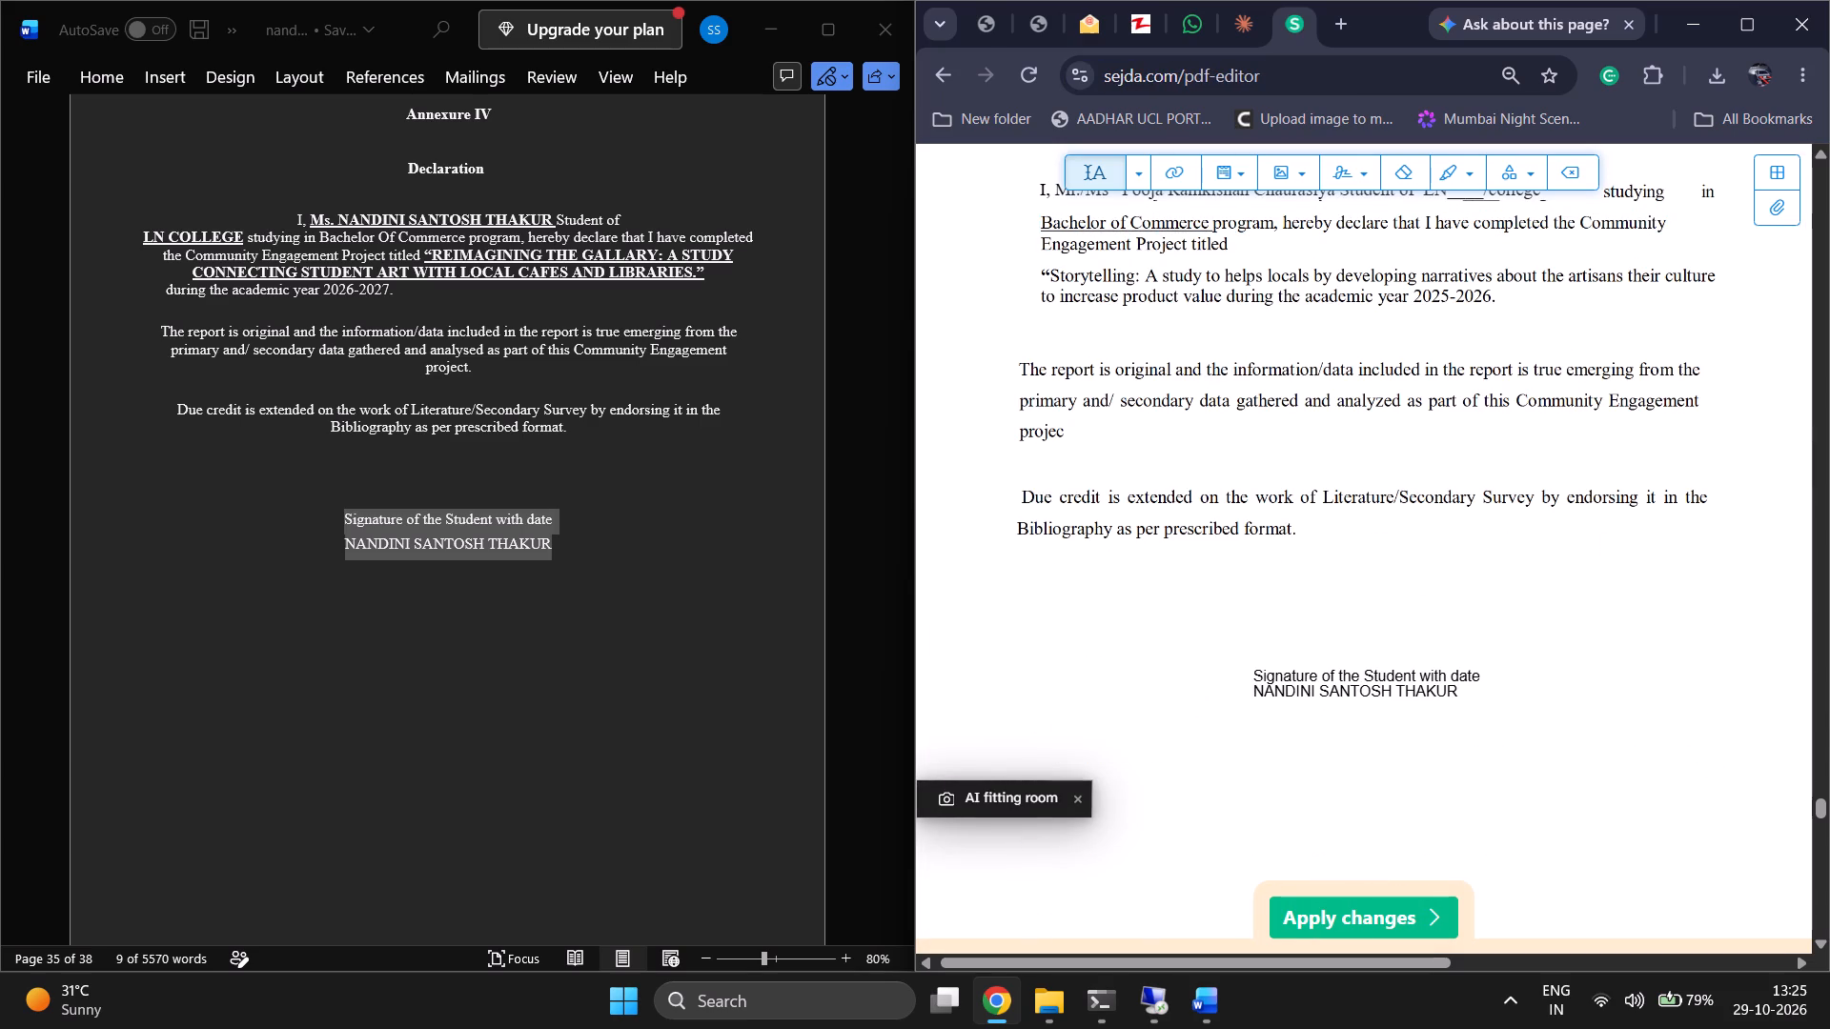
Set the academic year in the PDF's Annexure IV Declaration to 2026-2027.
{"action": "scroll", "coordinate": [1328, 707], "scroll_direction": "up", "scroll_amount": 1}
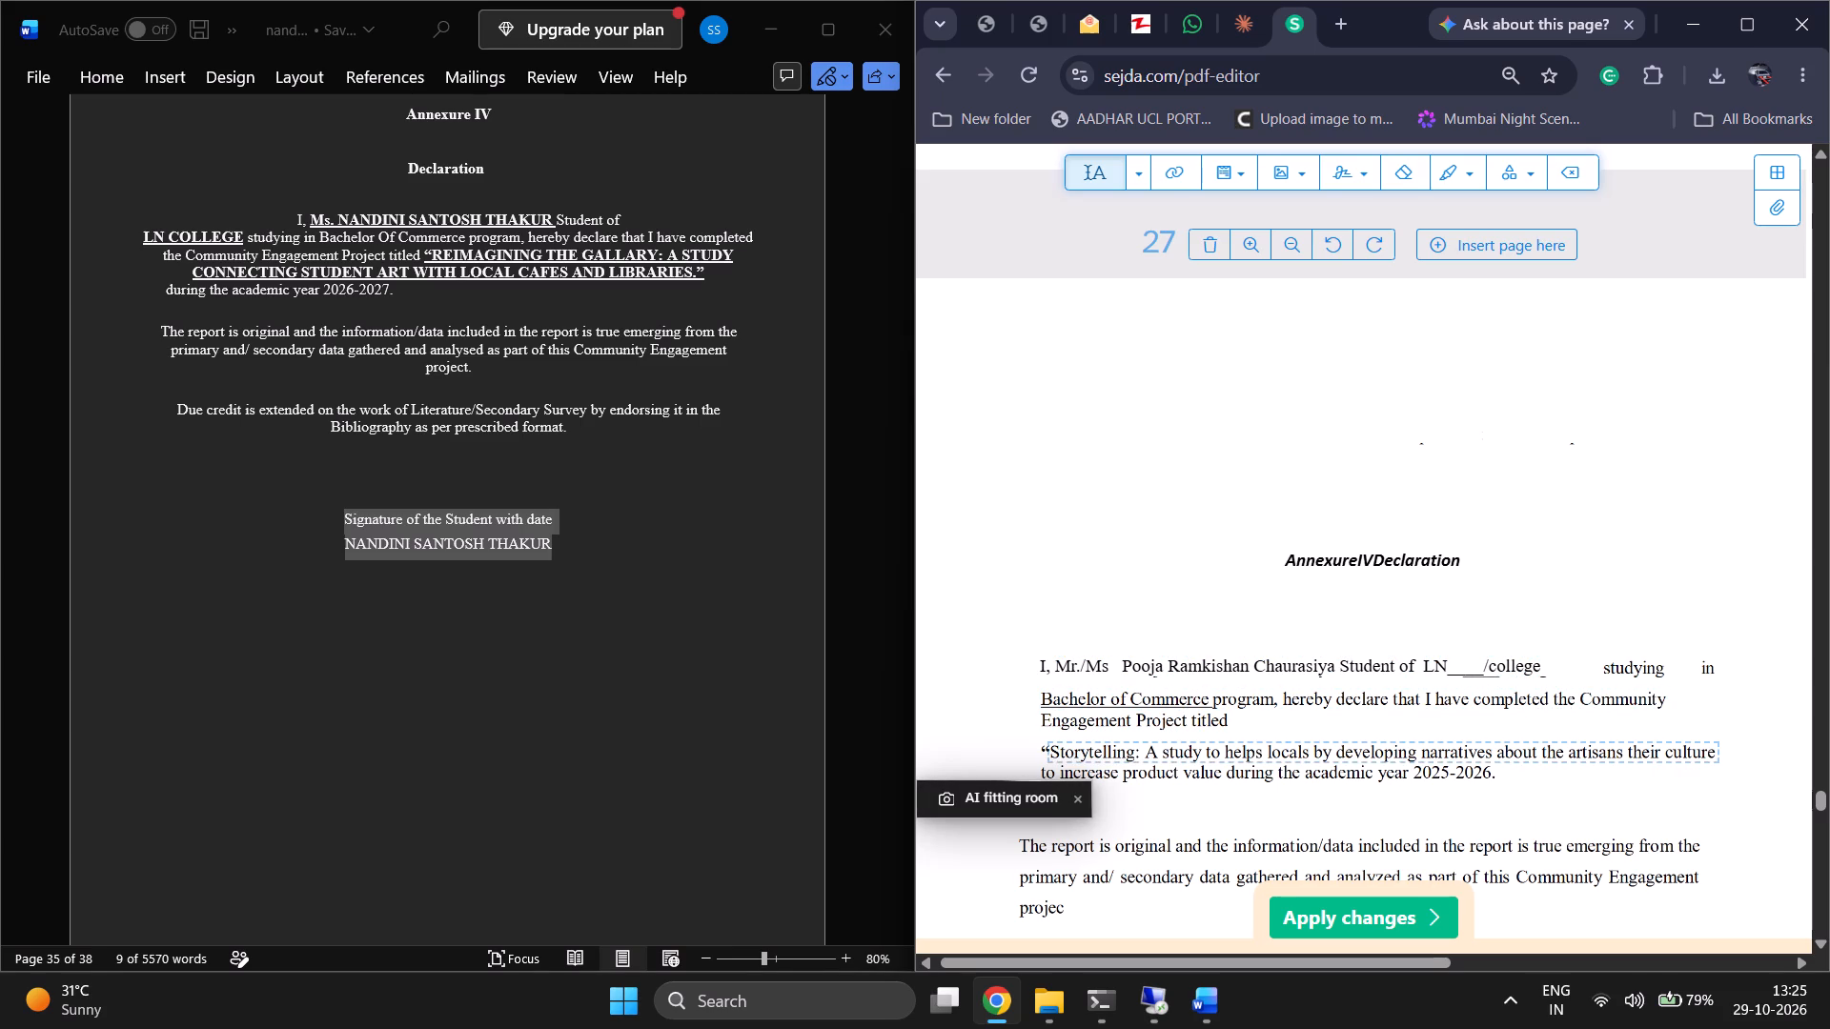
{"action": "left_click", "coordinate": [1445, 766]}
{"action": "left_click", "coordinate": [1449, 769]}
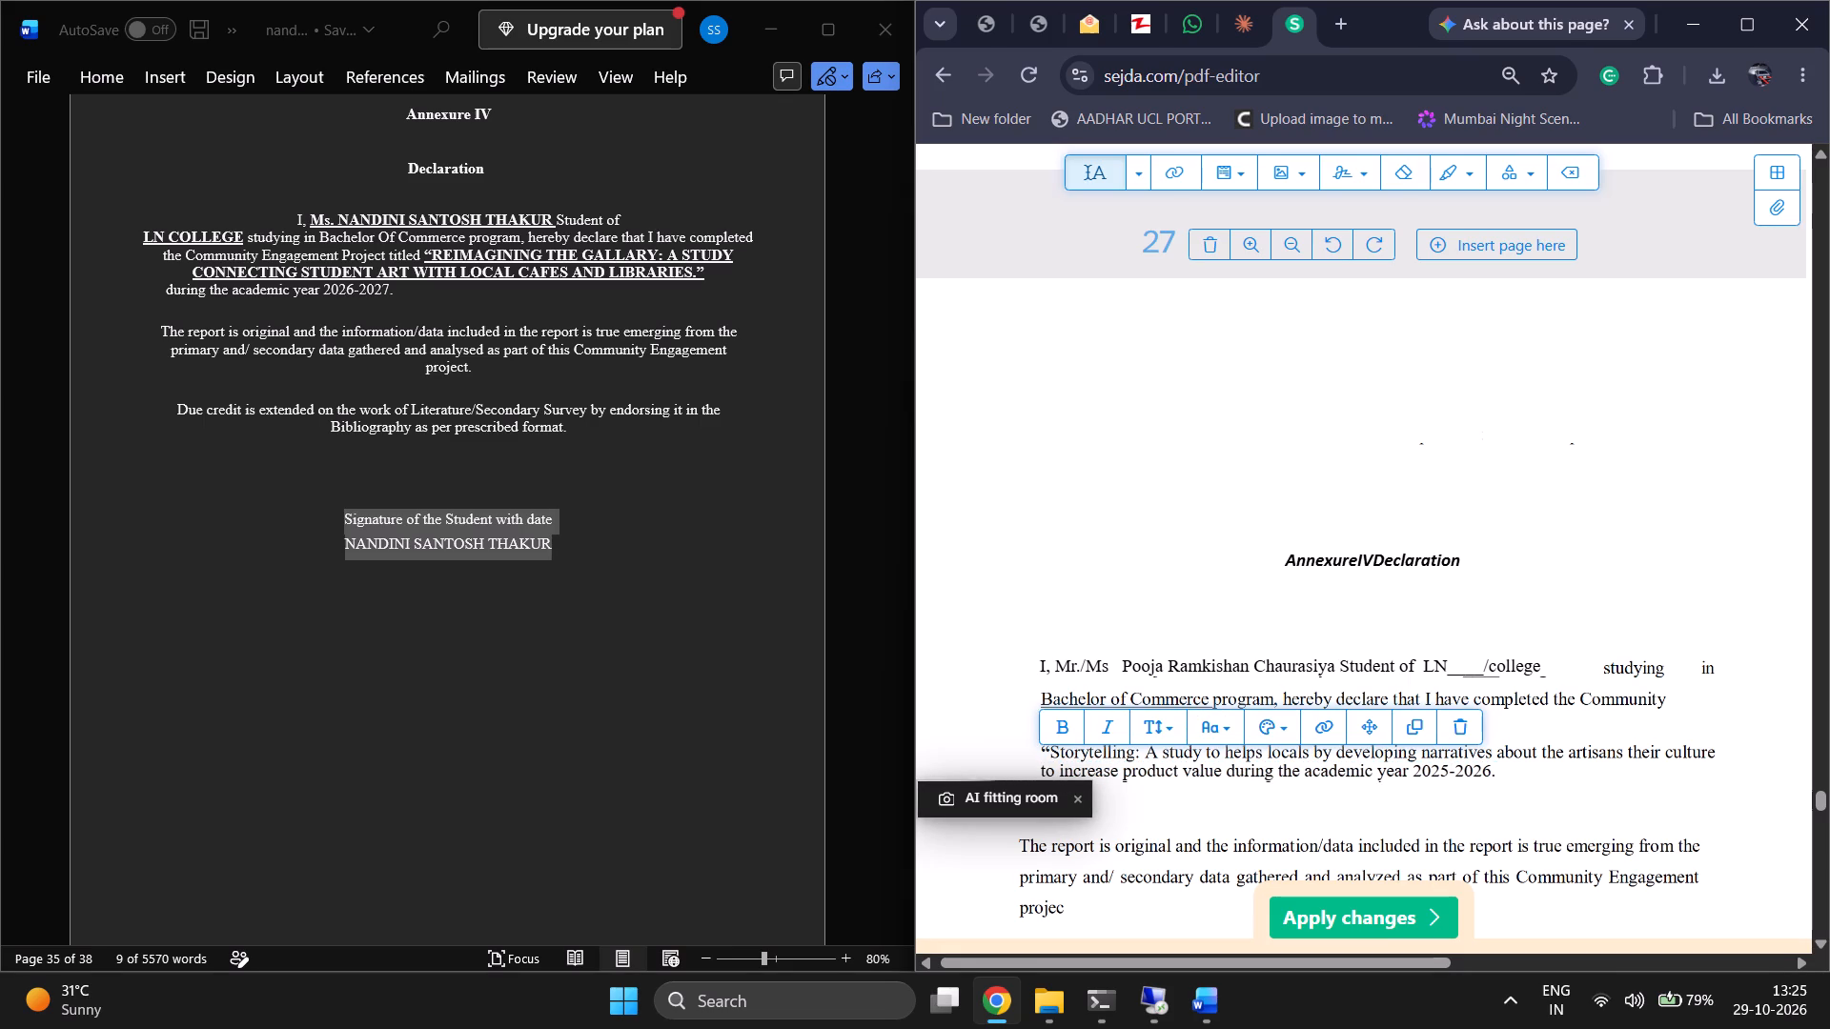
{"action": "key", "text": "BackSpace"}
{"action": "key", "text": "6"}
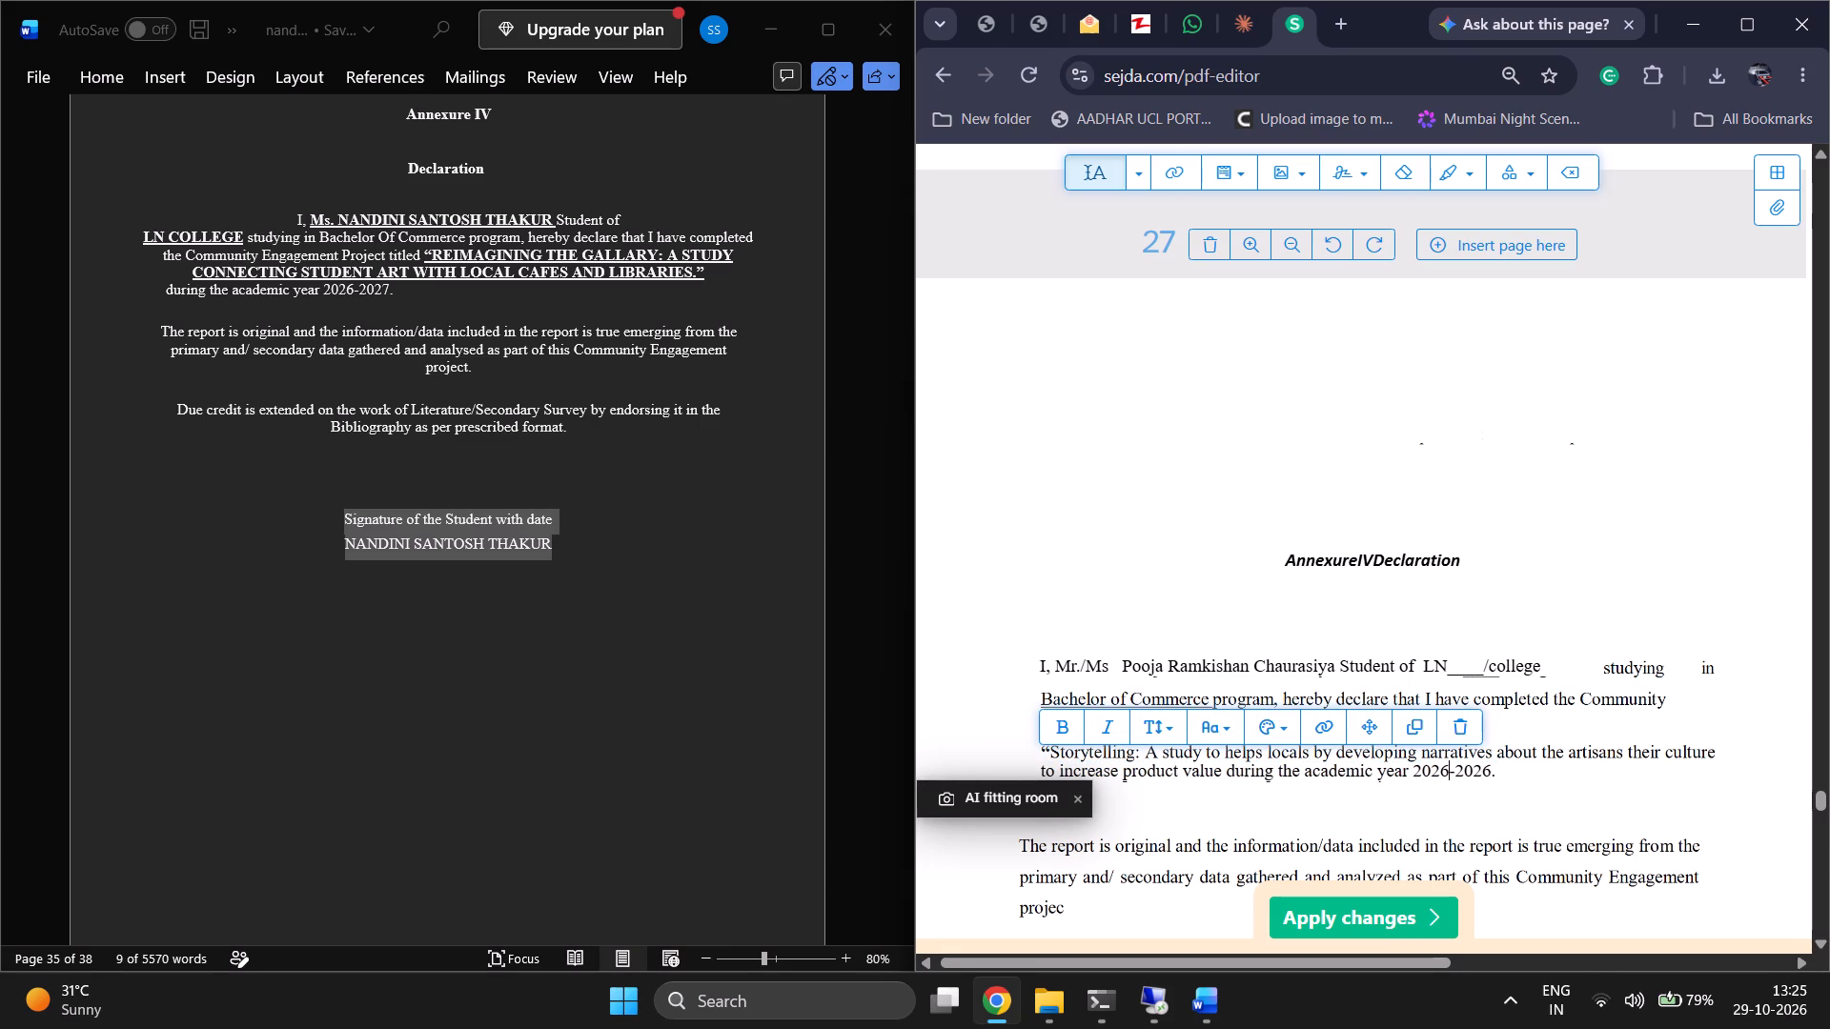
{"action": "left_click", "coordinate": [1488, 769]}
{"action": "key", "text": "BackSpace"}
{"action": "key", "text": "7"}
Delete the reference student's name from below "Signature of the Student with date" under the PDF's Annexure IV Declaration.
{"action": "scroll", "coordinate": [1533, 710], "scroll_direction": "down", "scroll_amount": 1}
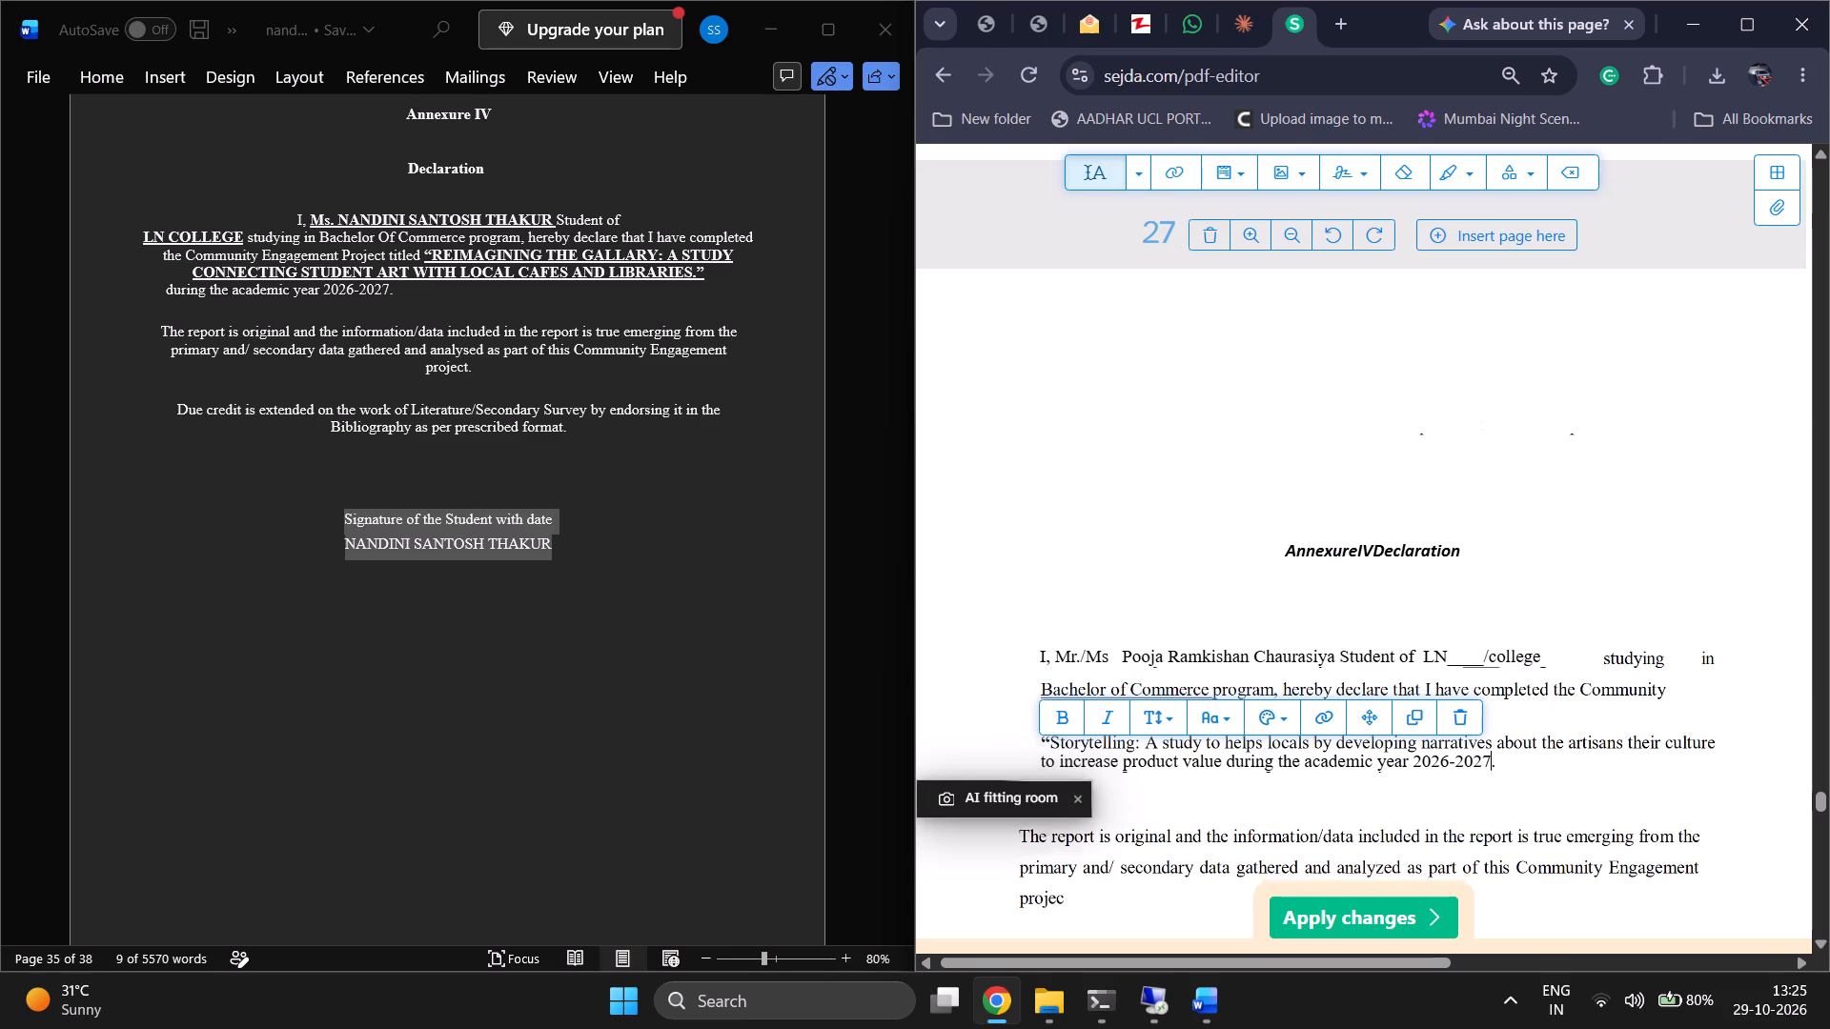
{"action": "scroll", "coordinate": [1533, 710], "scroll_direction": "down", "scroll_amount": 3}
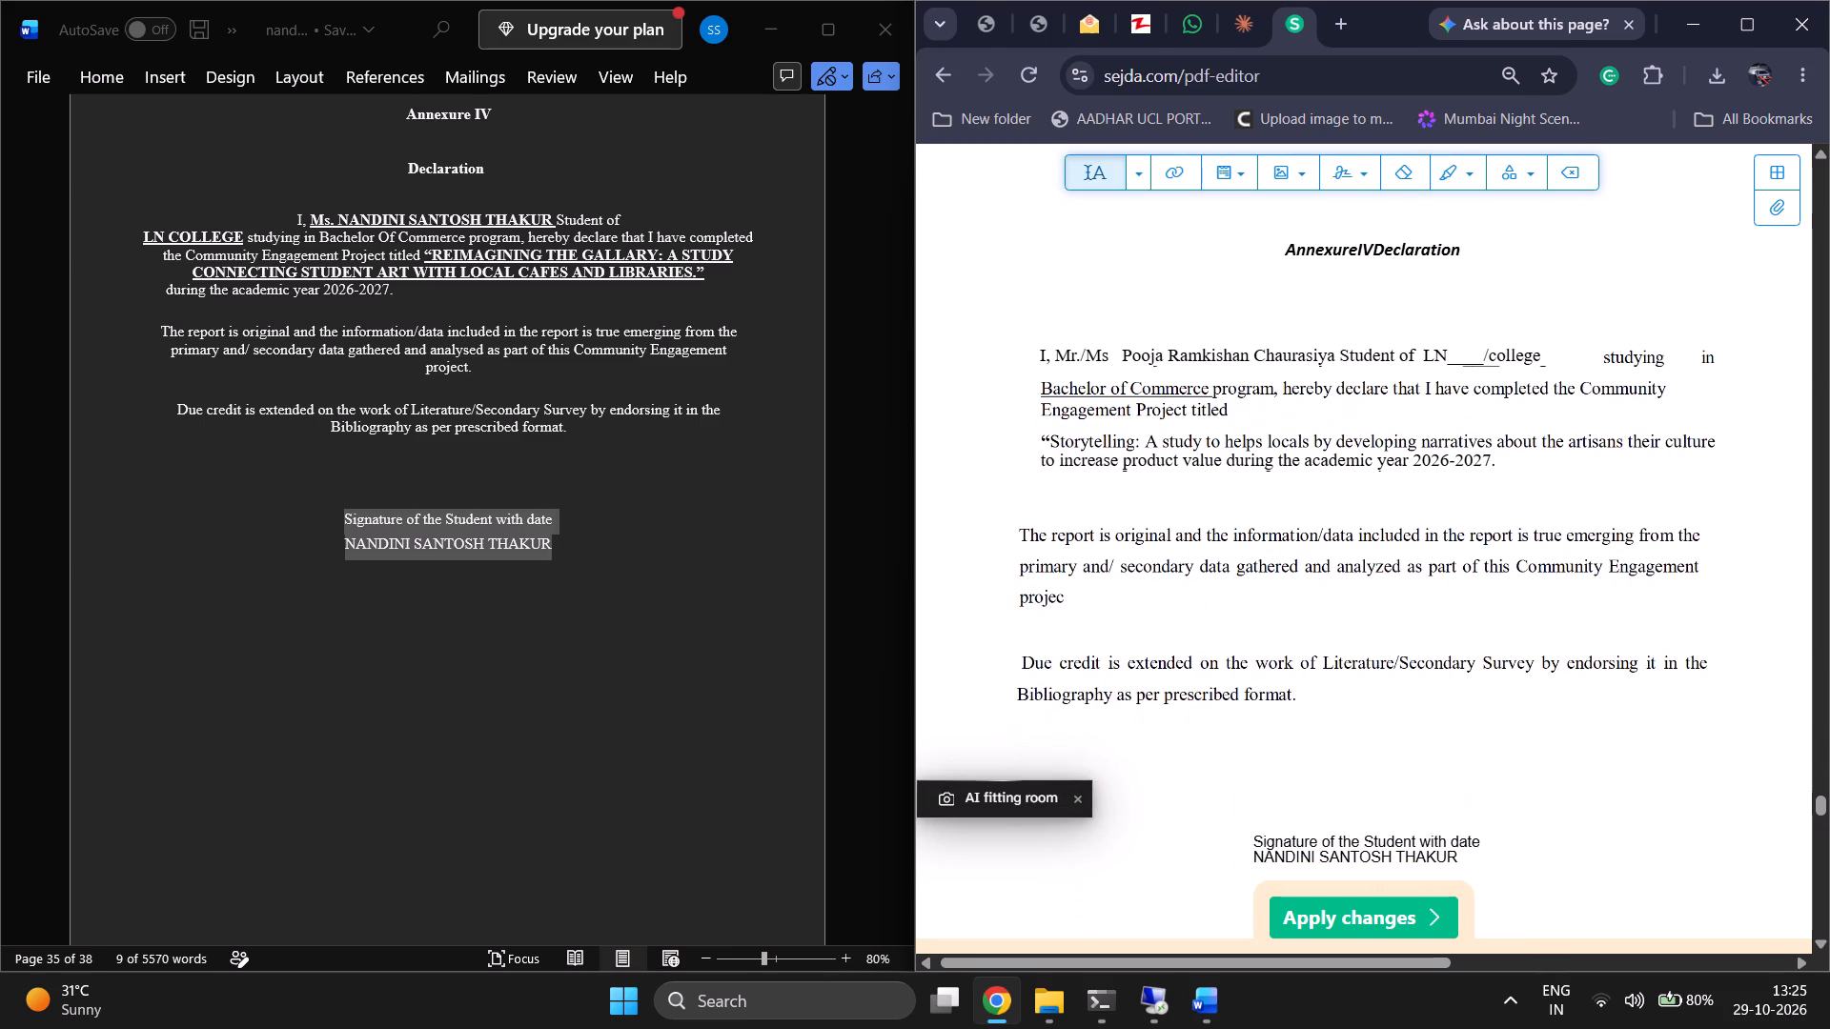
{"action": "scroll", "coordinate": [1528, 710], "scroll_direction": "down", "scroll_amount": 1}
{"action": "scroll", "coordinate": [1451, 755], "scroll_direction": "down", "scroll_amount": 1}
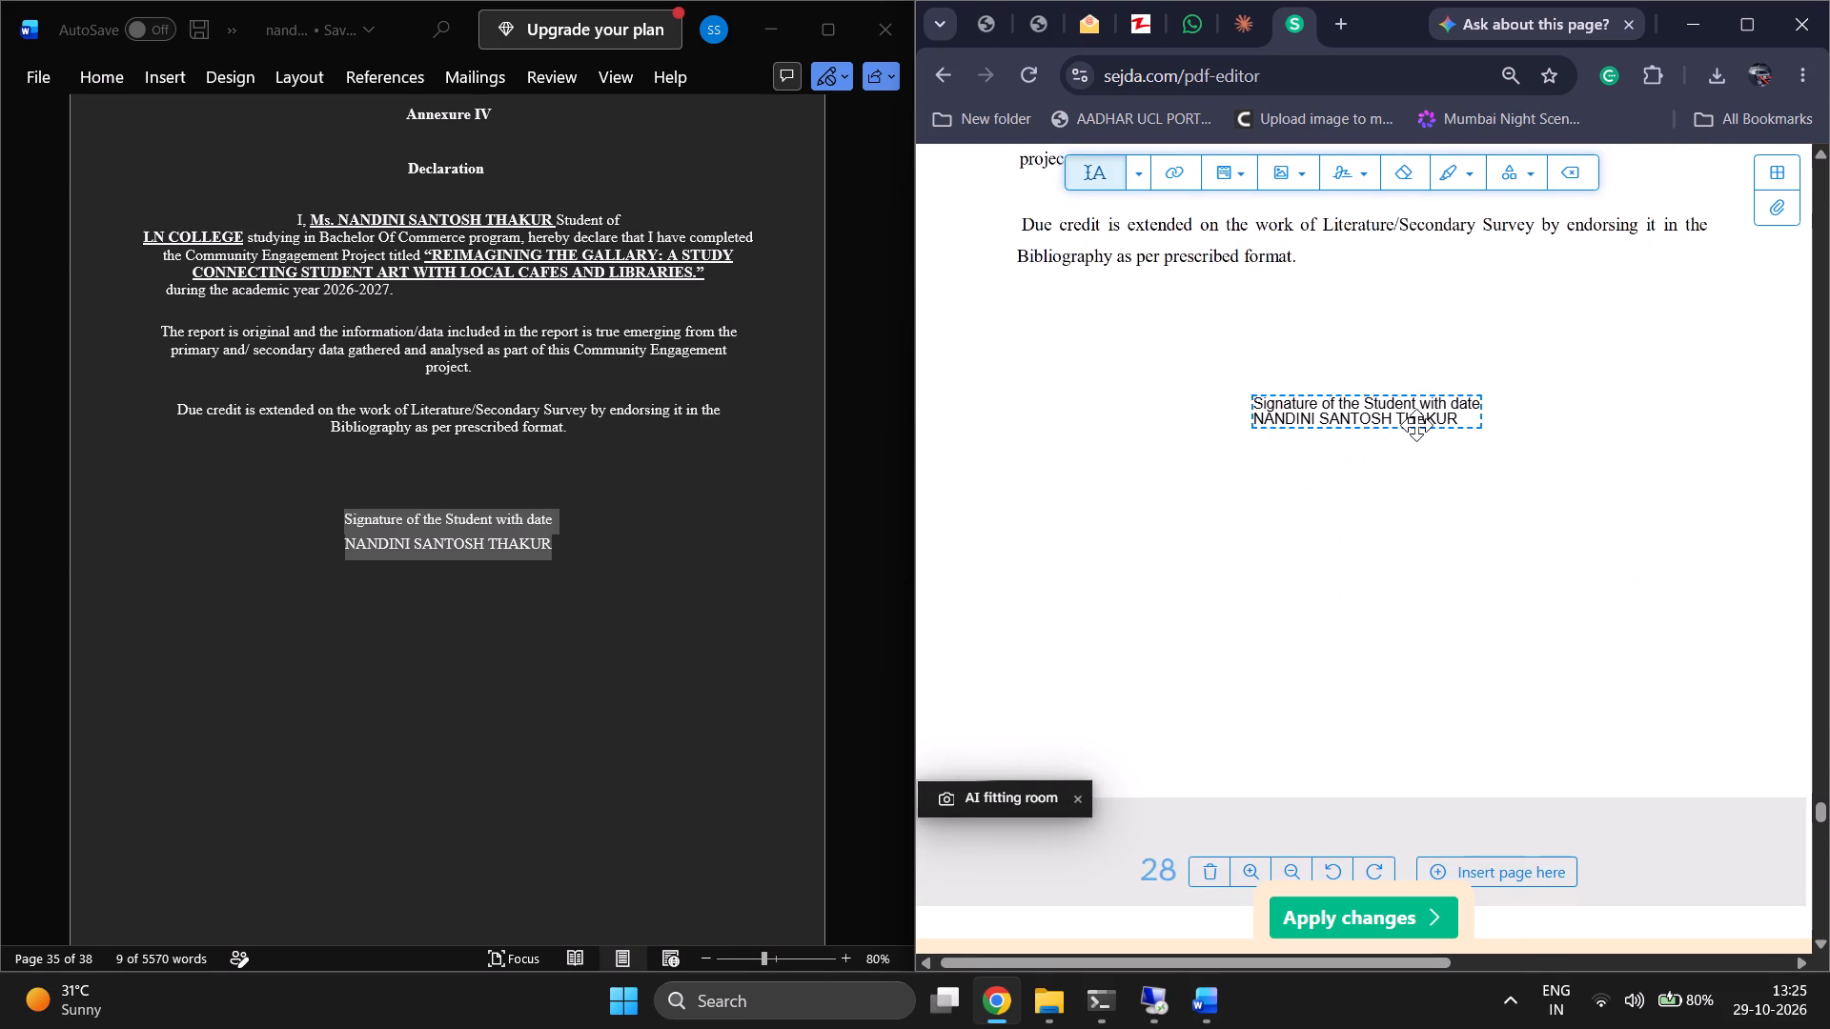
{"action": "left_click", "coordinate": [1416, 425]}
{"action": "left_click", "coordinate": [1458, 419]}
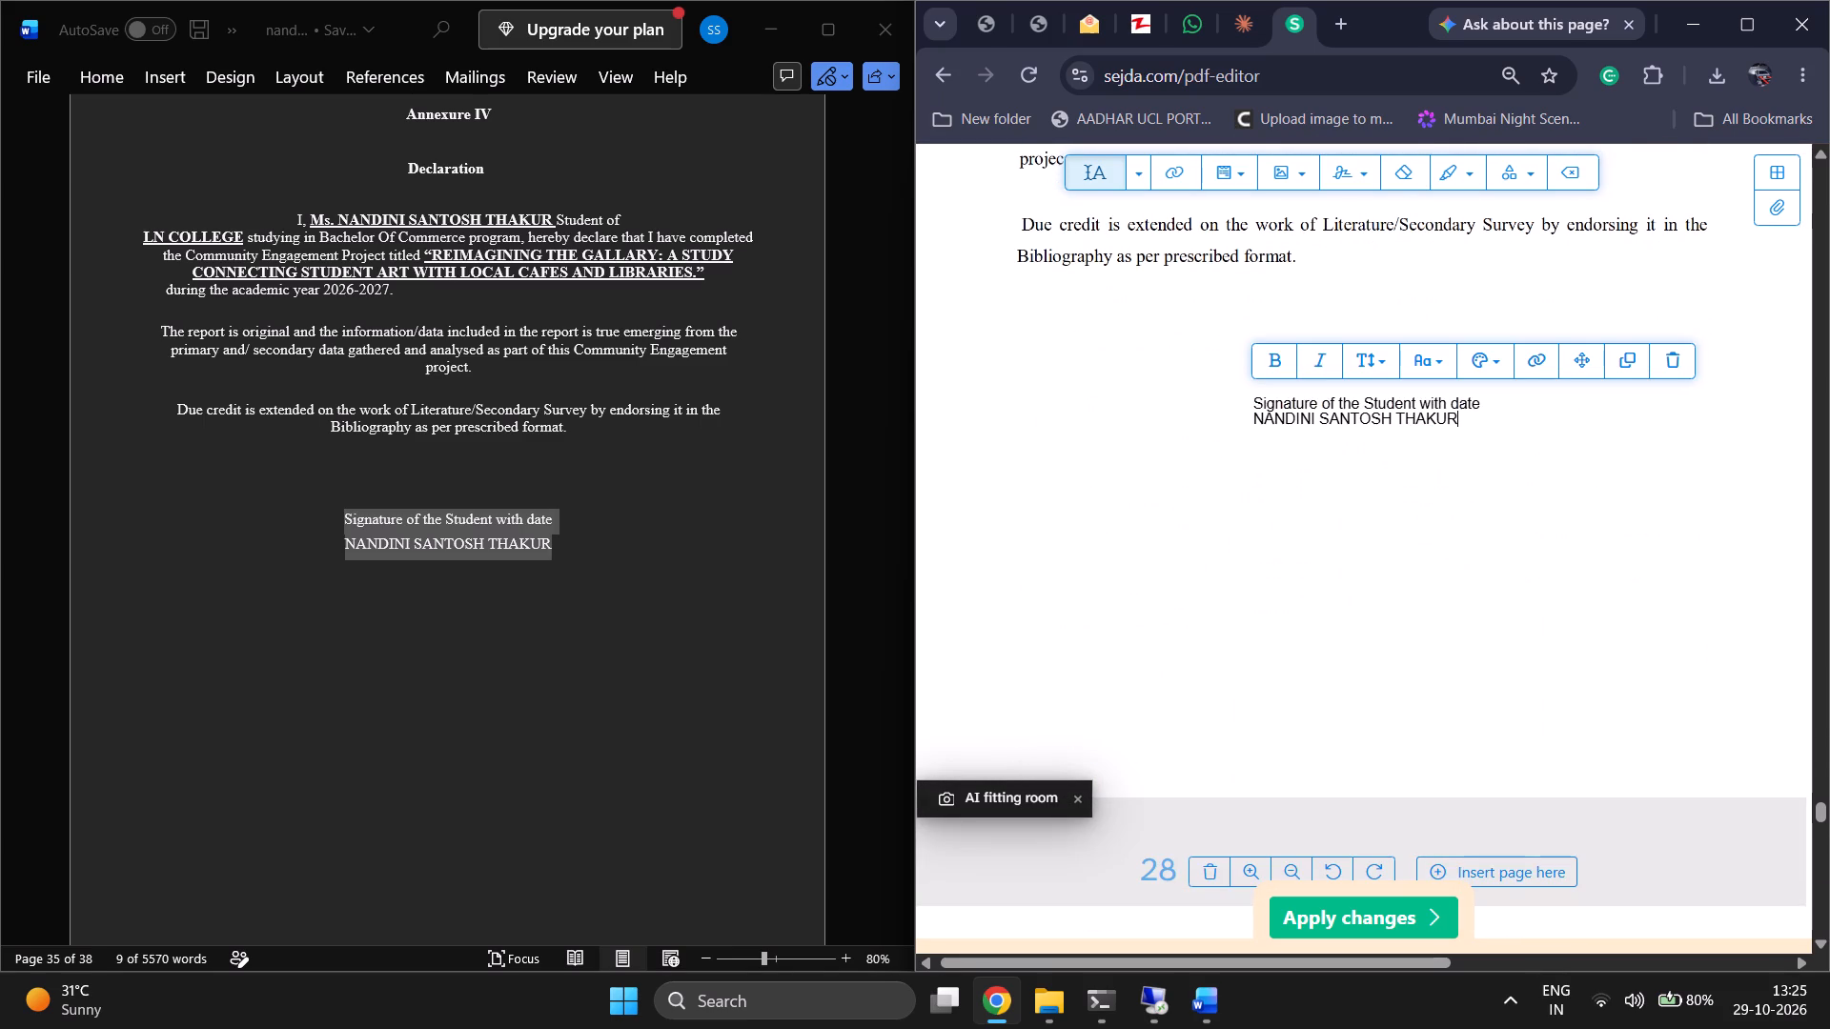
{"action": "key", "text": "BackSpace"}
{"action": "key", "text": "BackSpace"}
{"action": "key", "text": "BackSpace"}
{"action": "key", "text": "BackSpace"}
{"action": "key", "text": "BackSpace"}
{"action": "key", "text": "BackSpace"}
{"action": "key", "text": "BackSpace"}
{"action": "key", "text": "BackSpace"}
{"action": "key", "text": "BackSpace"}
{"action": "key", "text": "BackSpace"}
{"action": "key", "text": "BackSpace"}
{"action": "key", "text": "BackSpace"}
{"action": "key", "text": "BackSpace"}
{"action": "key", "text": "BackSpace"}
{"action": "key", "text": "BackSpace"}
{"action": "key", "text": "BackSpace"}
{"action": "key", "text": "BackSpace"}
{"action": "key", "text": "BackSpace"}
{"action": "key", "text": "BackSpace"}
{"action": "key", "text": "BackSpace"}
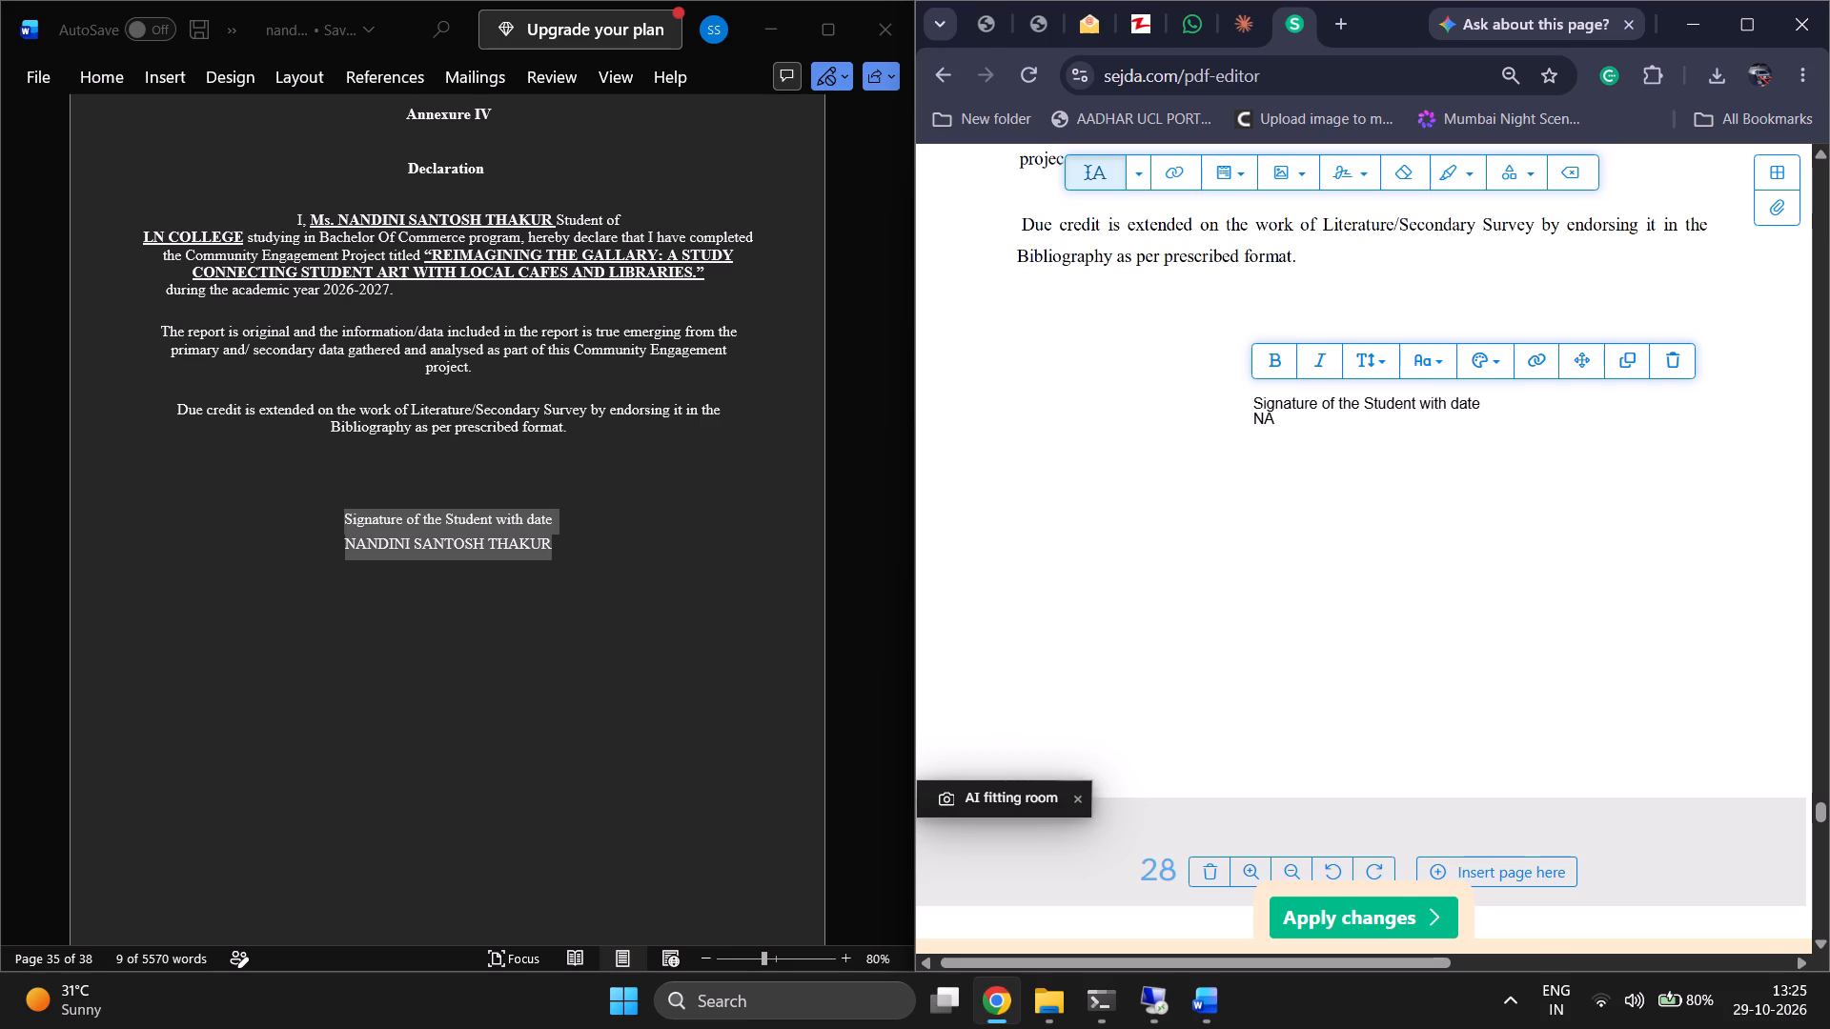
{"action": "key", "text": "BackSpace"}
{"action": "key", "text": "BackSpace"}
{"action": "key", "text": "space"}
{"action": "key", "text": "ctrl+v"}
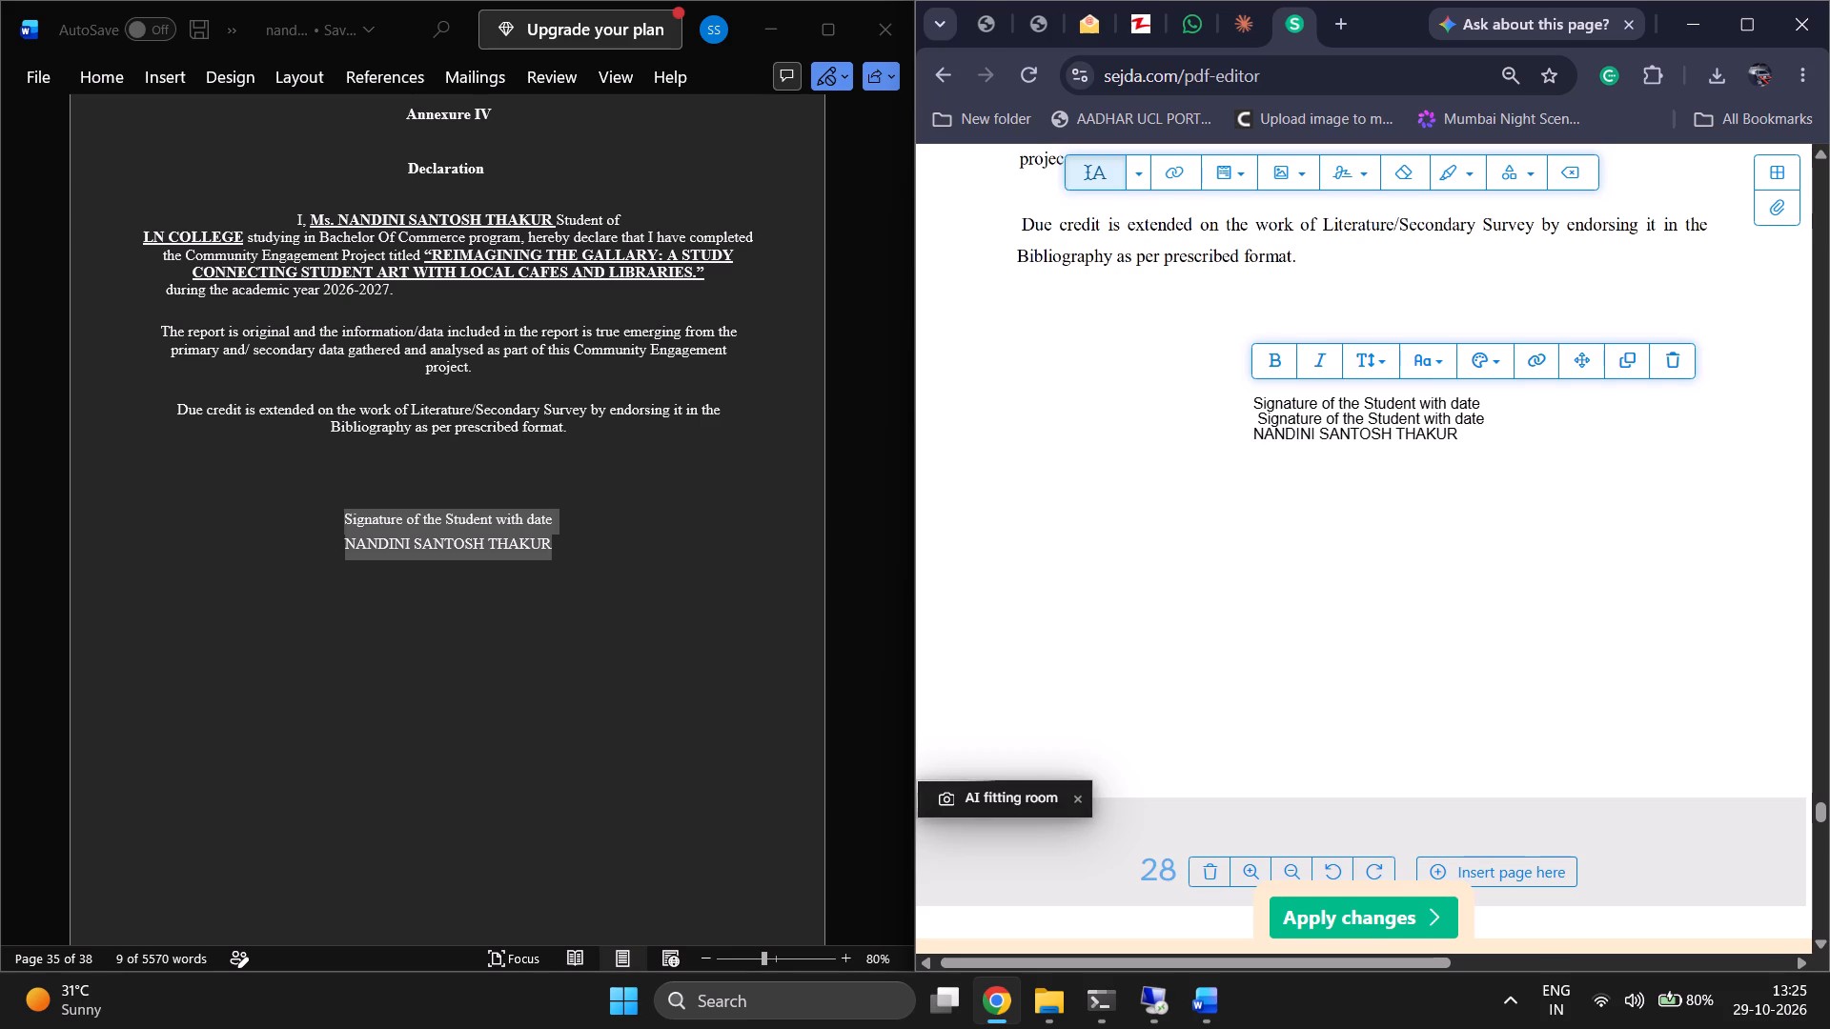
{"action": "key", "text": "ctrl+z"}
Copy the student's name from the Annexure IV Declaration text and add it on a new line below "Signature of the Student with date".
{"action": "scroll", "coordinate": [1393, 454], "scroll_direction": "up", "scroll_amount": 1}
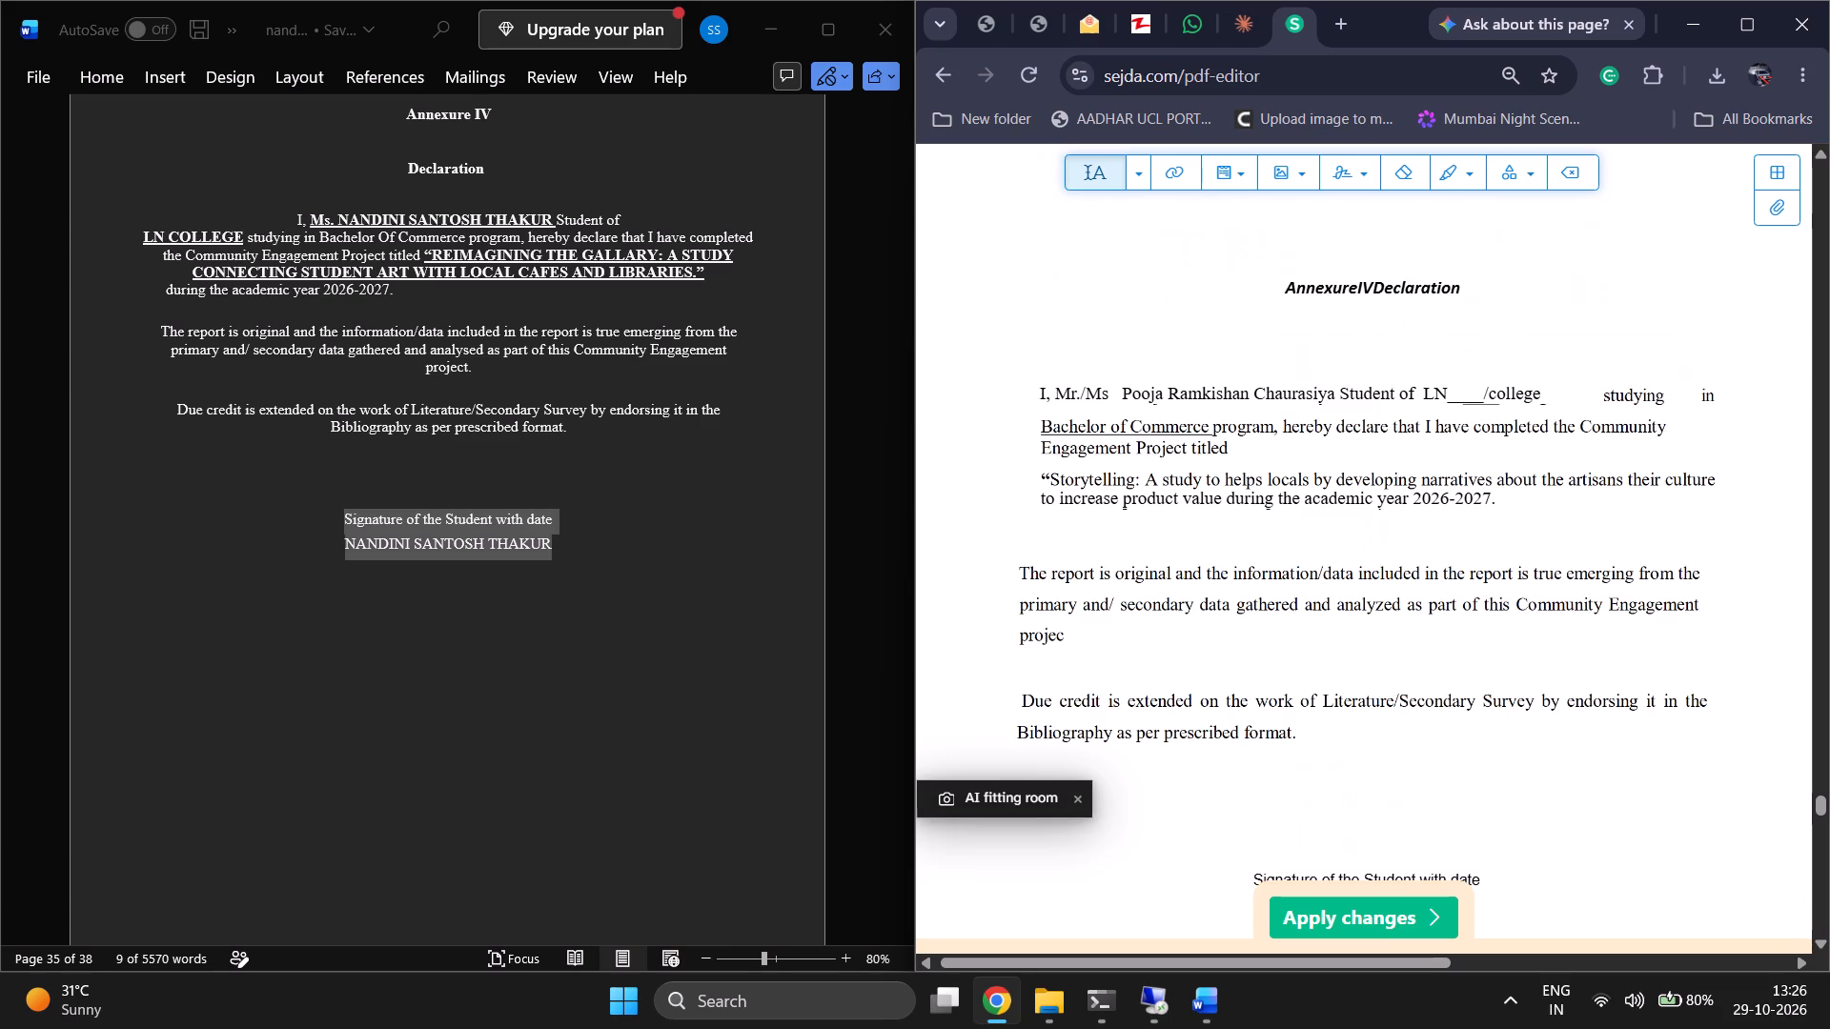
{"action": "left_click", "coordinate": [1120, 393]}
{"action": "left_click_drag", "start_coordinate": [1118, 391], "coordinate": [1178, 394]}
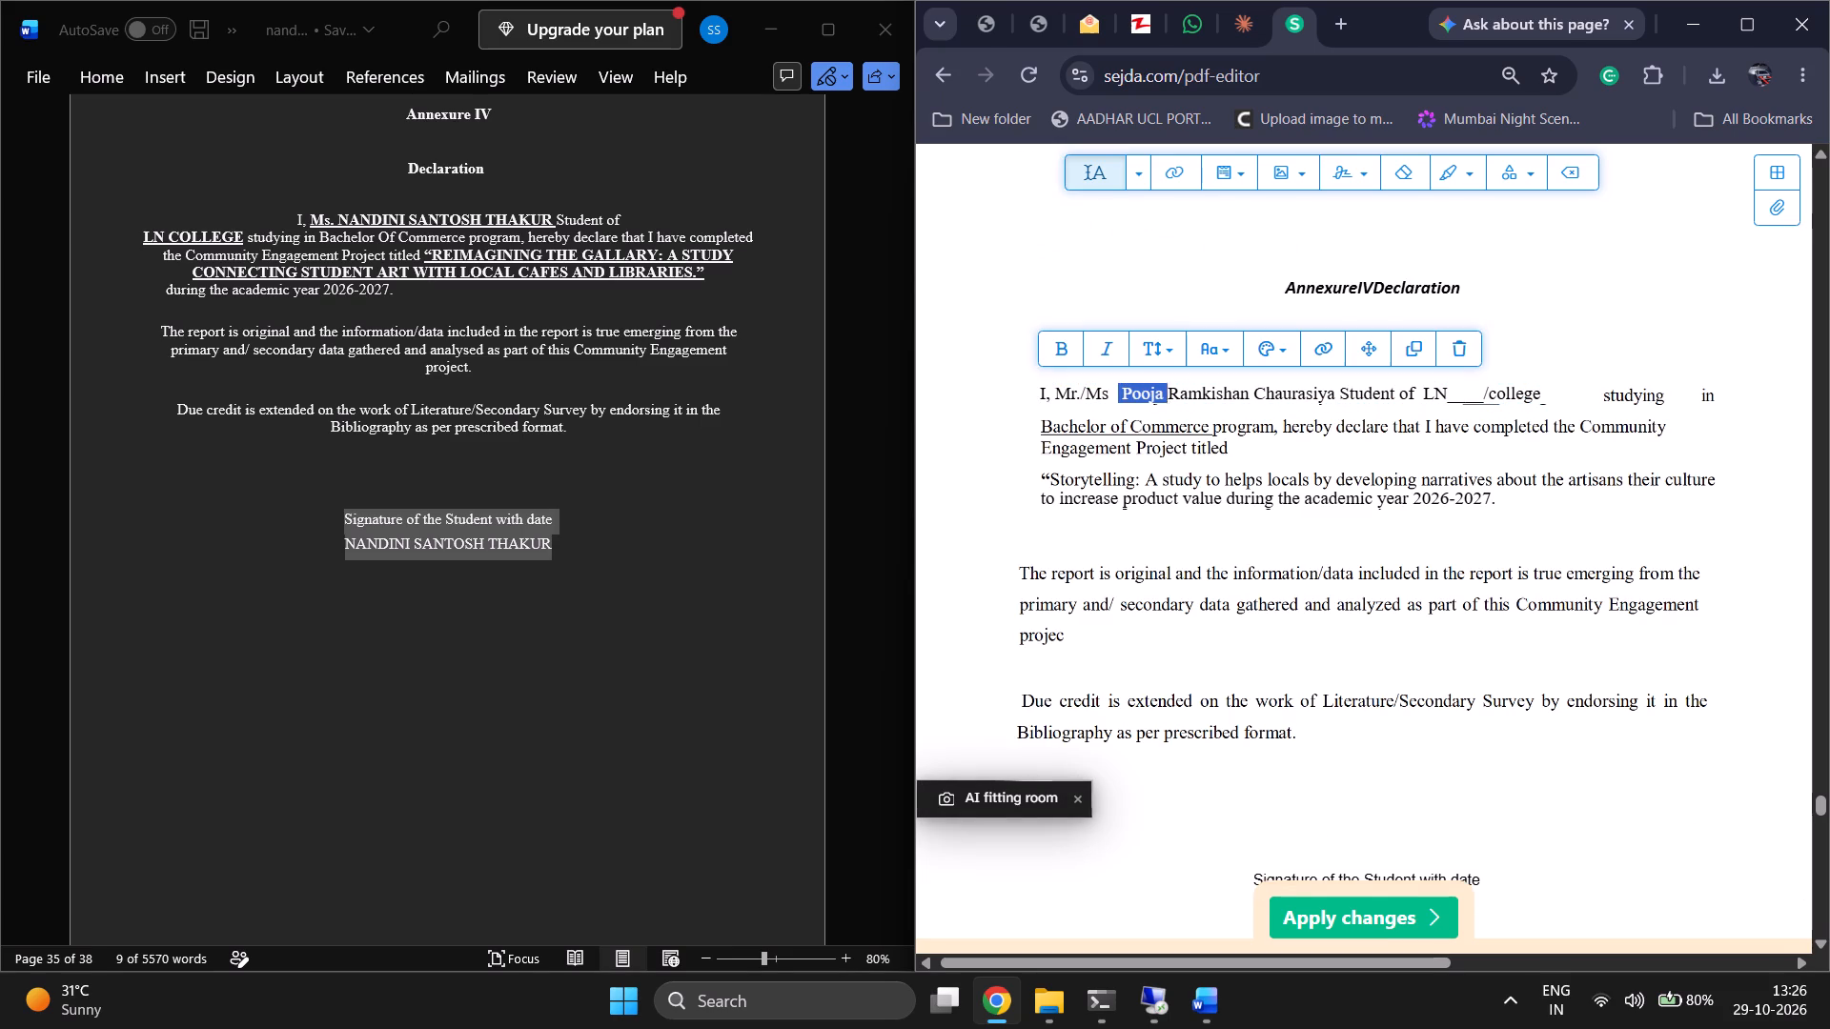
{"action": "left_click_drag", "start_coordinate": [1178, 394], "coordinate": [1332, 390]}
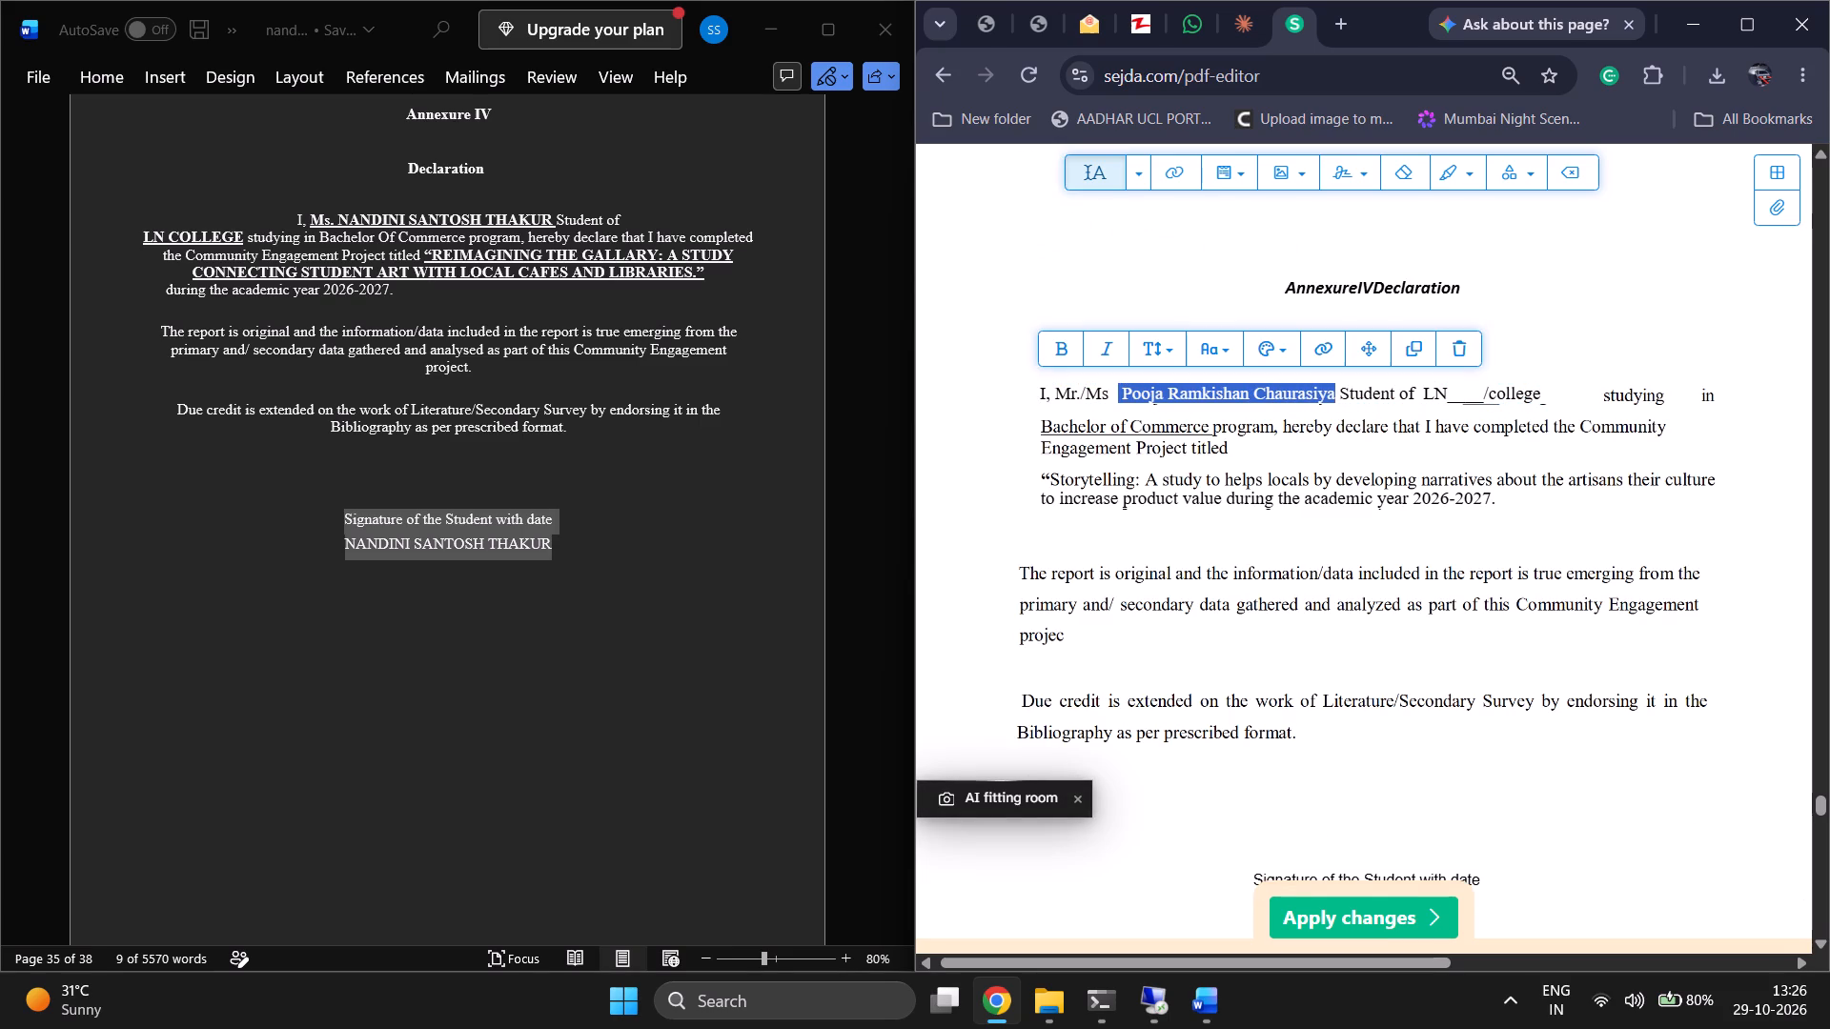
{"action": "key", "text": "ctrl+c"}
{"action": "key", "text": "ctrl+c"}
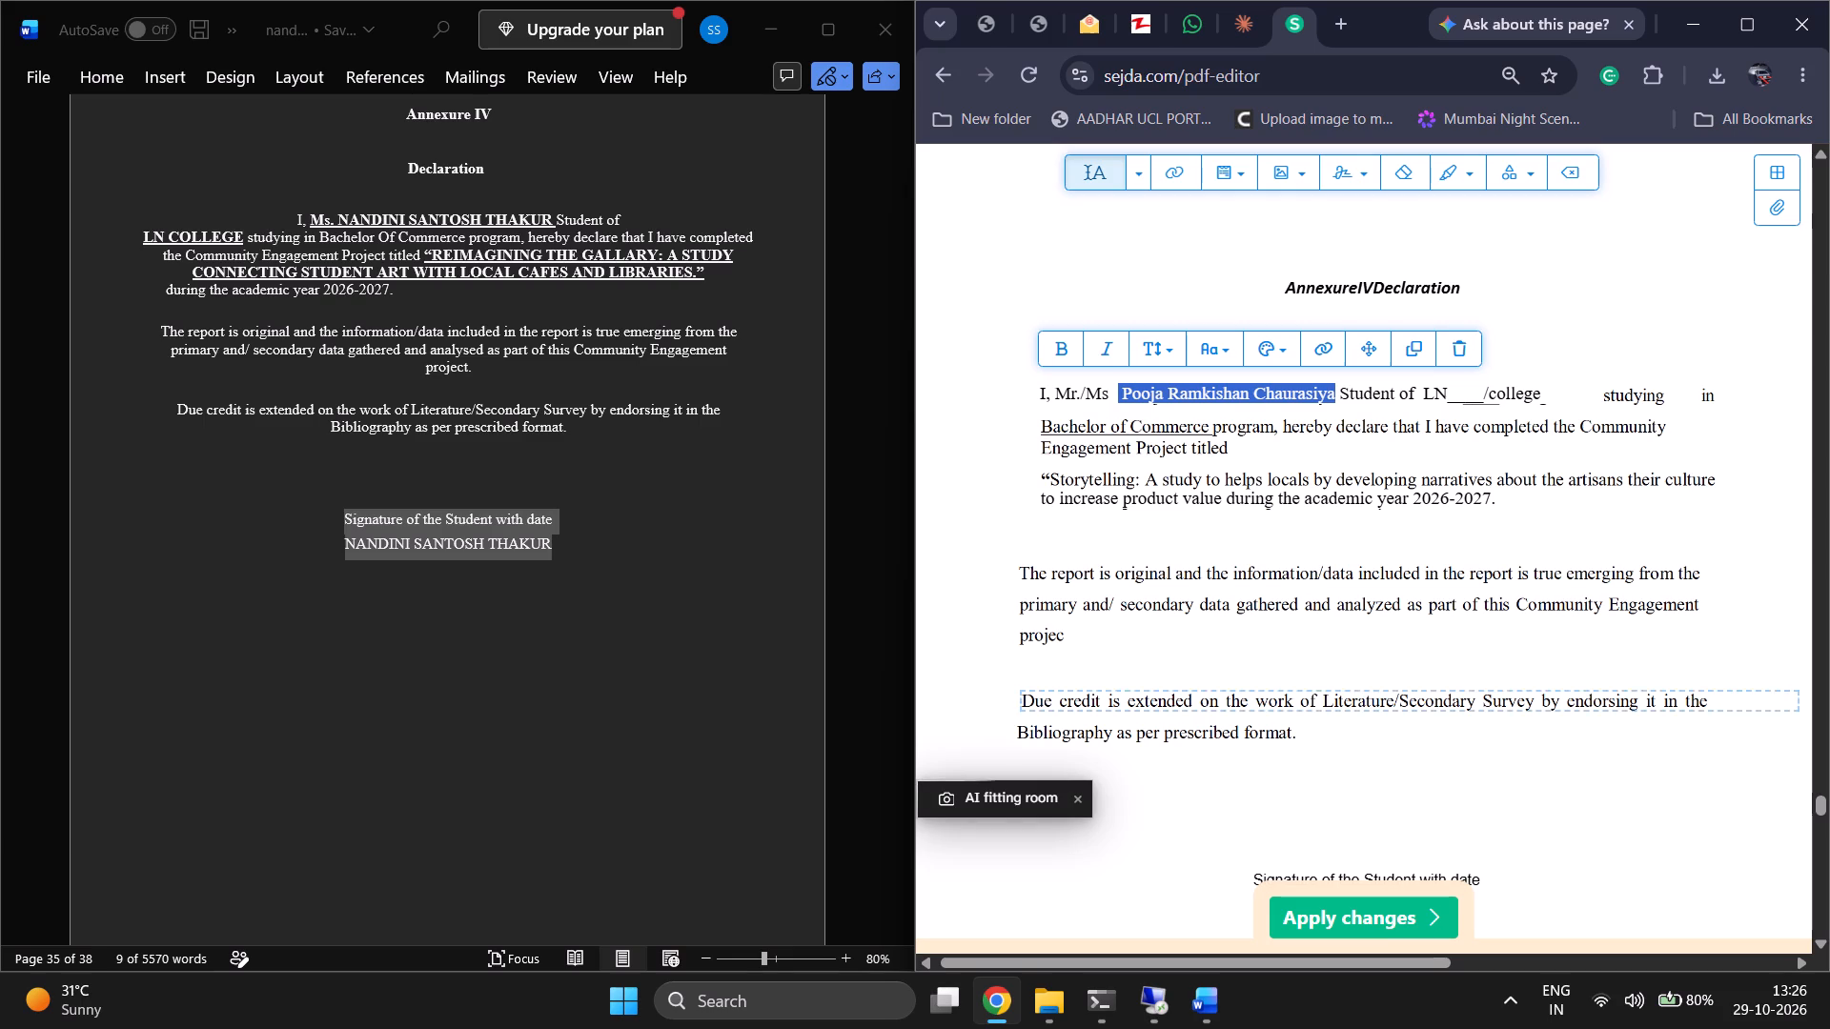
{"action": "scroll", "coordinate": [1450, 795], "scroll_direction": "down", "scroll_amount": 1}
{"action": "left_click", "coordinate": [1434, 391]}
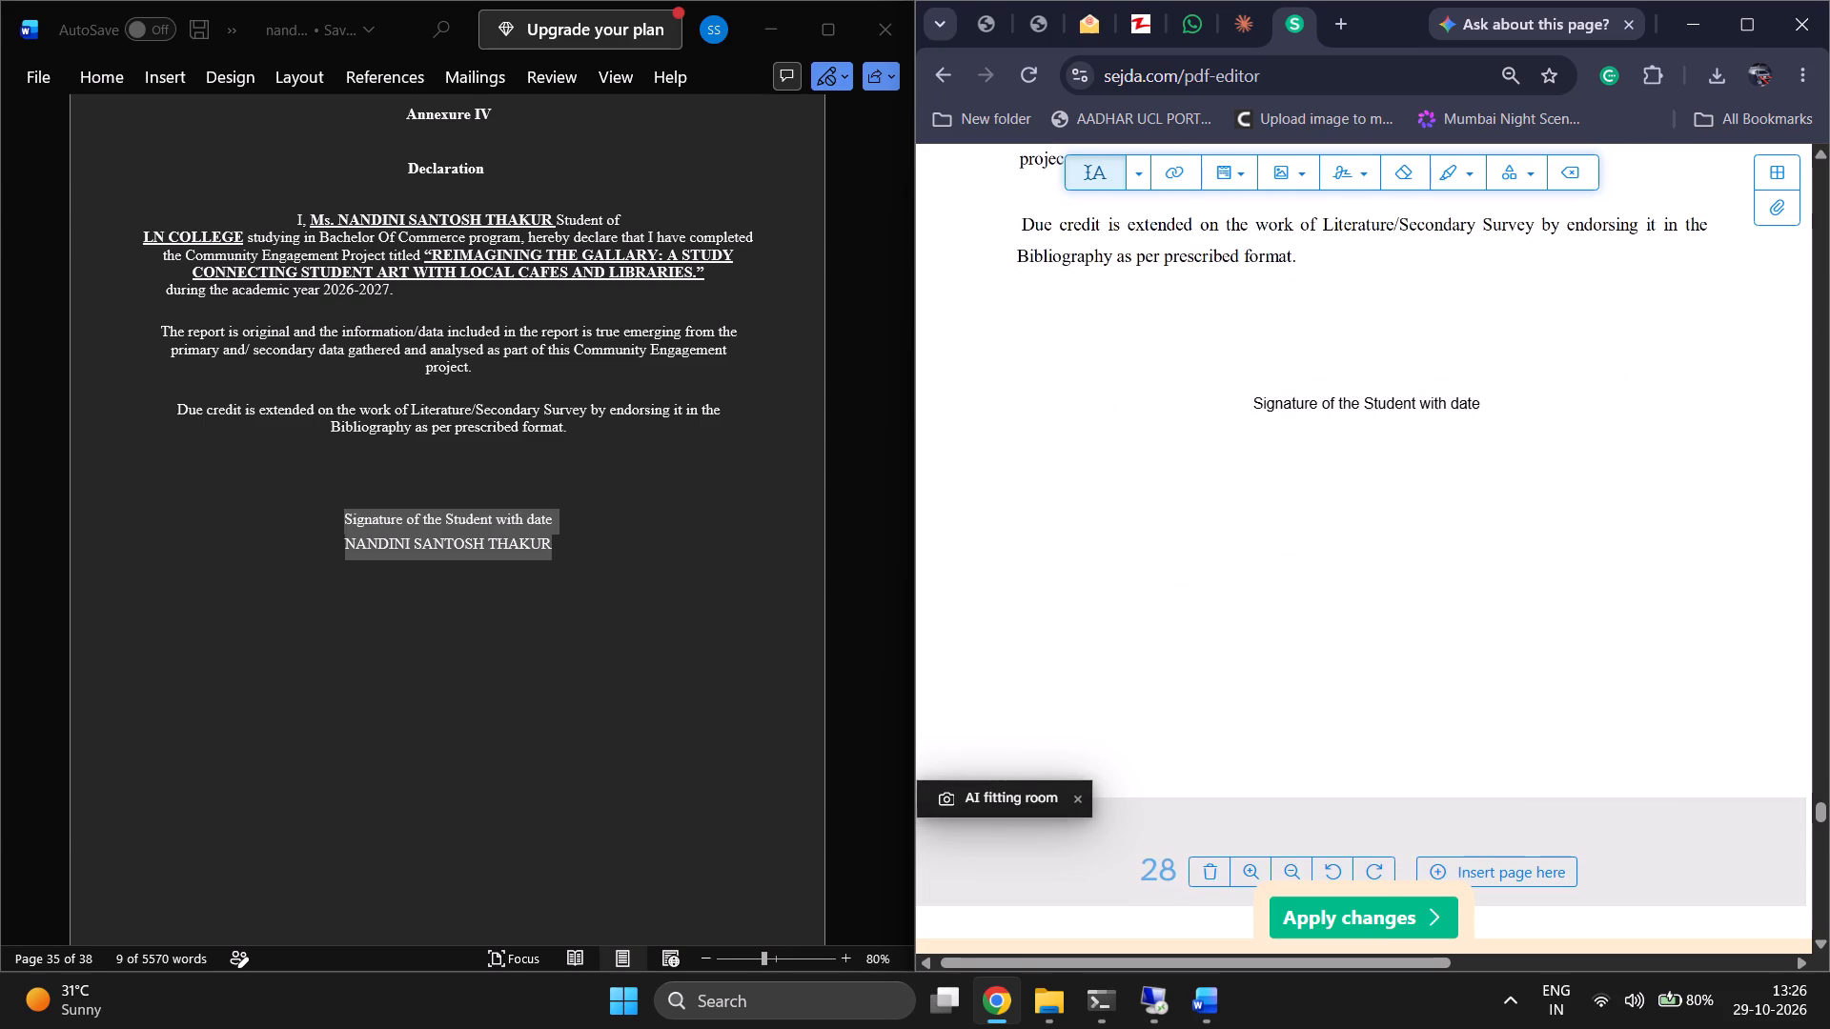
{"action": "left_click", "coordinate": [1783, 344]}
{"action": "left_click", "coordinate": [1433, 407]}
{"action": "left_click", "coordinate": [1461, 400]}
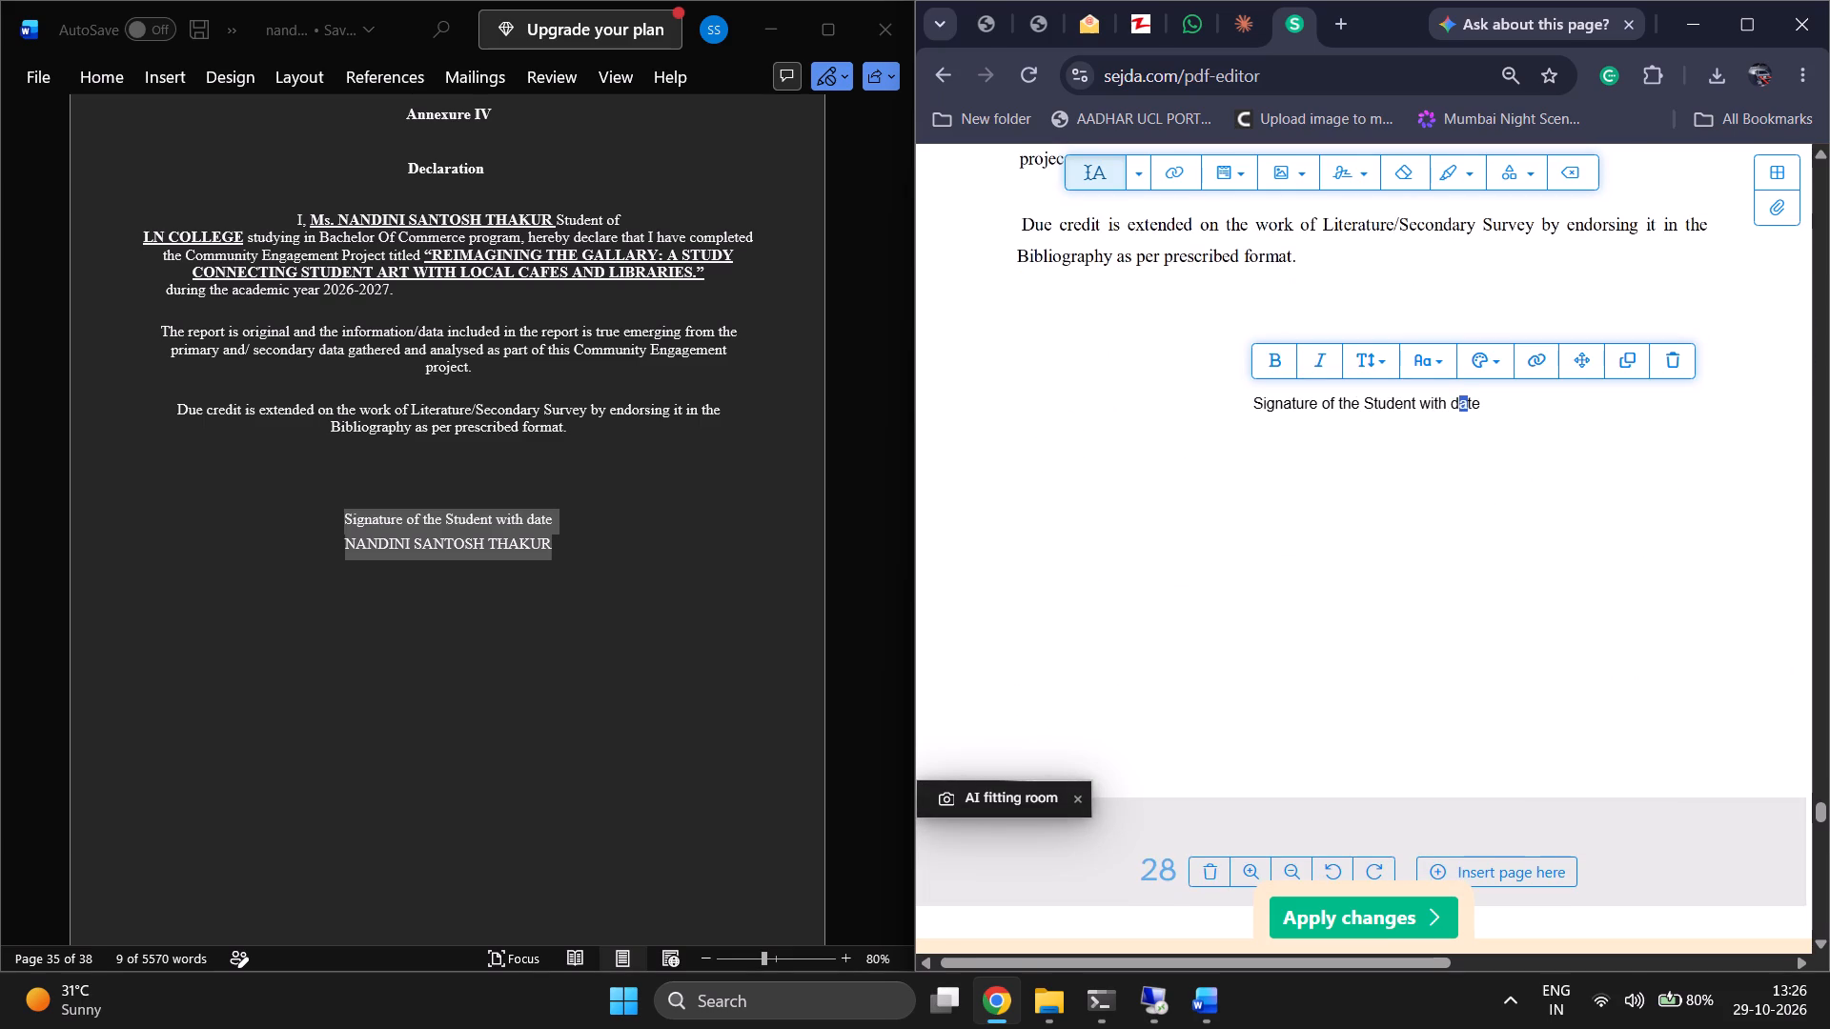
{"action": "key", "text": "Right"}
{"action": "key", "text": "Right"}
{"action": "key", "text": "Right"}
{"action": "key", "text": "shift+Return"}
{"action": "key", "text": "space"}
{"action": "key", "text": "ctrl+v"}
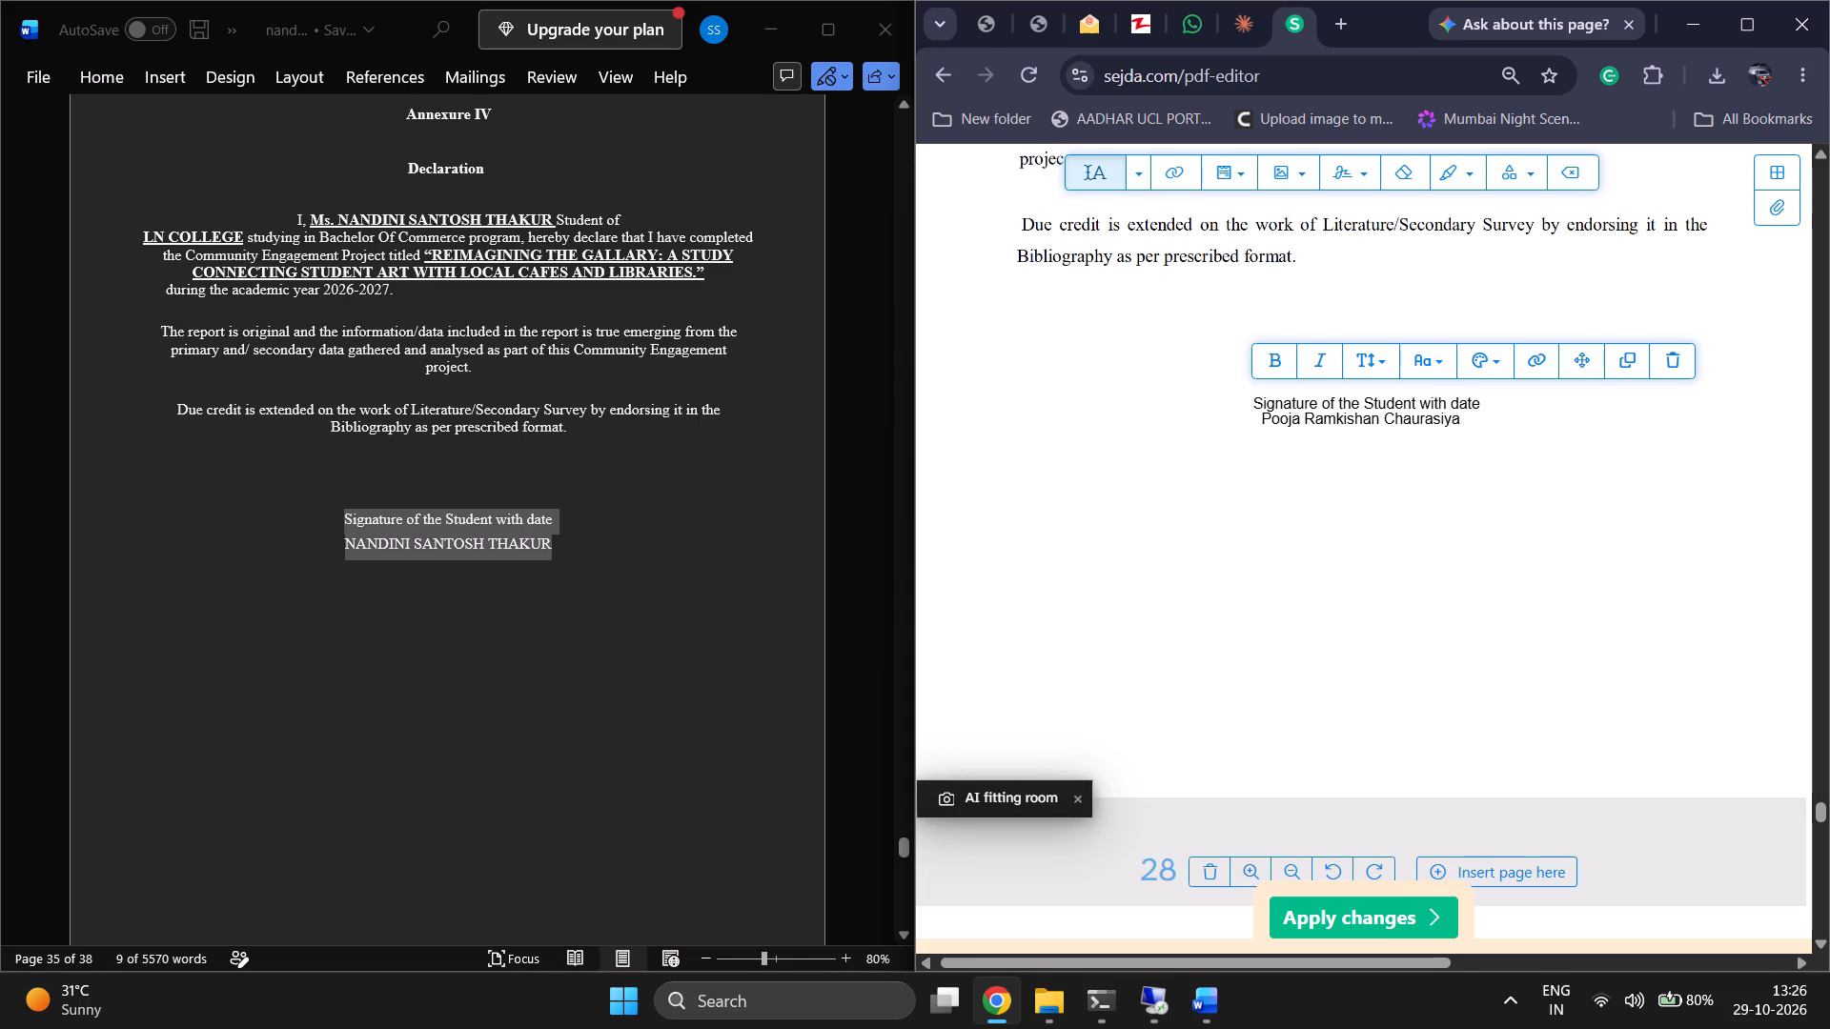
{"action": "left_click", "coordinate": [677, 580]}
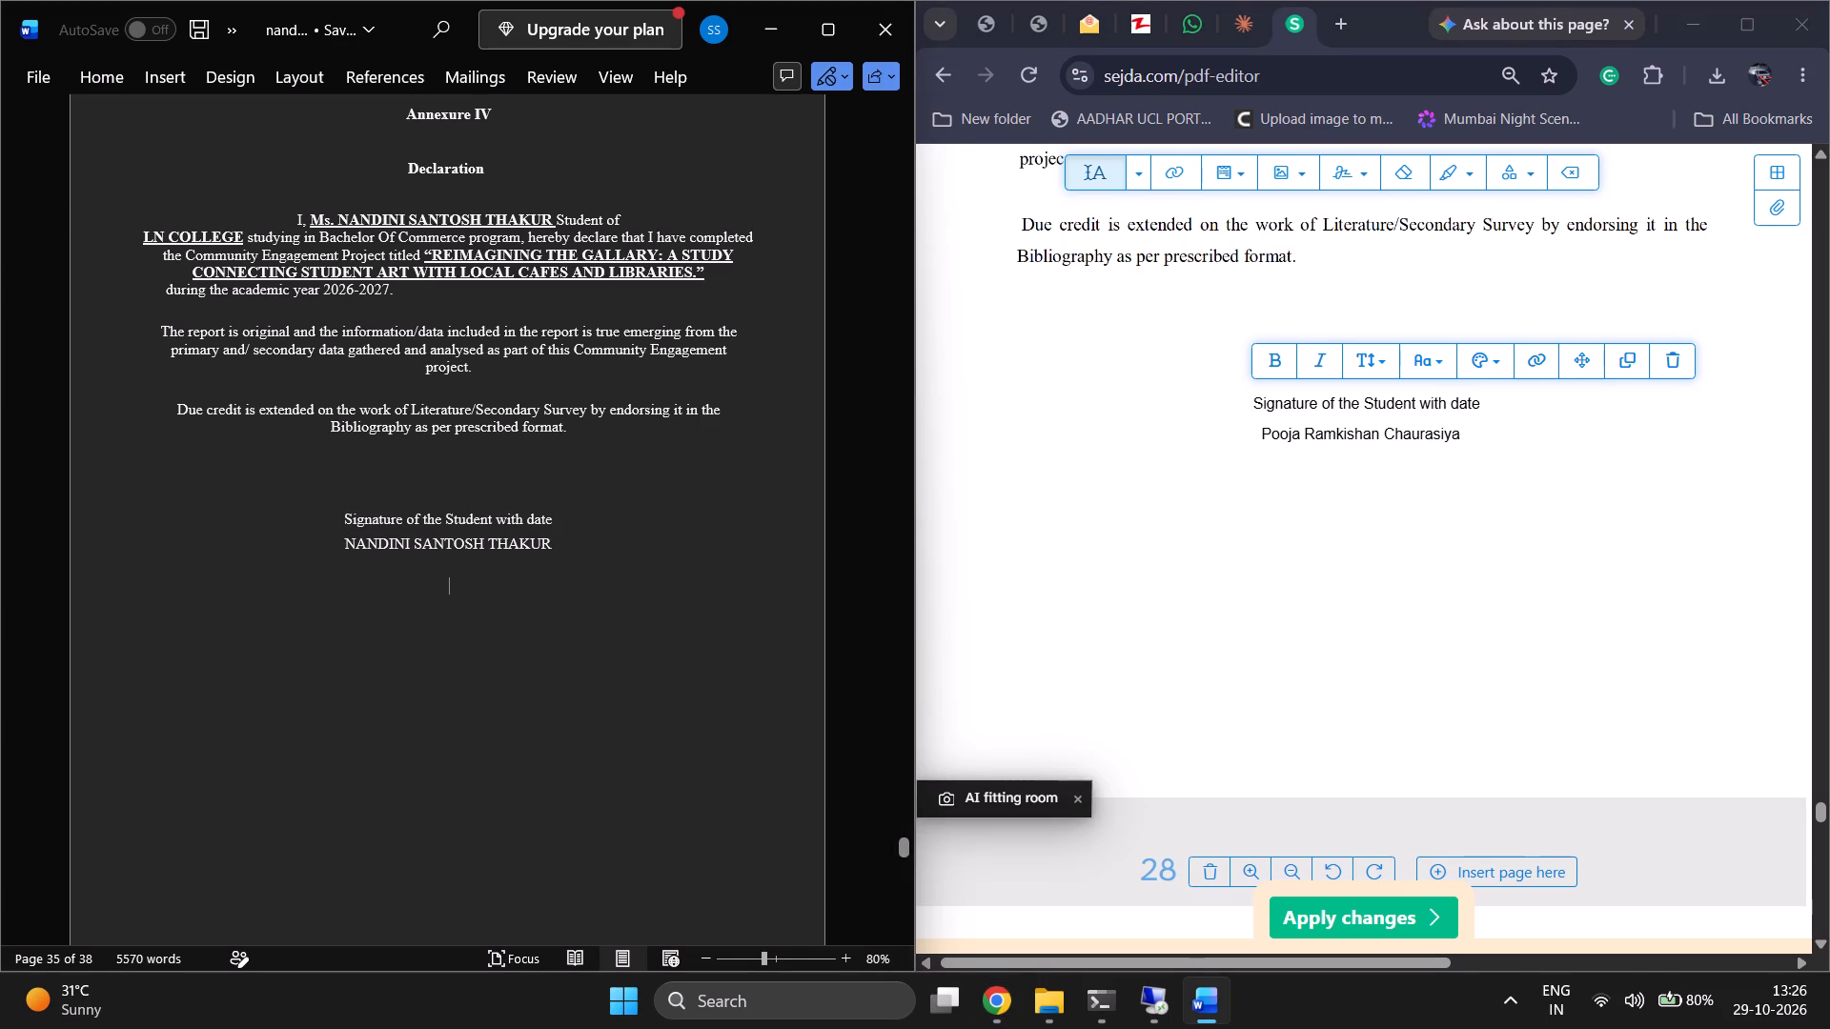
{"action": "left_click", "coordinate": [1359, 570]}
Delete the leftover "SignatureoftheStudent withdate" and "Name of Student" lines above the PDF's Annexure V heading.
{"action": "scroll", "coordinate": [1234, 581], "scroll_direction": "down", "scroll_amount": 1}
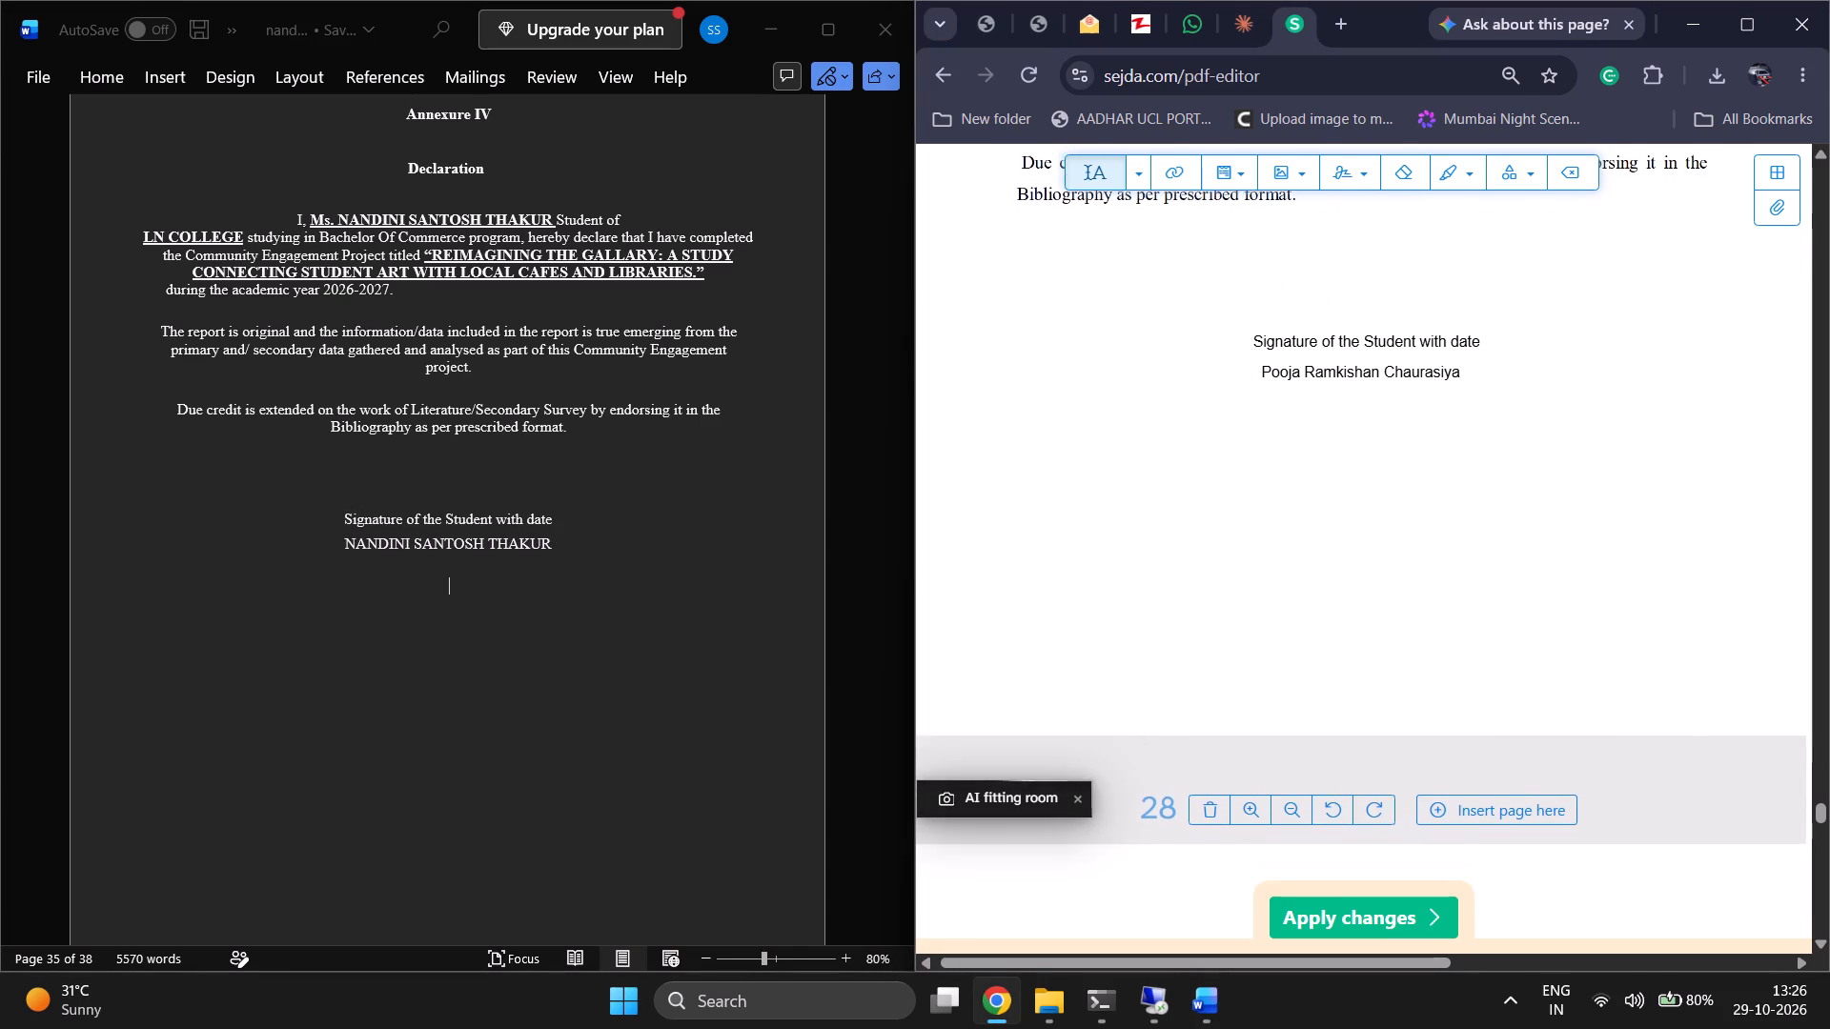
{"action": "scroll", "coordinate": [1234, 581], "scroll_direction": "down", "scroll_amount": 3}
{"action": "left_click", "coordinate": [1383, 623]}
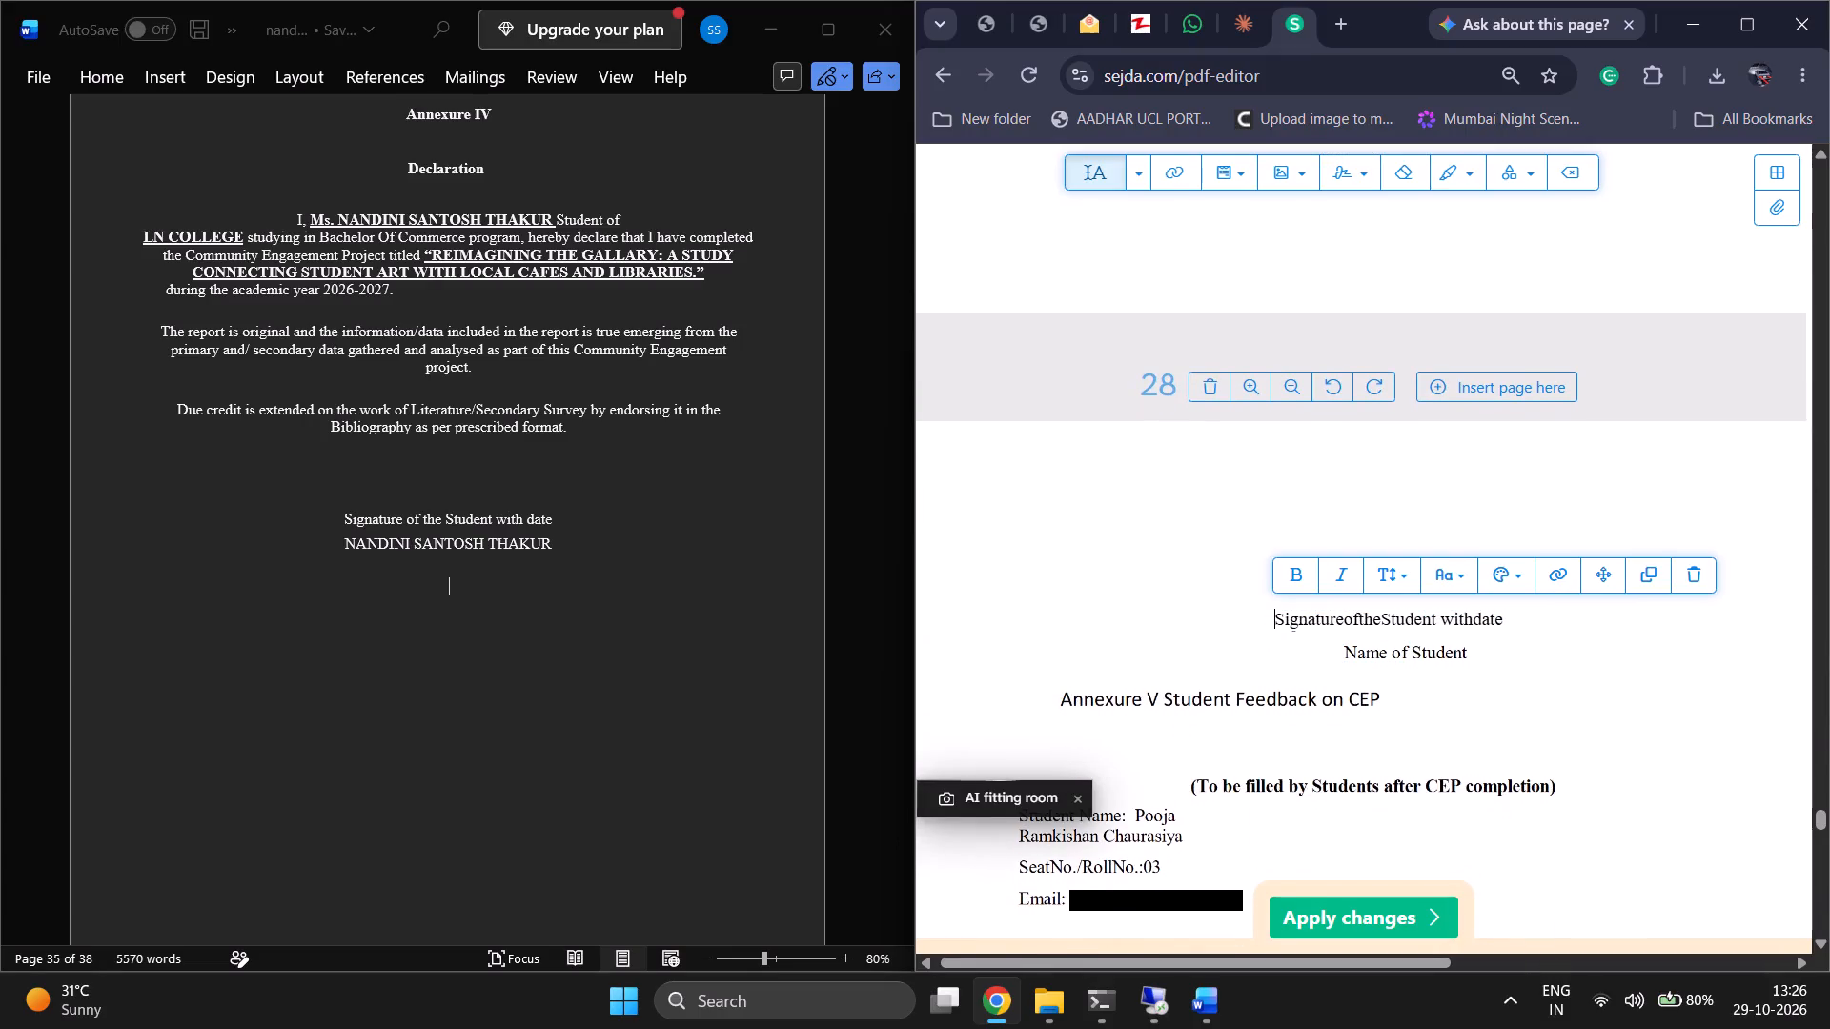
{"action": "left_click", "coordinate": [1685, 576]}
{"action": "left_click", "coordinate": [1394, 656]}
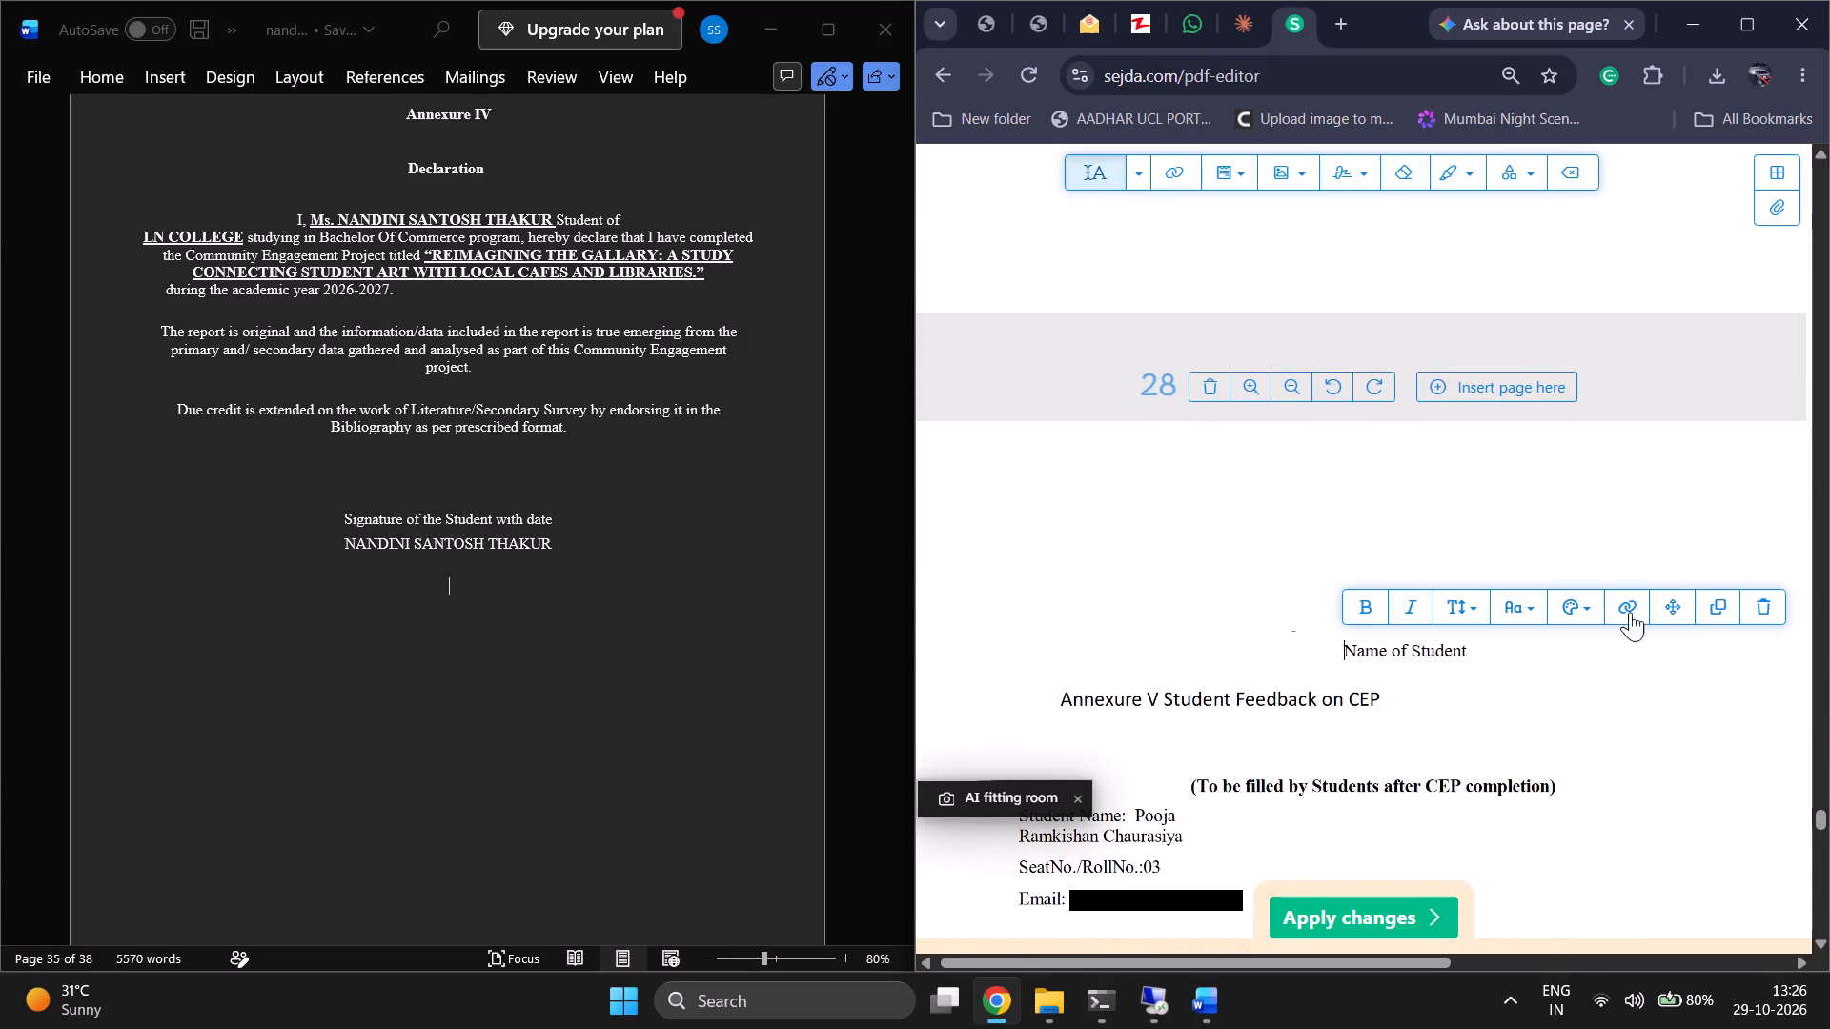
{"action": "left_click", "coordinate": [1762, 598]}
Move the PDF's "Annexure V Student Feedback on CEP" heading so it is centred above "(To be filled by Students after CEP completion)".
{"action": "scroll", "coordinate": [1168, 624], "scroll_direction": "down", "scroll_amount": 2}
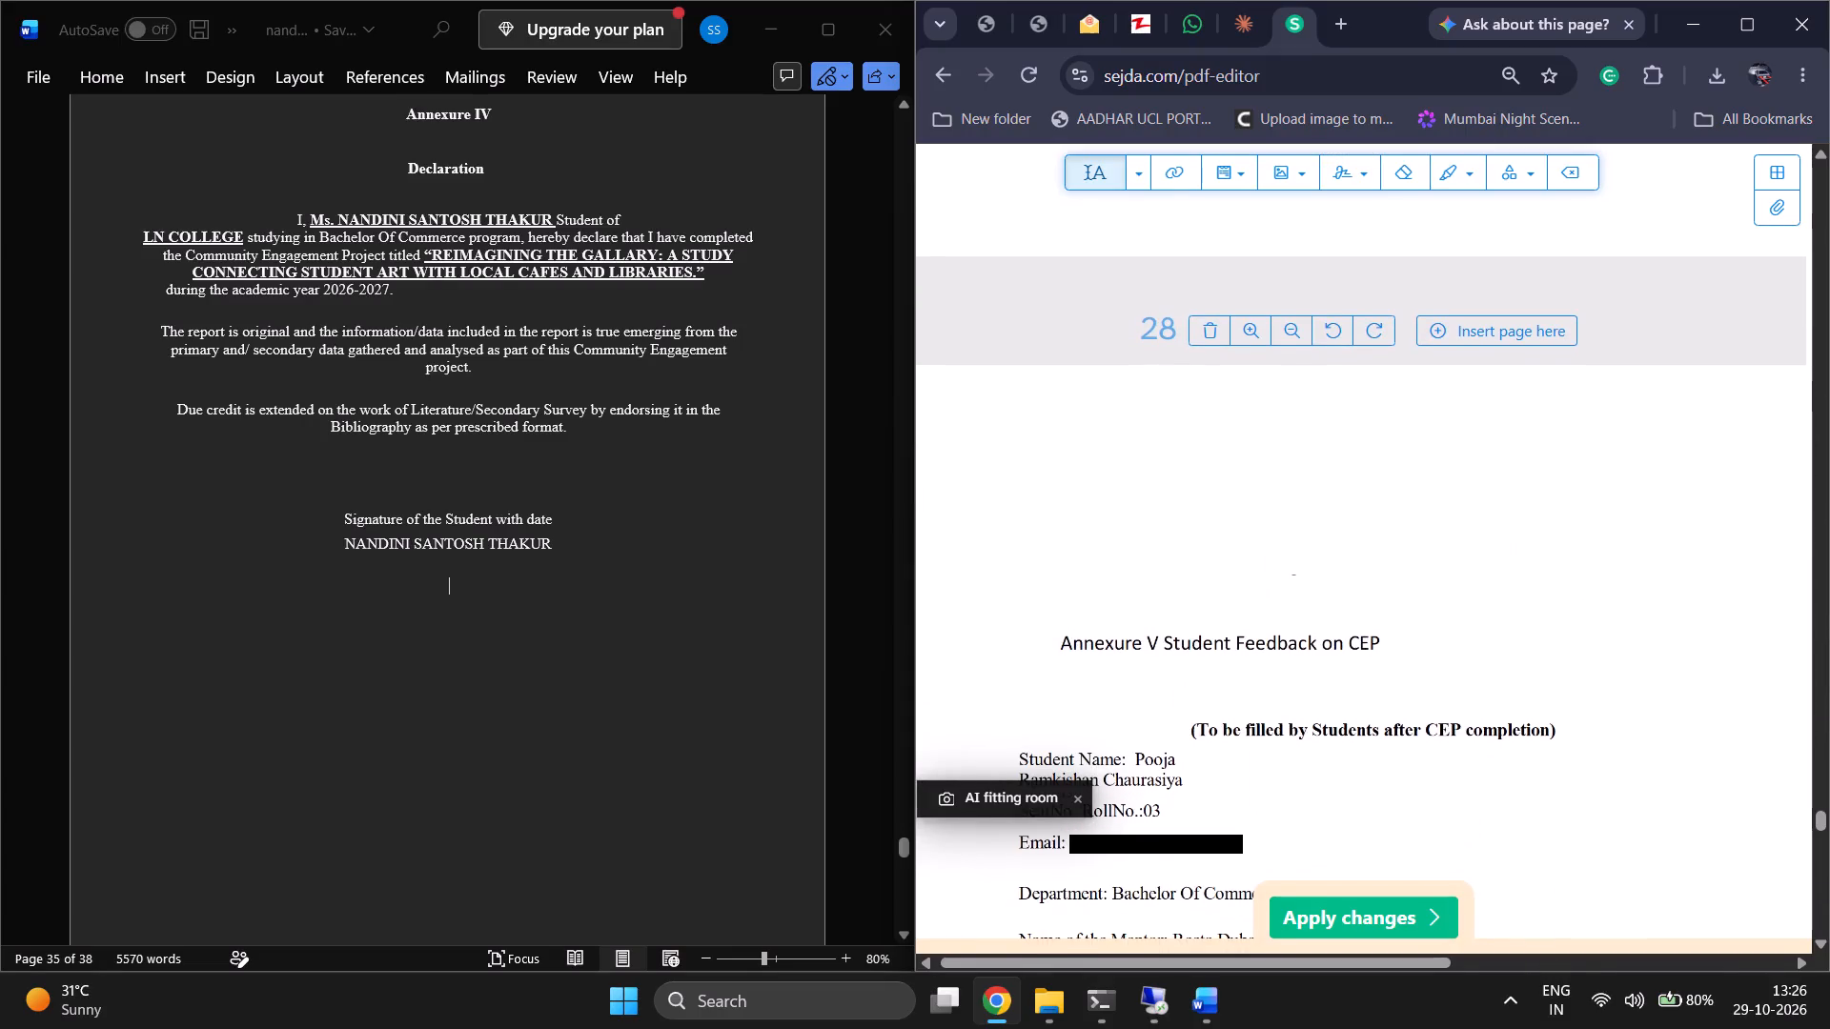
{"action": "scroll", "coordinate": [427, 576], "scroll_direction": "down", "scroll_amount": 3}
{"action": "scroll", "coordinate": [456, 616], "scroll_direction": "up", "scroll_amount": 2}
{"action": "left_click", "coordinate": [1152, 643]}
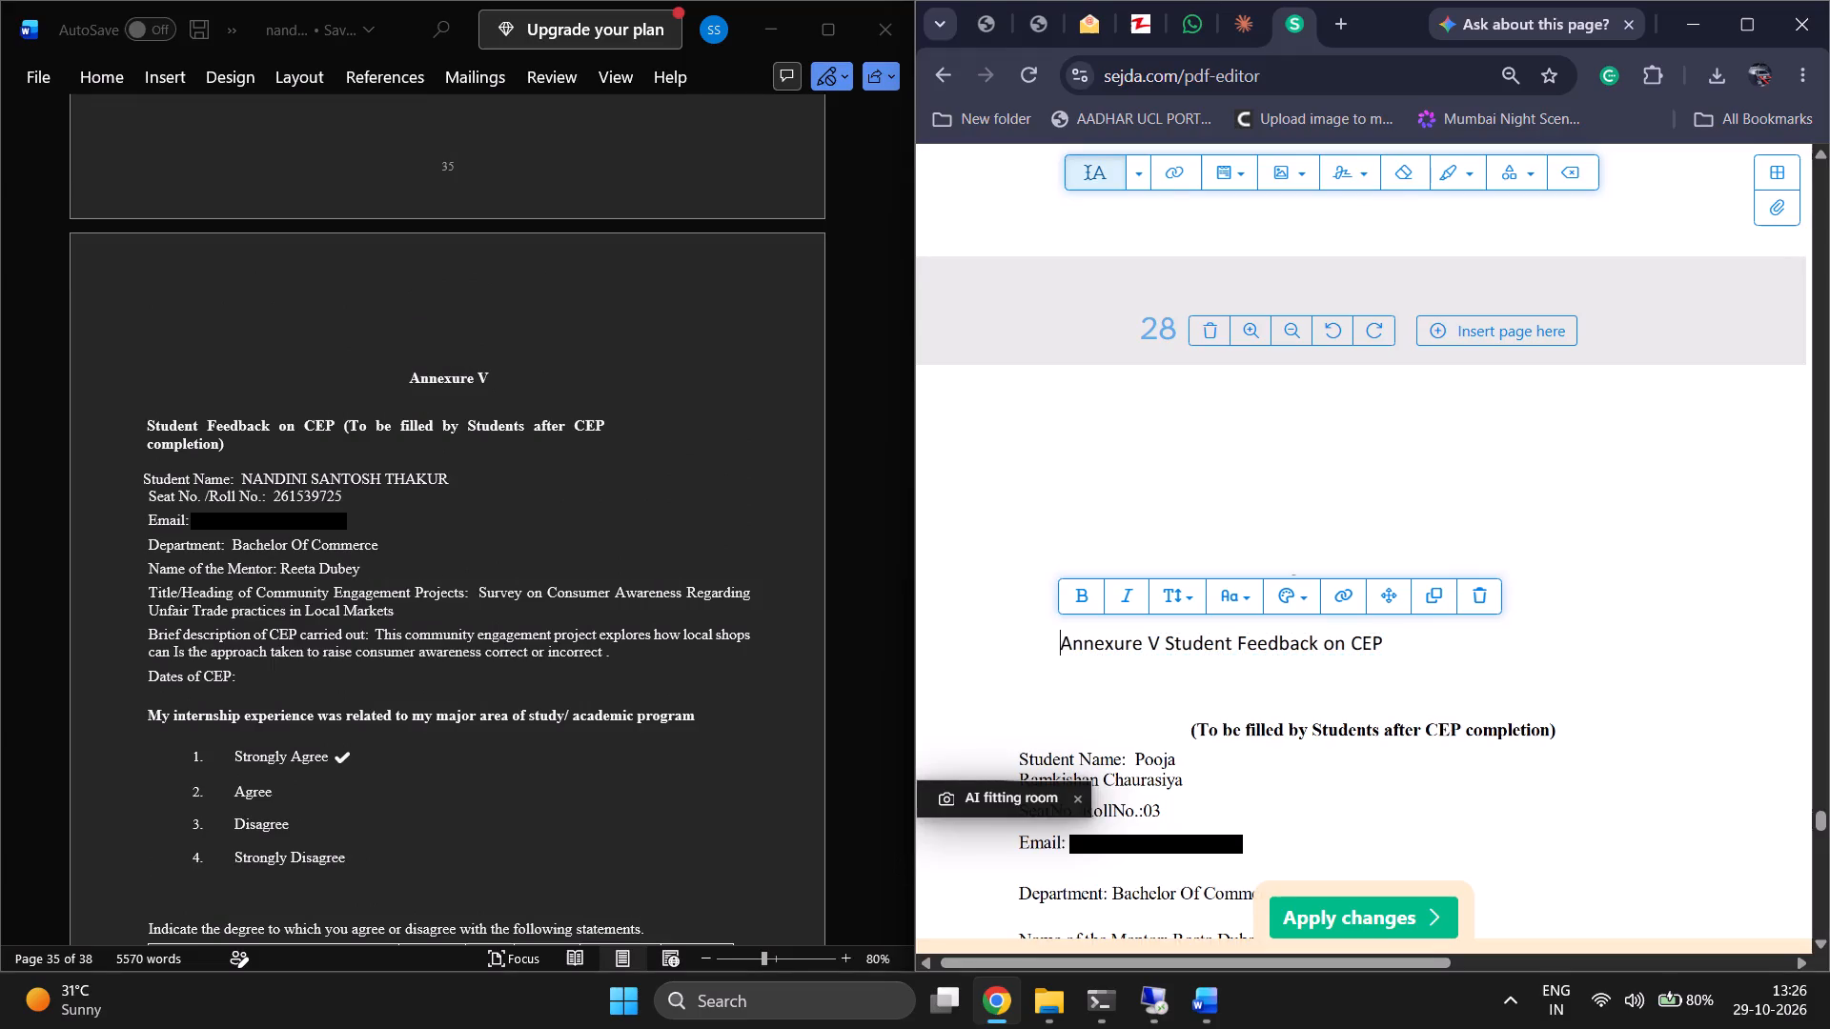
{"action": "left_click", "coordinate": [1393, 597]}
{"action": "left_click_drag", "start_coordinate": [1199, 642], "coordinate": [1371, 618]}
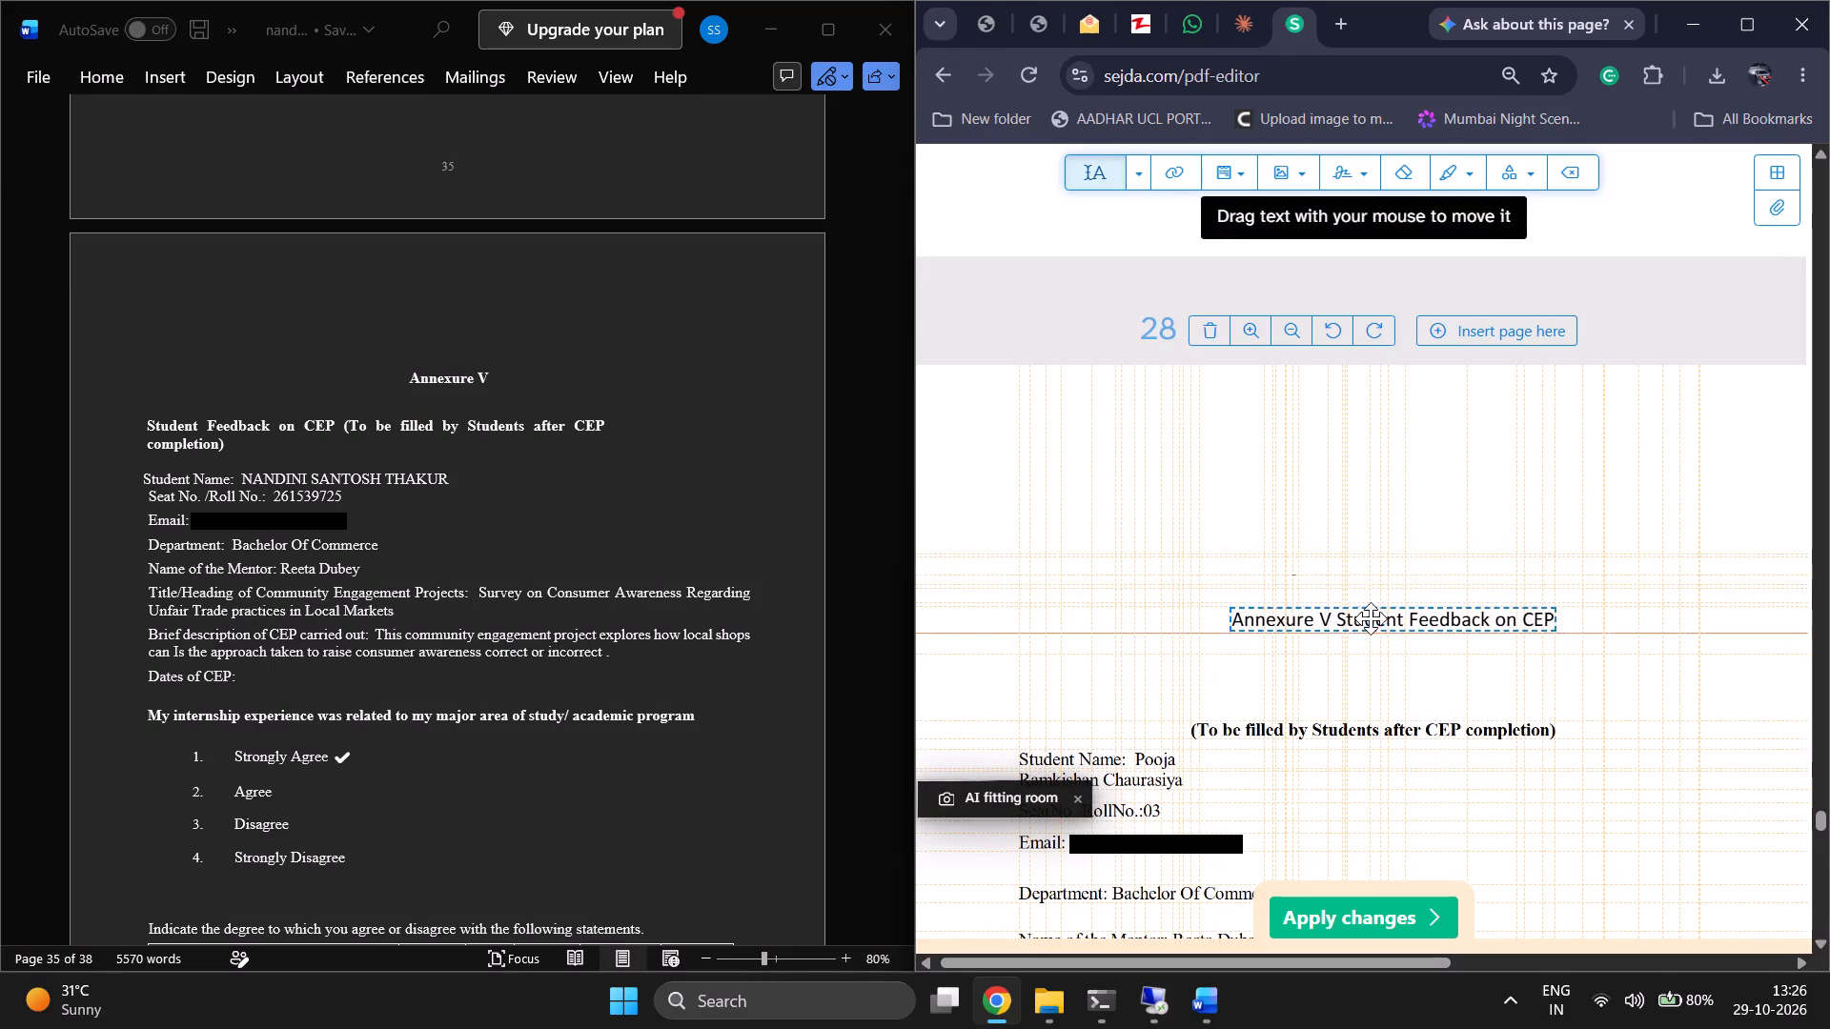
{"action": "left_click_drag", "start_coordinate": [1371, 618], "coordinate": [1359, 636]}
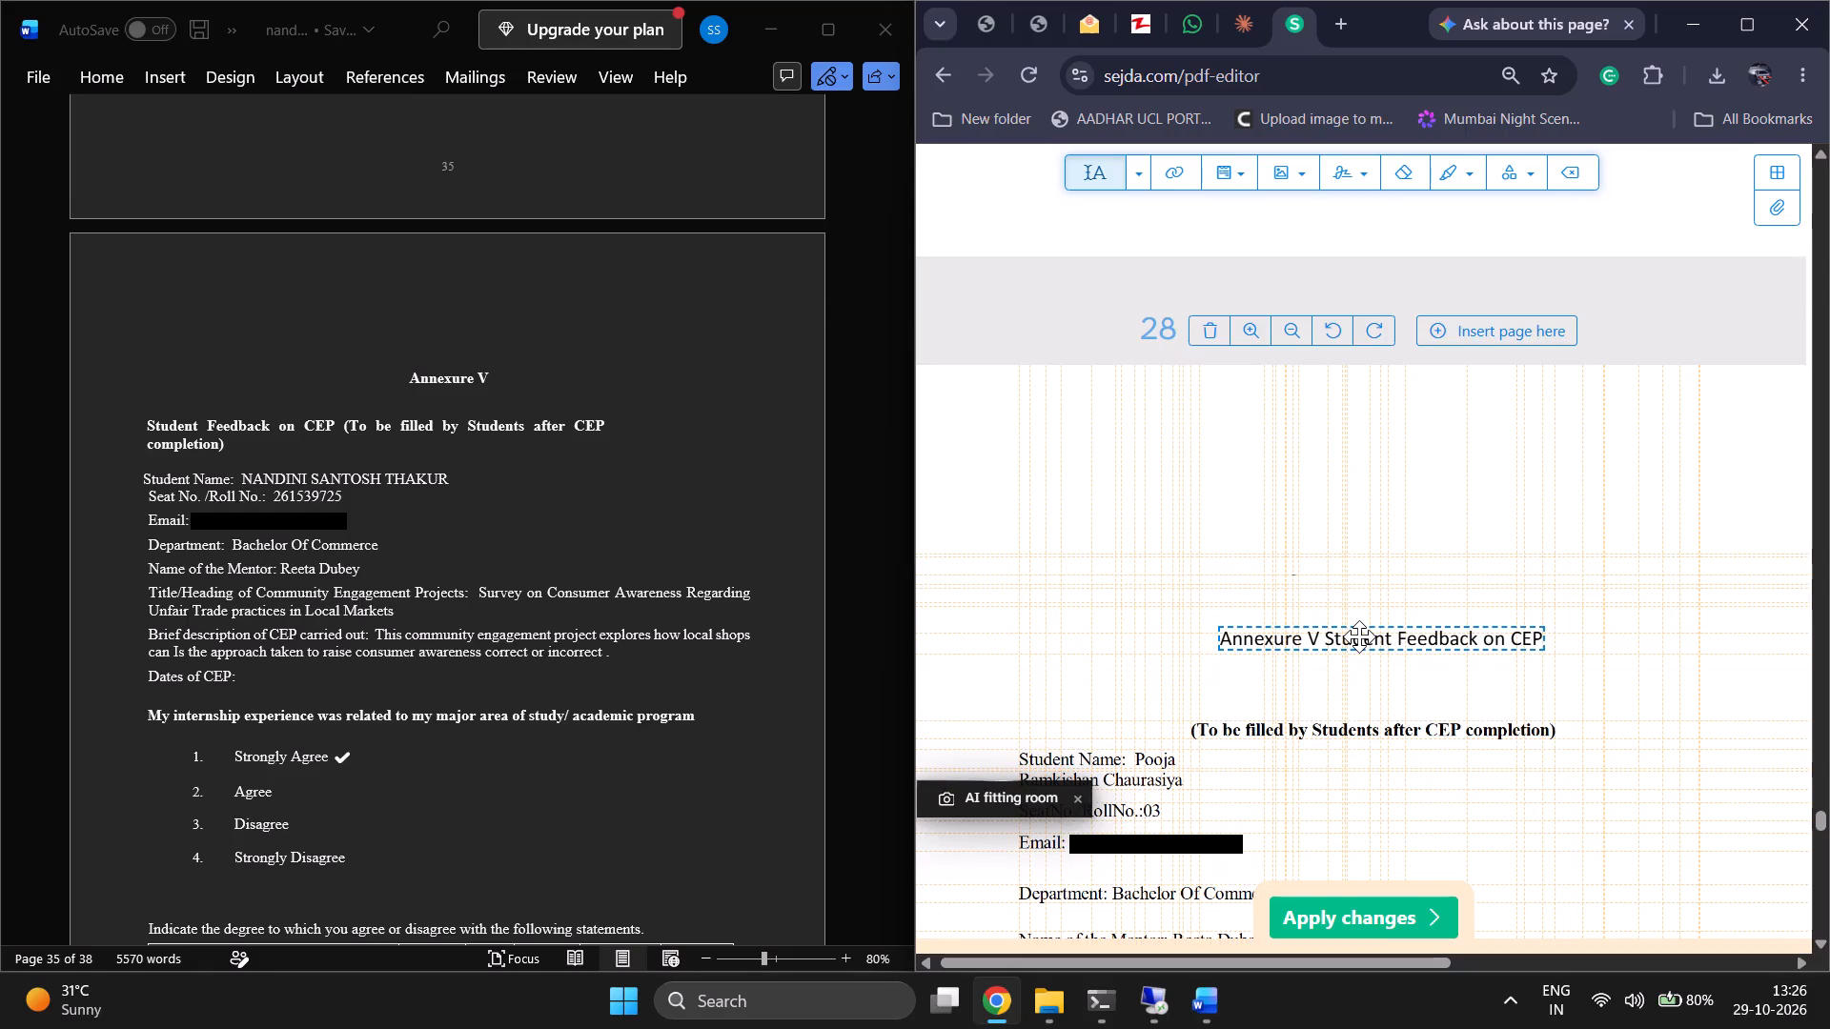
{"action": "left_click_drag", "start_coordinate": [1359, 636], "coordinate": [1349, 655]}
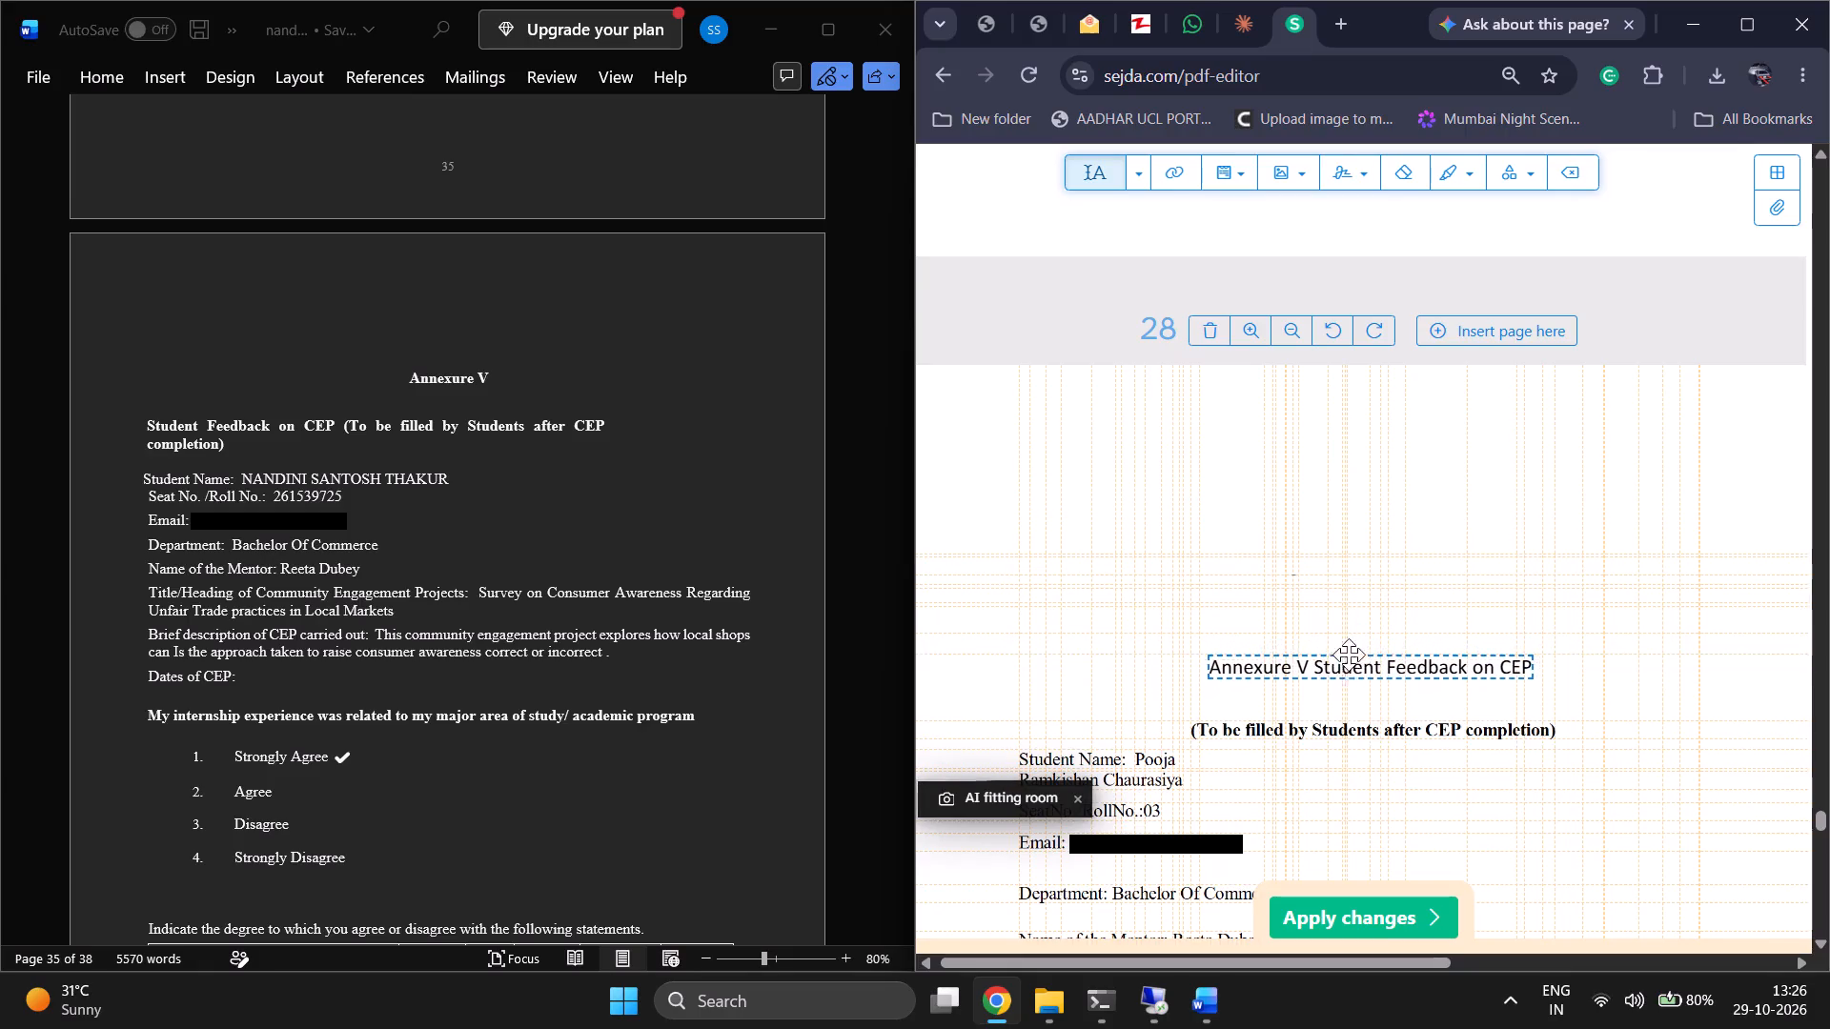
{"action": "left_click_drag", "start_coordinate": [1349, 655], "coordinate": [1354, 634]}
Split the heading into two lines, with "Annexure V" indented to sit centred above "Student Feedback on CEP", leaving the font replacement unapplied.
{"action": "left_click", "coordinate": [1318, 633]}
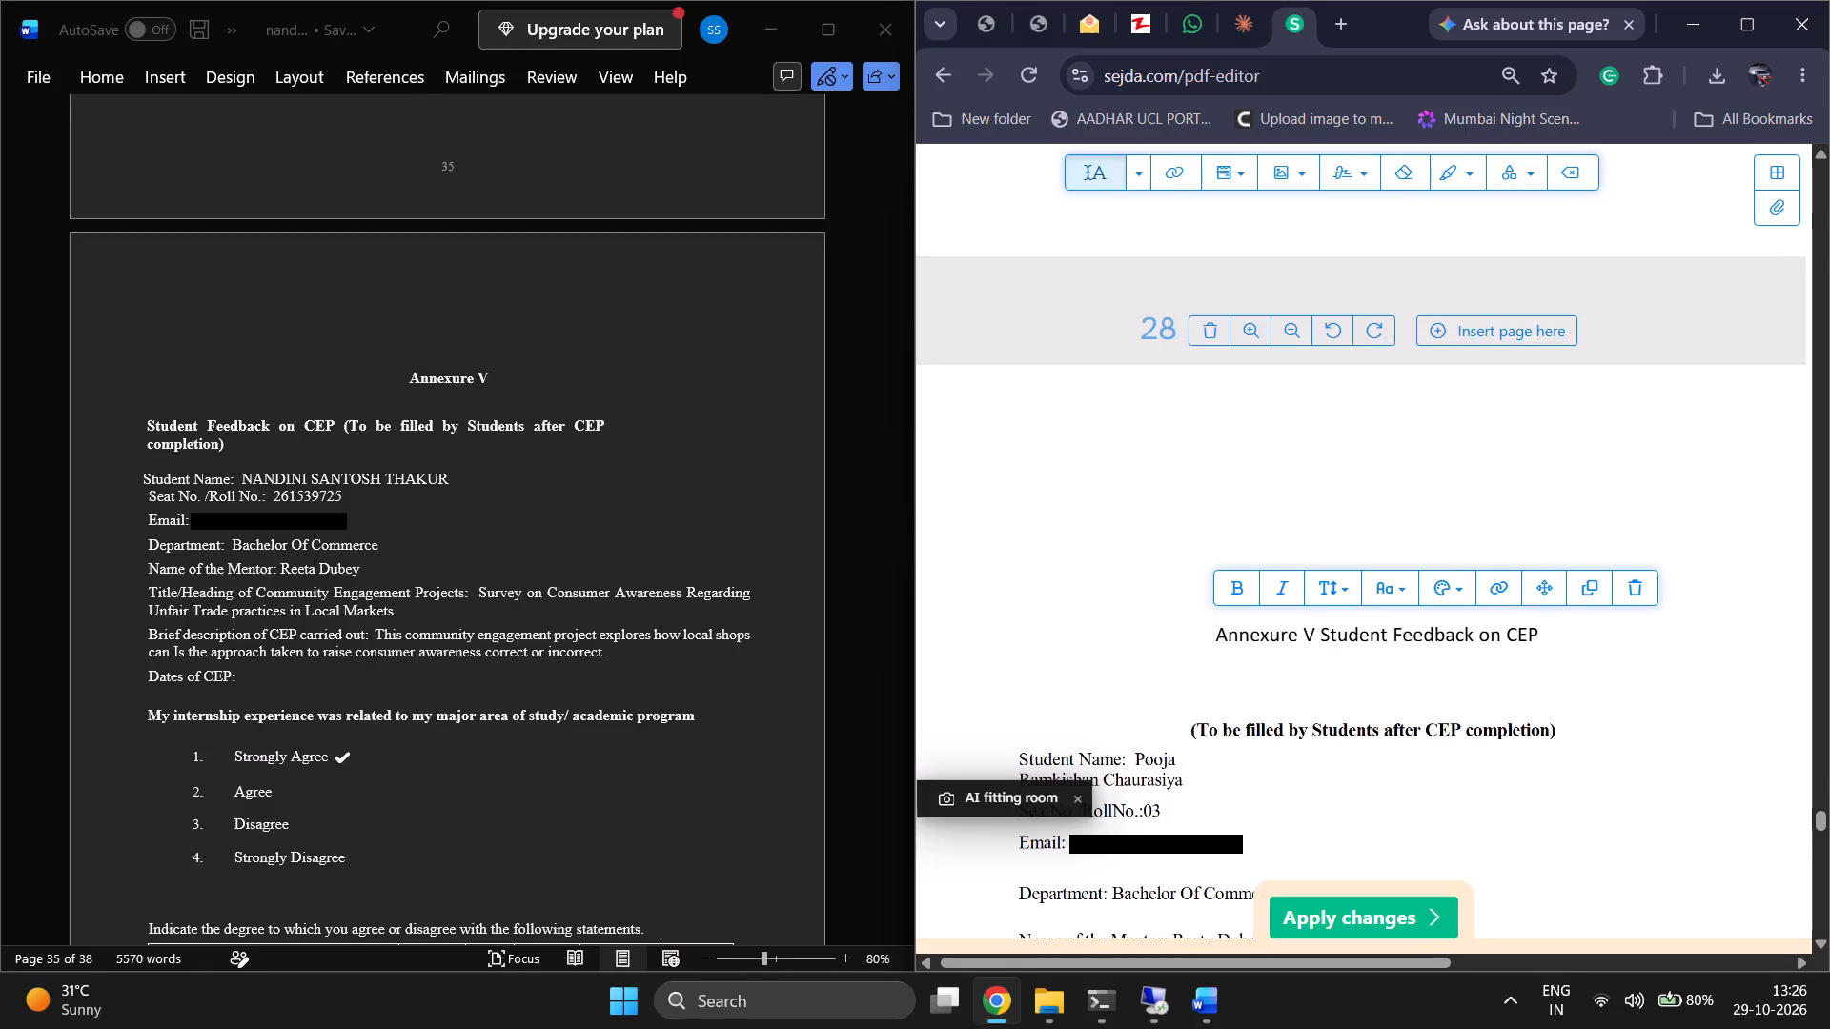
{"action": "key", "text": "shift+Return"}
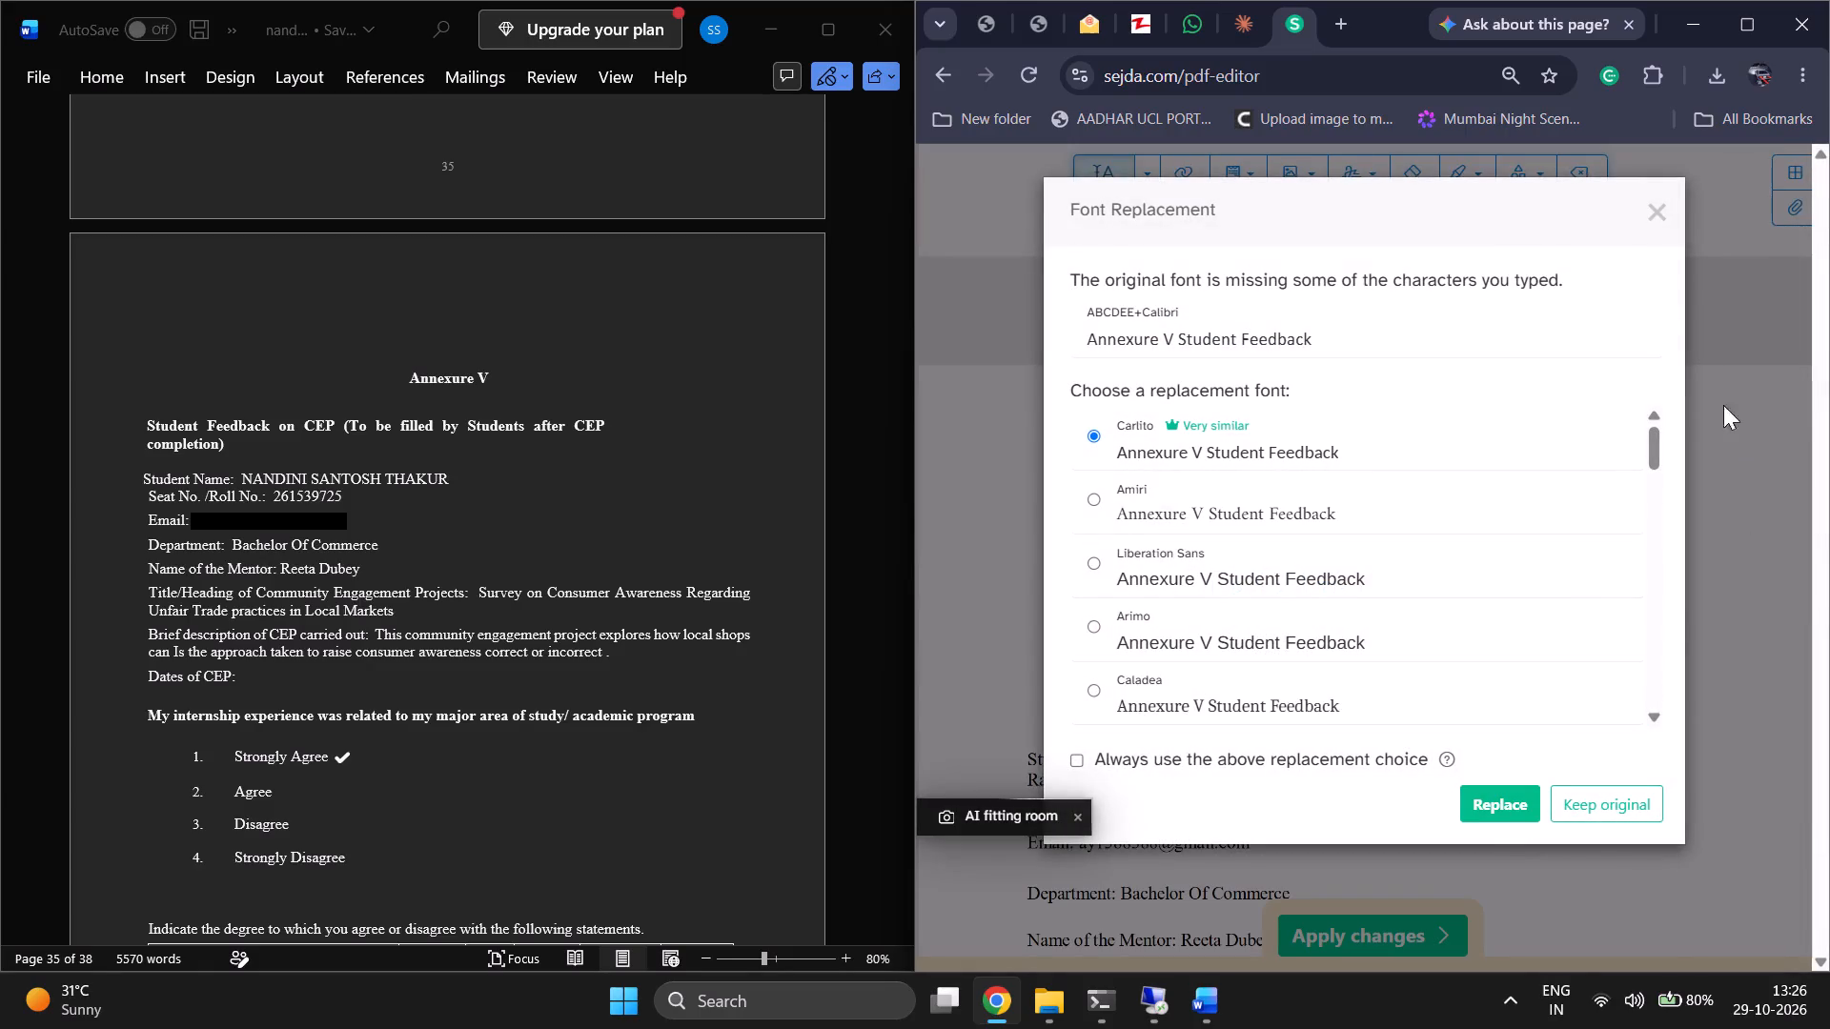
{"action": "left_click", "coordinate": [1645, 216]}
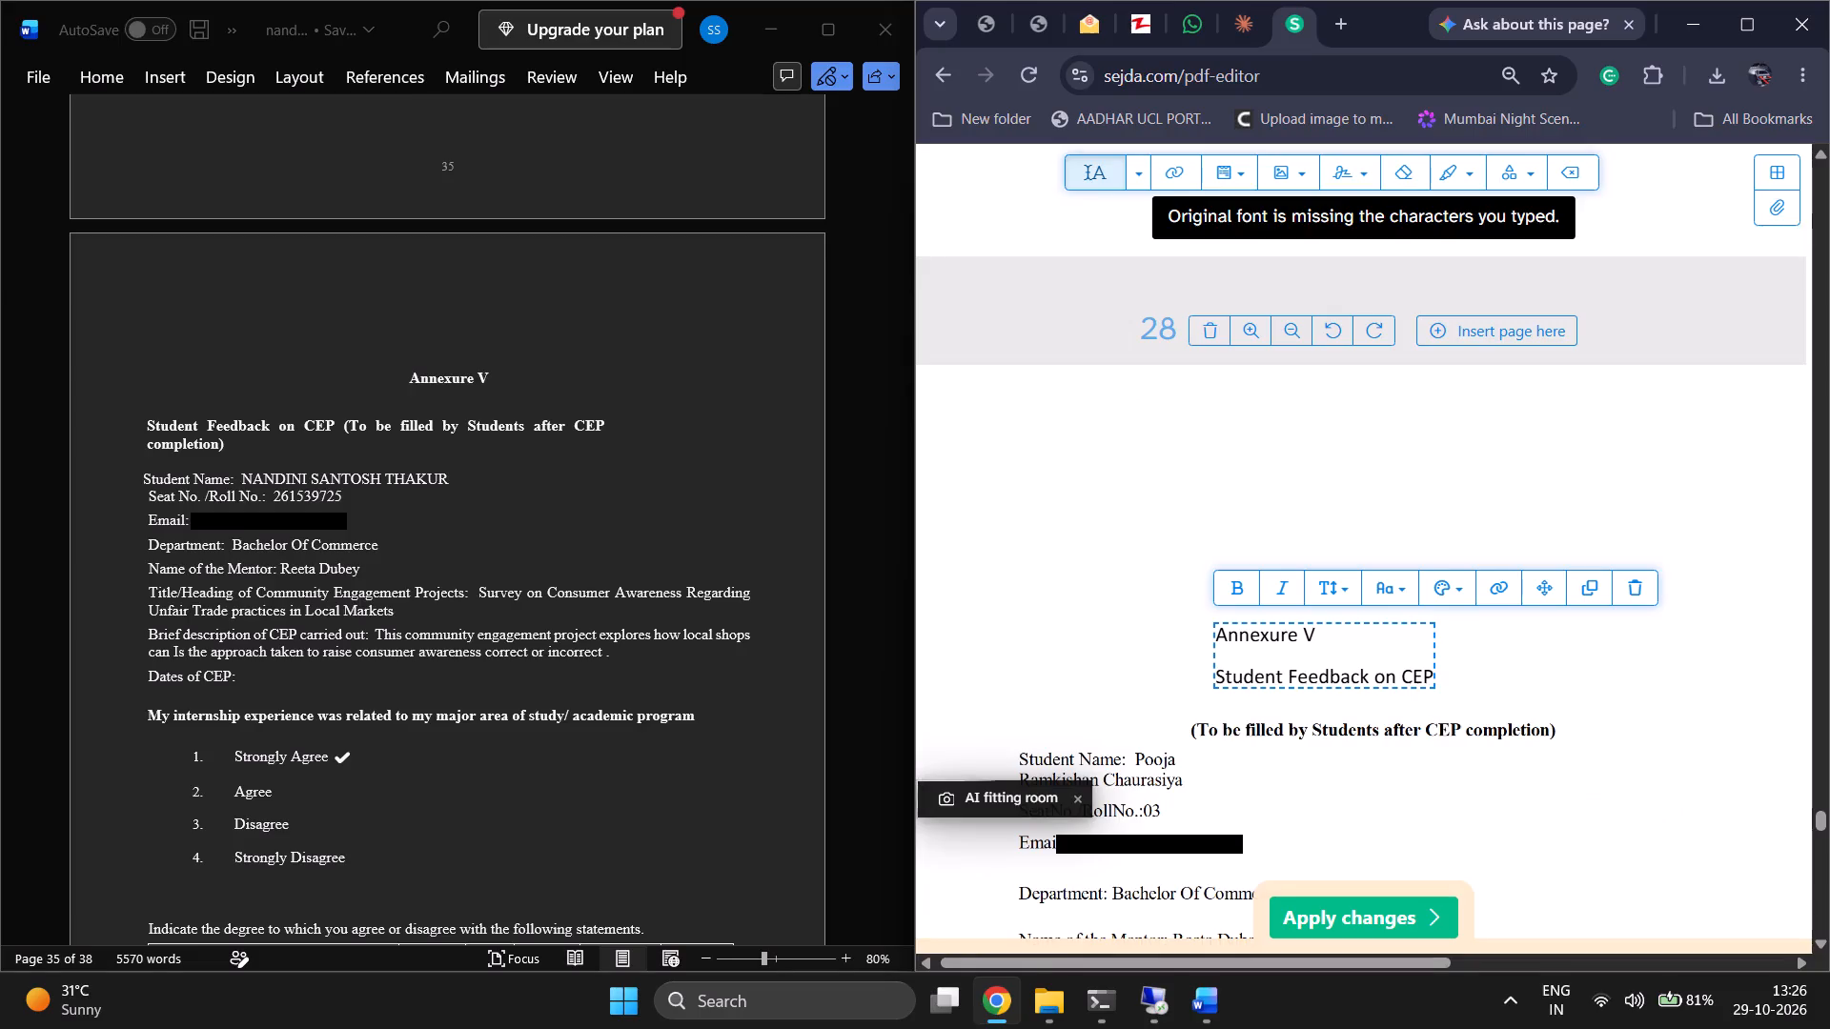
{"action": "left_click", "coordinate": [1218, 634]}
{"action": "key", "text": "space"}
{"action": "key", "text": "space"}
{"action": "key", "text": "space"}
{"action": "key", "text": "space"}
{"action": "key", "text": "space"}
{"action": "key", "text": "space"}
{"action": "key", "text": "space"}
{"action": "key", "text": "space"}
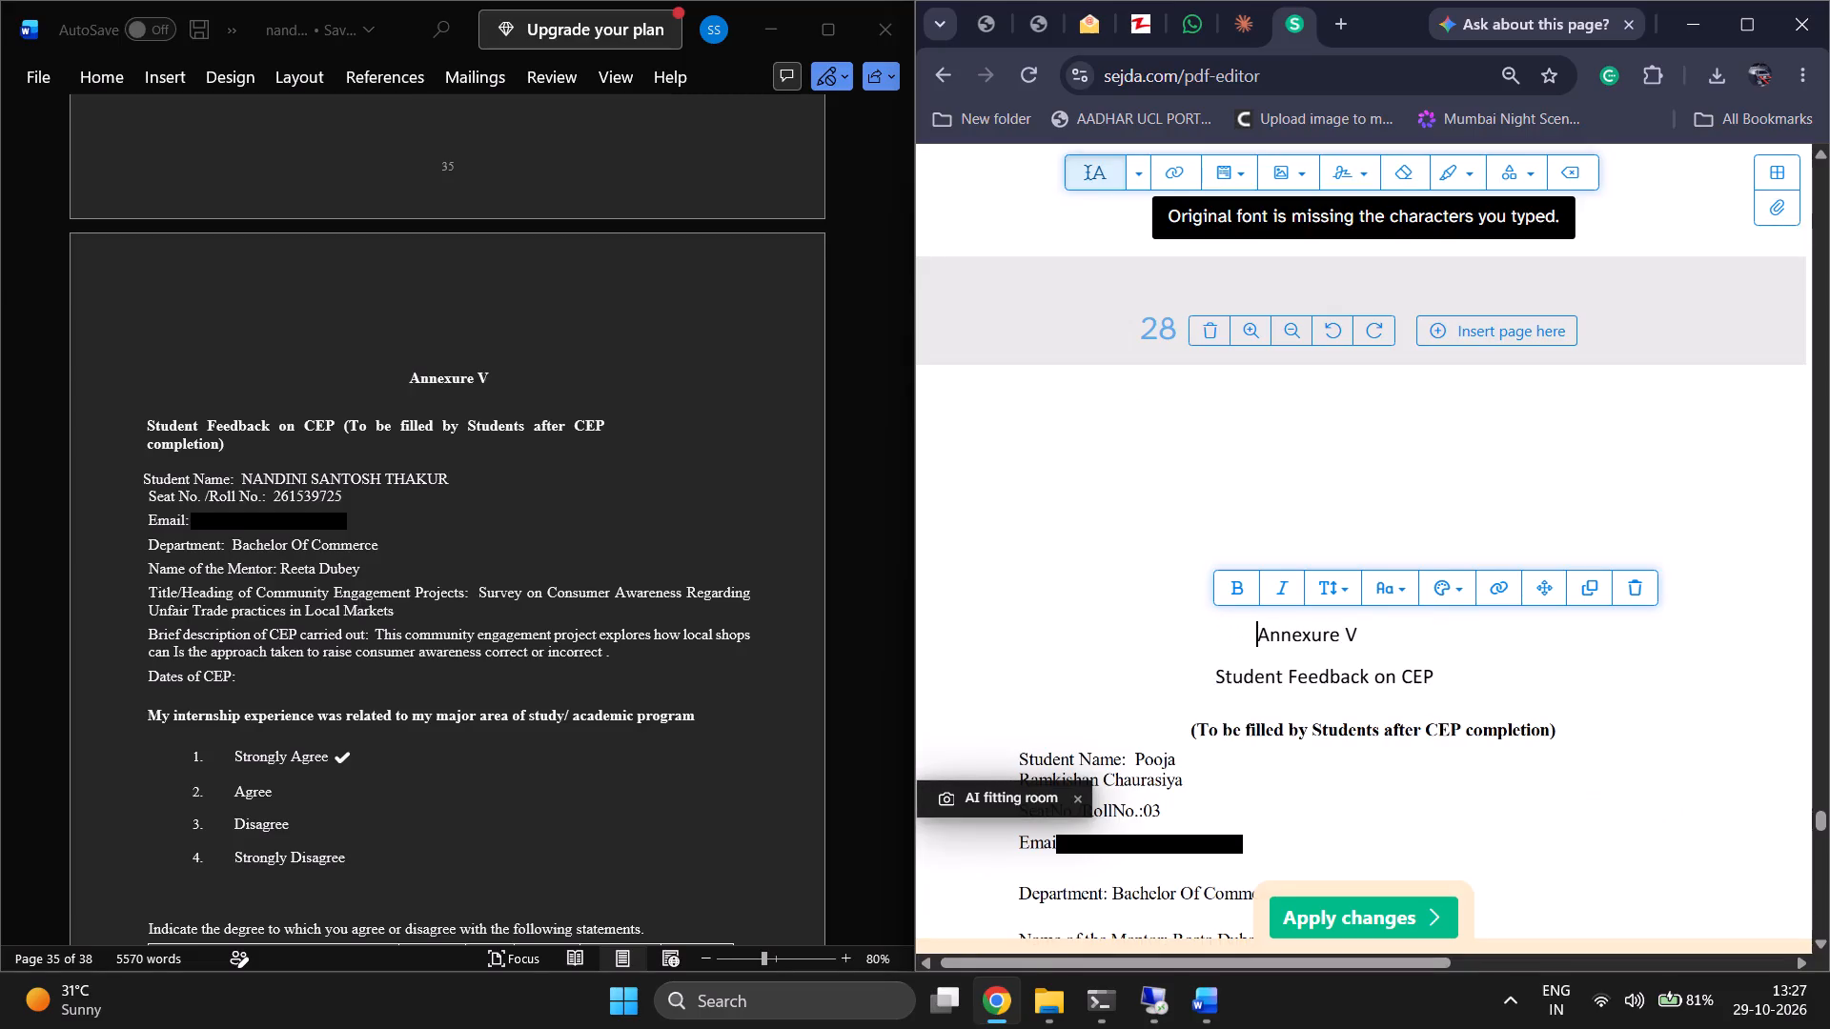
{"action": "key", "text": "space"}
Replace the opening characters of the email address in the PDF's Annexure V form with the student's first name in capitals.
{"action": "scroll", "coordinate": [1488, 680], "scroll_direction": "down", "scroll_amount": 3}
{"action": "scroll", "coordinate": [1641, 575], "scroll_direction": "down", "scroll_amount": 1}
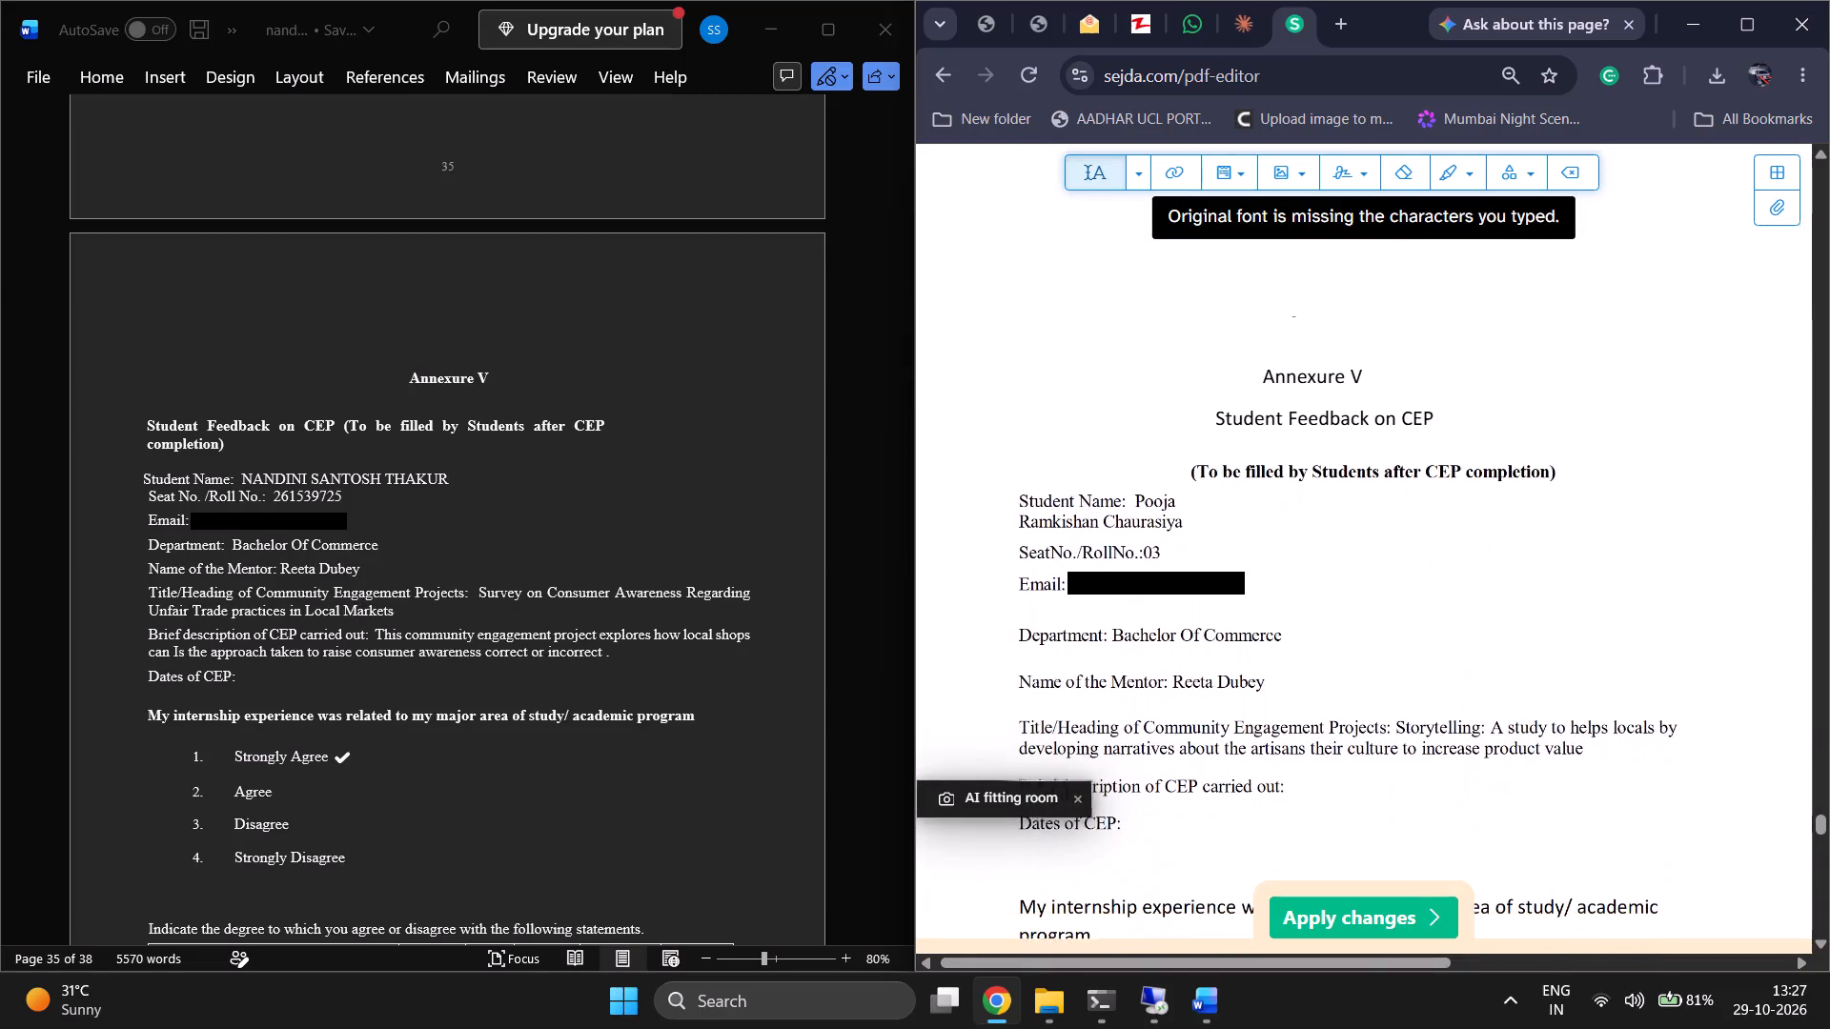
{"action": "scroll", "coordinate": [1639, 584], "scroll_direction": "down", "scroll_amount": 1}
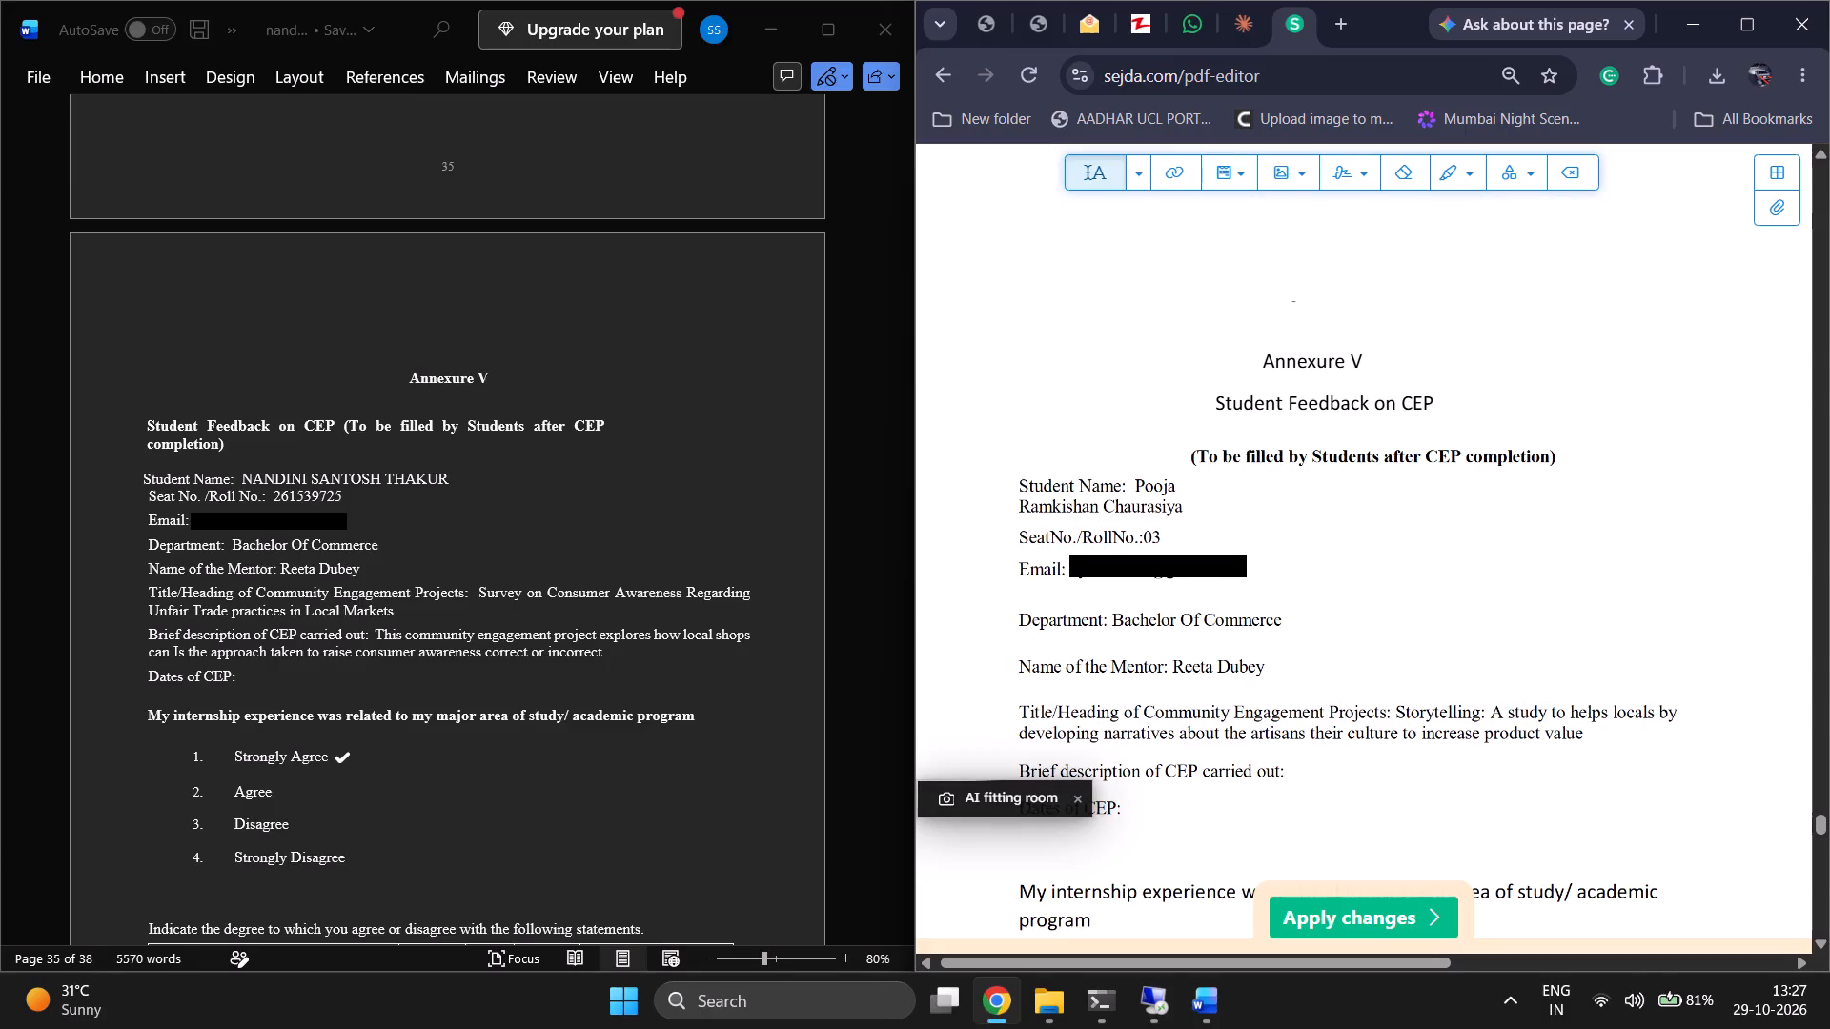
{"action": "left_click", "coordinate": [1089, 569]}
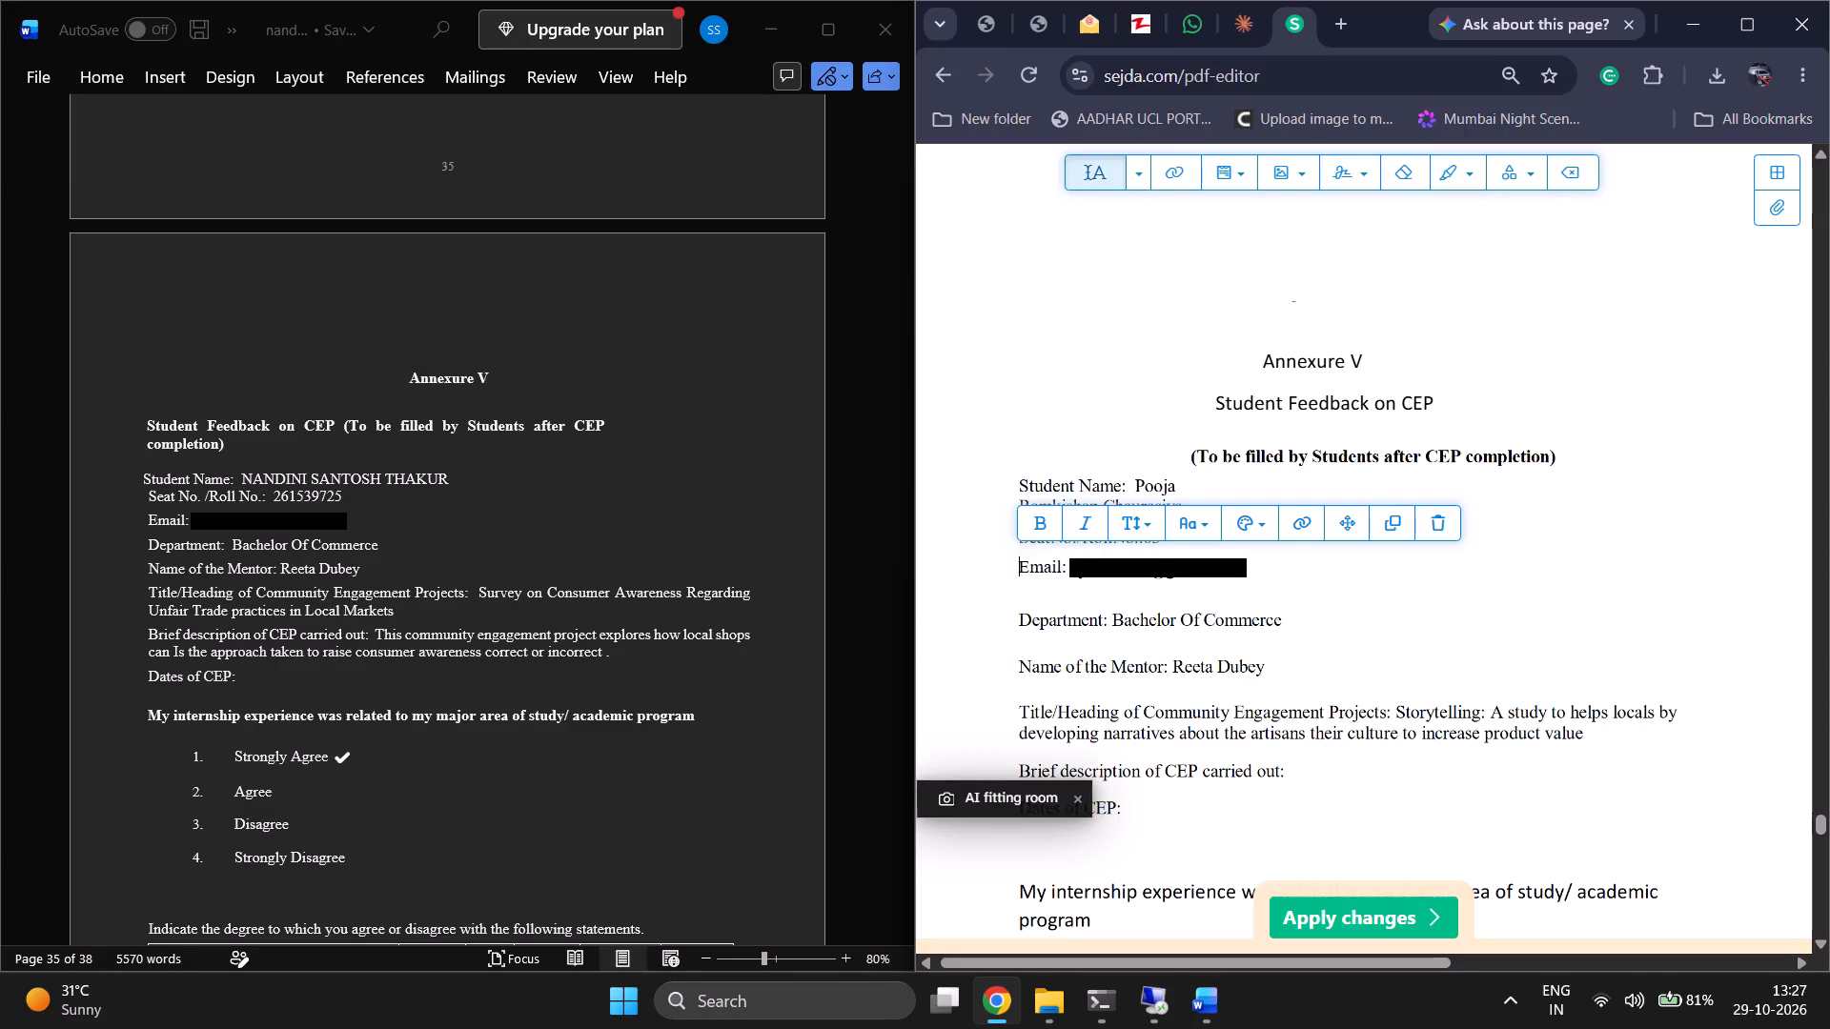
{"action": "key", "text": "Right"}
{"action": "key", "text": "Right"}
{"action": "key", "text": "Right"}
{"action": "key", "text": "Right"}
{"action": "key", "text": "Right"}
{"action": "key", "text": "Right"}
{"action": "key", "text": "Right"}
{"action": "key", "text": "Right"}
{"action": "key", "text": "Right"}
{"action": "key", "text": "Right"}
{"action": "key", "text": "BackSpace"}
{"action": "key", "text": "BackSpace"}
{"action": "key", "text": "BackSpace"}
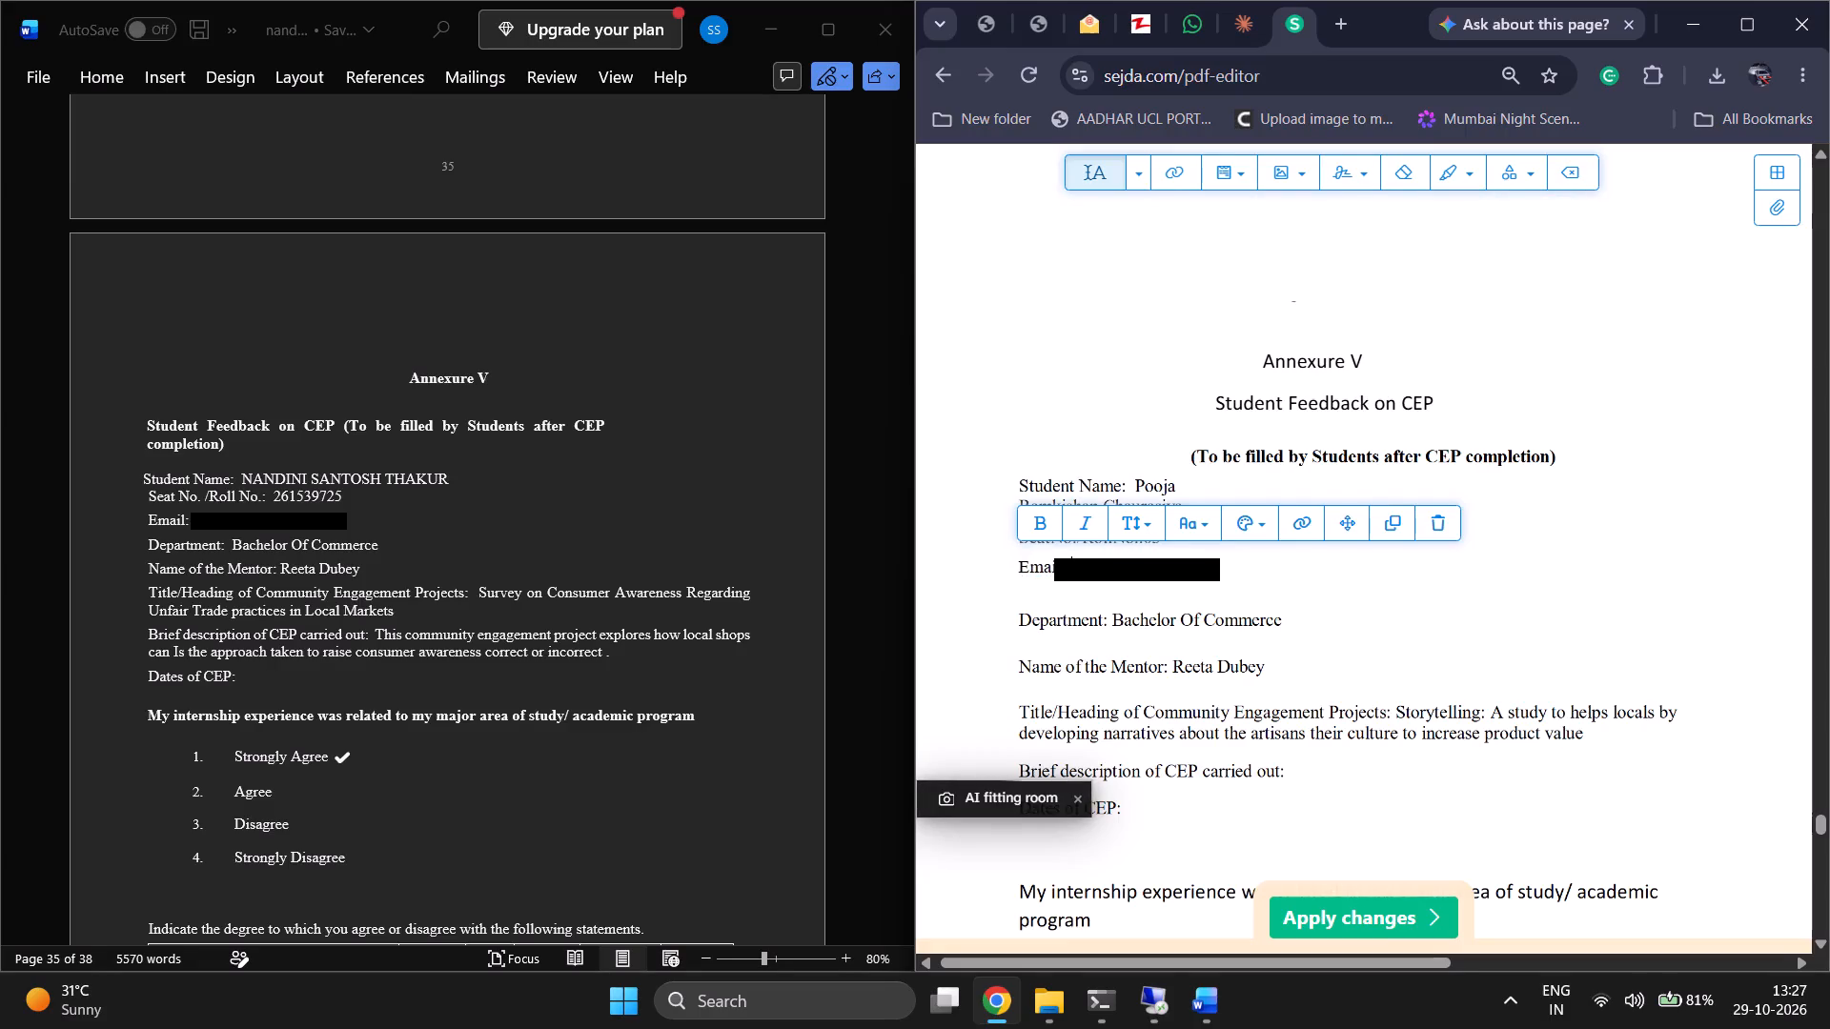
{"action": "key", "text": "p"}
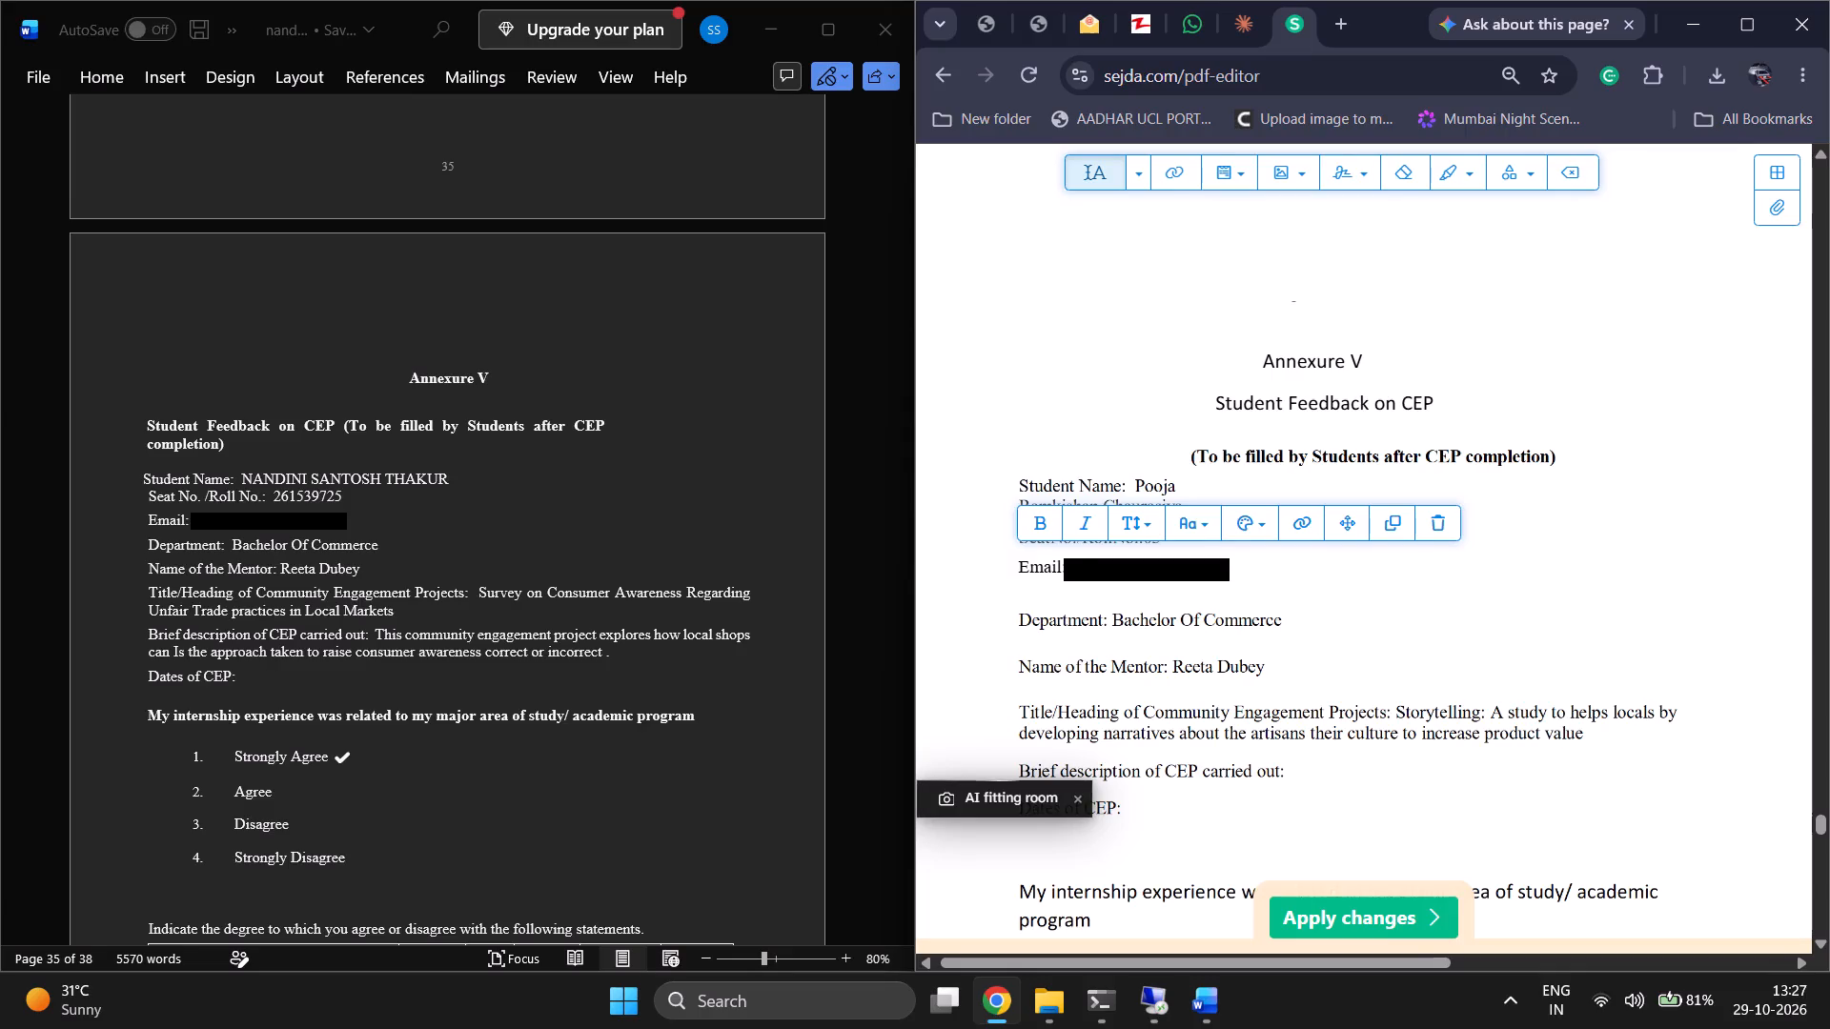
{"action": "key", "text": "BackSpace"}
{"action": "type", "text": "POOJA"}
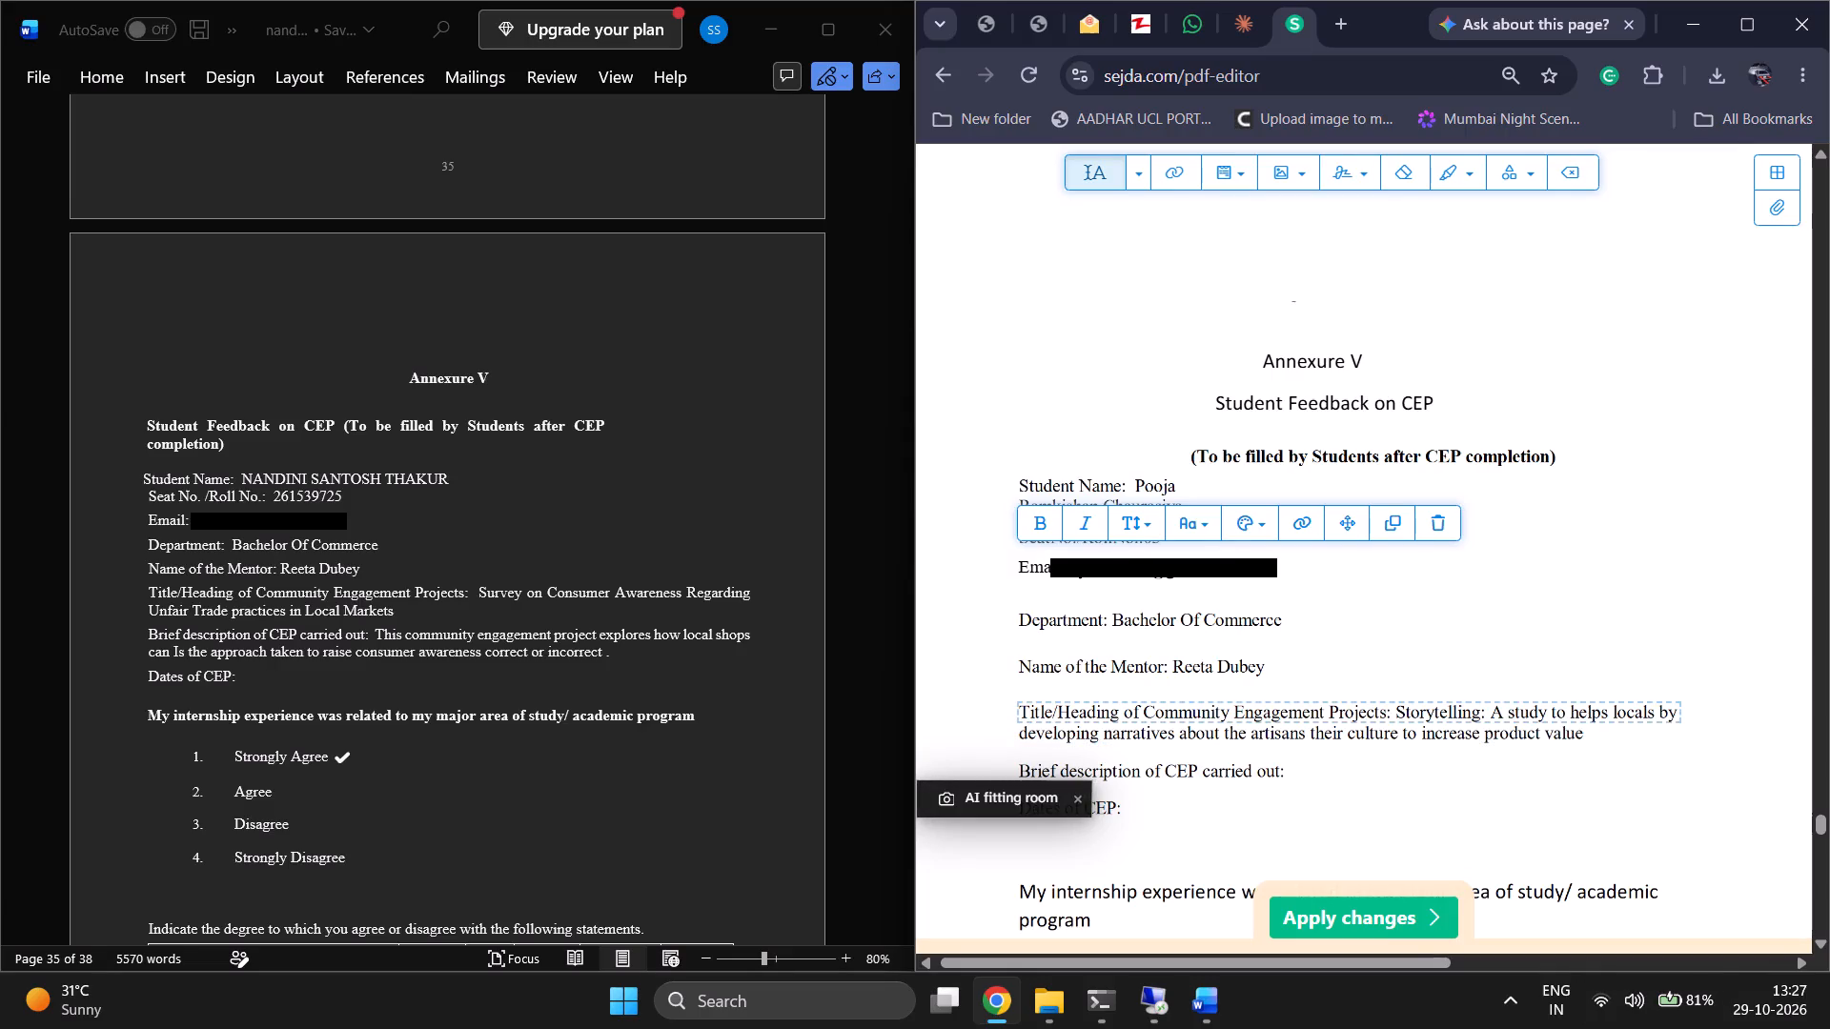
Compare the remaining Annexure V feedback pages of the PDF and the reference report, through to the student signature block.
{"action": "scroll", "coordinate": [1350, 718], "scroll_direction": "down", "scroll_amount": 4}
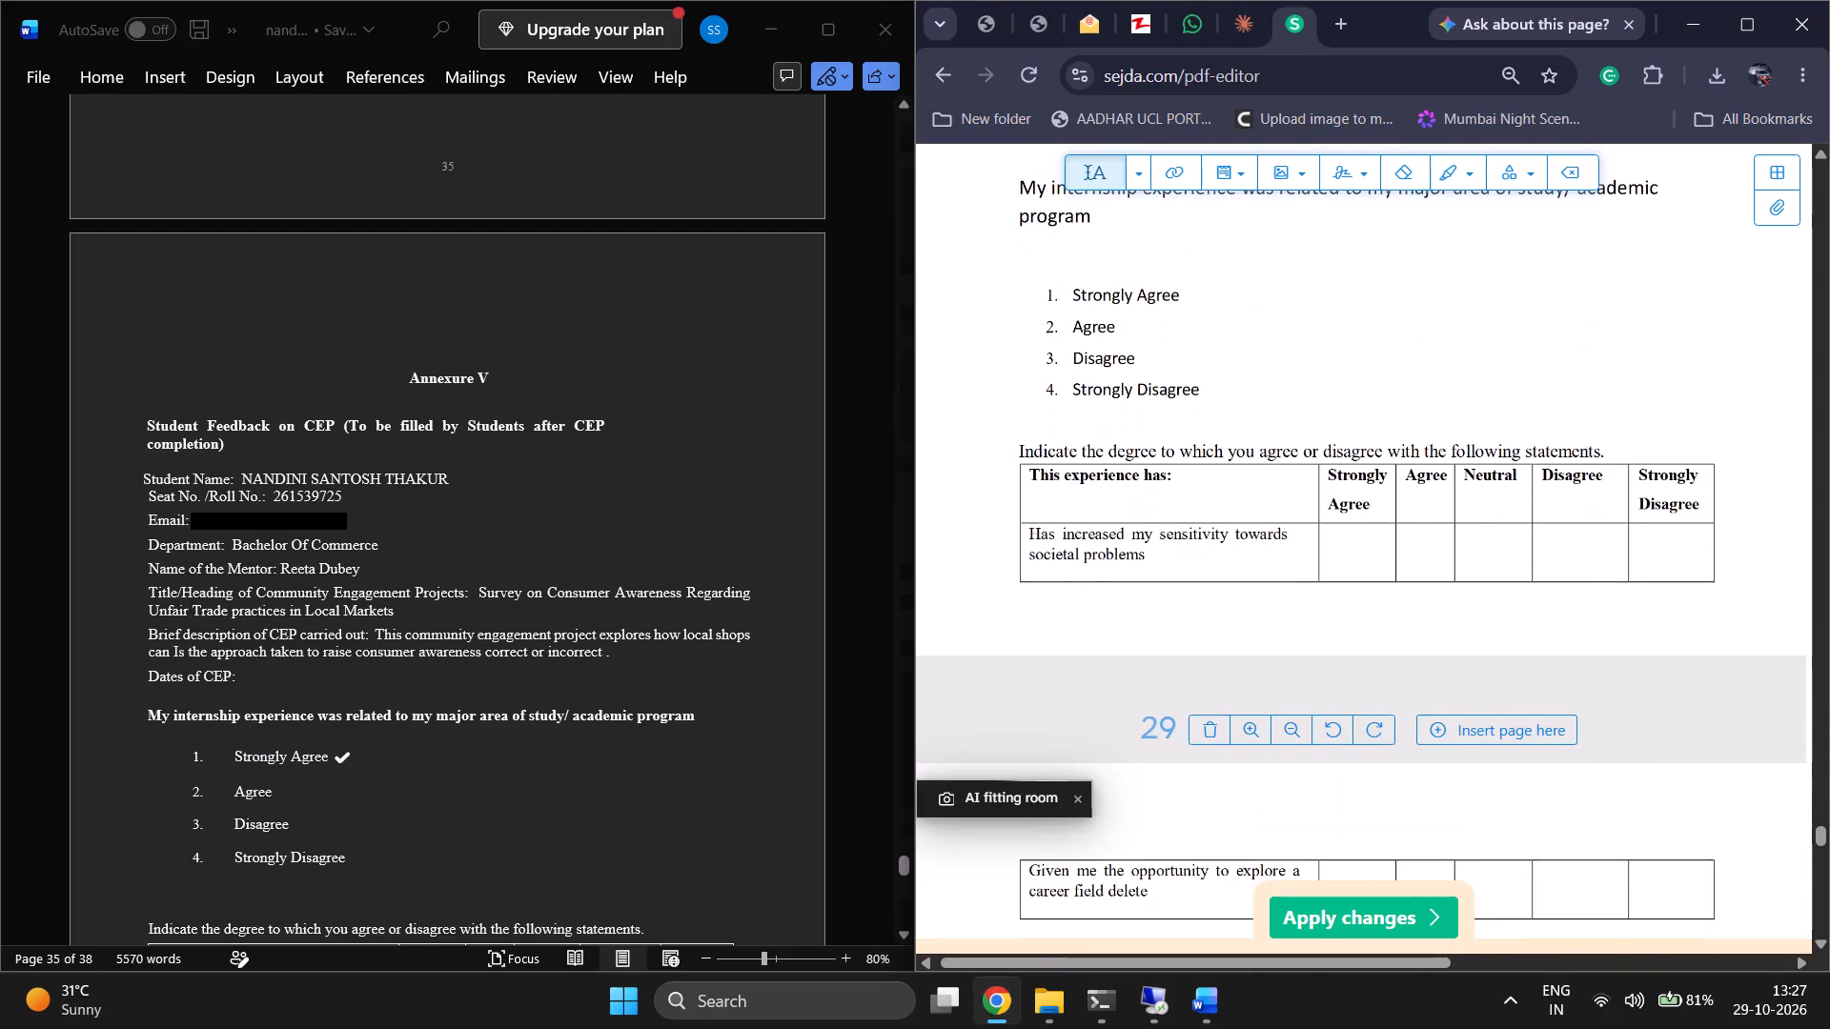
{"action": "scroll", "coordinate": [629, 681], "scroll_direction": "down", "scroll_amount": 4}
{"action": "scroll", "coordinate": [1485, 633], "scroll_direction": "down", "scroll_amount": 7}
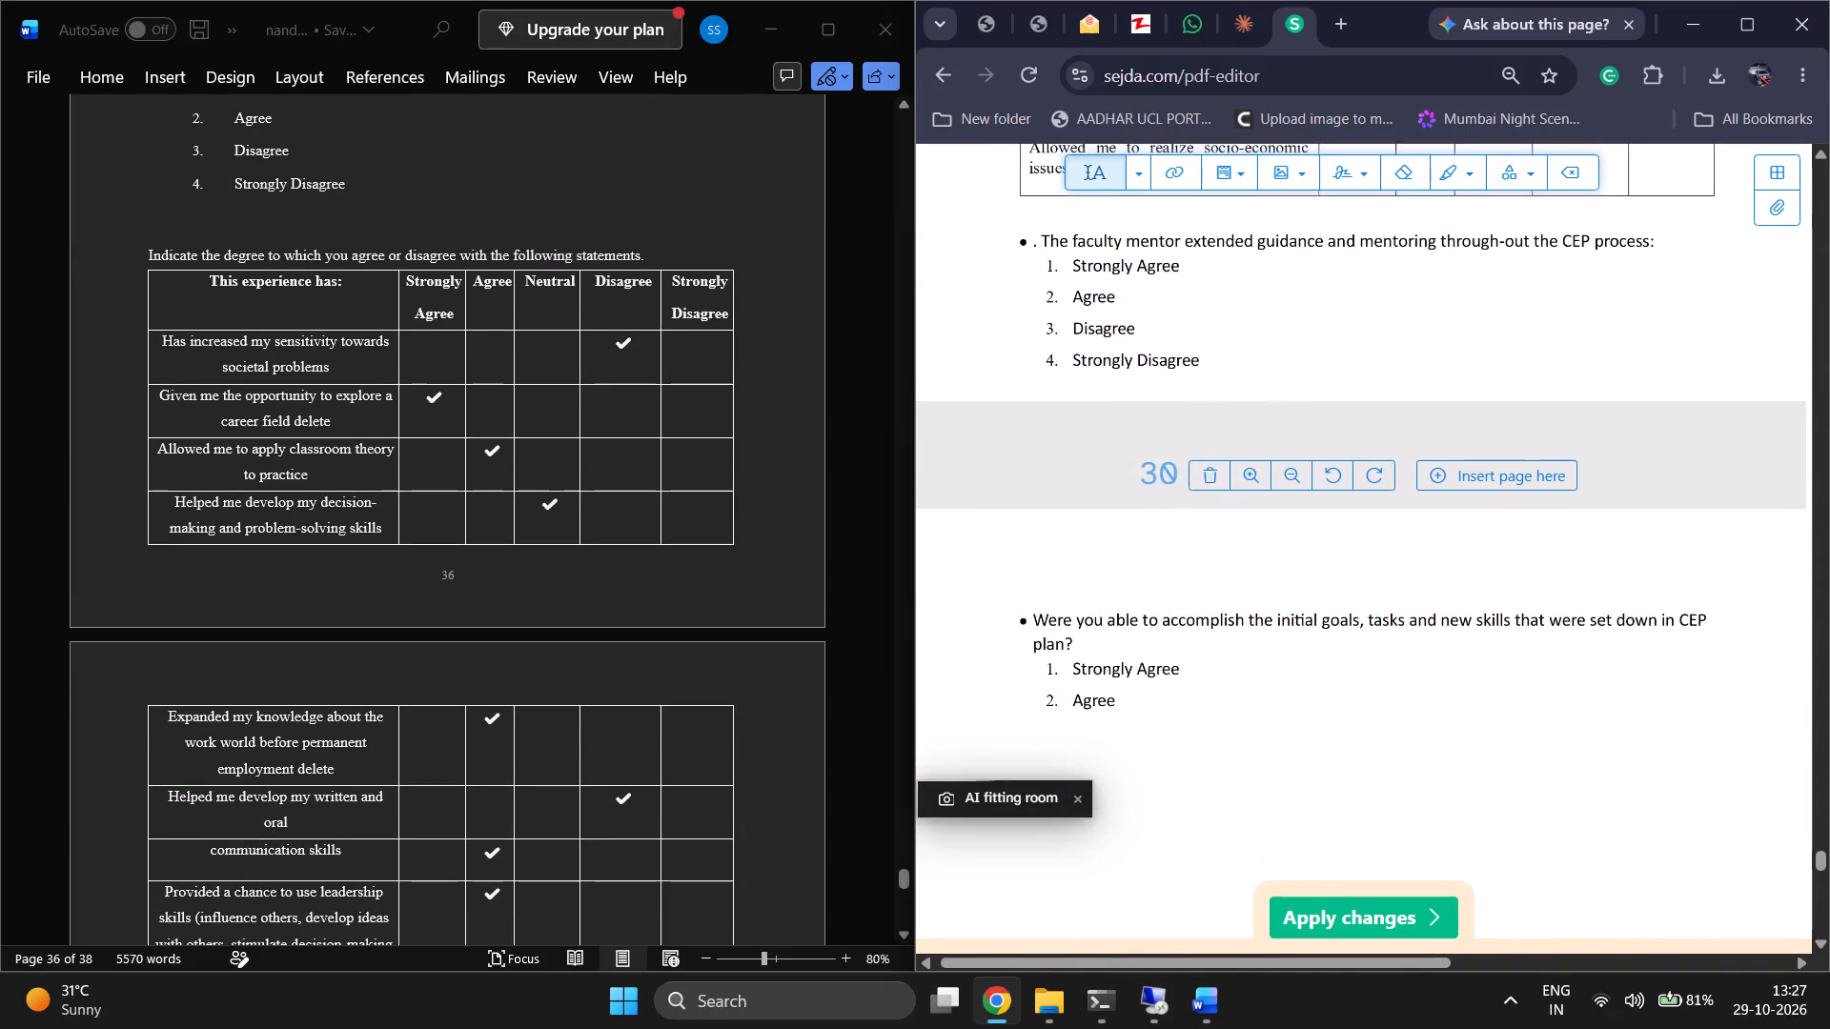
{"action": "scroll", "coordinate": [643, 734], "scroll_direction": "down", "scroll_amount": 3}
{"action": "scroll", "coordinate": [1311, 685], "scroll_direction": "down", "scroll_amount": 3}
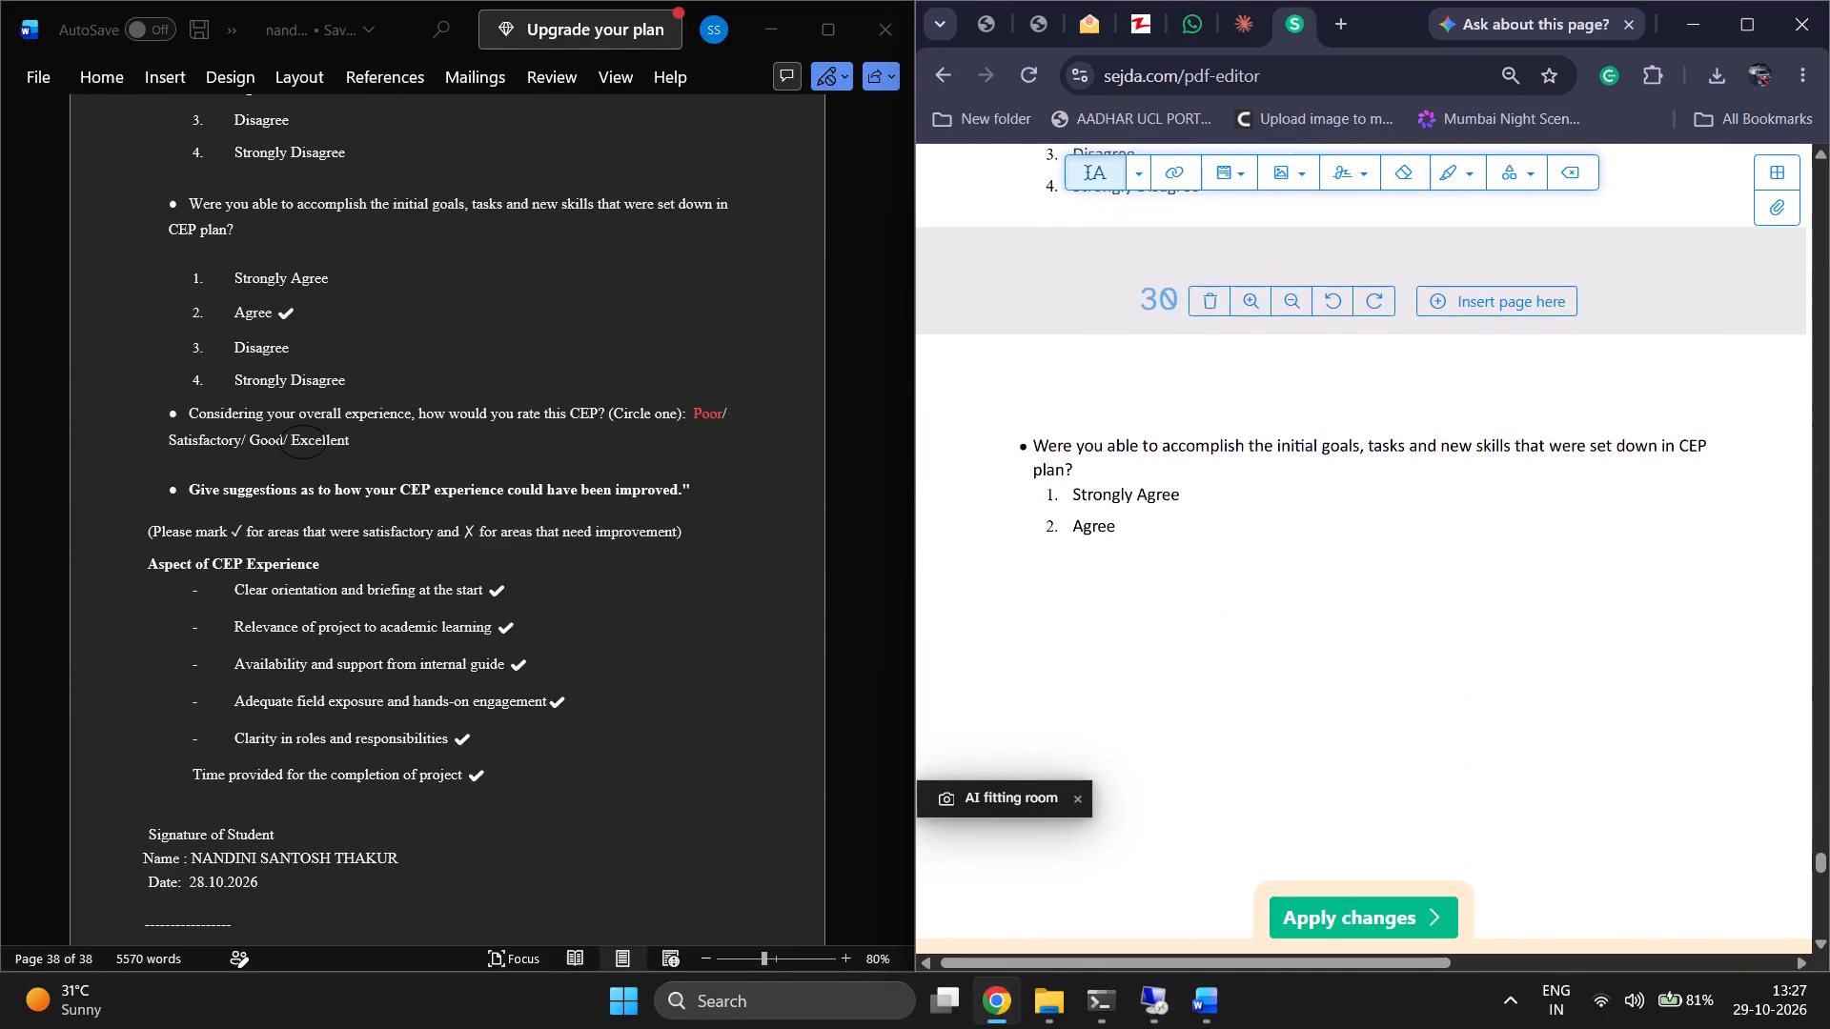
{"action": "scroll", "coordinate": [1331, 690], "scroll_direction": "down", "scroll_amount": 7}
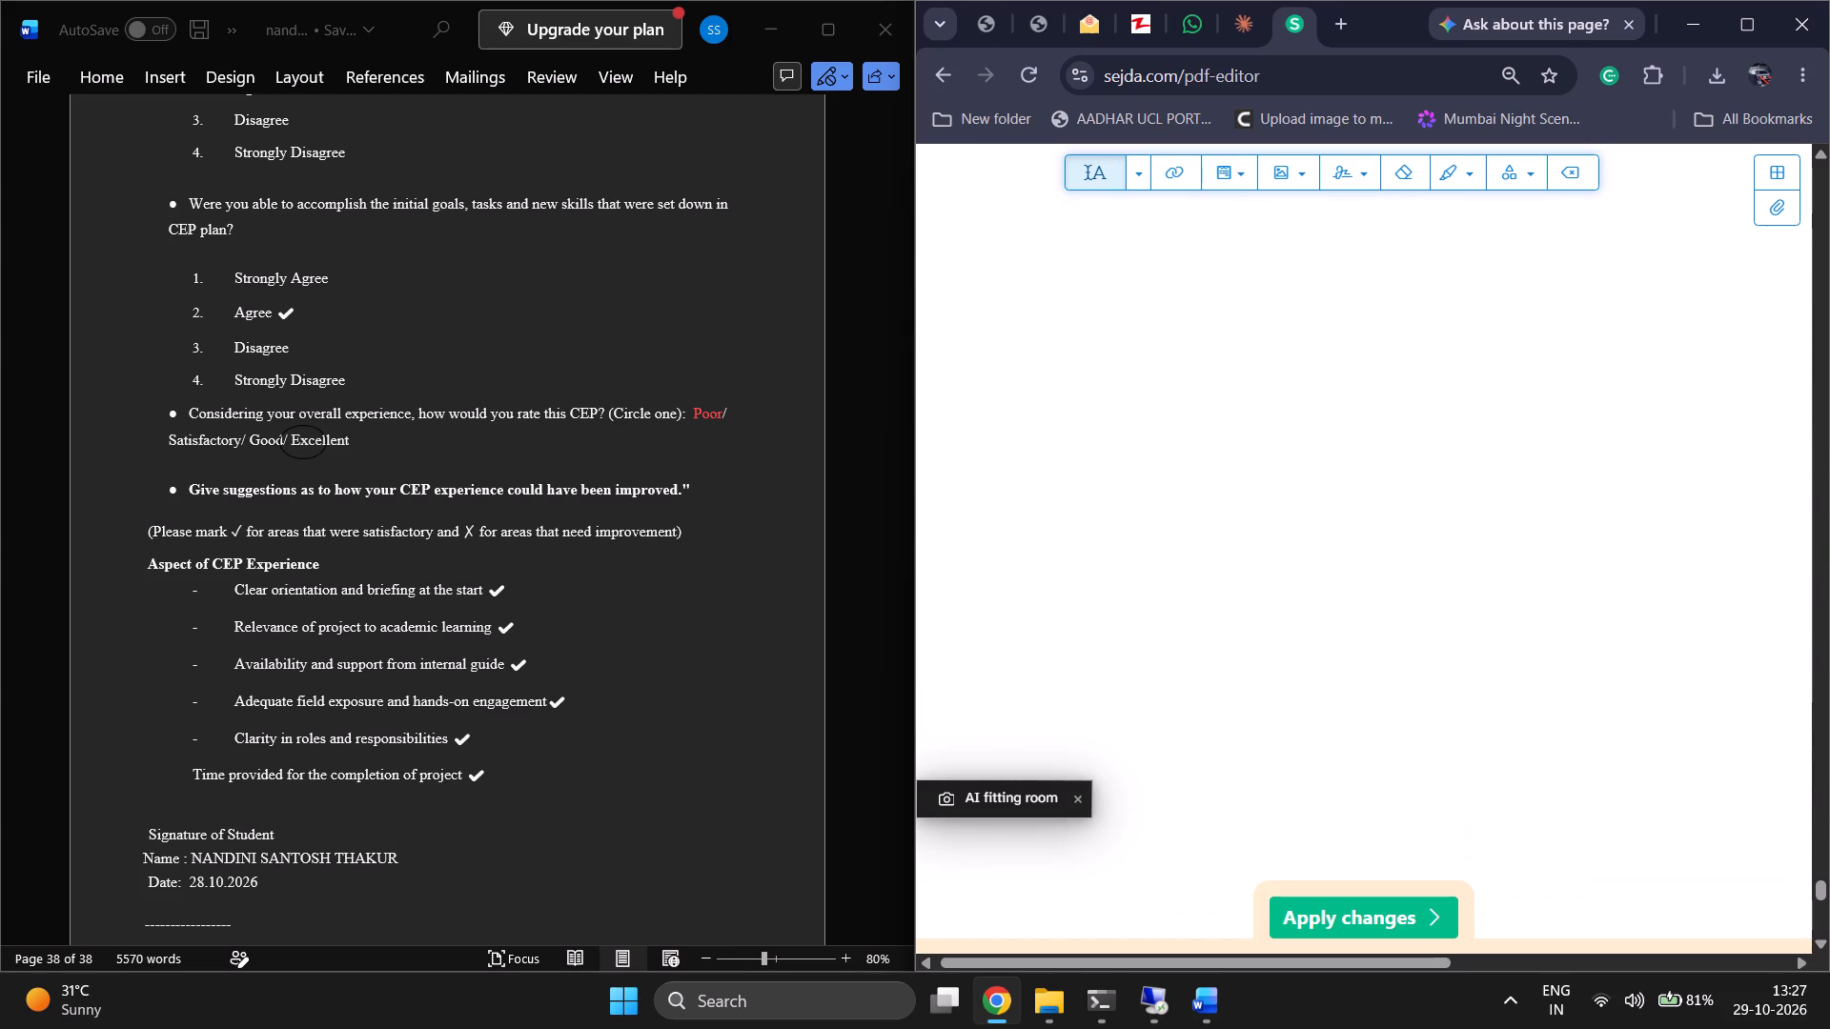
{"action": "scroll", "coordinate": [1320, 694], "scroll_direction": "down", "scroll_amount": 4}
{"action": "scroll", "coordinate": [343, 726], "scroll_direction": "down", "scroll_amount": 1}
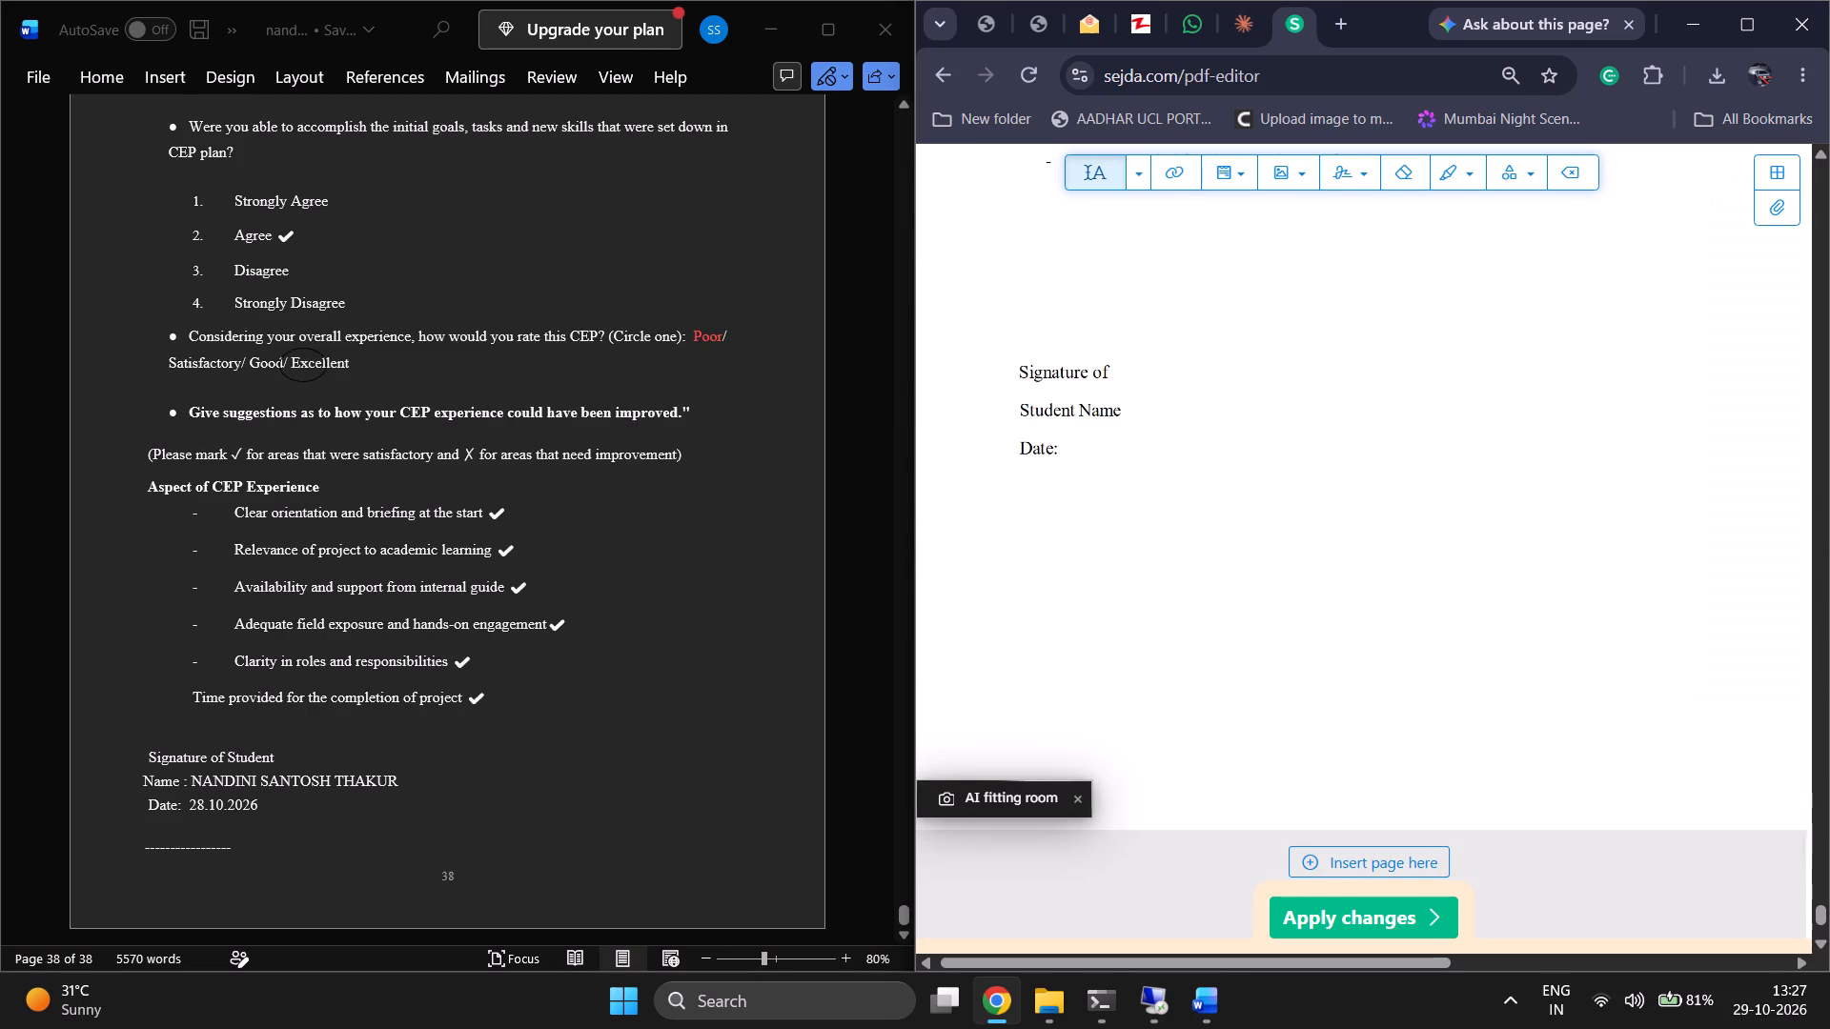
Complete the signature line at the end of the PDF's Annexure V form as "Signature of student".
{"action": "scroll", "coordinate": [365, 726], "scroll_direction": "down", "scroll_amount": 1}
{"action": "scroll", "coordinate": [1454, 612], "scroll_direction": "up", "scroll_amount": 2}
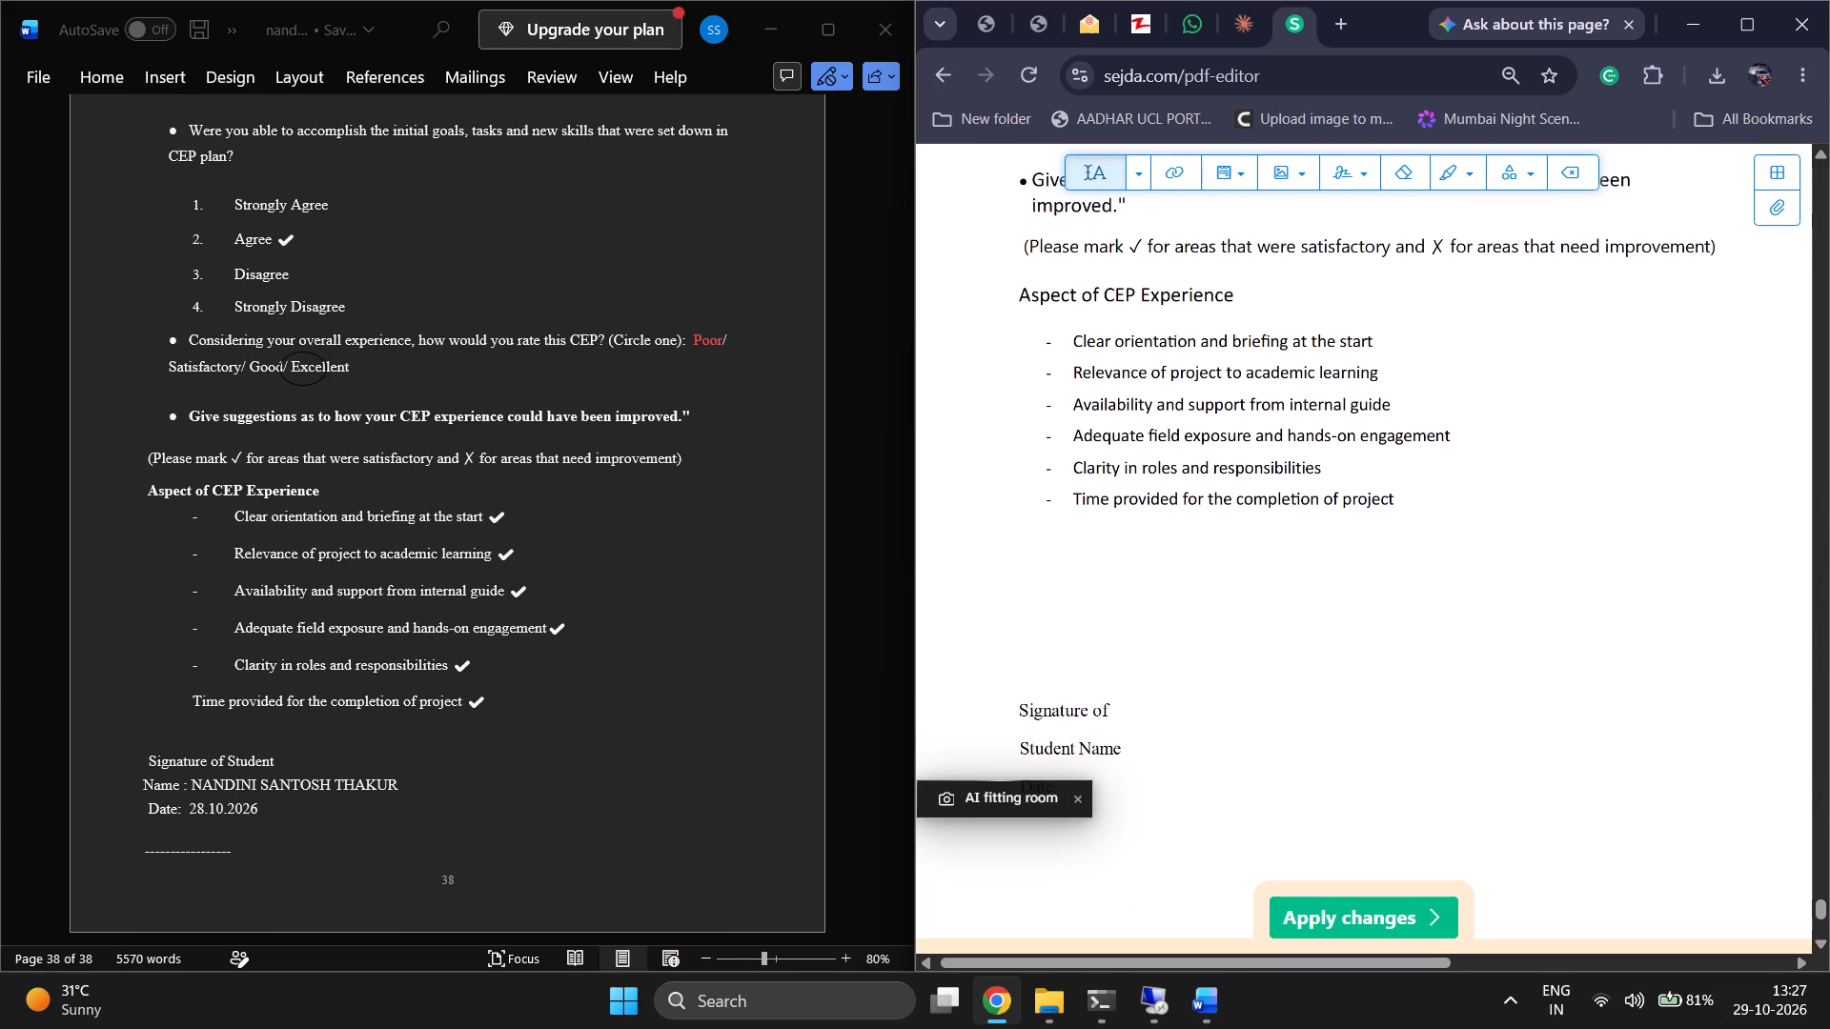
{"action": "scroll", "coordinate": [1390, 634], "scroll_direction": "up", "scroll_amount": 2}
{"action": "scroll", "coordinate": [1164, 709], "scroll_direction": "up", "scroll_amount": 1}
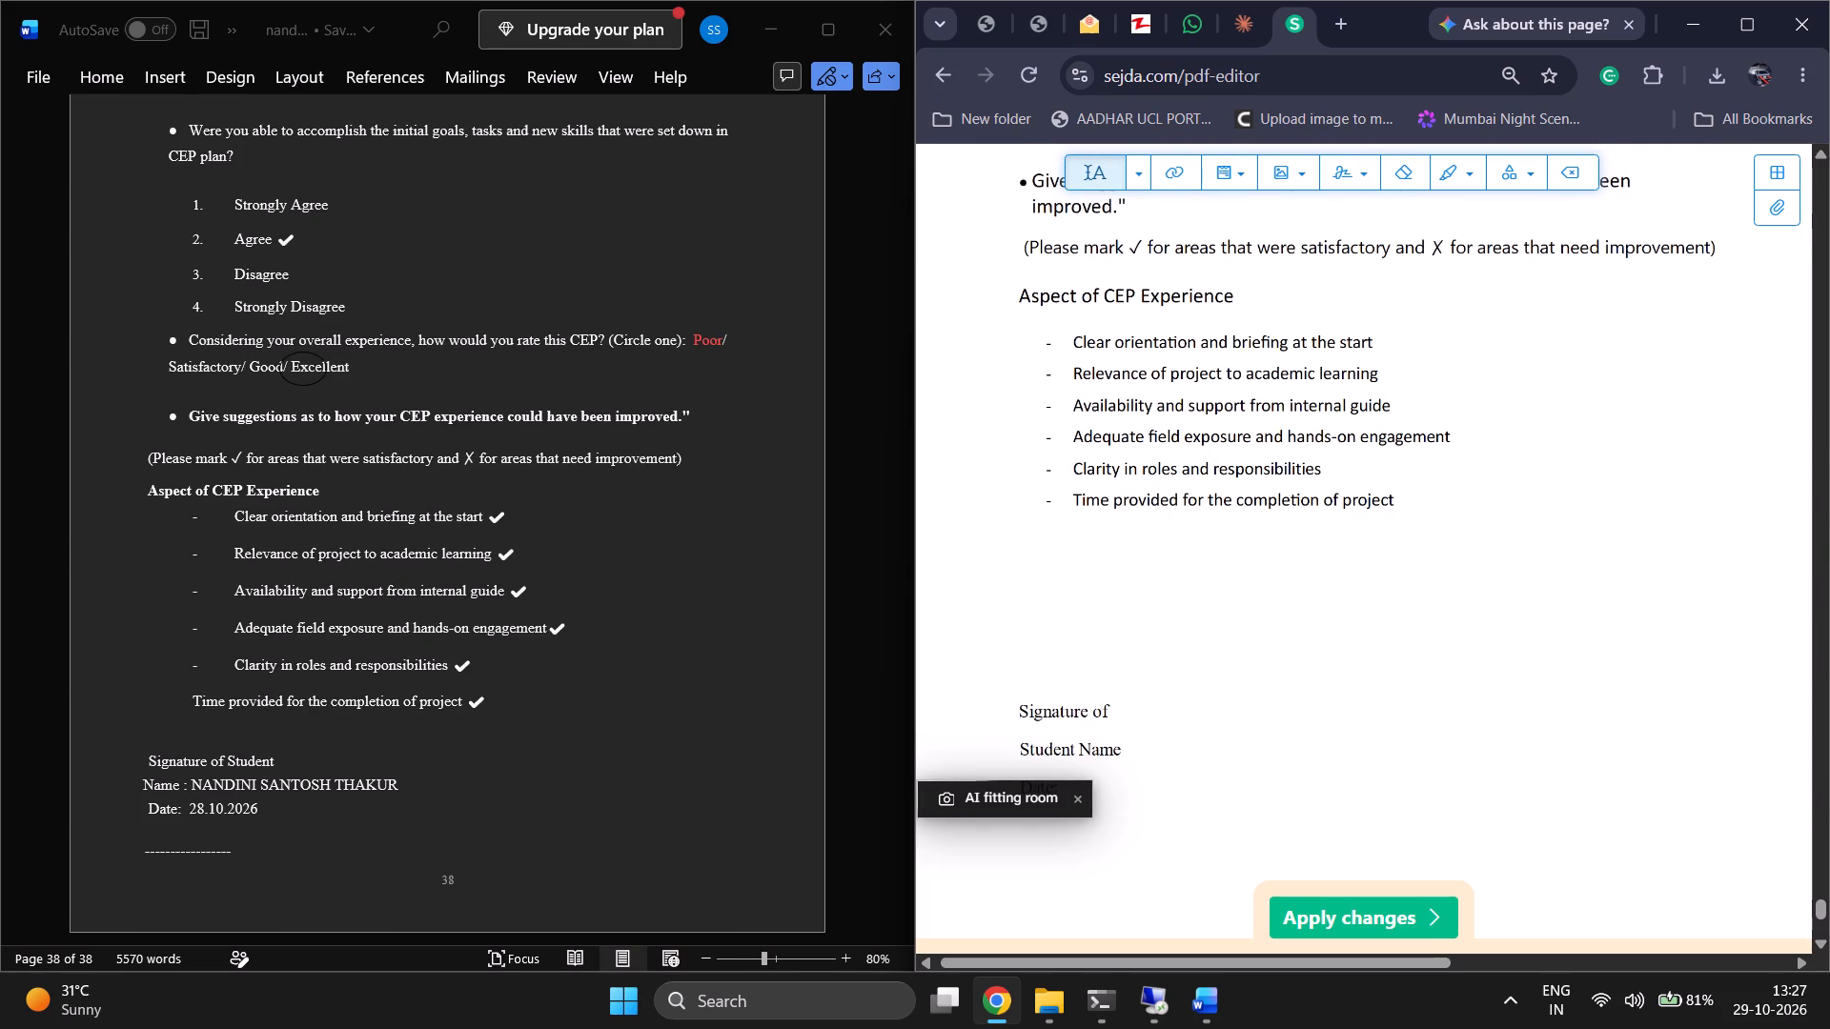
{"action": "scroll", "coordinate": [1129, 710], "scroll_direction": "up", "scroll_amount": 1}
{"action": "left_click", "coordinate": [1129, 710]}
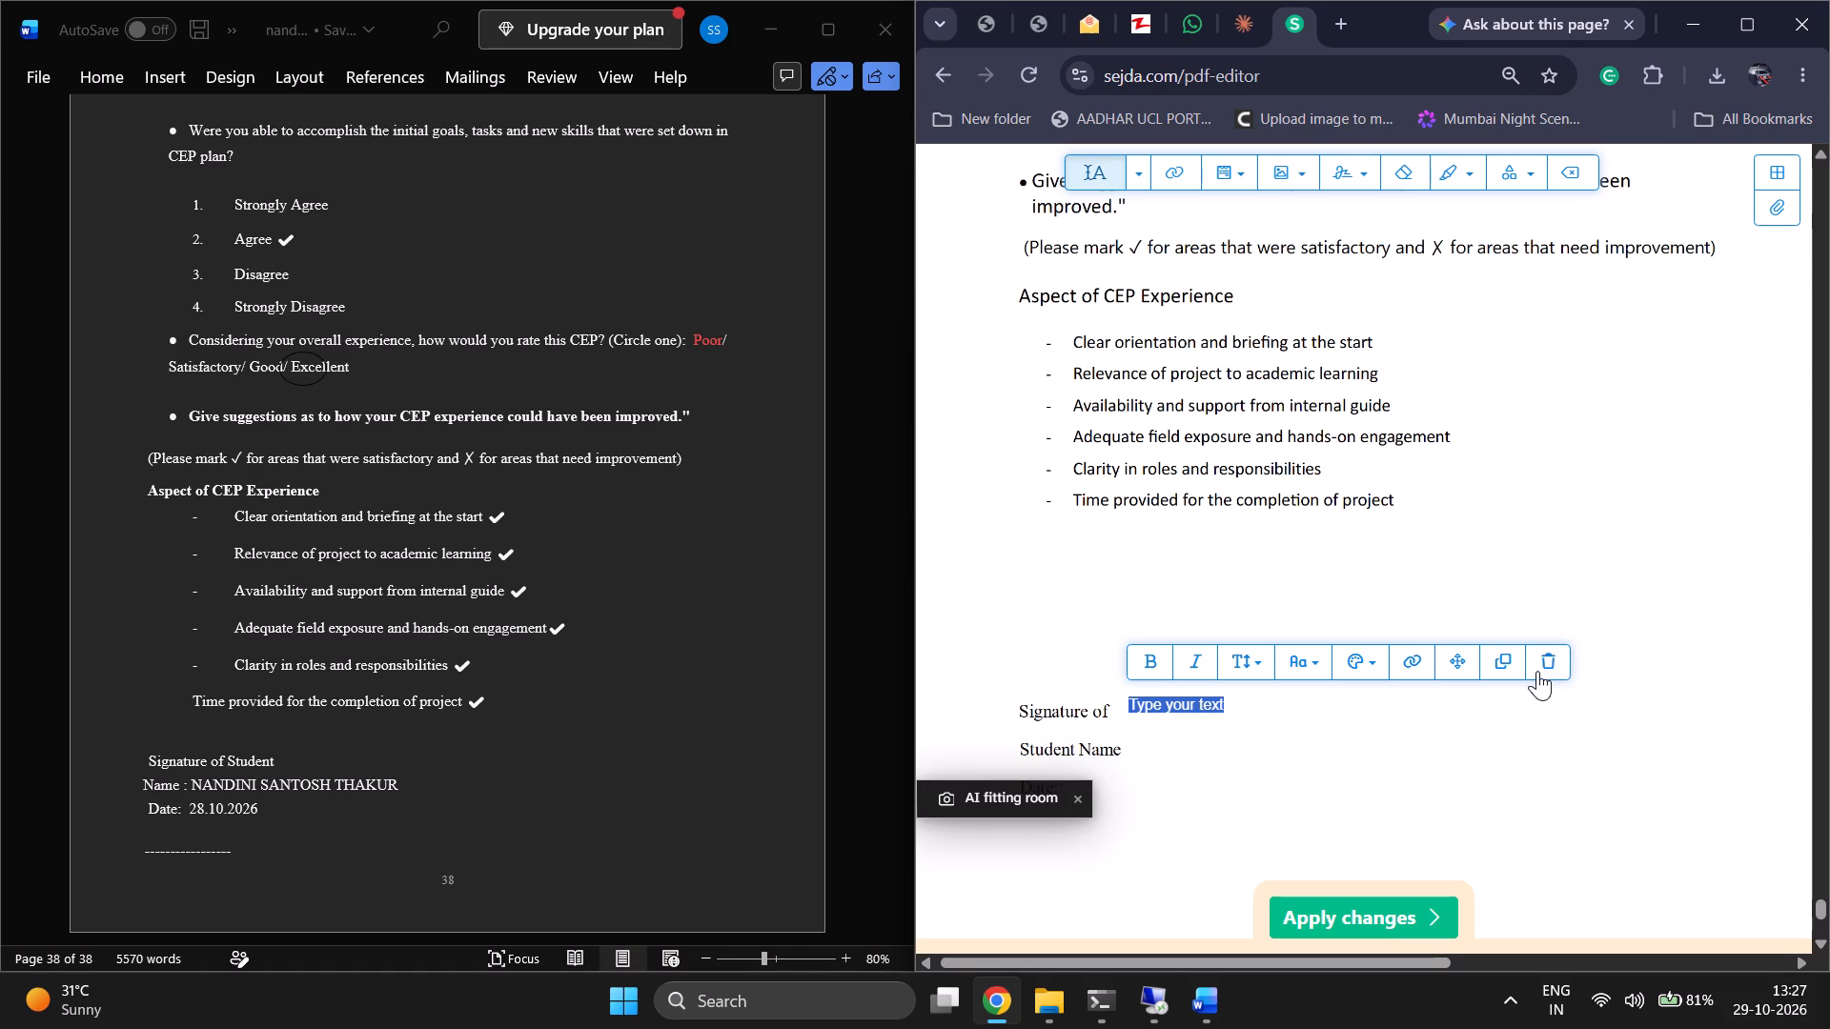
{"action": "left_click", "coordinate": [1537, 671]}
{"action": "left_click", "coordinate": [1025, 716]}
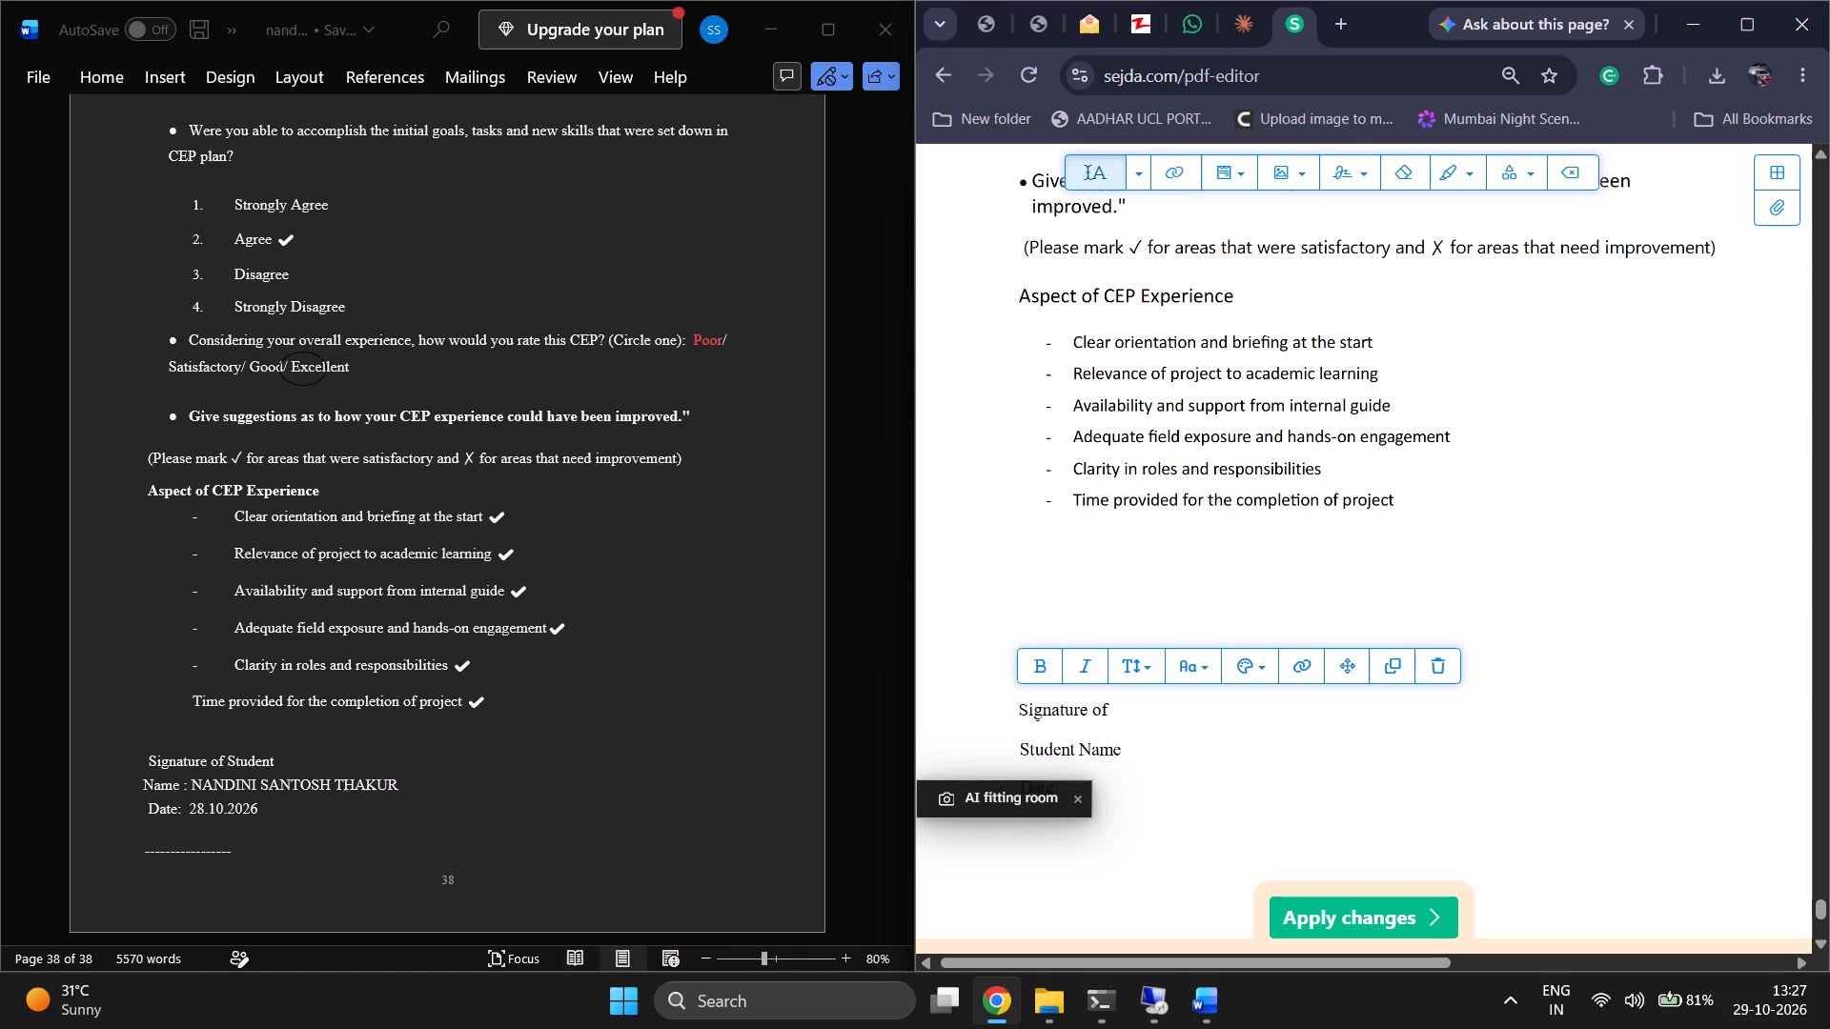
{"action": "left_click", "coordinate": [1107, 709]}
{"action": "key", "text": "space"}
{"action": "type", "text": "STUDENTS"}
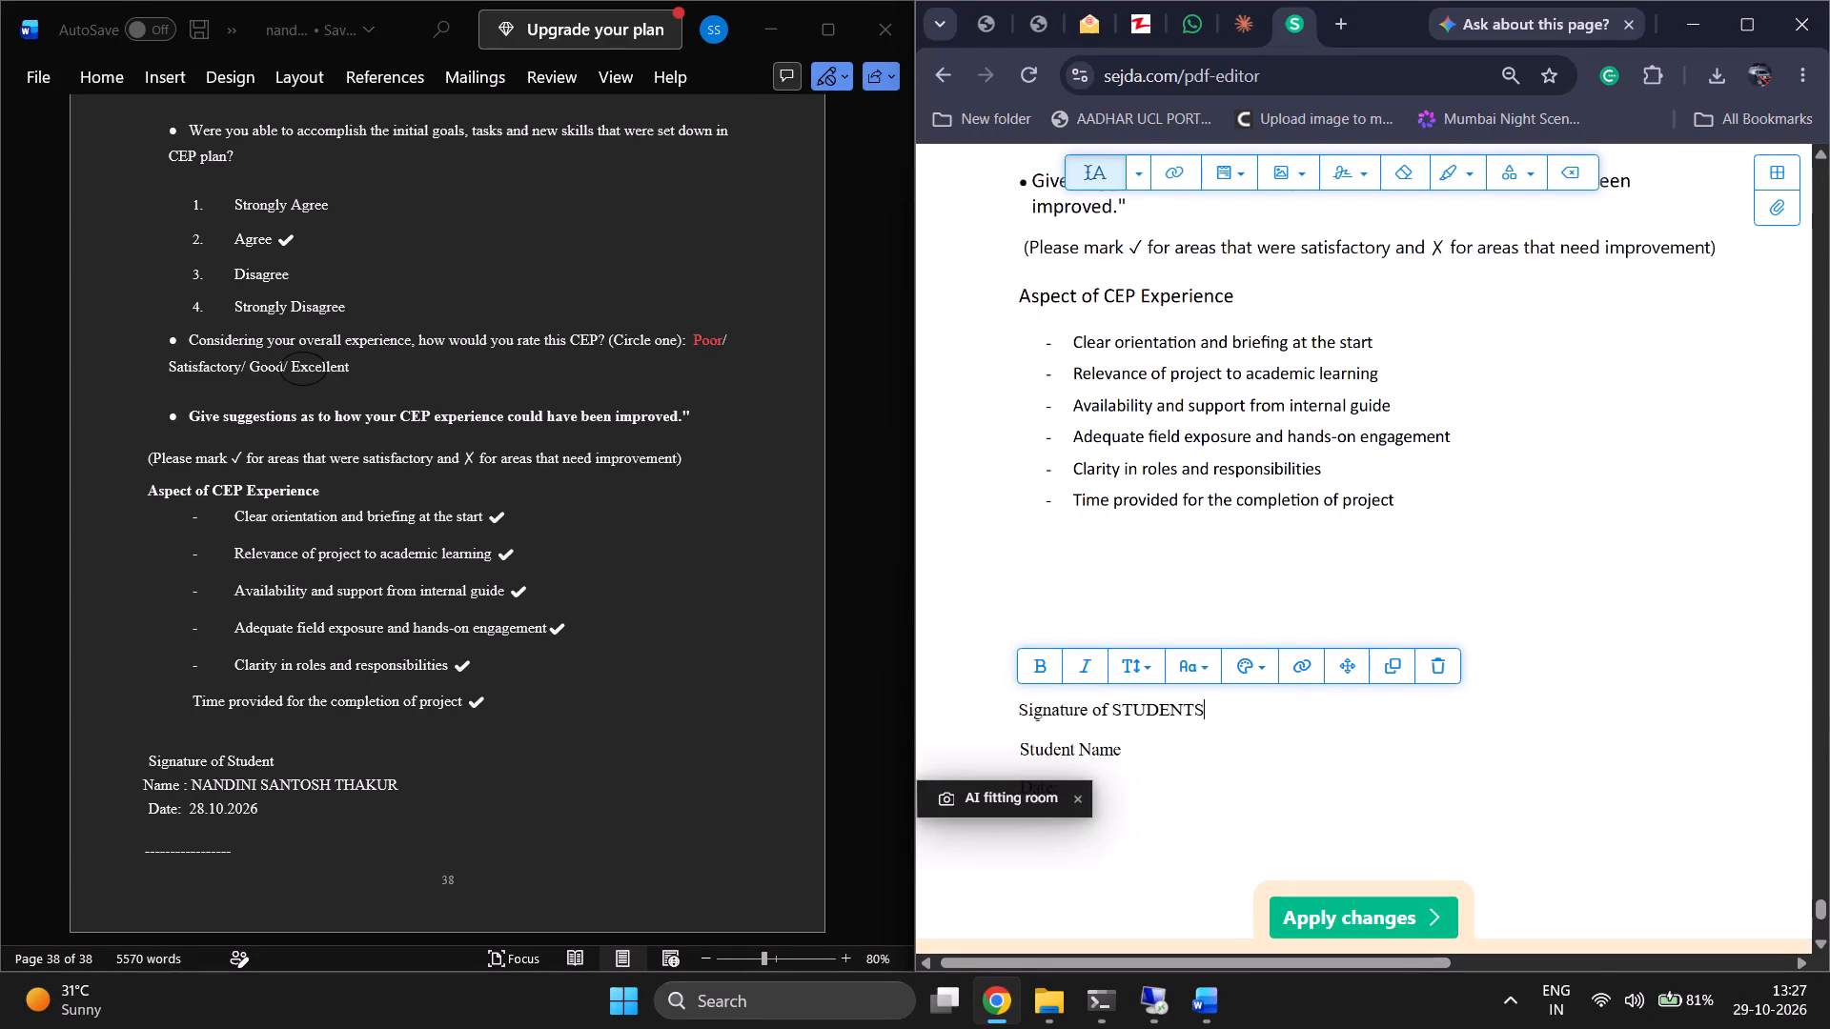
{"action": "key", "text": "BackSpace"}
{"action": "key", "text": "BackSpace"}
{"action": "key", "text": "BackSpace"}
{"action": "key", "text": "BackSpace"}
{"action": "key", "text": "BackSpace"}
{"action": "key", "text": "BackSpace"}
{"action": "key", "text": "BackSpace"}
{"action": "key", "text": "BackSpace"}
{"action": "type", "text": "studen"}
{"action": "key", "text": "t"}
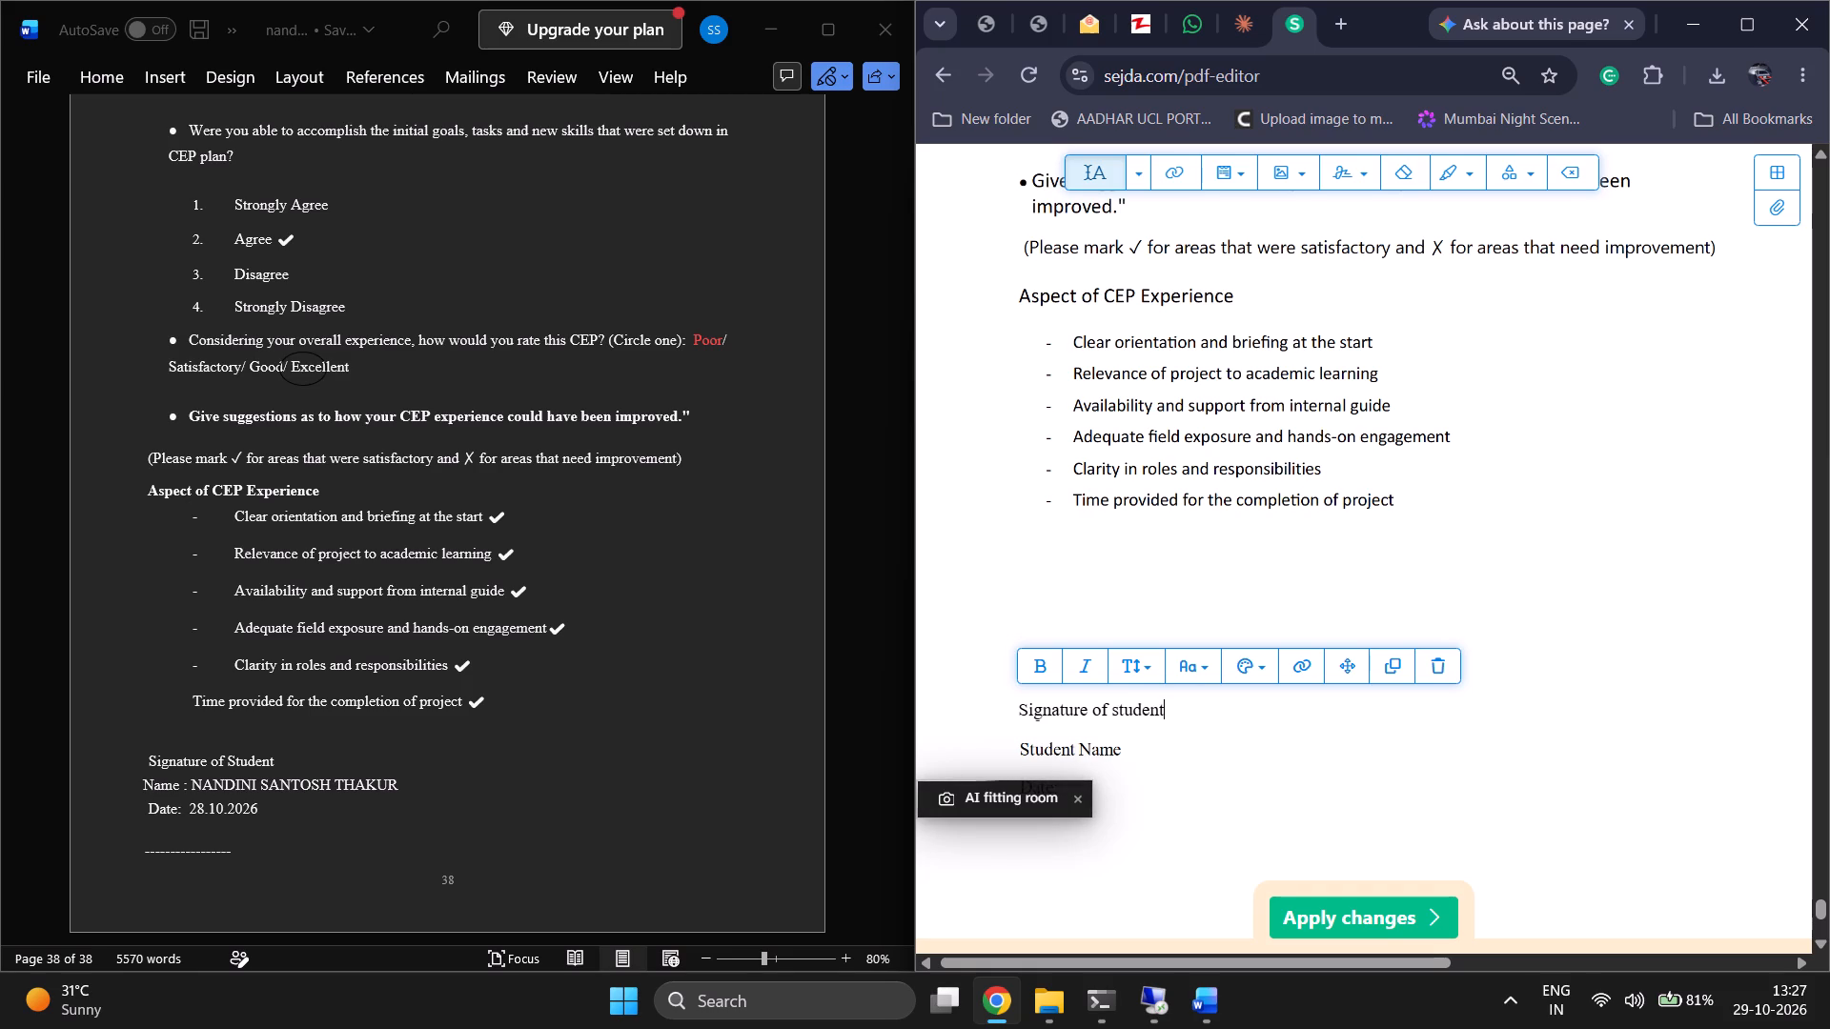
{"action": "key", "text": "space"}
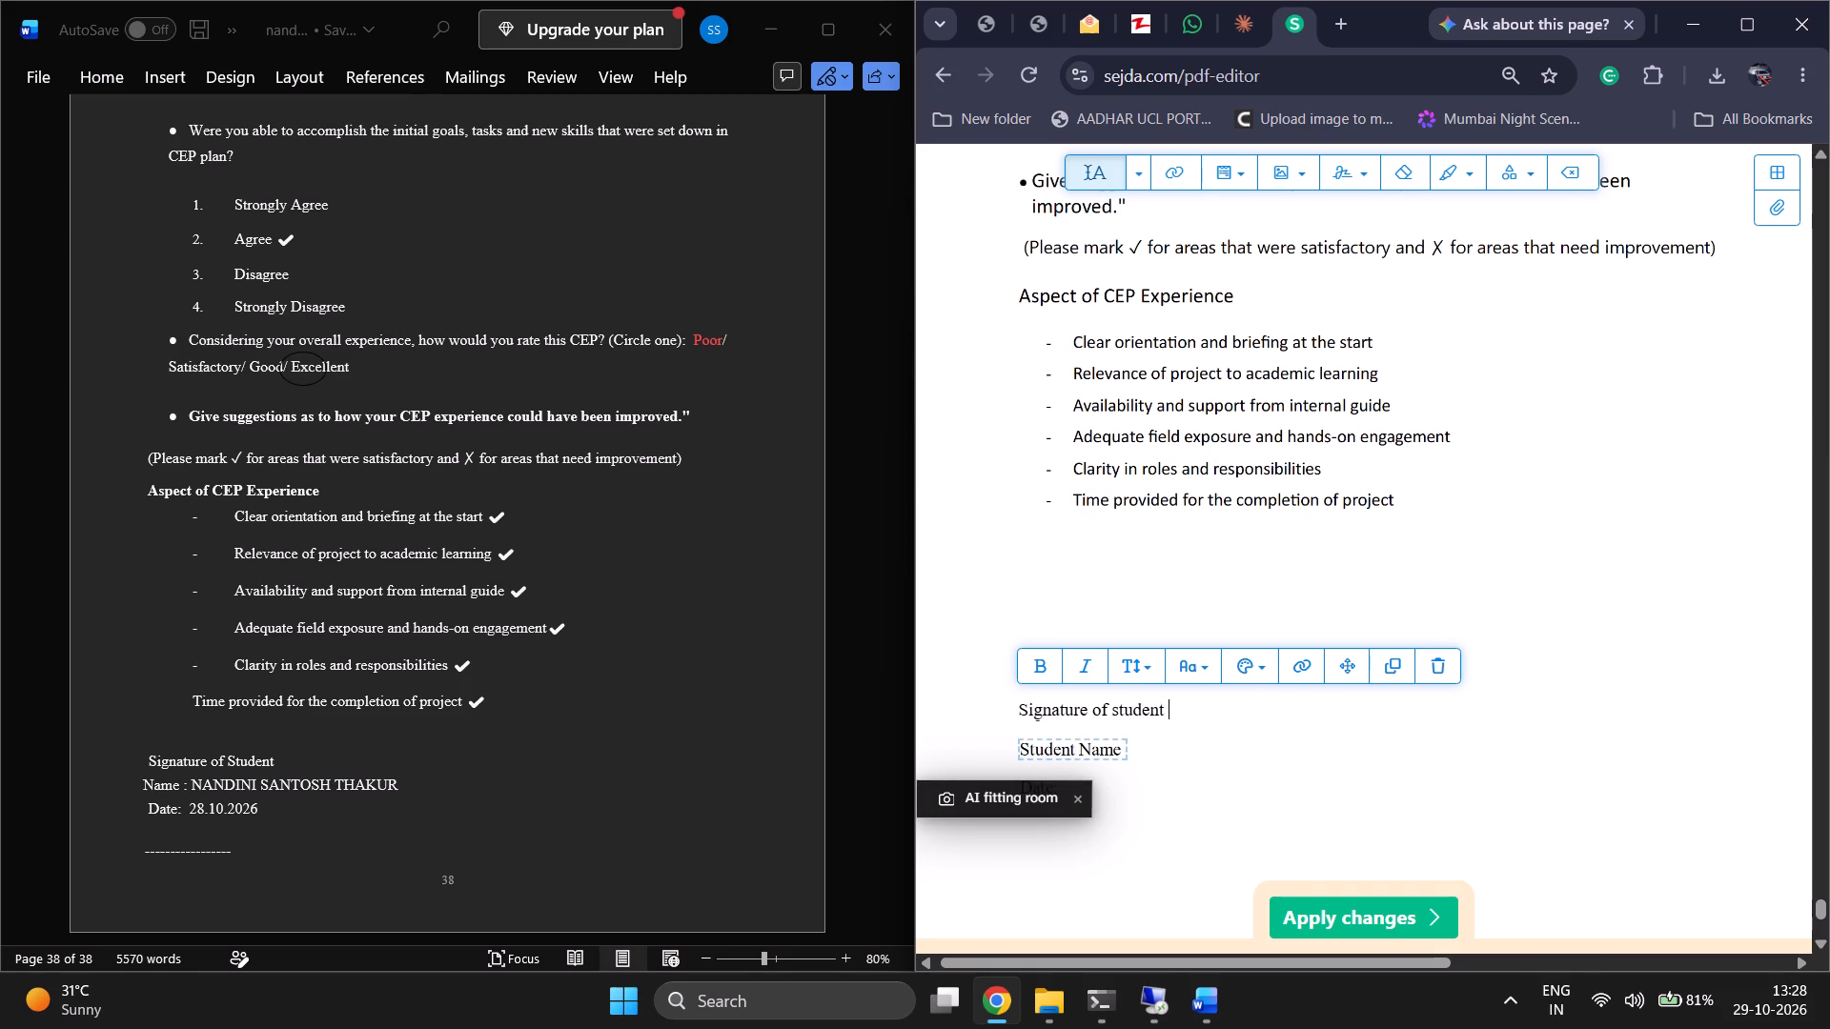
Change the "Student Name" label under the signature line to "Name:" and paste the student's full name after it.
{"action": "left_click", "coordinate": [1083, 742]}
{"action": "left_click", "coordinate": [1107, 742]}
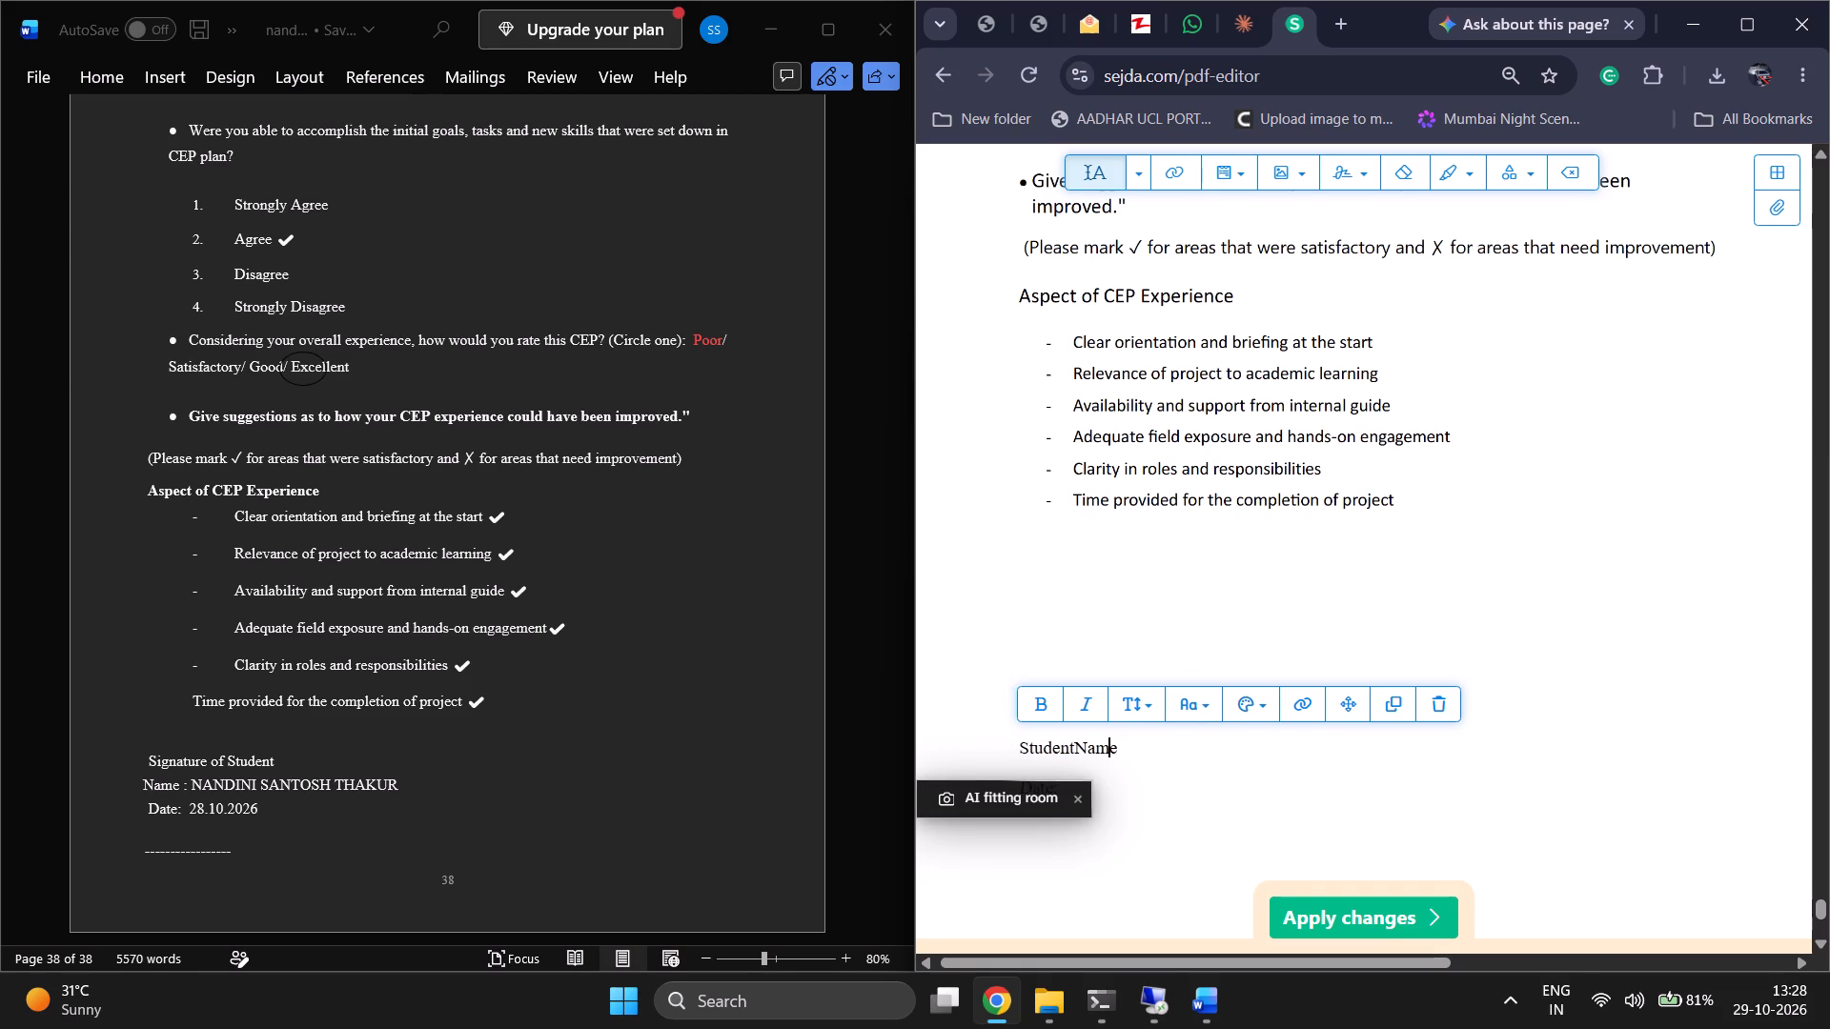
{"action": "key", "text": "Left"}
{"action": "key", "text": "Left"}
{"action": "key", "text": "Left"}
{"action": "key", "text": "Left"}
{"action": "key", "text": "Right"}
{"action": "key", "text": "BackSpace"}
{"action": "key", "text": "BackSpace"}
{"action": "key", "text": "BackSpace"}
{"action": "key", "text": "BackSpace"}
{"action": "key", "text": "BackSpace"}
{"action": "key", "text": "BackSpace"}
{"action": "key", "text": "BackSpace"}
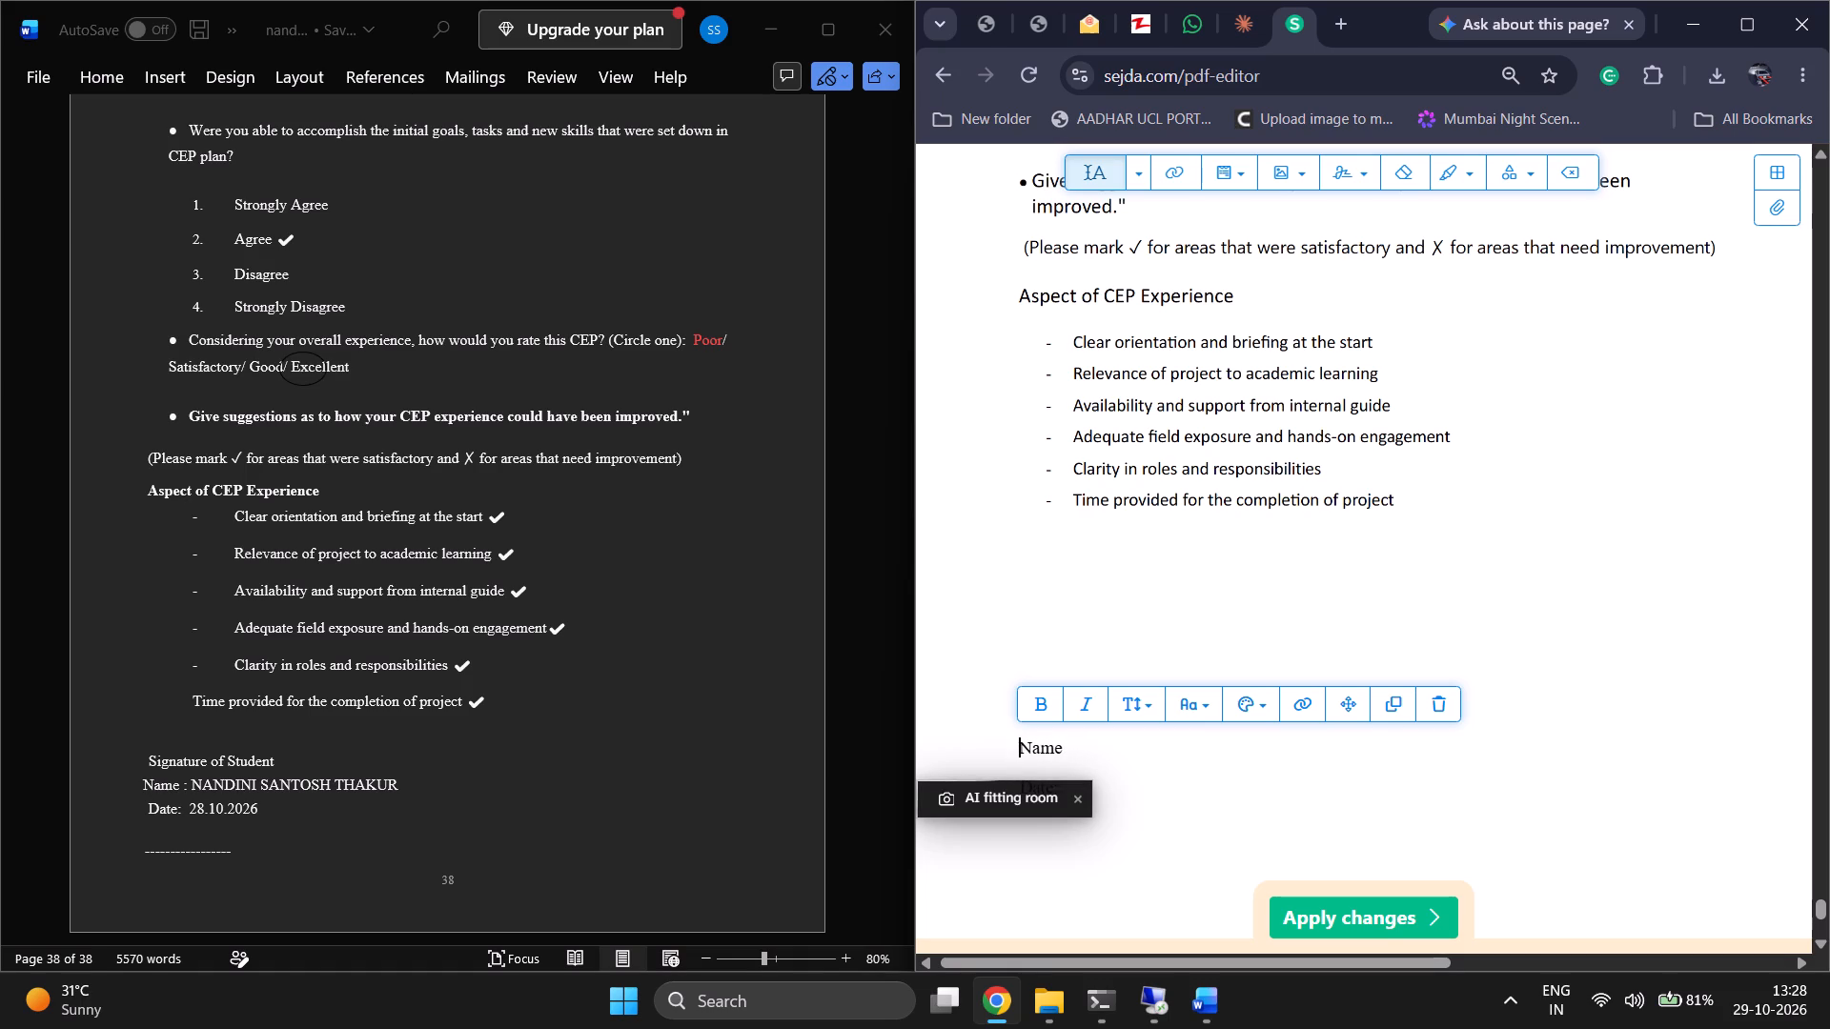
{"action": "key", "text": "Right"}
{"action": "key", "text": "Right"}
{"action": "key", "text": "Right"}
{"action": "key", "text": "Right"}
{"action": "type", "text": ":"}
{"action": "key", "text": "space"}
{"action": "key", "text": "ctrl+v"}
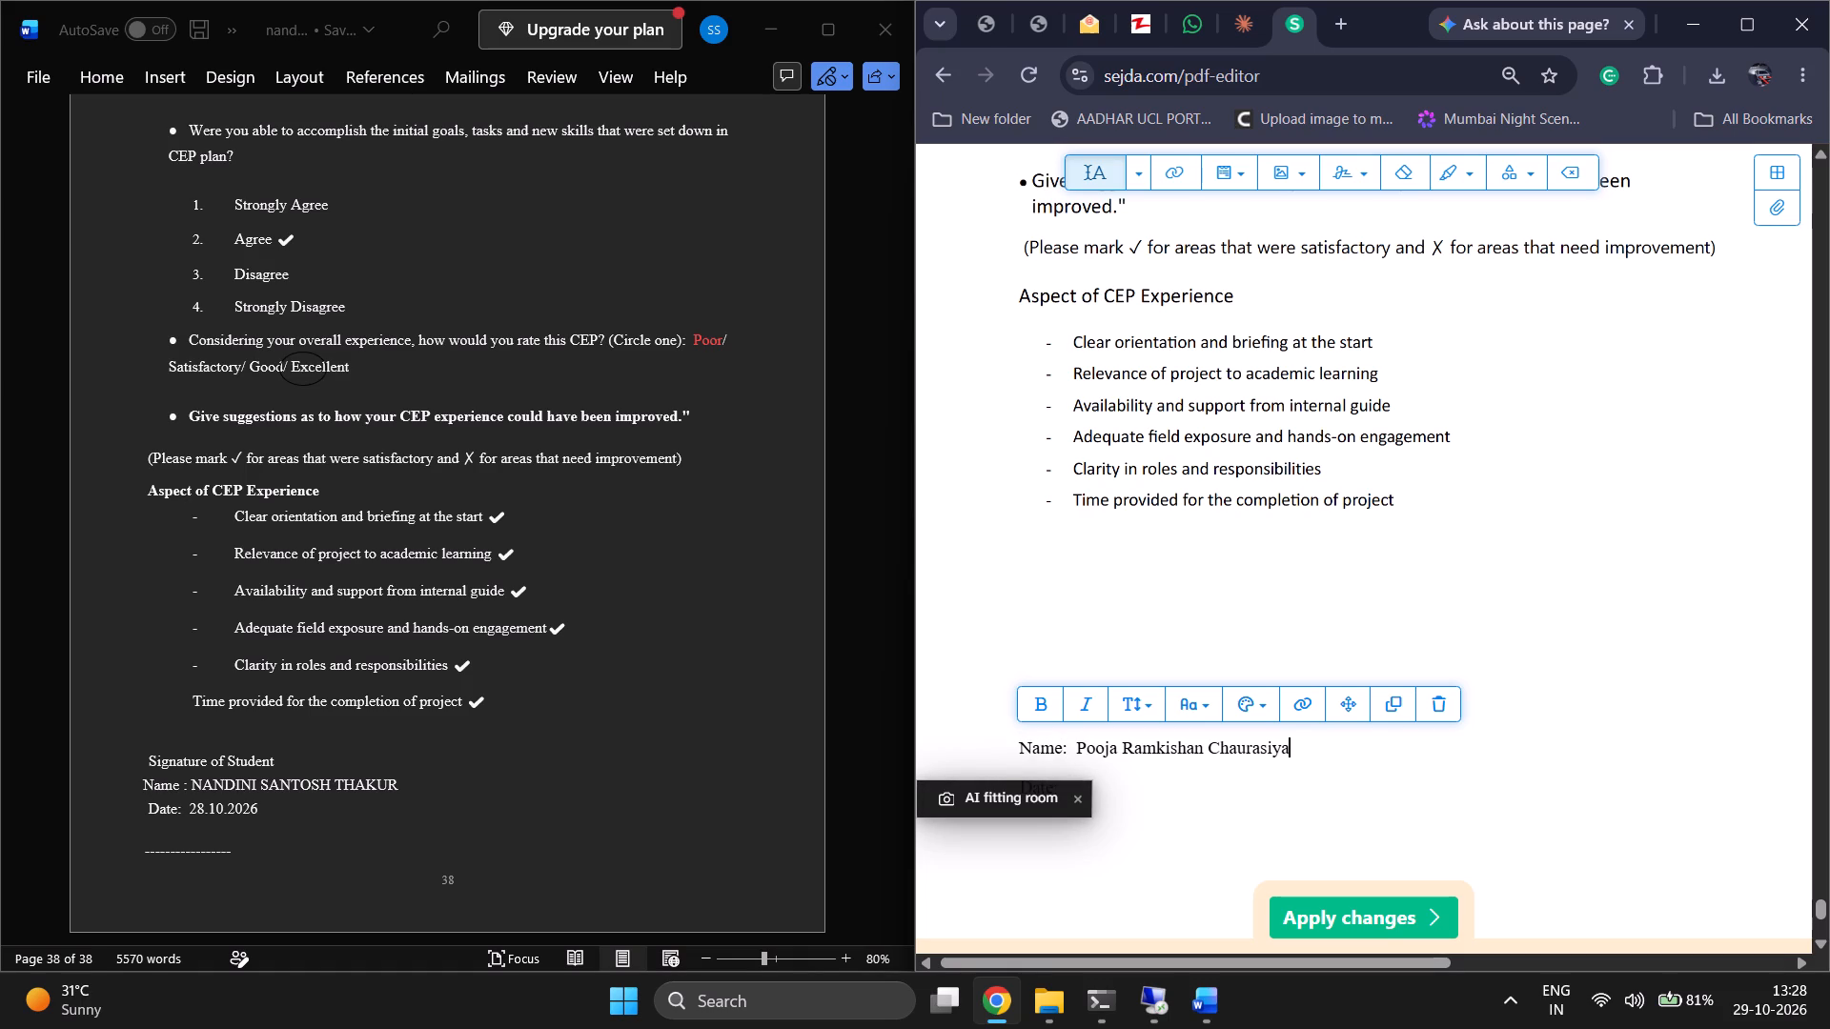
Add a line directly below the student's name reading "date :29.10.2026".
{"action": "key", "text": "shift+Return"}
{"action": "type", "text": "da"}
{"action": "type", "text": "te"}
{"action": "key", "text": "space"}
{"action": "key", "text": "shift+colon"}
{"action": "type", "text": "29"}
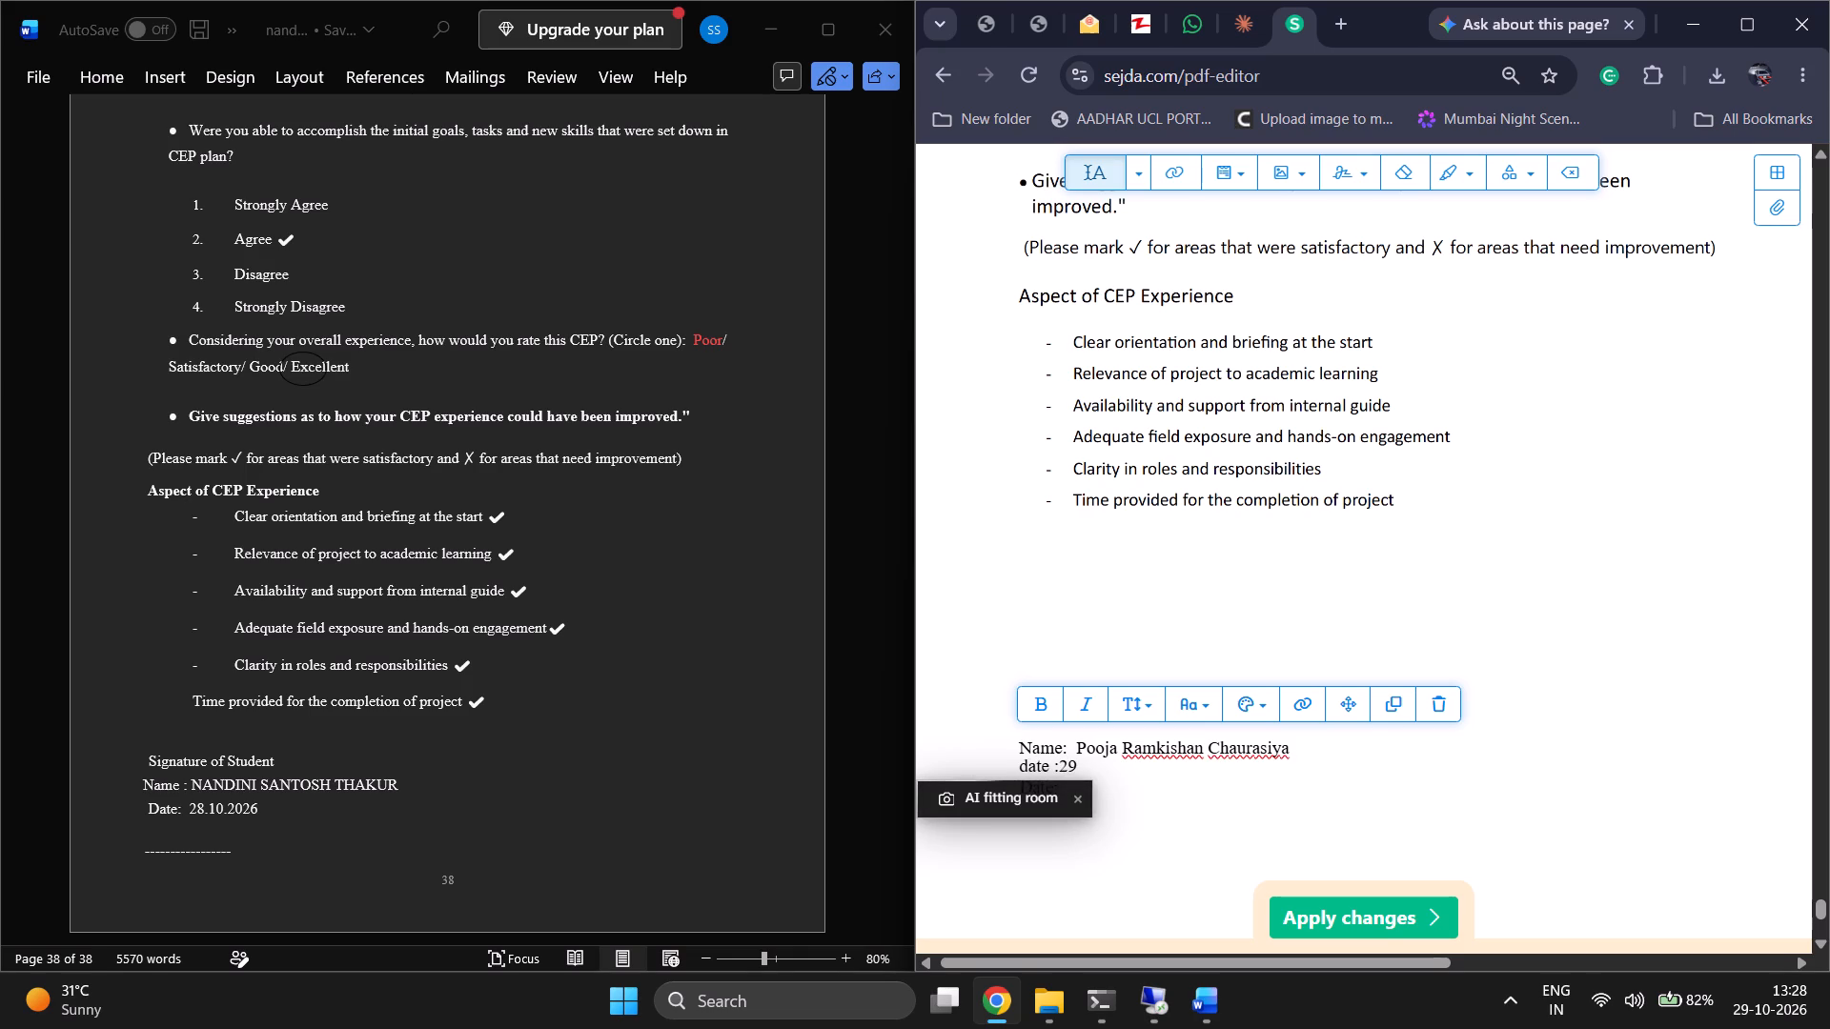
{"action": "type", "text": ".10.2"}
{"action": "type", "text": "026"}
Apply the changes to the PDF and rename the output file as demo.
{"action": "left_click", "coordinate": [1371, 920]}
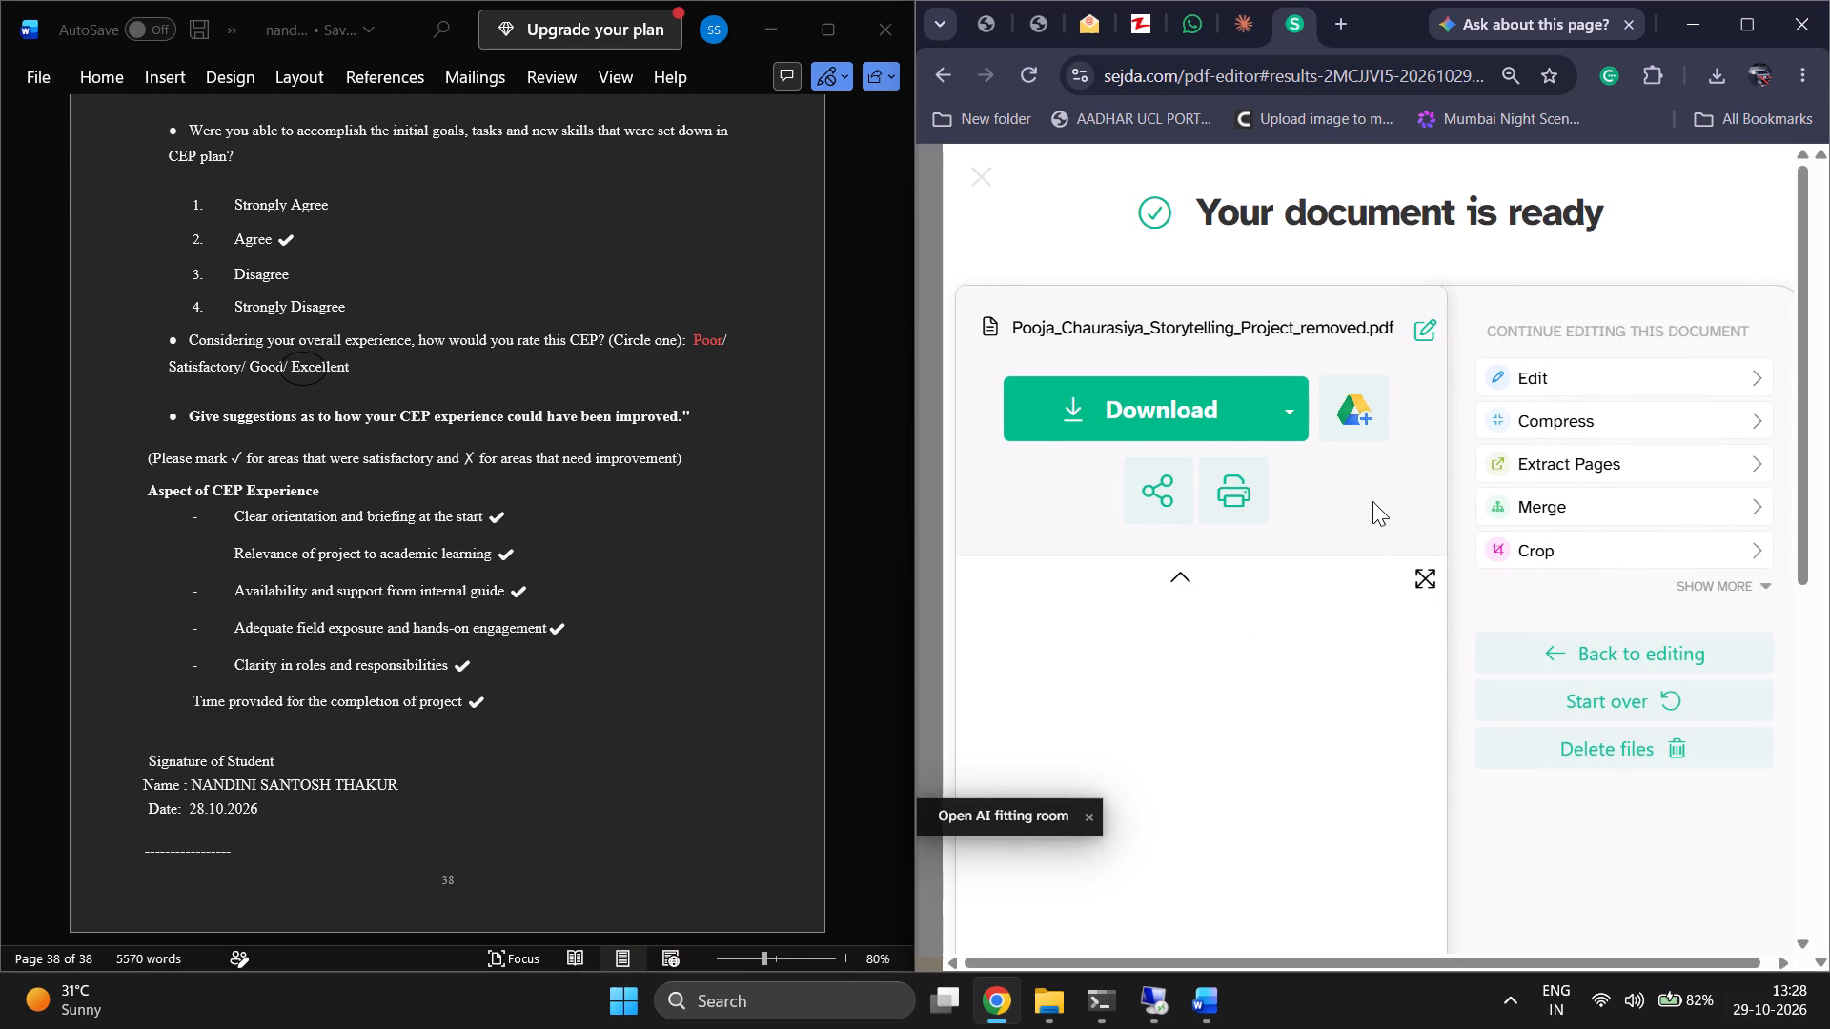
{"action": "left_click", "coordinate": [1429, 326]}
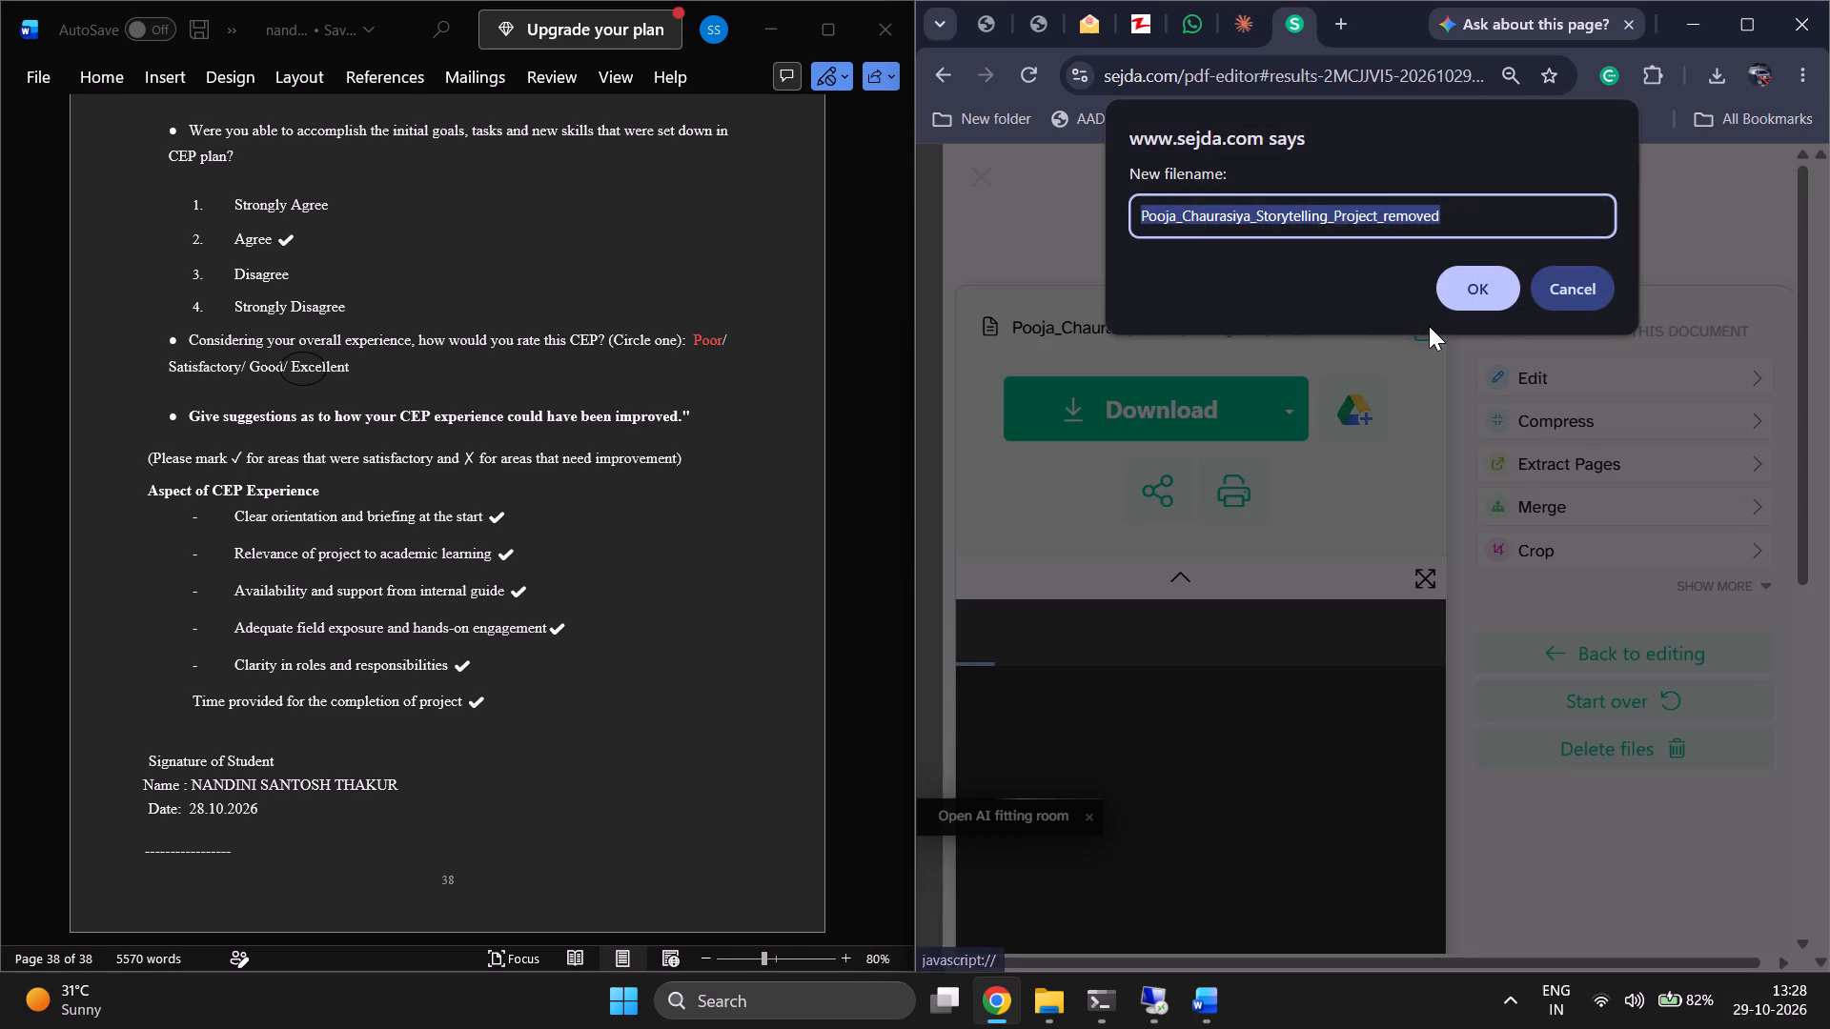
{"action": "key", "text": "BackSpace"}
{"action": "type", "text": "deo"}
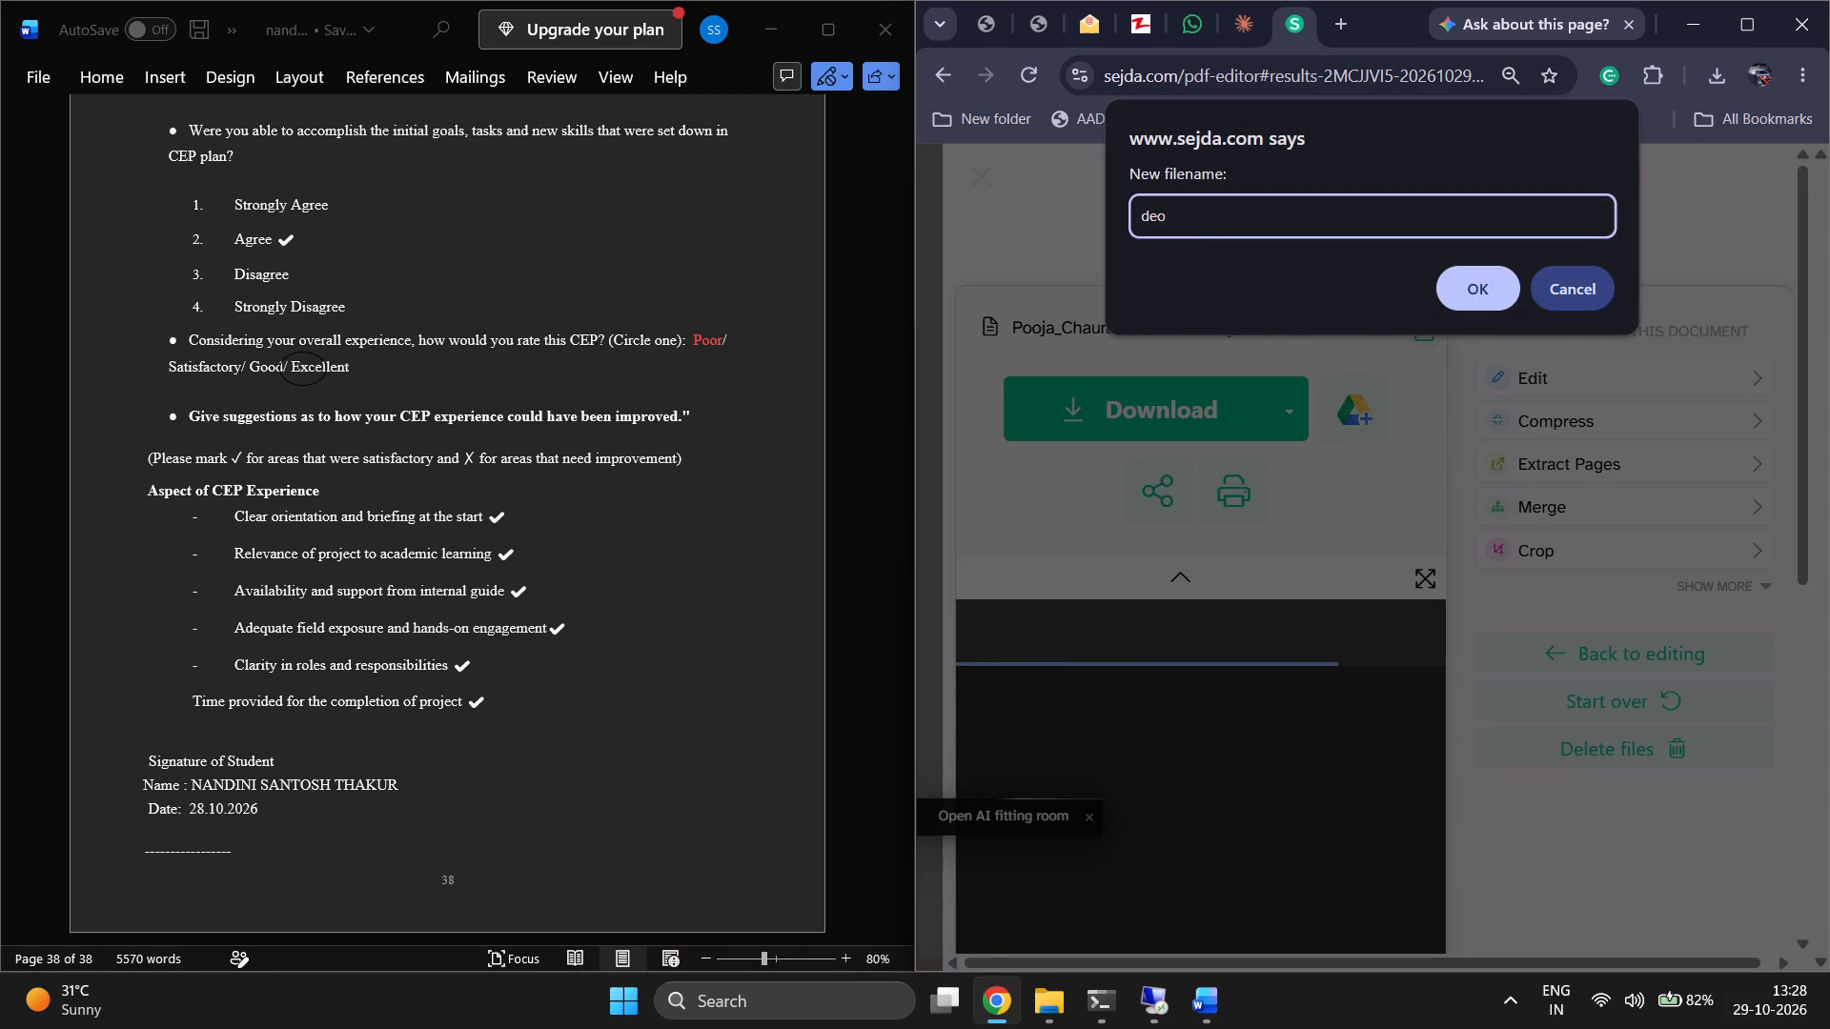
{"action": "key", "text": "BackSpace"}
{"action": "type", "text": "mo"}
{"action": "left_click", "coordinate": [1468, 292]}
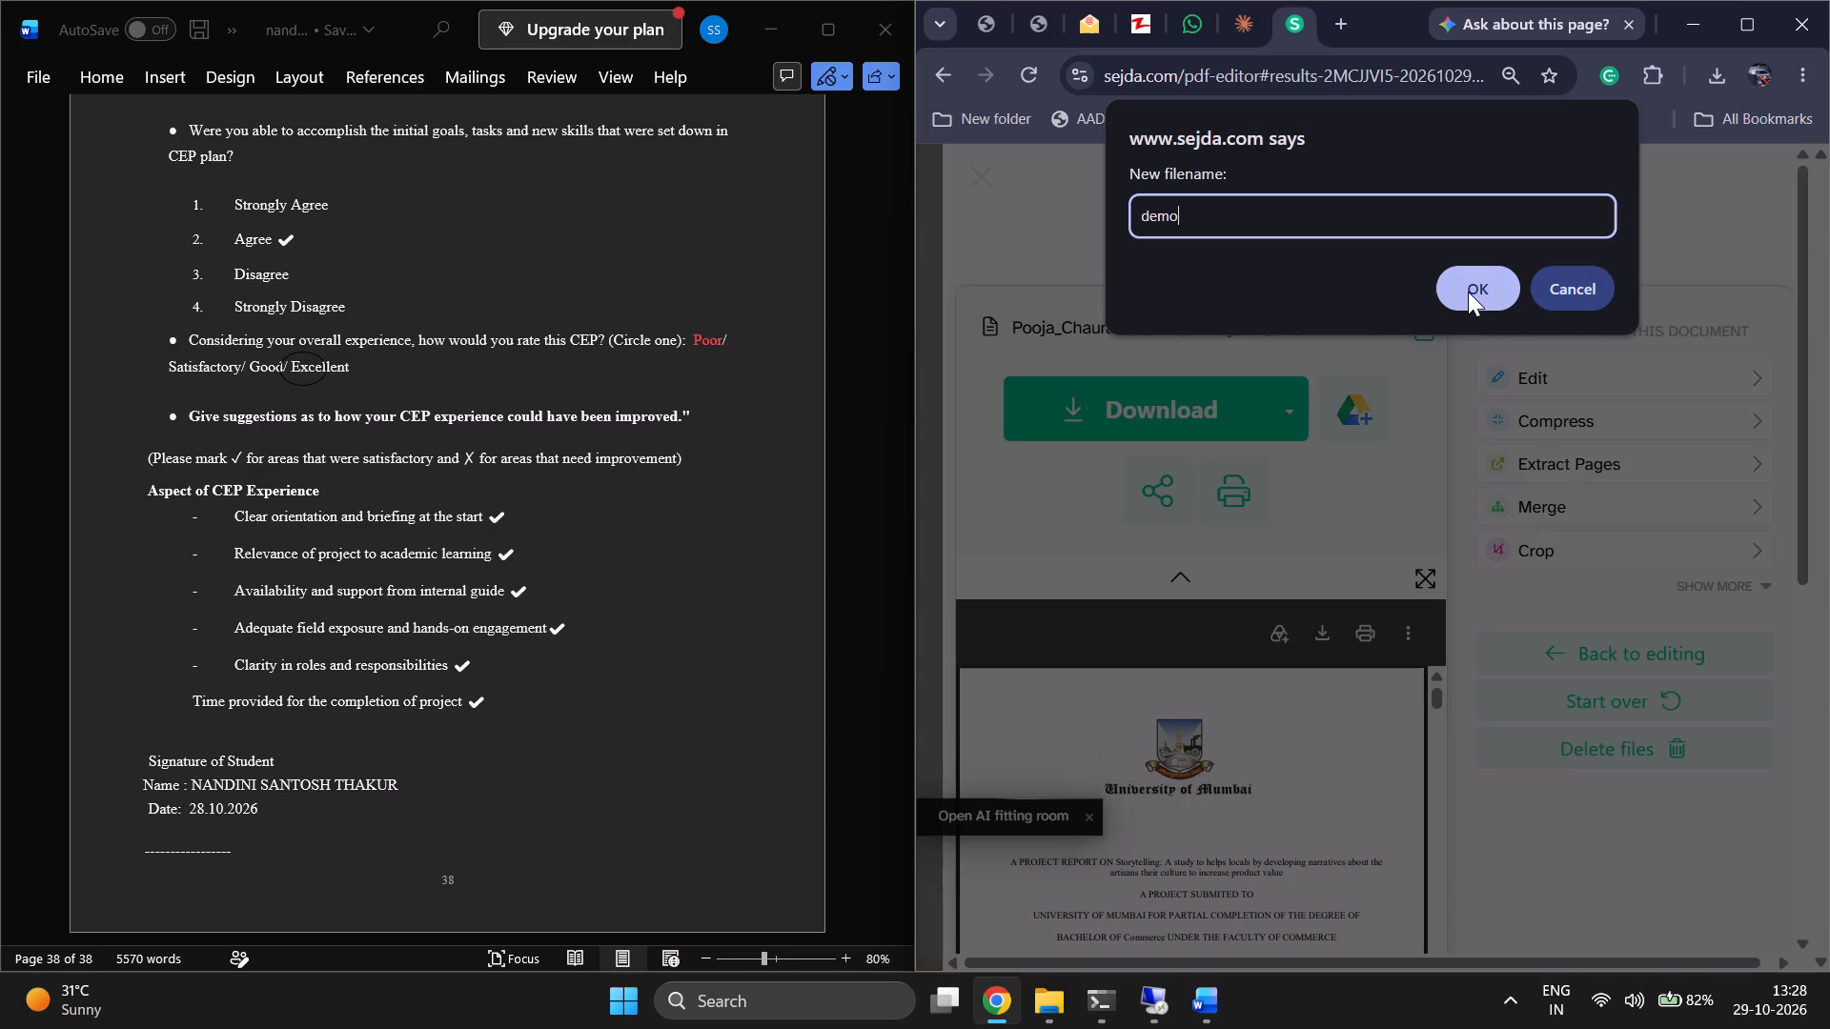
Download demo.pdf and open the downloaded file in the browser.
{"action": "left_click", "coordinate": [1195, 414]}
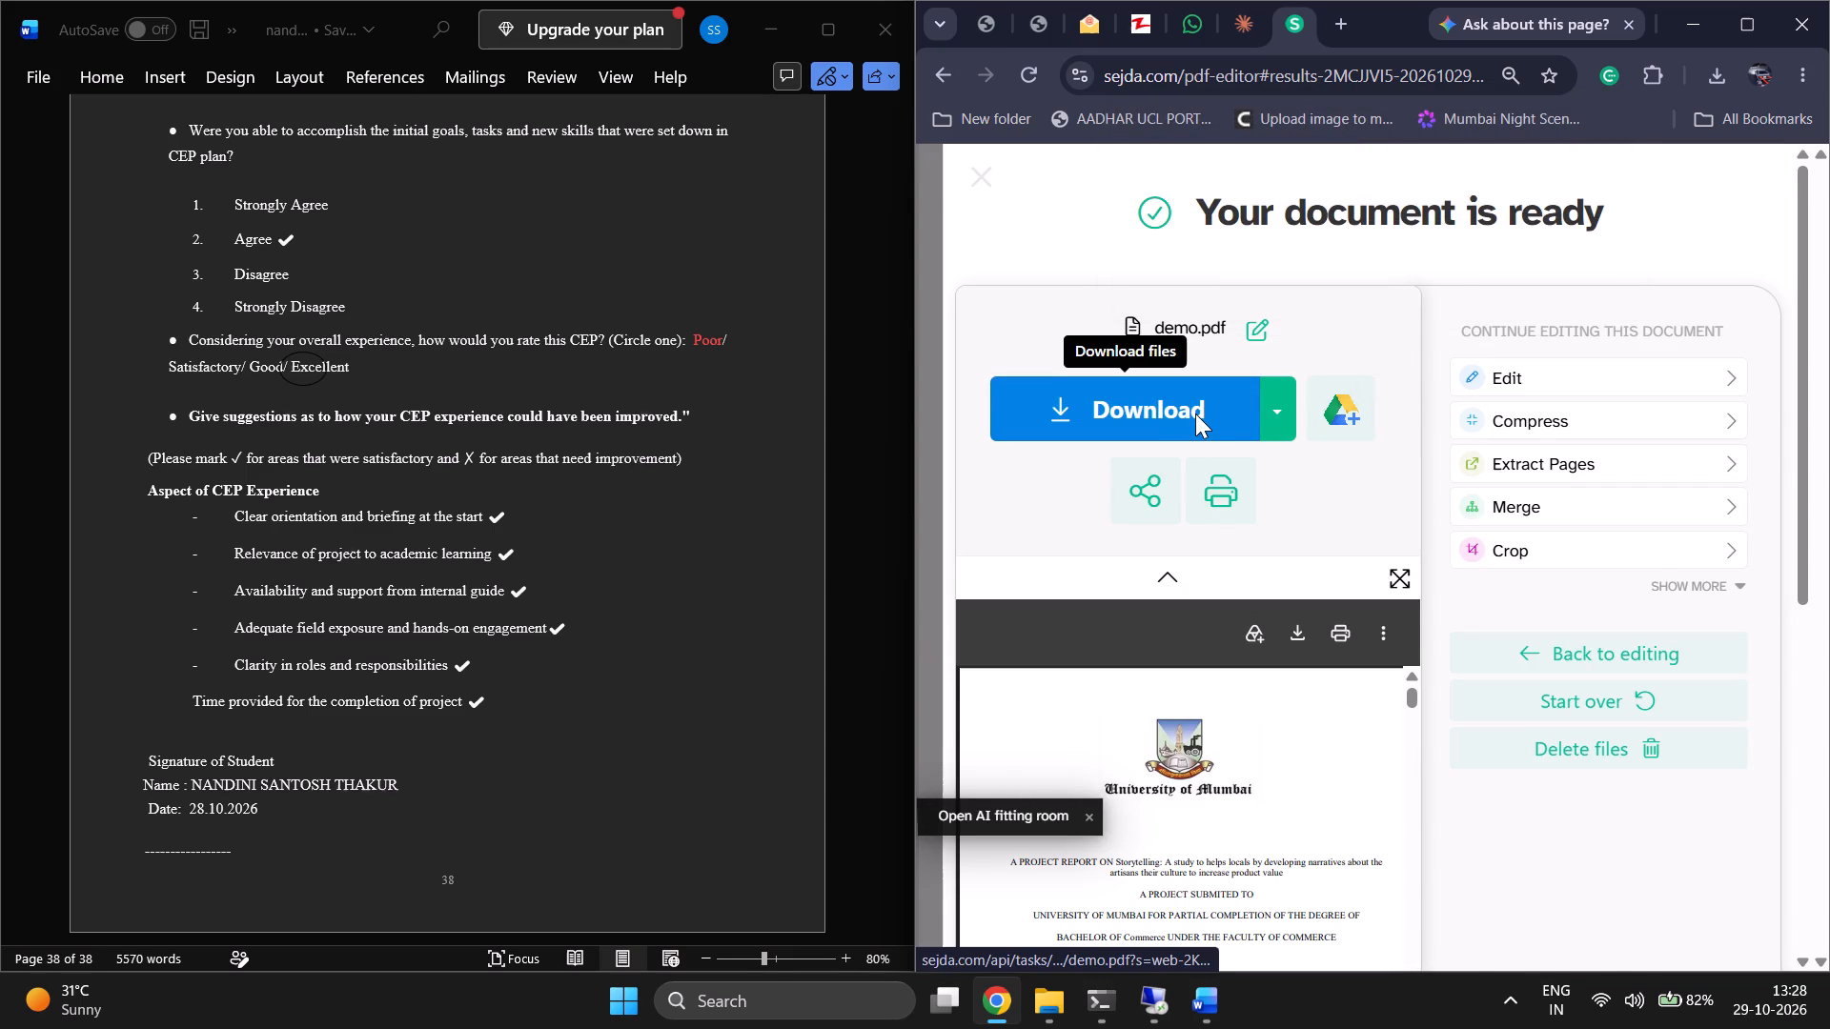
{"action": "left_click", "coordinate": [1713, 74]}
{"action": "left_click", "coordinate": [1713, 74]}
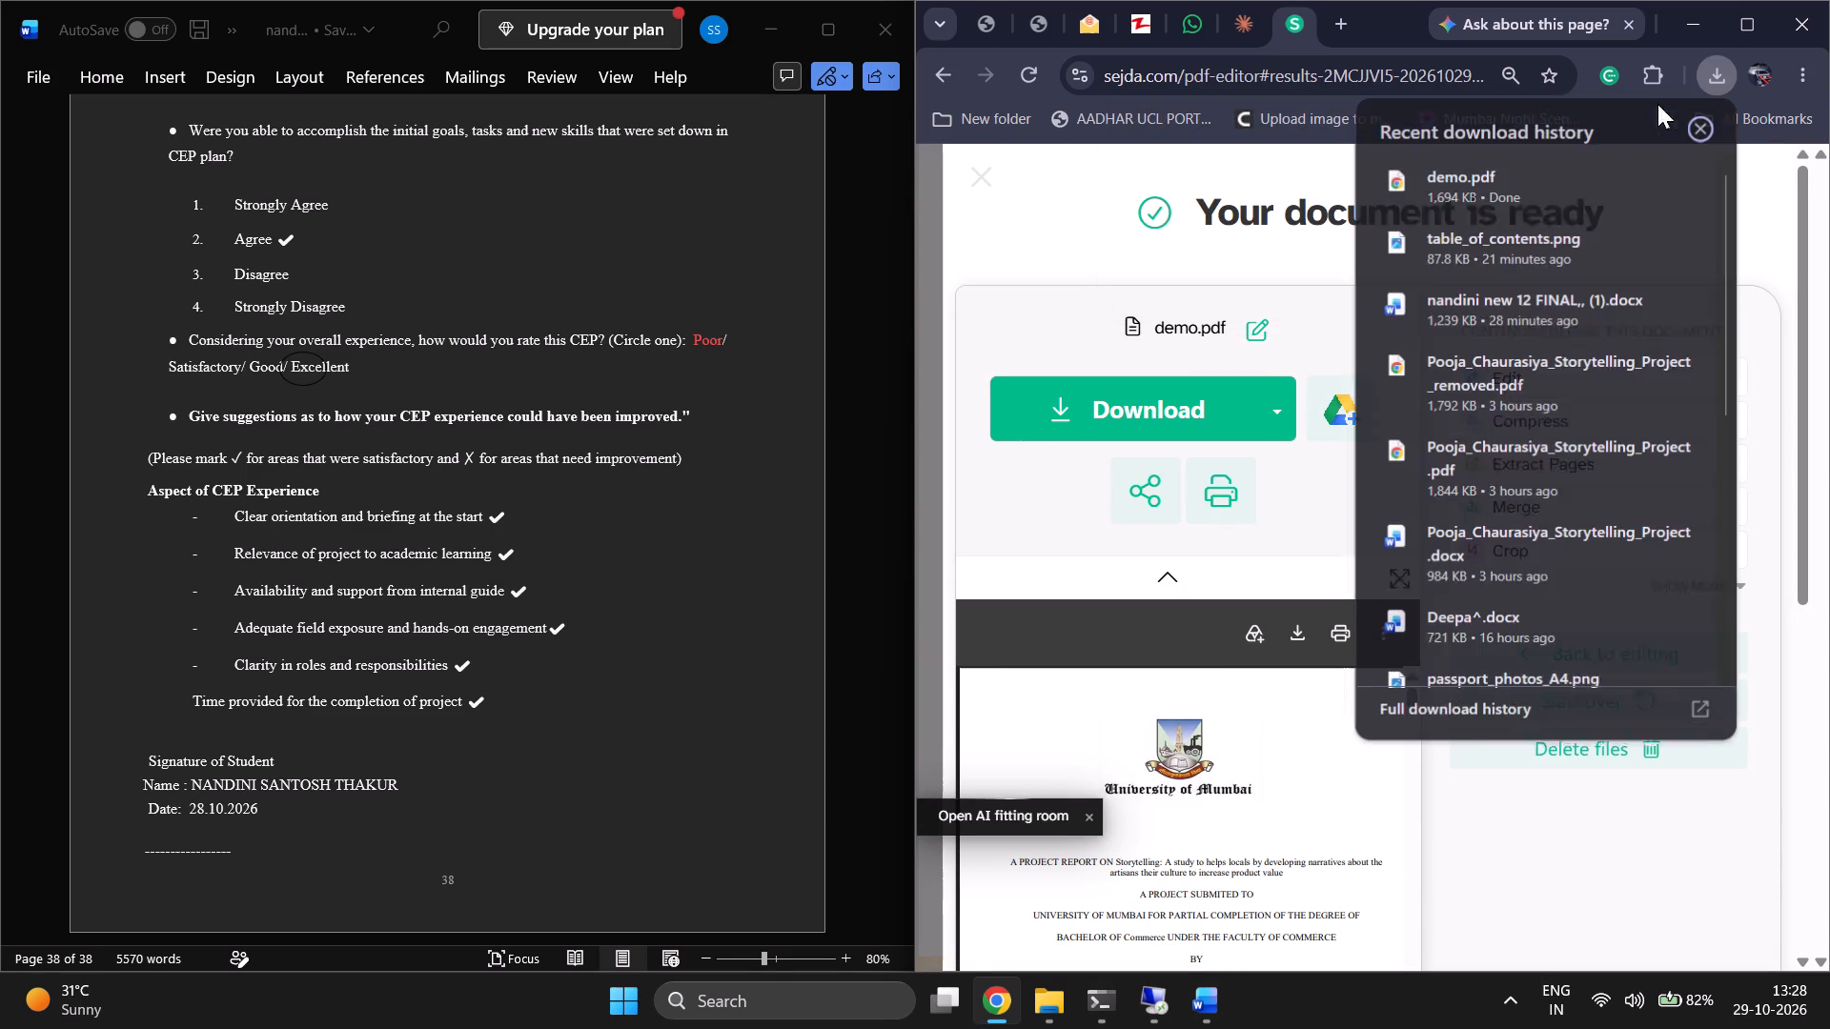
{"action": "left_click", "coordinate": [1574, 180]}
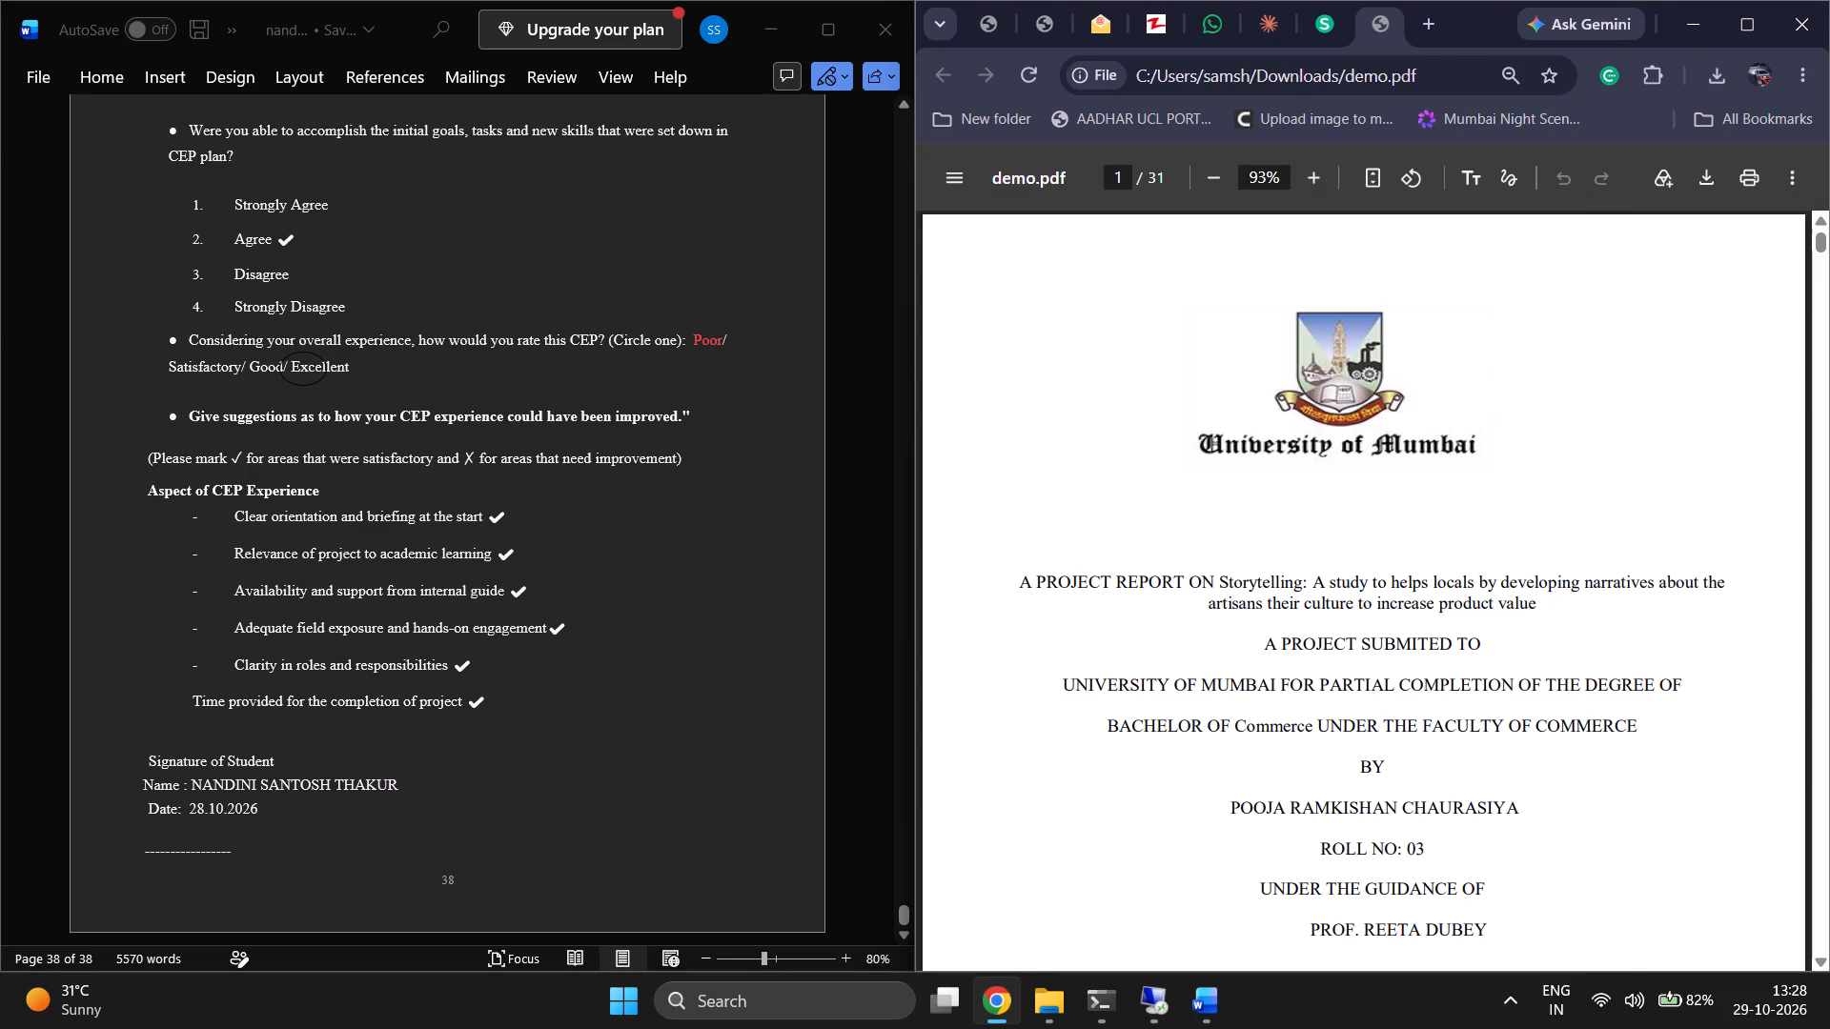
Review the reference report from its cover page to its index table, and the cover page of demo.pdf.
{"action": "scroll", "coordinate": [868, 434], "scroll_direction": "up", "scroll_amount": 13}
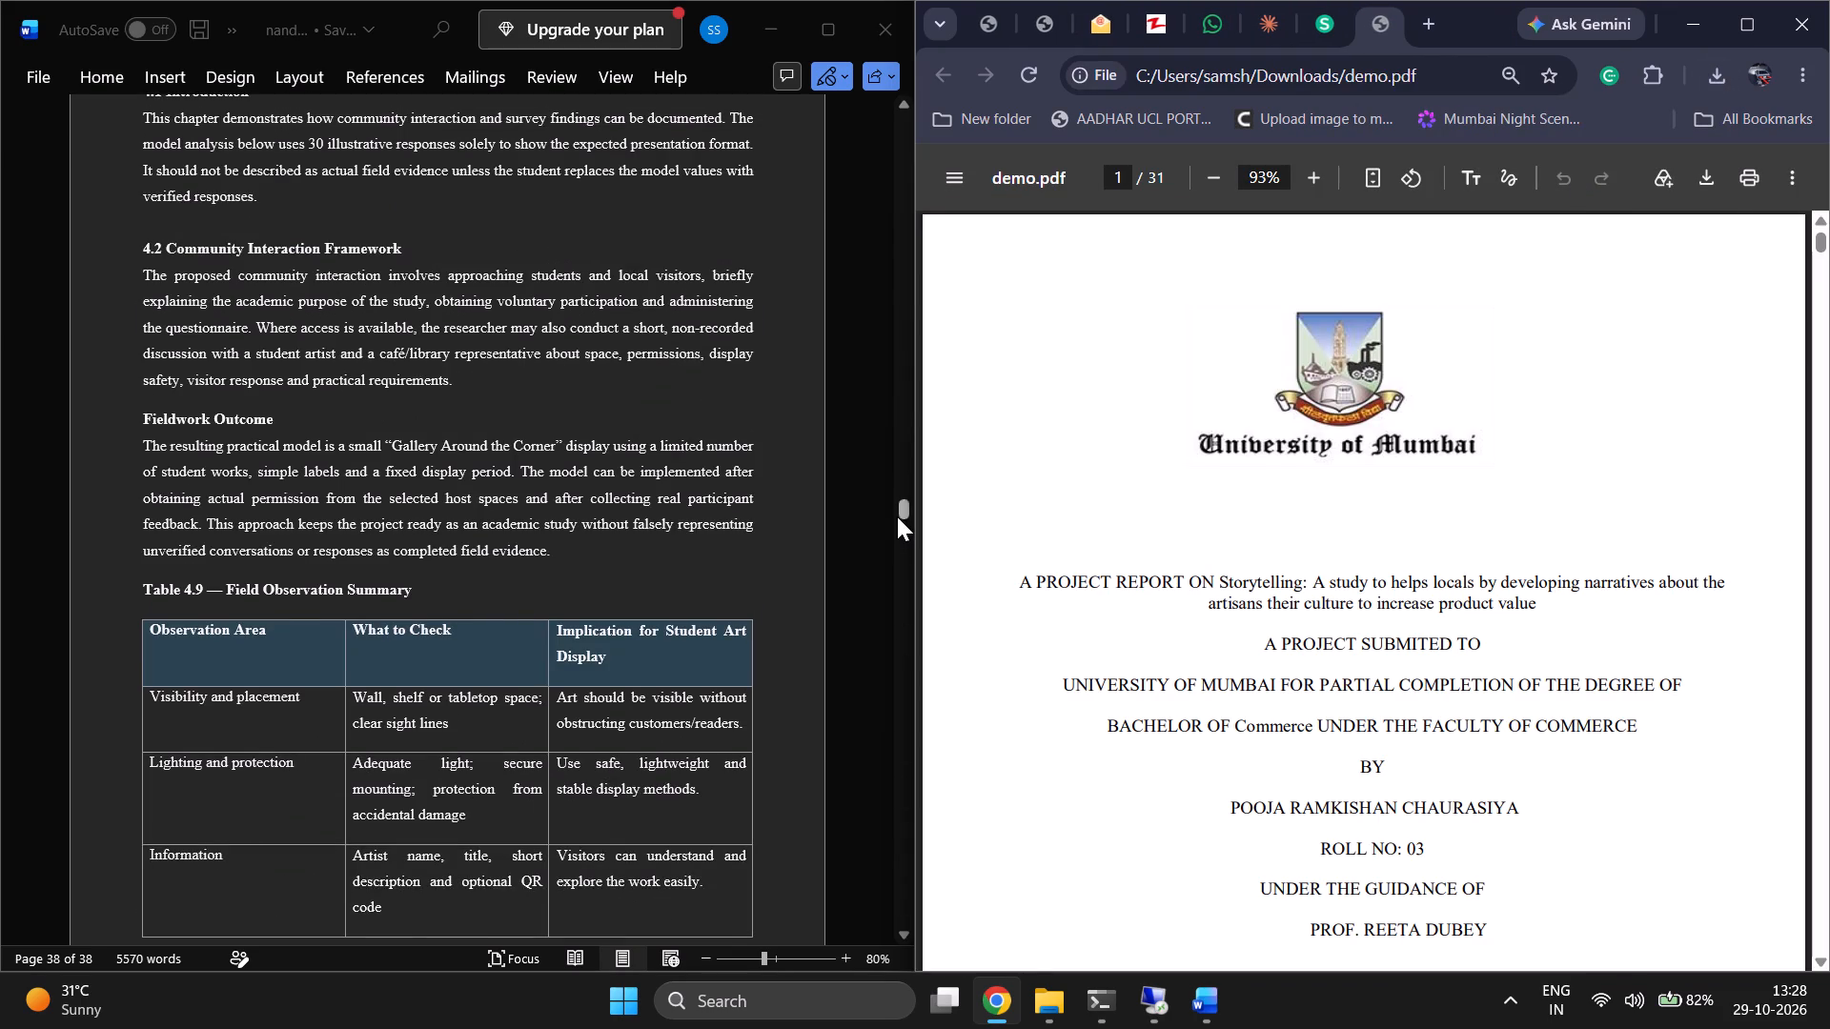
{"action": "scroll", "coordinate": [897, 516], "scroll_direction": "up", "scroll_amount": 20}
{"action": "scroll", "coordinate": [897, 516], "scroll_direction": "up", "scroll_amount": 7}
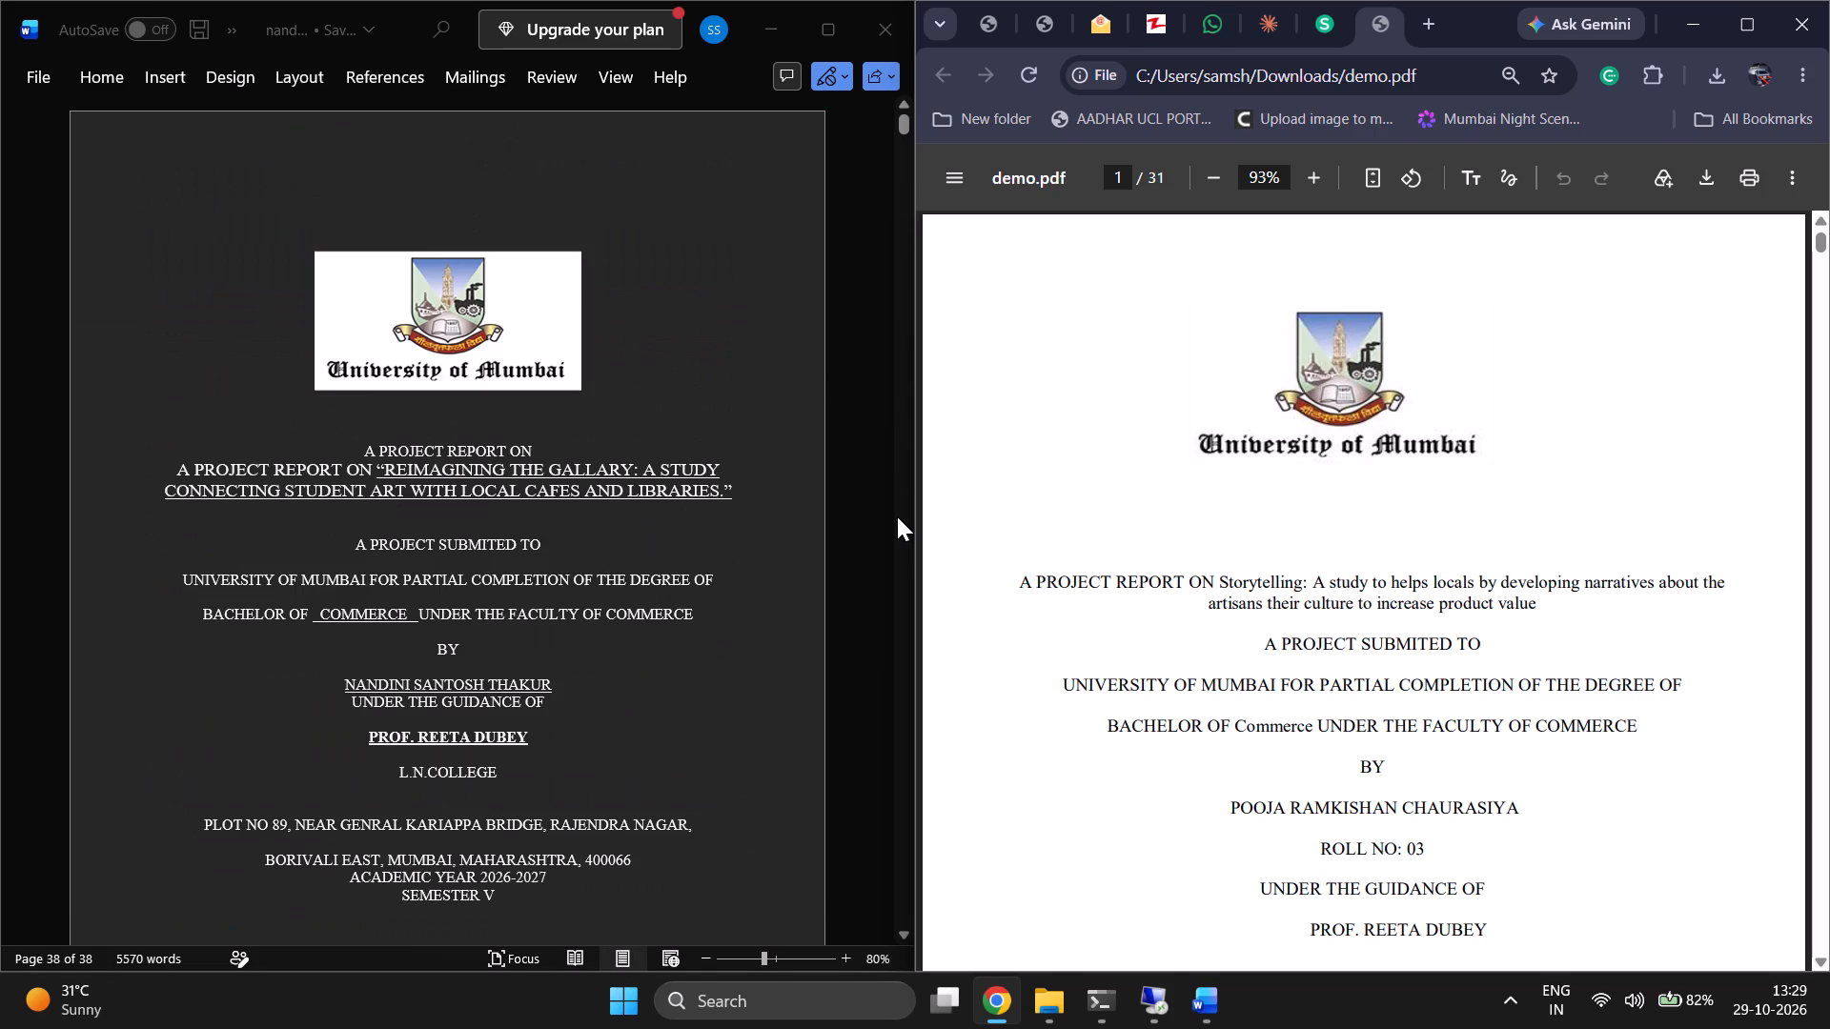
{"action": "scroll", "coordinate": [894, 521], "scroll_direction": "down", "scroll_amount": 4}
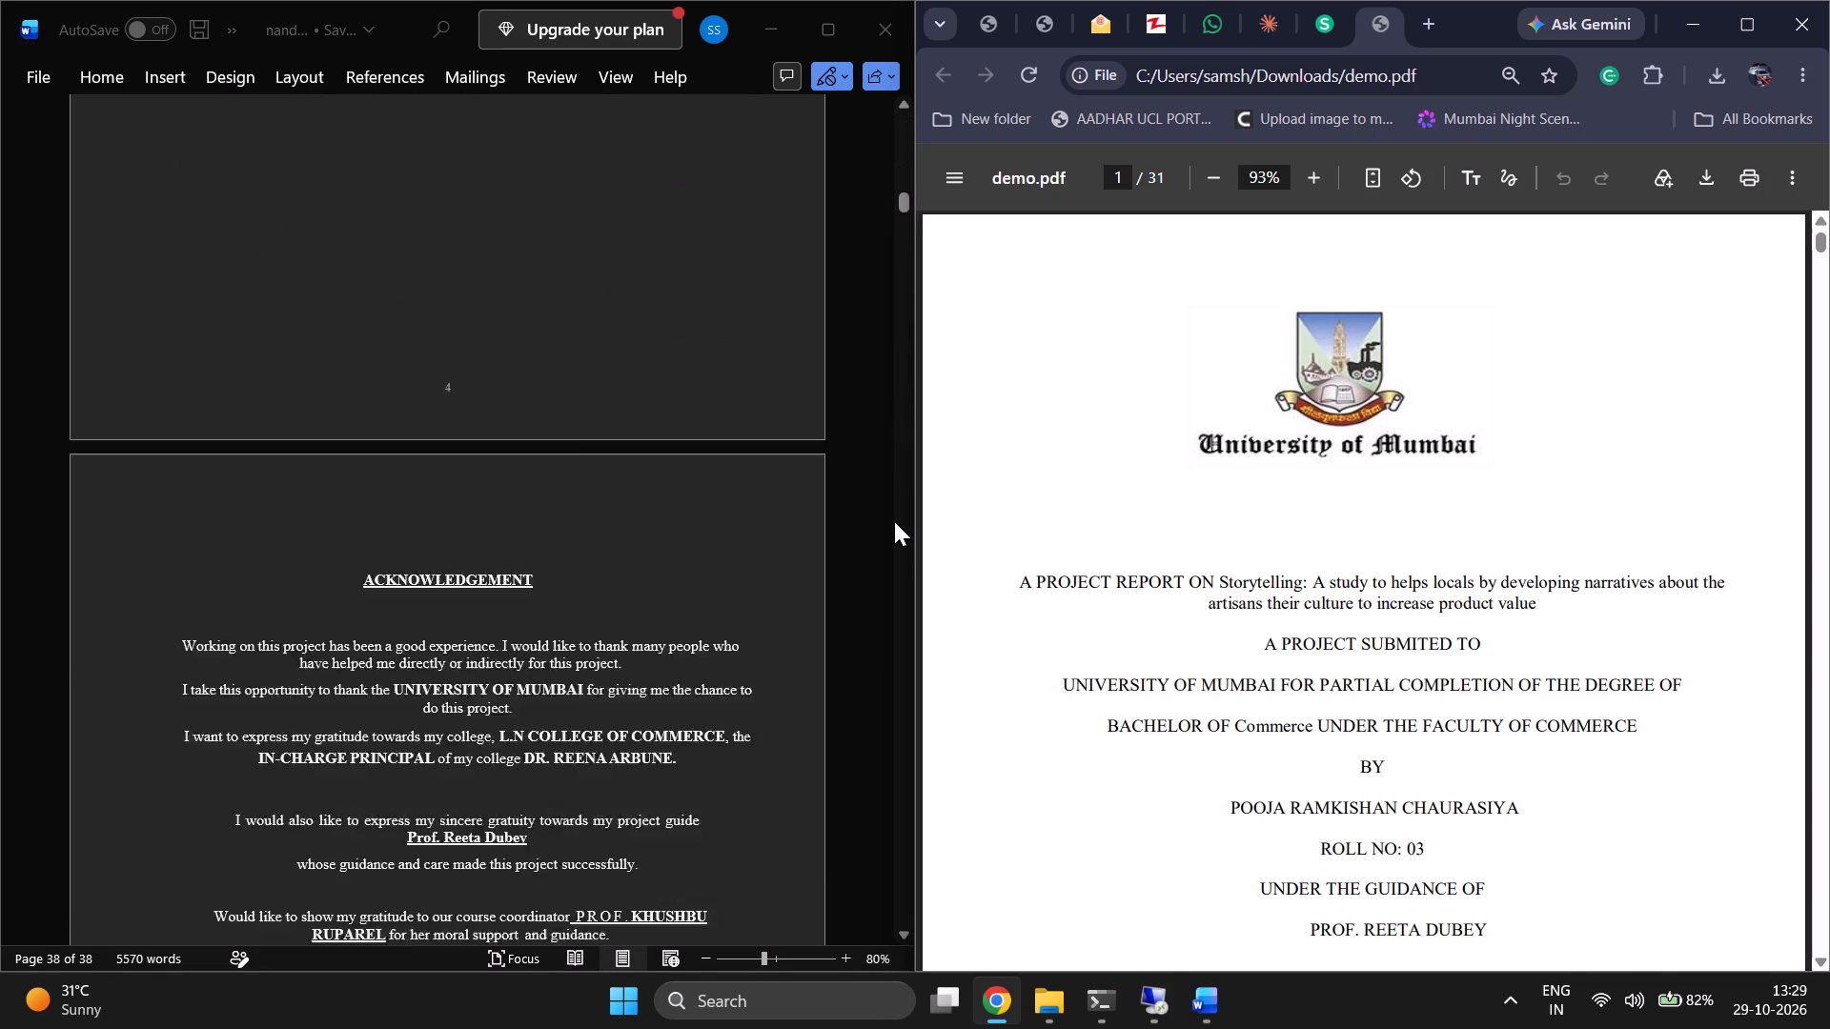
{"action": "scroll", "coordinate": [894, 521], "scroll_direction": "down", "scroll_amount": 2}
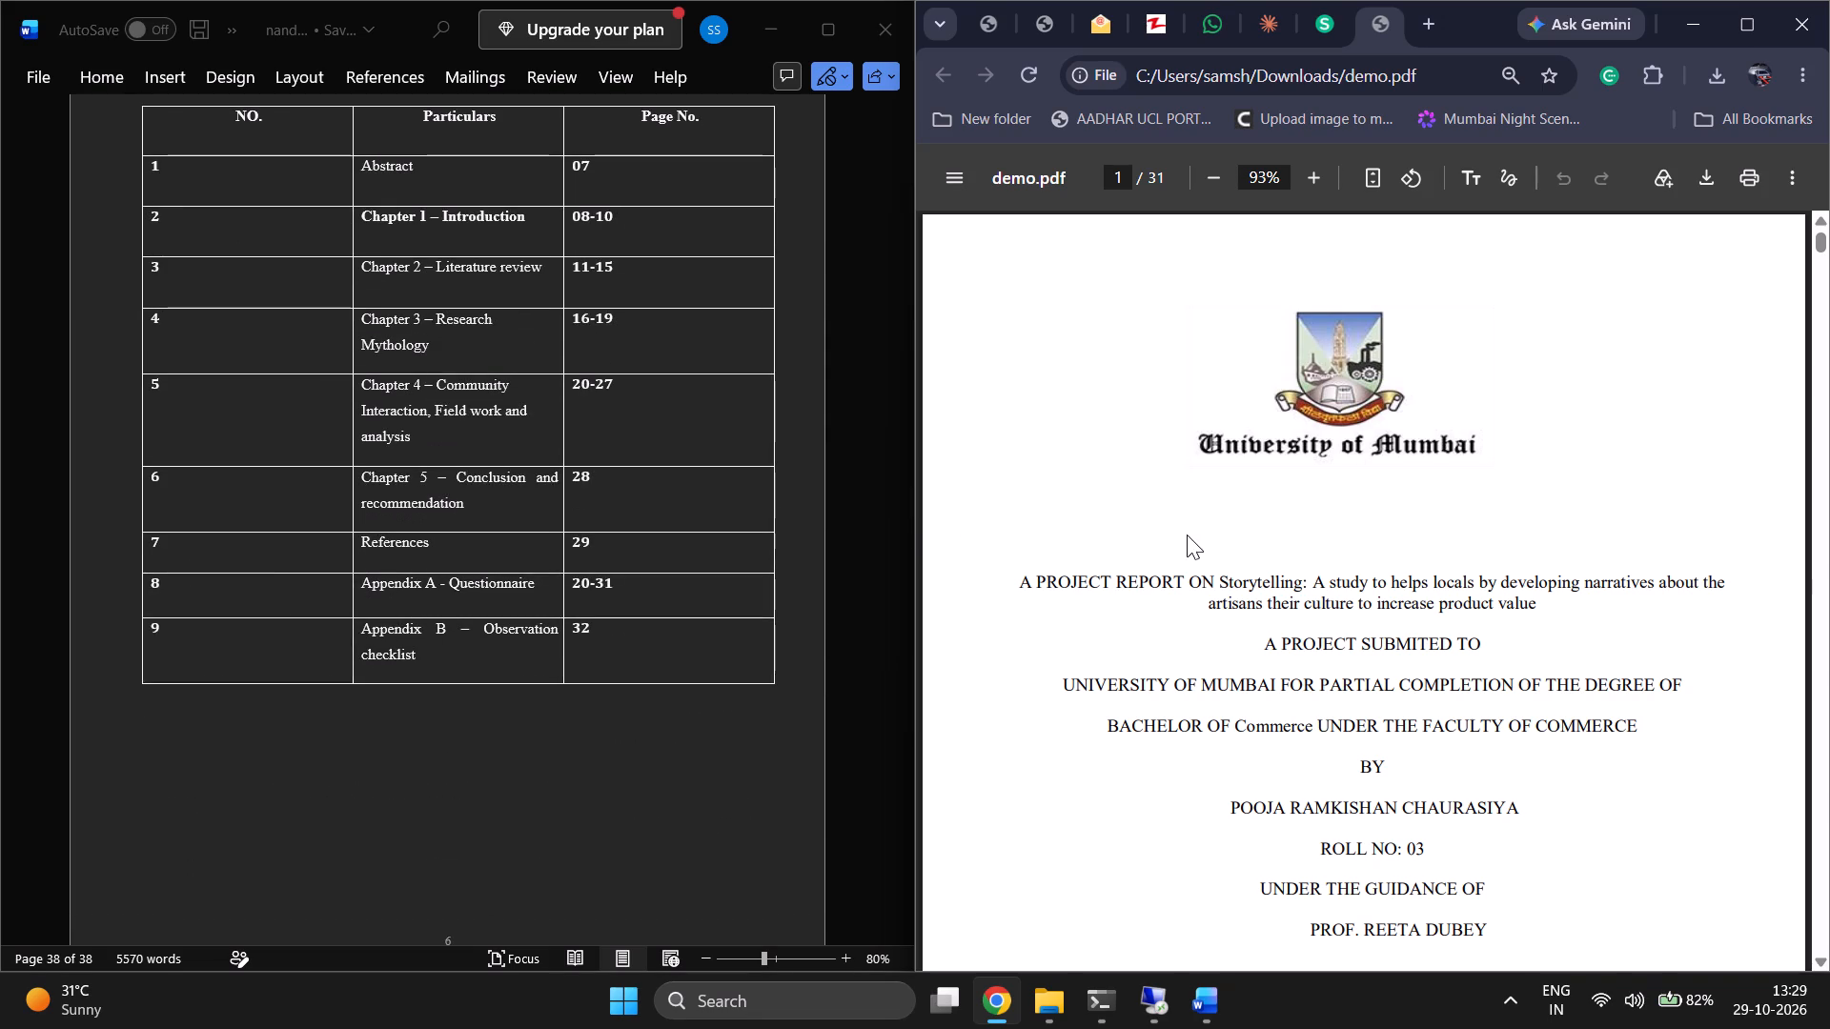
{"action": "scroll", "coordinate": [1187, 535], "scroll_direction": "down", "scroll_amount": 4}
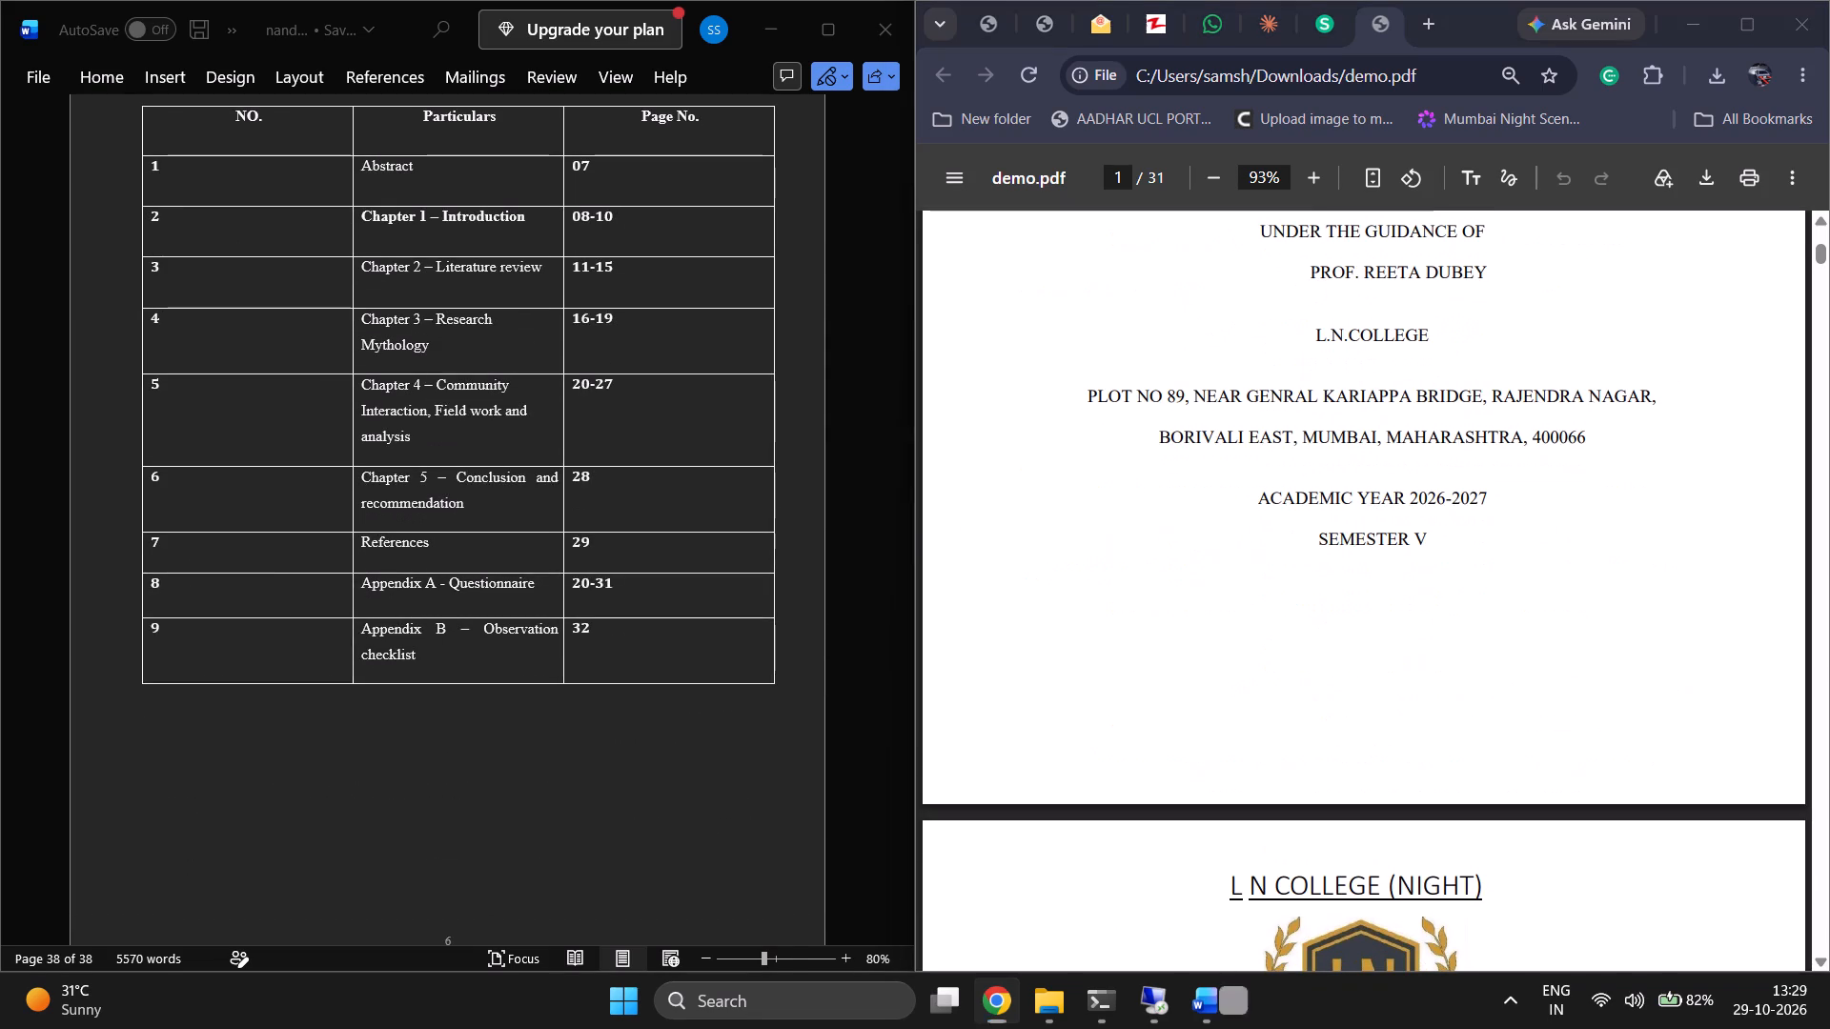
Switch to Calculator, compute 7000 minus 3900, and close it.
{"action": "type", "text": "700"}
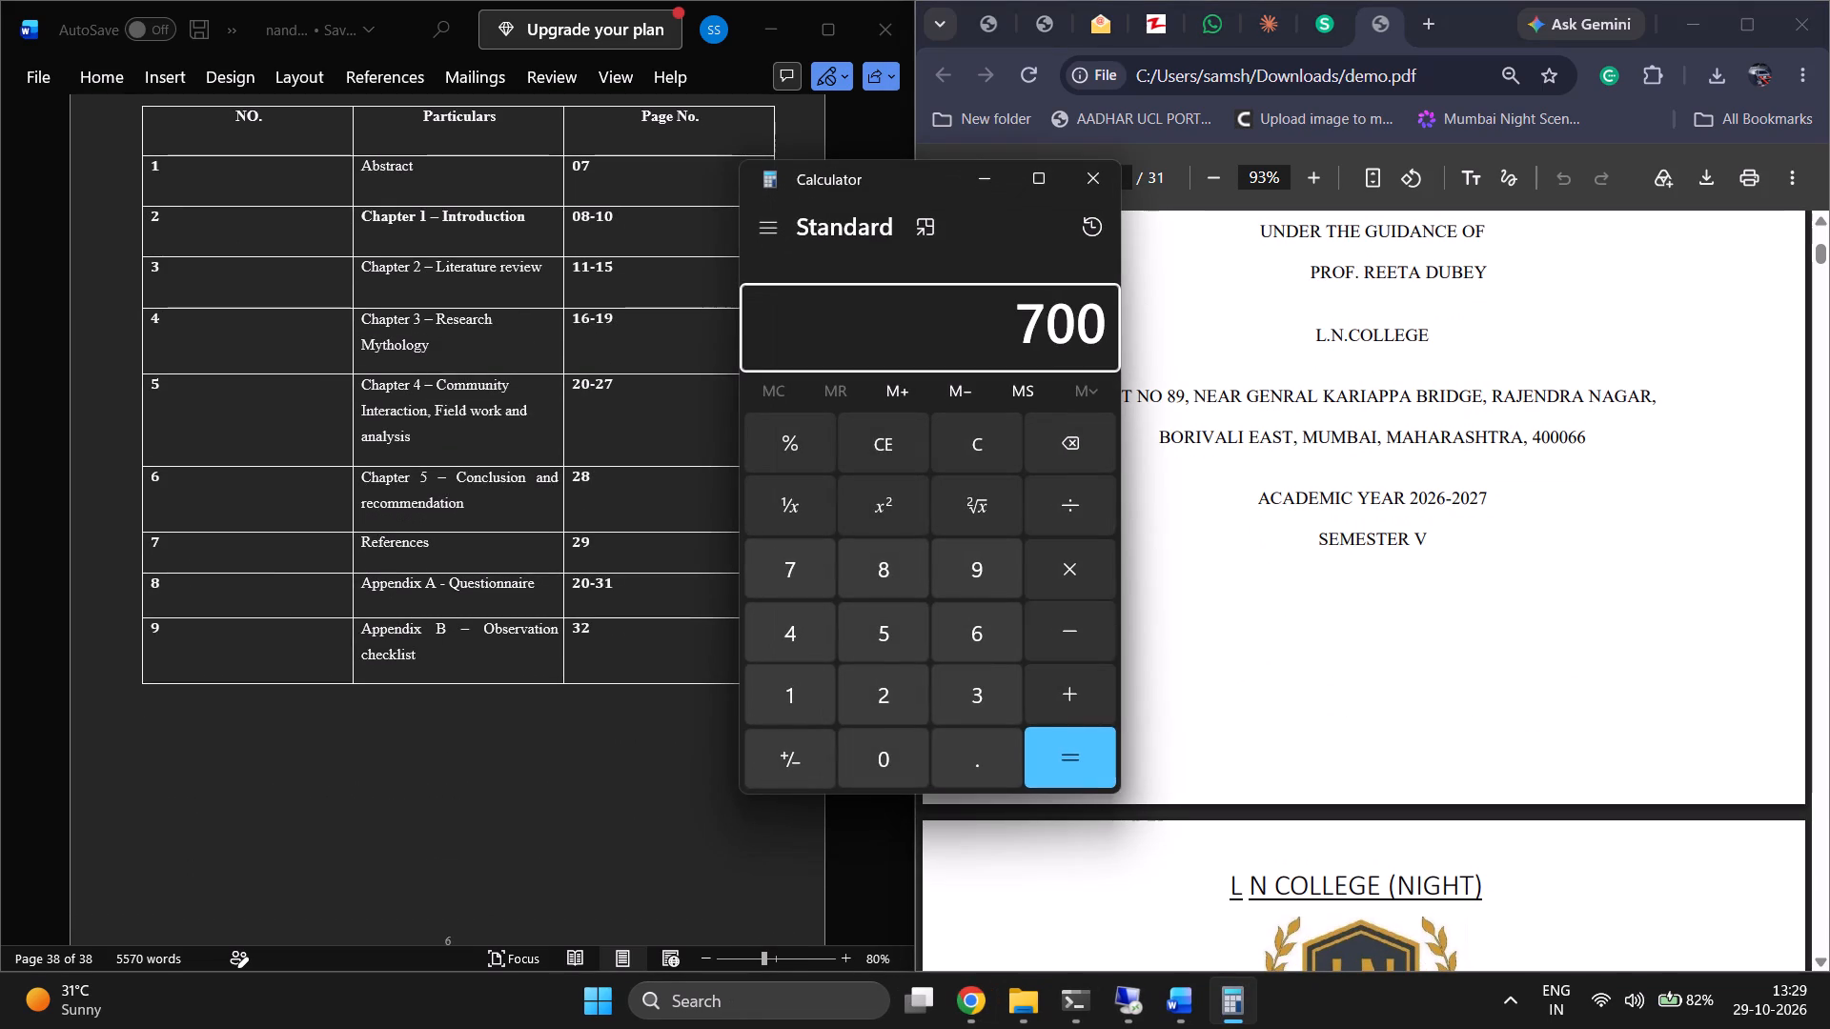
{"action": "key", "text": "BackSpace"}
{"action": "key", "text": "BackSpace"}
{"action": "type", "text": "000"}
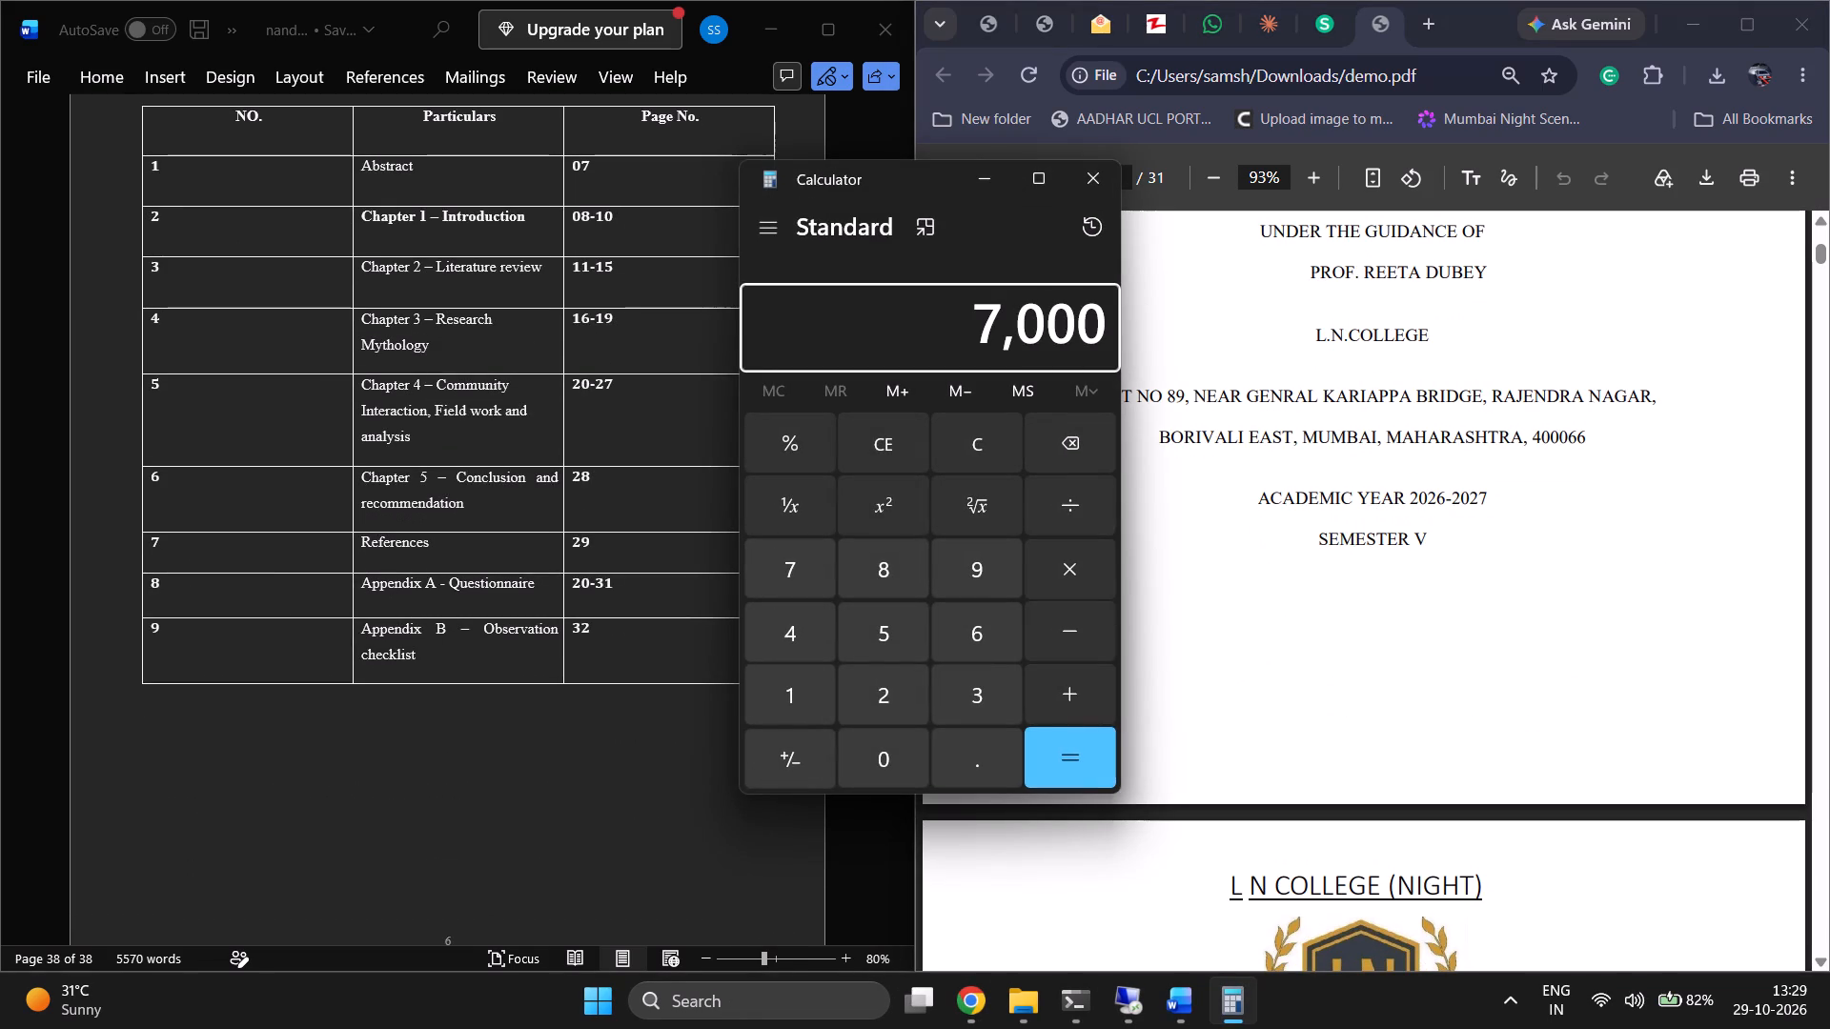
{"action": "type", "text": "-38"}
{"action": "key", "text": "BackSpace"}
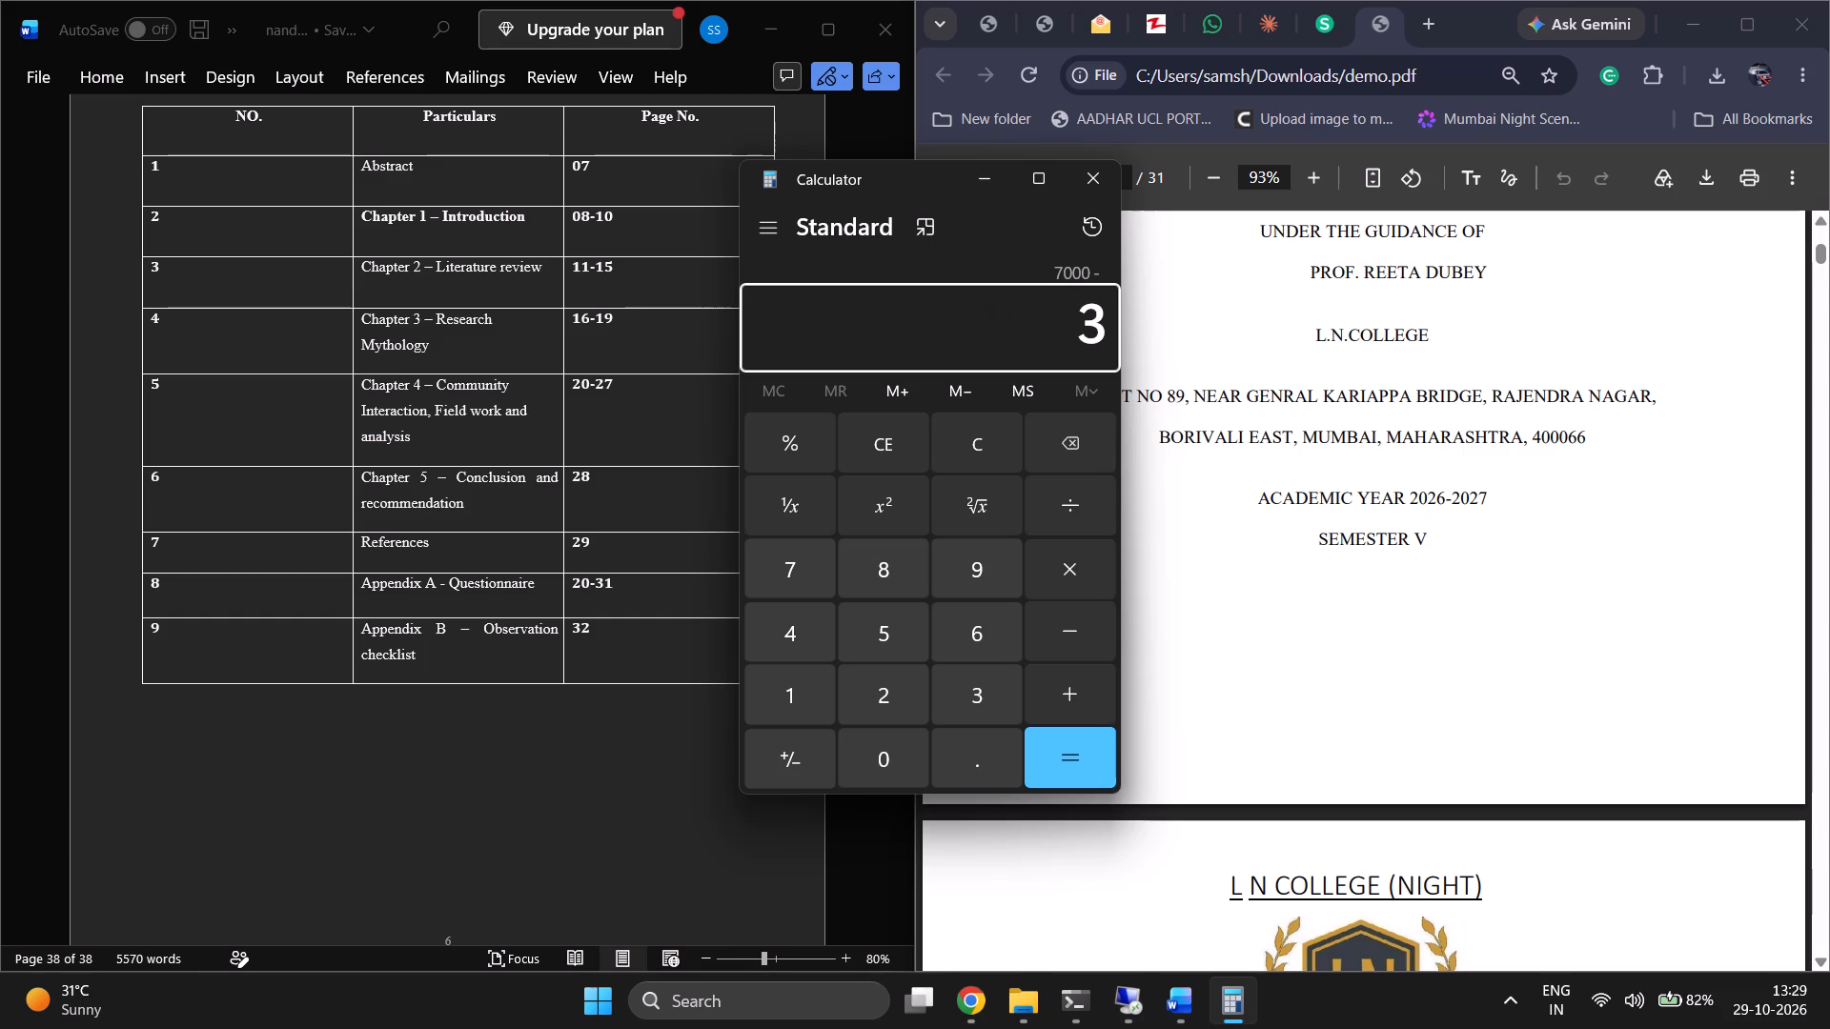
{"action": "type", "text": "900"}
{"action": "key", "text": "Return"}
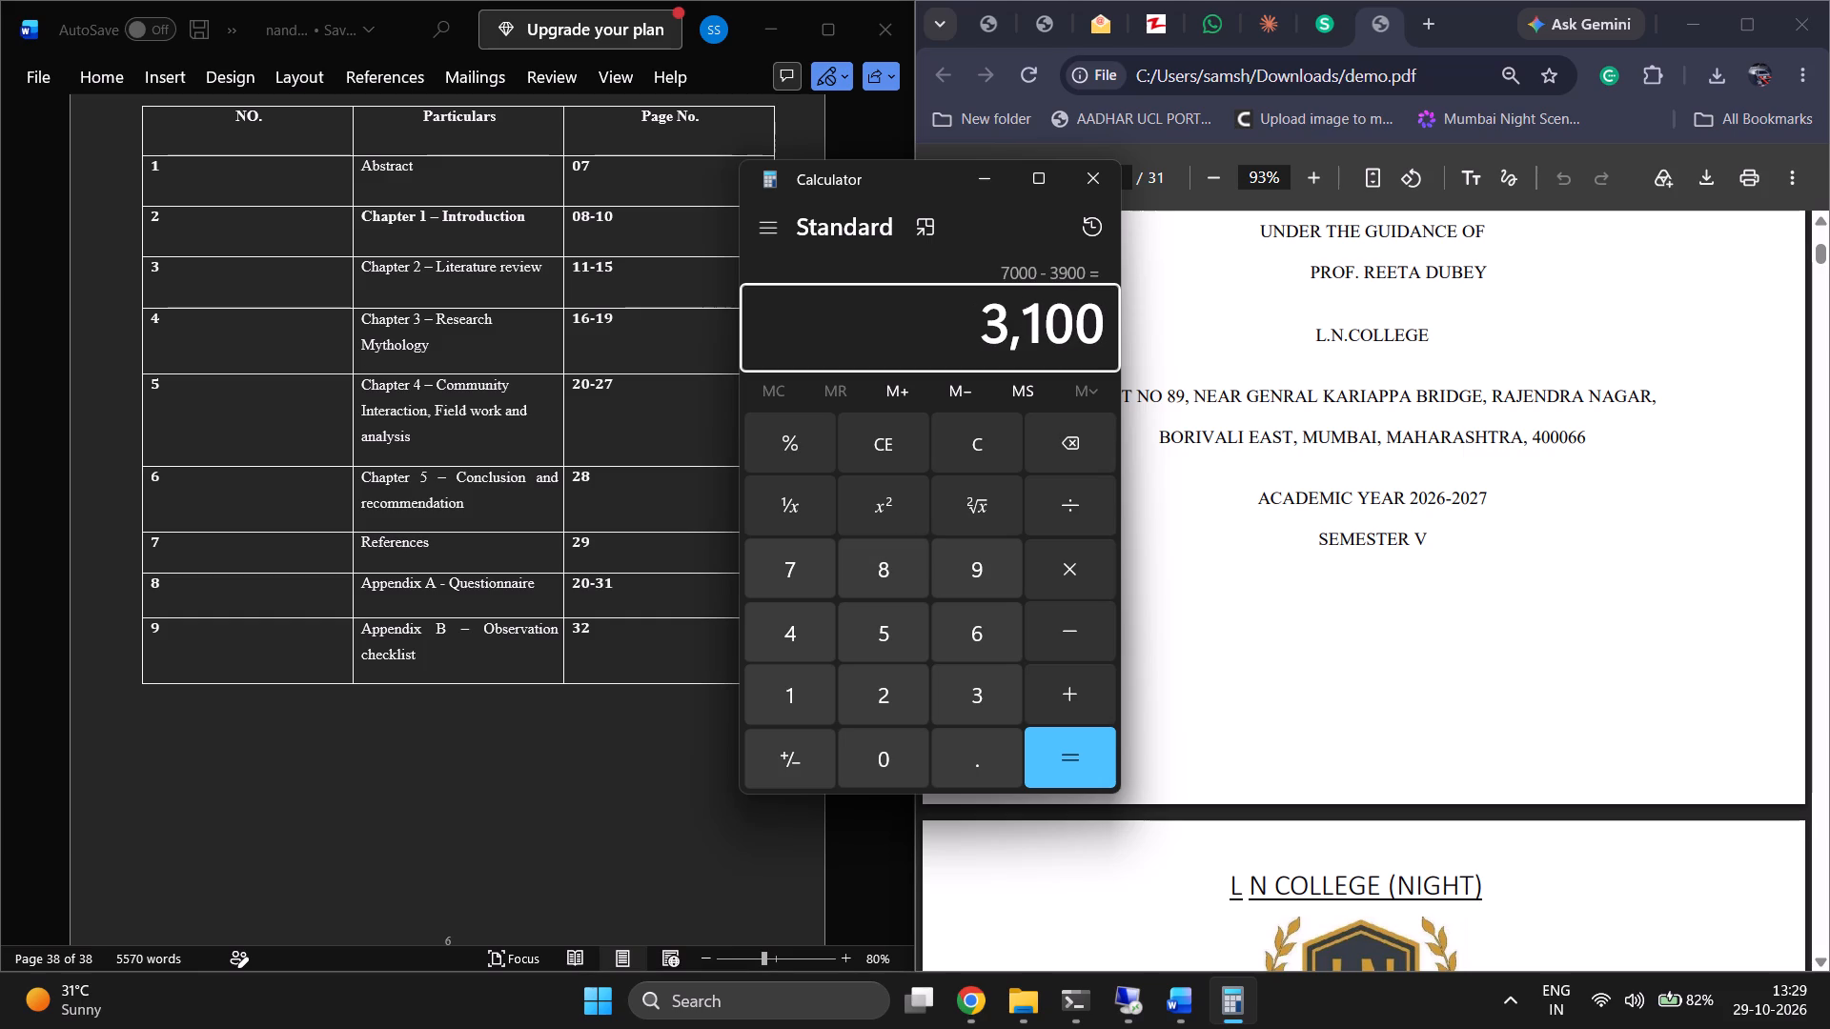
{"action": "left_click", "coordinate": [1112, 173]}
Review demo.pdf from the certificate pages through the index table and chapters to the appendices and annexures.
{"action": "scroll", "coordinate": [1093, 631], "scroll_direction": "down", "scroll_amount": 3}
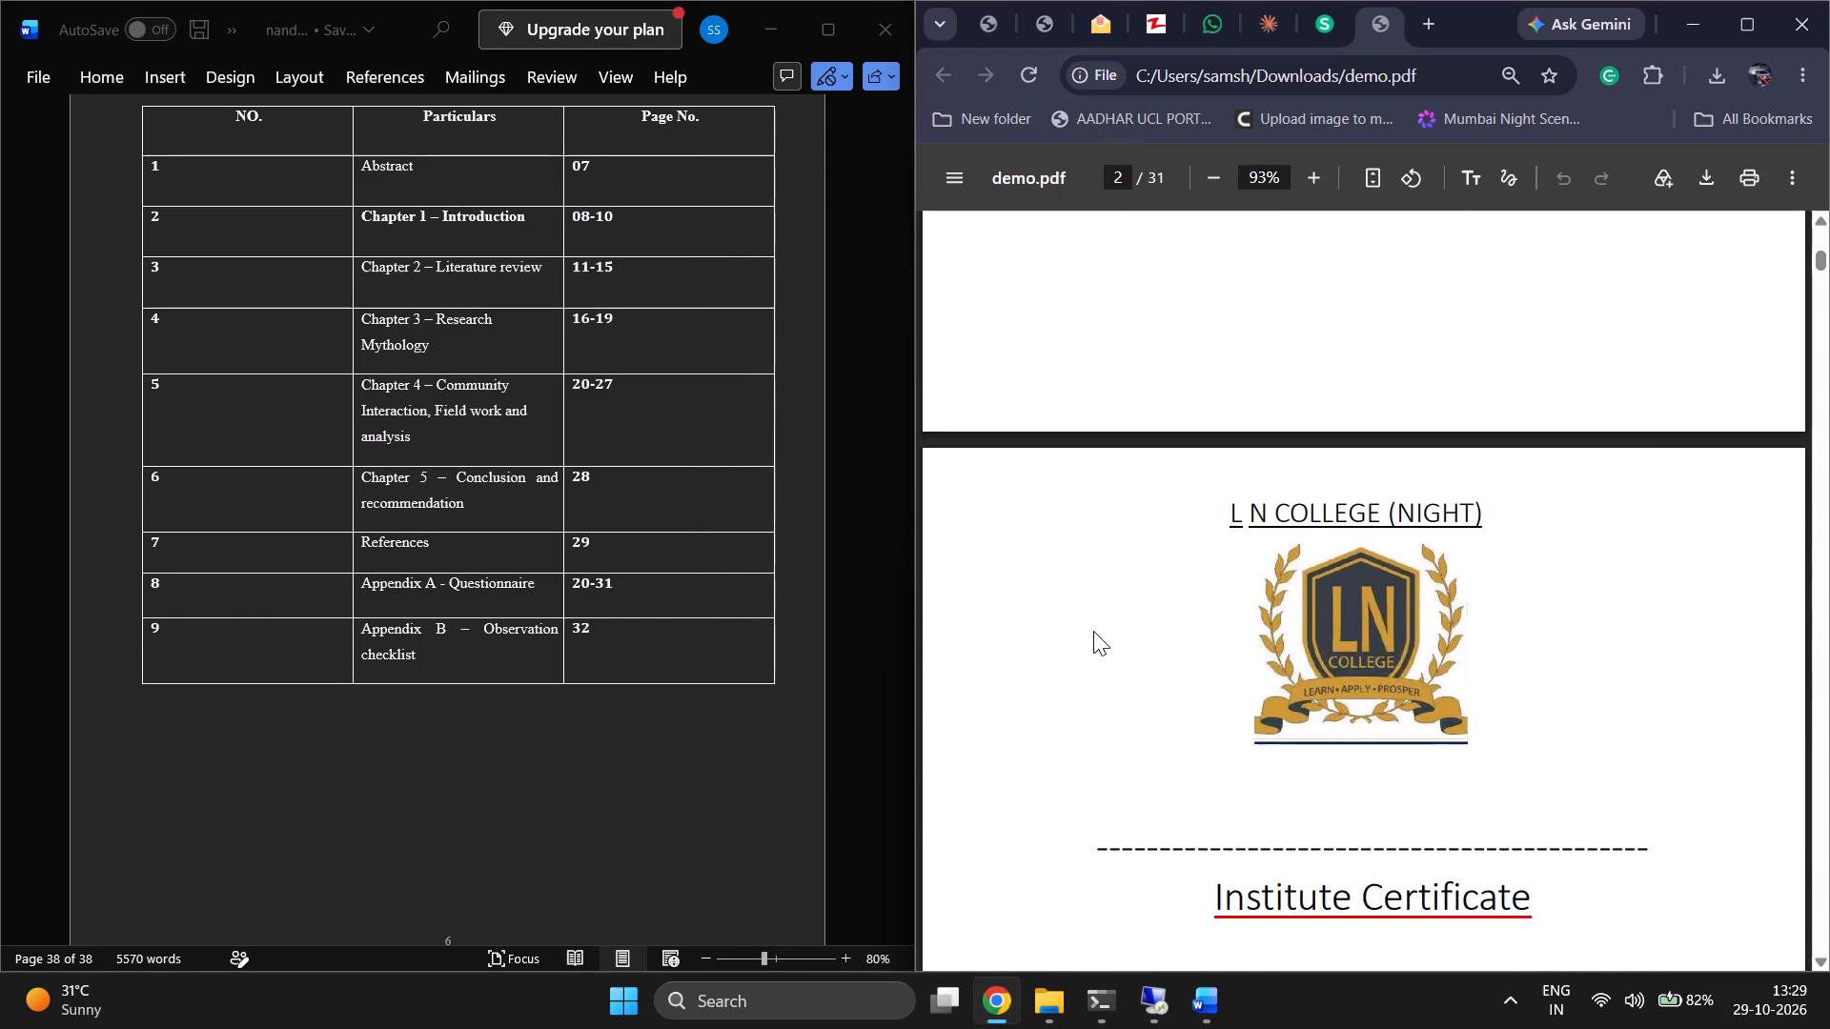
{"action": "scroll", "coordinate": [1093, 631], "scroll_direction": "down", "scroll_amount": 11}
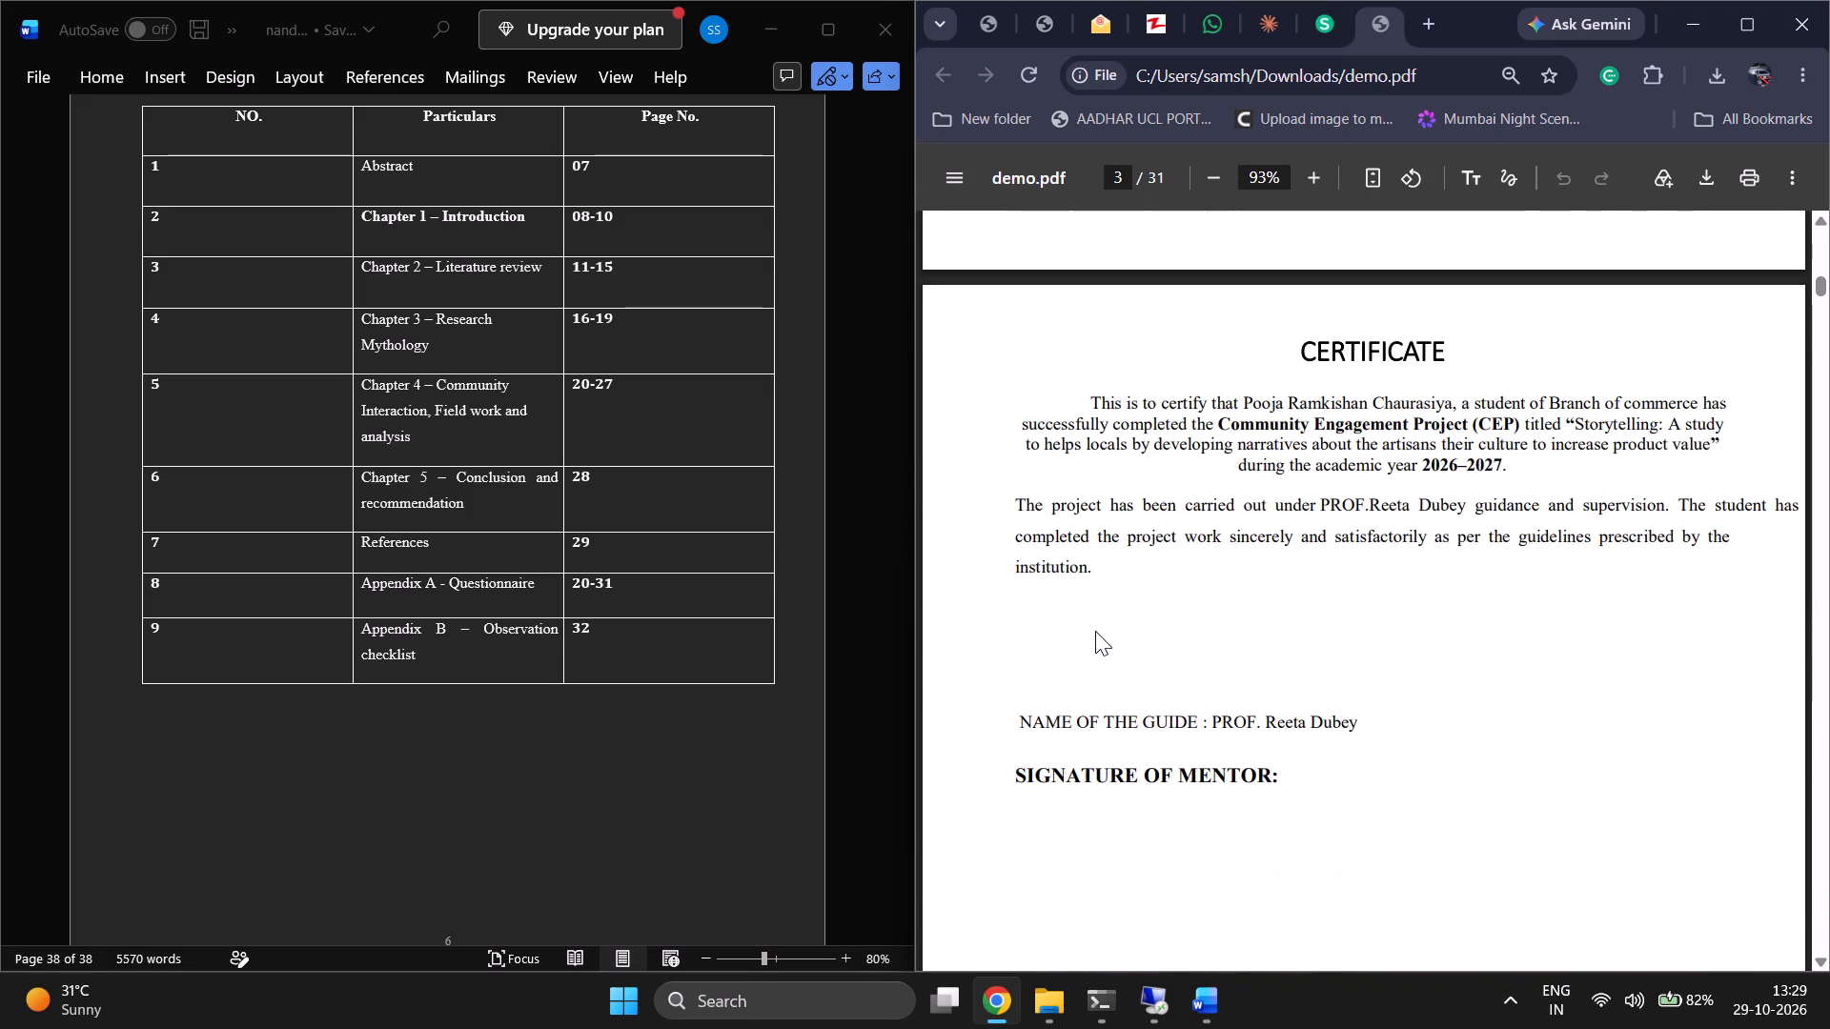
{"action": "scroll", "coordinate": [1095, 631], "scroll_direction": "down", "scroll_amount": 11}
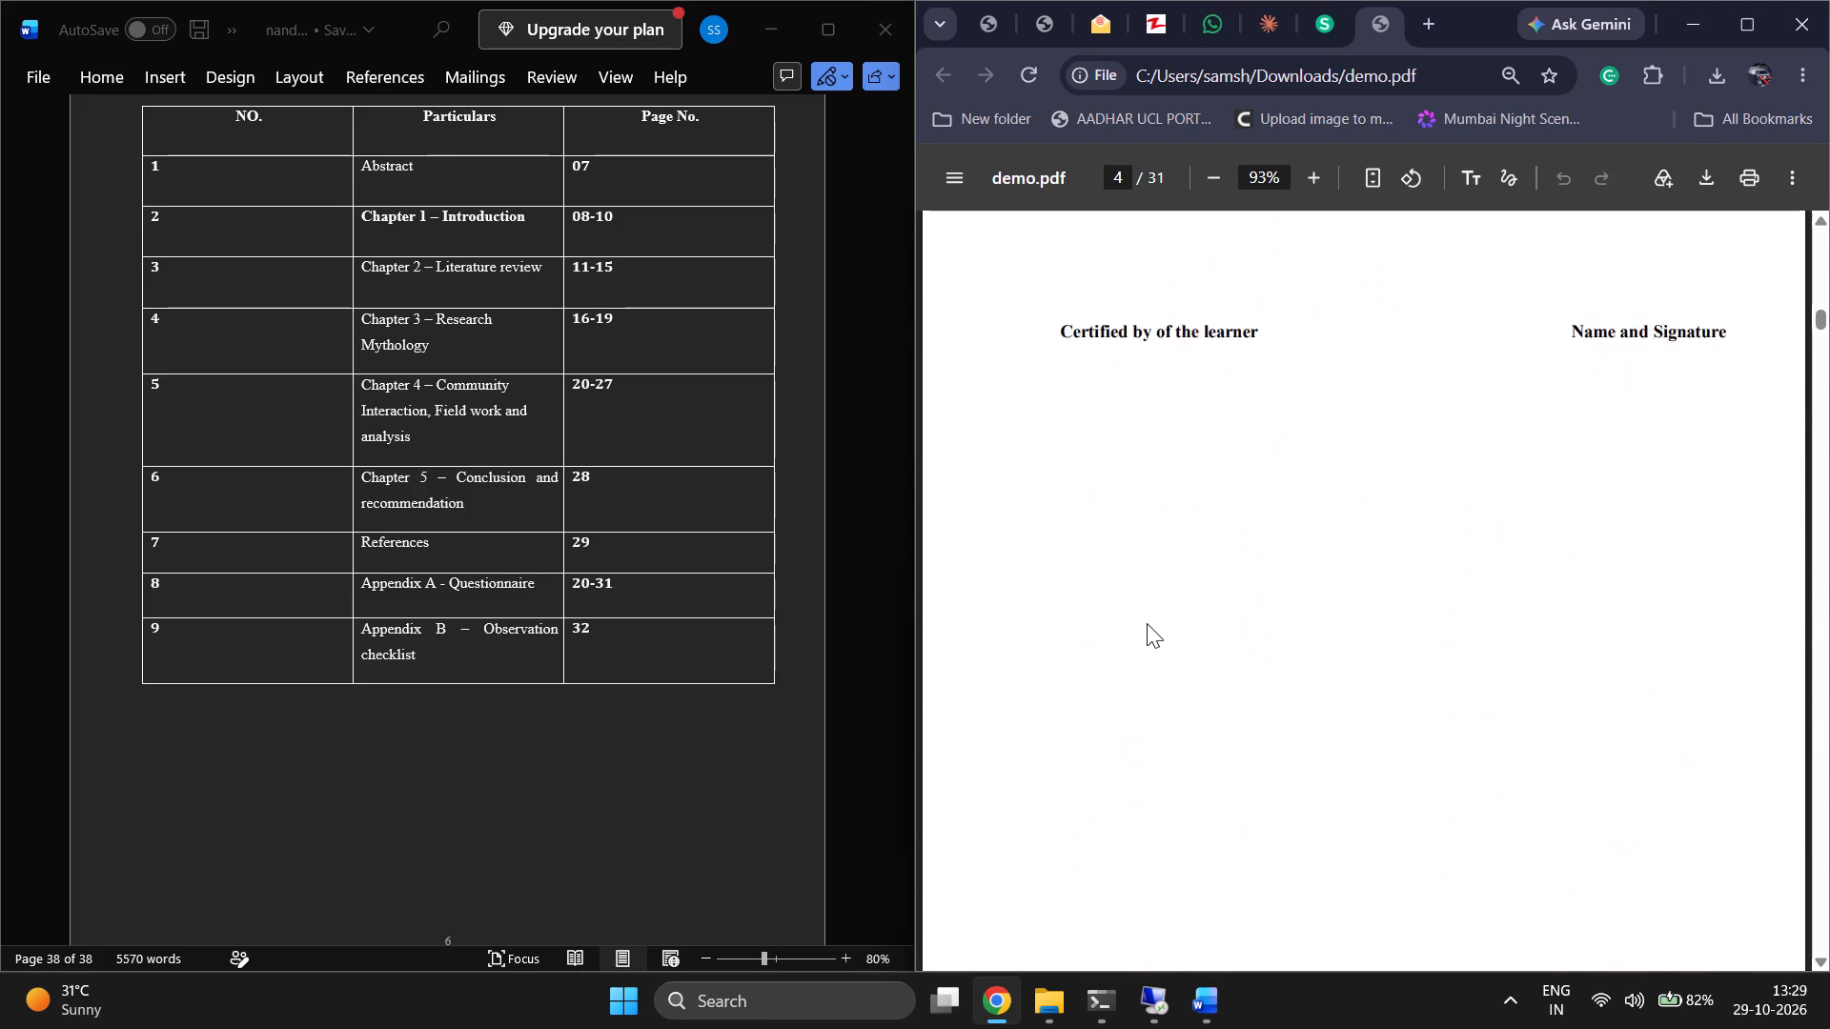
{"action": "scroll", "coordinate": [1147, 623], "scroll_direction": "down", "scroll_amount": 12}
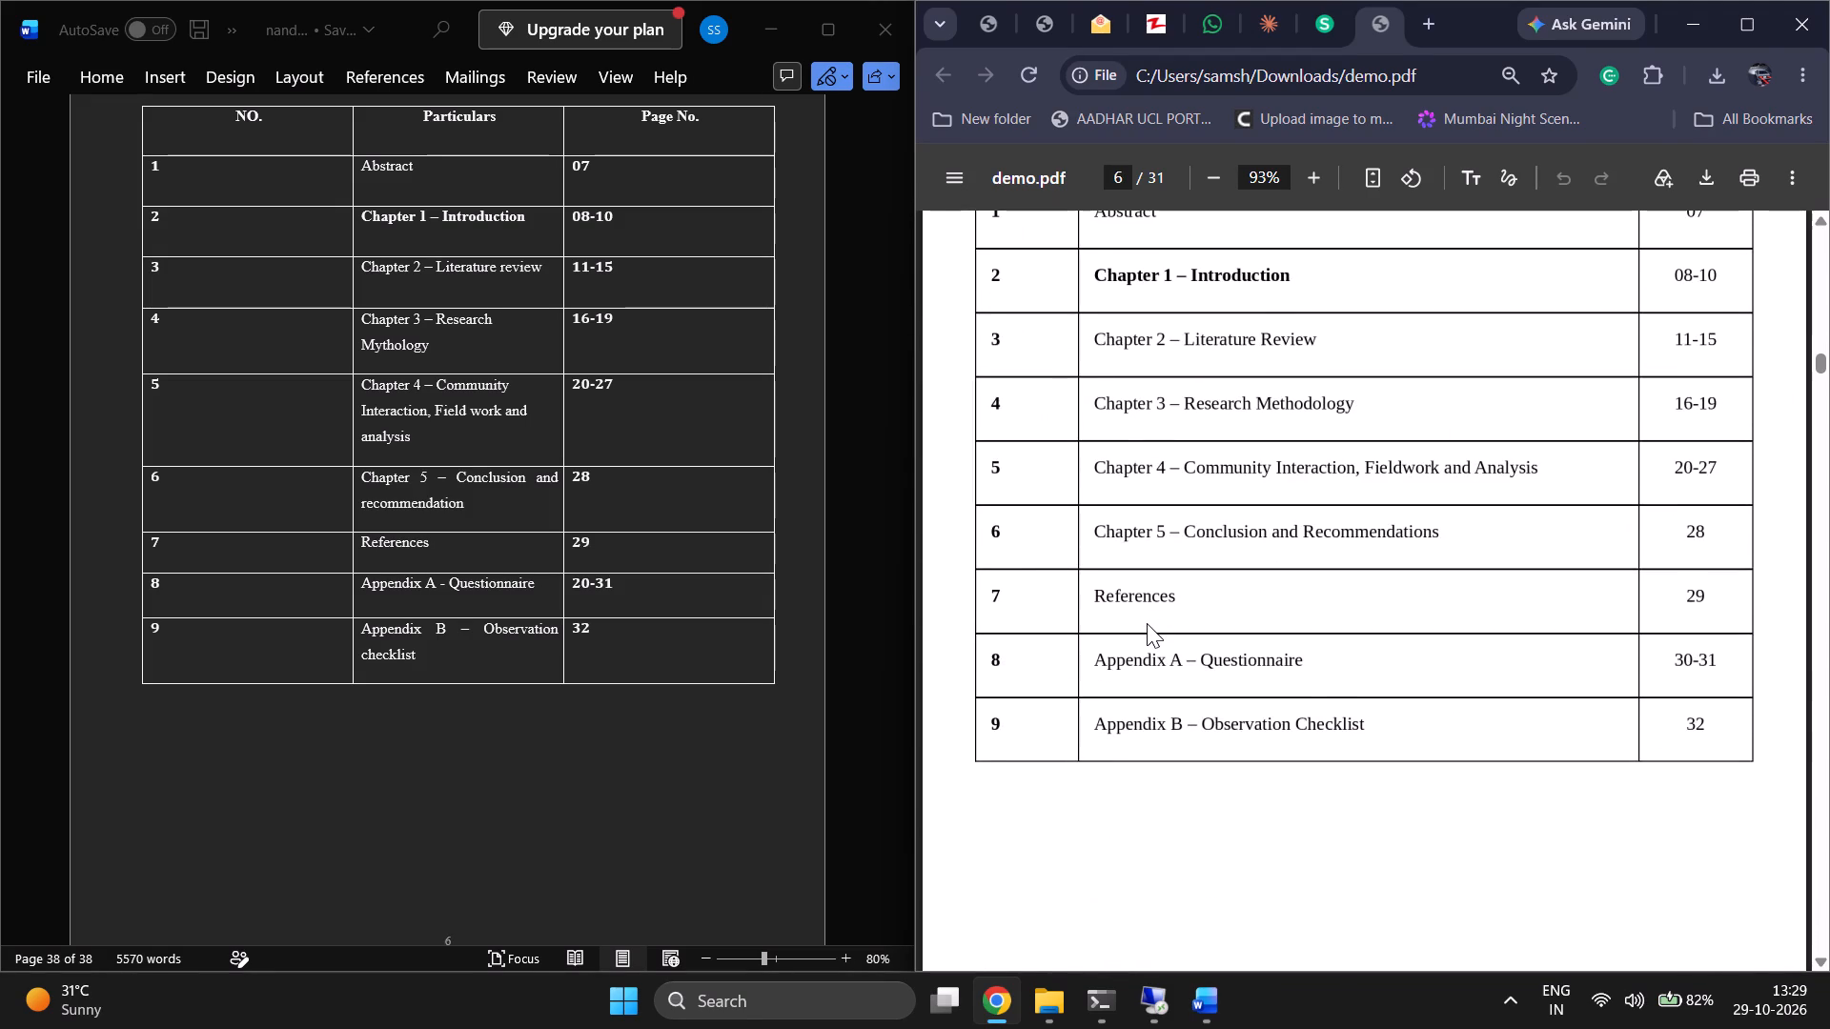
{"action": "scroll", "coordinate": [1147, 623], "scroll_direction": "down", "scroll_amount": 8}
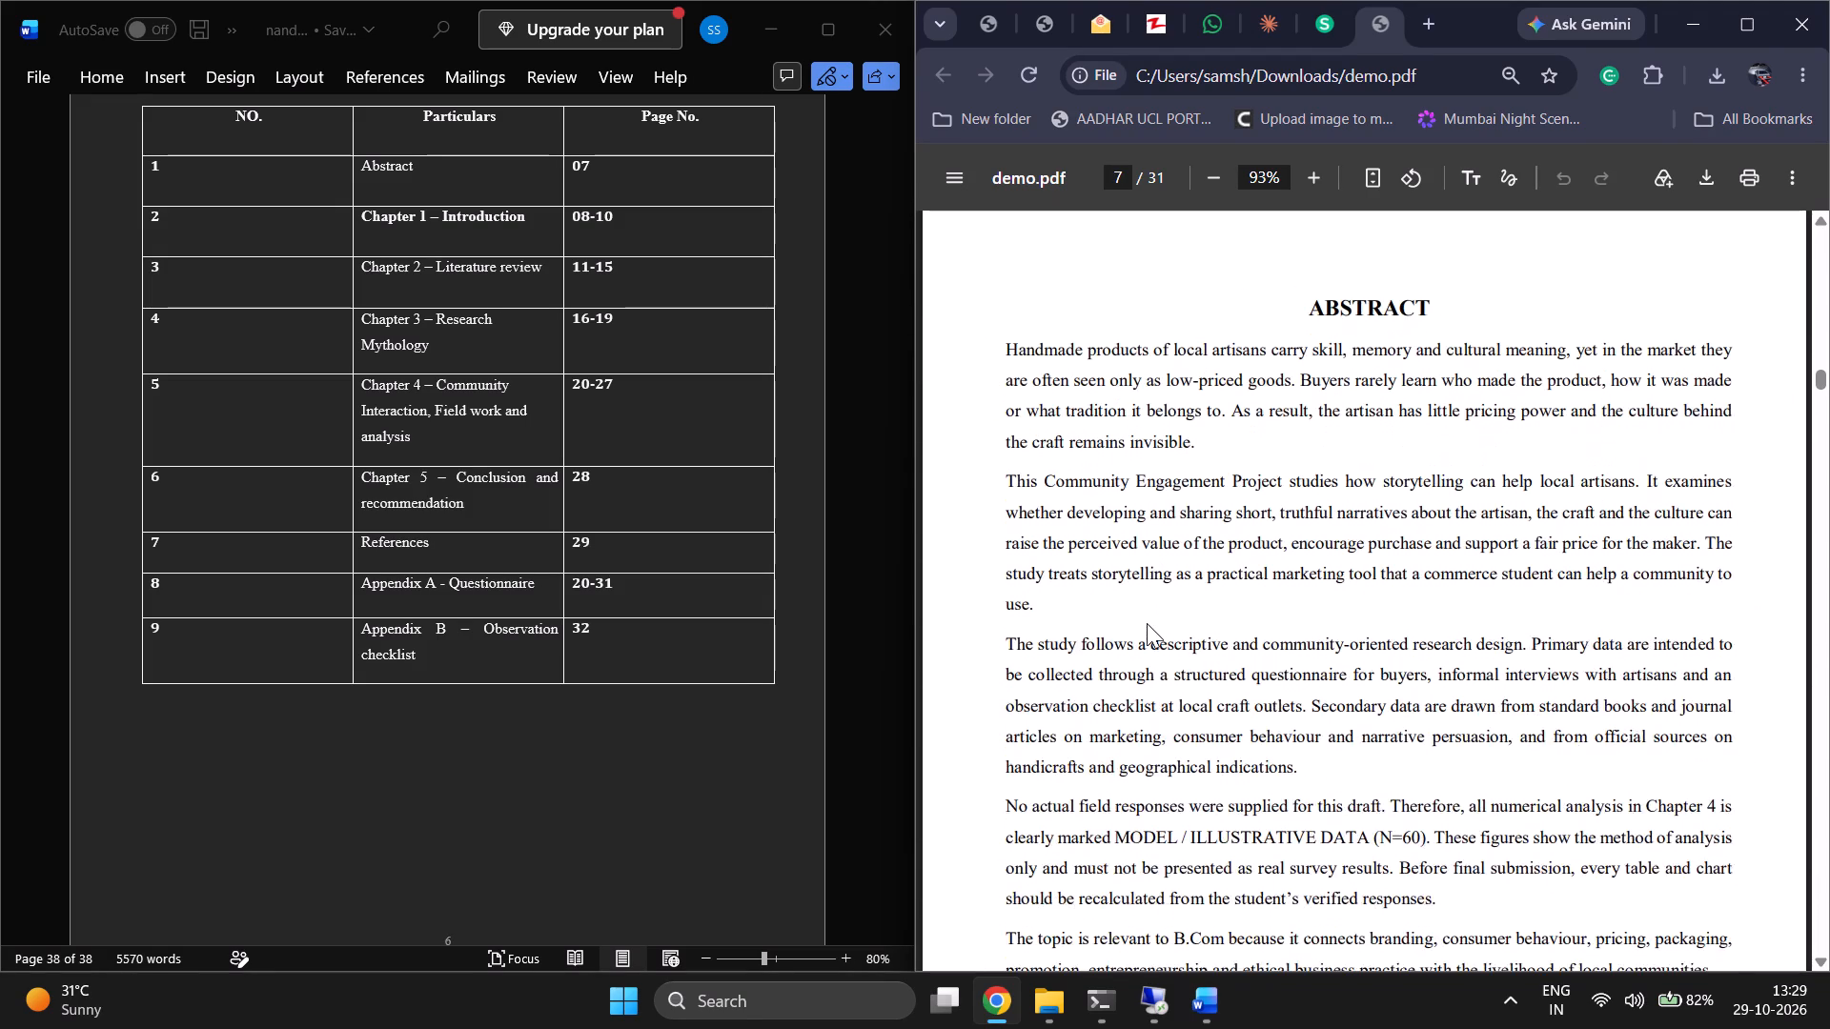
{"action": "scroll", "coordinate": [1147, 623], "scroll_direction": "down", "scroll_amount": 6}
{"action": "scroll", "coordinate": [1147, 623], "scroll_direction": "down", "scroll_amount": 18}
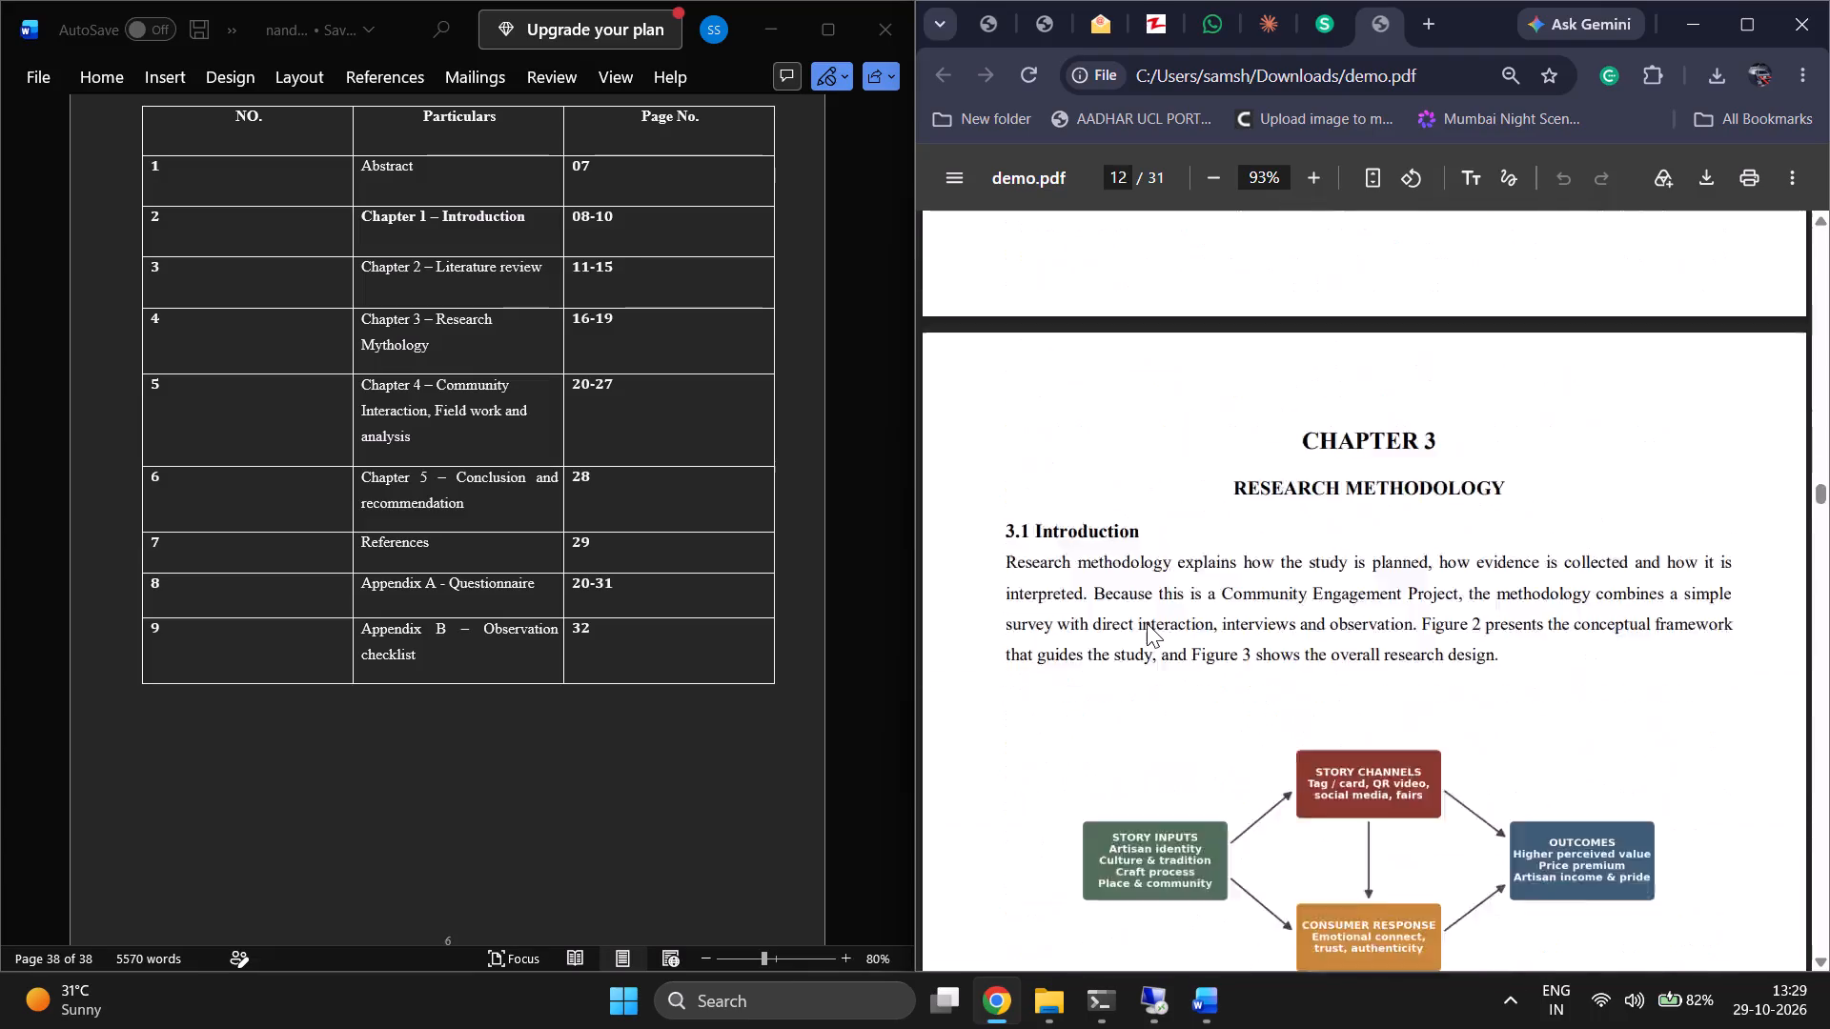
{"action": "scroll", "coordinate": [1147, 623], "scroll_direction": "down", "scroll_amount": 20}
{"action": "scroll", "coordinate": [1147, 623], "scroll_direction": "down", "scroll_amount": 8}
{"action": "scroll", "coordinate": [1147, 623], "scroll_direction": "up", "scroll_amount": 1}
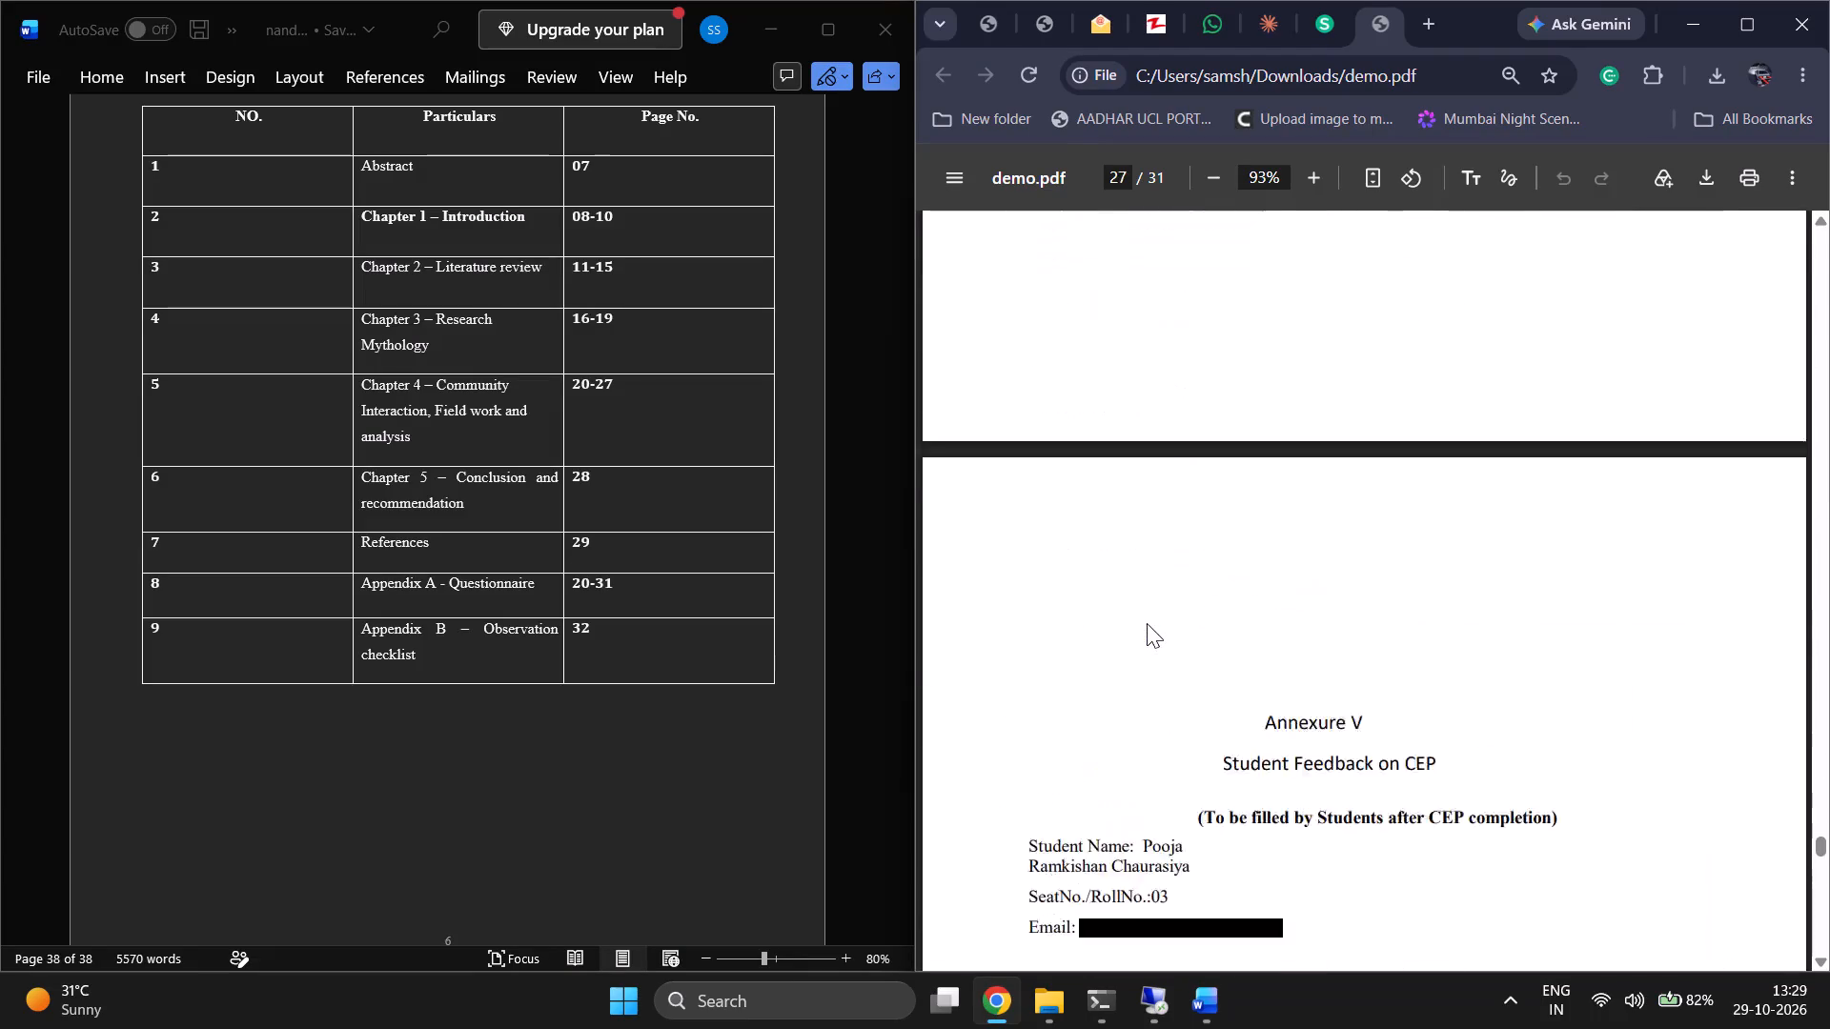
{"action": "scroll", "coordinate": [1147, 623], "scroll_direction": "up", "scroll_amount": 4}
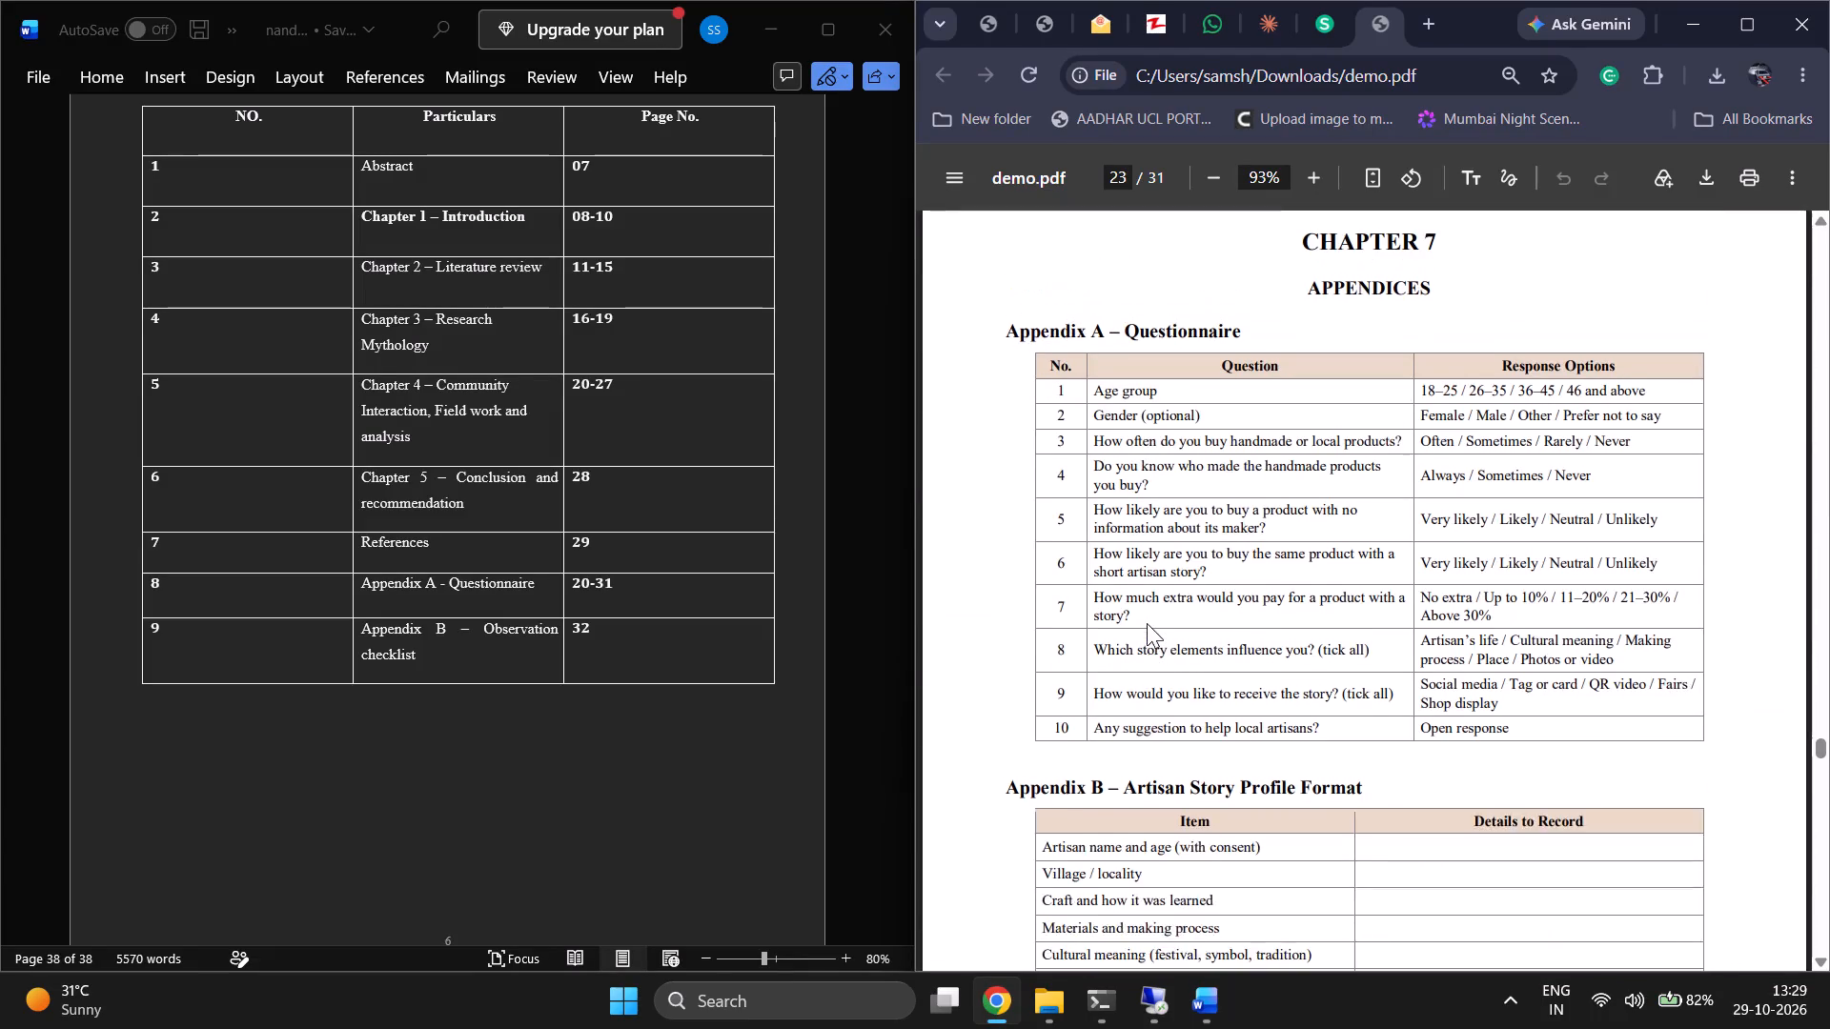
{"action": "scroll", "coordinate": [1147, 623], "scroll_direction": "up", "scroll_amount": 1}
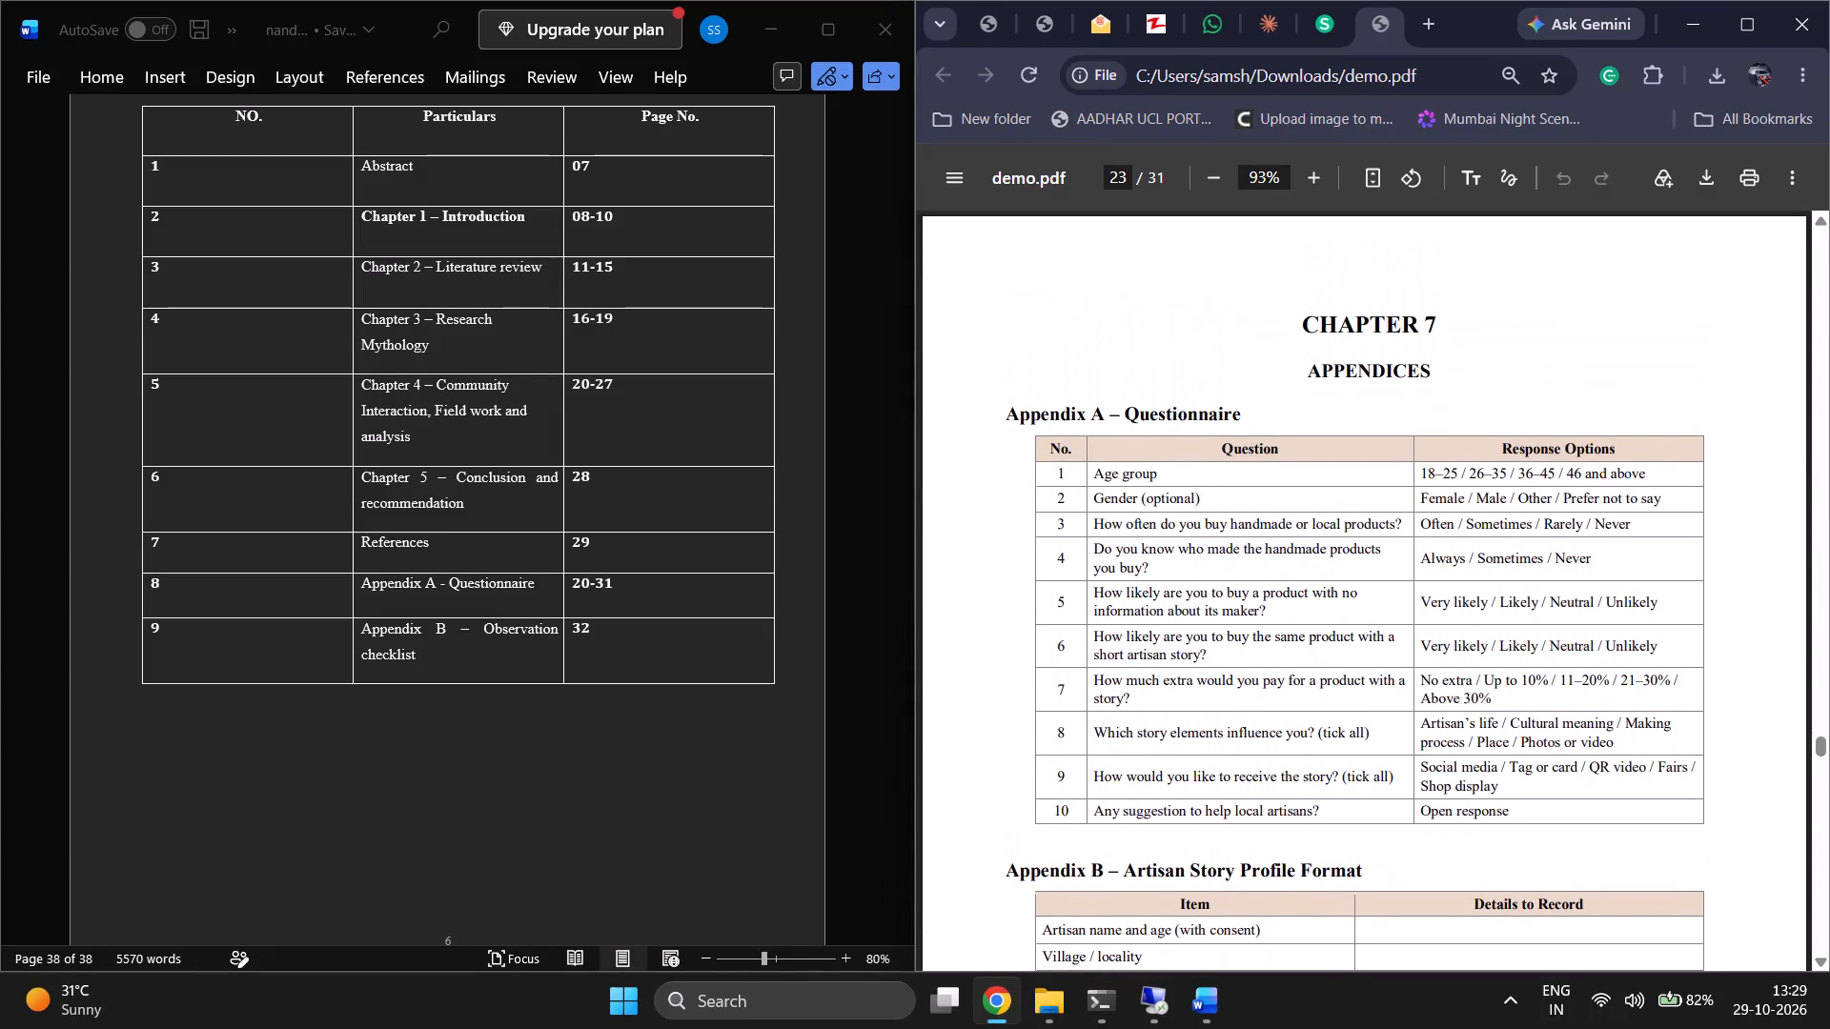
Switch to Calculator, compute 3100 plus 922, and close it.
{"action": "type", "text": "3100"}
{"action": "type", "text": "+9"}
{"action": "type", "text": "22"}
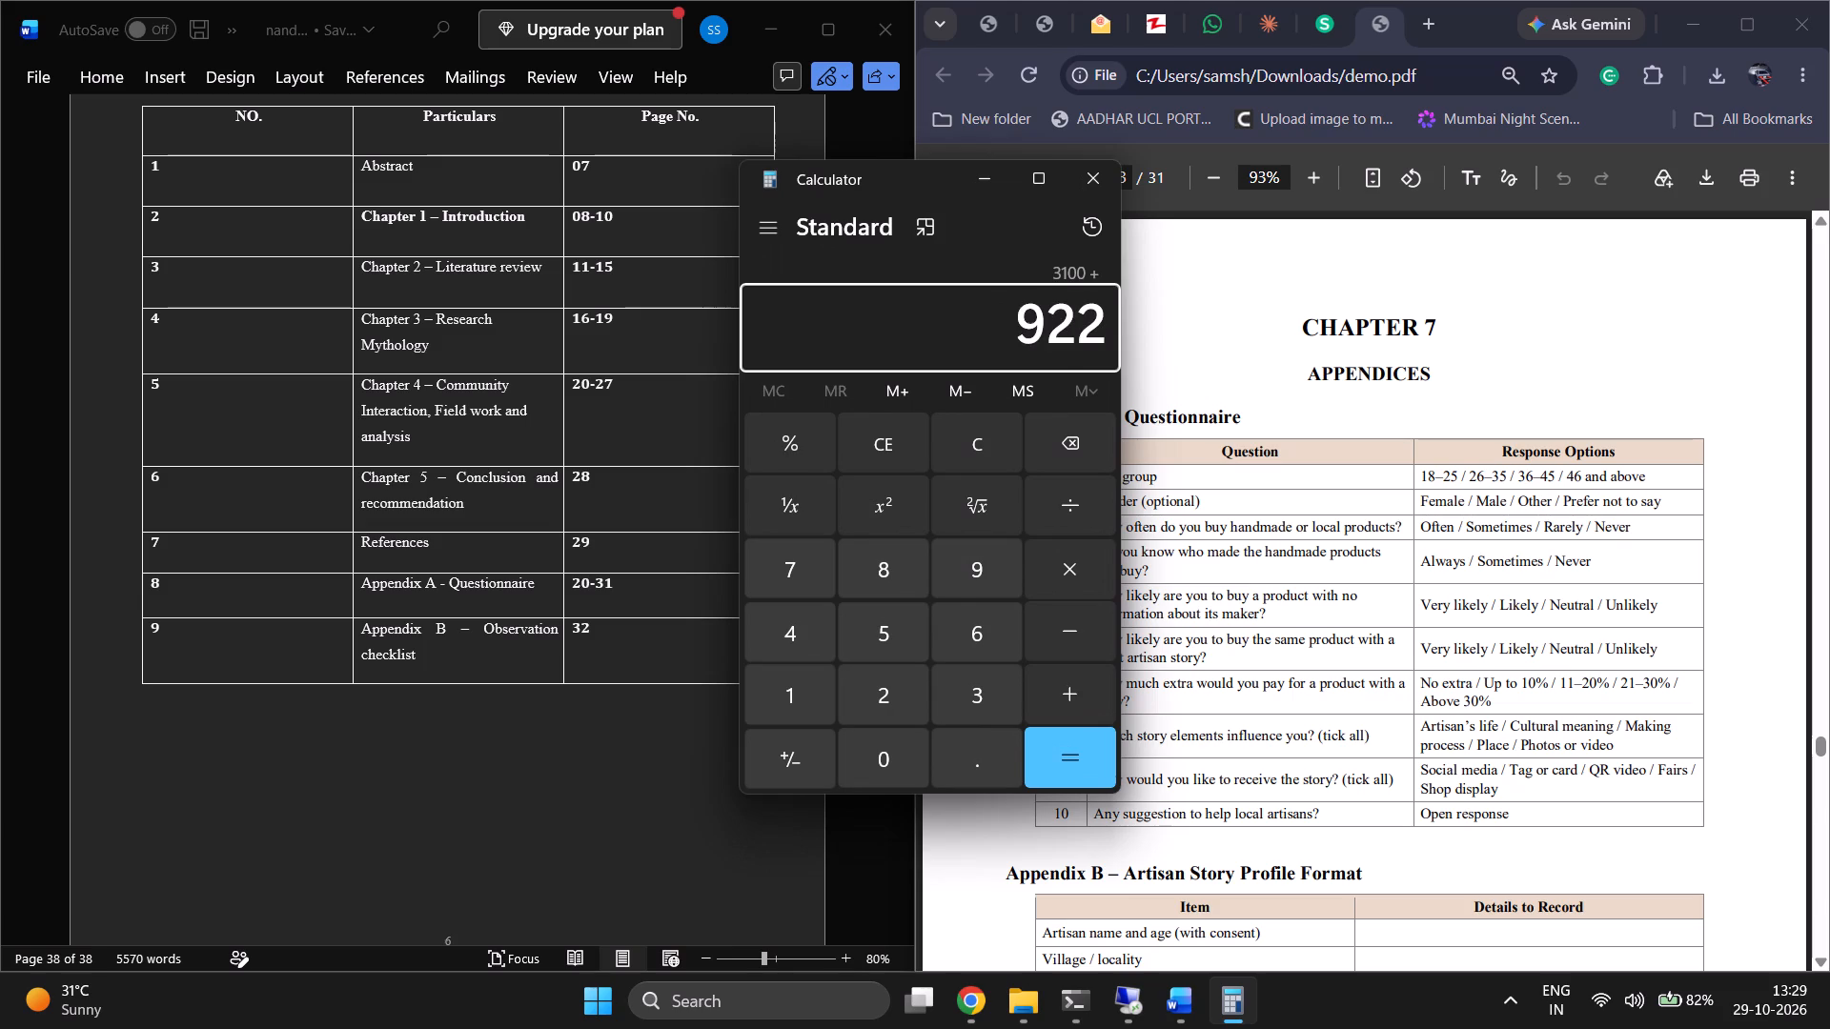
{"action": "key", "text": "Return"}
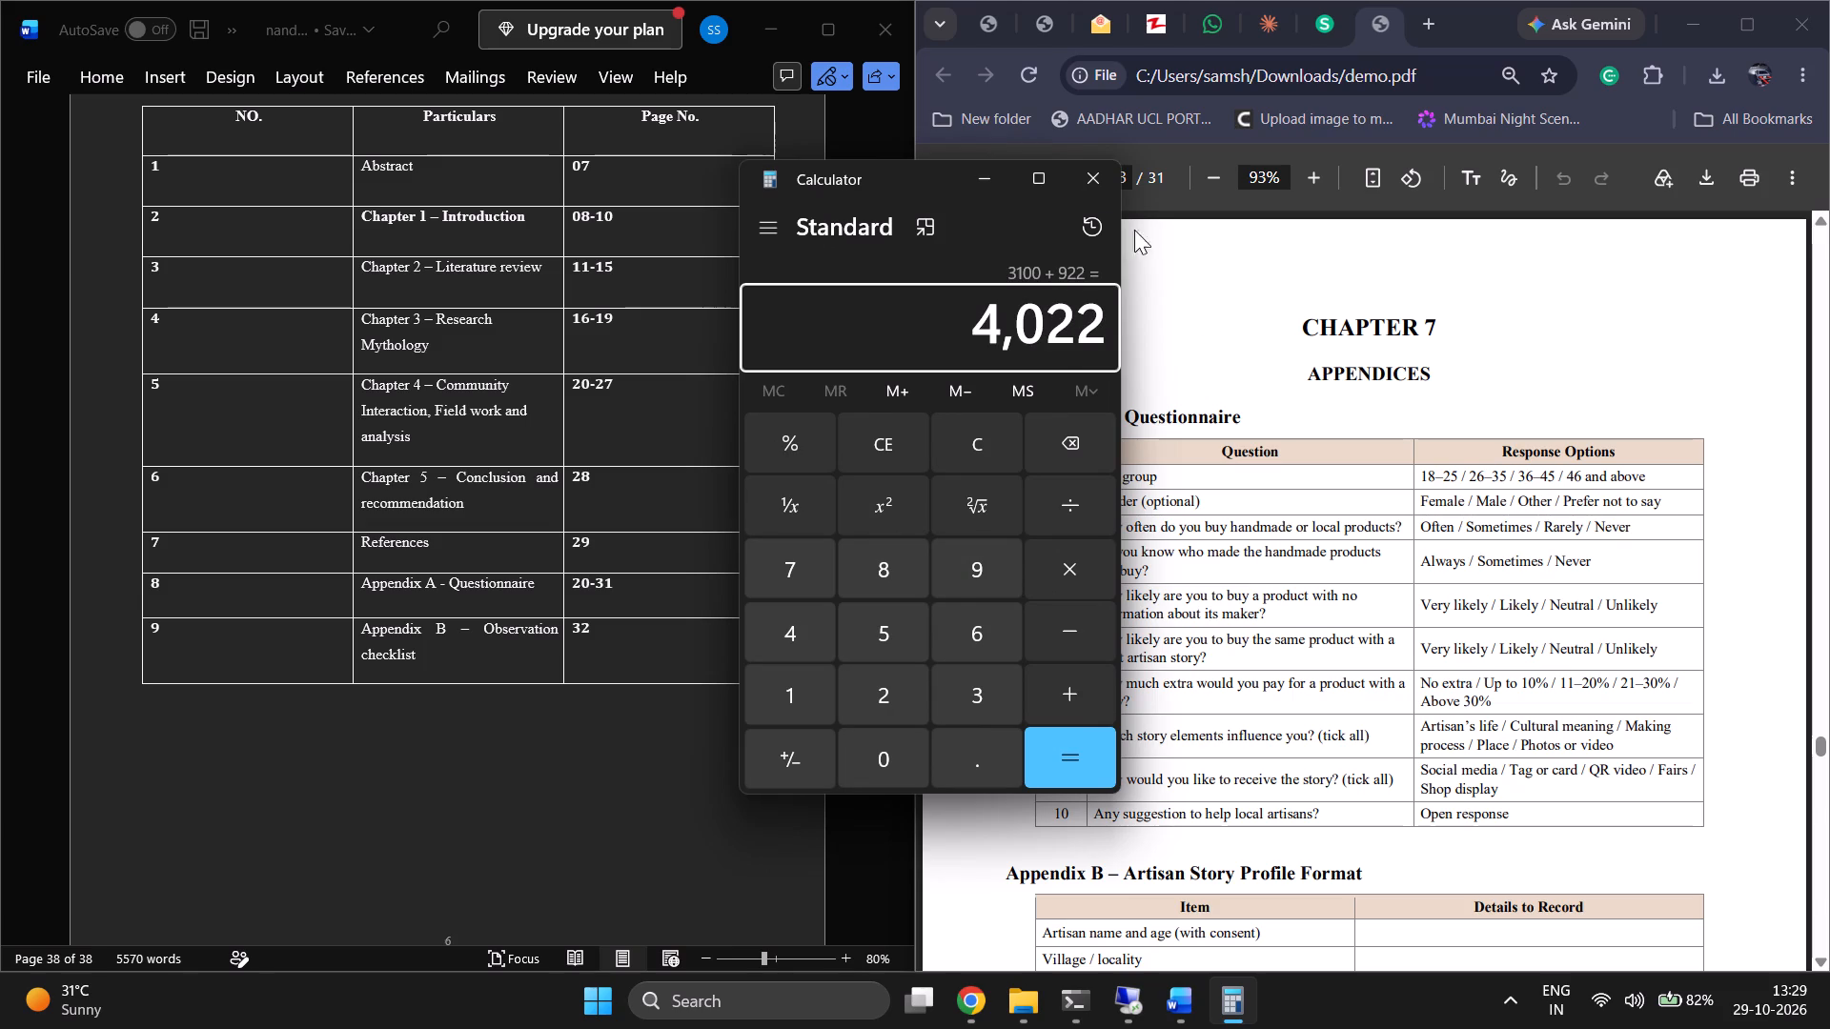
{"action": "left_click", "coordinate": [1104, 190]}
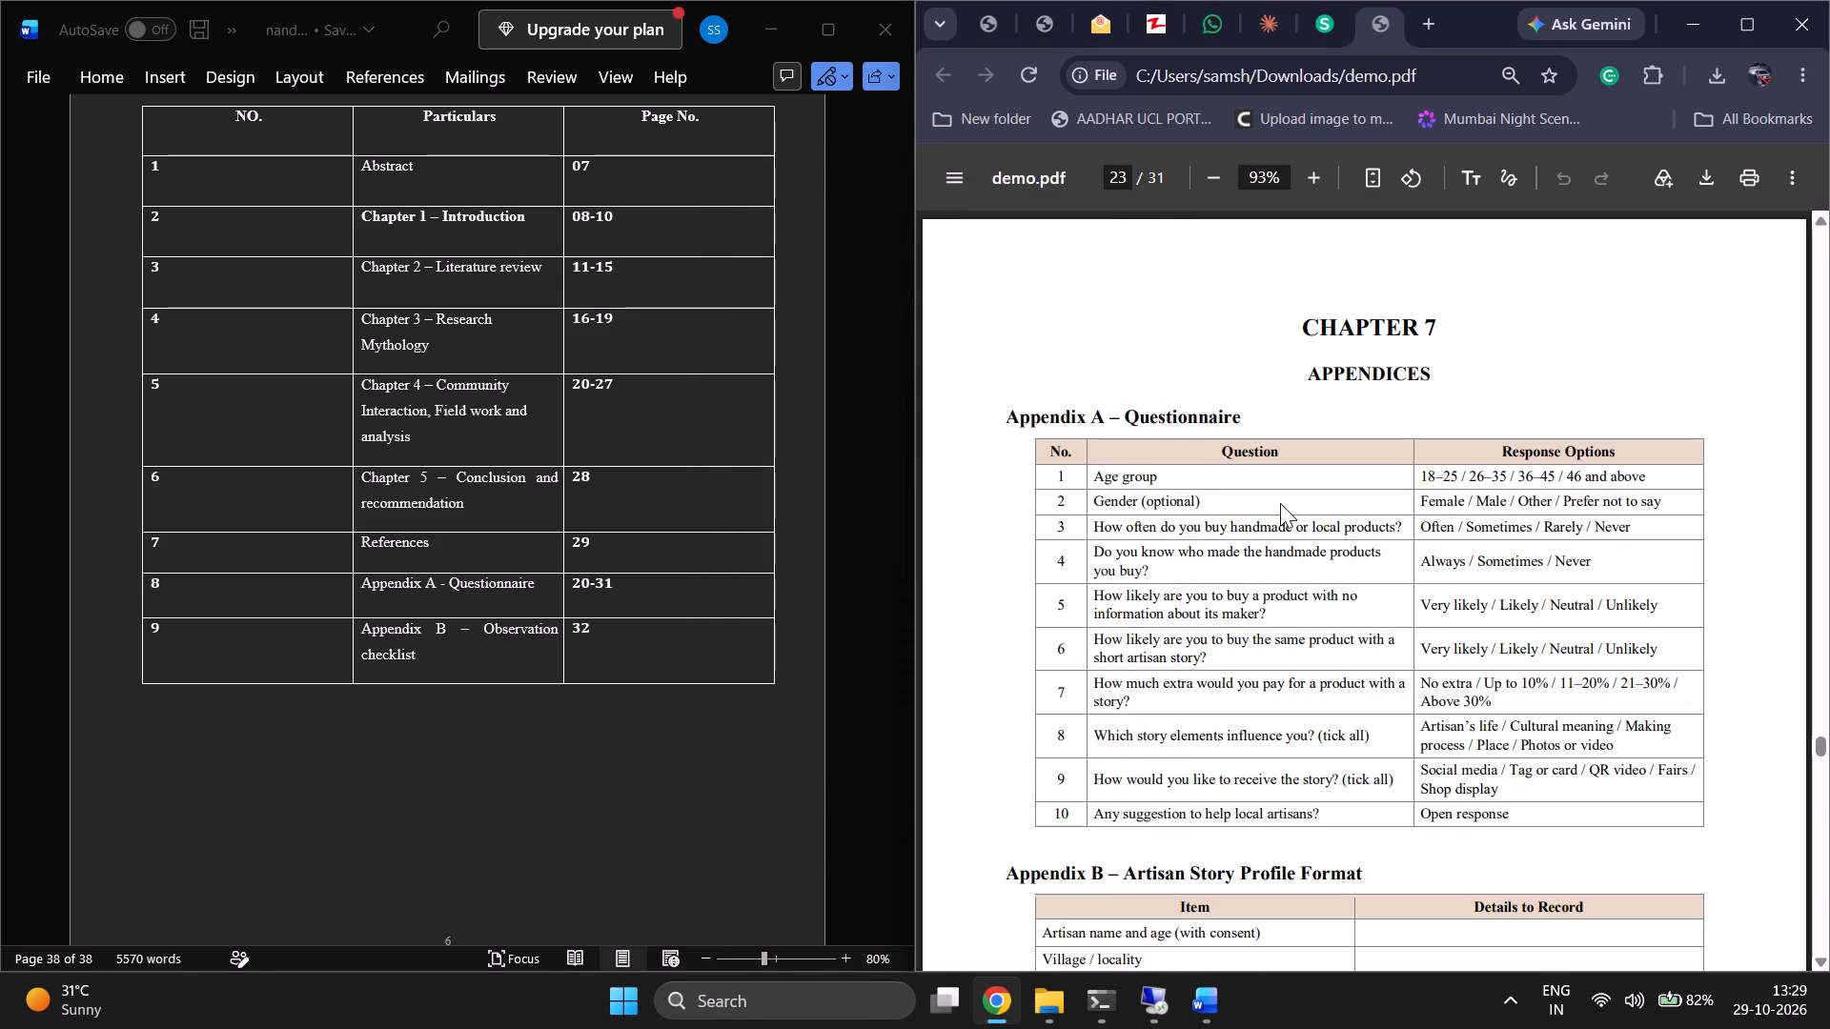
Compare the questionnaire, checklist and diary form pages at the end of demo.pdf with those in the reference report.
{"action": "scroll", "coordinate": [1280, 503], "scroll_direction": "down", "scroll_amount": 1}
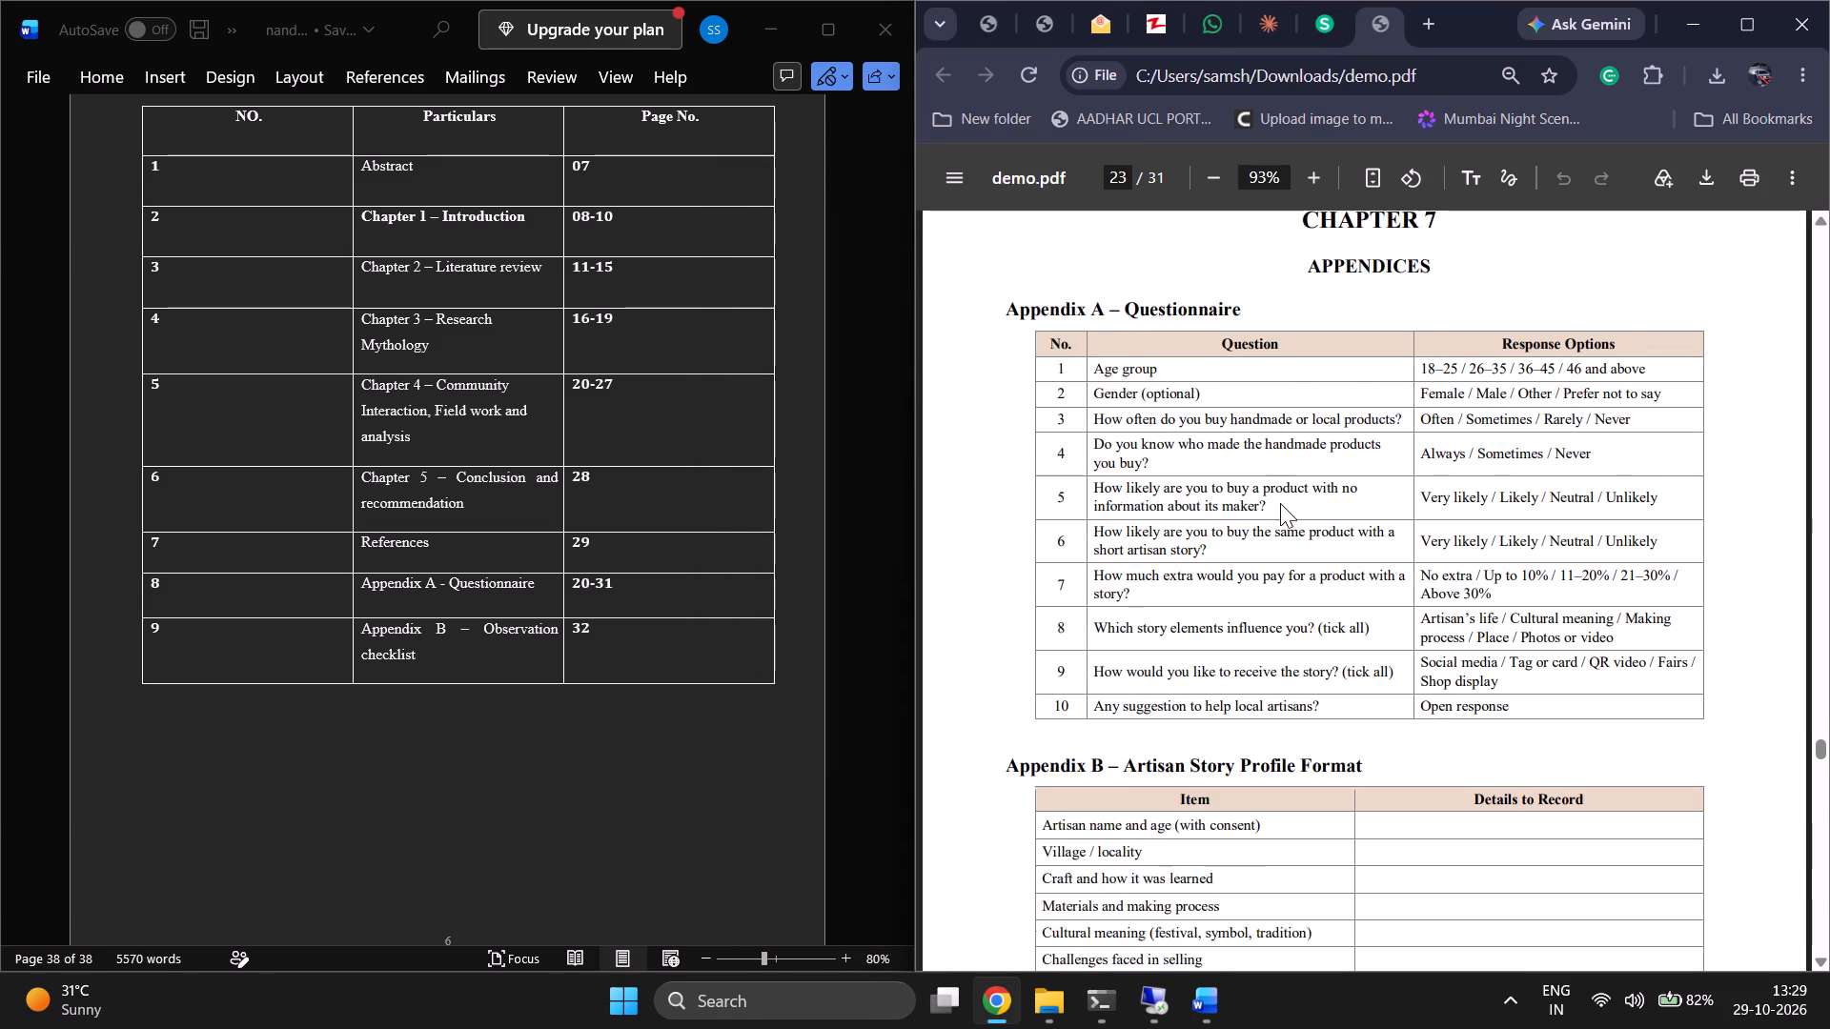
{"action": "scroll", "coordinate": [1280, 503], "scroll_direction": "down", "scroll_amount": 8}
{"action": "scroll", "coordinate": [1280, 503], "scroll_direction": "up", "scroll_amount": 1}
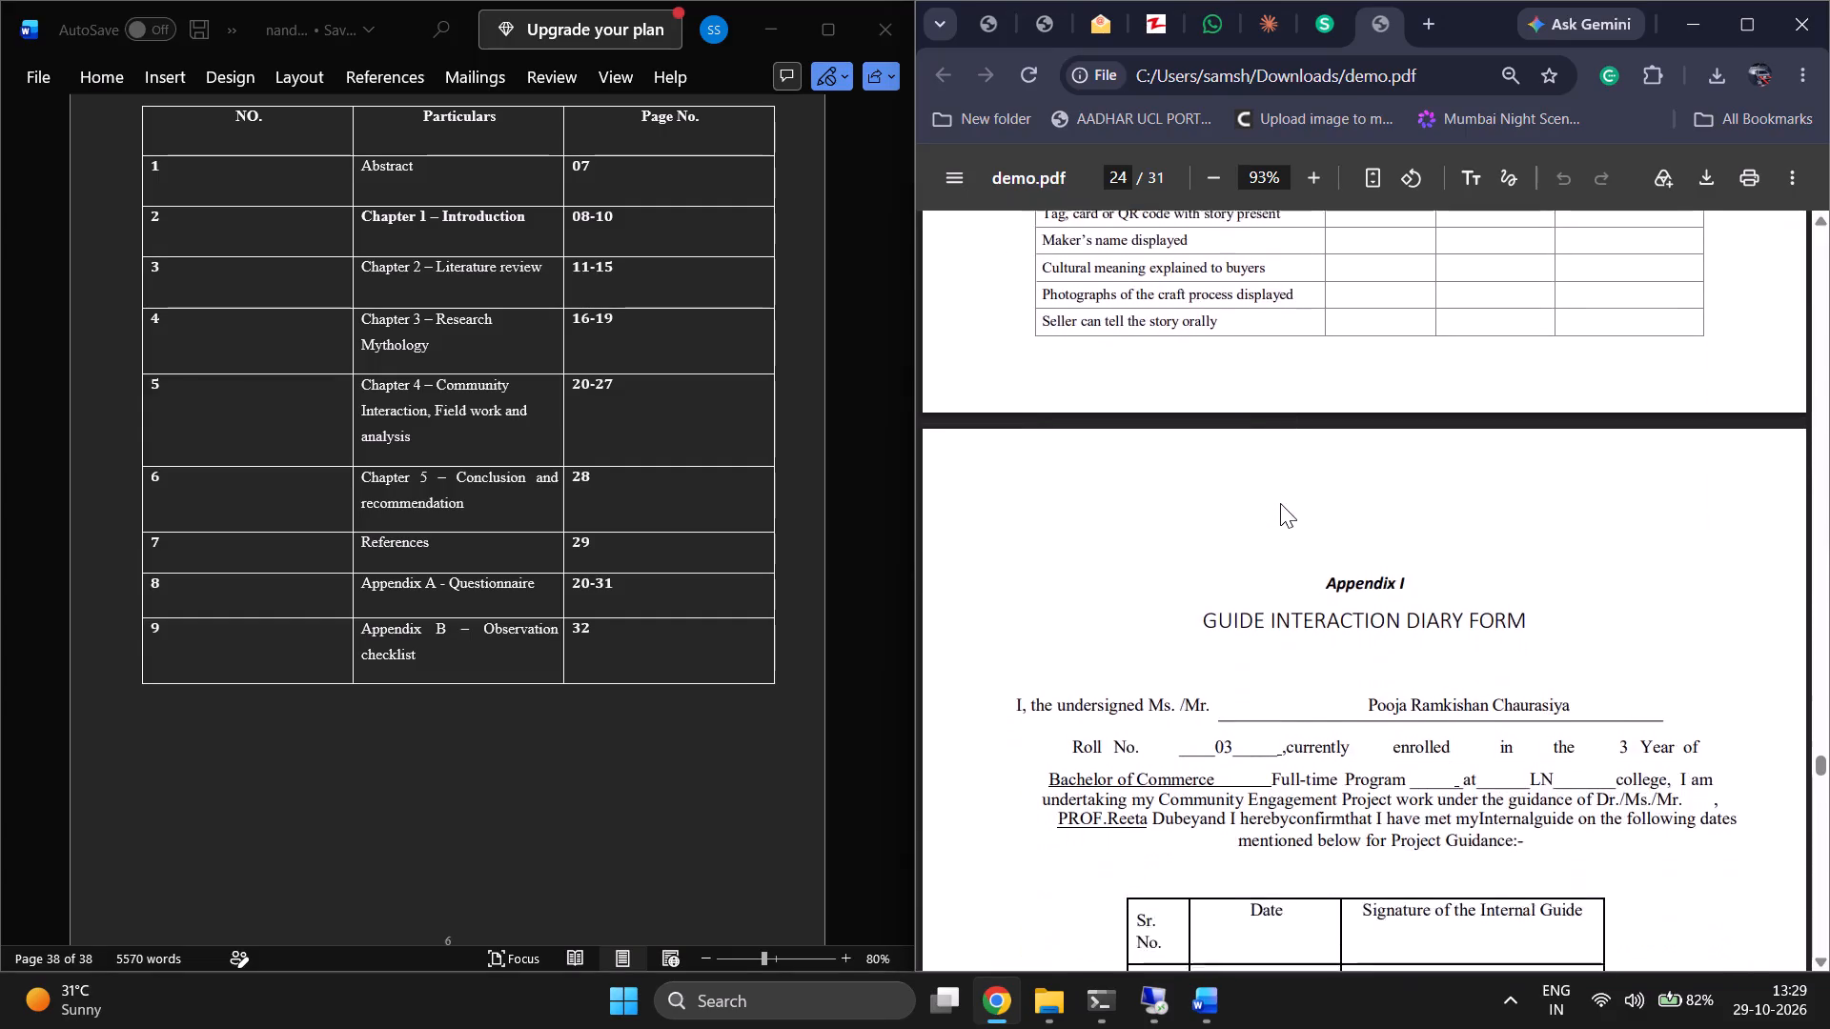
{"action": "scroll", "coordinate": [1280, 503], "scroll_direction": "up", "scroll_amount": 2}
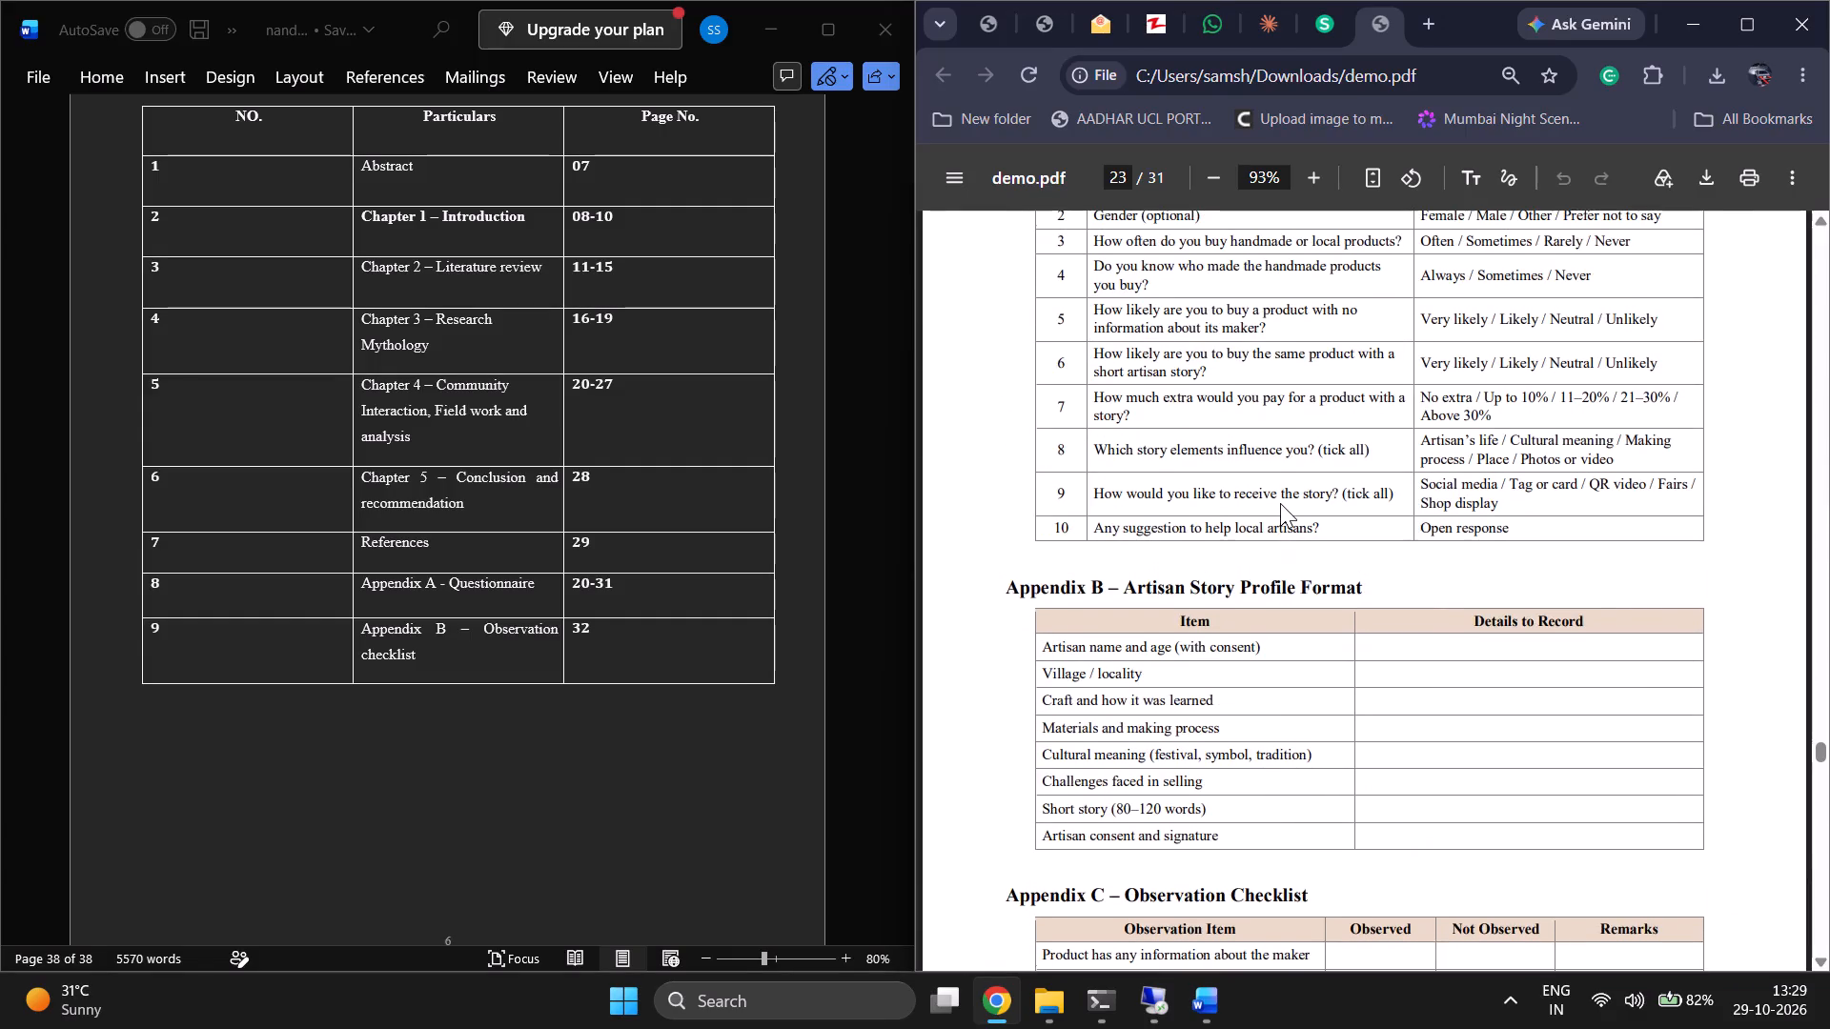
{"action": "scroll", "coordinate": [1280, 503], "scroll_direction": "up", "scroll_amount": 1}
{"action": "scroll", "coordinate": [602, 323], "scroll_direction": "down", "scroll_amount": 1}
{"action": "scroll", "coordinate": [602, 323], "scroll_direction": "up", "scroll_amount": 1}
{"action": "scroll", "coordinate": [602, 323], "scroll_direction": "down", "scroll_amount": 1}
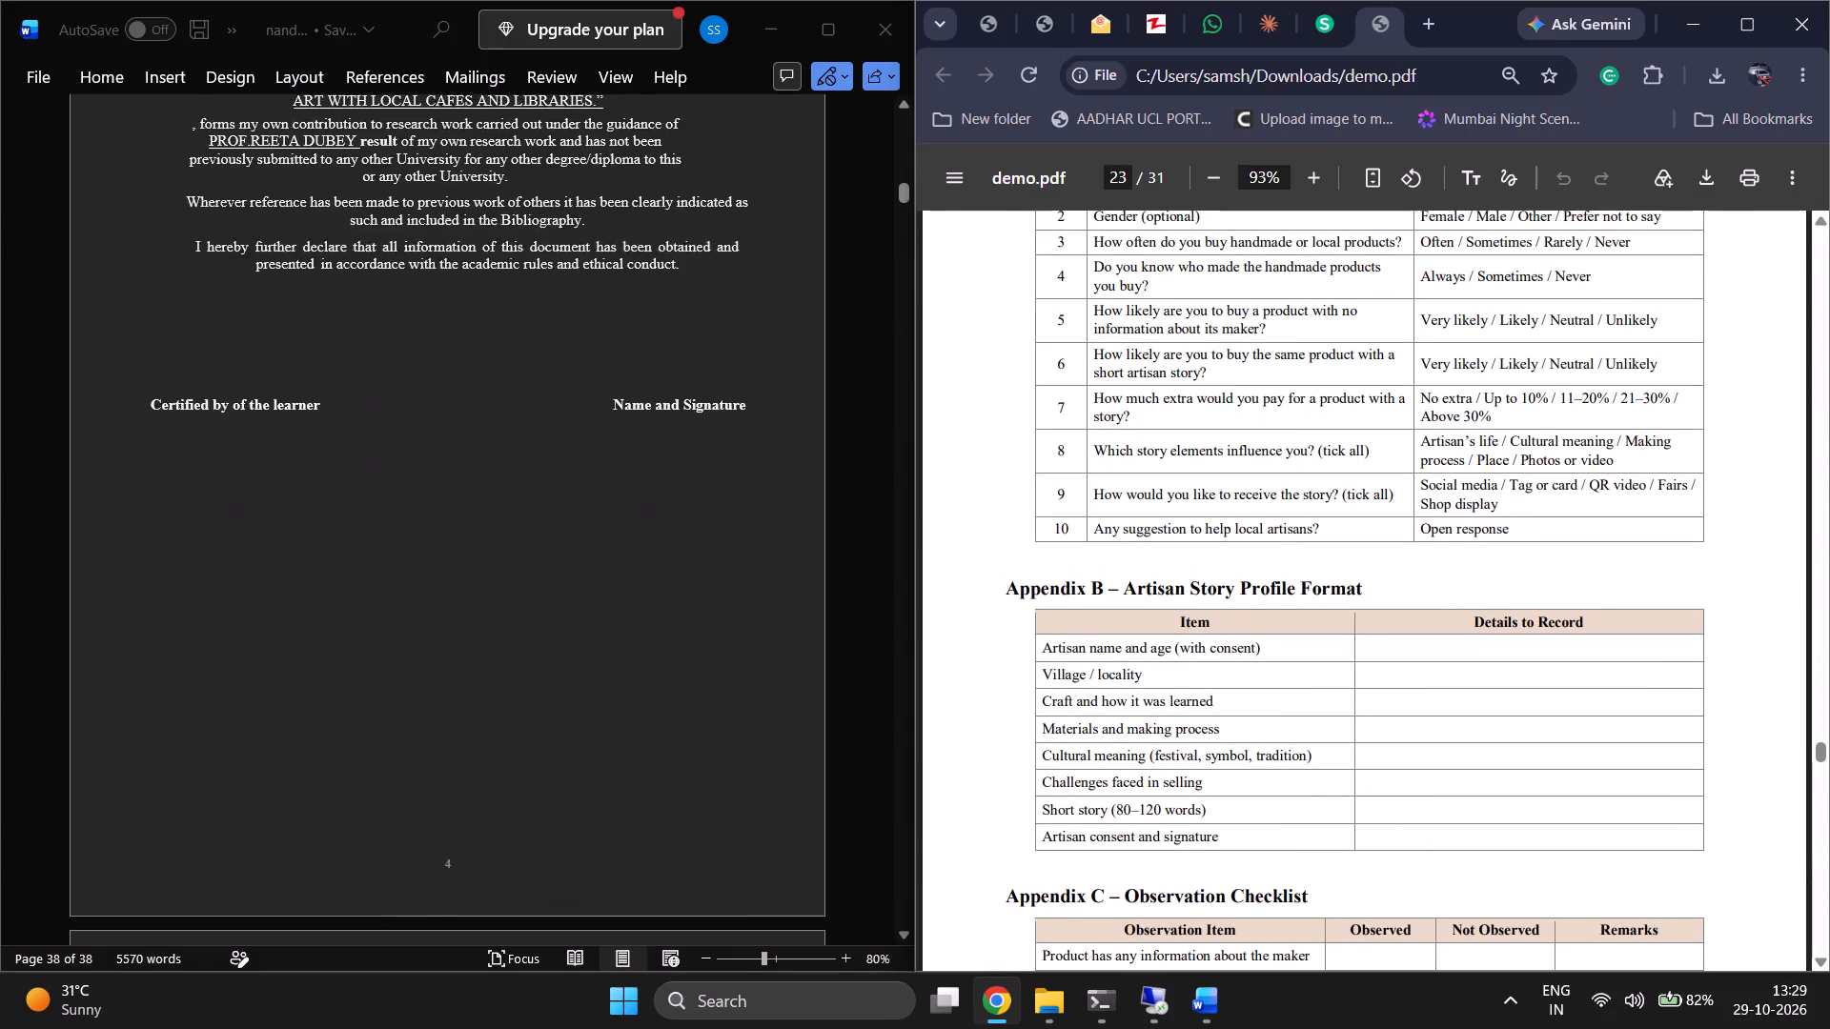
{"action": "scroll", "coordinate": [602, 323], "scroll_direction": "down", "scroll_amount": 13}
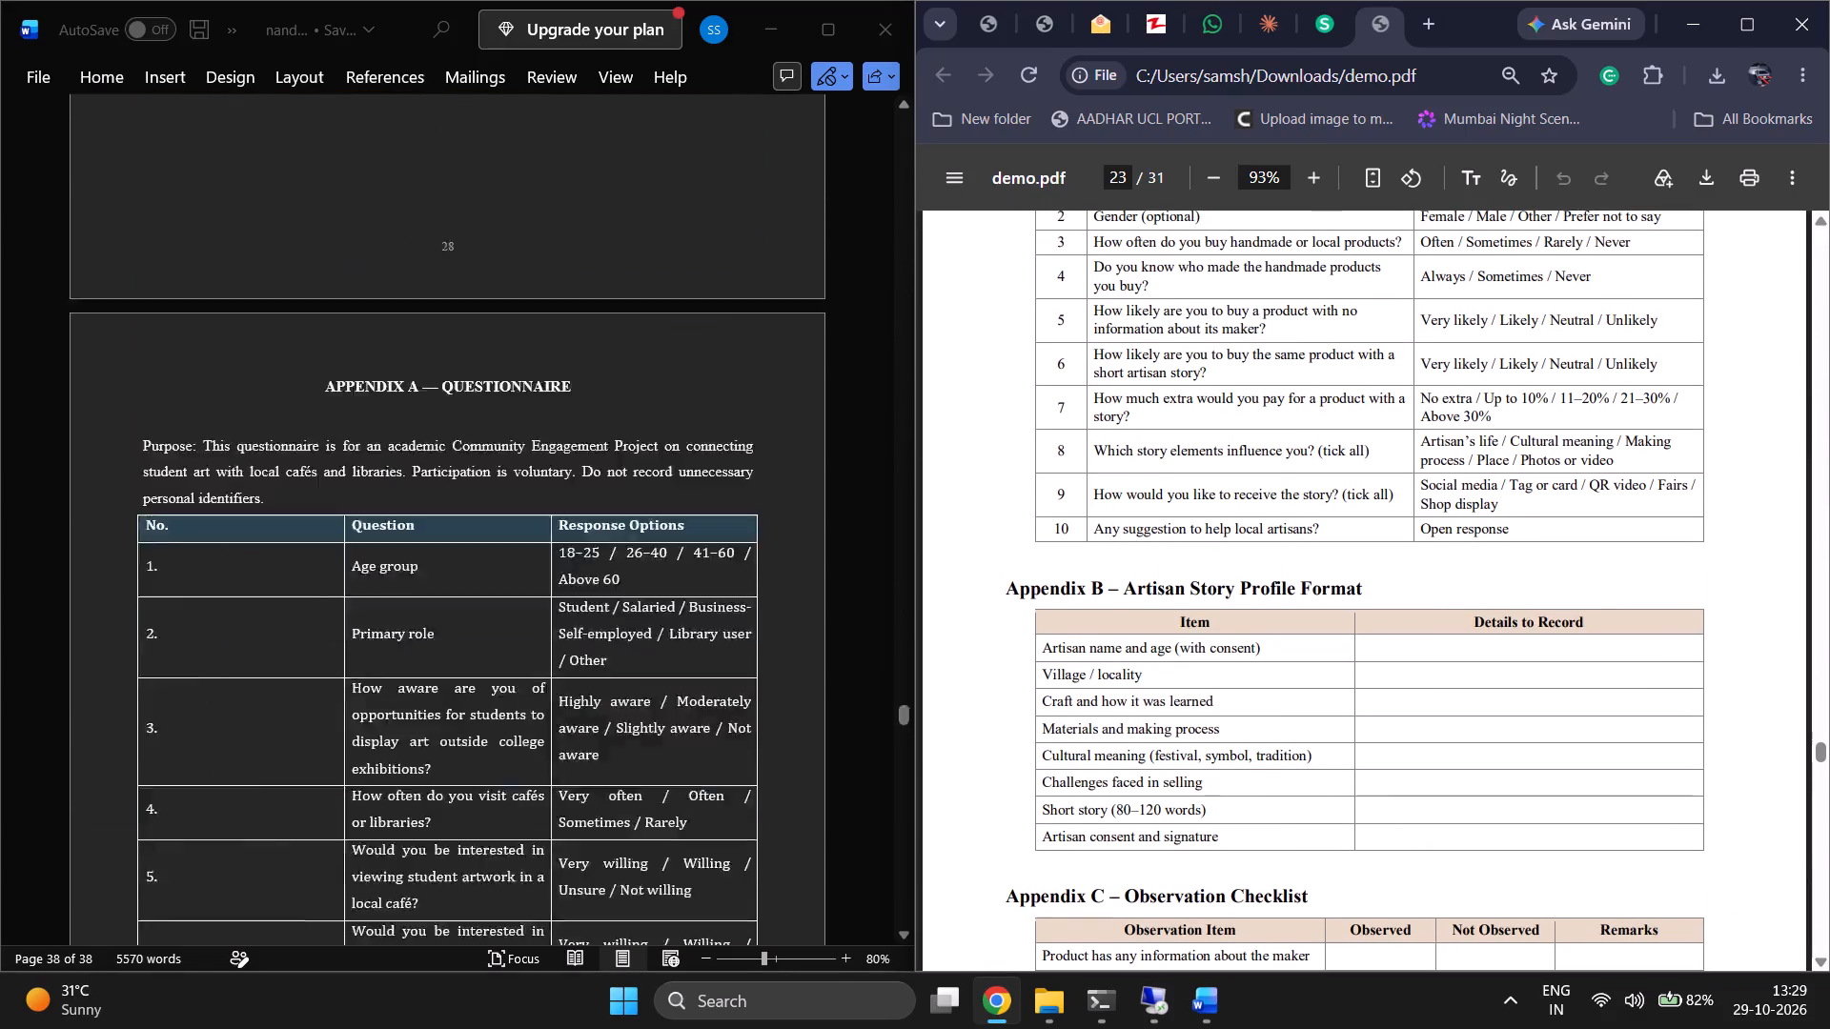
{"action": "scroll", "coordinate": [602, 323], "scroll_direction": "down", "scroll_amount": 5}
{"action": "scroll", "coordinate": [602, 323], "scroll_direction": "up", "scroll_amount": 5}
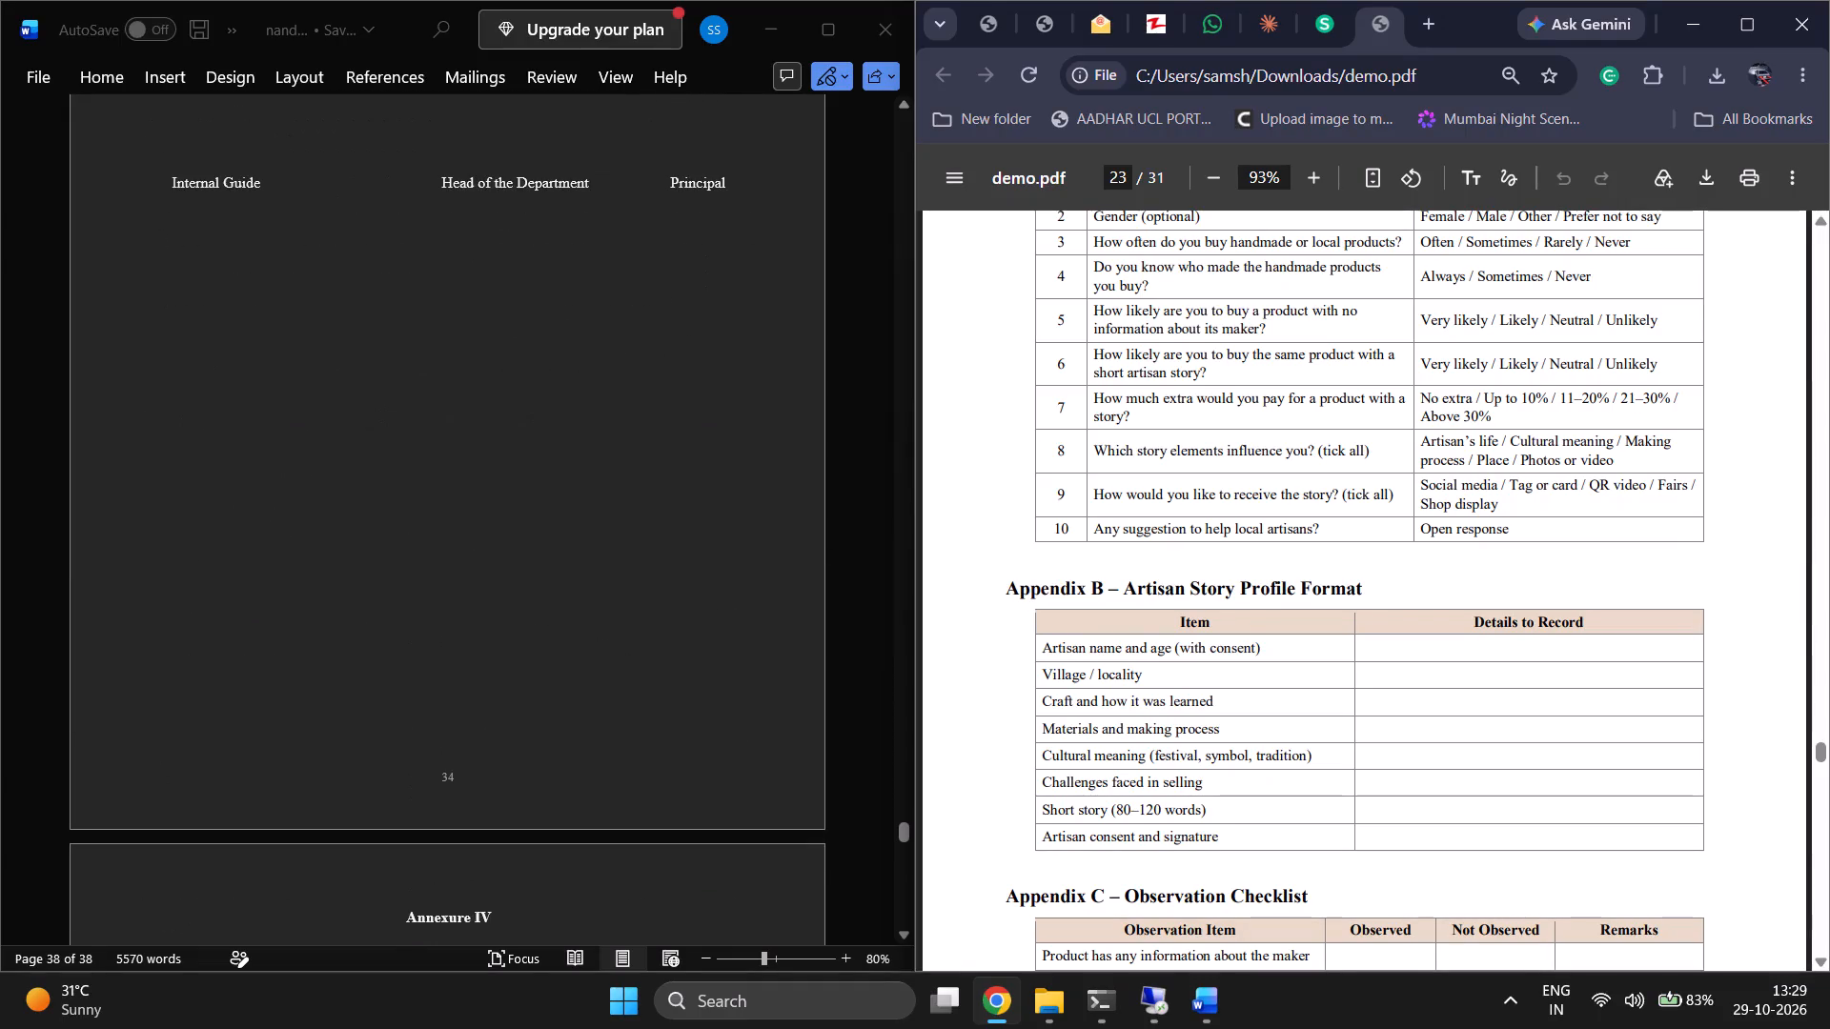
{"action": "scroll", "coordinate": [602, 323], "scroll_direction": "up", "scroll_amount": 3}
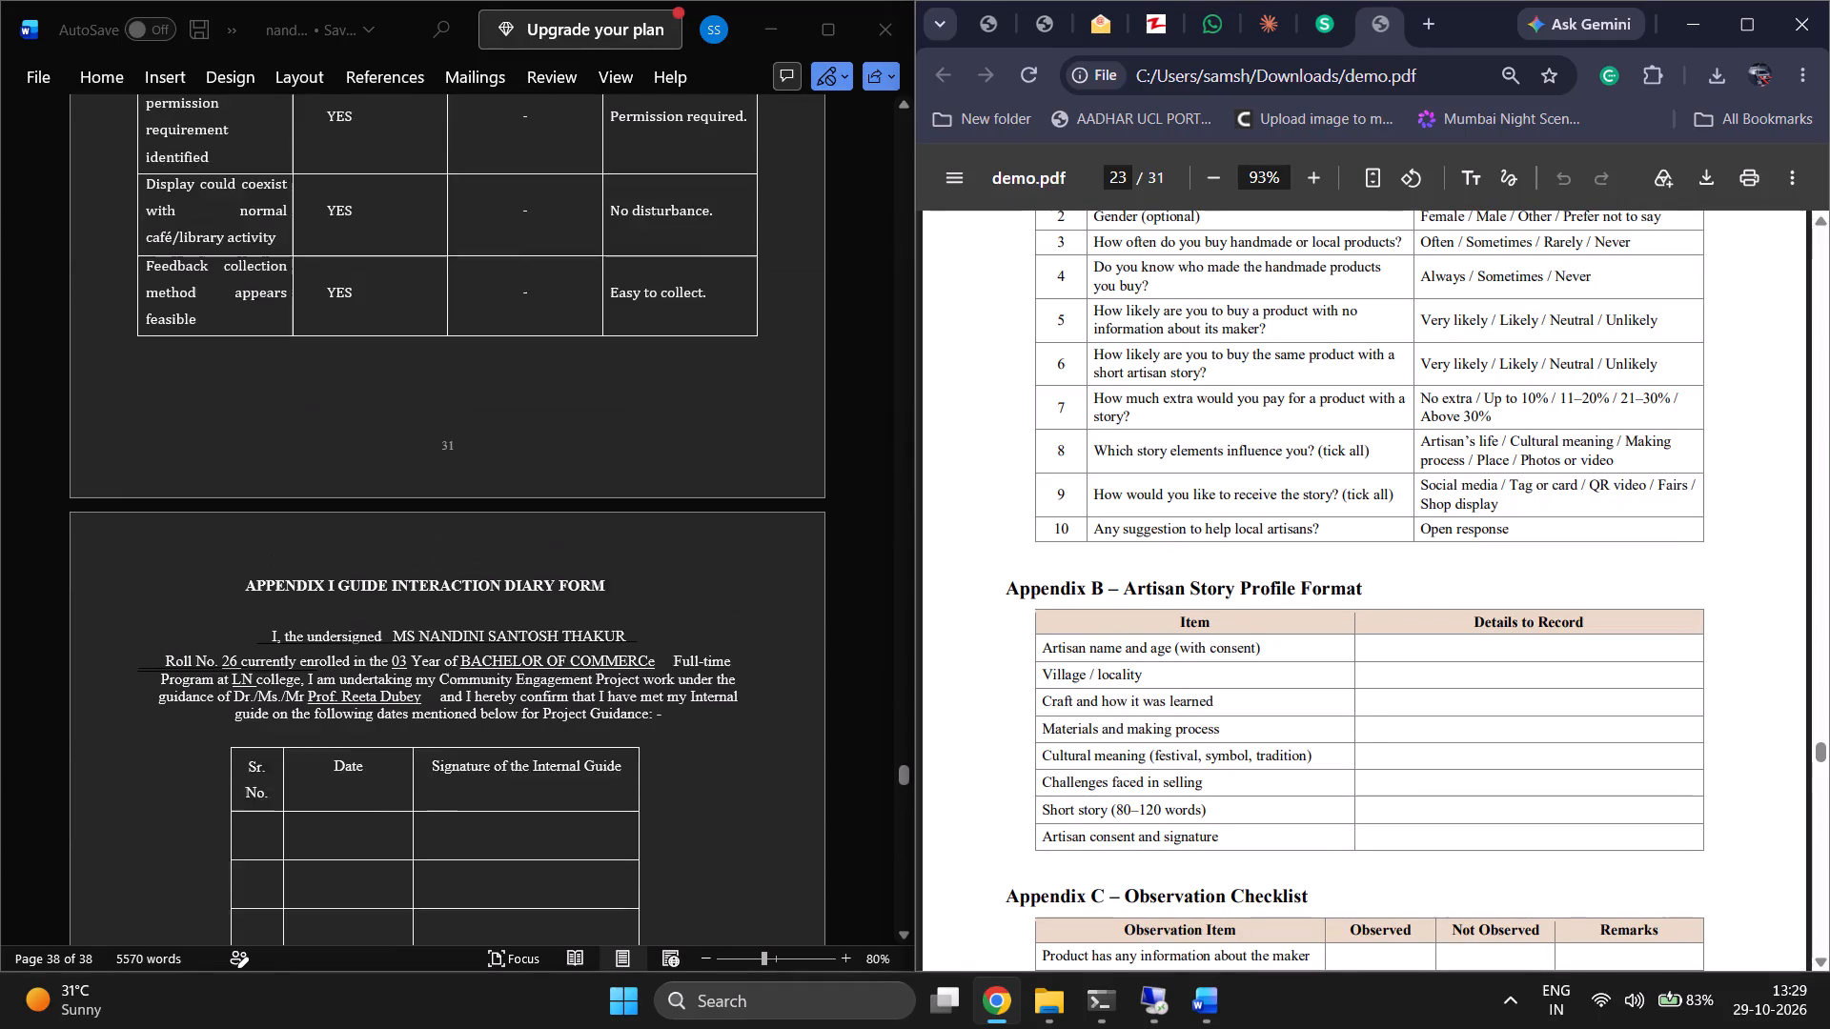
{"action": "scroll", "coordinate": [602, 323], "scroll_direction": "up", "scroll_amount": 3}
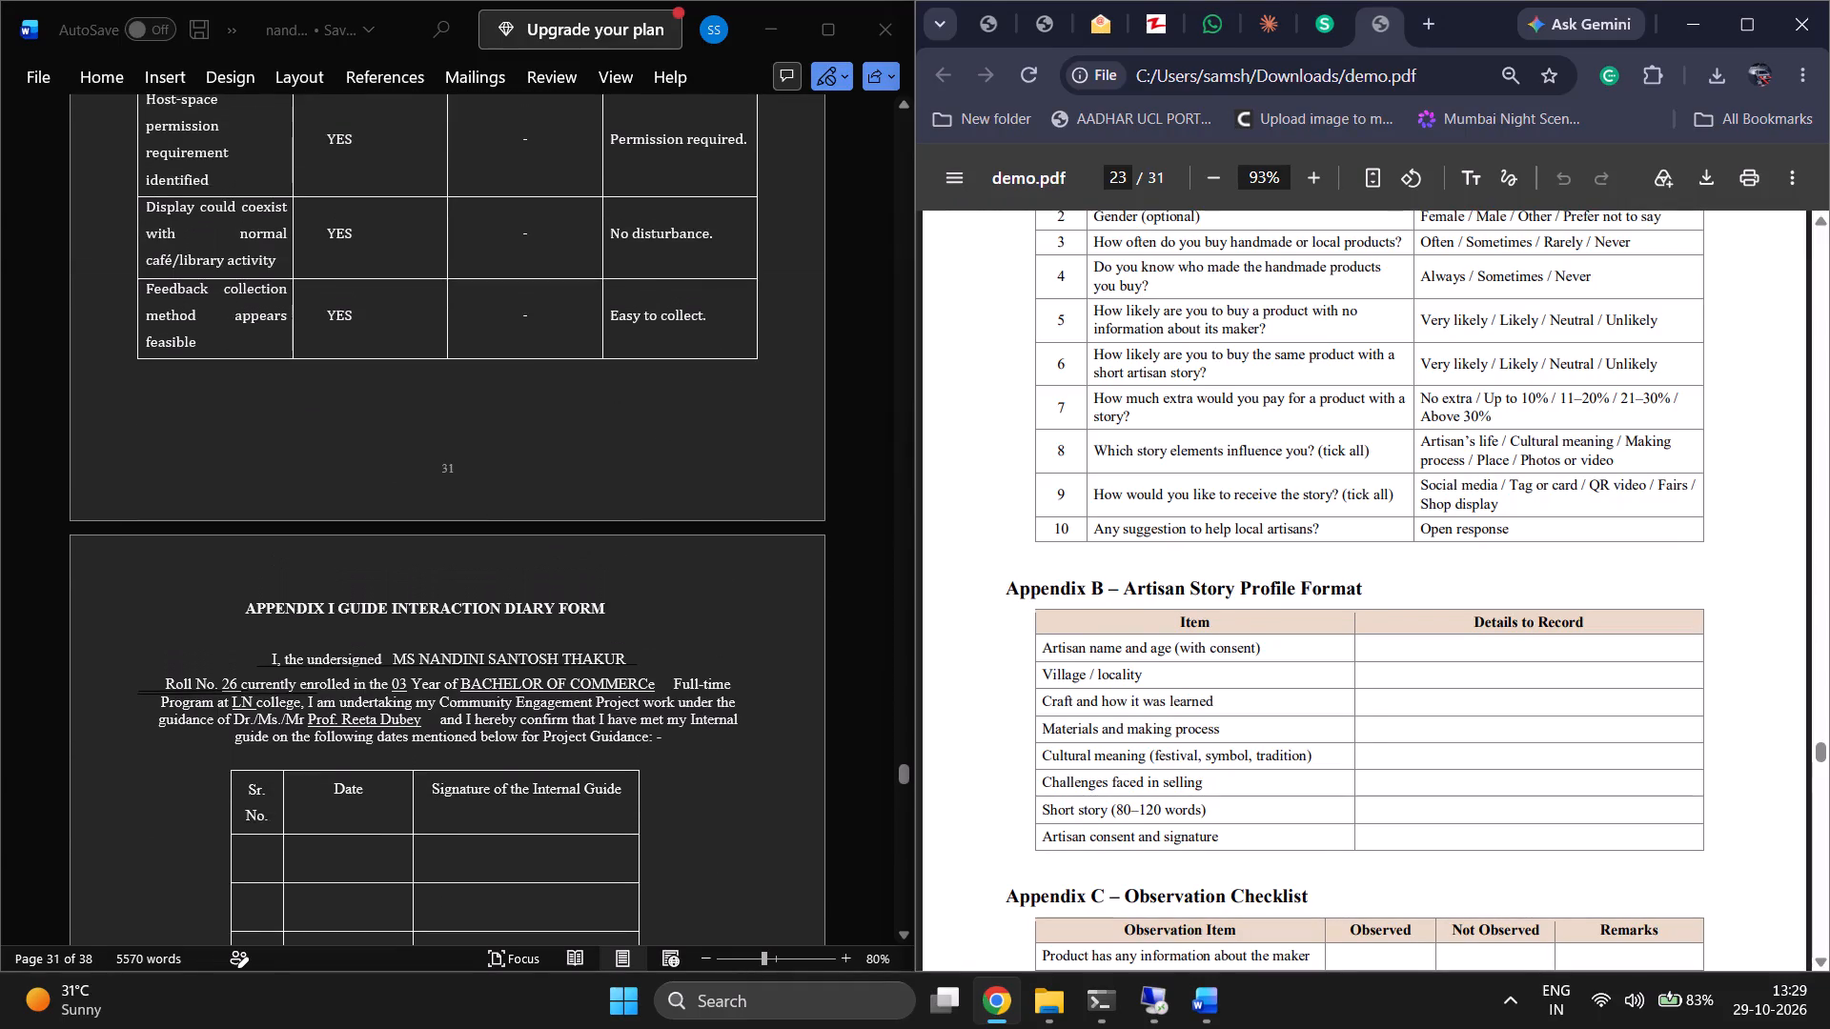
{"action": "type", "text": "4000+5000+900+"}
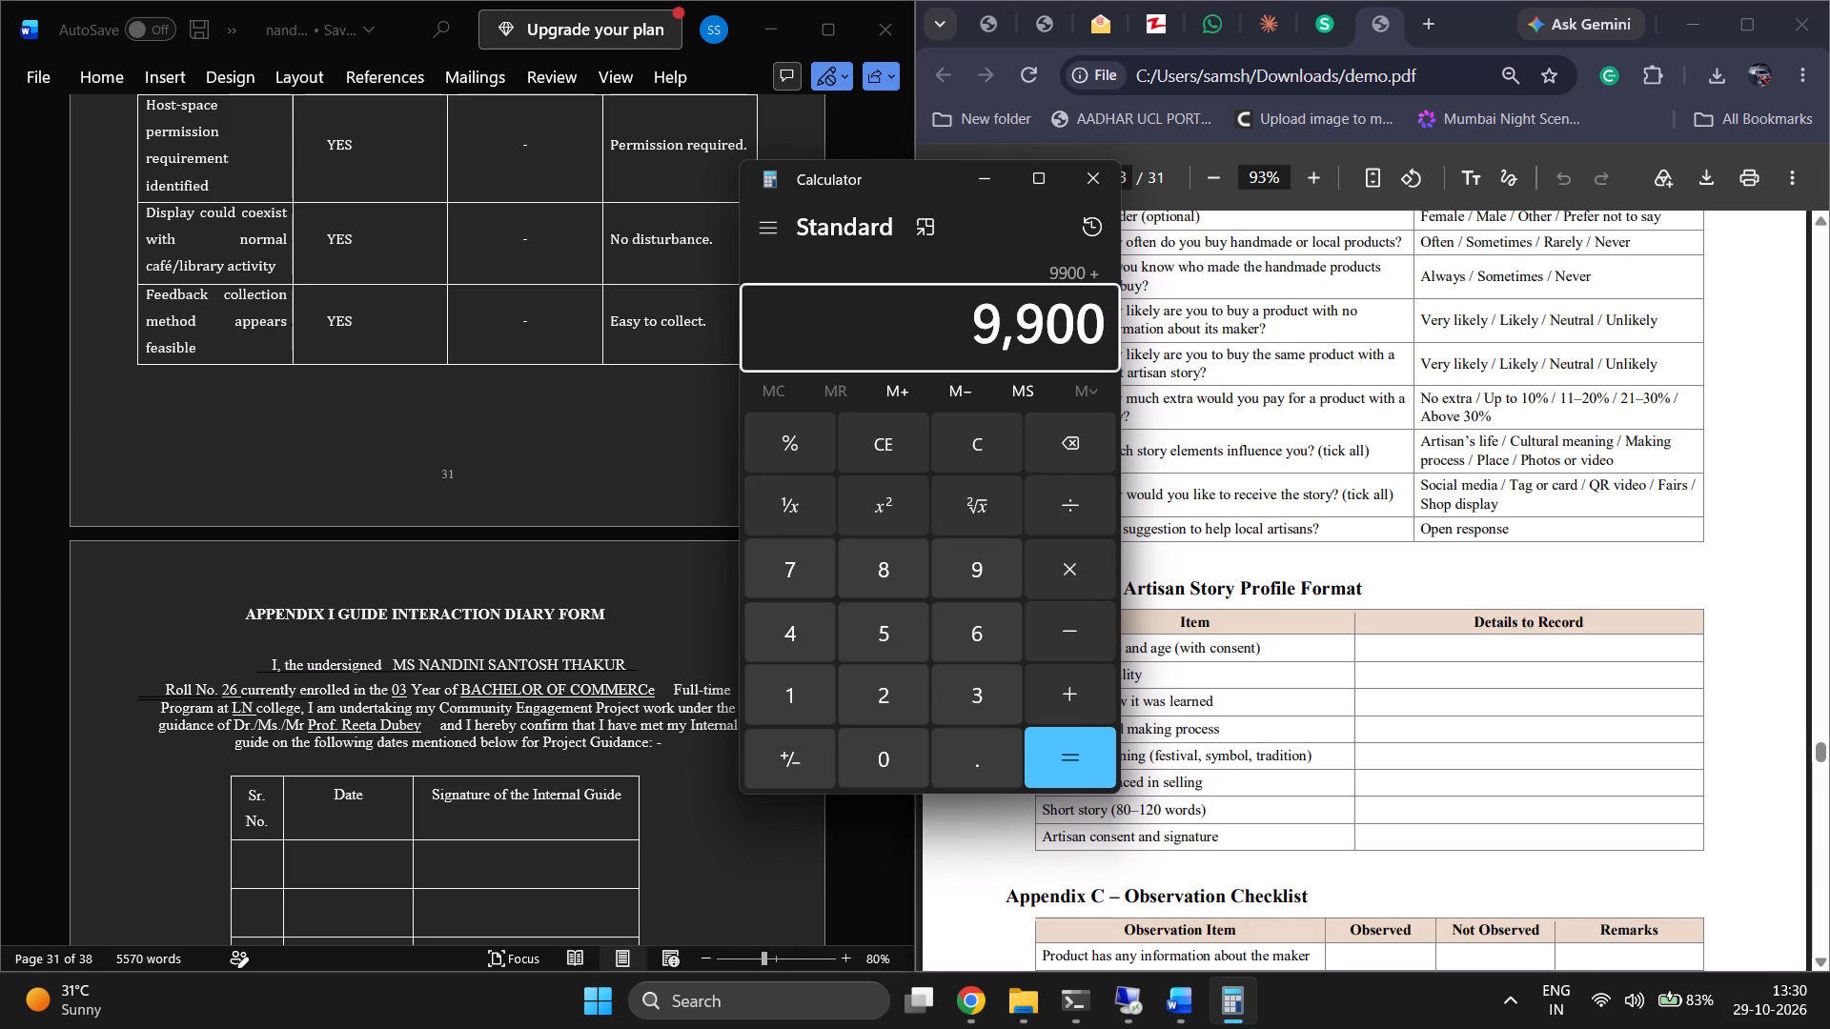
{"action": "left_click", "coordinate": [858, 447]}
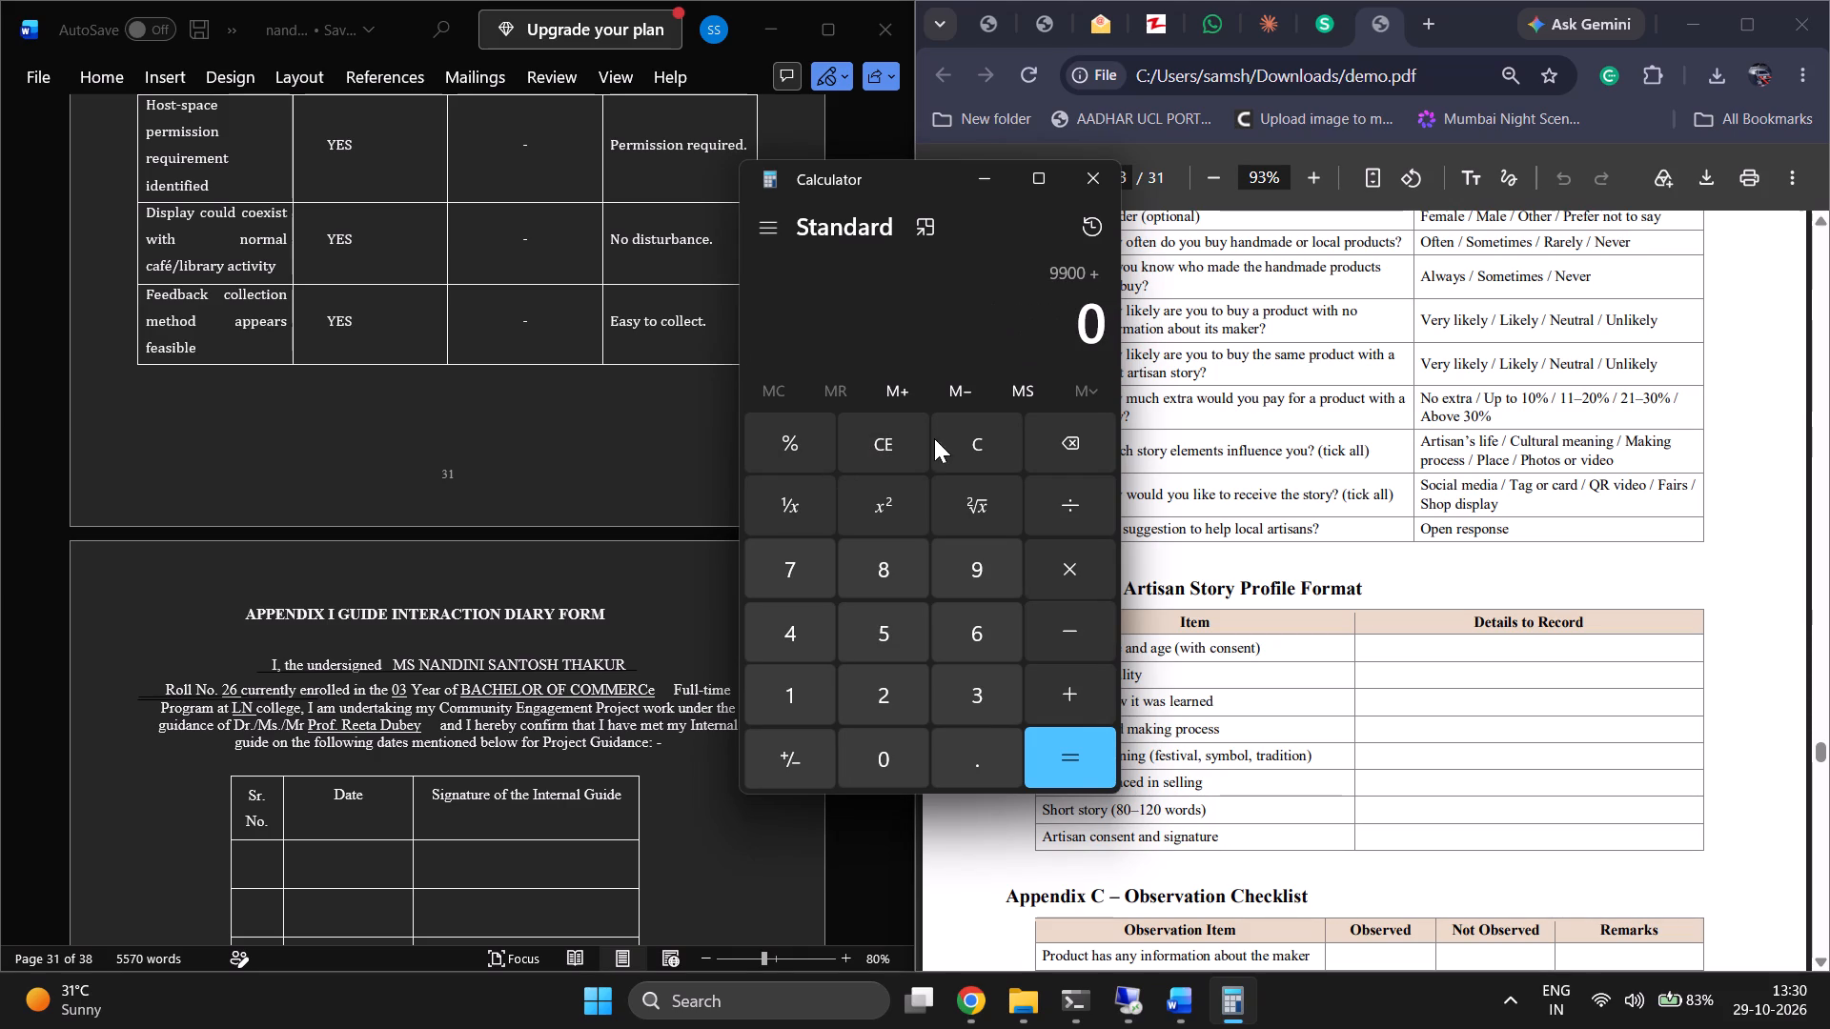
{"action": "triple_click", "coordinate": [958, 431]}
Add 4000, 5000 and 3900 in Calculator and close it.
{"action": "type", "text": "4000+5000+"}
{"action": "type", "text": "3900+"}
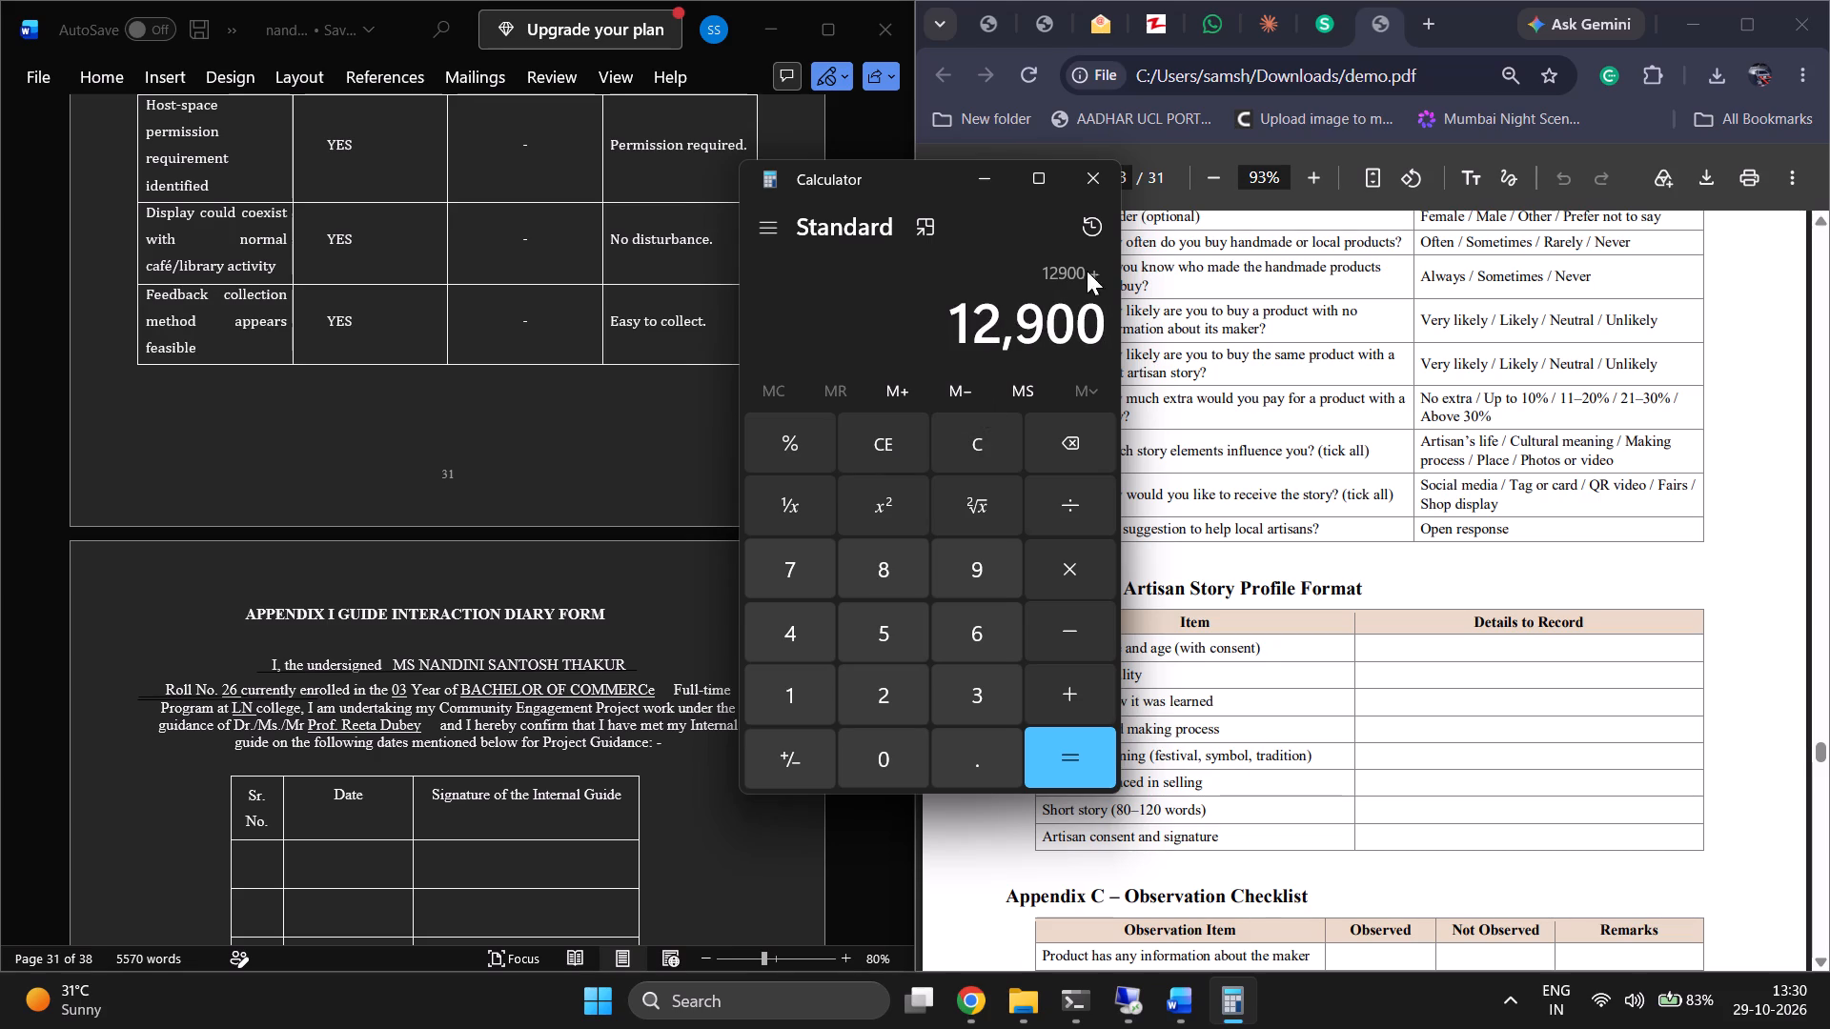
{"action": "left_click", "coordinate": [1094, 180]}
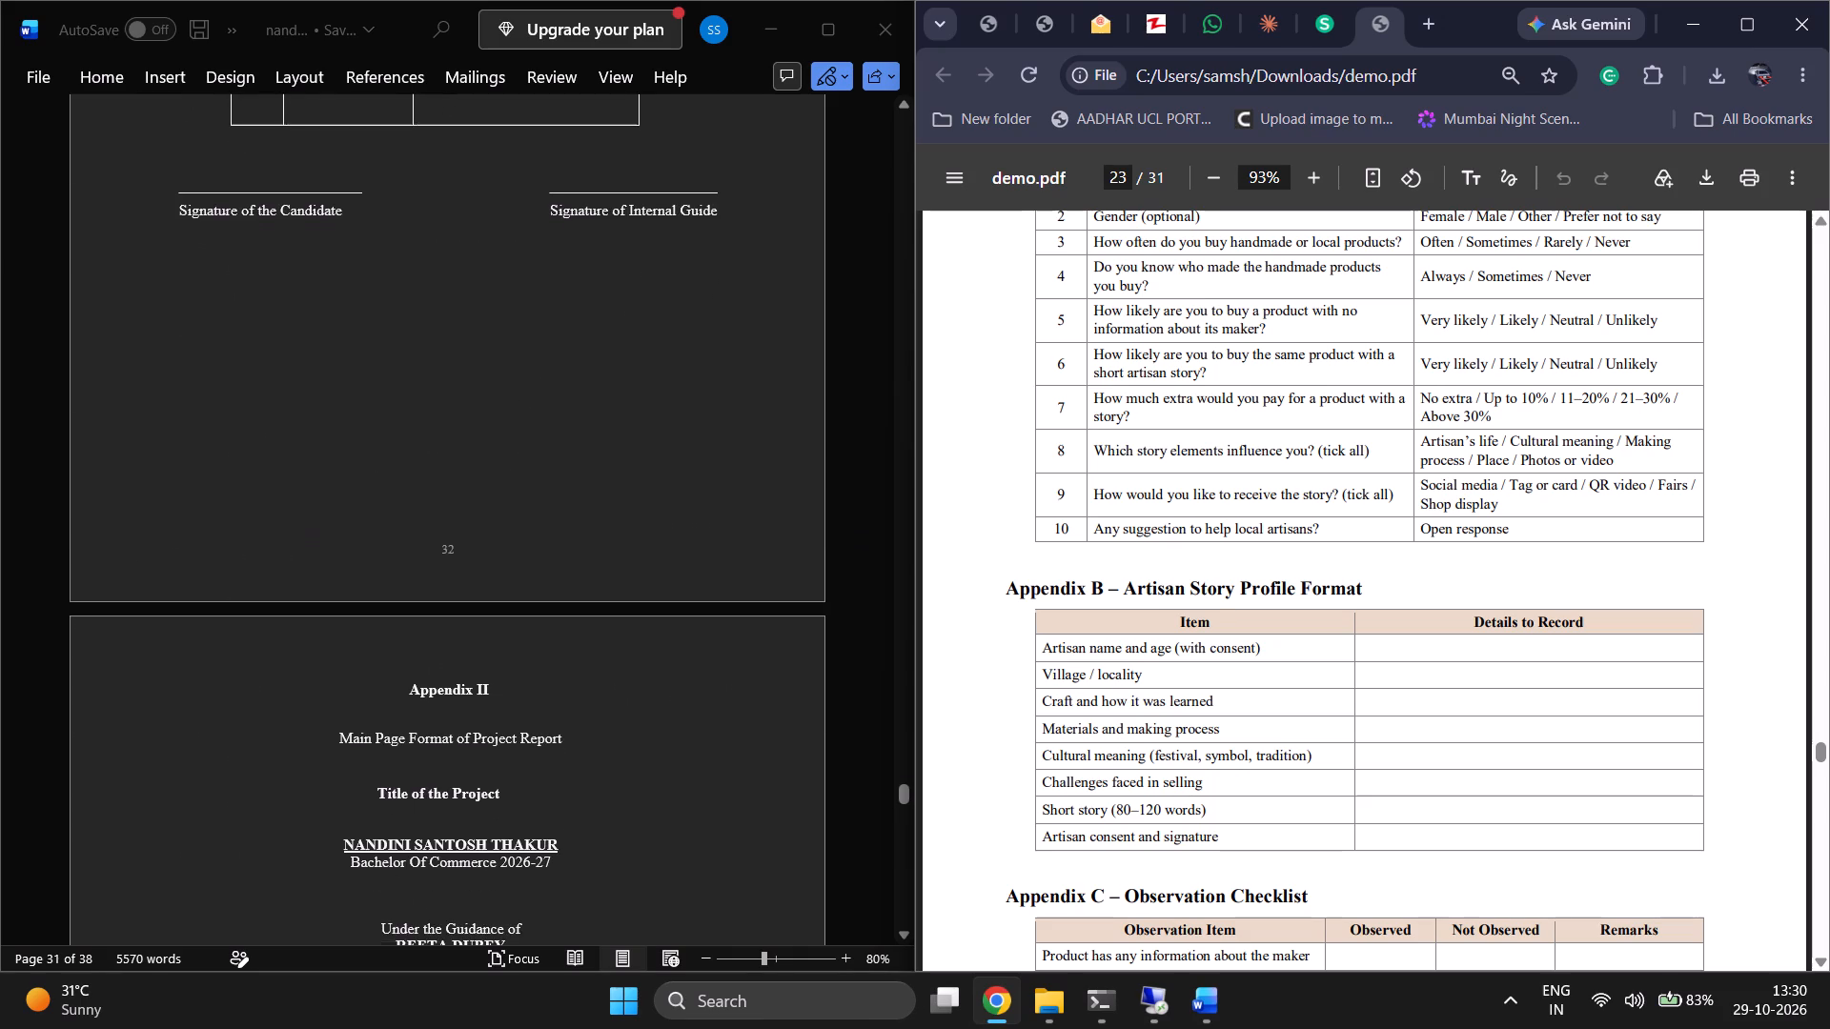
Check the appendix layout in demo.pdf against the reference report's references, questionnaire, observation checklist and guide interaction diary form.
{"action": "scroll", "coordinate": [1095, 736], "scroll_direction": "down", "scroll_amount": 5}
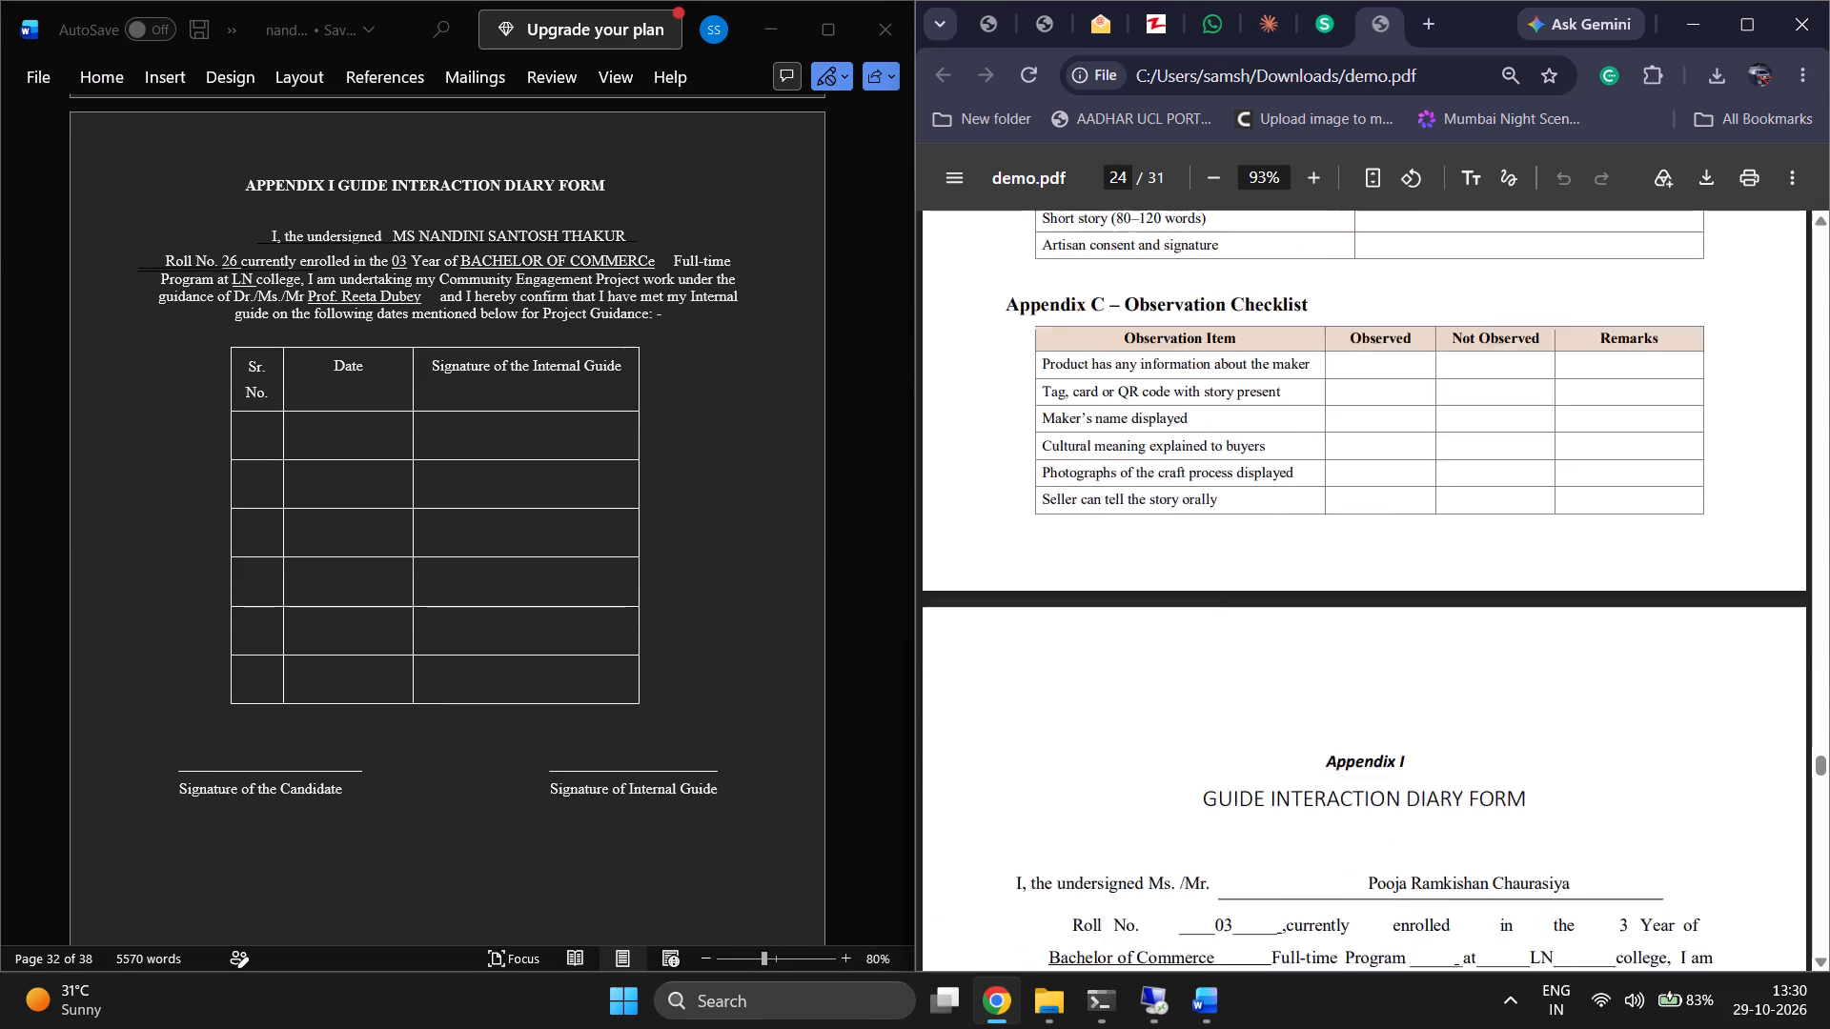
{"action": "scroll", "coordinate": [1095, 736], "scroll_direction": "up", "scroll_amount": 1}
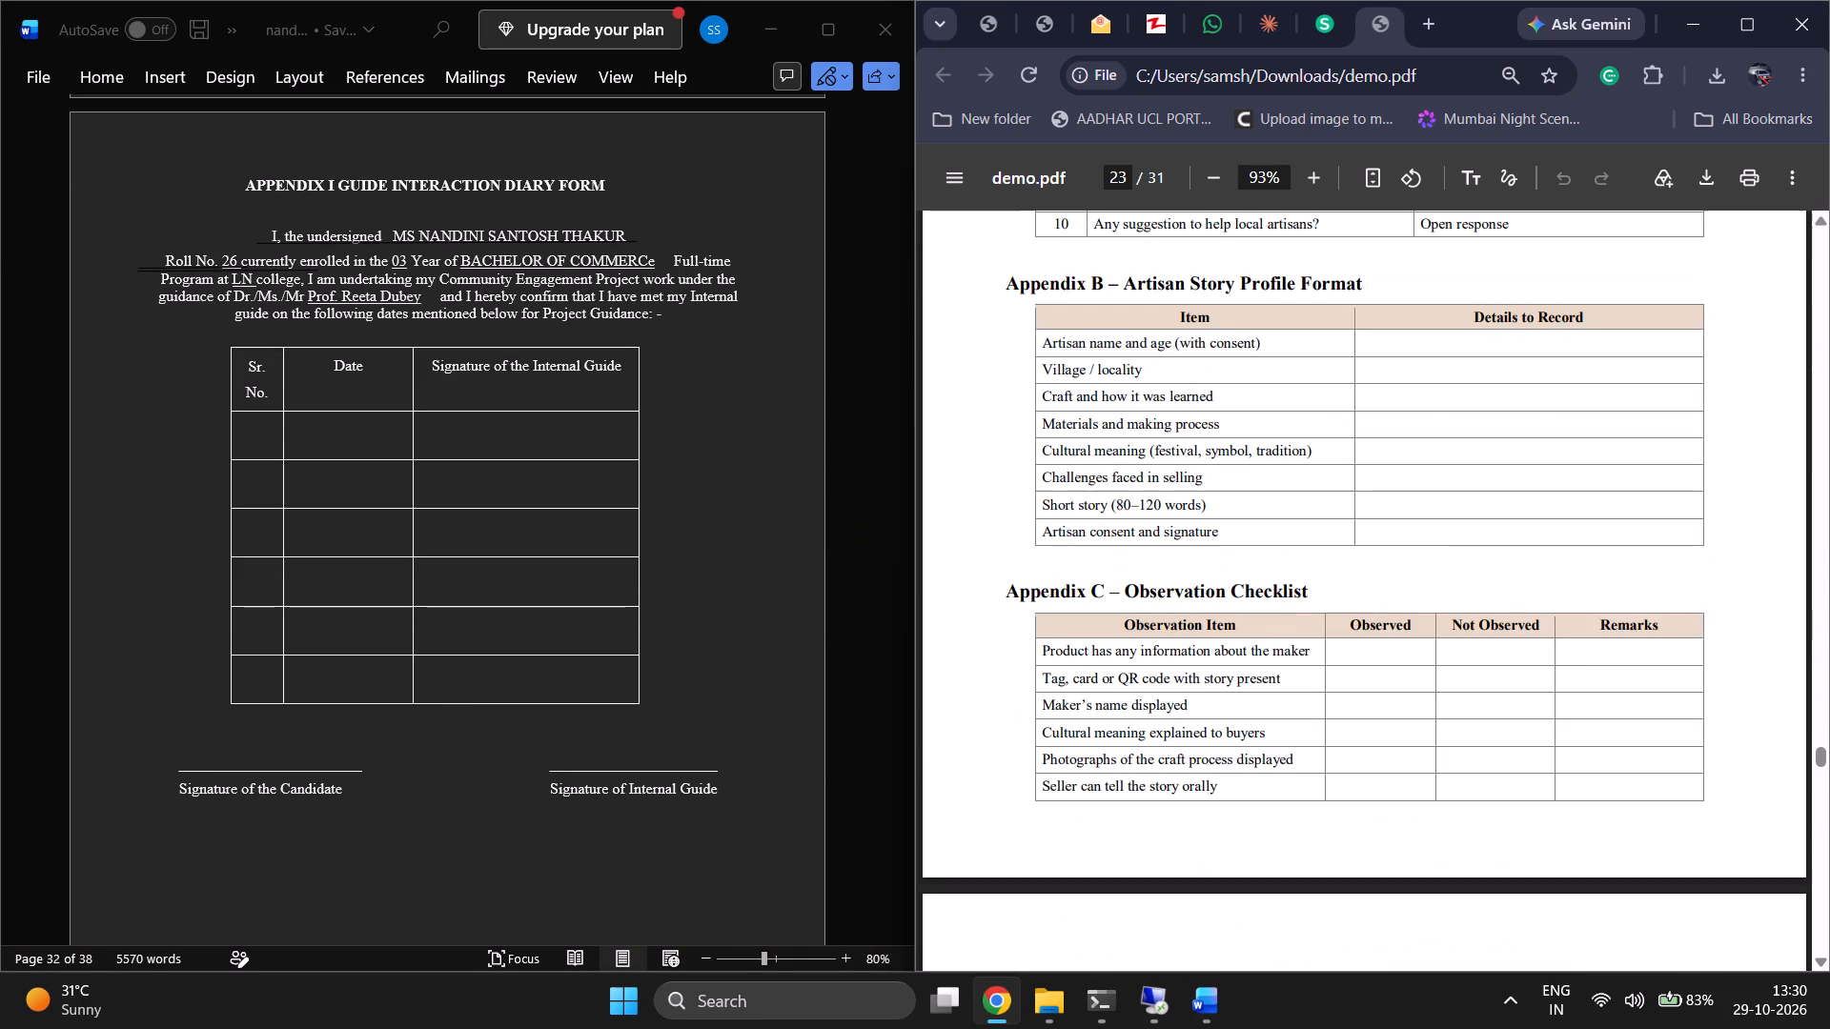
{"action": "scroll", "coordinate": [1095, 736], "scroll_direction": "up", "scroll_amount": 1}
{"action": "scroll", "coordinate": [538, 525], "scroll_direction": "up", "scroll_amount": 2}
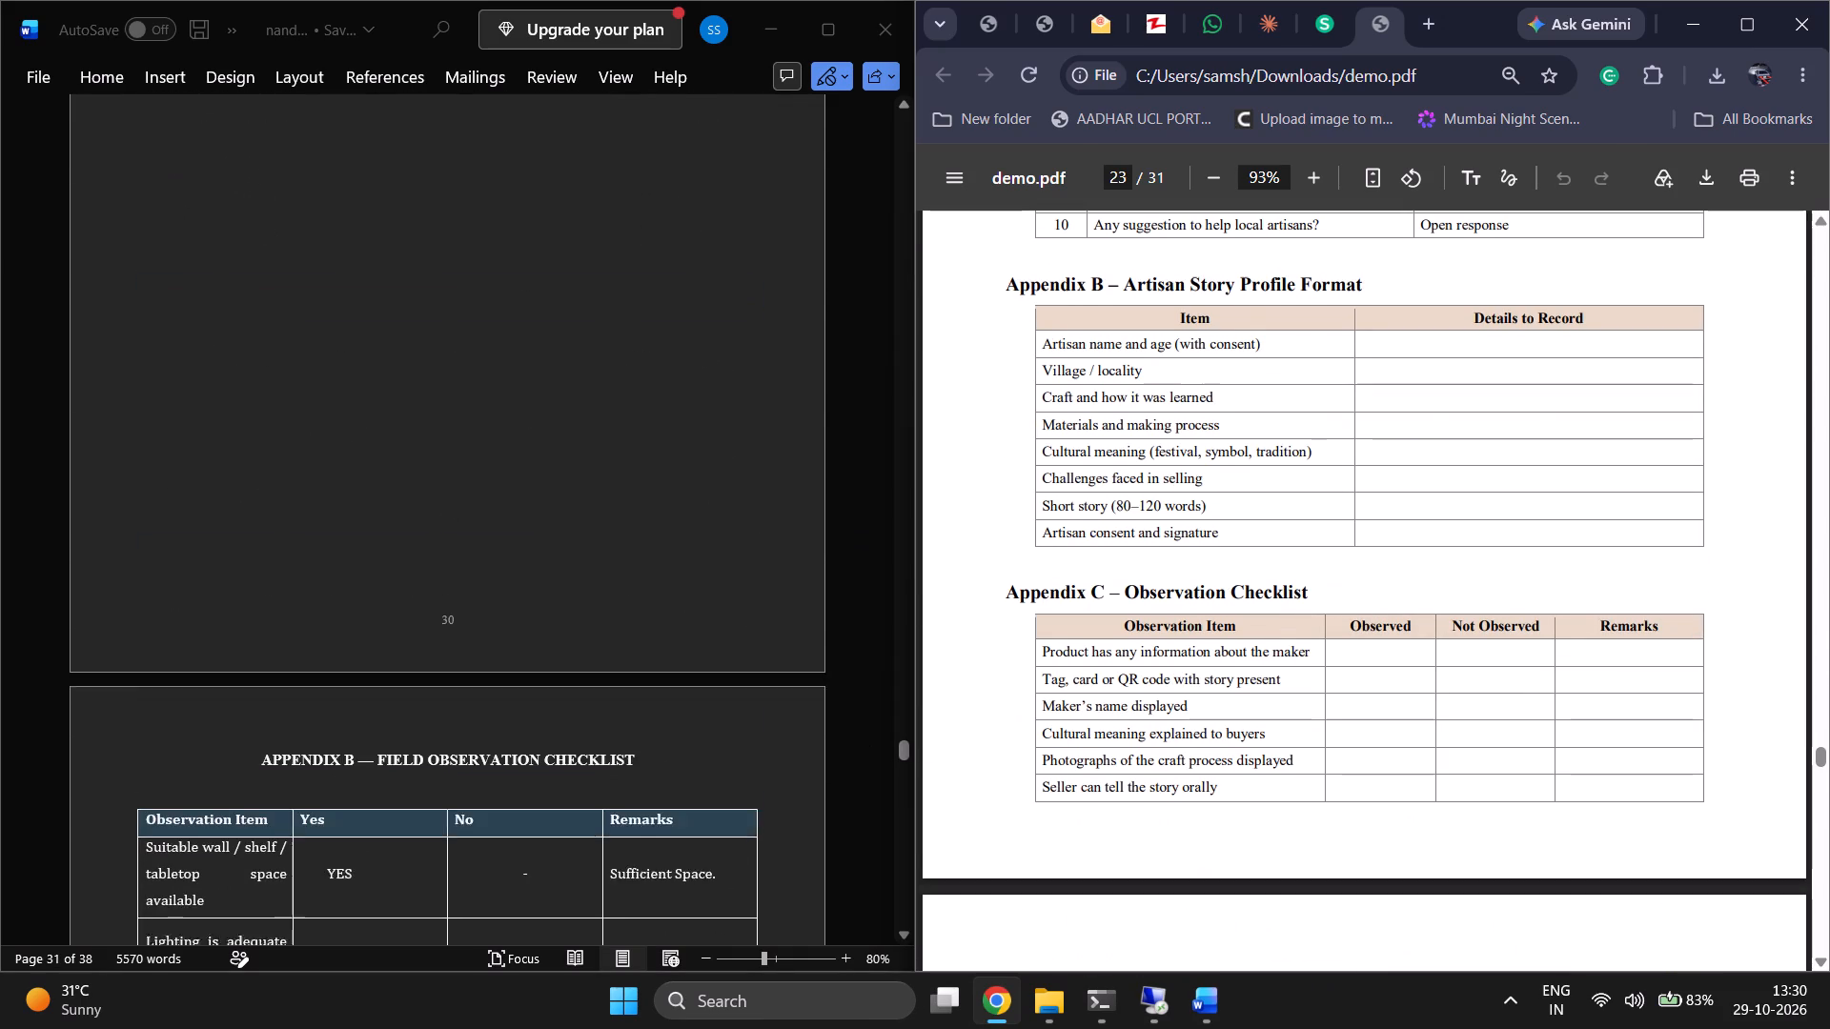
{"action": "scroll", "coordinate": [538, 525], "scroll_direction": "up", "scroll_amount": 3}
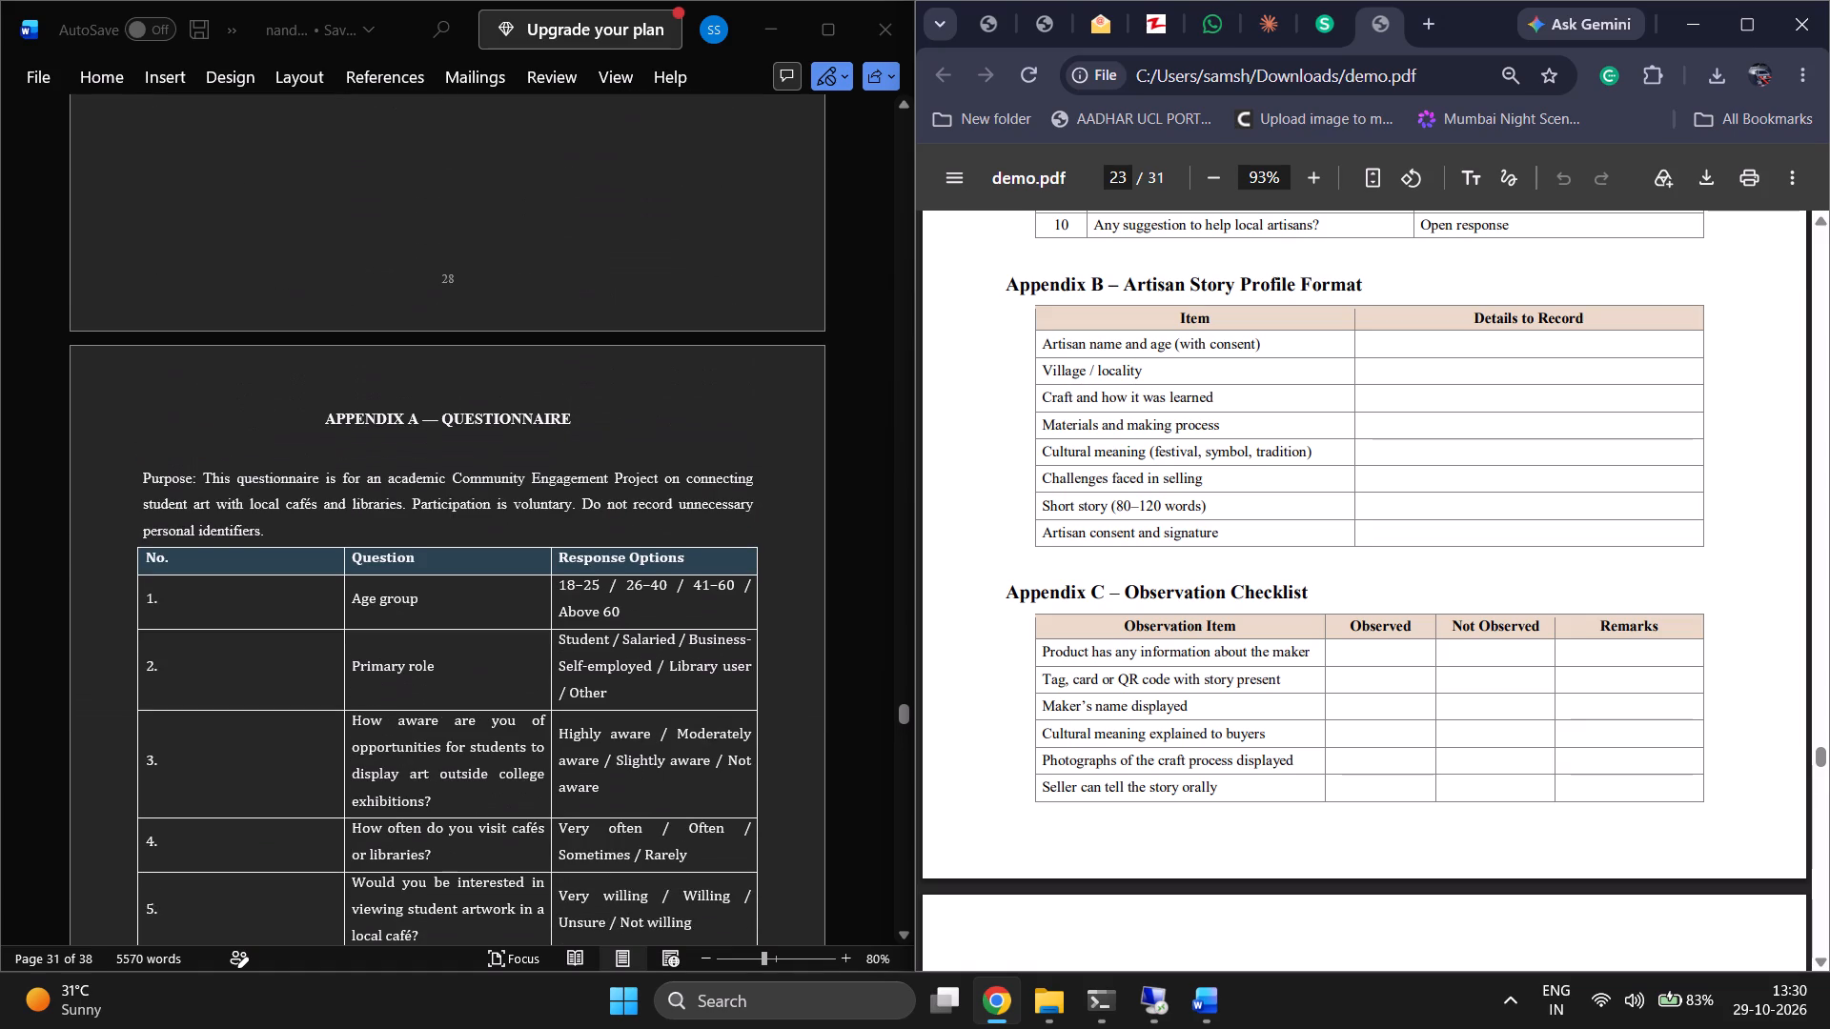
{"action": "scroll", "coordinate": [538, 525], "scroll_direction": "up", "scroll_amount": 2}
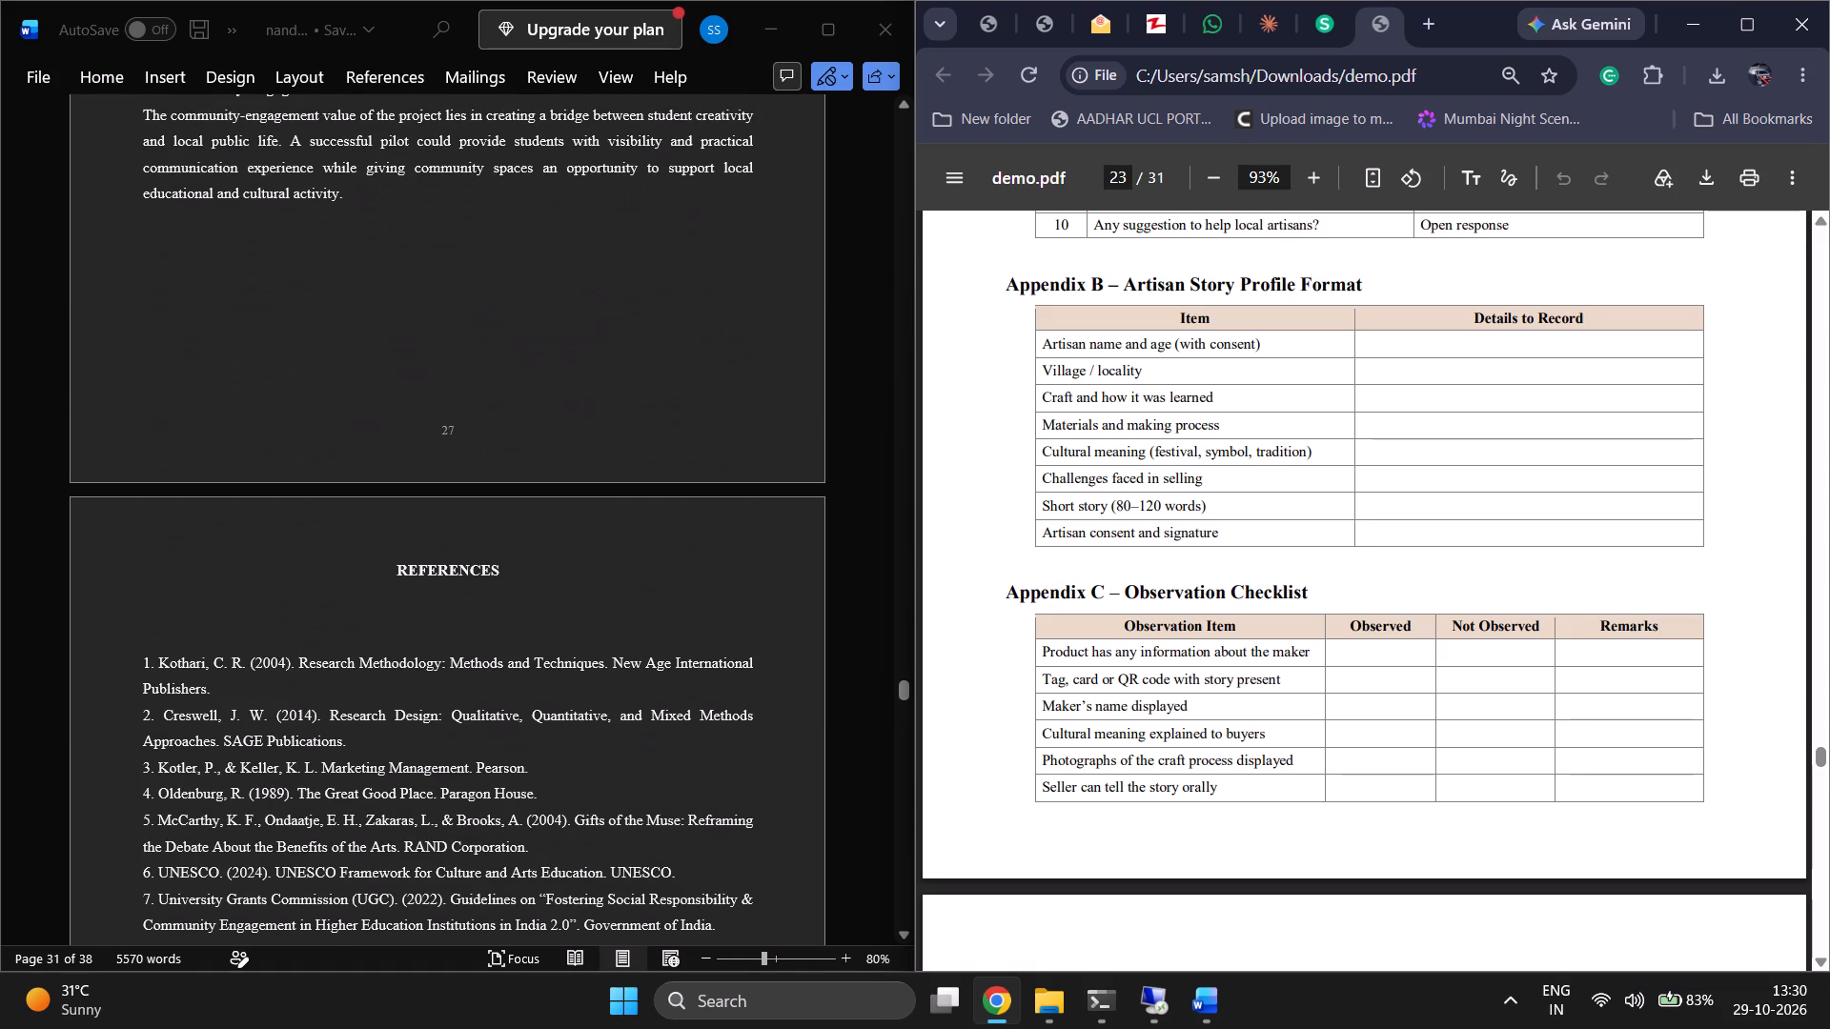
{"action": "scroll", "coordinate": [538, 525], "scroll_direction": "up", "scroll_amount": 1}
{"action": "scroll", "coordinate": [538, 525], "scroll_direction": "down", "scroll_amount": 4}
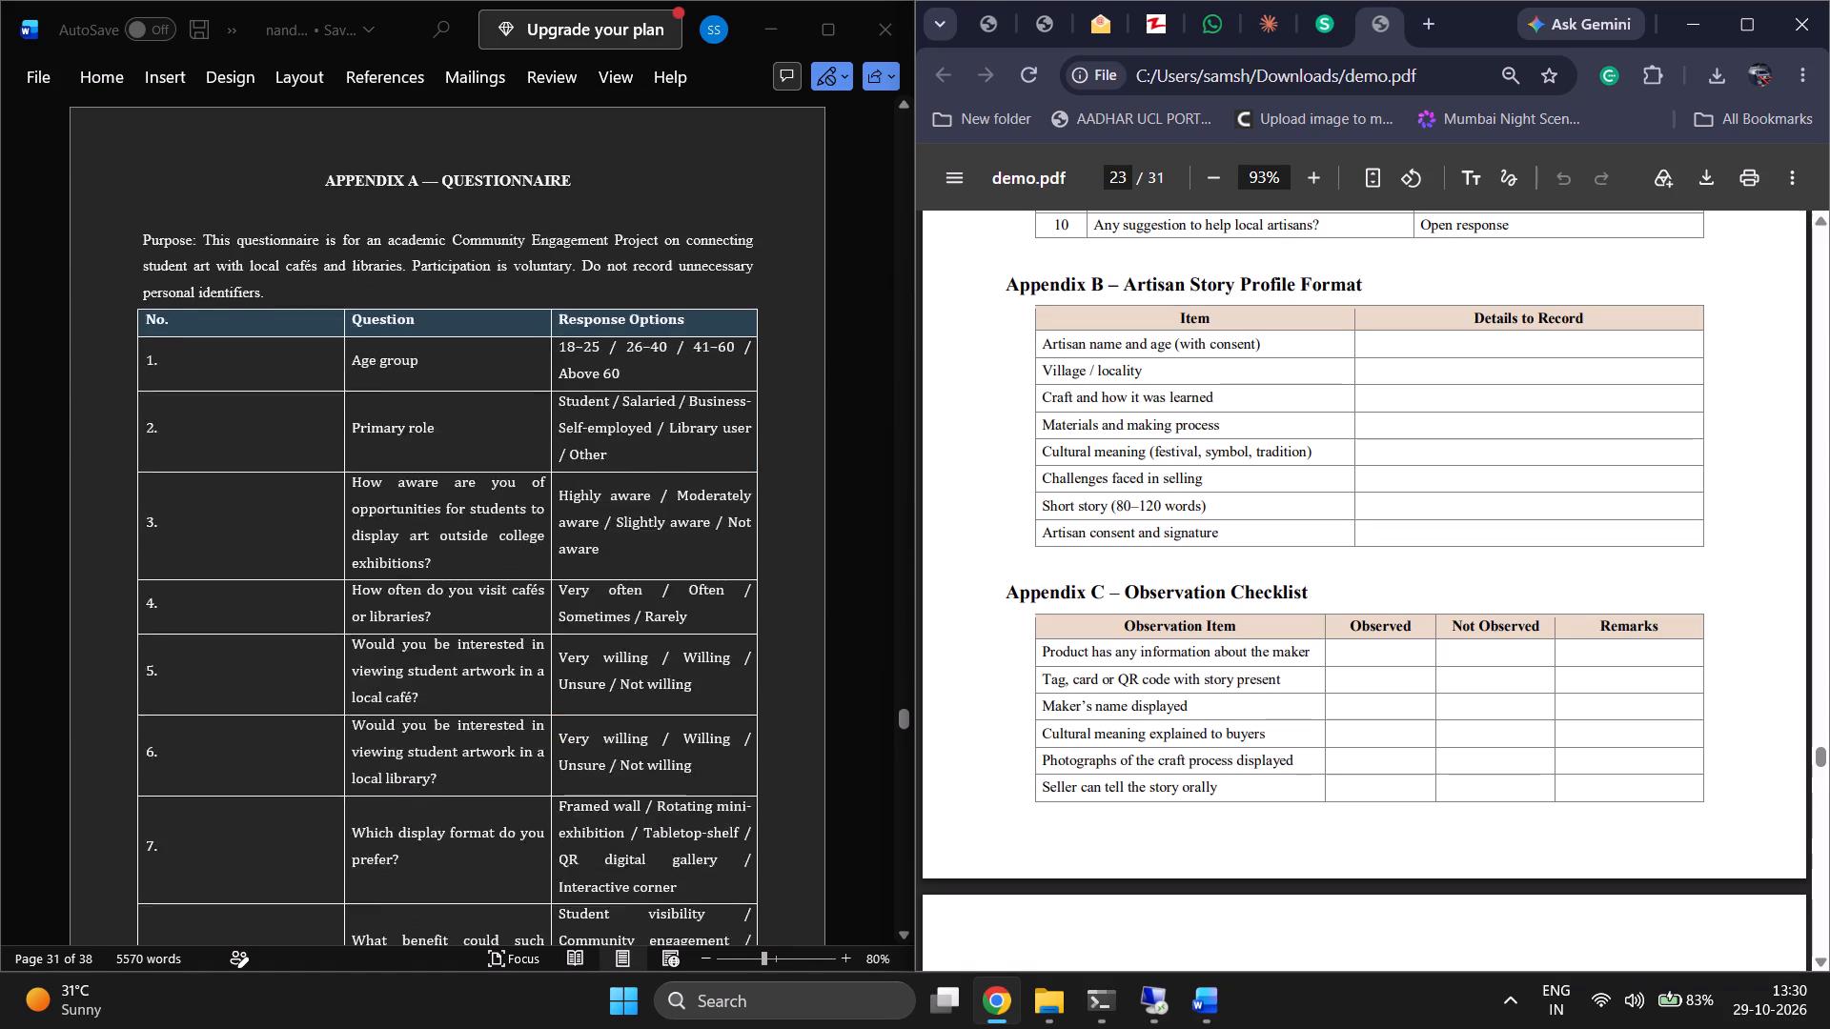
{"action": "scroll", "coordinate": [538, 525], "scroll_direction": "down", "scroll_amount": 2}
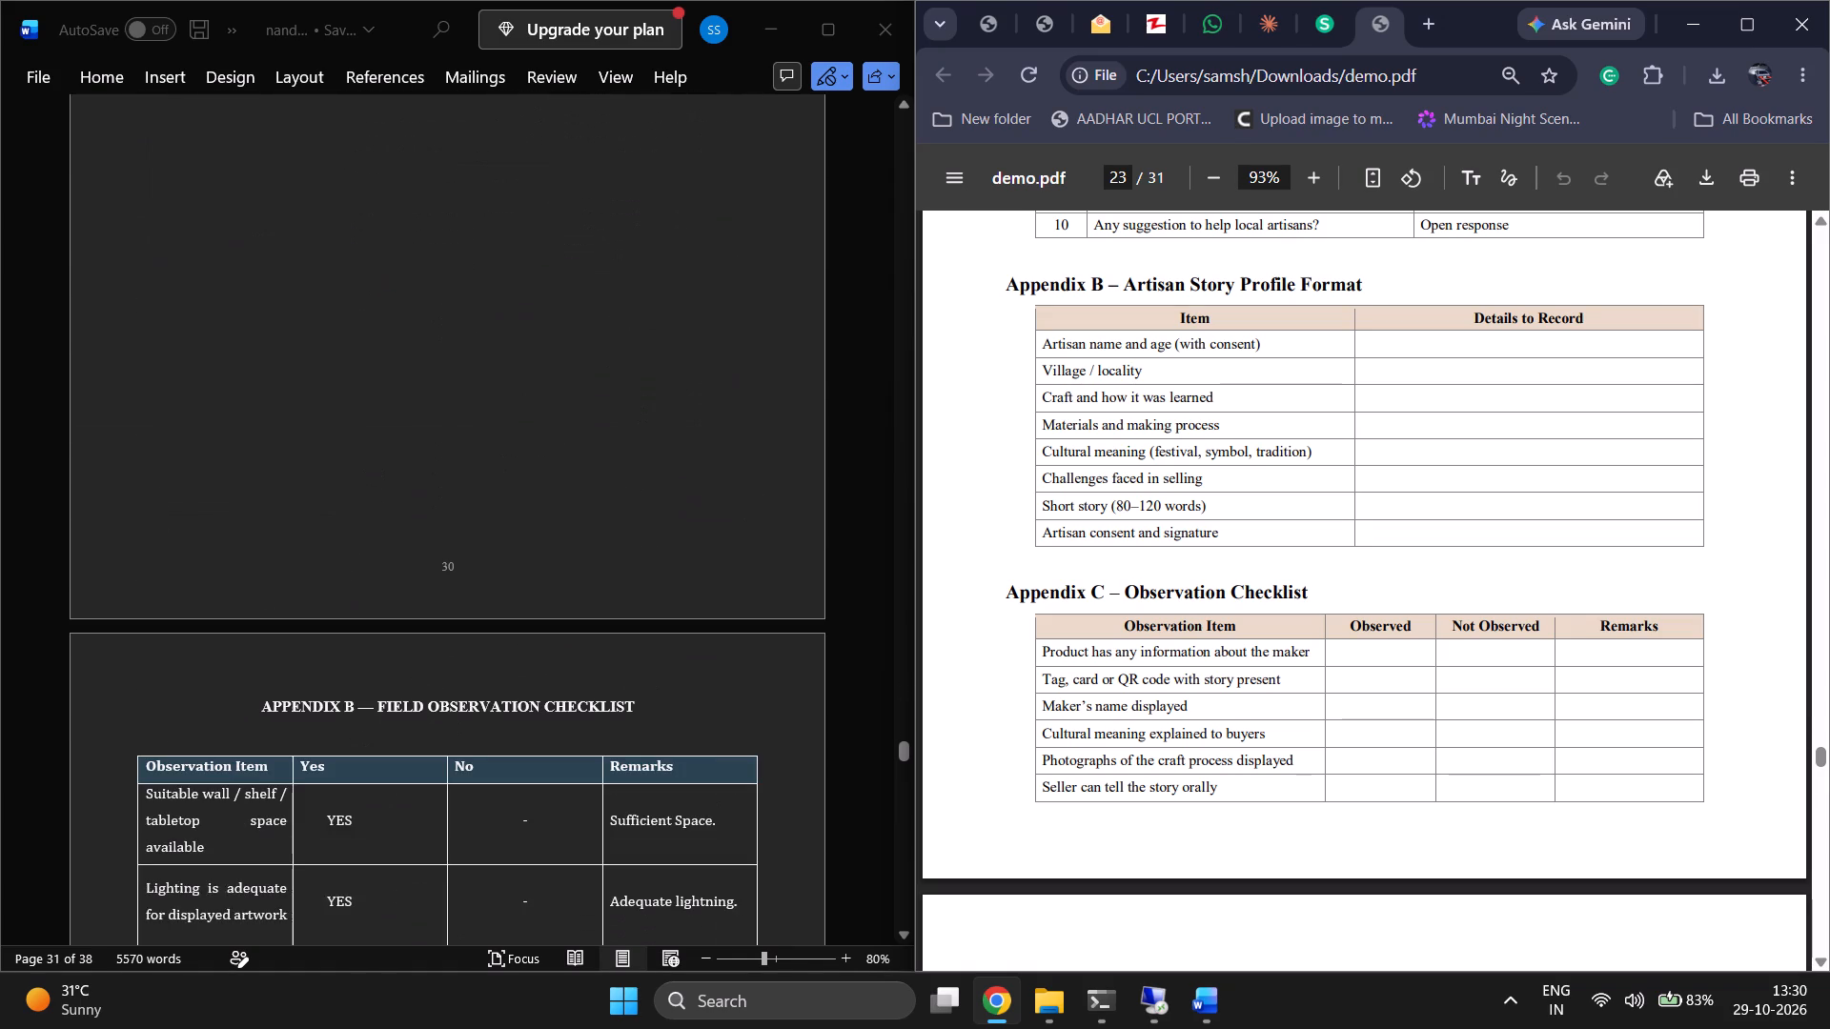
{"action": "scroll", "coordinate": [538, 525], "scroll_direction": "down", "scroll_amount": 4}
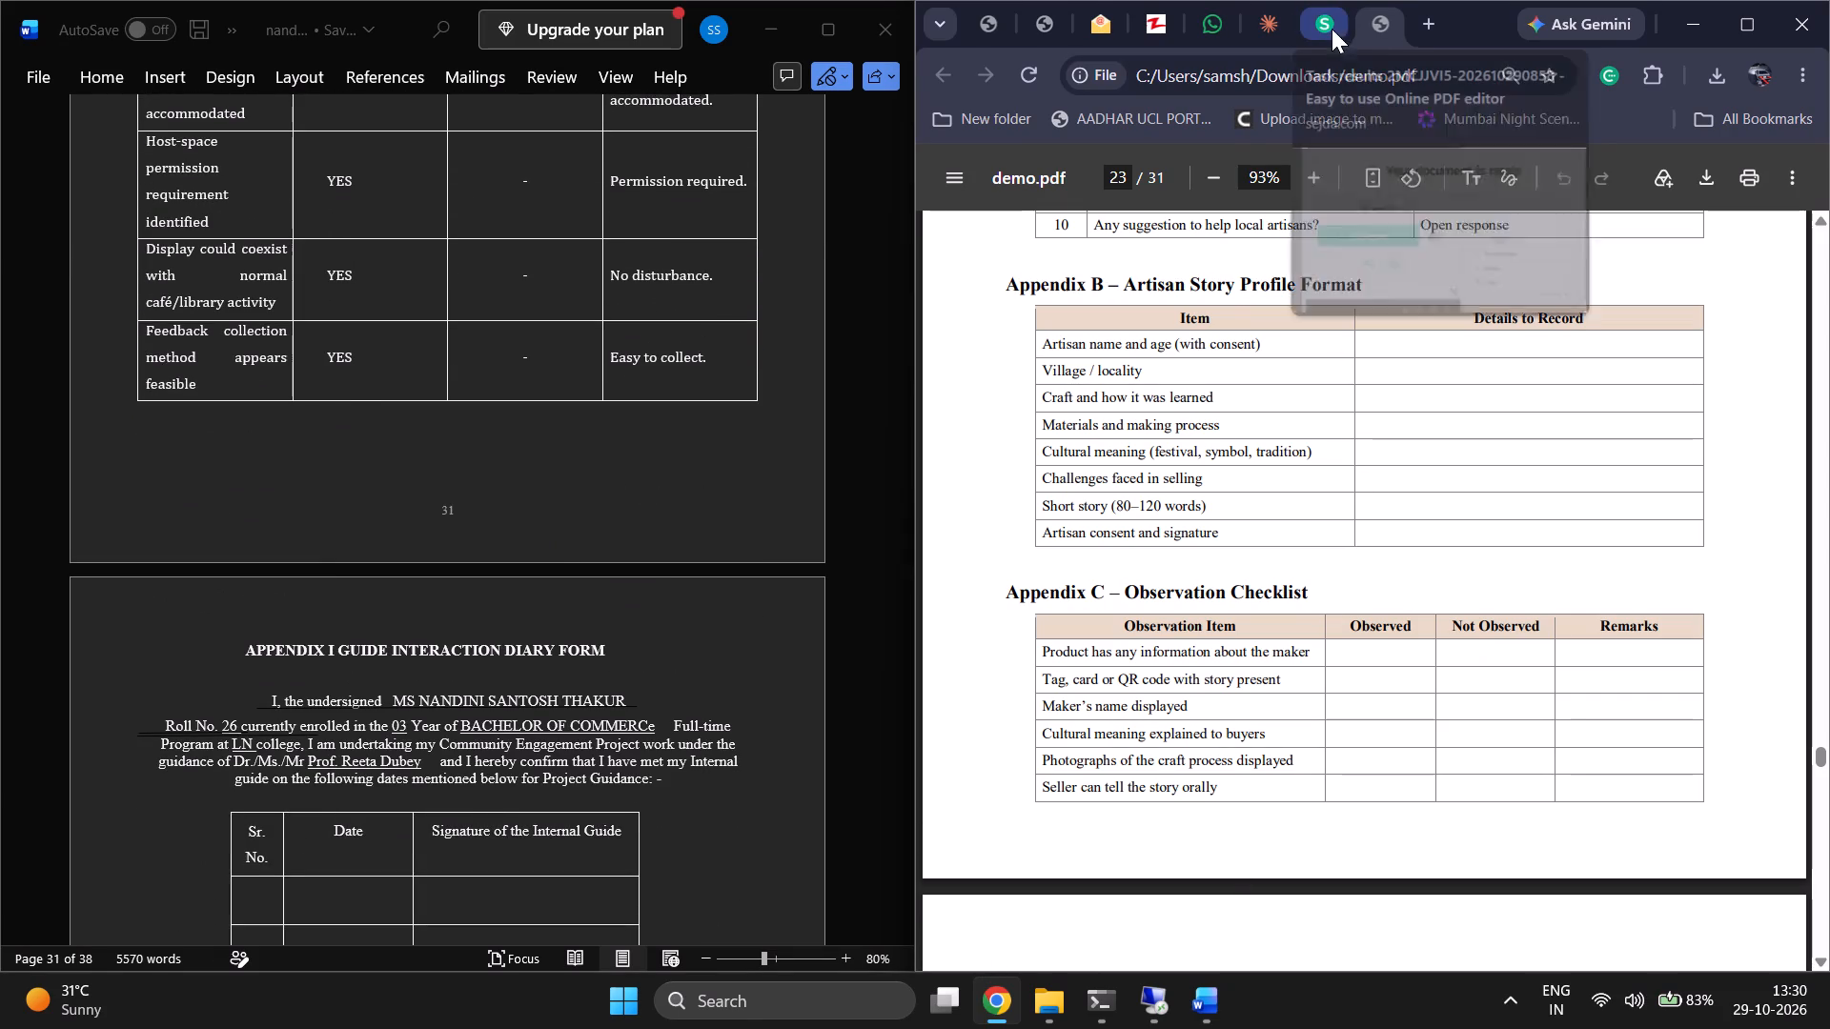
Search Google in a new tab for "pdf page delete" and open iLovePDF's tool for removing PDF pages.
{"action": "left_click", "coordinate": [1429, 22]}
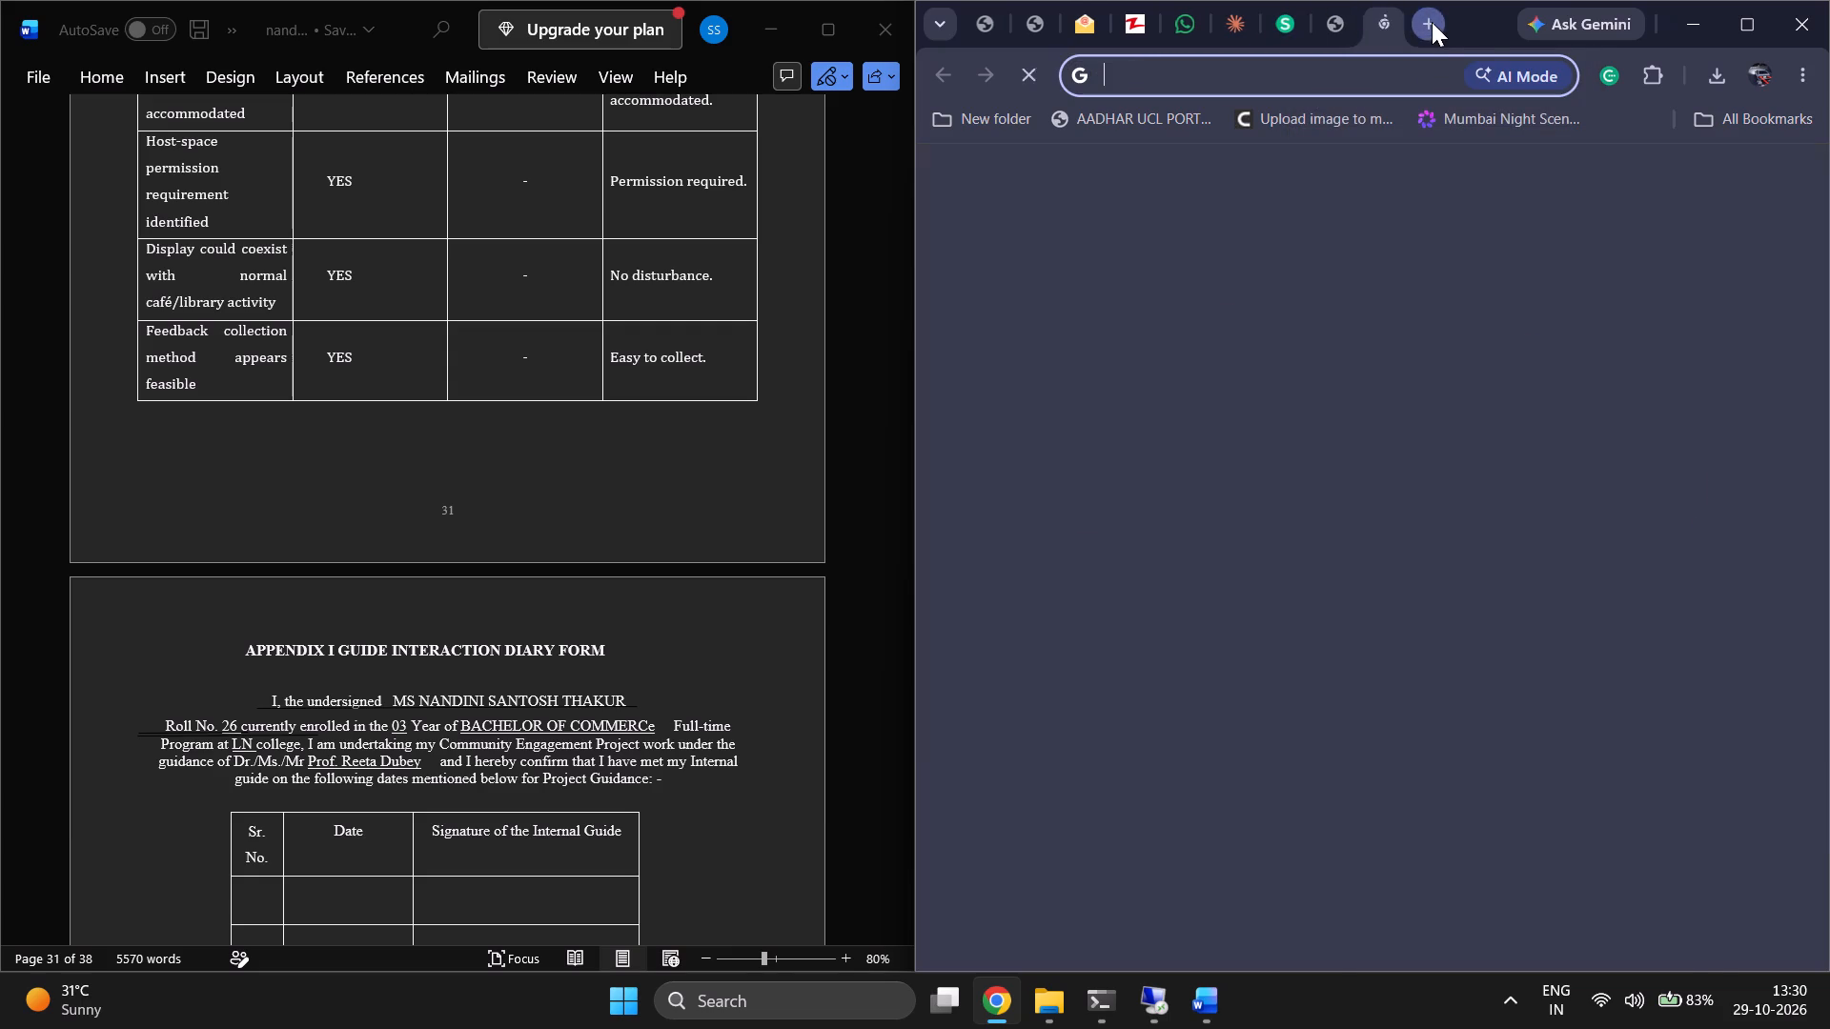
{"action": "left_click", "coordinate": [1277, 466]}
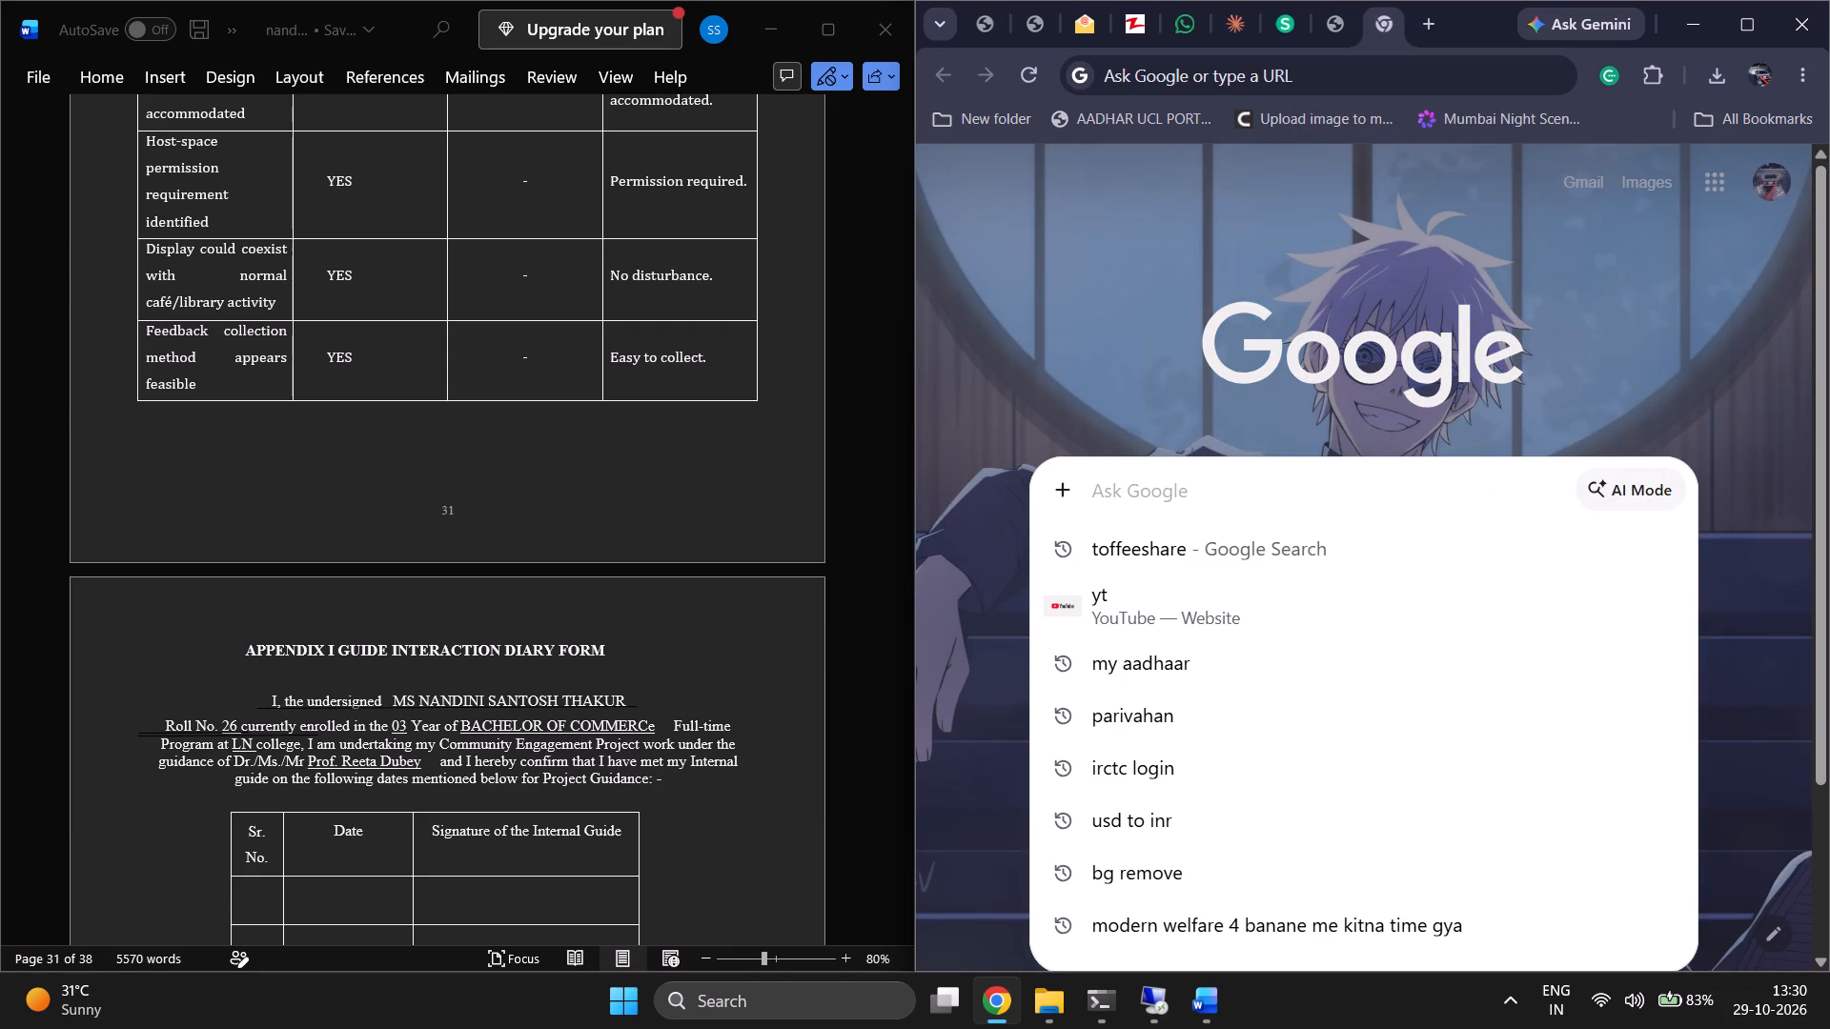
{"action": "type", "text": "pdf"}
{"action": "key", "text": "space"}
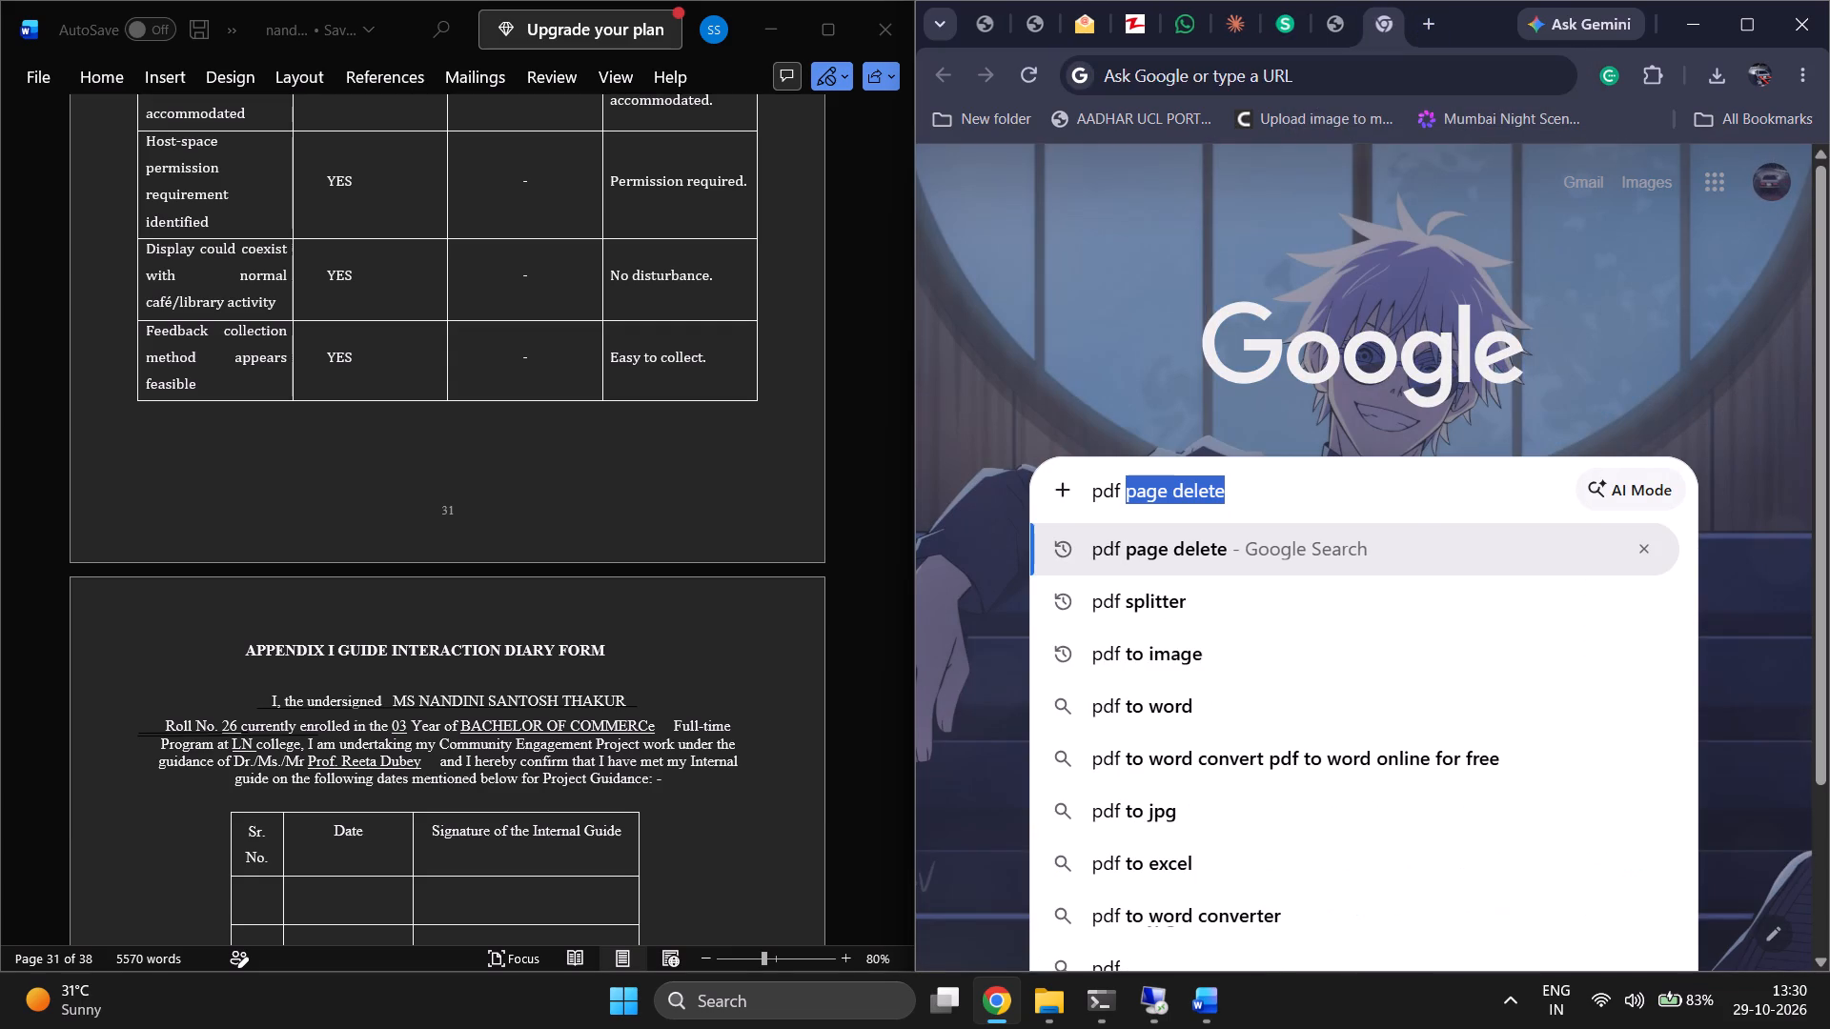
{"action": "key", "text": "Right"}
{"action": "key", "text": "Return"}
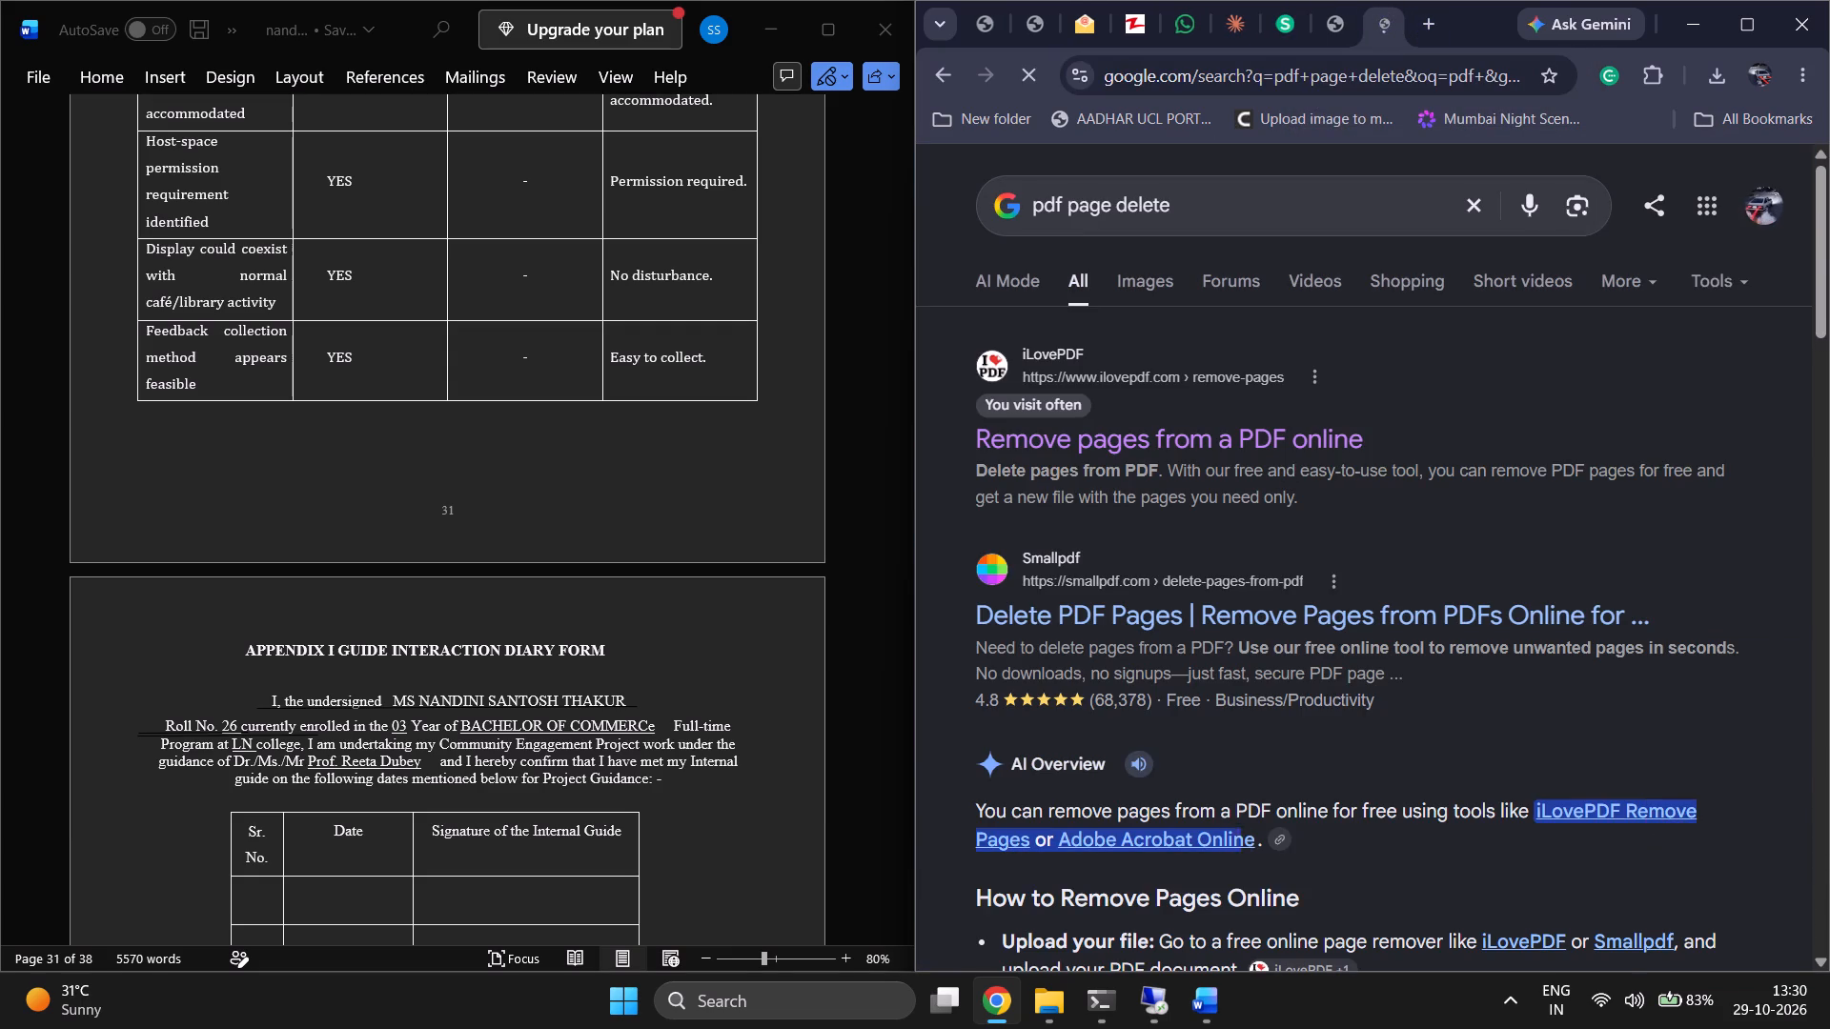
{"action": "left_click", "coordinate": [1303, 433]}
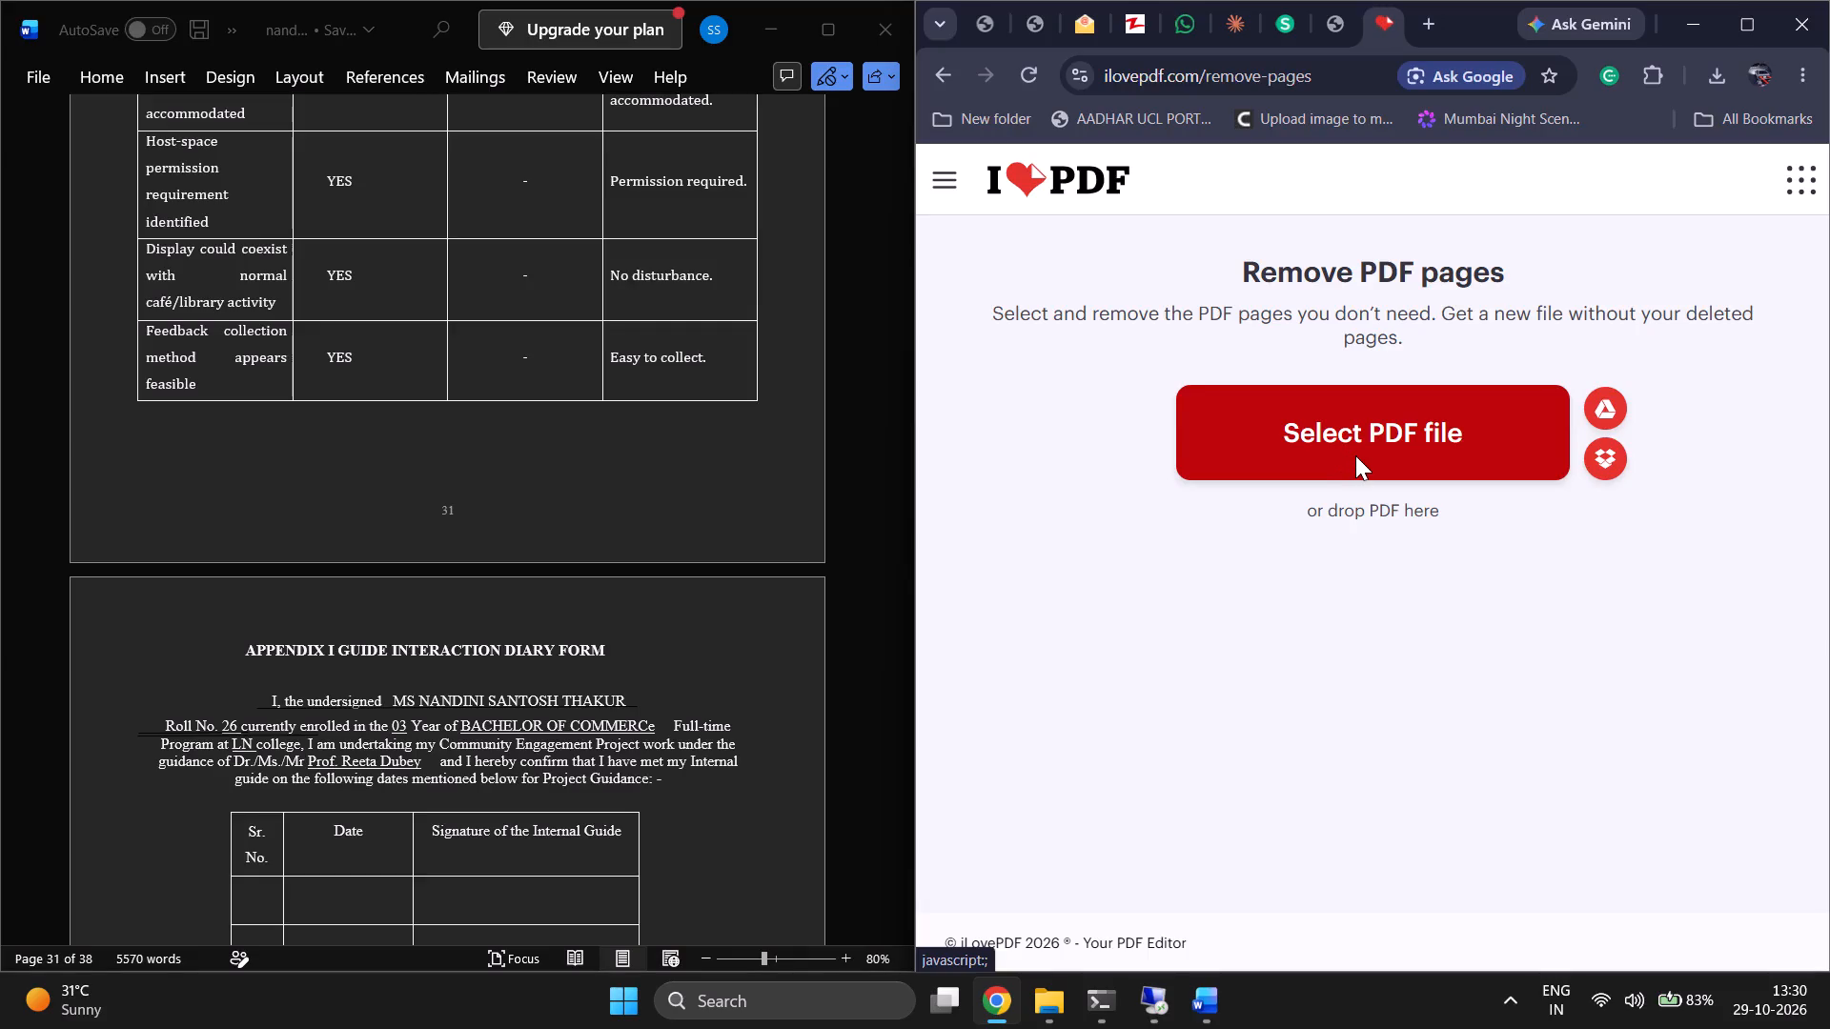
Load demo.pdf from Downloads into the page remover, remove page 23, and download the resulting PDF.
{"action": "left_click", "coordinate": [1355, 455]}
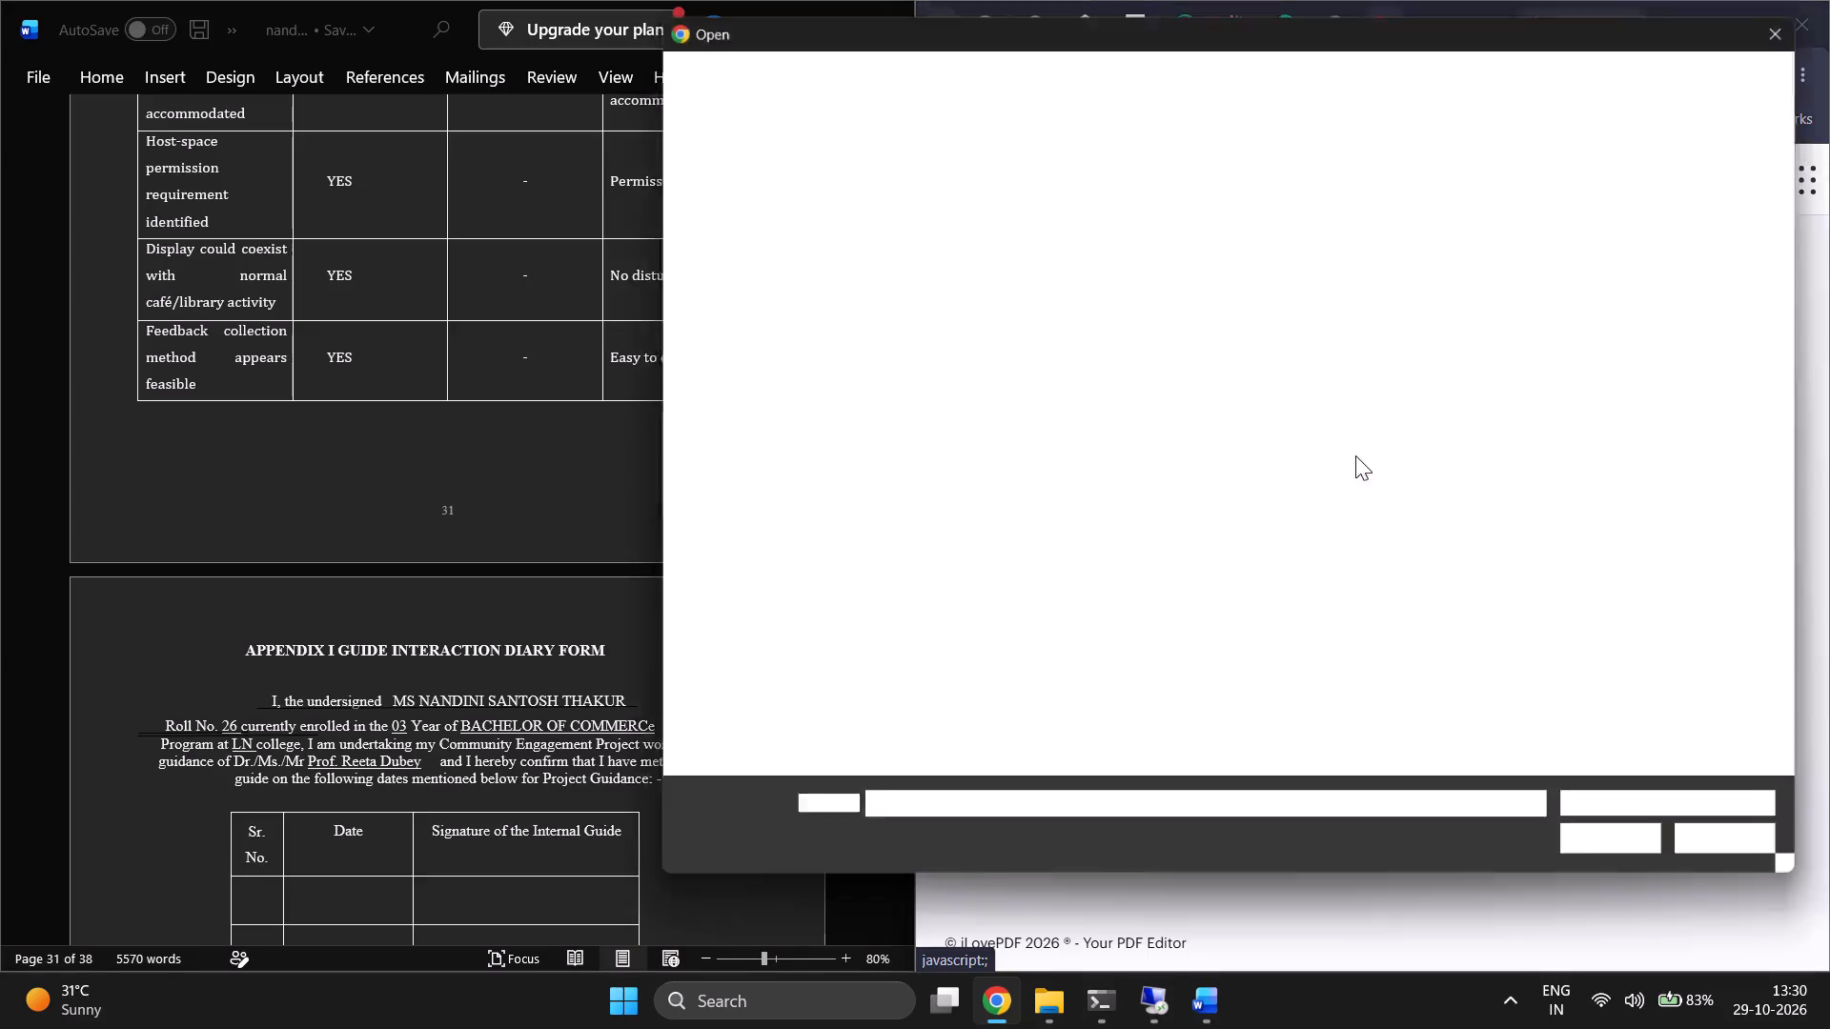
{"action": "left_click", "coordinate": [973, 205]}
{"action": "left_click", "coordinate": [969, 247]}
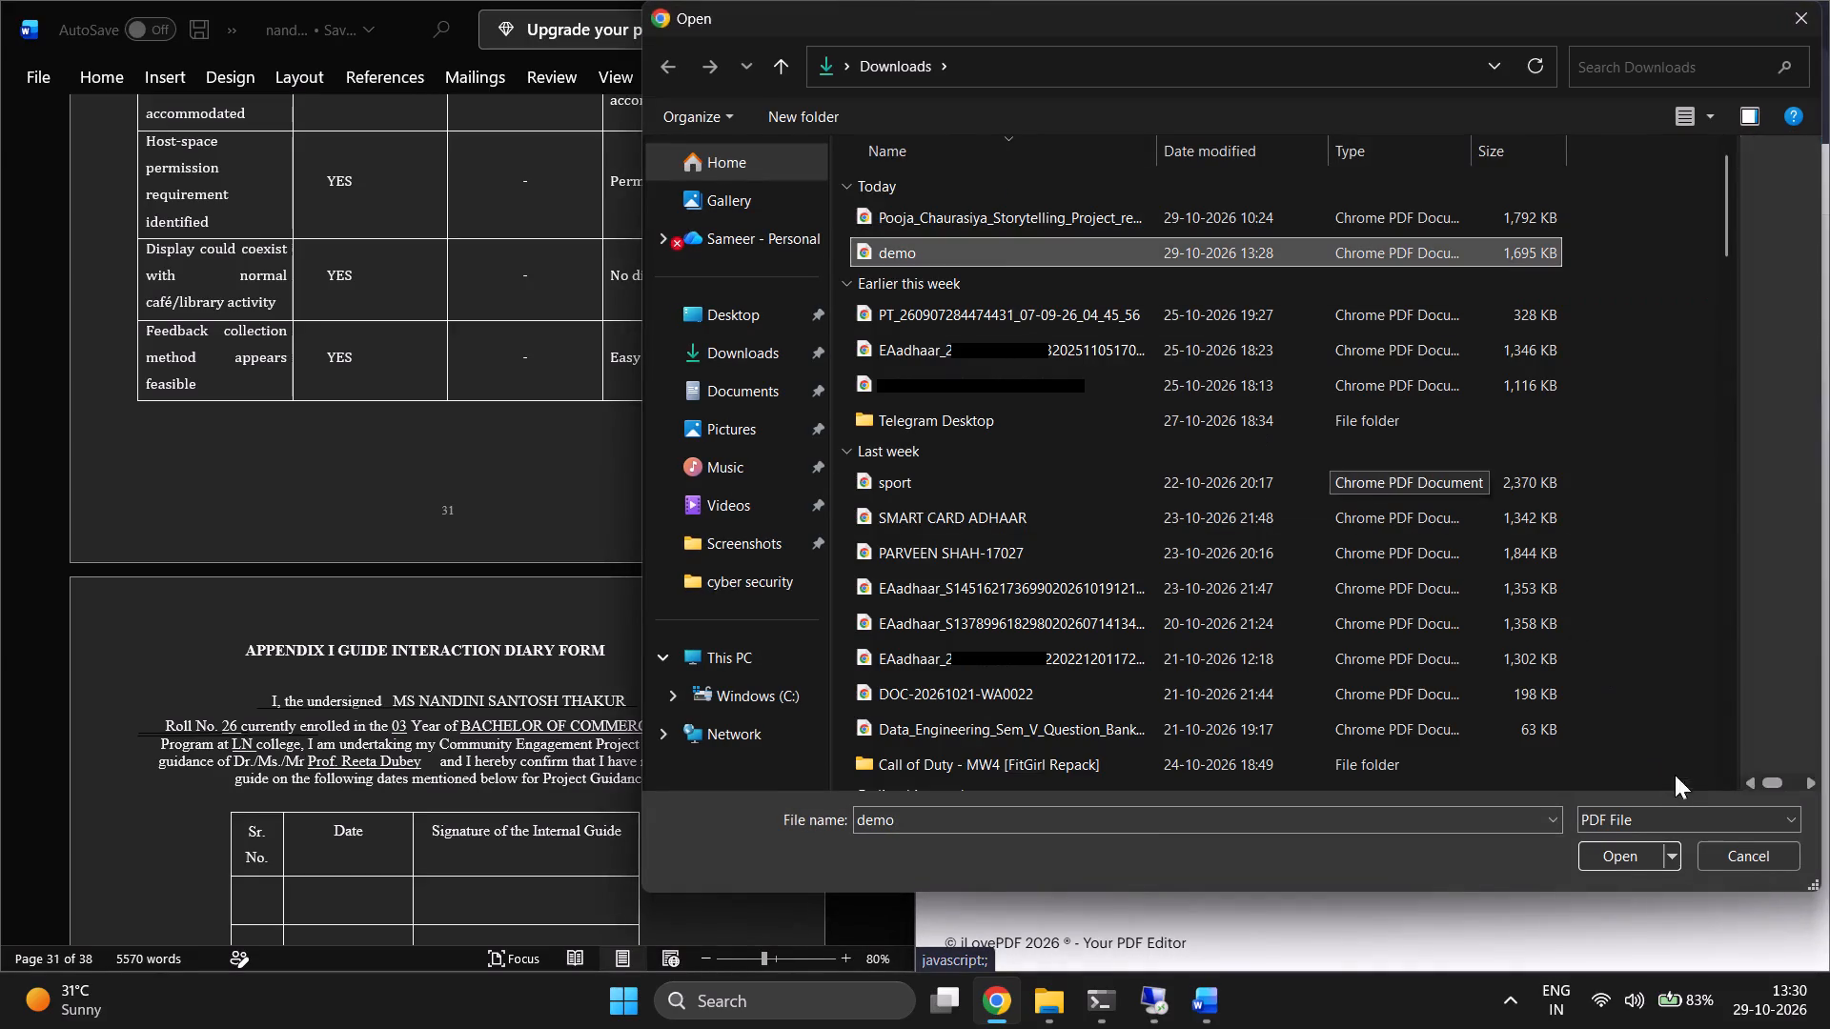
{"action": "left_click", "coordinate": [1626, 855]}
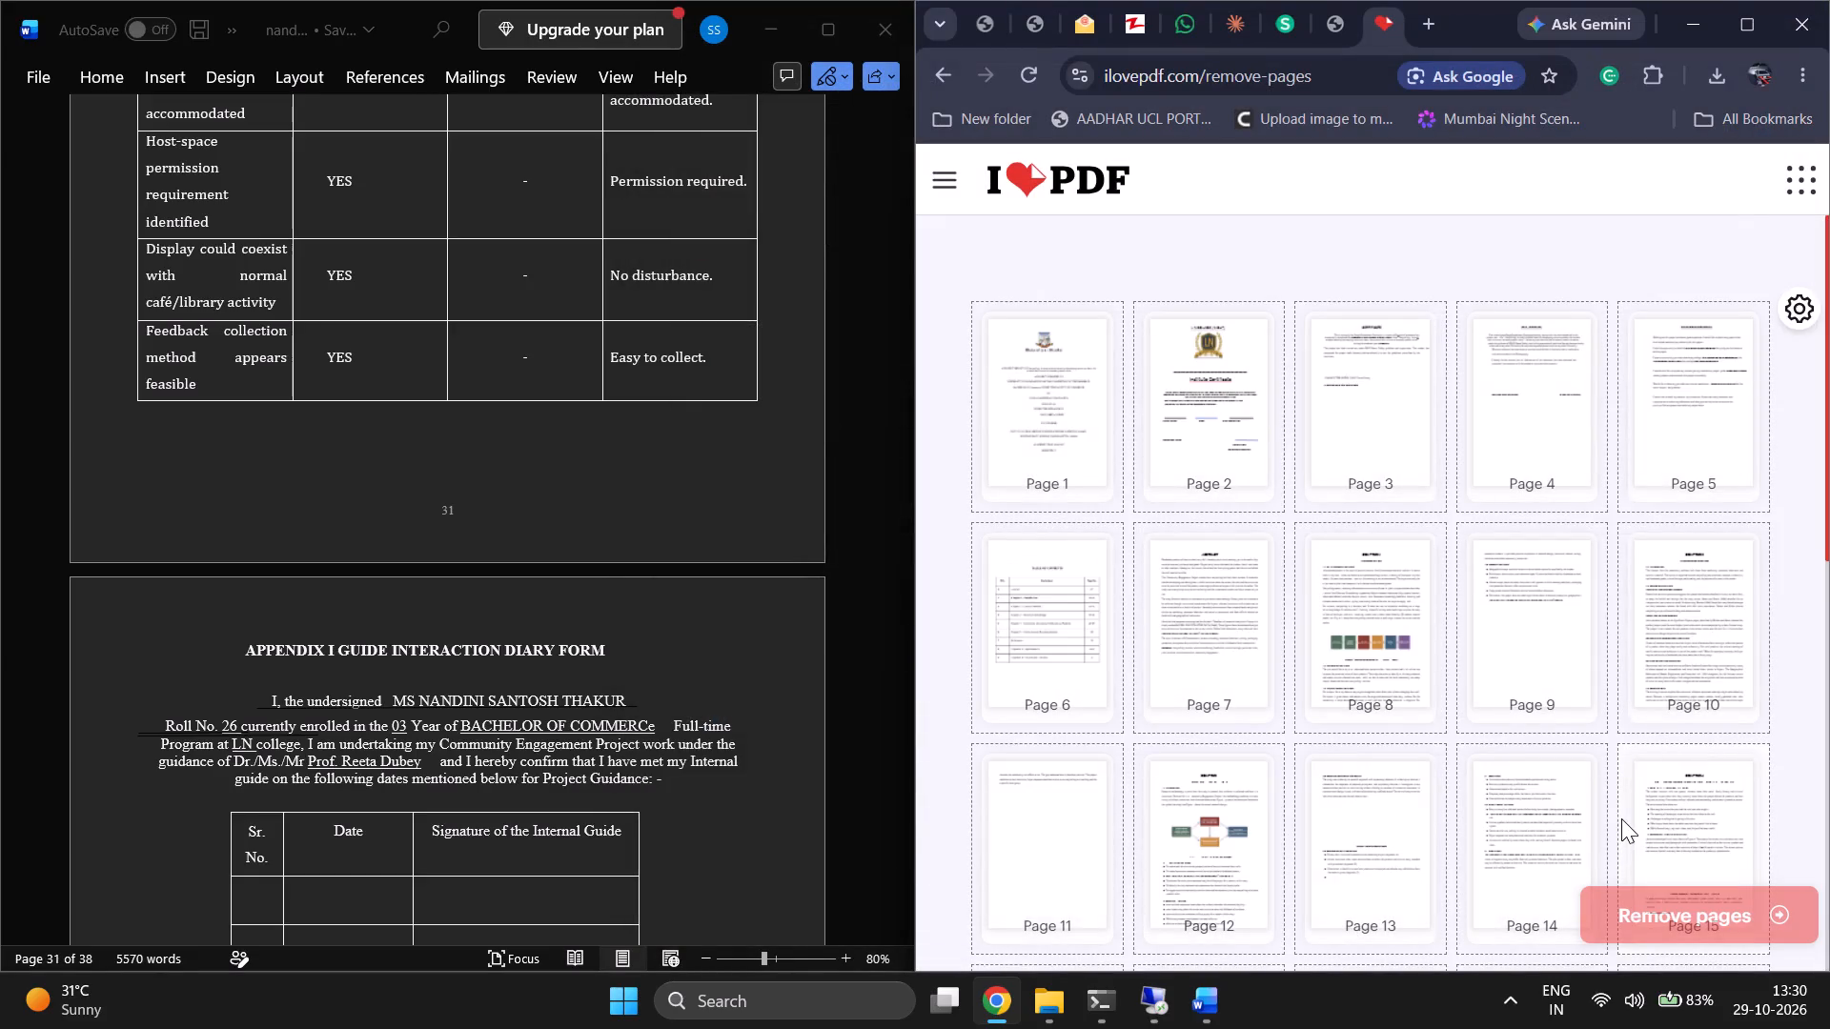
{"action": "scroll", "coordinate": [1612, 700], "scroll_direction": "down", "scroll_amount": 1}
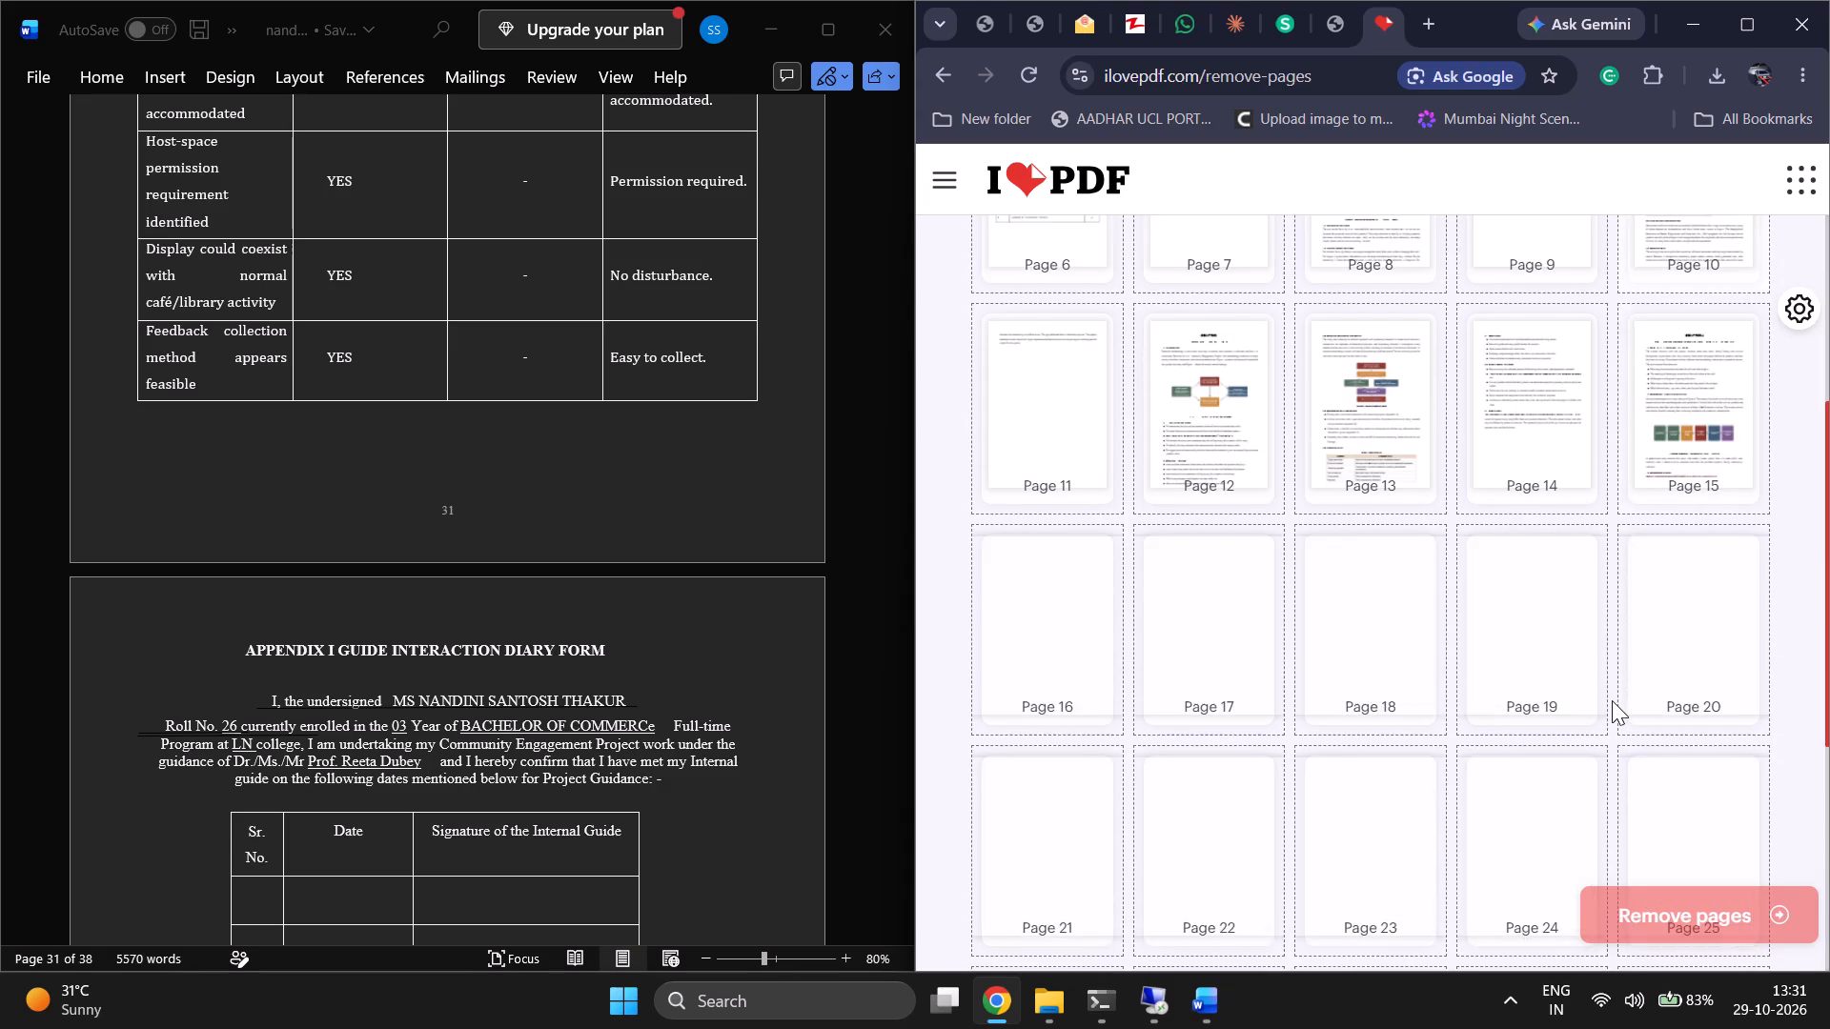
{"action": "scroll", "coordinate": [1612, 700], "scroll_direction": "down", "scroll_amount": 1}
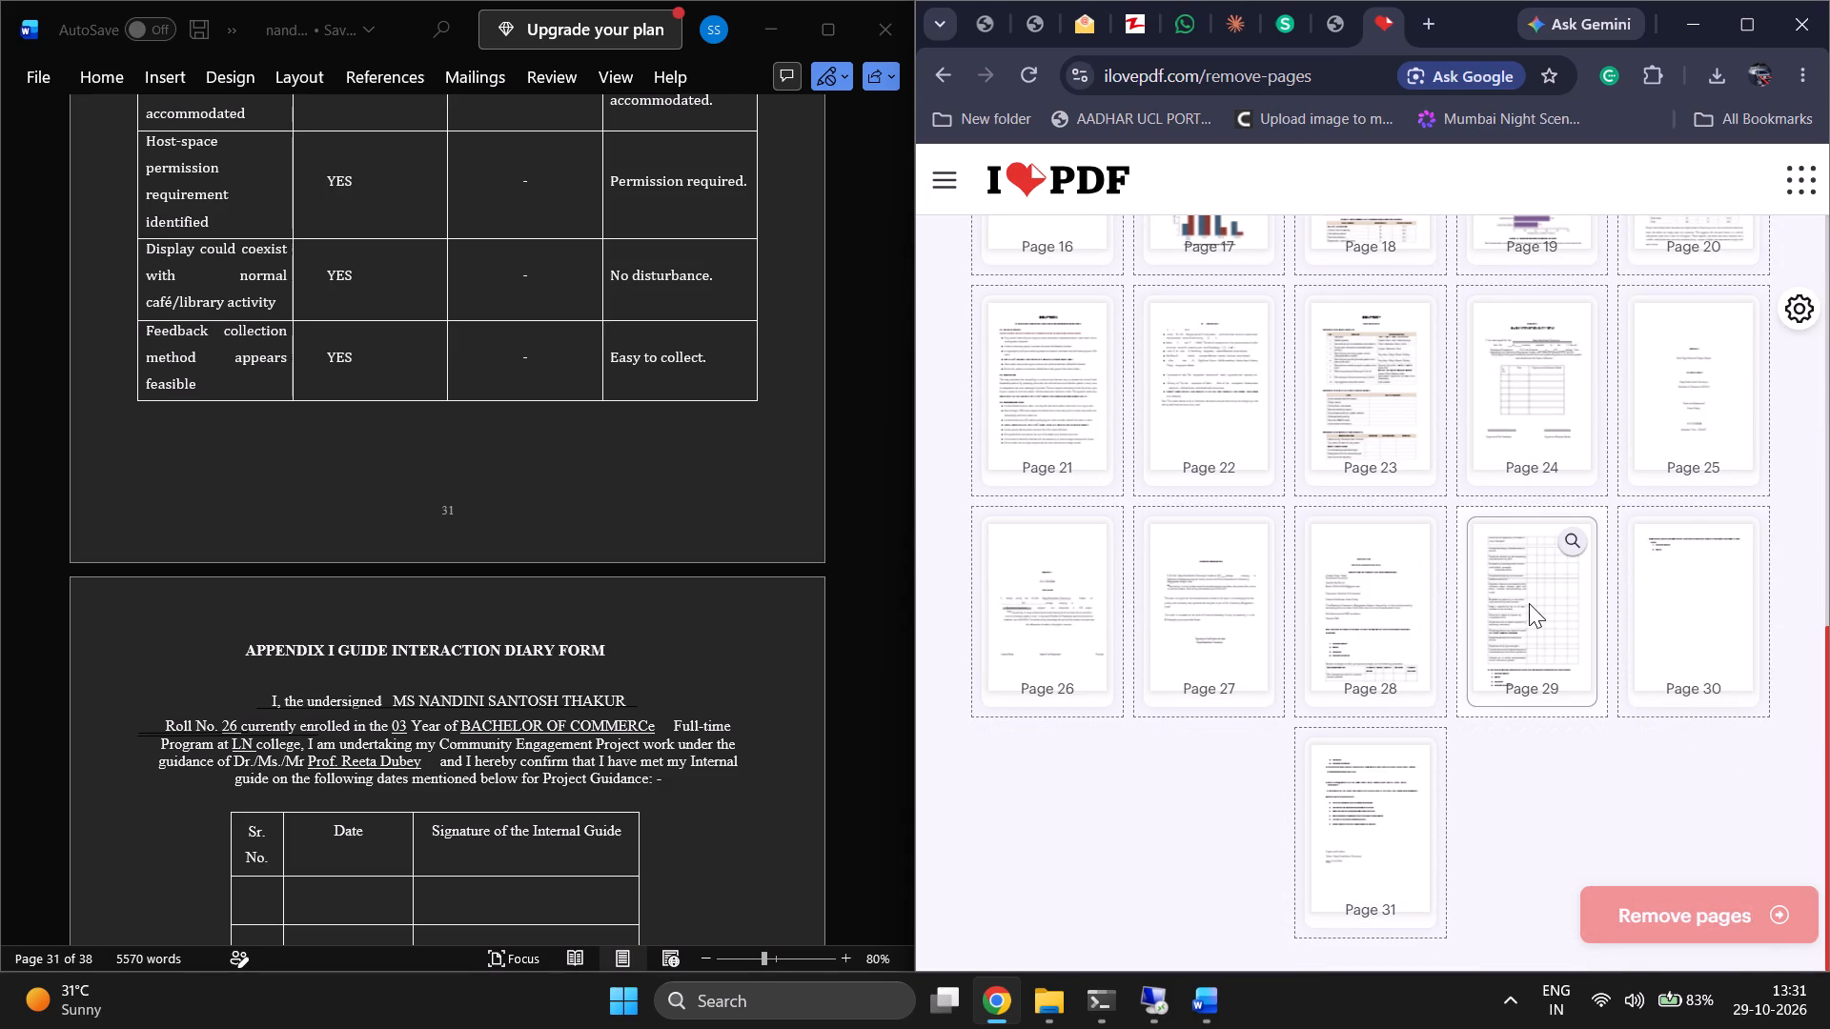
{"action": "left_click", "coordinate": [1391, 405]}
{"action": "left_click", "coordinate": [1708, 916]}
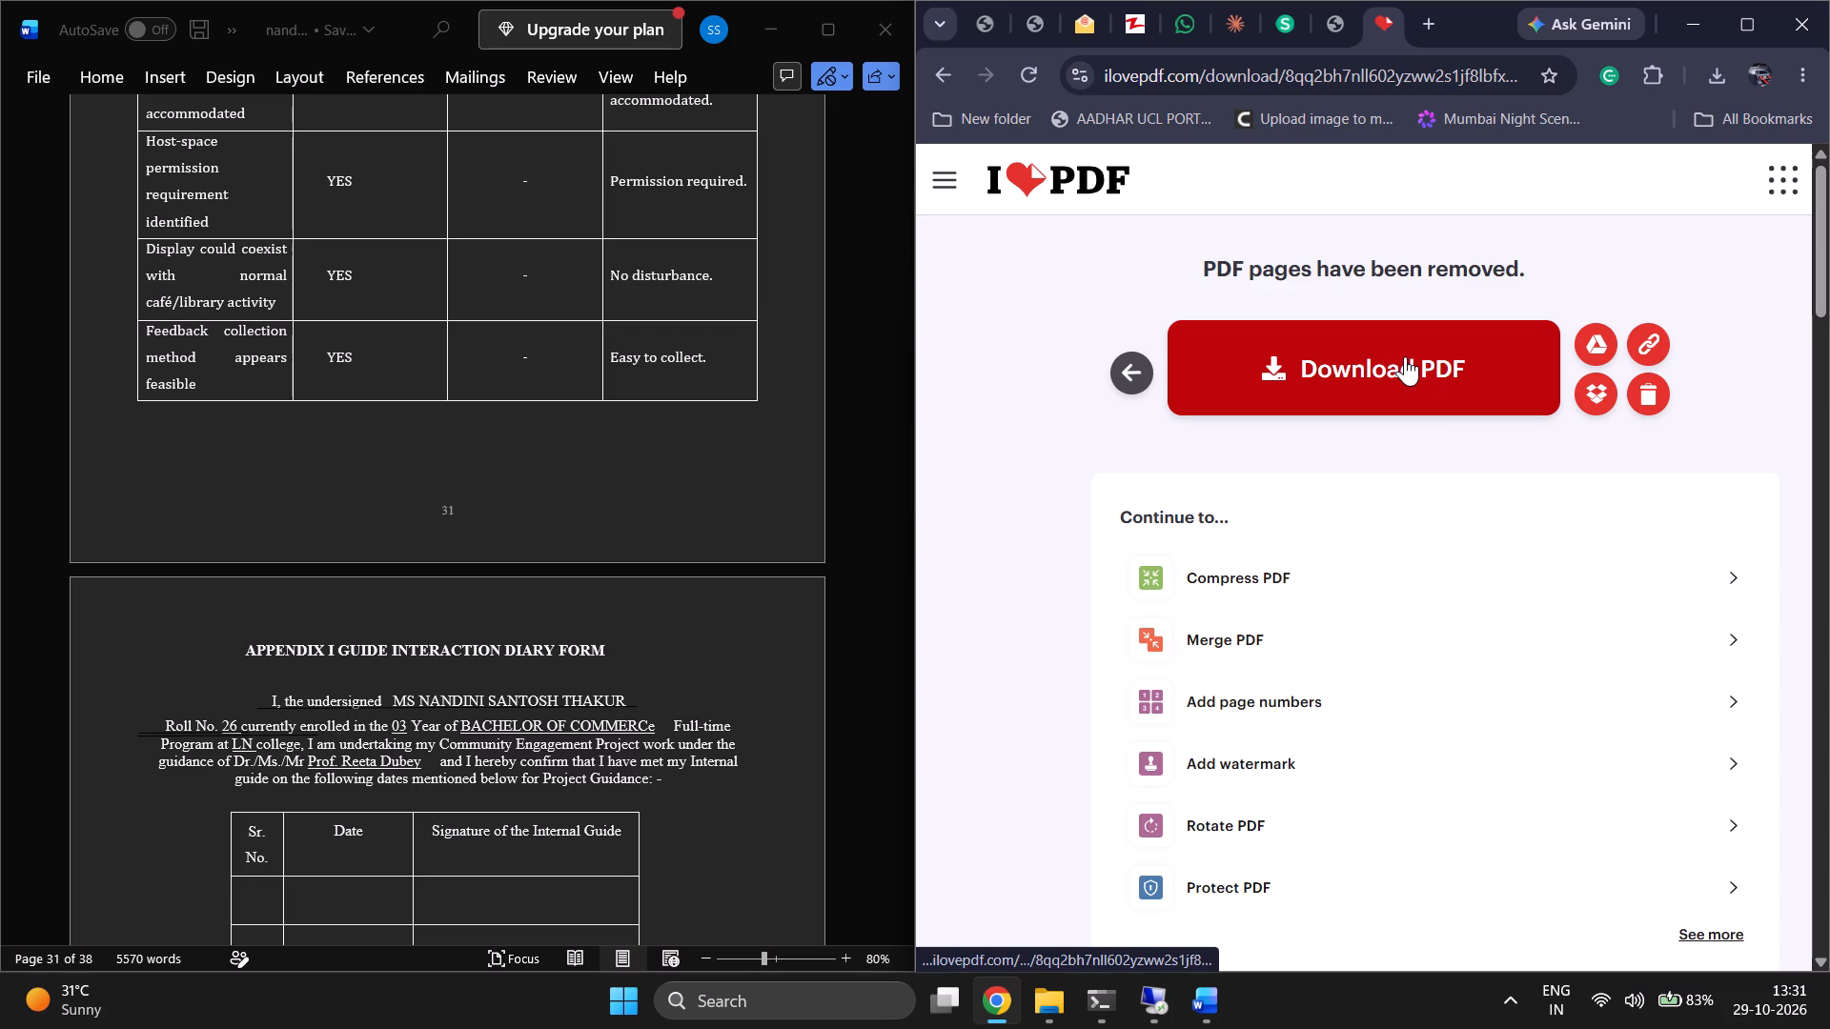
{"action": "left_click", "coordinate": [1405, 356]}
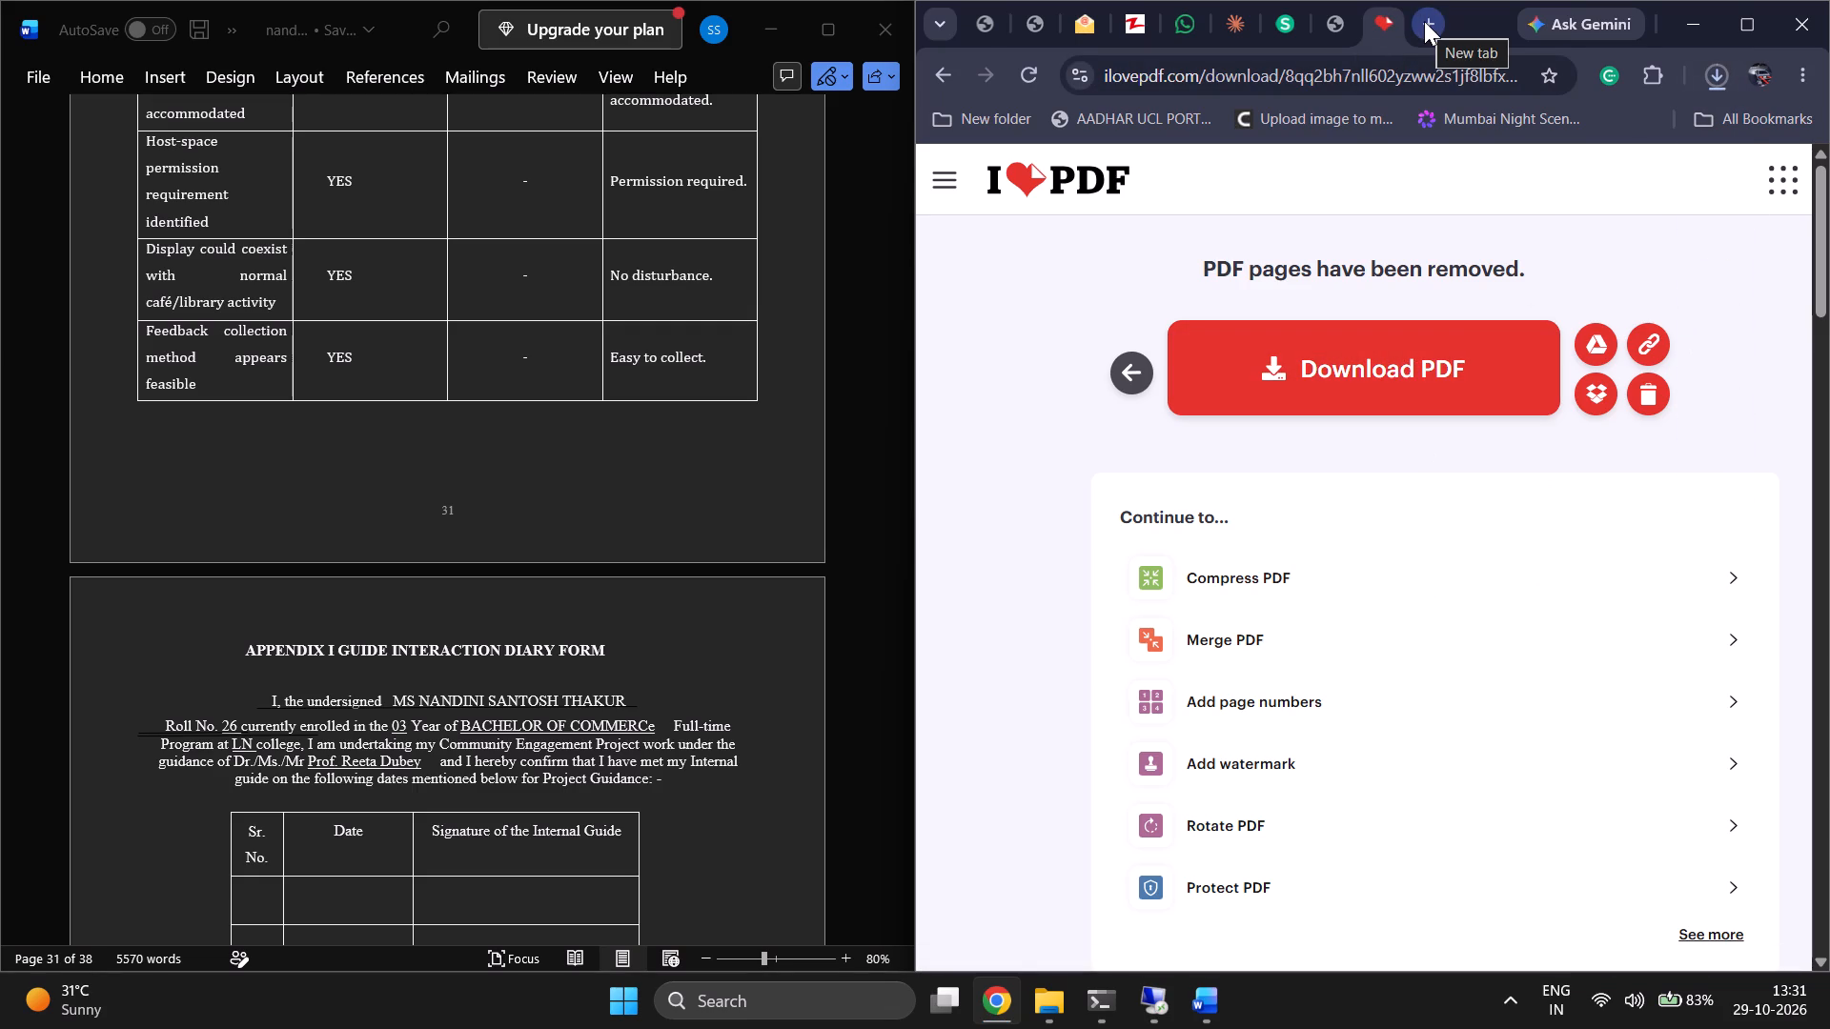
Search for "pdf page add" in another new tab and open iLovePDF's Merge PDF tool without choosing a file.
{"action": "left_click", "coordinate": [1424, 21]}
{"action": "type", "text": "pdf page add"}
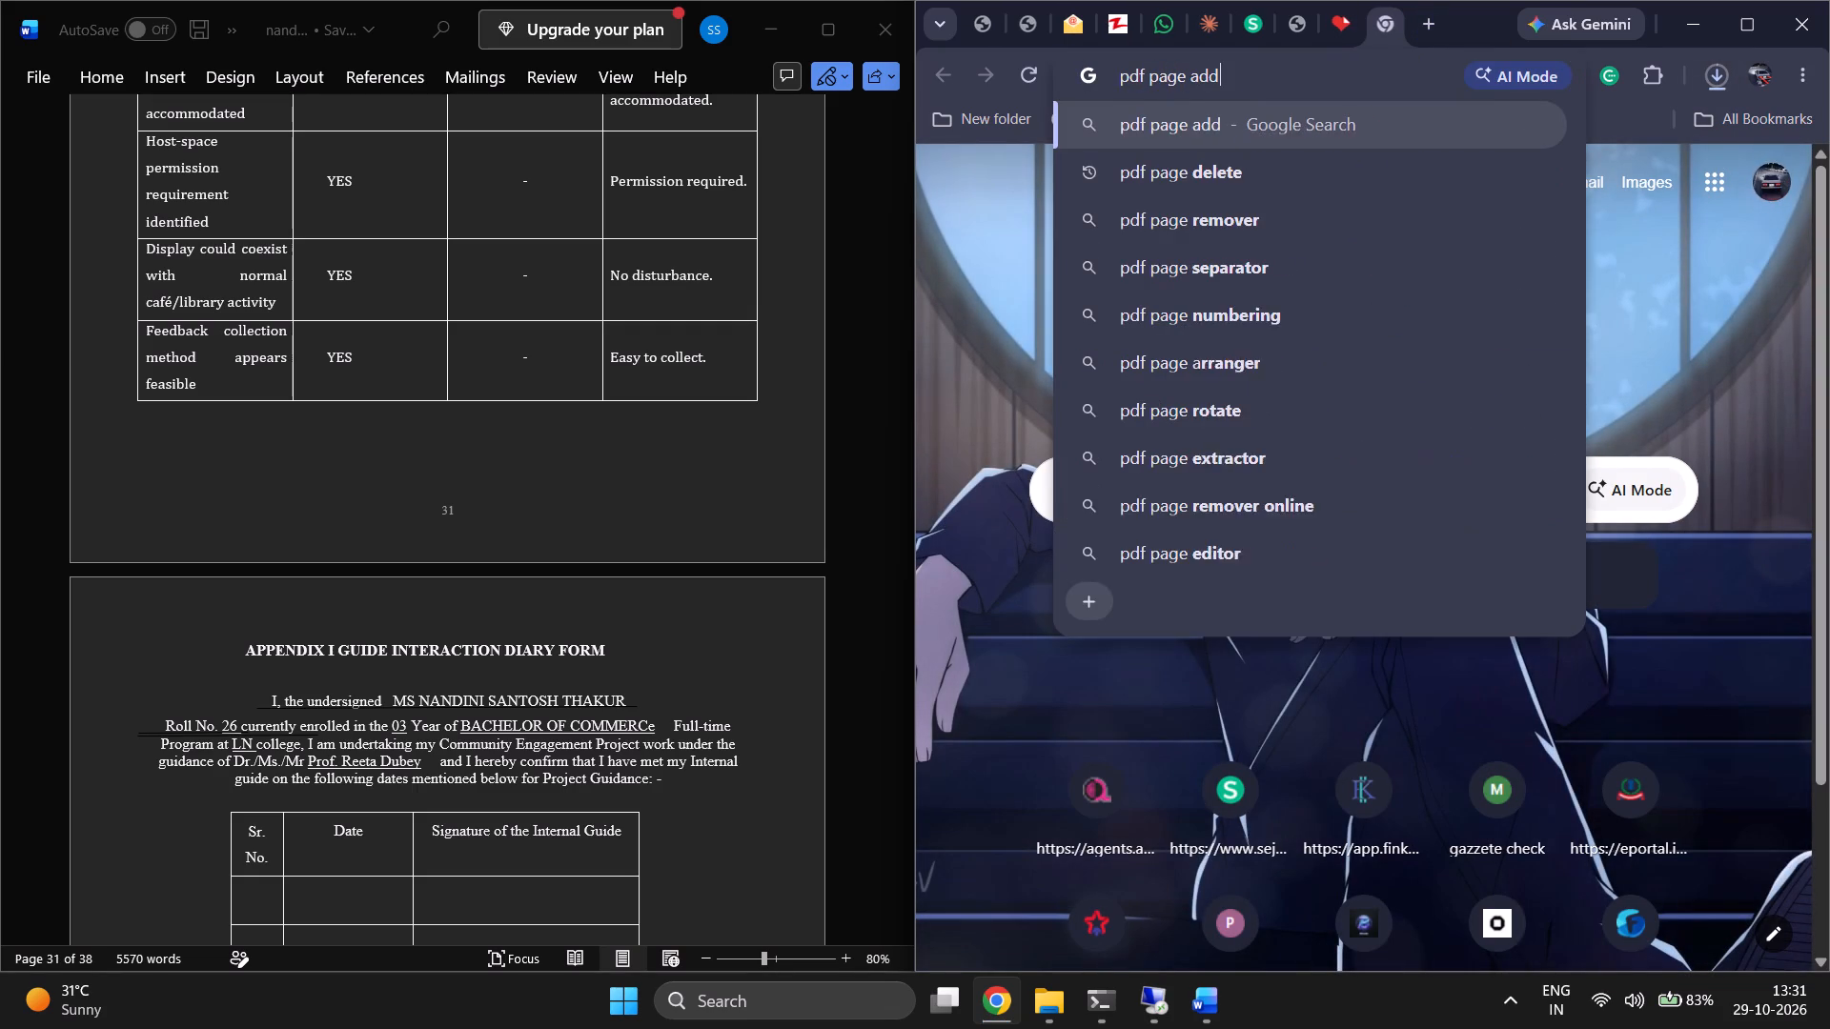
{"action": "key", "text": "Return"}
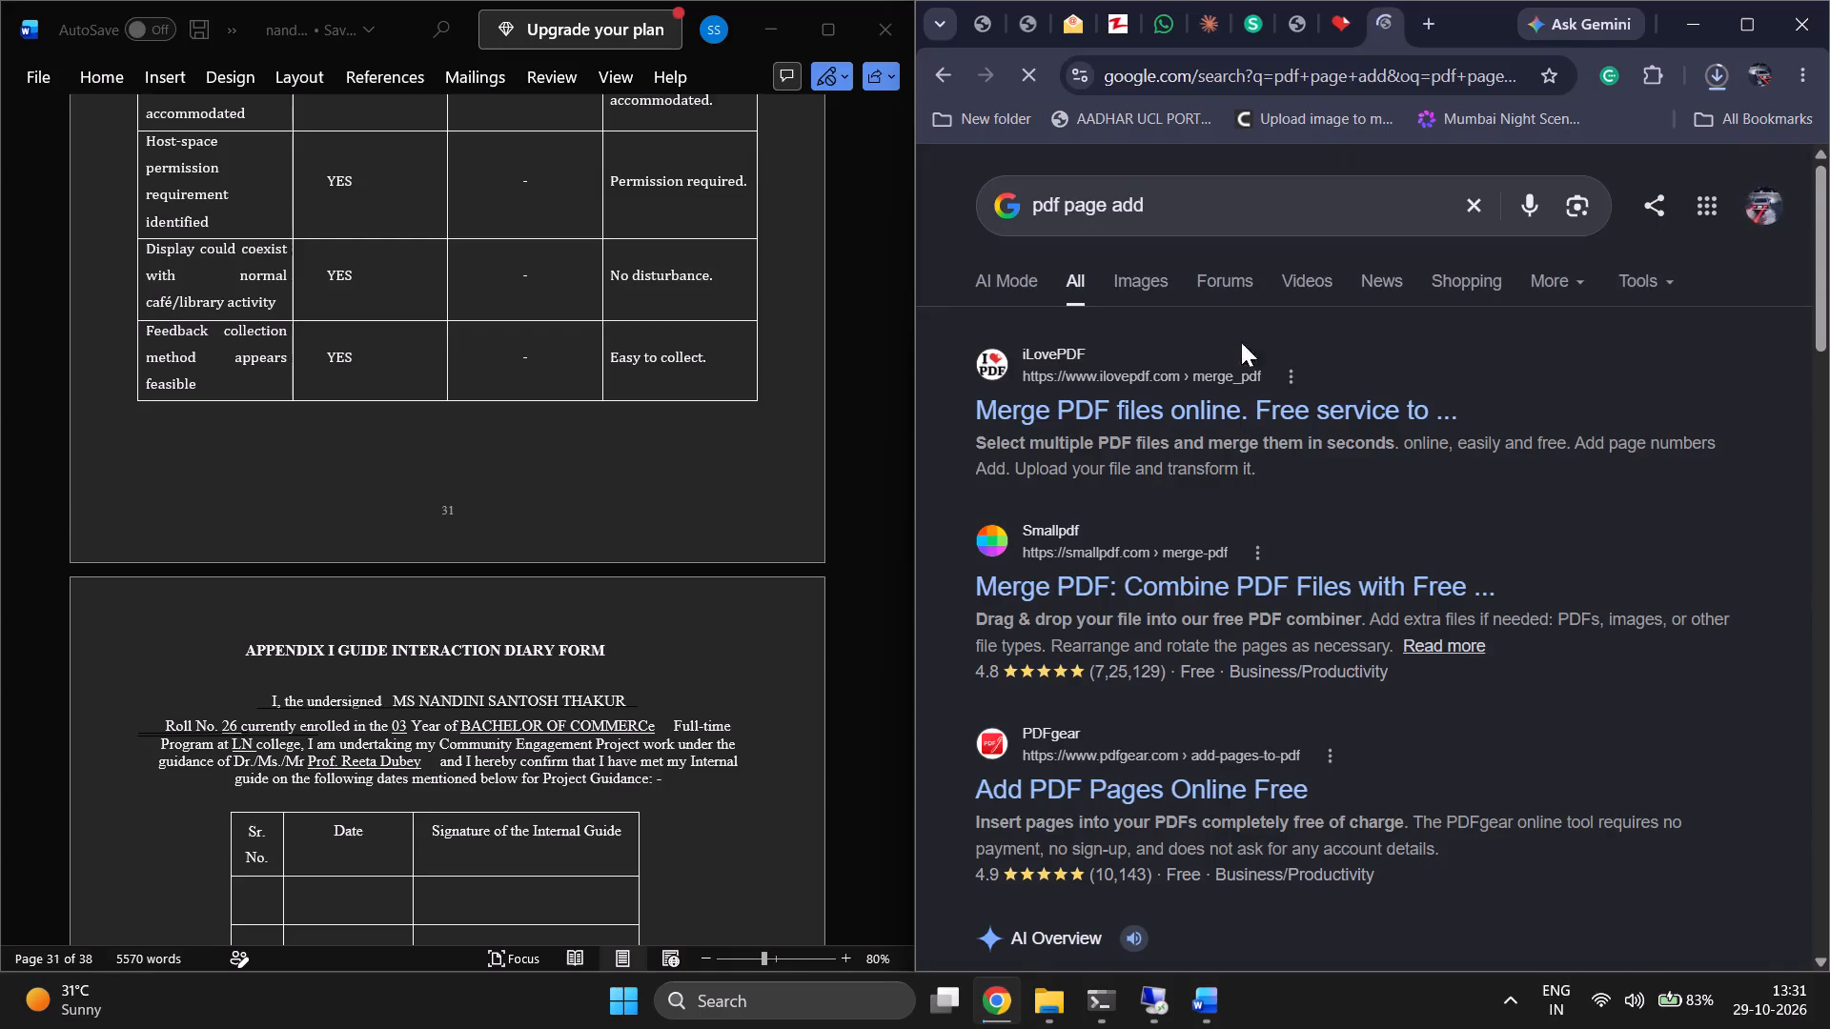
{"action": "left_click", "coordinate": [1233, 403]}
{"action": "left_click", "coordinate": [1296, 392]}
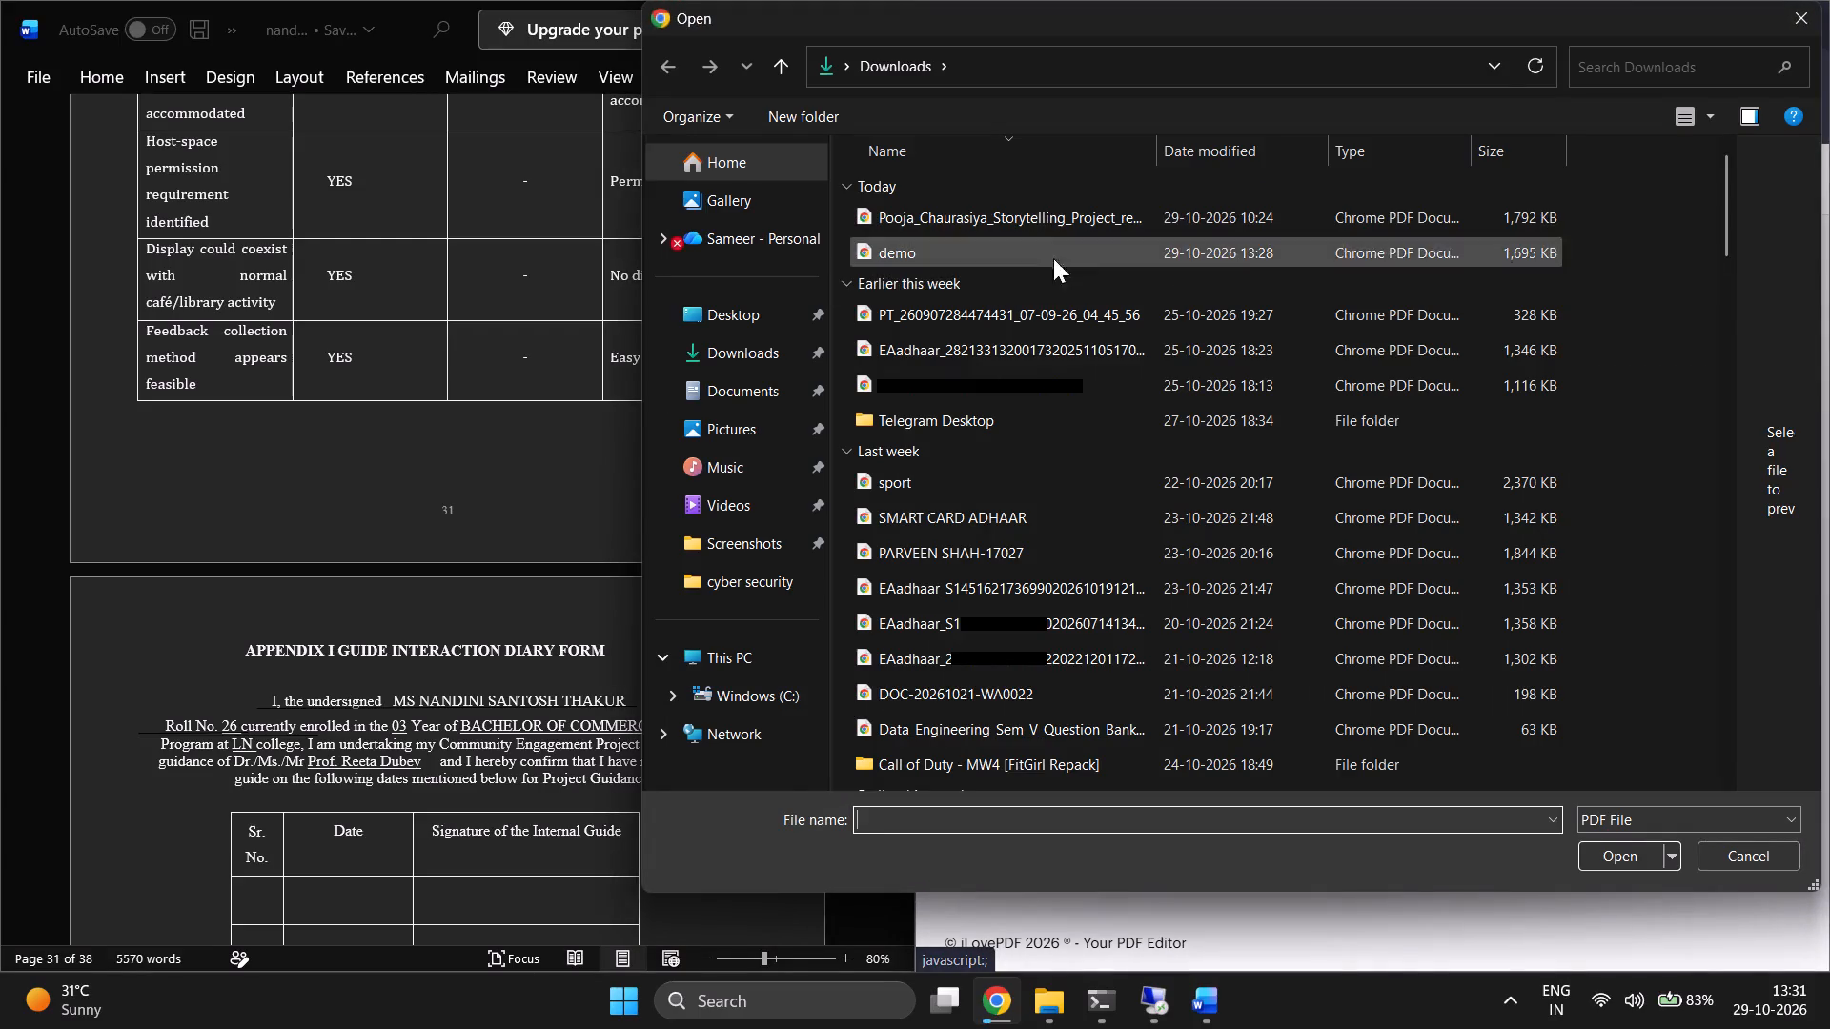
{"action": "left_click", "coordinate": [1806, 16]}
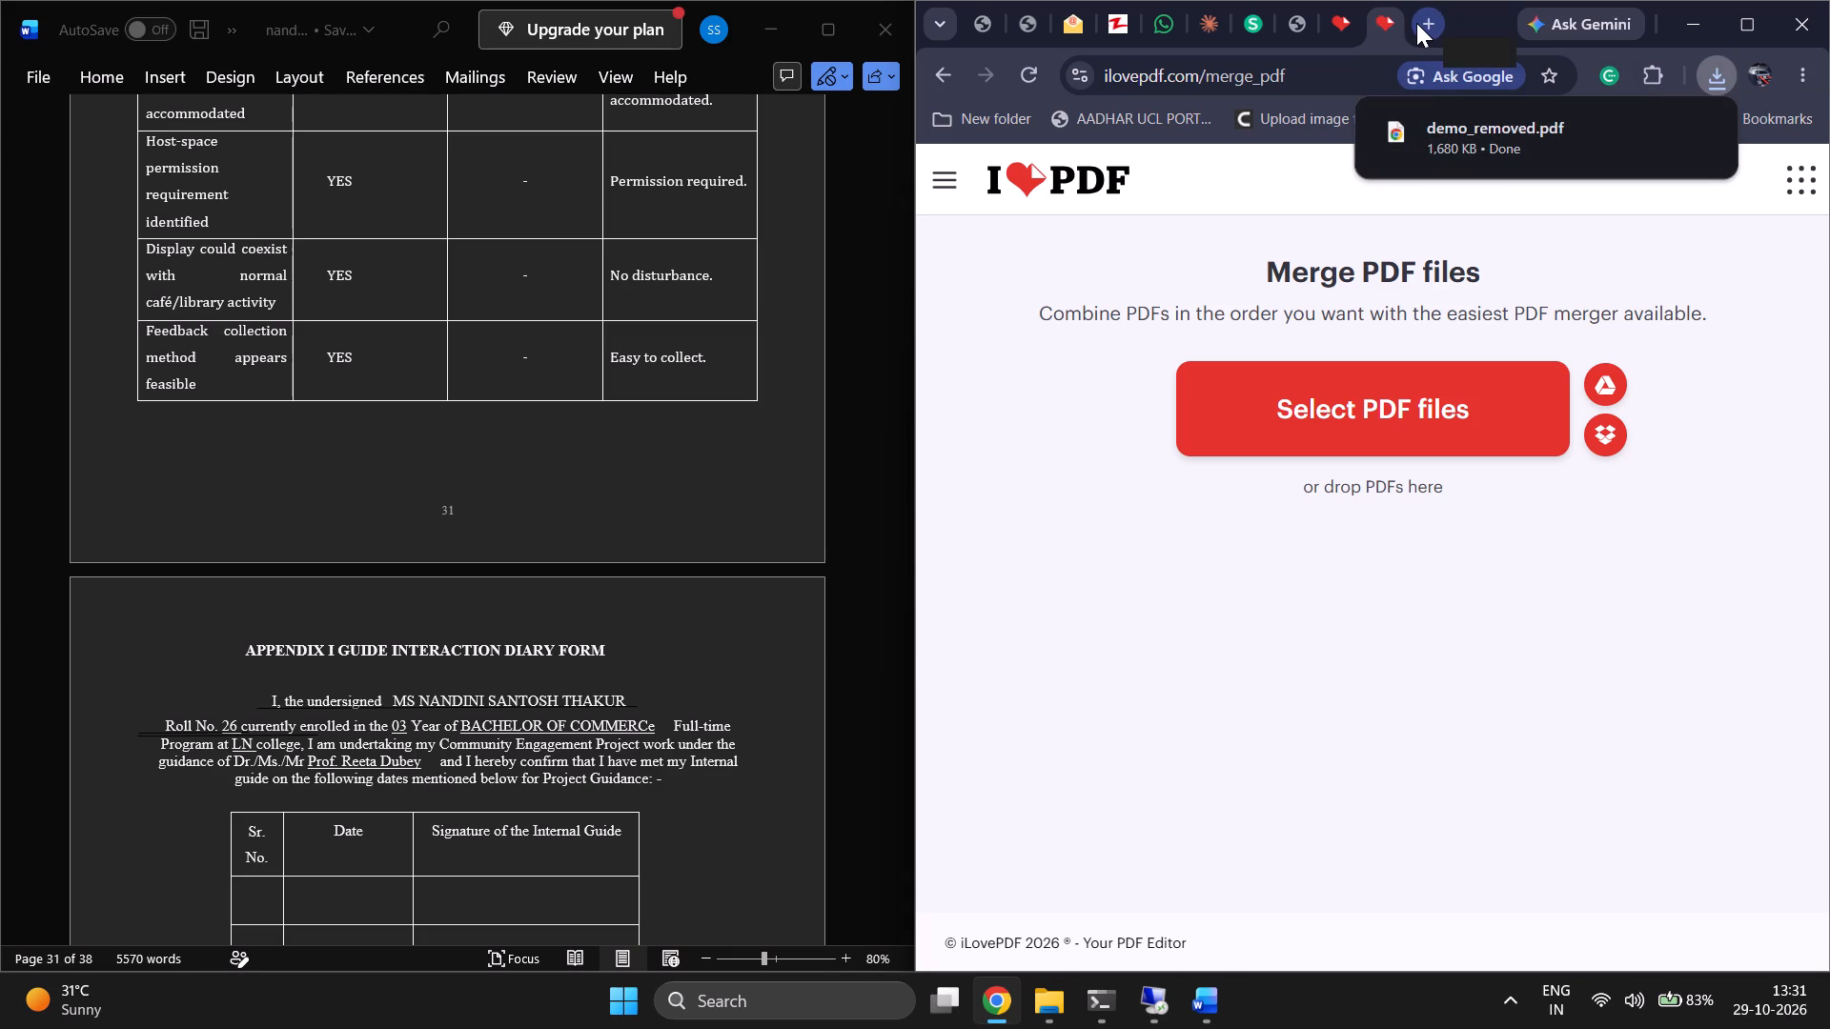
Return from the finished removal to iLovePDF's empty Remove PDF pages screen without choosing a file.
{"action": "left_click", "coordinate": [1338, 30]}
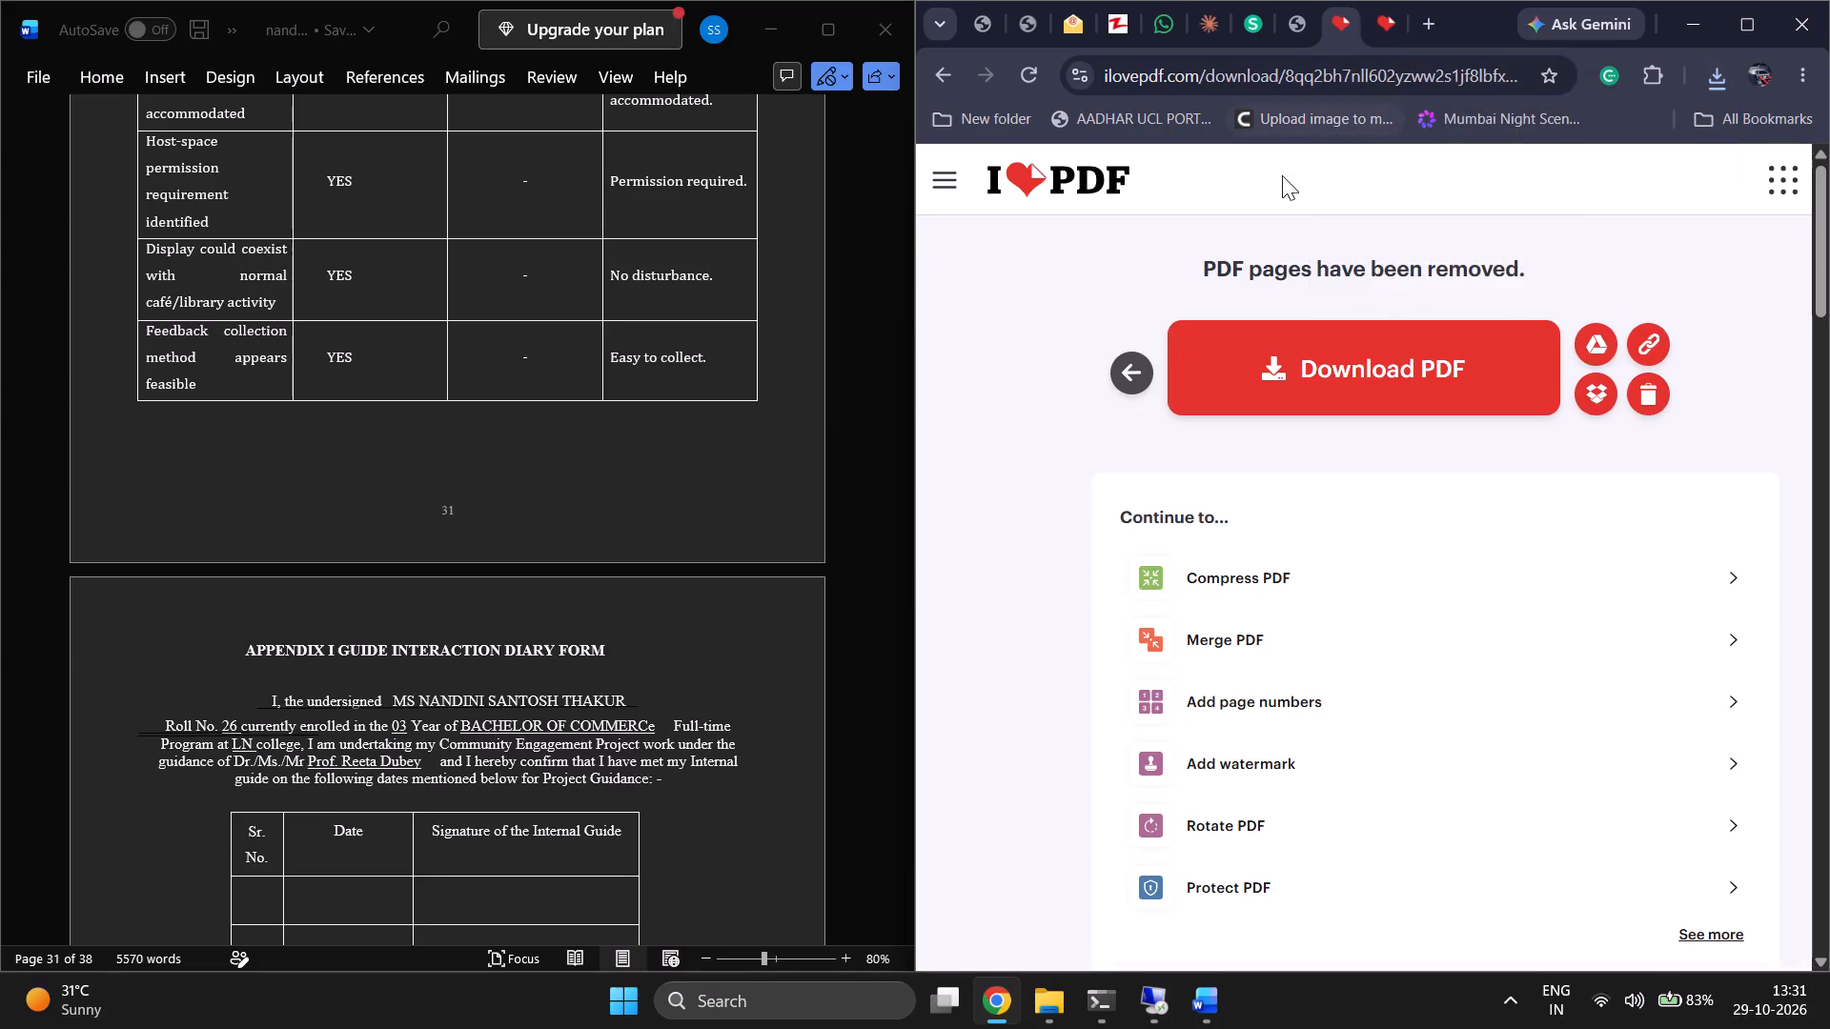
{"action": "left_click", "coordinate": [921, 71]}
{"action": "left_click", "coordinate": [937, 73]}
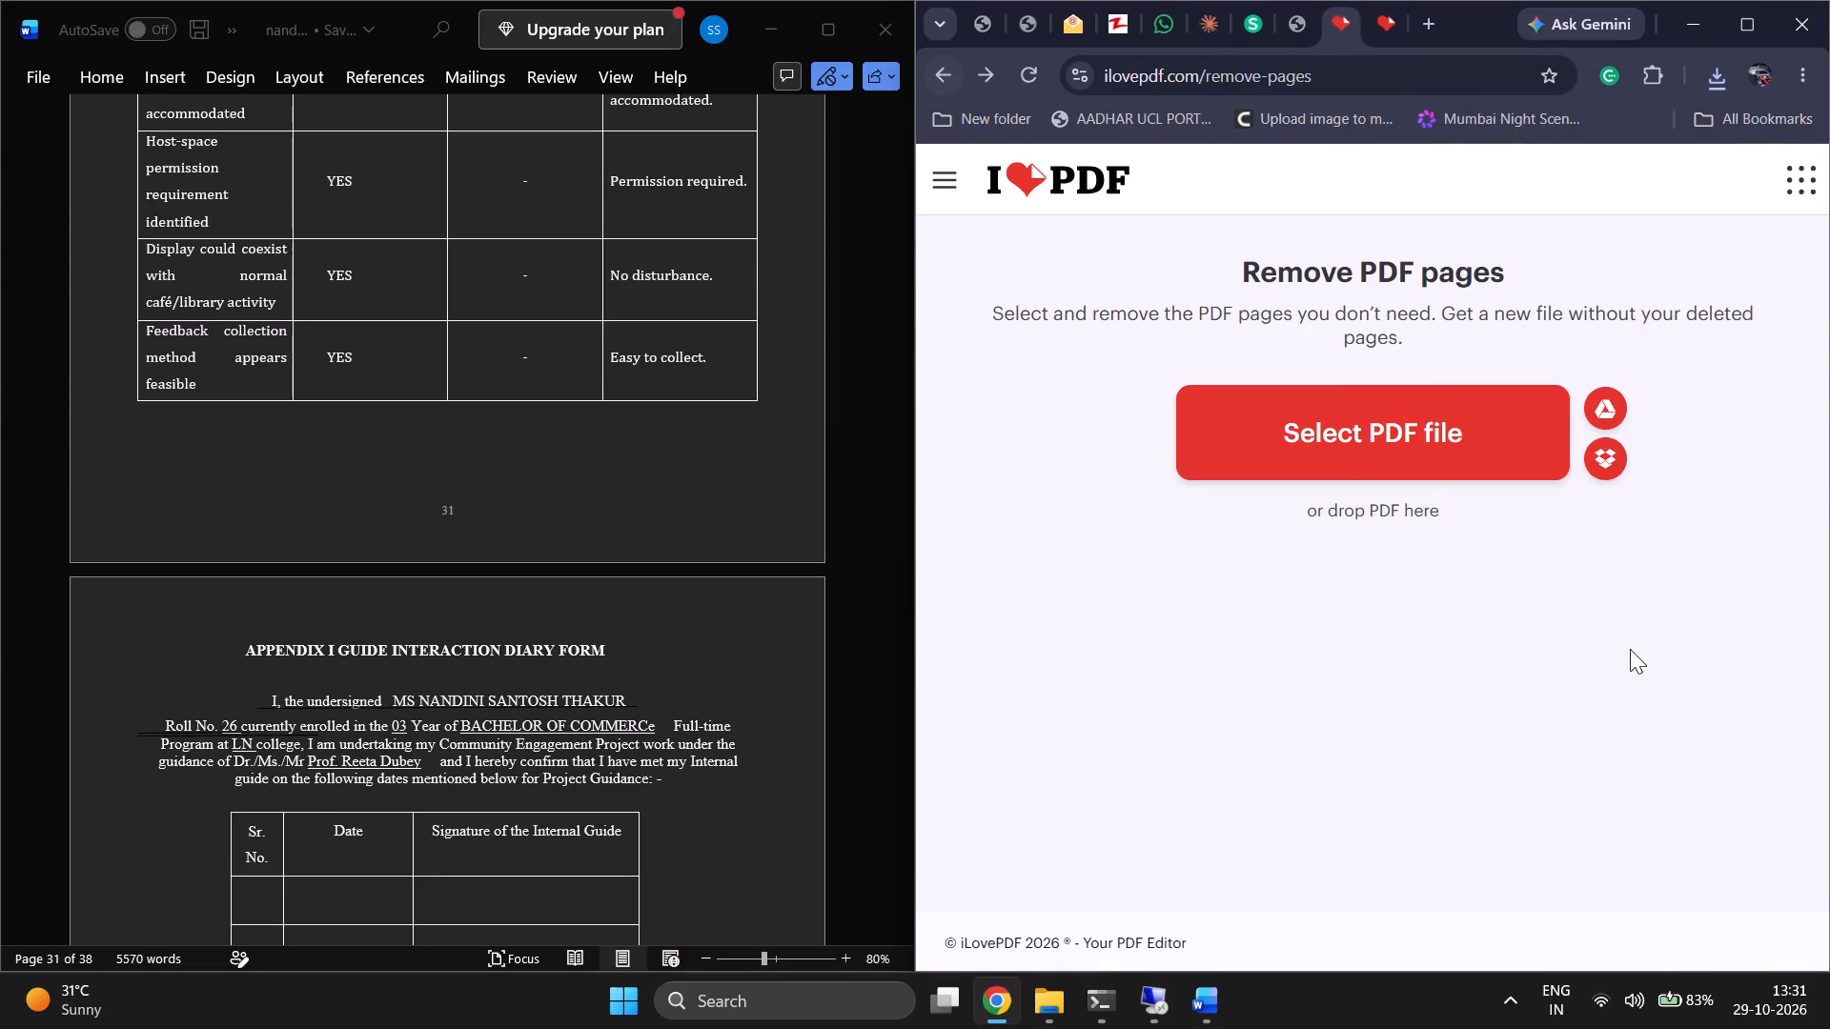
{"action": "left_click", "coordinate": [1425, 423]}
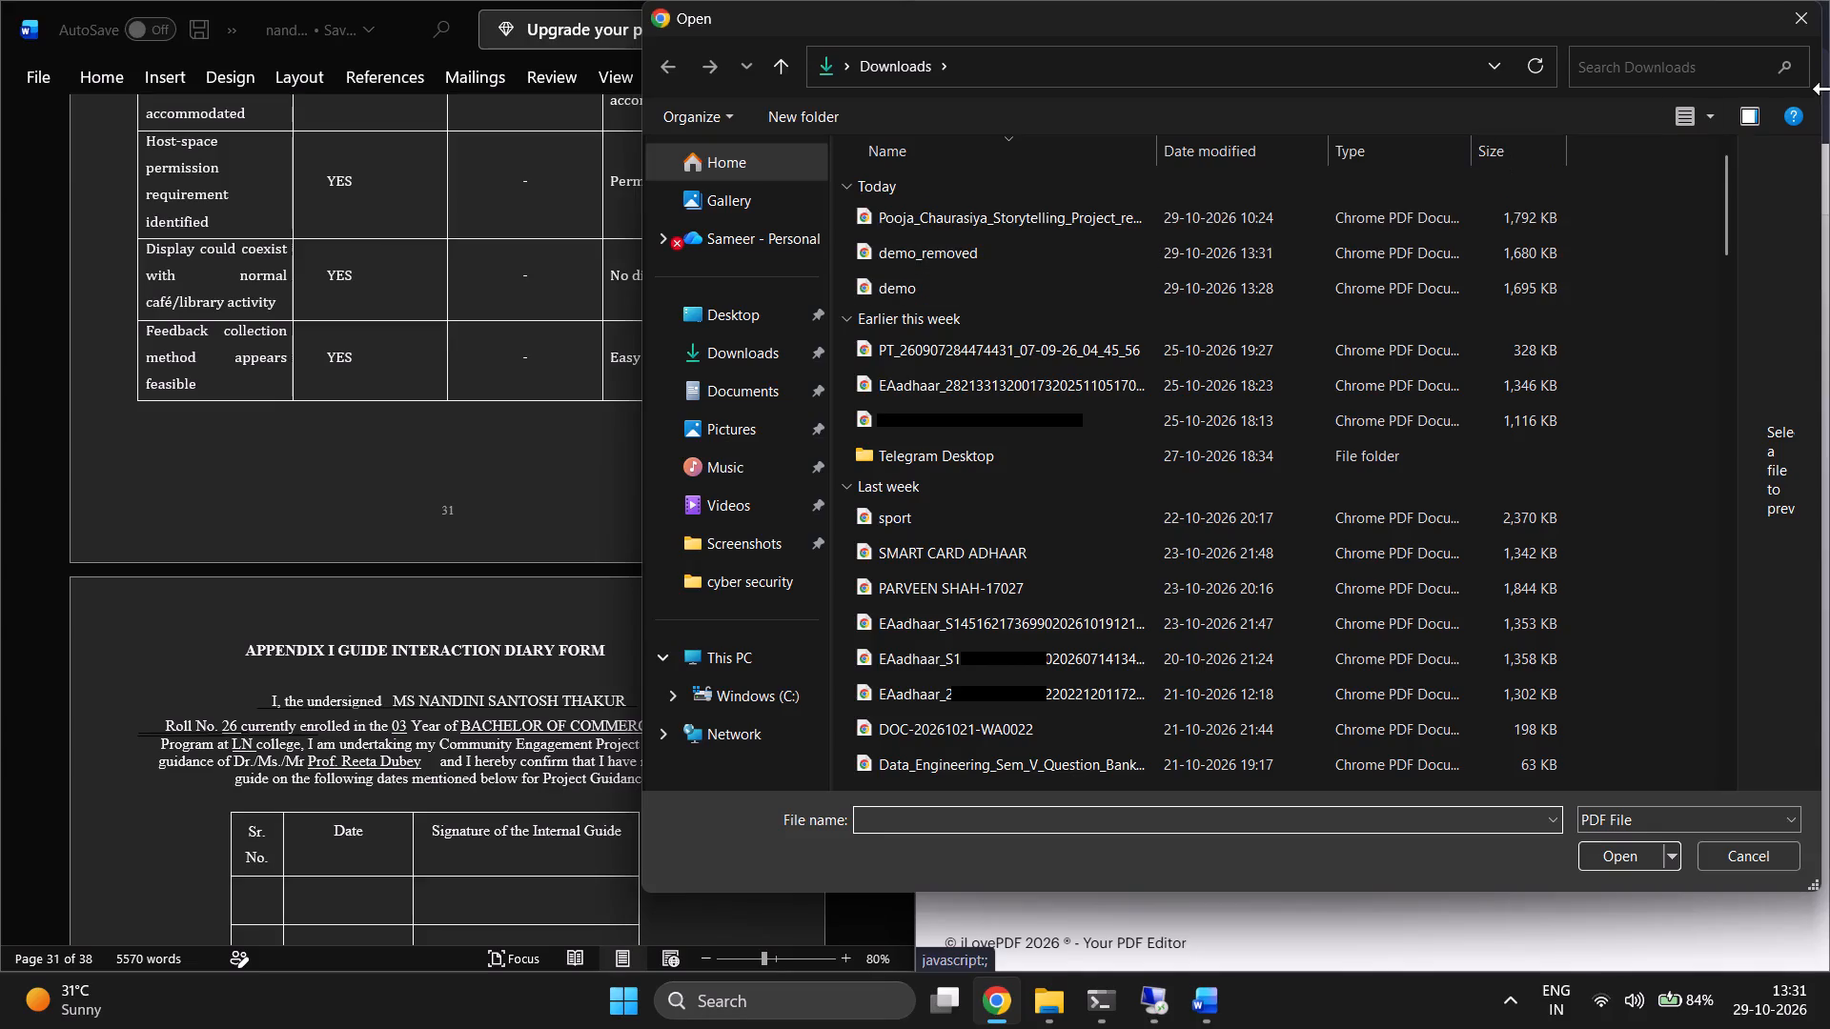
{"action": "left_click", "coordinate": [1810, 24]}
Open the recent download history and examine the reference report's questionnaire, field observation checklist and Appendix II pages in Word.
{"action": "scroll", "coordinate": [457, 358], "scroll_direction": "up", "scroll_amount": 1}
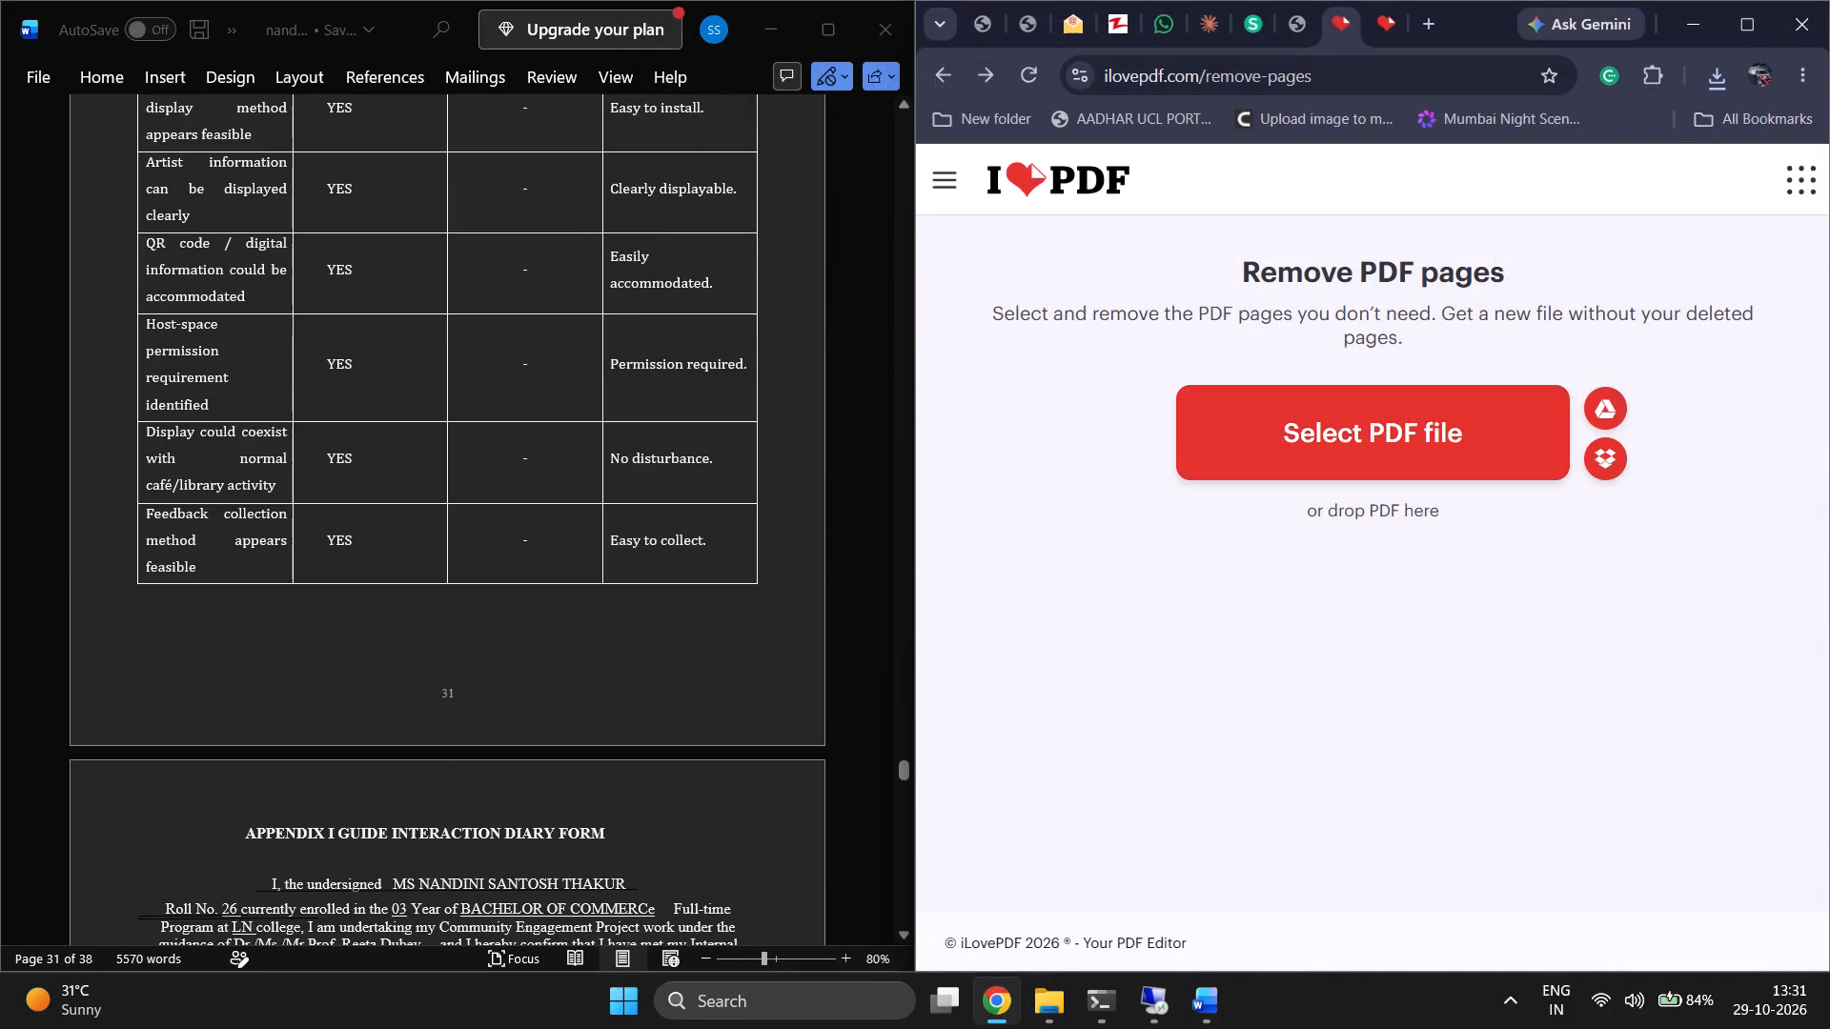
{"action": "scroll", "coordinate": [457, 358], "scroll_direction": "up", "scroll_amount": 2}
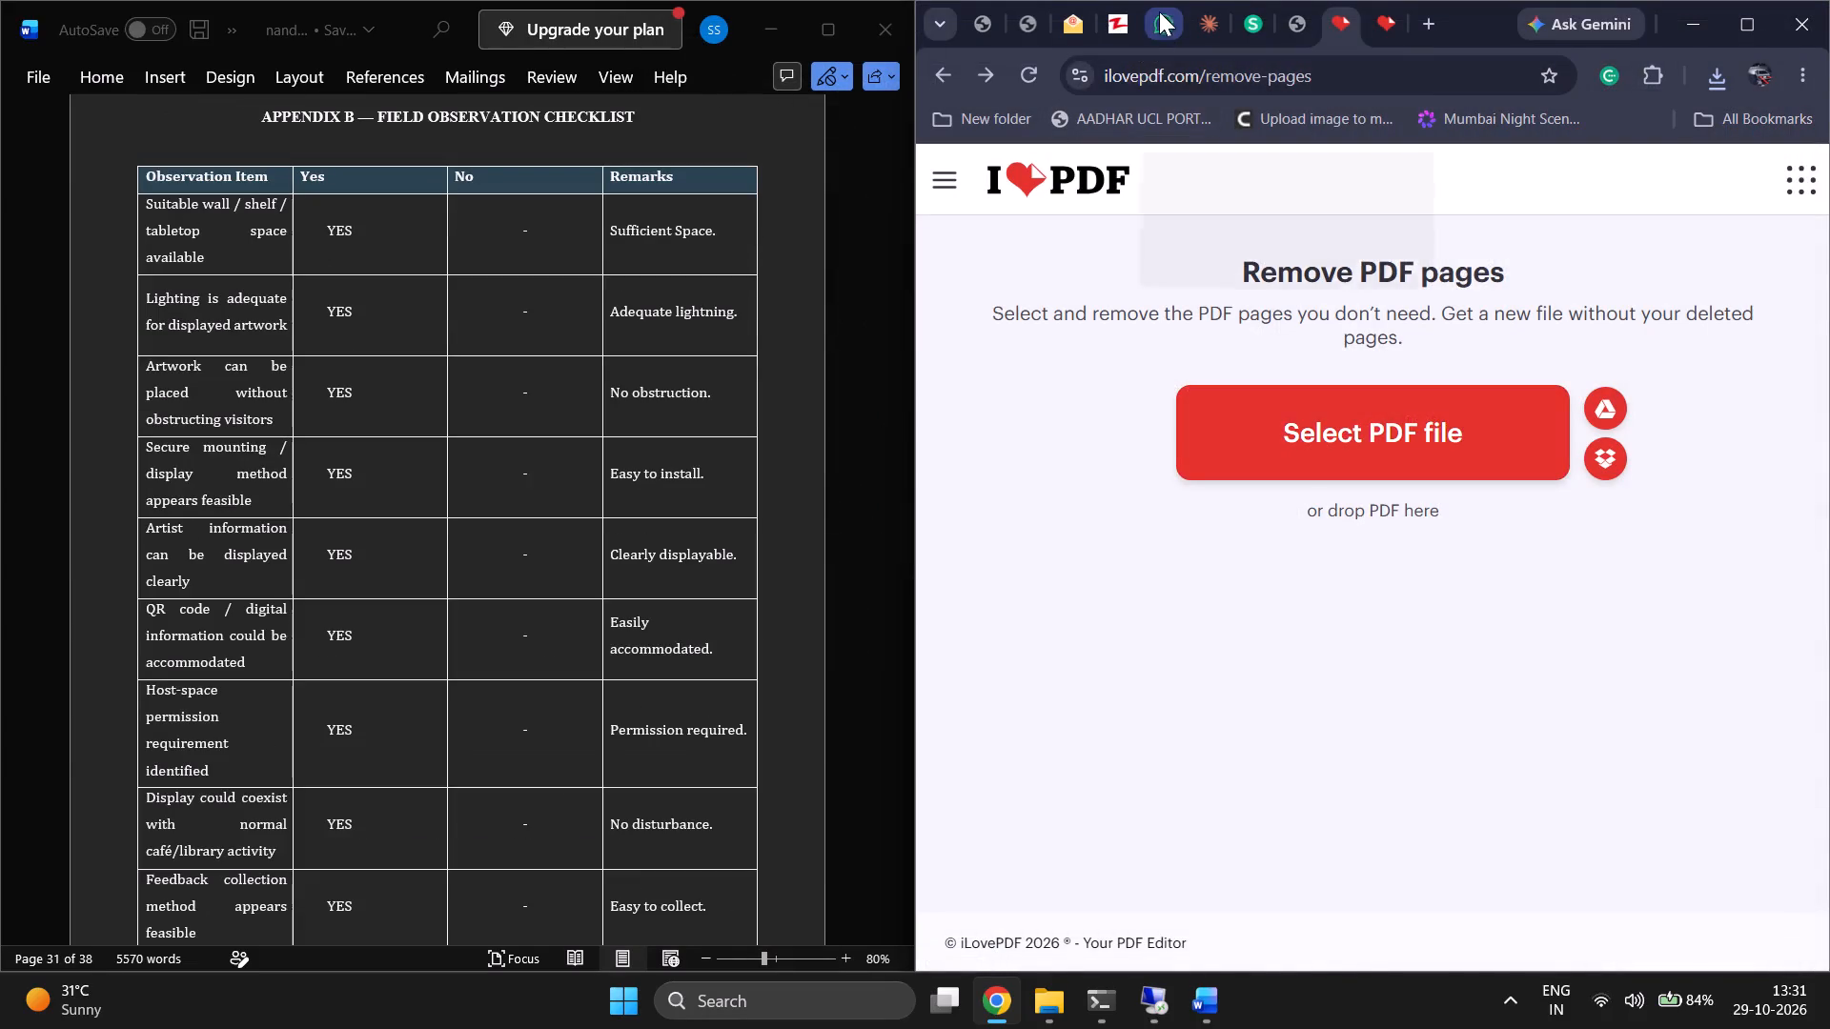
{"action": "left_click", "coordinate": [1723, 75]}
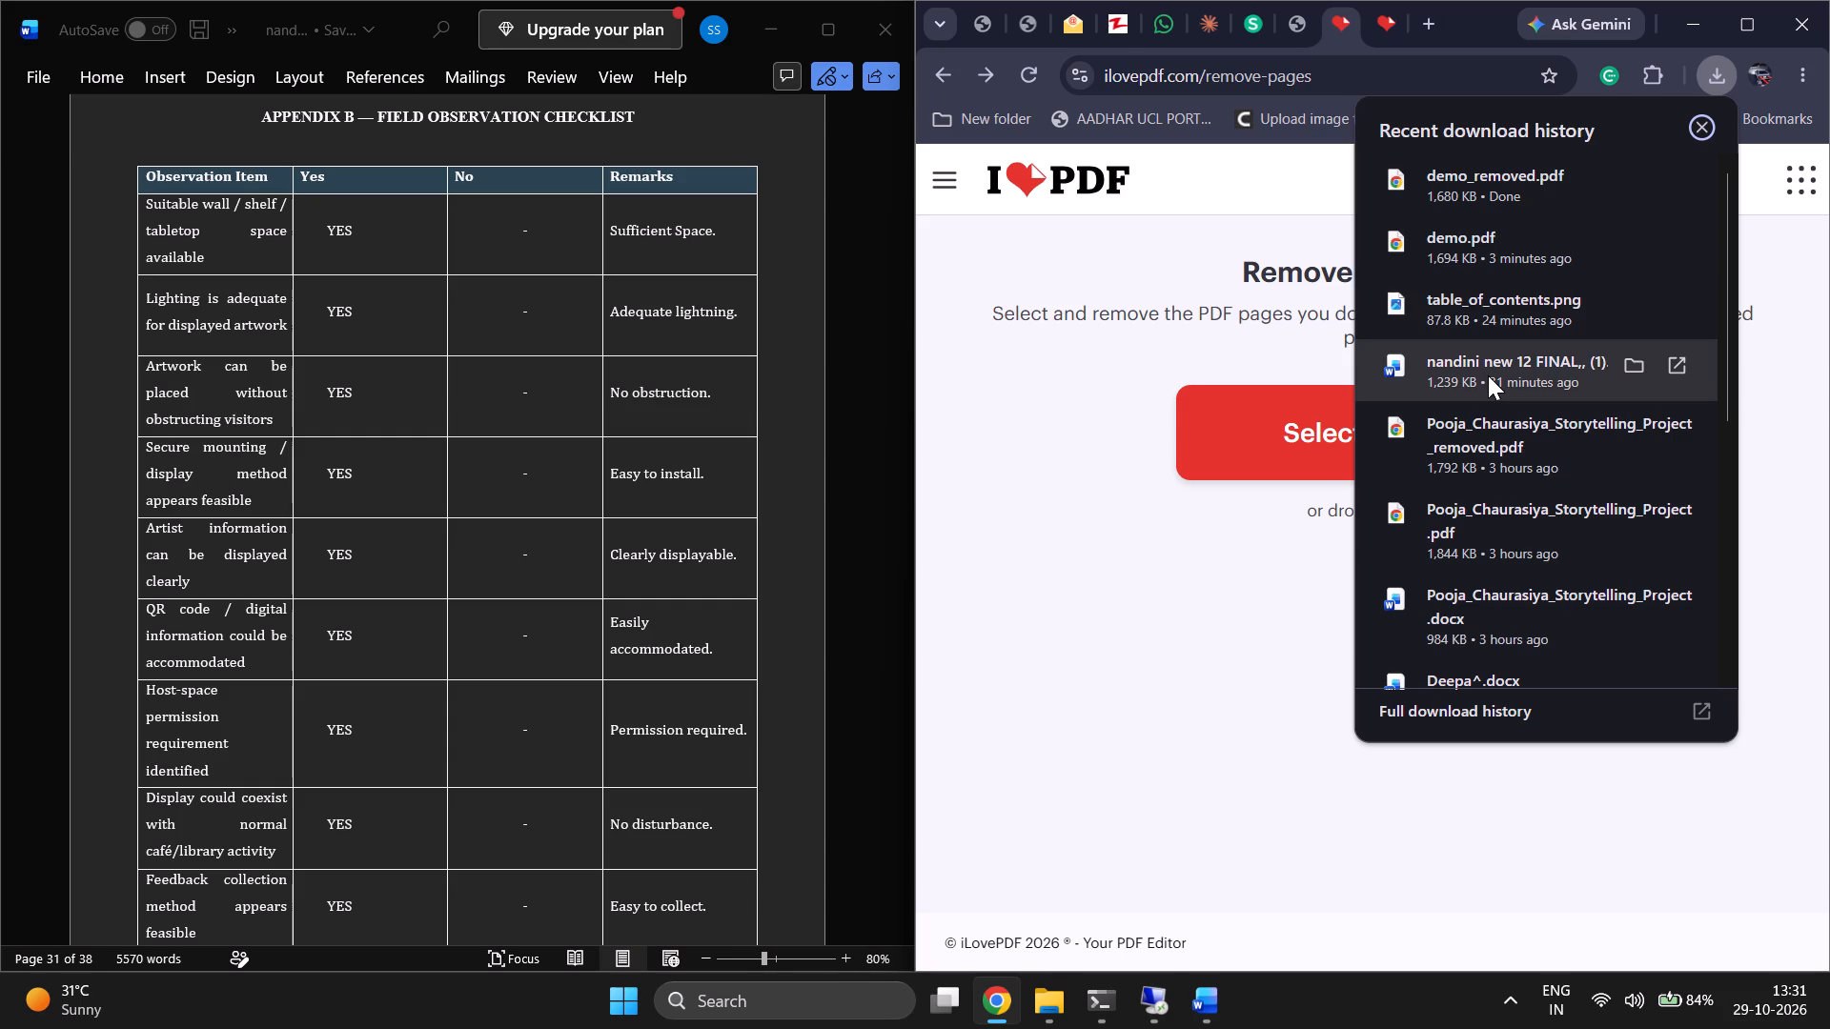
{"action": "scroll", "coordinate": [461, 409], "scroll_direction": "up", "scroll_amount": 14}
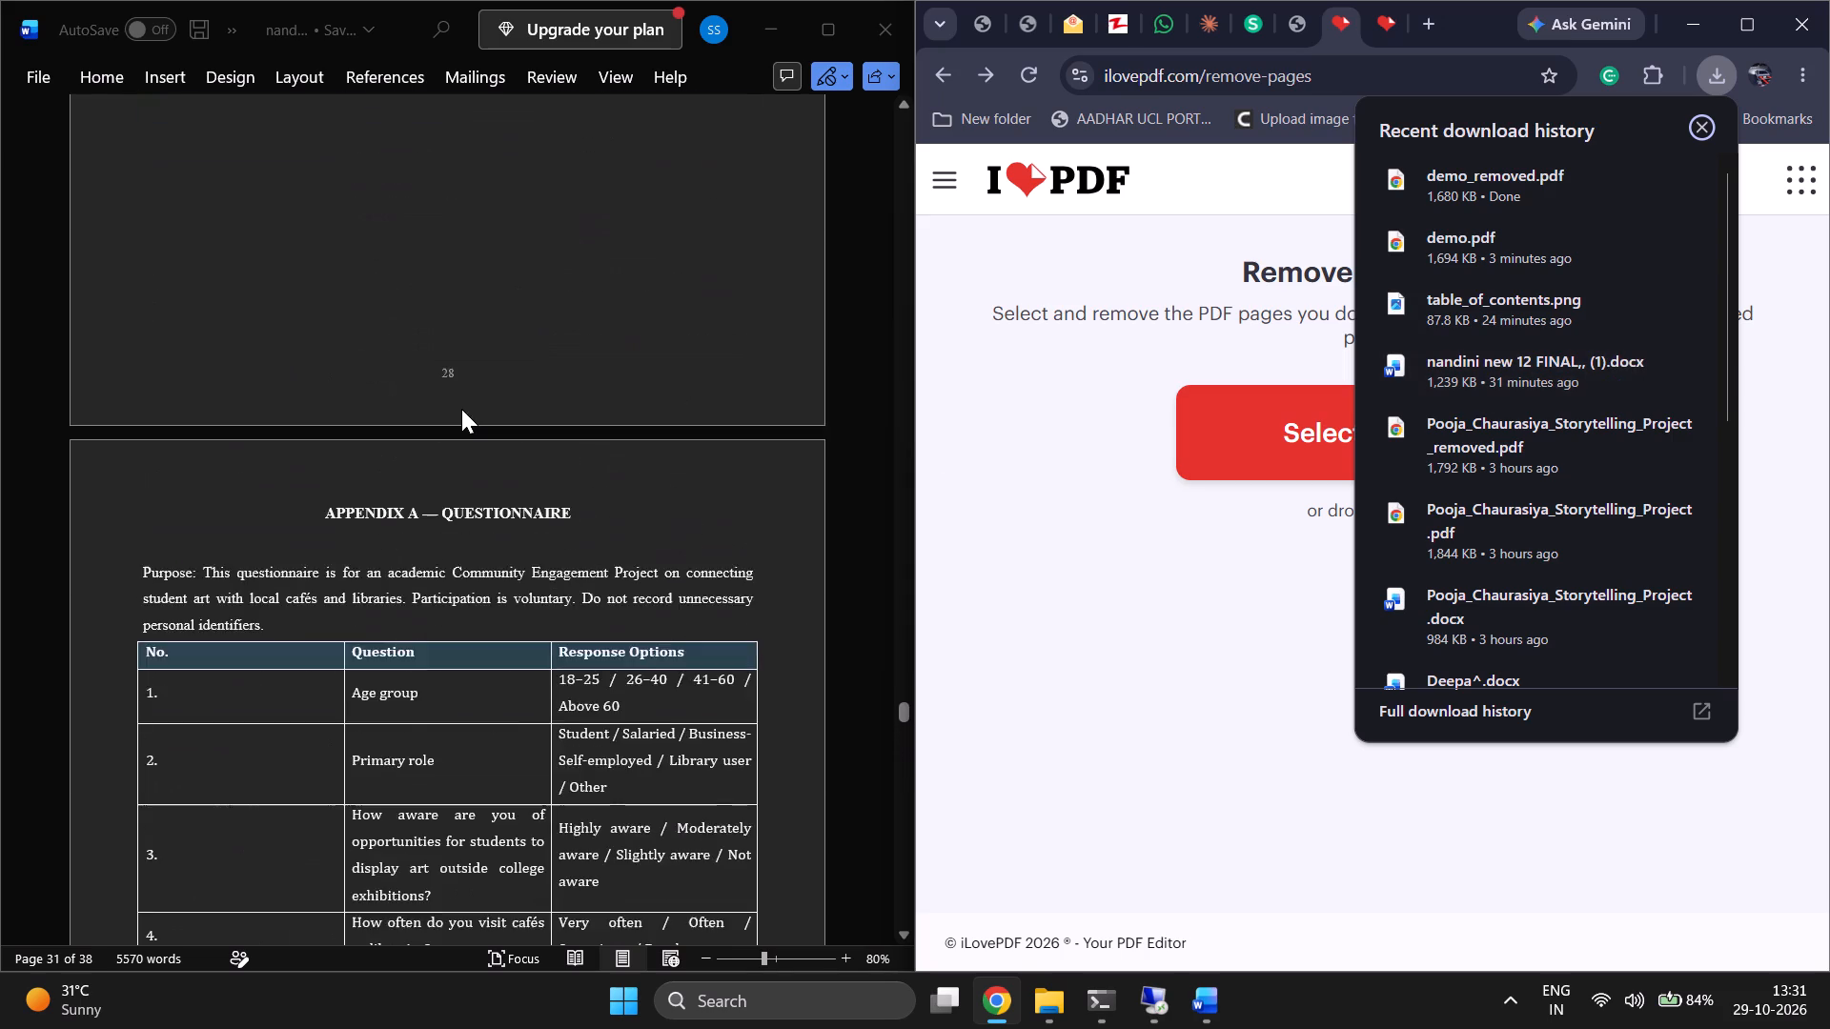
{"action": "scroll", "coordinate": [461, 409], "scroll_direction": "up", "scroll_amount": 6}
{"action": "scroll", "coordinate": [461, 409], "scroll_direction": "down", "scroll_amount": 1}
{"action": "scroll", "coordinate": [461, 409], "scroll_direction": "up", "scroll_amount": 1}
{"action": "scroll", "coordinate": [461, 409], "scroll_direction": "down", "scroll_amount": 4}
{"action": "scroll", "coordinate": [461, 409], "scroll_direction": "up", "scroll_amount": 1}
{"action": "scroll", "coordinate": [461, 409], "scroll_direction": "down", "scroll_amount": 2}
{"action": "scroll", "coordinate": [461, 409], "scroll_direction": "up", "scroll_amount": 1}
{"action": "scroll", "coordinate": [461, 409], "scroll_direction": "down", "scroll_amount": 14}
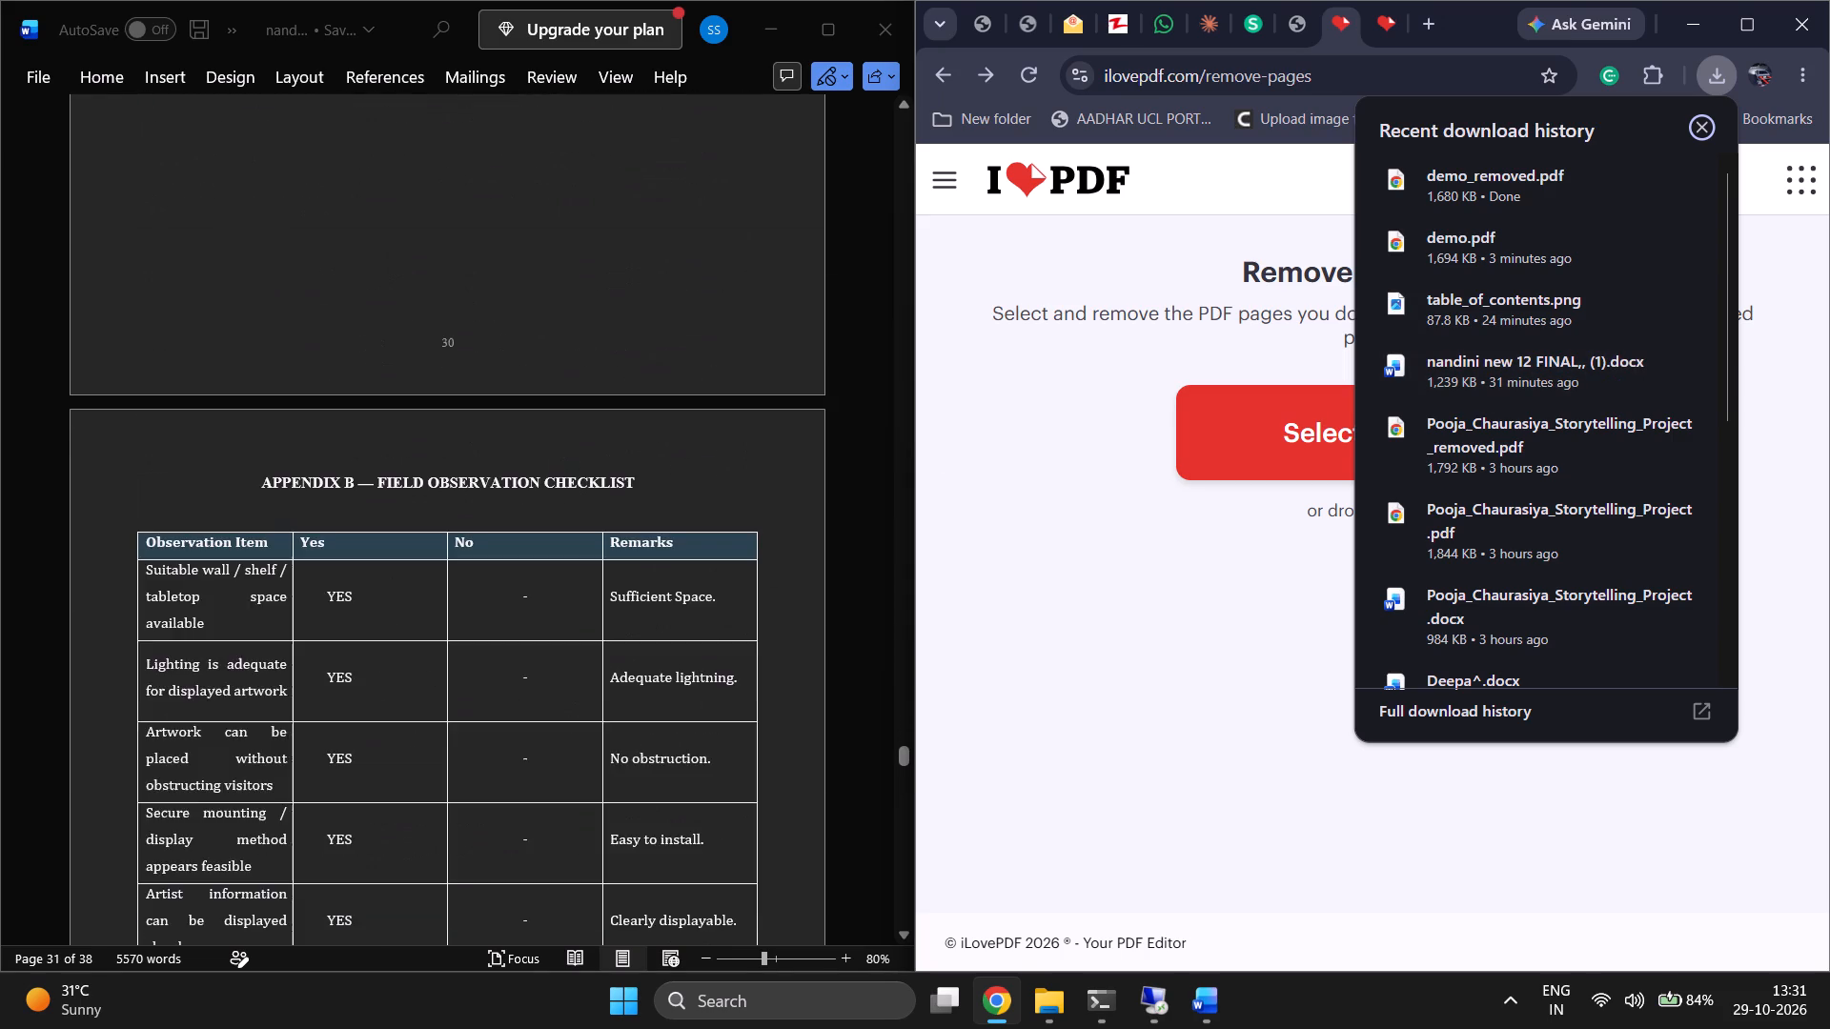
{"action": "scroll", "coordinate": [461, 409], "scroll_direction": "down", "scroll_amount": 15}
{"action": "scroll", "coordinate": [461, 409], "scroll_direction": "up", "scroll_amount": 2}
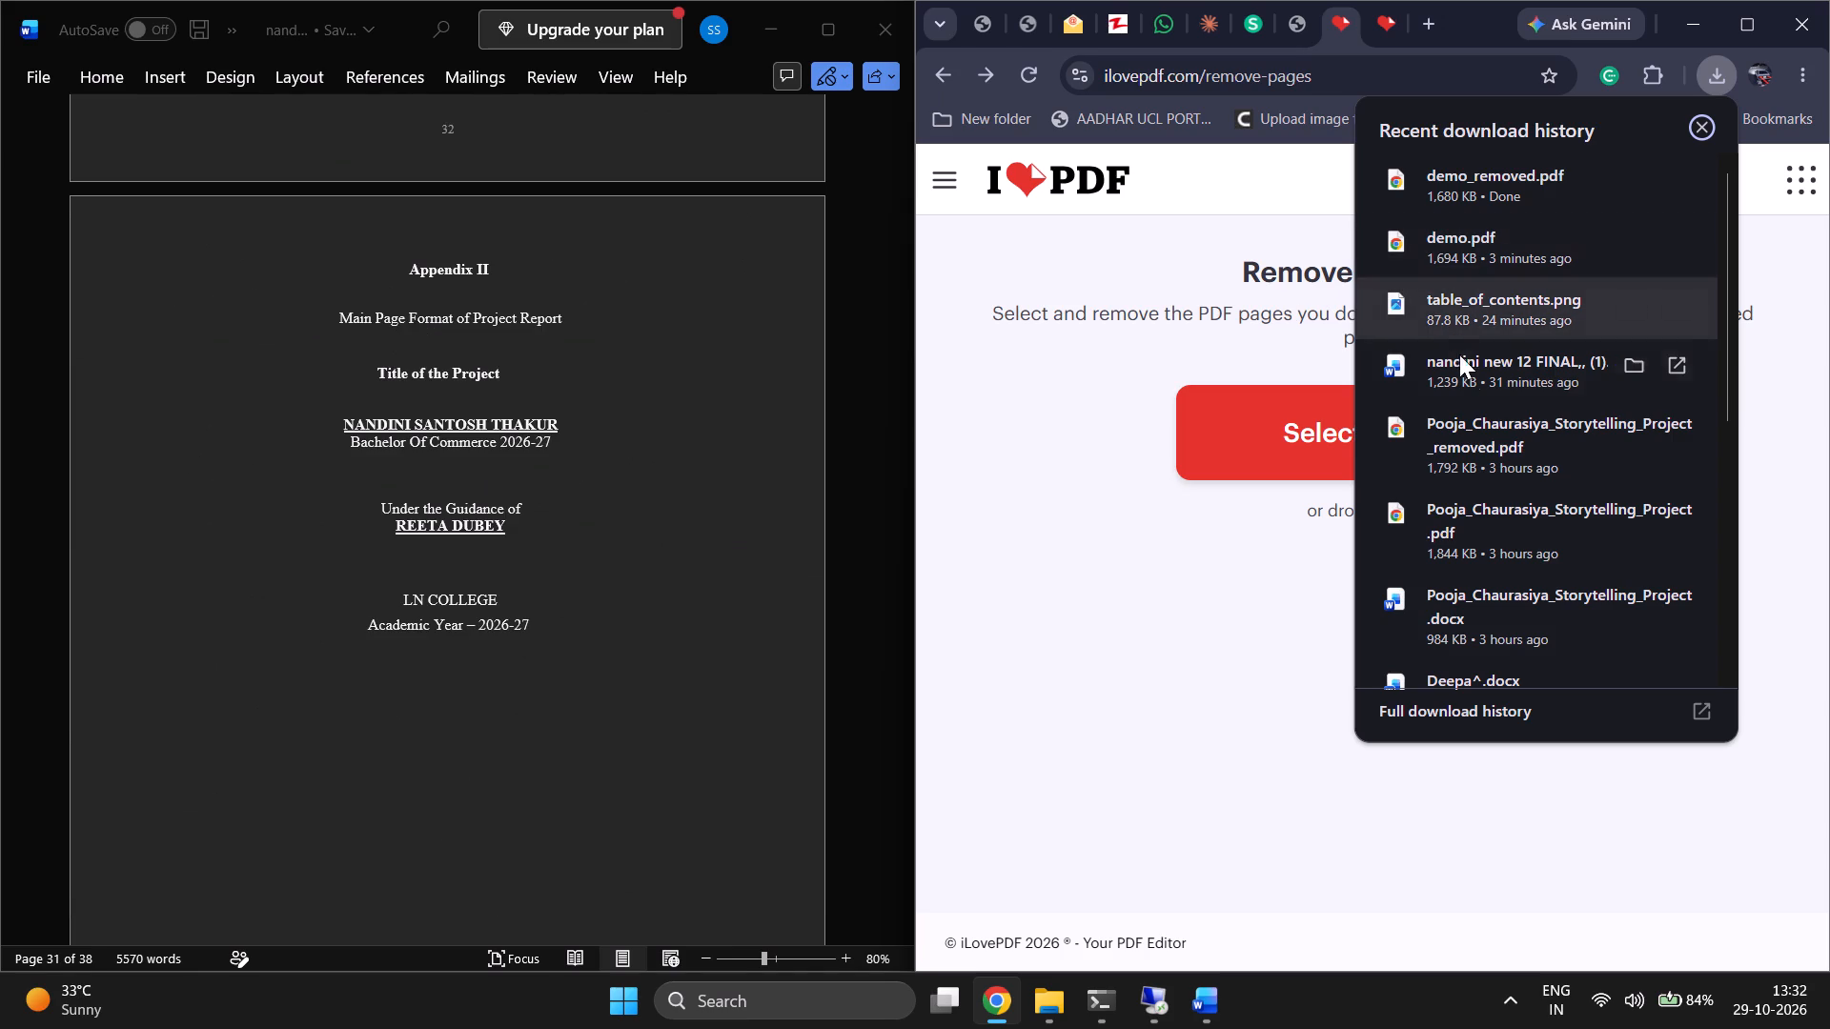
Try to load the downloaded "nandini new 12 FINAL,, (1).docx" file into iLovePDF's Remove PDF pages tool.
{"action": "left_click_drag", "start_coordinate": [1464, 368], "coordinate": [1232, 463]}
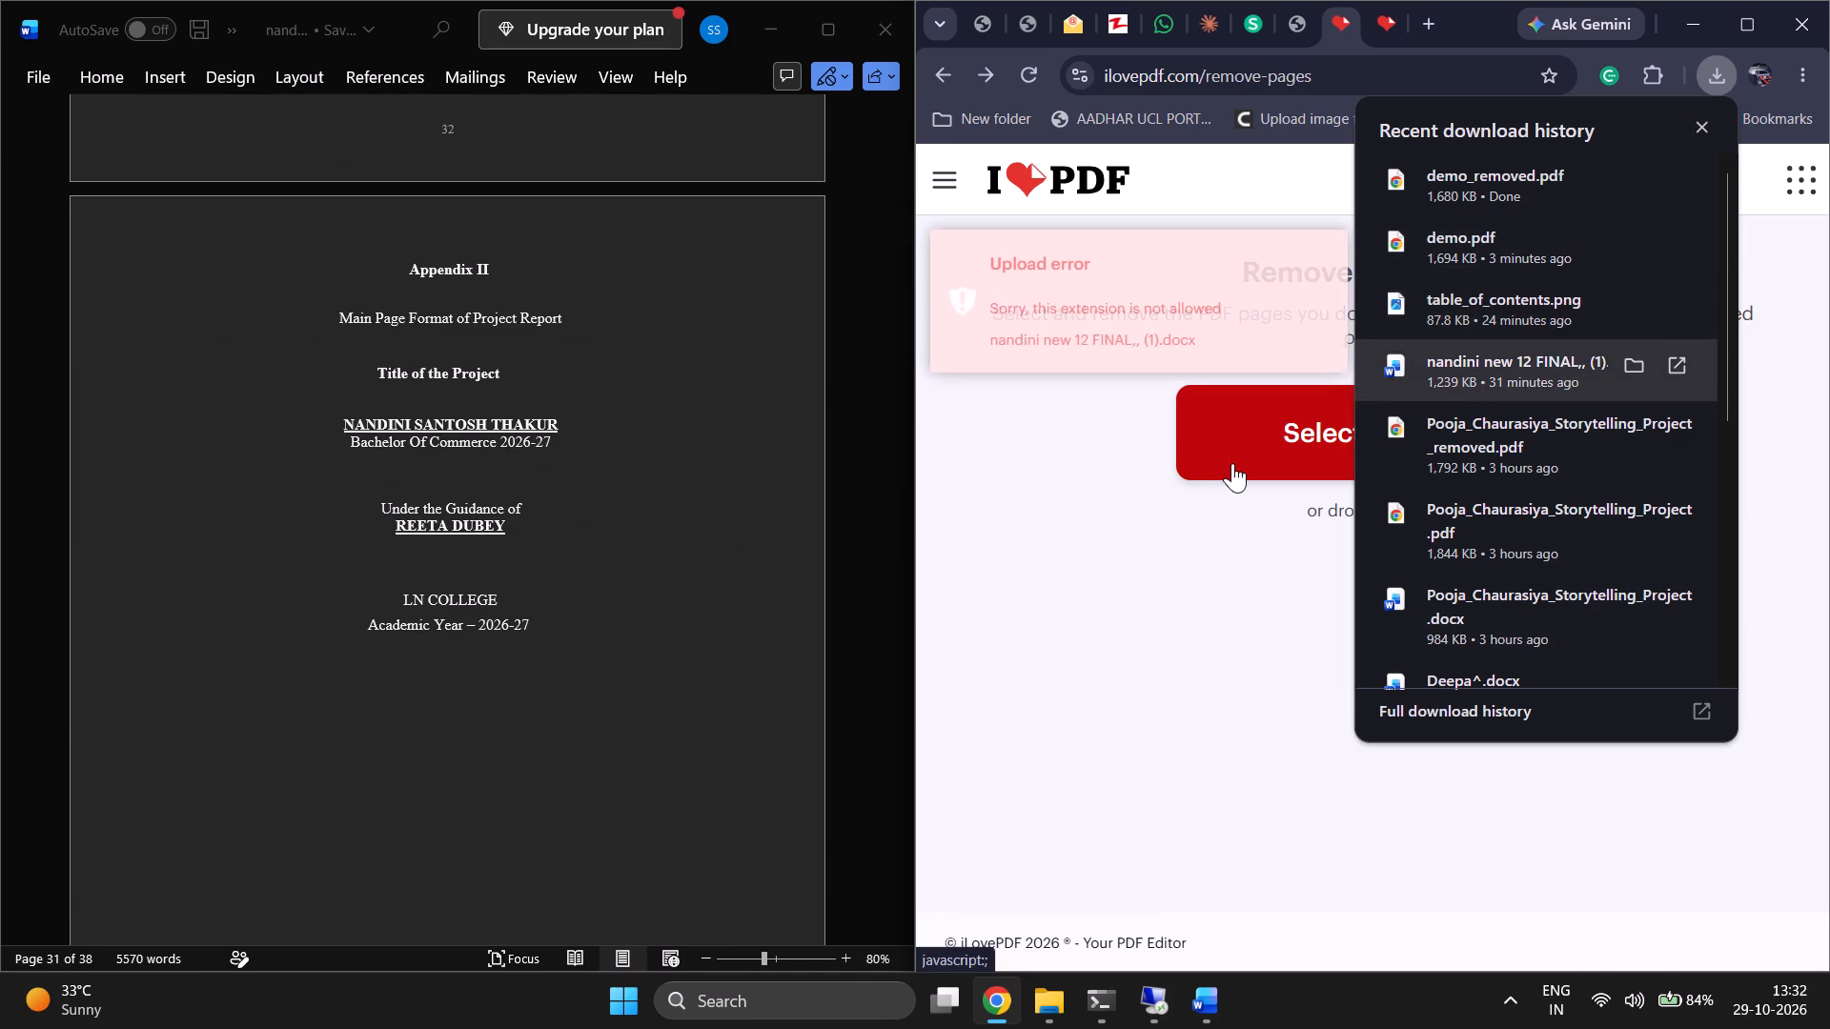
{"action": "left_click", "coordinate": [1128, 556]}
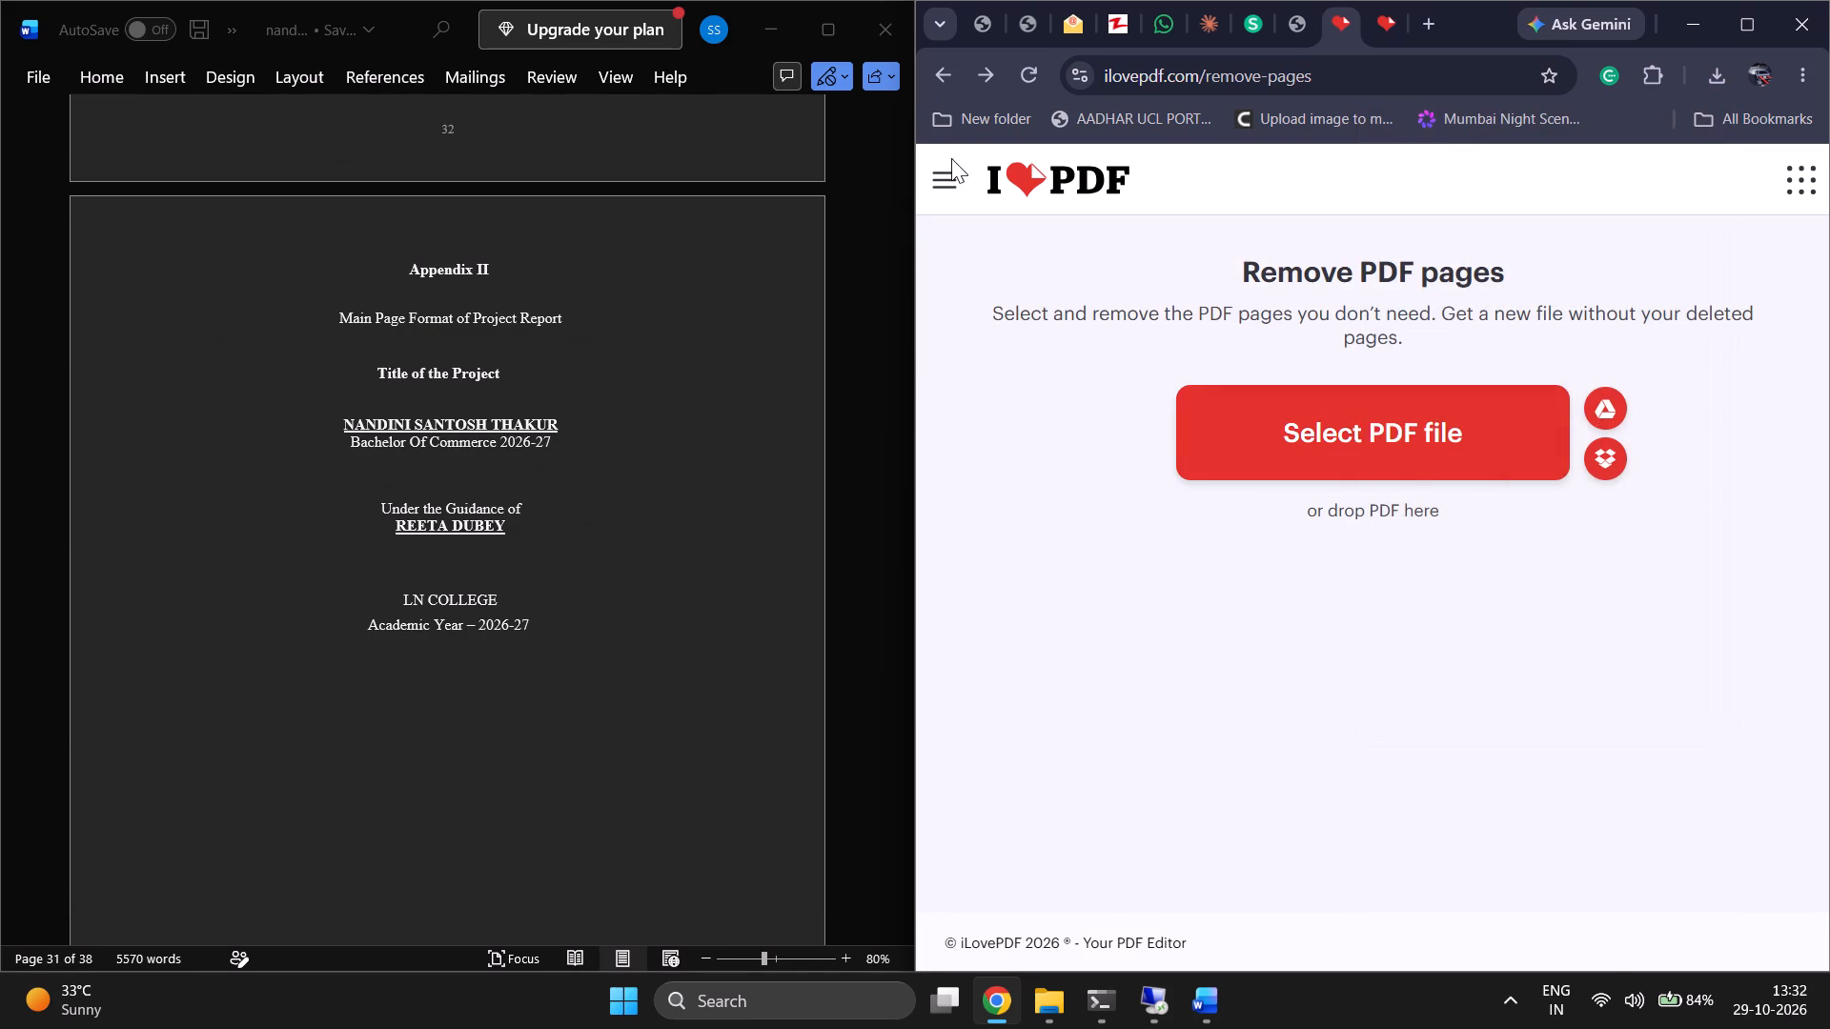
Go back to the Google results and search for "doc file page remover".
{"action": "left_click", "coordinate": [928, 77]}
{"action": "left_click", "coordinate": [1465, 198]}
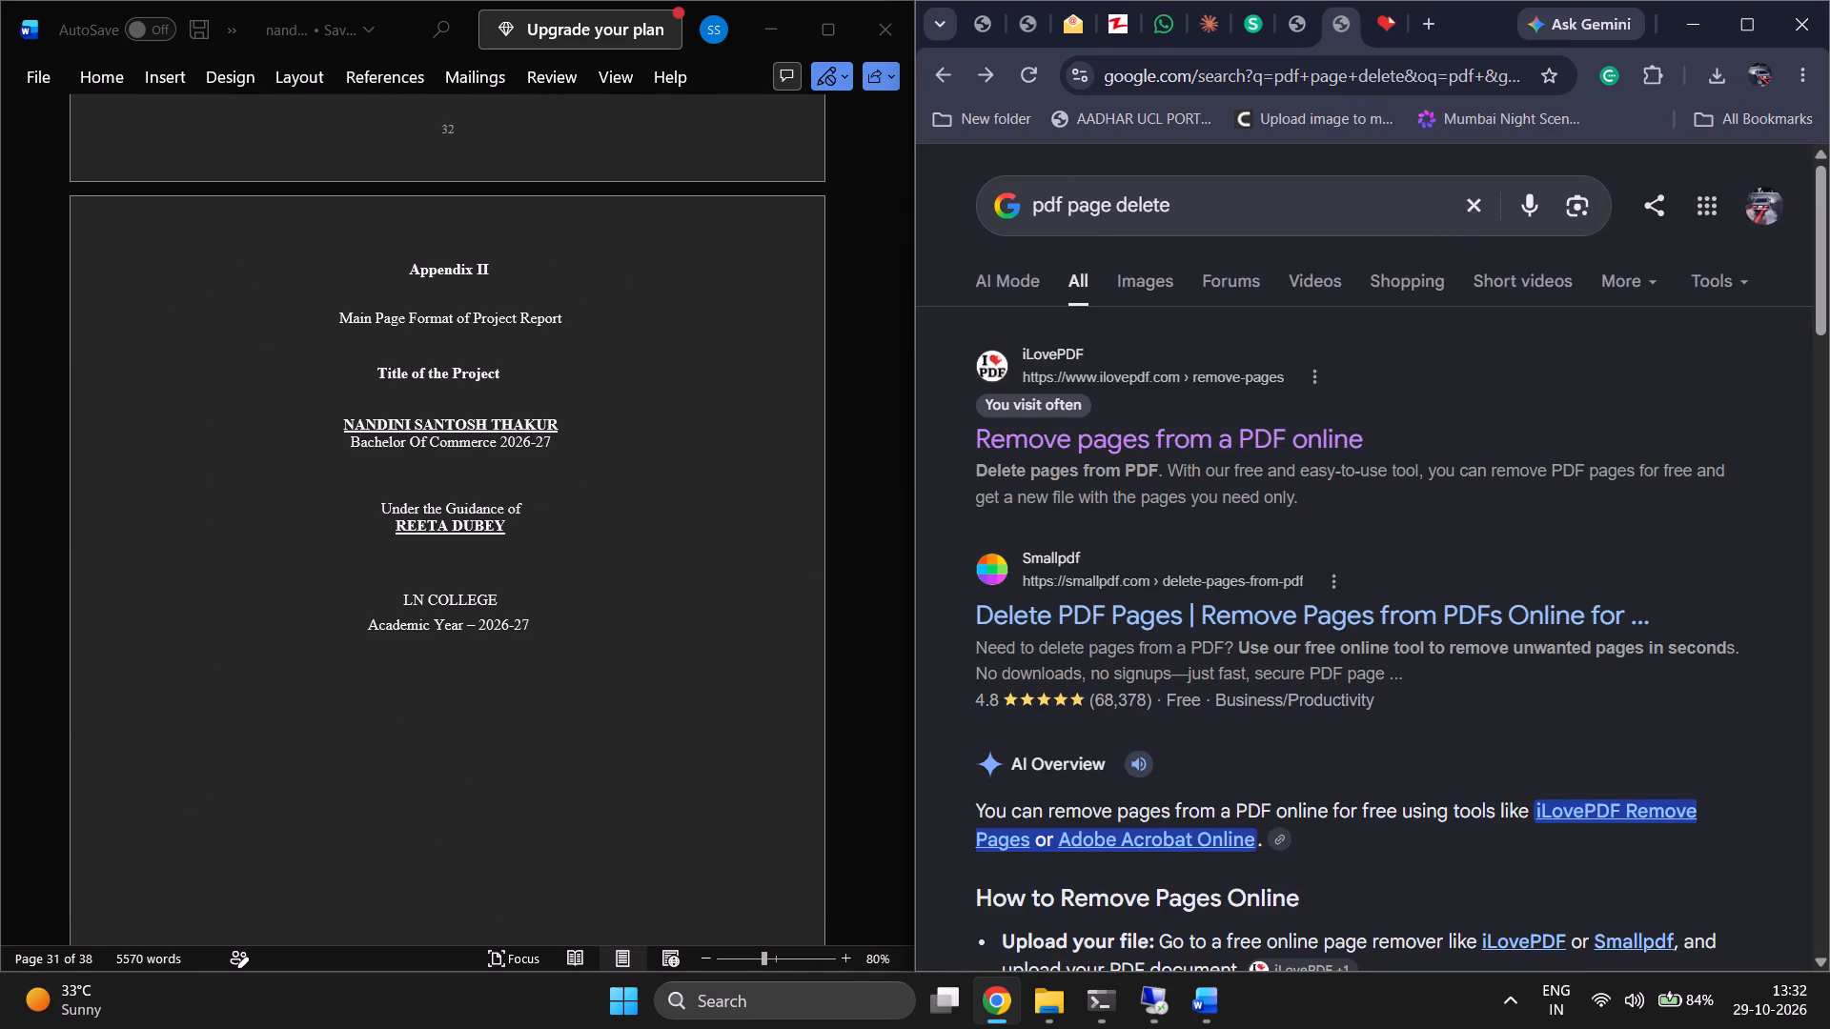
{"action": "type", "text": "doc"}
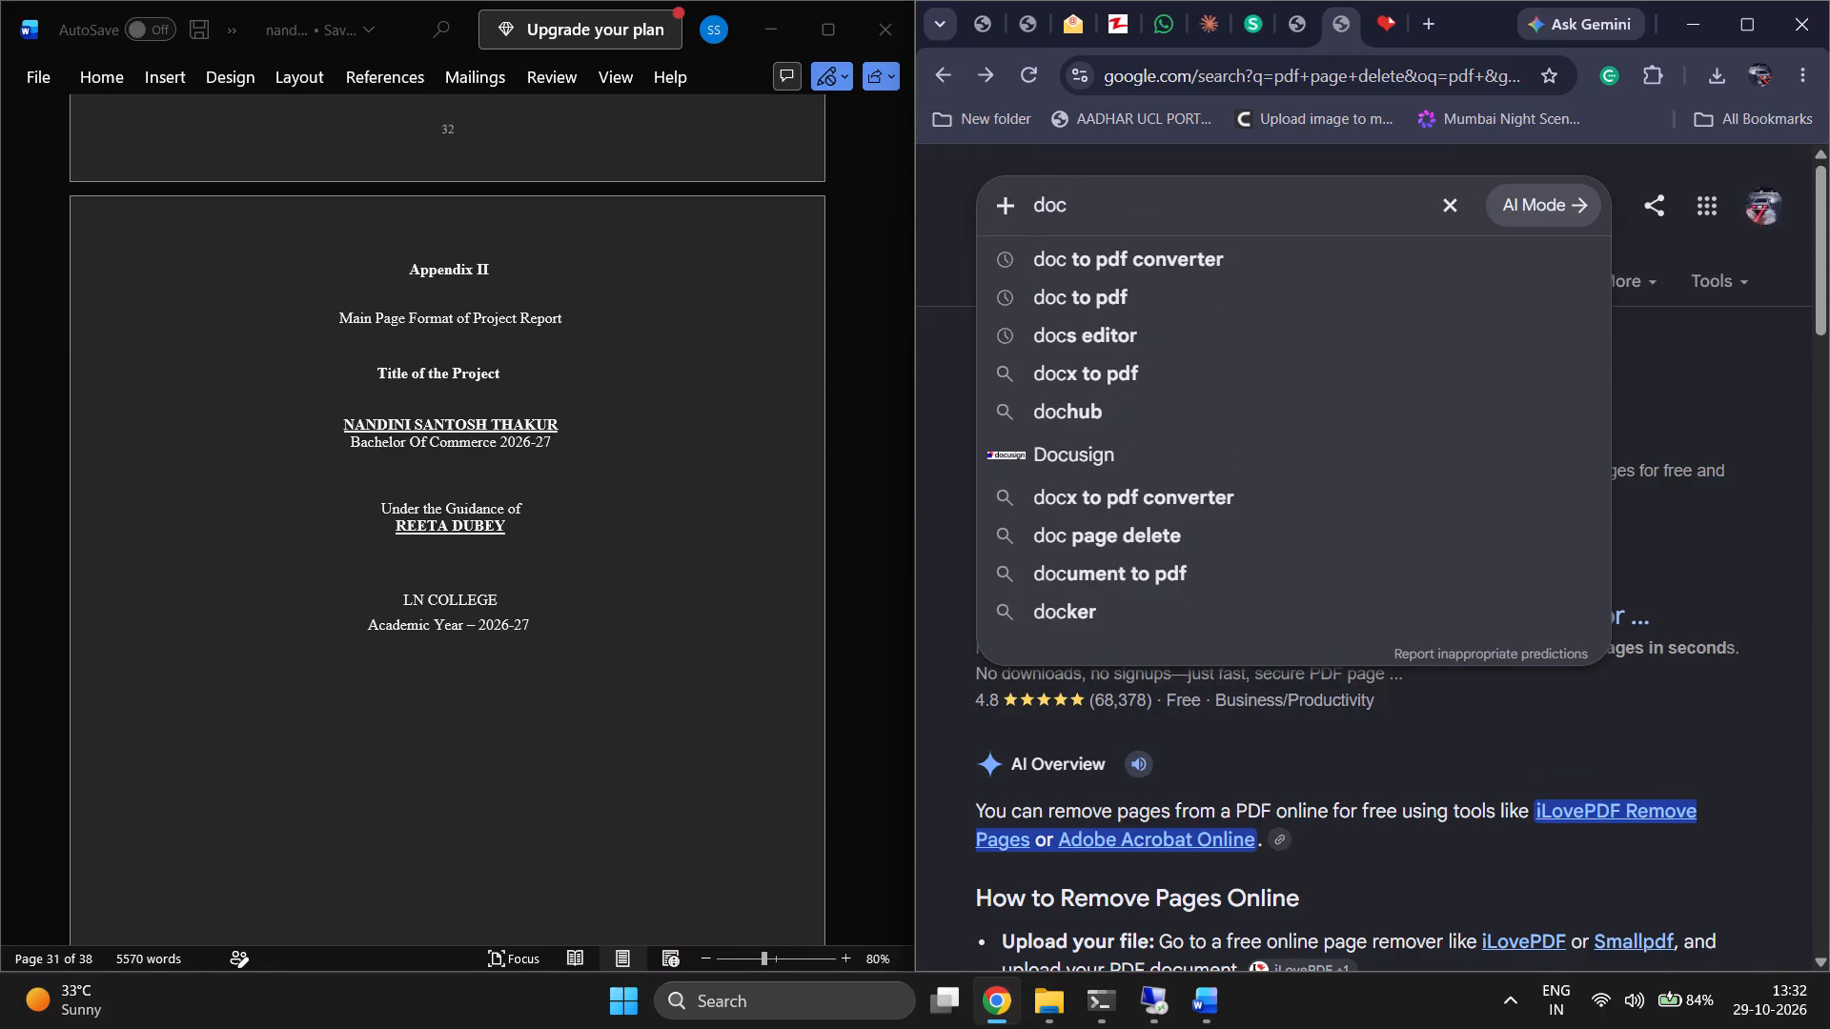
{"action": "key", "text": "space"}
{"action": "type", "text": "file"}
{"action": "key", "text": "space"}
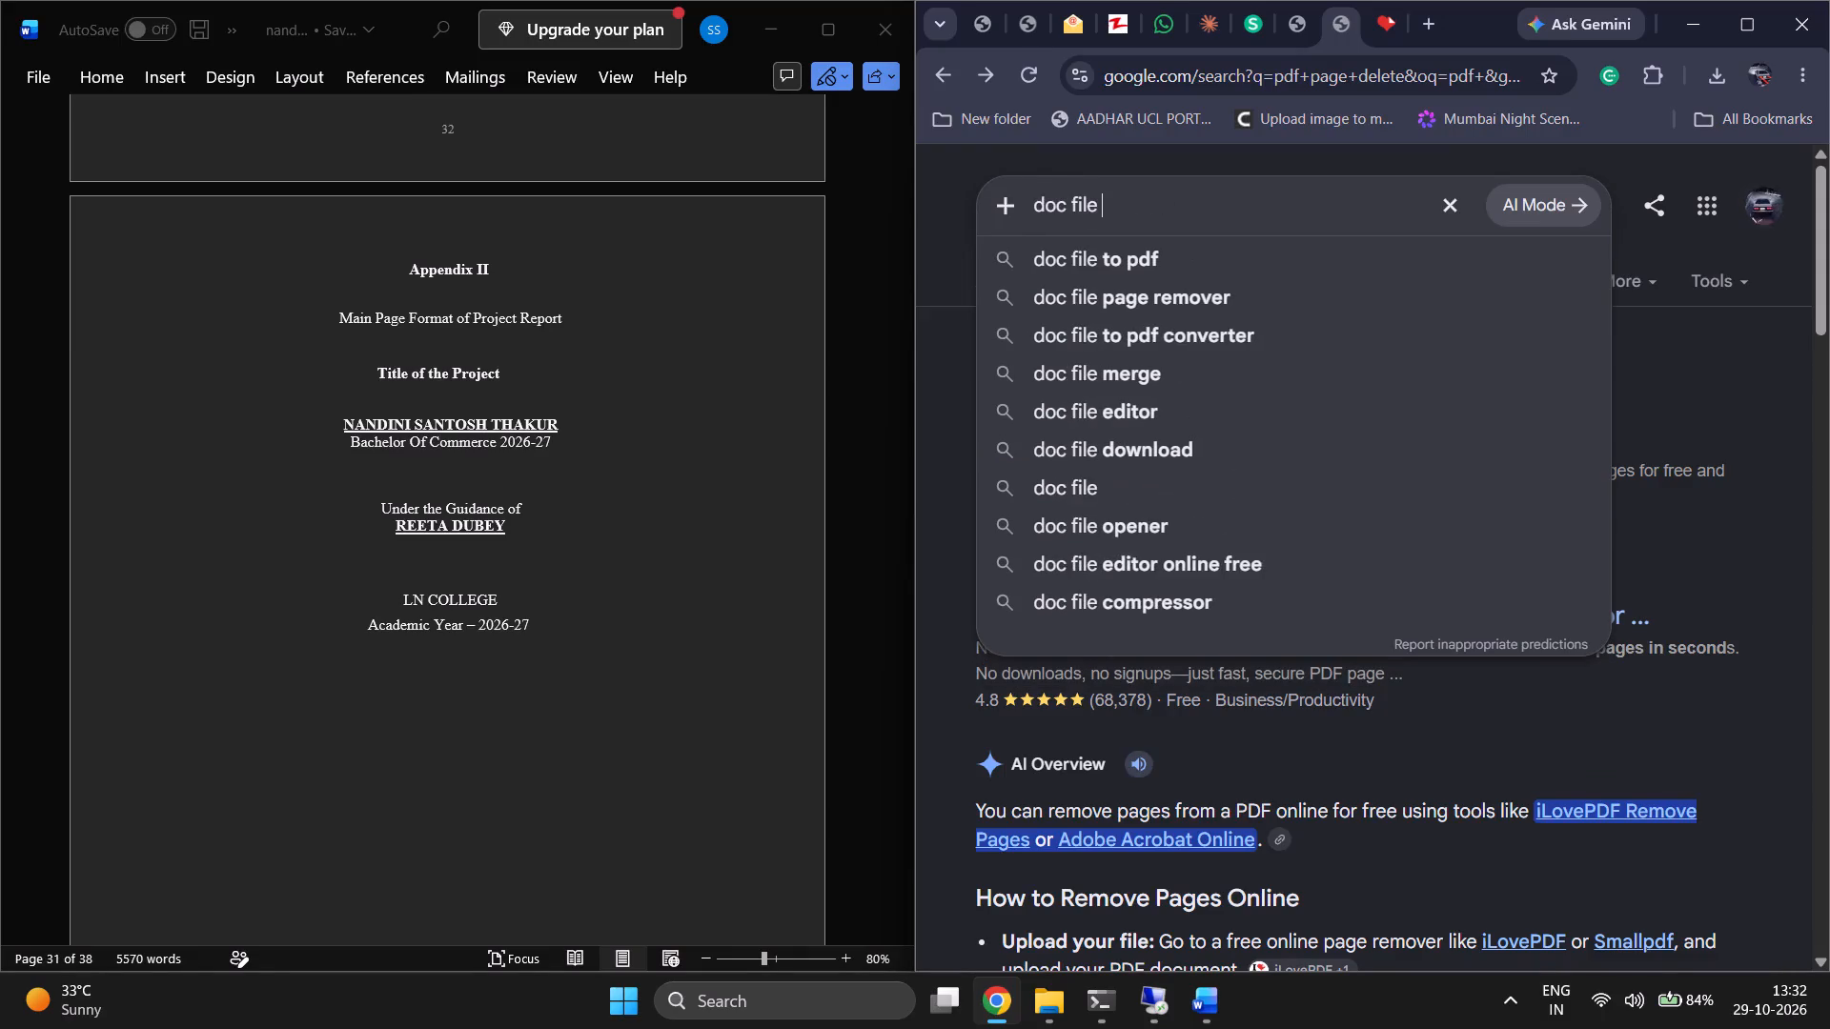
{"action": "key", "text": "Down"}
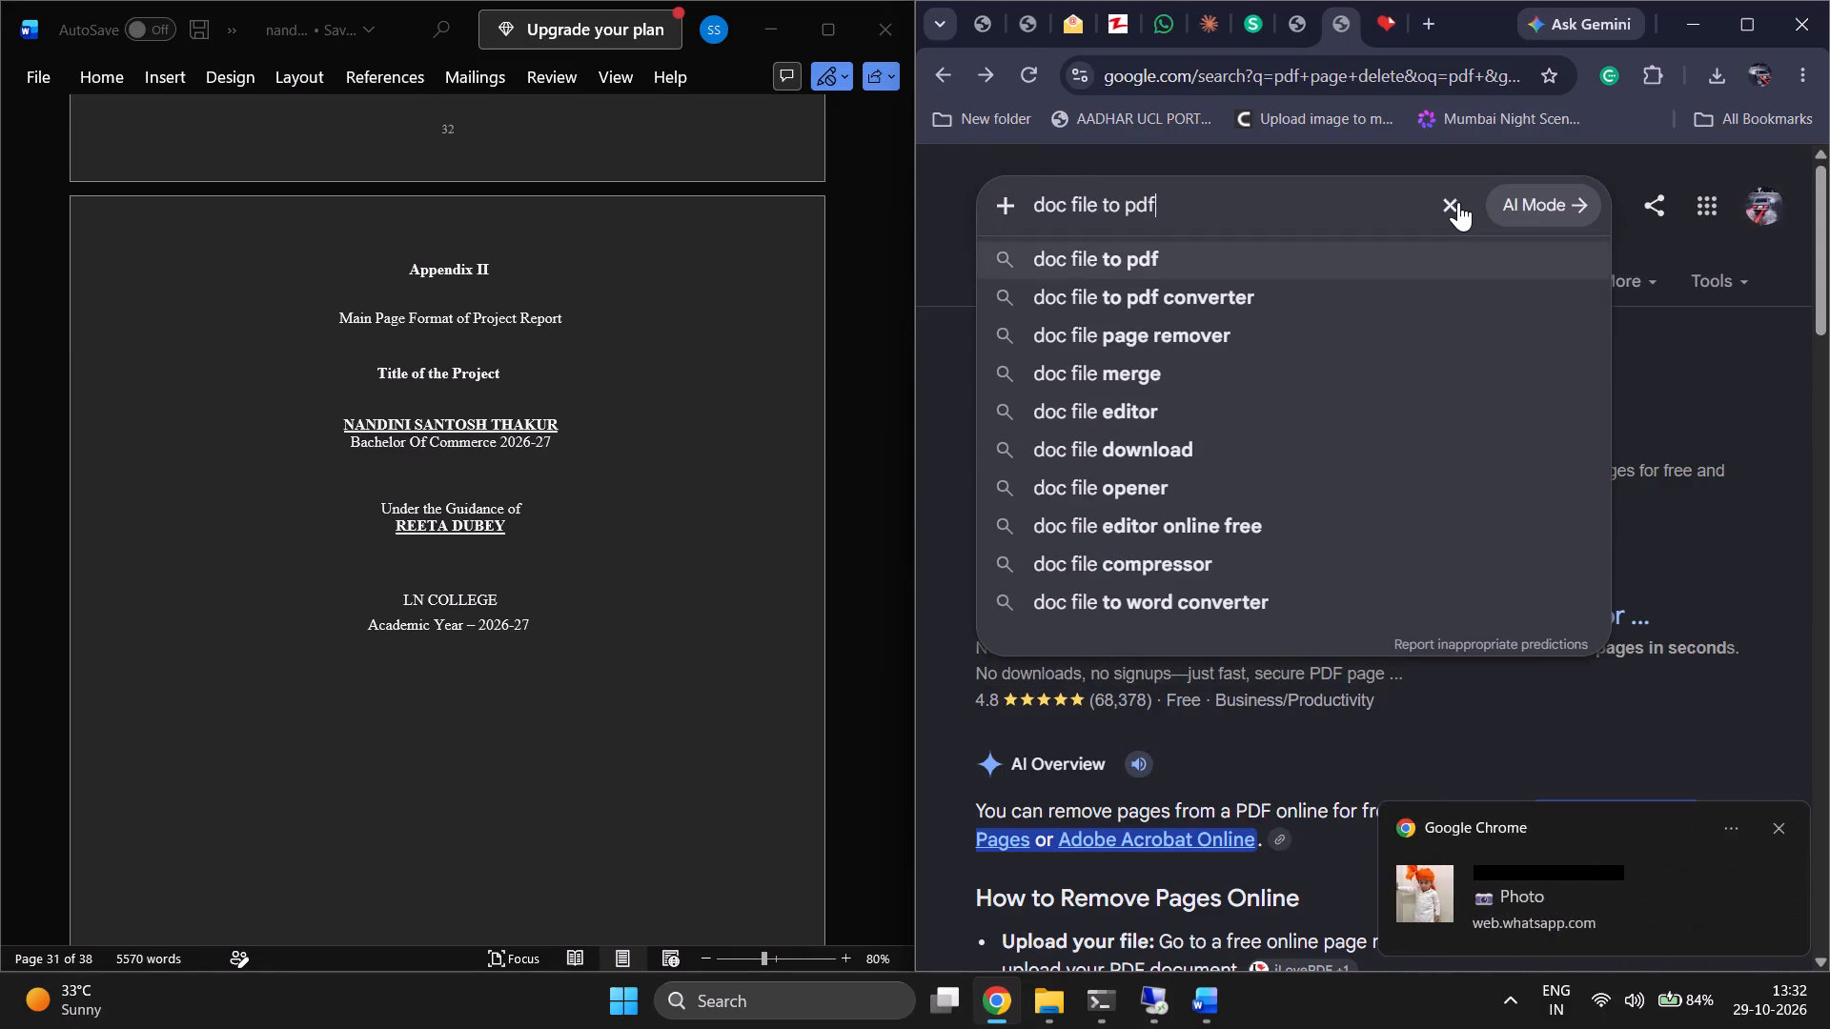
{"action": "key", "text": "Down"}
{"action": "key", "text": "Down"}
{"action": "key", "text": "Return"}
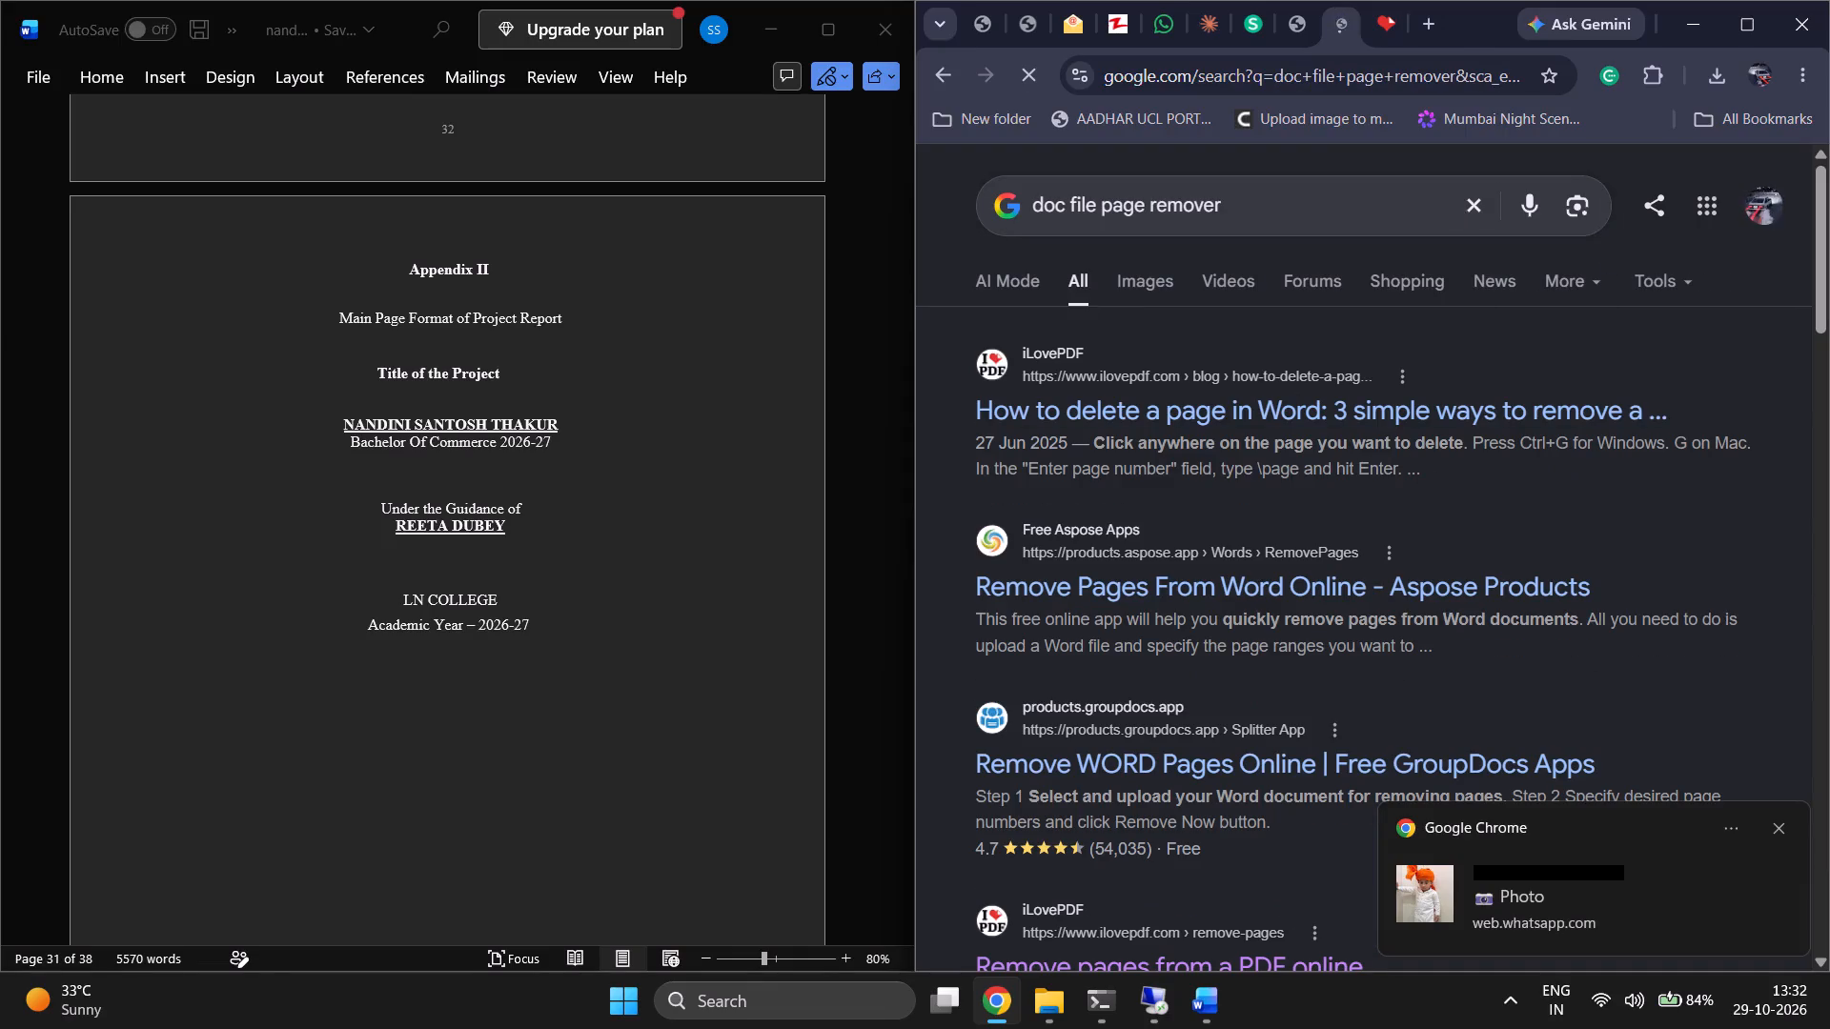
Read iLovePDF's article on how to delete a page in Word, and return to the search results.
{"action": "left_click", "coordinate": [1396, 417]}
{"action": "scroll", "coordinate": [1304, 449], "scroll_direction": "up", "scroll_amount": 1}
{"action": "scroll", "coordinate": [1304, 449], "scroll_direction": "down", "scroll_amount": 2}
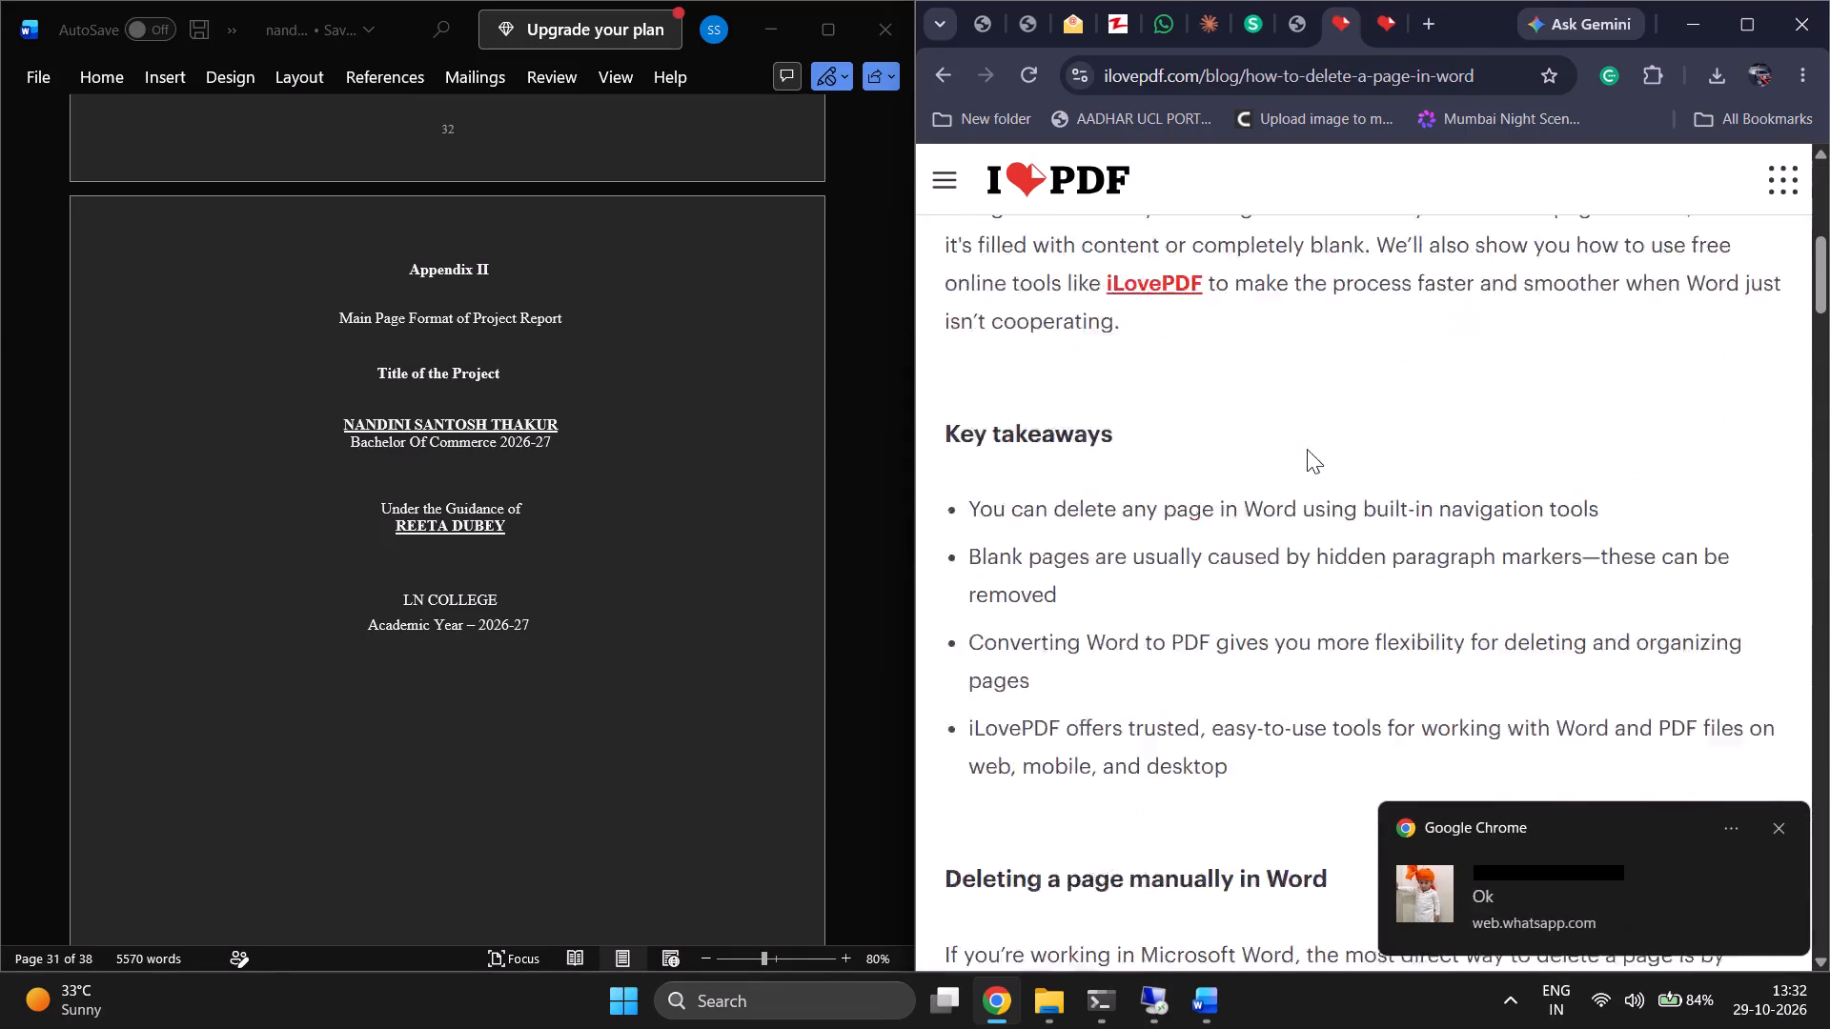
{"action": "scroll", "coordinate": [1307, 449], "scroll_direction": "down", "scroll_amount": 5}
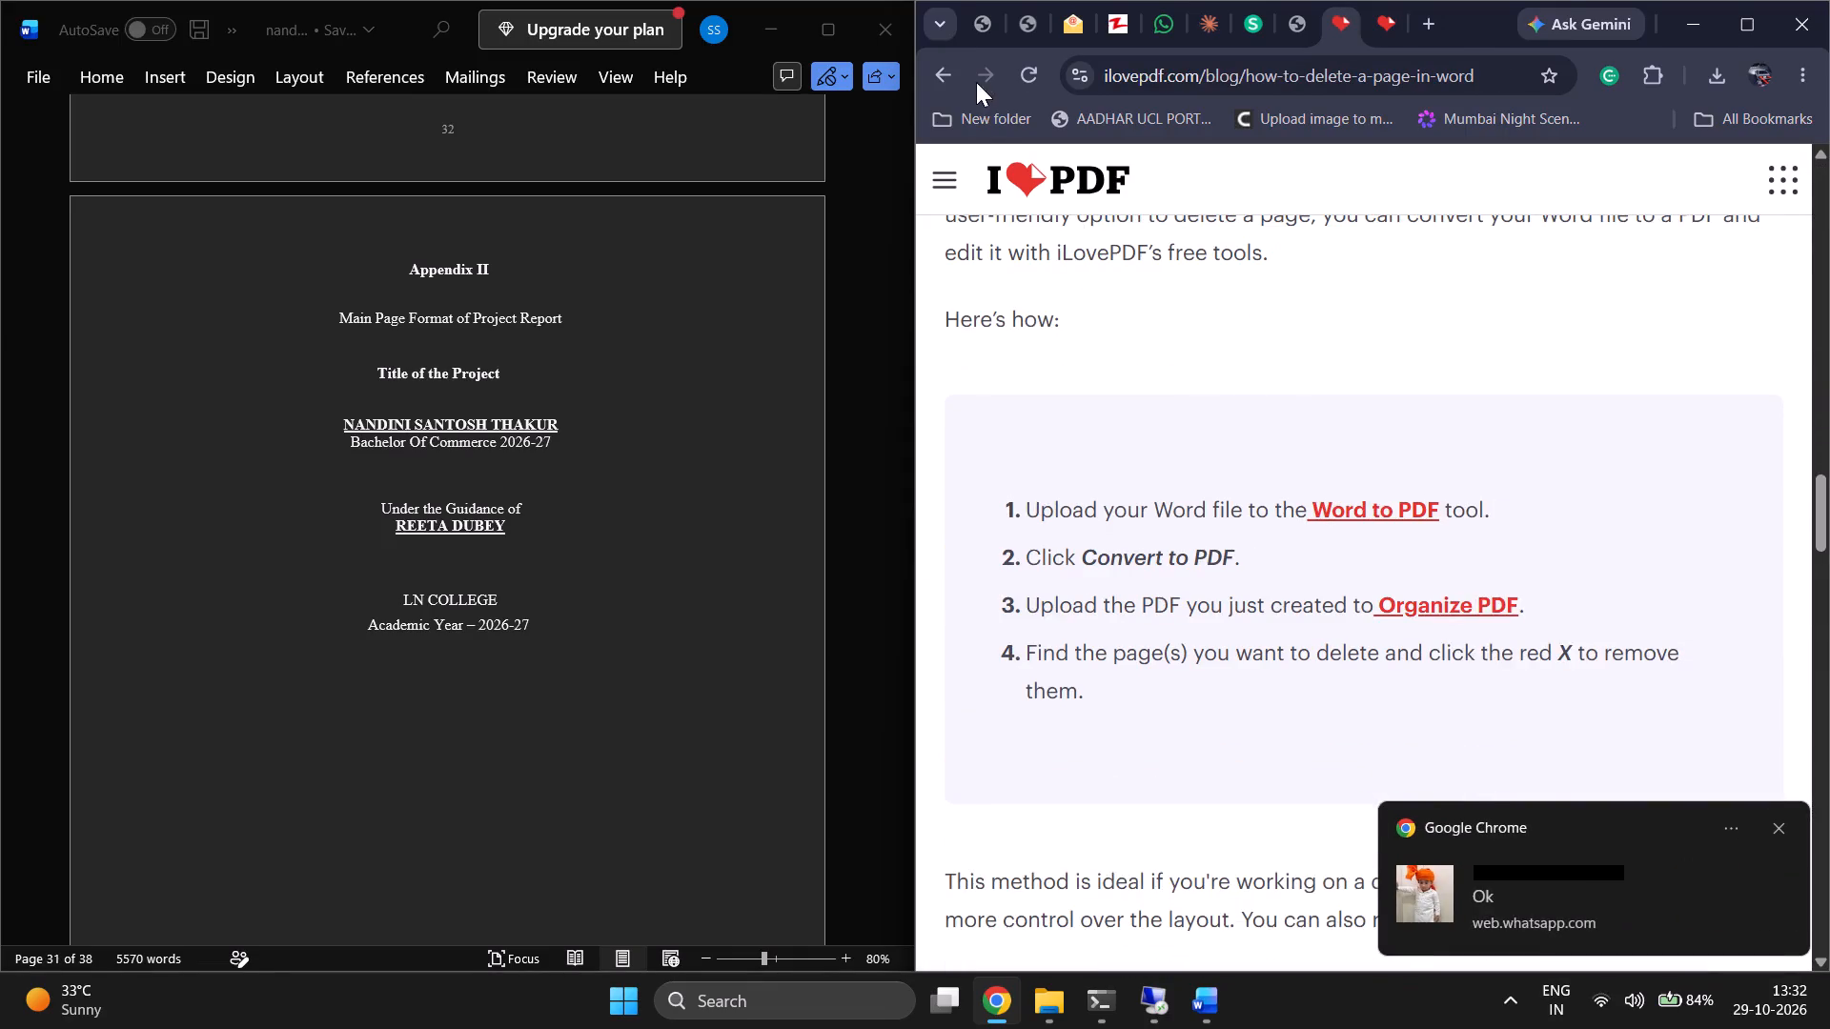
{"action": "left_click", "coordinate": [947, 73]}
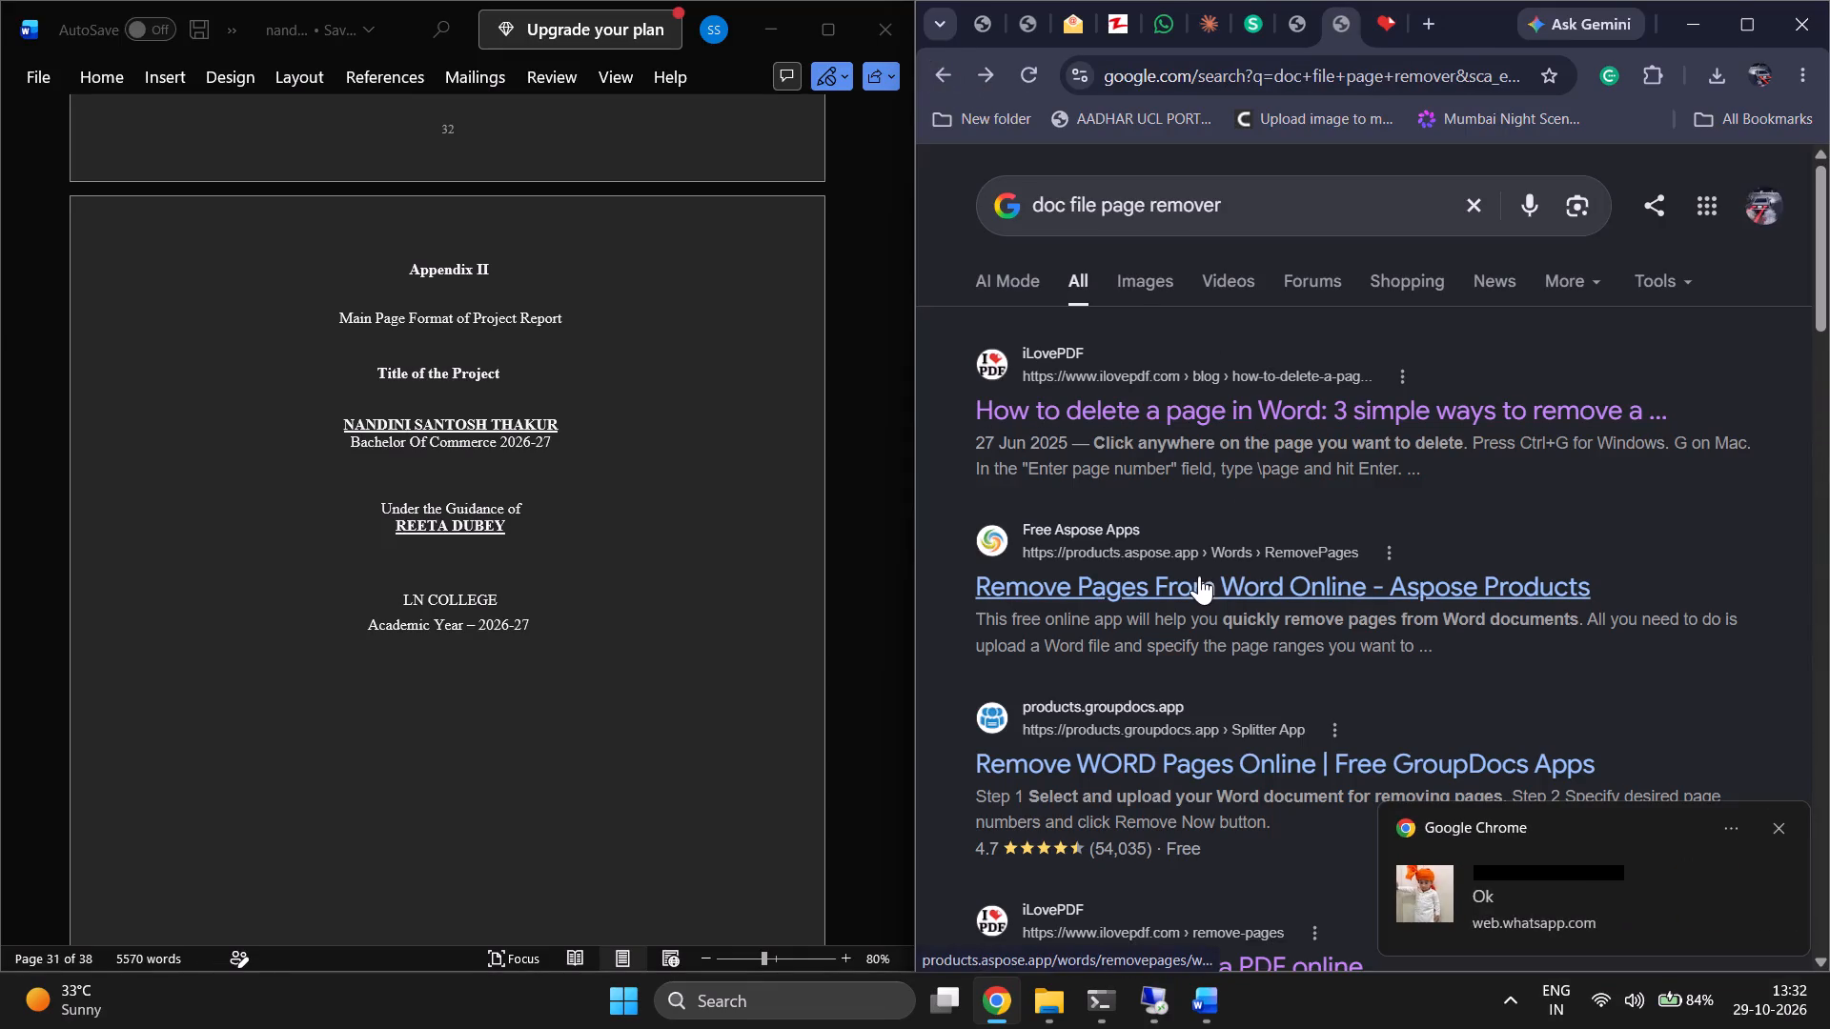
Load the downloaded "nandini new 12 FINAL,, (1).docx" file into Aspose's online Word Page Remover.
{"action": "left_click", "coordinate": [1199, 575]}
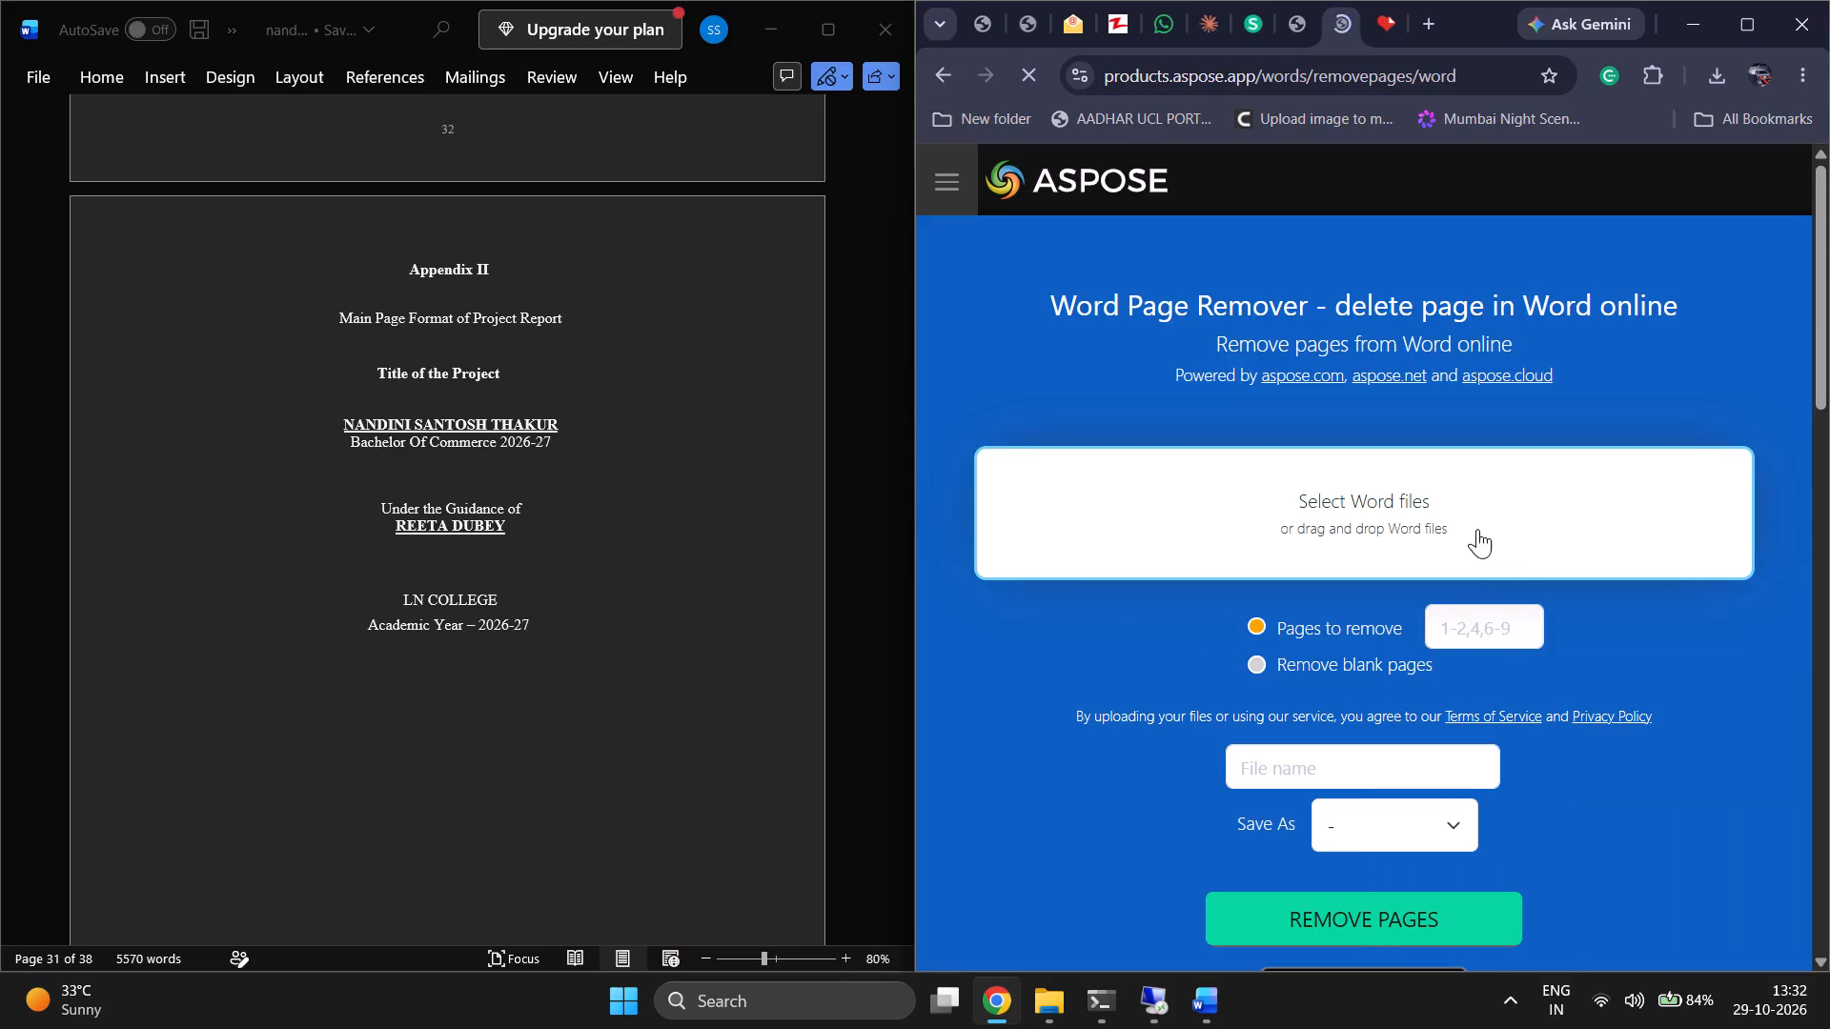
{"action": "left_click", "coordinate": [1477, 529]}
{"action": "left_click", "coordinate": [1082, 220]}
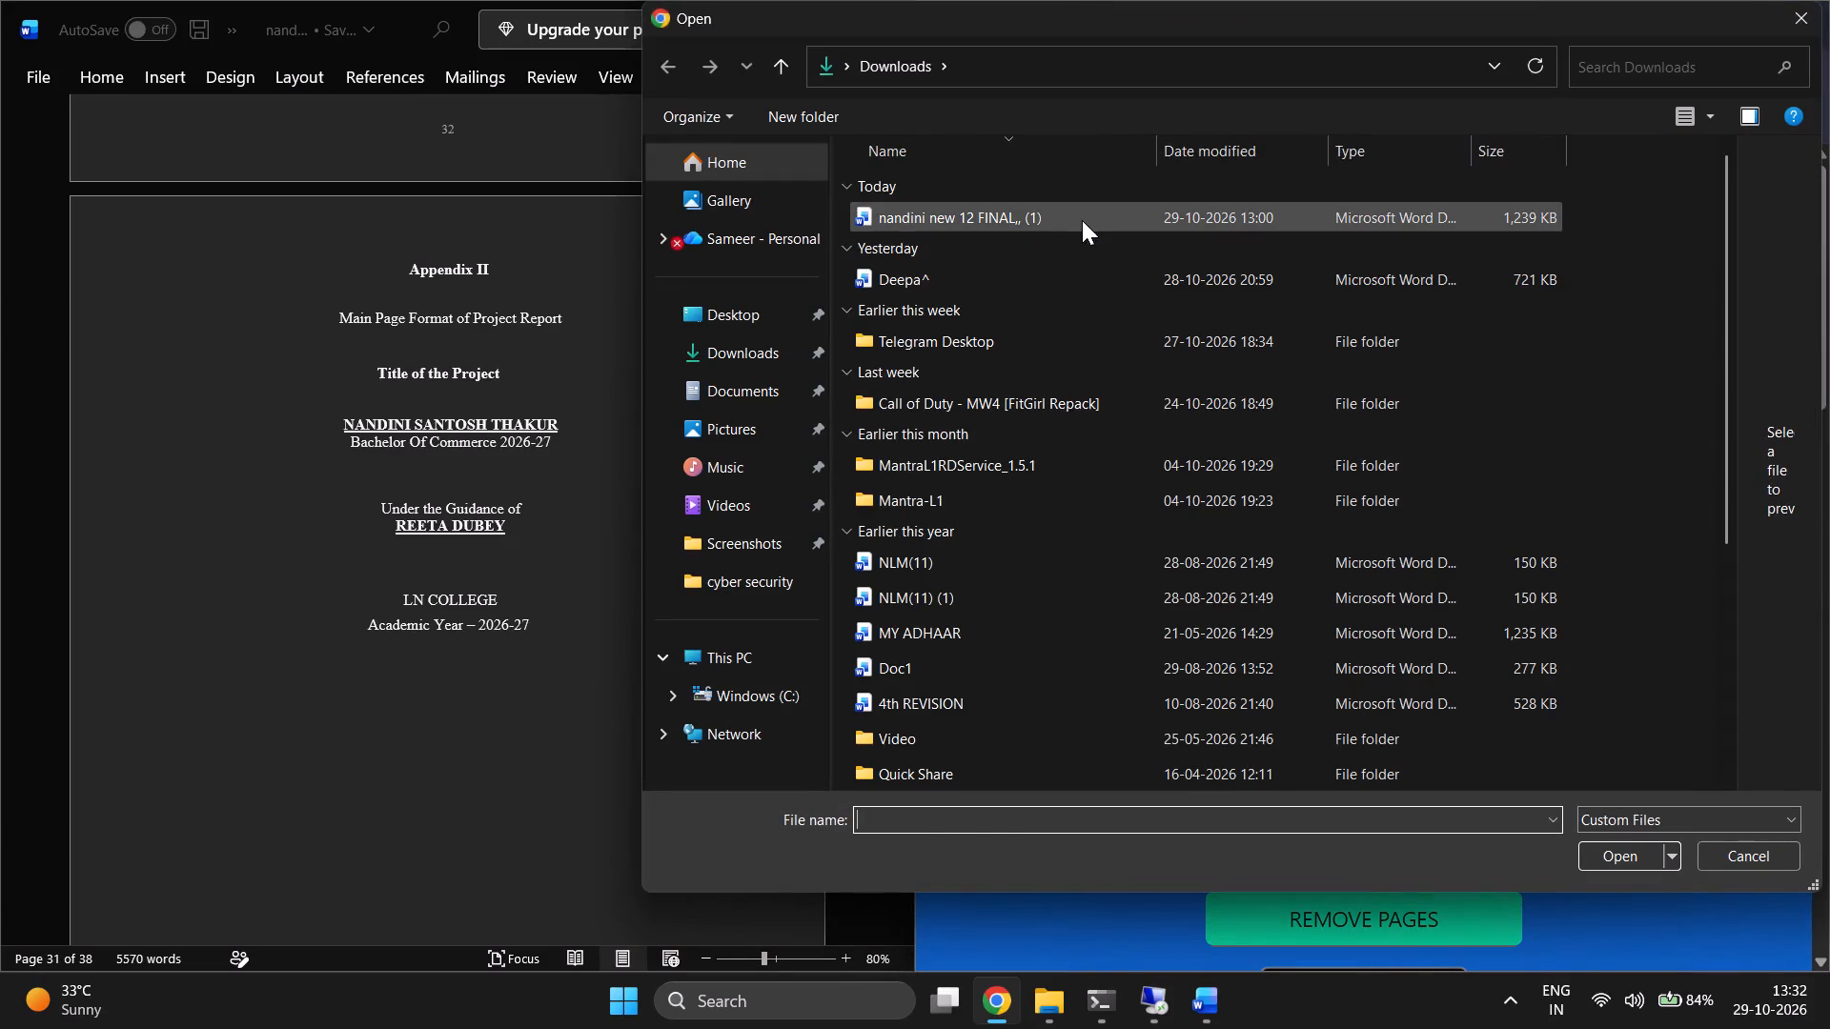
{"action": "left_click", "coordinate": [1629, 860]}
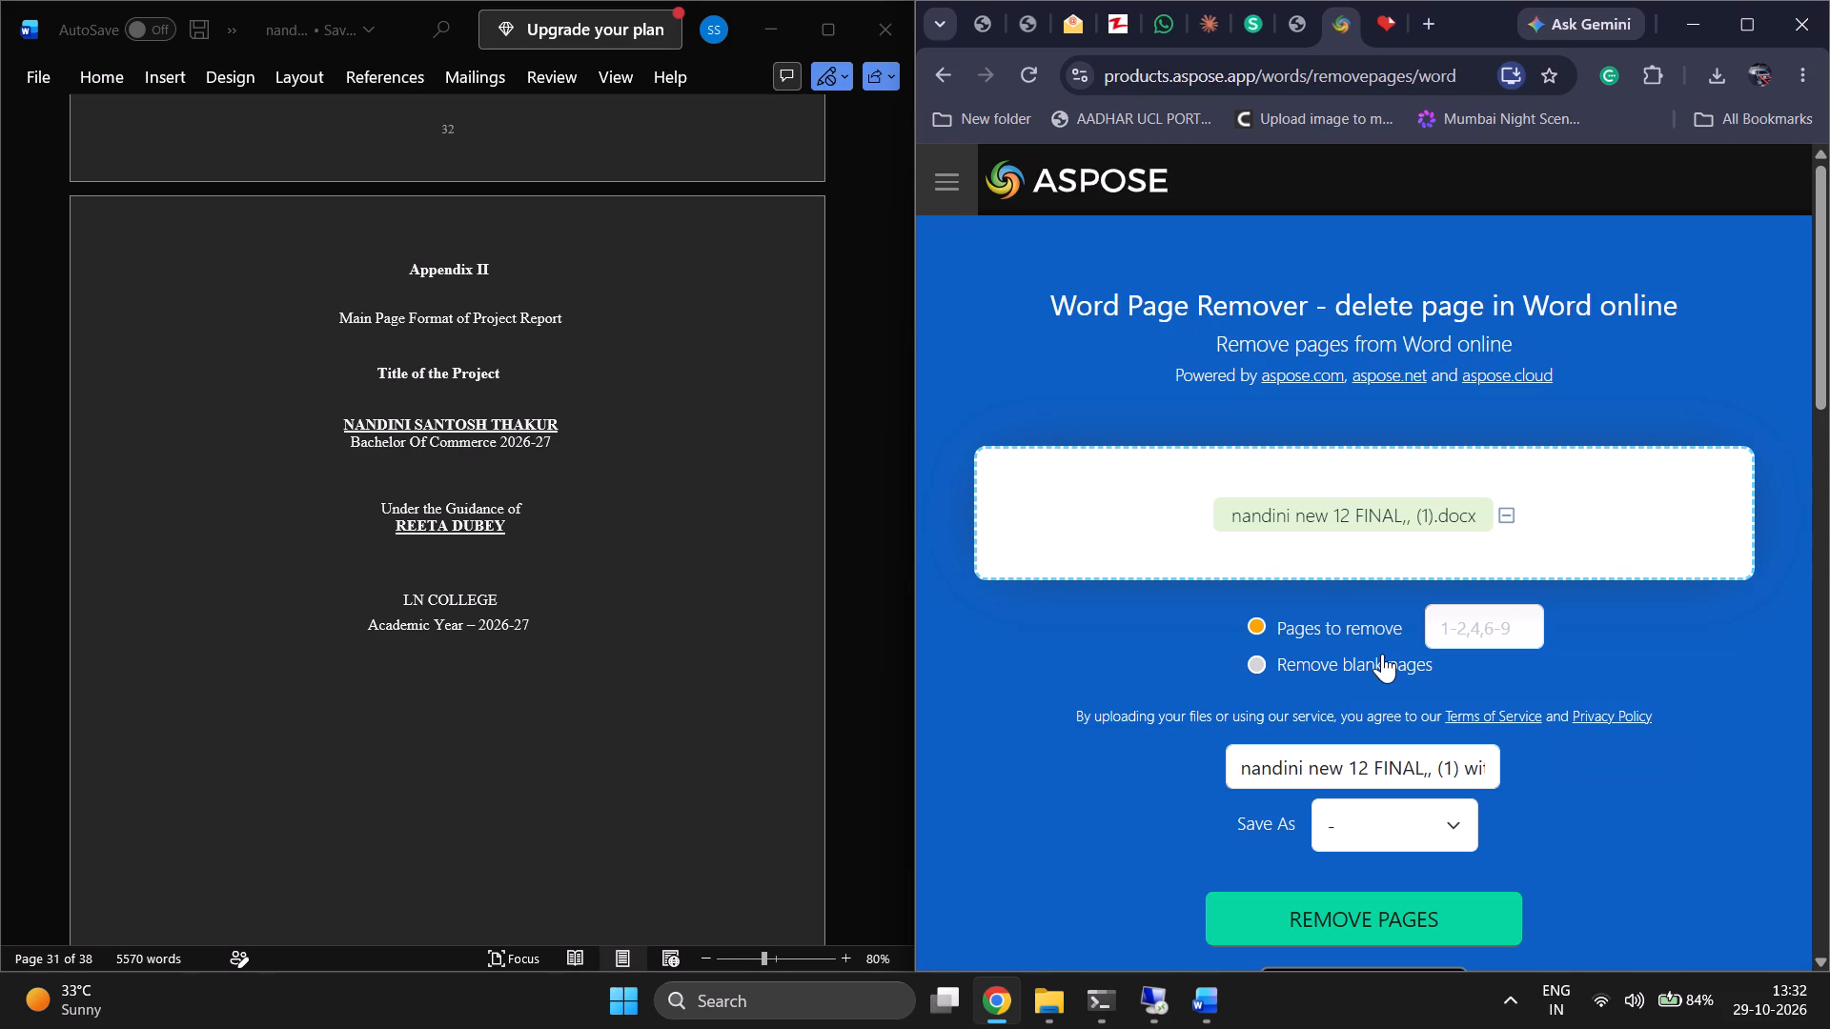
Set the page remover's output format to PDF.
{"action": "left_click", "coordinate": [1386, 805]}
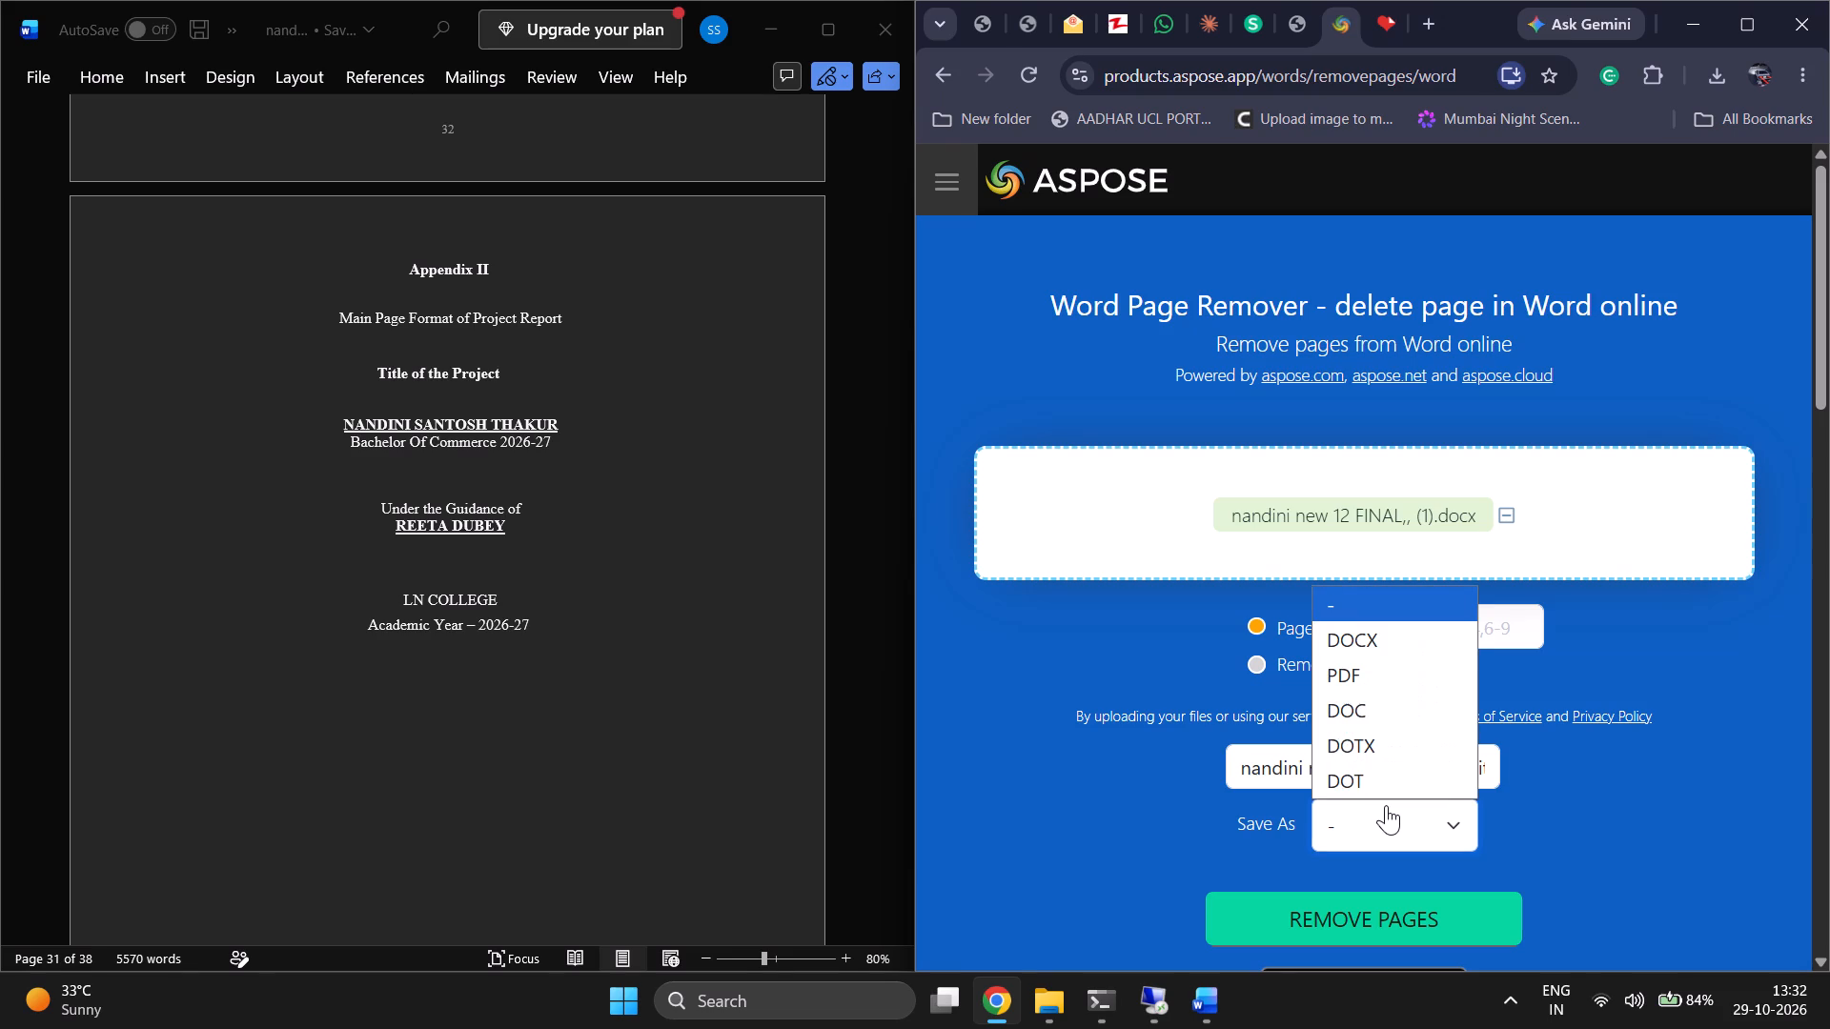
{"action": "left_click", "coordinate": [1366, 647]}
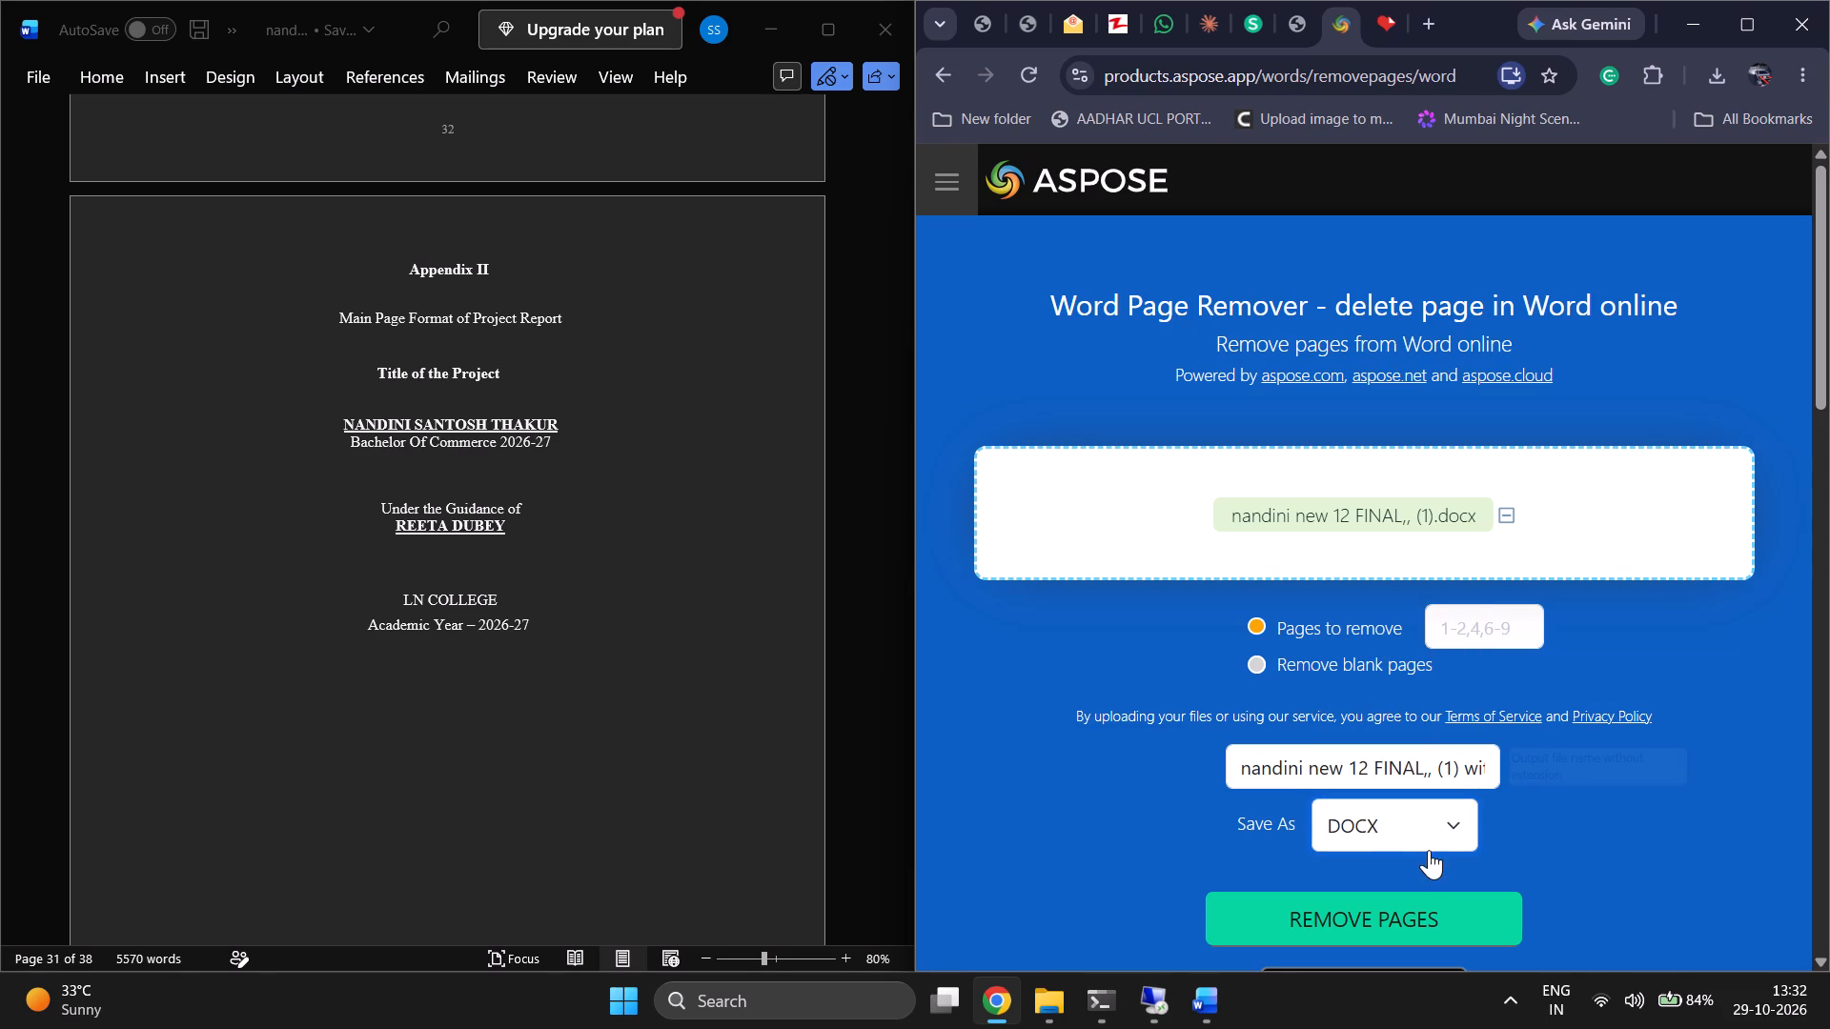
{"action": "left_click", "coordinate": [1412, 824]}
{"action": "left_click", "coordinate": [1406, 677]}
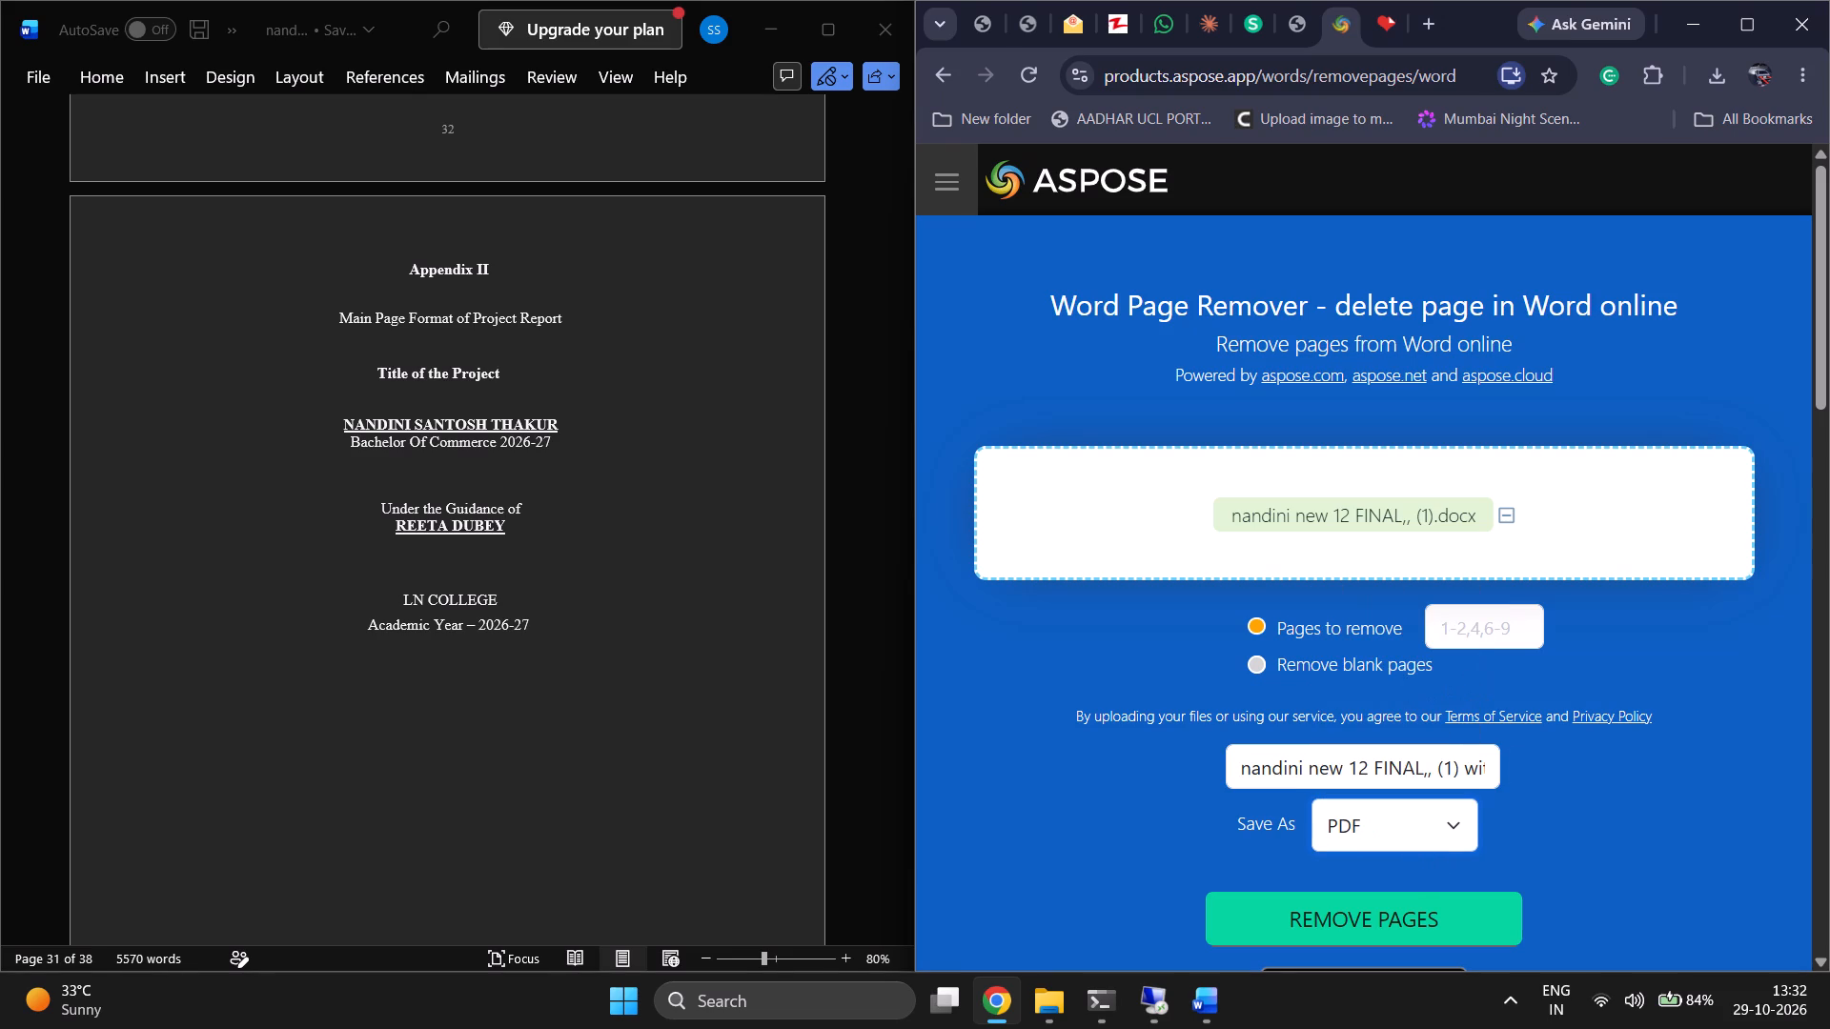
Enter 1-28 as the pages to remove, covering everything before the Appendix A questionnaire in the Word report.
{"action": "left_click", "coordinate": [1484, 642]}
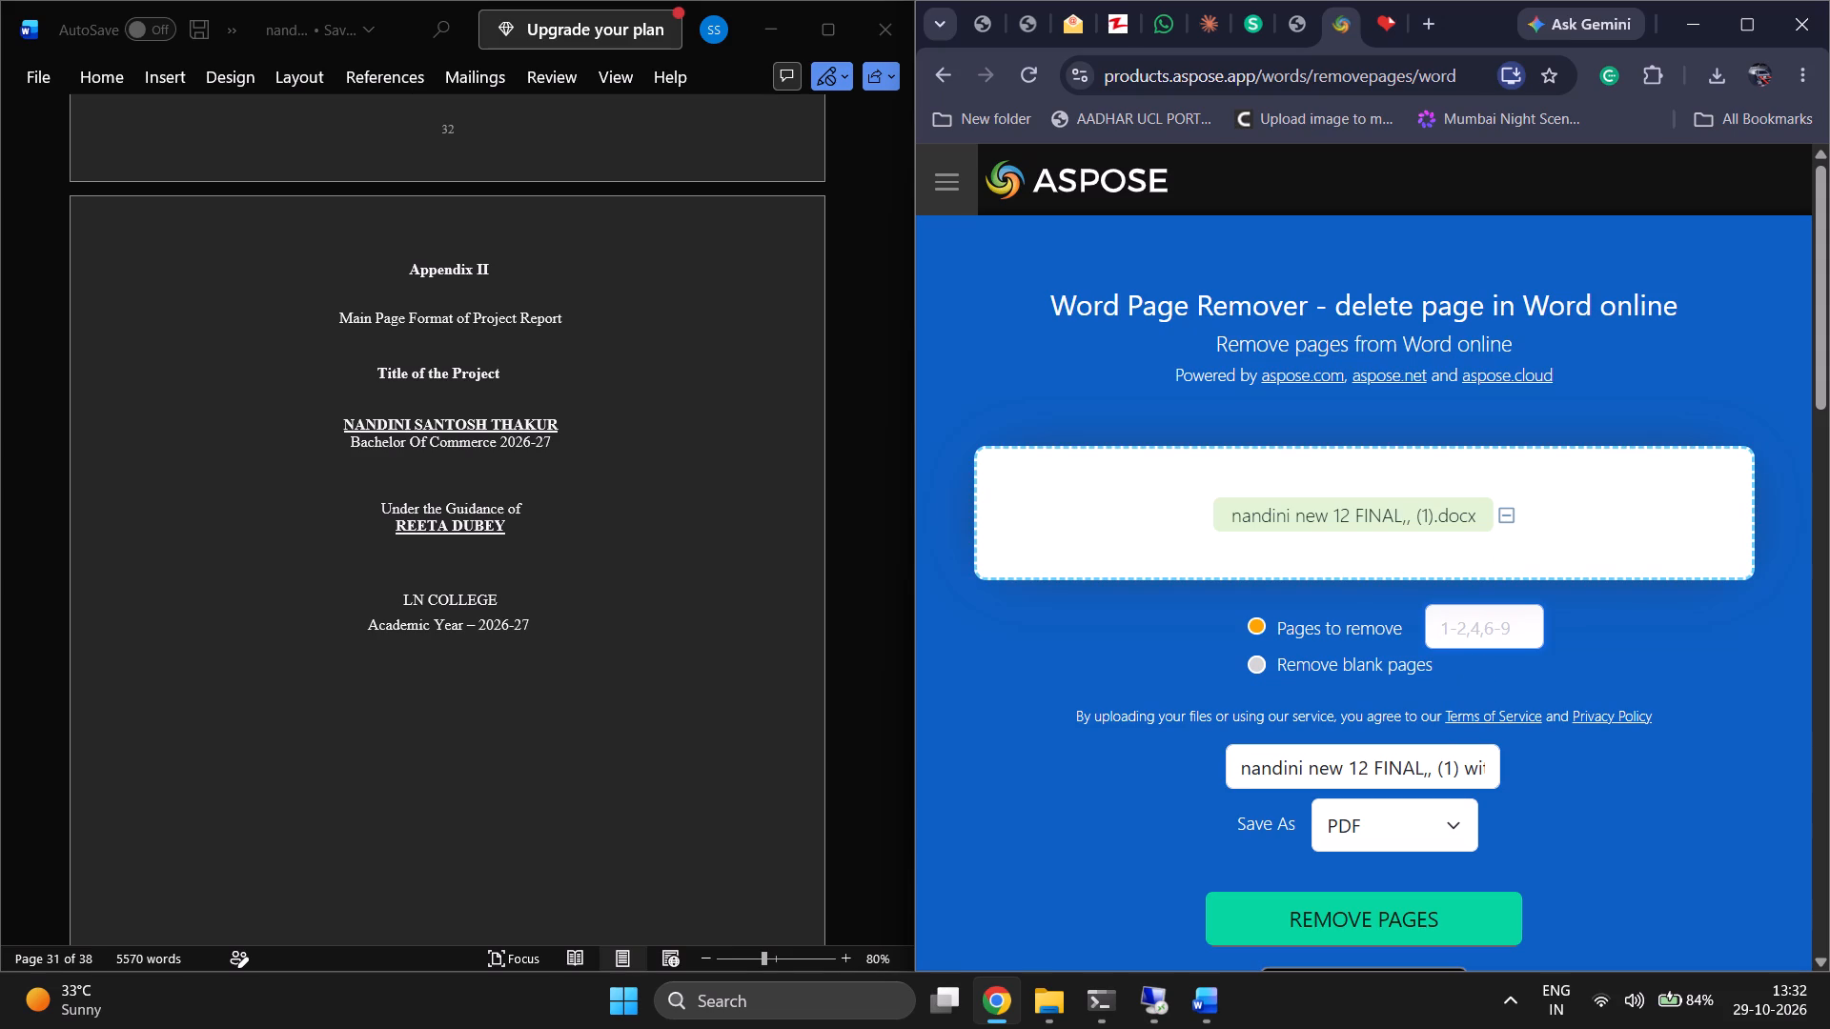
{"action": "scroll", "coordinate": [681, 528], "scroll_direction": "up", "scroll_amount": 1}
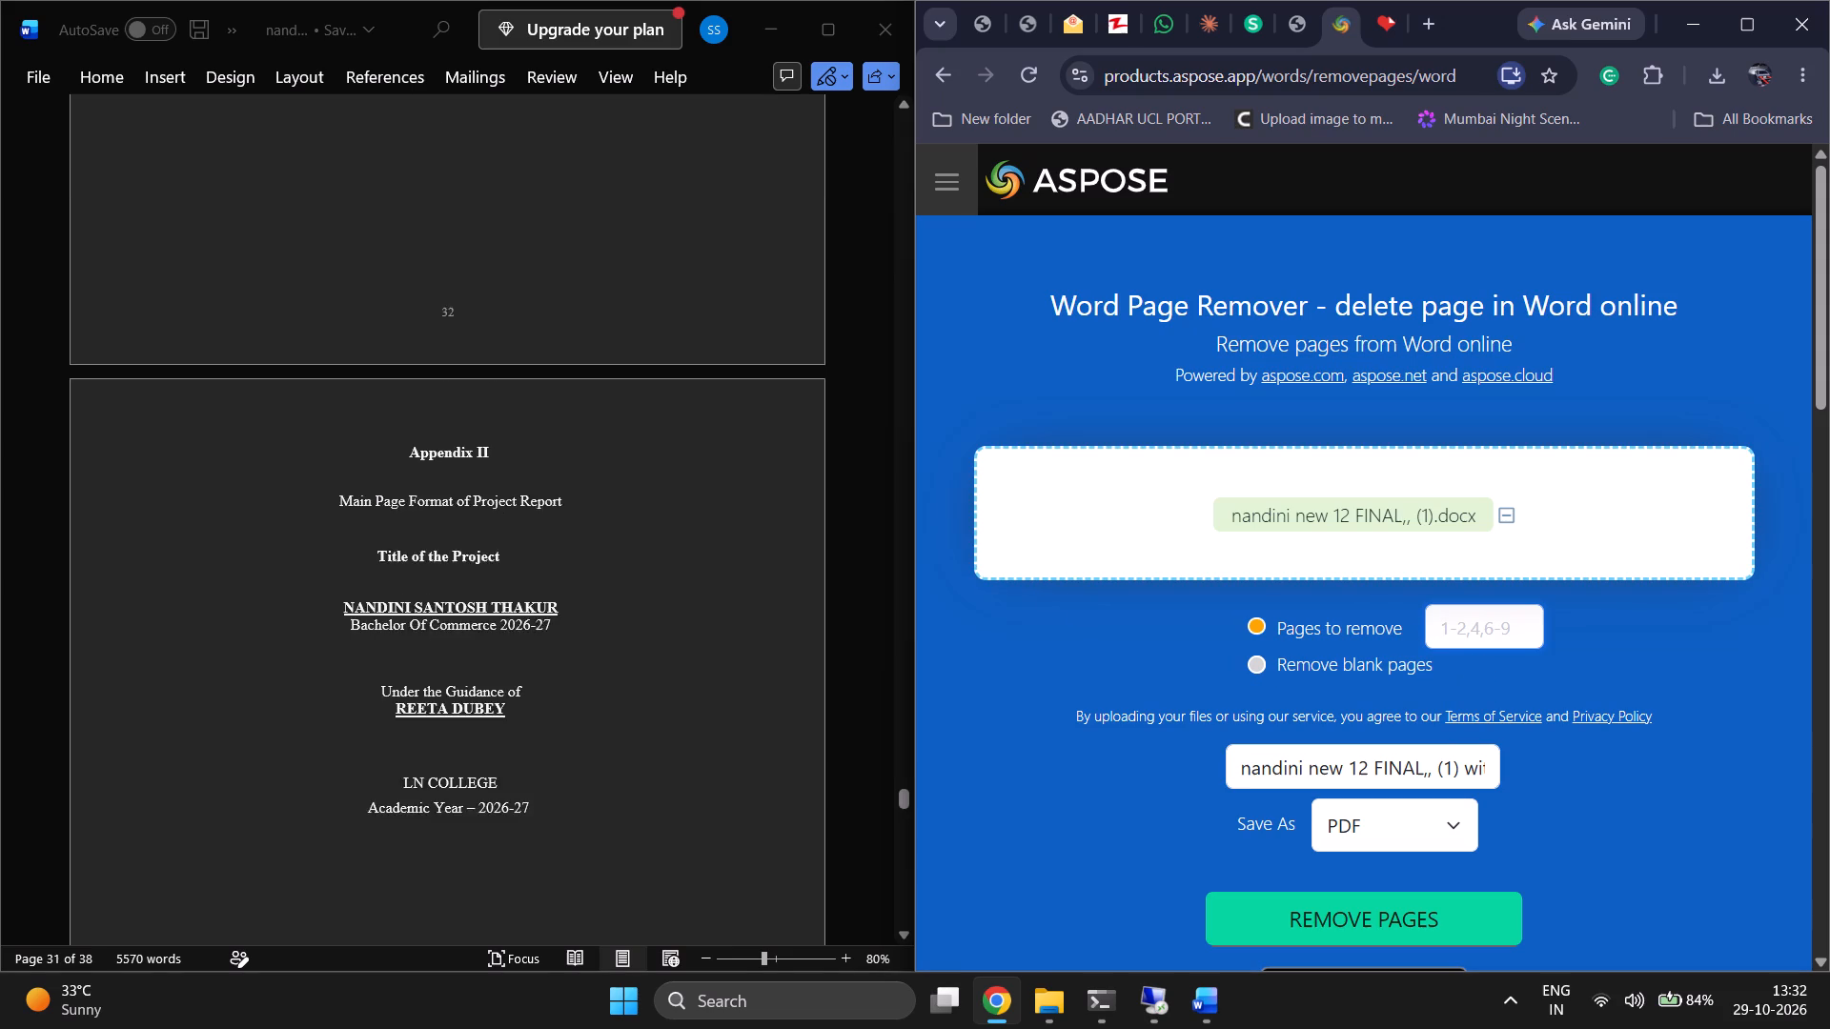
{"action": "scroll", "coordinate": [681, 528], "scroll_direction": "up", "scroll_amount": 8}
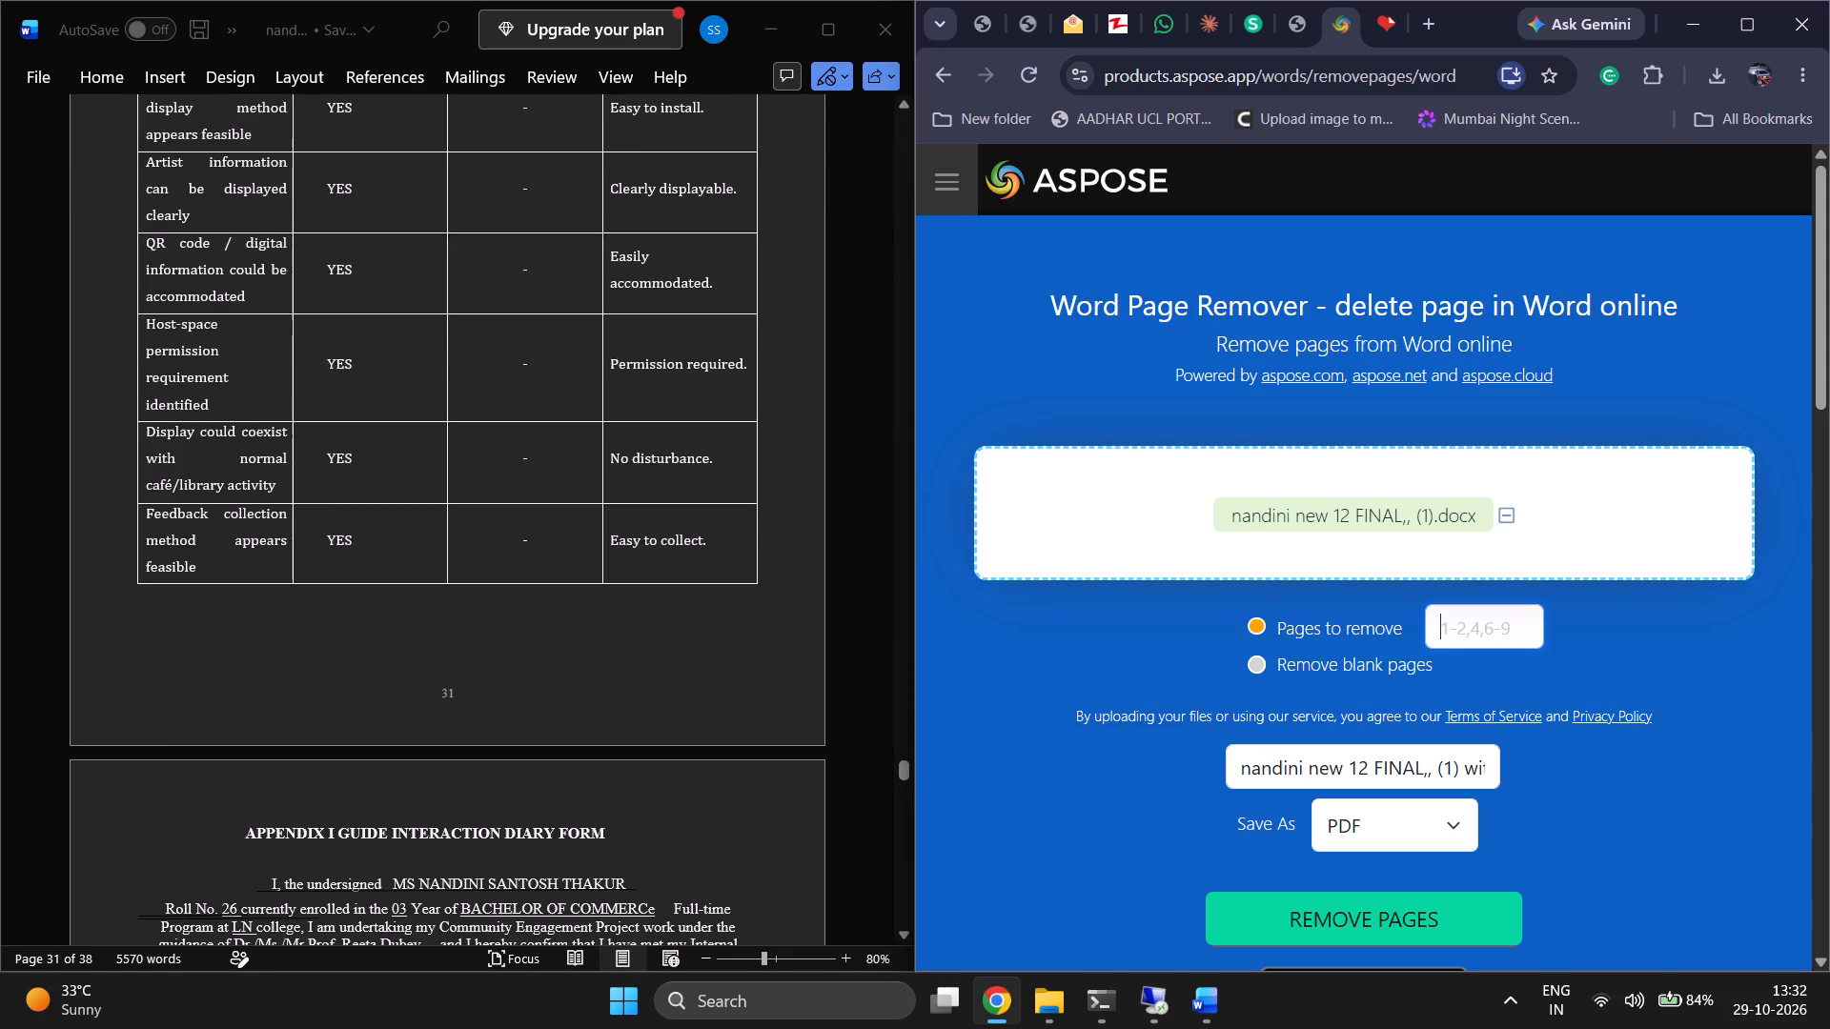
{"action": "scroll", "coordinate": [681, 528], "scroll_direction": "up", "scroll_amount": 7}
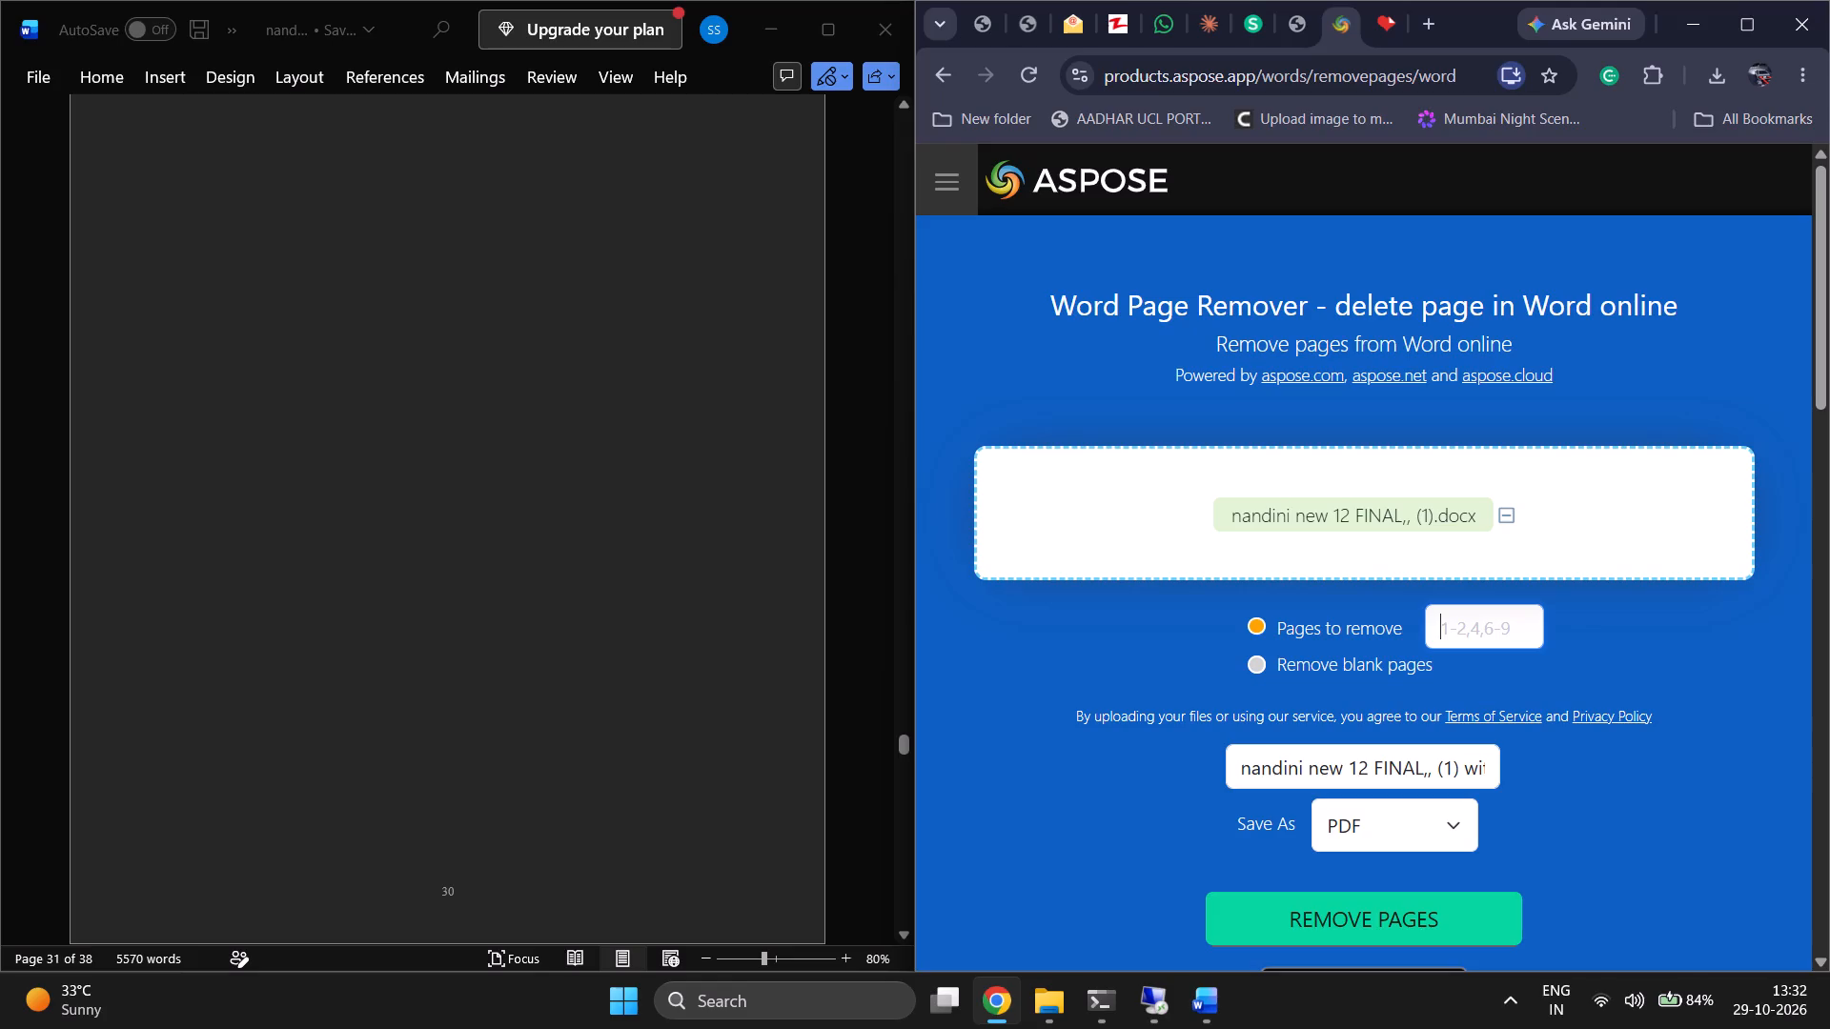
{"action": "scroll", "coordinate": [681, 528], "scroll_direction": "up", "scroll_amount": 11}
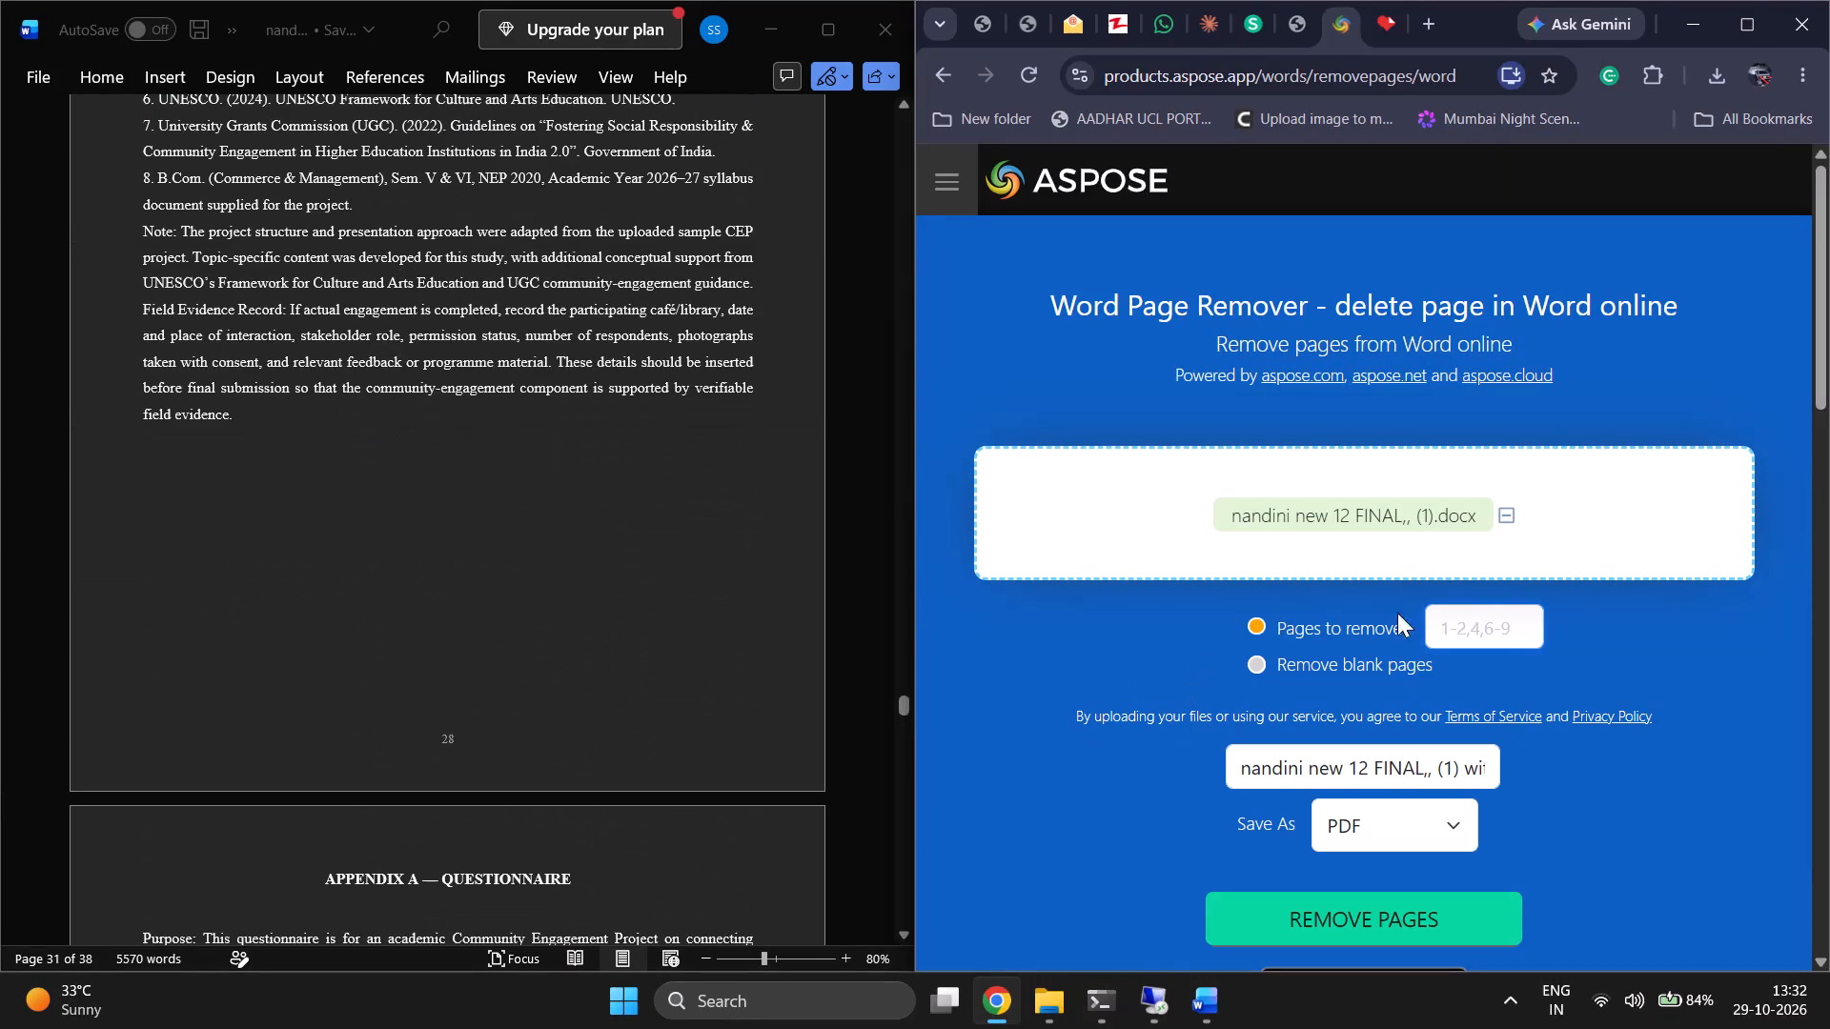
{"action": "key", "text": "1"}
{"action": "key", "text": "minus"}
{"action": "type", "text": "28"}
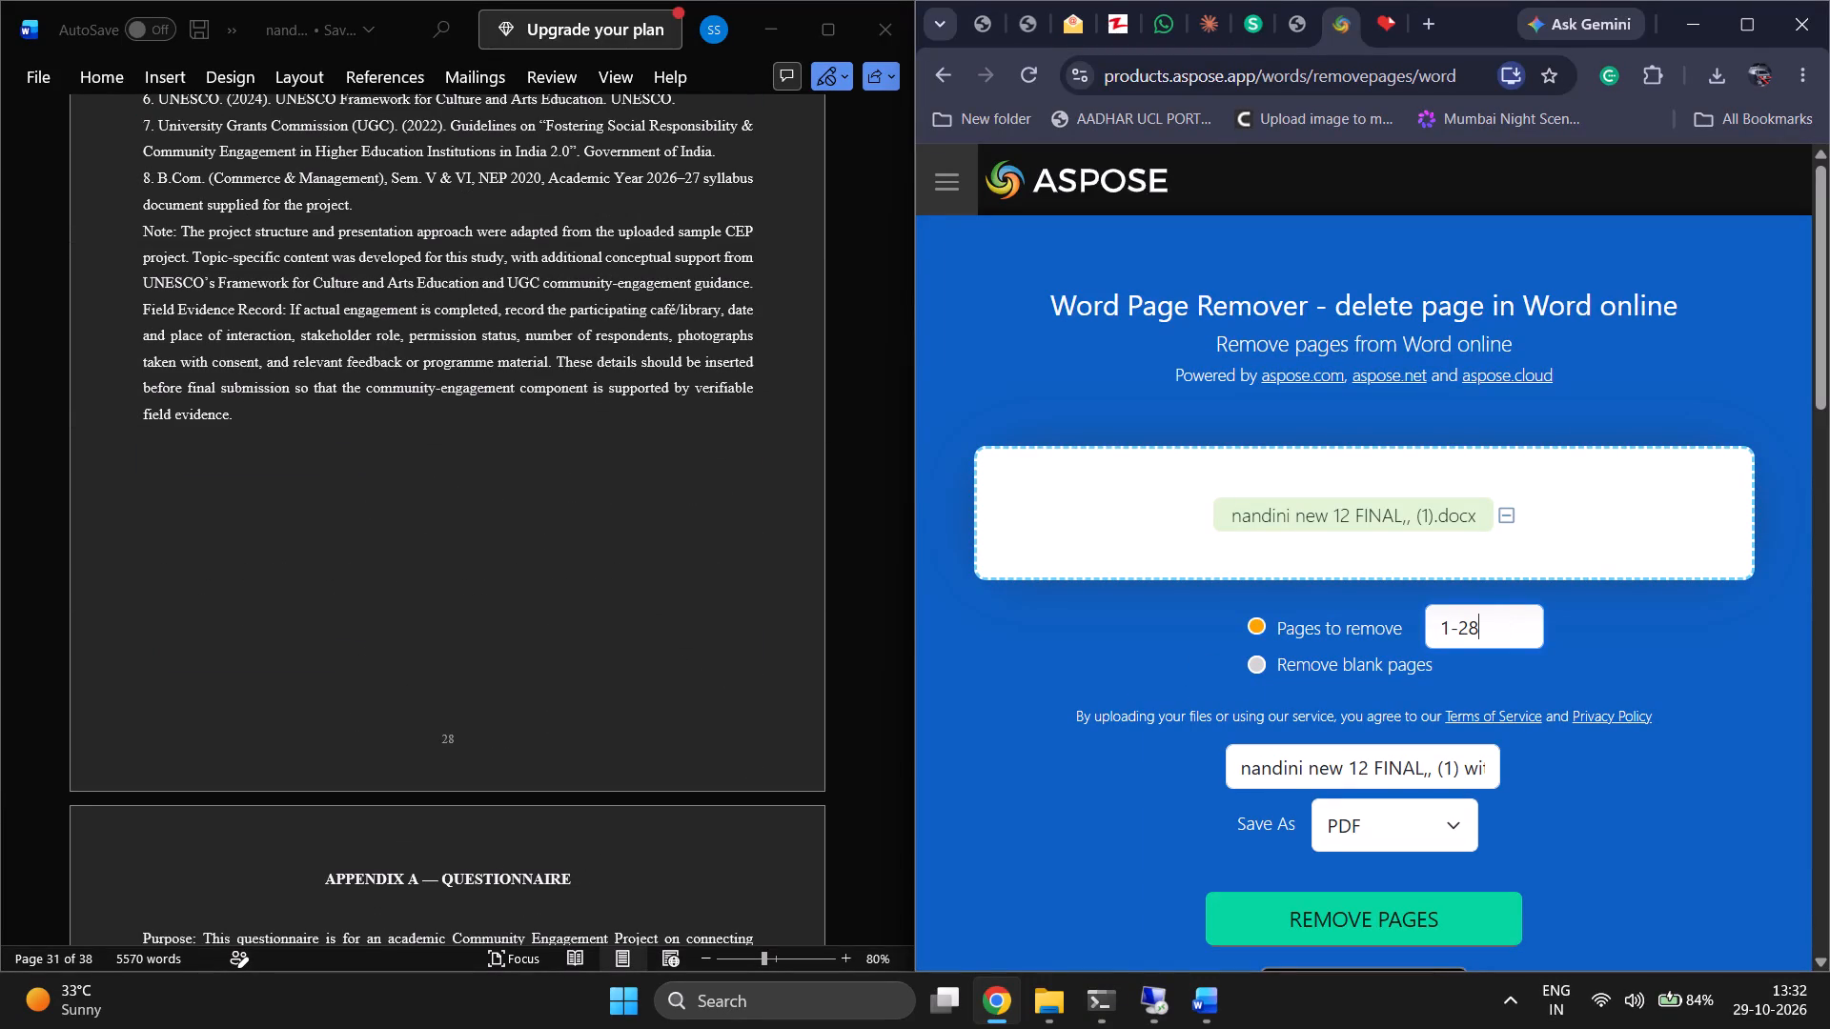
{"action": "key", "text": "comma"}
Add 32-38 to the pages to remove, from the guide interaction diary form to the report's end.
{"action": "scroll", "coordinate": [539, 496], "scroll_direction": "down", "scroll_amount": 4}
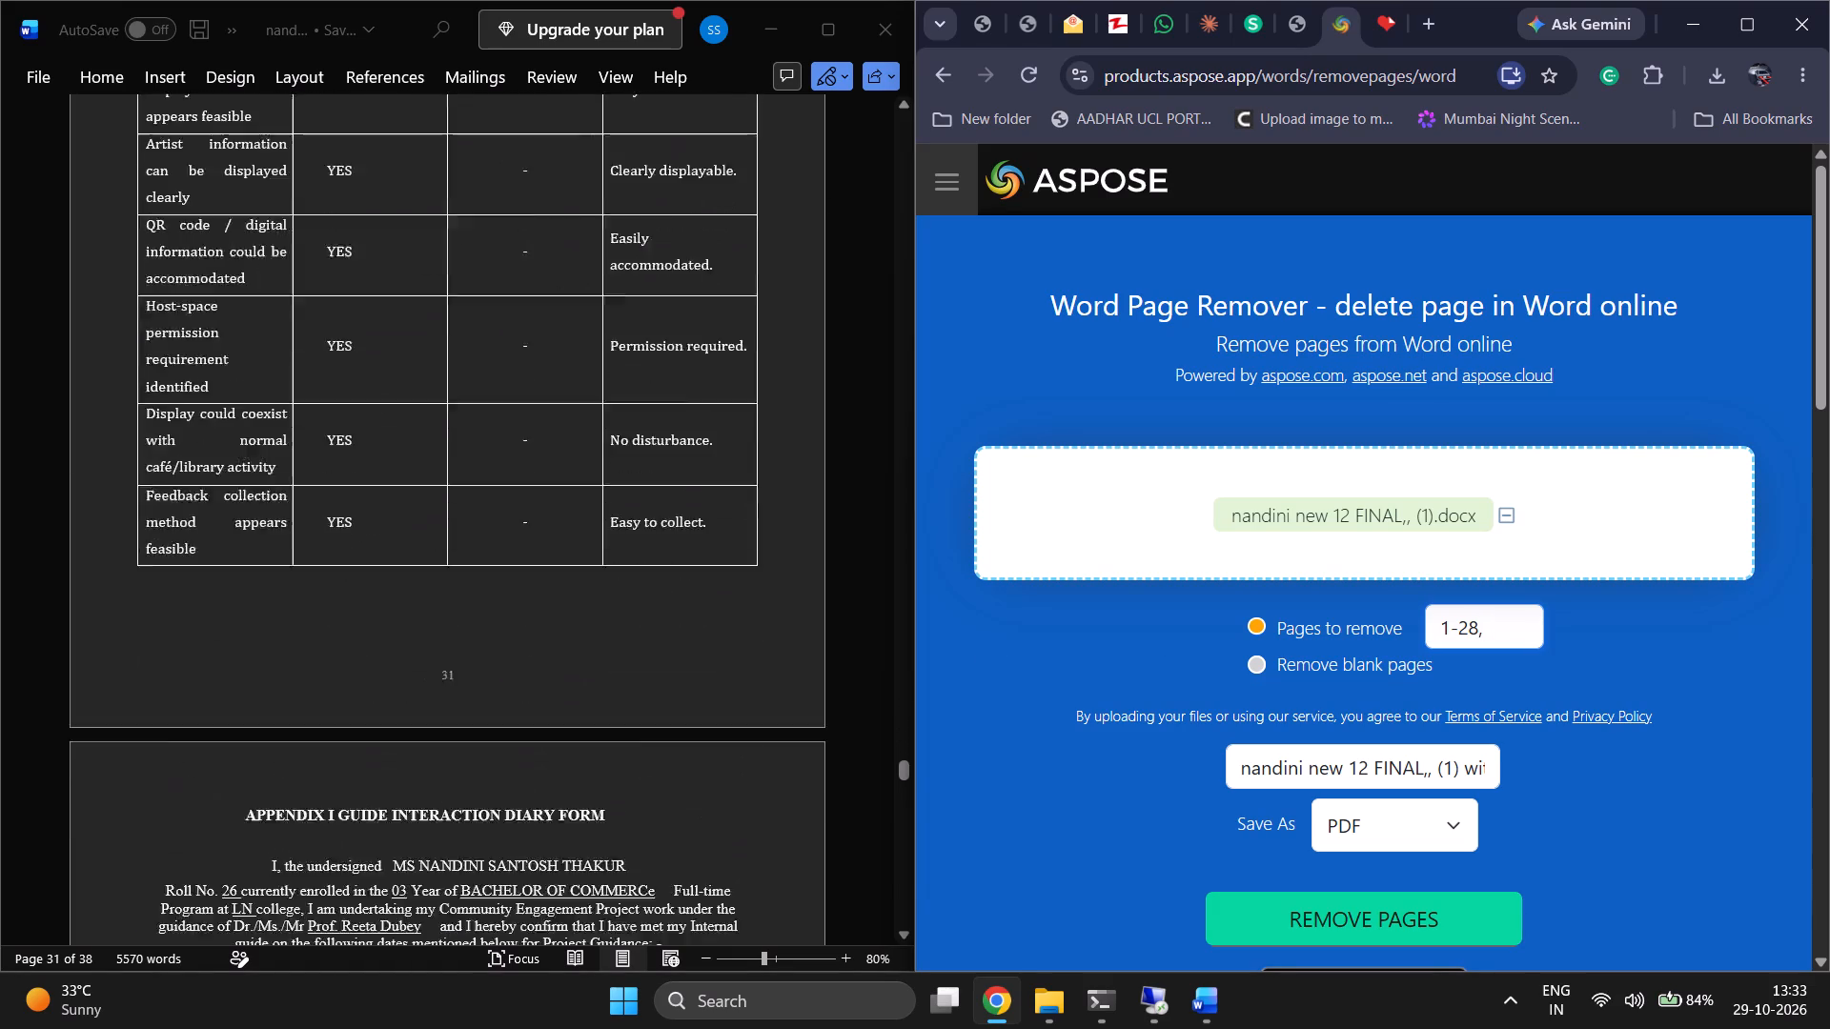
{"action": "scroll", "coordinate": [539, 496], "scroll_direction": "down", "scroll_amount": 2}
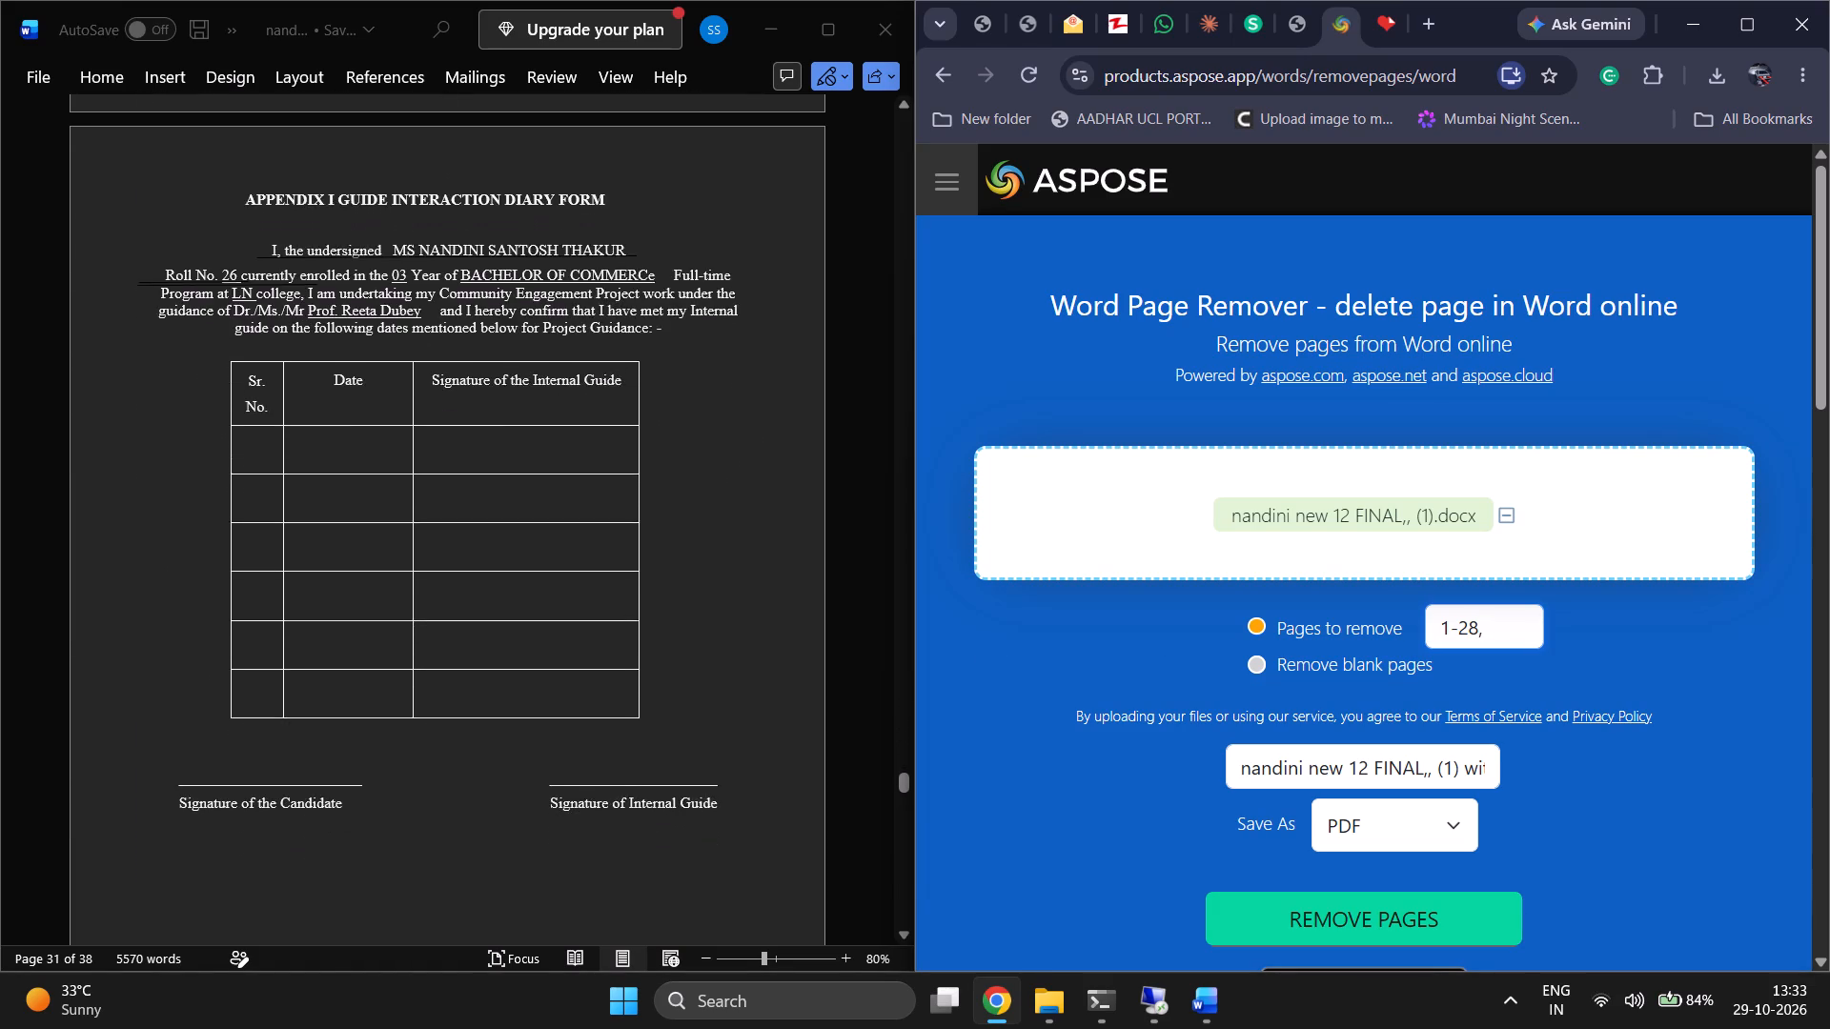
{"action": "scroll", "coordinate": [539, 496], "scroll_direction": "down", "scroll_amount": 1}
{"action": "type", "text": "32"}
{"action": "key", "text": "minus"}
{"action": "scroll", "coordinate": [539, 496], "scroll_direction": "down", "scroll_amount": 10}
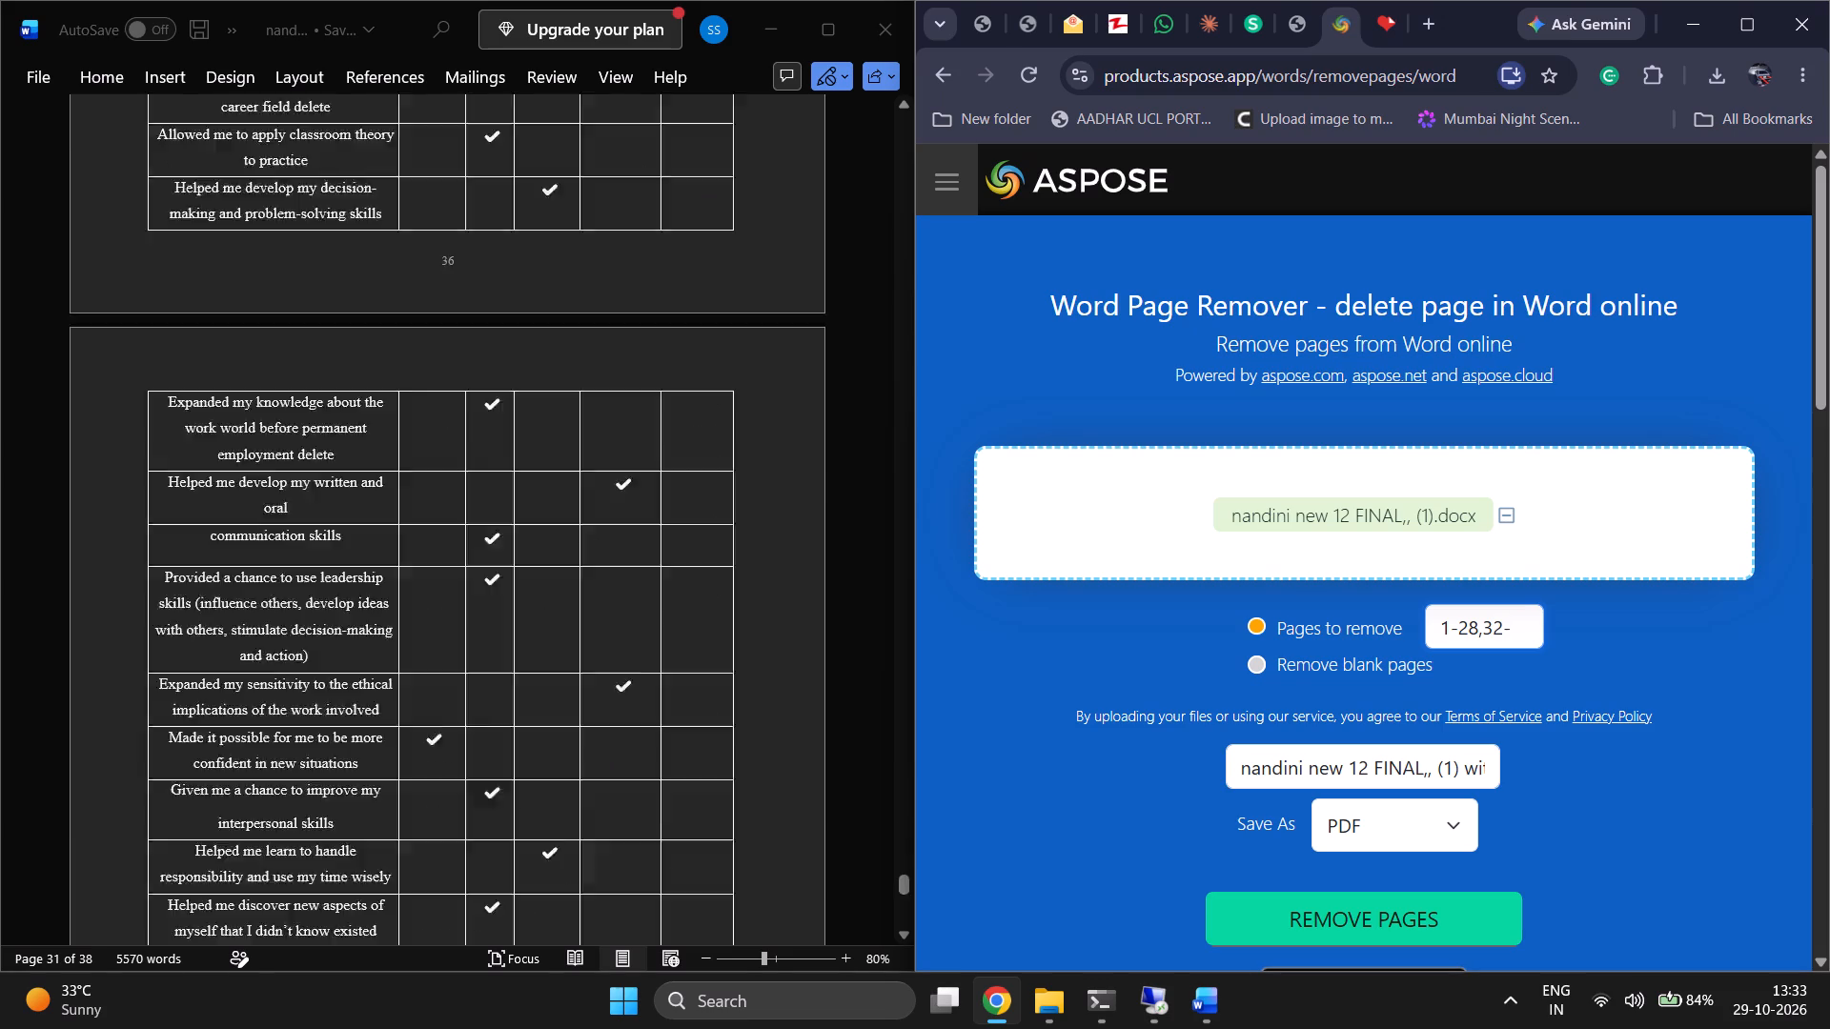
{"action": "scroll", "coordinate": [539, 496], "scroll_direction": "down", "scroll_amount": 3}
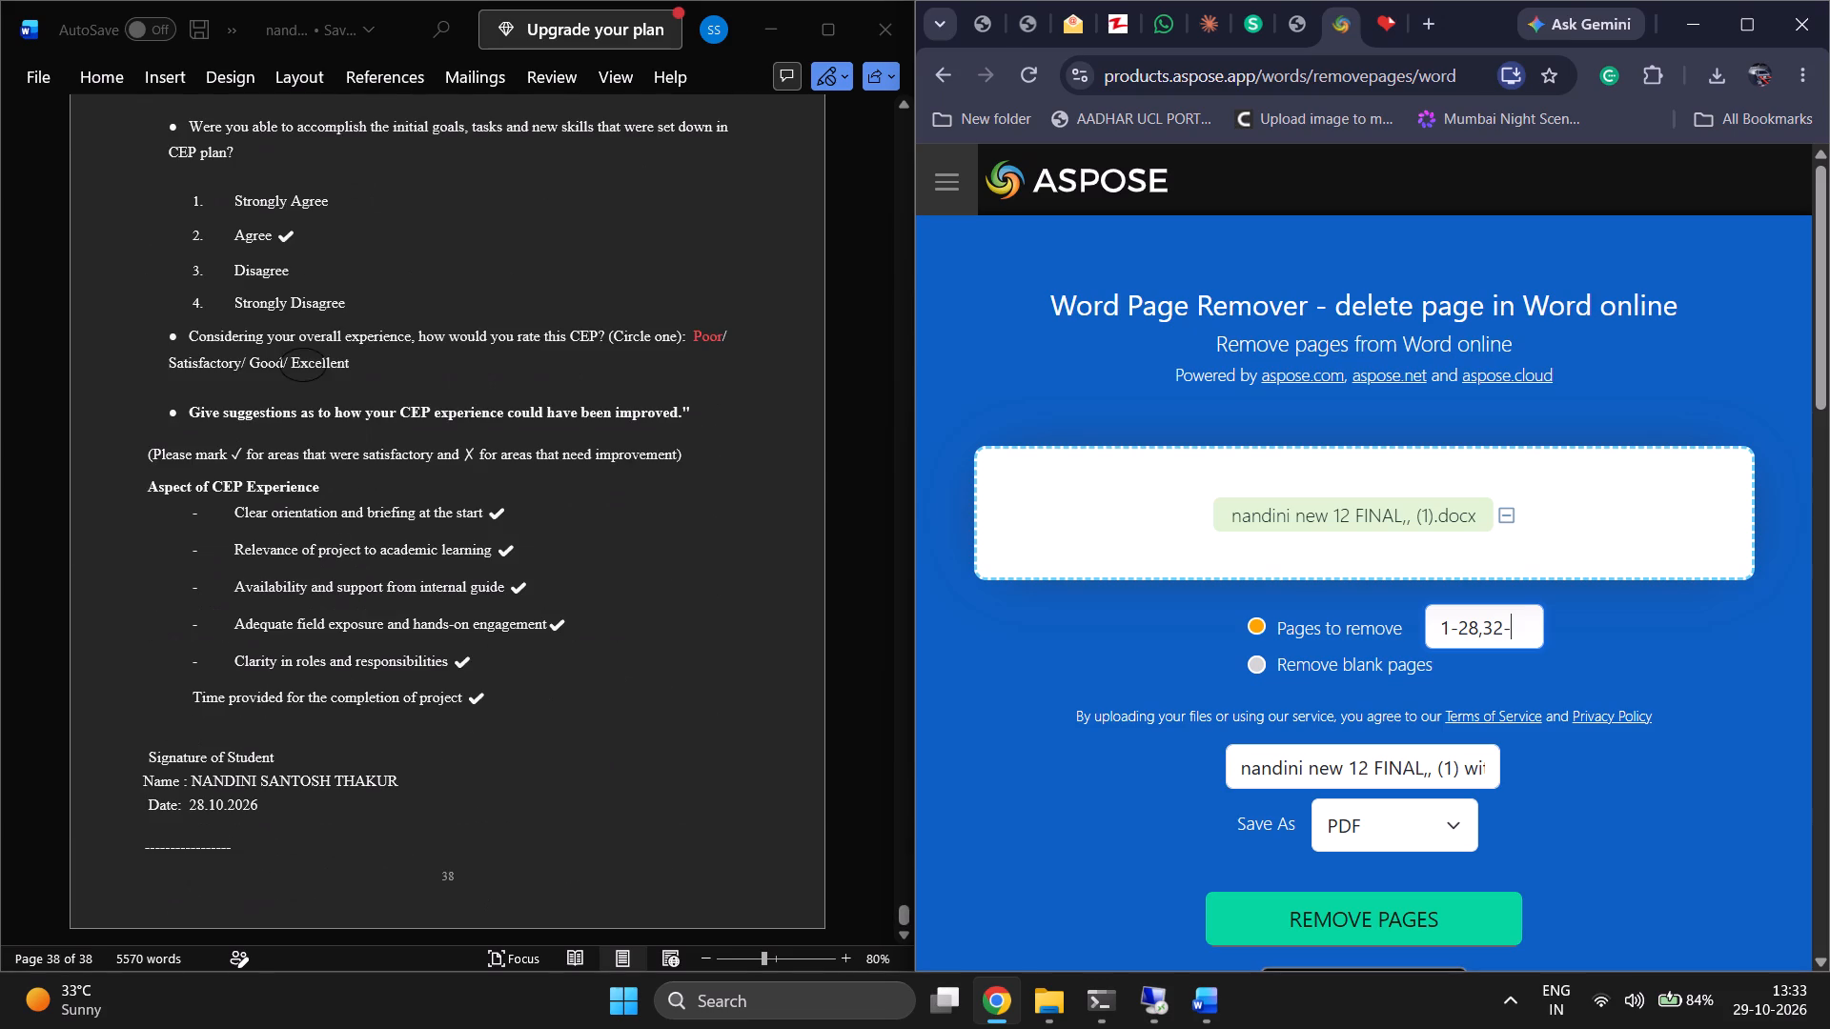
{"action": "type", "text": "38"}
Remove the specified pages from the Word file and download the resulting PDF.
{"action": "left_click", "coordinate": [1291, 917]}
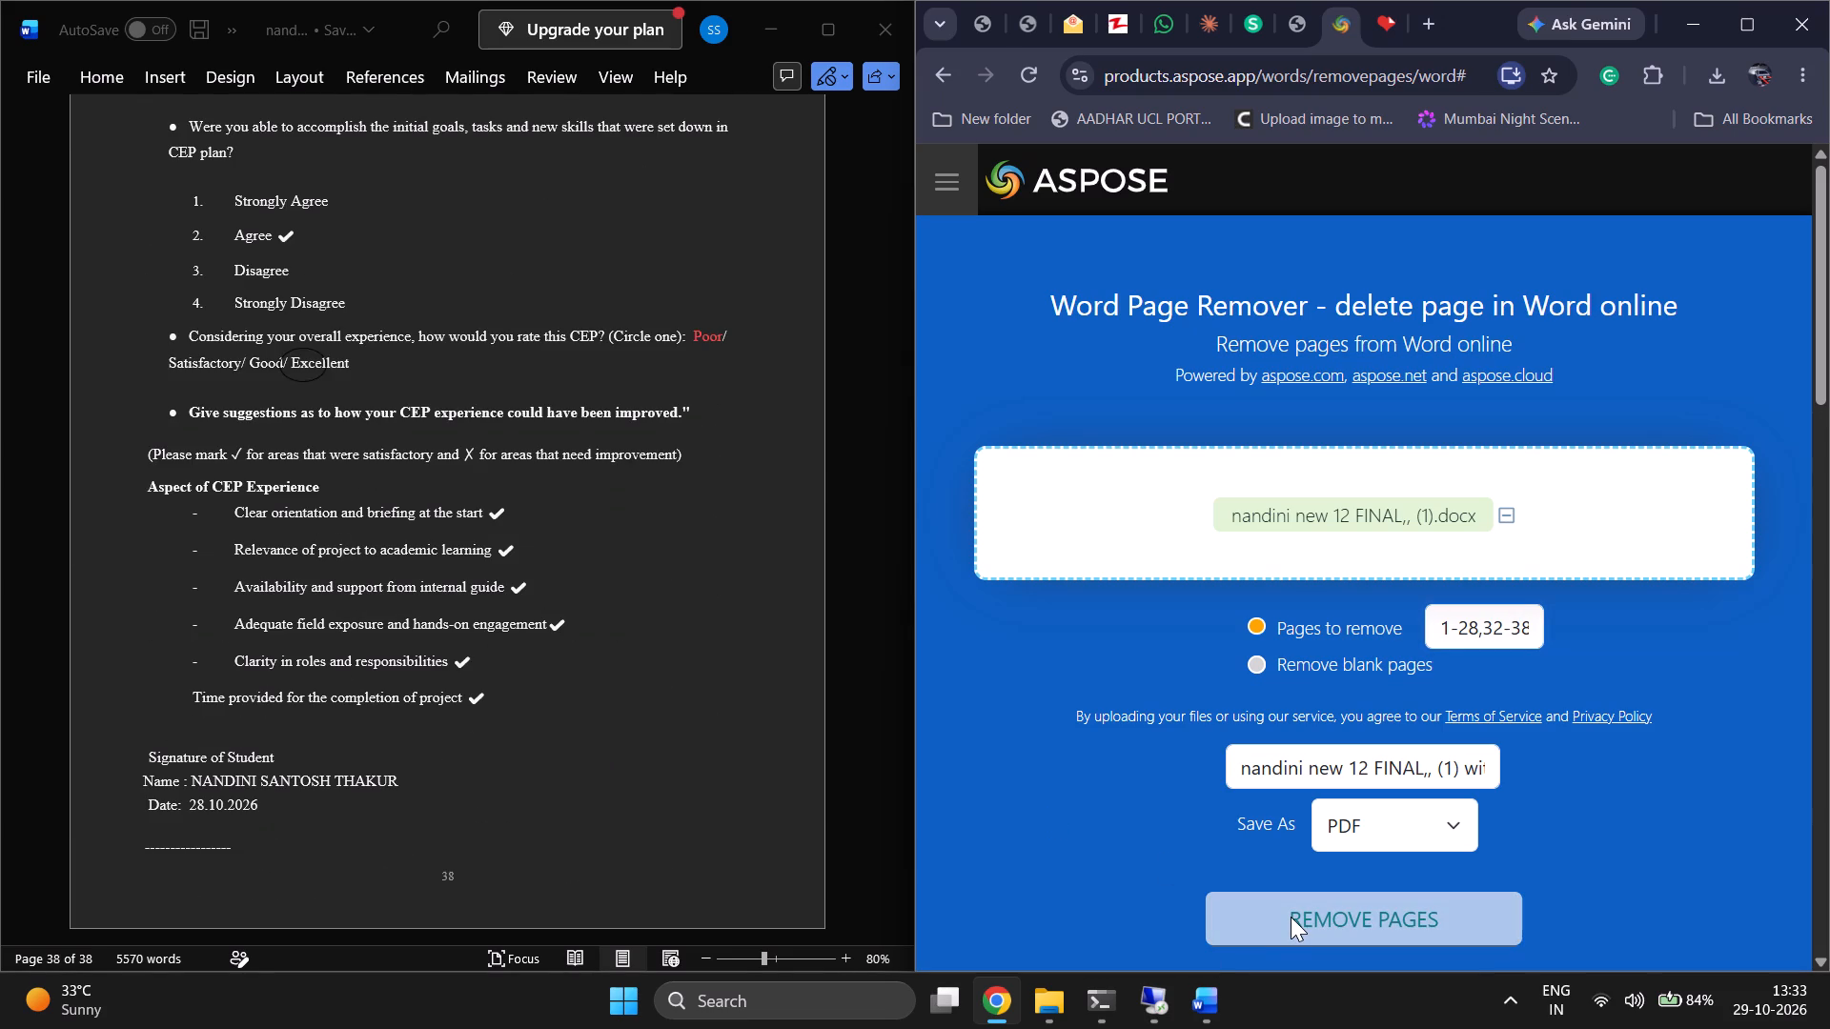
{"action": "scroll", "coordinate": [1124, 795], "scroll_direction": "down", "scroll_amount": 1}
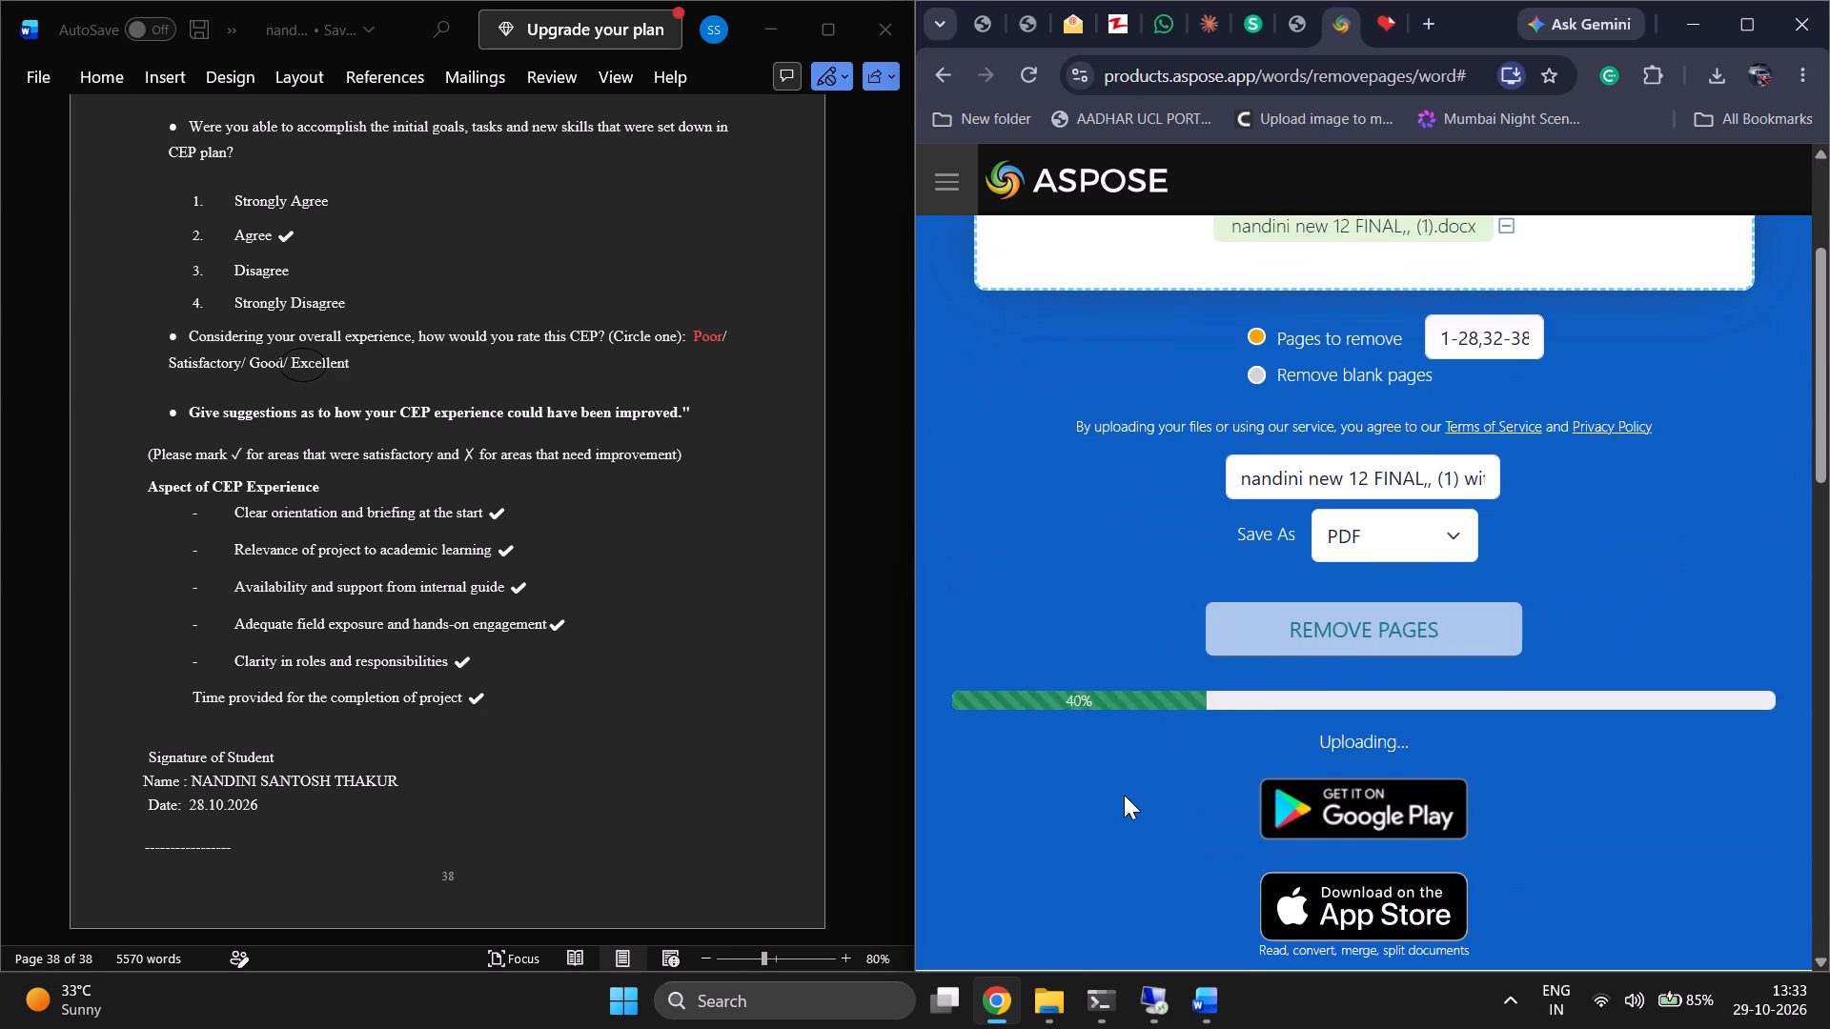
{"action": "scroll", "coordinate": [1124, 795], "scroll_direction": "down", "scroll_amount": 1}
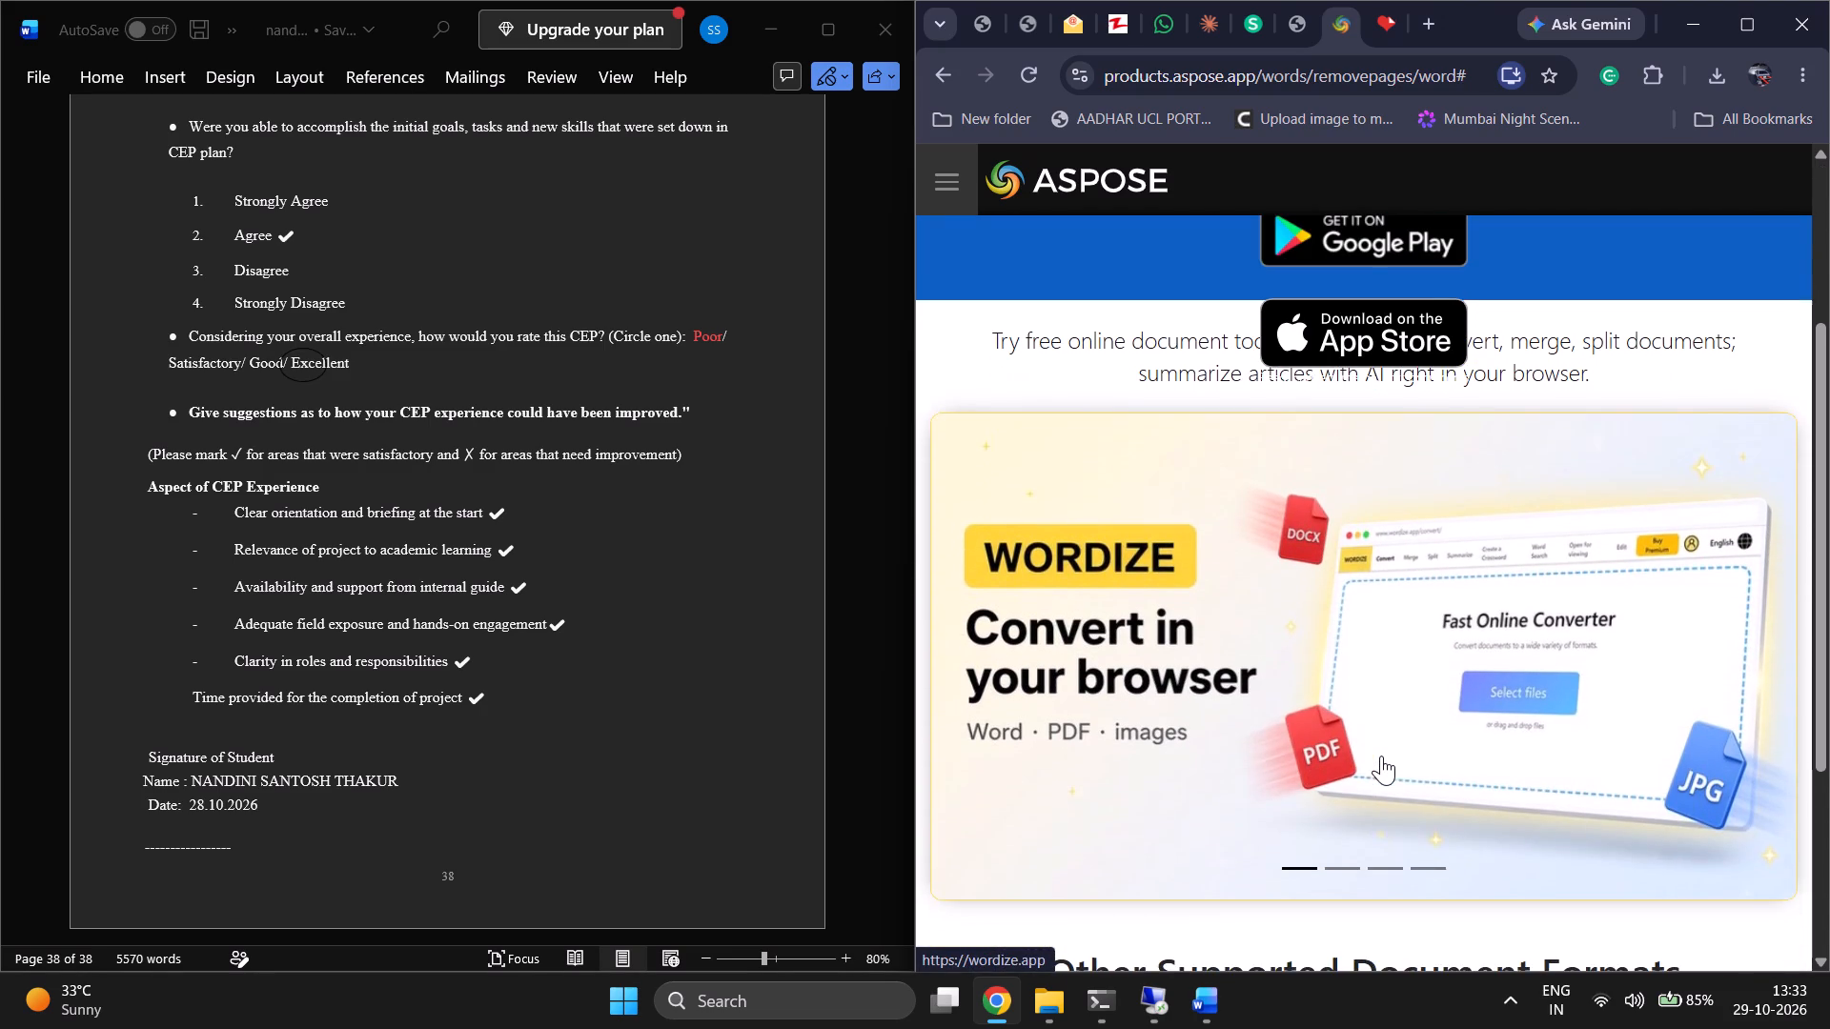
{"action": "scroll", "coordinate": [1381, 756], "scroll_direction": "down", "scroll_amount": 3}
{"action": "scroll", "coordinate": [1381, 756], "scroll_direction": "up", "scroll_amount": 5}
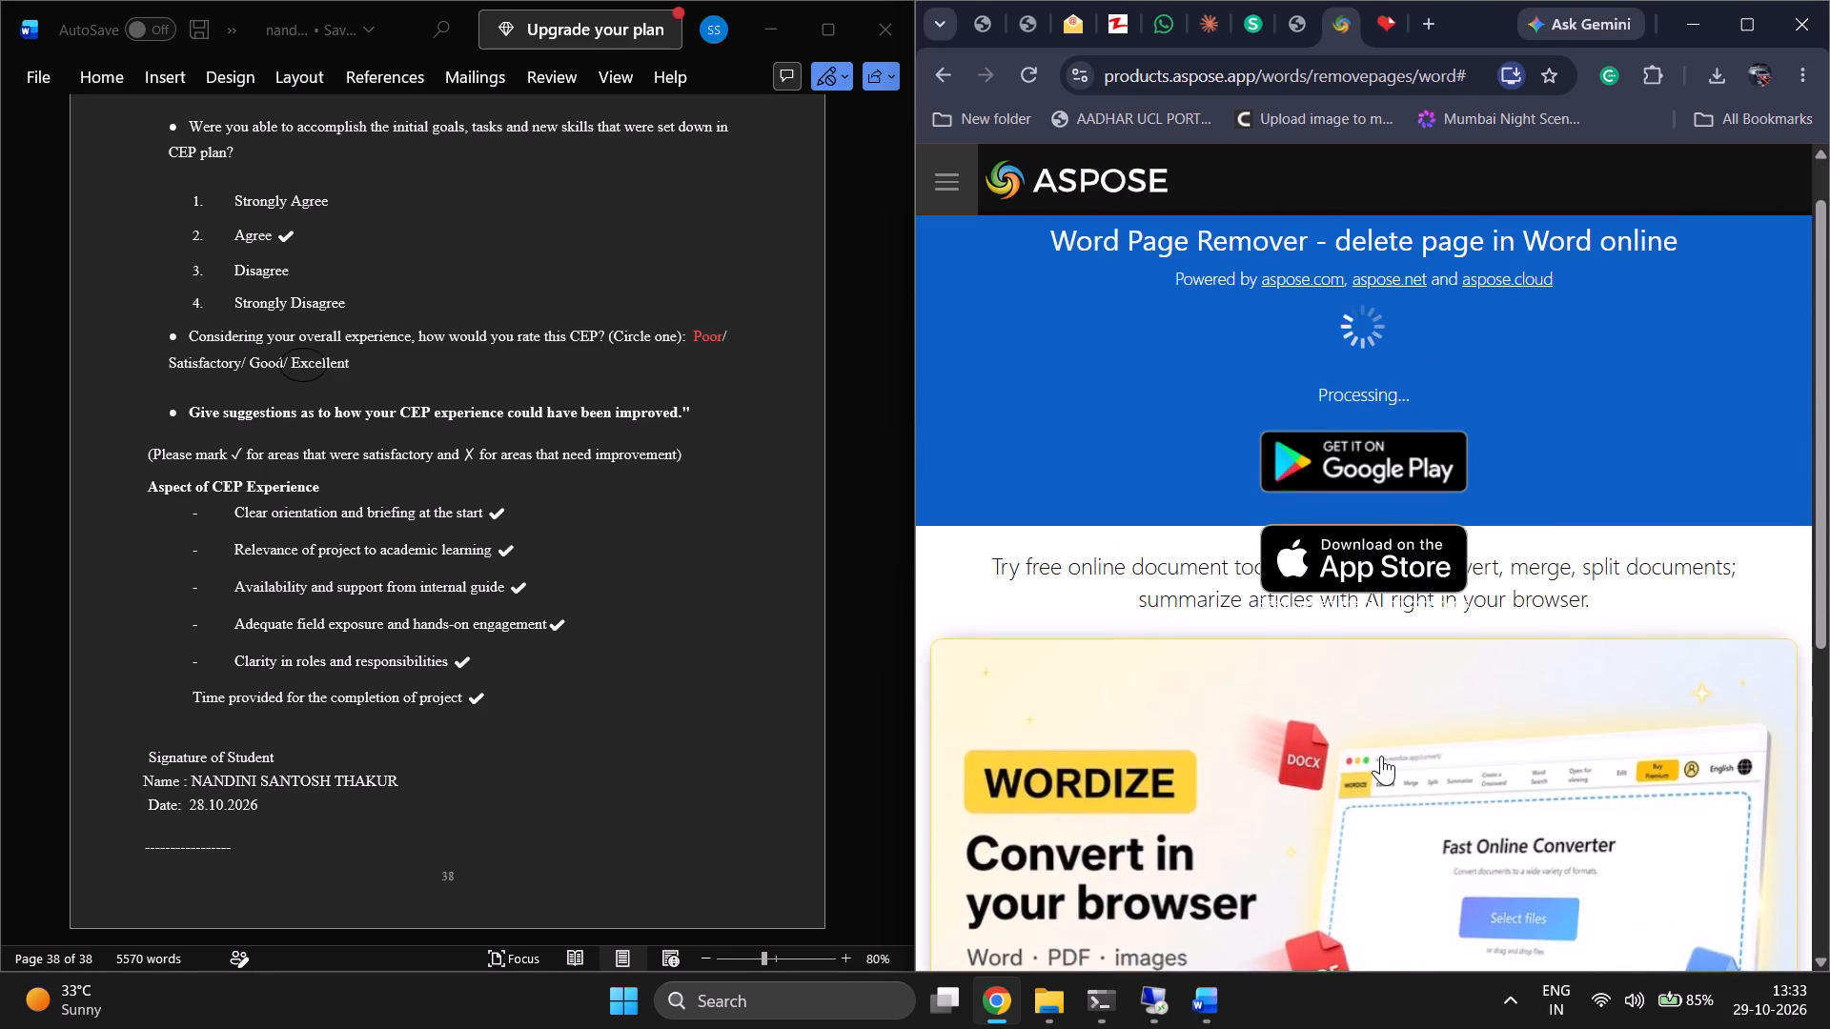
{"action": "scroll", "coordinate": [1381, 756], "scroll_direction": "up", "scroll_amount": 1}
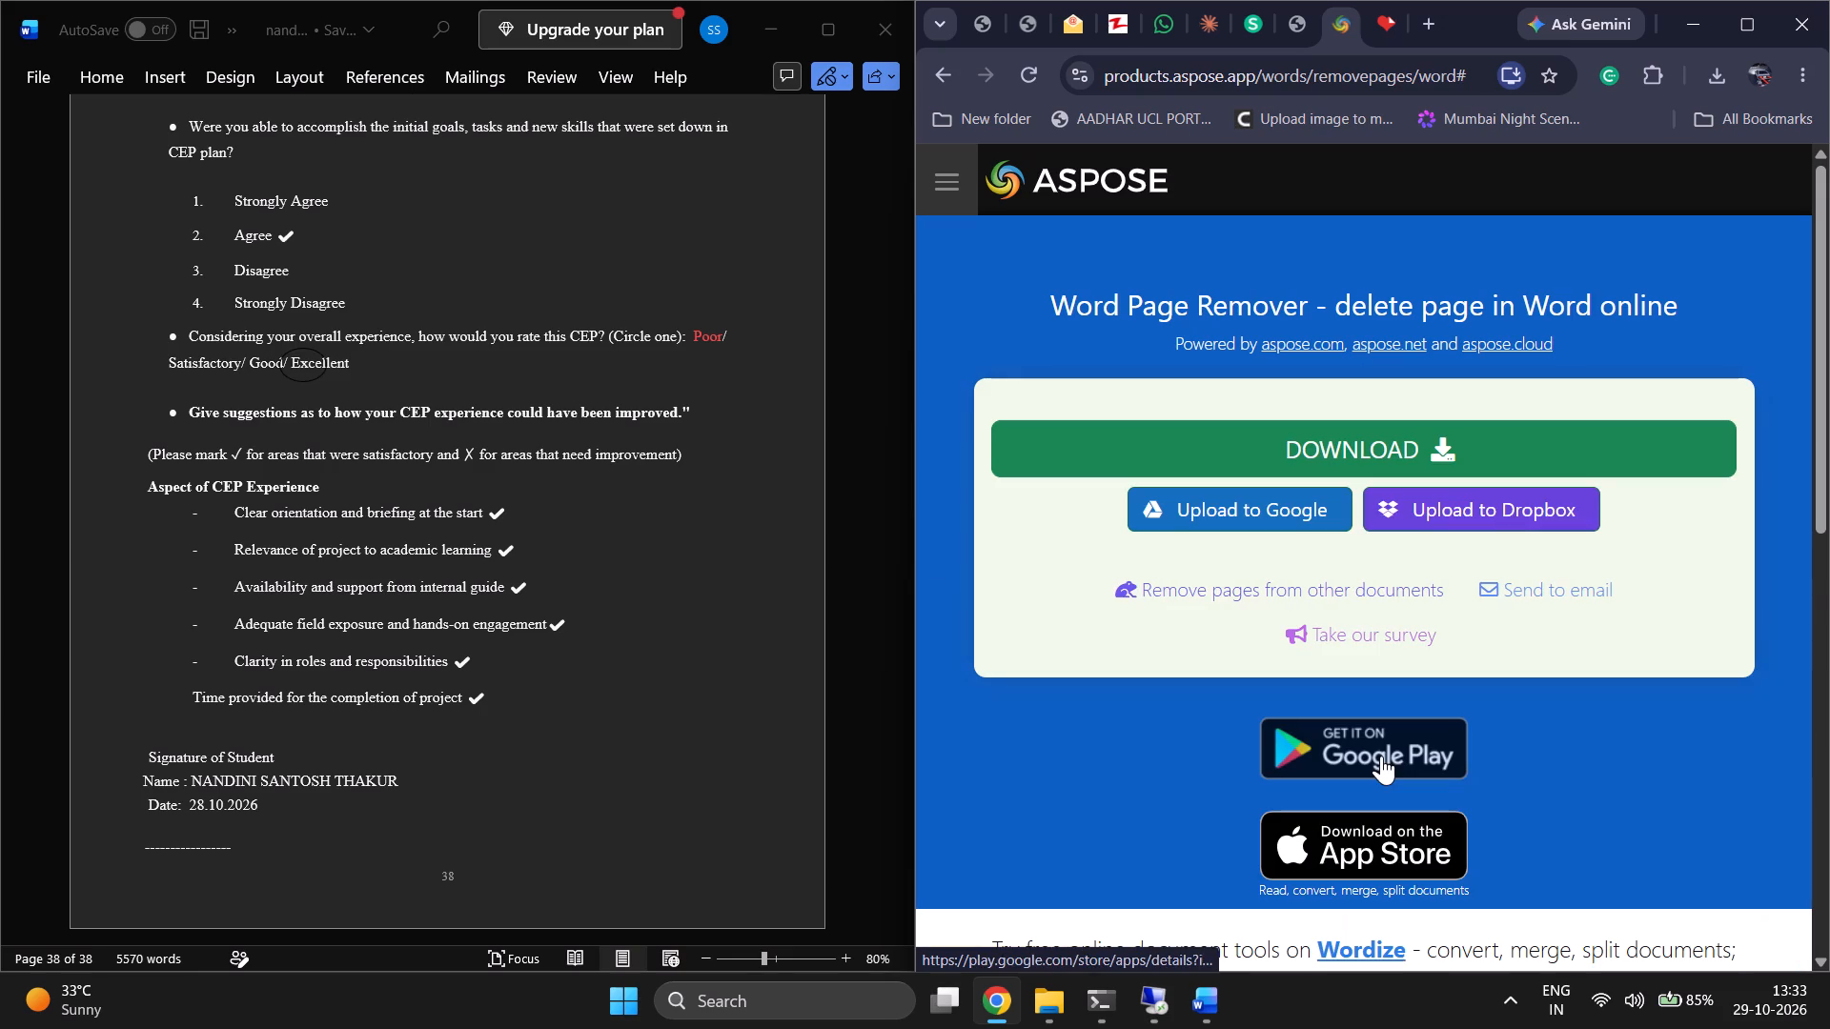
{"action": "left_click", "coordinate": [1500, 448]}
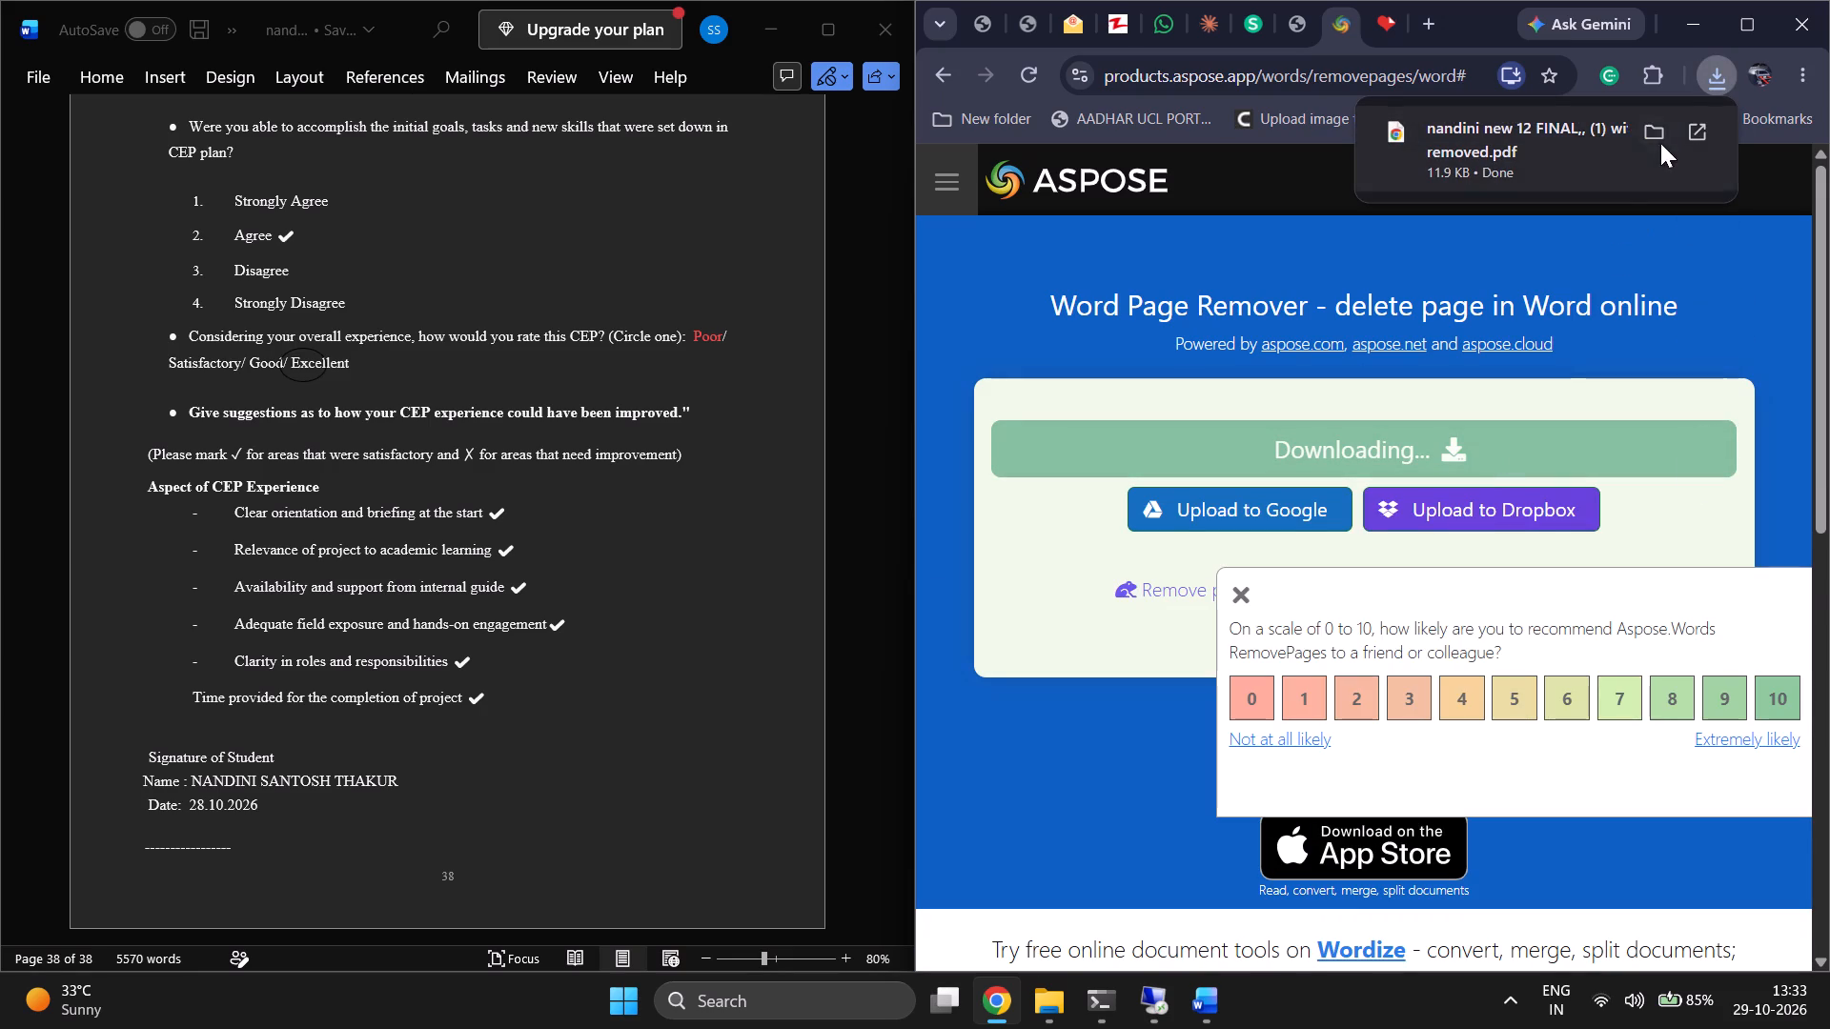
Open the downloaded PDF and check its questionnaire and field observation checklist pages.
{"action": "left_click", "coordinate": [1588, 146]}
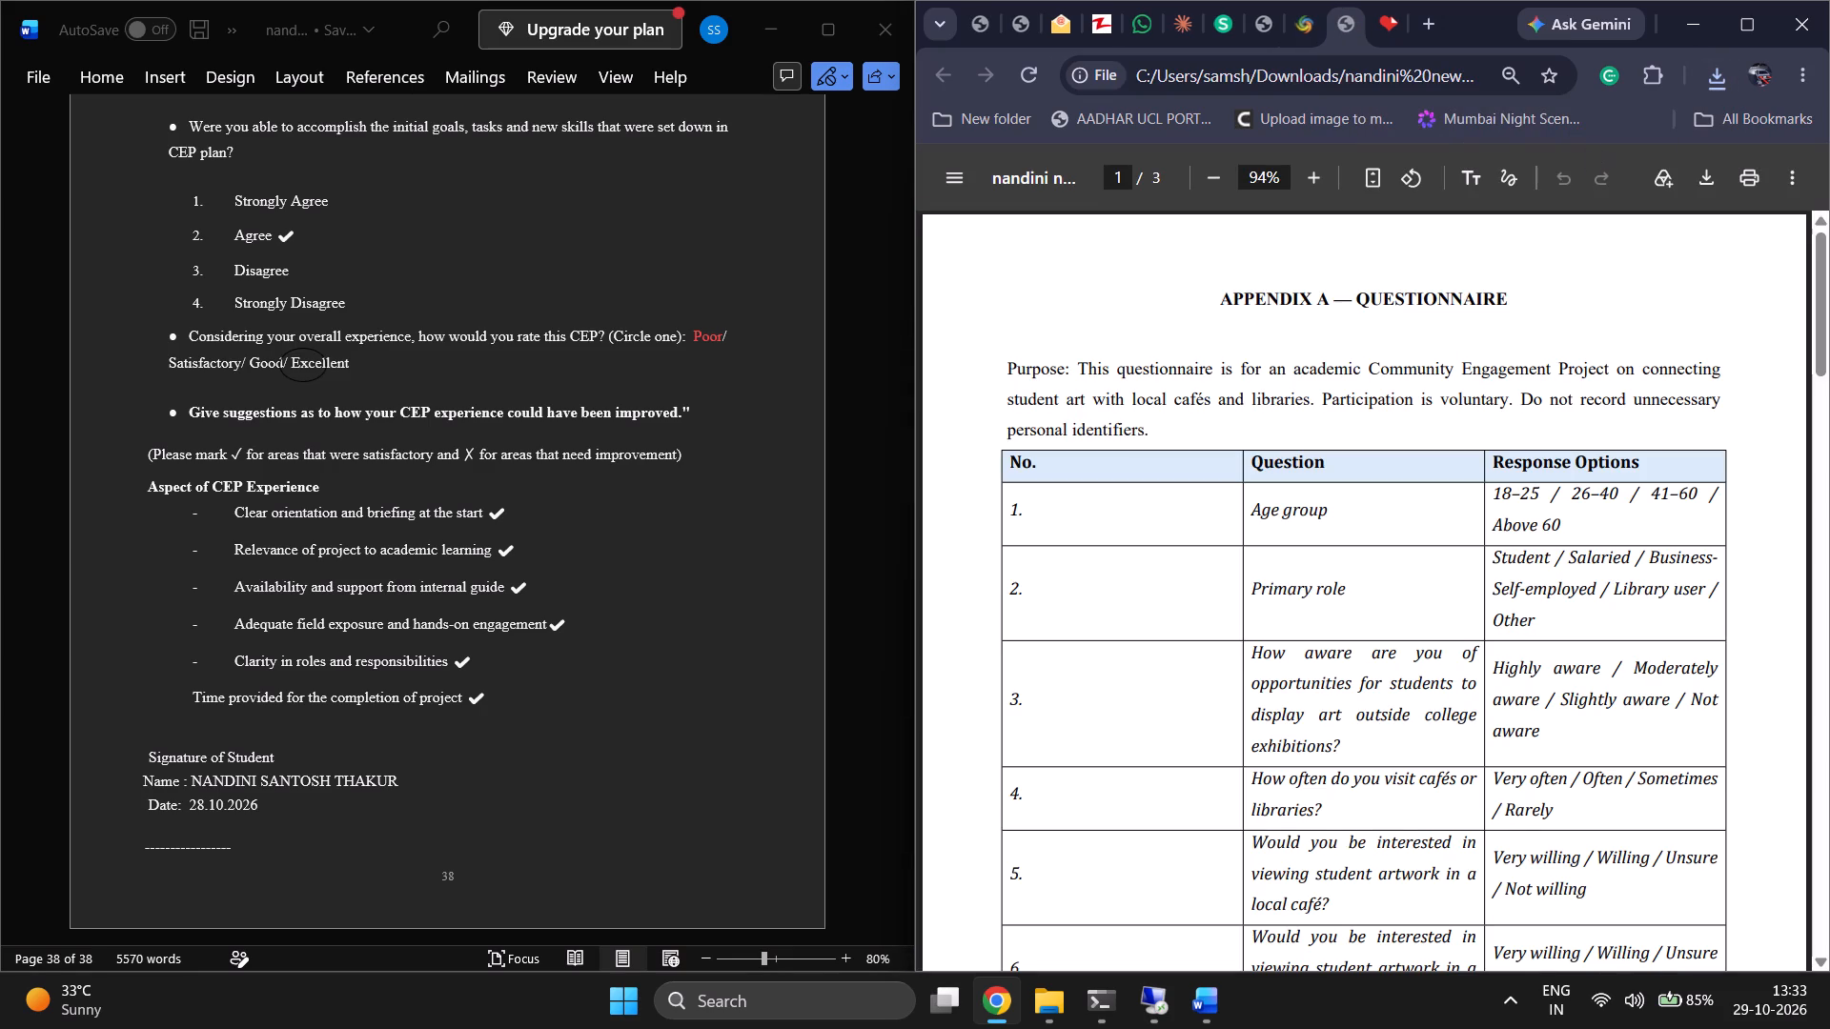
{"action": "scroll", "coordinate": [1354, 655], "scroll_direction": "down", "scroll_amount": 16}
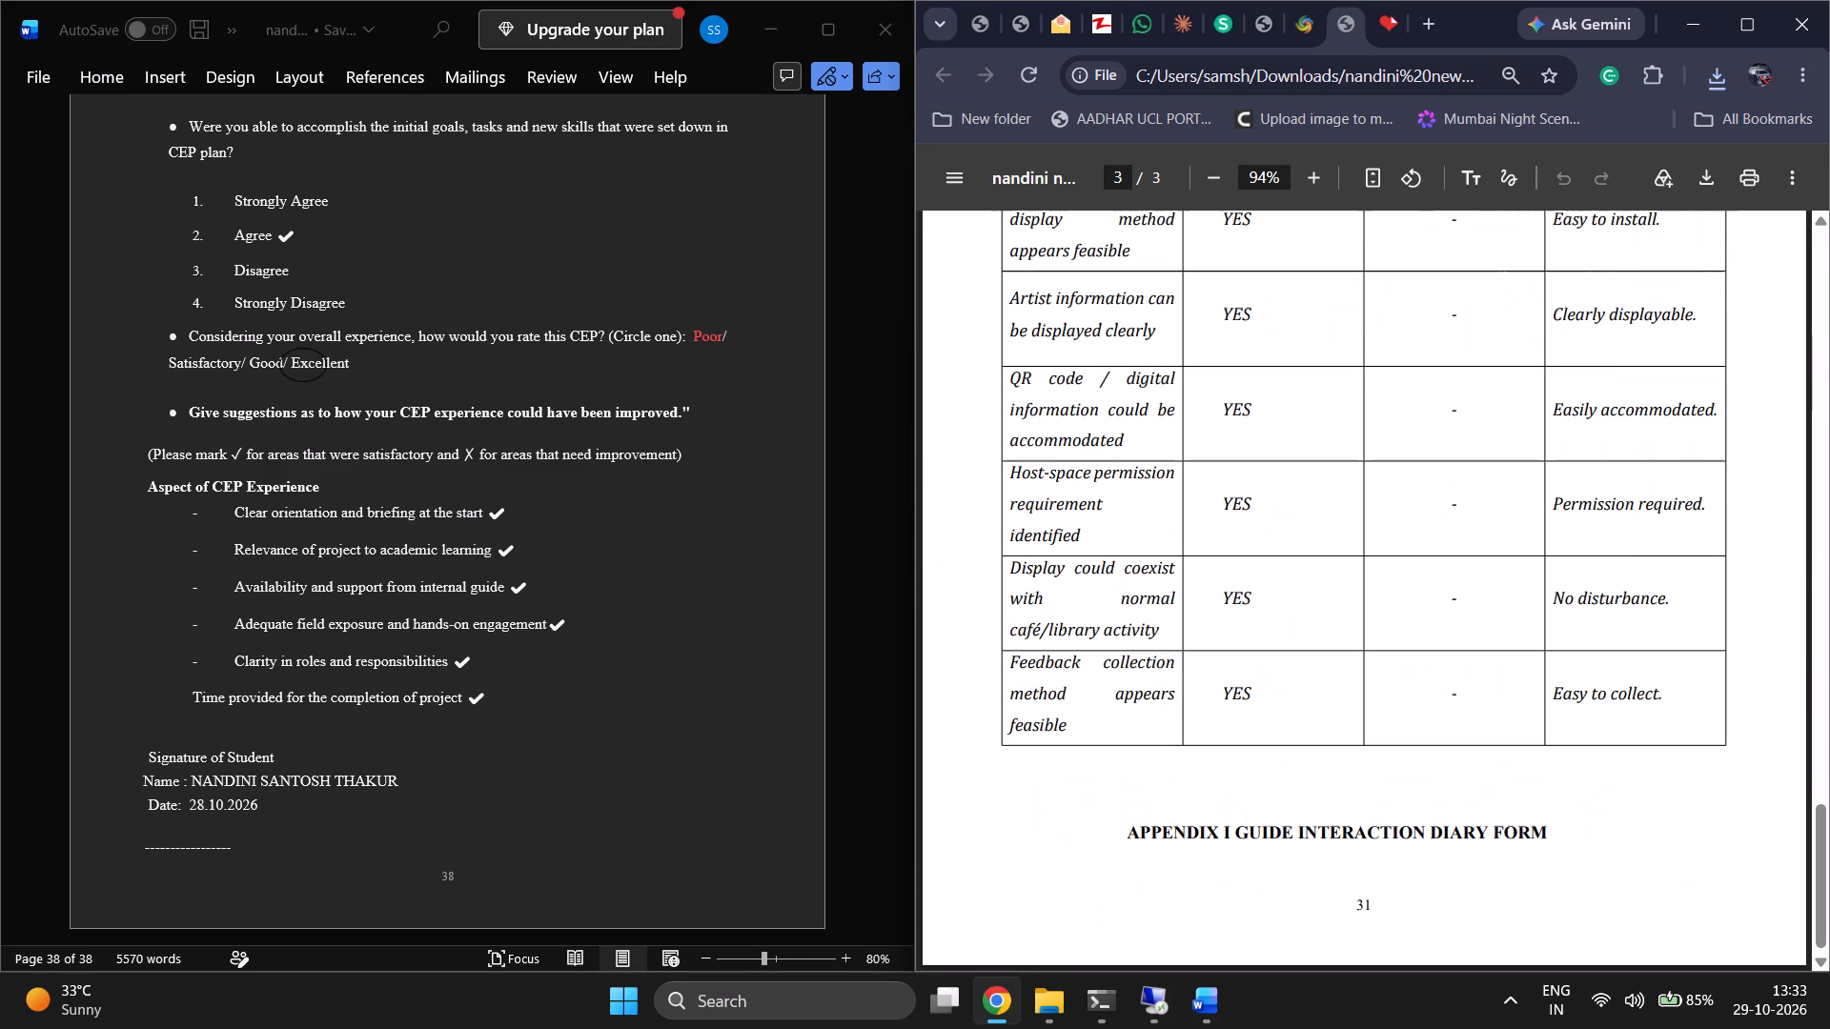
{"action": "scroll", "coordinate": [1354, 655], "scroll_direction": "down", "scroll_amount": 5}
{"action": "scroll", "coordinate": [1354, 655], "scroll_direction": "up", "scroll_amount": 12}
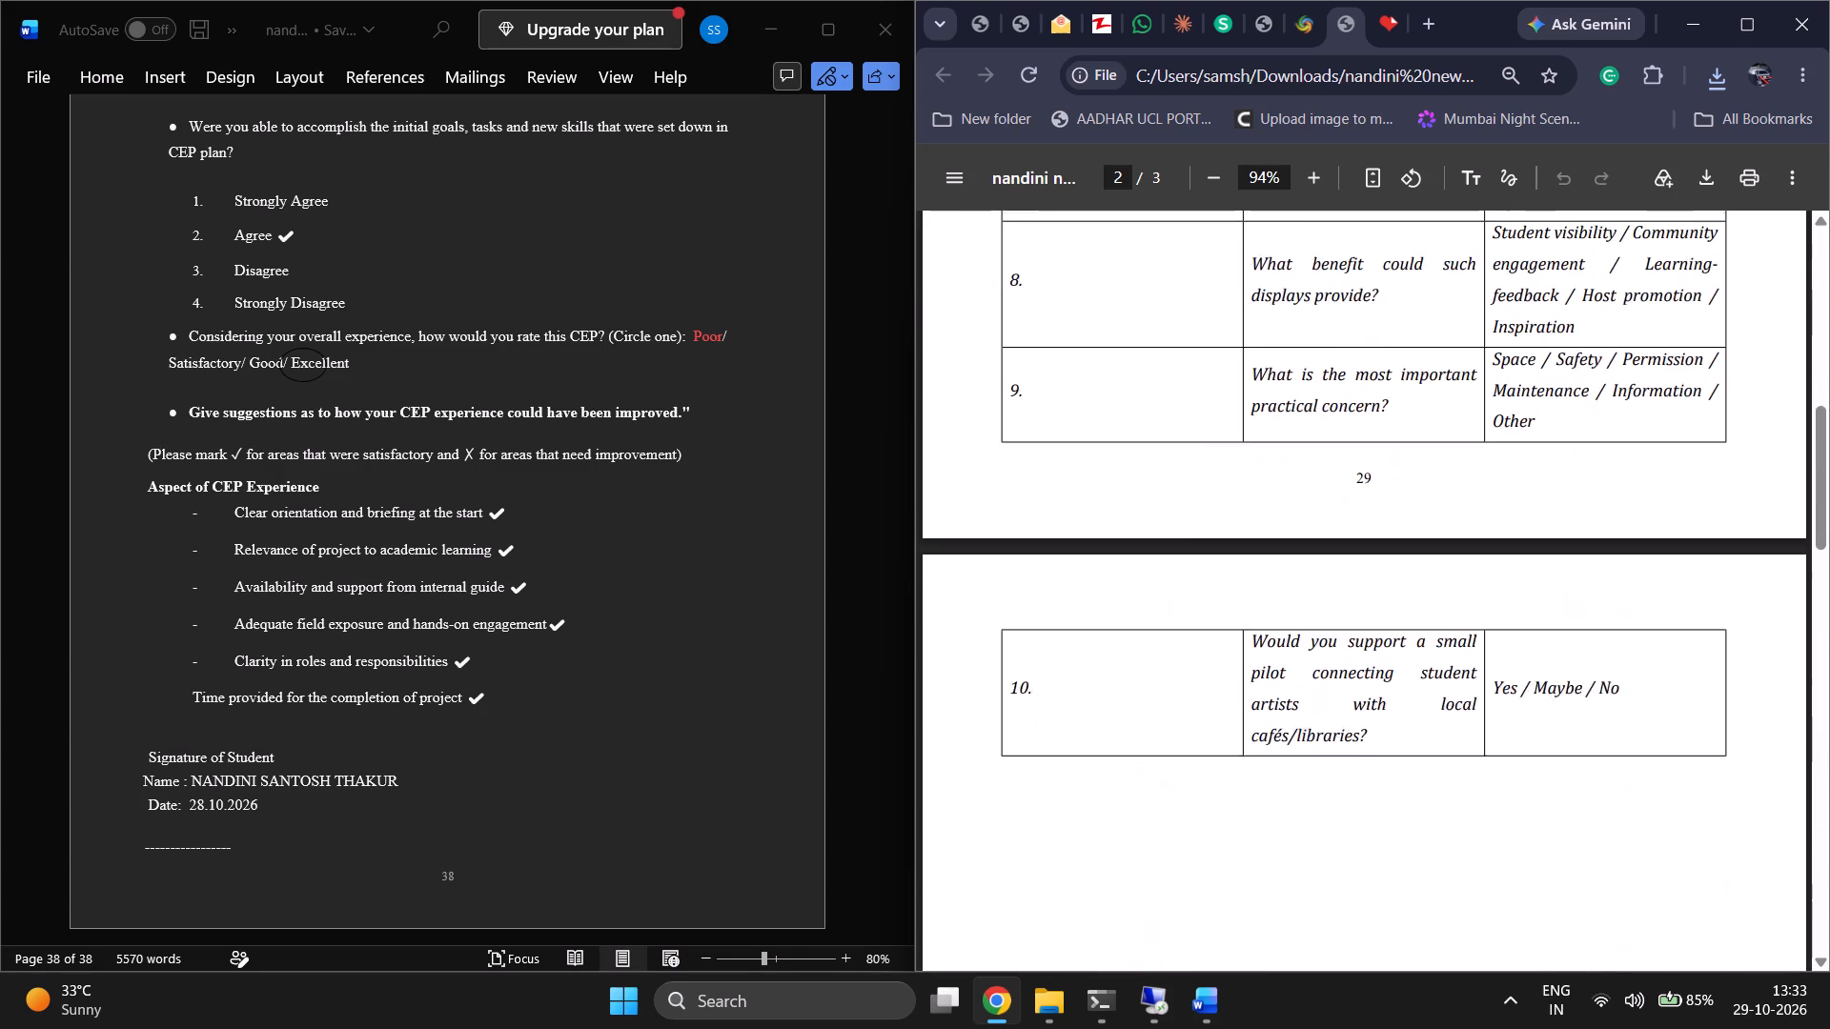
{"action": "scroll", "coordinate": [1354, 655], "scroll_direction": "down", "scroll_amount": 10}
{"action": "scroll", "coordinate": [1354, 655], "scroll_direction": "up", "scroll_amount": 11}
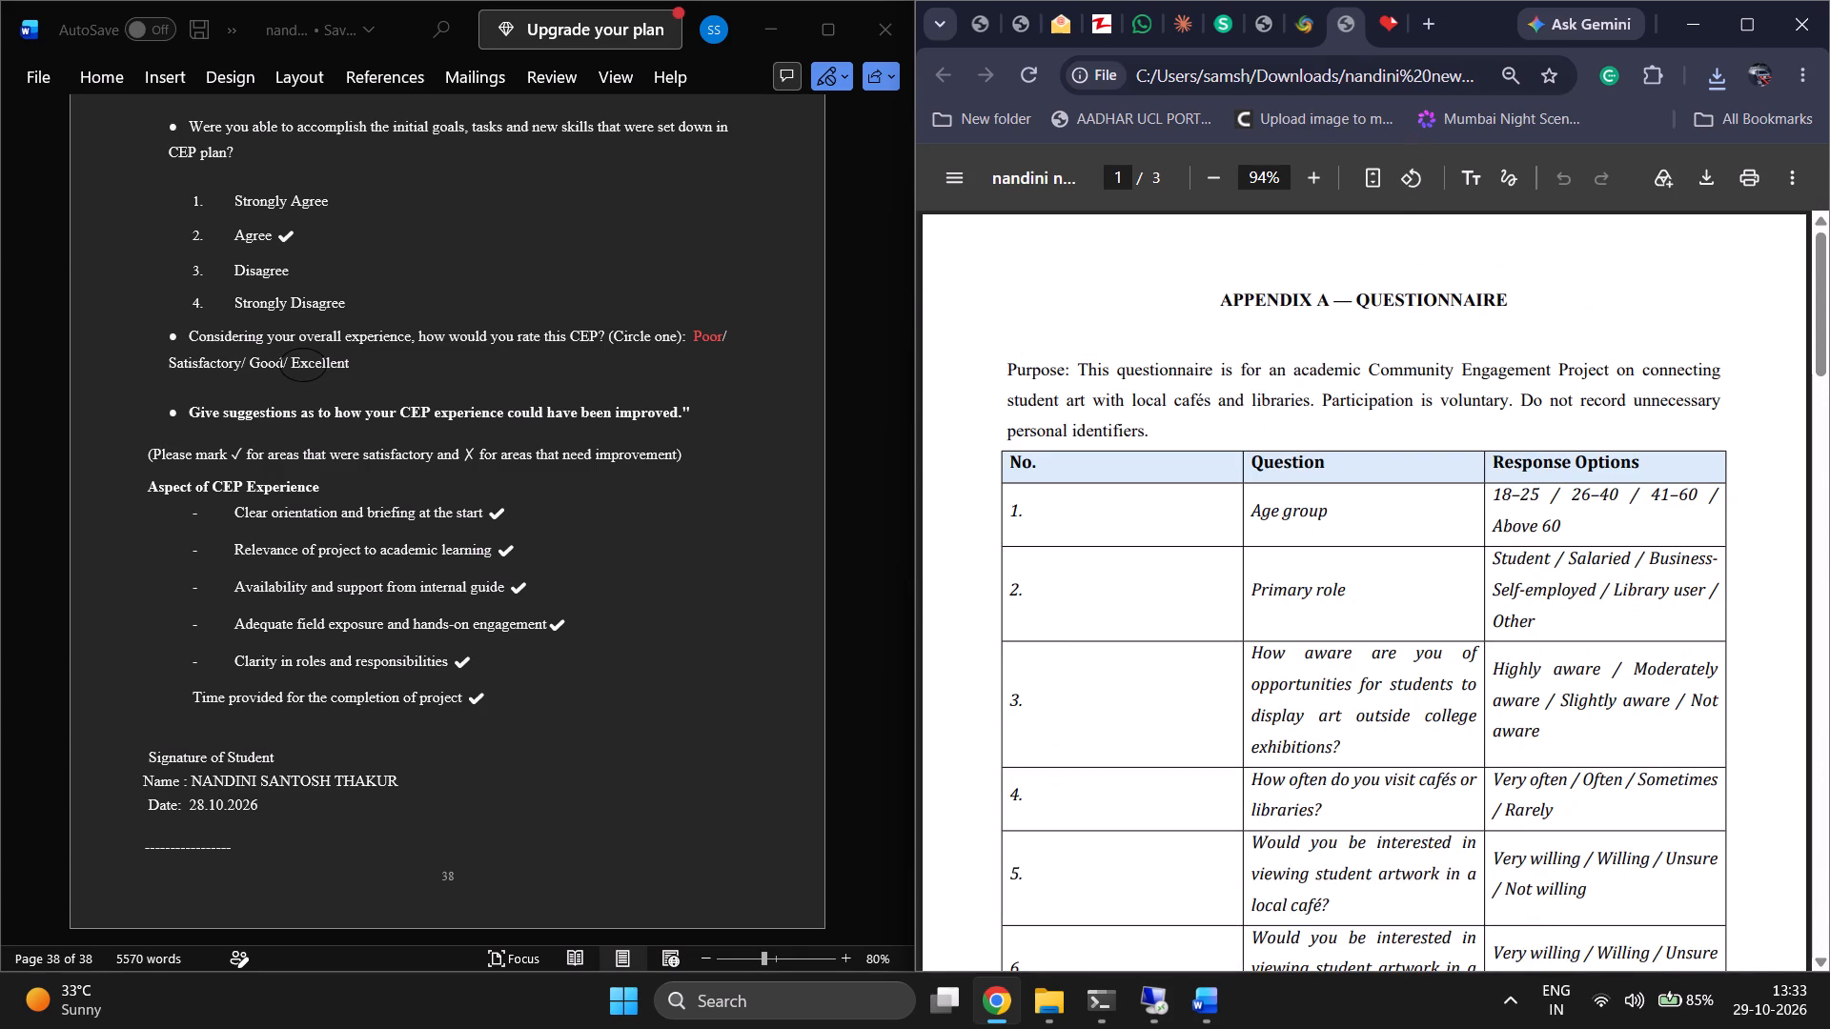
Close the Aspose page and check demo.pdf's appendix page and the references page before it.
{"action": "left_click", "coordinate": [1295, 28]}
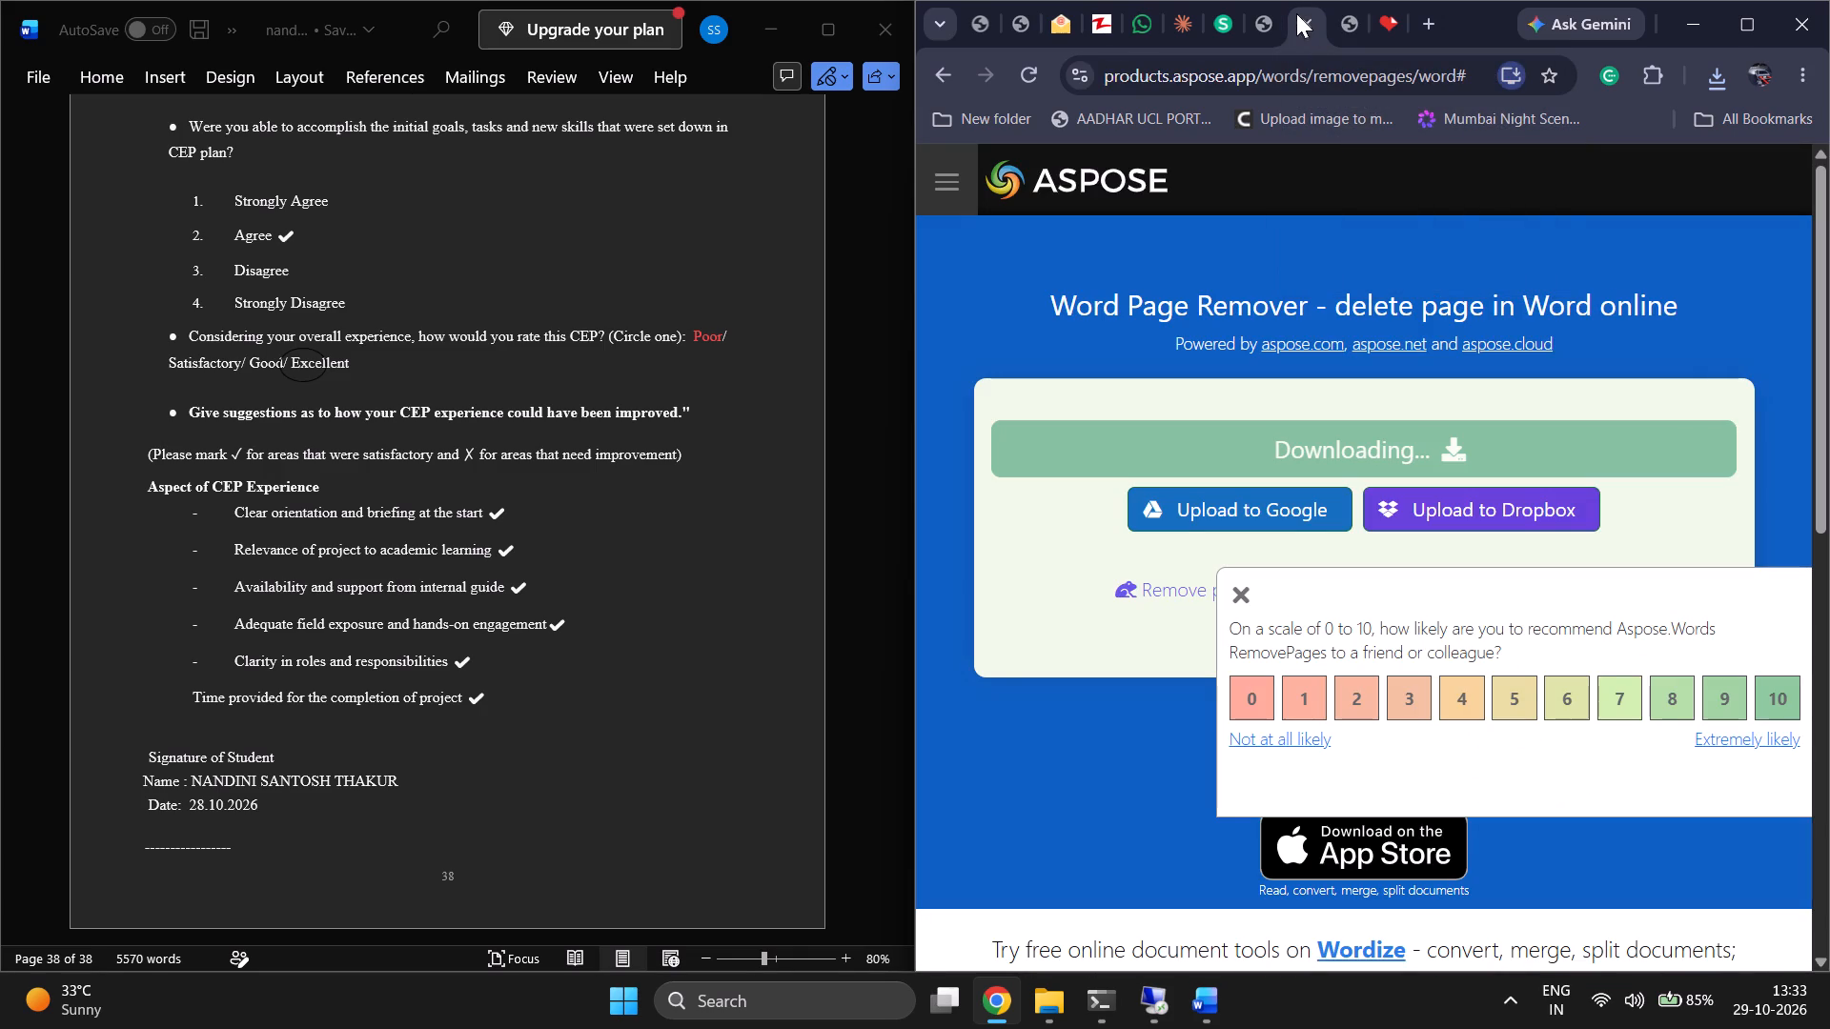
{"action": "left_click", "coordinate": [1306, 20]}
{"action": "left_click", "coordinate": [1261, 21]}
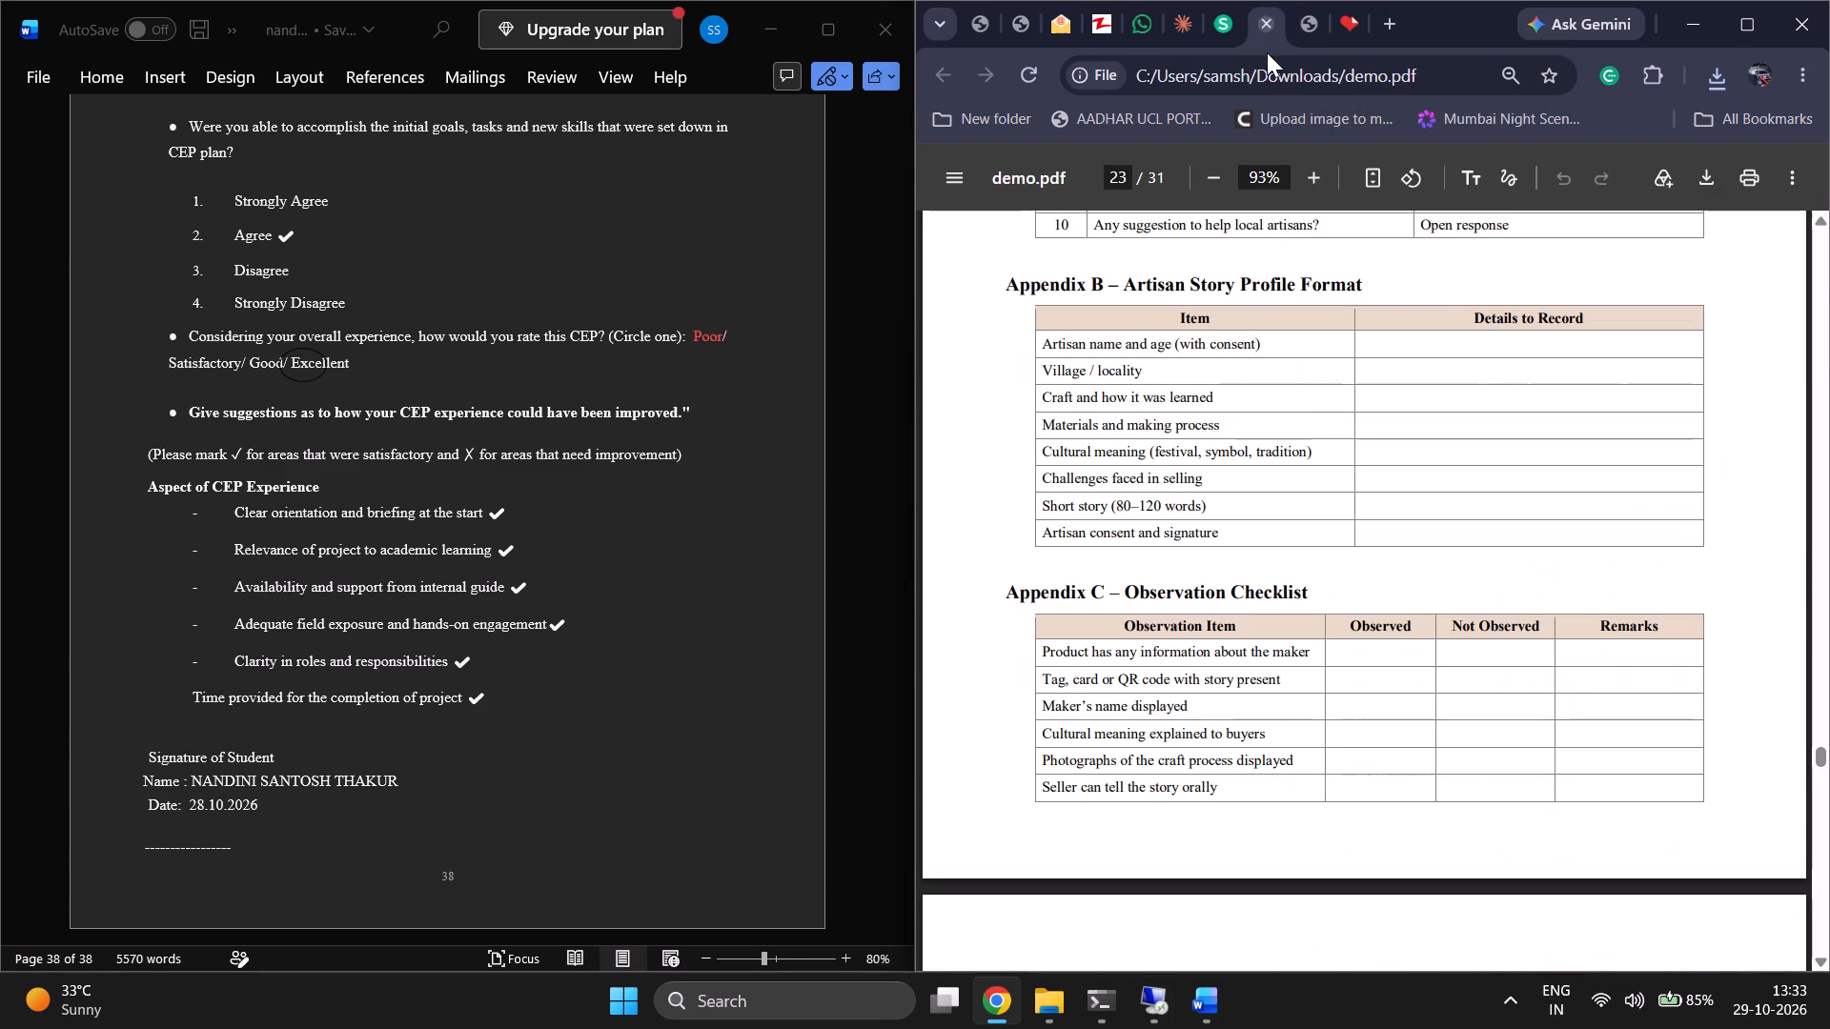
{"action": "scroll", "coordinate": [1315, 399], "scroll_direction": "up", "scroll_amount": 3}
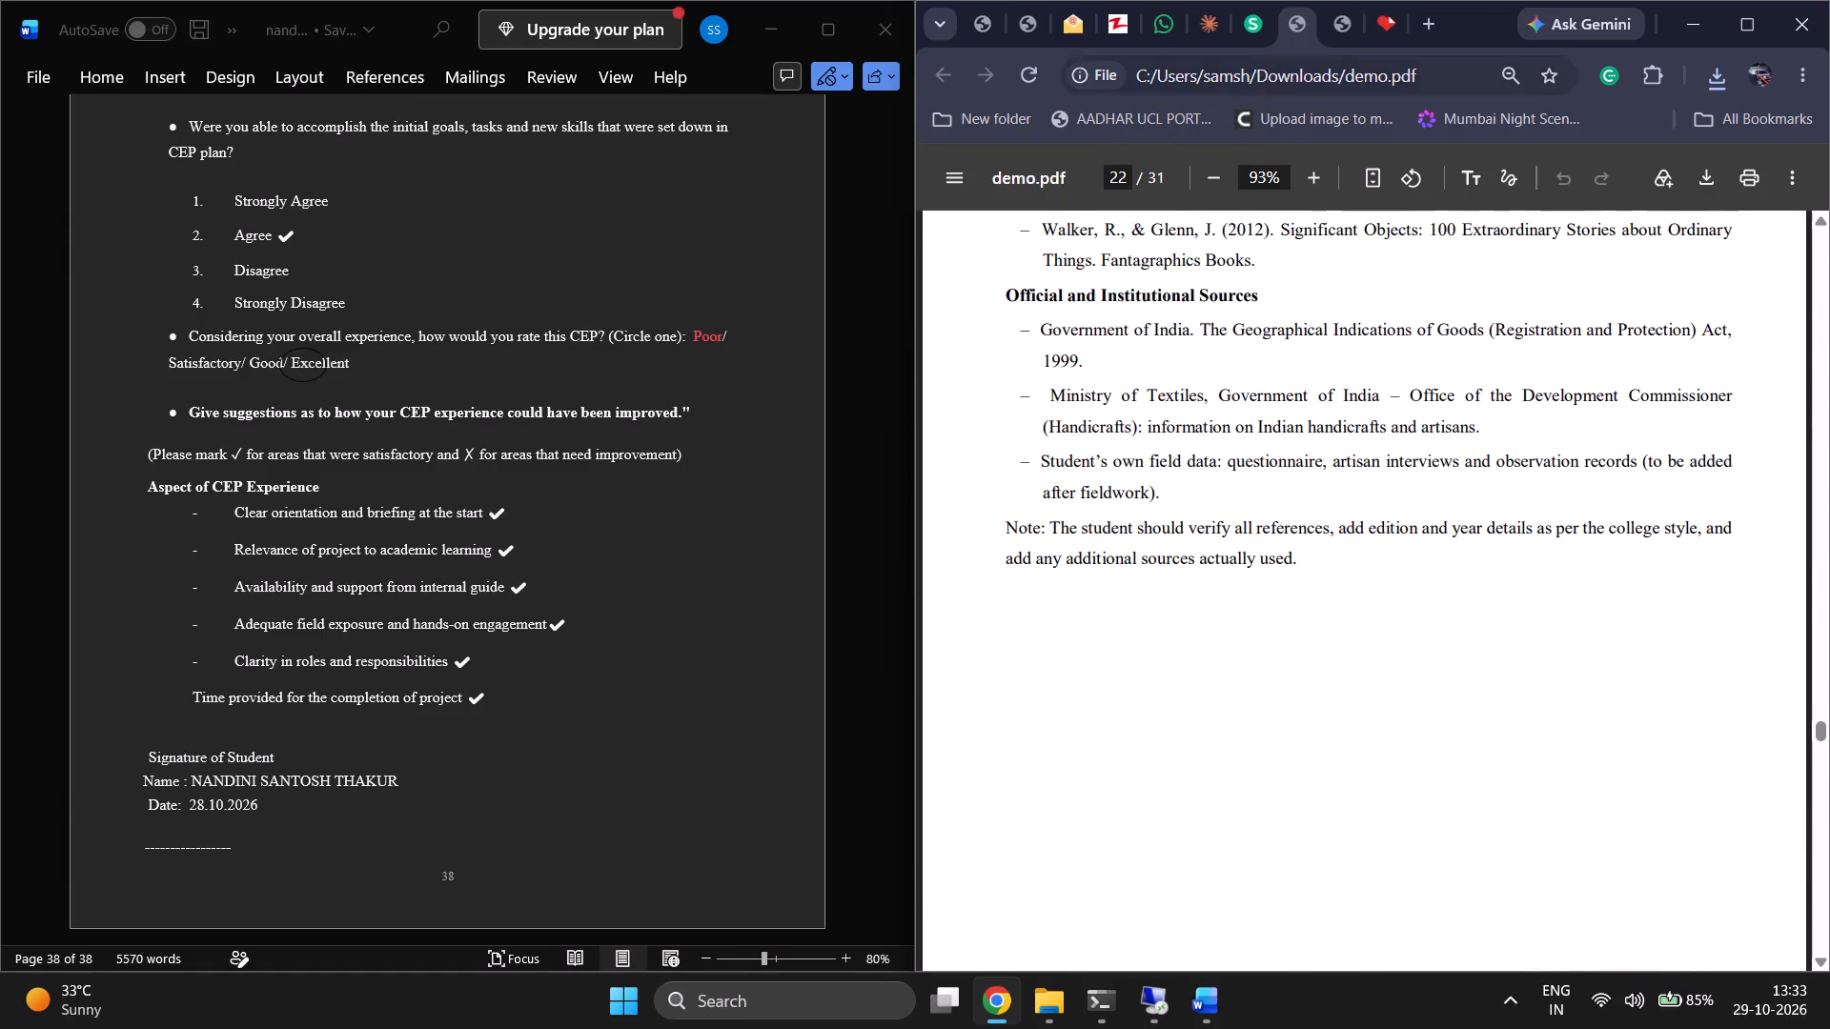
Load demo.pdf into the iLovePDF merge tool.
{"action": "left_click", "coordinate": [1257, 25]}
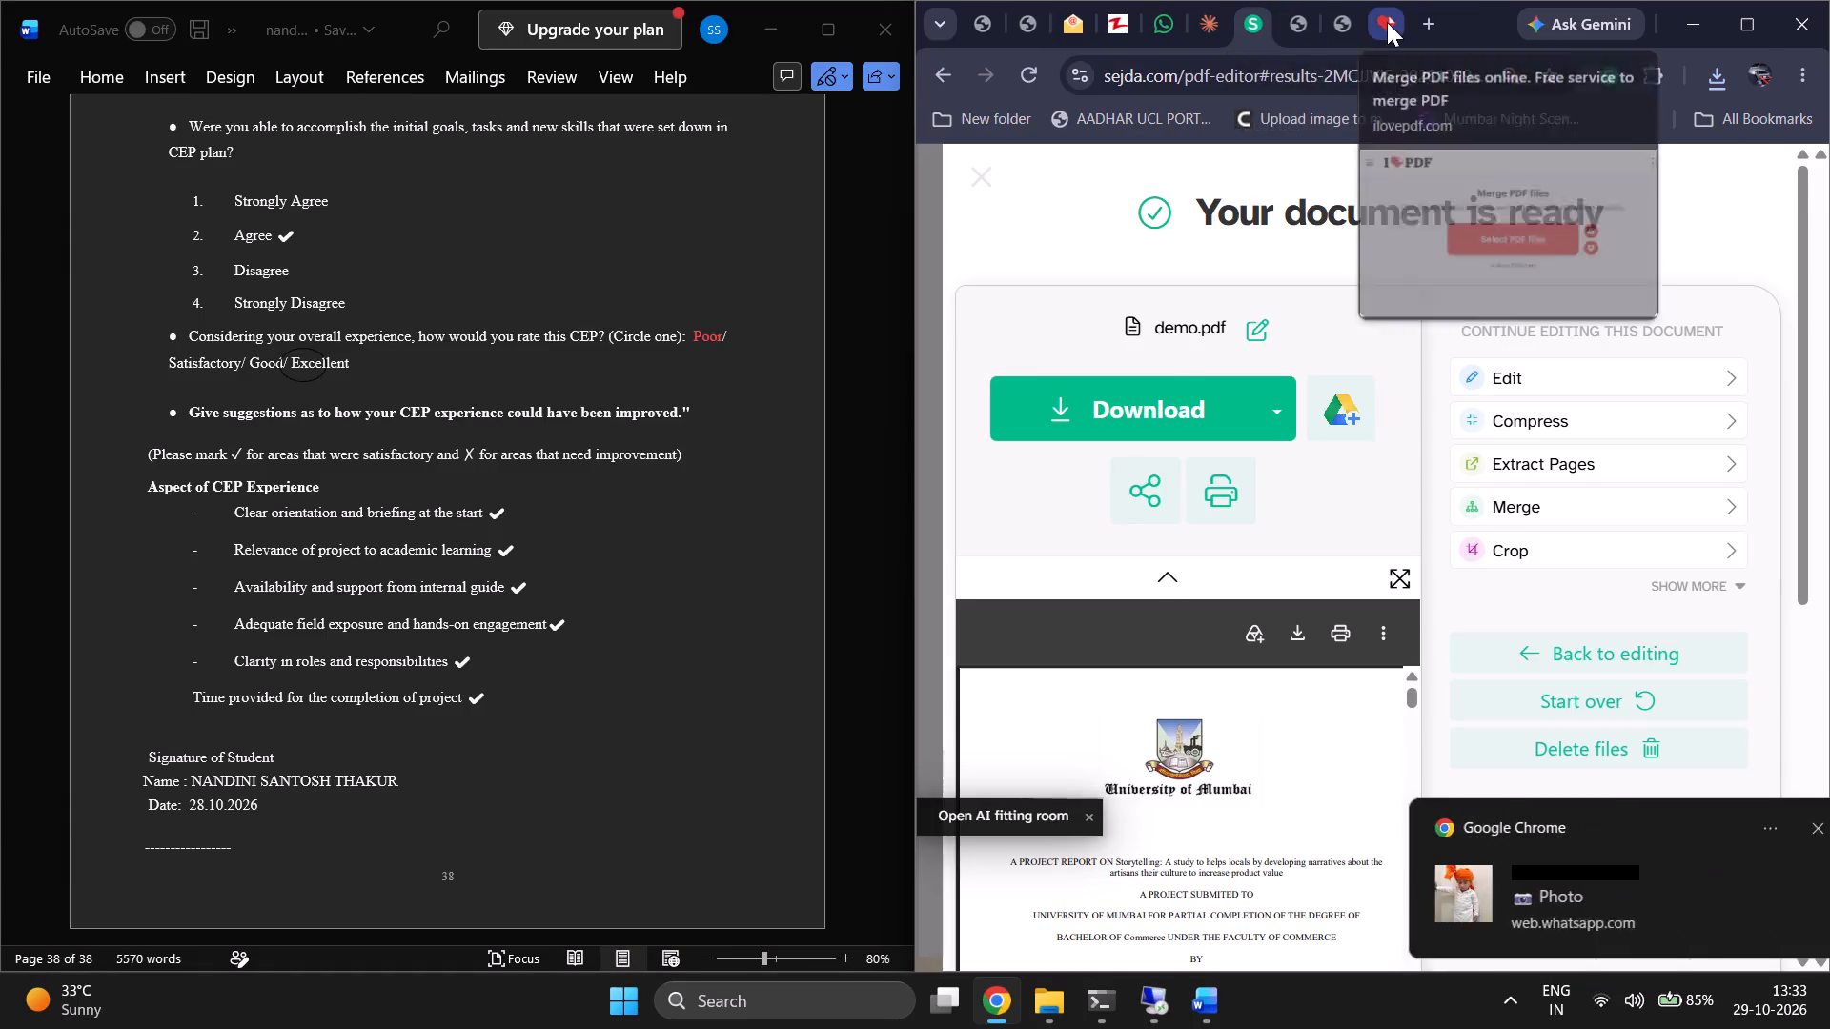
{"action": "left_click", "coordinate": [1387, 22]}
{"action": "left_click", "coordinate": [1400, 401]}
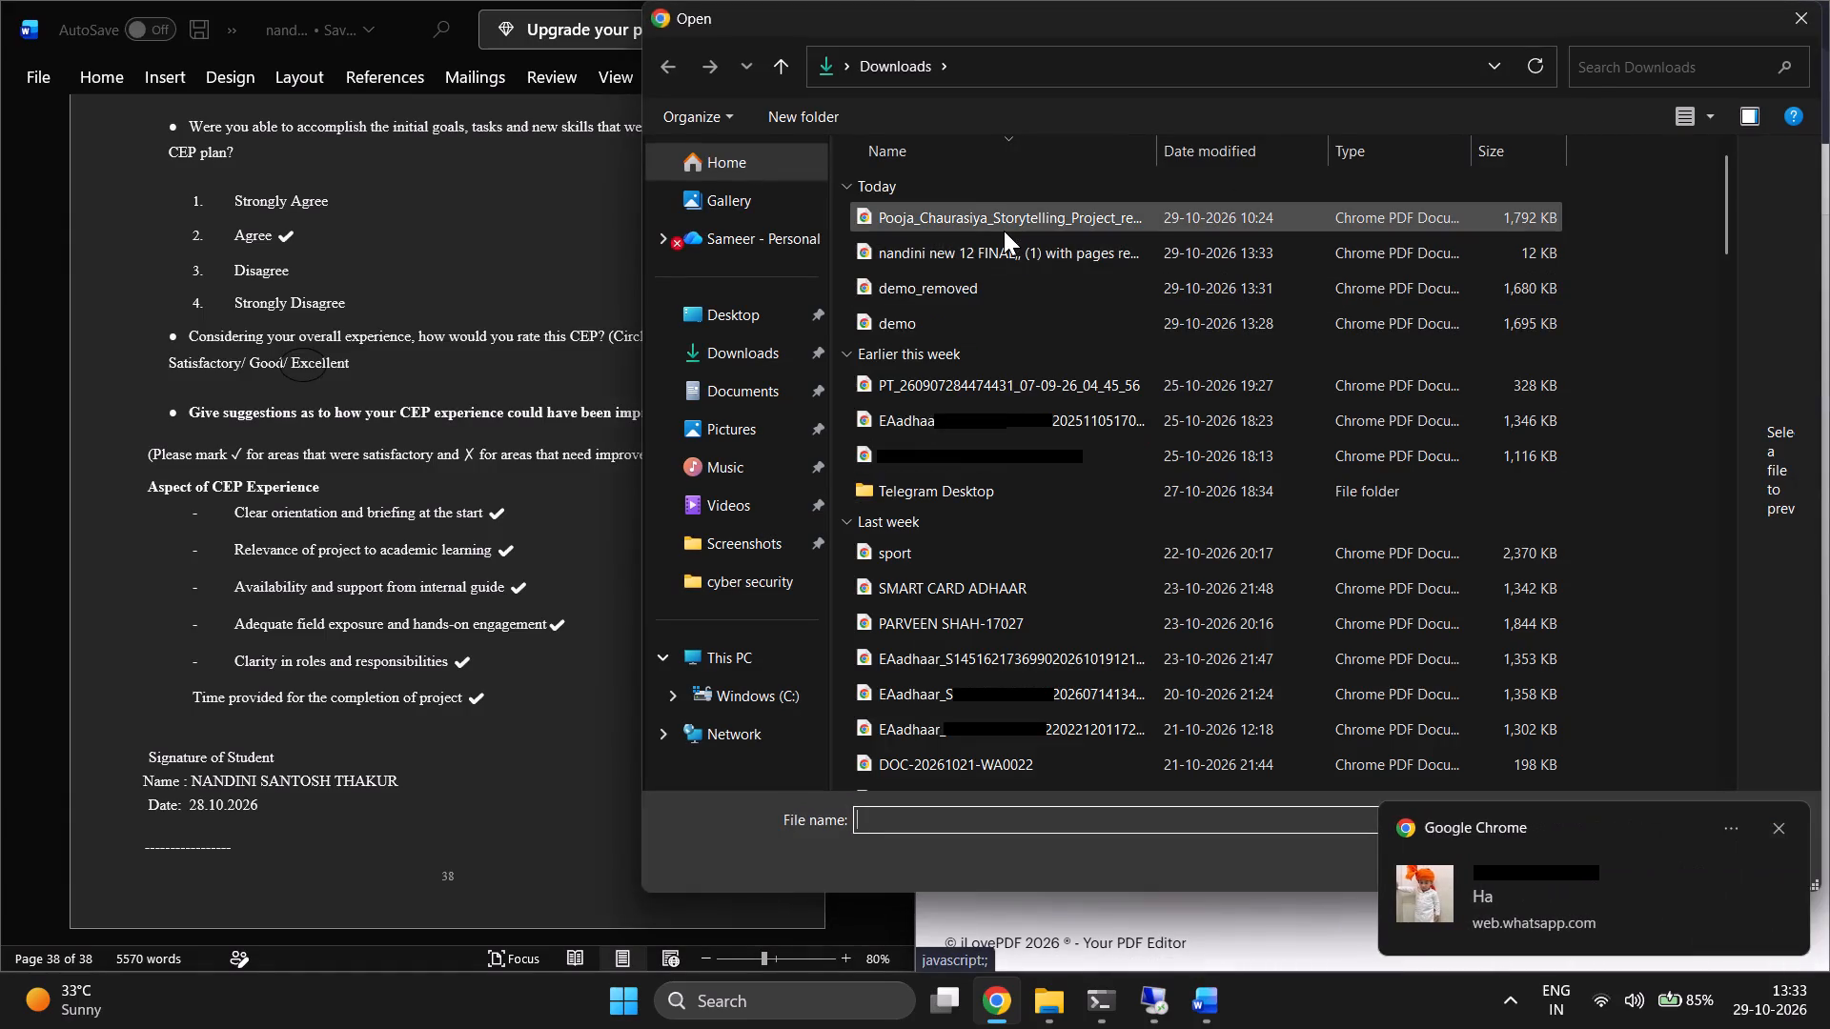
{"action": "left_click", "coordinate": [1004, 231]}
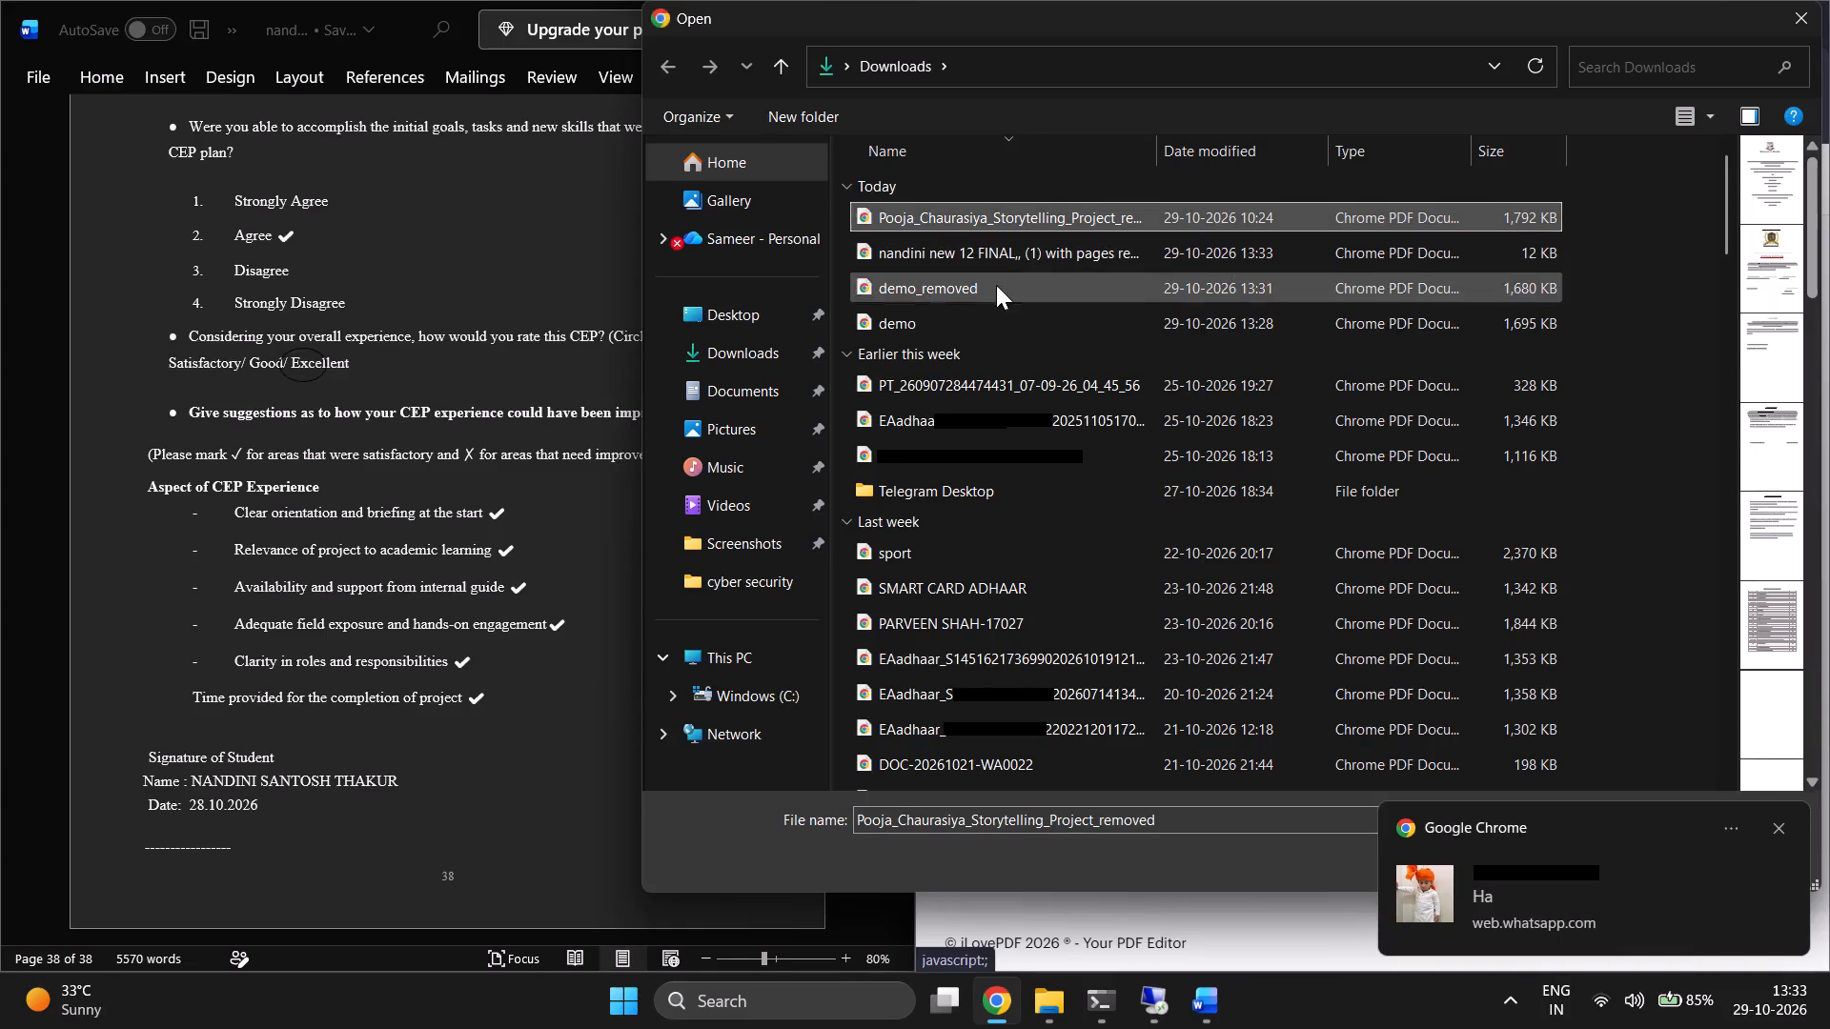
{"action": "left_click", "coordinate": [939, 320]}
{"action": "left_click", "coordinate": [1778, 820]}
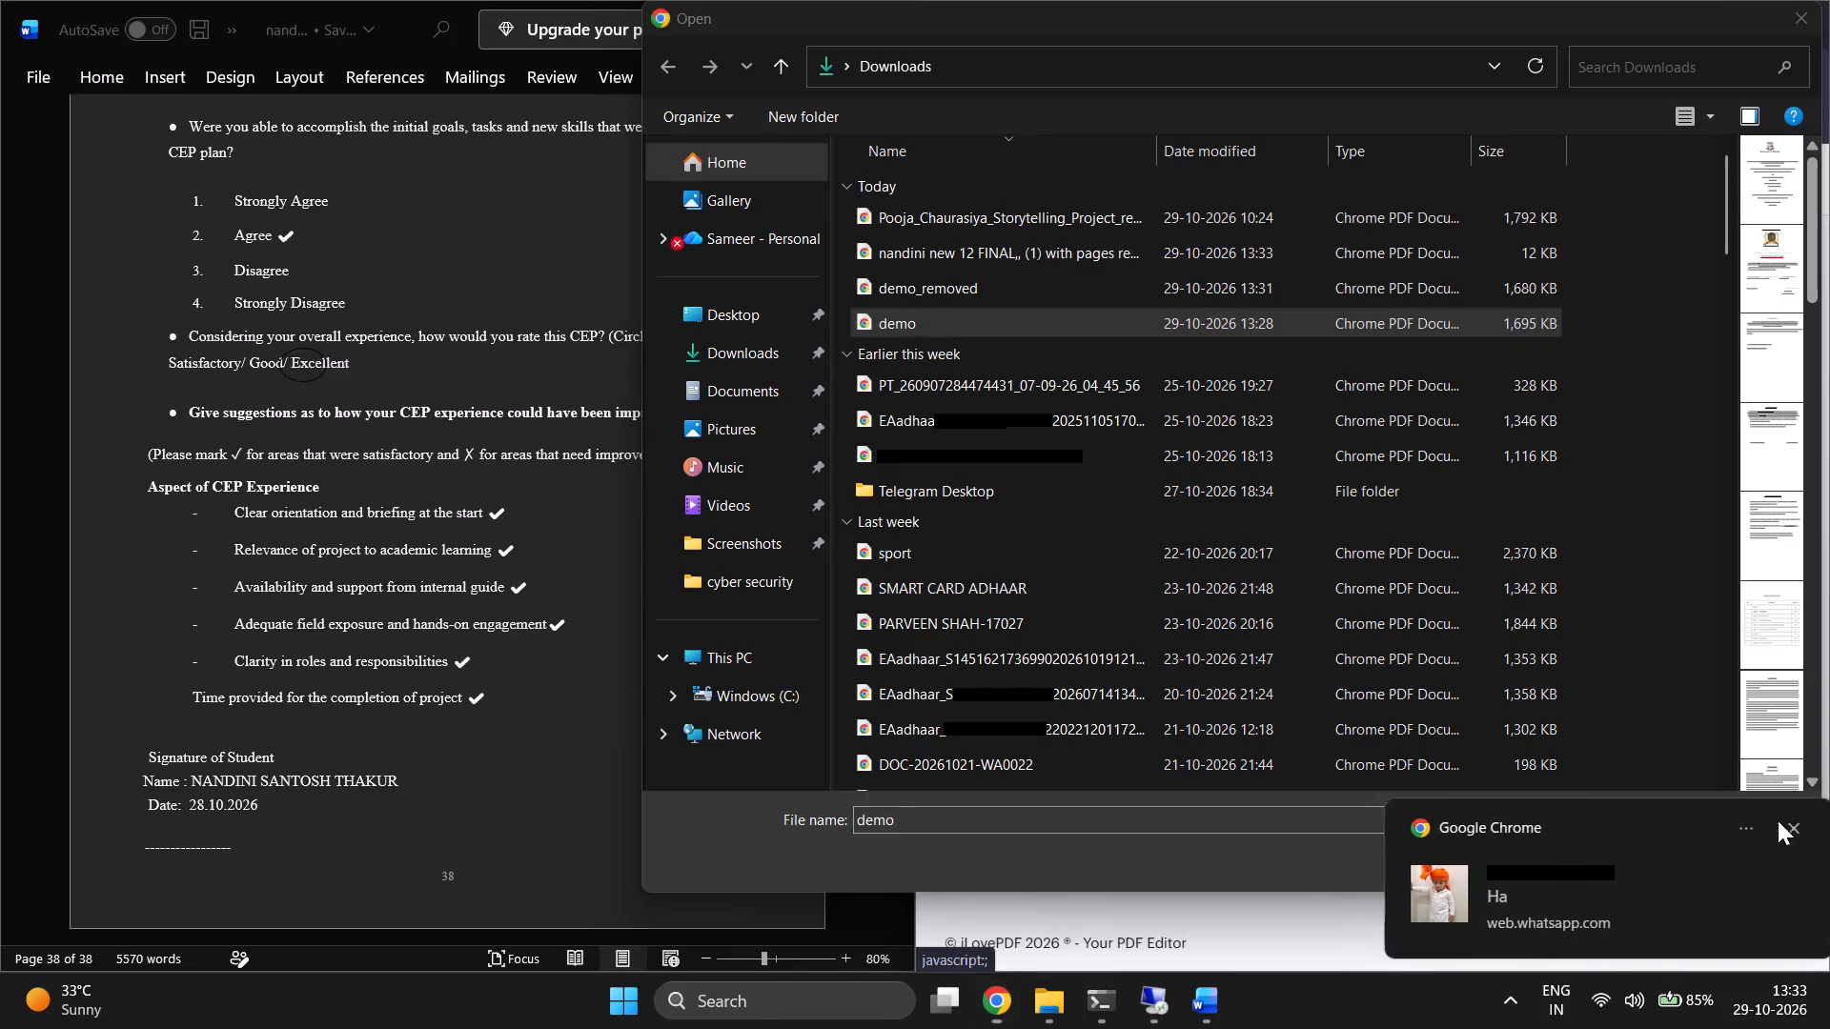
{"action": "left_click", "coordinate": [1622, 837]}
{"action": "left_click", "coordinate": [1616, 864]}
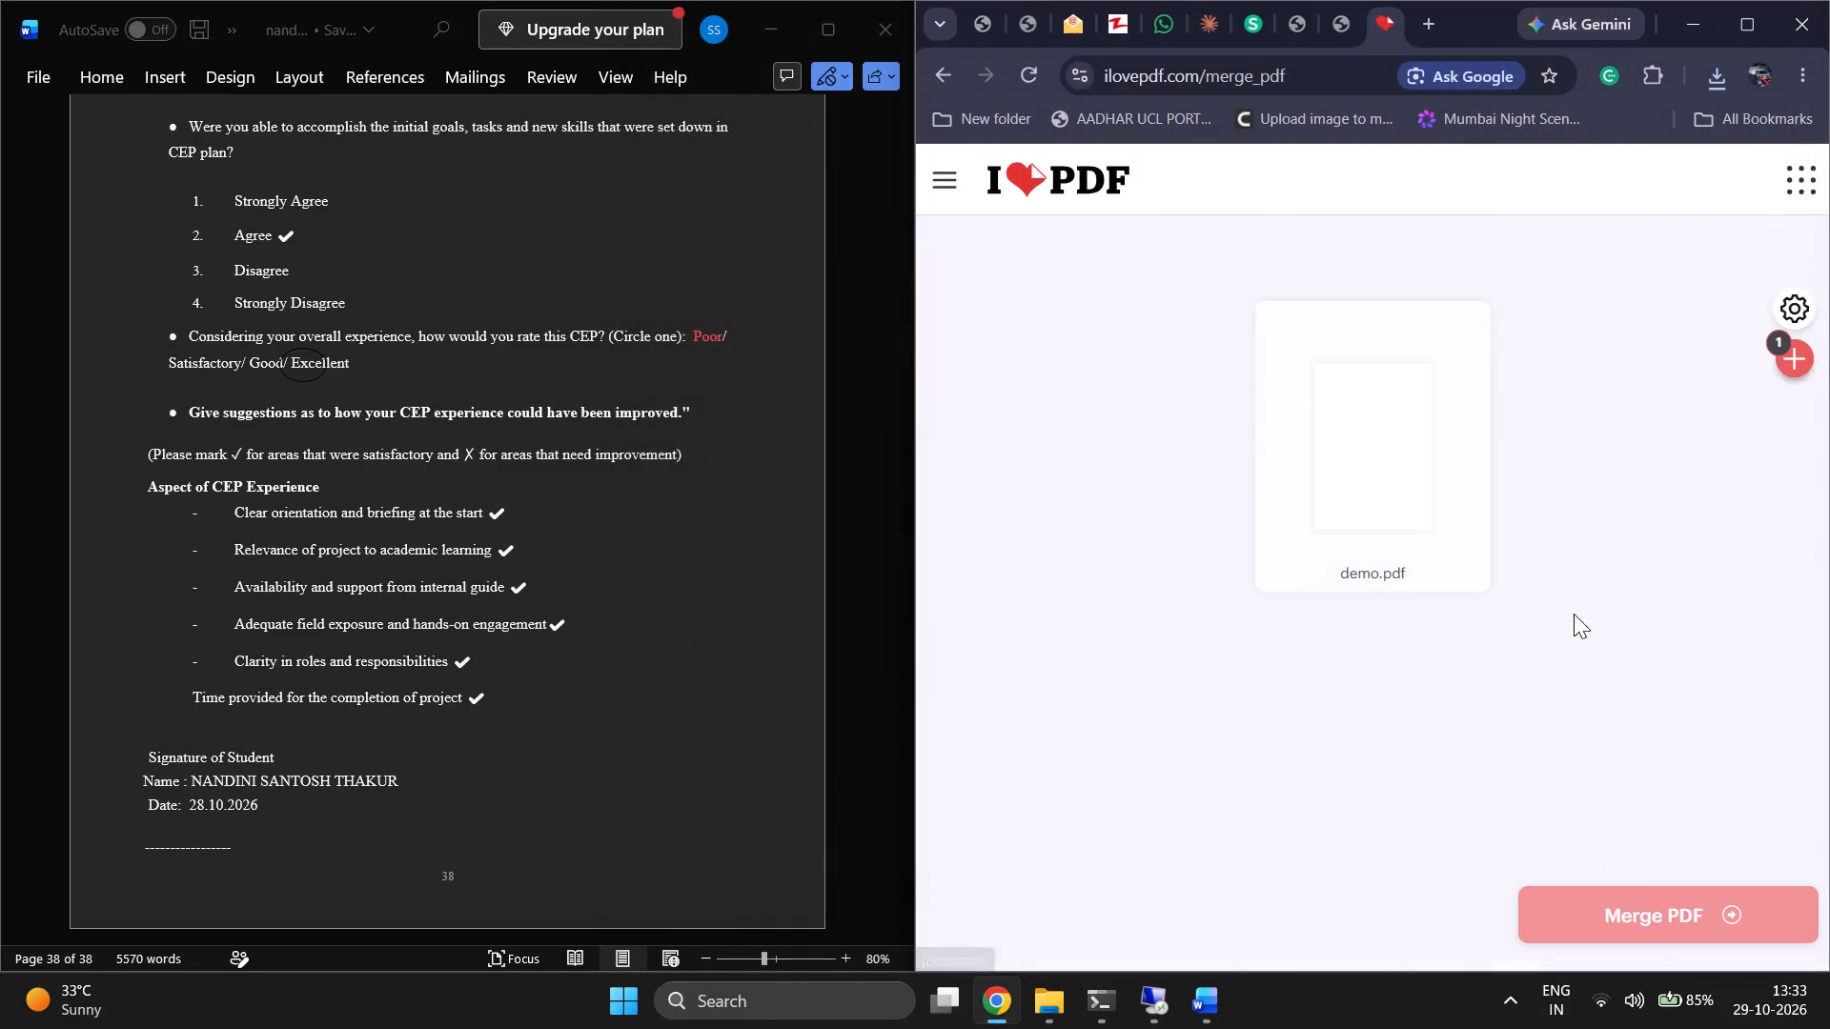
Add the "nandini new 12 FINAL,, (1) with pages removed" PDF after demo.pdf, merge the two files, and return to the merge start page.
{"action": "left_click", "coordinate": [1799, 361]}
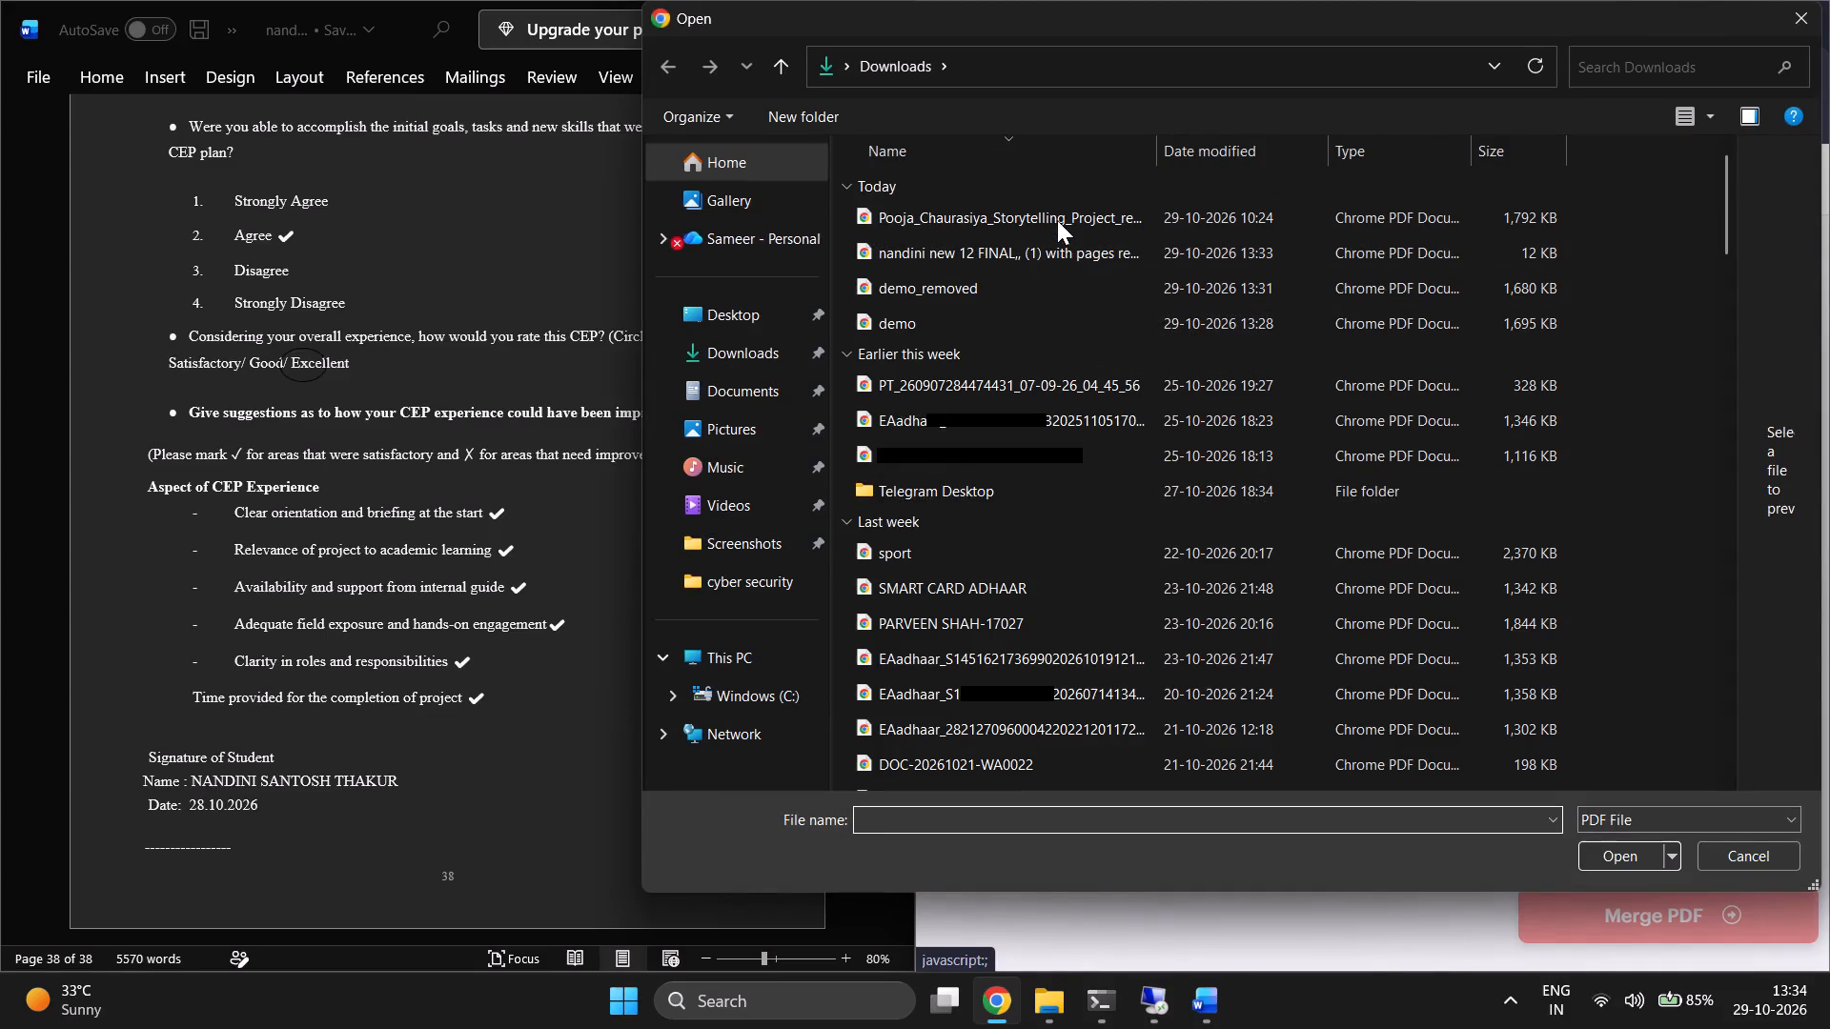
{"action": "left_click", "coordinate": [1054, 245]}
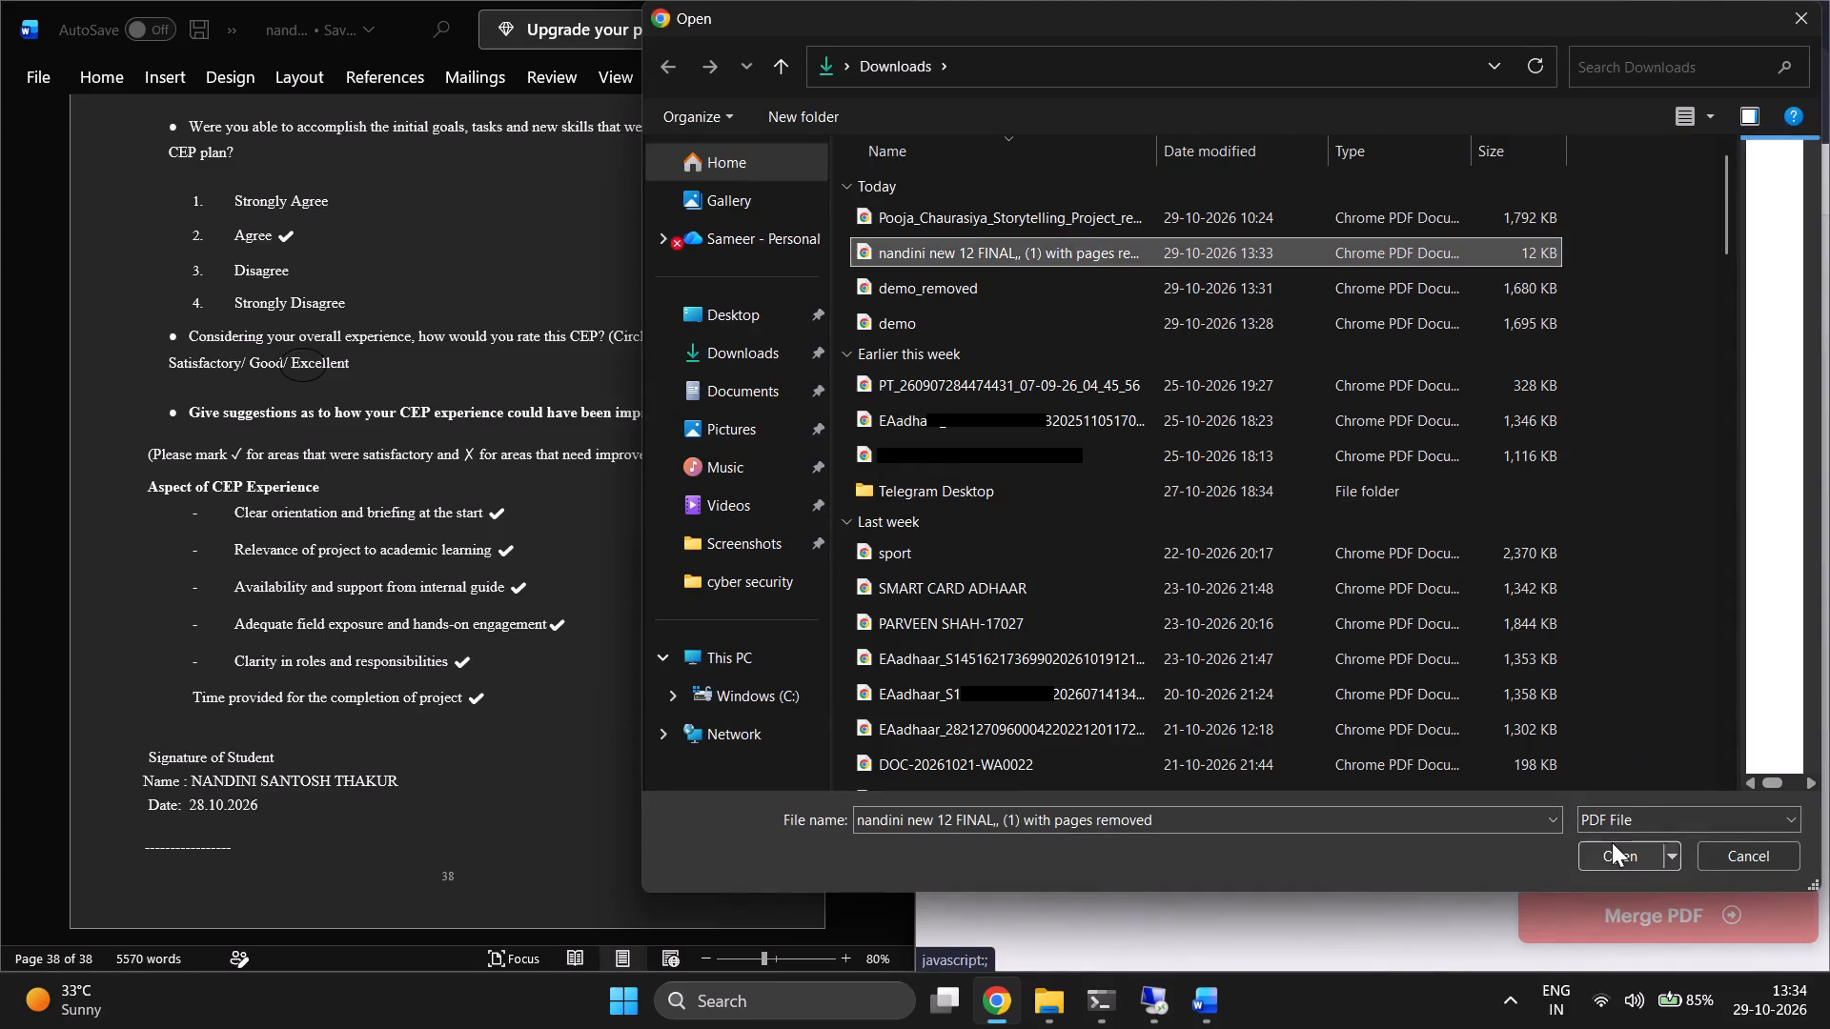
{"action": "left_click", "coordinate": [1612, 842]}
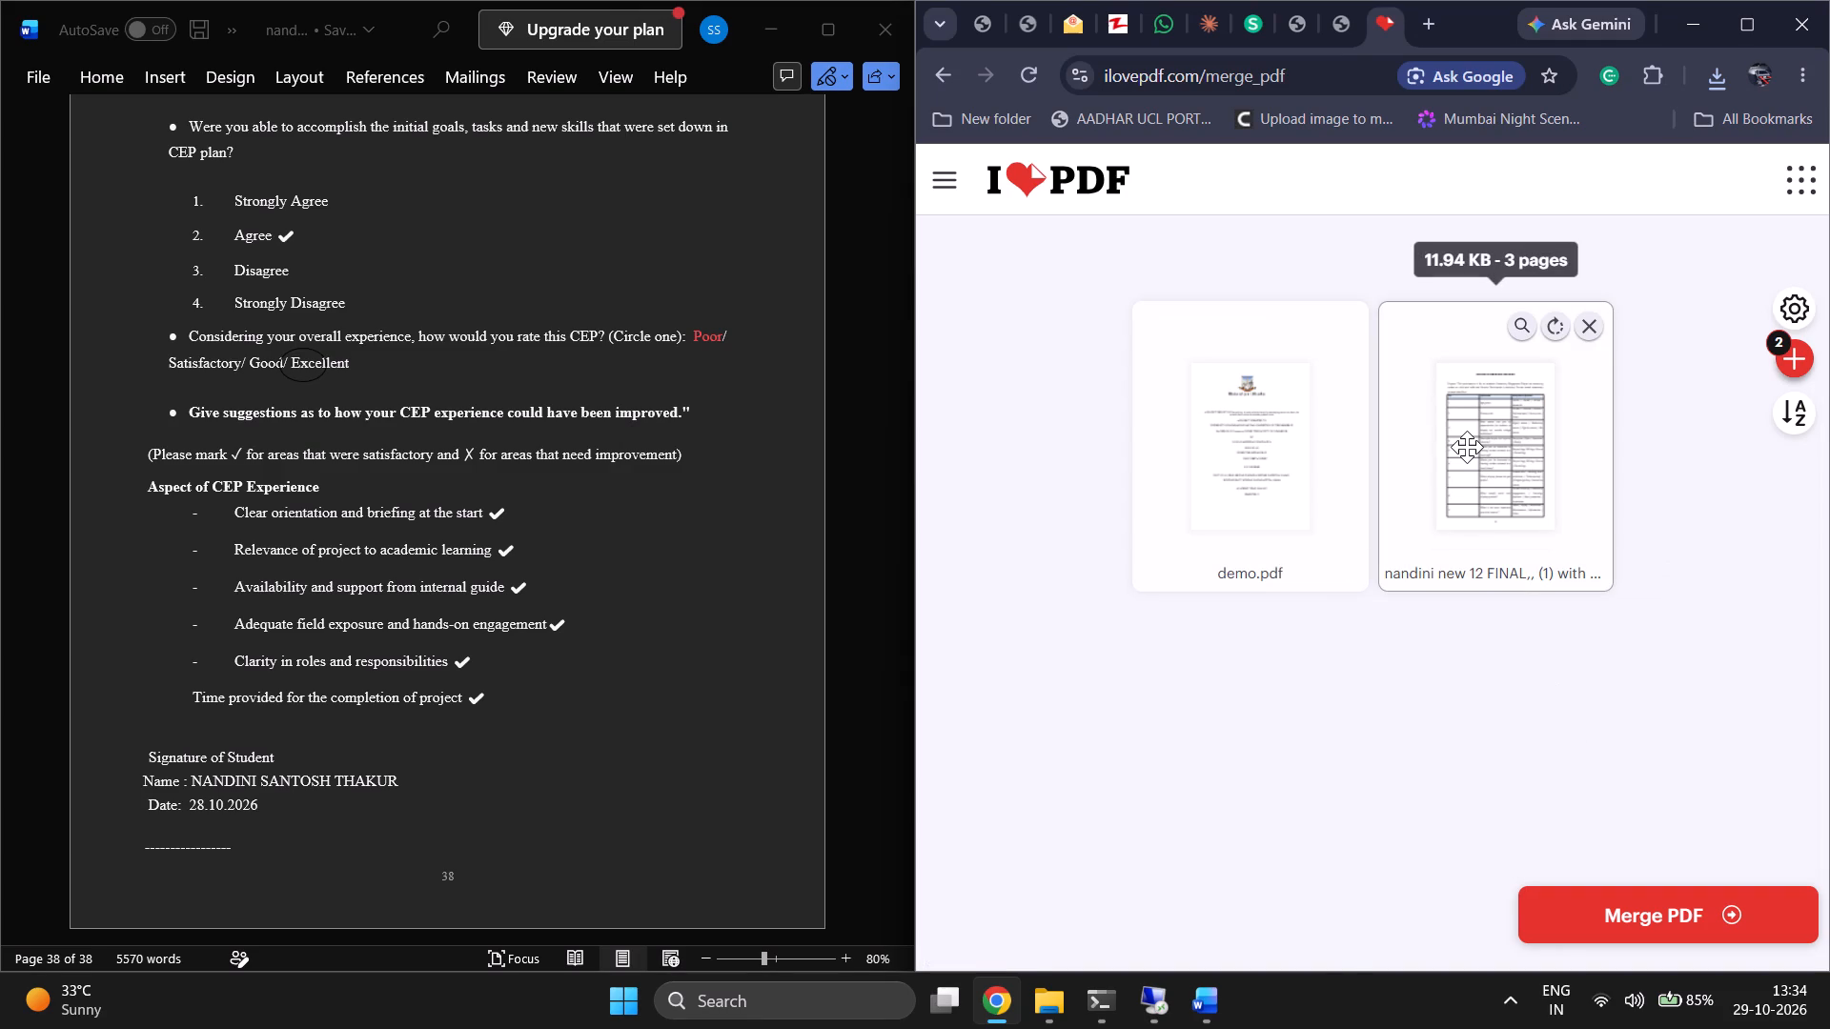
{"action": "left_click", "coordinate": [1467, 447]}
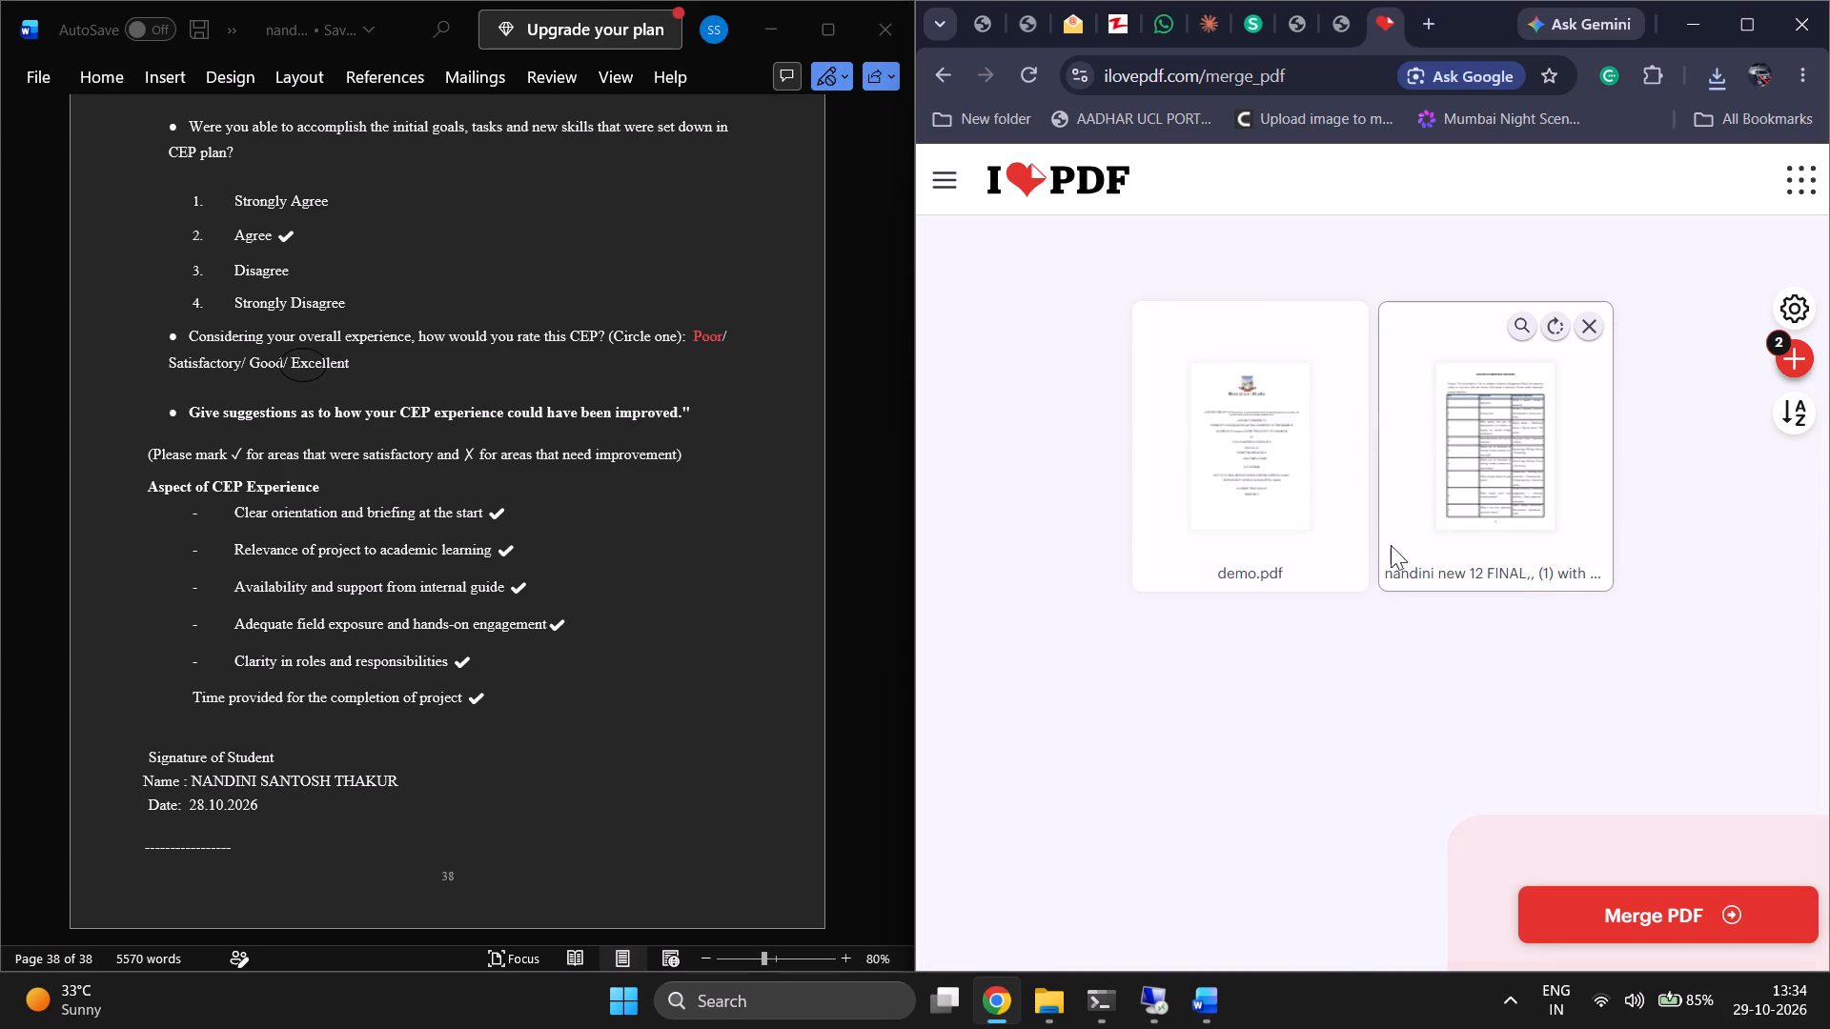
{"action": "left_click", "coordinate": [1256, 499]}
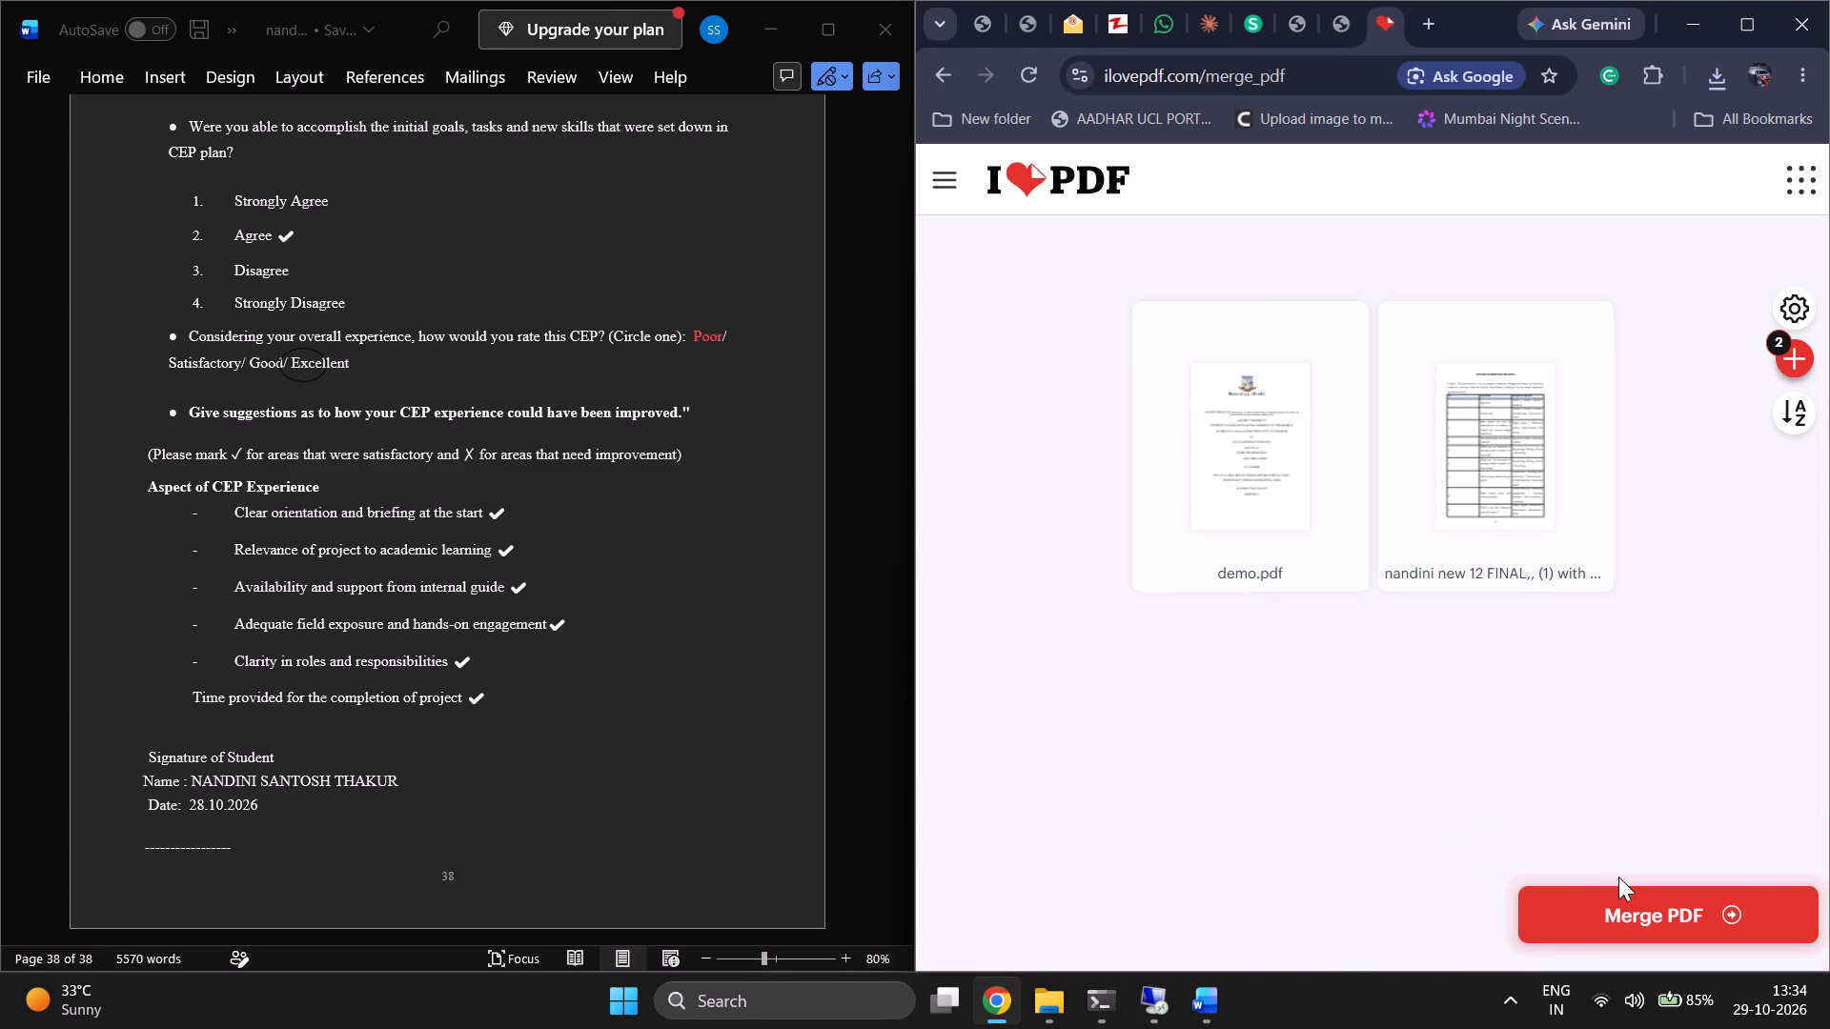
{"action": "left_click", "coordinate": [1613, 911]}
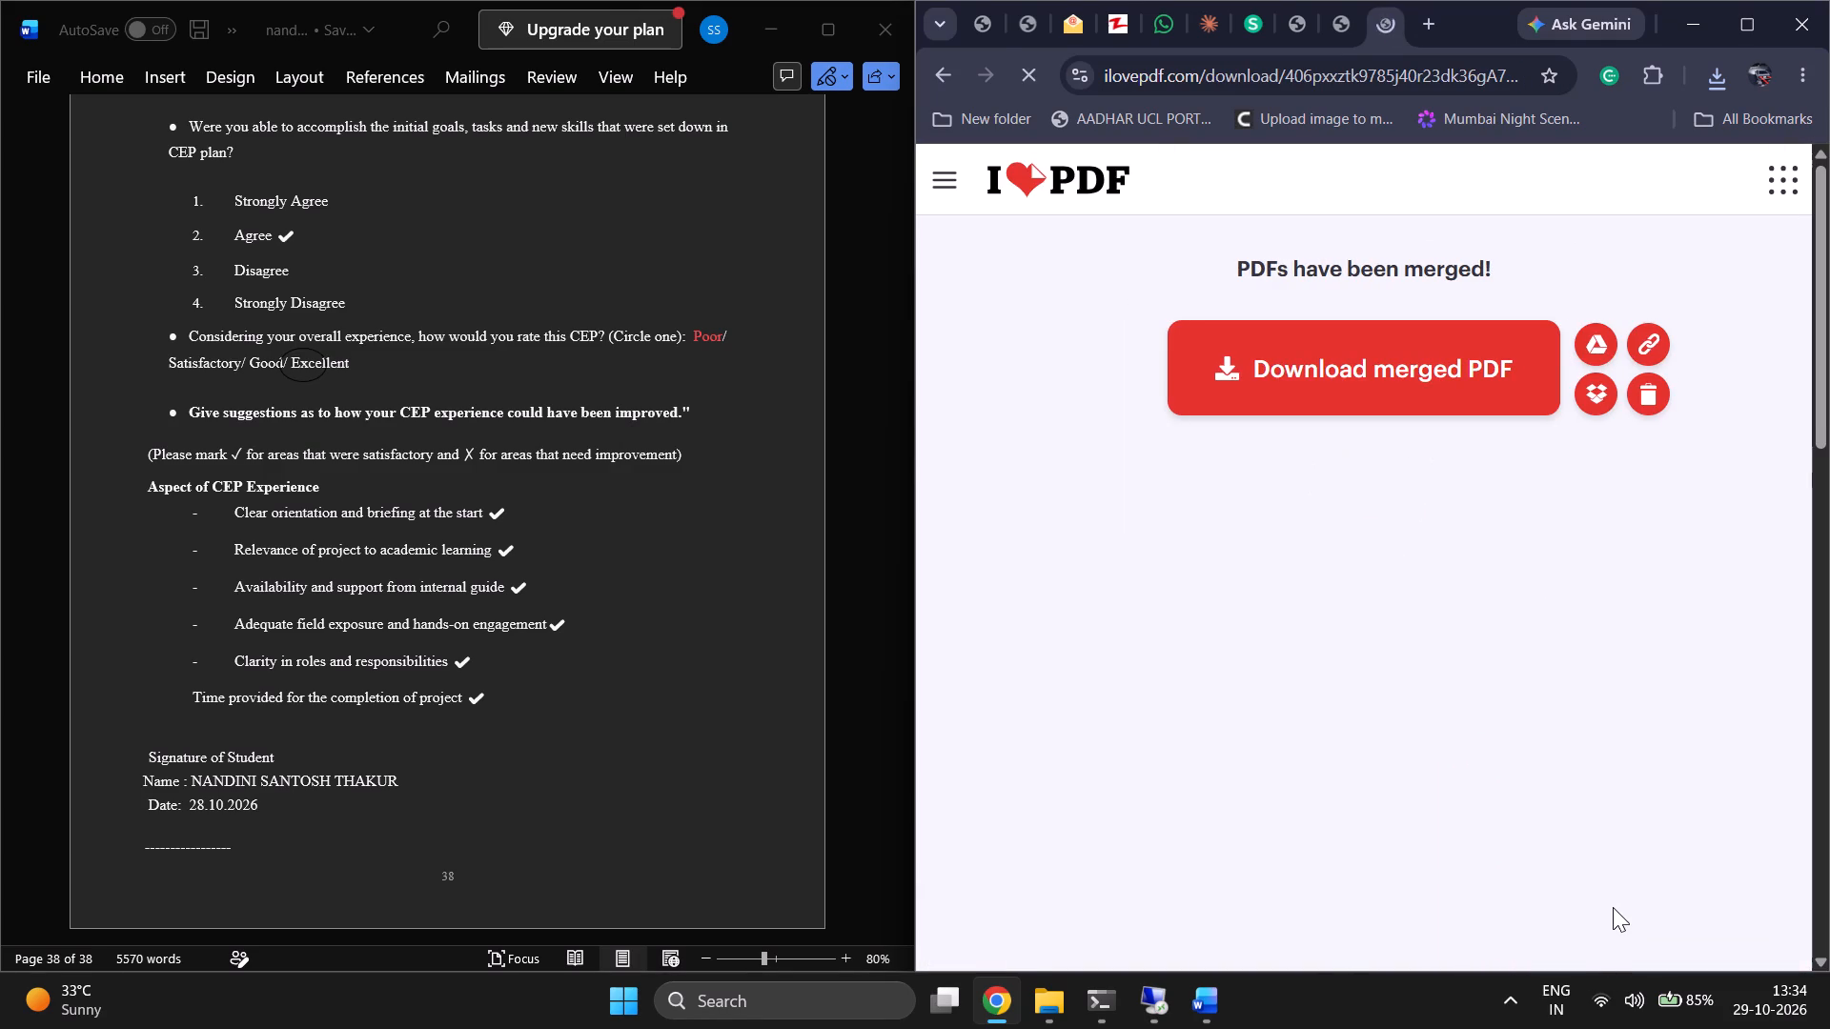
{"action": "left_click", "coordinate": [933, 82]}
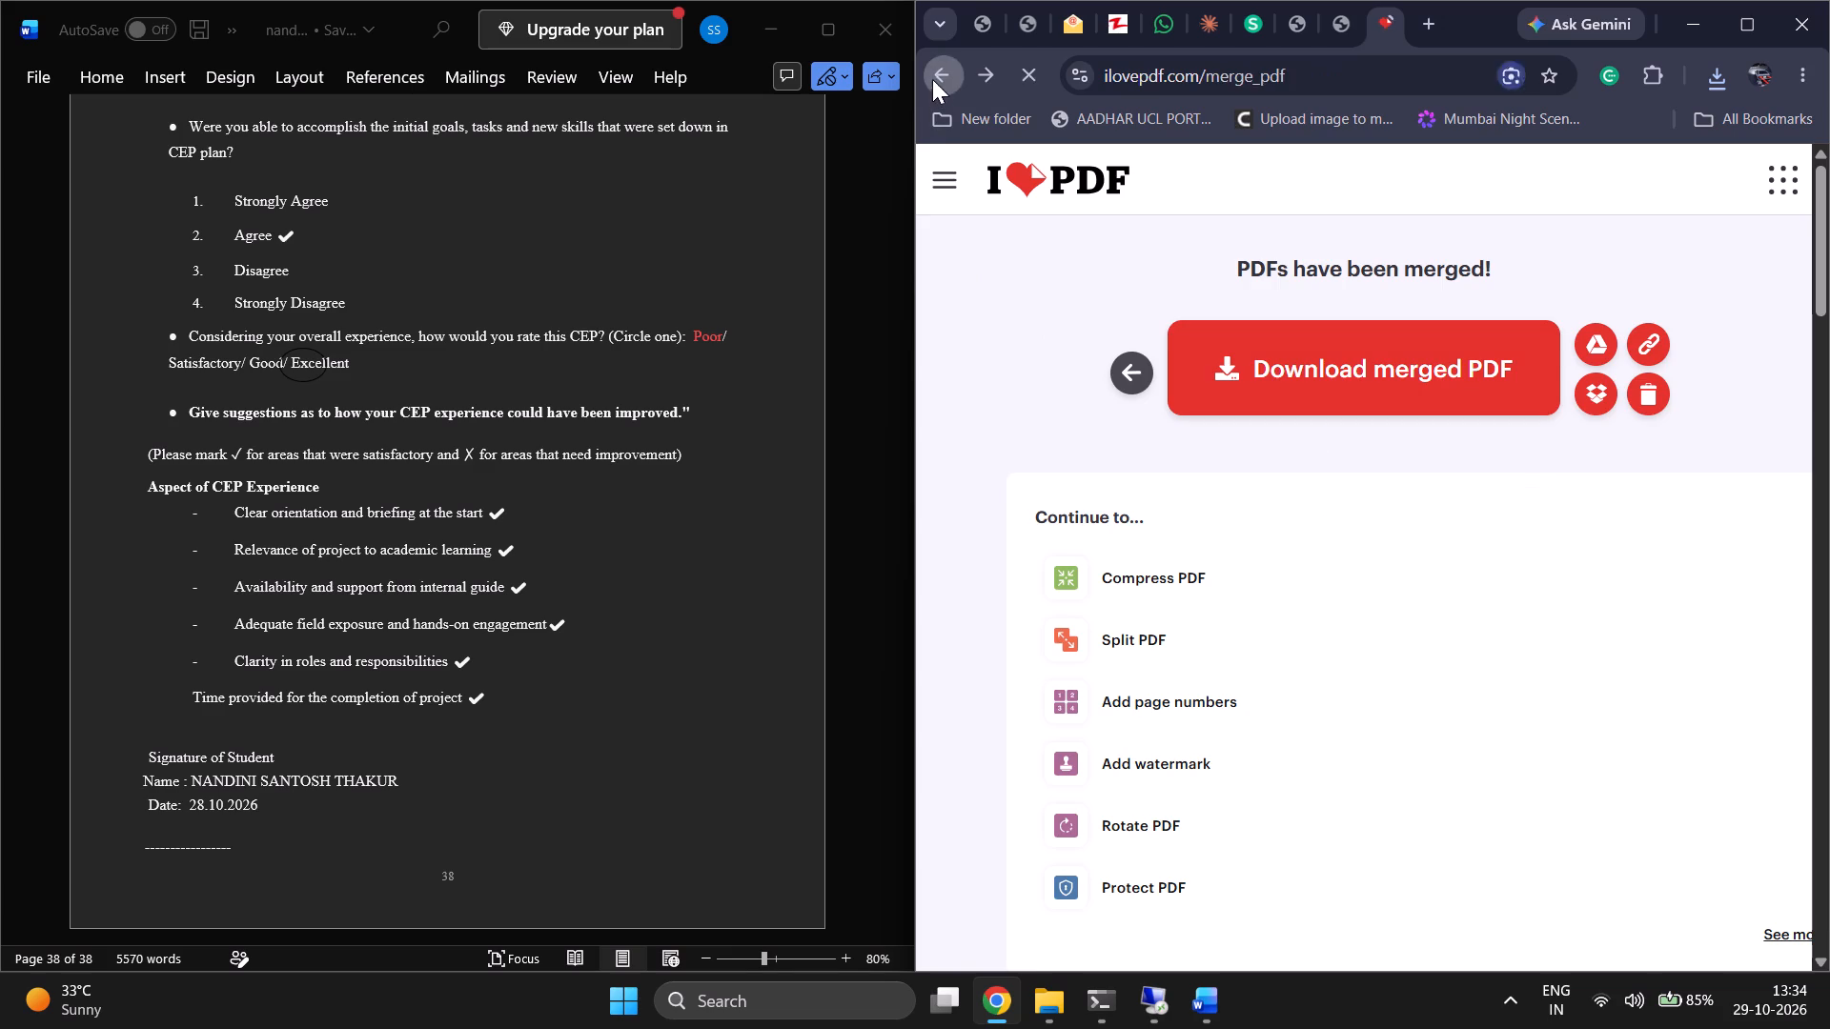
Maximize the browser window and upload demo_removed.pdf to the Sejda online PDF editor in a new tab.
{"action": "left_click", "coordinate": [1753, 25]}
{"action": "left_click", "coordinate": [953, 28]}
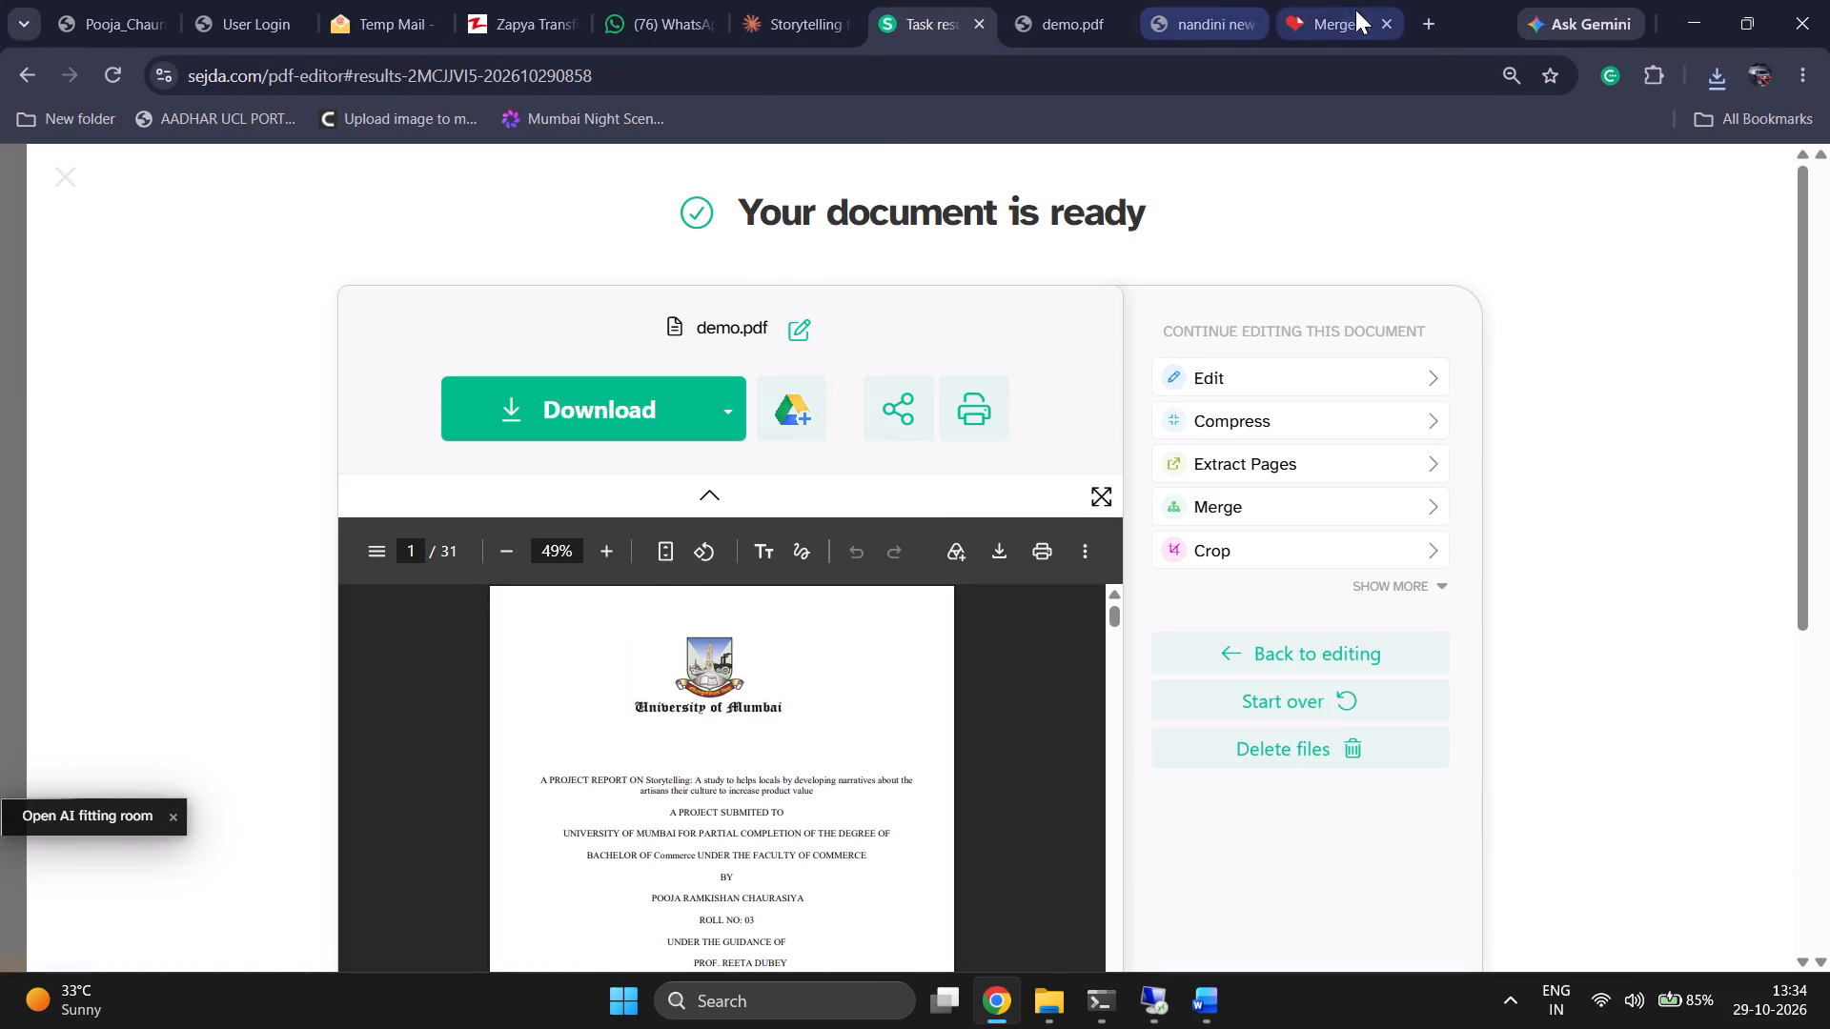
{"action": "left_click", "coordinate": [1423, 26]}
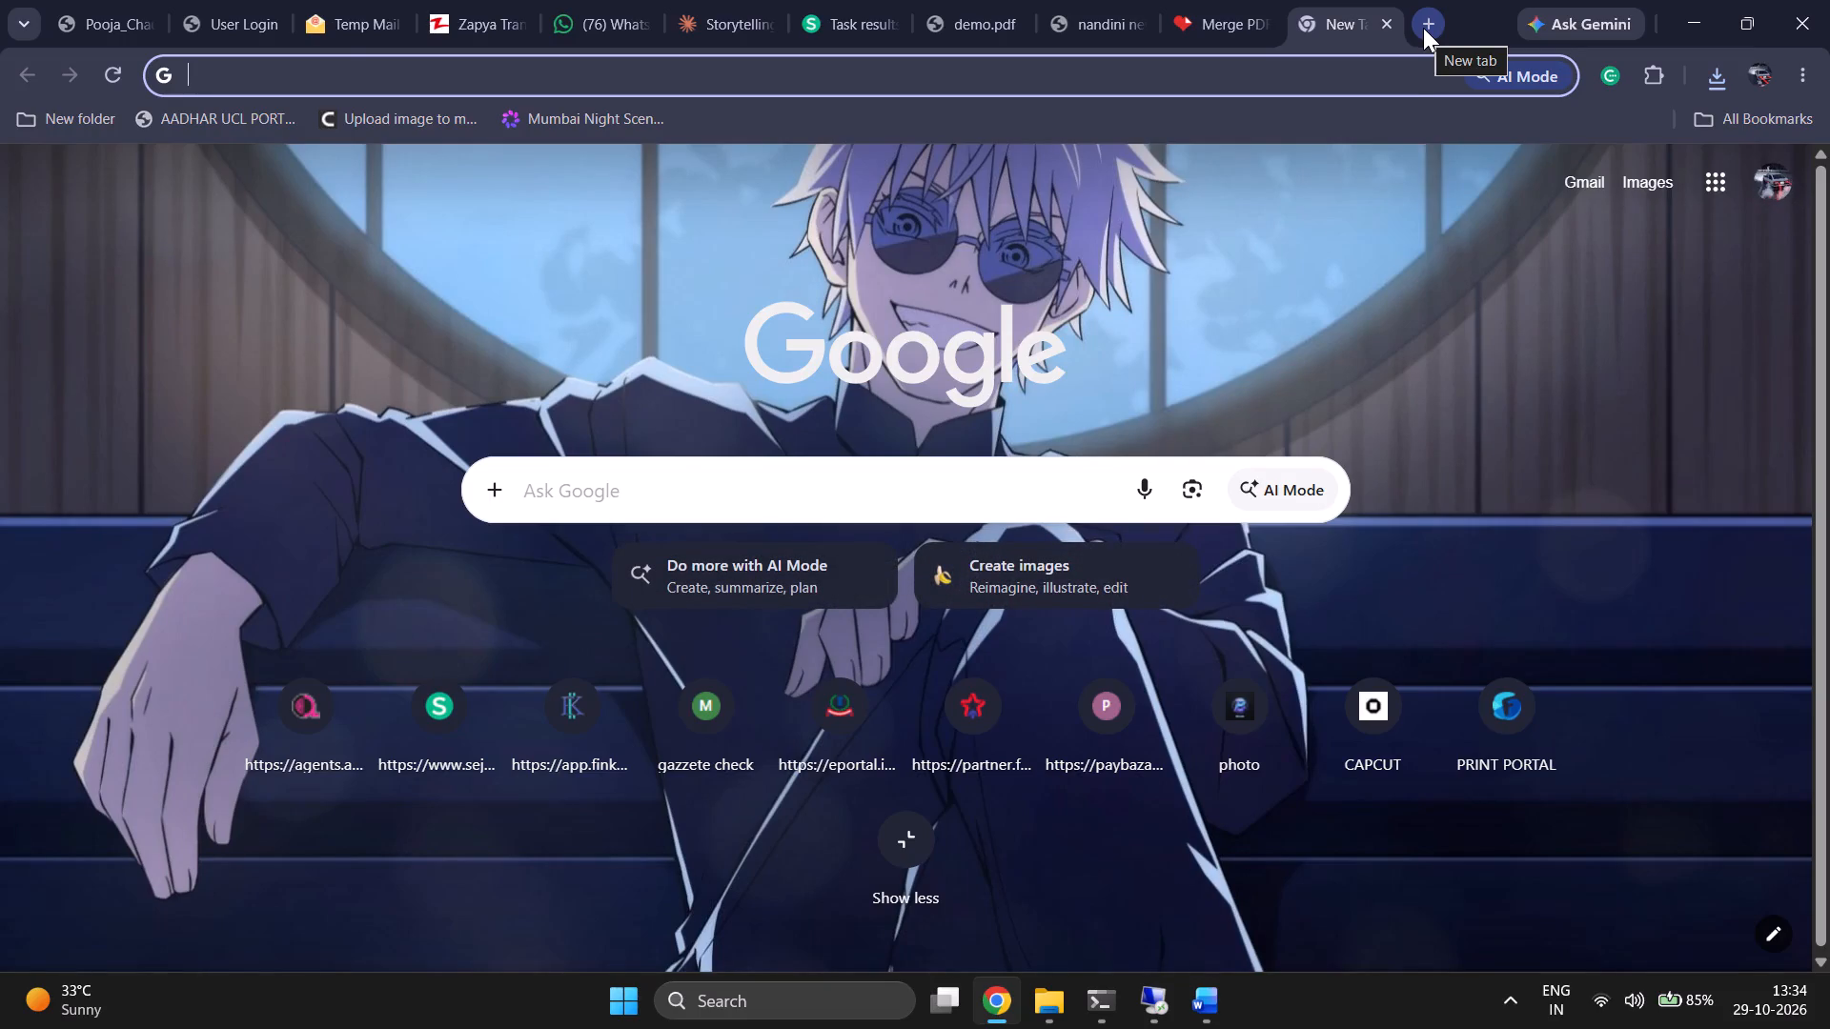
{"action": "left_click", "coordinate": [433, 716]}
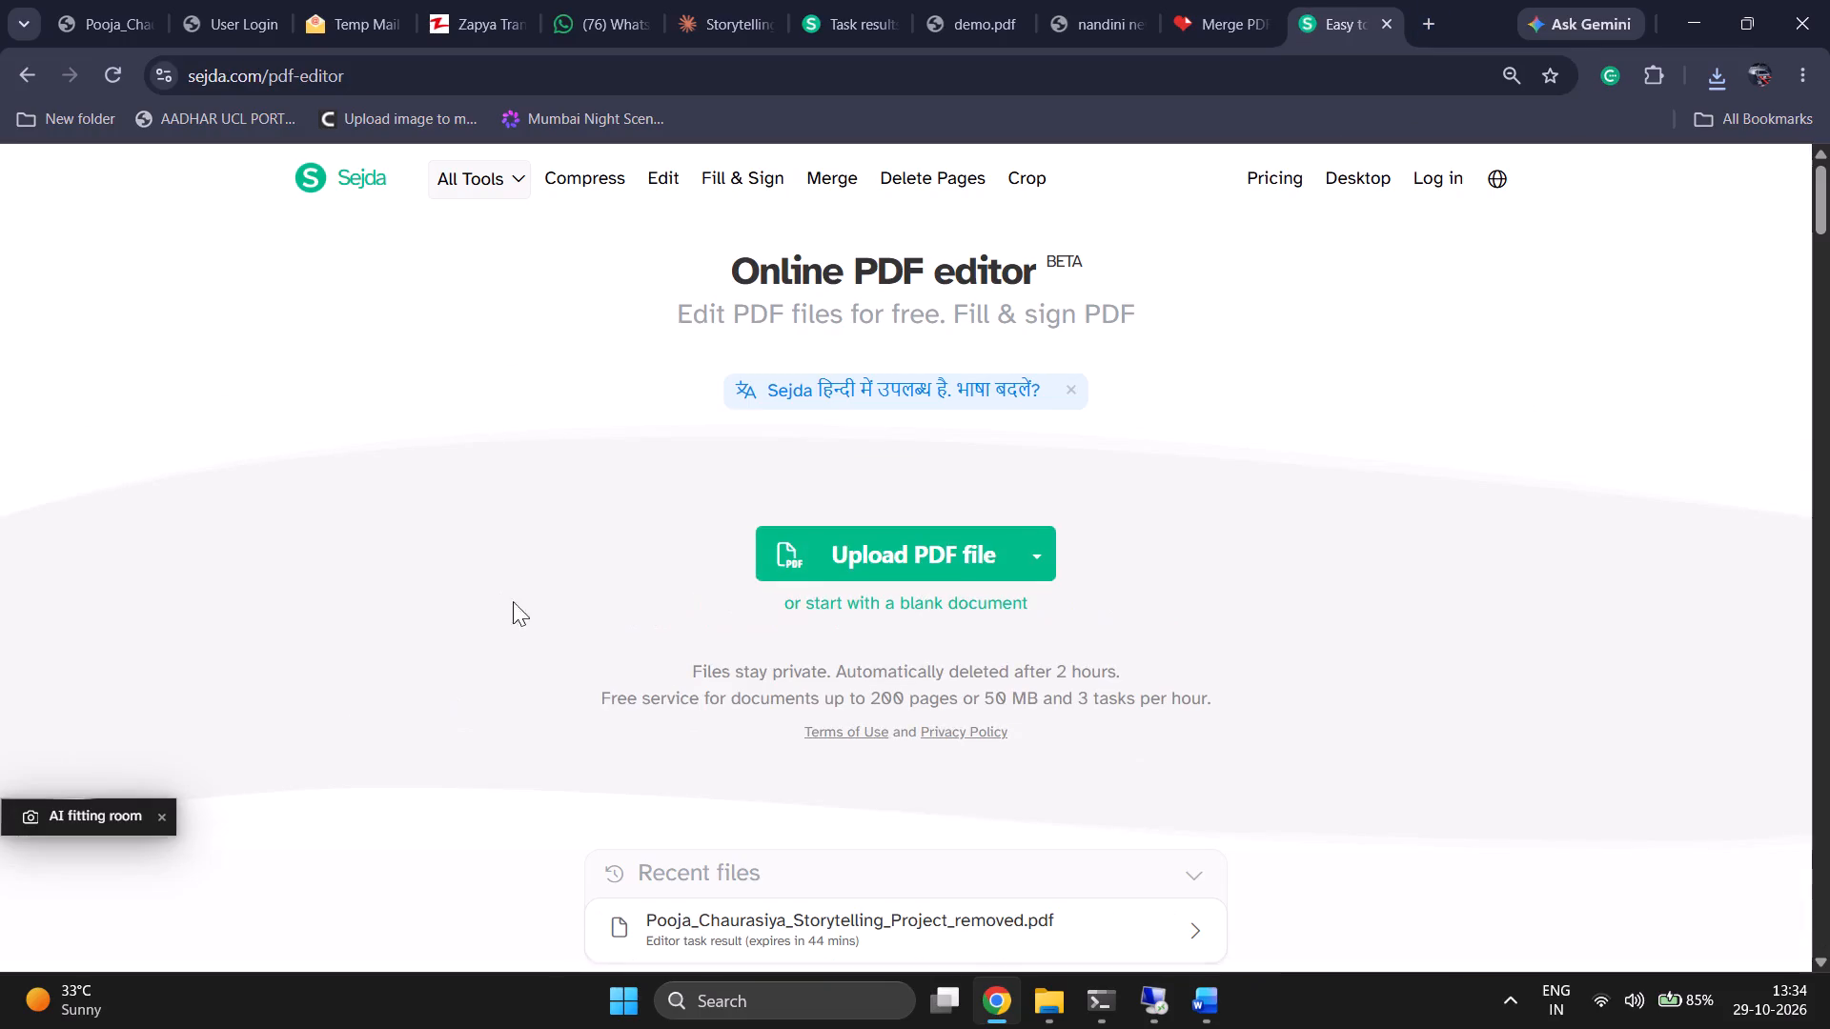
{"action": "left_click", "coordinate": [877, 565]}
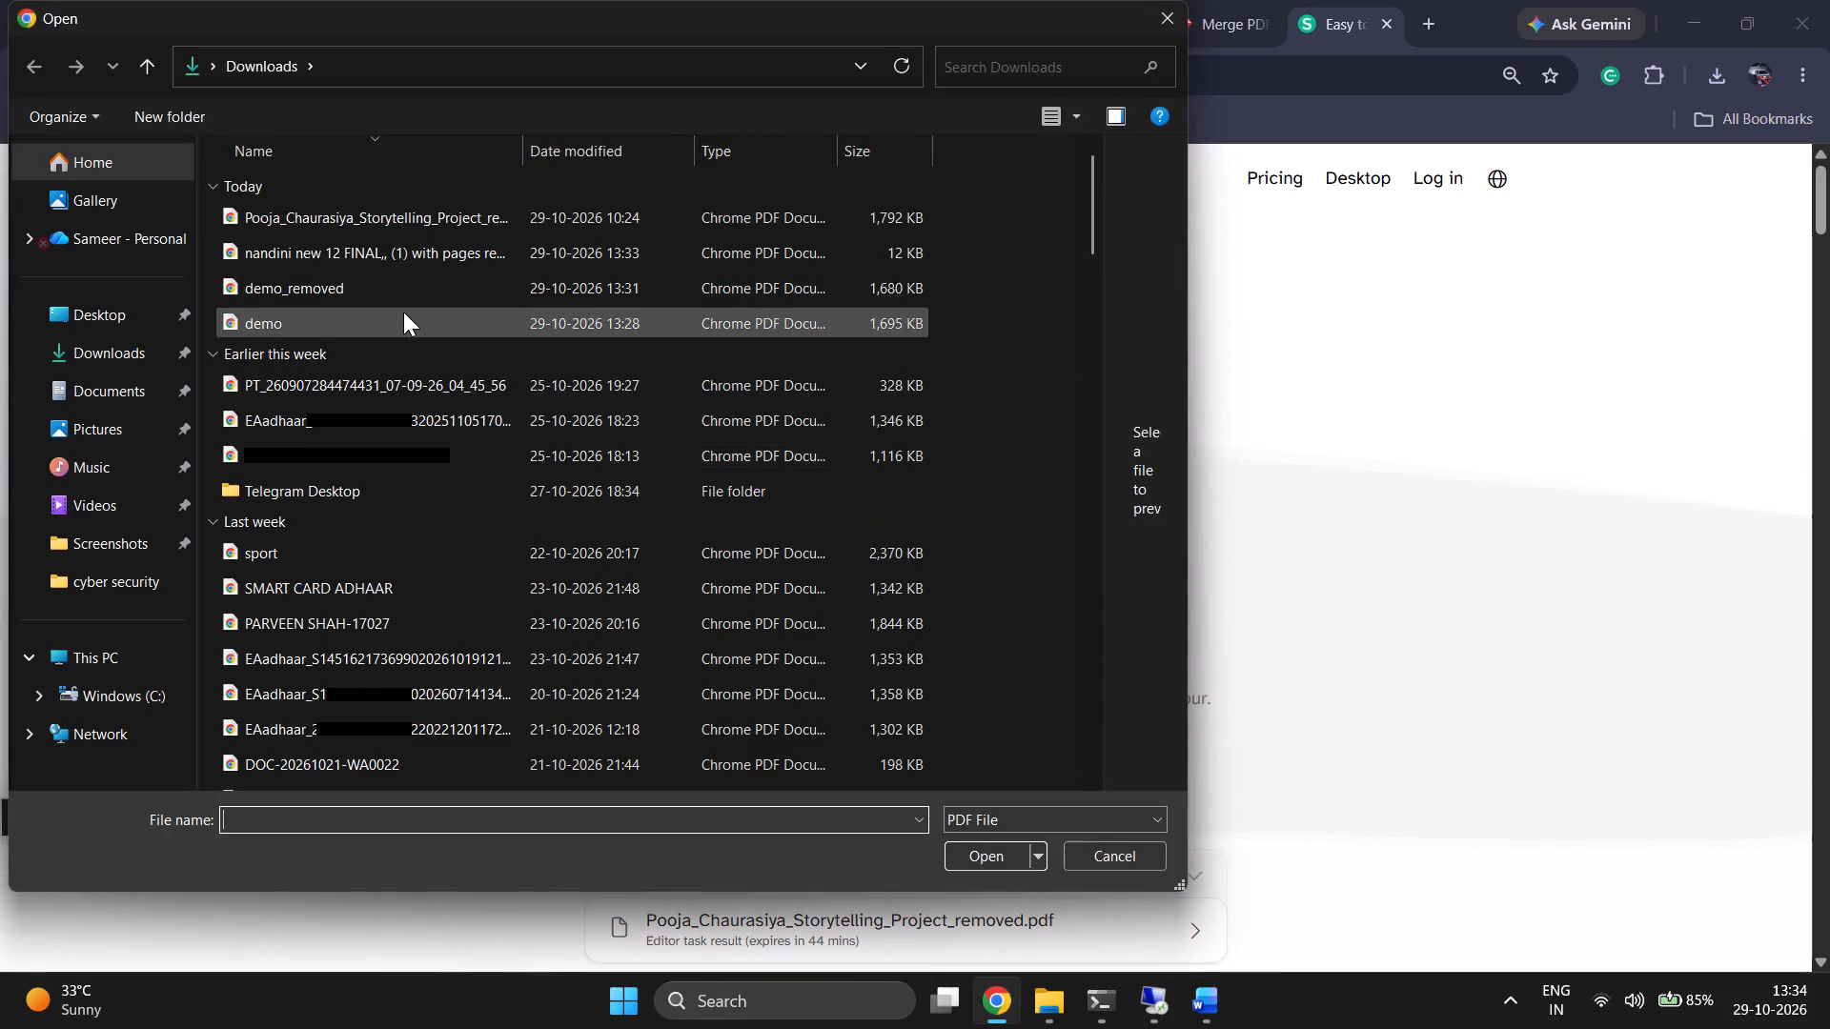
{"action": "left_click", "coordinate": [342, 324]}
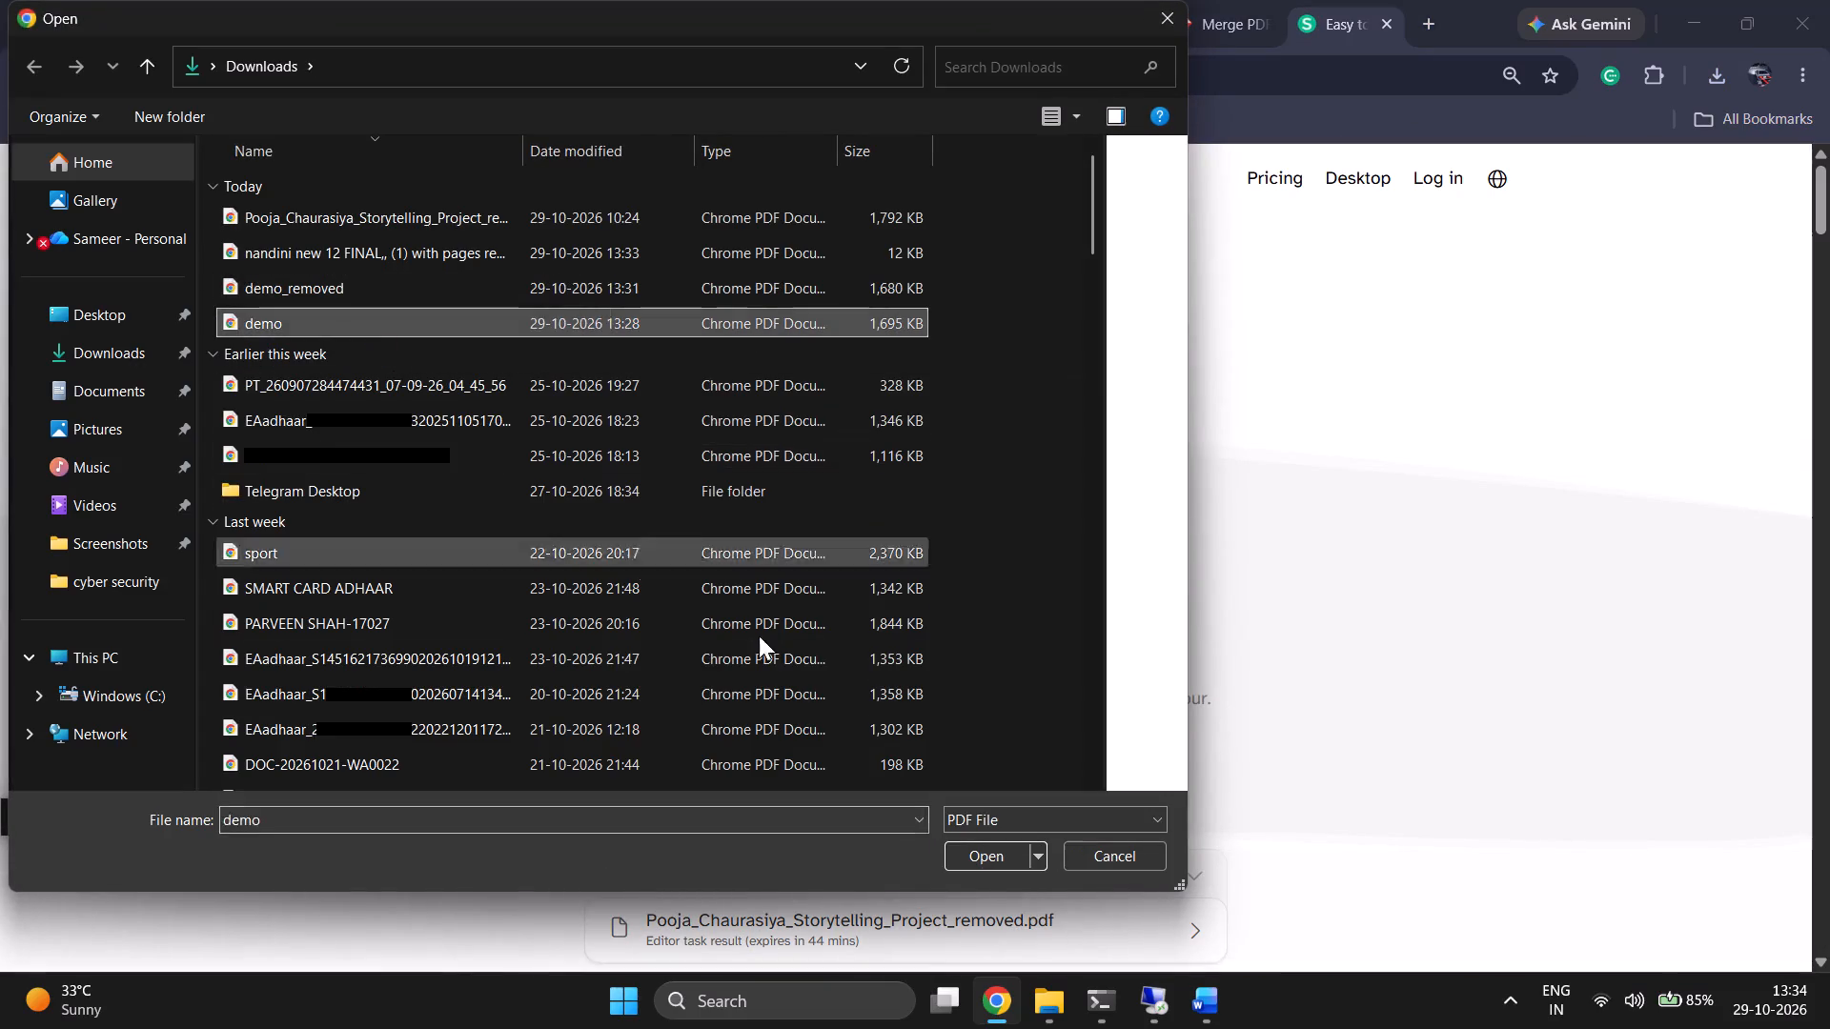
{"action": "left_click", "coordinate": [515, 294]}
{"action": "left_click", "coordinate": [985, 846]}
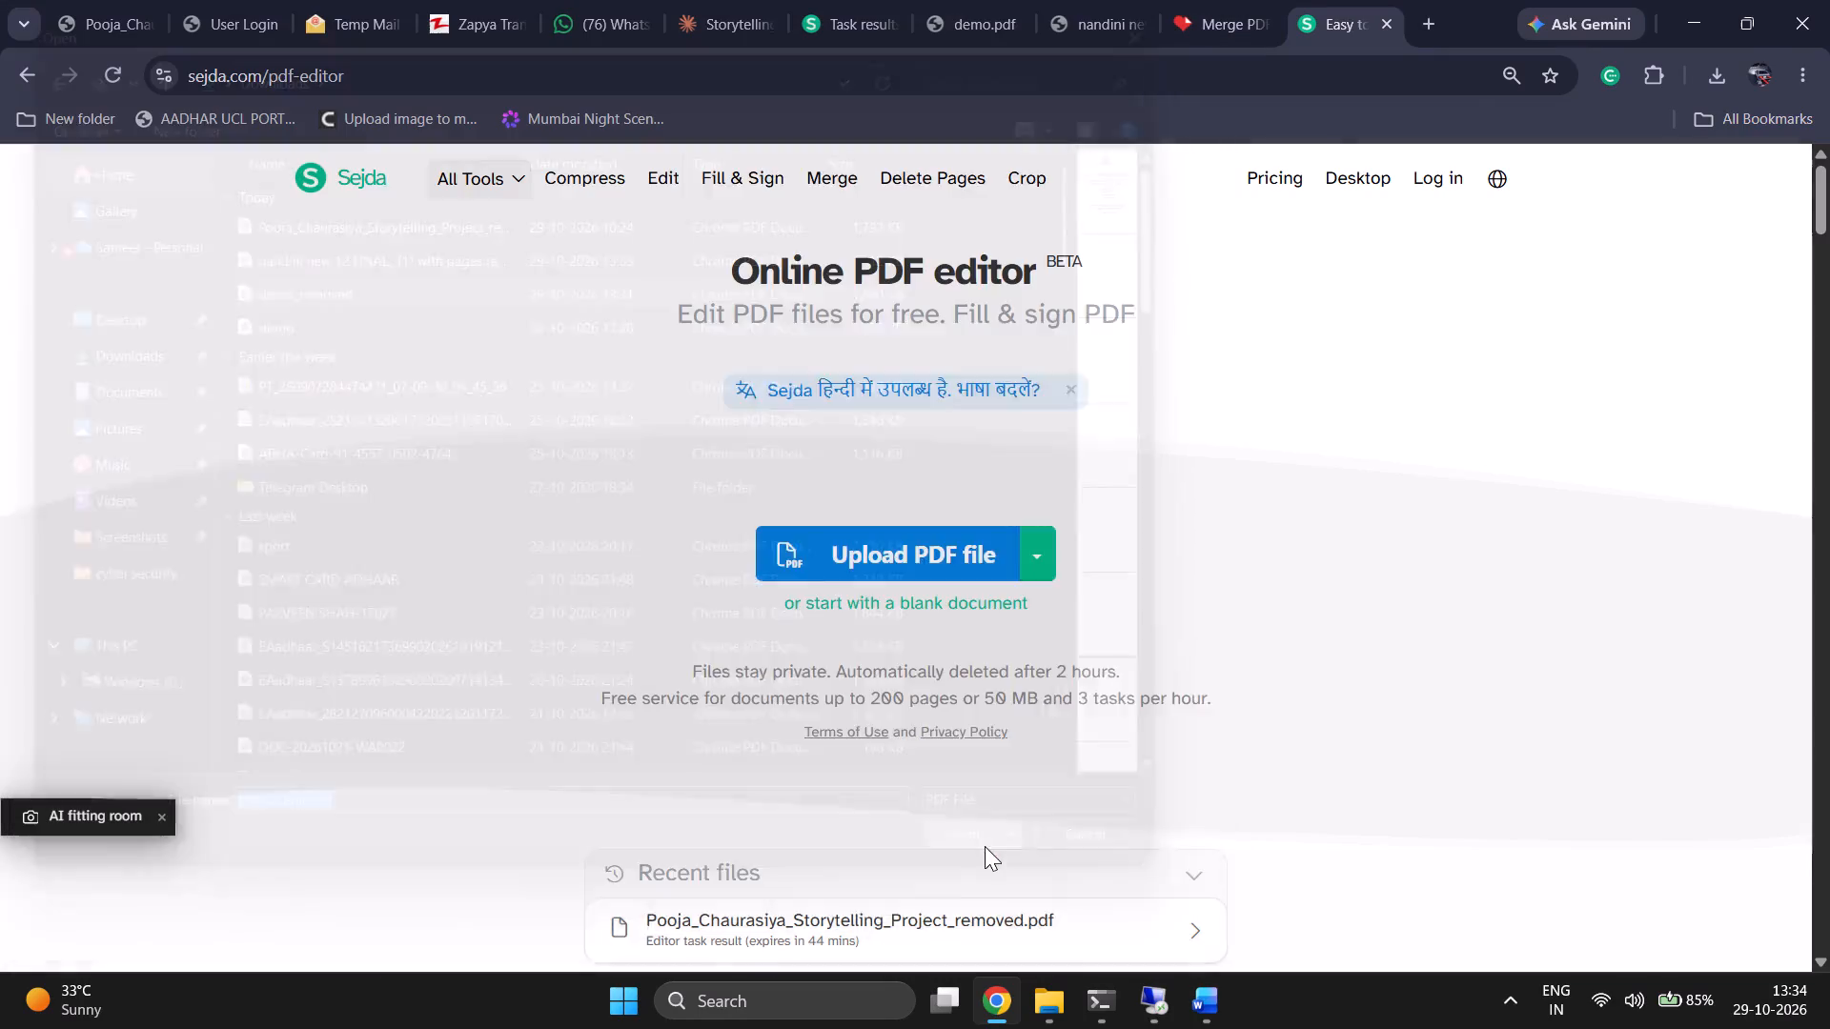
Examine the report's declaration, certificate, appendix and references pages to find where the appendix pages should be inserted.
{"action": "scroll", "coordinate": [1404, 713], "scroll_direction": "down", "scroll_amount": 7}
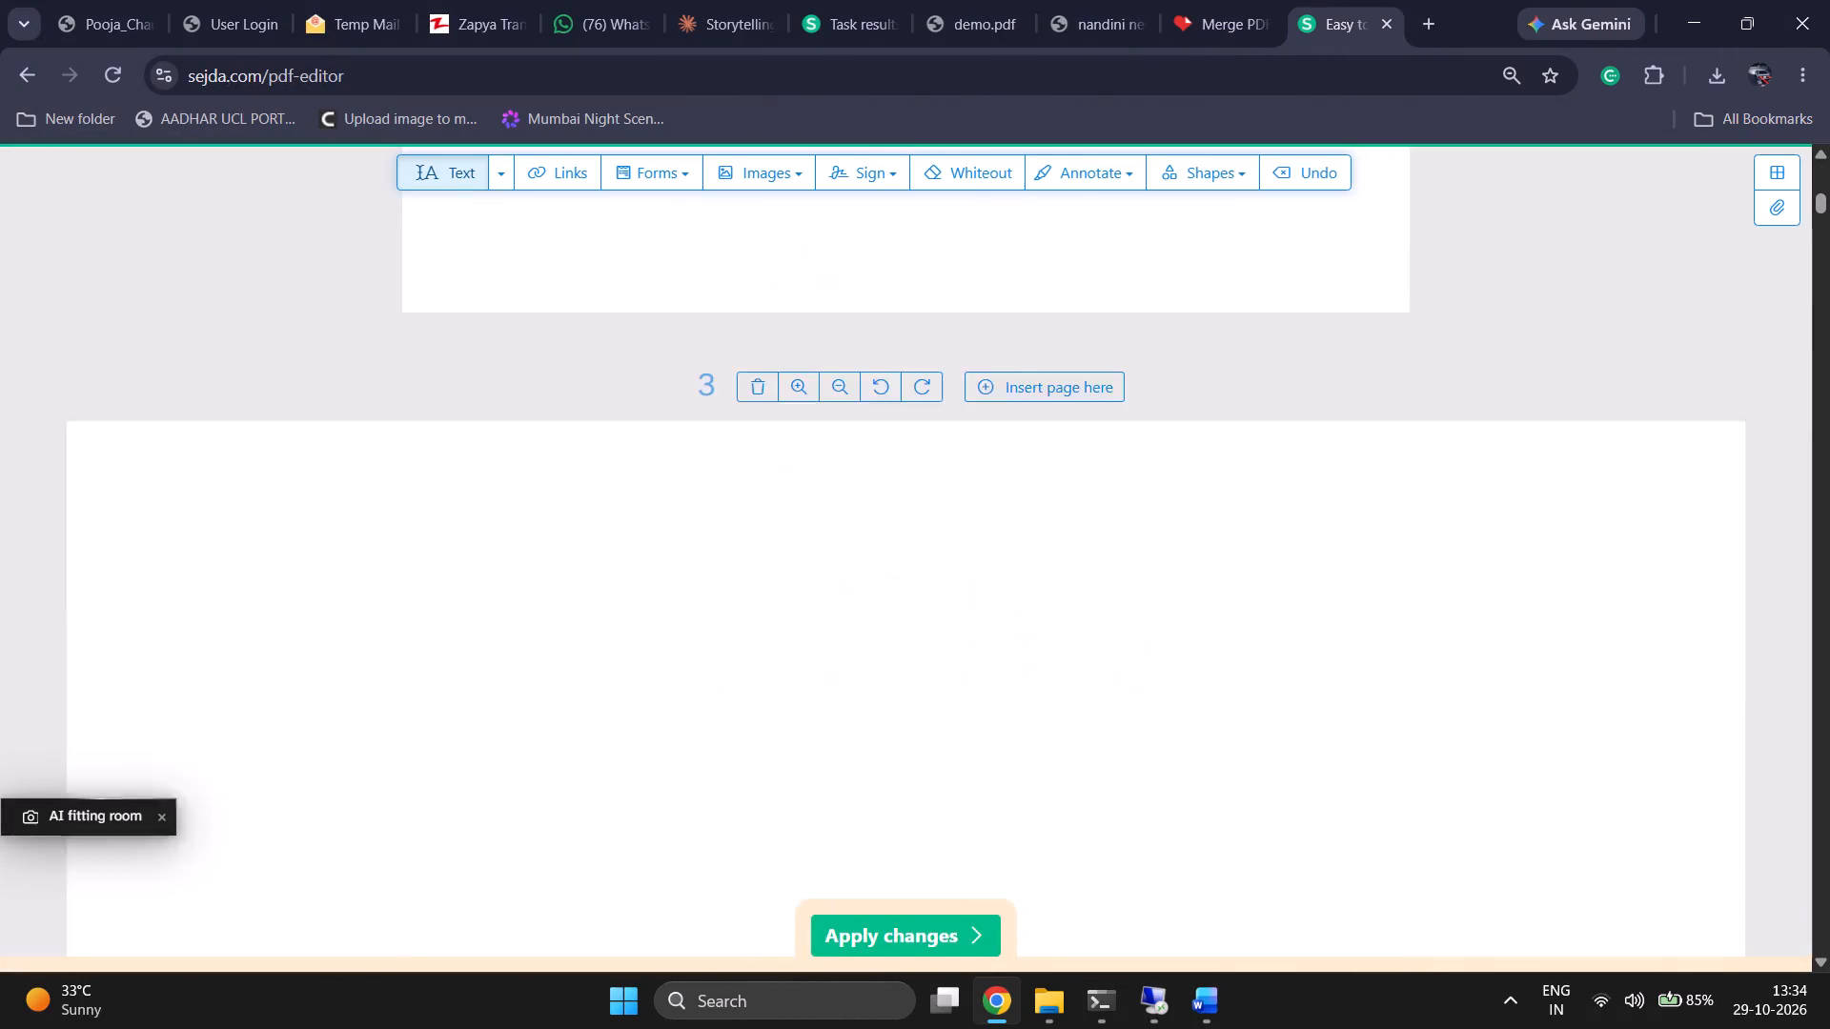
{"action": "scroll", "coordinate": [1408, 716], "scroll_direction": "down", "scroll_amount": 7}
{"action": "scroll", "coordinate": [1408, 716], "scroll_direction": "up", "scroll_amount": 1}
{"action": "scroll", "coordinate": [1408, 716], "scroll_direction": "down", "scroll_amount": 3}
{"action": "left_click_drag", "start_coordinate": [1826, 248], "coordinate": [1826, 293]}
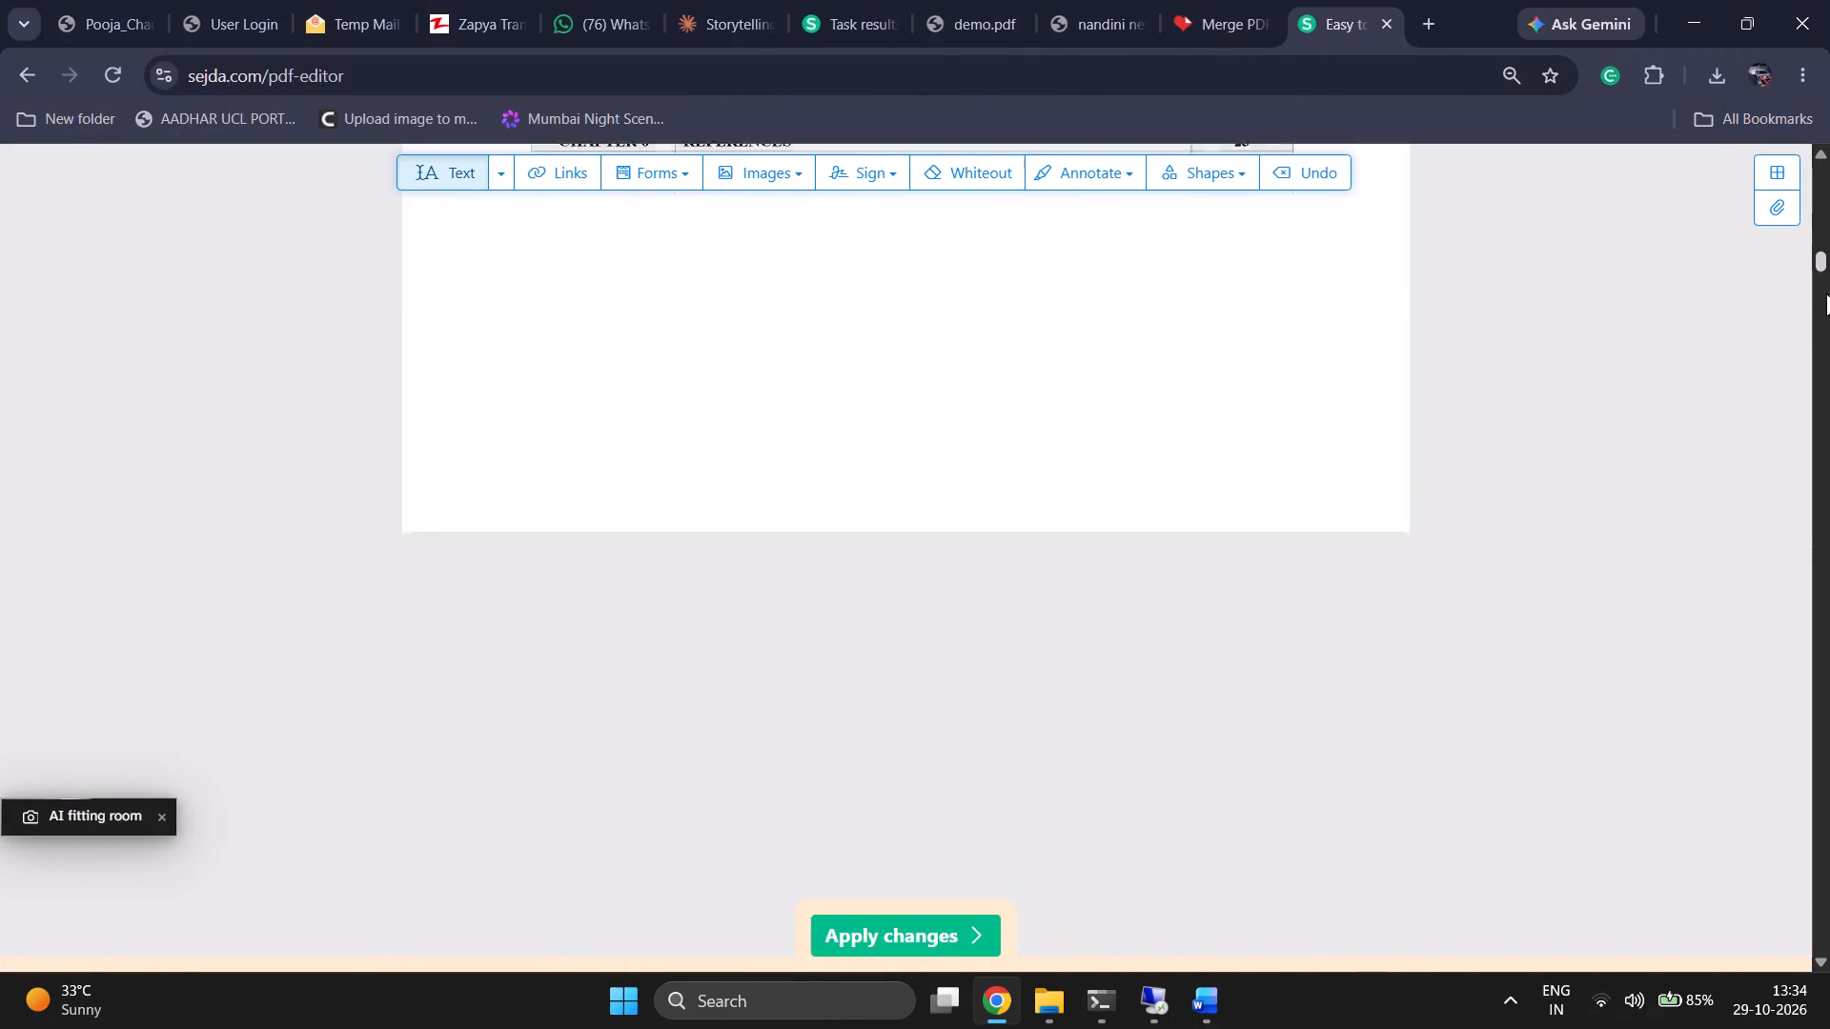
{"action": "left_click_drag", "start_coordinate": [1826, 293], "coordinate": [1826, 794]}
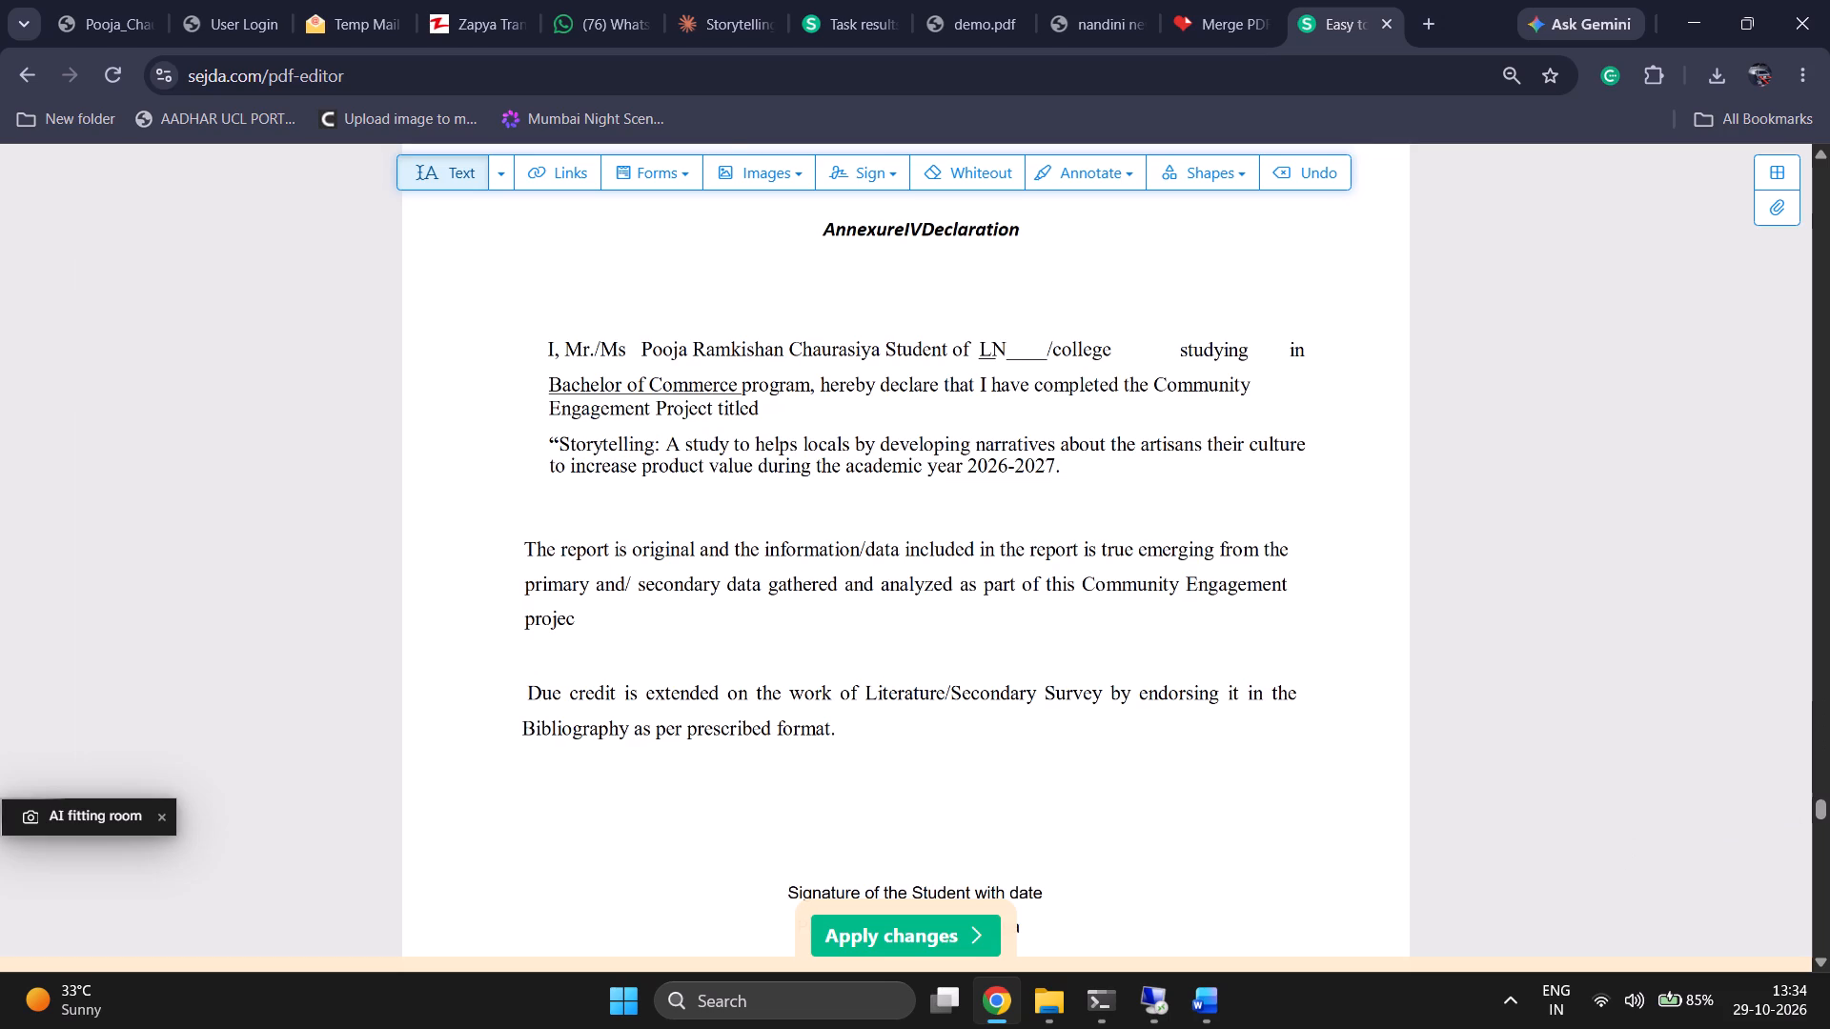
{"action": "scroll", "coordinate": [1020, 823], "scroll_direction": "up", "scroll_amount": 9}
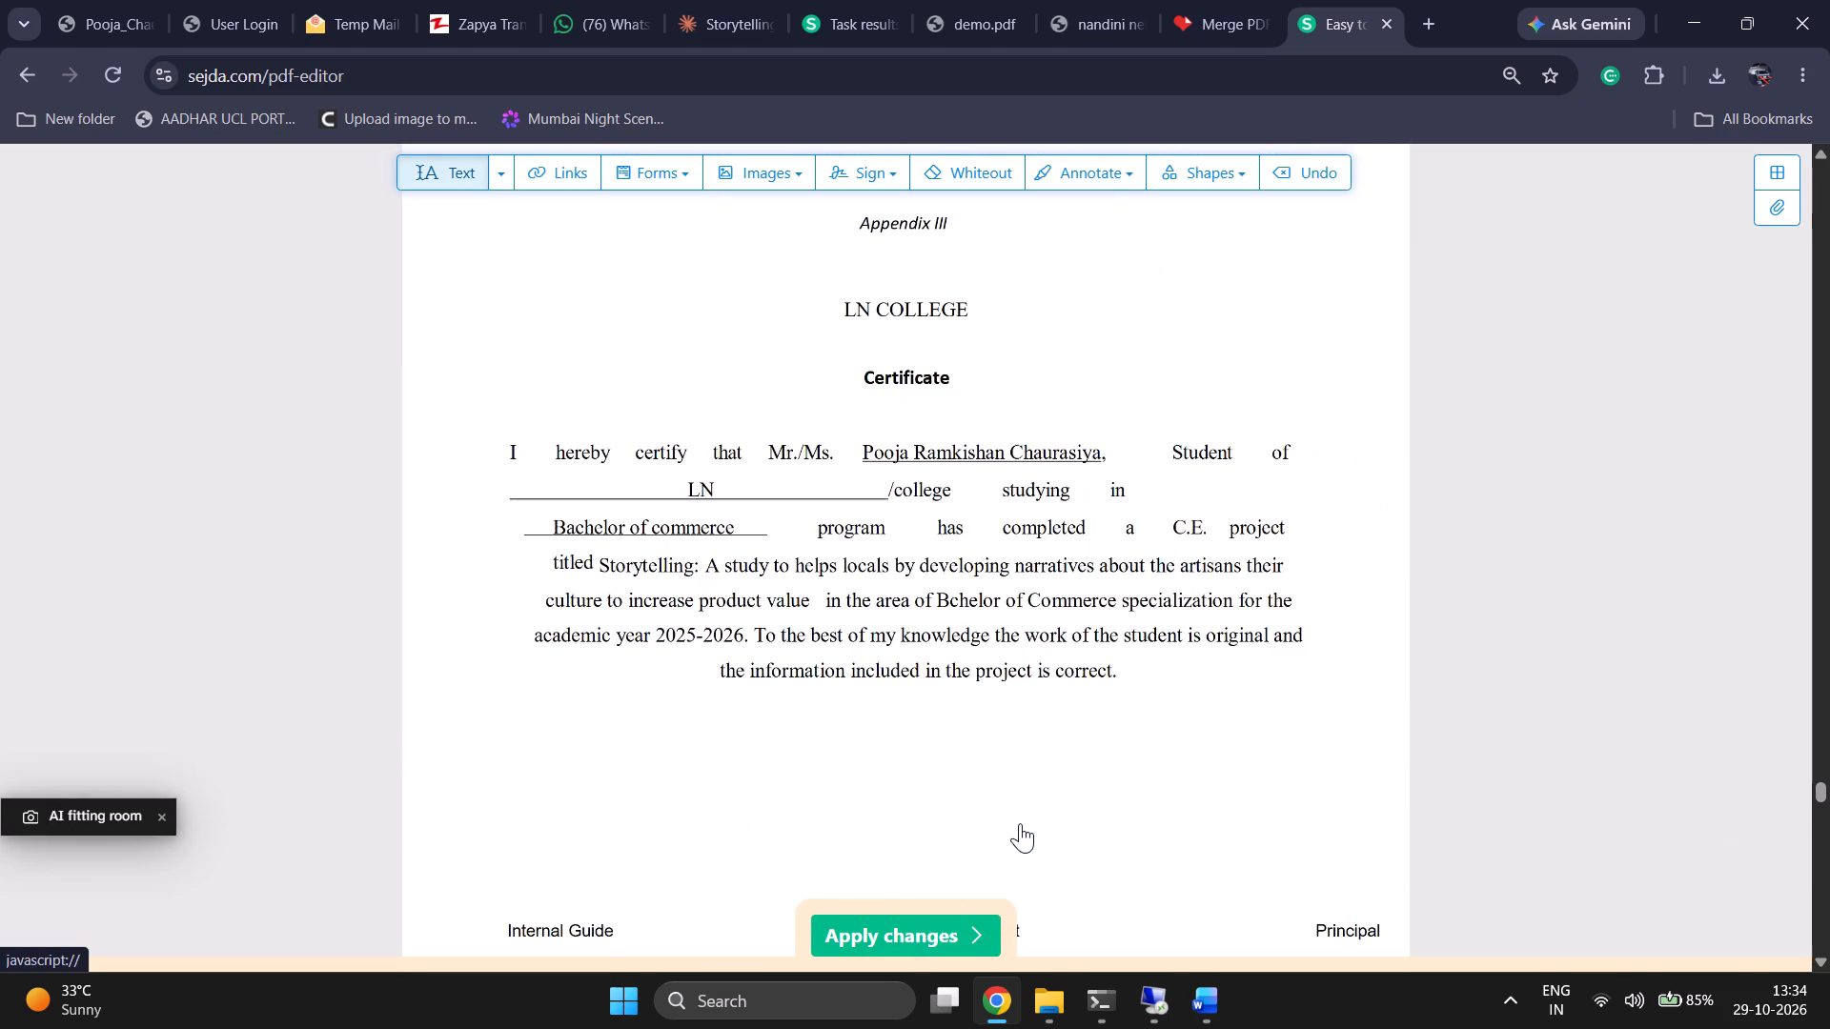
{"action": "scroll", "coordinate": [1020, 823], "scroll_direction": "up", "scroll_amount": 8}
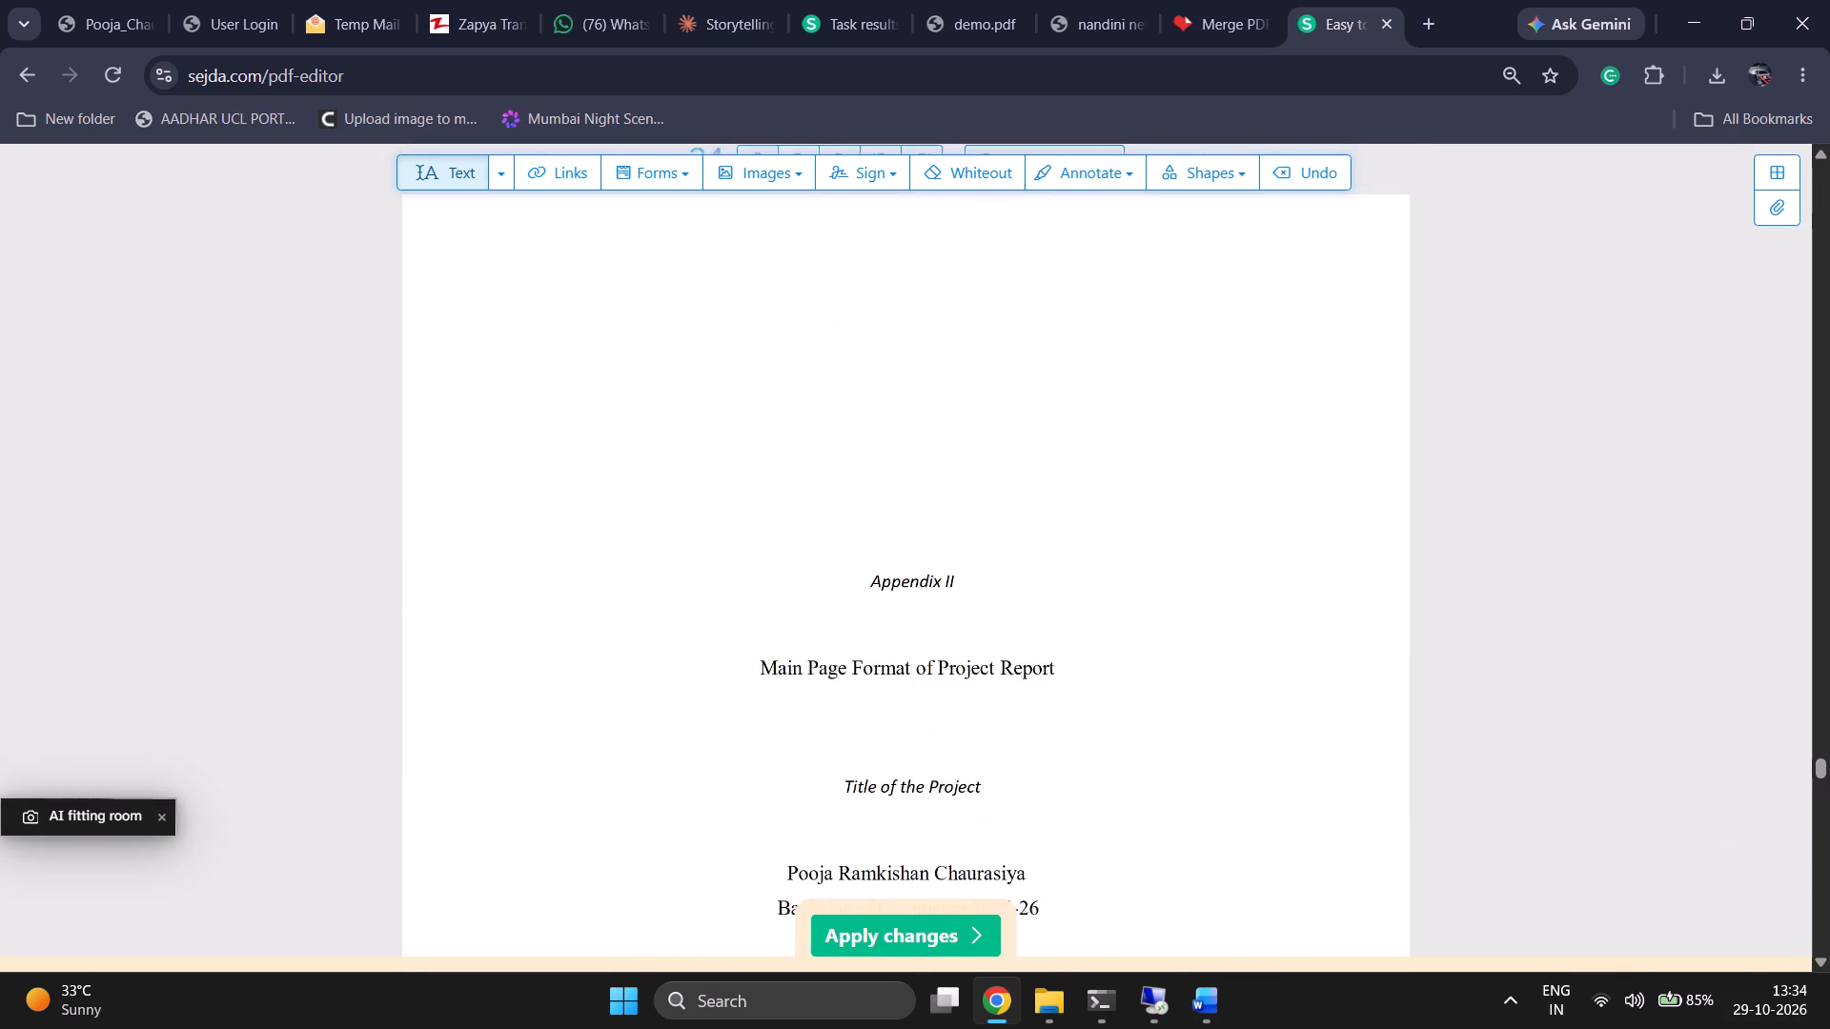
{"action": "scroll", "coordinate": [1020, 823], "scroll_direction": "up", "scroll_amount": 5}
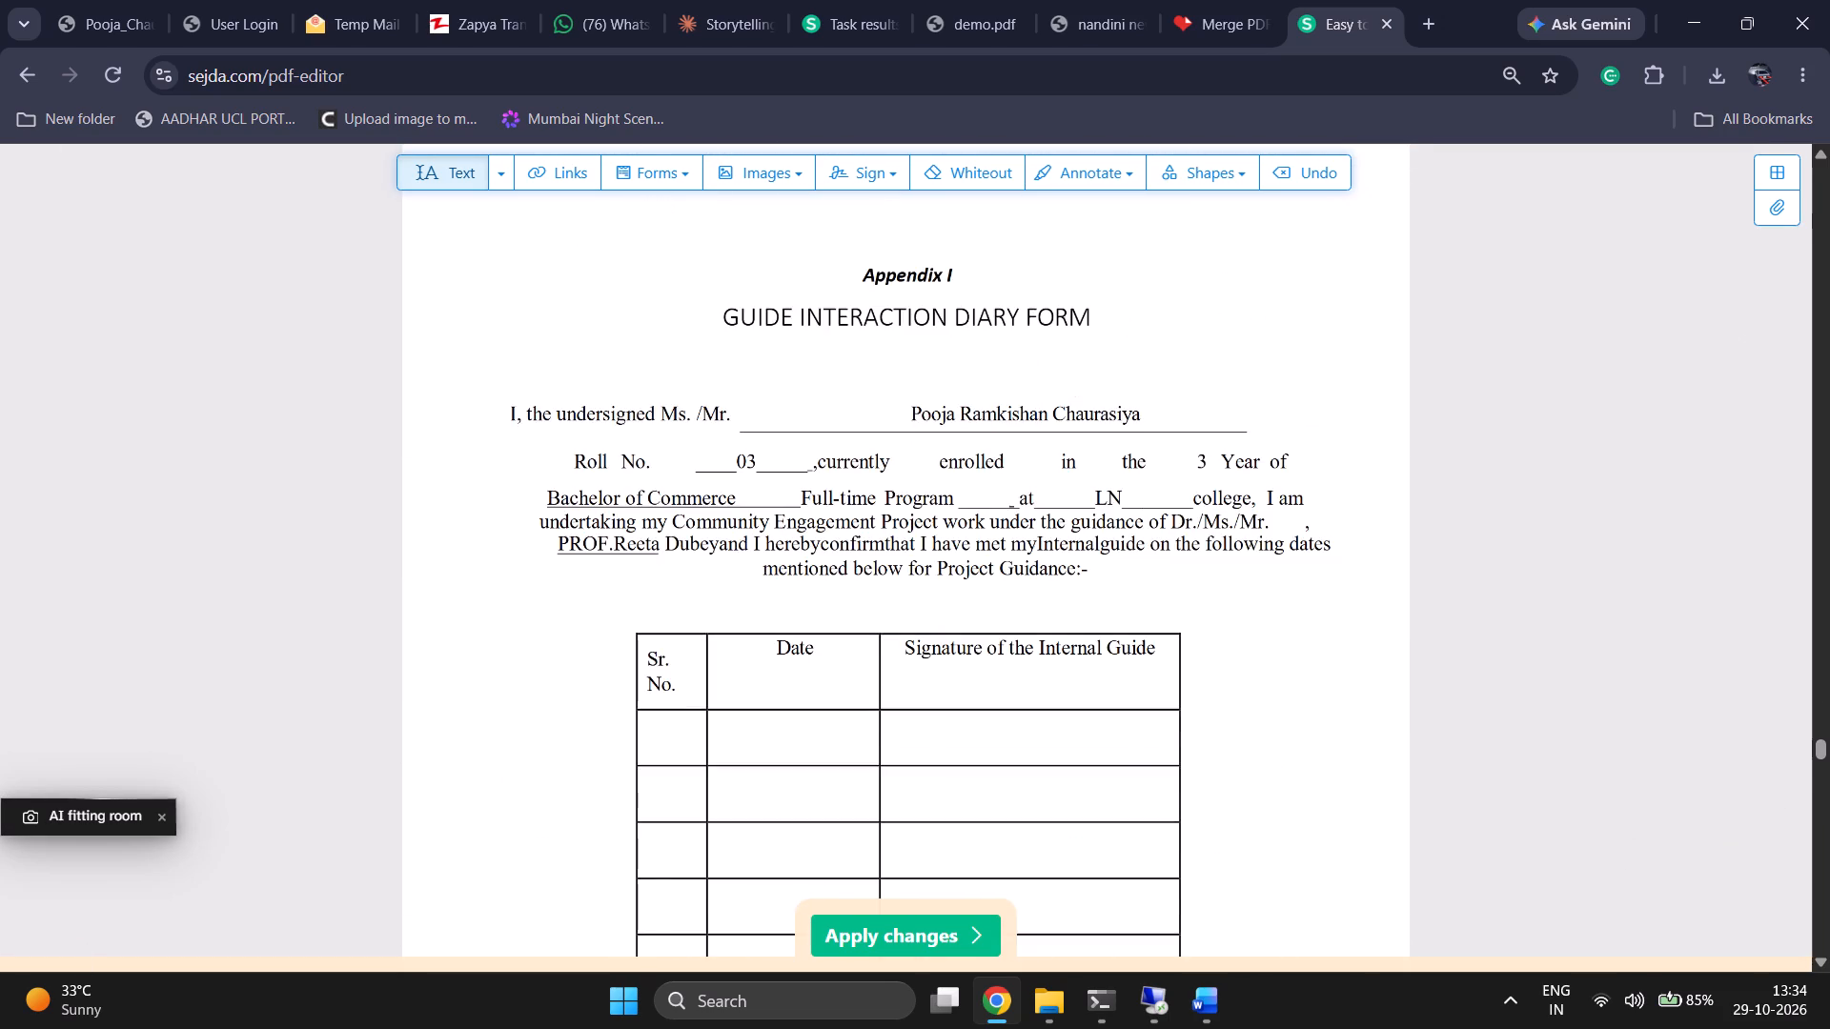
{"action": "scroll", "coordinate": [1020, 823], "scroll_direction": "down", "scroll_amount": 4}
{"action": "scroll", "coordinate": [1020, 823], "scroll_direction": "up", "scroll_amount": 5}
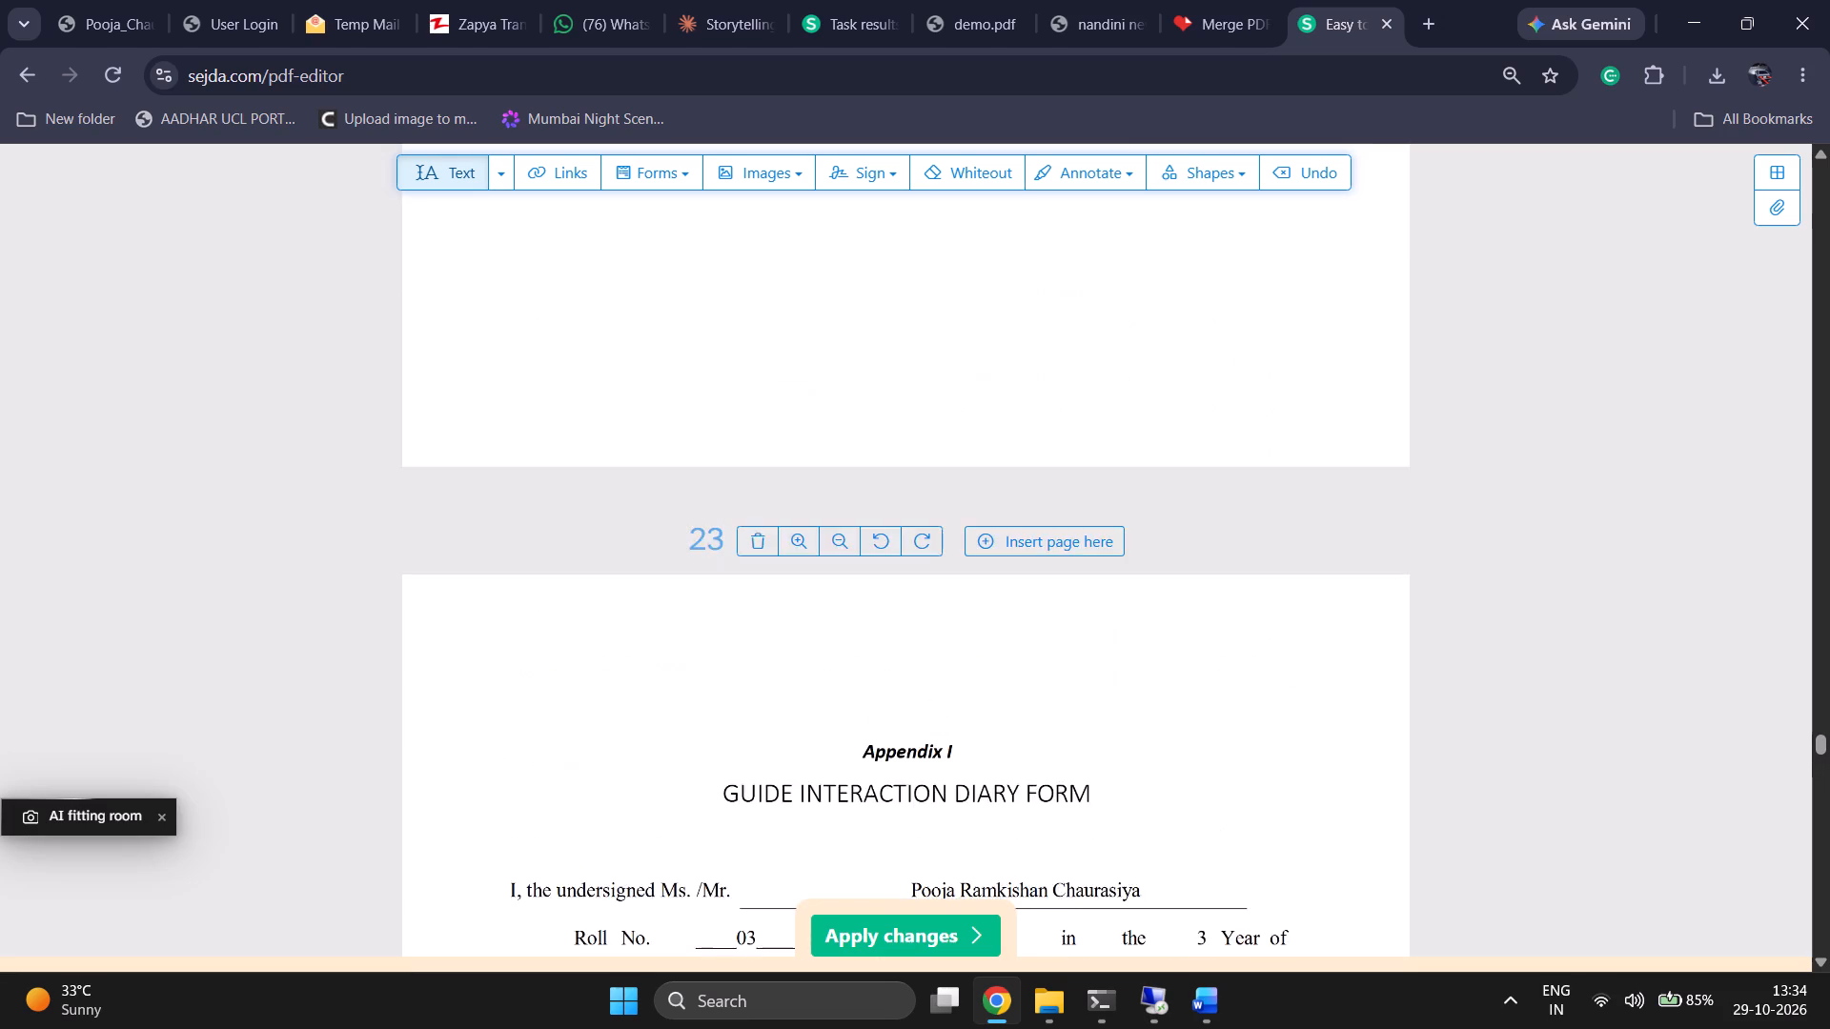
{"action": "scroll", "coordinate": [1020, 823], "scroll_direction": "up", "scroll_amount": 3}
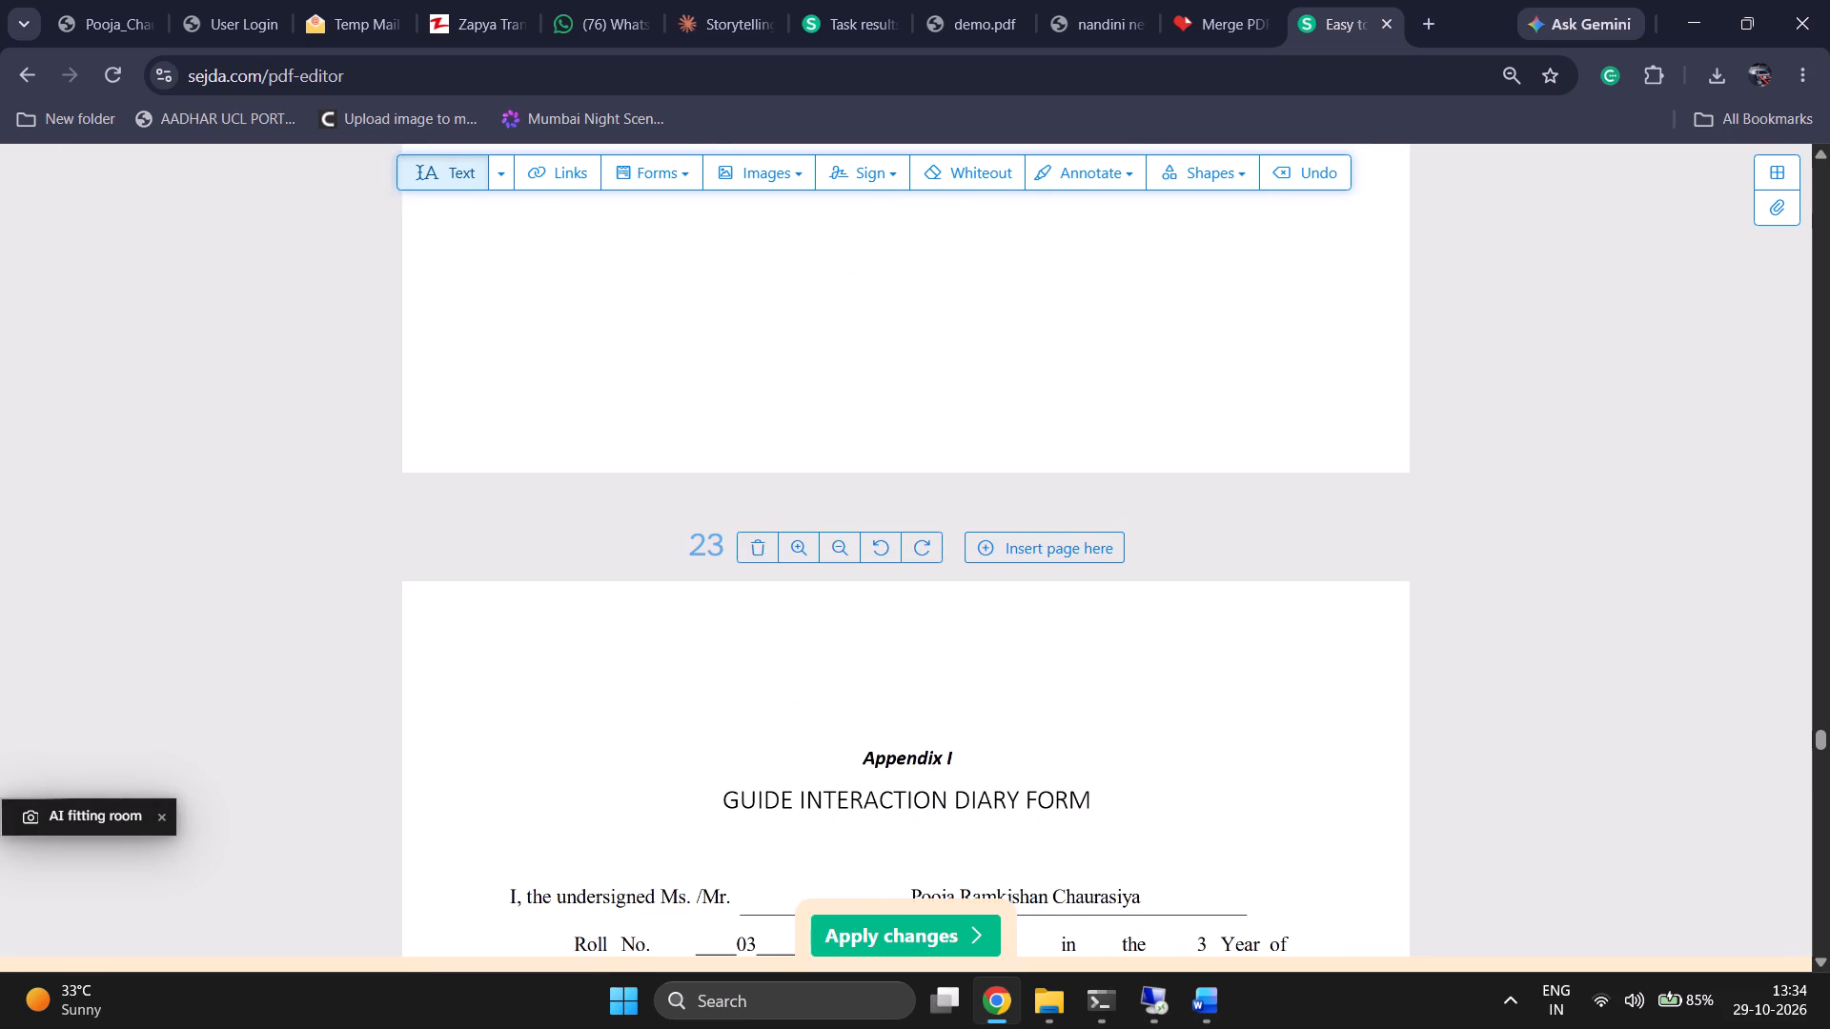
{"action": "scroll", "coordinate": [1020, 823], "scroll_direction": "down", "scroll_amount": 1}
{"action": "scroll", "coordinate": [1020, 823], "scroll_direction": "up", "scroll_amount": 3}
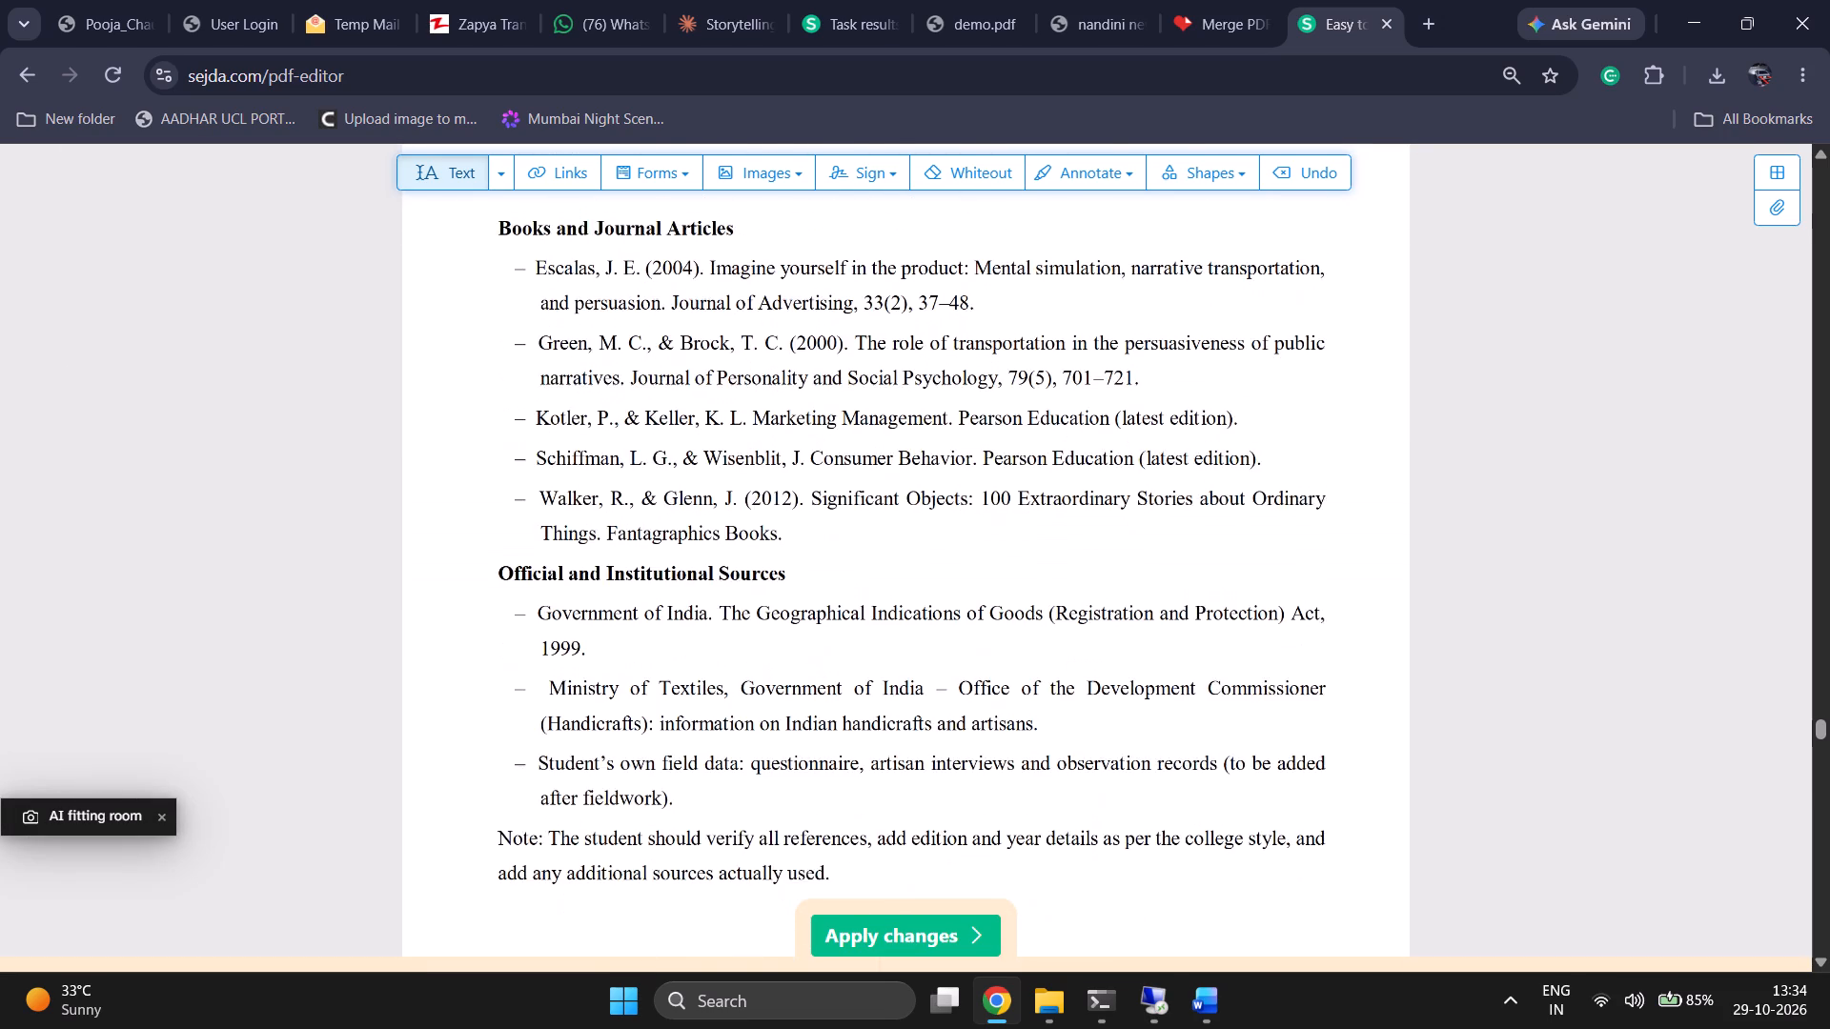
{"action": "scroll", "coordinate": [1020, 823], "scroll_direction": "up", "scroll_amount": 1}
{"action": "scroll", "coordinate": [1020, 823], "scroll_direction": "down", "scroll_amount": 3}
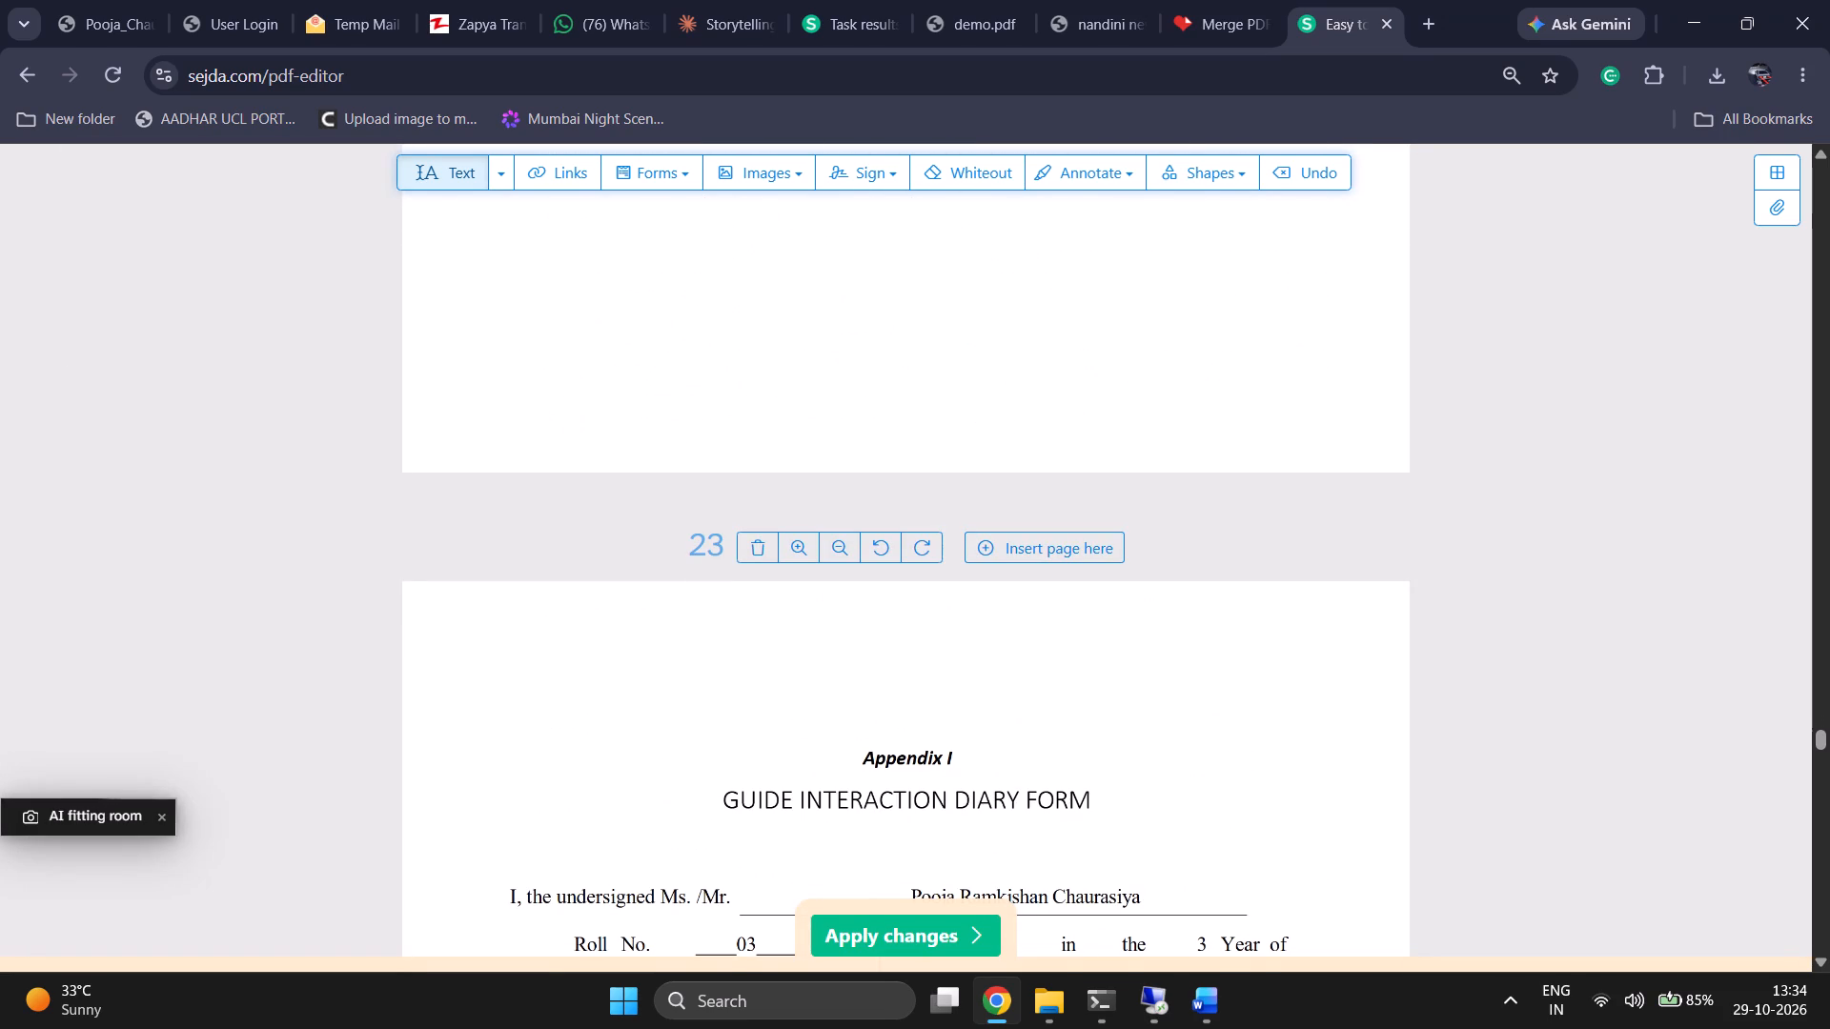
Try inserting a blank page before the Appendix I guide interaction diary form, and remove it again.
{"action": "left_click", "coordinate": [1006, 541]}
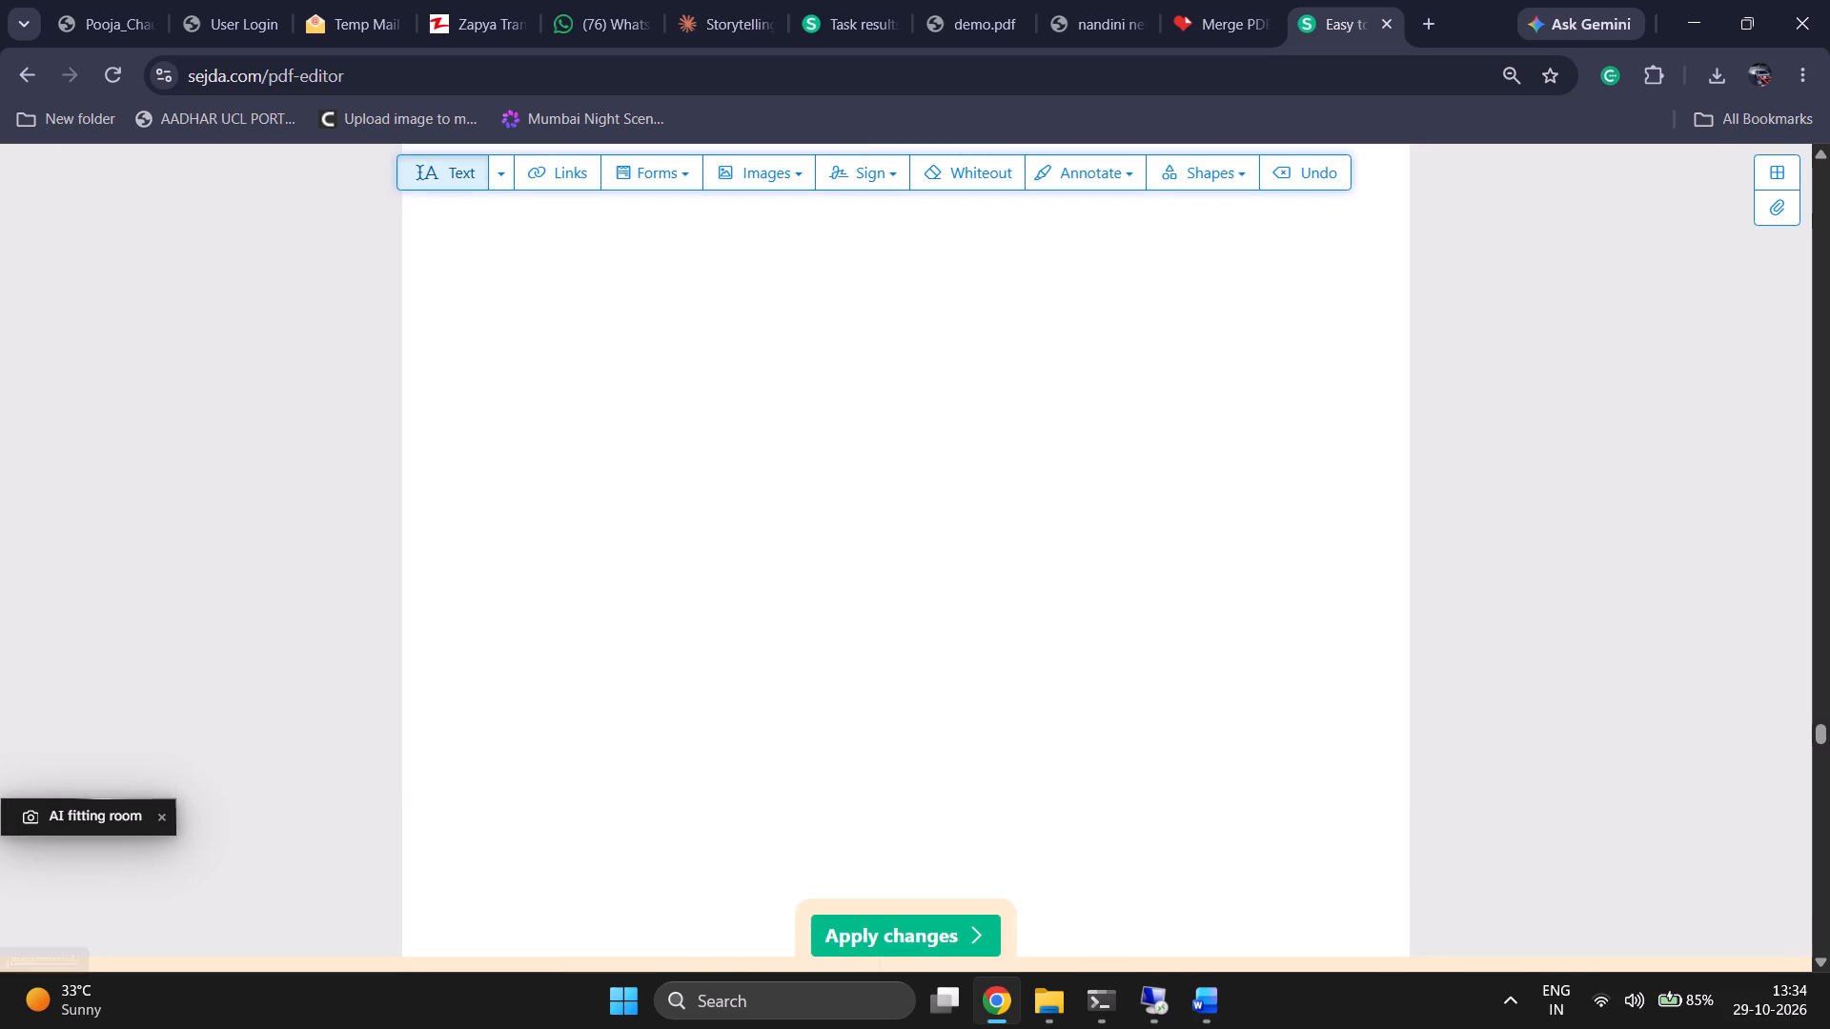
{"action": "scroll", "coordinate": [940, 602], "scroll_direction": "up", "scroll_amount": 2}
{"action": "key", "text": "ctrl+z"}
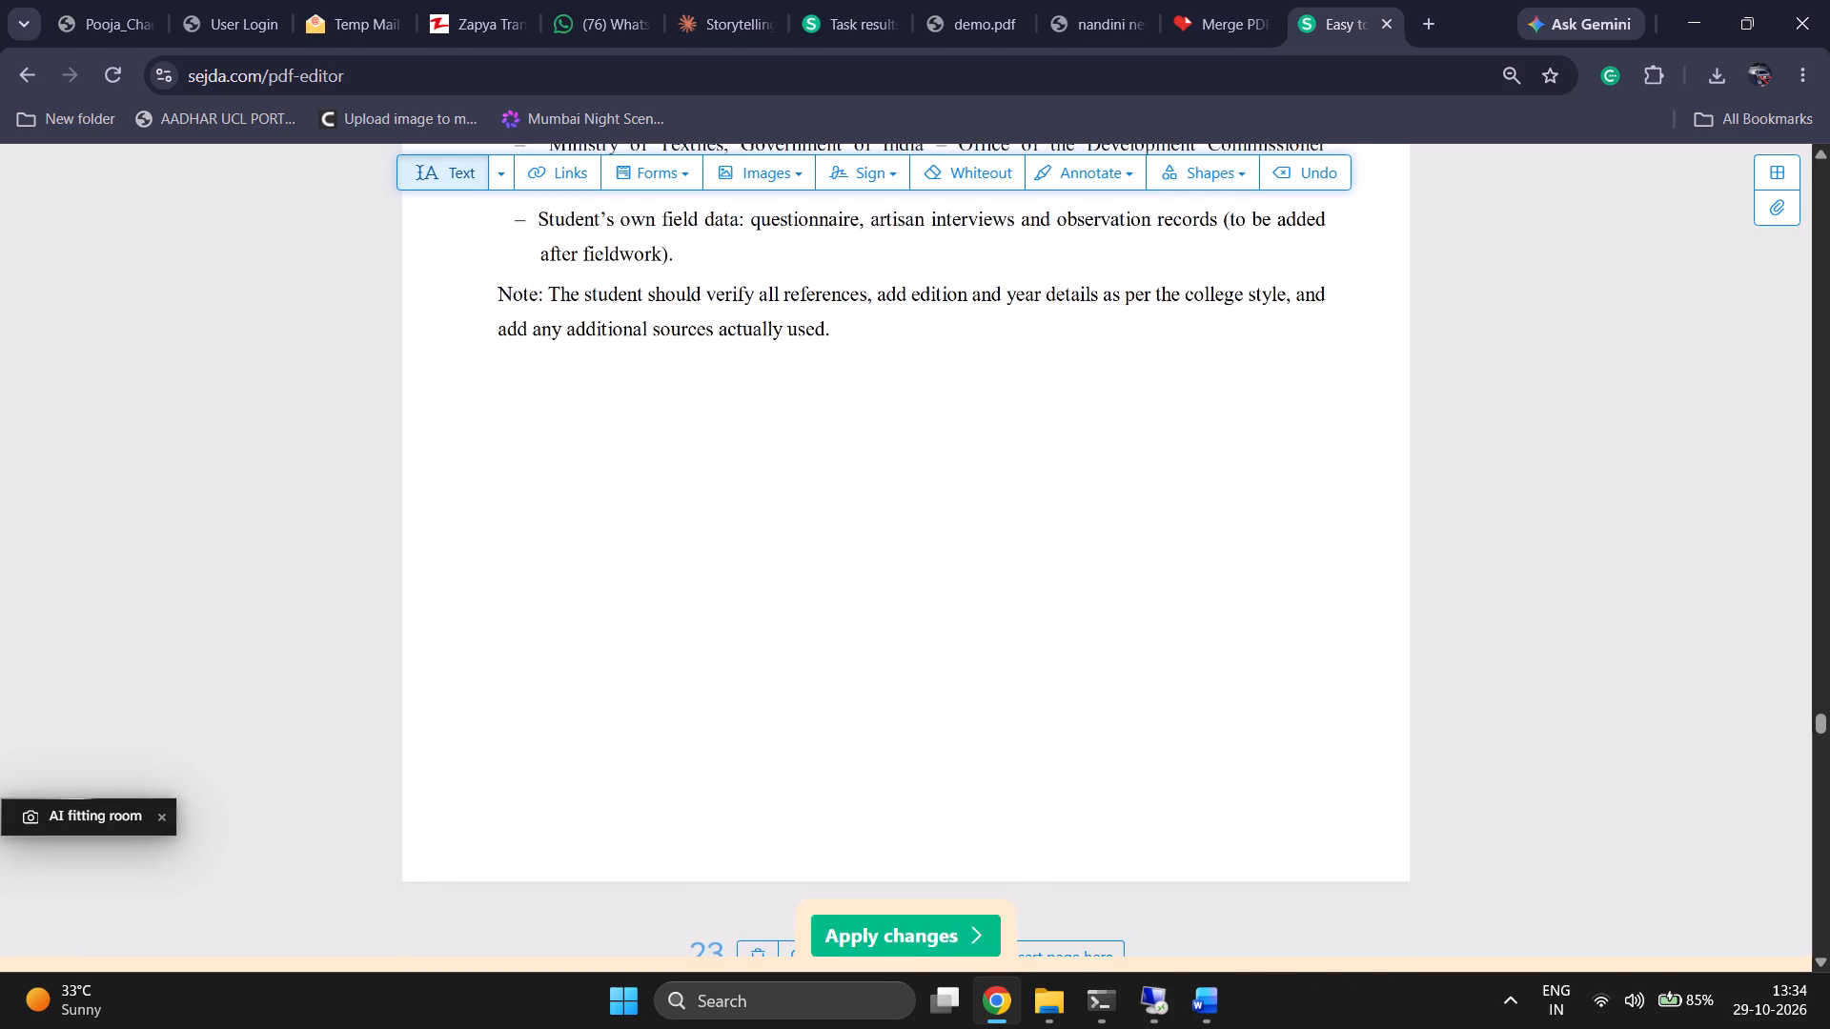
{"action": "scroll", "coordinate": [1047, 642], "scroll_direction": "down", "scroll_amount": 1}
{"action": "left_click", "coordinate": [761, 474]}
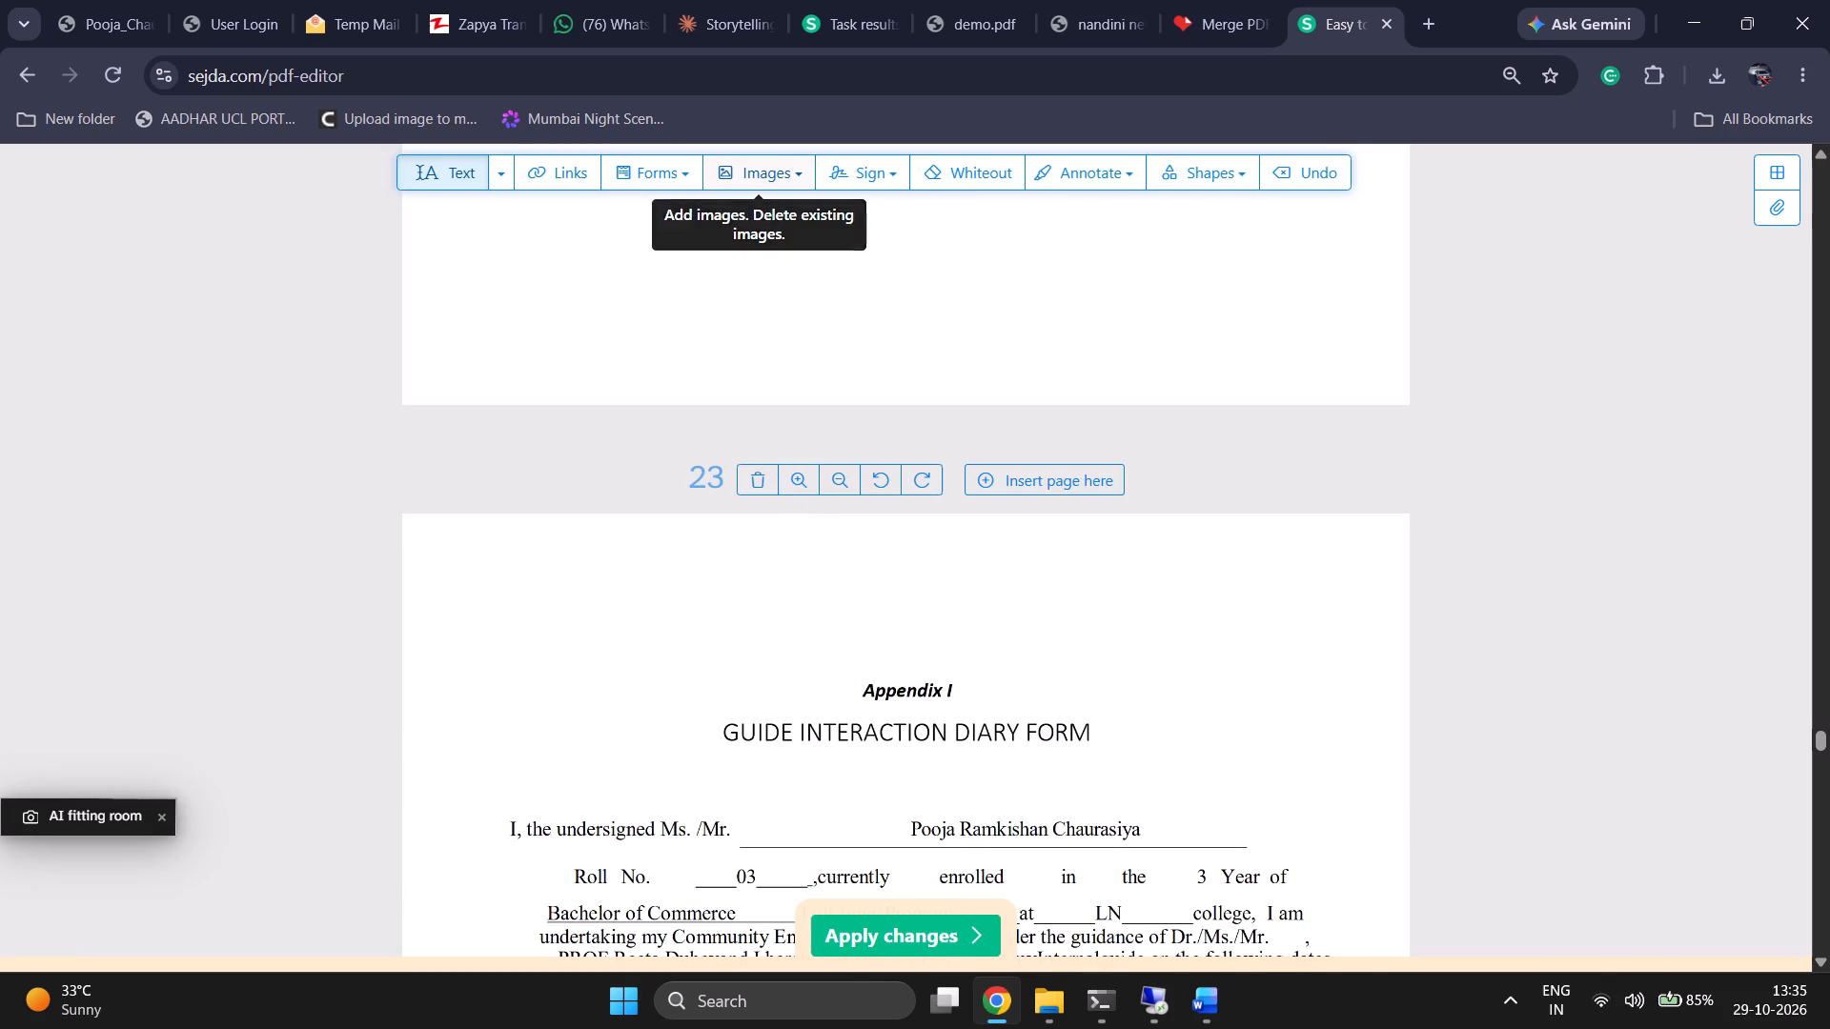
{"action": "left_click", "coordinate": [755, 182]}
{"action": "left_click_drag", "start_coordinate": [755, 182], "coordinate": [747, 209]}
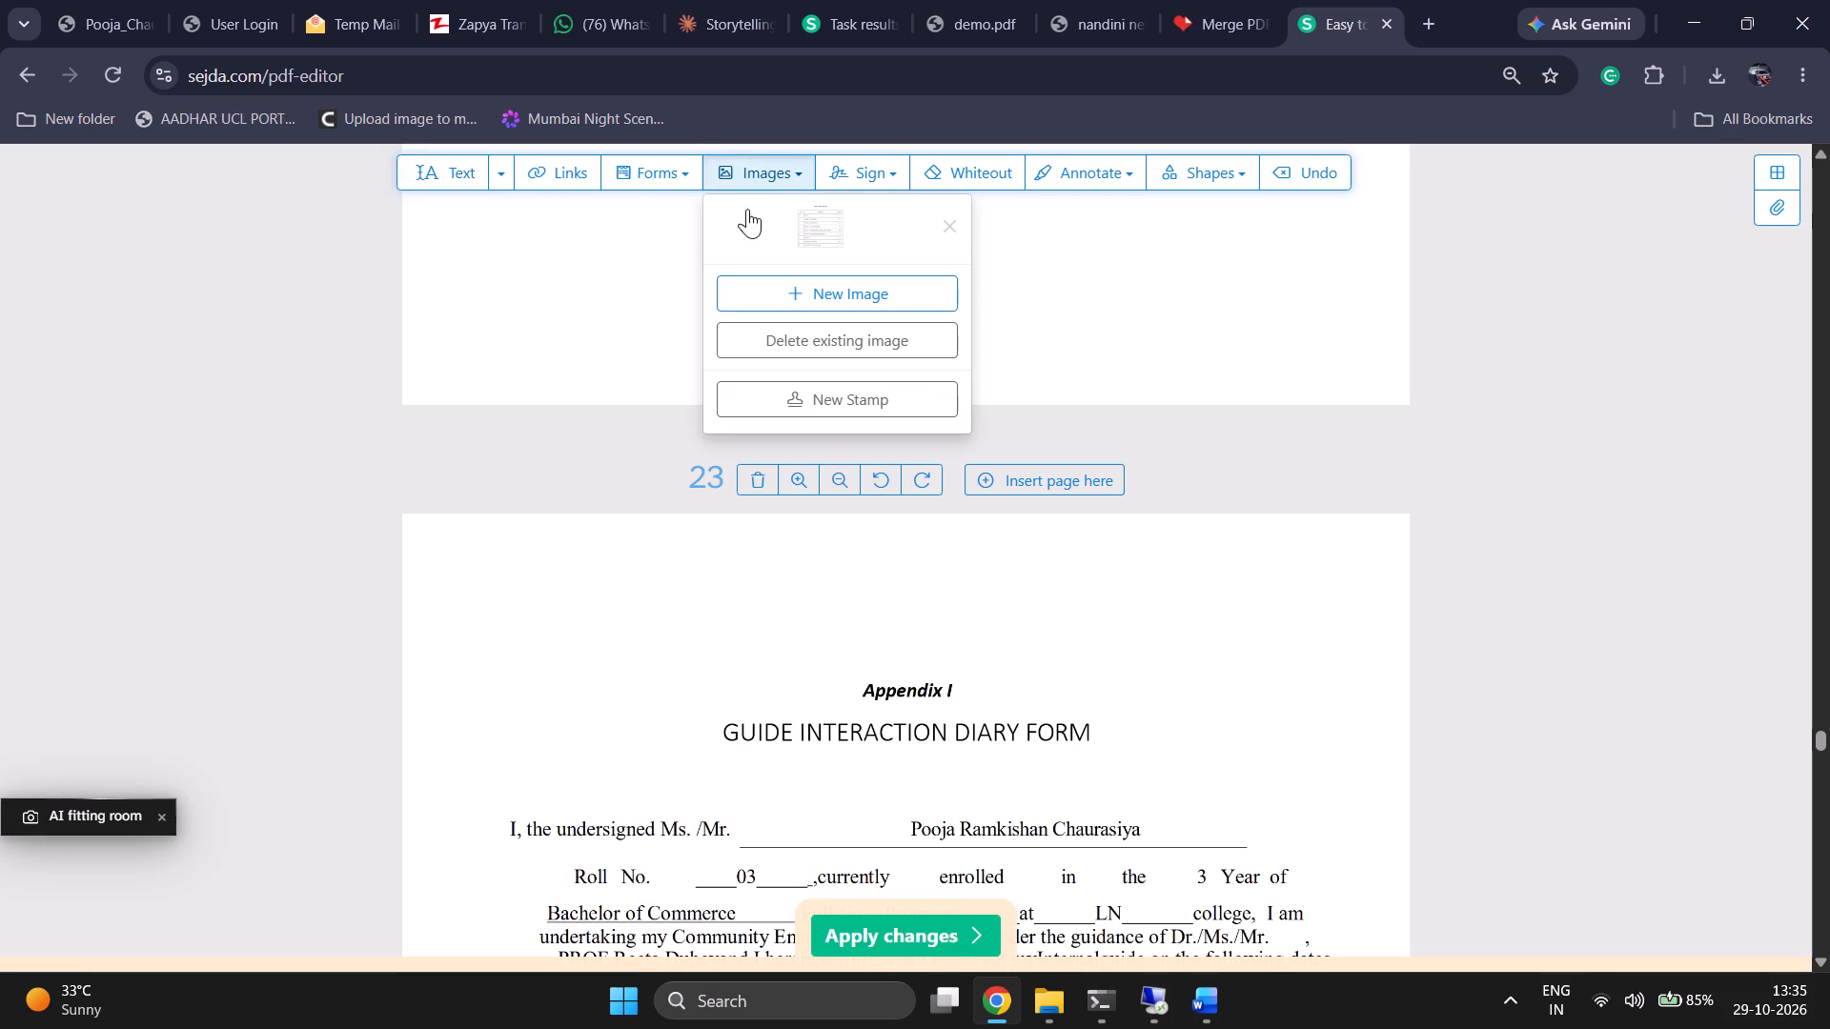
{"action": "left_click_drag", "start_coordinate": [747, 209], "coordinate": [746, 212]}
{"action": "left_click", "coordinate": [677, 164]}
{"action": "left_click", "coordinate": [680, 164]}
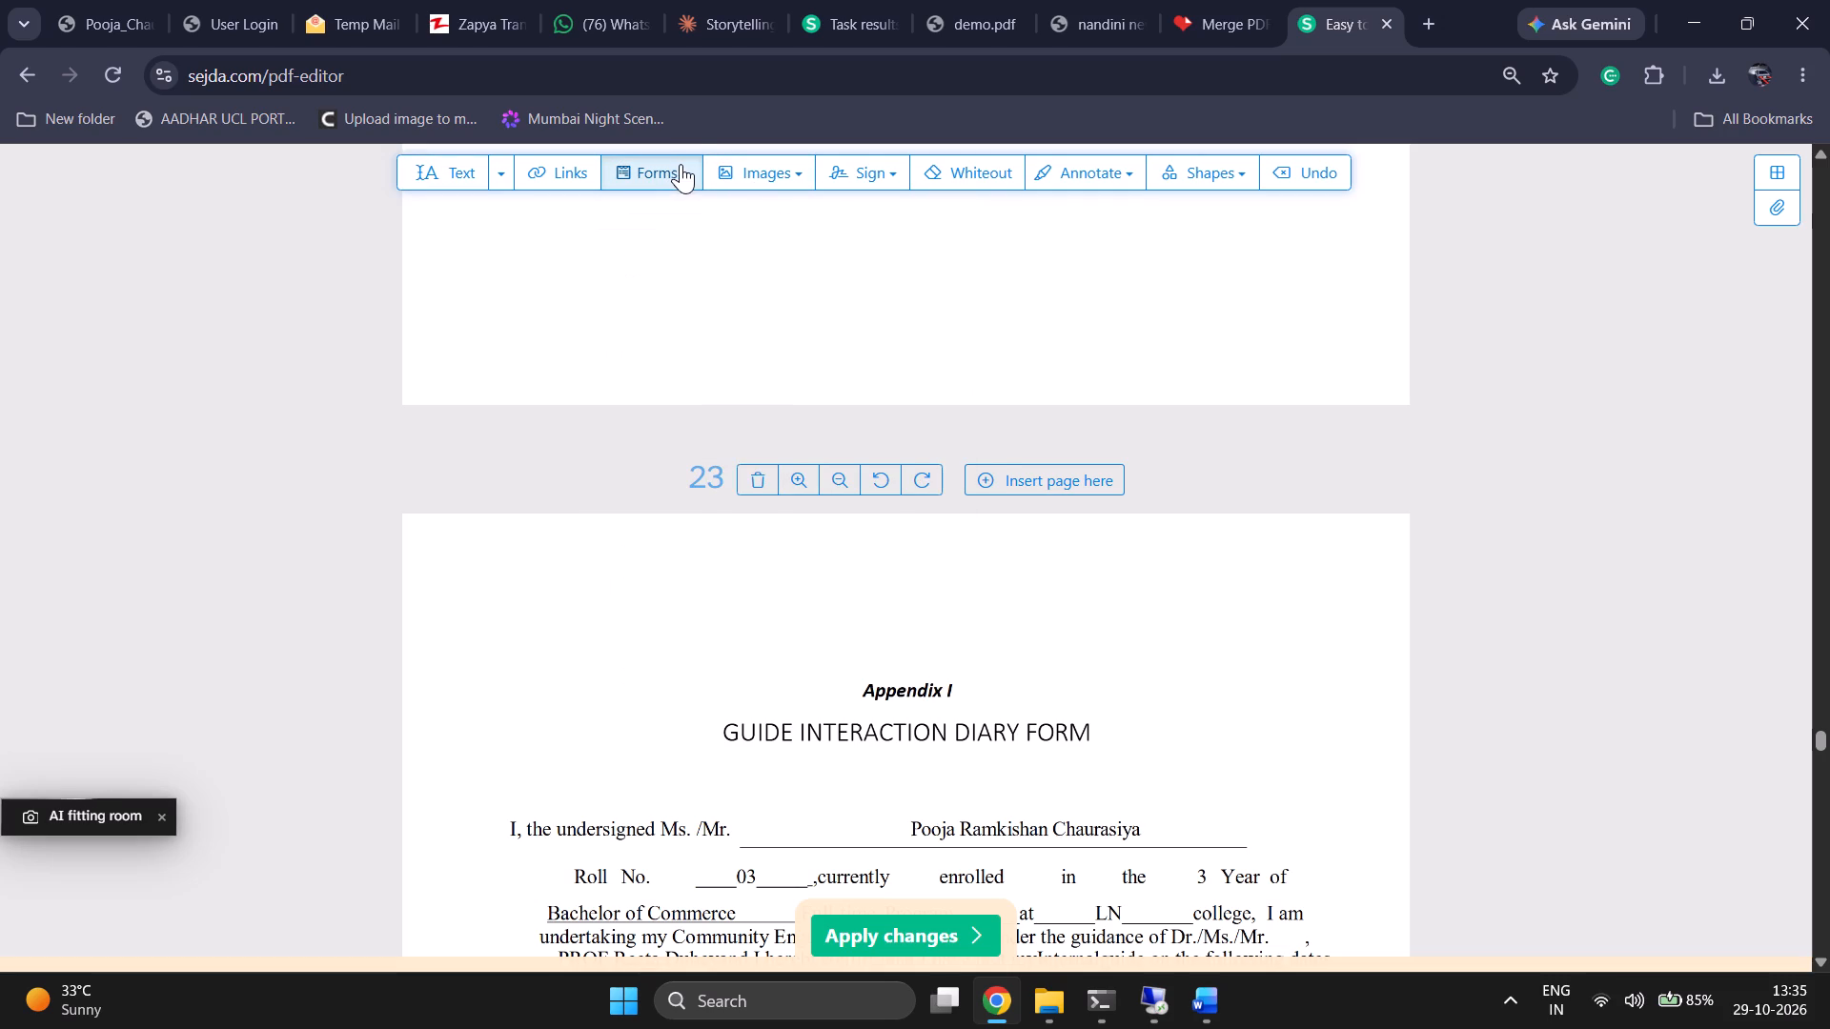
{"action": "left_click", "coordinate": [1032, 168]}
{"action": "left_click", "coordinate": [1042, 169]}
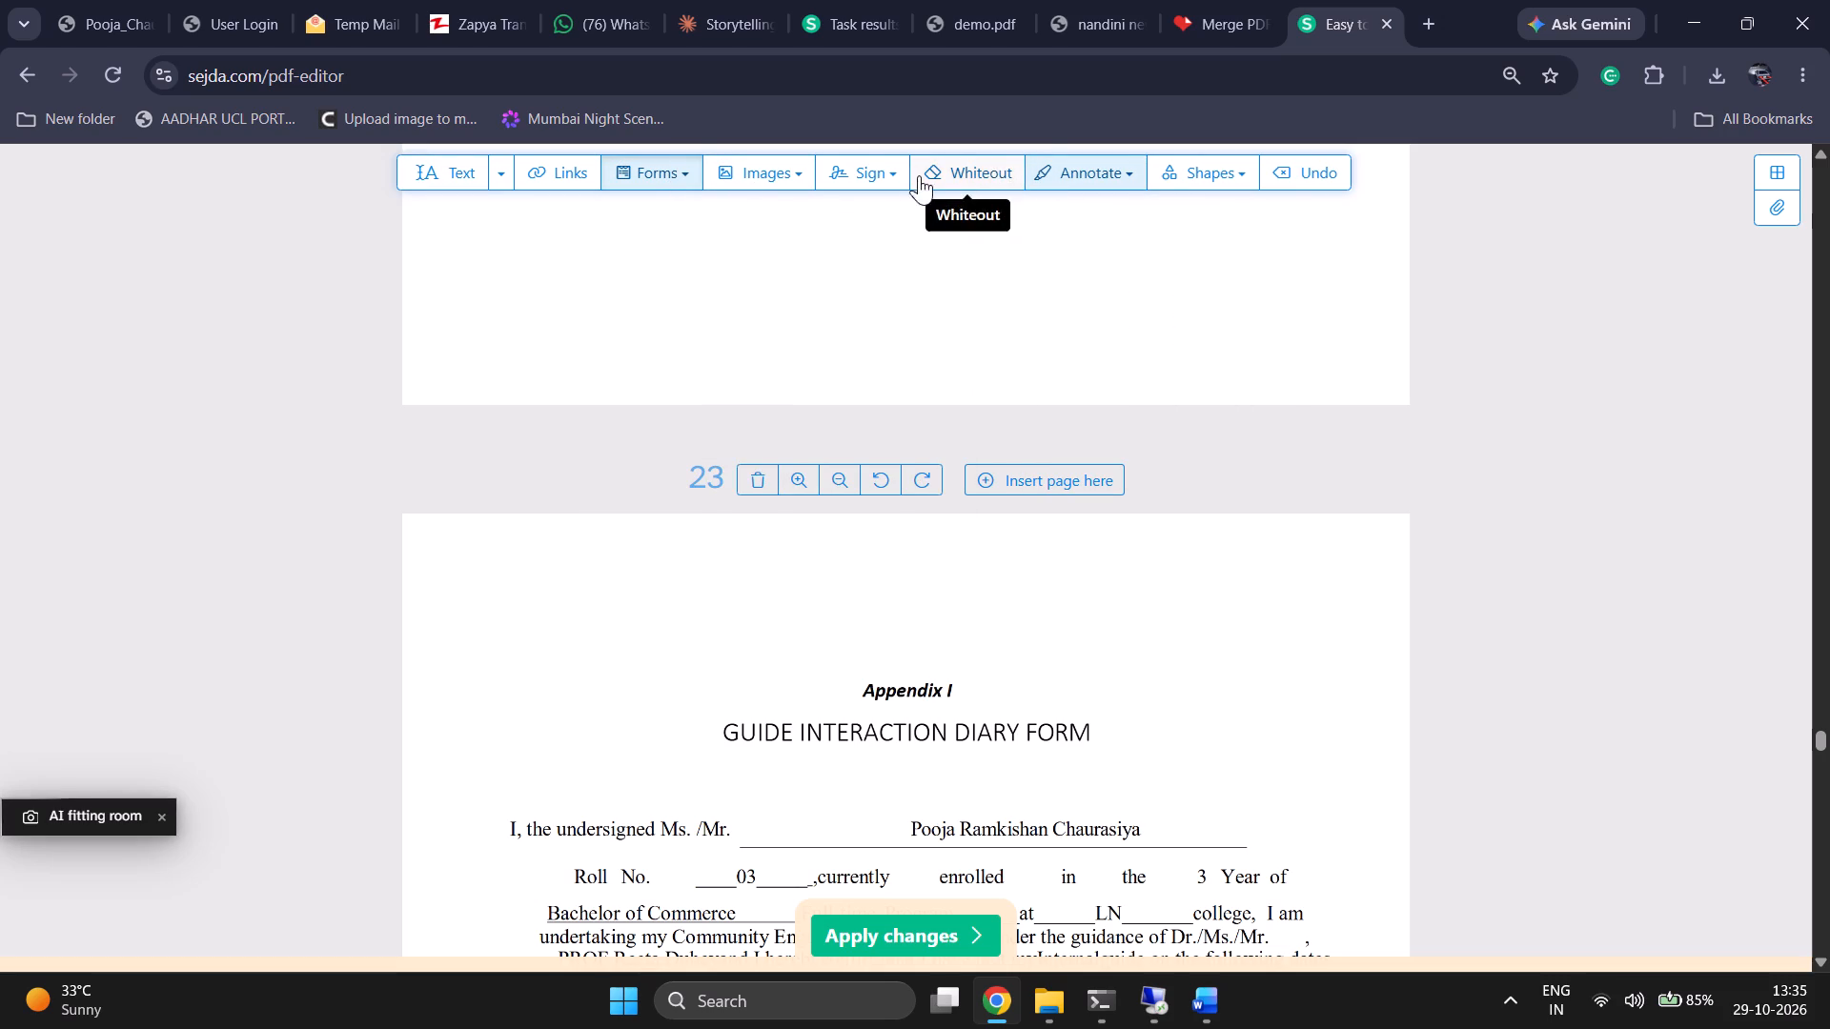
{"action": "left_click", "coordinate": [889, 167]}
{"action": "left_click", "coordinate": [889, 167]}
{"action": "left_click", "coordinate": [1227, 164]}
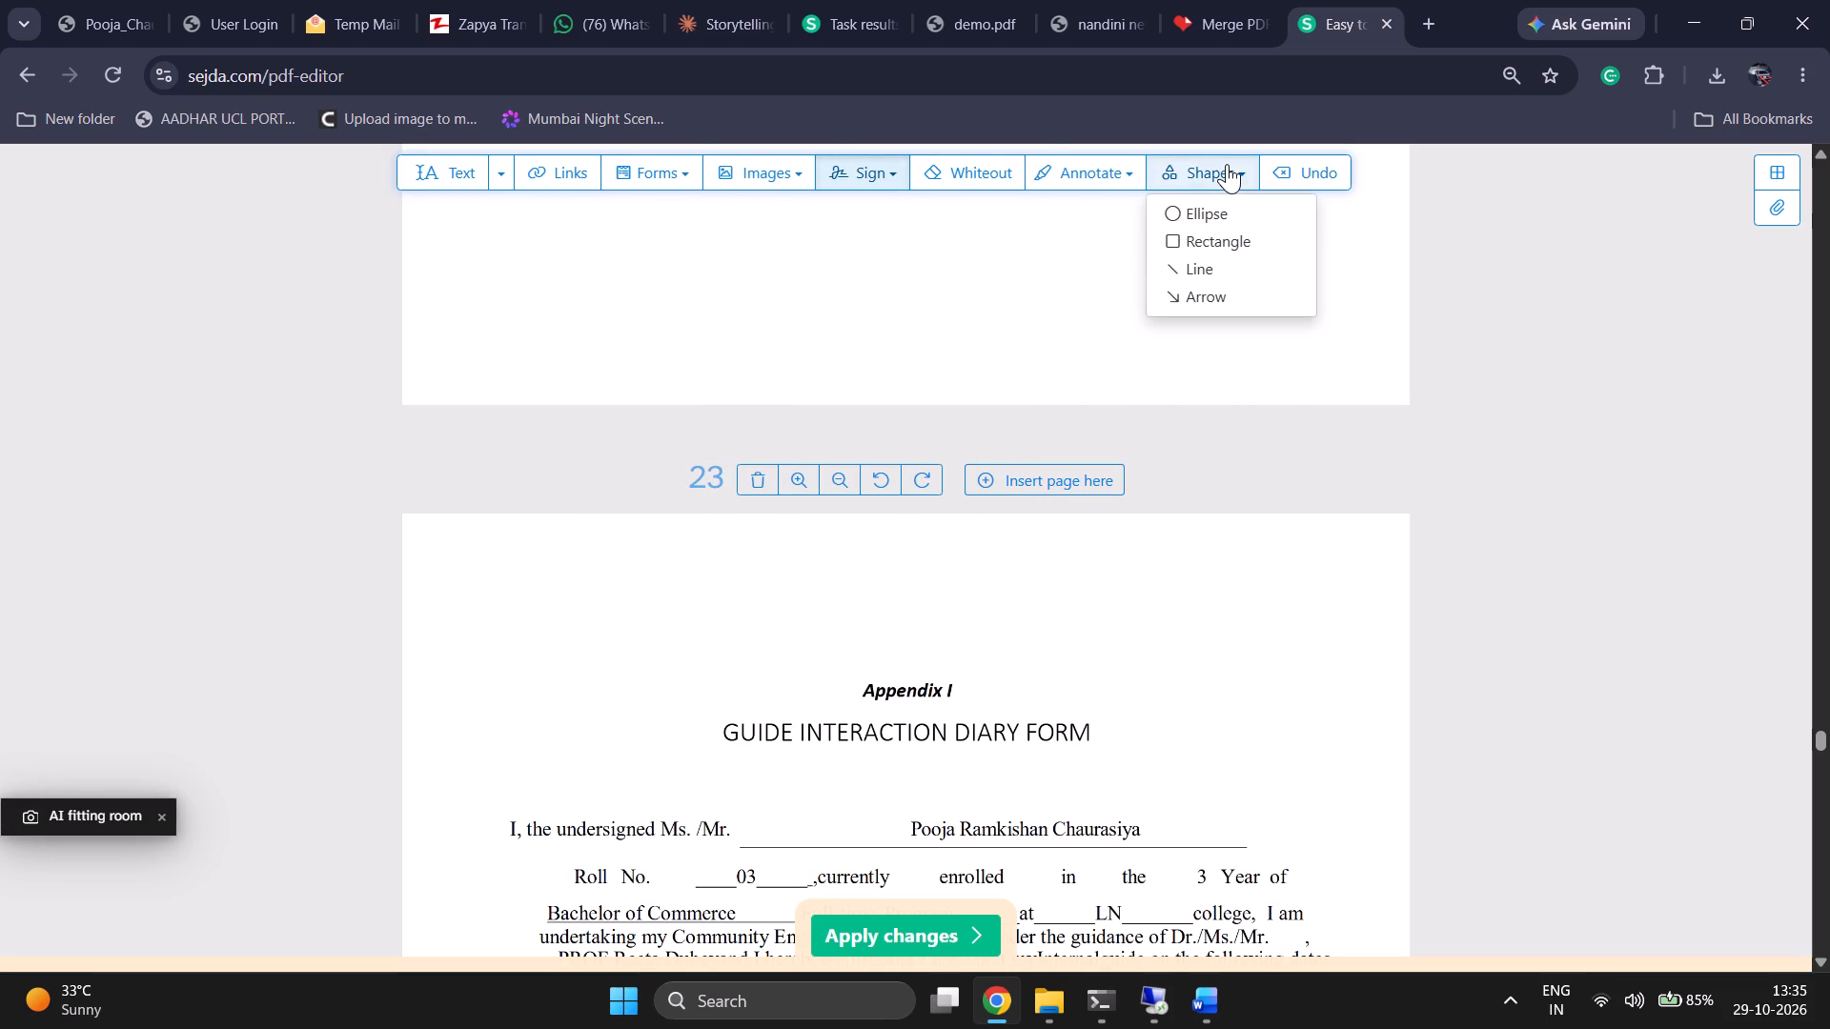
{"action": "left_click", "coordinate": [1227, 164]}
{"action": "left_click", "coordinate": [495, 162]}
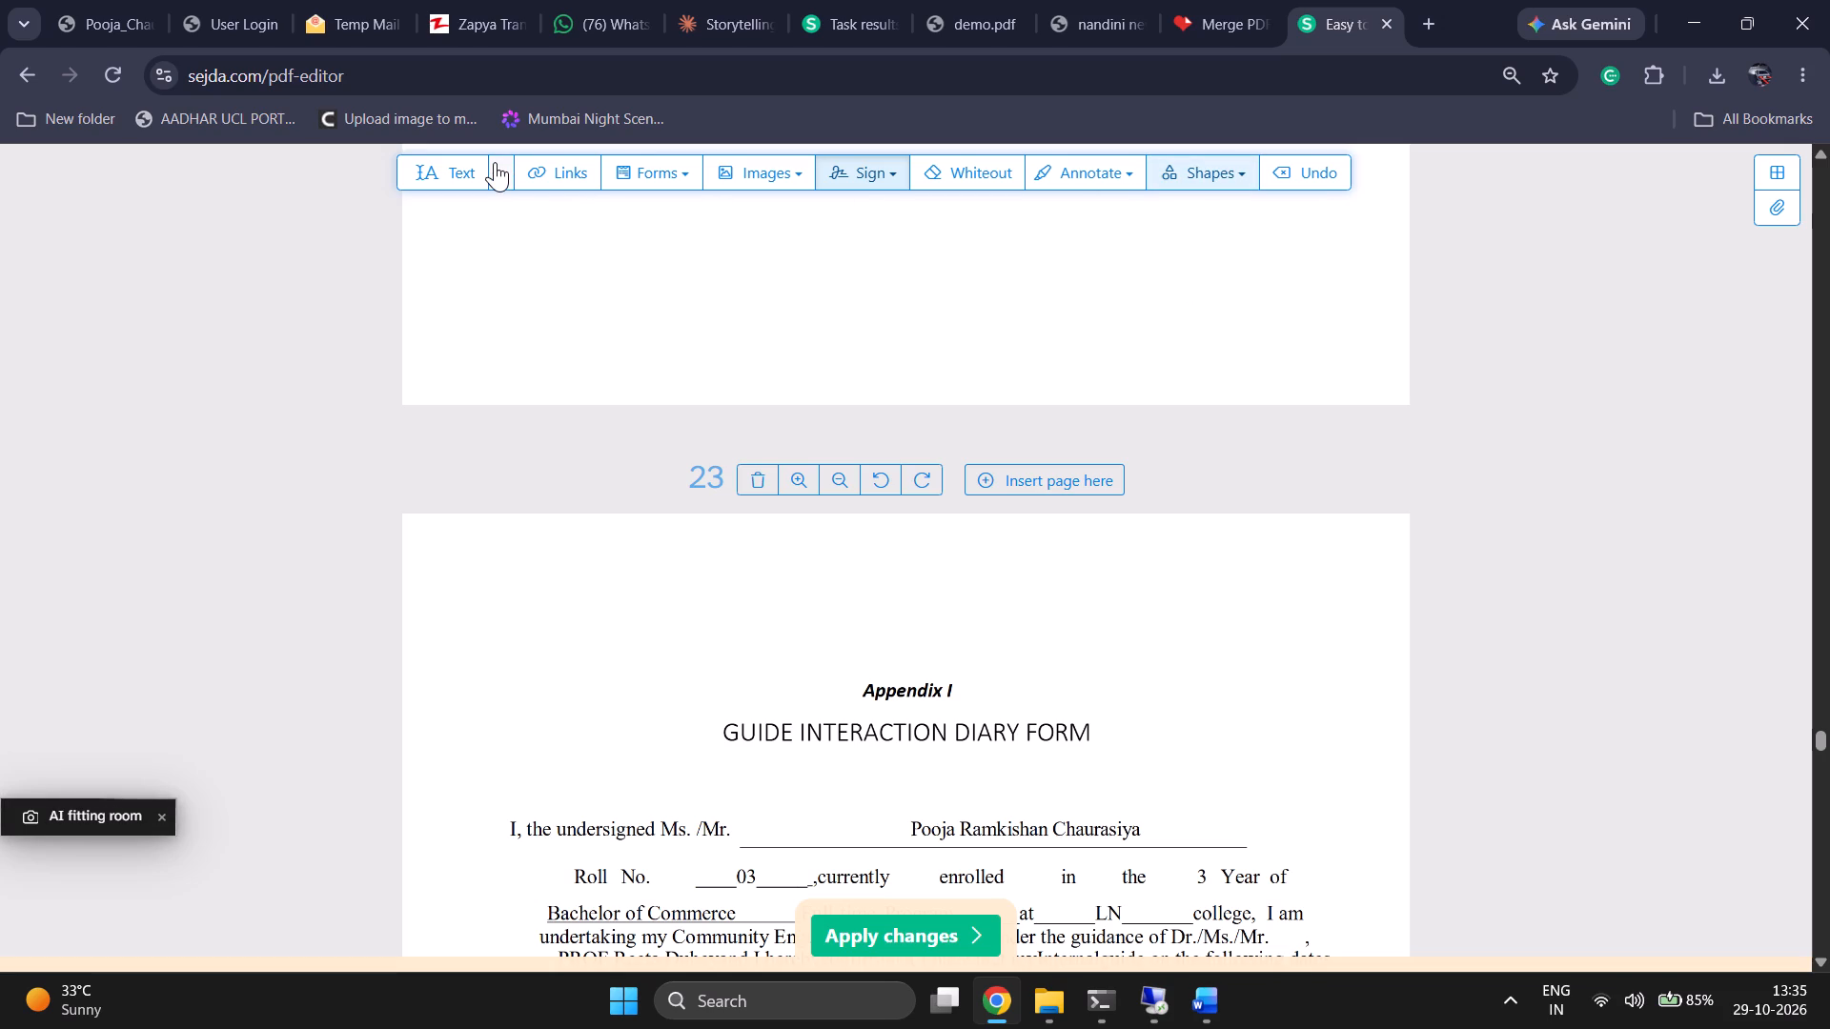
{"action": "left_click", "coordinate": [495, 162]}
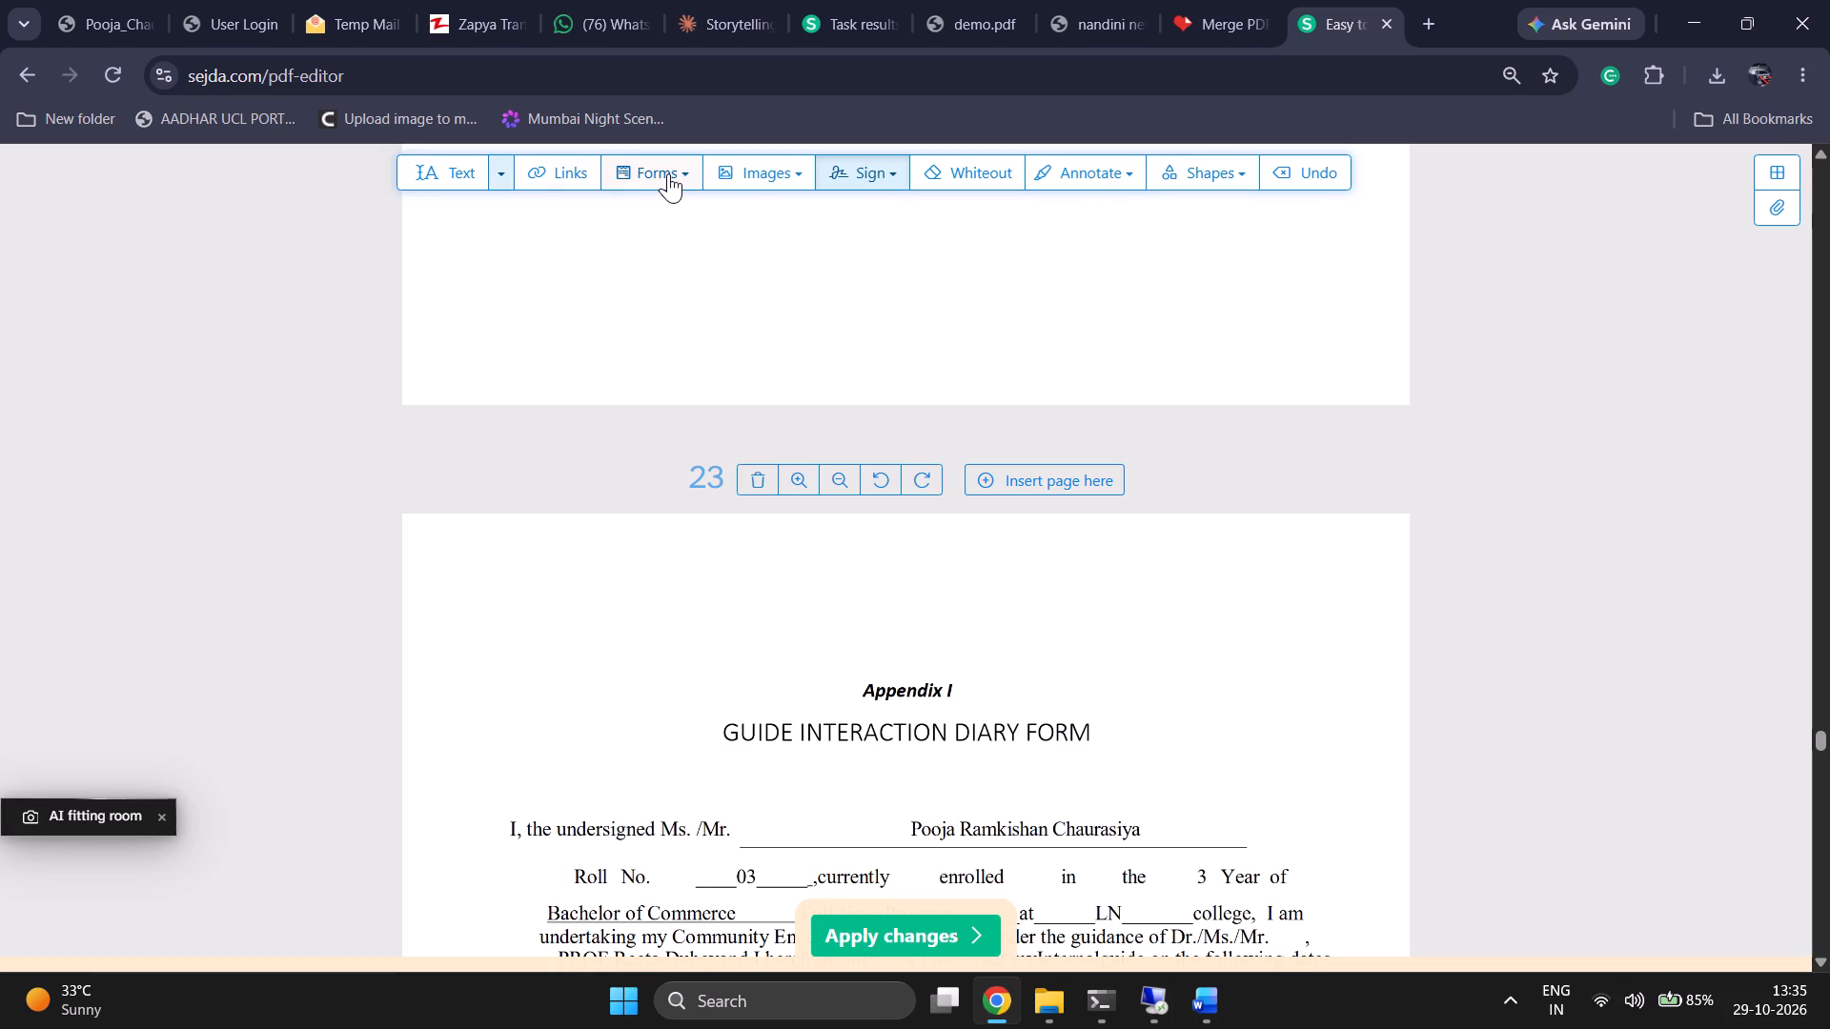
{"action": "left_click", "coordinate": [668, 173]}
Remove the saved table of contents image from the PDF editor's reusable images.
{"action": "left_click", "coordinate": [744, 172]}
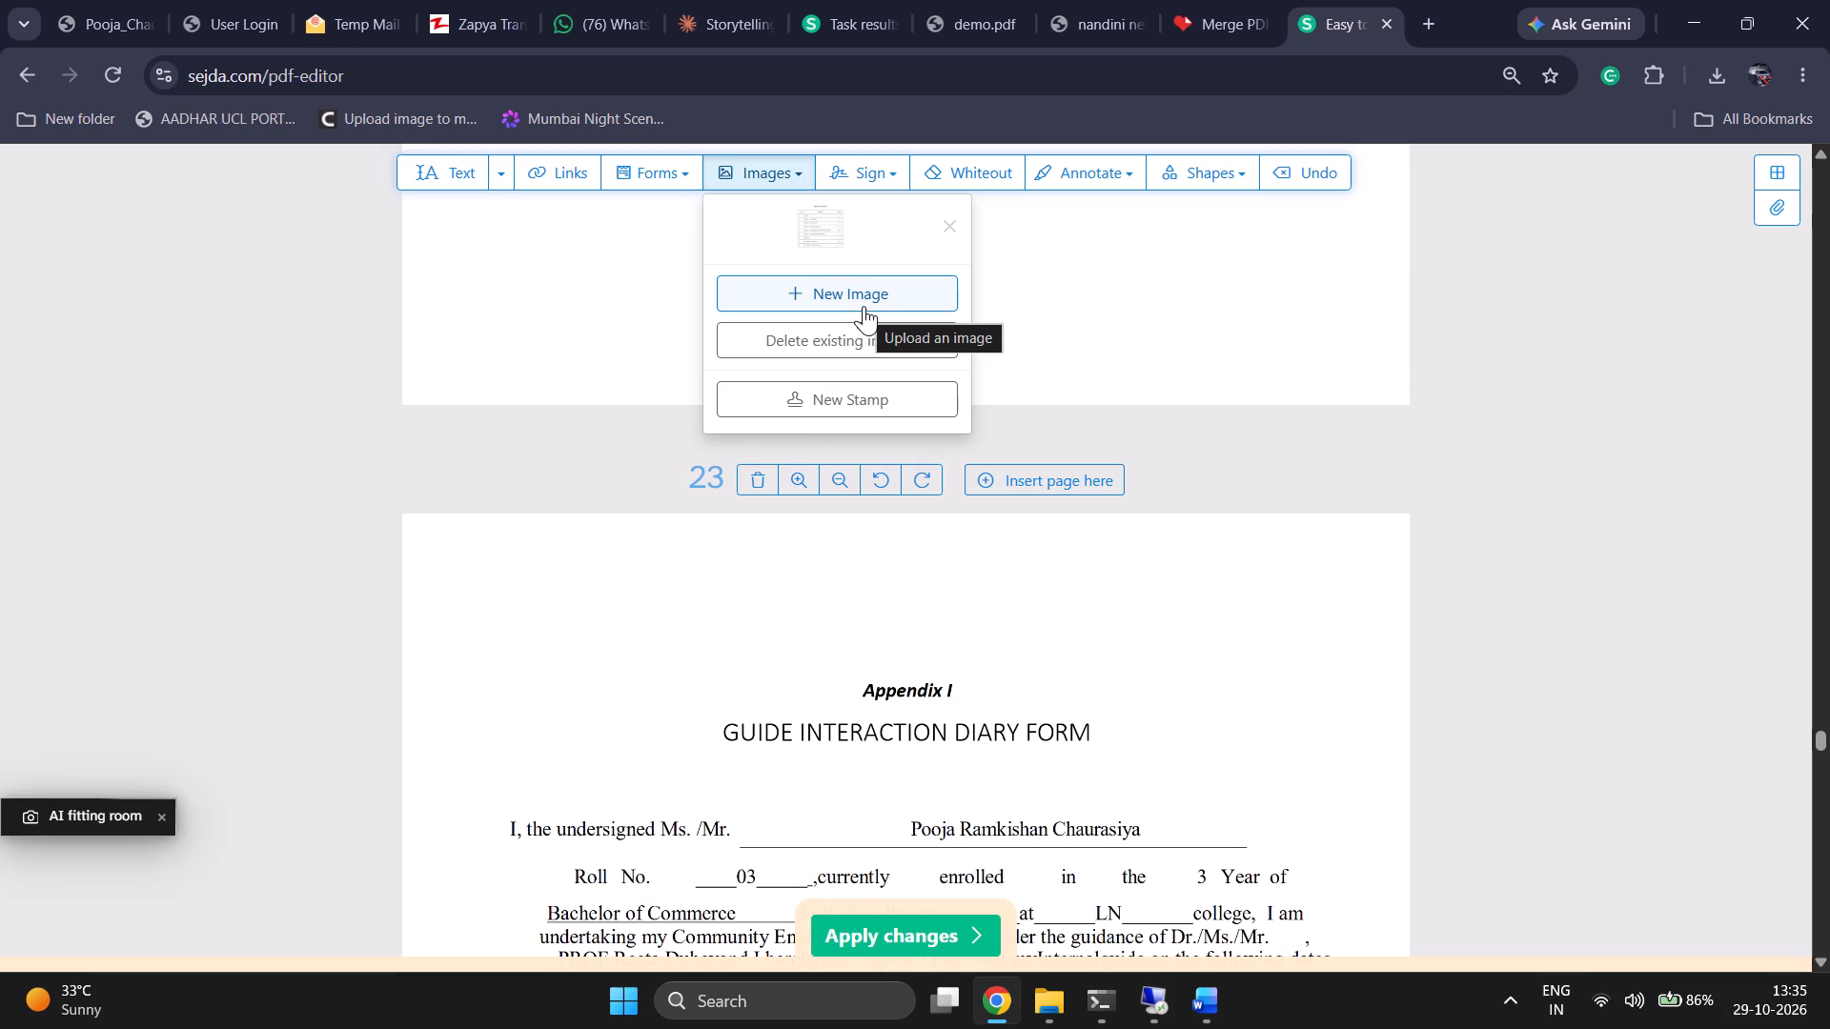
{"action": "left_click", "coordinate": [957, 219]}
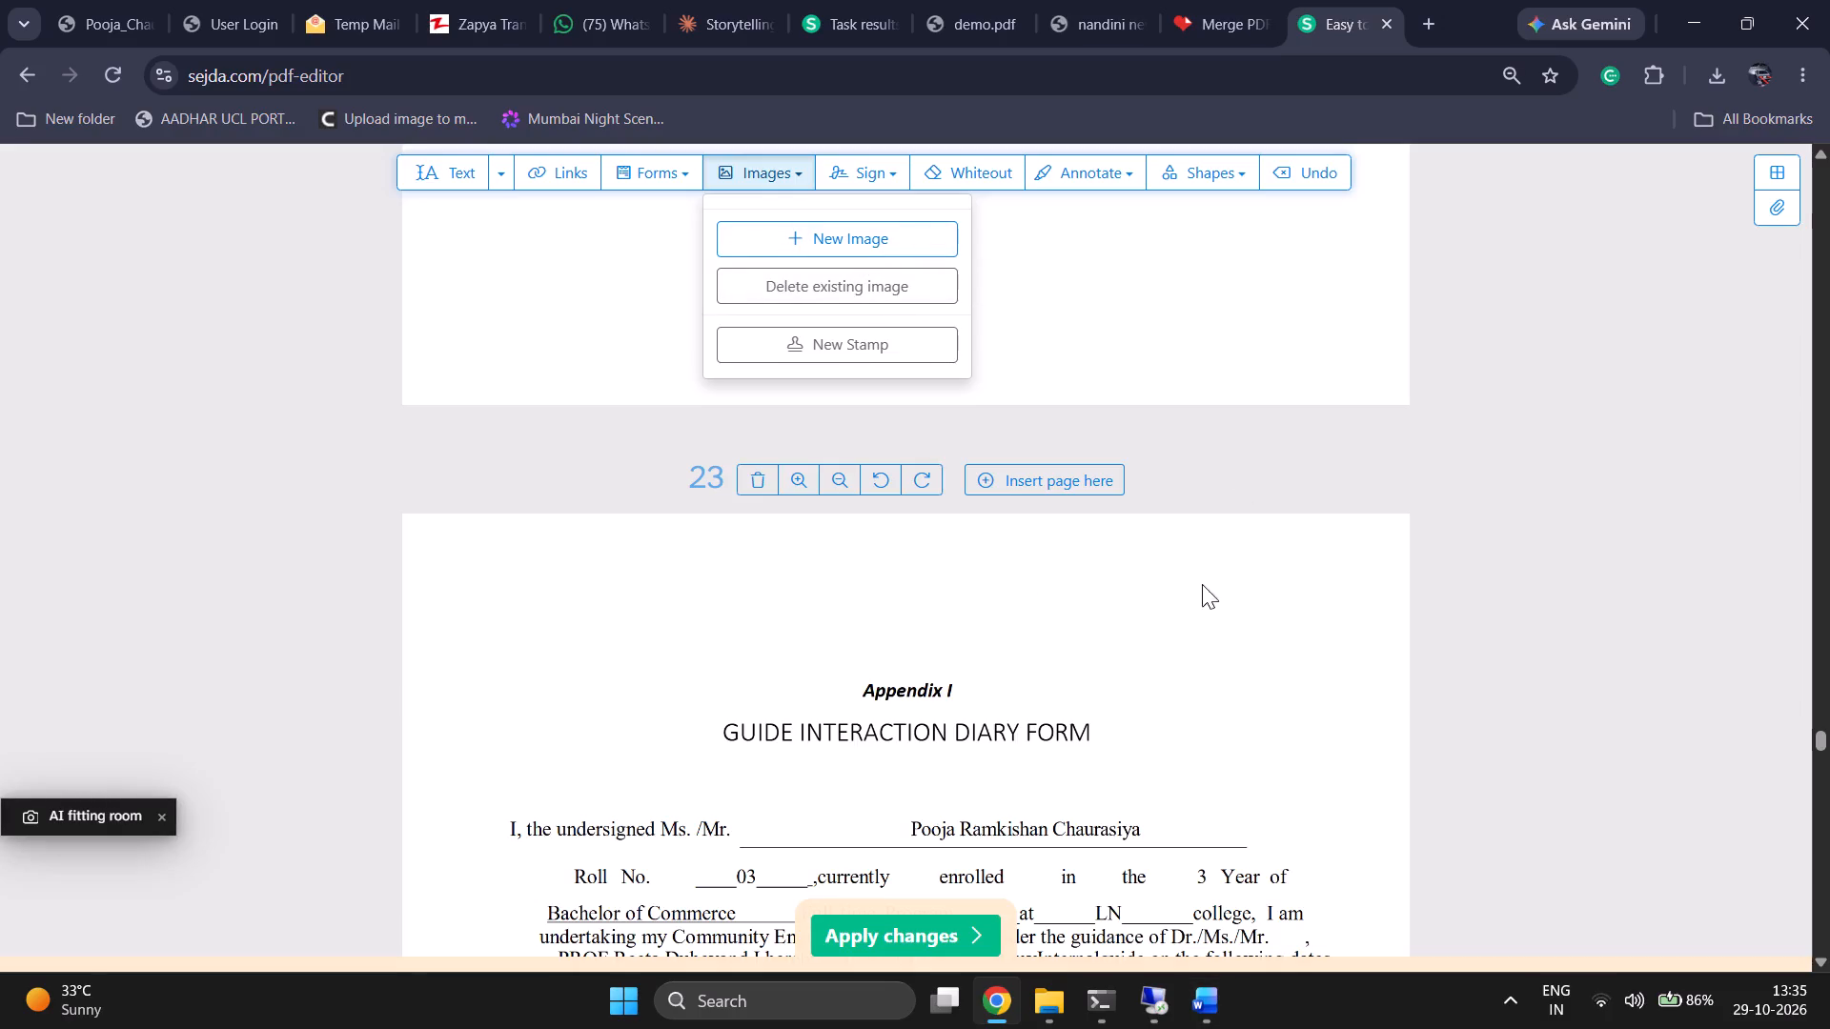
Open the downloaded "nandini new 12 FINAL,, (1) with pages removed" PDF and skim its appendix pages.
{"action": "left_click", "coordinate": [1740, 71]}
{"action": "left_click", "coordinate": [1712, 75]}
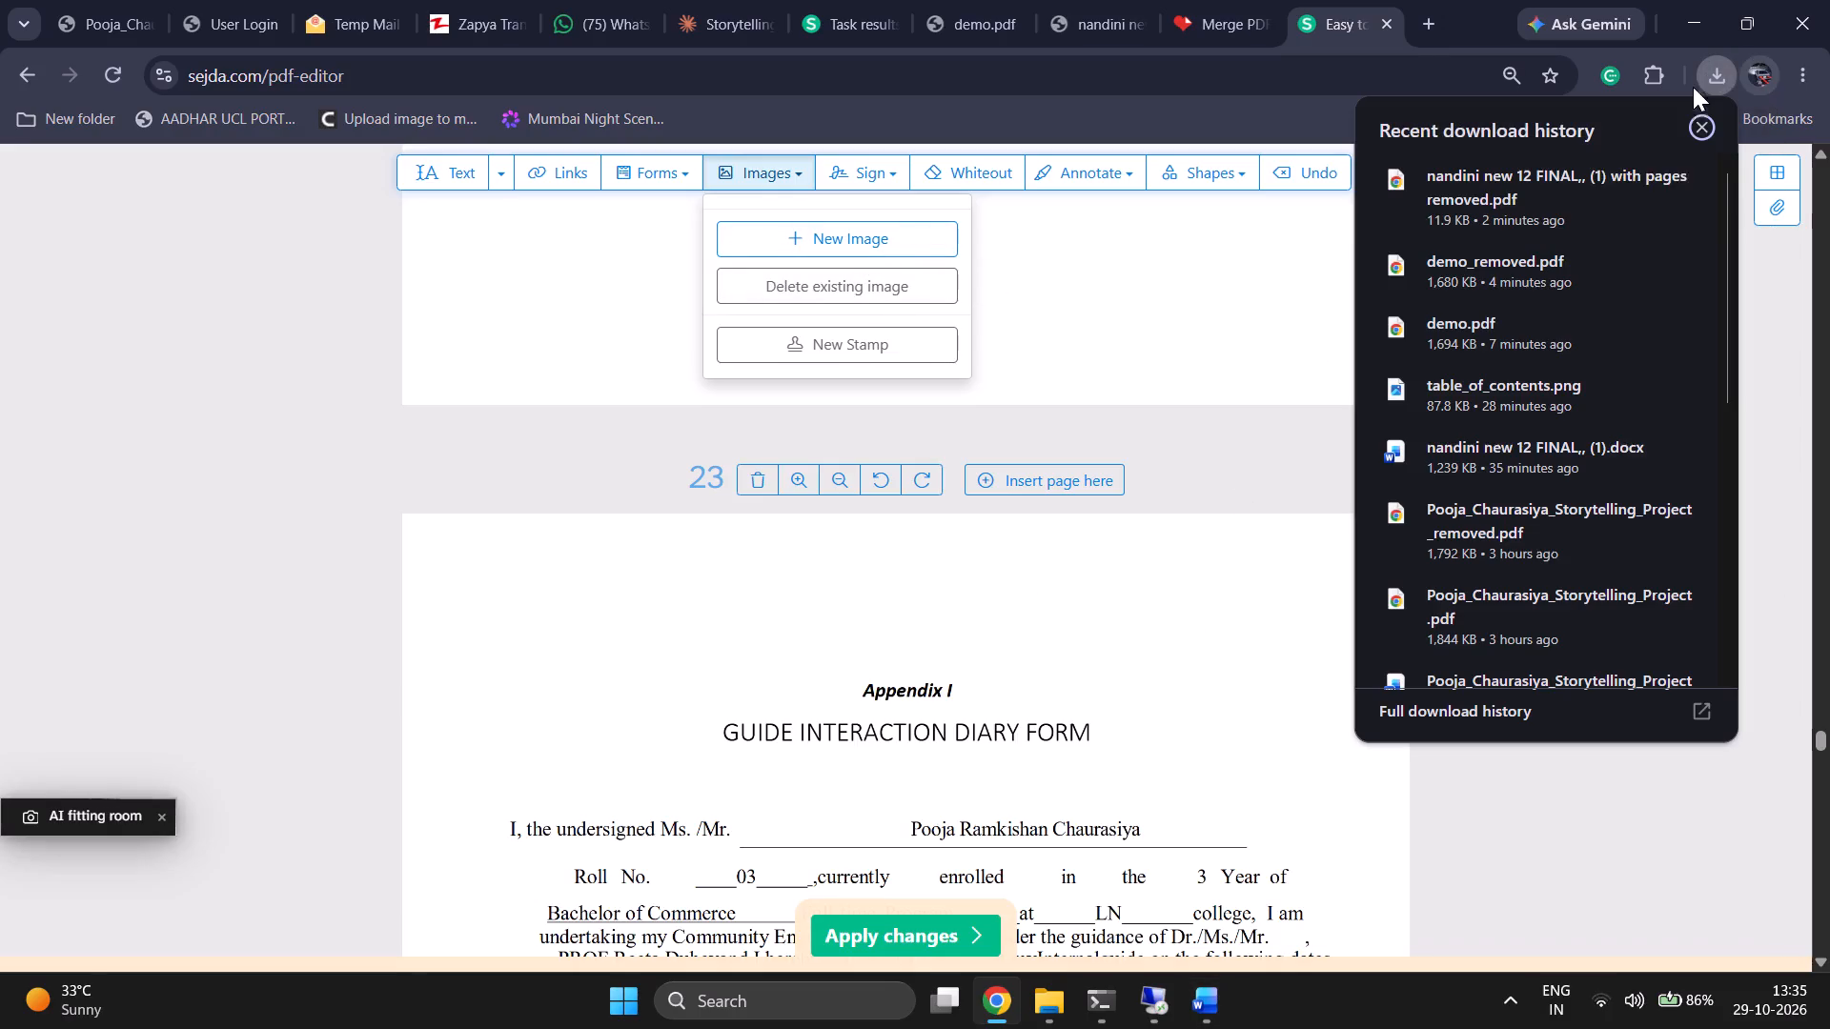
{"action": "left_click", "coordinate": [1488, 202]}
{"action": "scroll", "coordinate": [1189, 592], "scroll_direction": "down", "scroll_amount": 4}
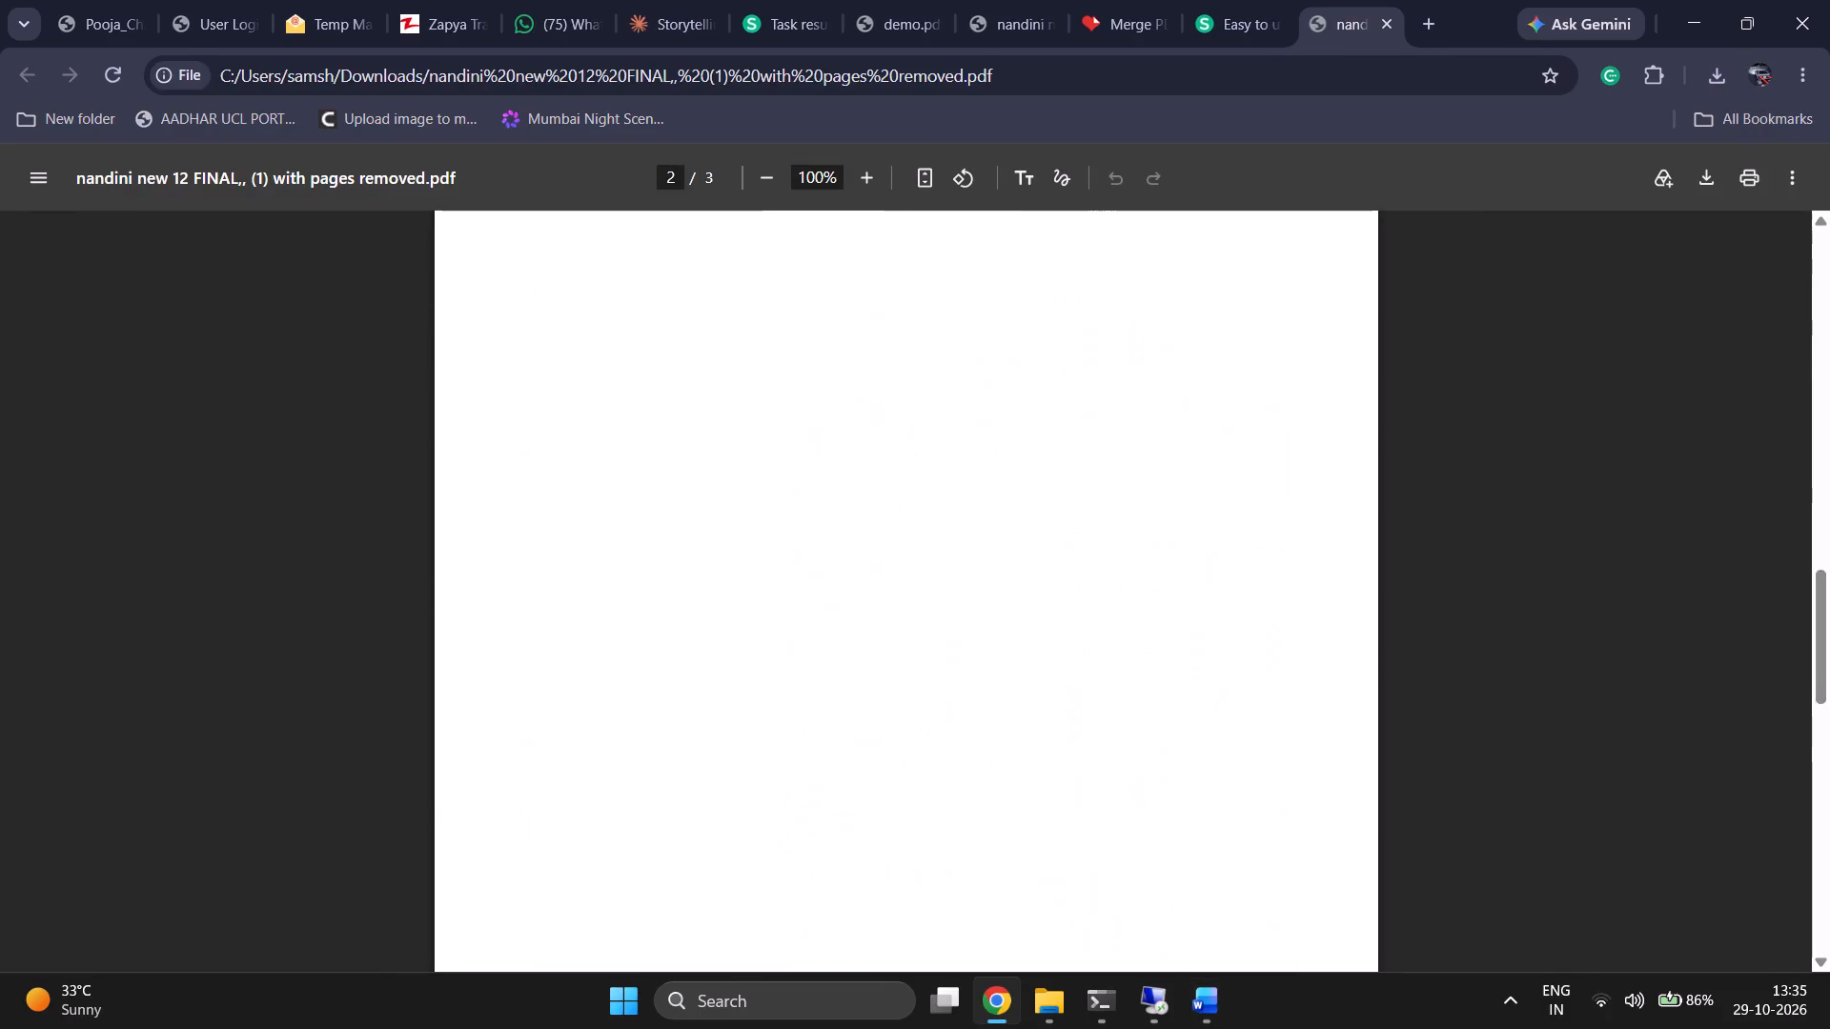
{"action": "scroll", "coordinate": [1189, 592], "scroll_direction": "down", "scroll_amount": 9}
{"action": "scroll", "coordinate": [1189, 592], "scroll_direction": "up", "scroll_amount": 4}
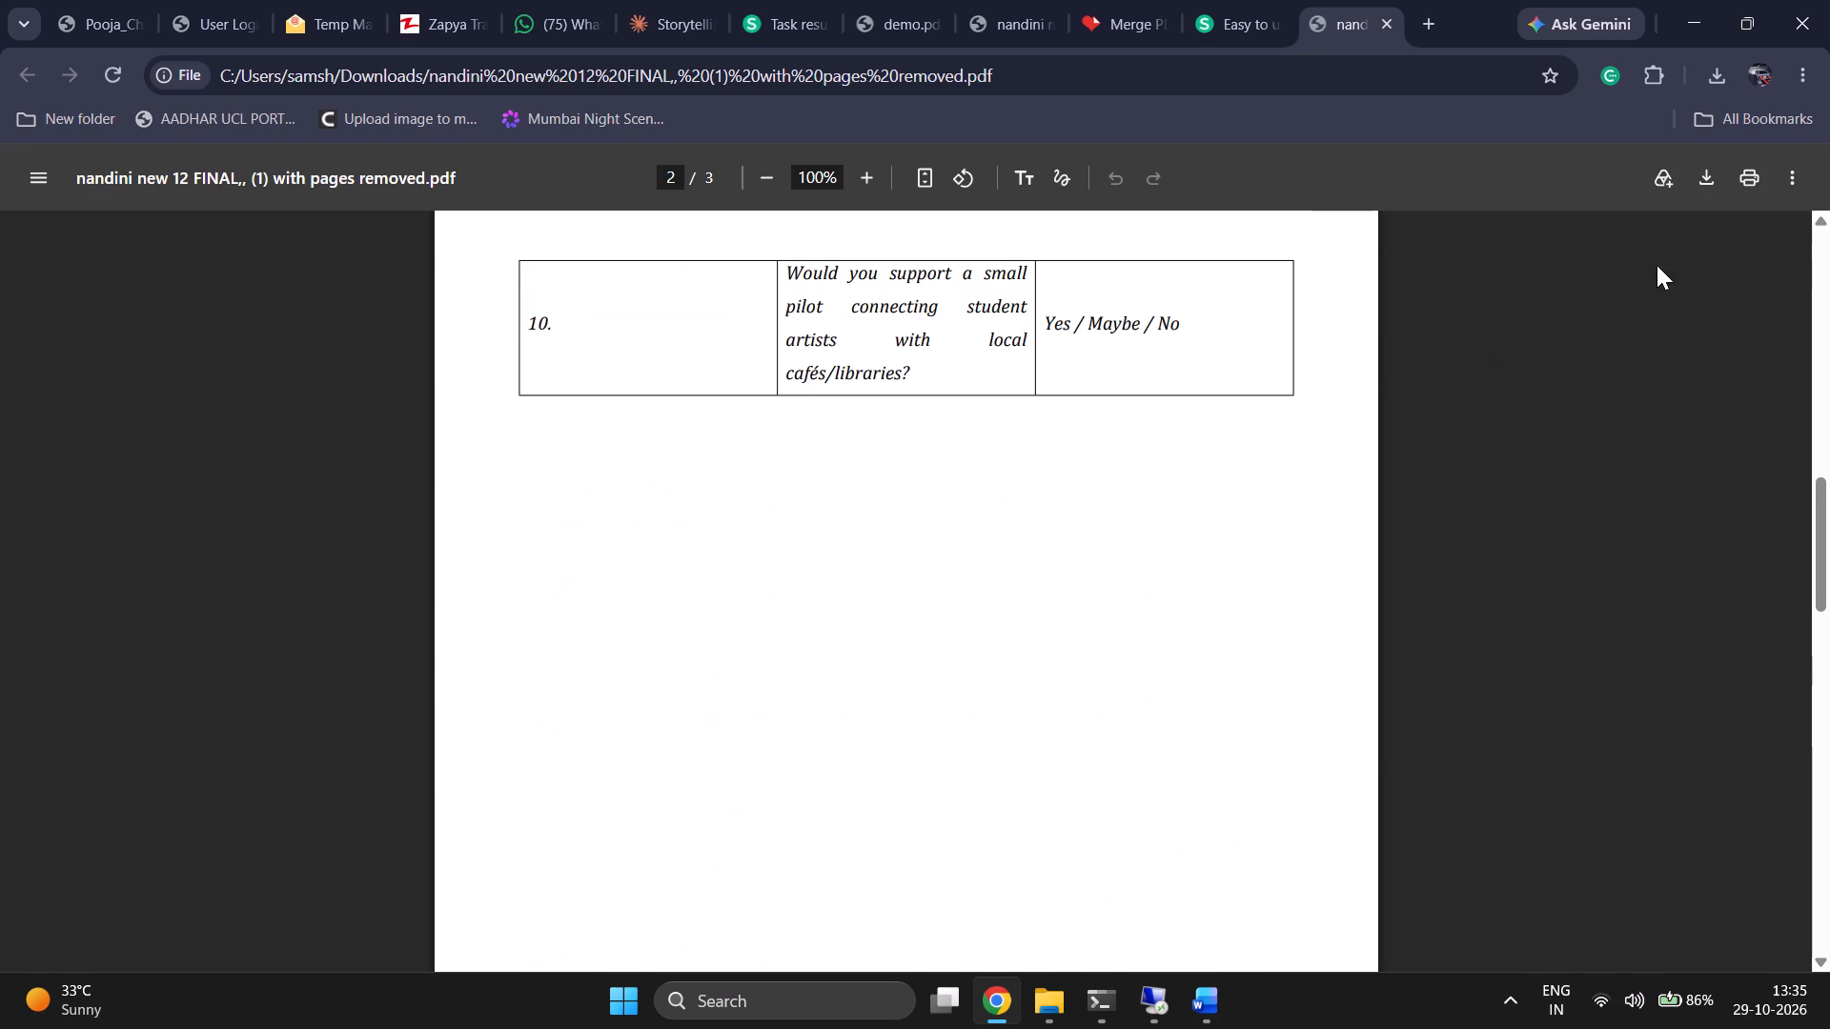
Capture a screenshot of the Appendix A questionnaire on the first page, from its heading through question 9, leaving out the page number.
{"action": "left_click", "coordinate": [1784, 72]}
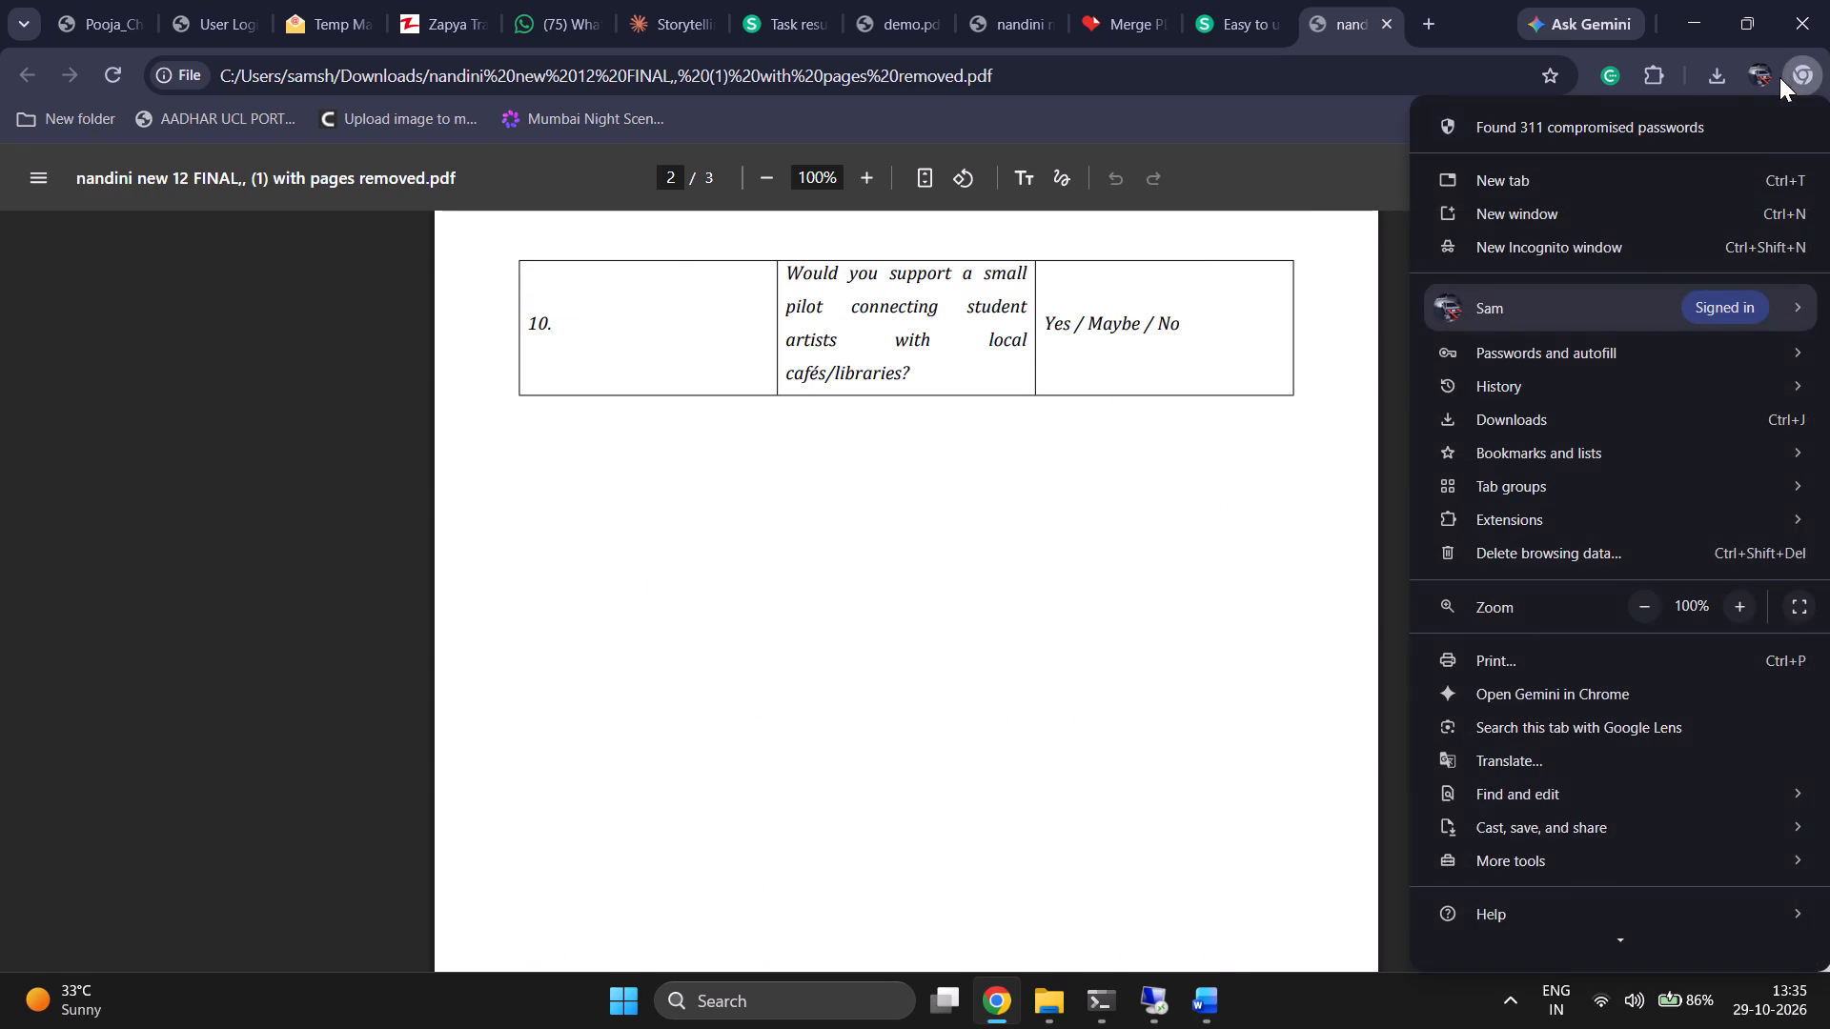
{"action": "double_click", "coordinate": [1647, 605]}
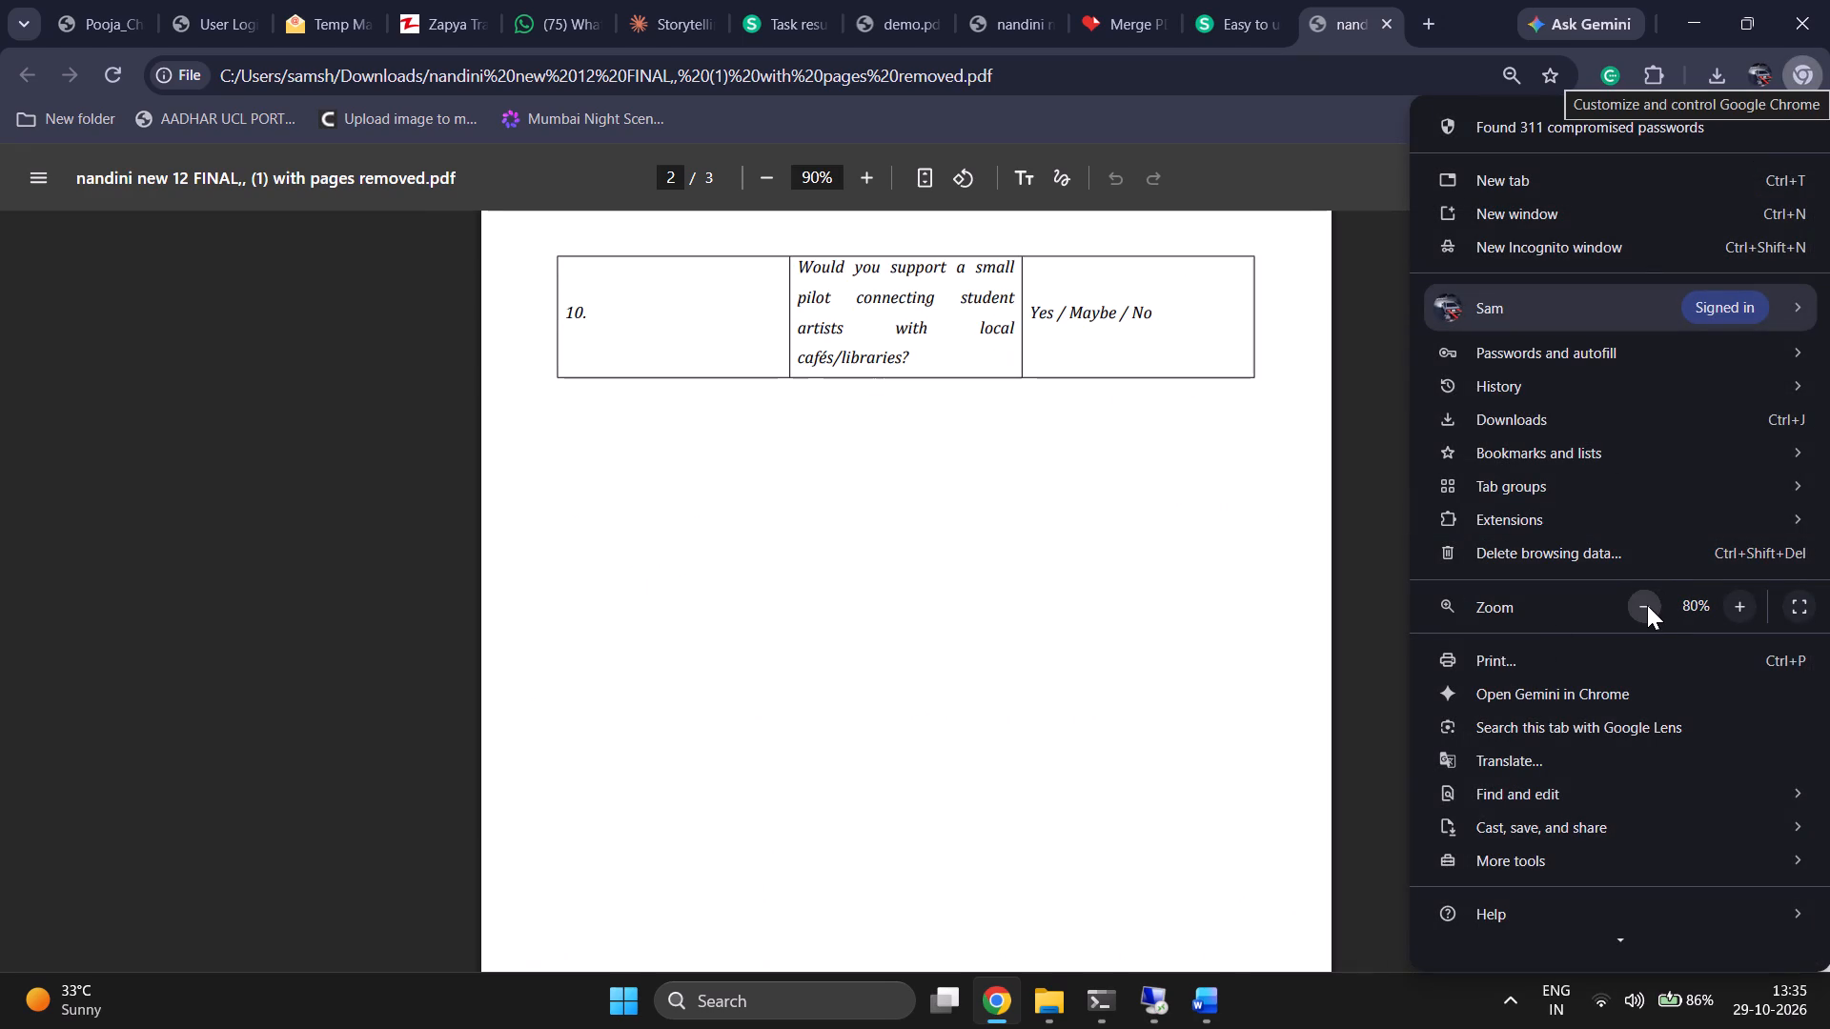
{"action": "left_click", "coordinate": [1647, 605]}
{"action": "scroll", "coordinate": [786, 644], "scroll_direction": "up", "scroll_amount": 5}
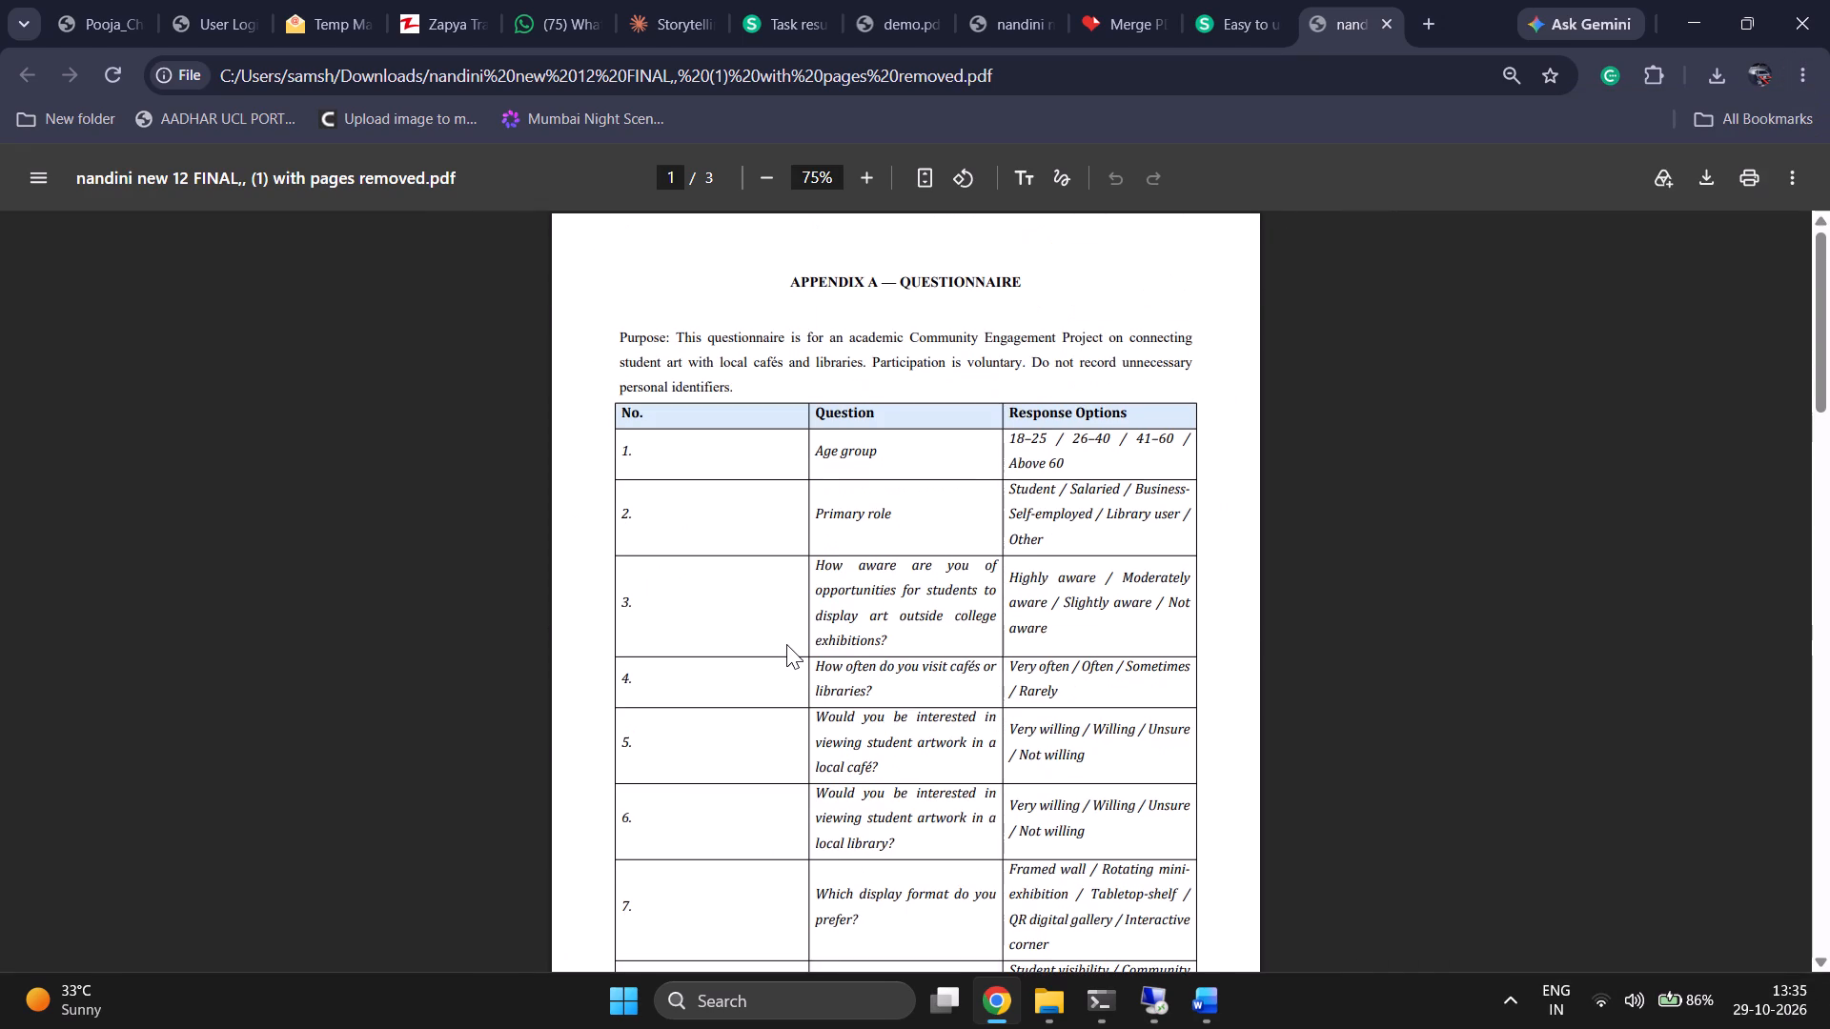
{"action": "scroll", "coordinate": [786, 644], "scroll_direction": "down", "scroll_amount": 1}
{"action": "scroll", "coordinate": [881, 622], "scroll_direction": "up", "scroll_amount": 2}
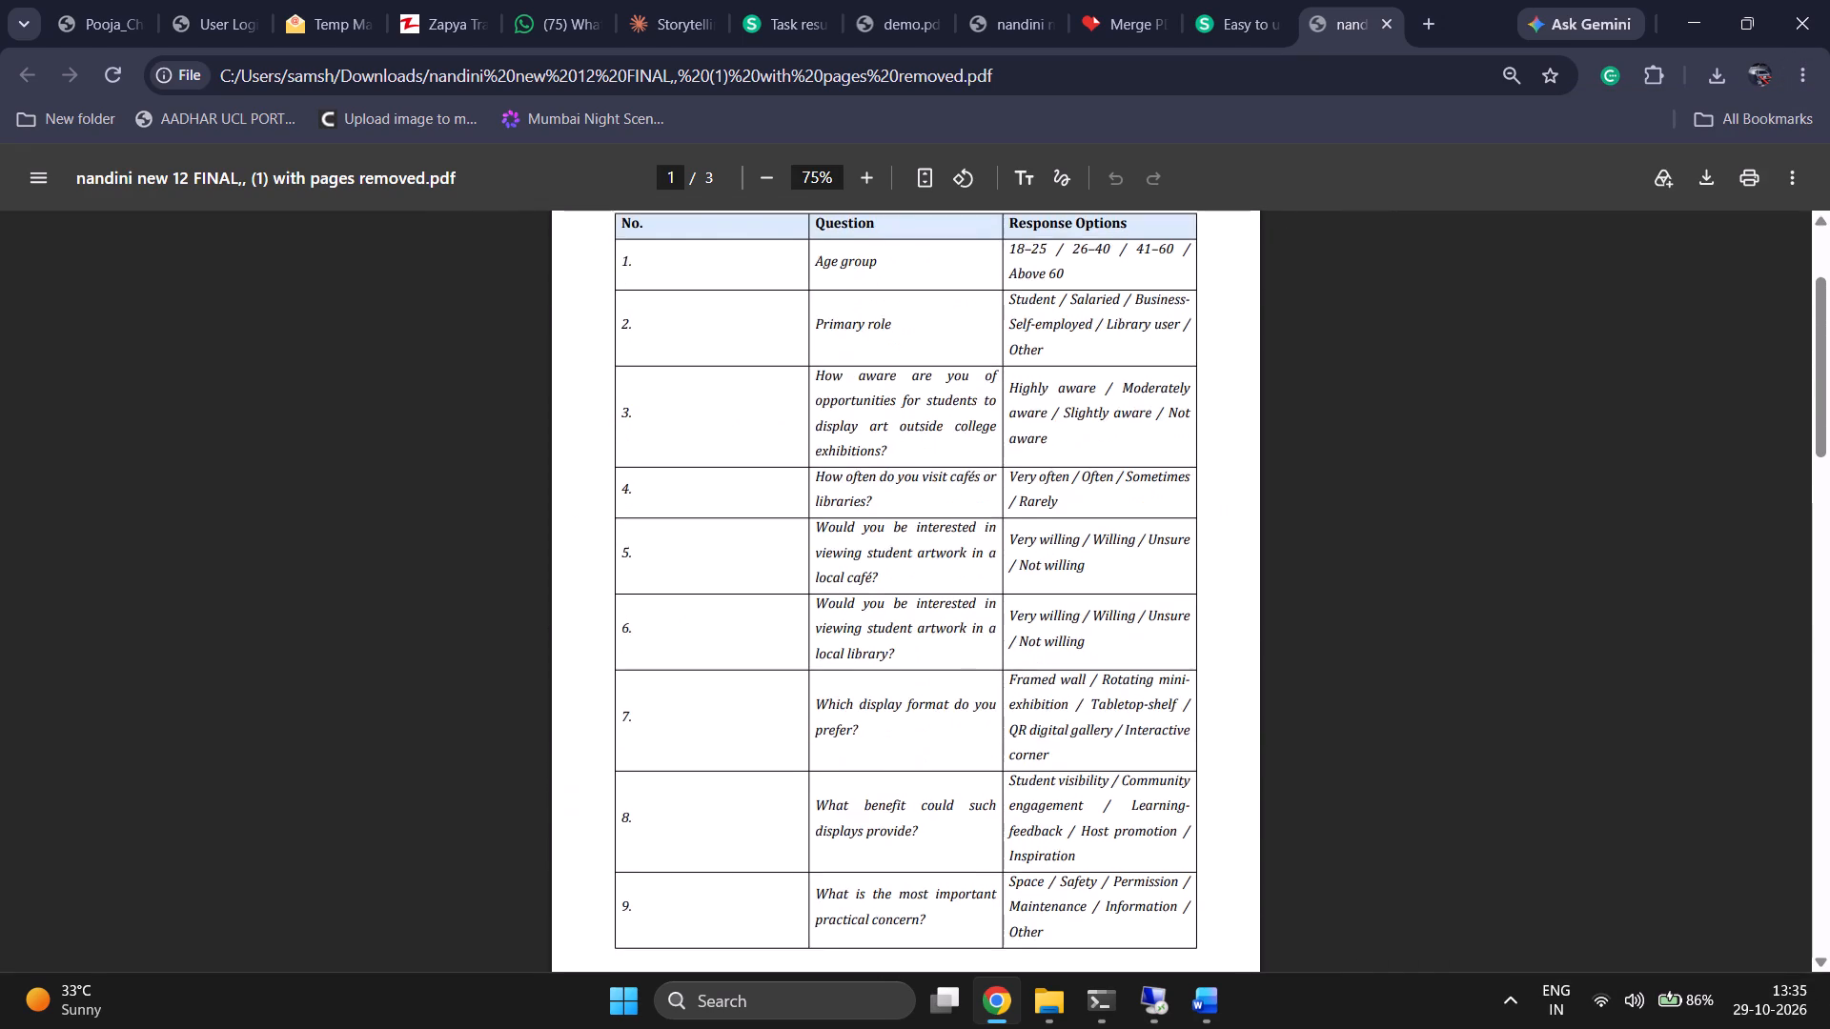
{"action": "scroll", "coordinate": [881, 622], "scroll_direction": "up", "scroll_amount": 1}
{"action": "left_click", "coordinate": [1815, 67]}
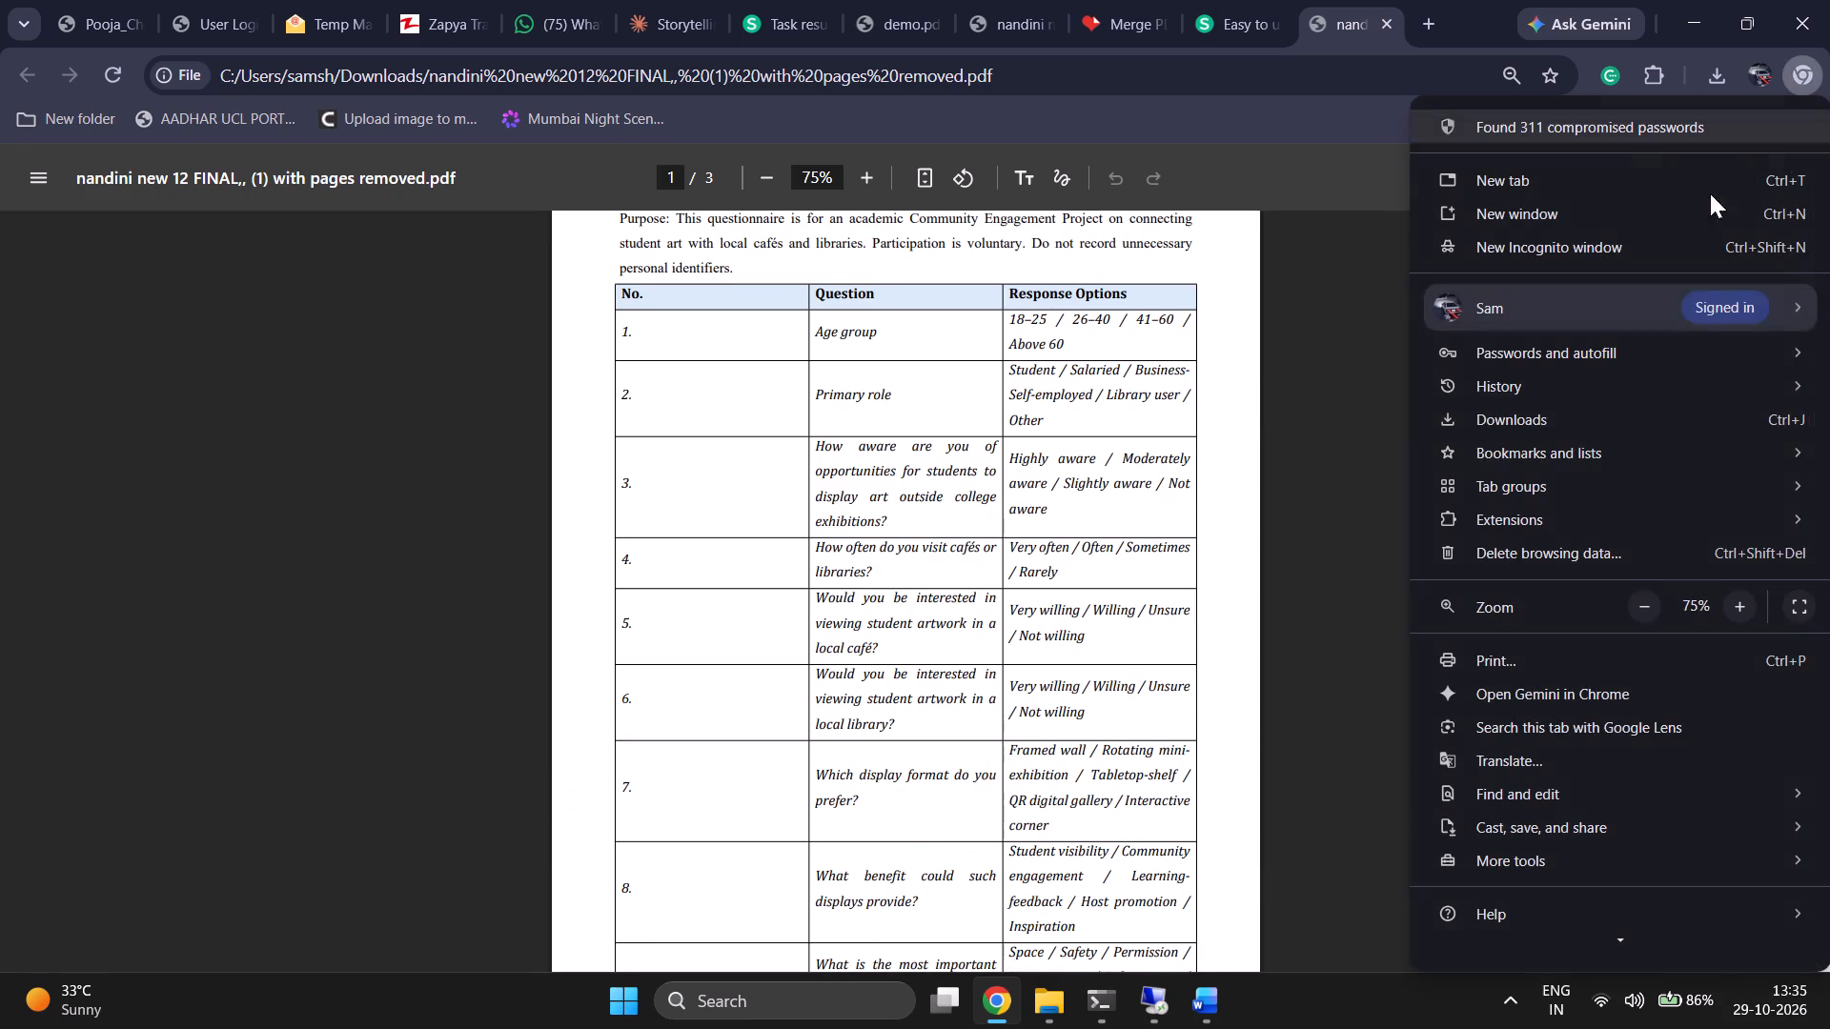
{"action": "double_click", "coordinate": [1633, 615]}
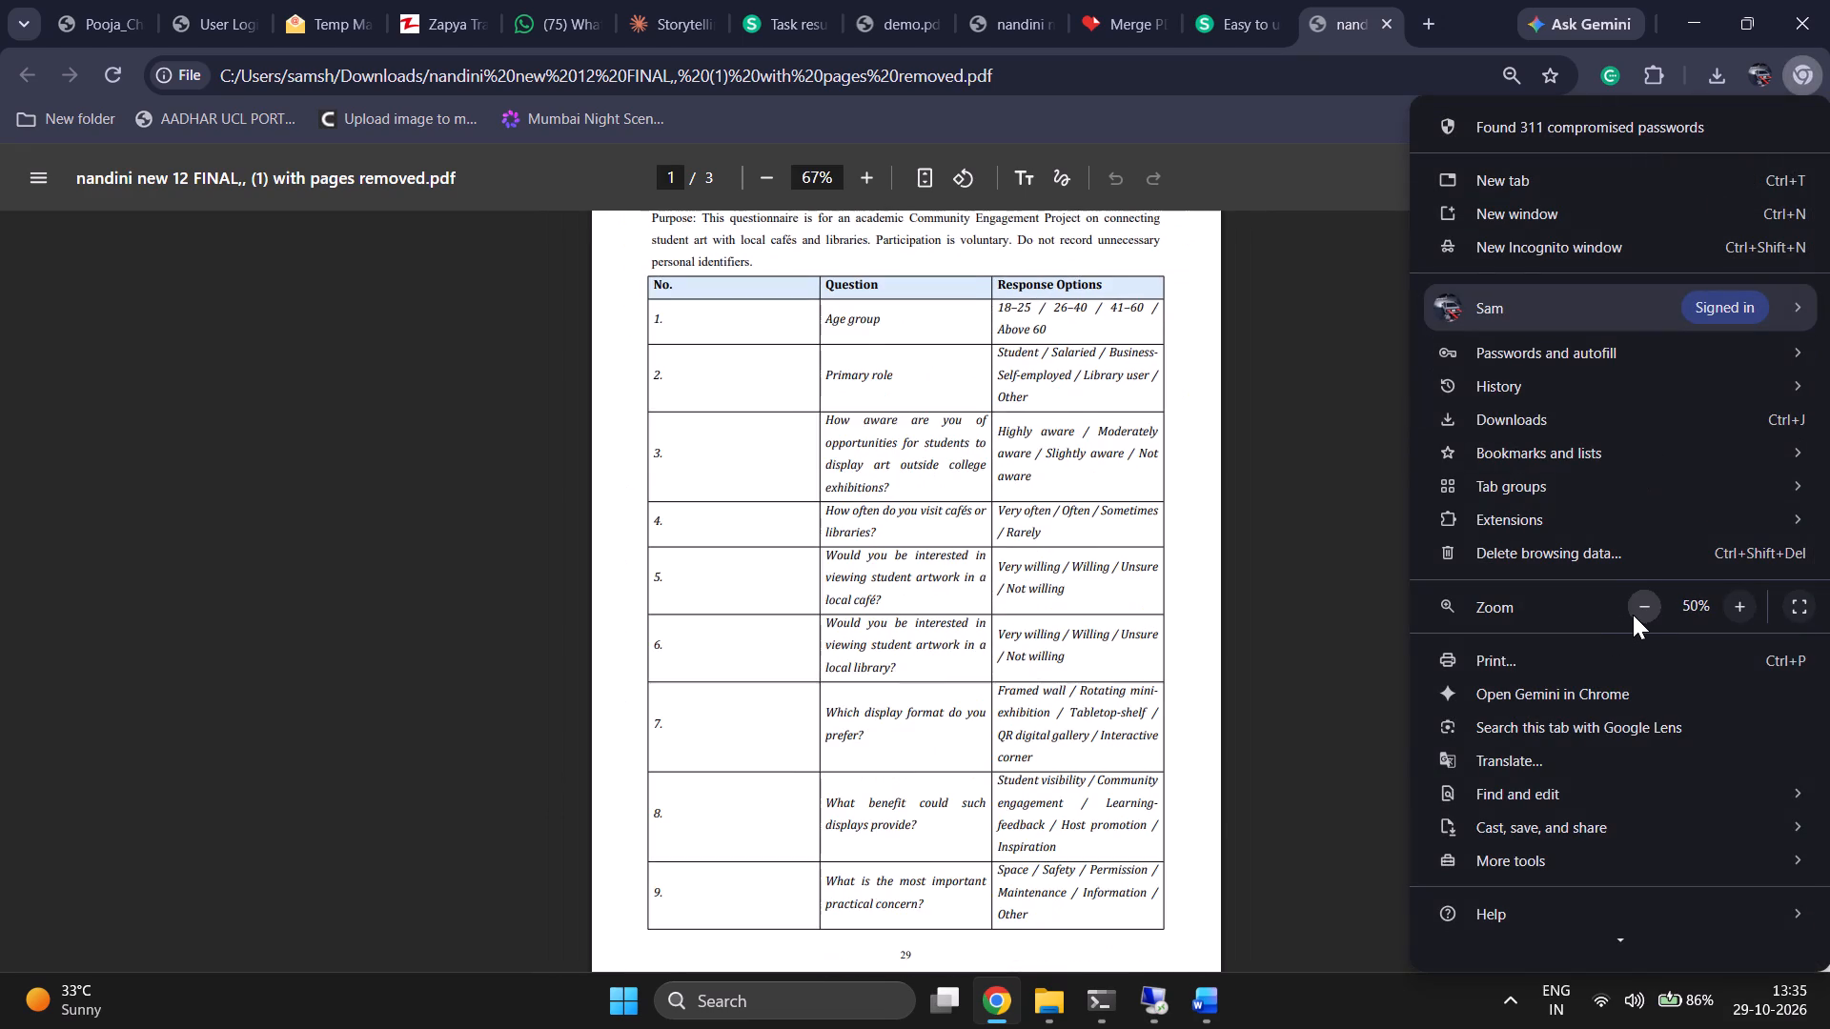
{"action": "left_click", "coordinate": [1280, 644]}
{"action": "scroll", "coordinate": [1163, 649], "scroll_direction": "up", "scroll_amount": 1}
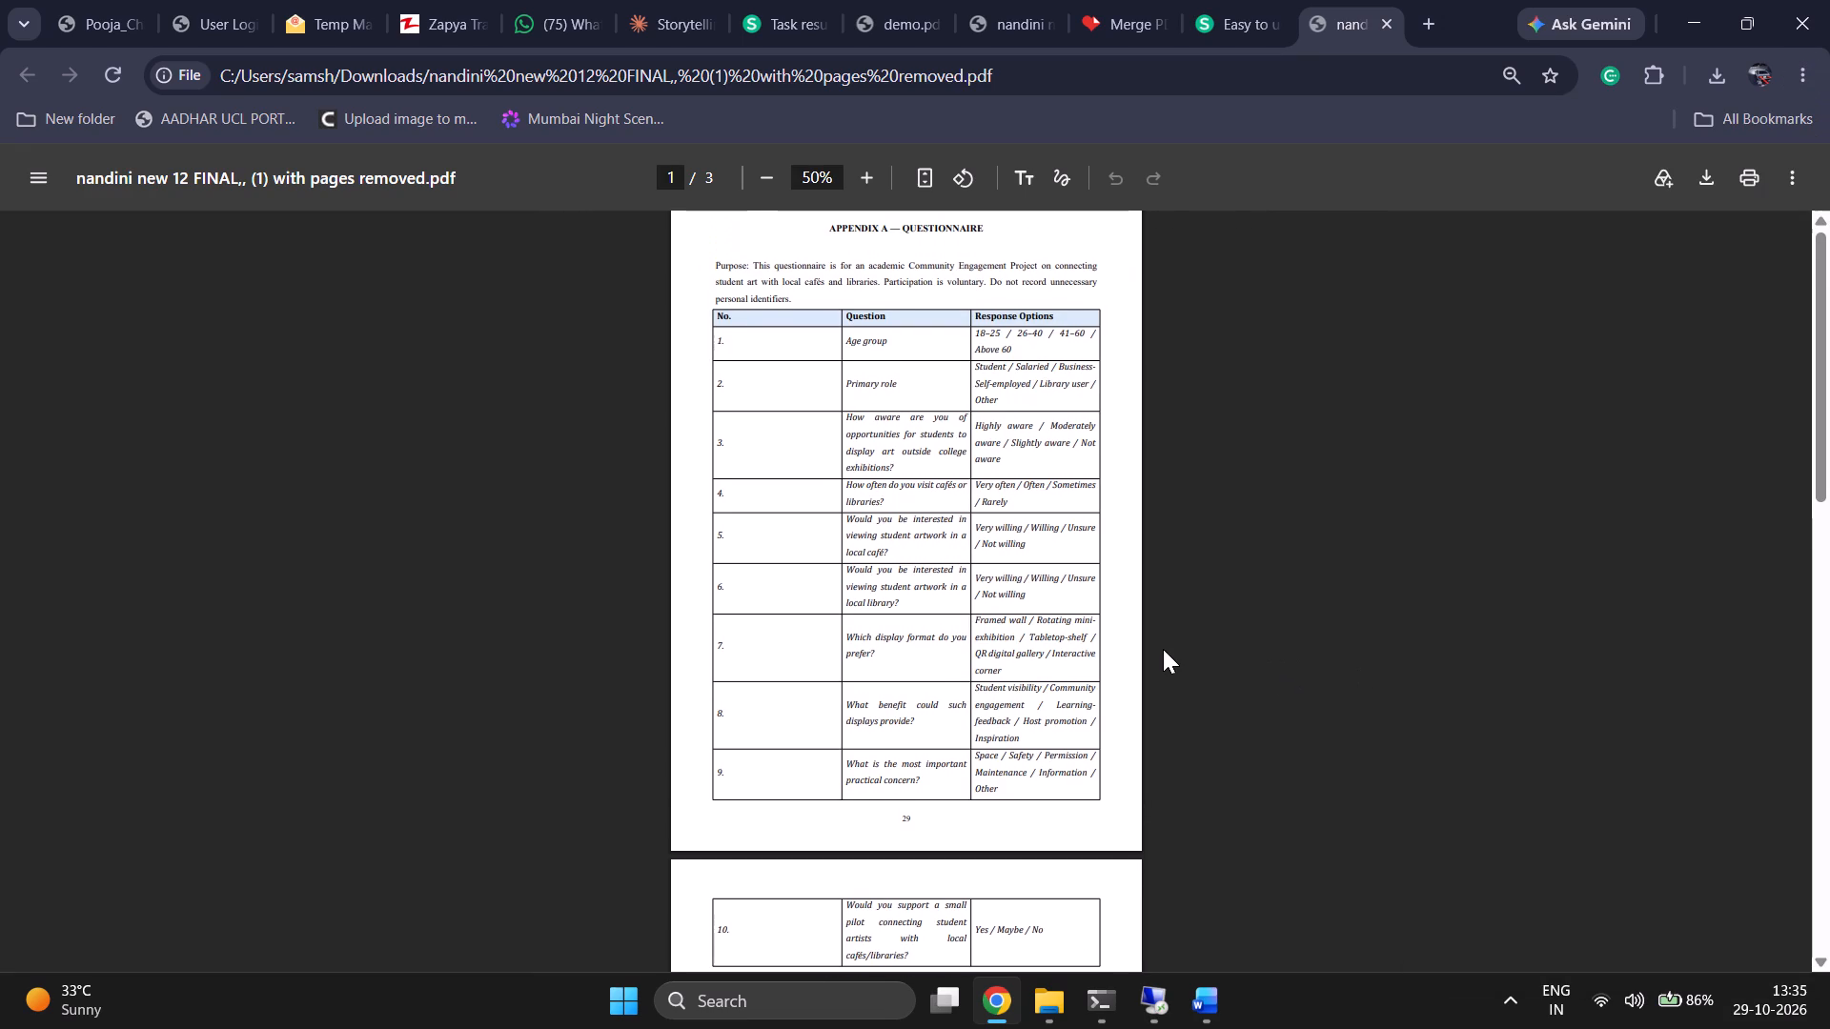
{"action": "scroll", "coordinate": [1163, 649], "scroll_direction": "up", "scroll_amount": 1}
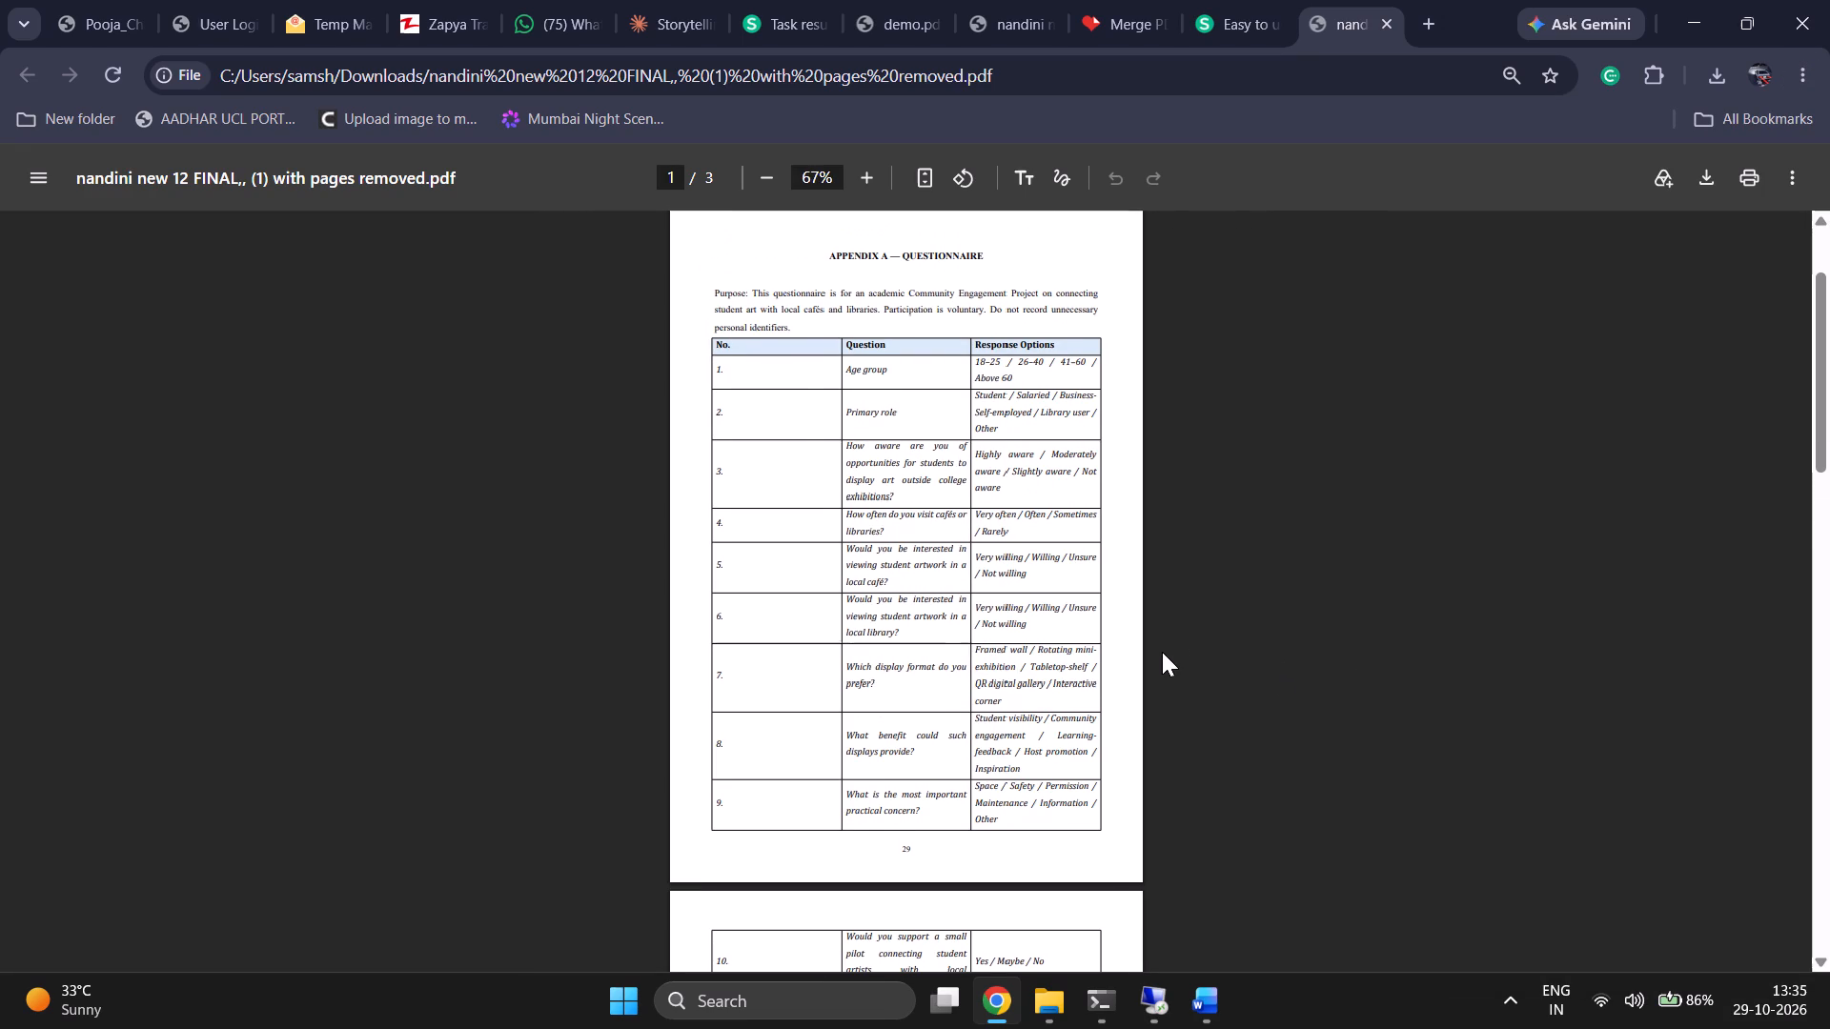
{"action": "left_click", "coordinate": [1162, 652]}
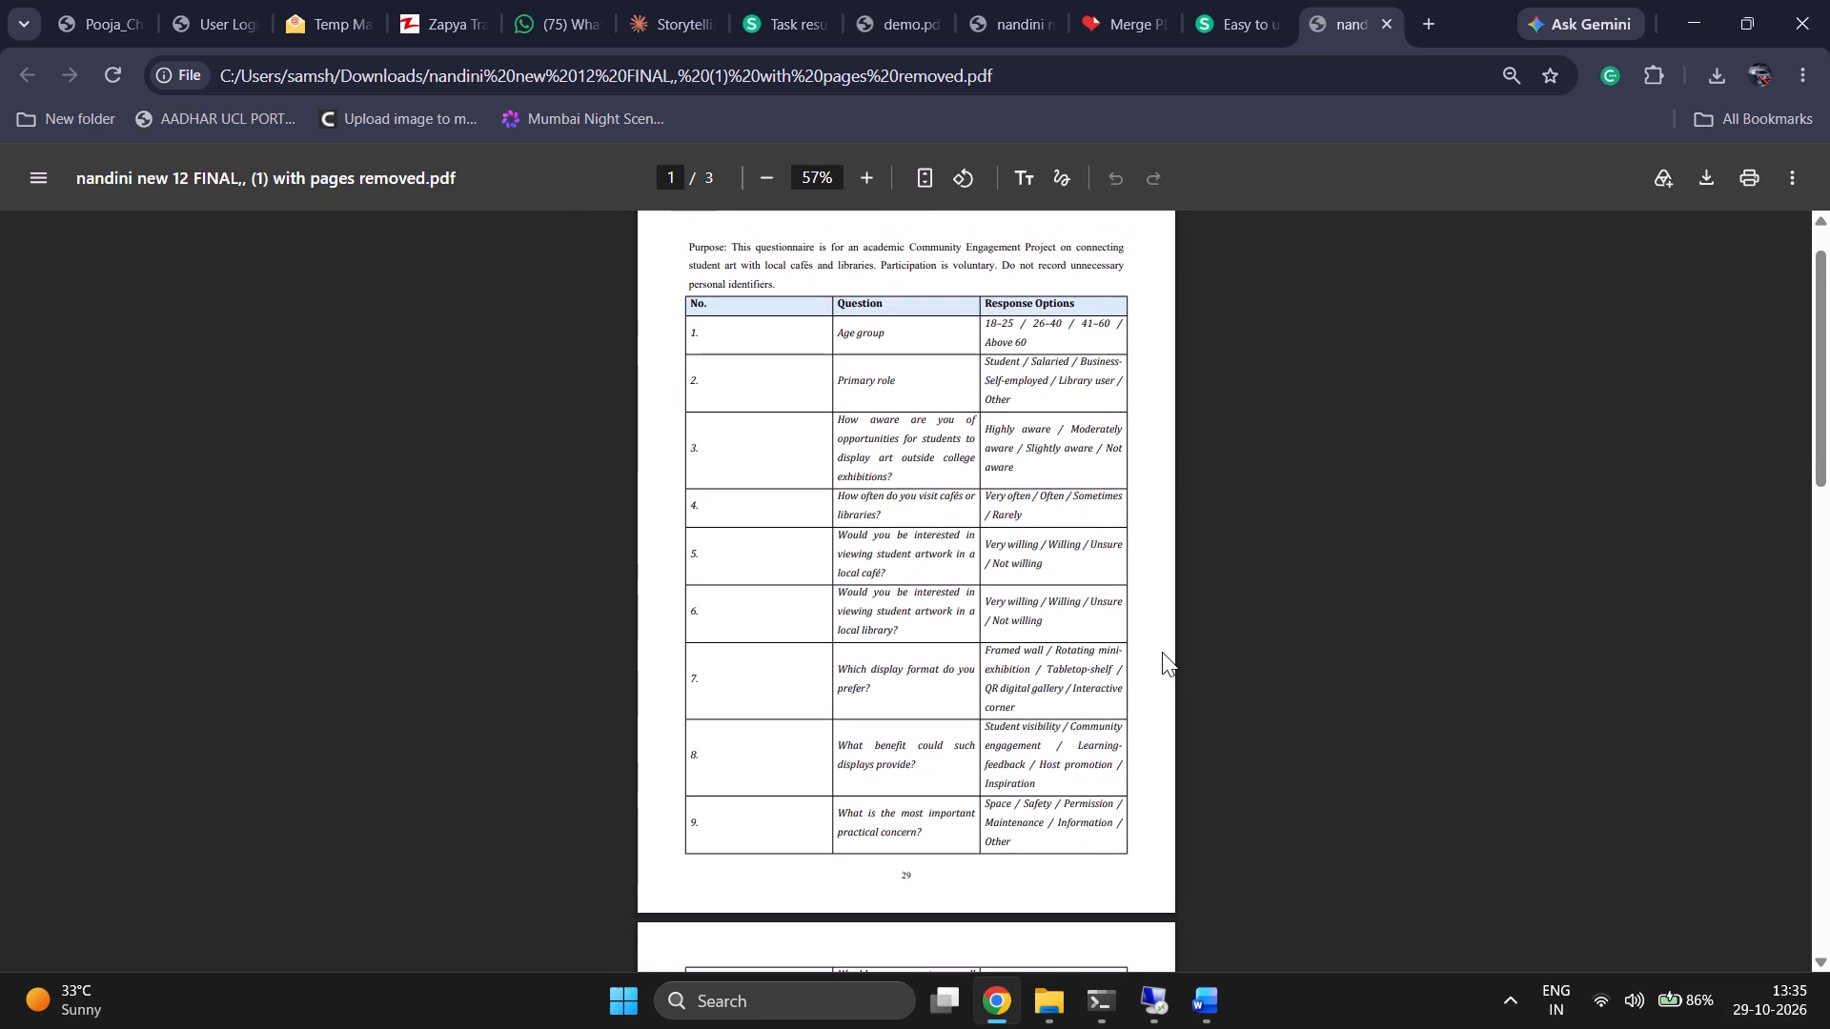
{"action": "scroll", "coordinate": [1162, 652], "scroll_direction": "up", "scroll_amount": 2}
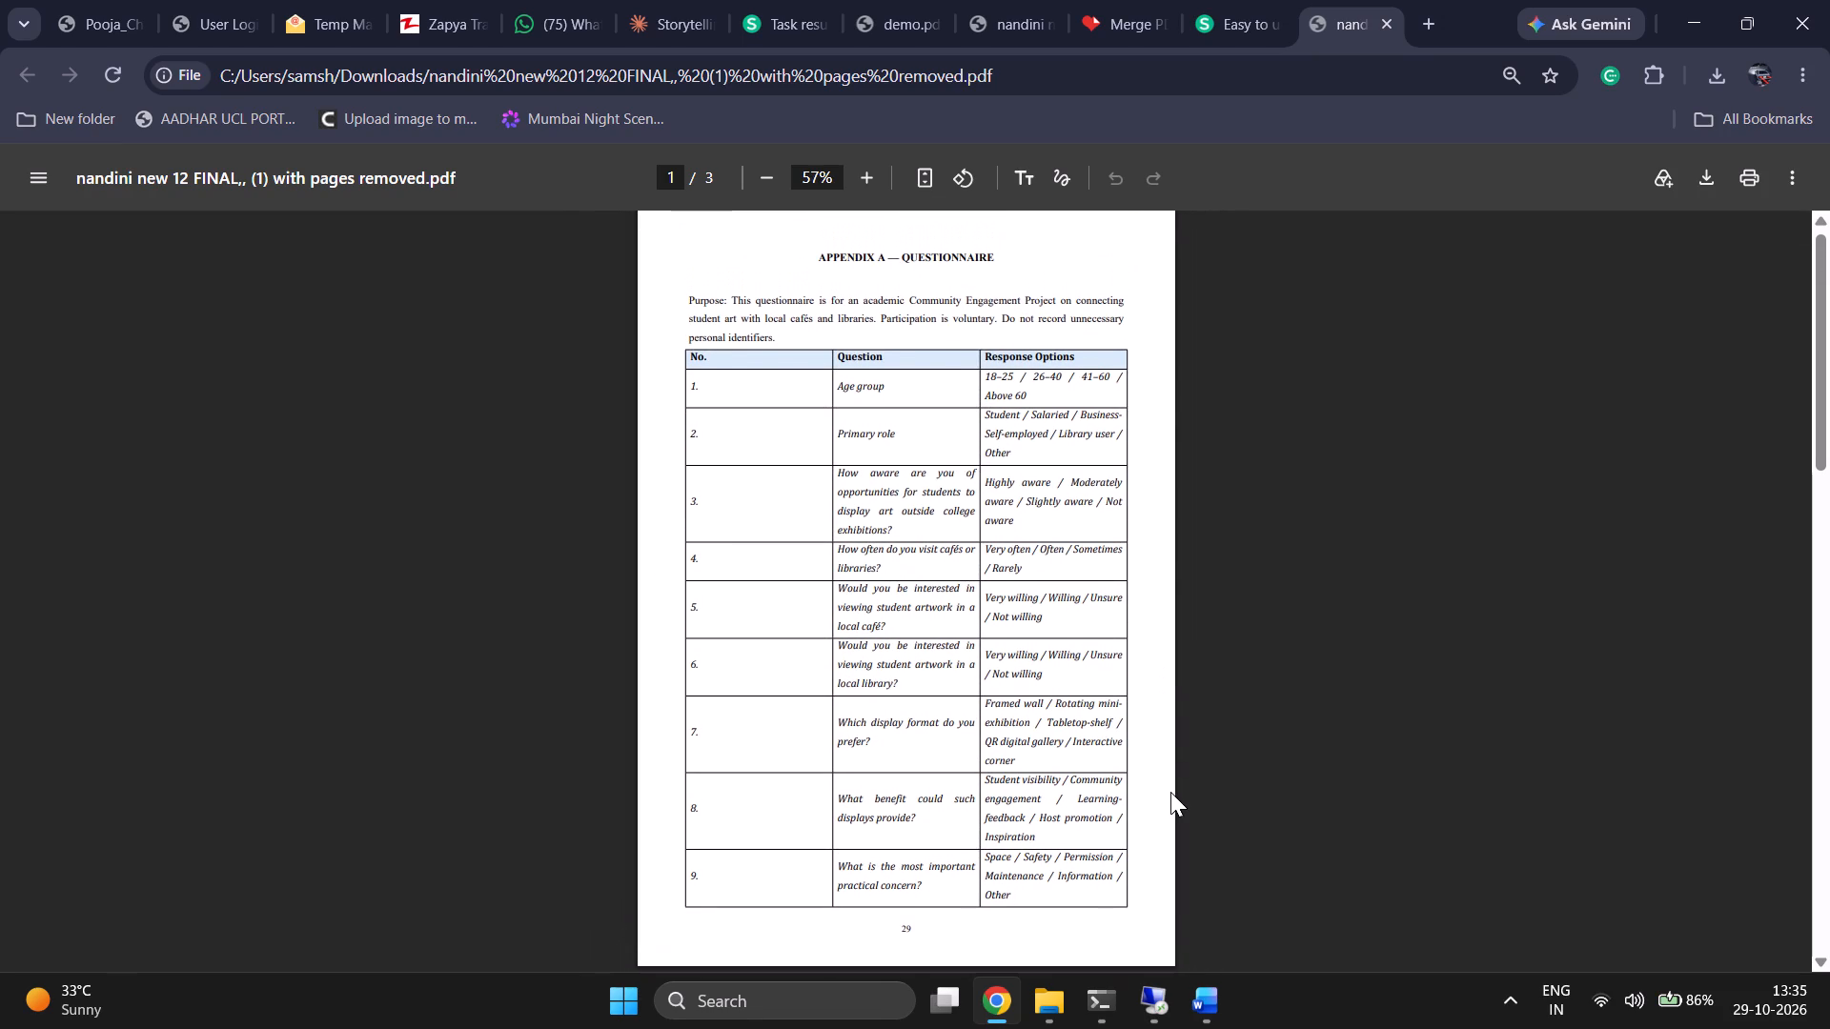
{"action": "key", "text": "Print"}
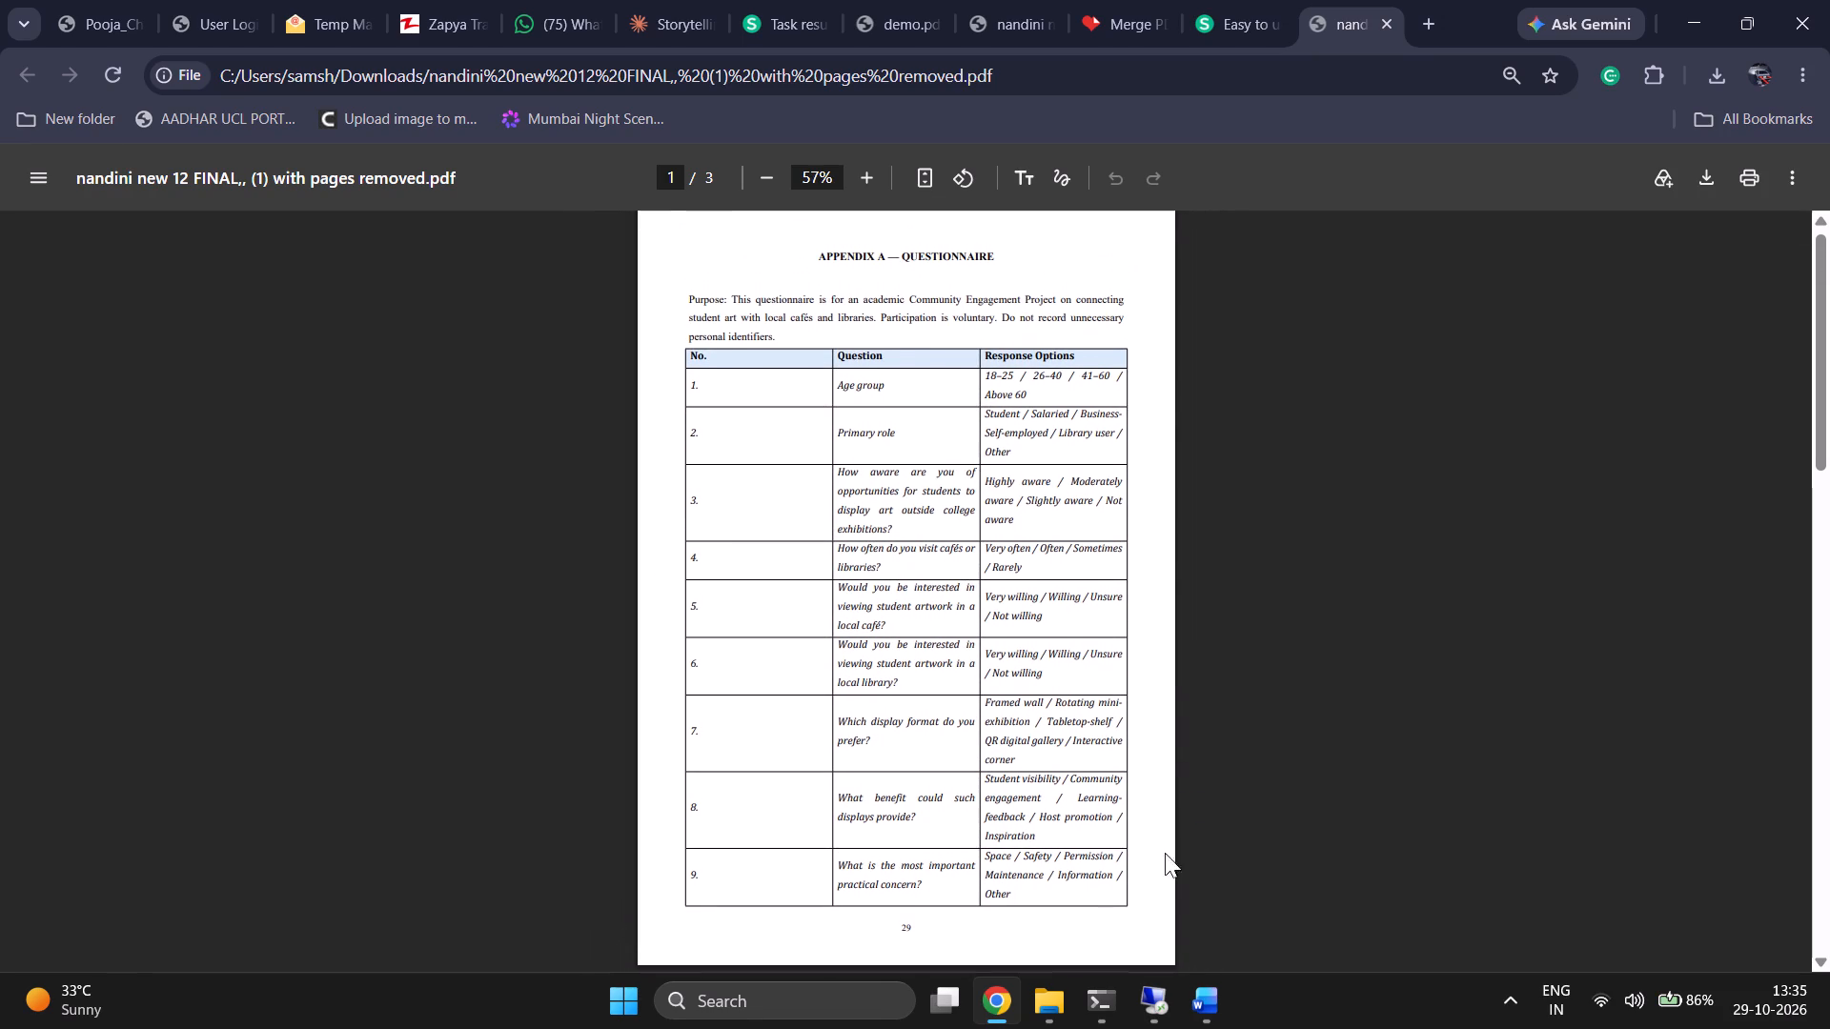
{"action": "left_click_drag", "start_coordinate": [642, 216], "coordinate": [1143, 913]}
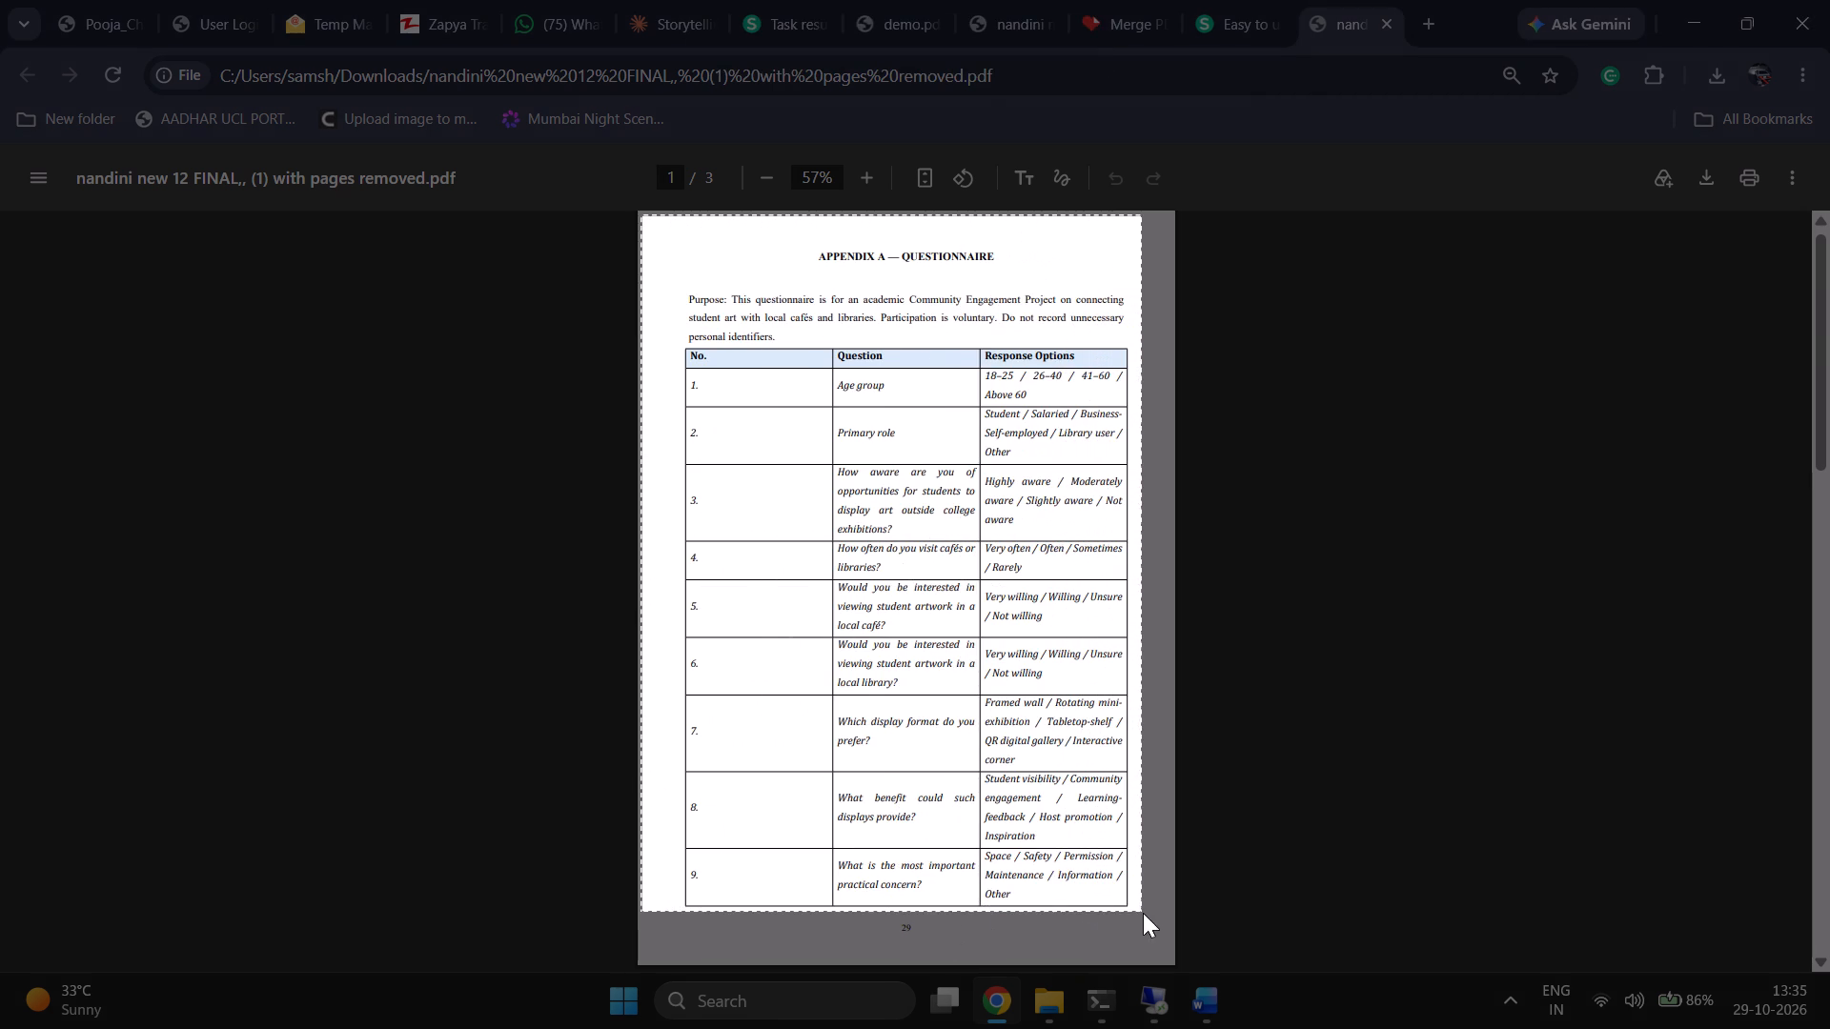
{"action": "left_click_drag", "start_coordinate": [1143, 913], "coordinate": [1148, 915]}
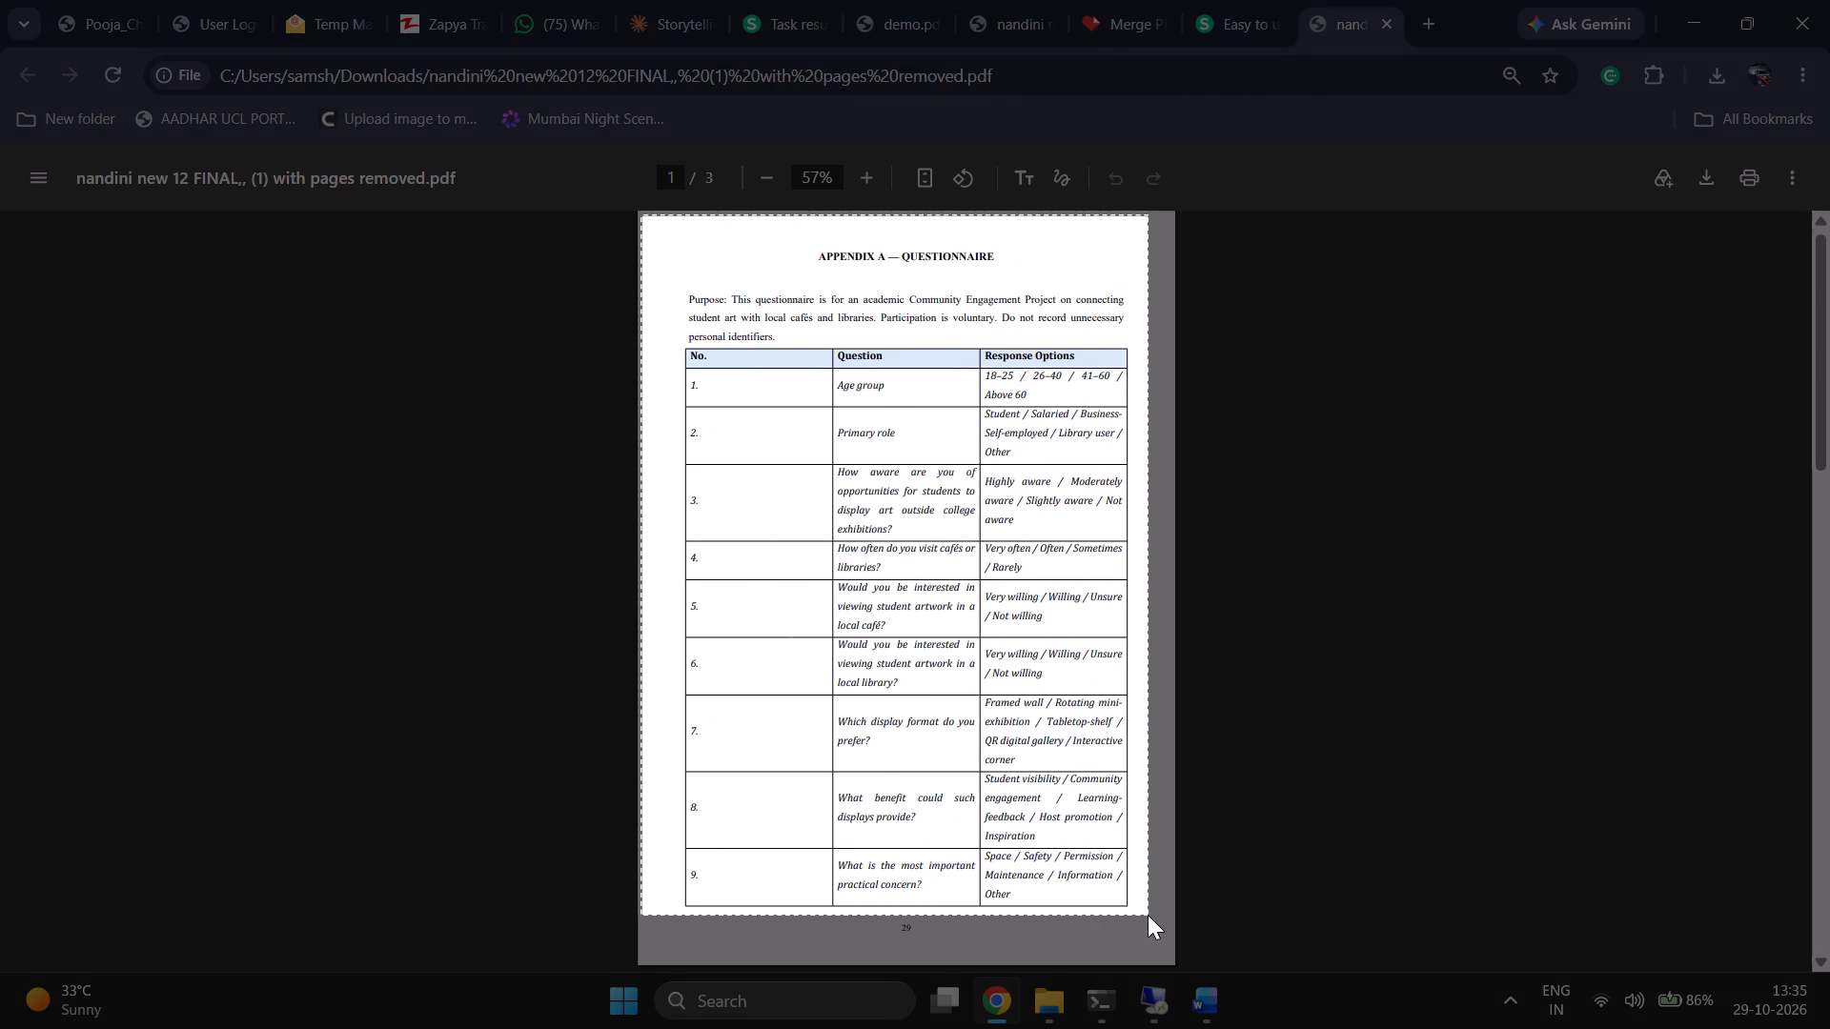
{"action": "left_click_drag", "start_coordinate": [1148, 915], "coordinate": [1160, 913]}
Capture a screenshot of the full question 10 table row at the top of the appendix PDF's second page.
{"action": "scroll", "coordinate": [1008, 750], "scroll_direction": "down", "scroll_amount": 2}
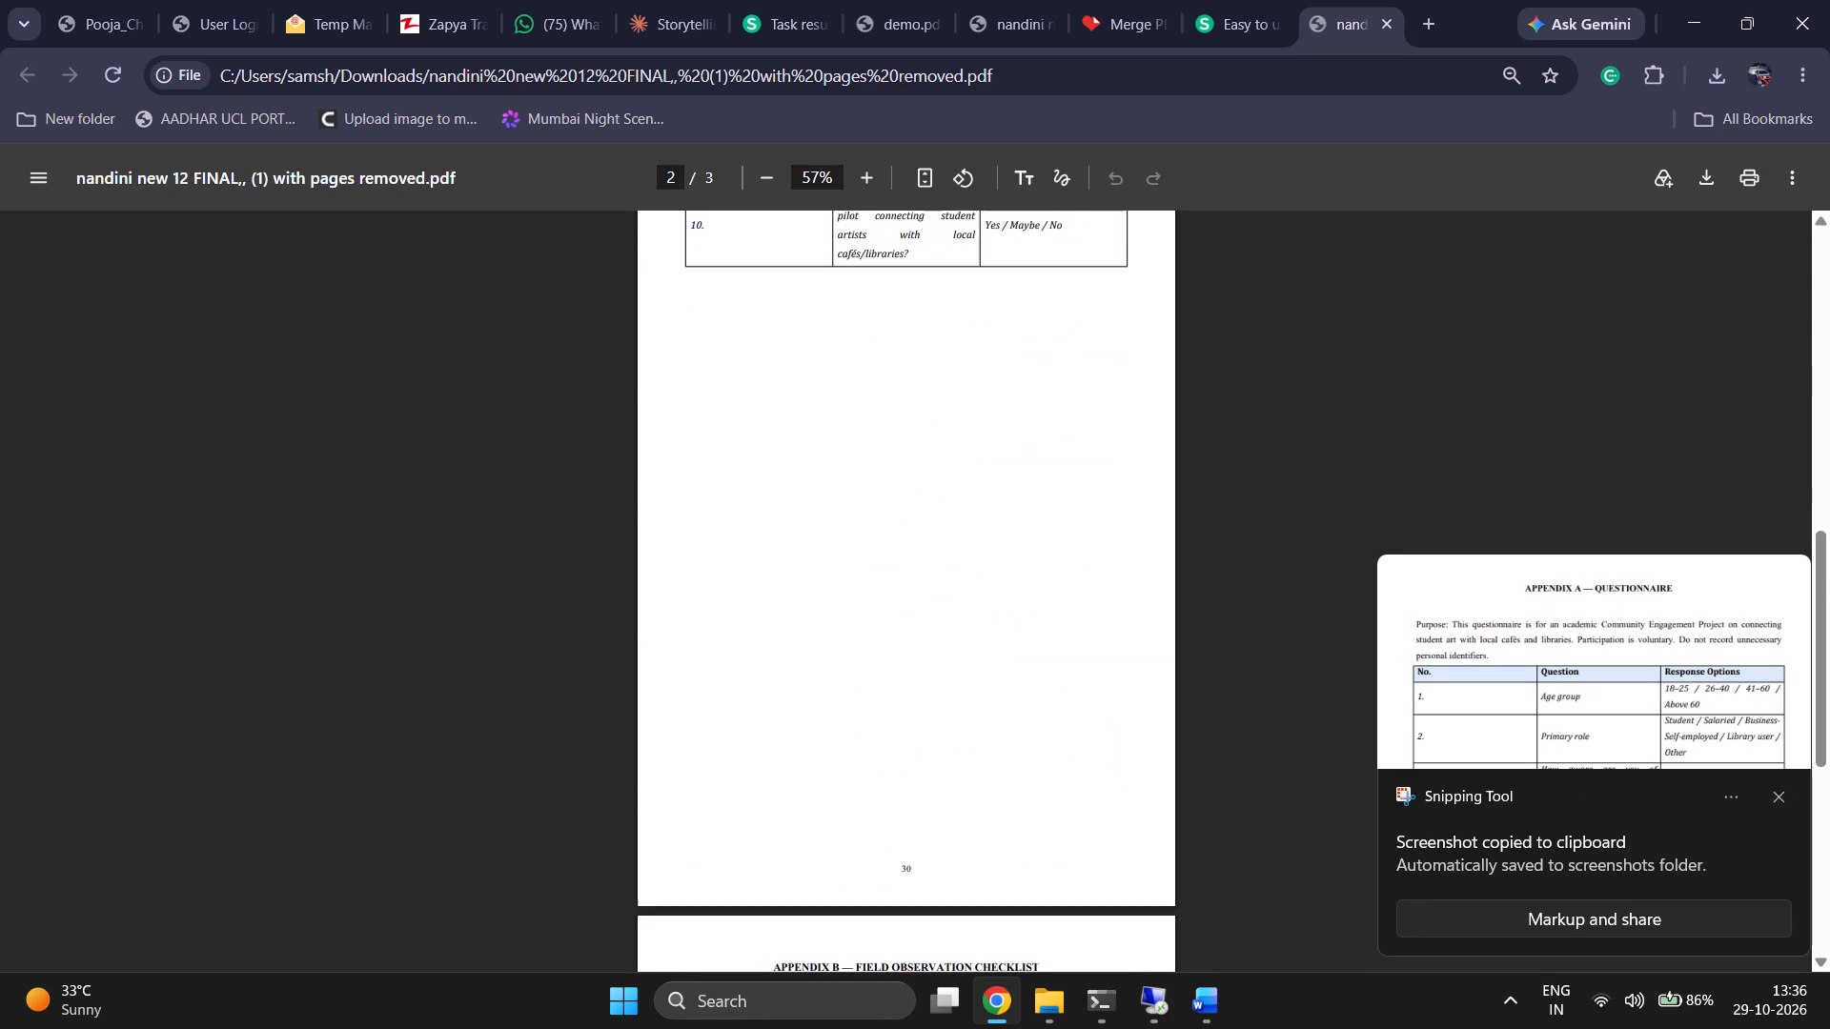
{"action": "scroll", "coordinate": [921, 736], "scroll_direction": "up", "scroll_amount": 1}
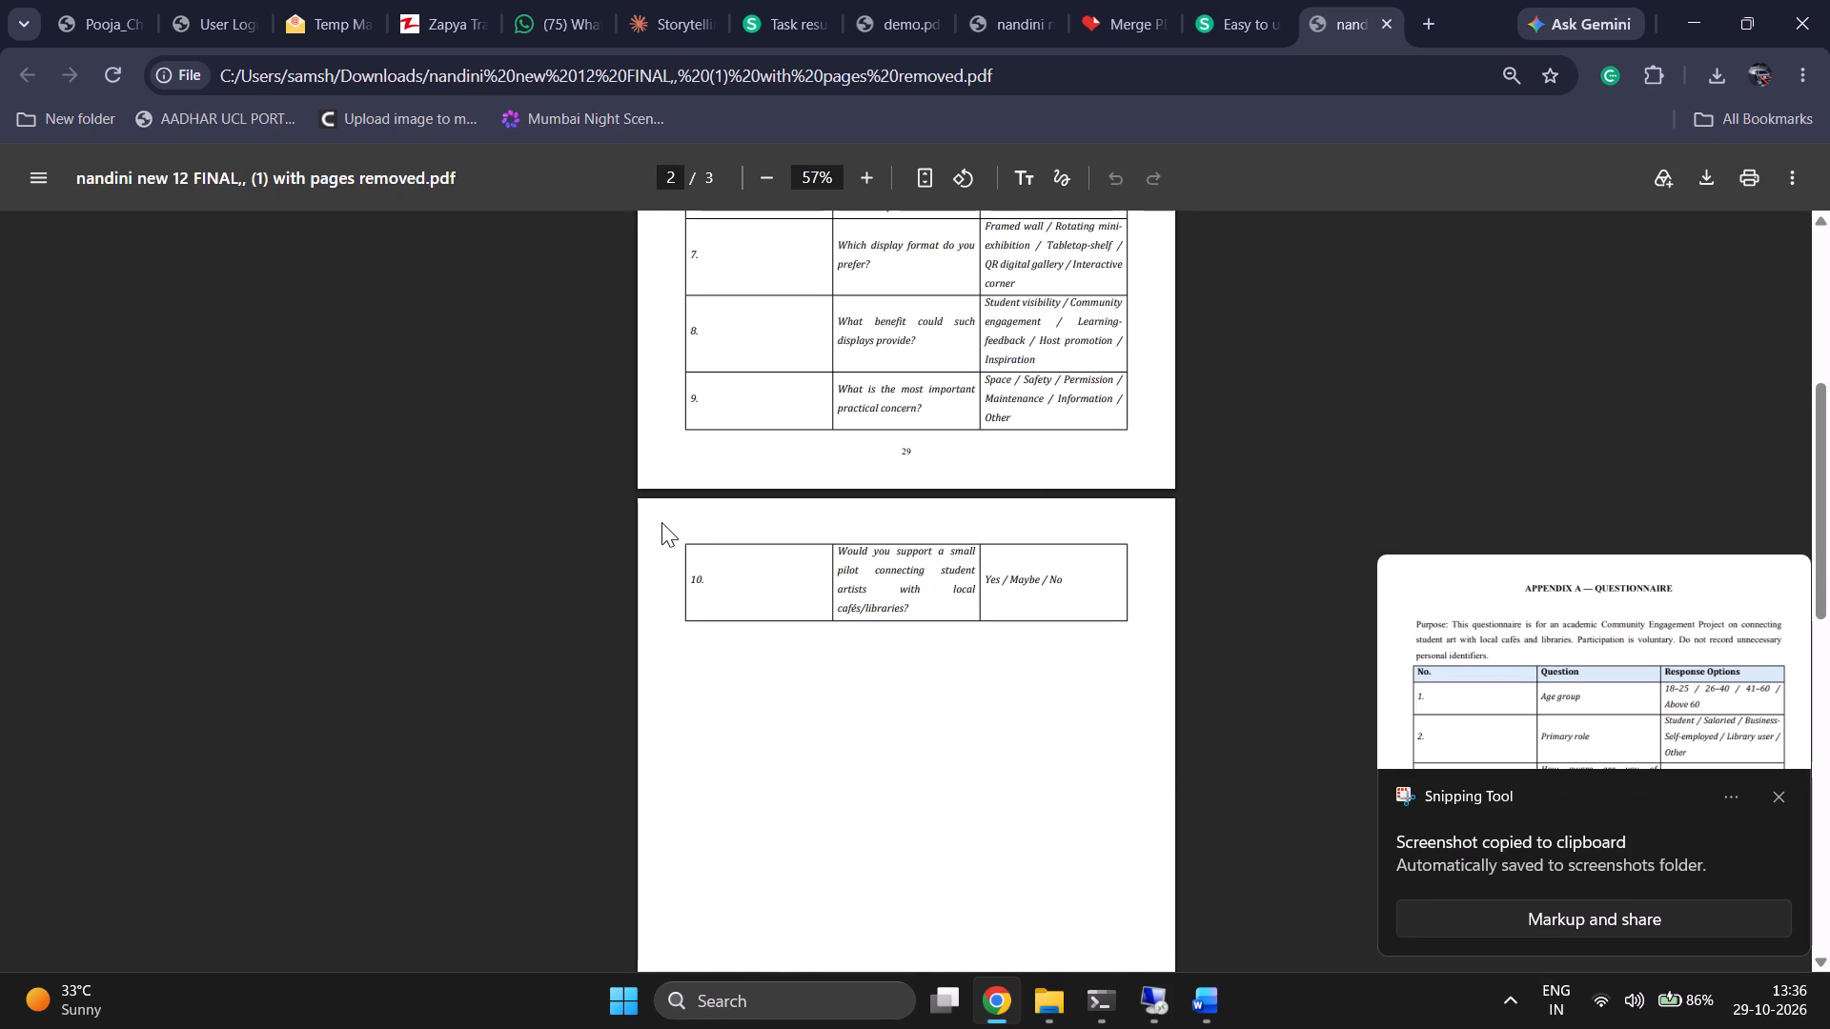
{"action": "key", "text": "Print"}
{"action": "left_click_drag", "start_coordinate": [656, 522], "coordinate": [1060, 678]}
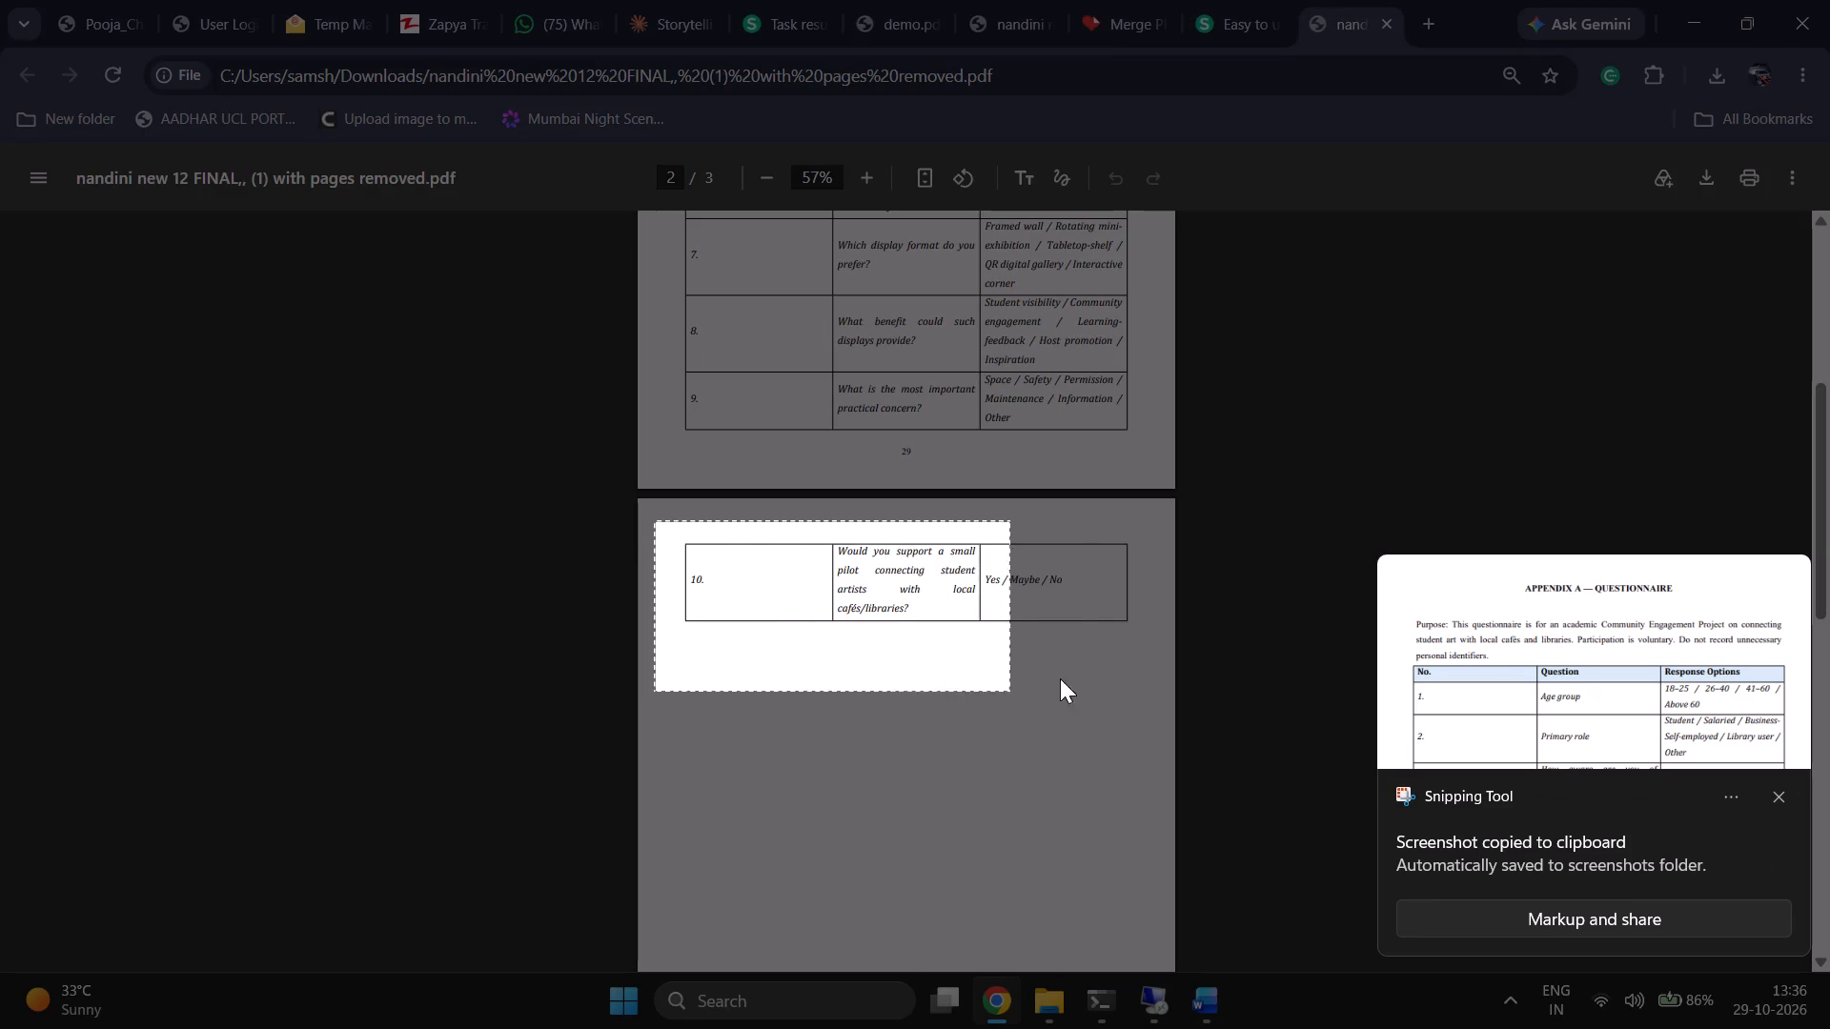
{"action": "left_click_drag", "start_coordinate": [1060, 678], "coordinate": [1066, 665]}
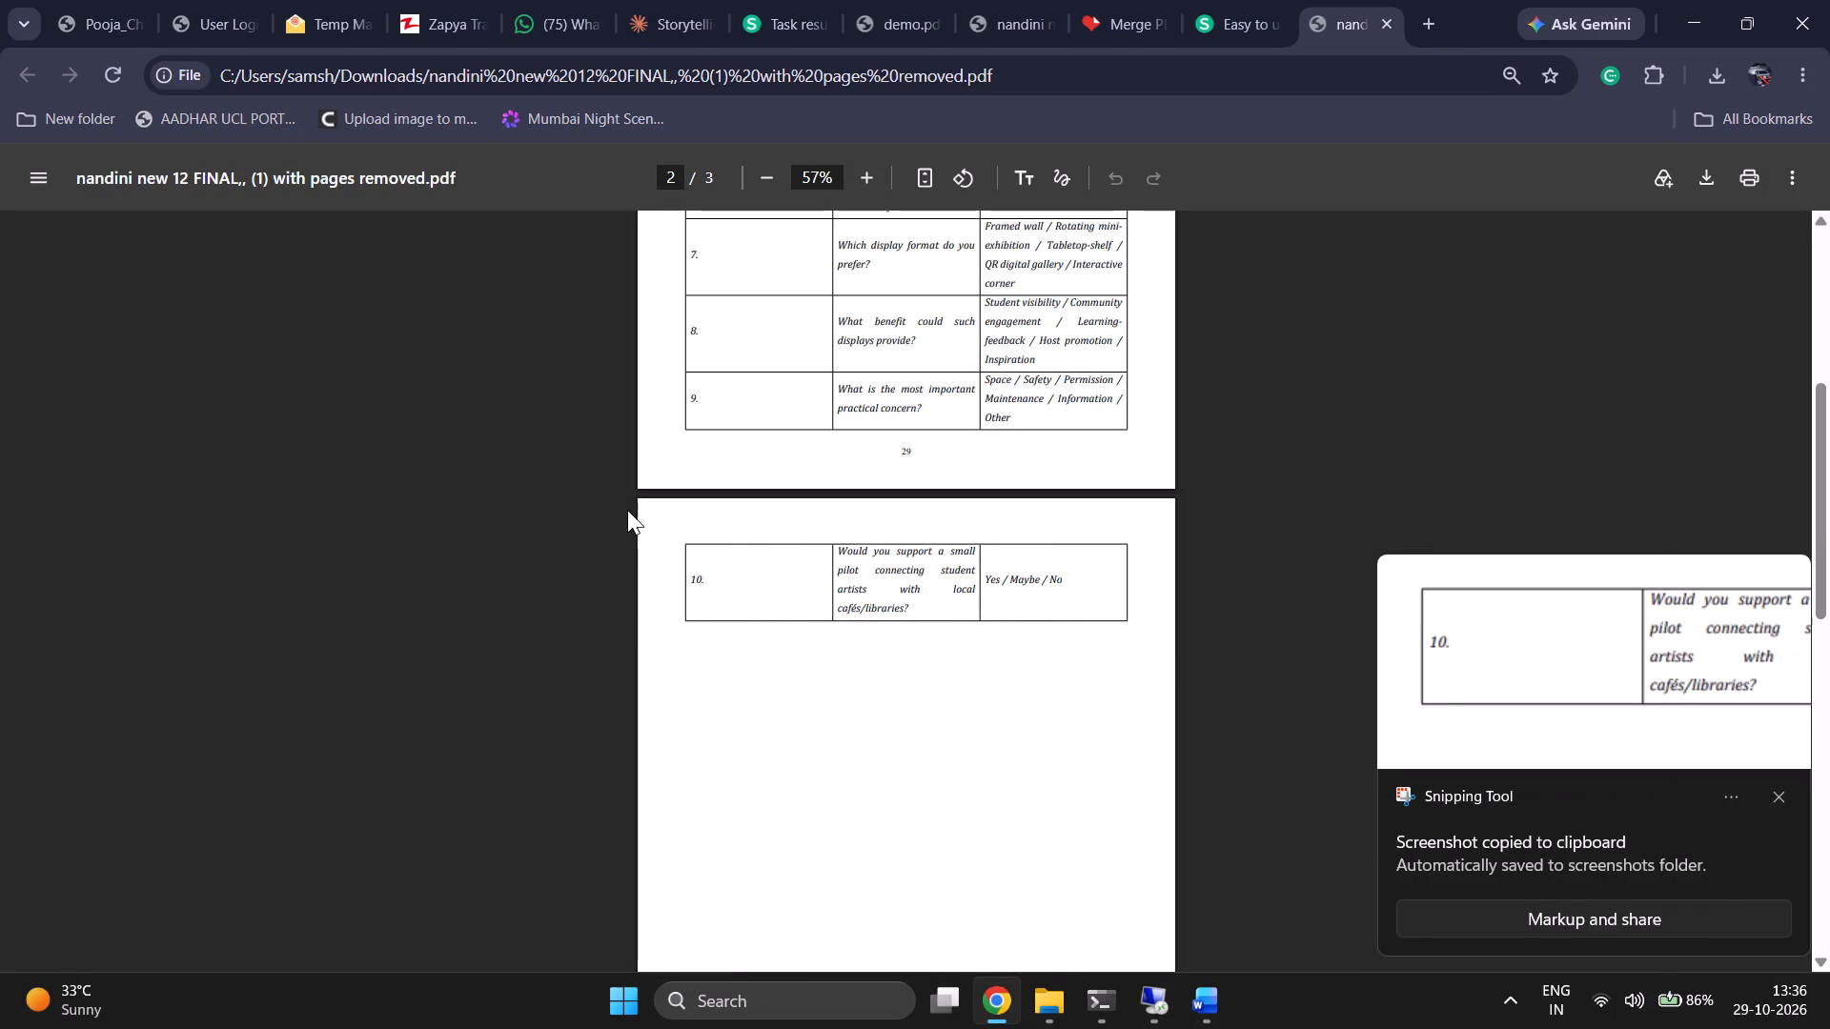
{"action": "left_click_drag", "start_coordinate": [654, 515], "coordinate": [701, 584]}
{"action": "key", "text": "Print"}
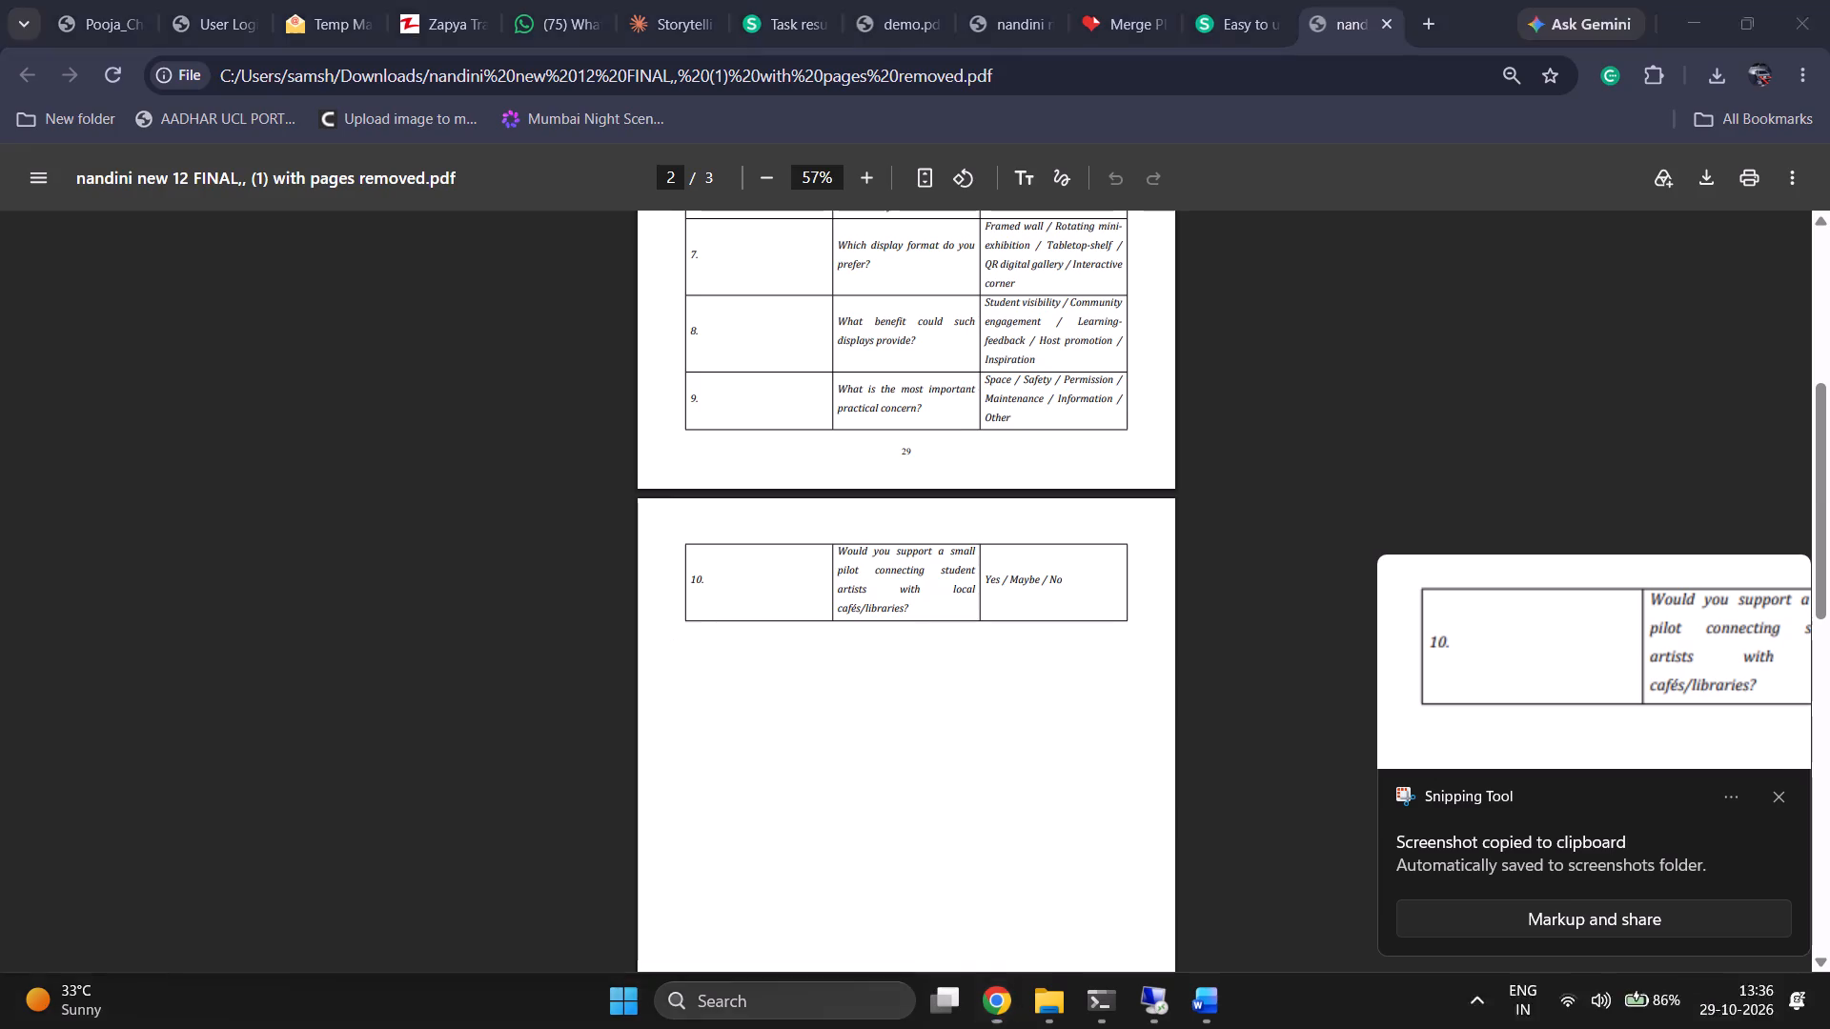
{"action": "left_click_drag", "start_coordinate": [665, 513], "coordinate": [1144, 636]}
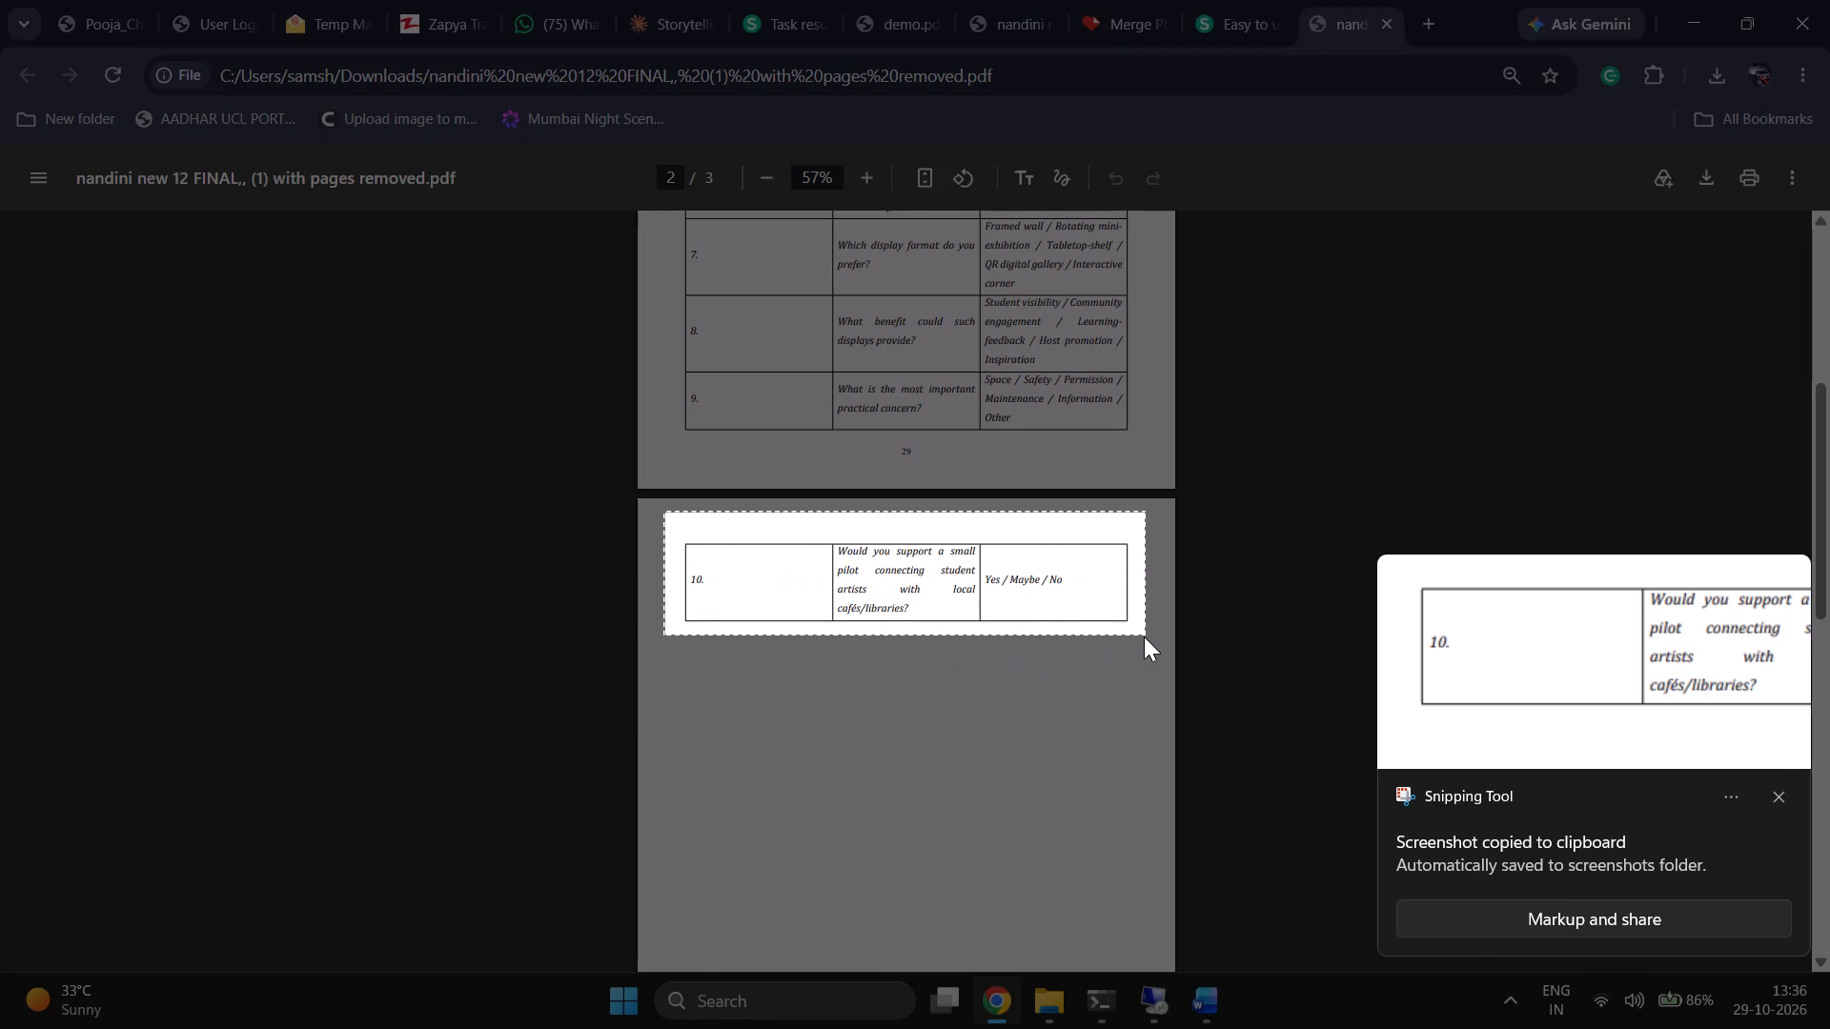
{"action": "left_click_drag", "start_coordinate": [1144, 636], "coordinate": [1144, 635]}
Capture a screenshot of the Appendix B field observation checklist with its heading, leaving out the Appendix I heading below it.
{"action": "scroll", "coordinate": [1091, 608], "scroll_direction": "down", "scroll_amount": 3}
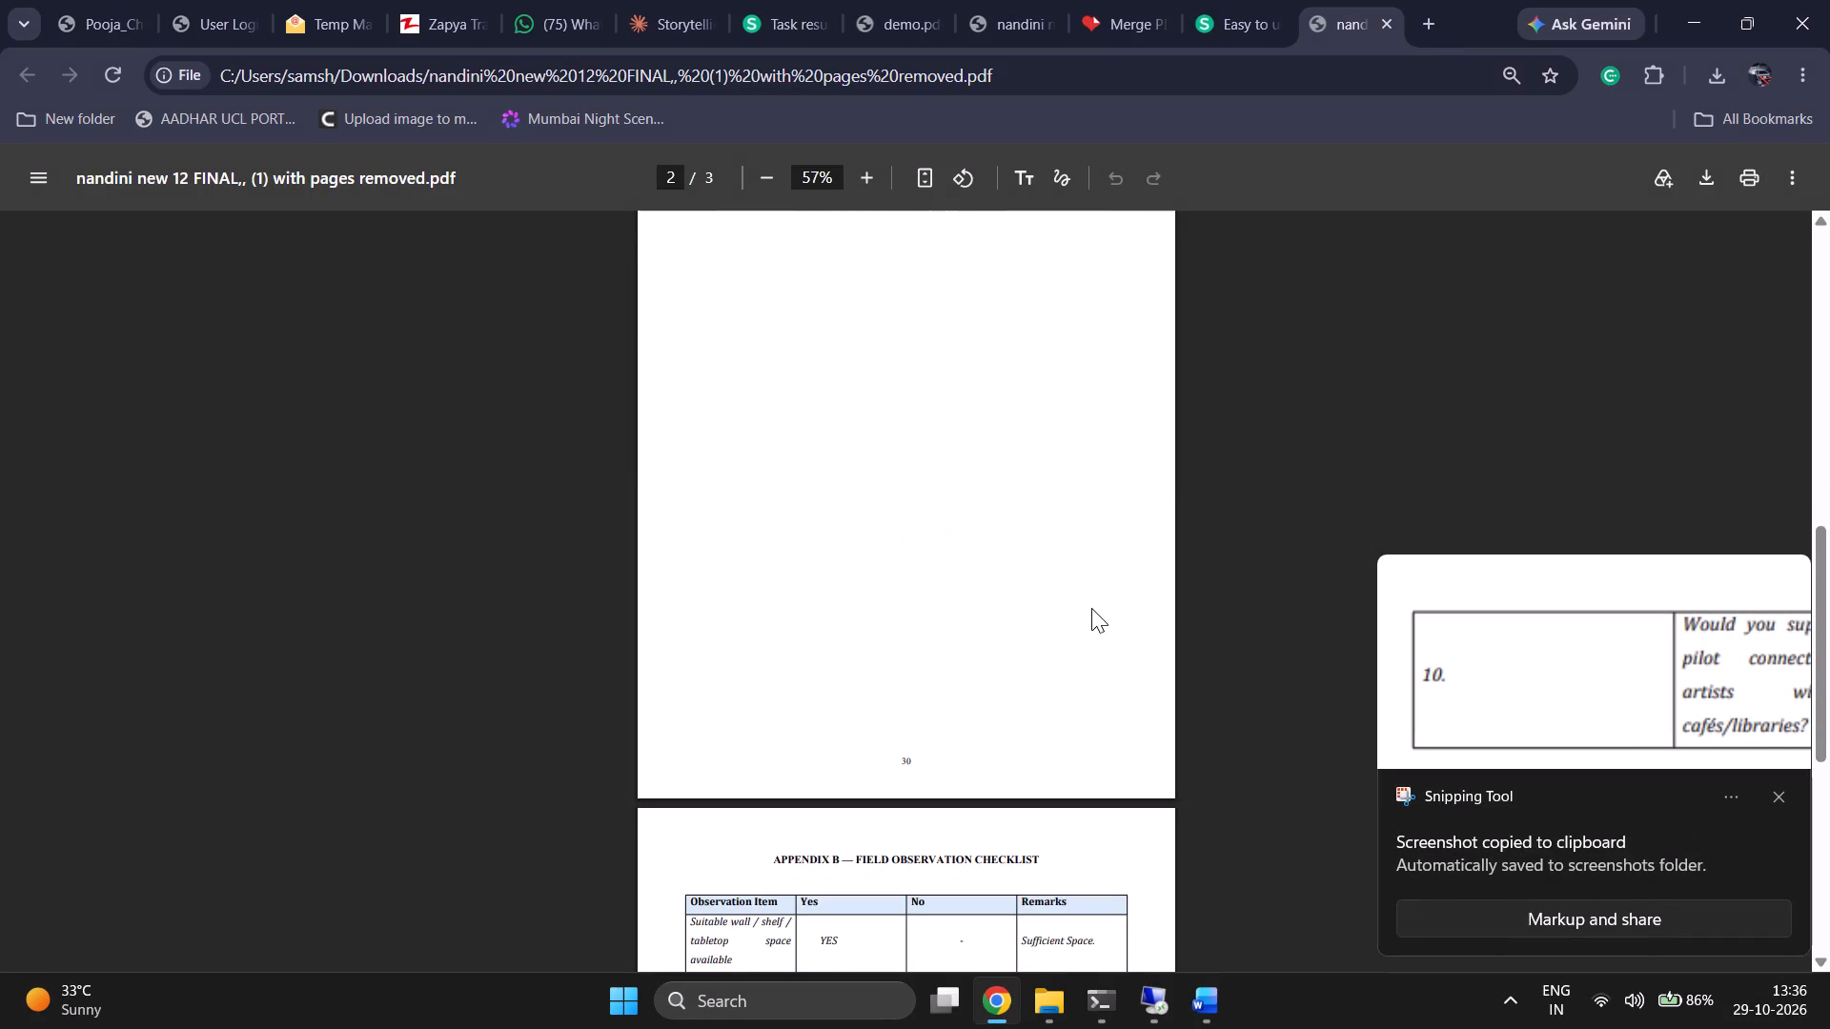
{"action": "scroll", "coordinate": [1091, 608], "scroll_direction": "down", "scroll_amount": 4}
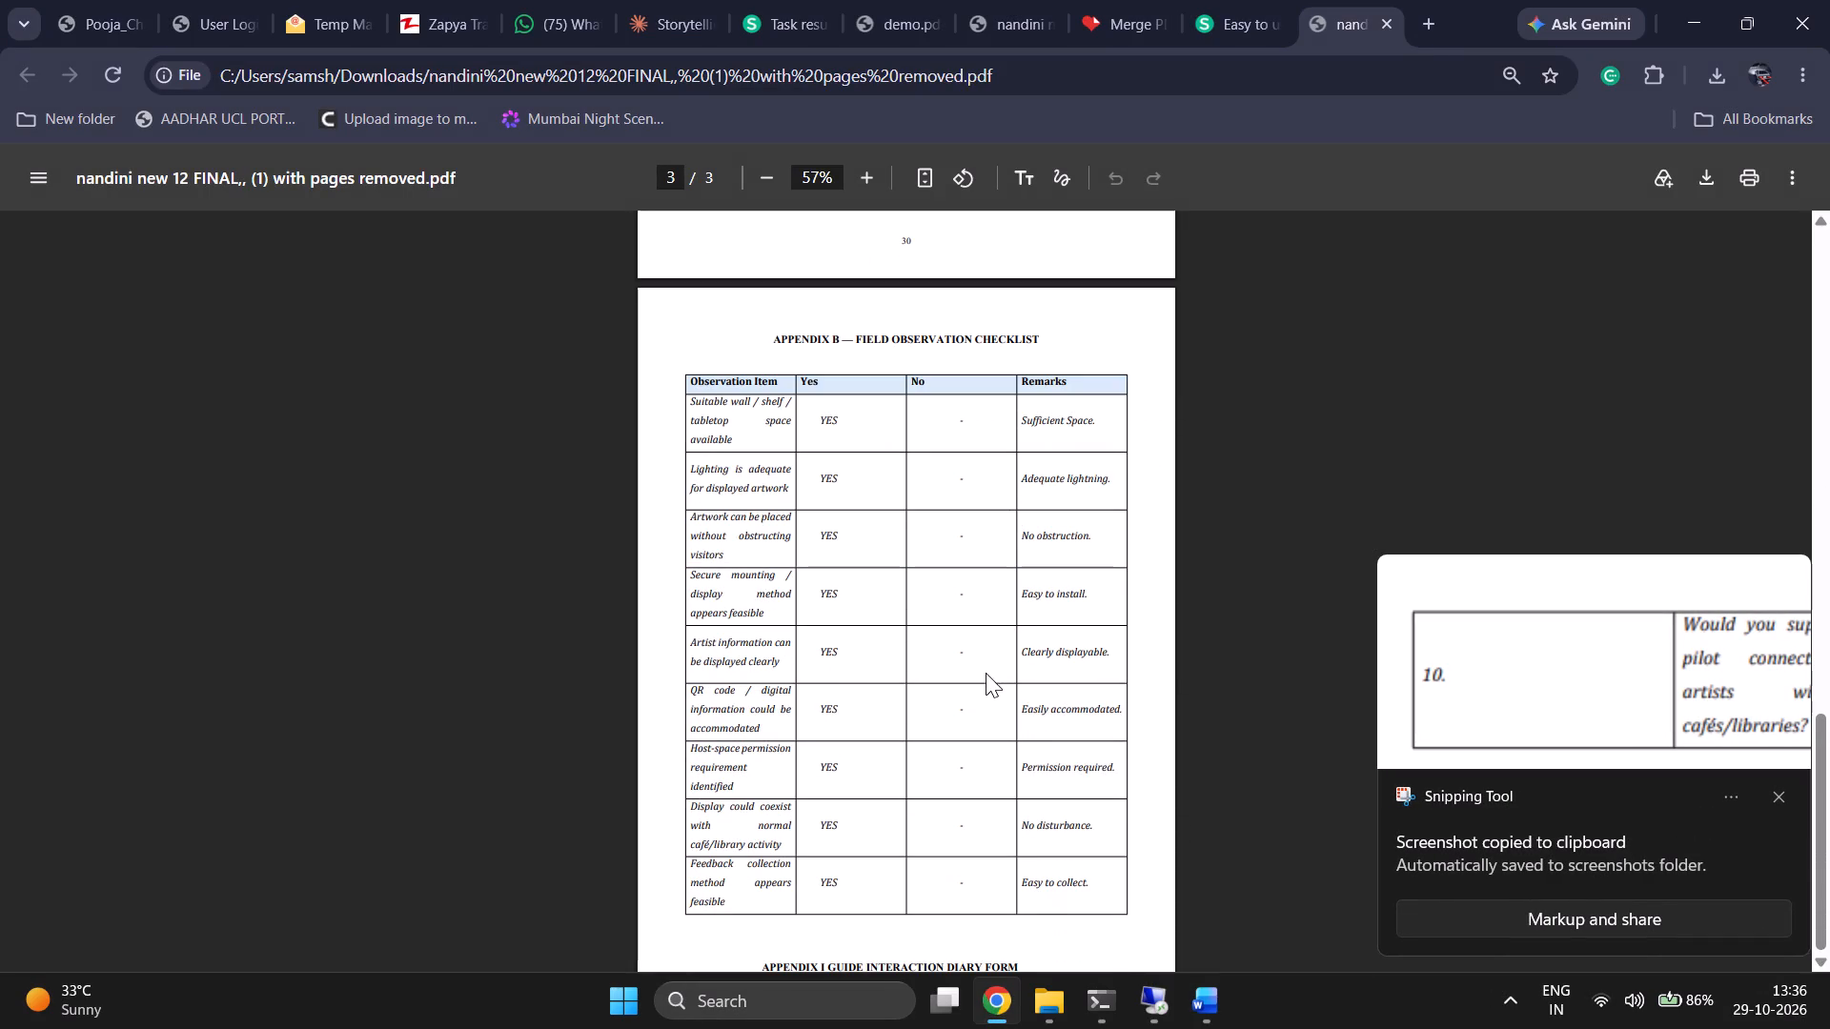
{"action": "key", "text": "Print"}
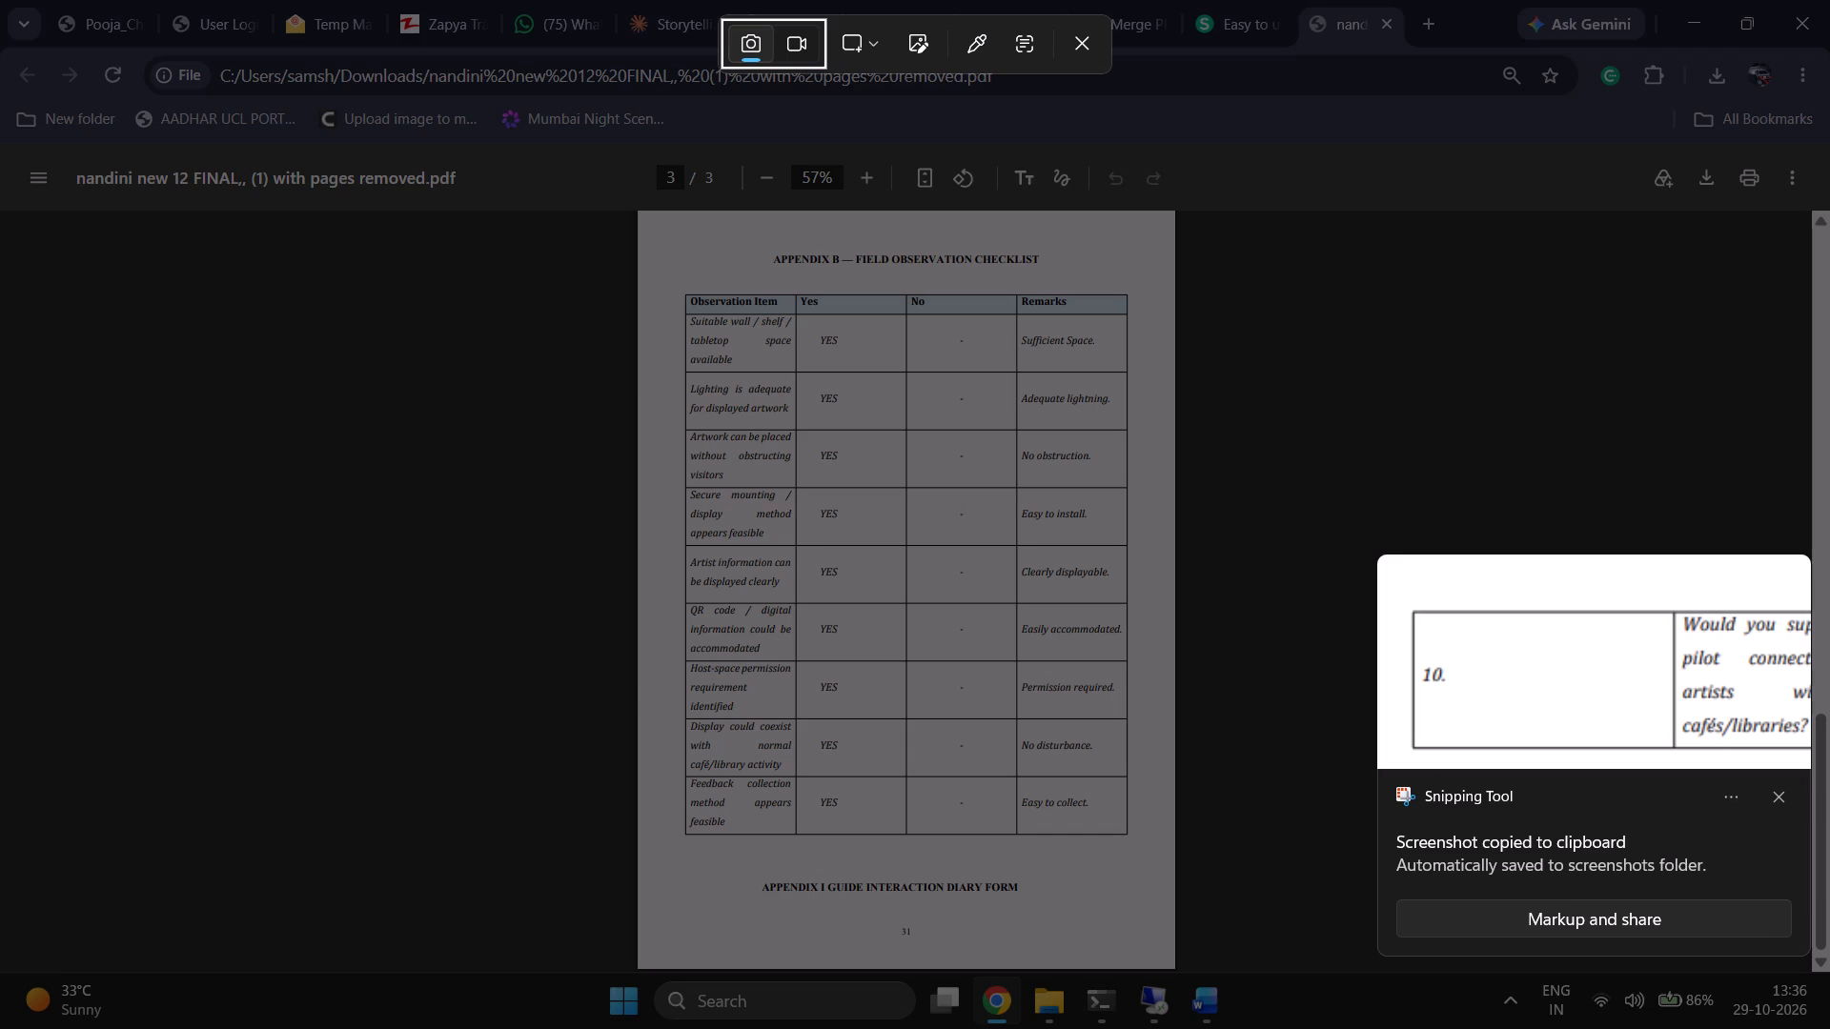
{"action": "left_click_drag", "start_coordinate": [665, 221], "coordinate": [692, 603]}
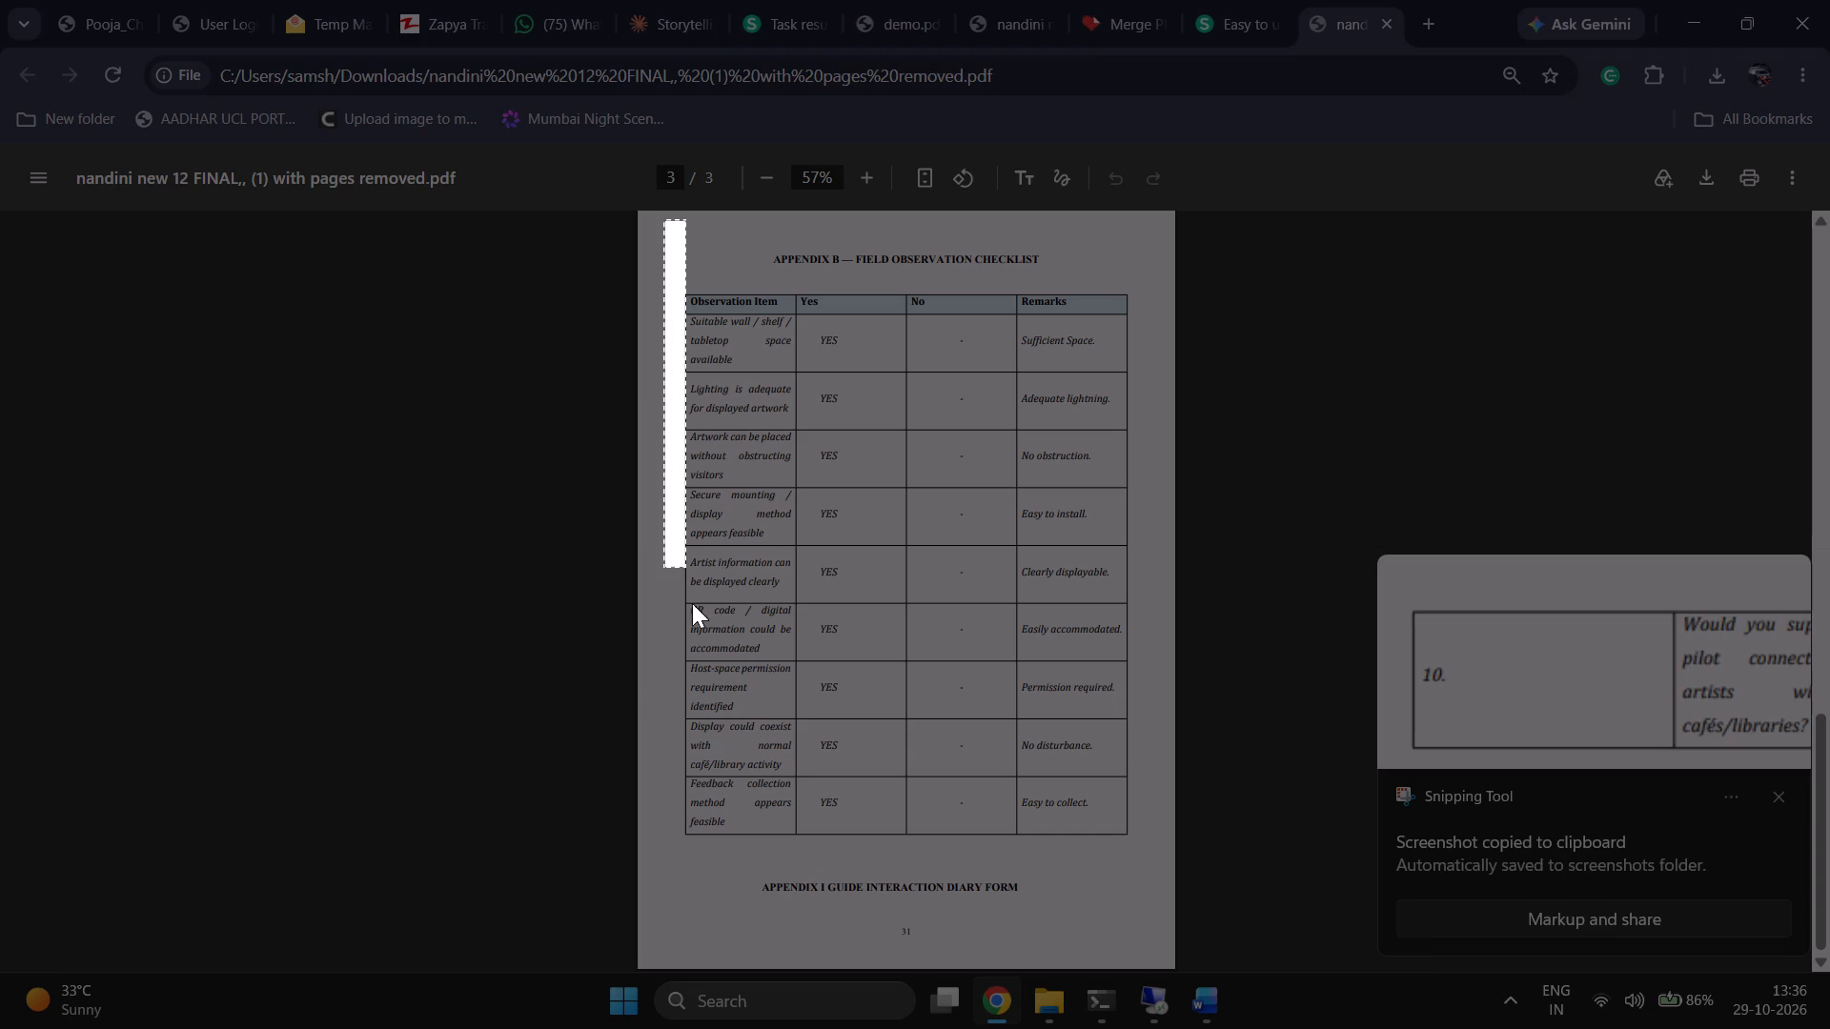
{"action": "left_click_drag", "start_coordinate": [692, 603], "coordinate": [1143, 854]}
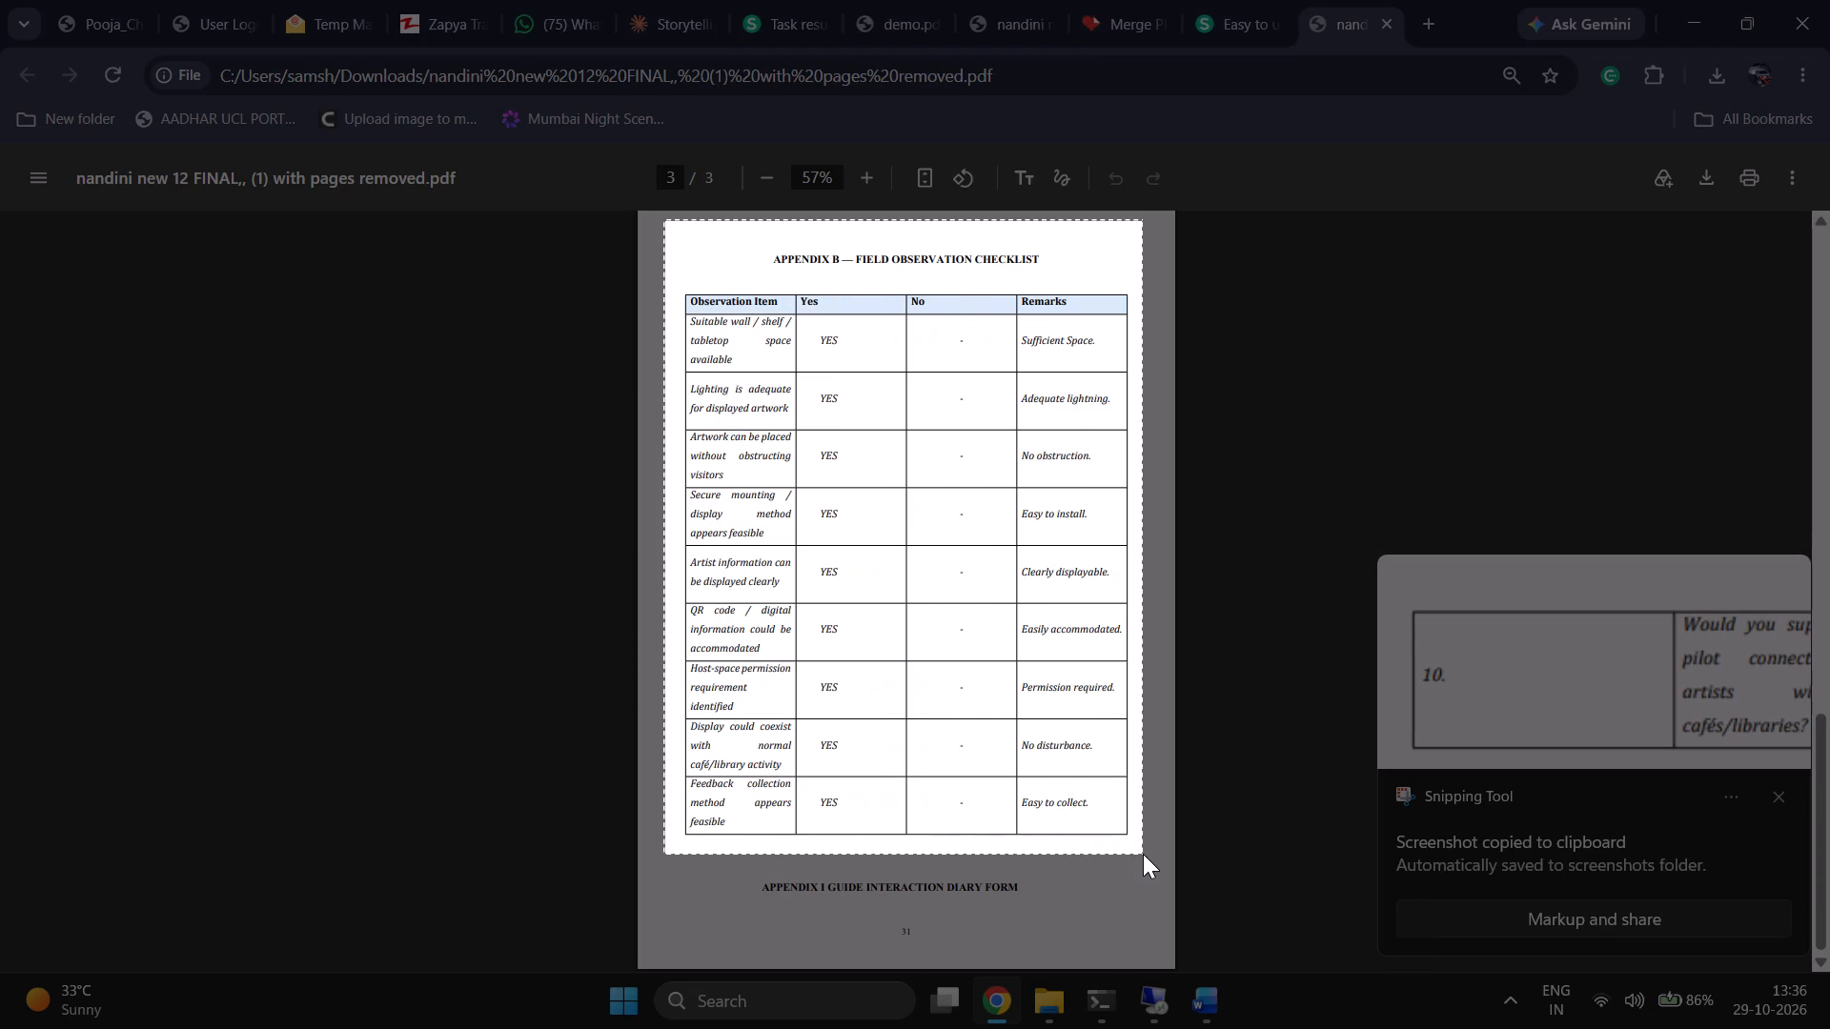
{"action": "left_click_drag", "start_coordinate": [1143, 854], "coordinate": [1149, 854]}
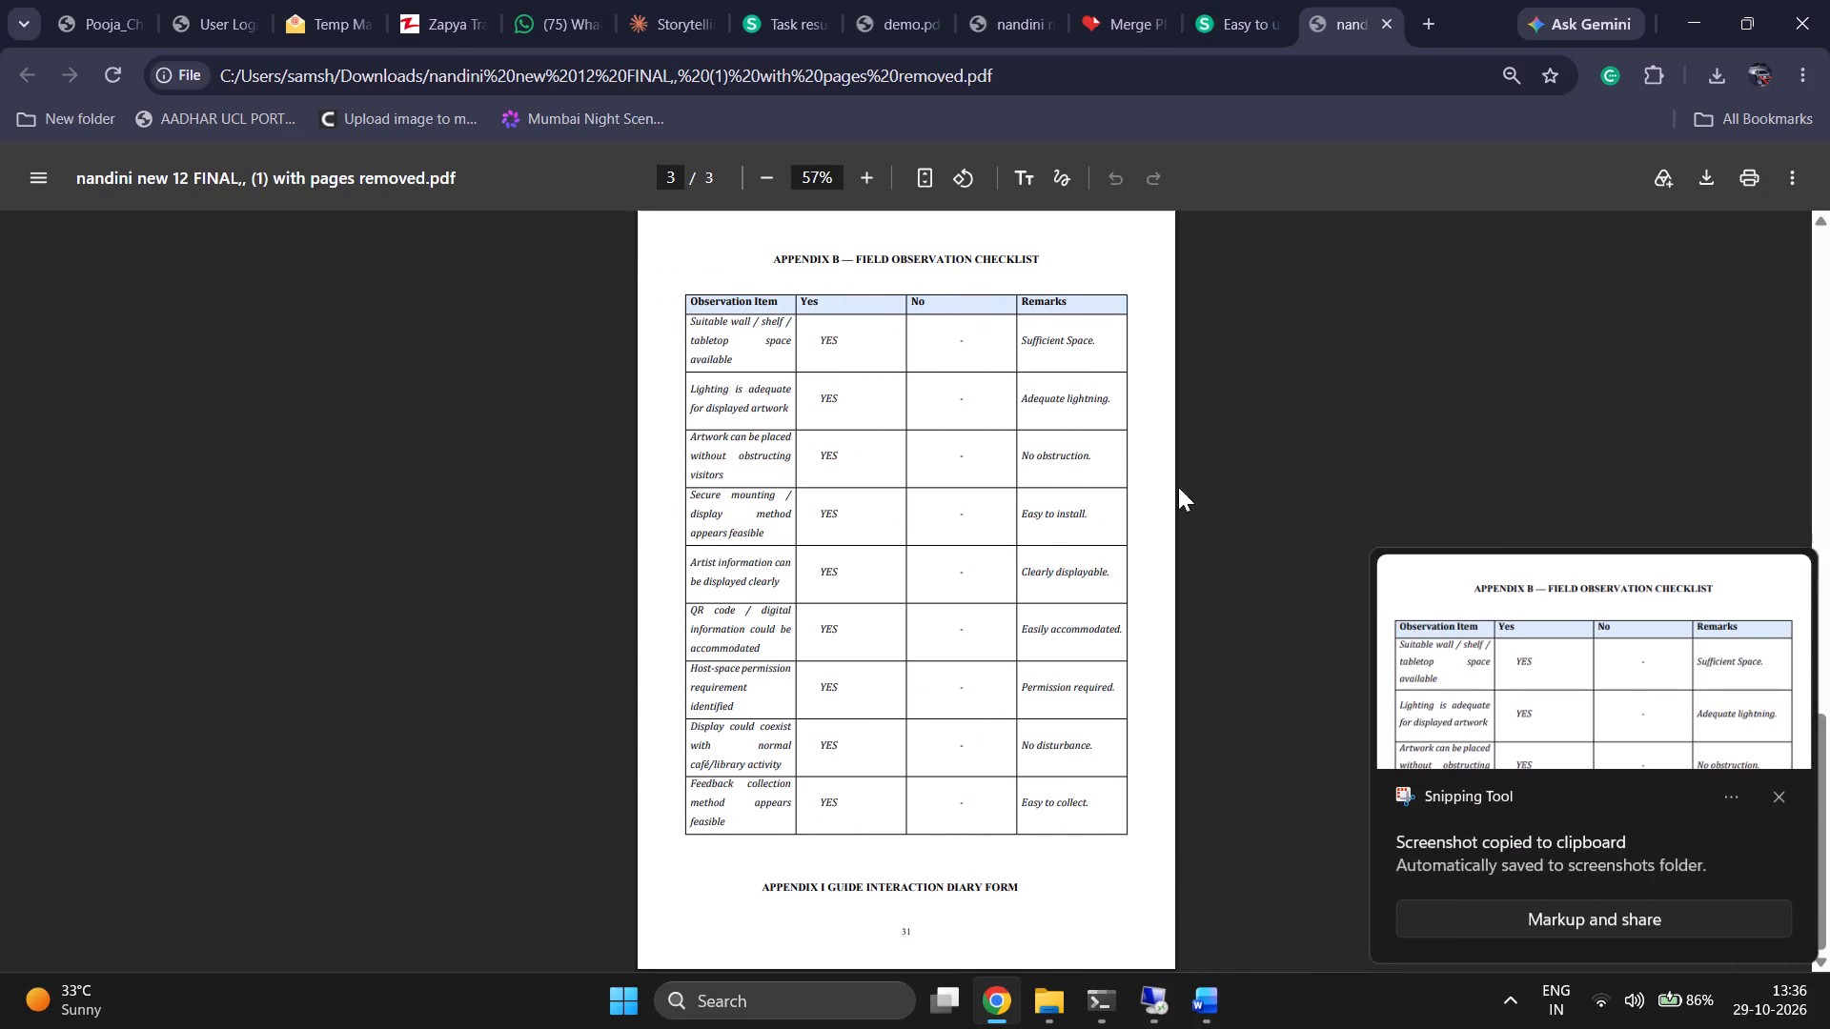
Return to the Sejda PDF editor and insert a blank page before the Appendix I guide interaction diary form.
{"action": "left_click", "coordinate": [1207, 0]}
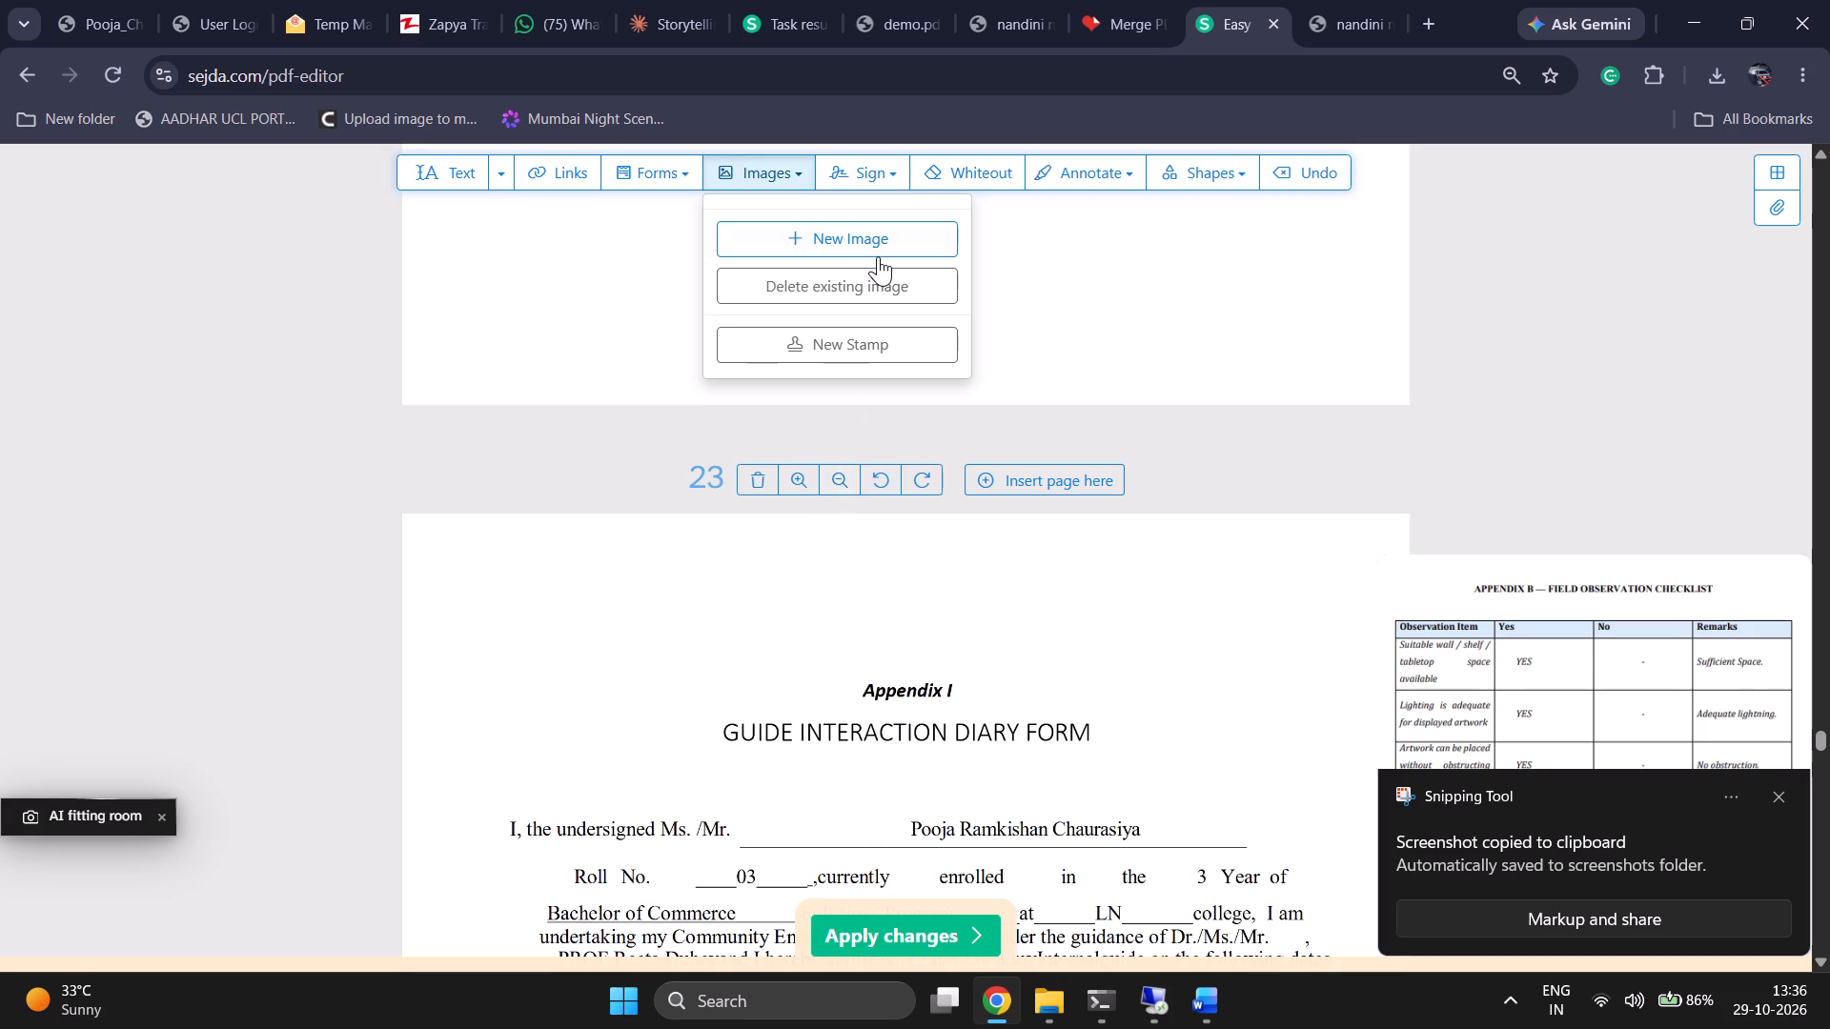
{"action": "left_click", "coordinate": [1054, 477]}
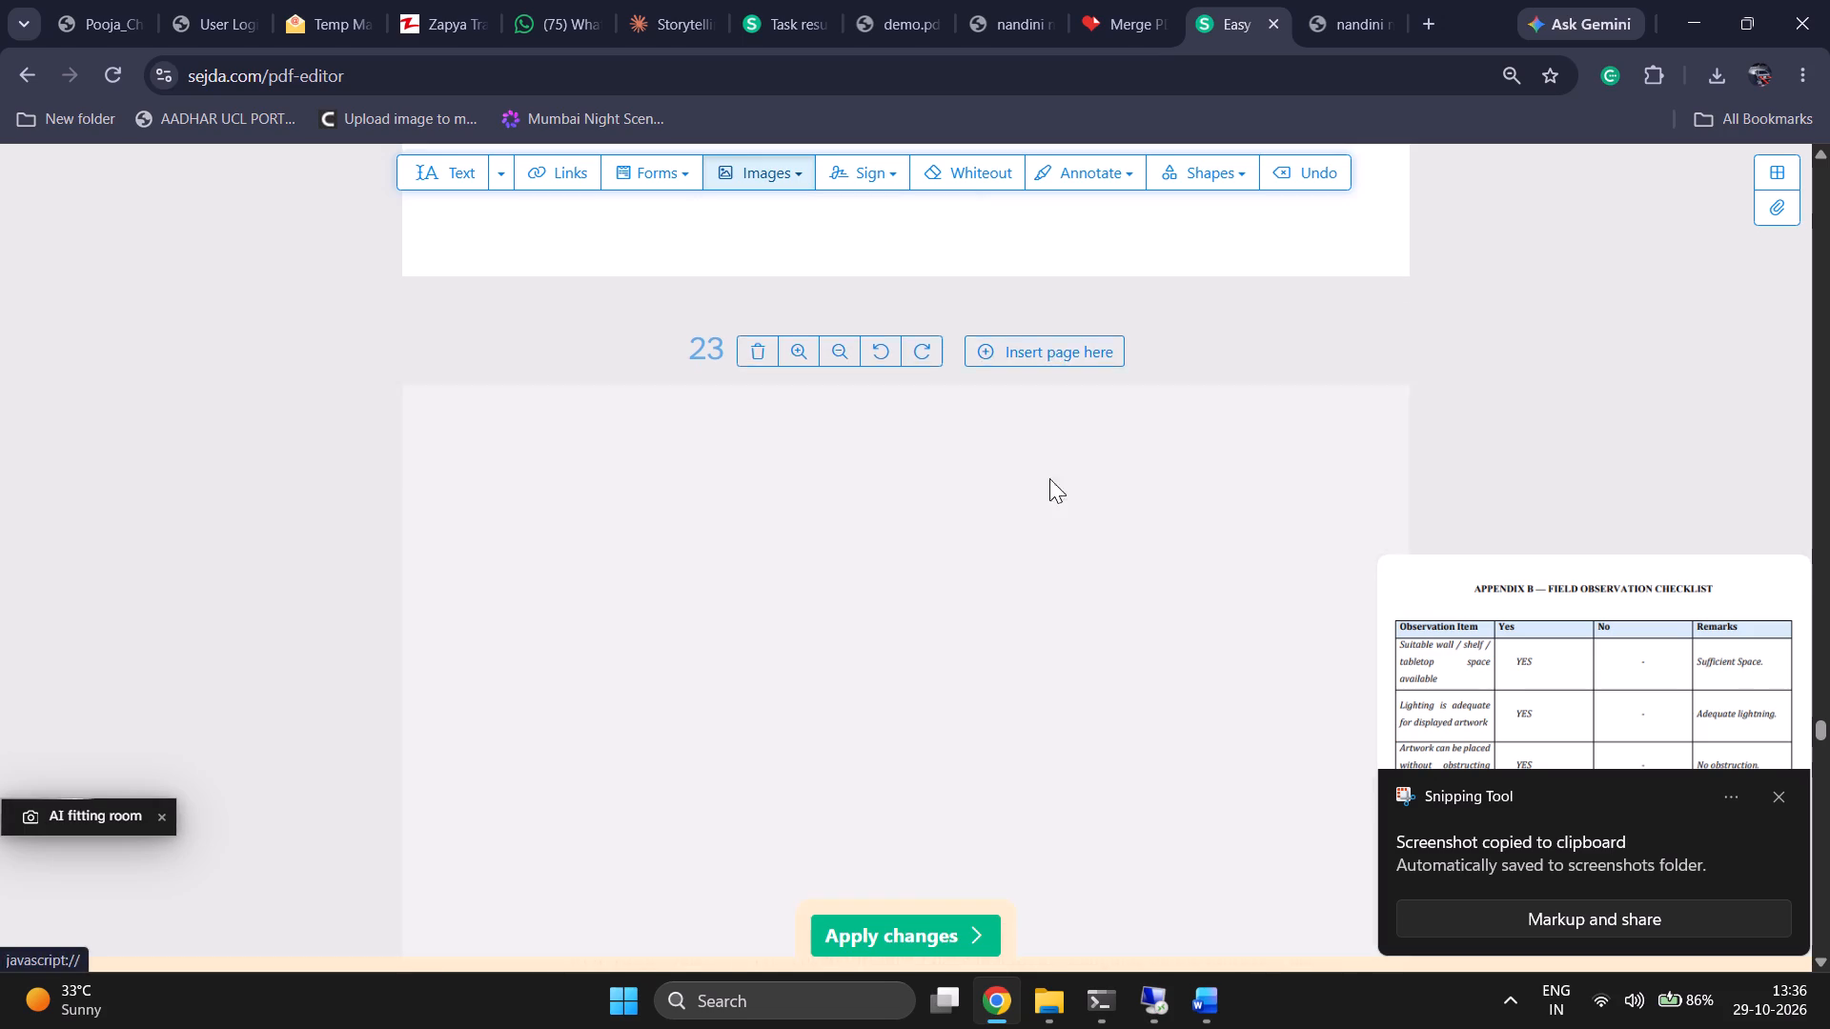
{"action": "scroll", "coordinate": [759, 346], "scroll_direction": "up", "scroll_amount": 3}
{"action": "scroll", "coordinate": [765, 351], "scroll_direction": "down", "scroll_amount": 2}
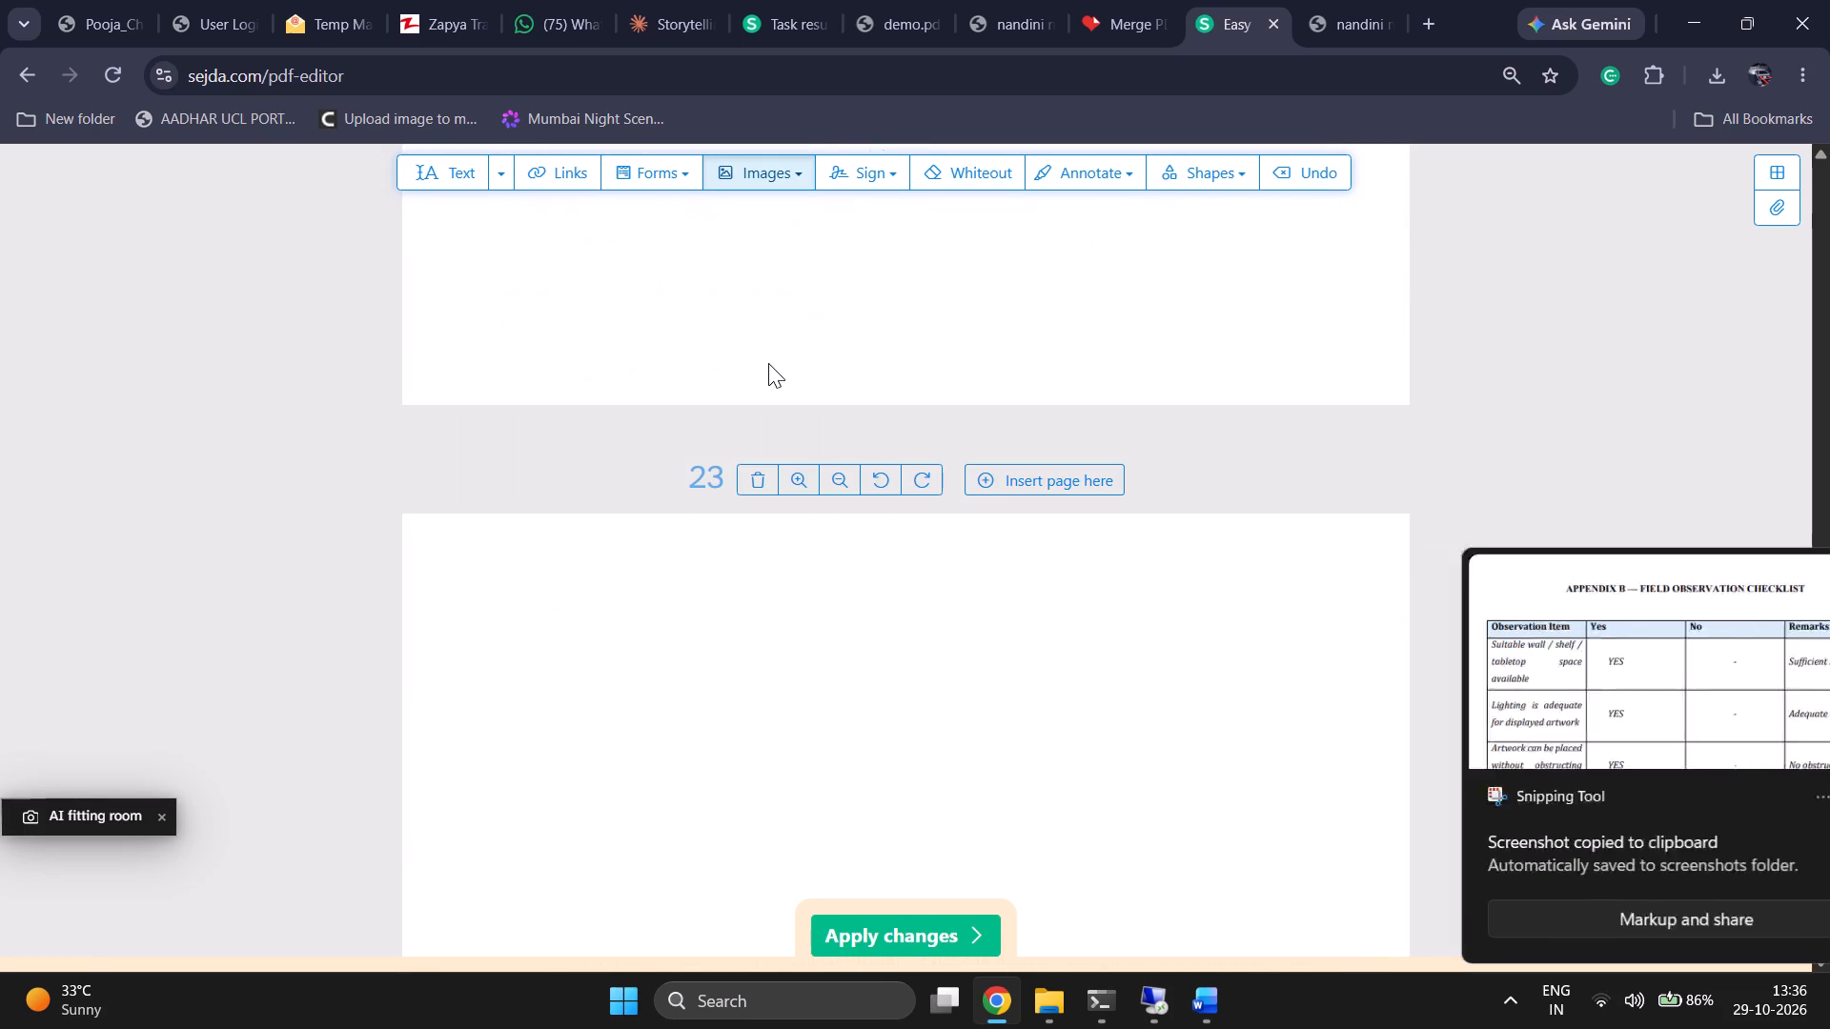
{"action": "left_click", "coordinate": [762, 168]}
{"action": "left_click", "coordinate": [763, 236]}
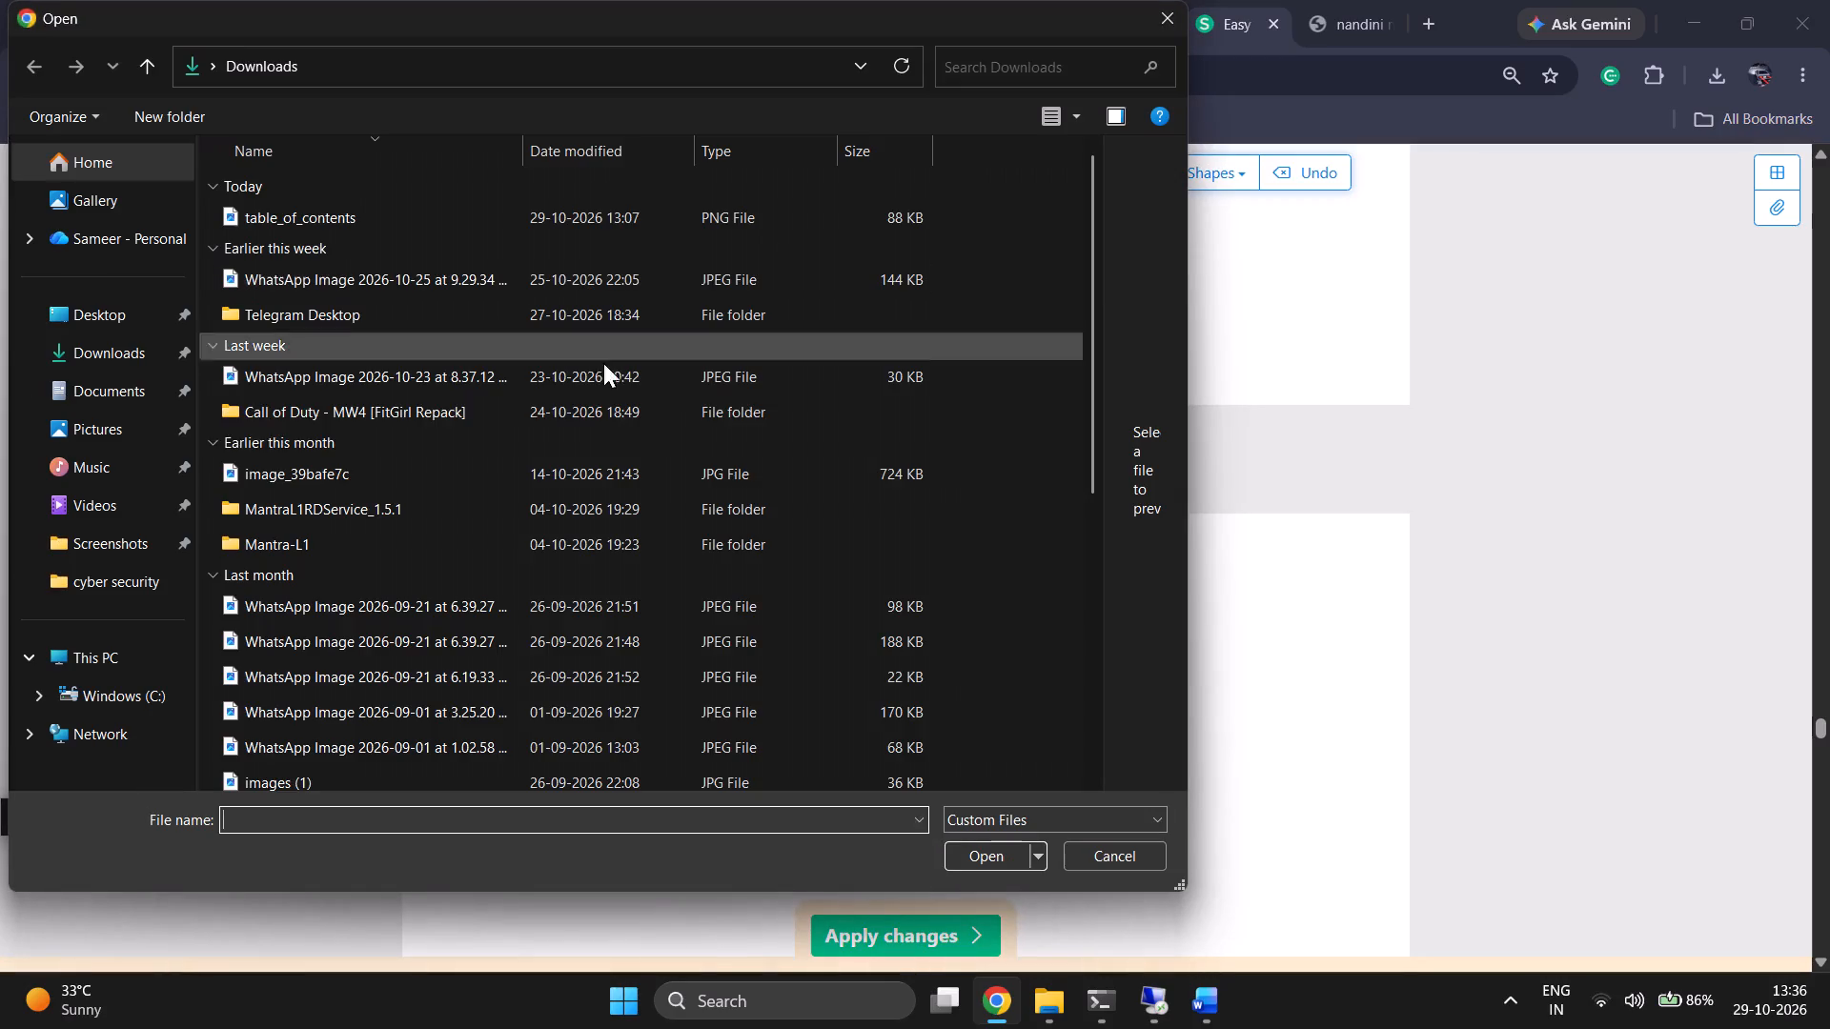
{"action": "left_click", "coordinate": [91, 543]}
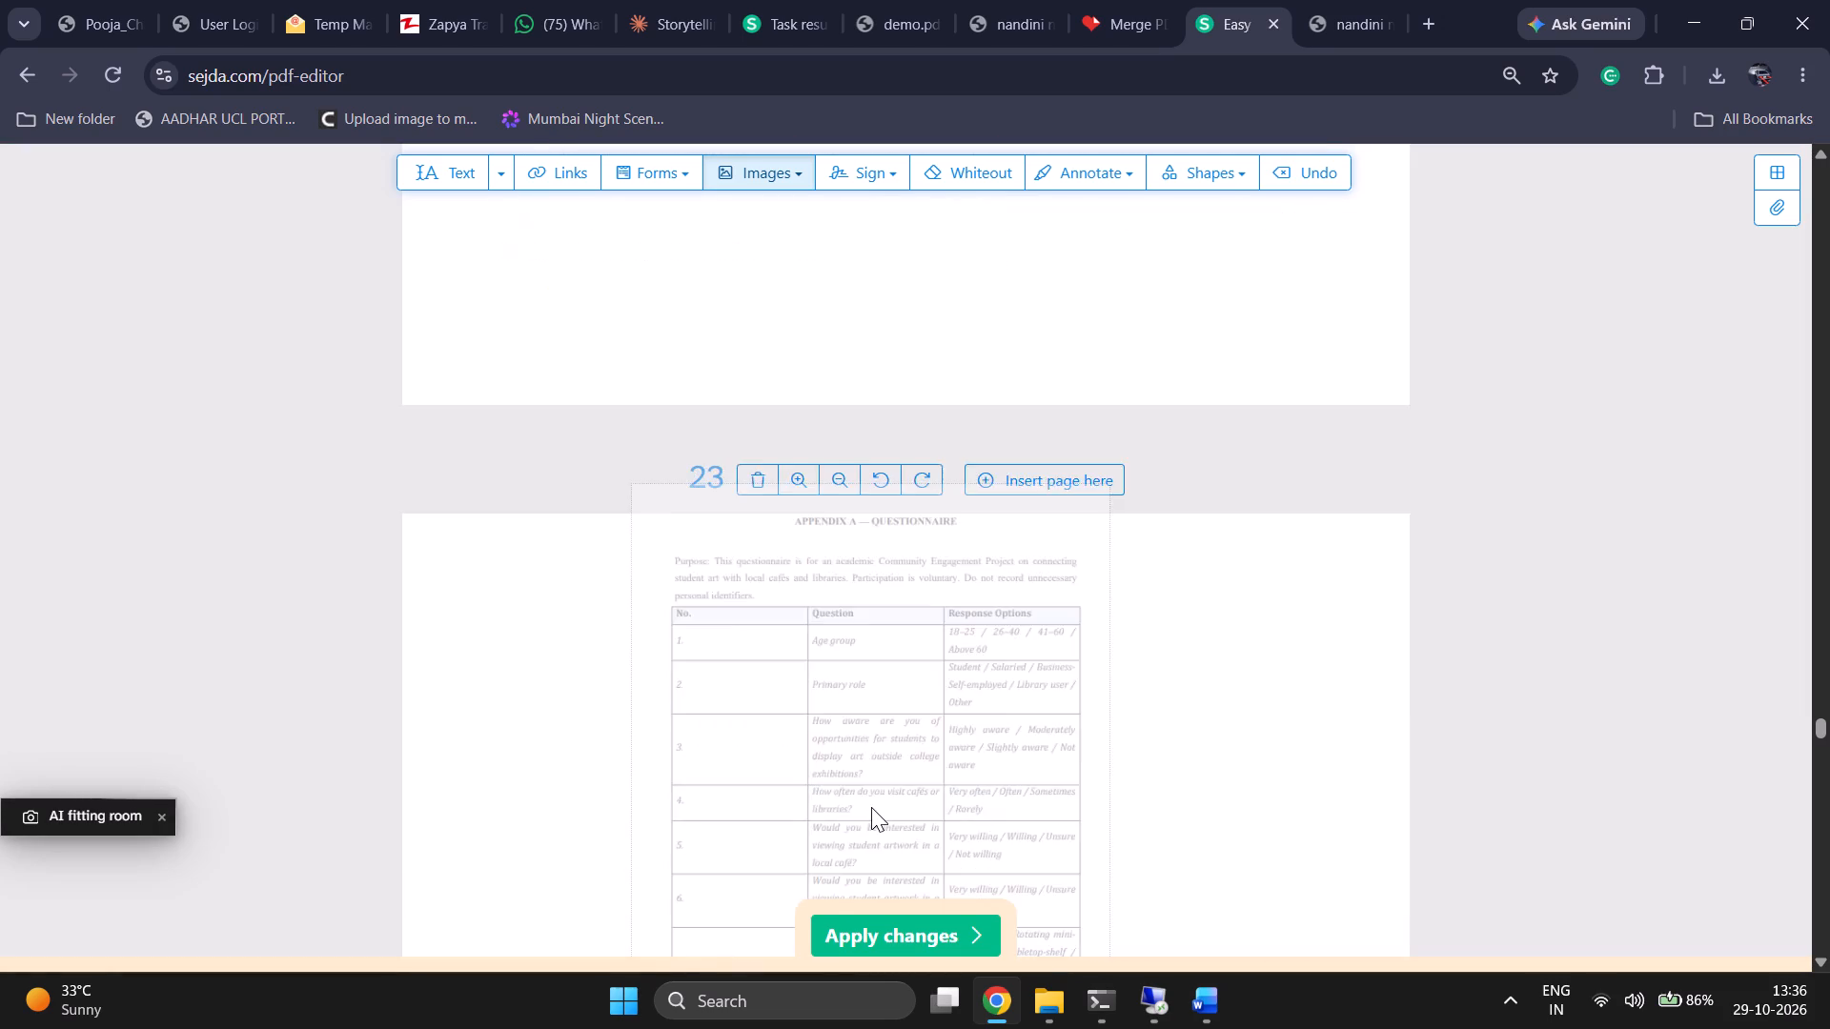
{"action": "scroll", "coordinate": [871, 807], "scroll_direction": "down", "scroll_amount": 1}
{"action": "left_click", "coordinate": [858, 610]}
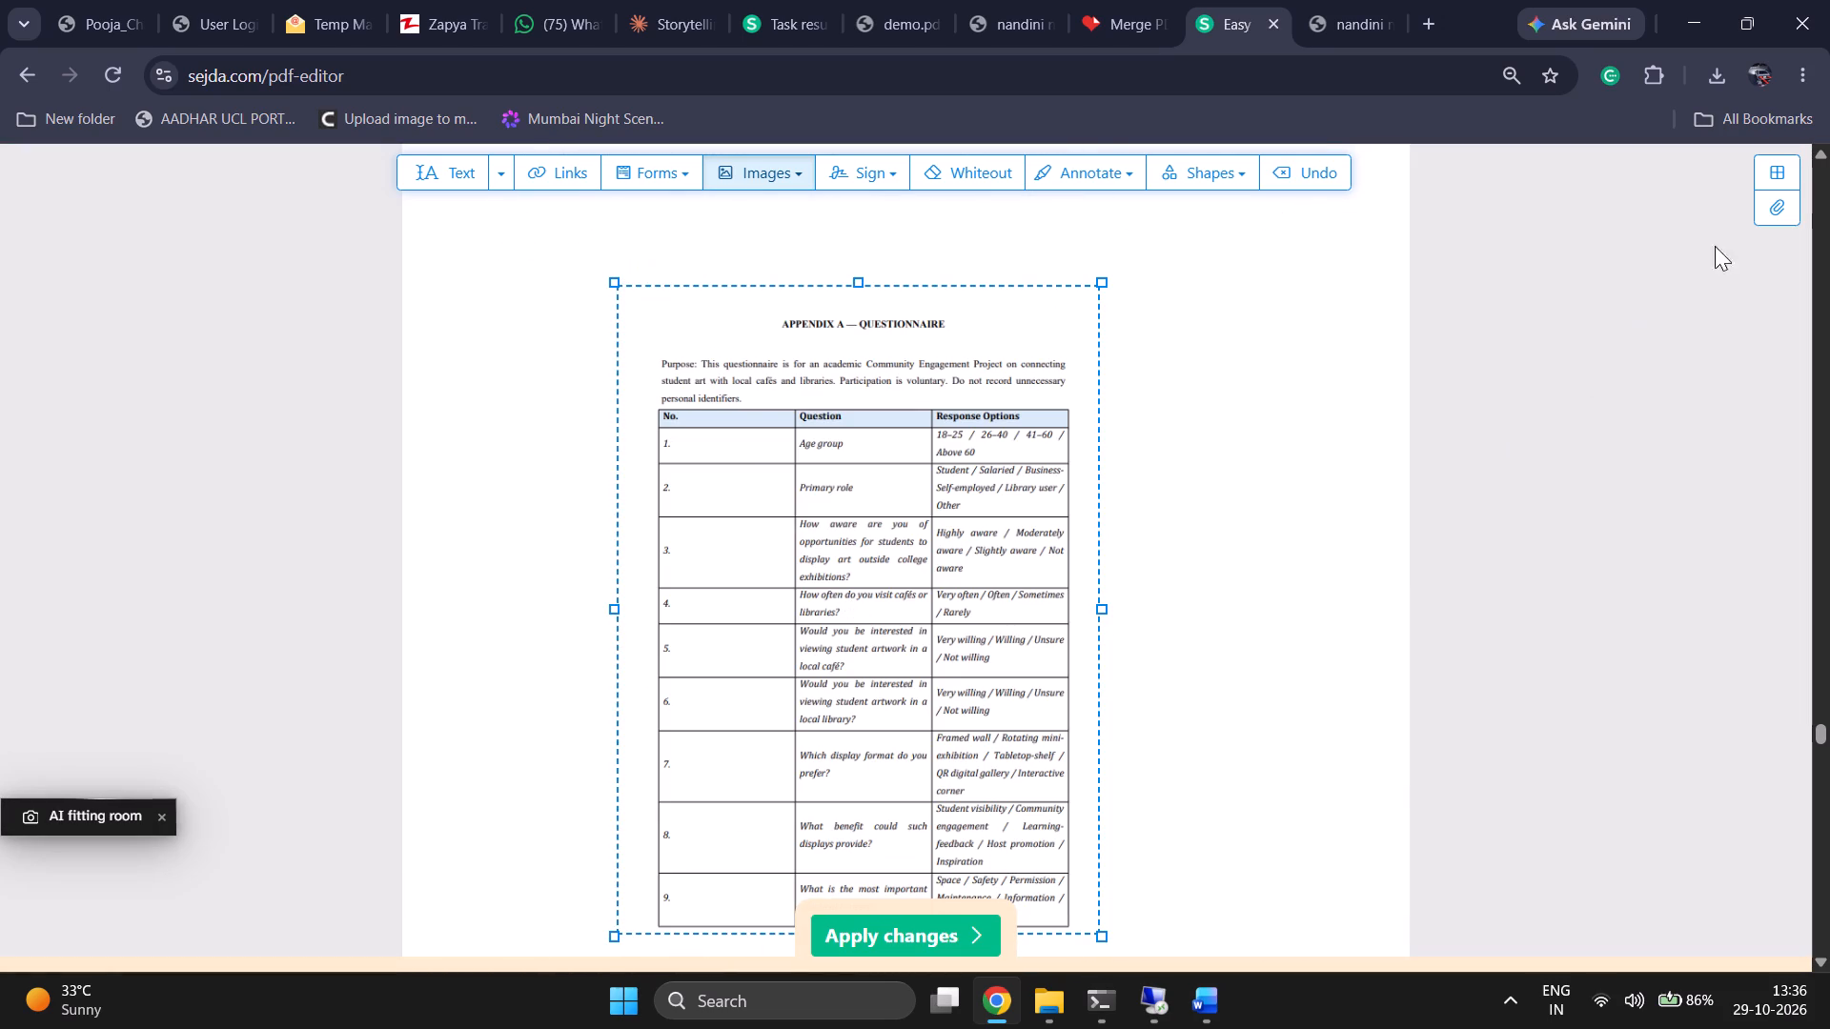
Enlarge the questionnaire image and move it to the upper-left corner of page 23.
{"action": "scroll", "coordinate": [1089, 553], "scroll_direction": "up", "scroll_amount": 1}
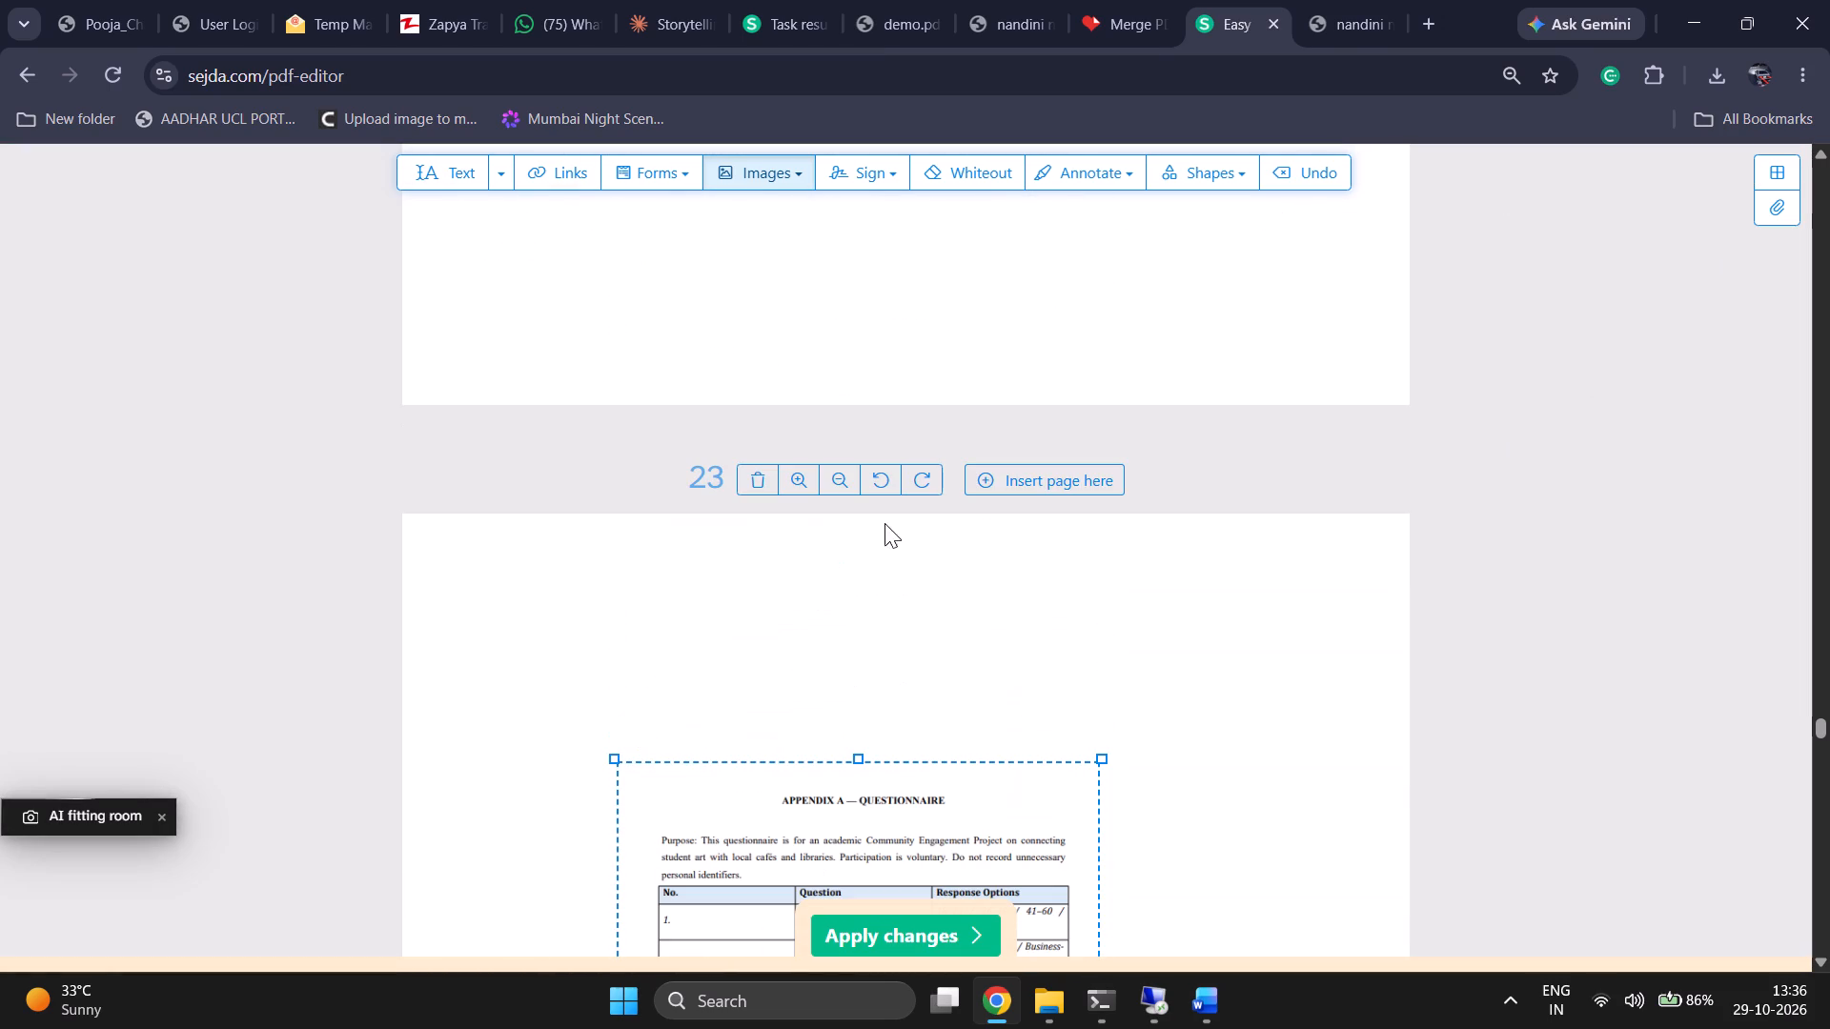
{"action": "left_click", "coordinate": [827, 487]}
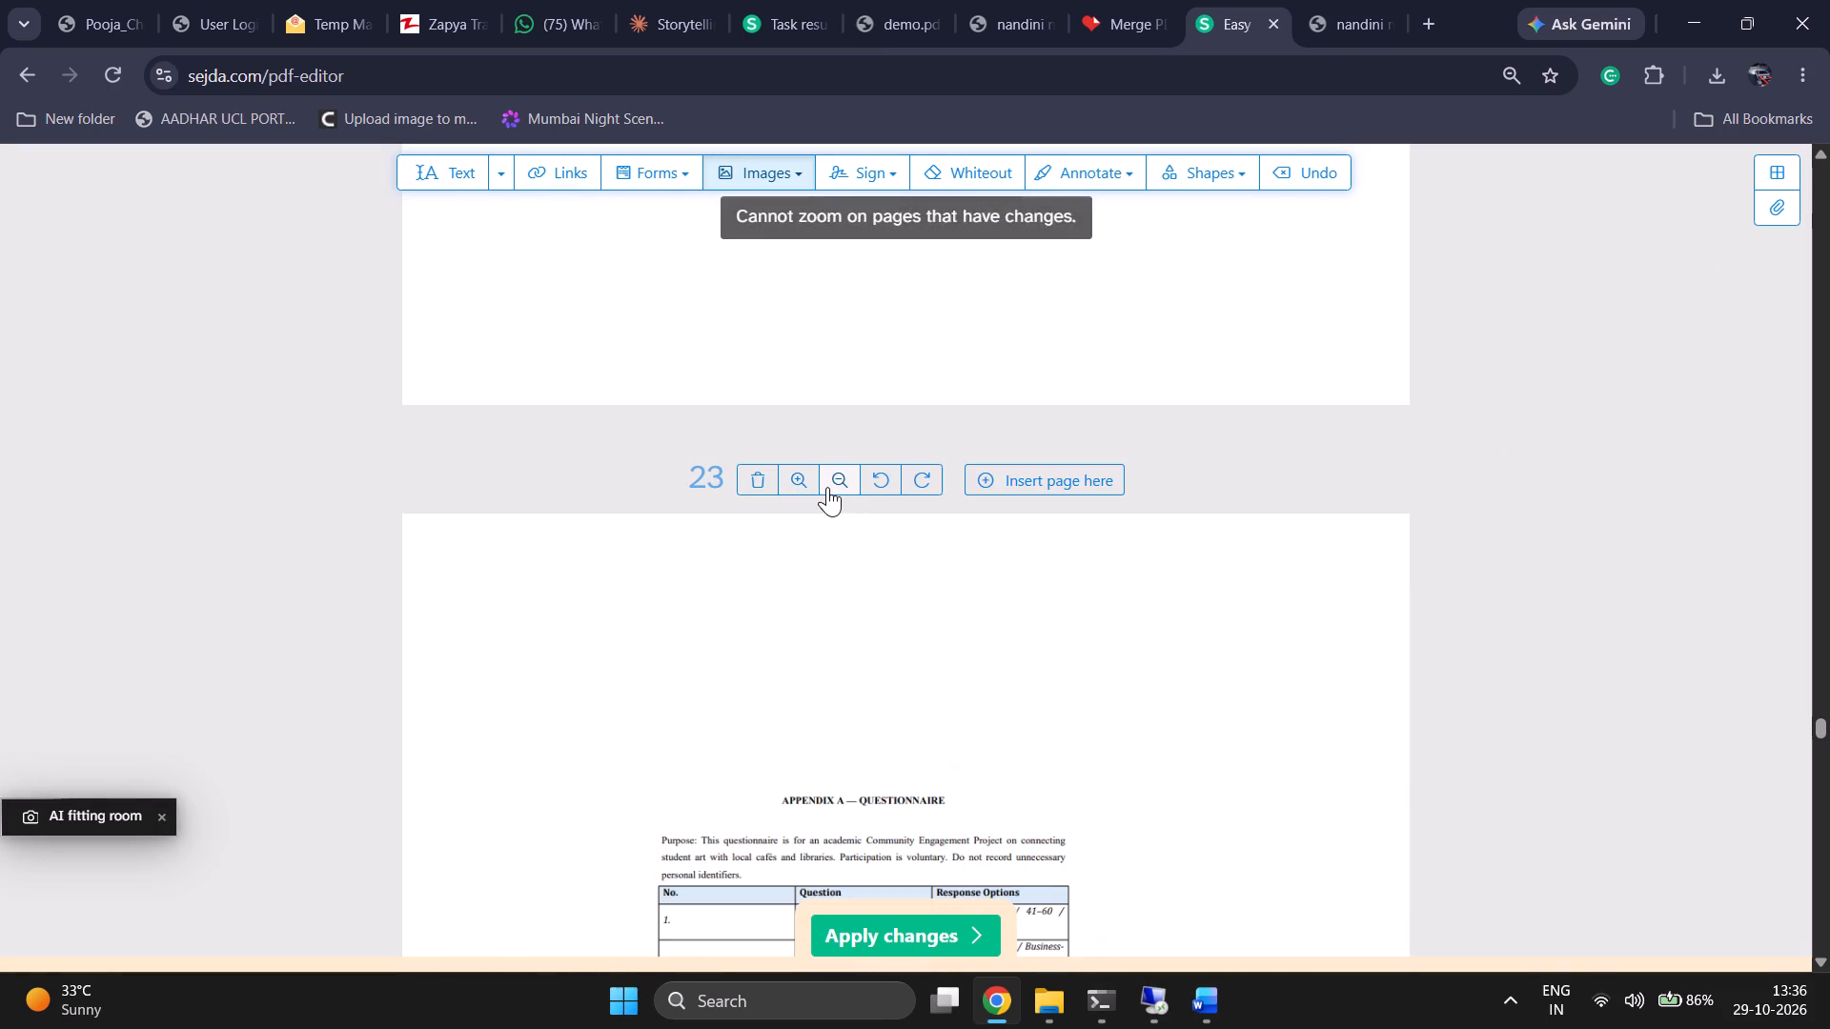
{"action": "left_click", "coordinate": [1802, 61]}
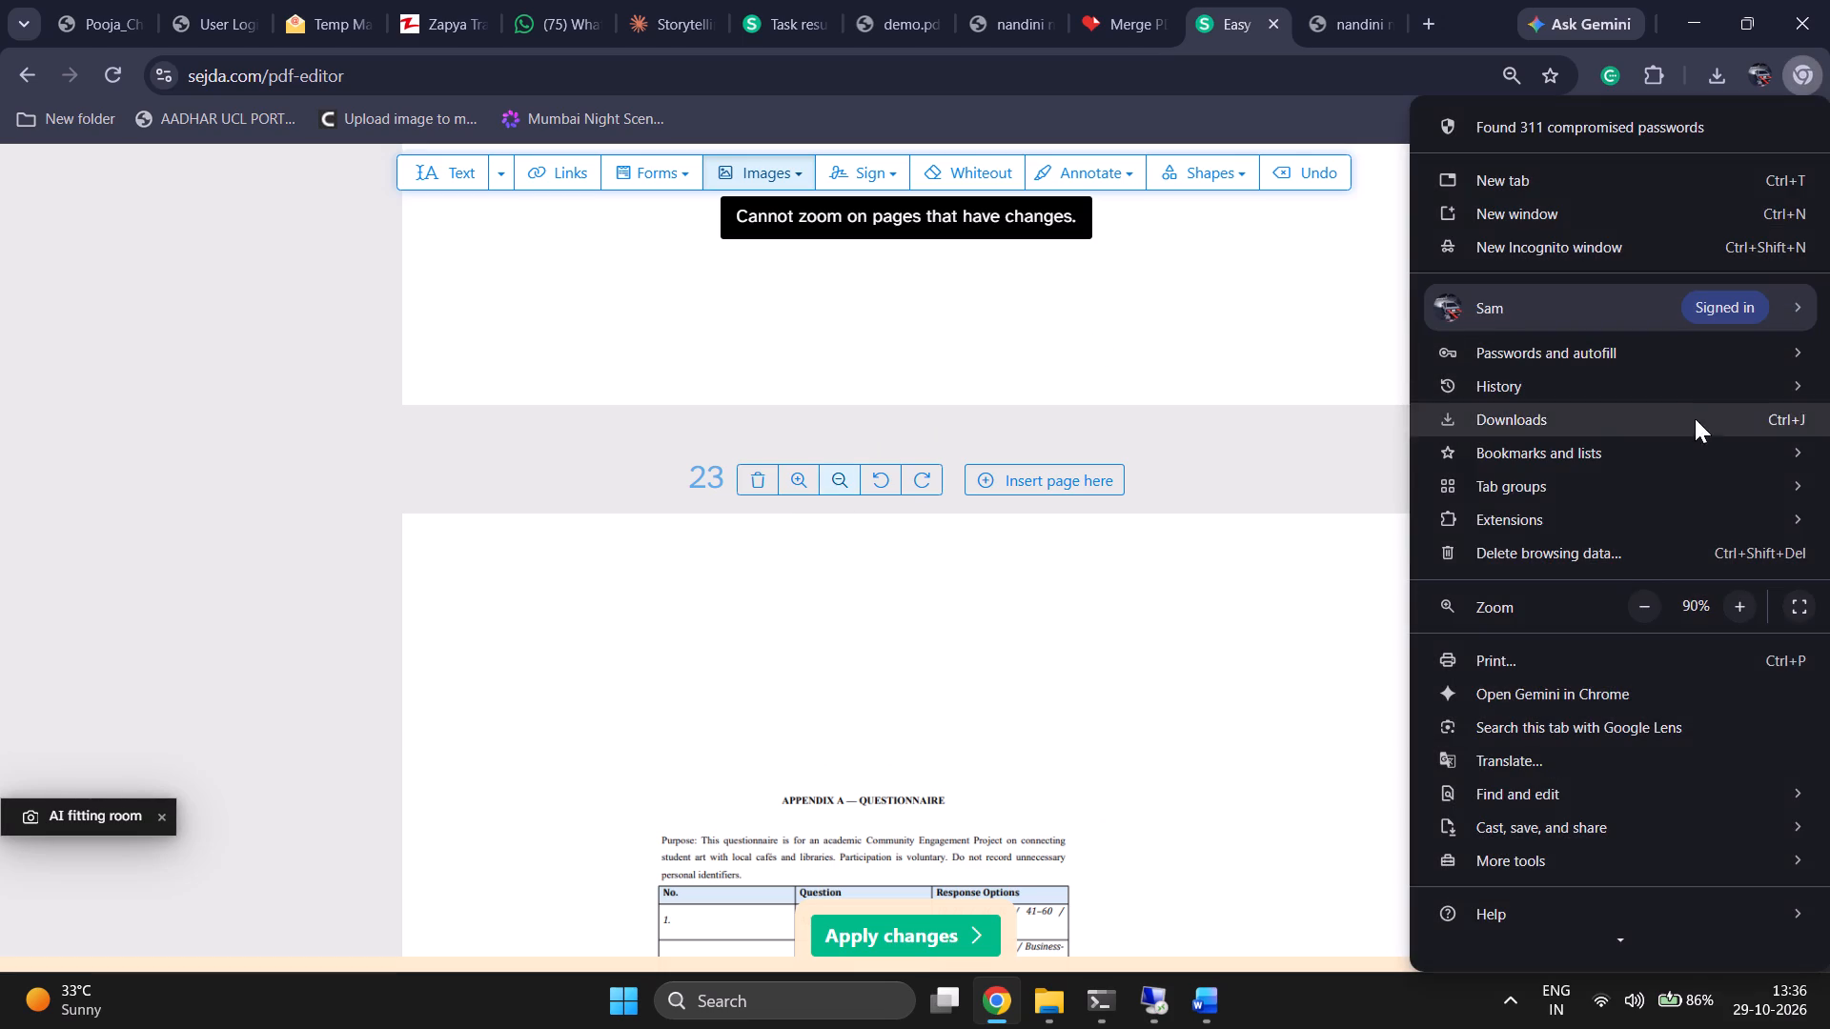
{"action": "left_click", "coordinate": [1650, 609]}
{"action": "left_click", "coordinate": [1650, 609]}
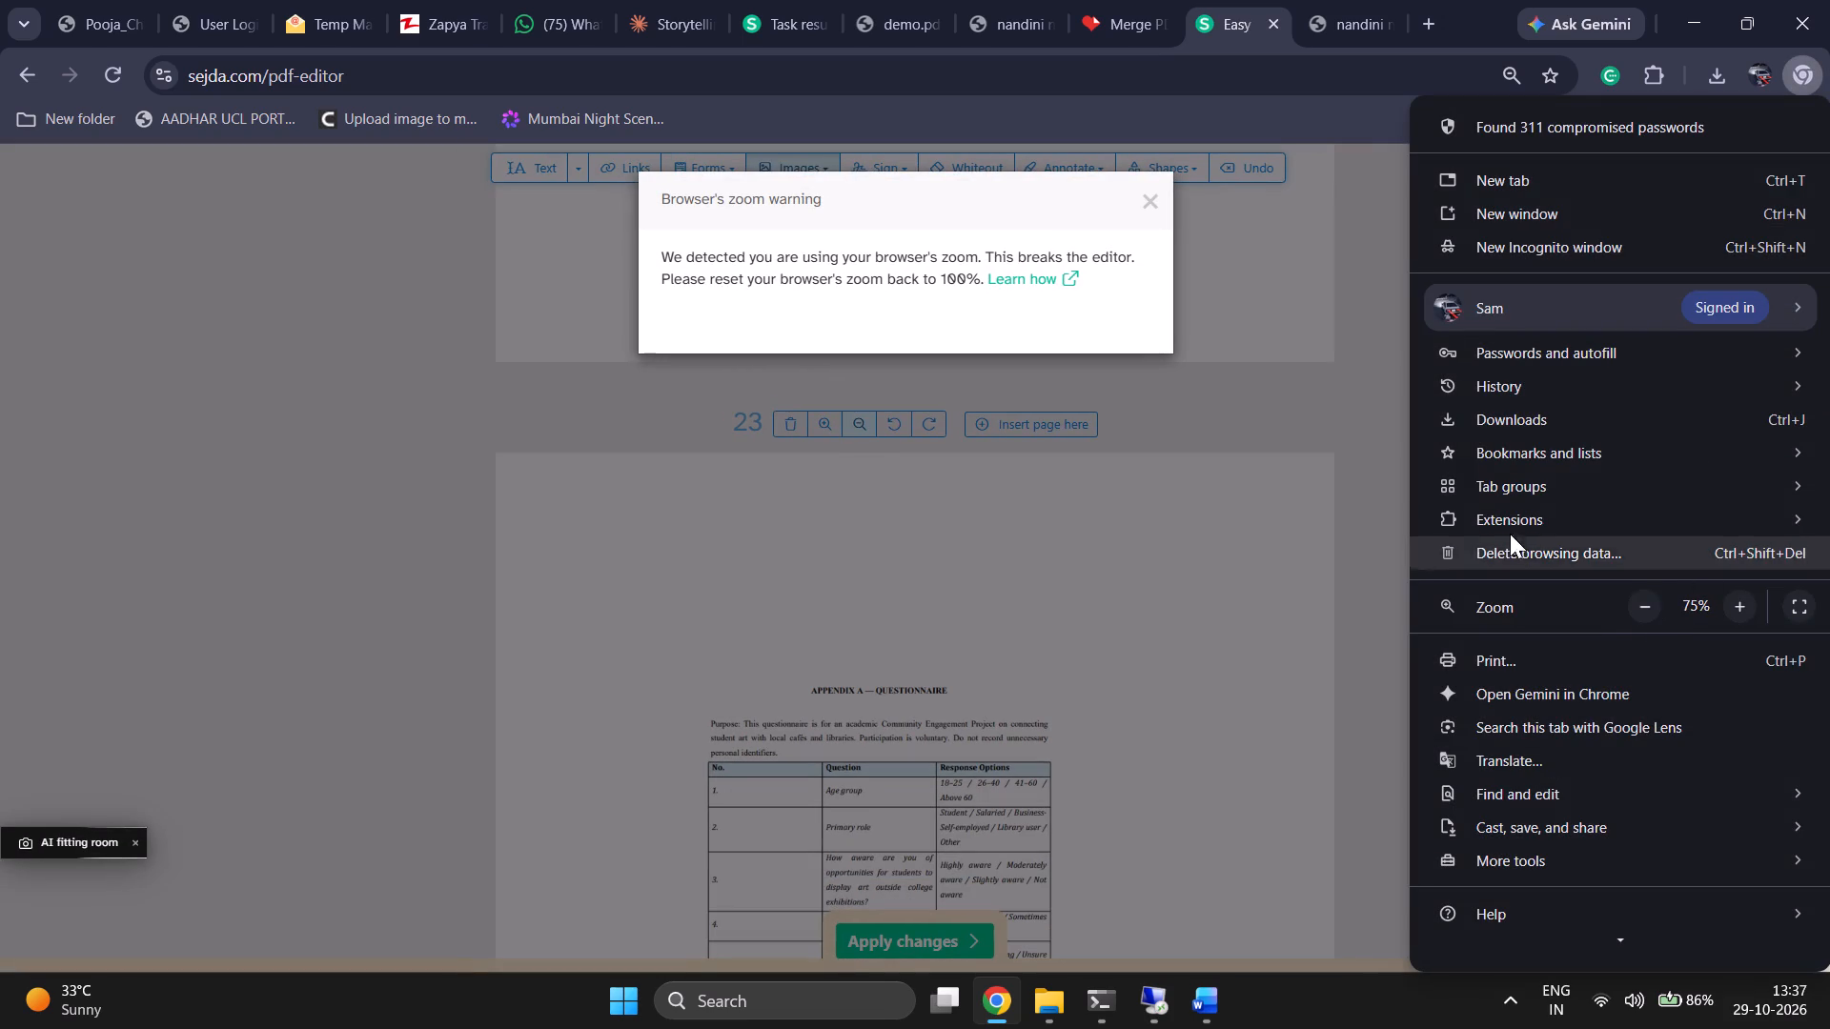
{"action": "left_click", "coordinate": [1149, 194]}
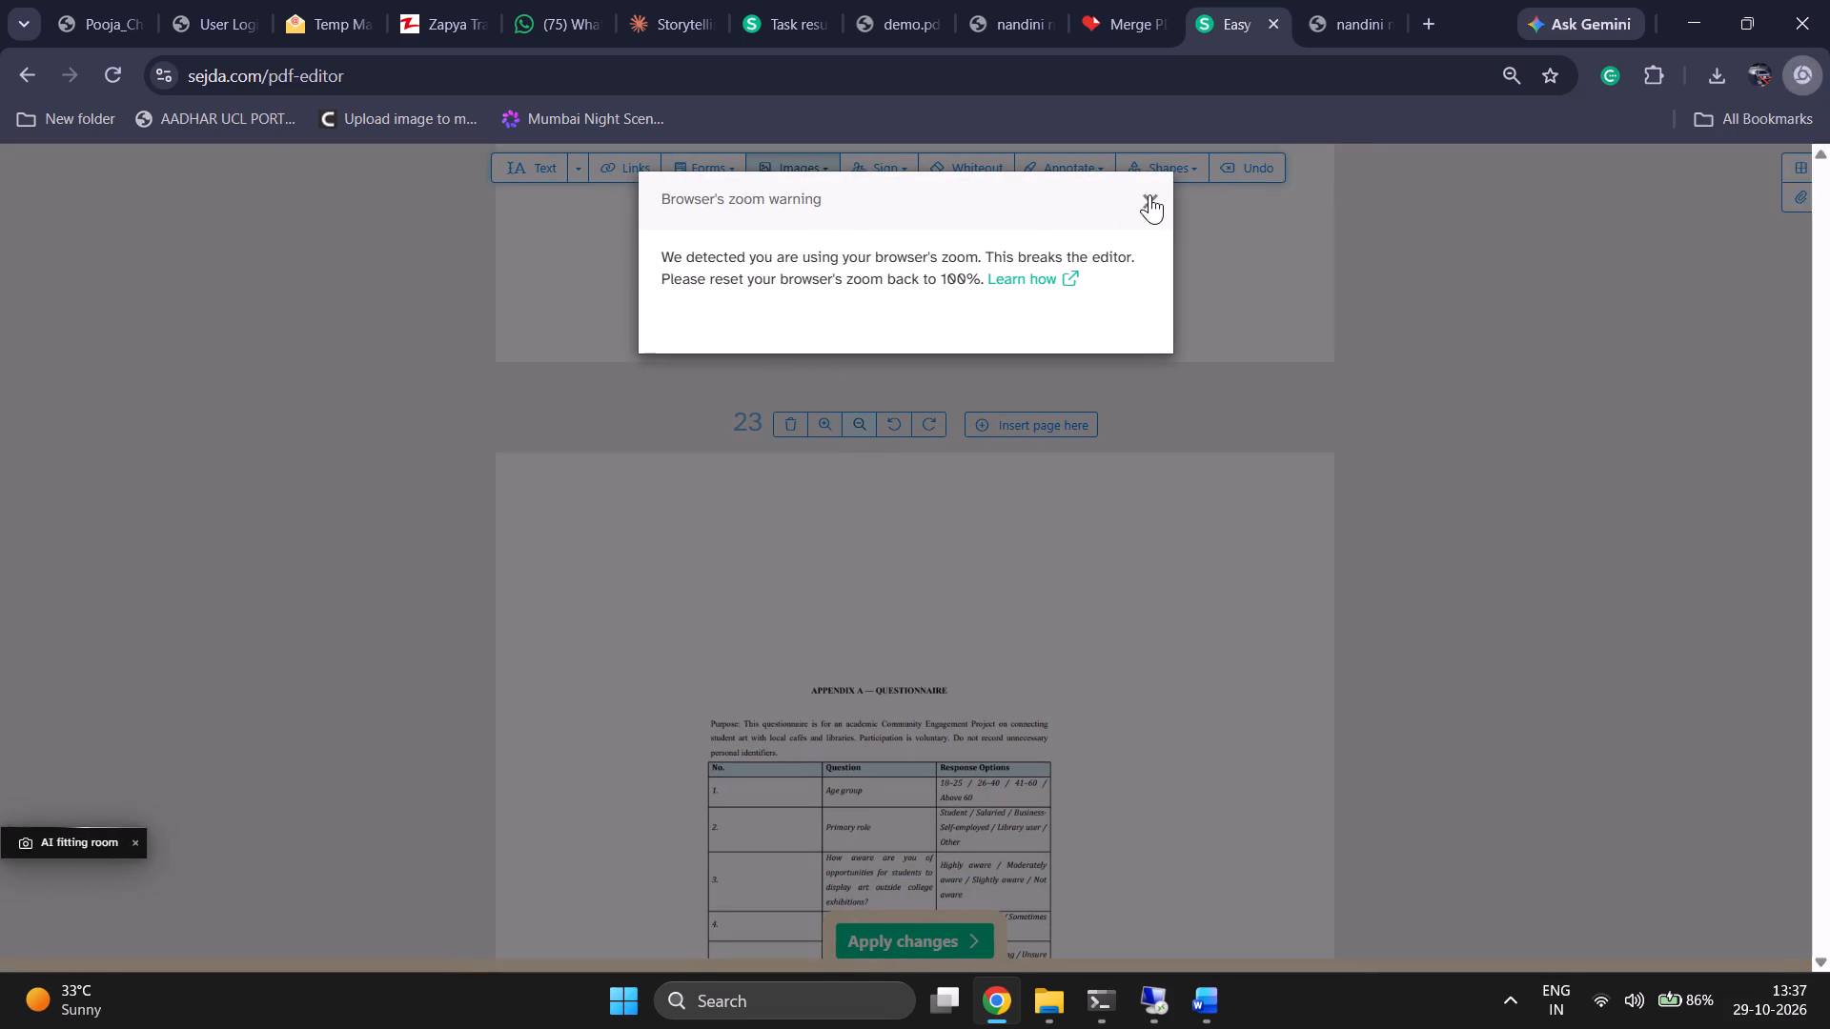
{"action": "scroll", "coordinate": [1451, 730], "scroll_direction": "down", "scroll_amount": 1}
{"action": "left_click", "coordinate": [897, 592]}
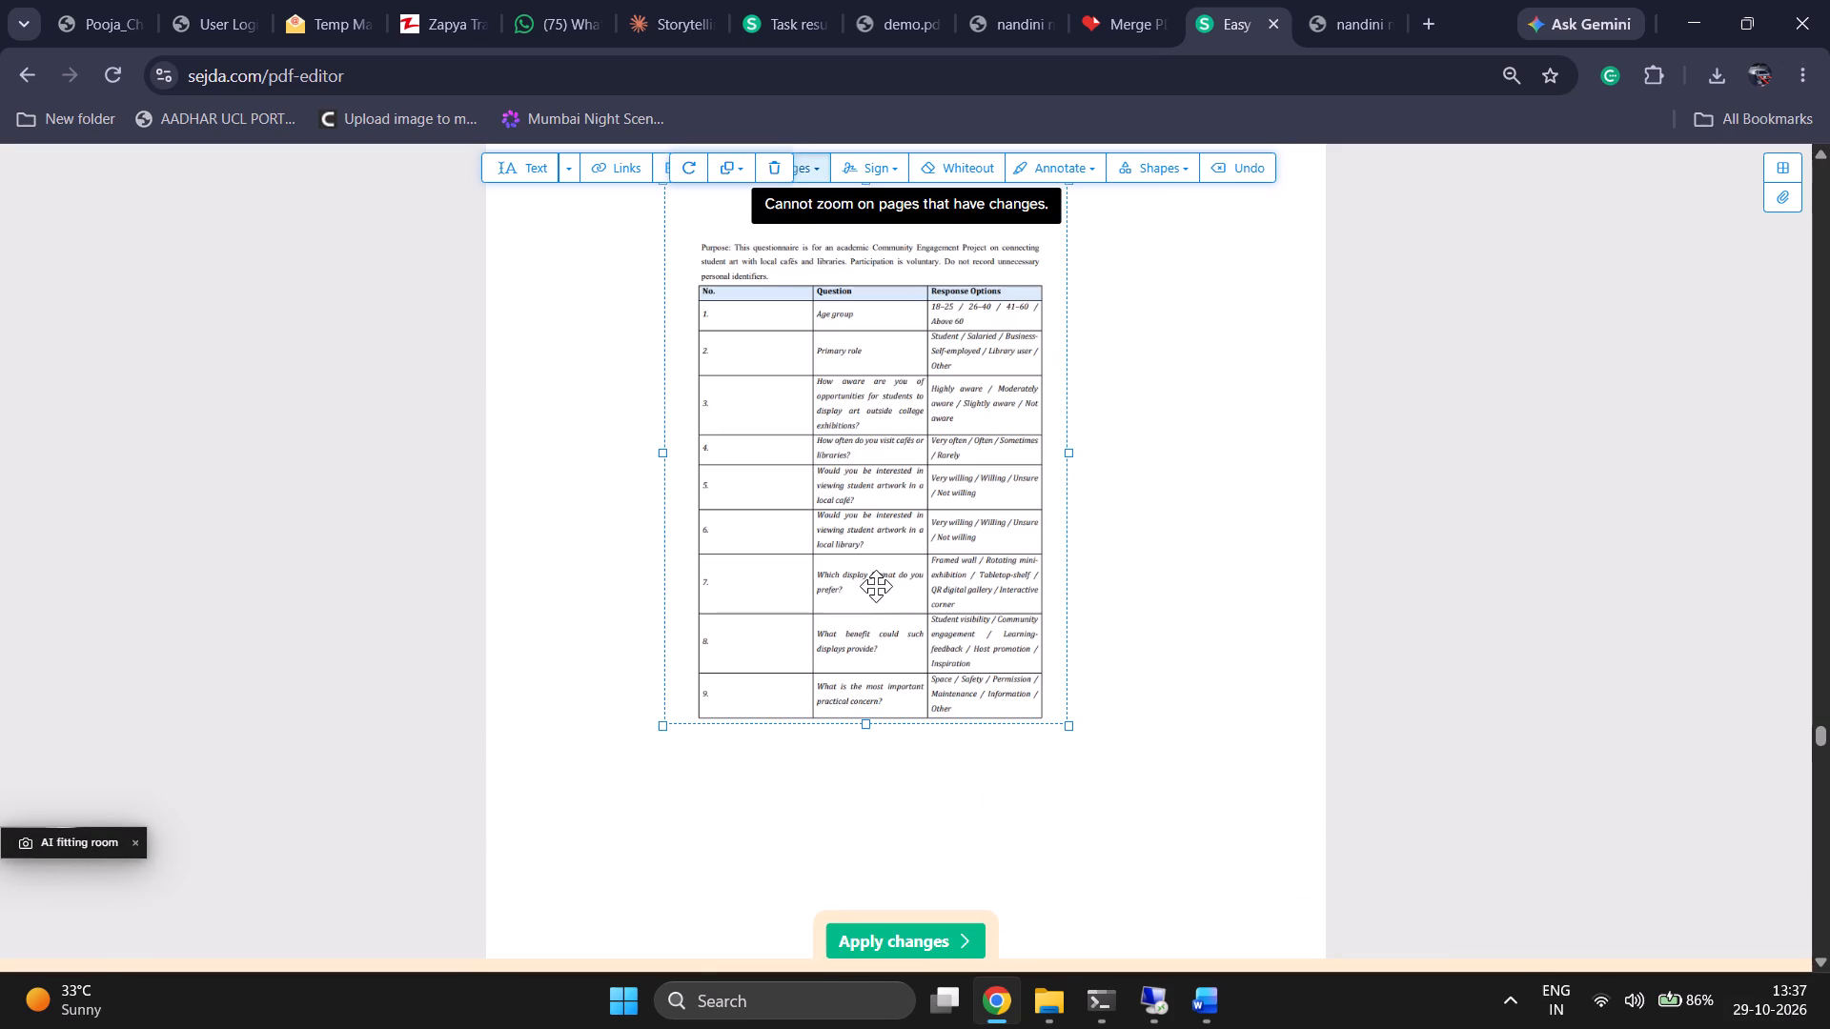
{"action": "left_click_drag", "start_coordinate": [1072, 724], "coordinate": [1146, 918]}
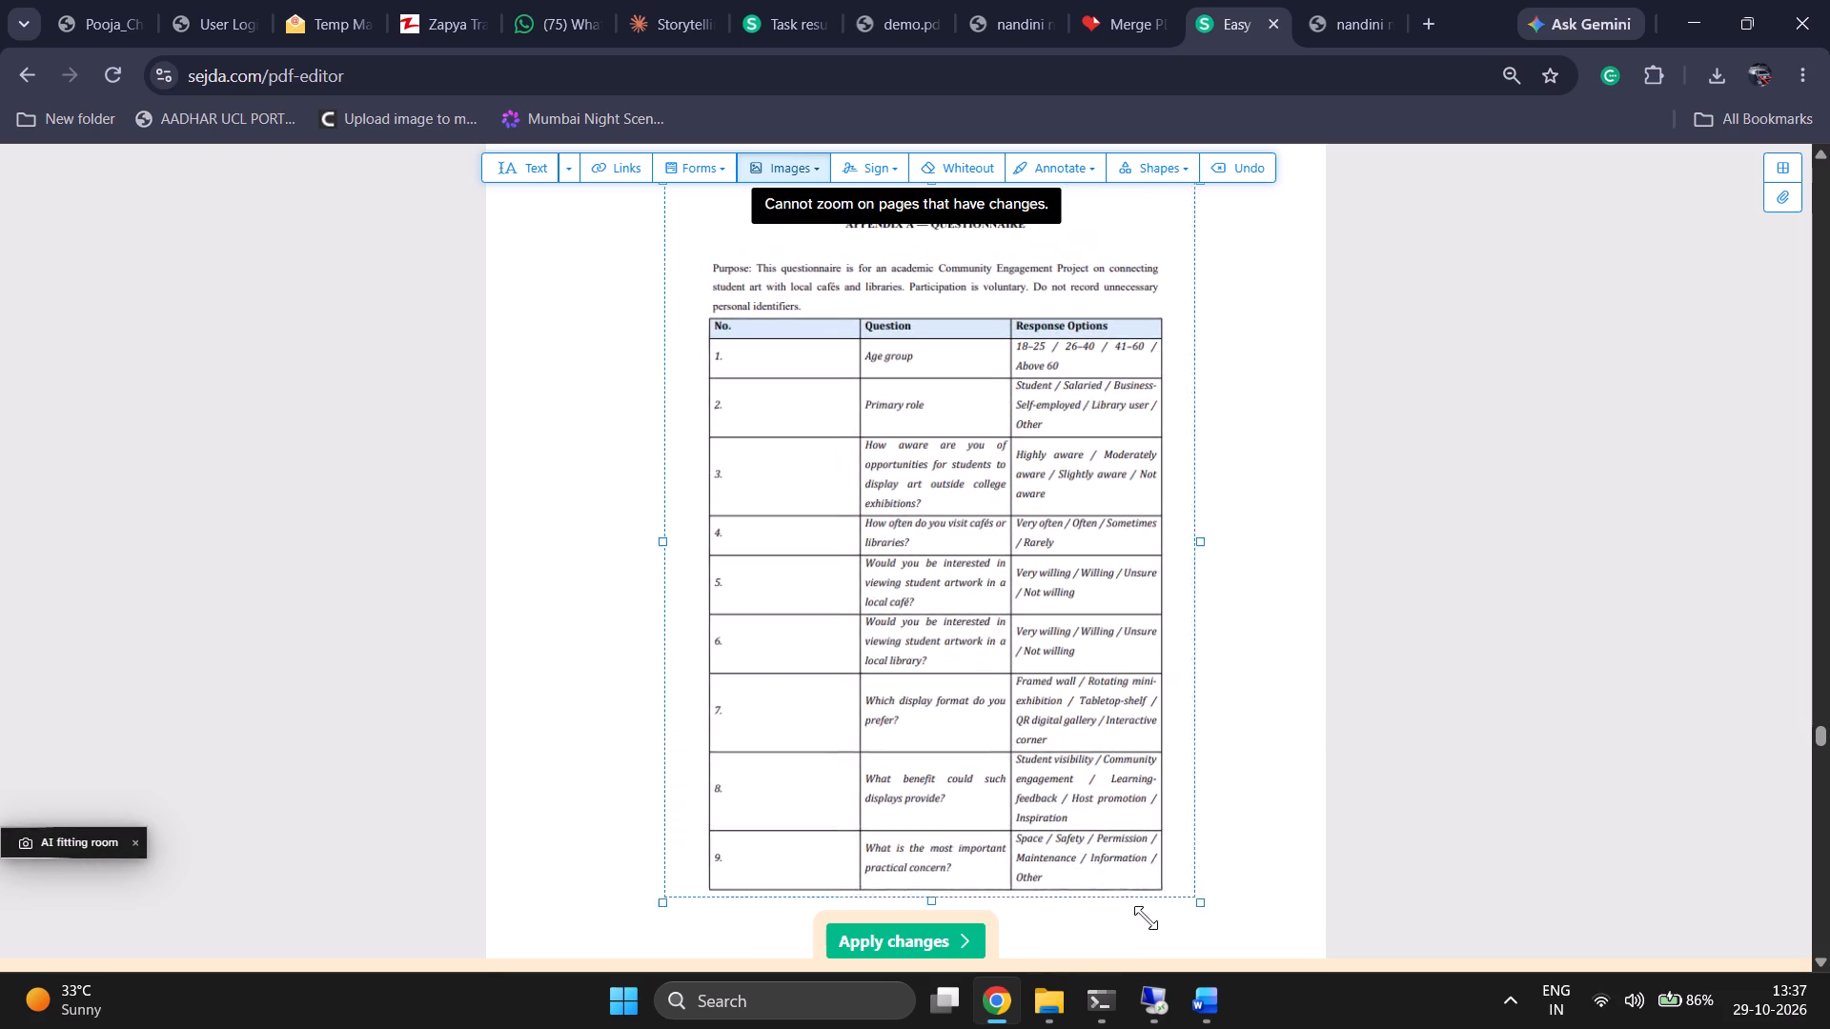
{"action": "left_click_drag", "start_coordinate": [1146, 918], "coordinate": [1147, 922]}
{"action": "left_click_drag", "start_coordinate": [986, 715], "coordinate": [885, 675]}
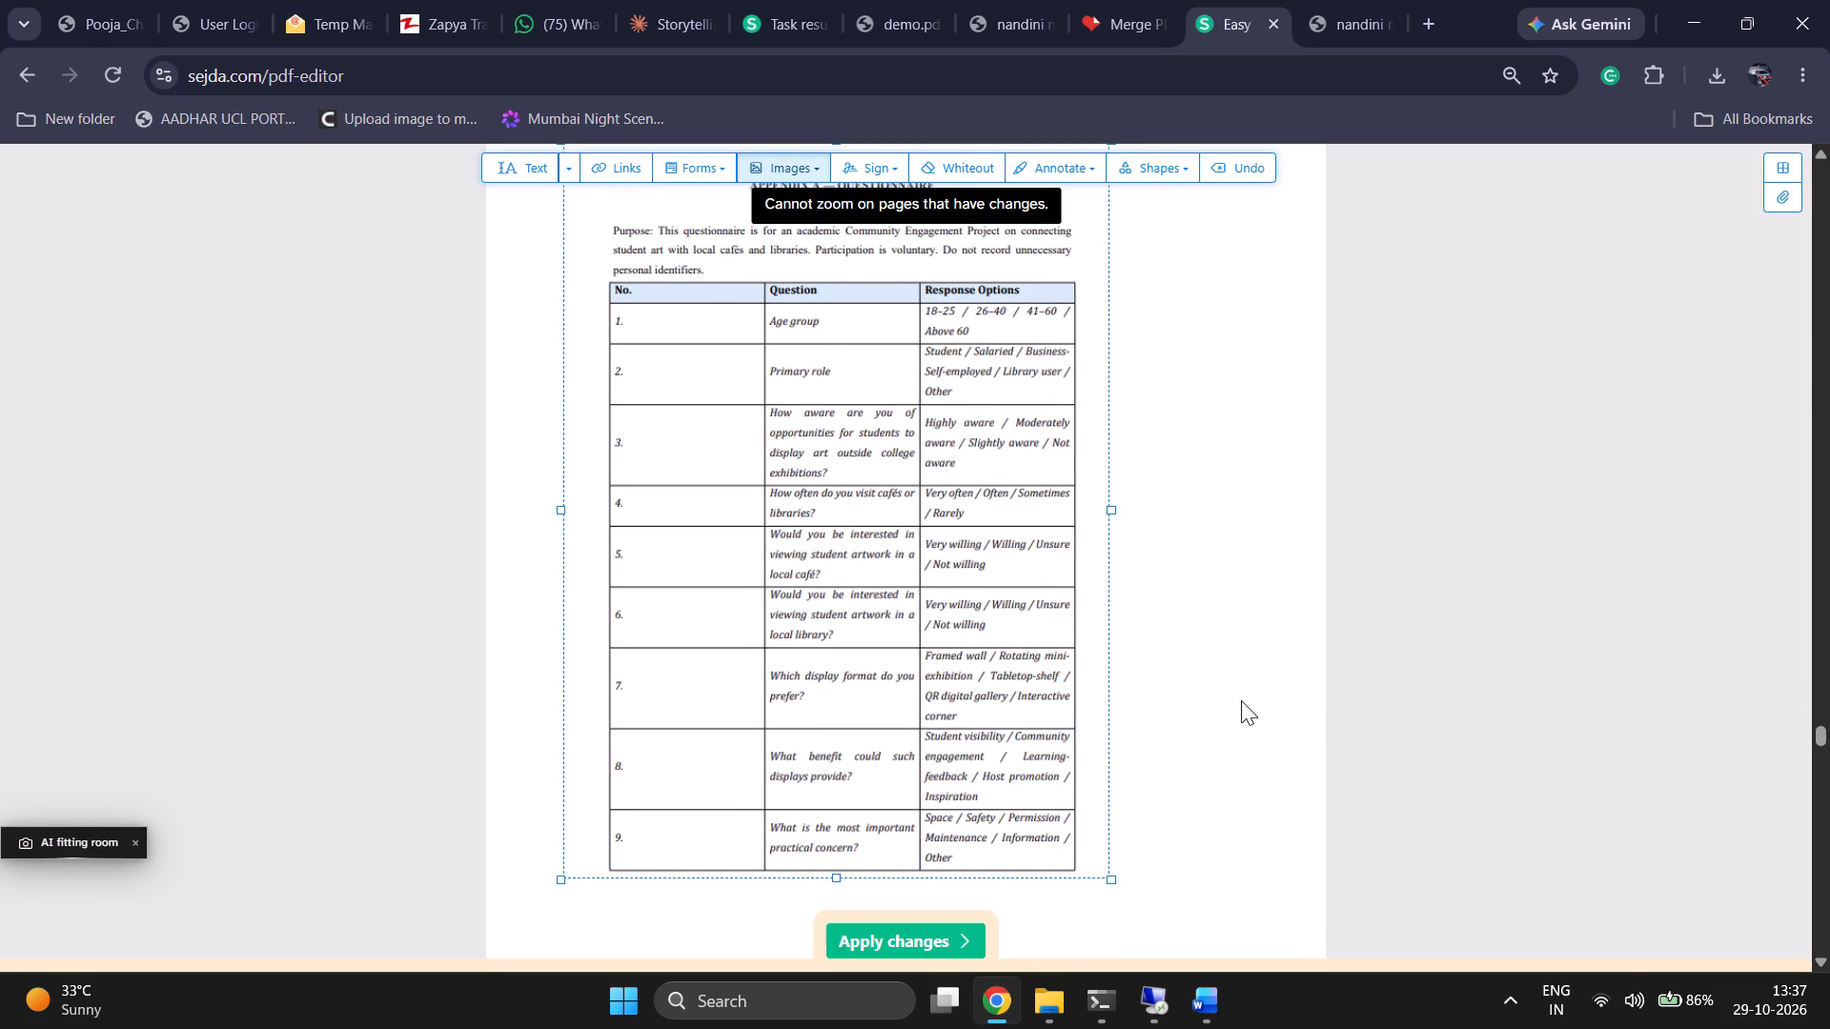
{"action": "scroll", "coordinate": [1318, 601], "scroll_direction": "up", "scroll_amount": 2}
{"action": "scroll", "coordinate": [1267, 714], "scroll_direction": "down", "scroll_amount": 1}
{"action": "left_click_drag", "start_coordinate": [1029, 742], "coordinate": [977, 591]}
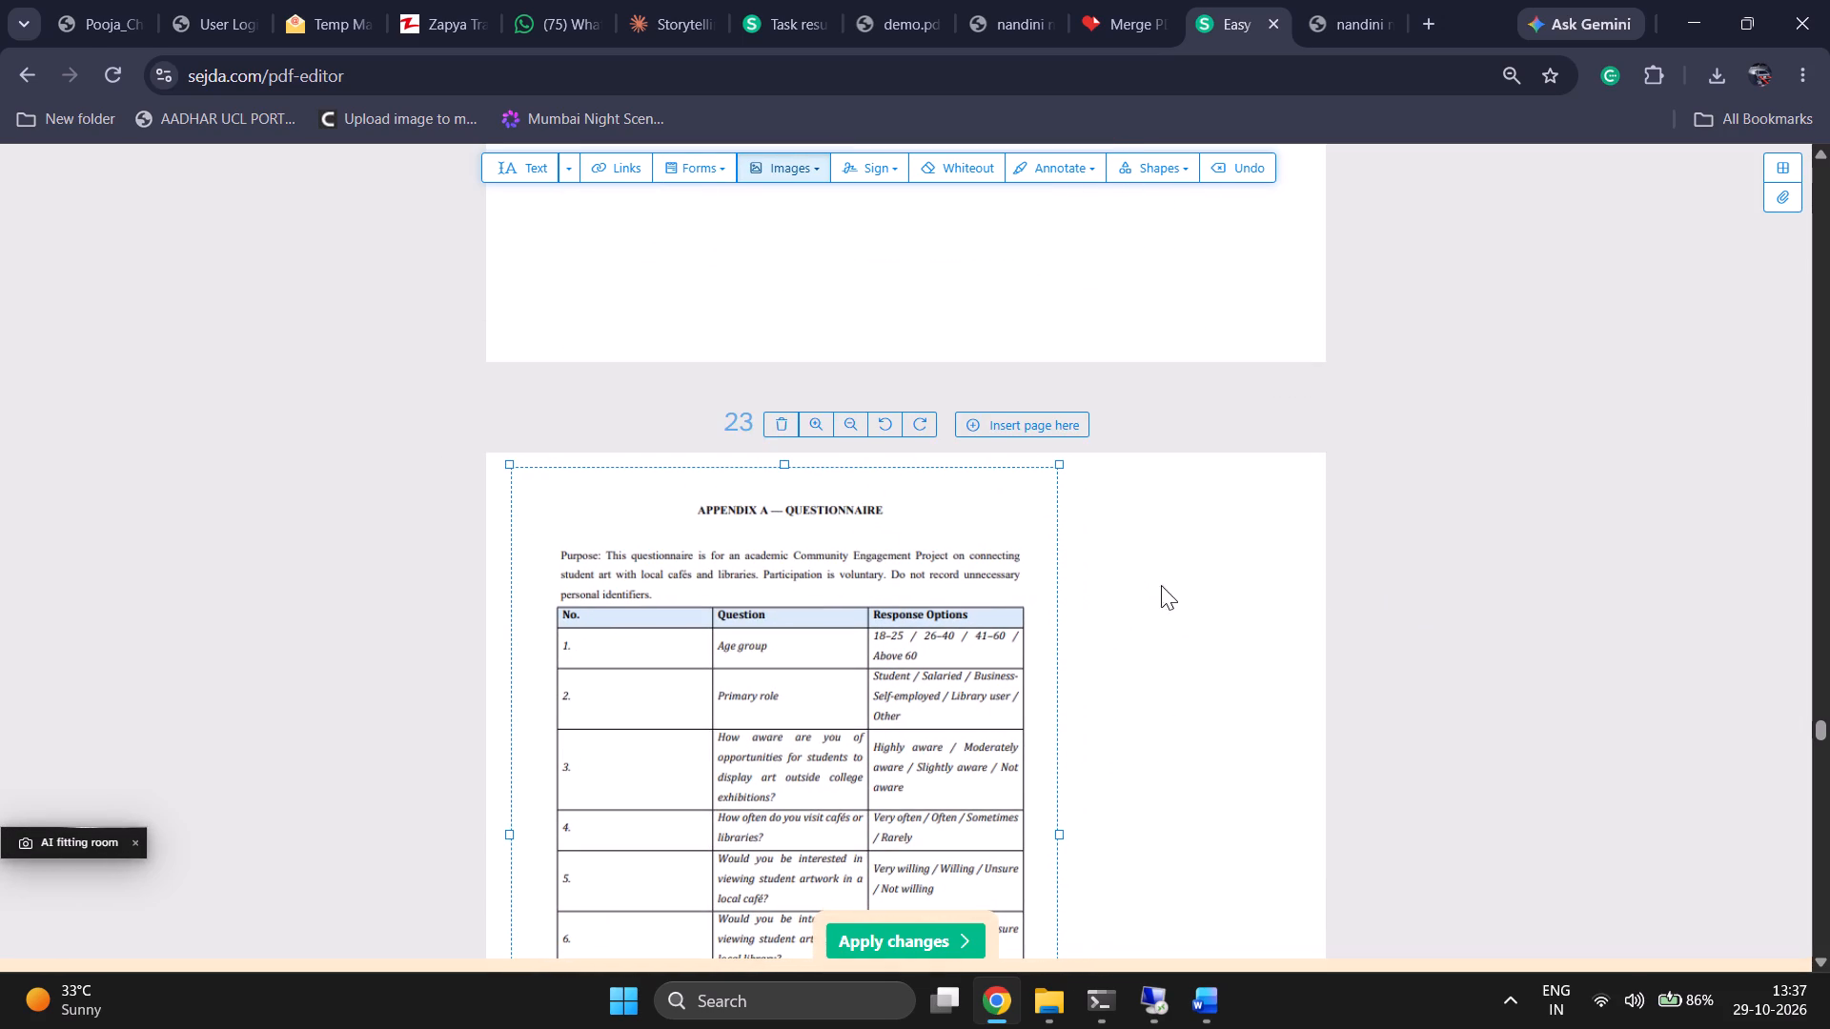
Enlarge the questionnaire image to nearly the full width of page 23 and shift it up so its heading sits near the page's top edge.
{"action": "scroll", "coordinate": [1597, 593], "scroll_direction": "down", "scroll_amount": 2}
{"action": "left_click_drag", "start_coordinate": [1053, 252], "coordinate": [1084, 322]}
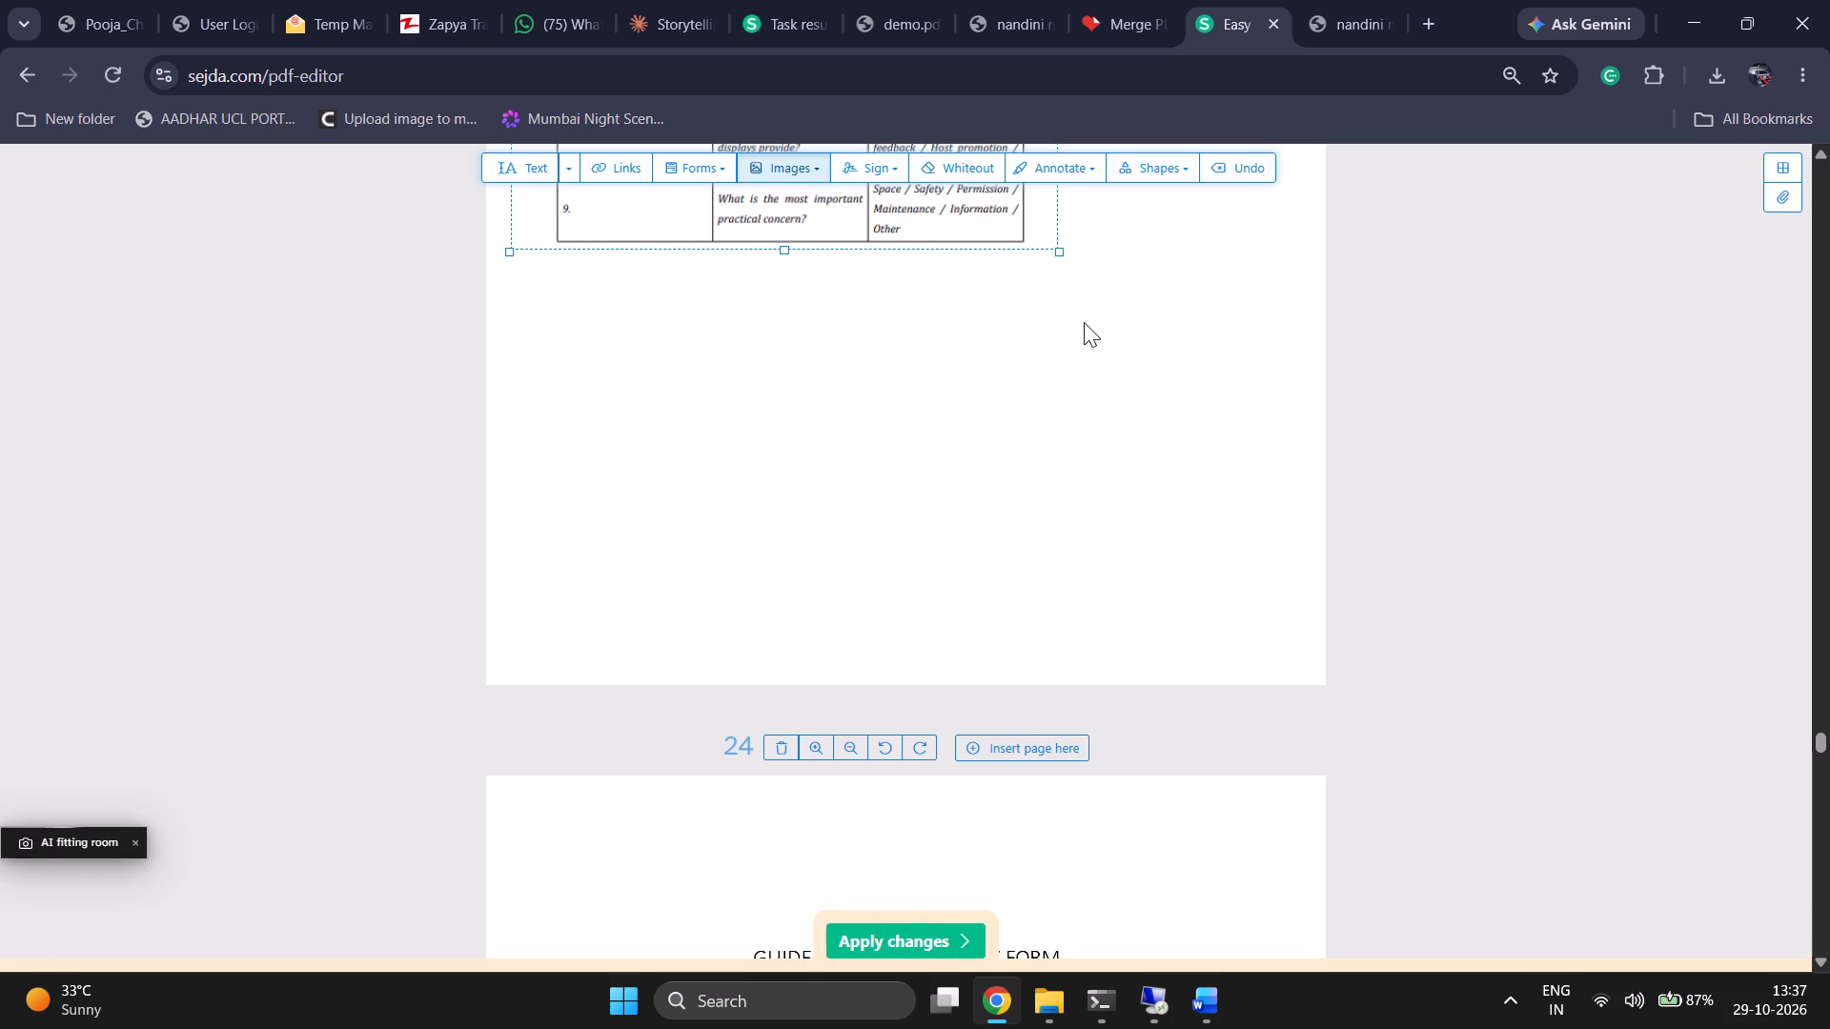
{"action": "left_click_drag", "start_coordinate": [1084, 322], "coordinate": [1108, 413]}
{"action": "left_click", "coordinate": [967, 203]}
{"action": "left_click_drag", "start_coordinate": [1059, 251], "coordinate": [1102, 313]}
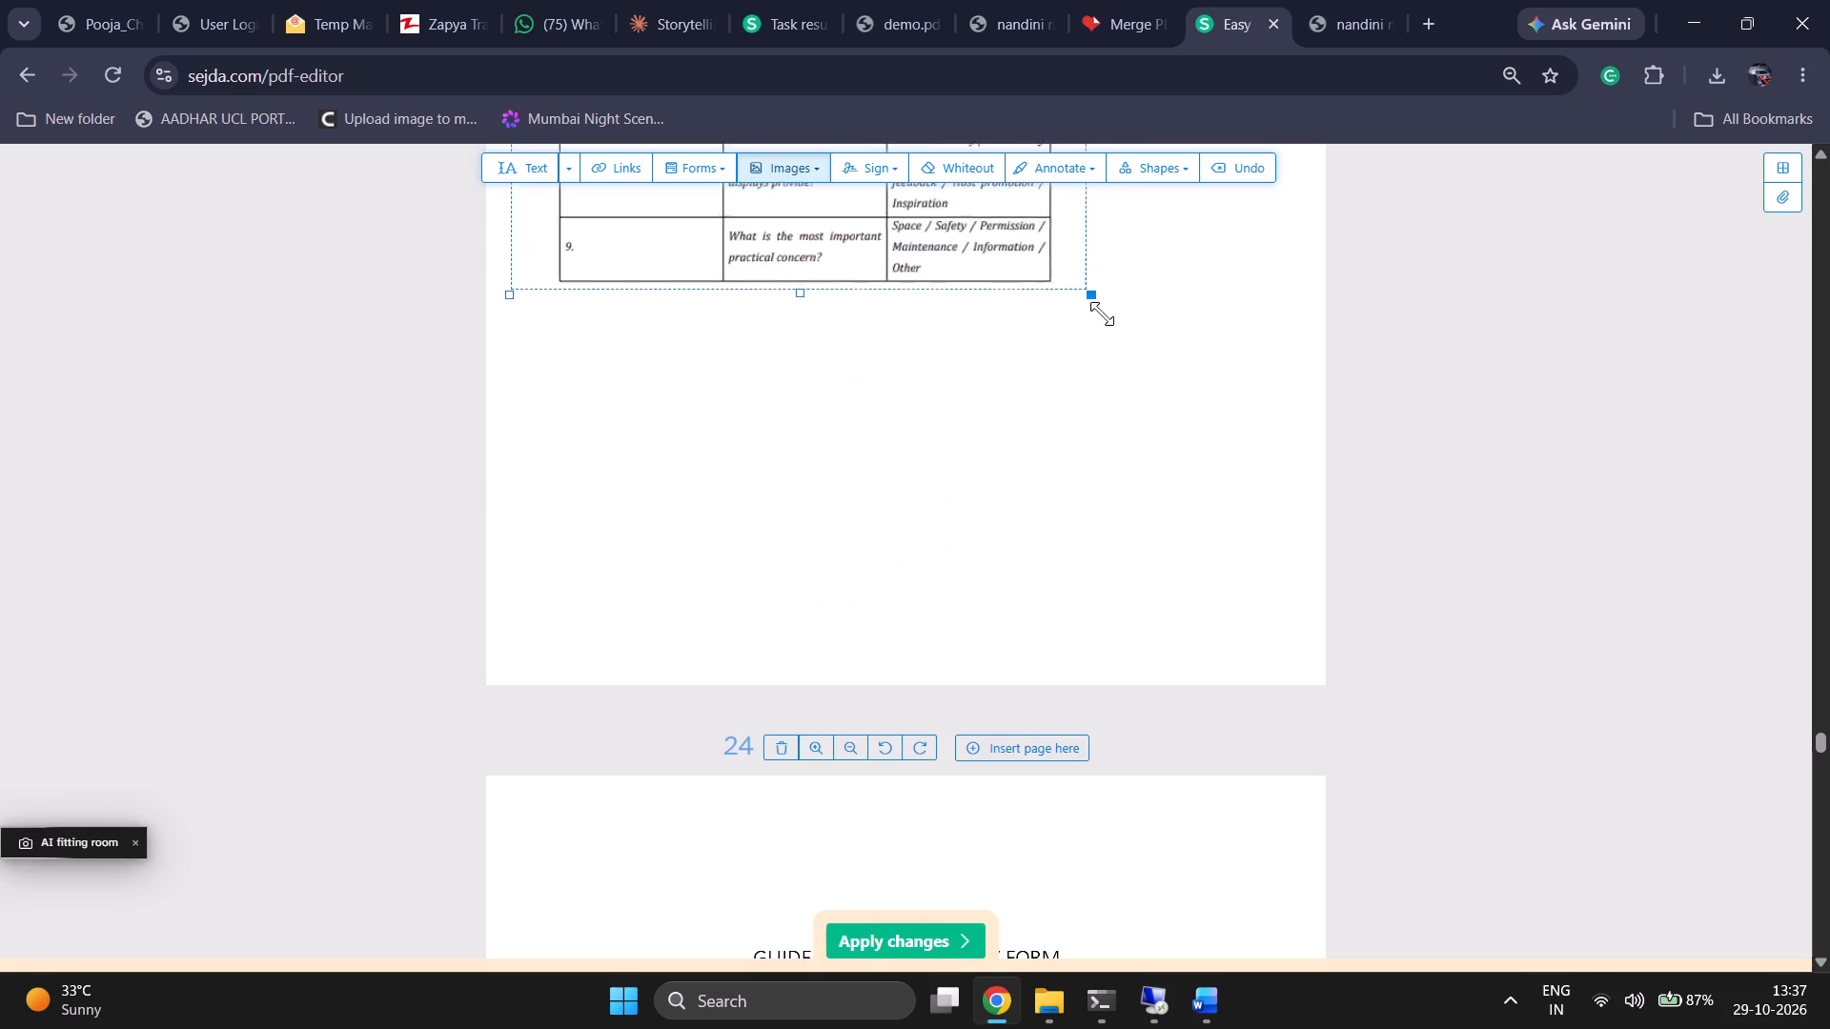
{"action": "left_click_drag", "start_coordinate": [1102, 313], "coordinate": [1248, 547]}
{"action": "scroll", "coordinate": [1542, 558], "scroll_direction": "up", "scroll_amount": 2}
{"action": "left_click_drag", "start_coordinate": [853, 736], "coordinate": [856, 701]}
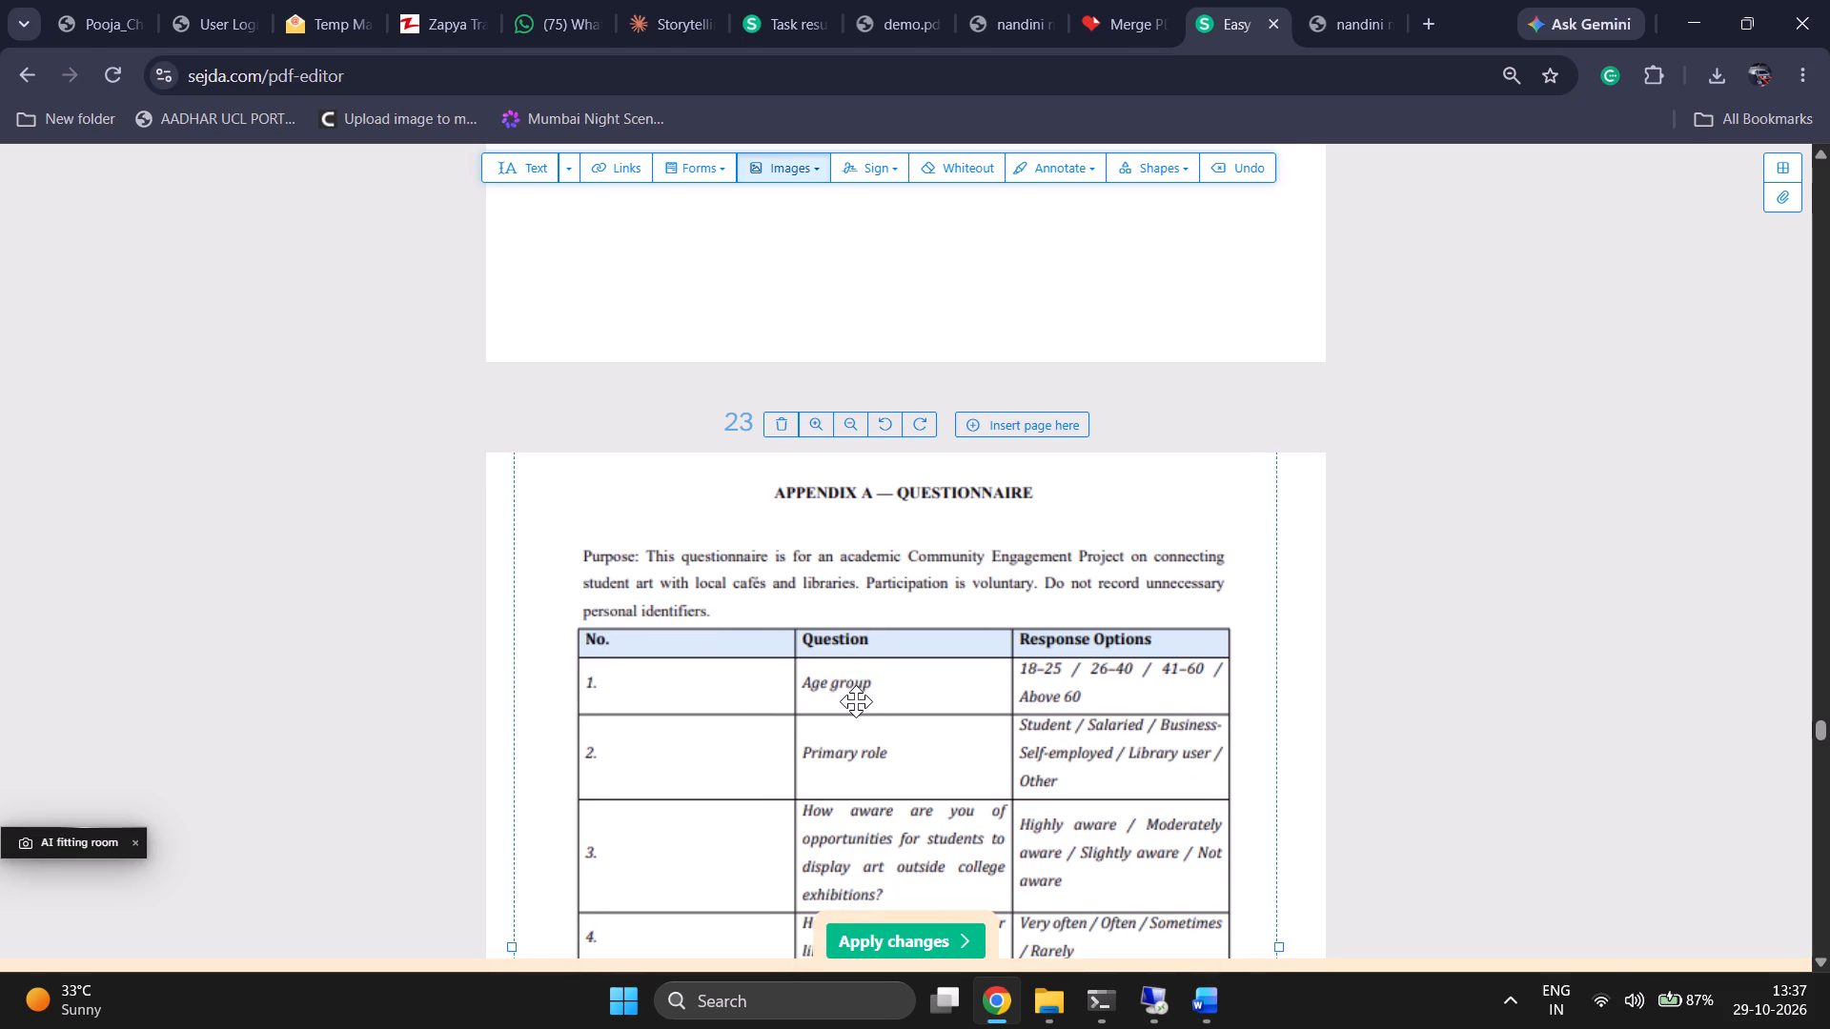
{"action": "left_click_drag", "start_coordinate": [856, 701], "coordinate": [857, 690]}
{"action": "left_click", "coordinate": [1783, 709]}
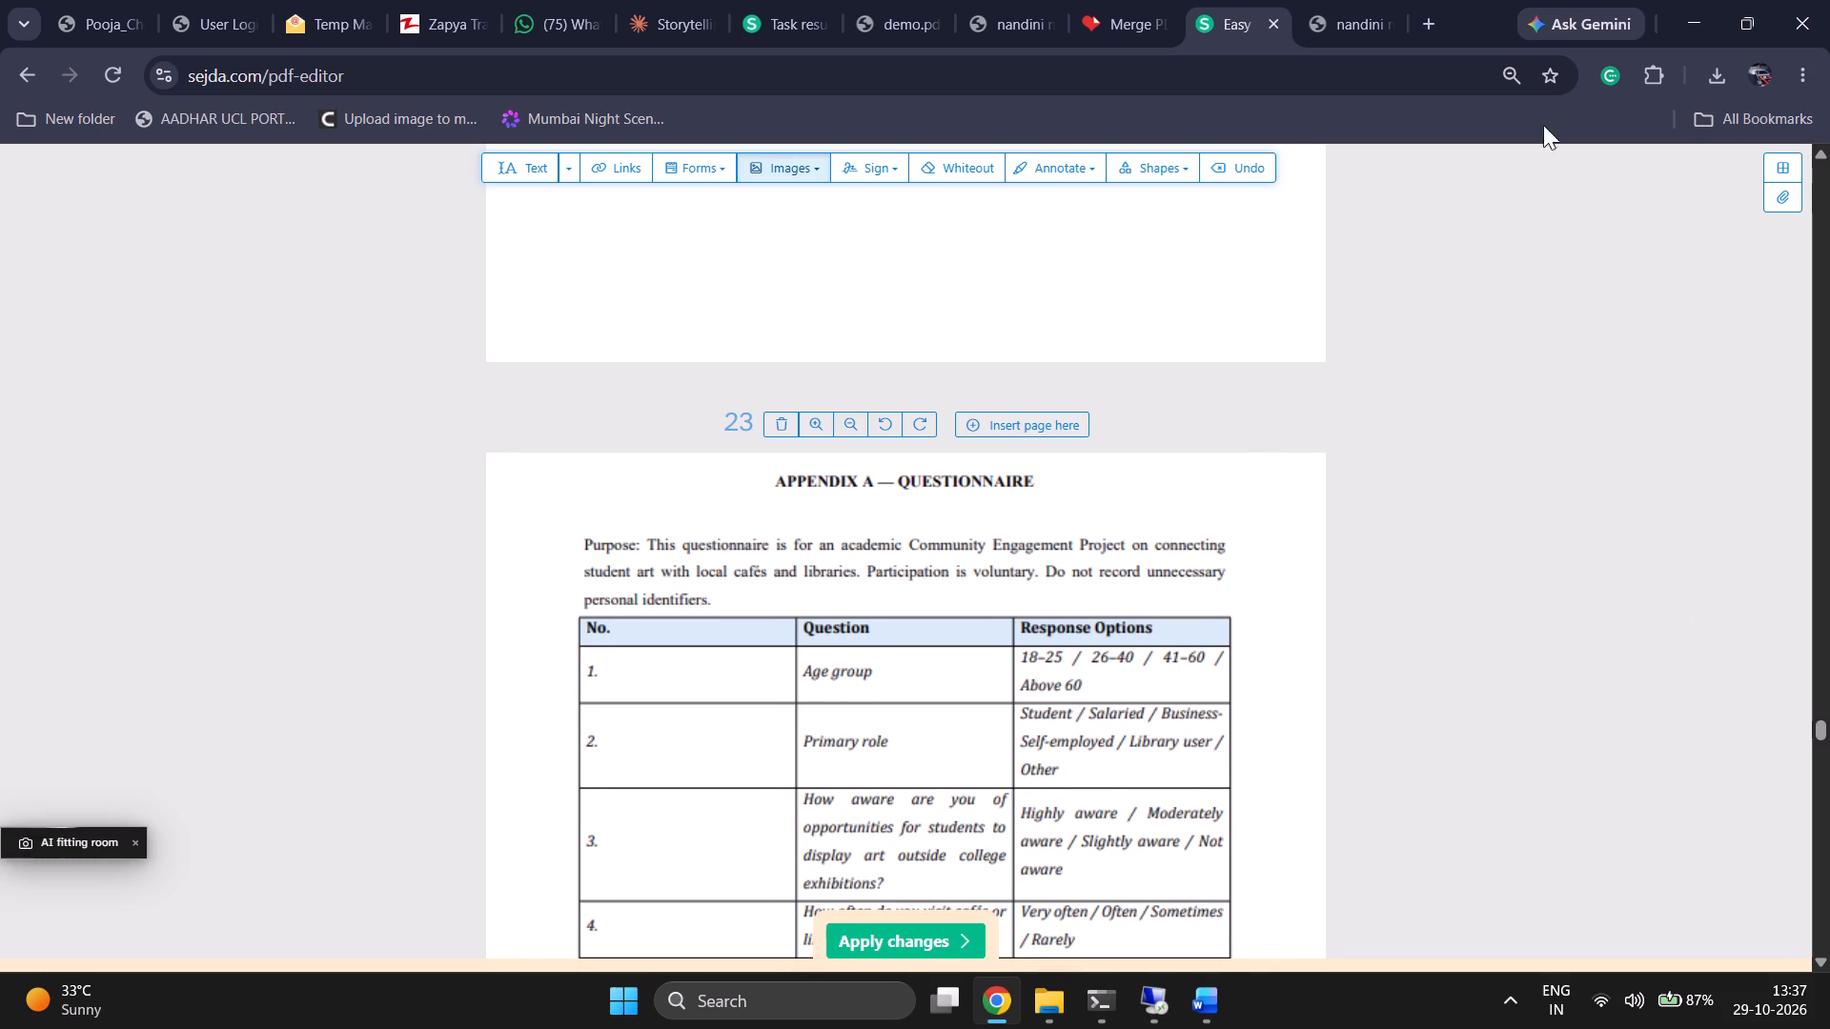
Open the Finkeda agent portal at app.finkeda.com/agent in a new browser tab.
{"action": "left_click", "coordinate": [1439, 22]}
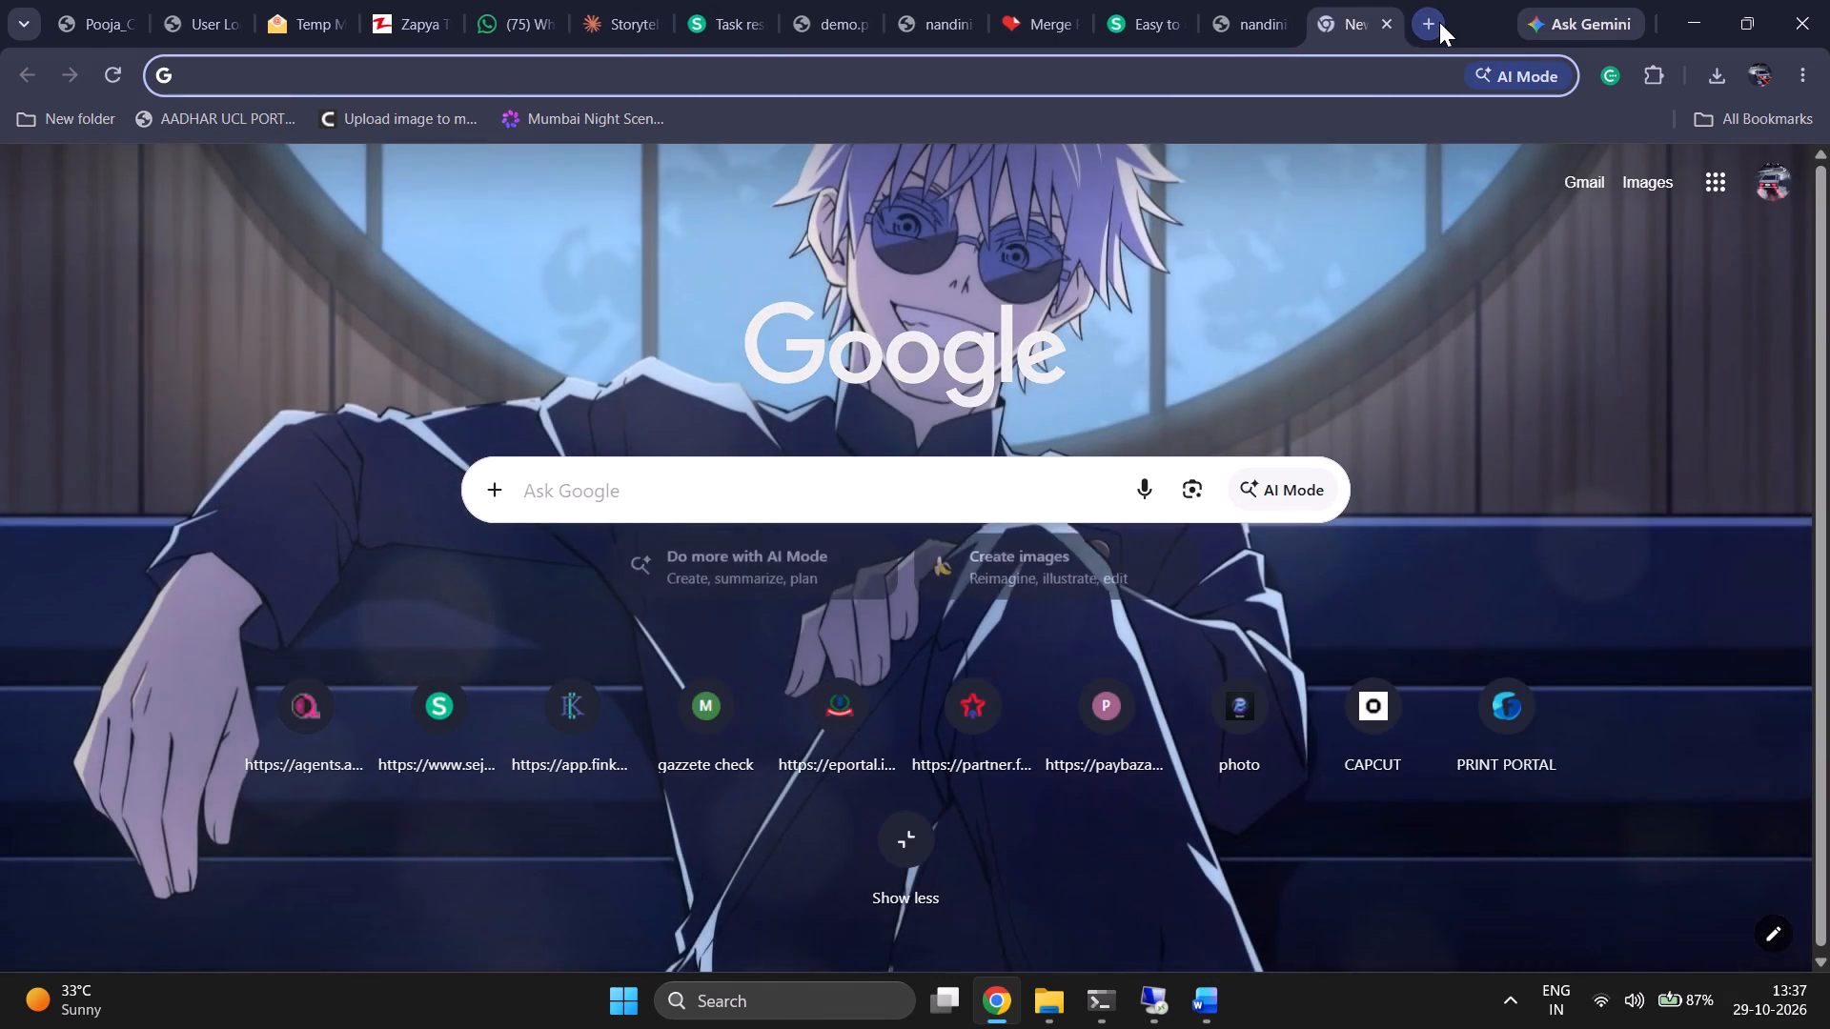
{"action": "key", "text": "f"}
{"action": "key", "text": "BackSpace"}
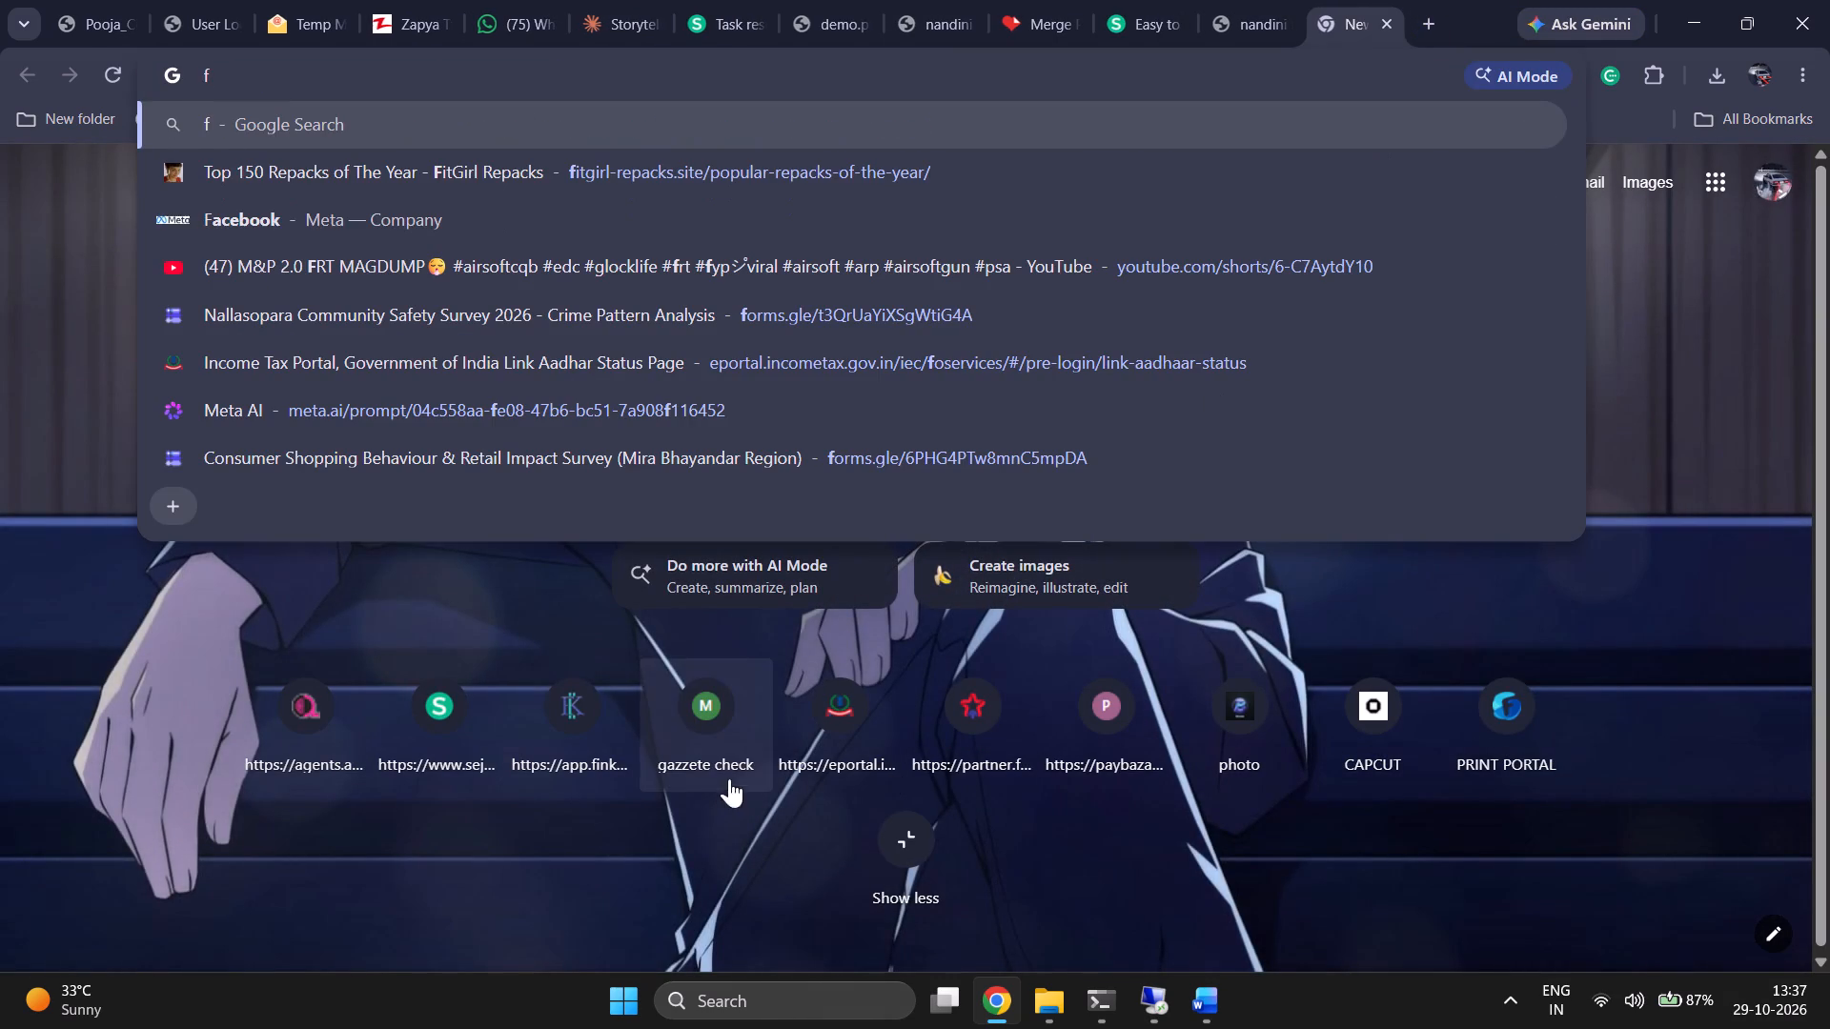
{"action": "left_click", "coordinate": [563, 697]}
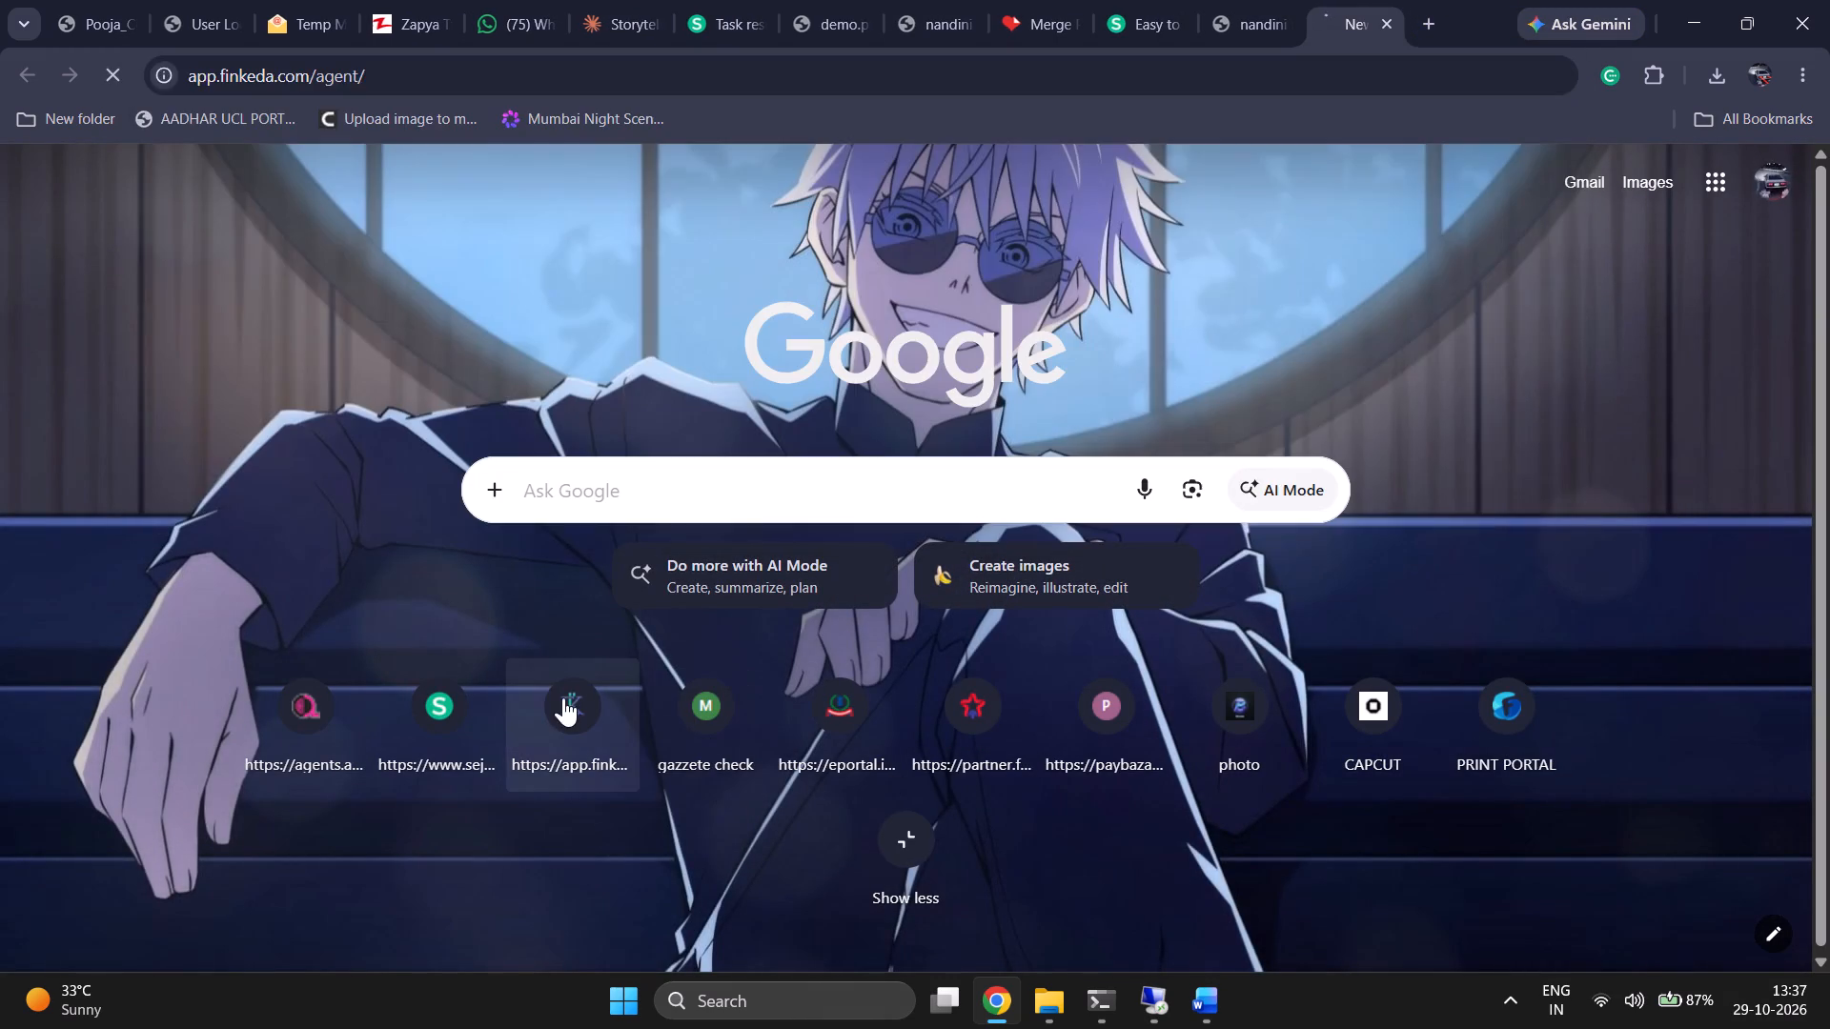